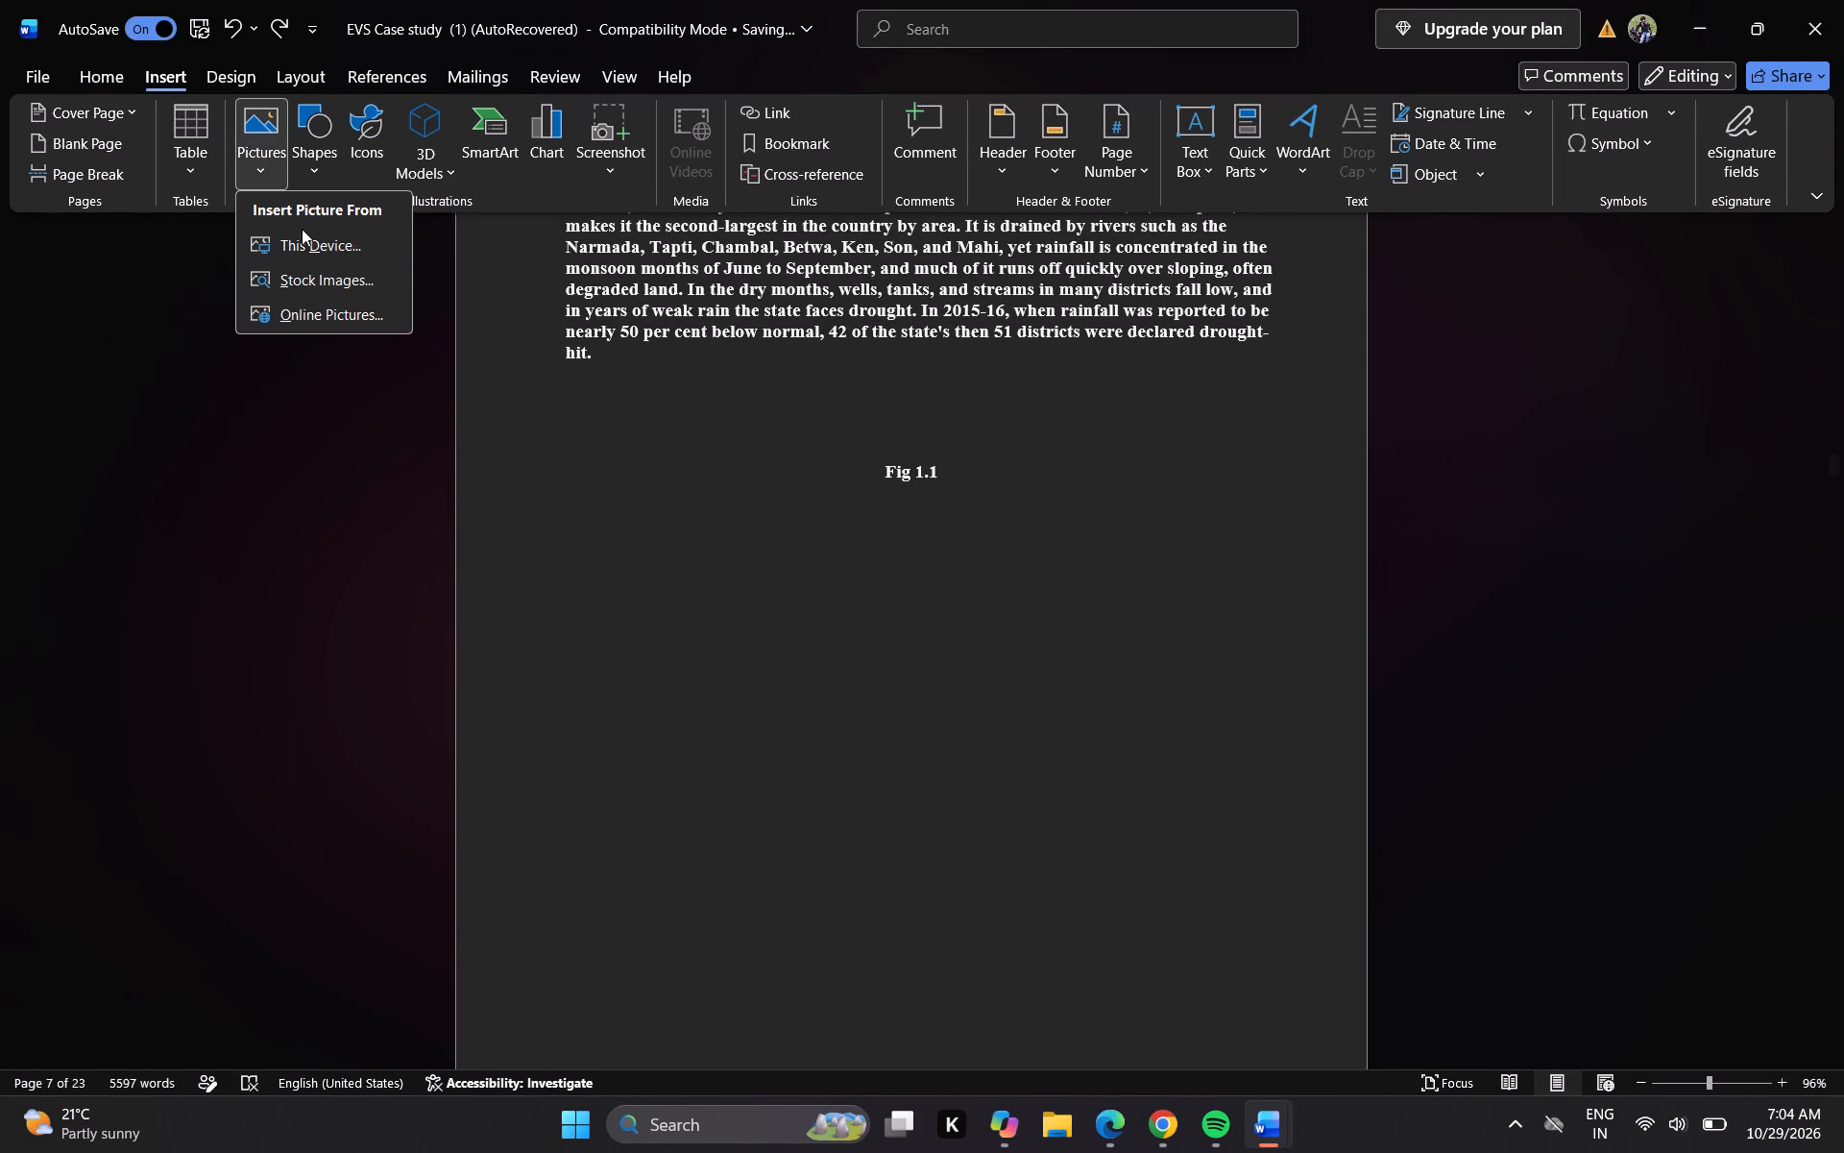
# Insert the downloaded picture "WhatsApp Image 2026-10-29 at 7.01.29" from this device between the introduction paragraph and the Fig 1.1 caption.
pyautogui.click(302, 252)
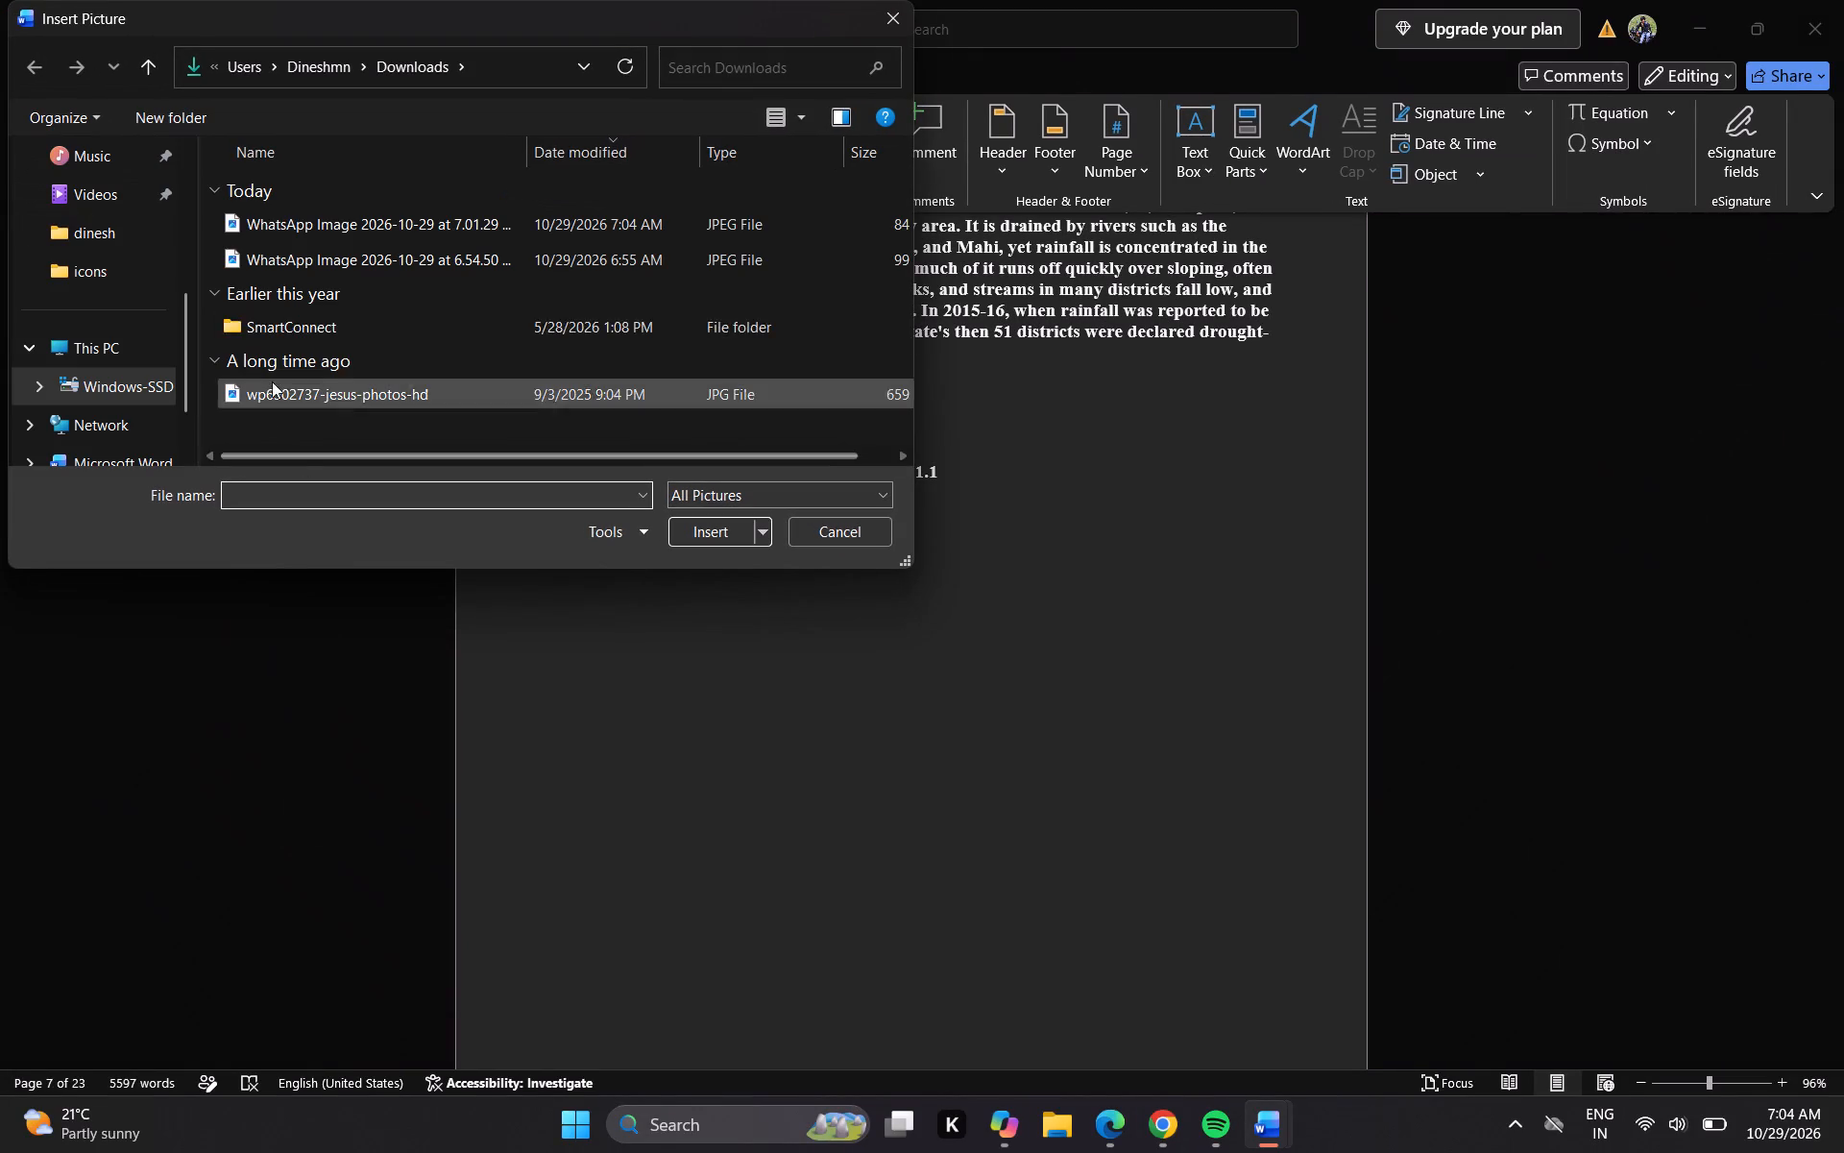
pyautogui.click(350, 224)
pyautogui.click(705, 527)
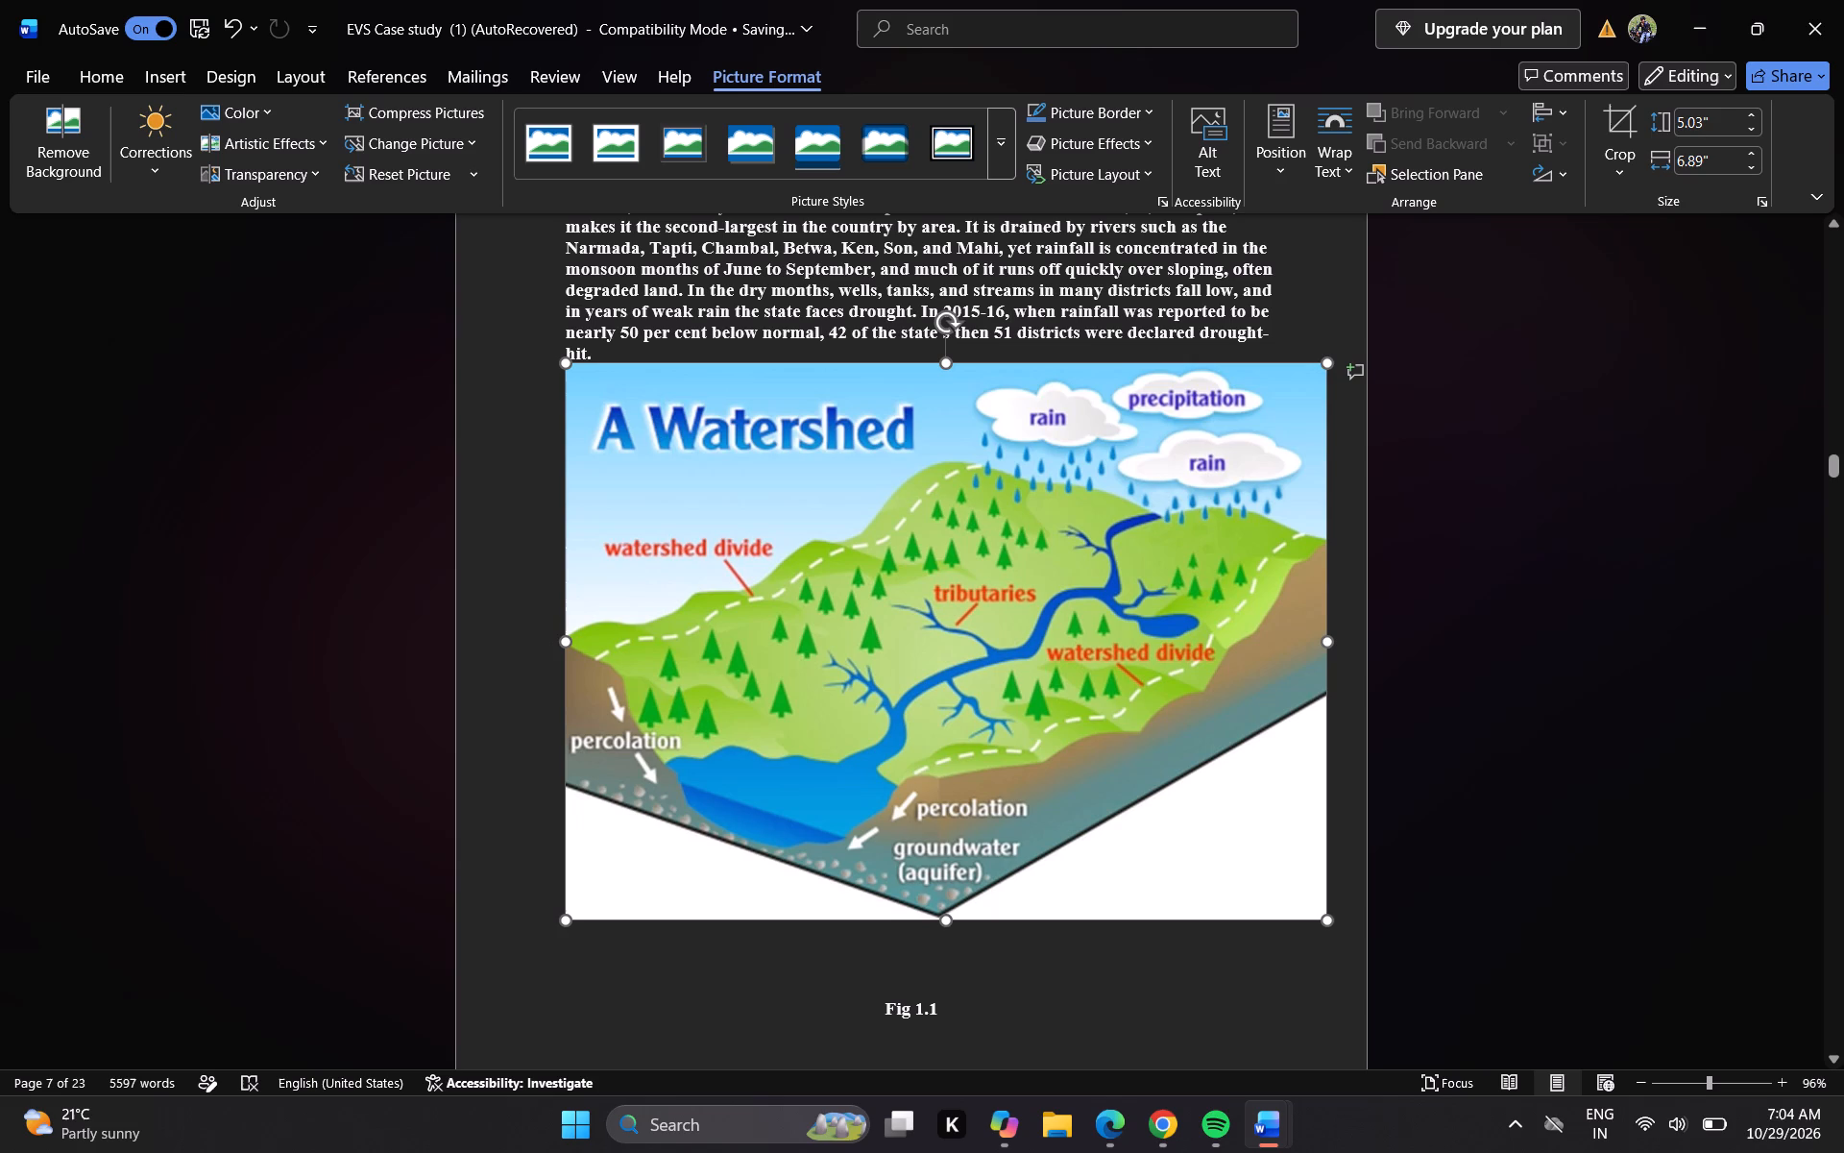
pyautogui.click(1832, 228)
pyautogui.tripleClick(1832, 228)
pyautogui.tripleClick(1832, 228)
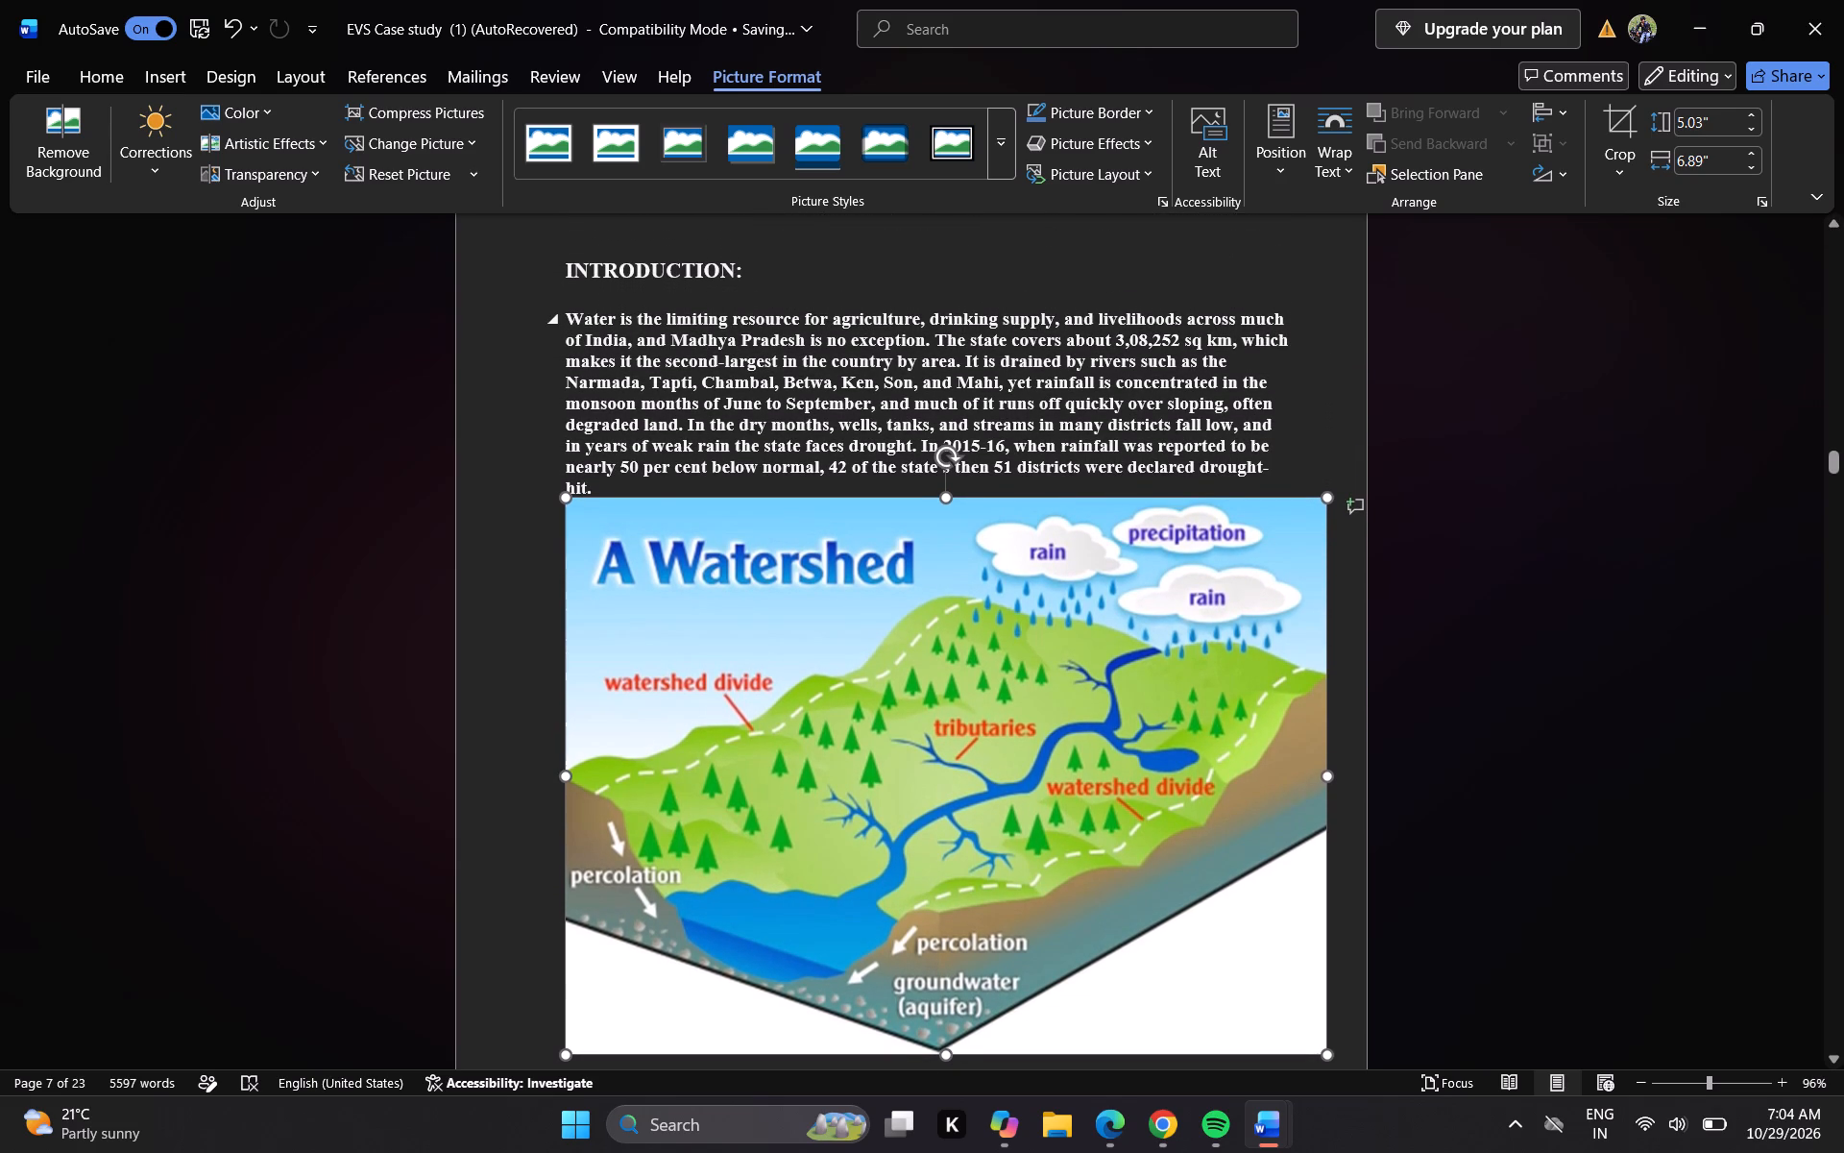
# Remove the bold formatting from the whole paragraph under the INTRODUCTION heading.
pyautogui.doubleClick(593, 318)
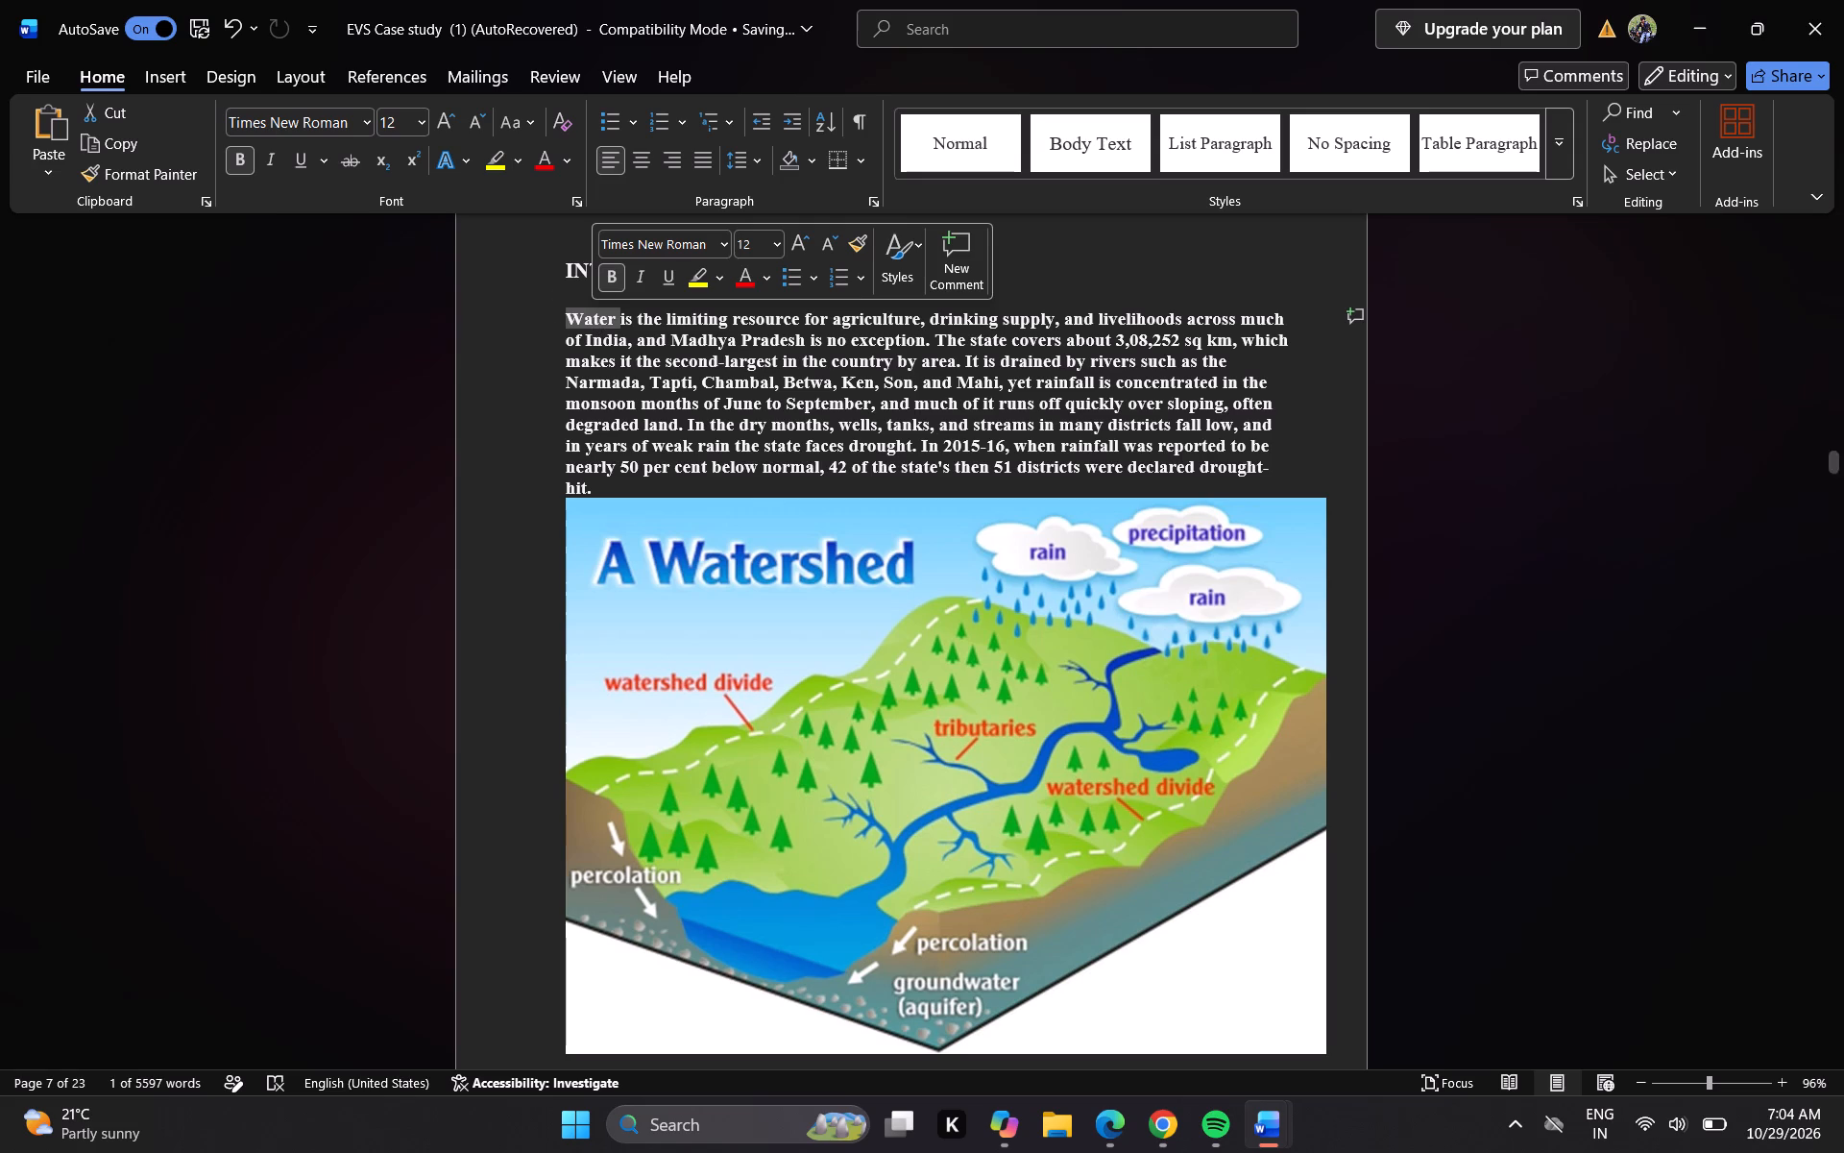
pyautogui.click(611, 270)
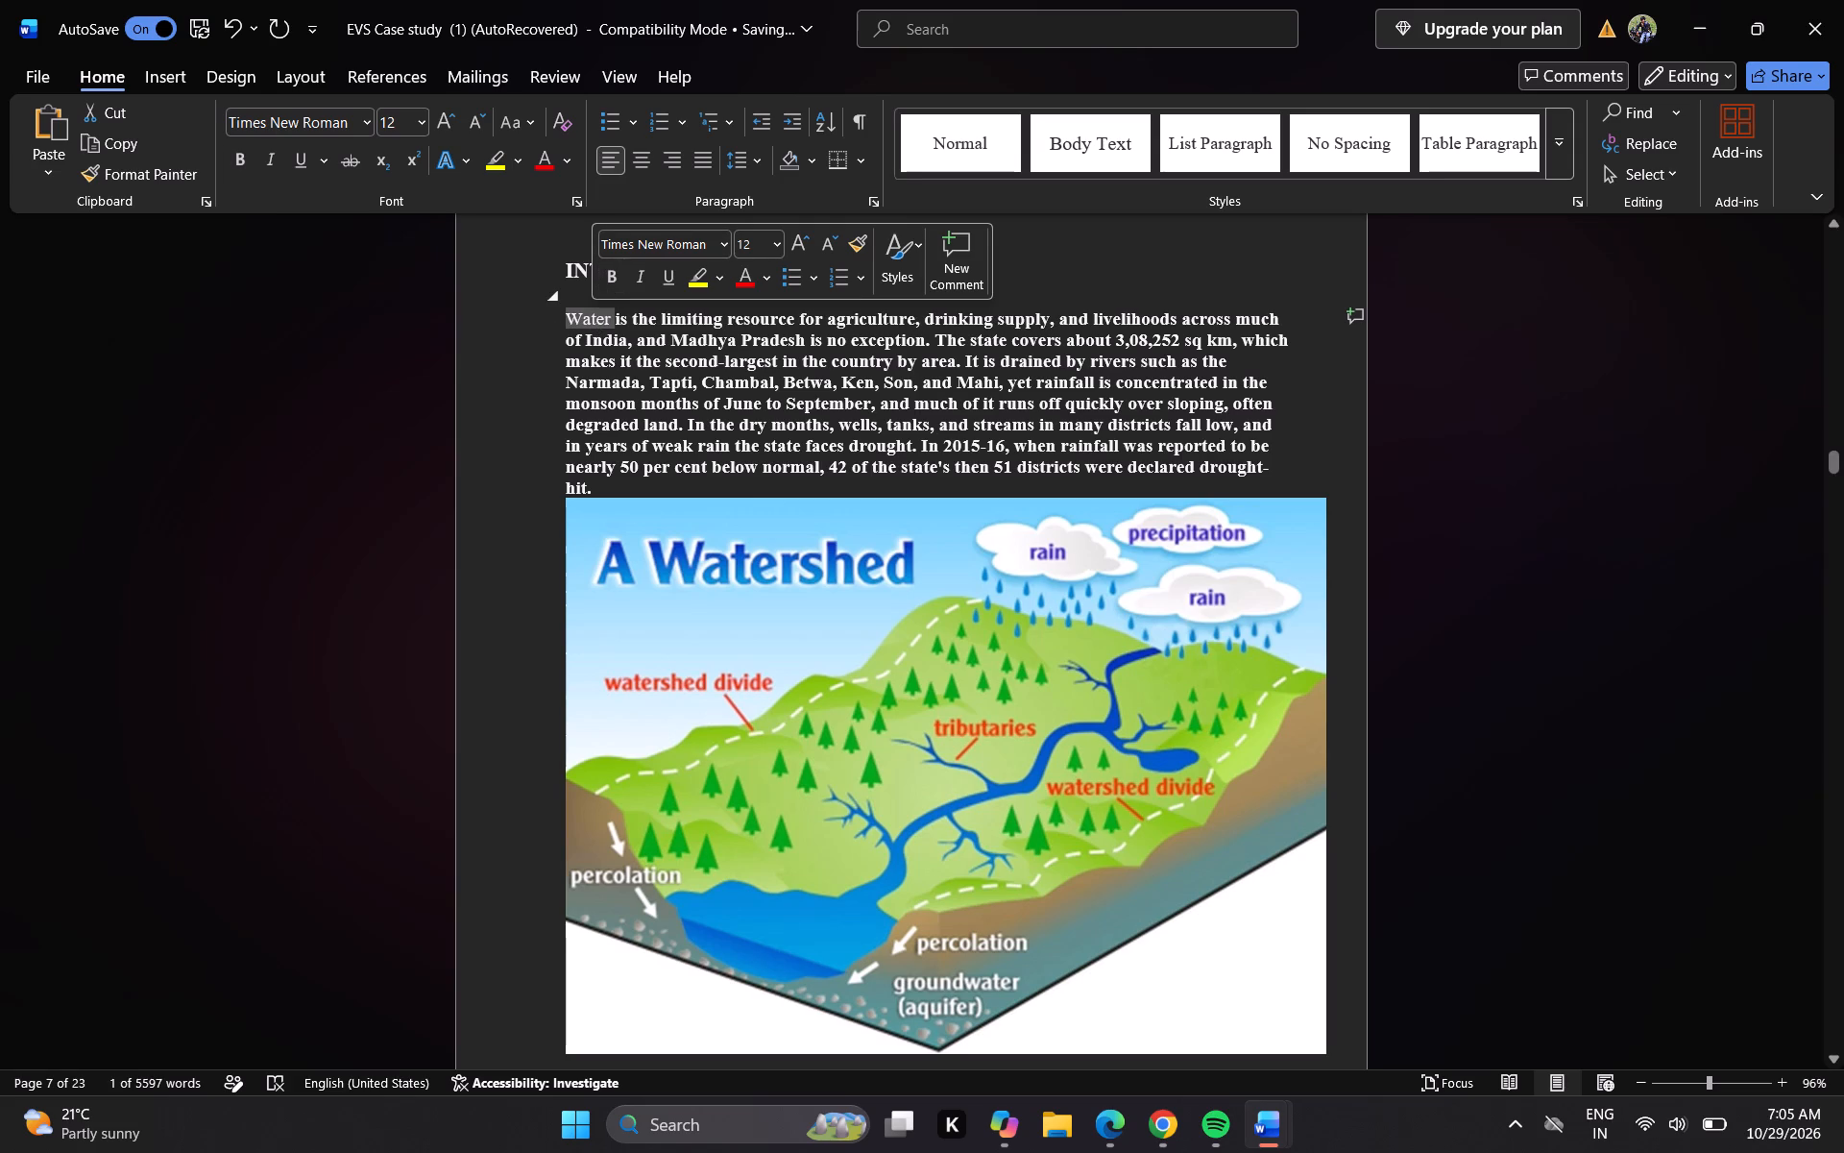
pyautogui.click(614, 315)
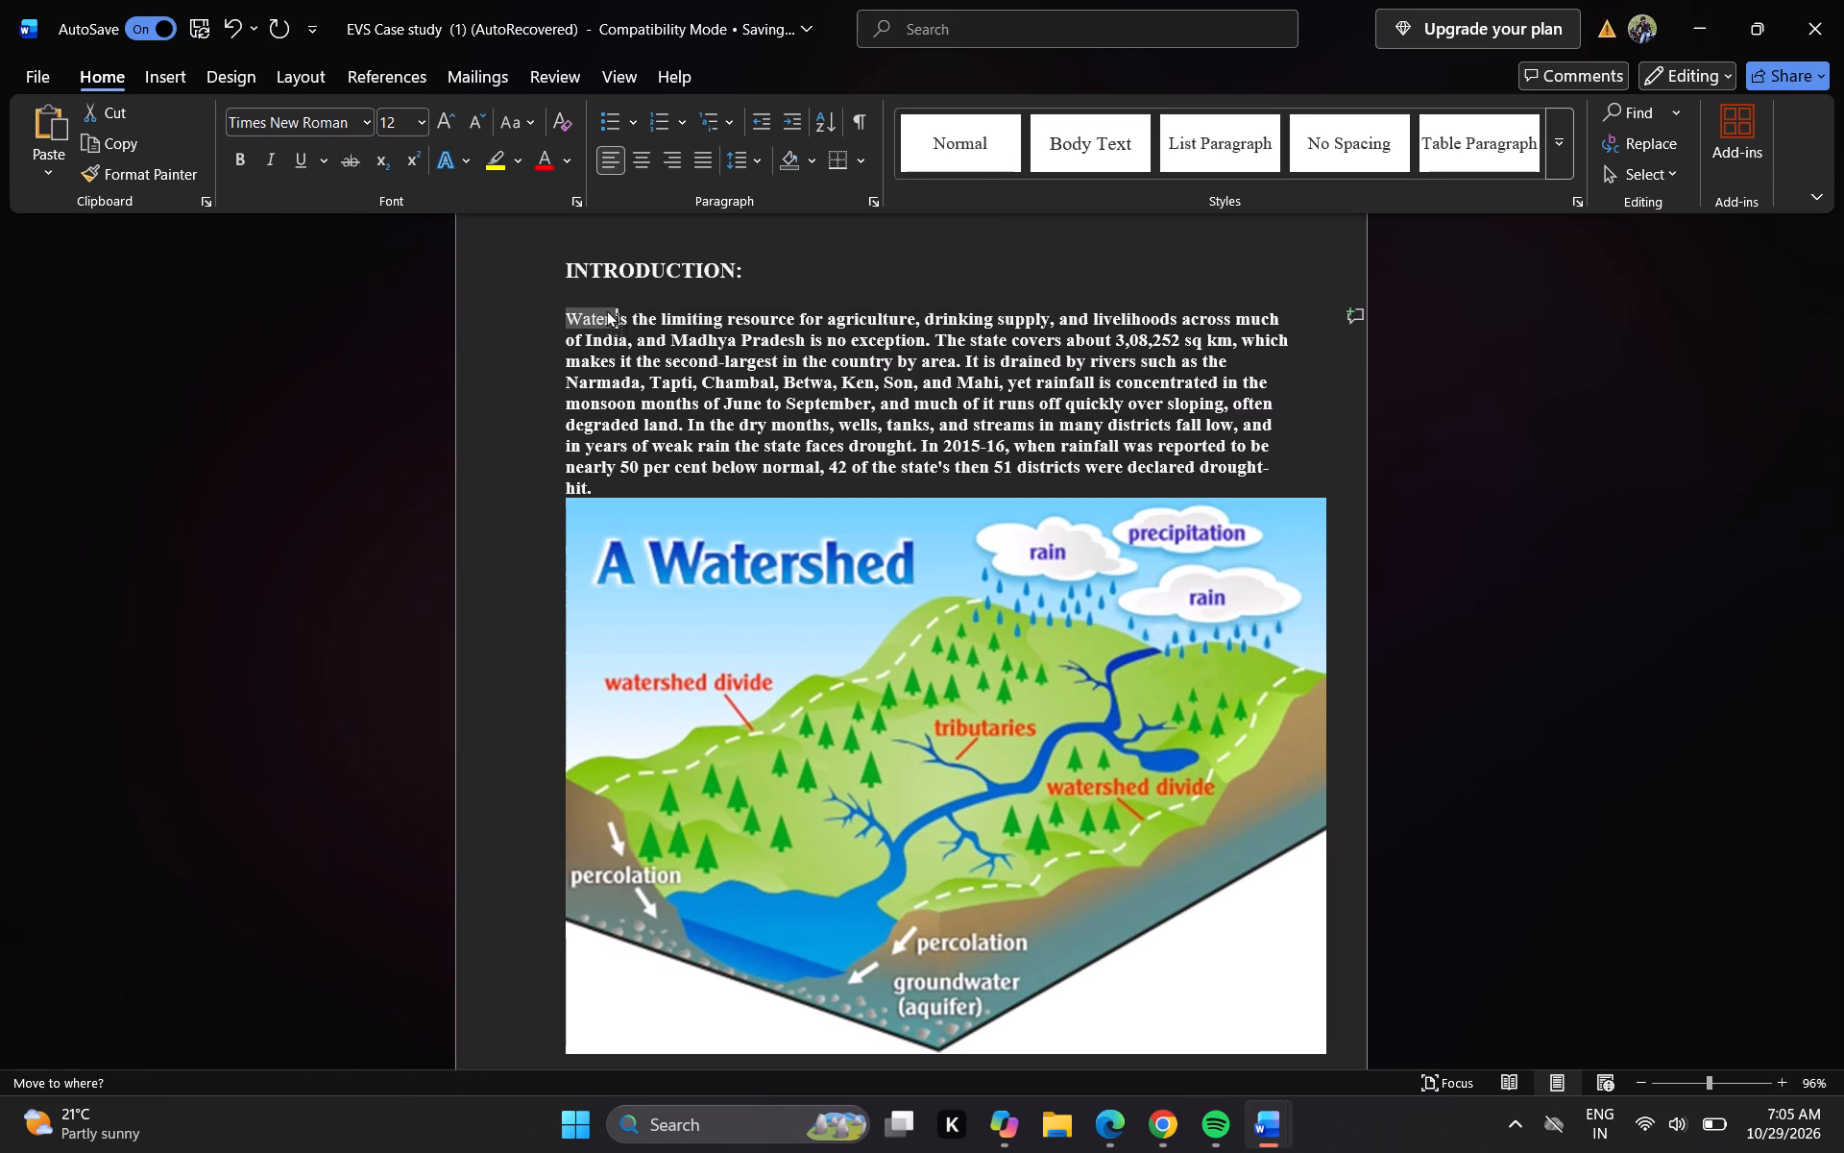
pyautogui.moveTo(620, 310); pyautogui.dragTo(900, 447)
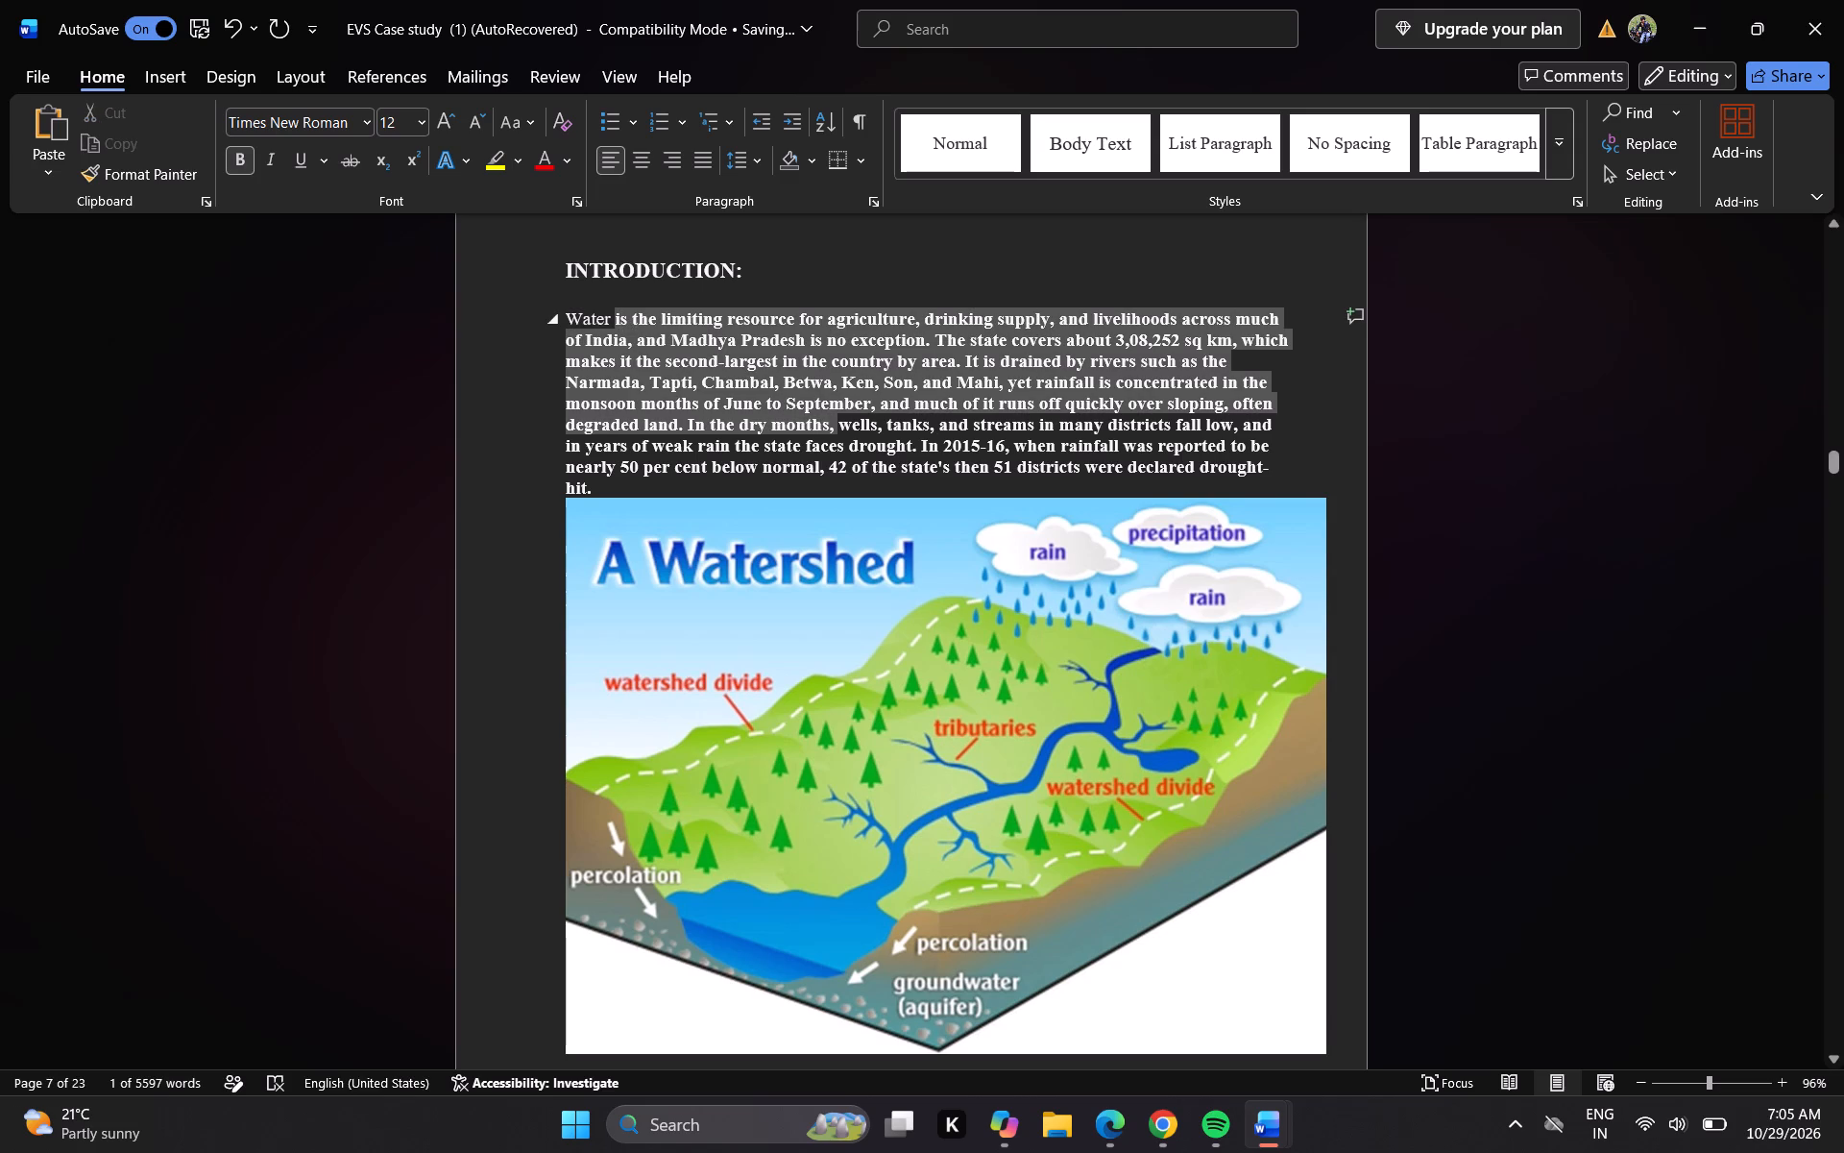
pyautogui.moveTo(900, 447); pyautogui.dragTo(615, 498)
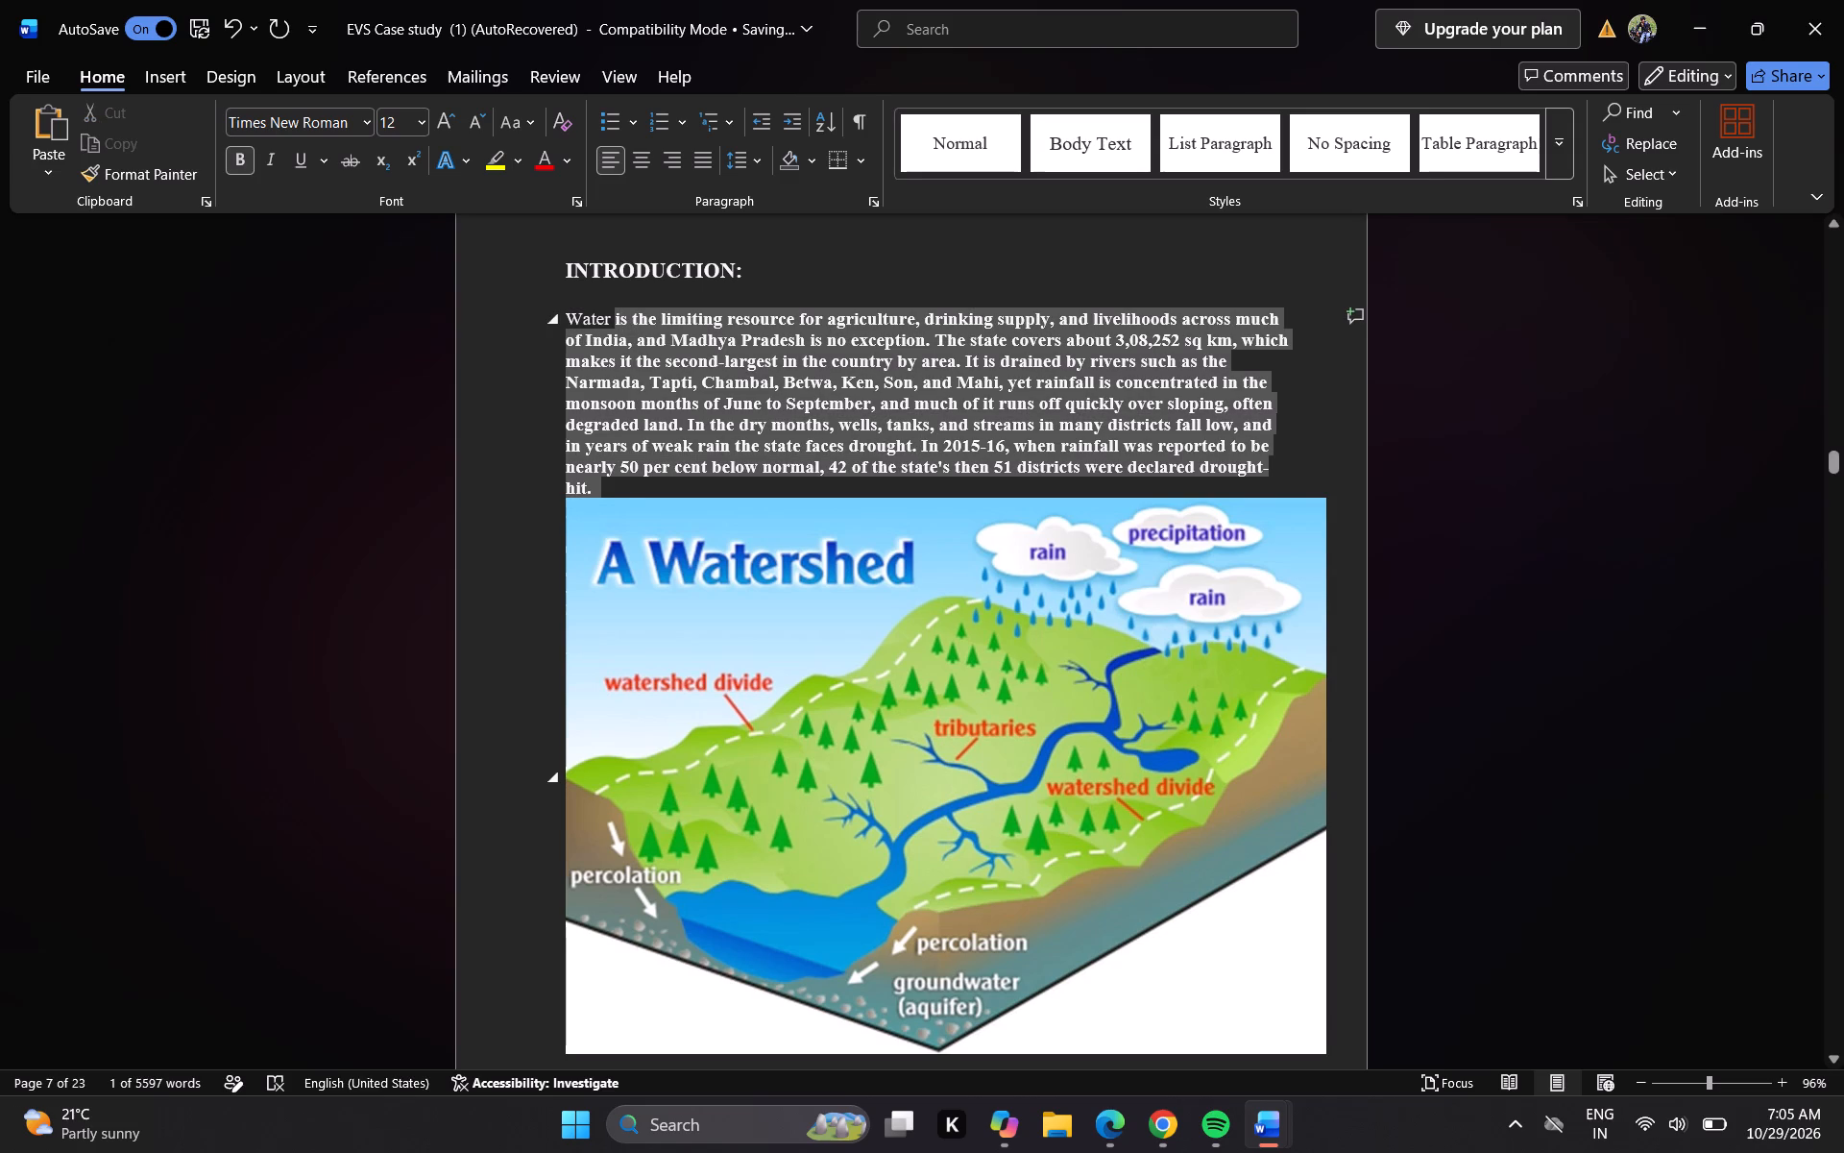
pyautogui.moveTo(615, 498); pyautogui.dragTo(626, 492)
pyautogui.click(645, 455)
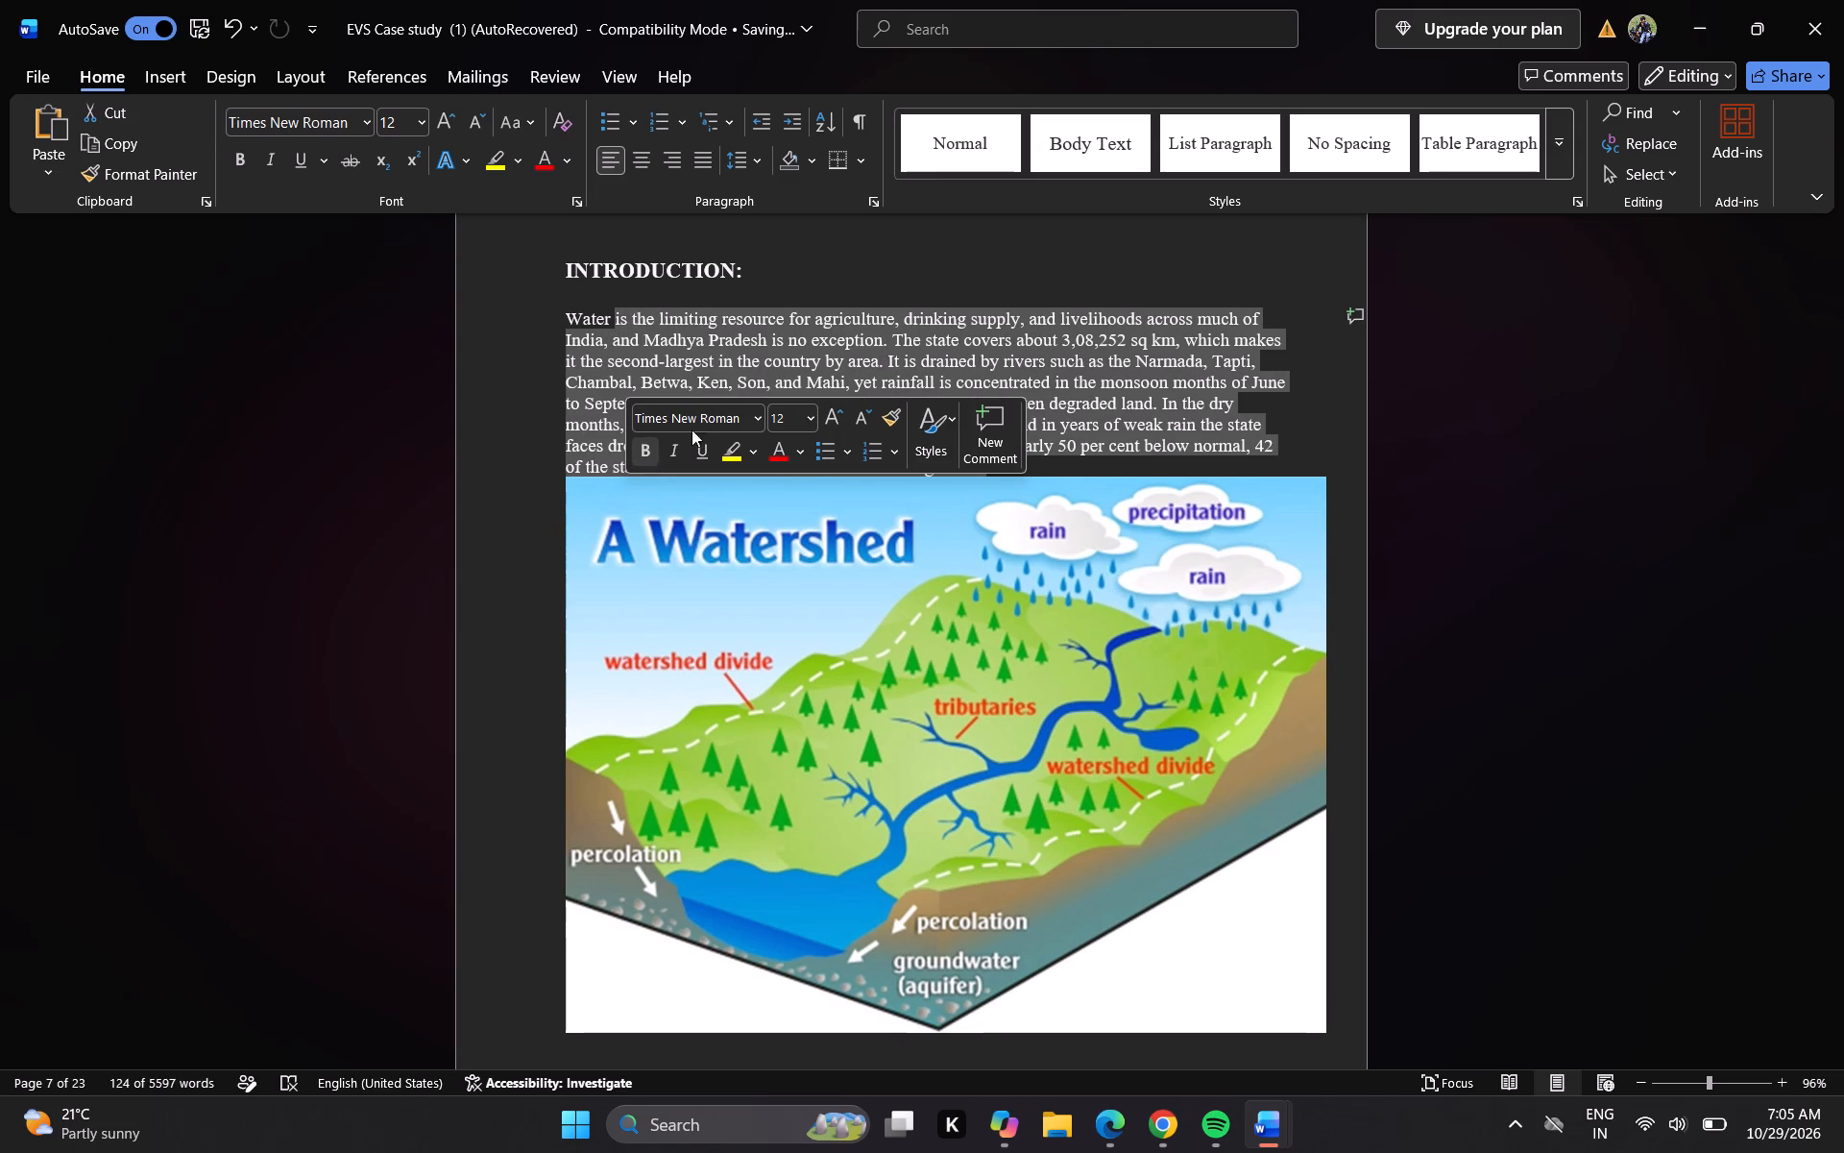
pyautogui.click(898, 239)
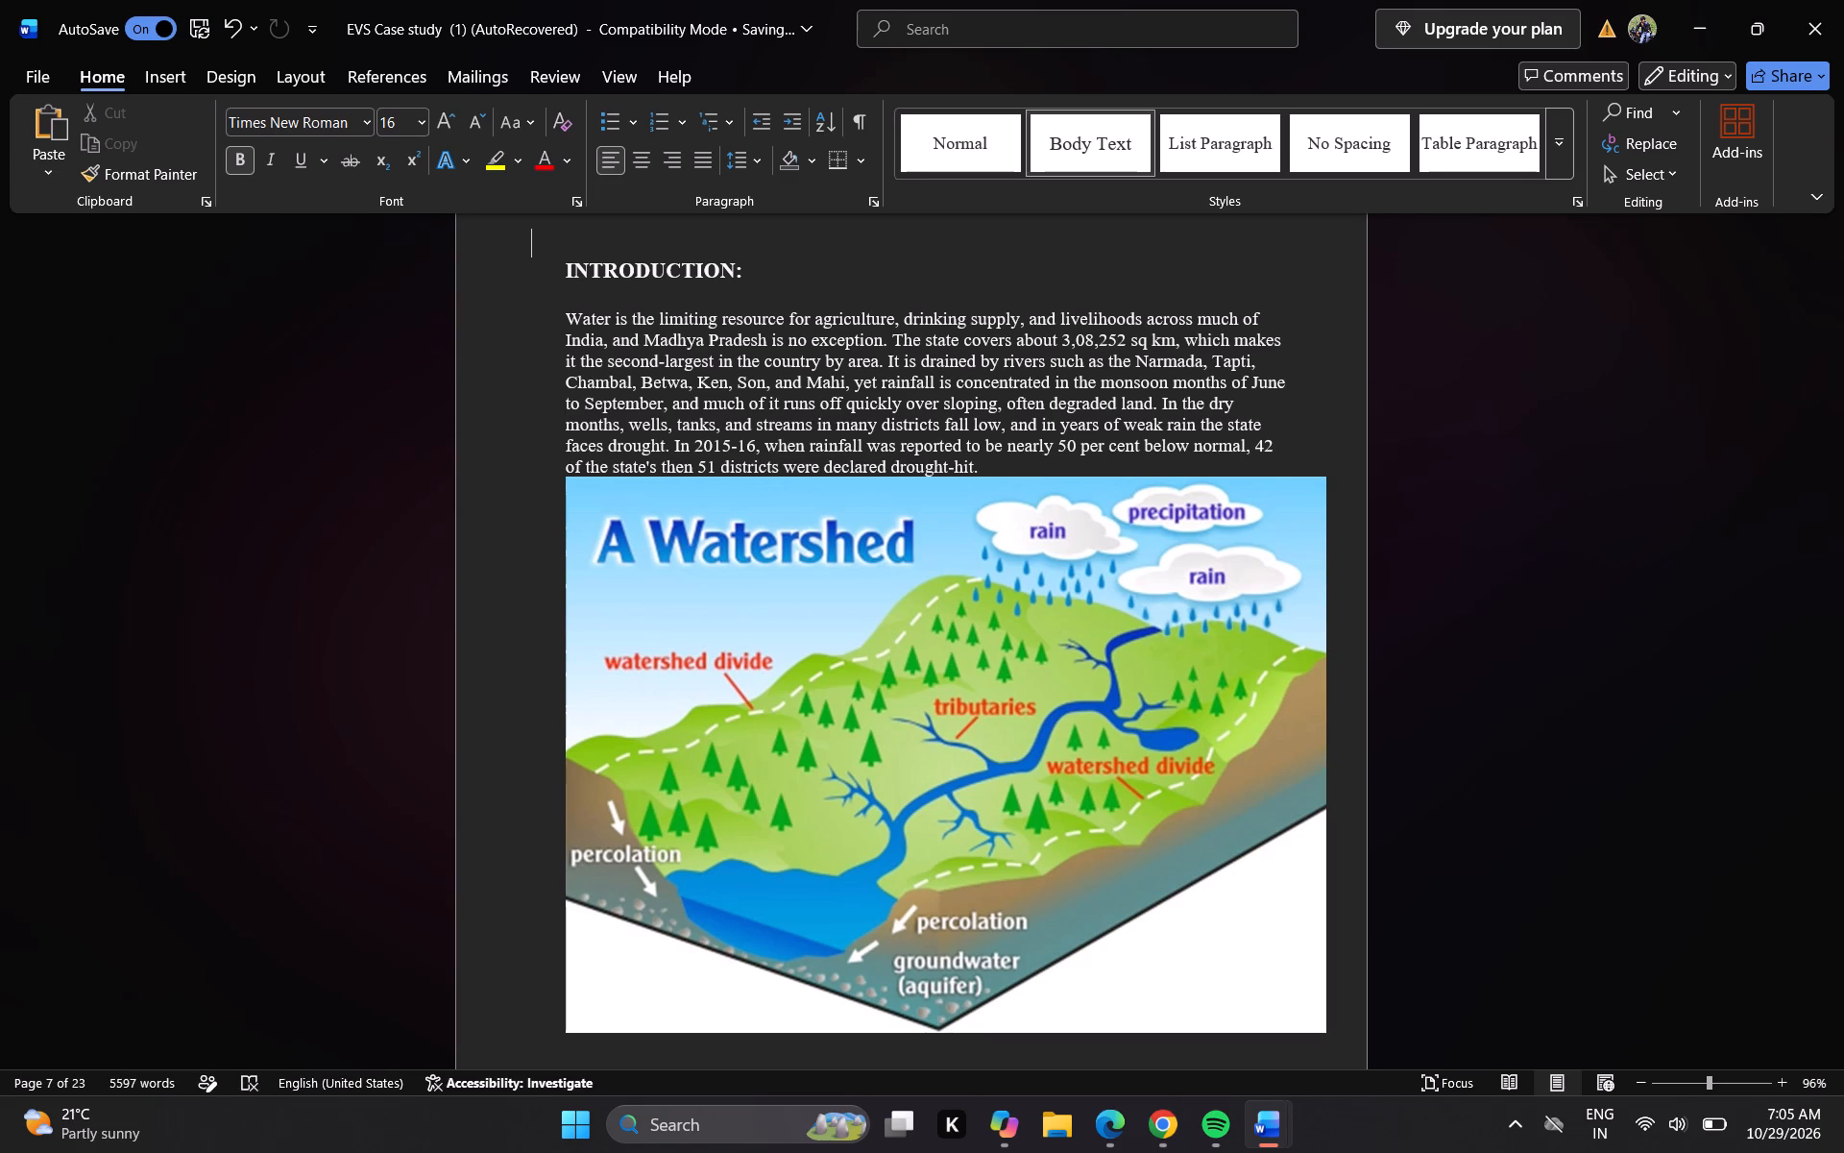
# Insert two line breaks after "drought-hit." to separate the introduction paragraph from the watershed picture.
pyautogui.click(985, 470)
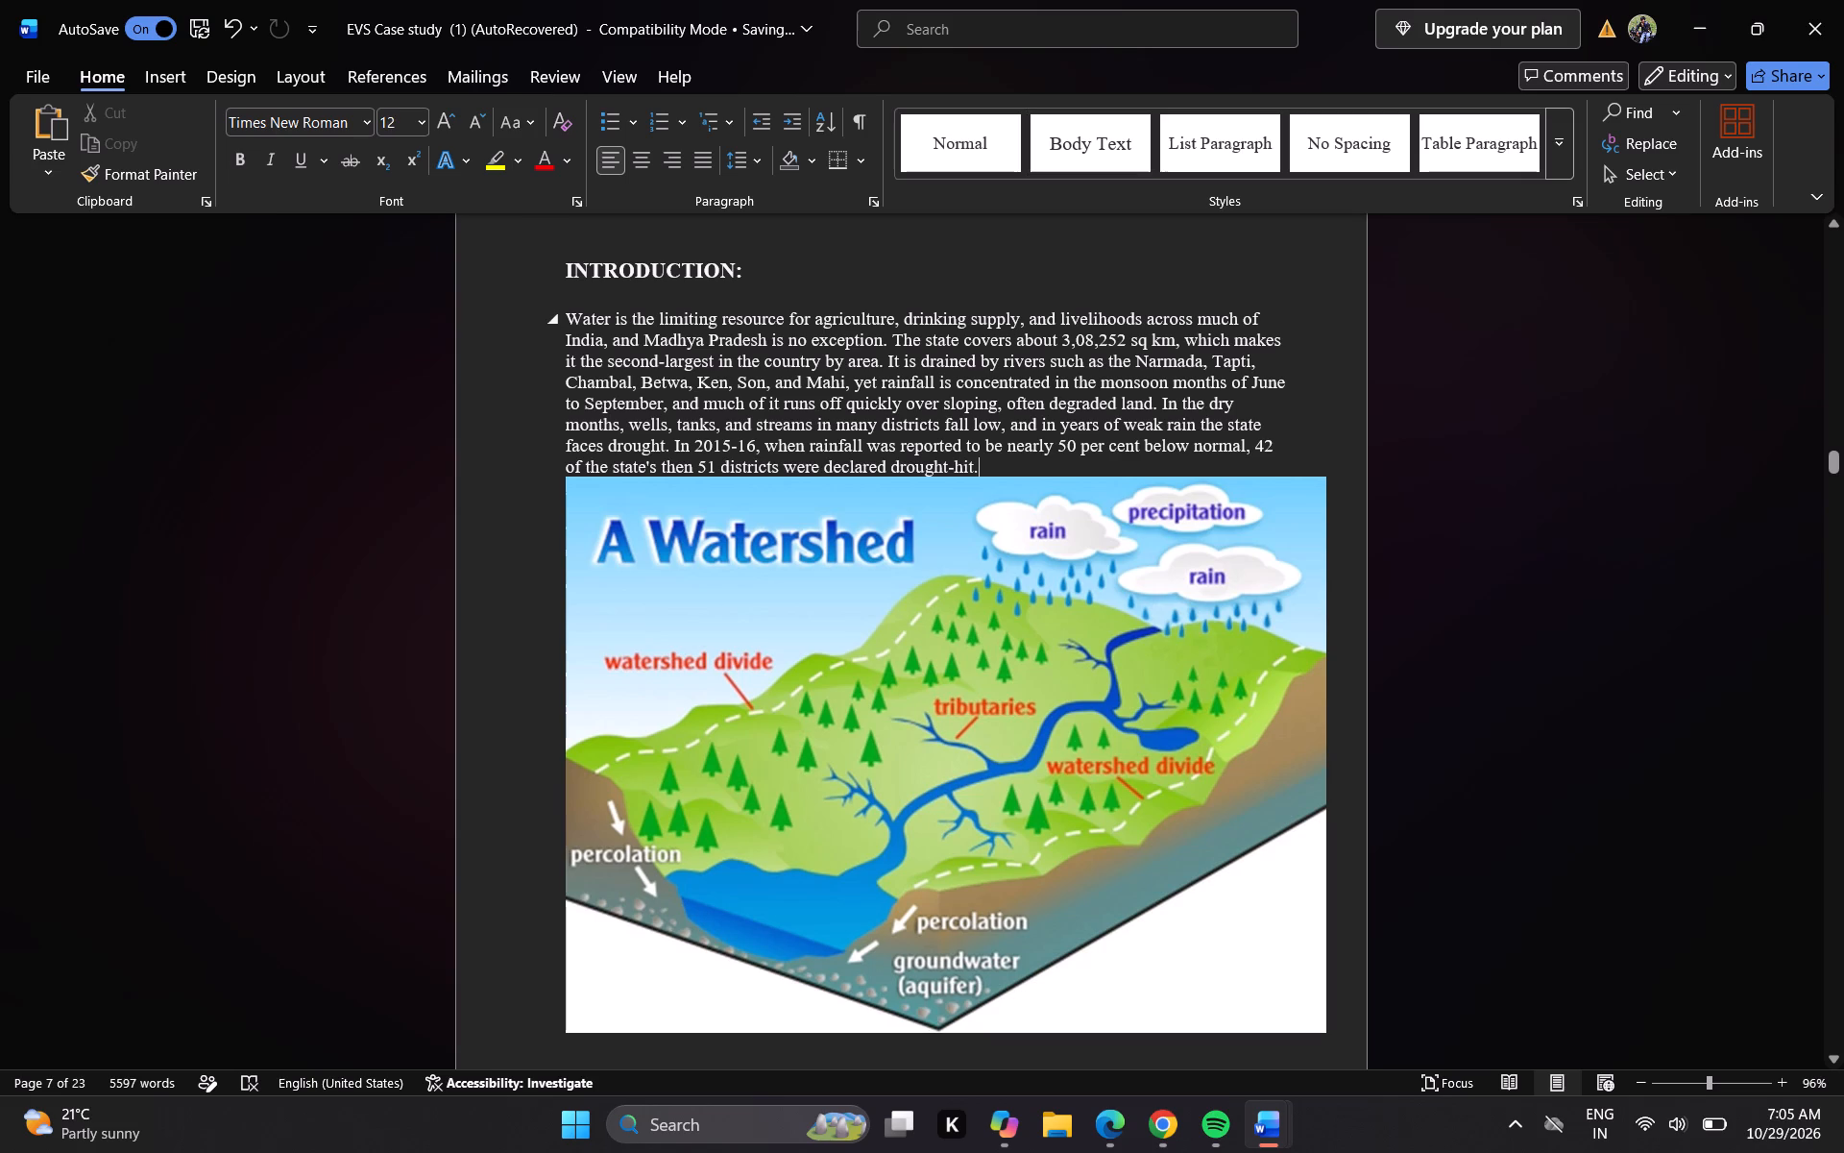
pyautogui.press('Return')
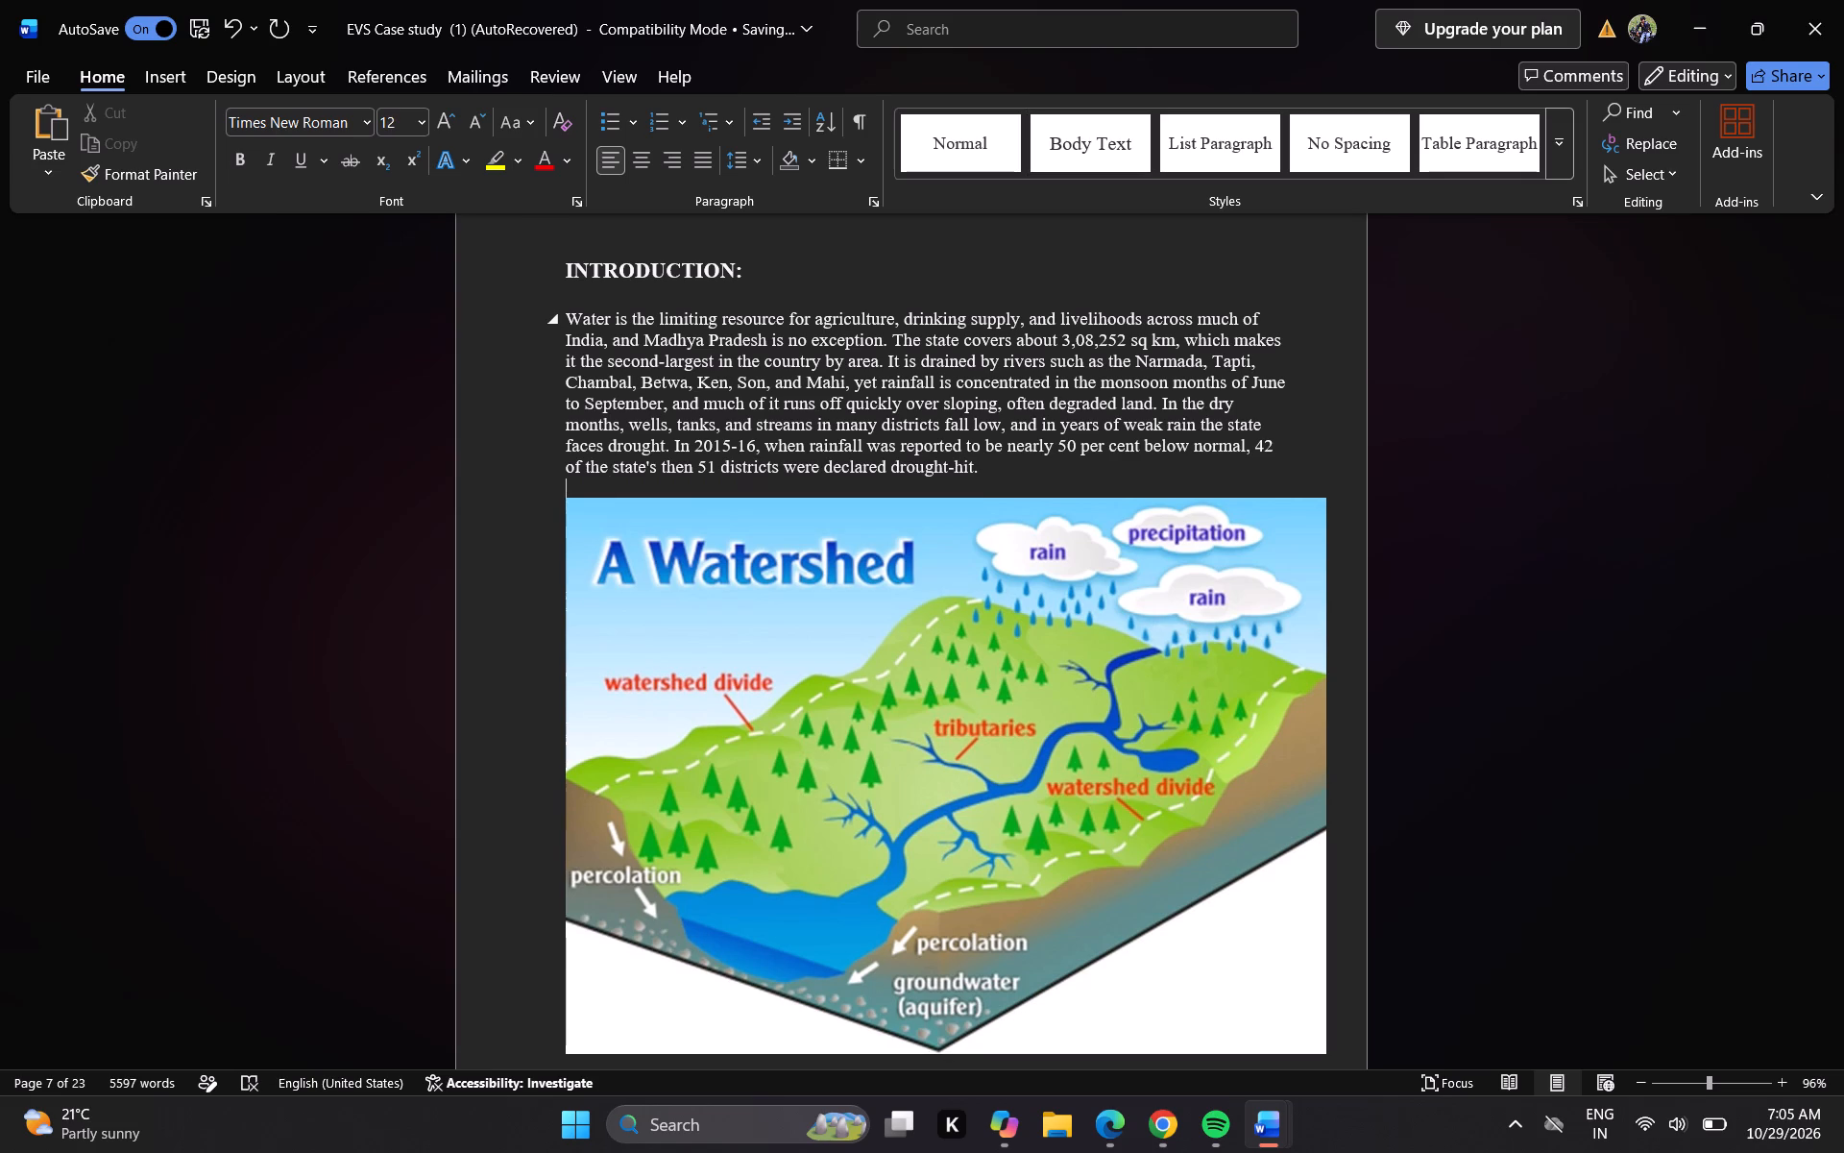
pyautogui.press('Return')
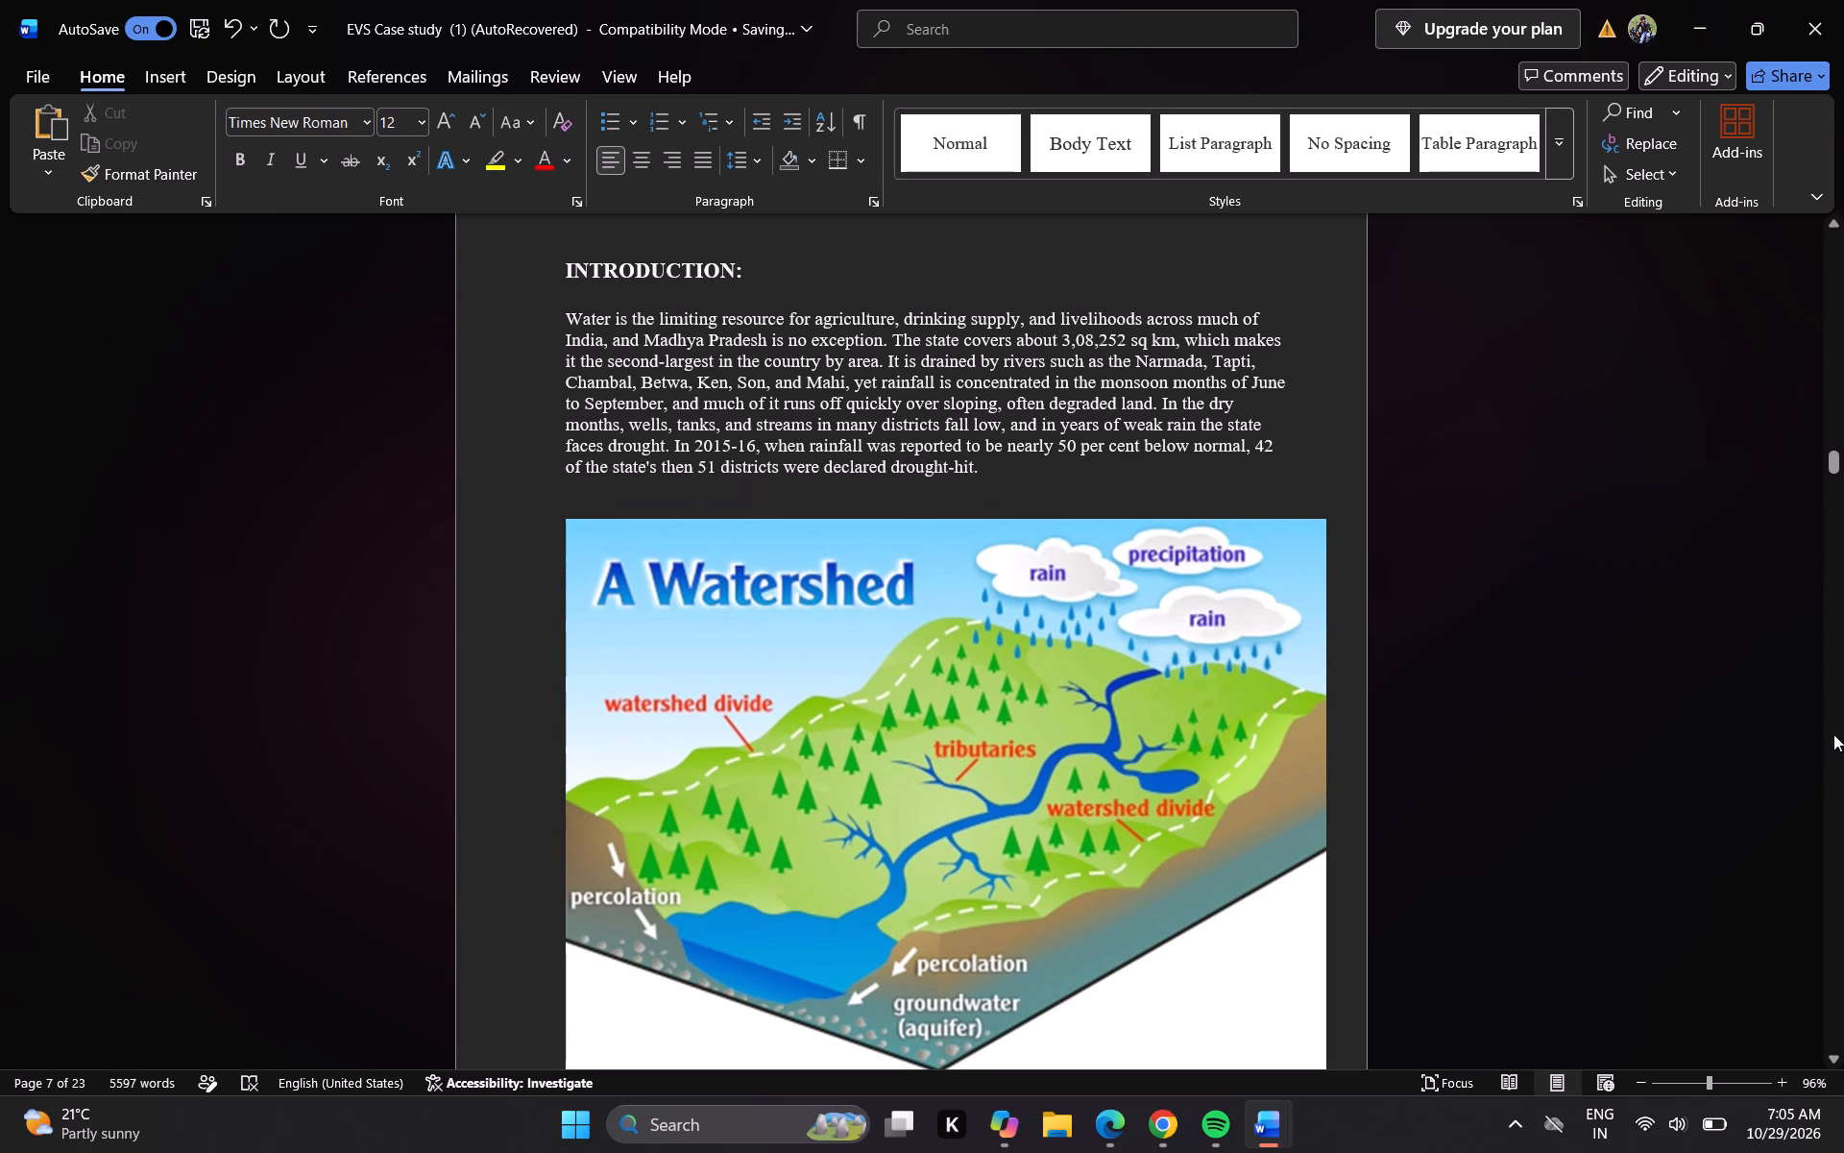
# Check the layout of the introduction page, from the Fig 1.1 caption and page break back up to the title.
pyautogui.click(1837, 1046)
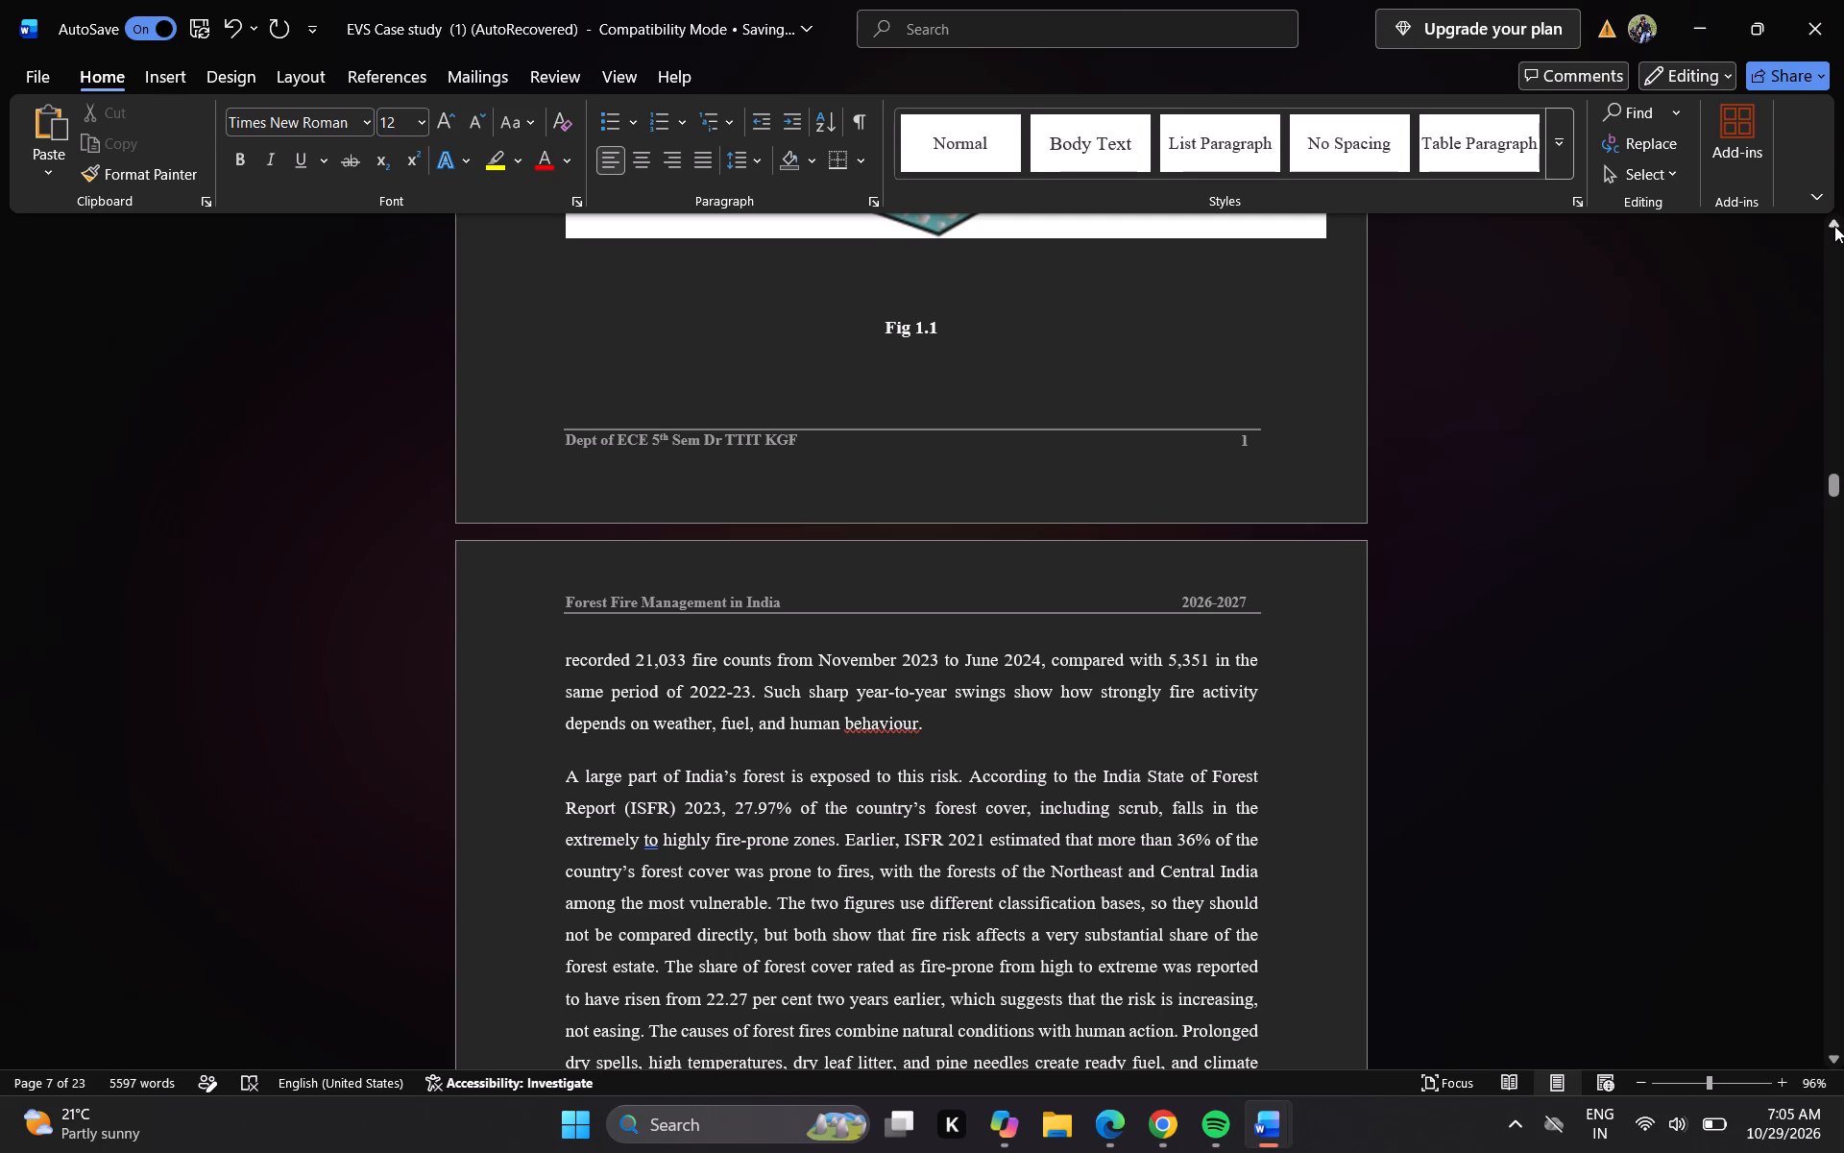
pyautogui.click(1834, 226)
pyautogui.tripleClick(1834, 226)
pyautogui.tripleClick(1834, 226)
pyautogui.tripleClick(1834, 226)
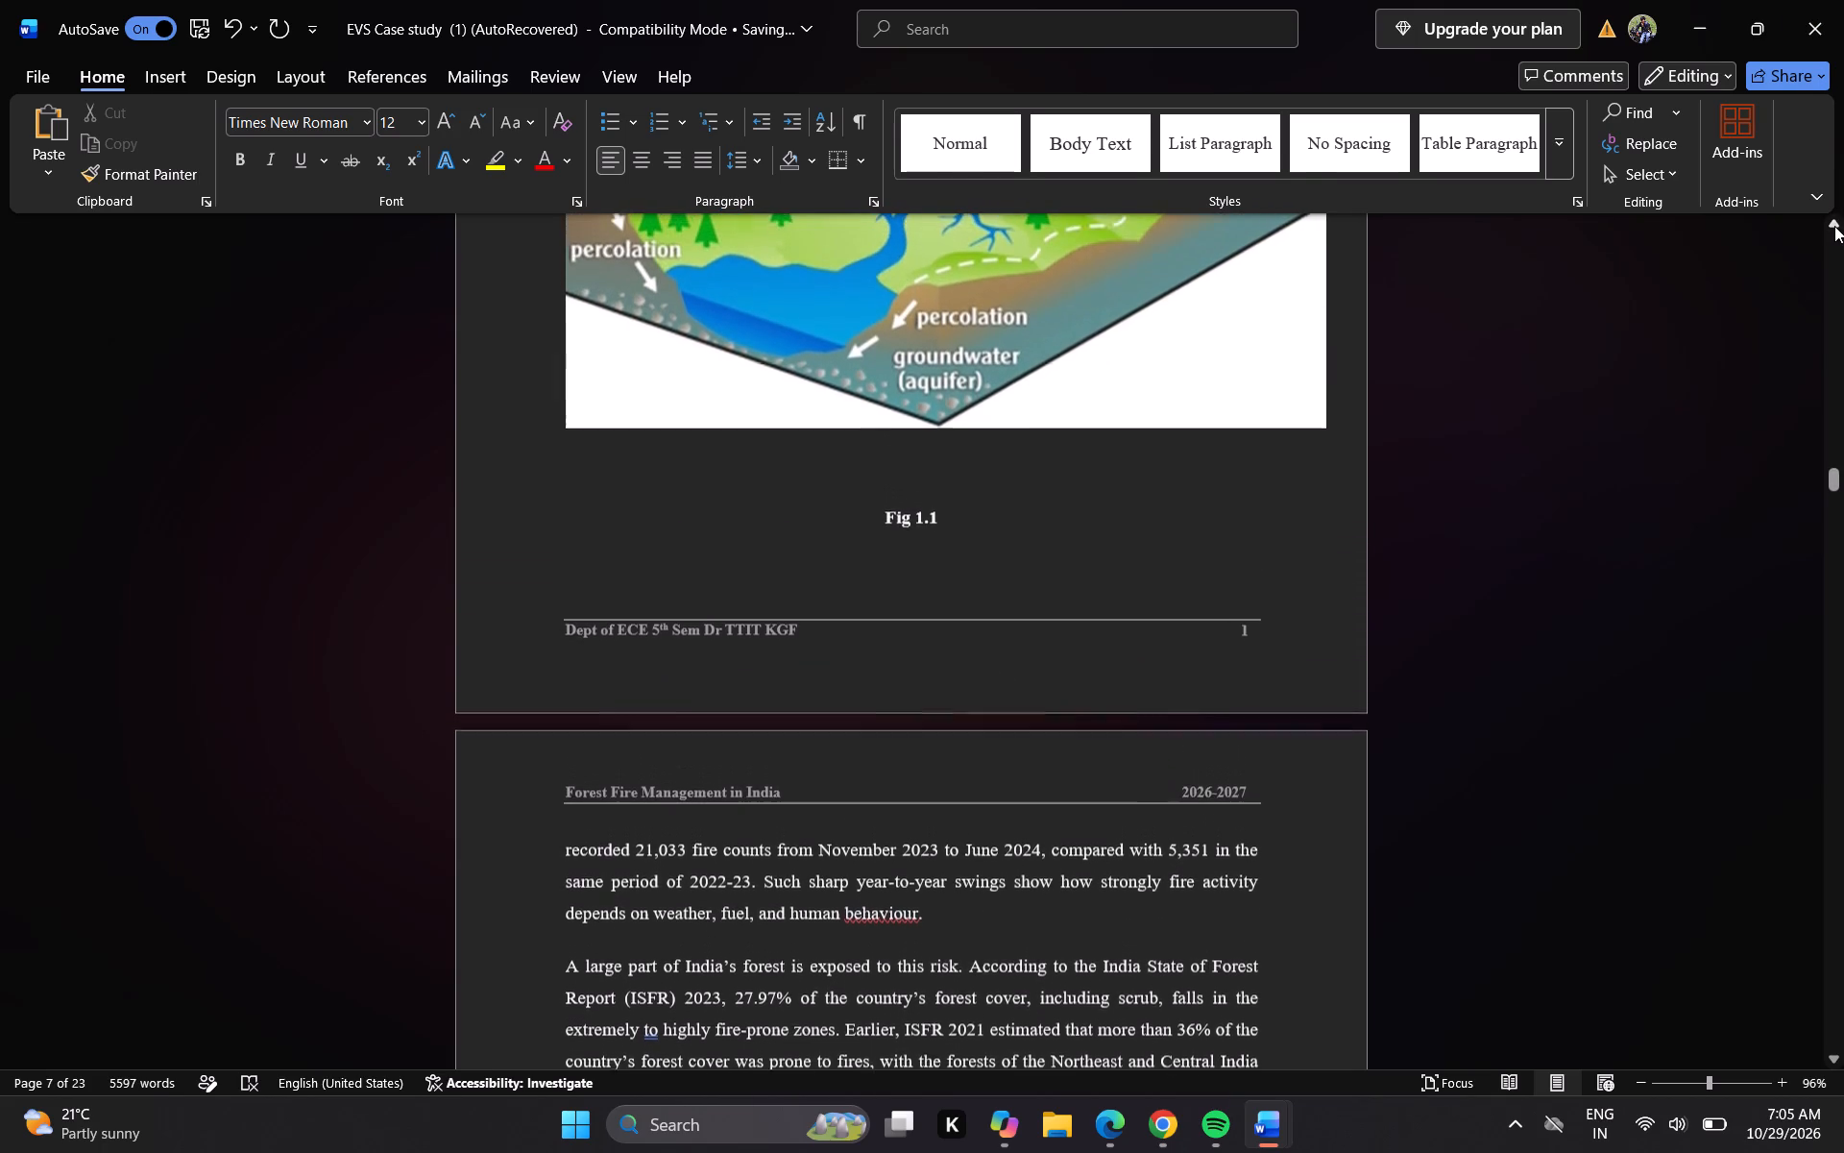
pyautogui.tripleClick(1834, 226)
pyautogui.doubleClick(1834, 226)
pyautogui.moveTo(1834, 226); pyautogui.dragTo(1832, 236)
pyautogui.click(1832, 236)
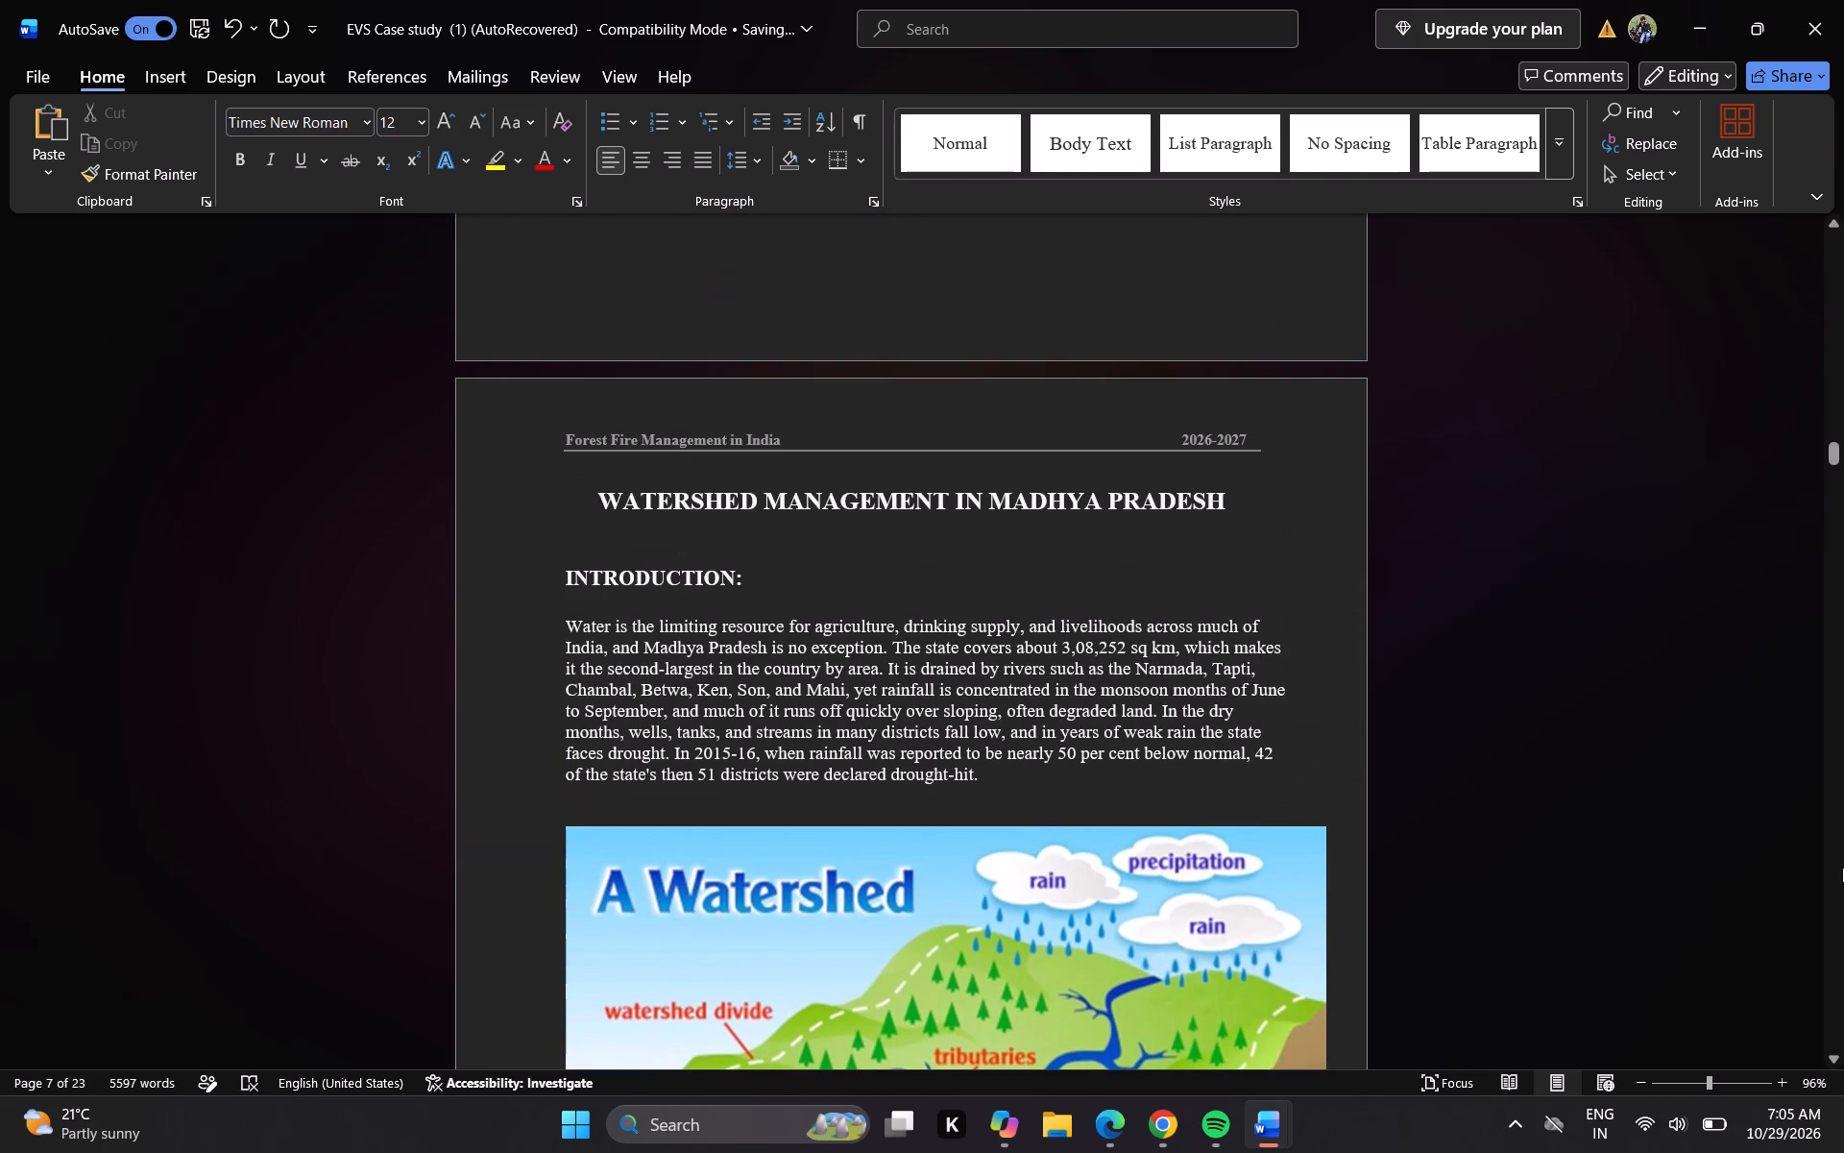
# Shrink the watershed picture vertically to about two thirds of its height, keeping its full width.
pyautogui.click(1837, 1046)
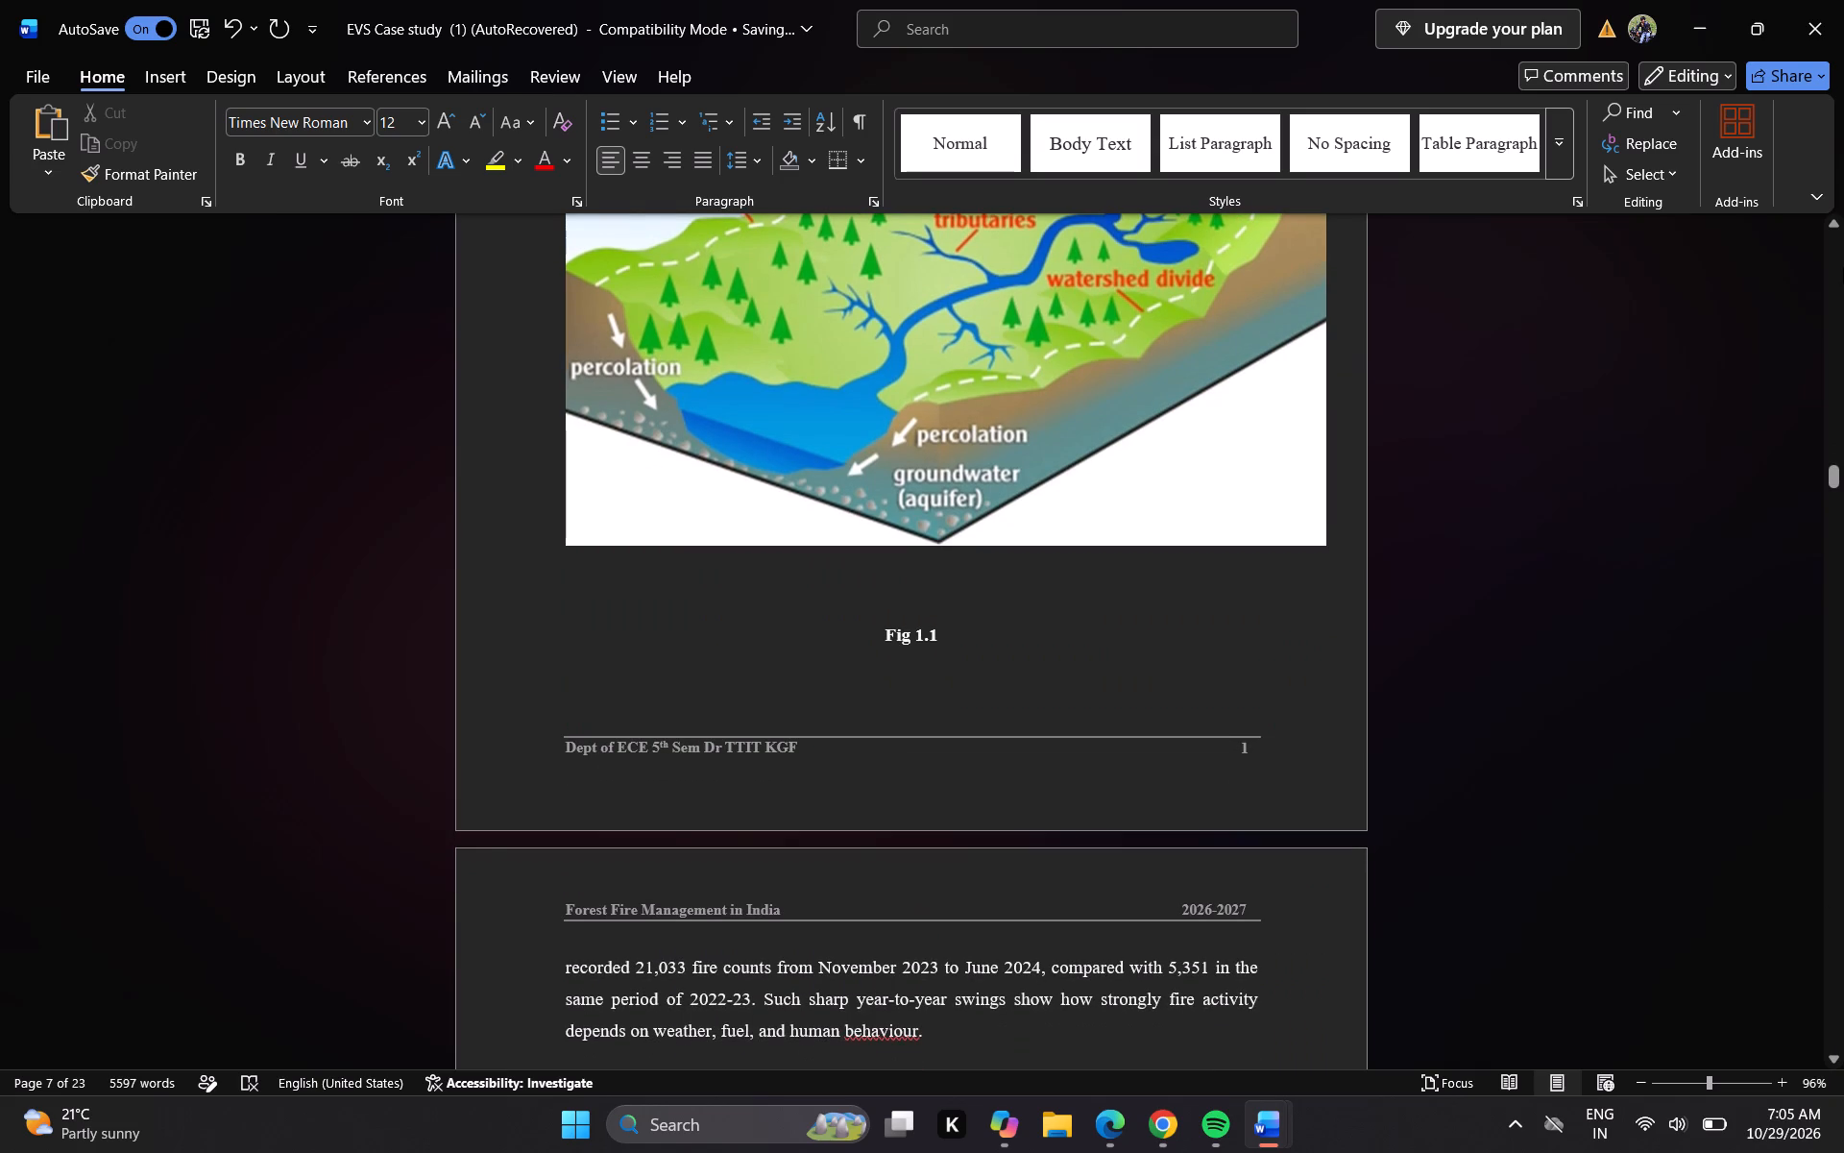
pyautogui.click(1832, 233)
pyautogui.tripleClick(1832, 233)
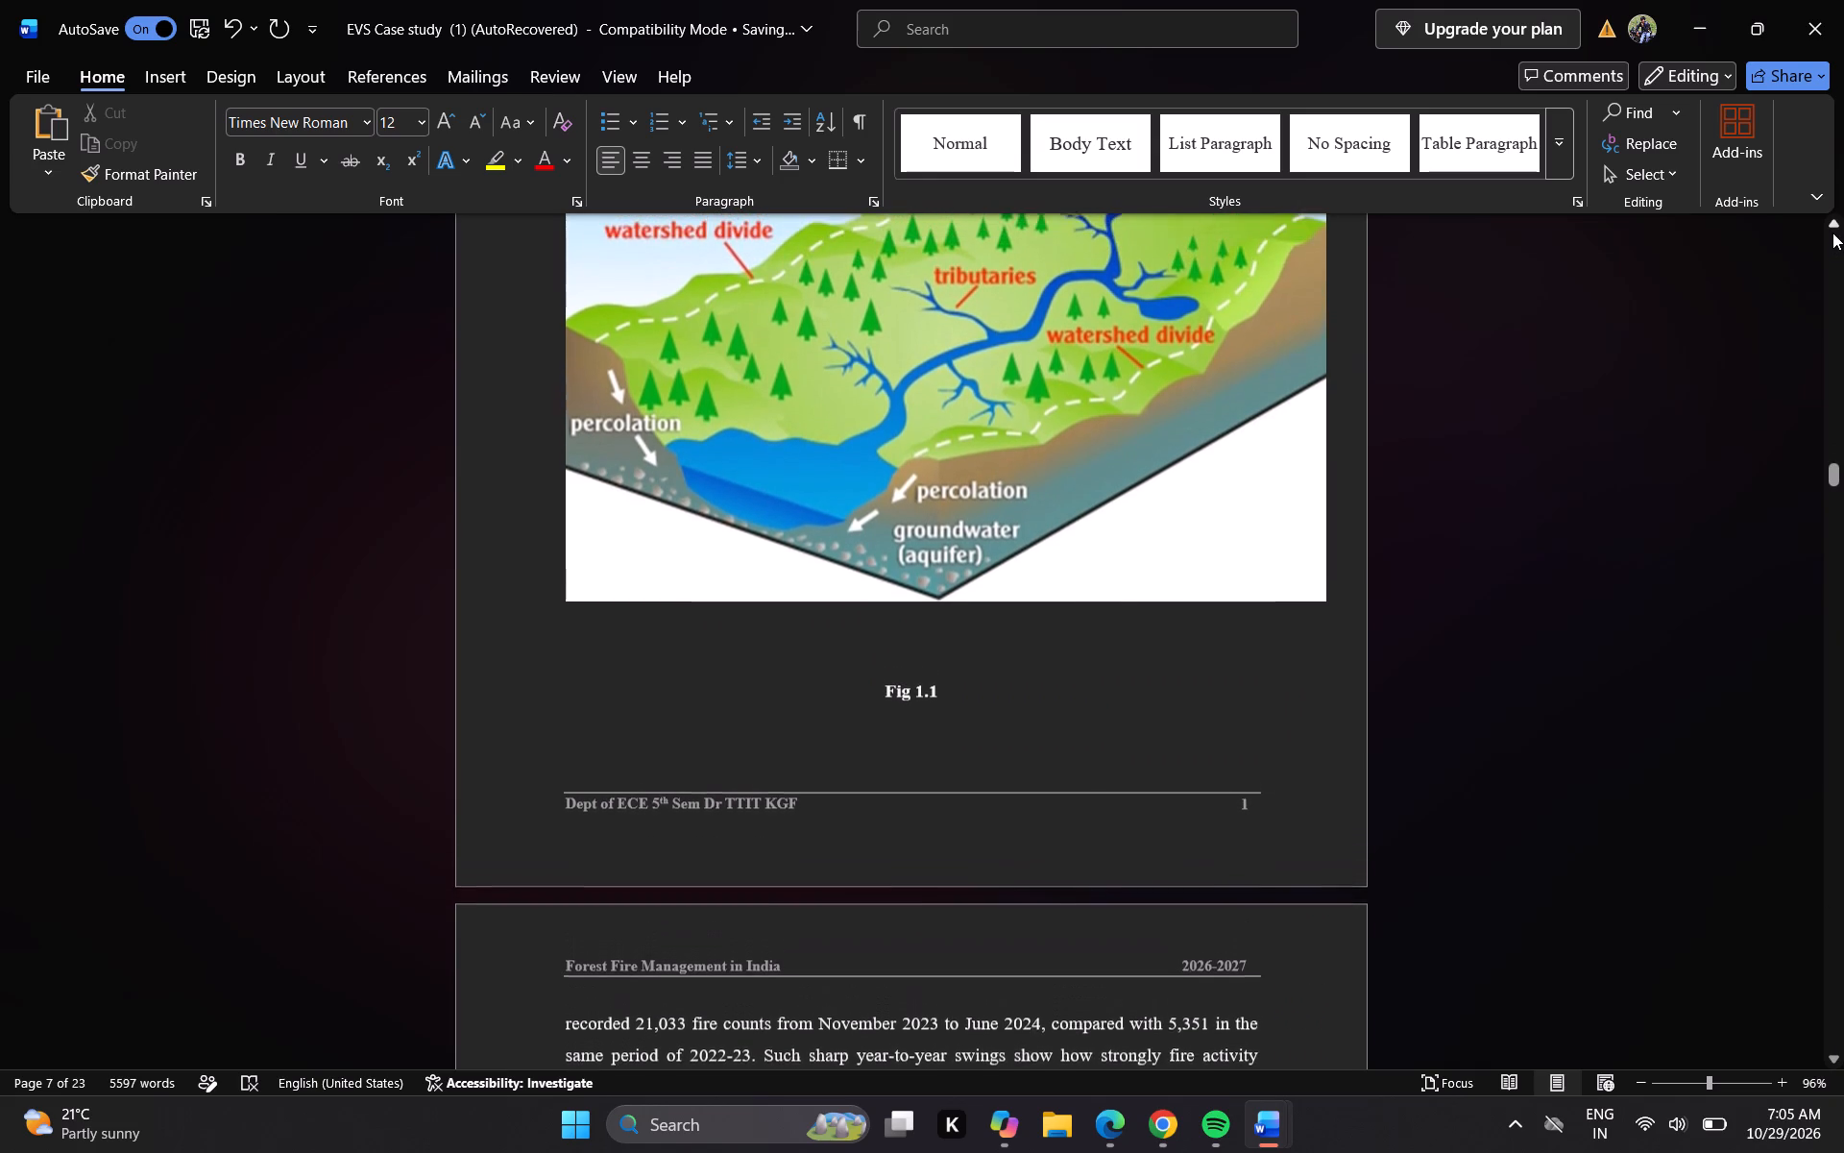
pyautogui.tripleClick(1832, 233)
pyautogui.doubleClick(1832, 233)
pyautogui.moveTo(1832, 233); pyautogui.dragTo(1060, 539)
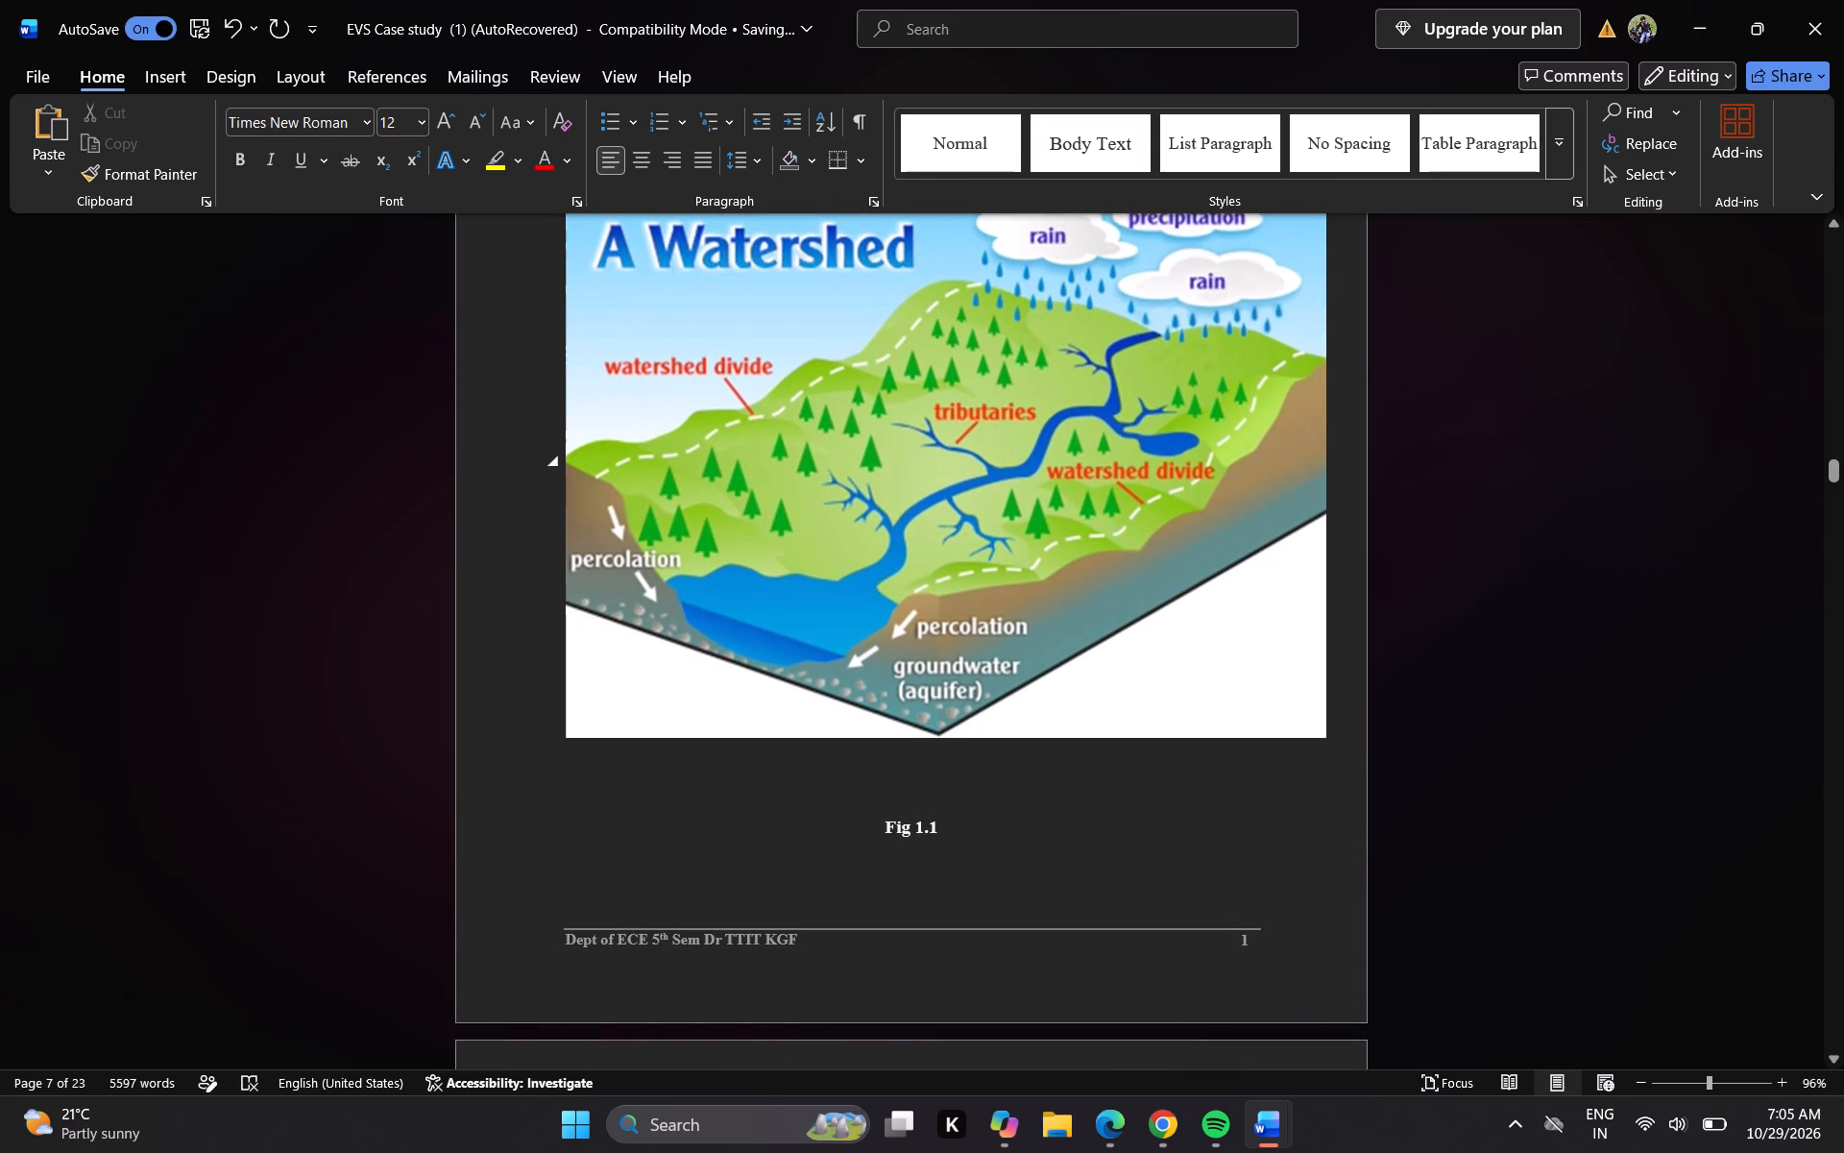
pyautogui.click(932, 682)
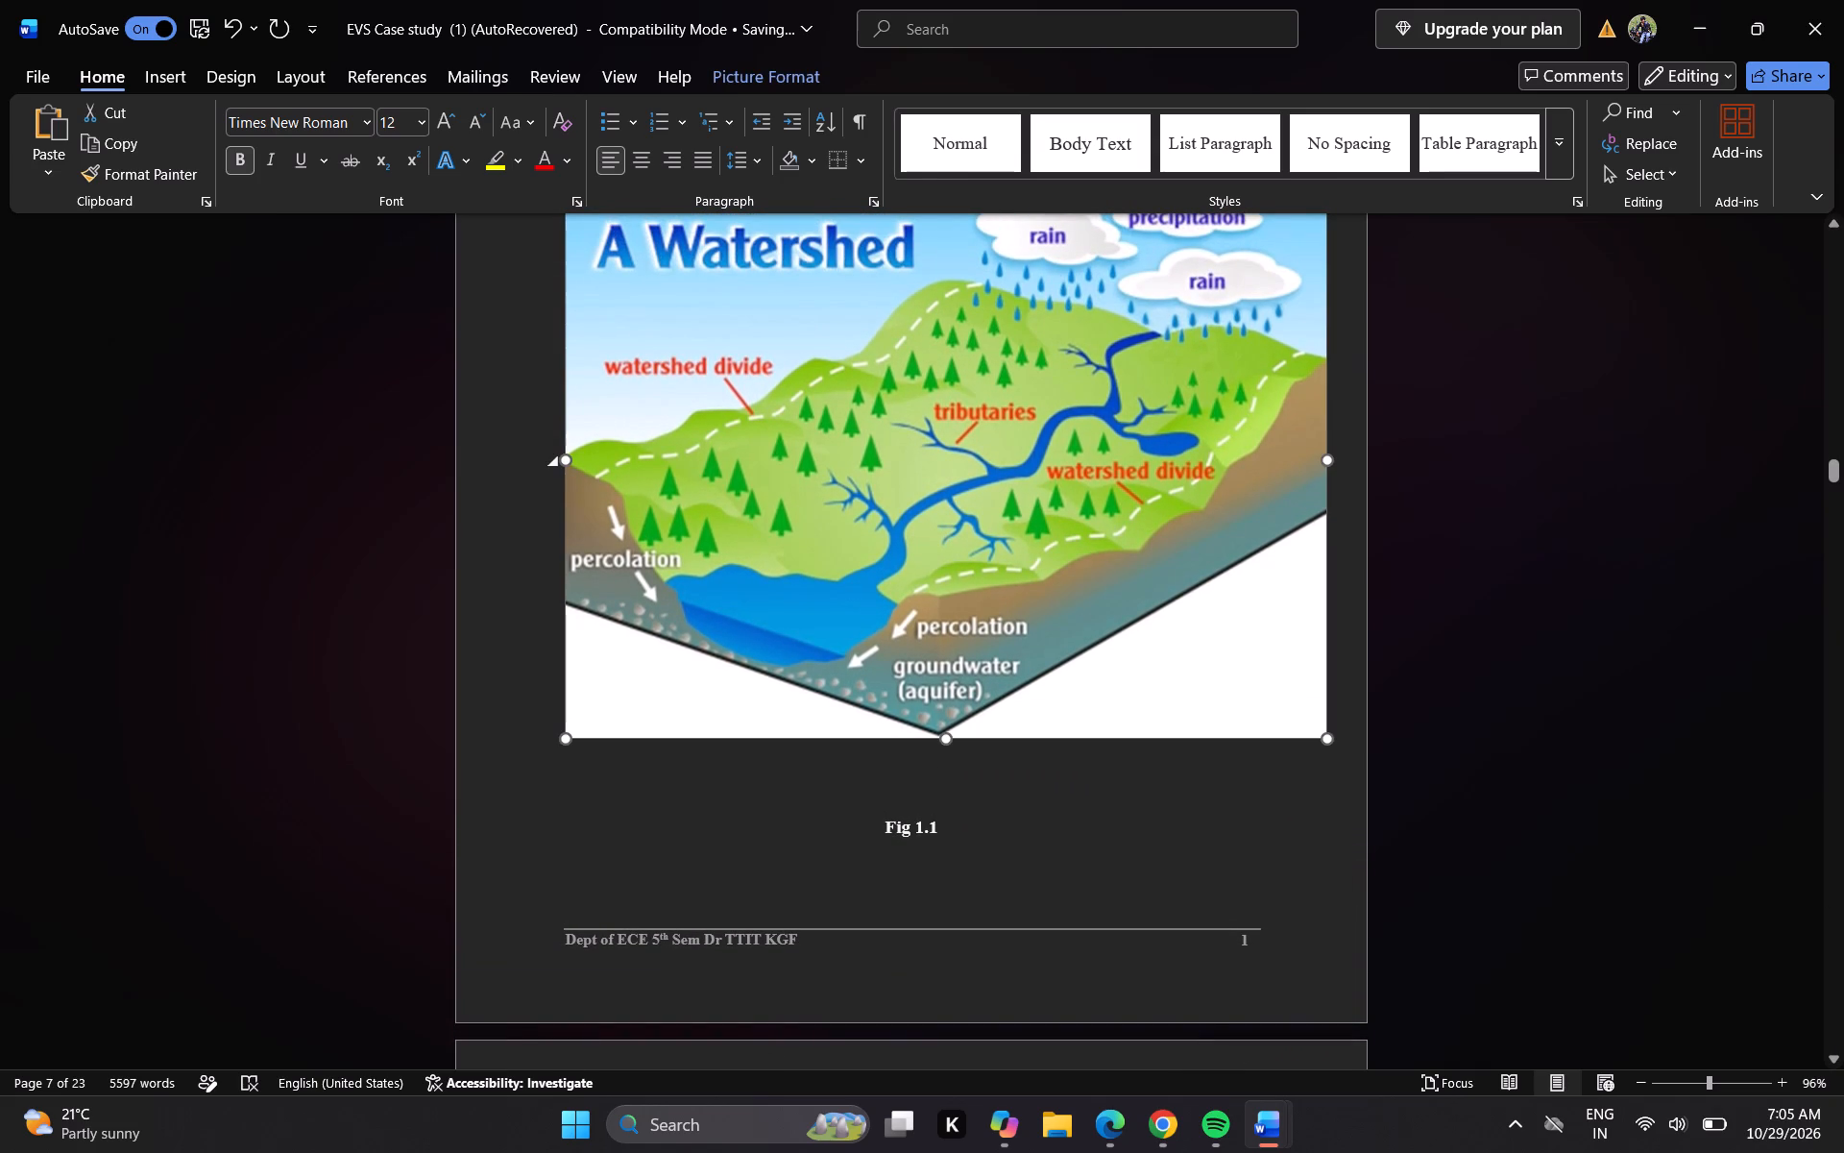
pyautogui.moveTo(949, 739); pyautogui.dragTo(946, 720)
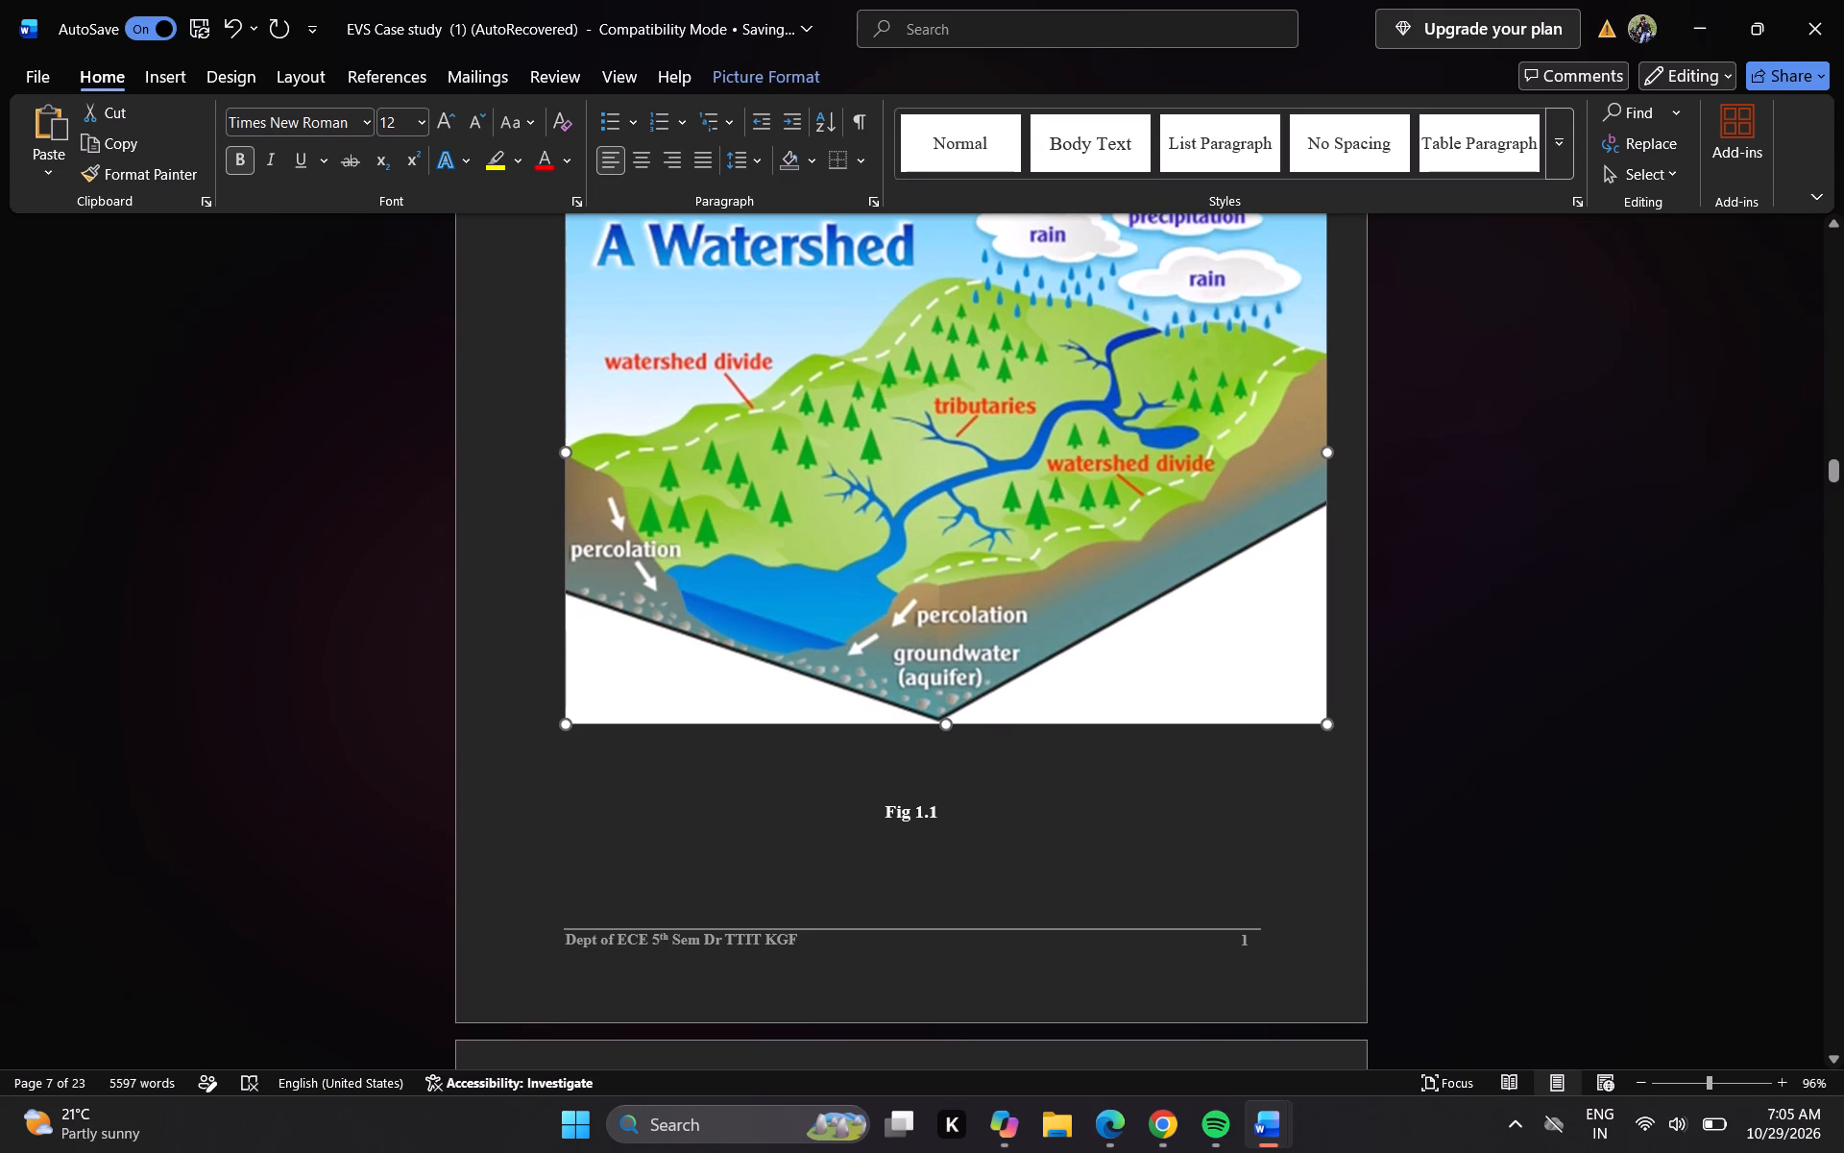
pyautogui.moveTo(946, 720); pyautogui.dragTo(939, 618)
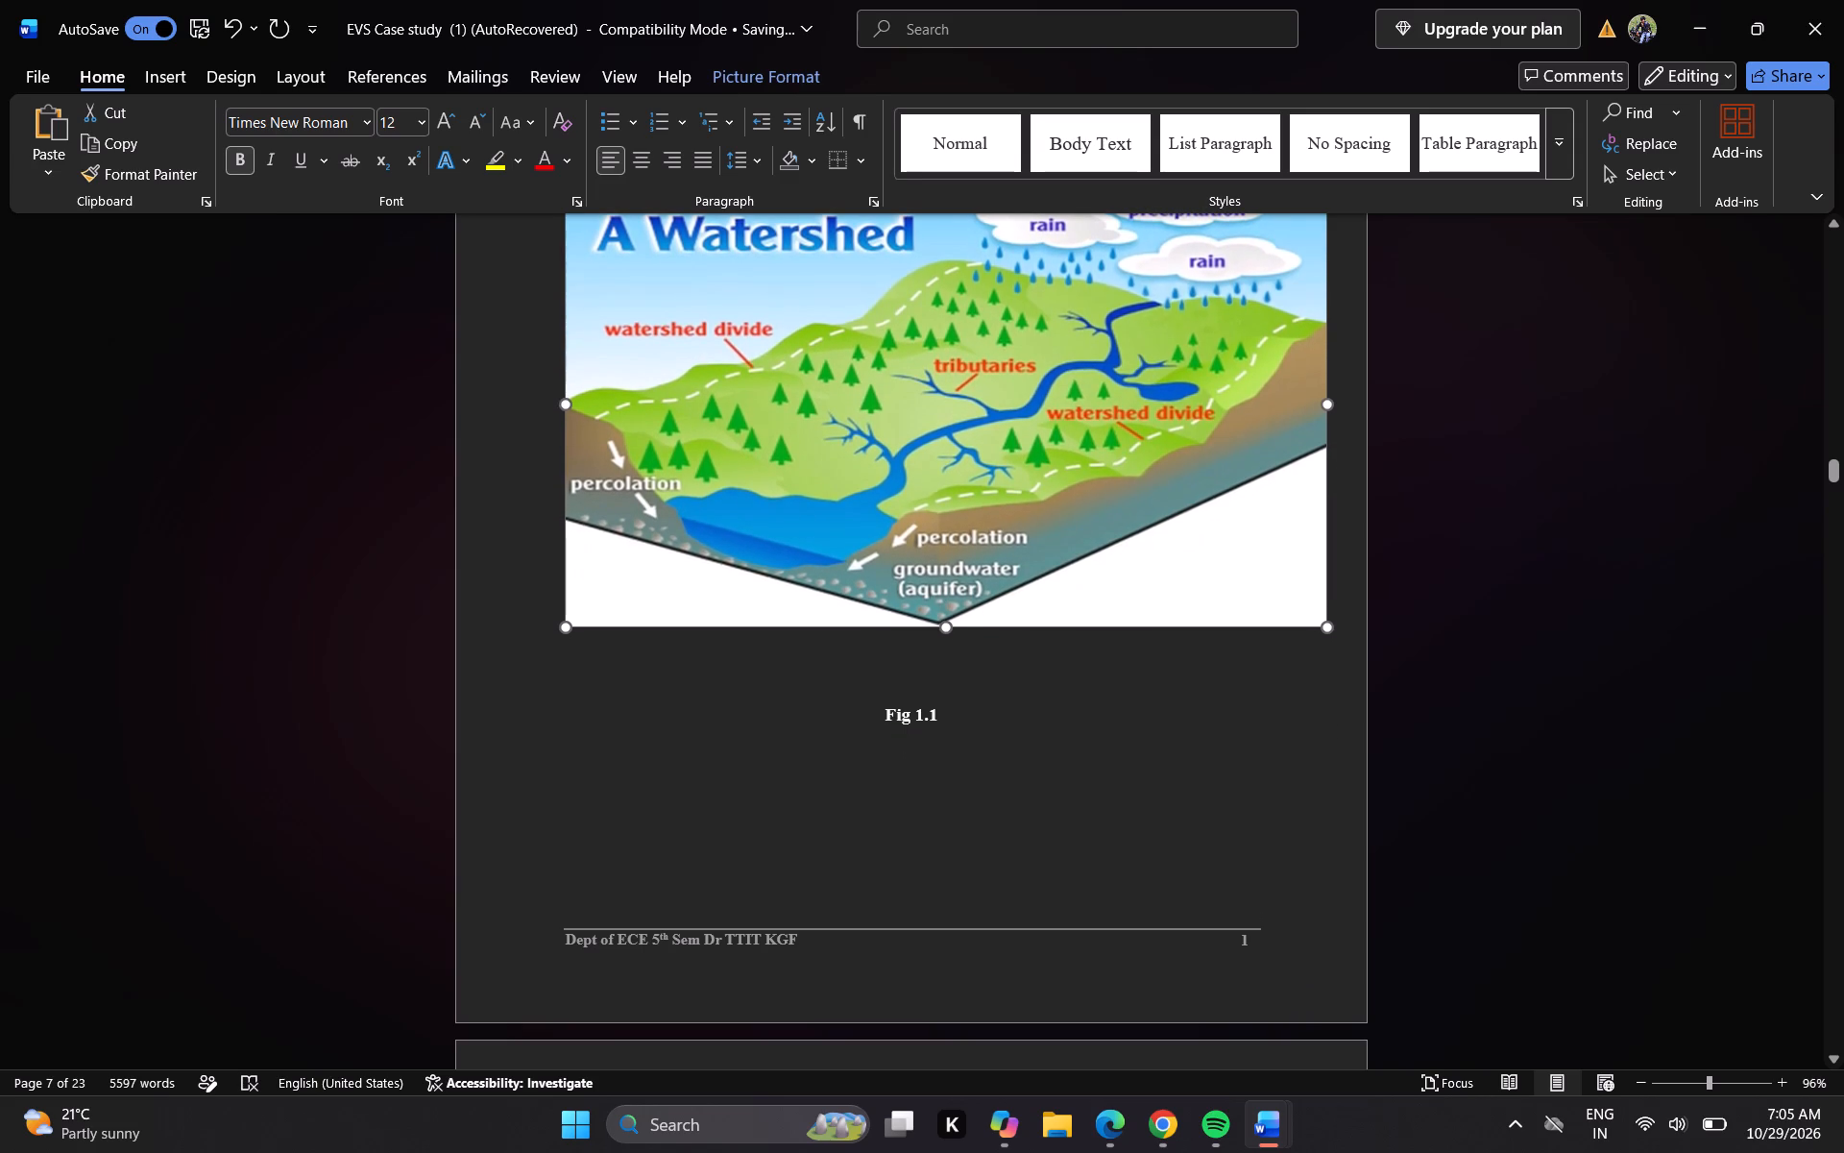
pyautogui.moveTo(939, 618); pyautogui.dragTo(939, 499)
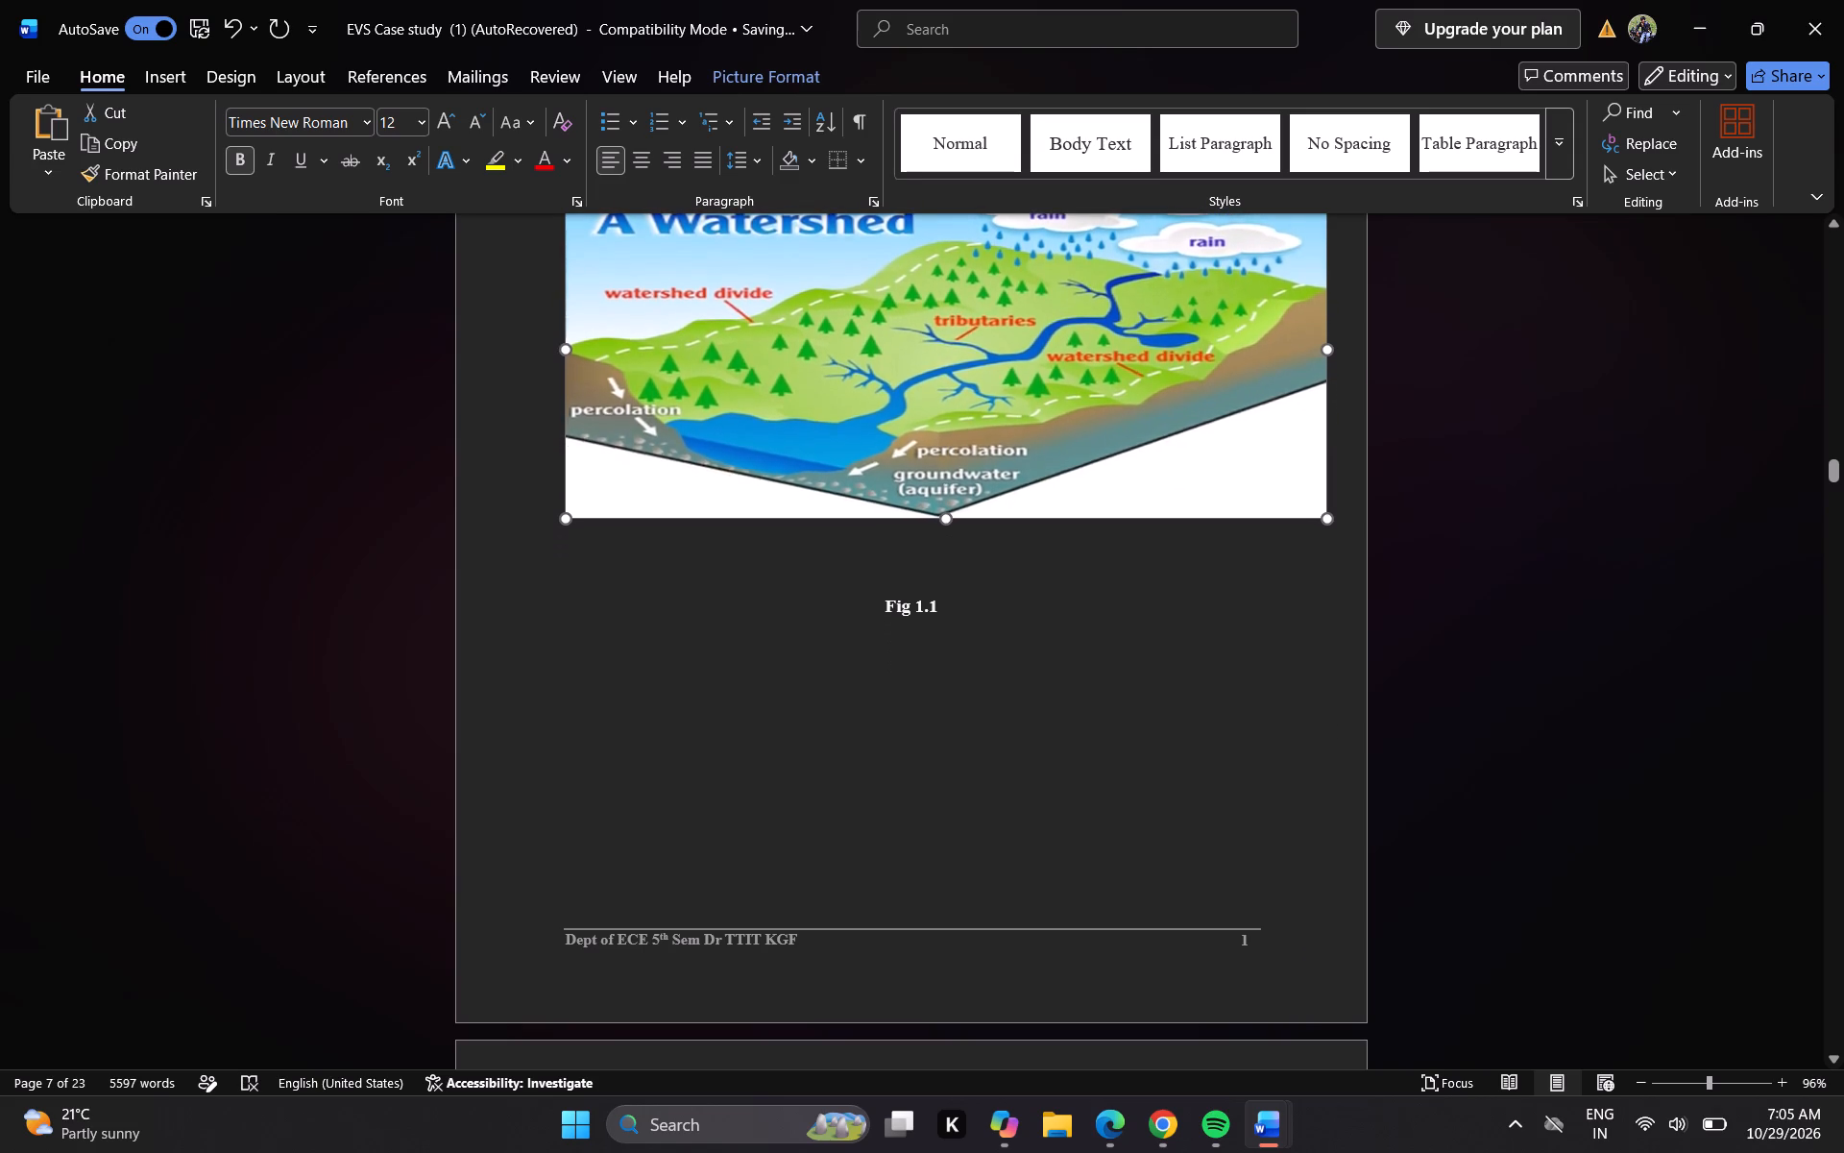
pyautogui.moveTo(939, 499); pyautogui.dragTo(946, 517)
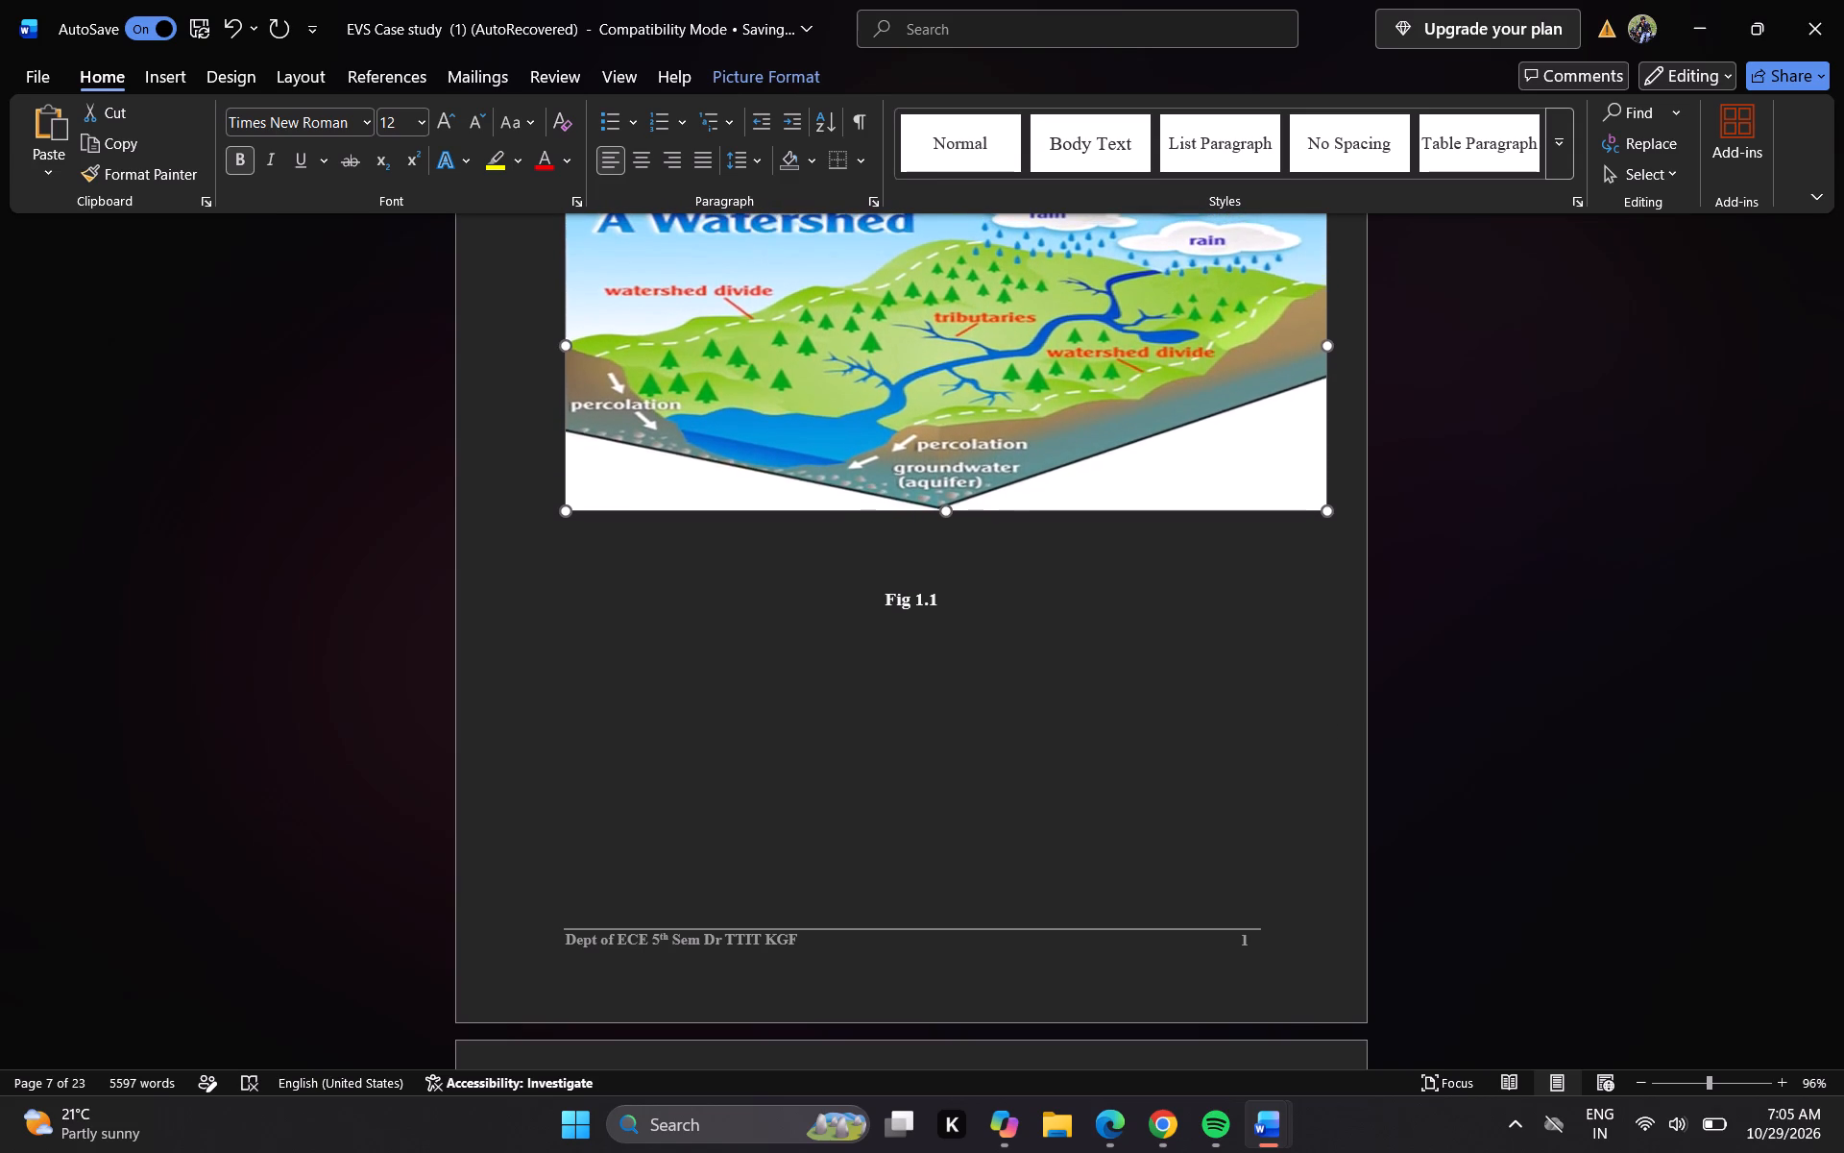
pyautogui.moveTo(946, 517); pyautogui.dragTo(946, 564)
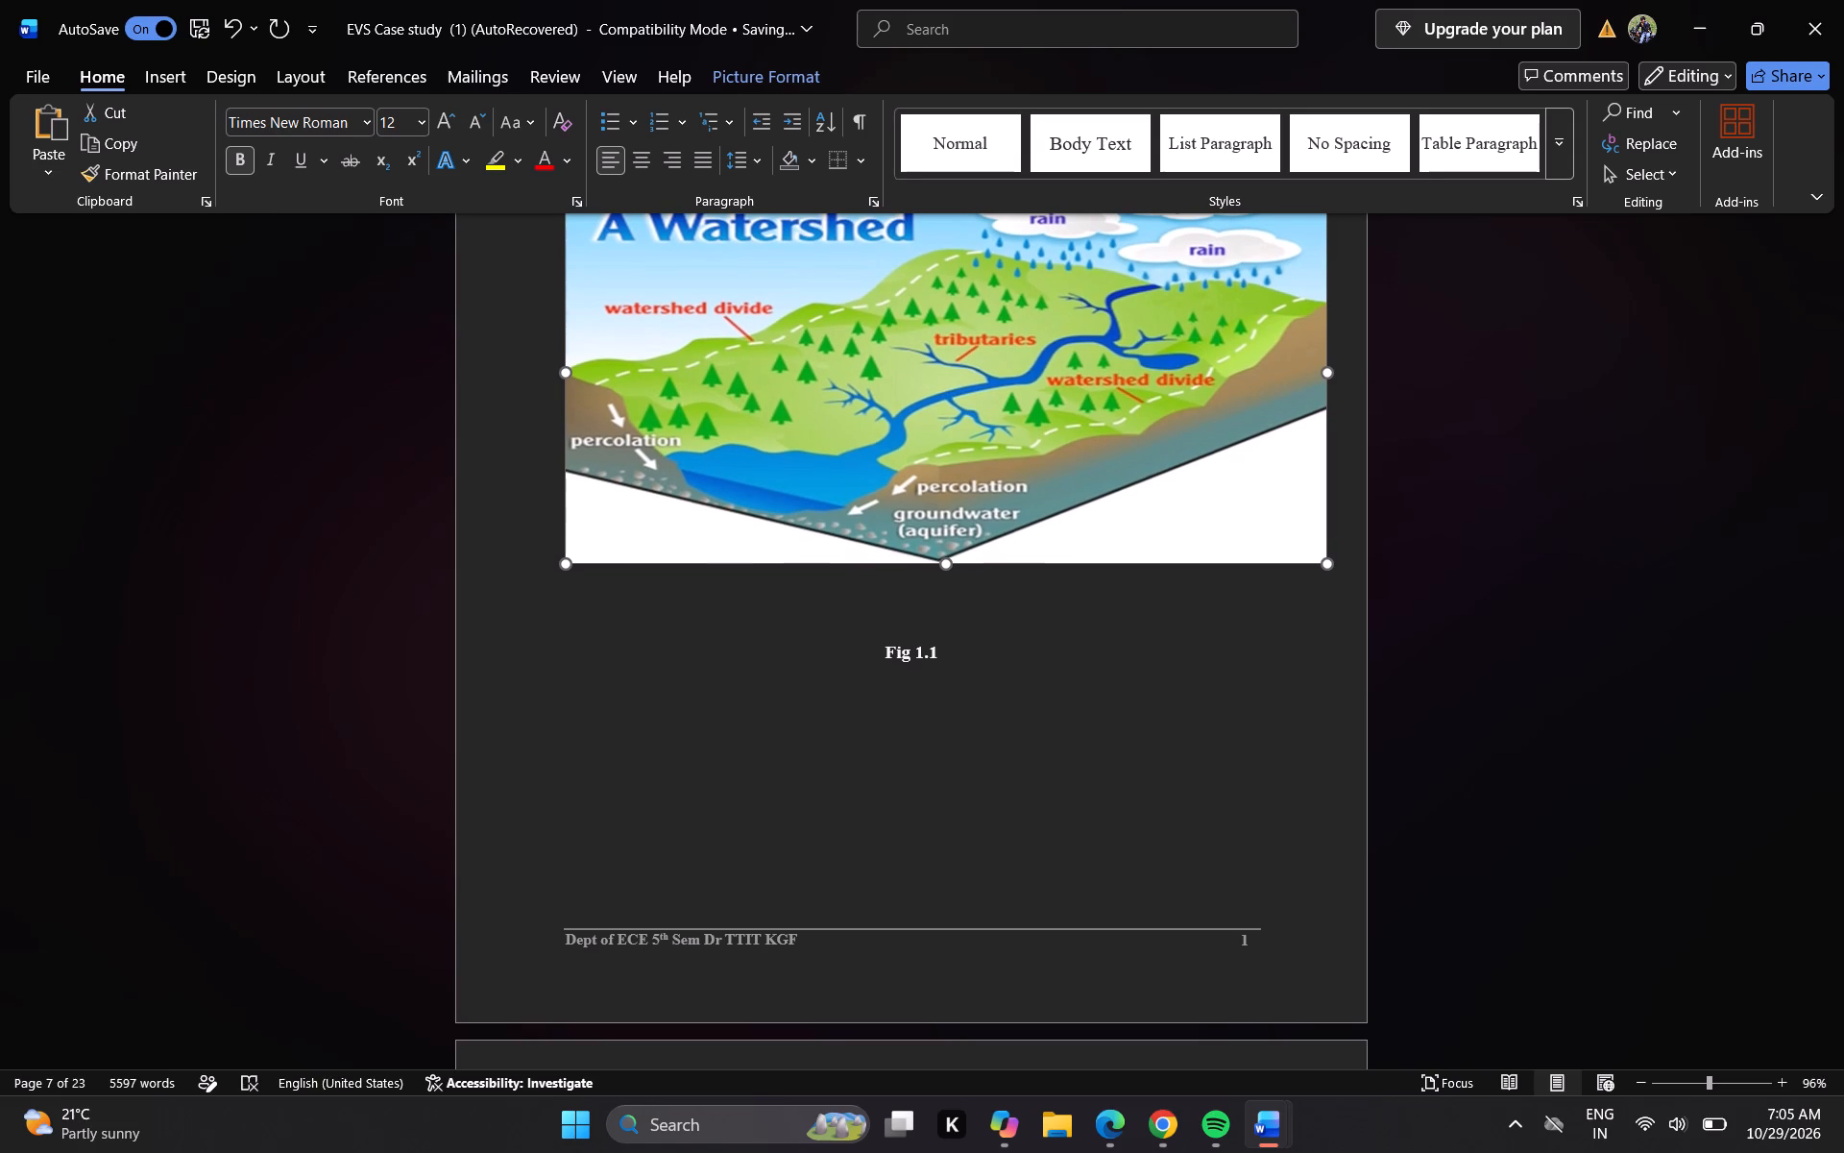
pyautogui.moveTo(946, 564); pyautogui.dragTo(948, 565)
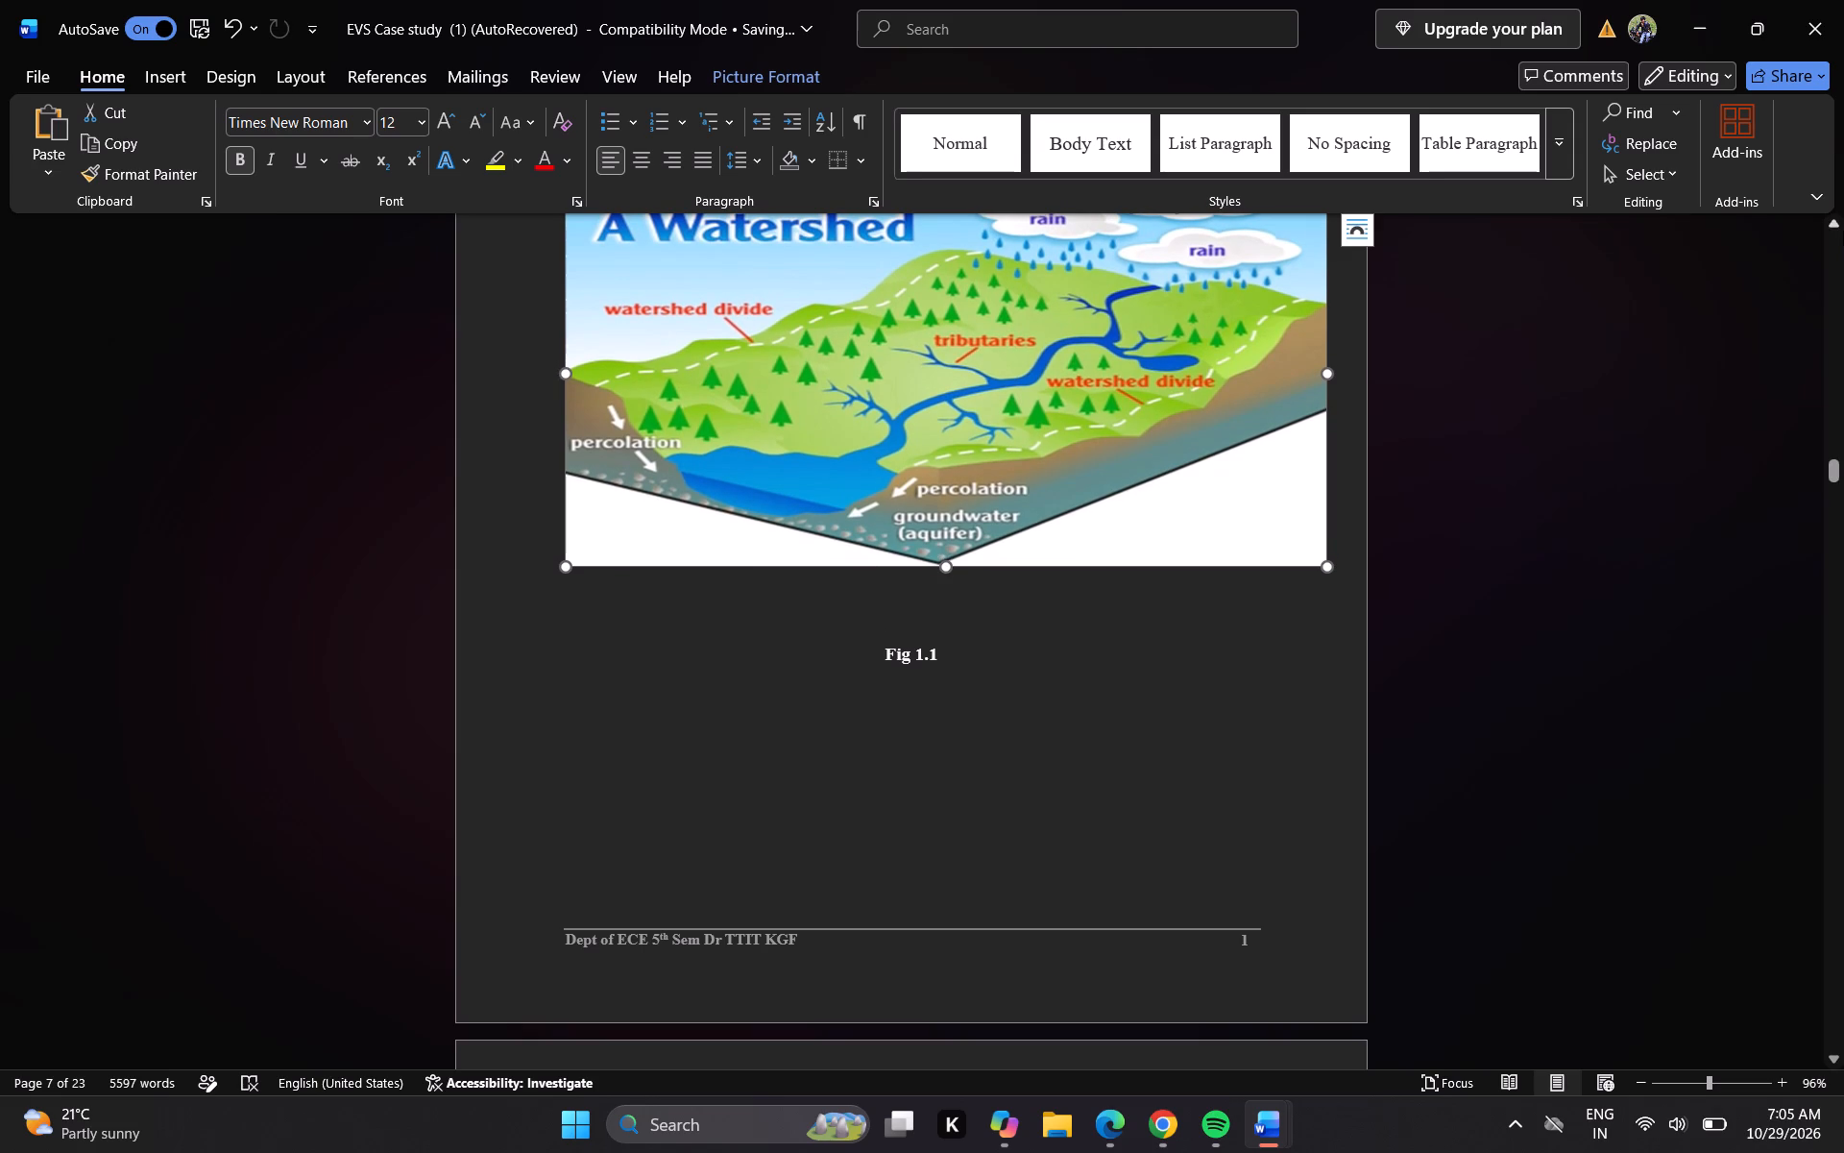
# Select the whole introduction paragraph, from "Water is the limiting resource" through "drought-hit.".
pyautogui.click(1831, 233)
pyautogui.tripleClick(1831, 233)
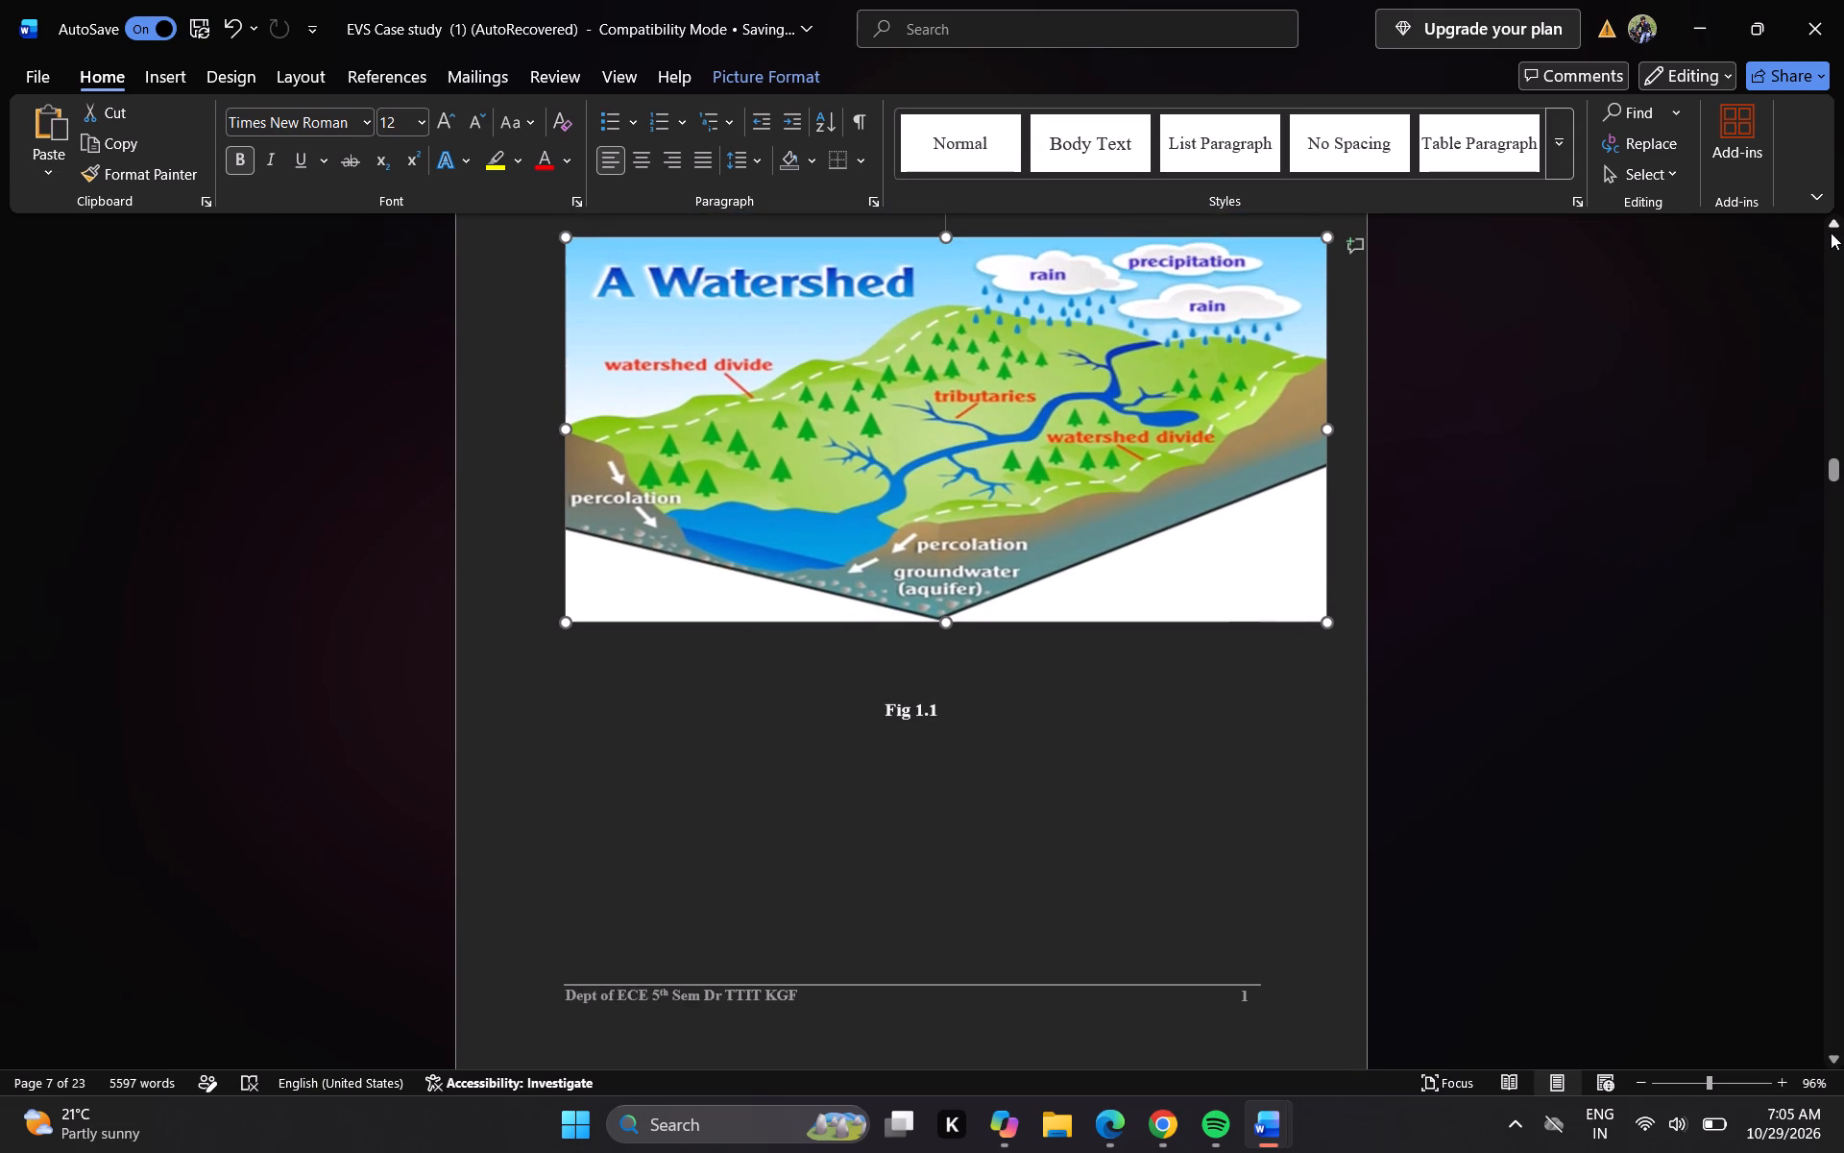
pyautogui.tripleClick(1831, 233)
pyautogui.doubleClick(1831, 233)
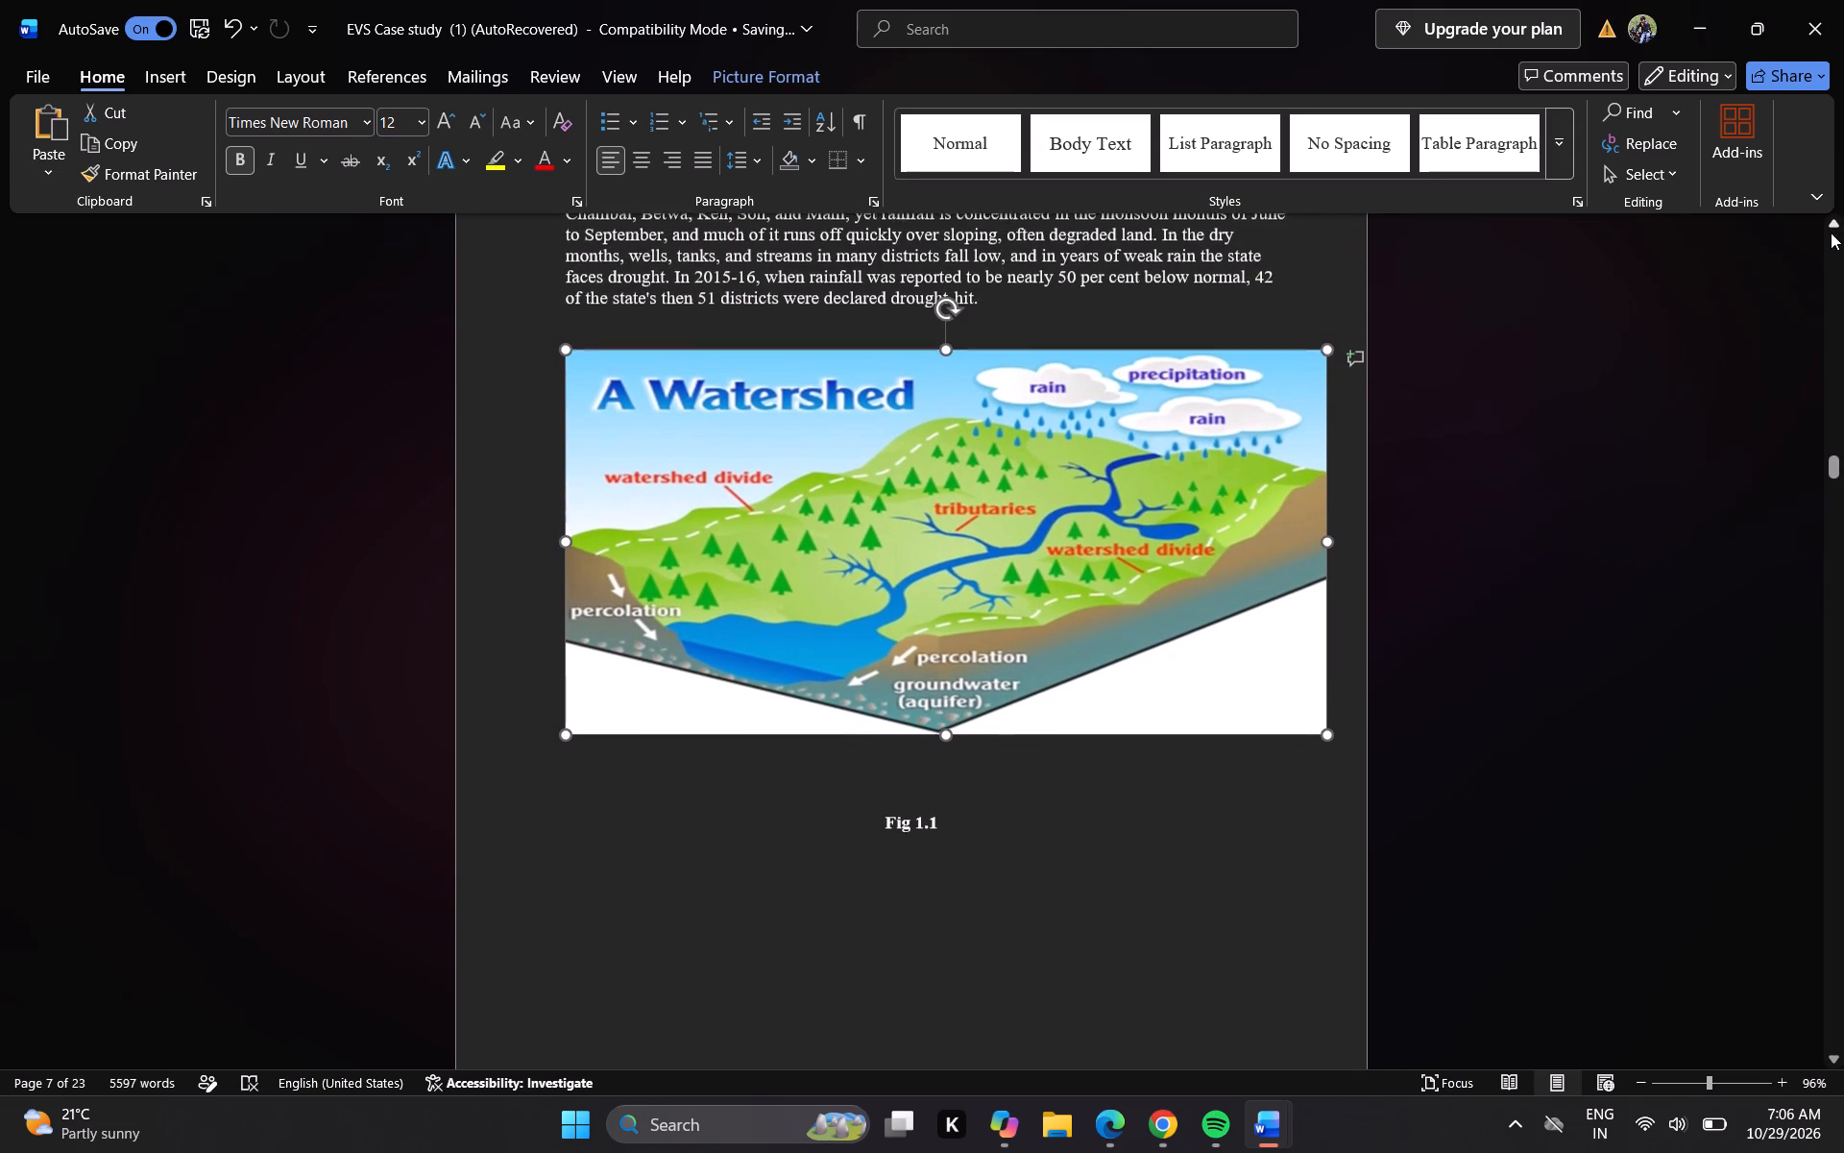
pyautogui.tripleClick(1831, 233)
pyautogui.tripleClick(1831, 233)
pyautogui.tripleClick(1831, 233)
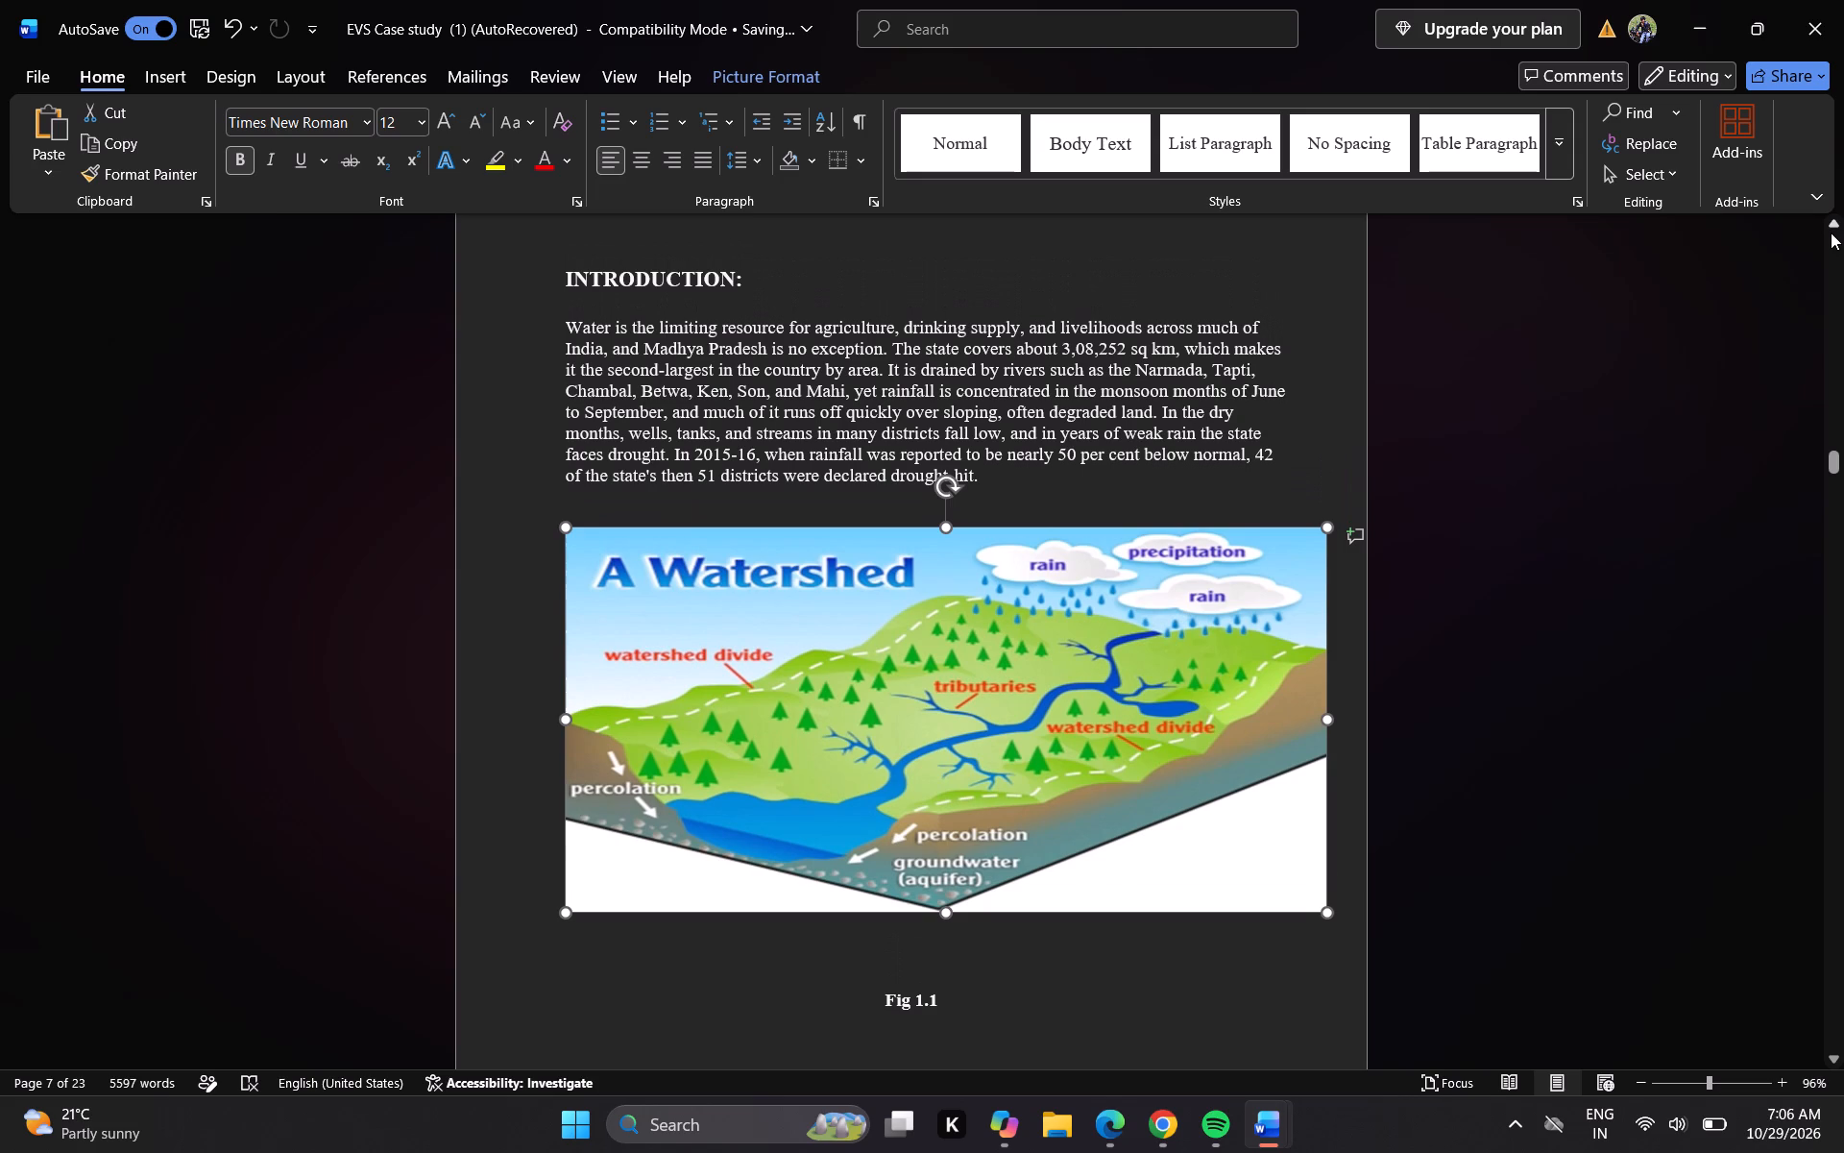
pyautogui.click(1138, 357)
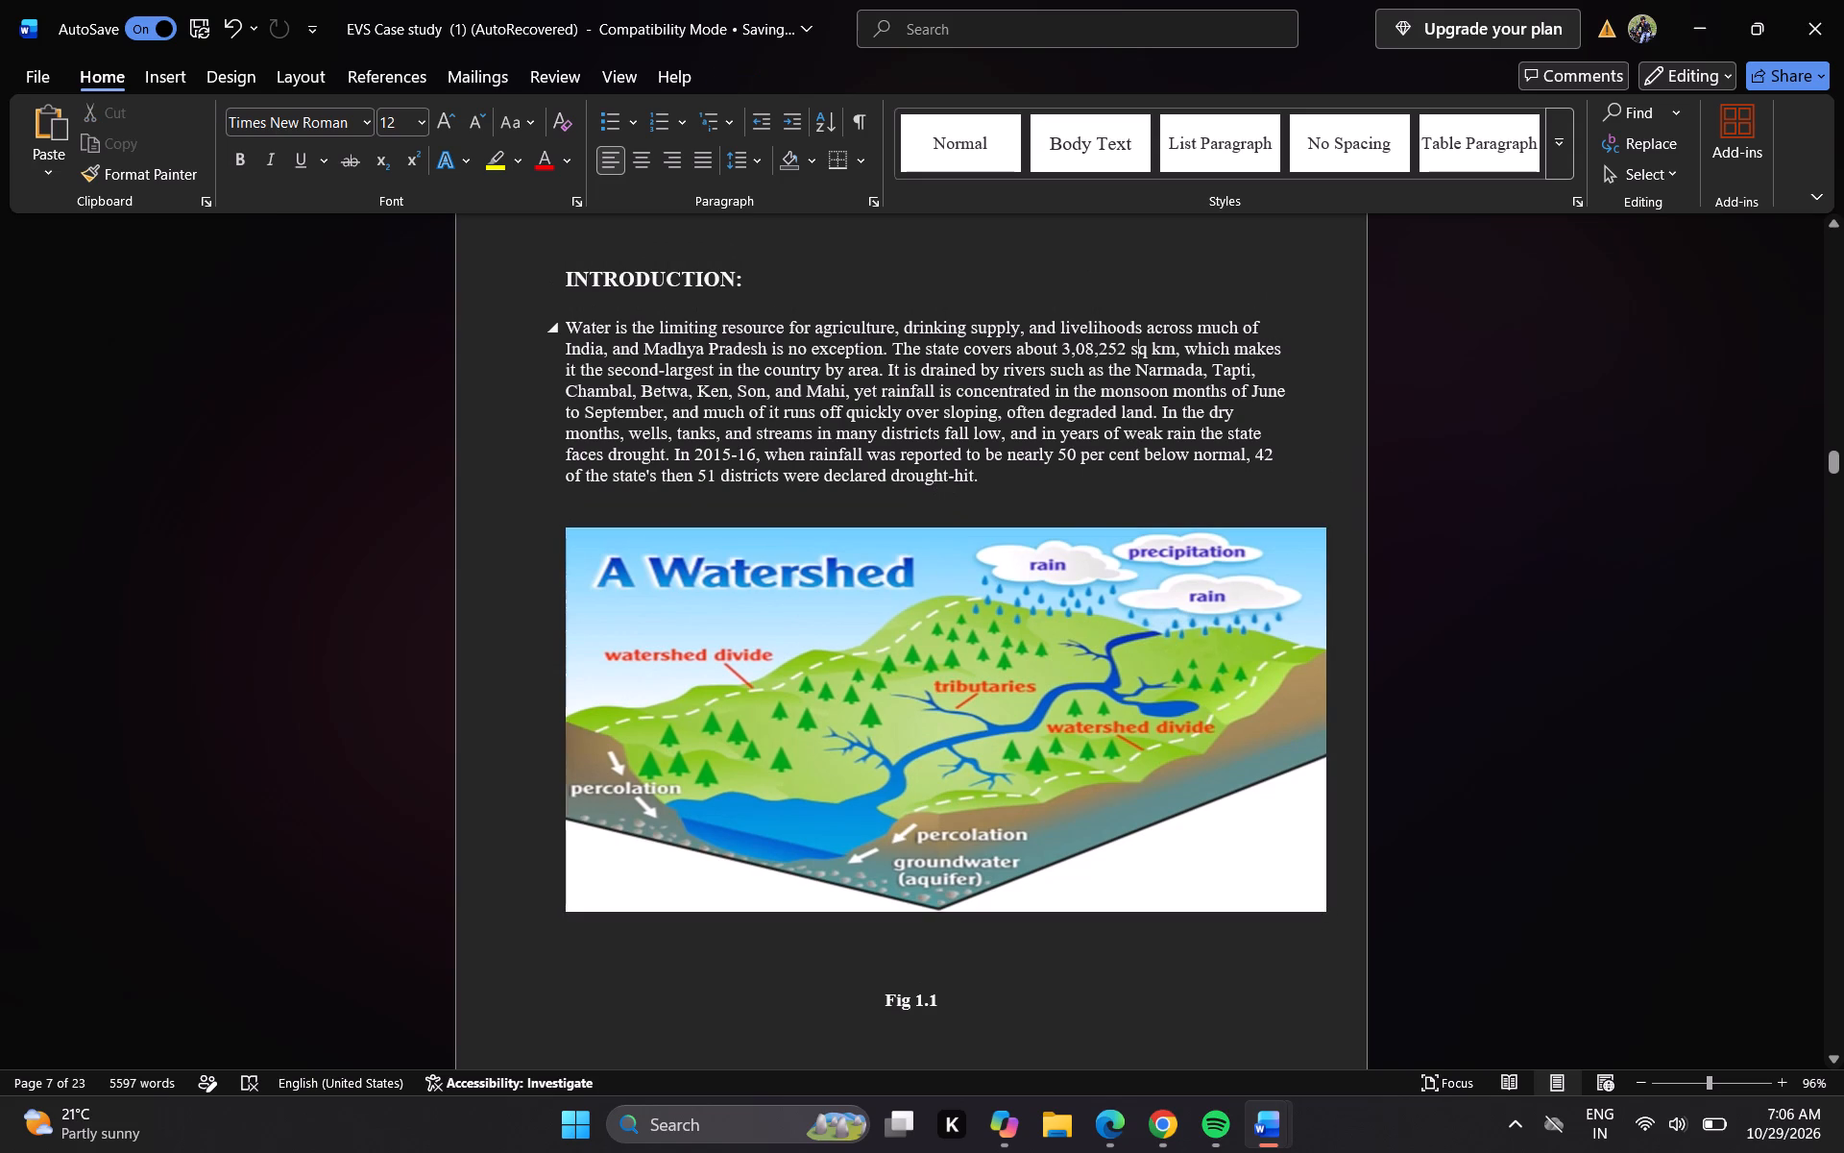
pyautogui.doubleClick(1138, 357)
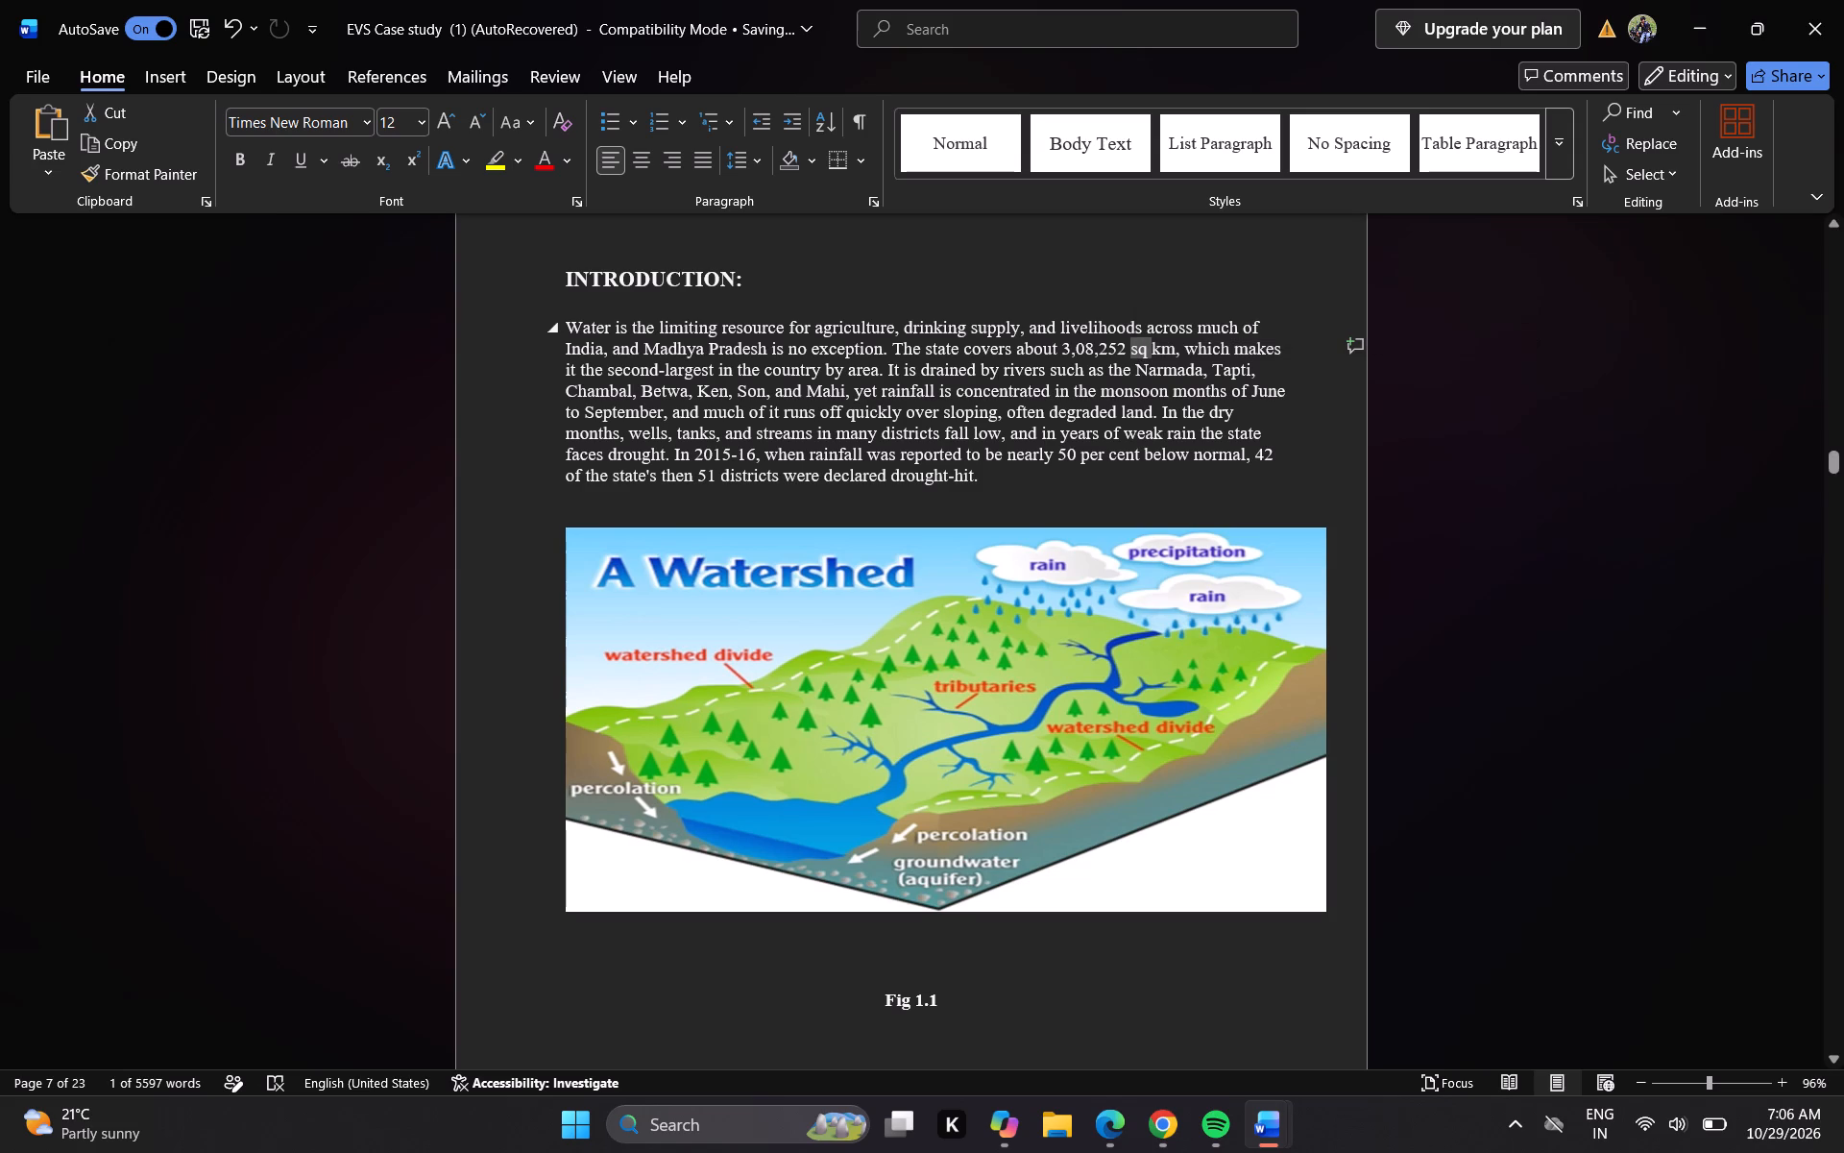
pyautogui.moveTo(566, 326); pyautogui.dragTo(864, 503)
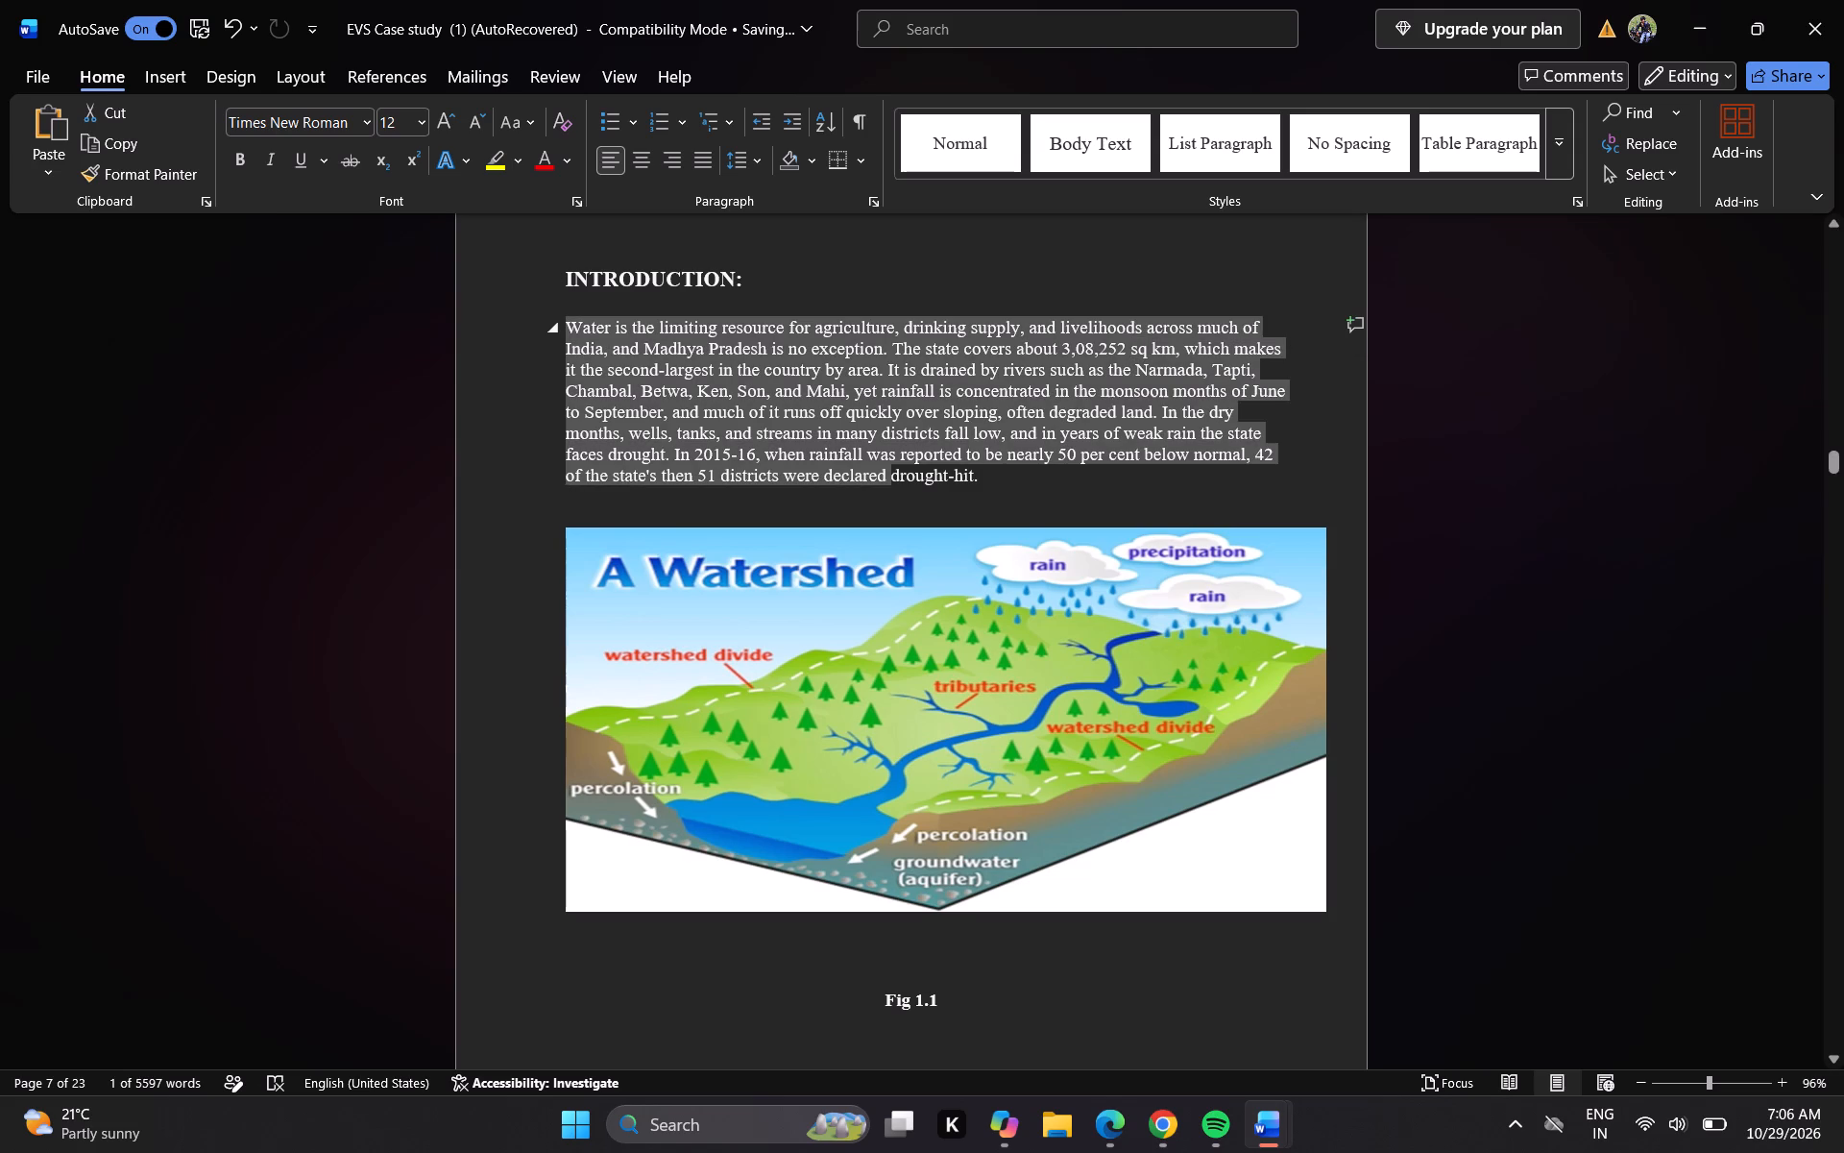
pyautogui.moveTo(864, 503); pyautogui.dragTo(961, 488)
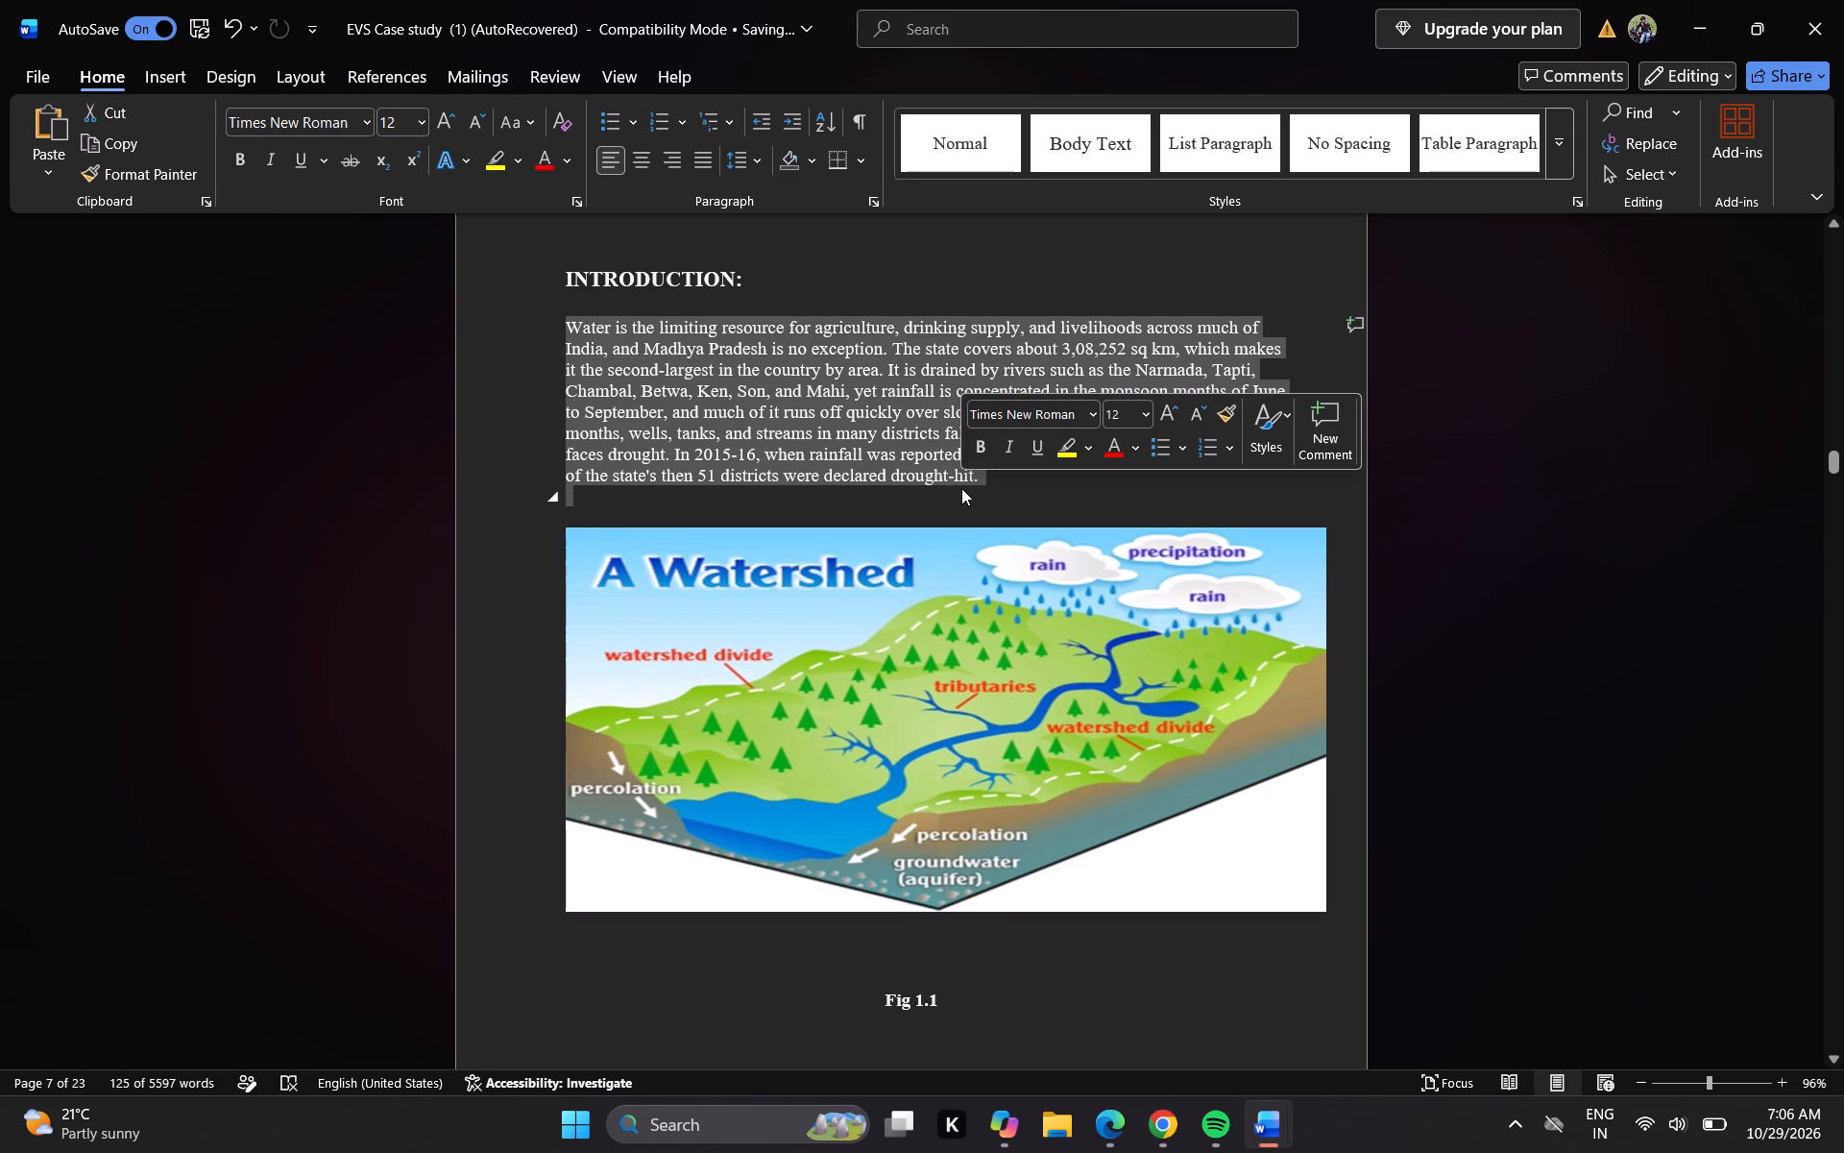
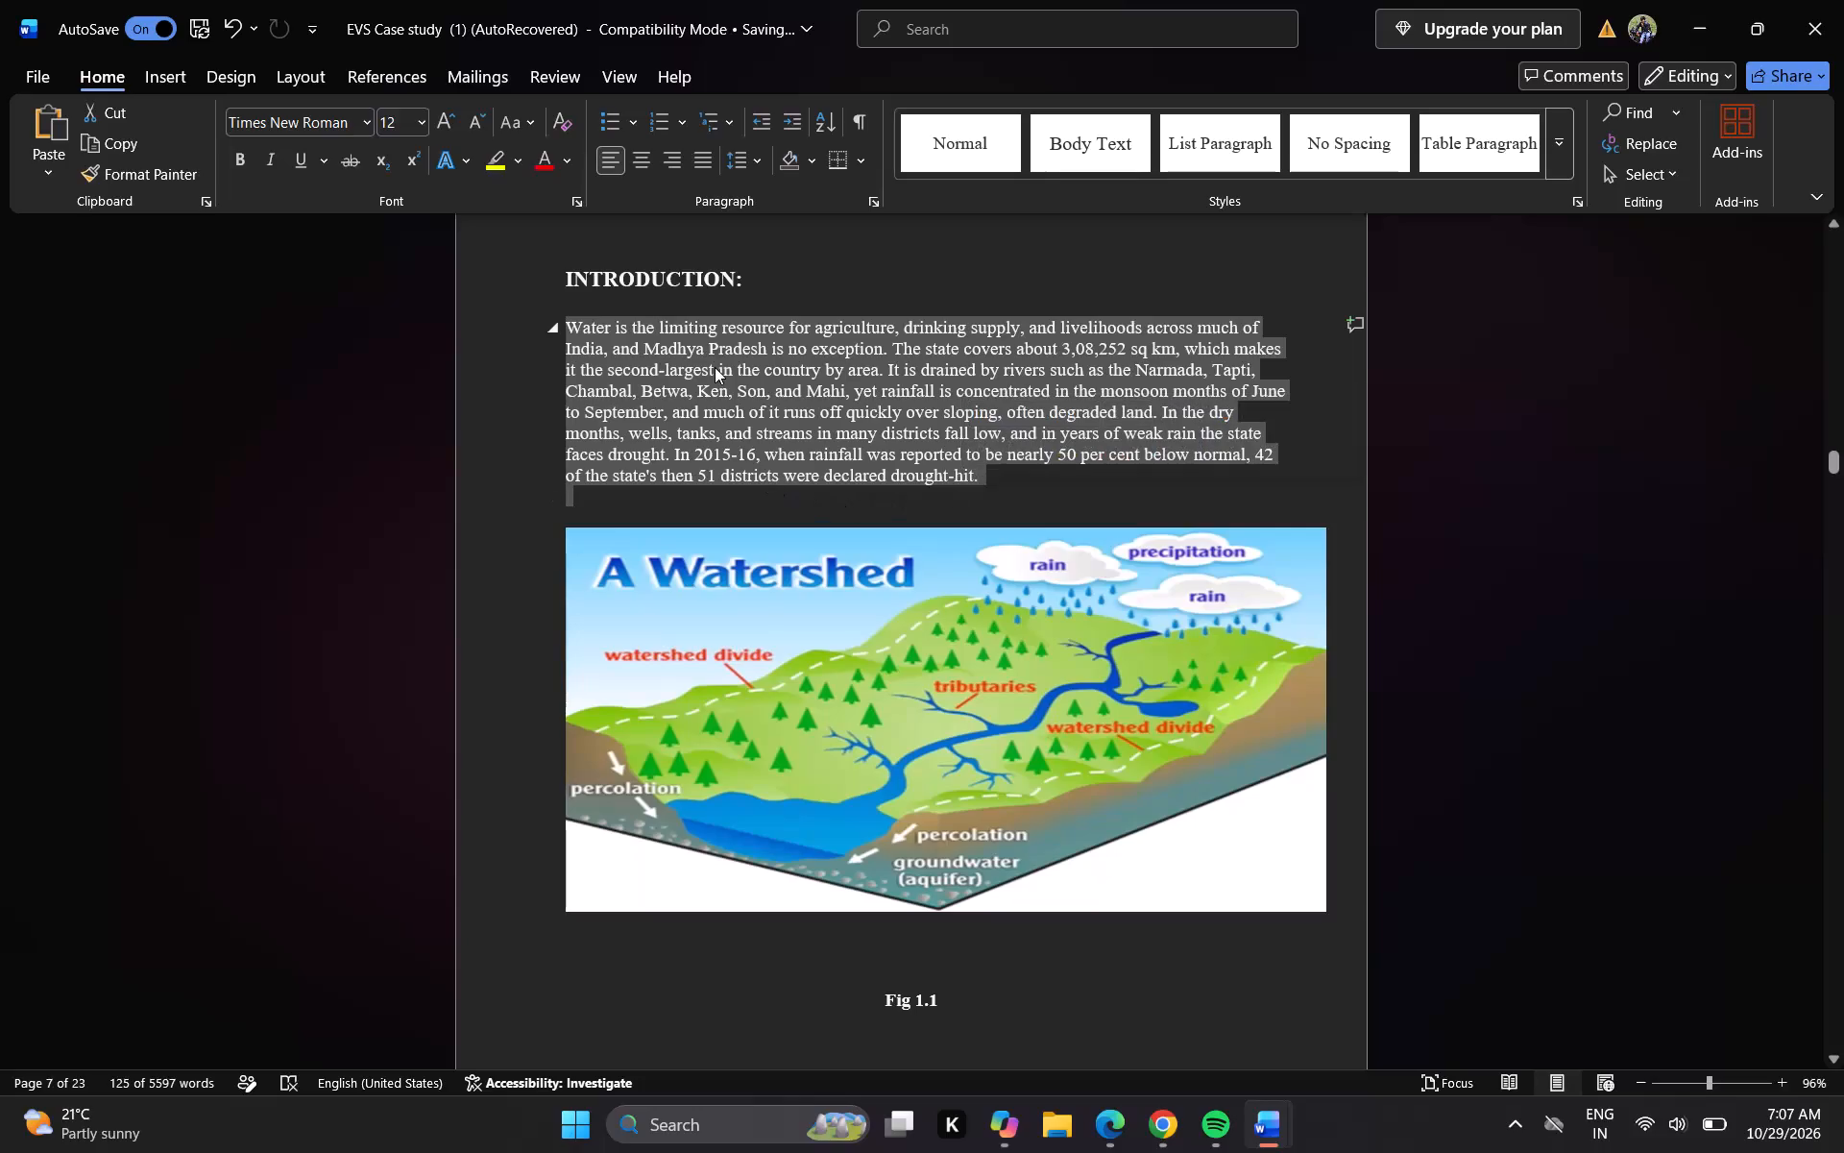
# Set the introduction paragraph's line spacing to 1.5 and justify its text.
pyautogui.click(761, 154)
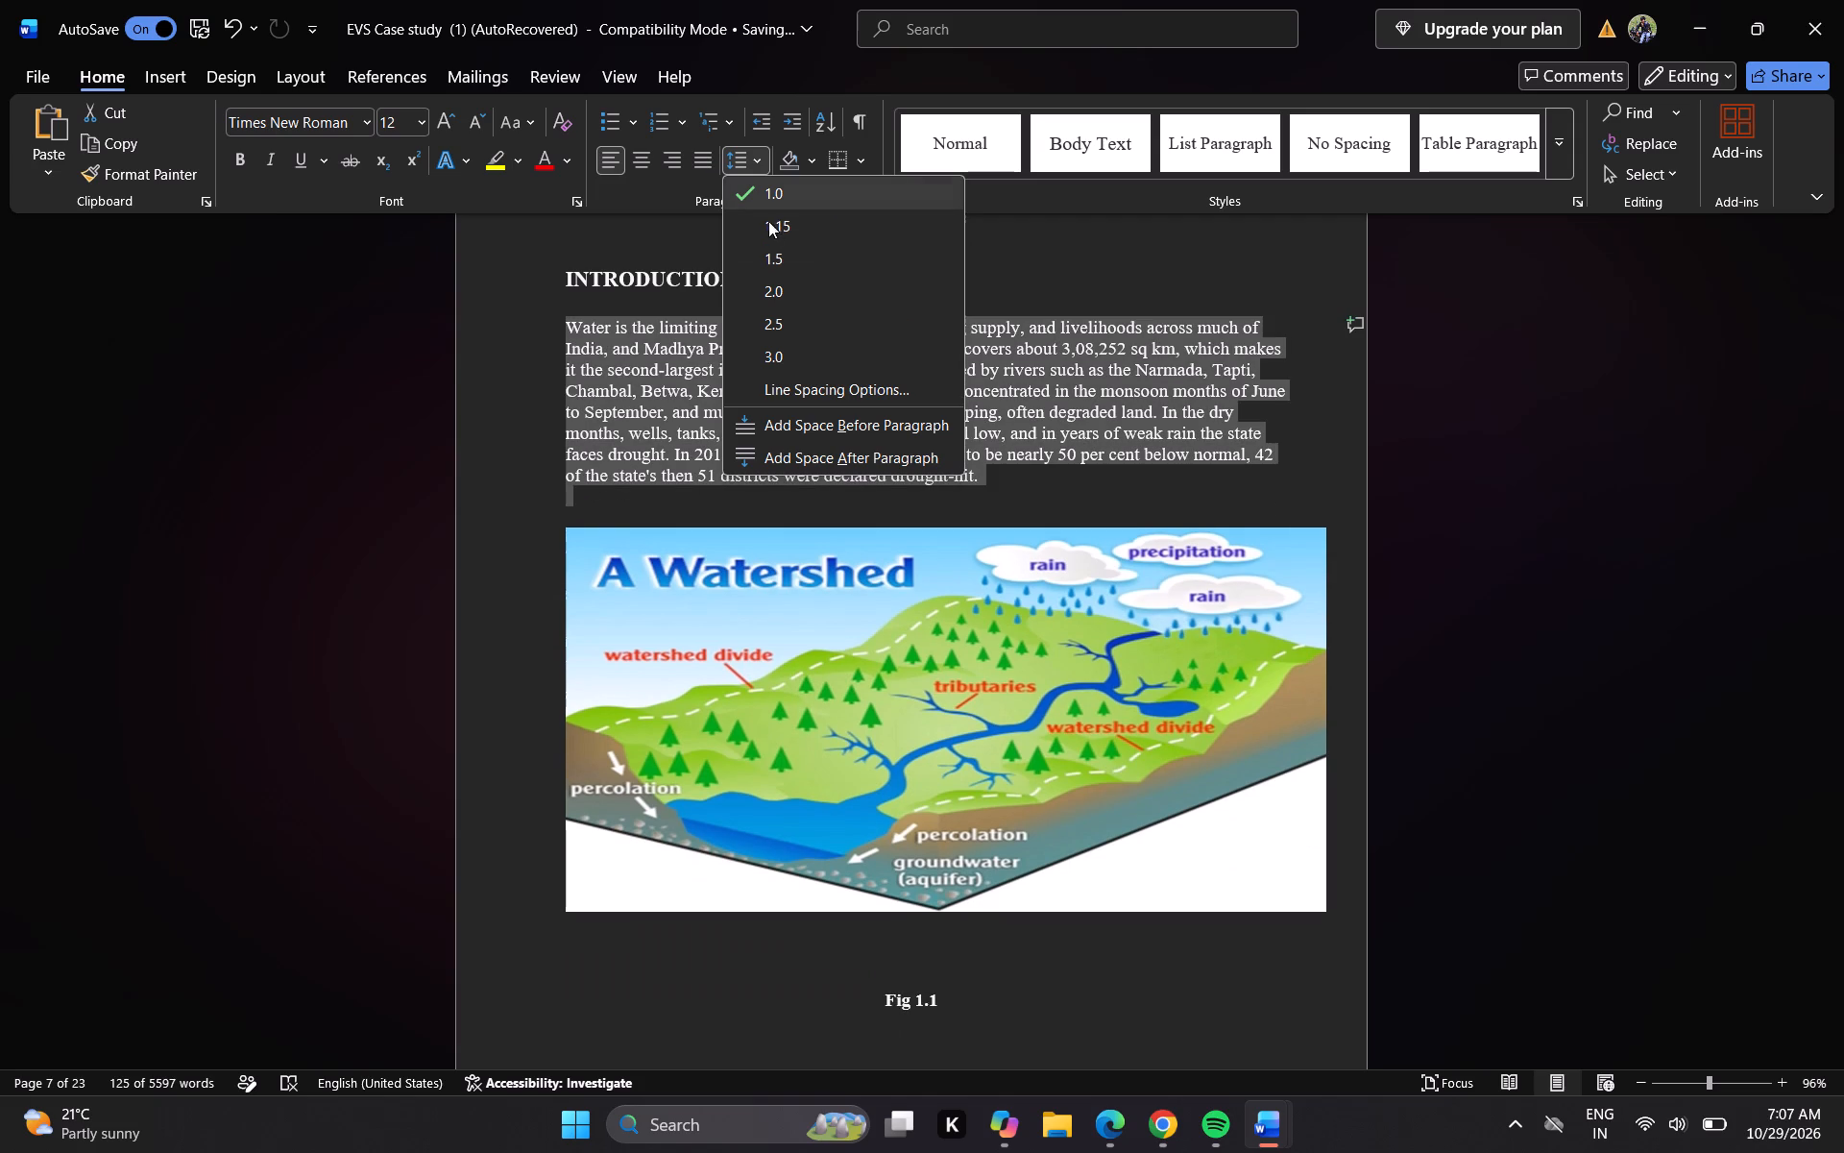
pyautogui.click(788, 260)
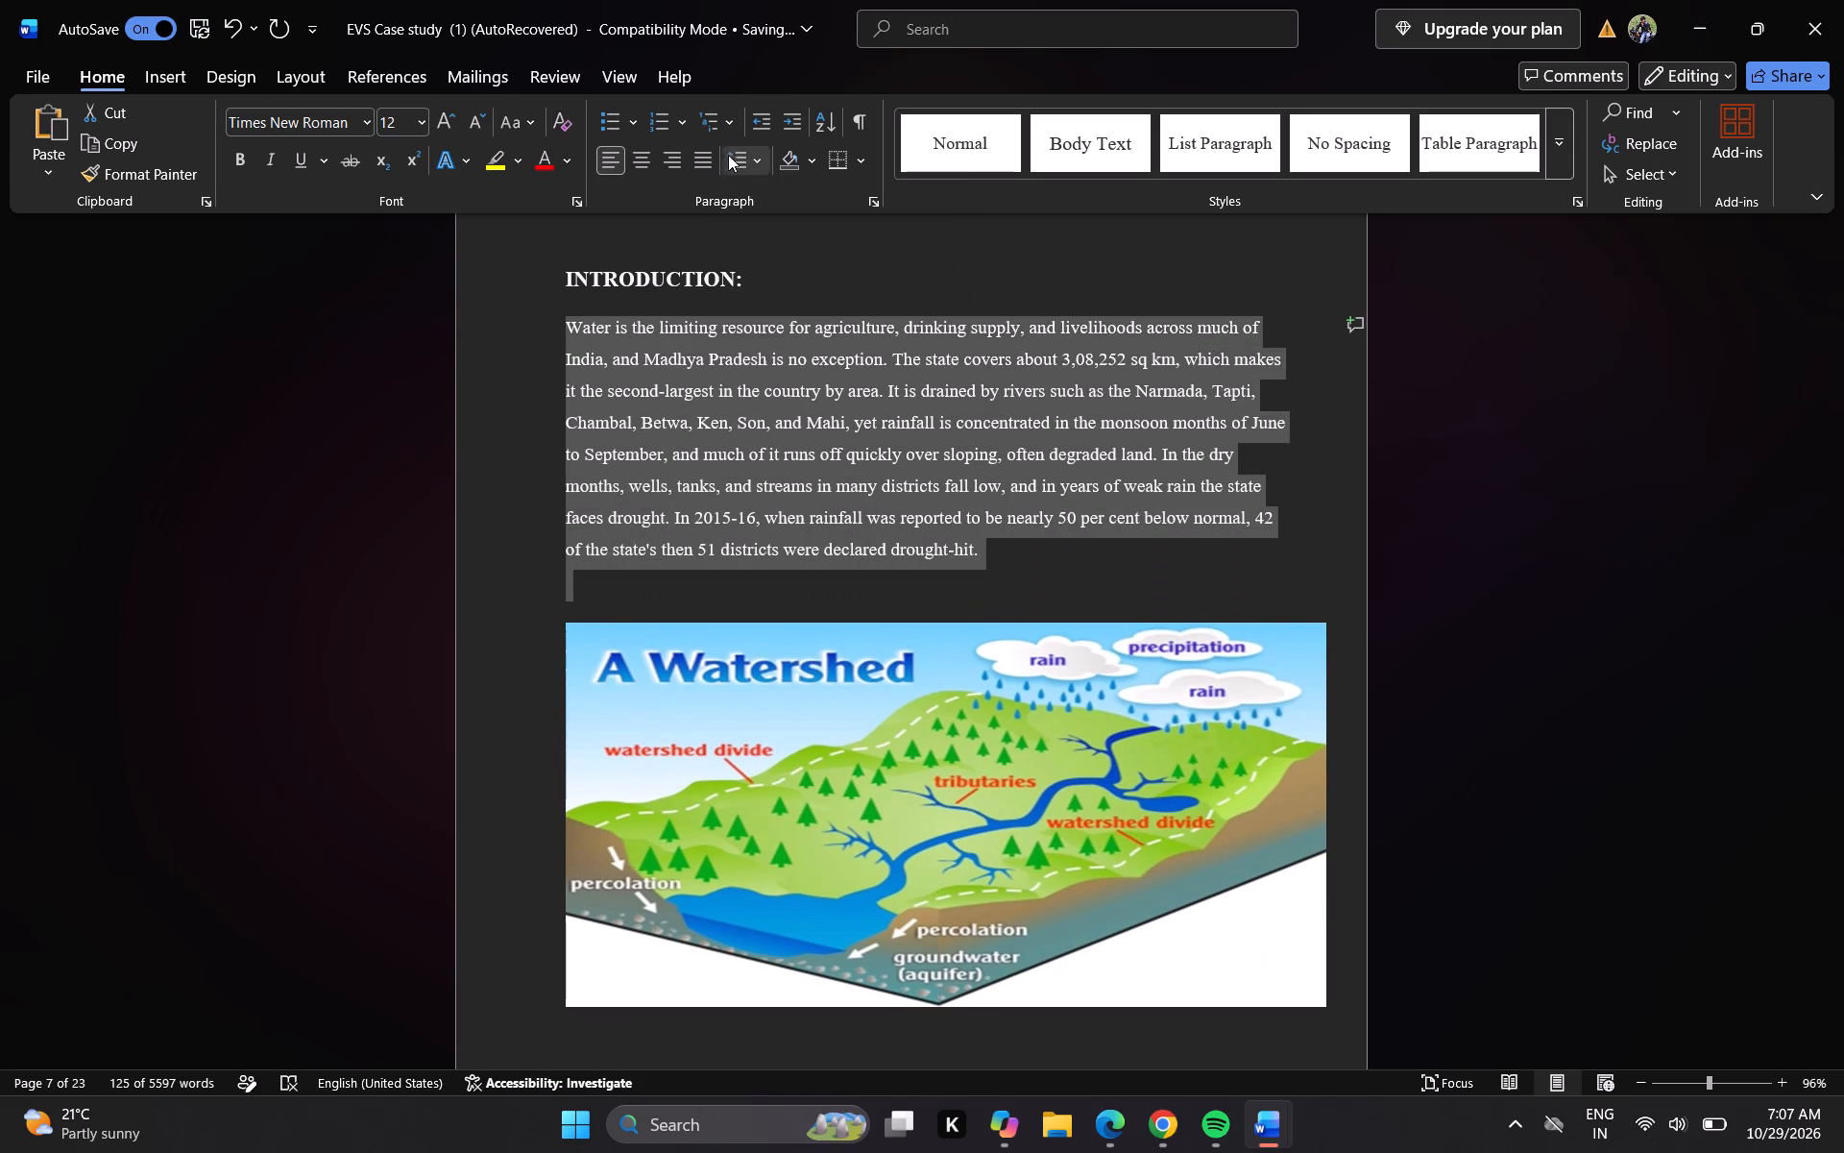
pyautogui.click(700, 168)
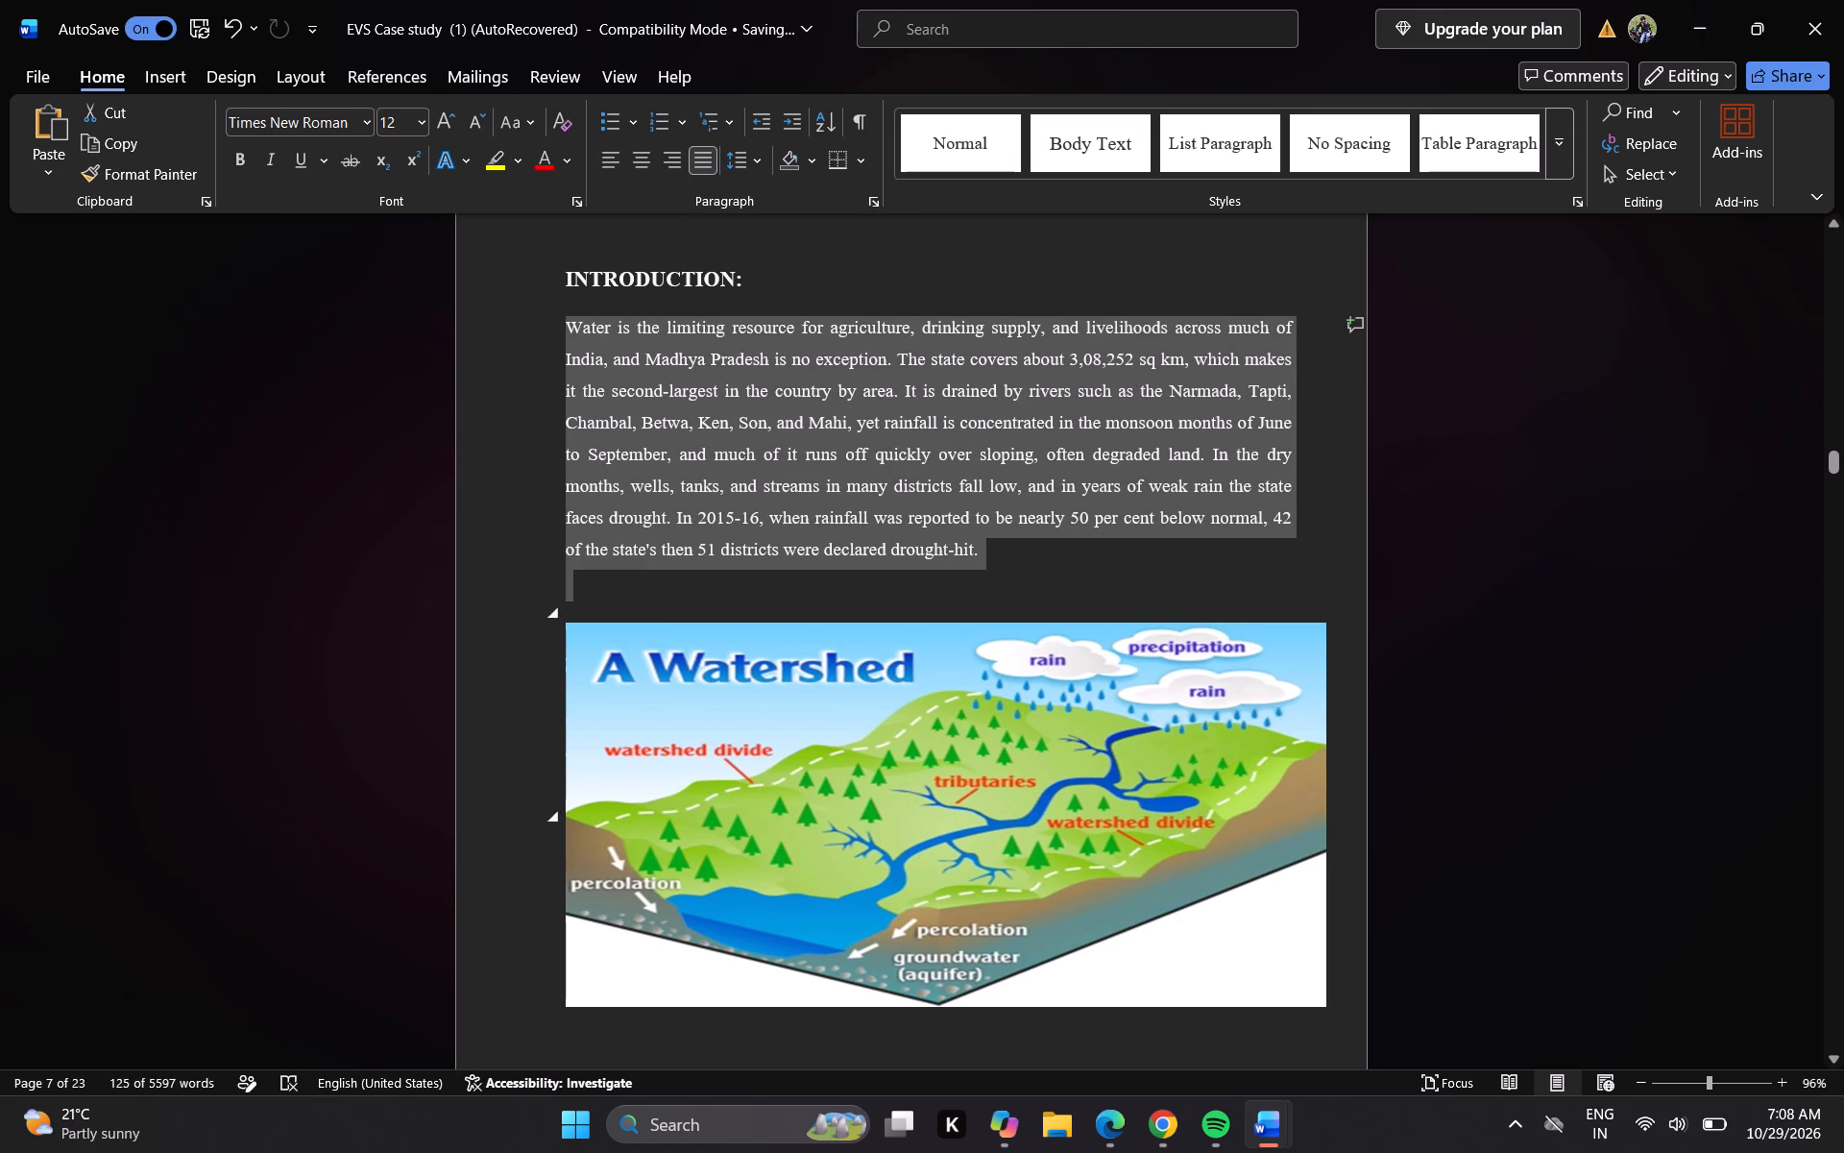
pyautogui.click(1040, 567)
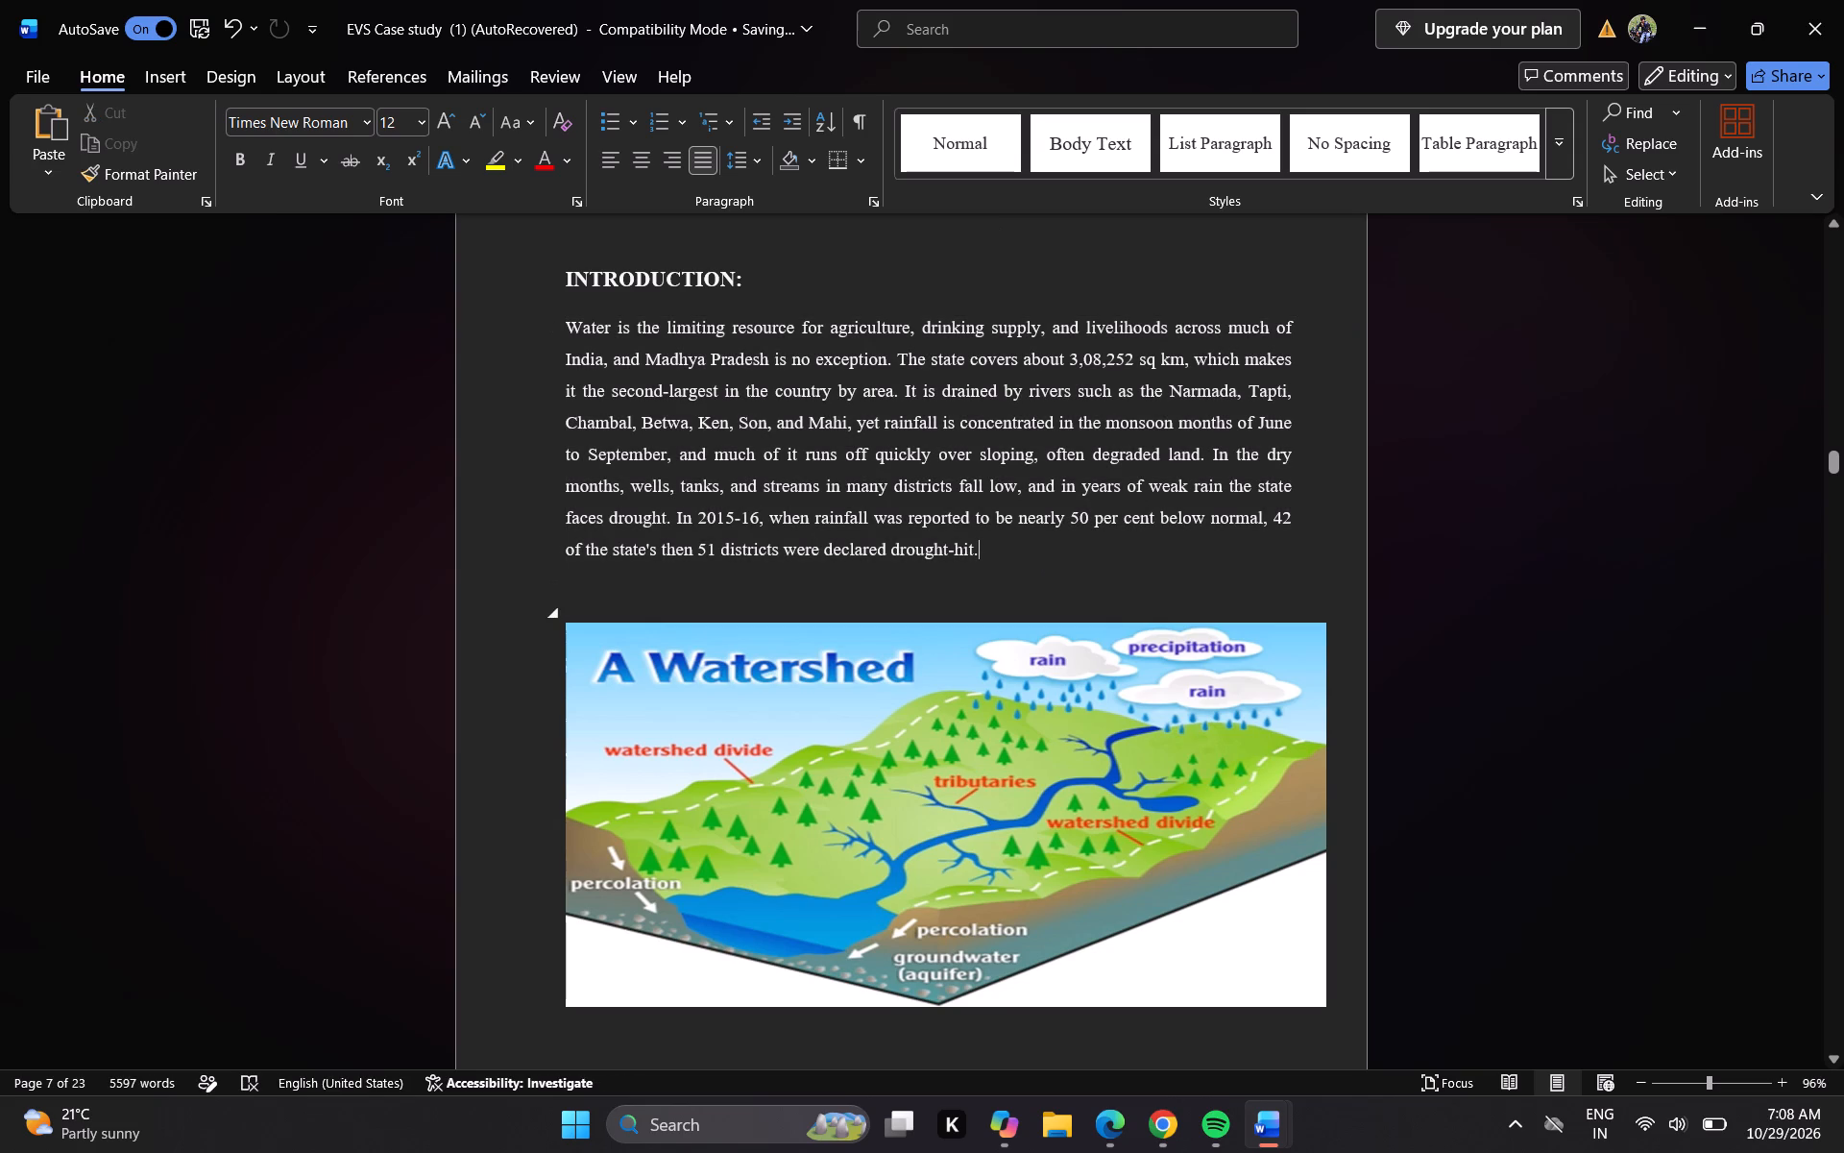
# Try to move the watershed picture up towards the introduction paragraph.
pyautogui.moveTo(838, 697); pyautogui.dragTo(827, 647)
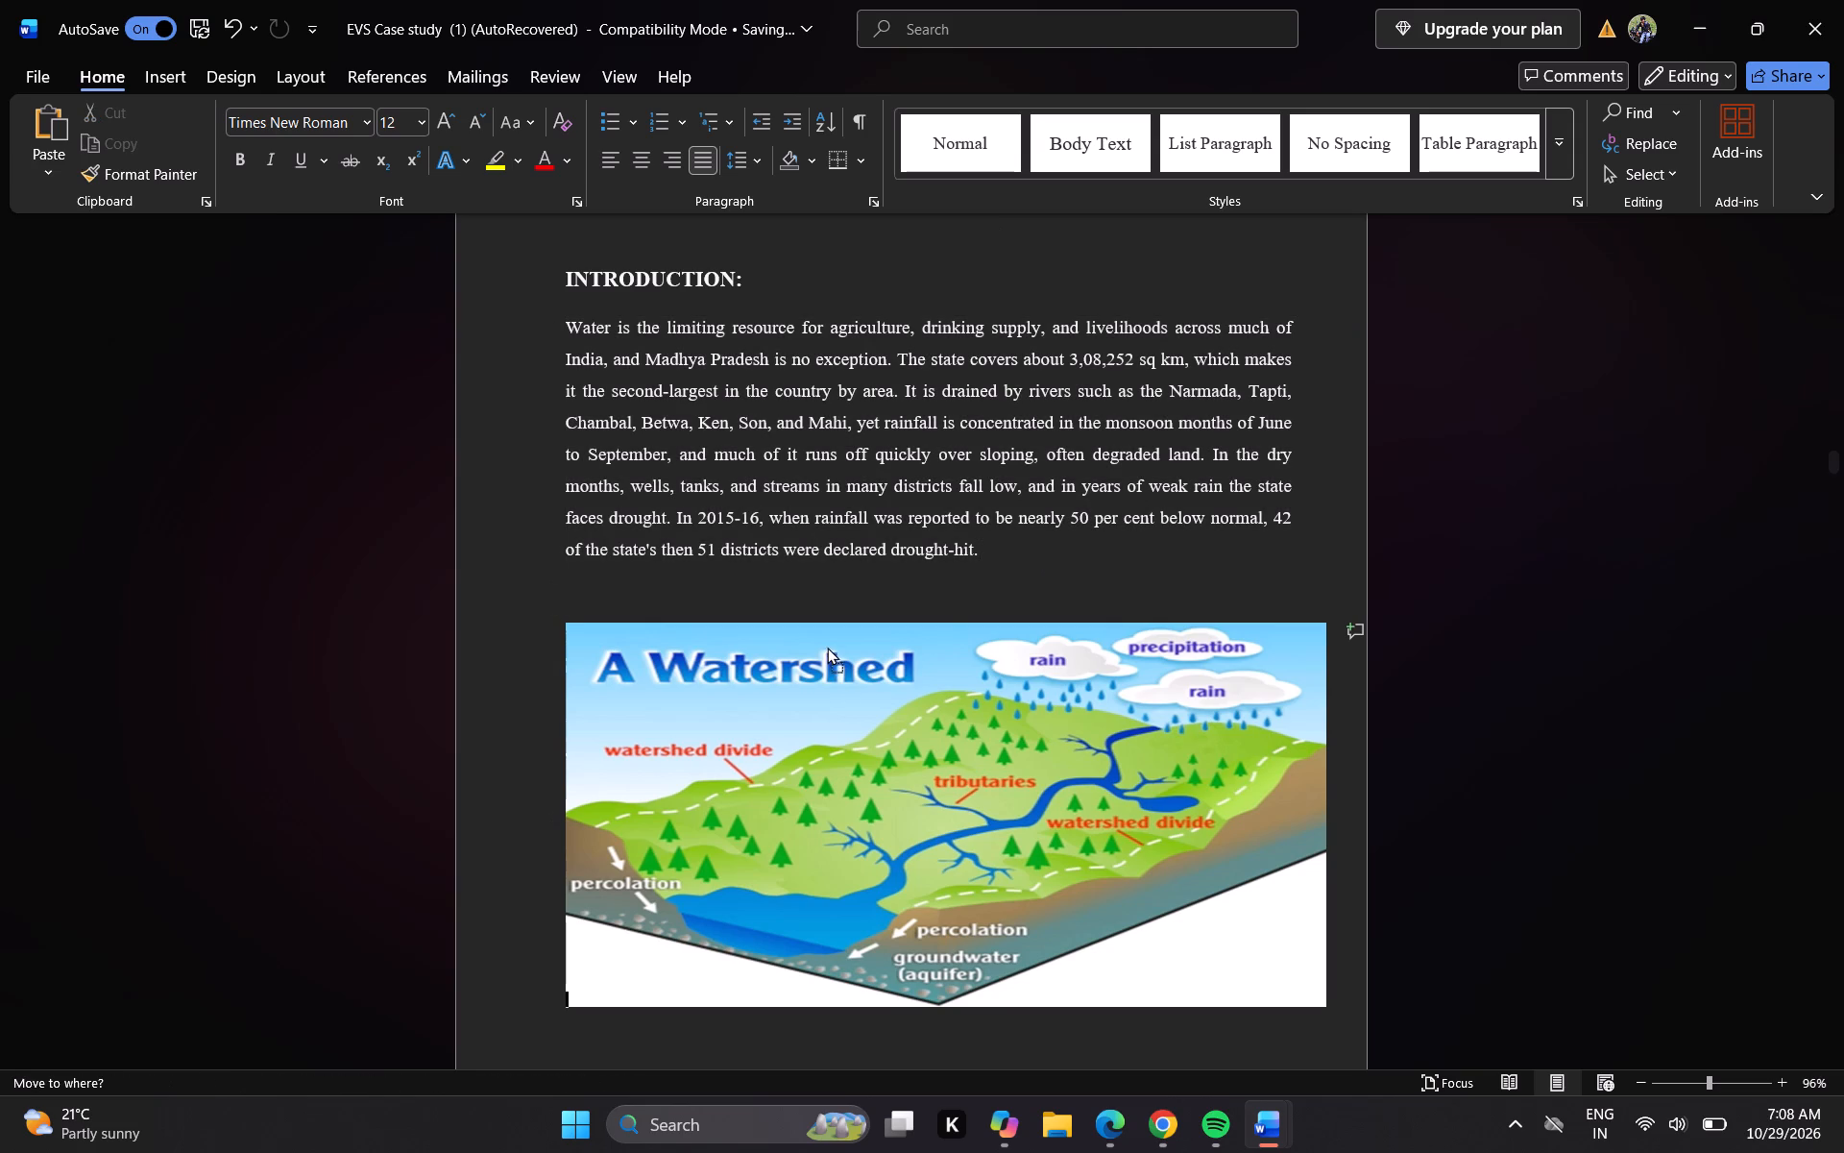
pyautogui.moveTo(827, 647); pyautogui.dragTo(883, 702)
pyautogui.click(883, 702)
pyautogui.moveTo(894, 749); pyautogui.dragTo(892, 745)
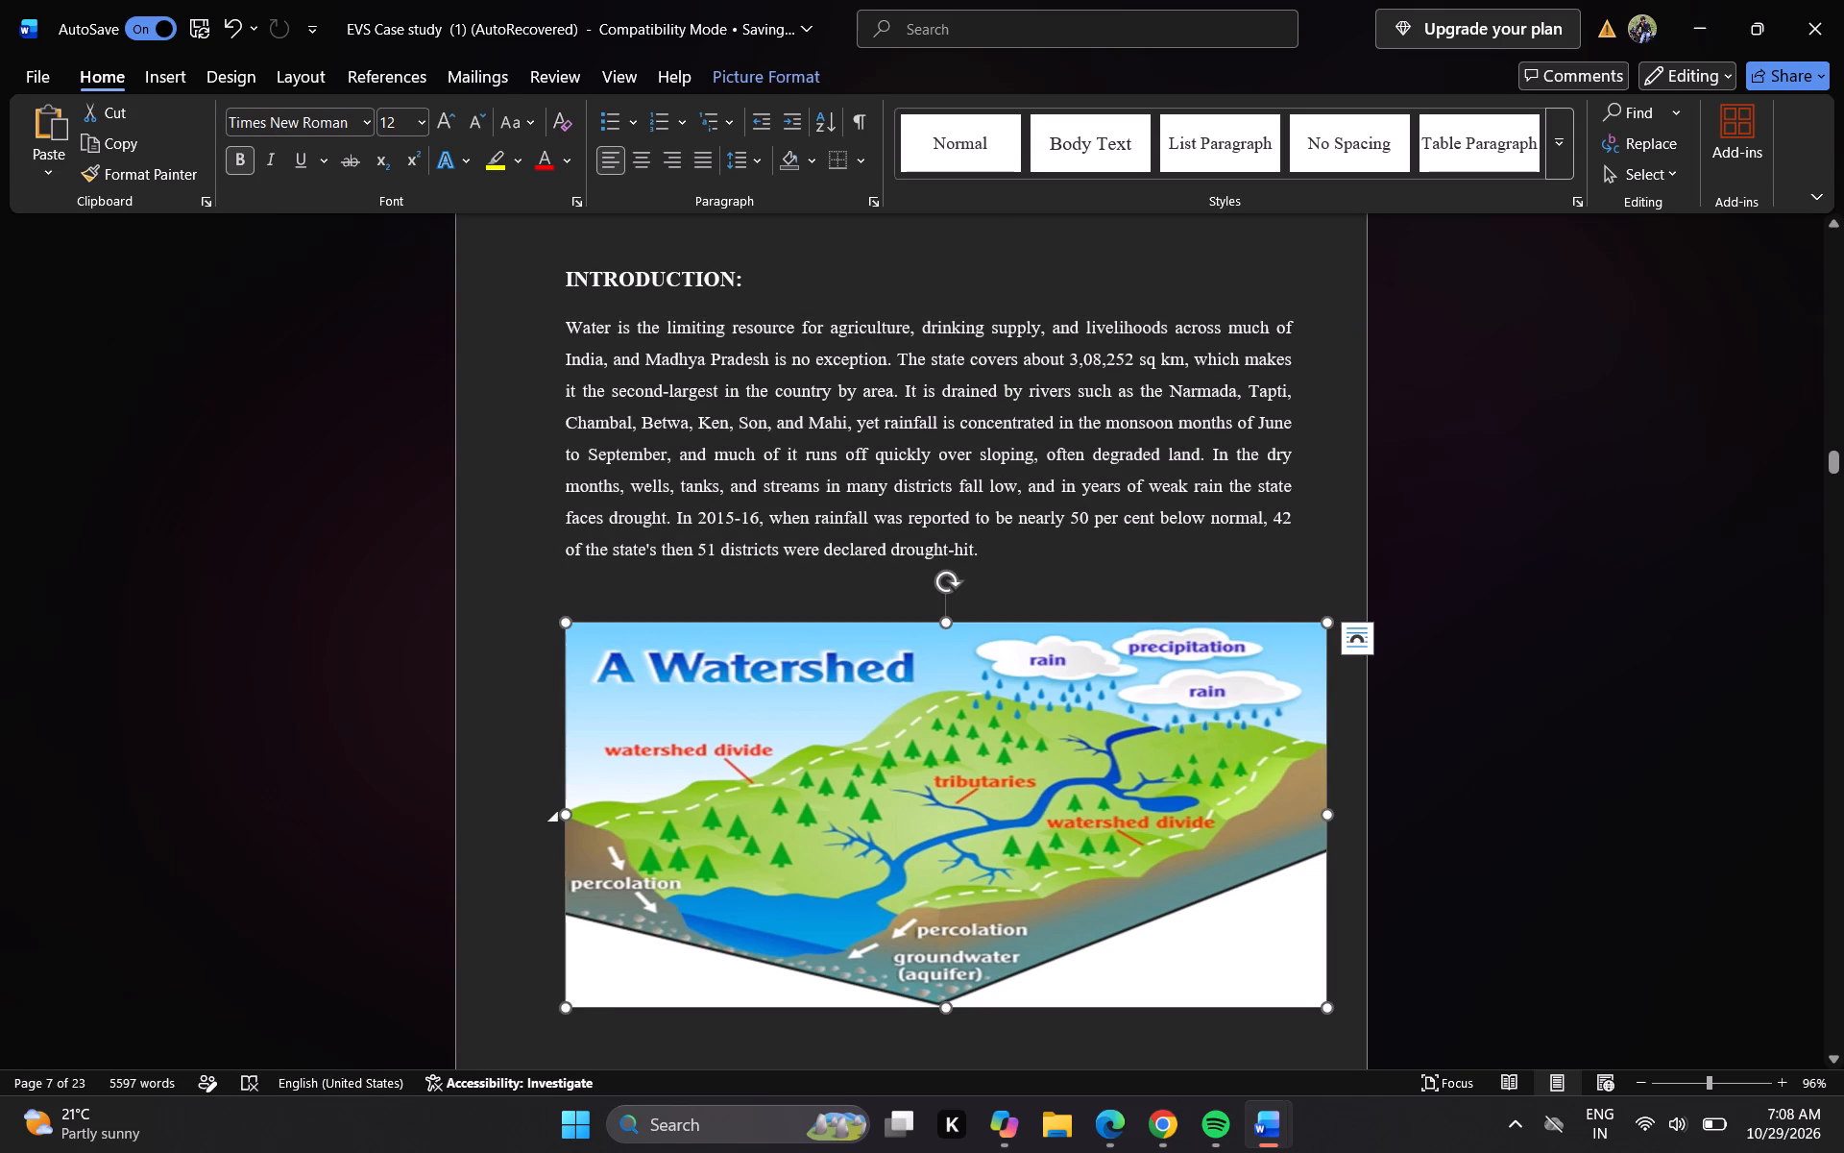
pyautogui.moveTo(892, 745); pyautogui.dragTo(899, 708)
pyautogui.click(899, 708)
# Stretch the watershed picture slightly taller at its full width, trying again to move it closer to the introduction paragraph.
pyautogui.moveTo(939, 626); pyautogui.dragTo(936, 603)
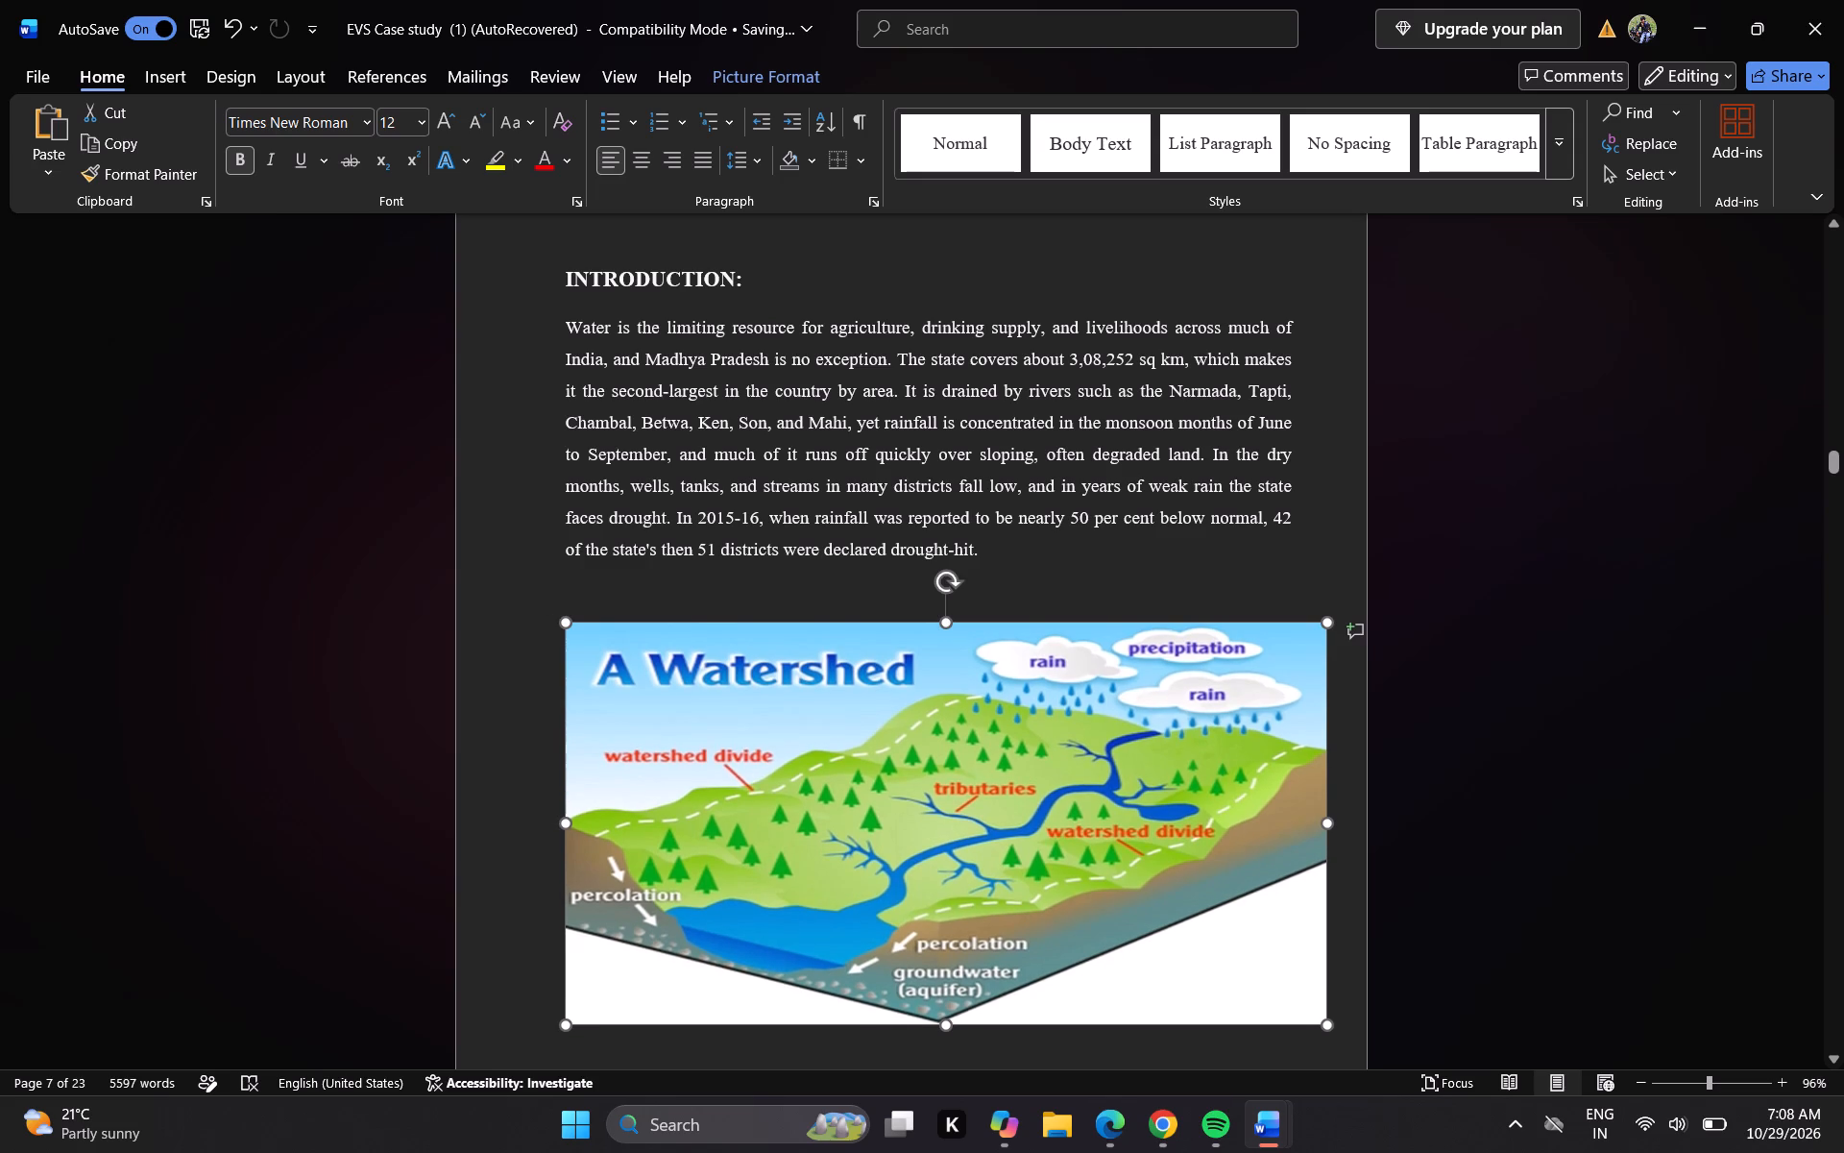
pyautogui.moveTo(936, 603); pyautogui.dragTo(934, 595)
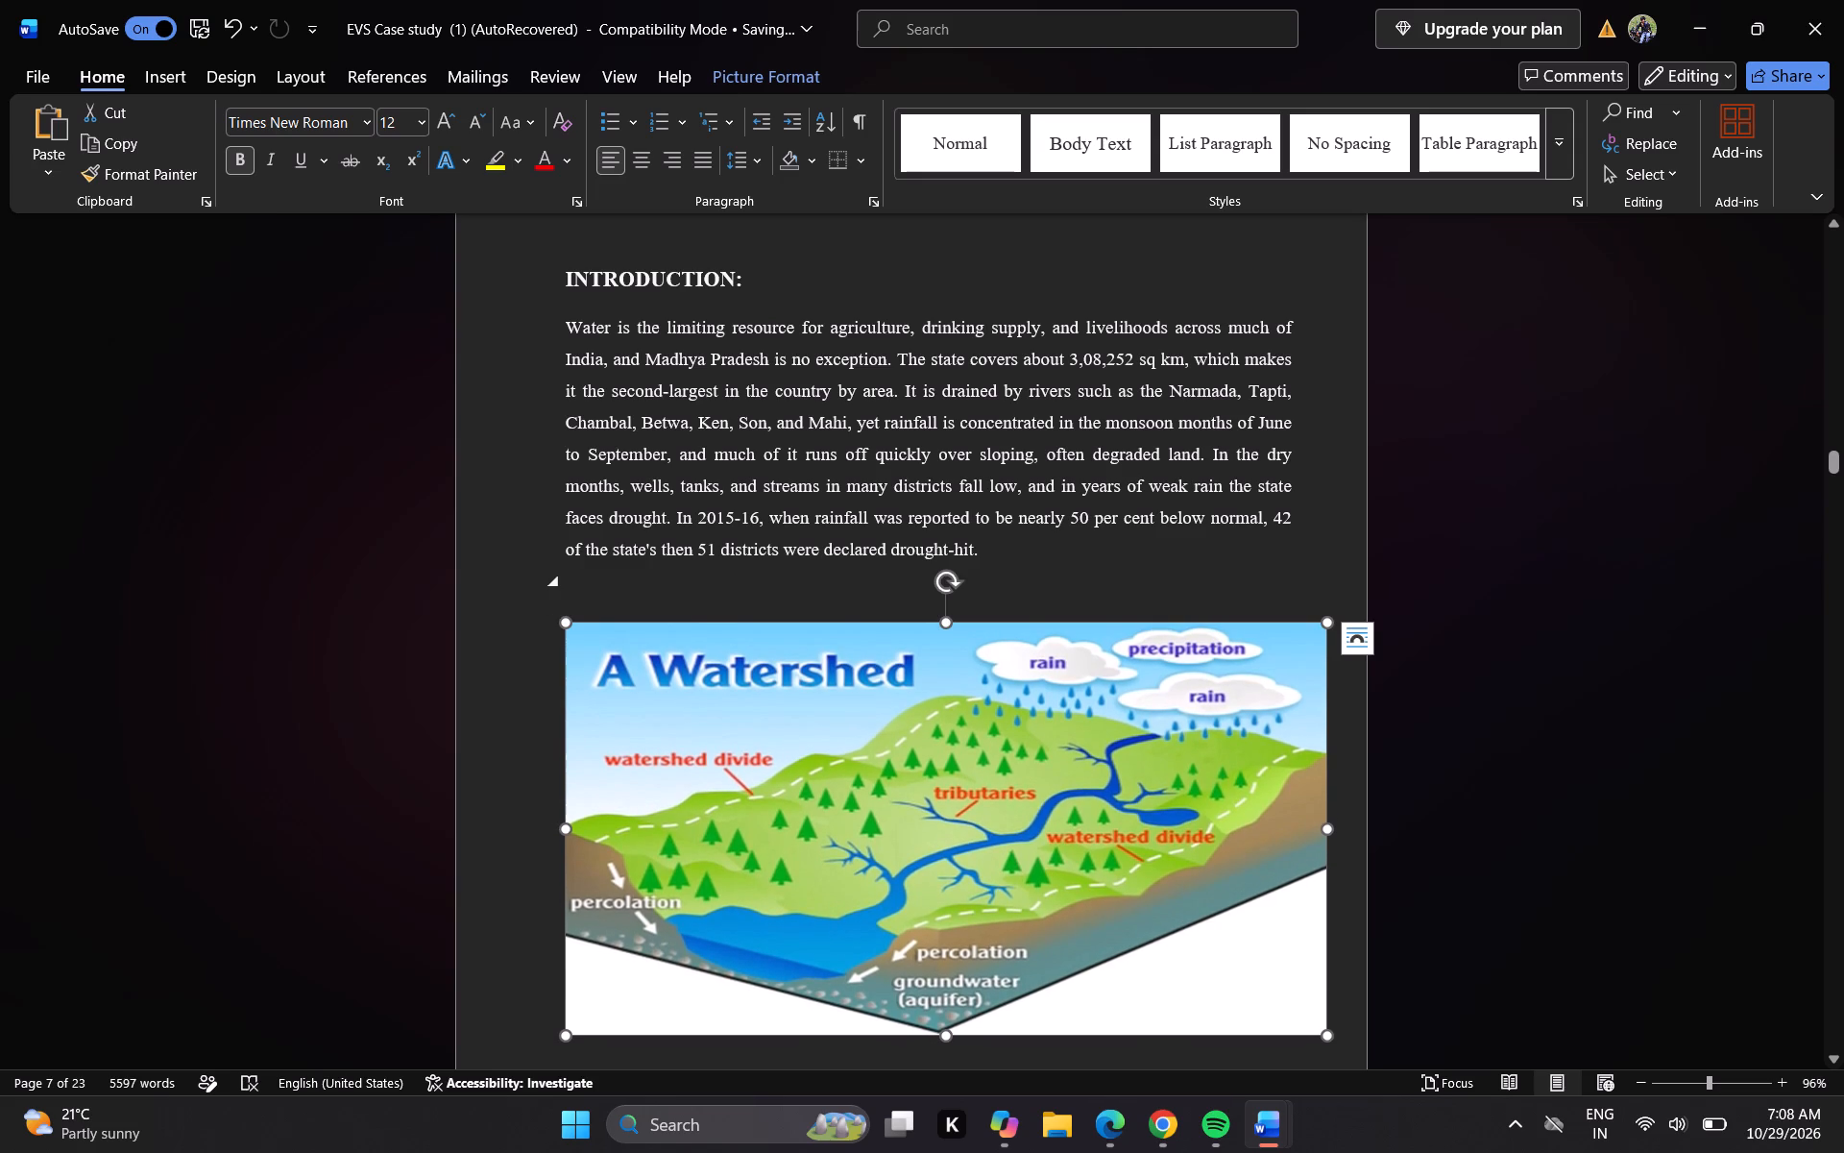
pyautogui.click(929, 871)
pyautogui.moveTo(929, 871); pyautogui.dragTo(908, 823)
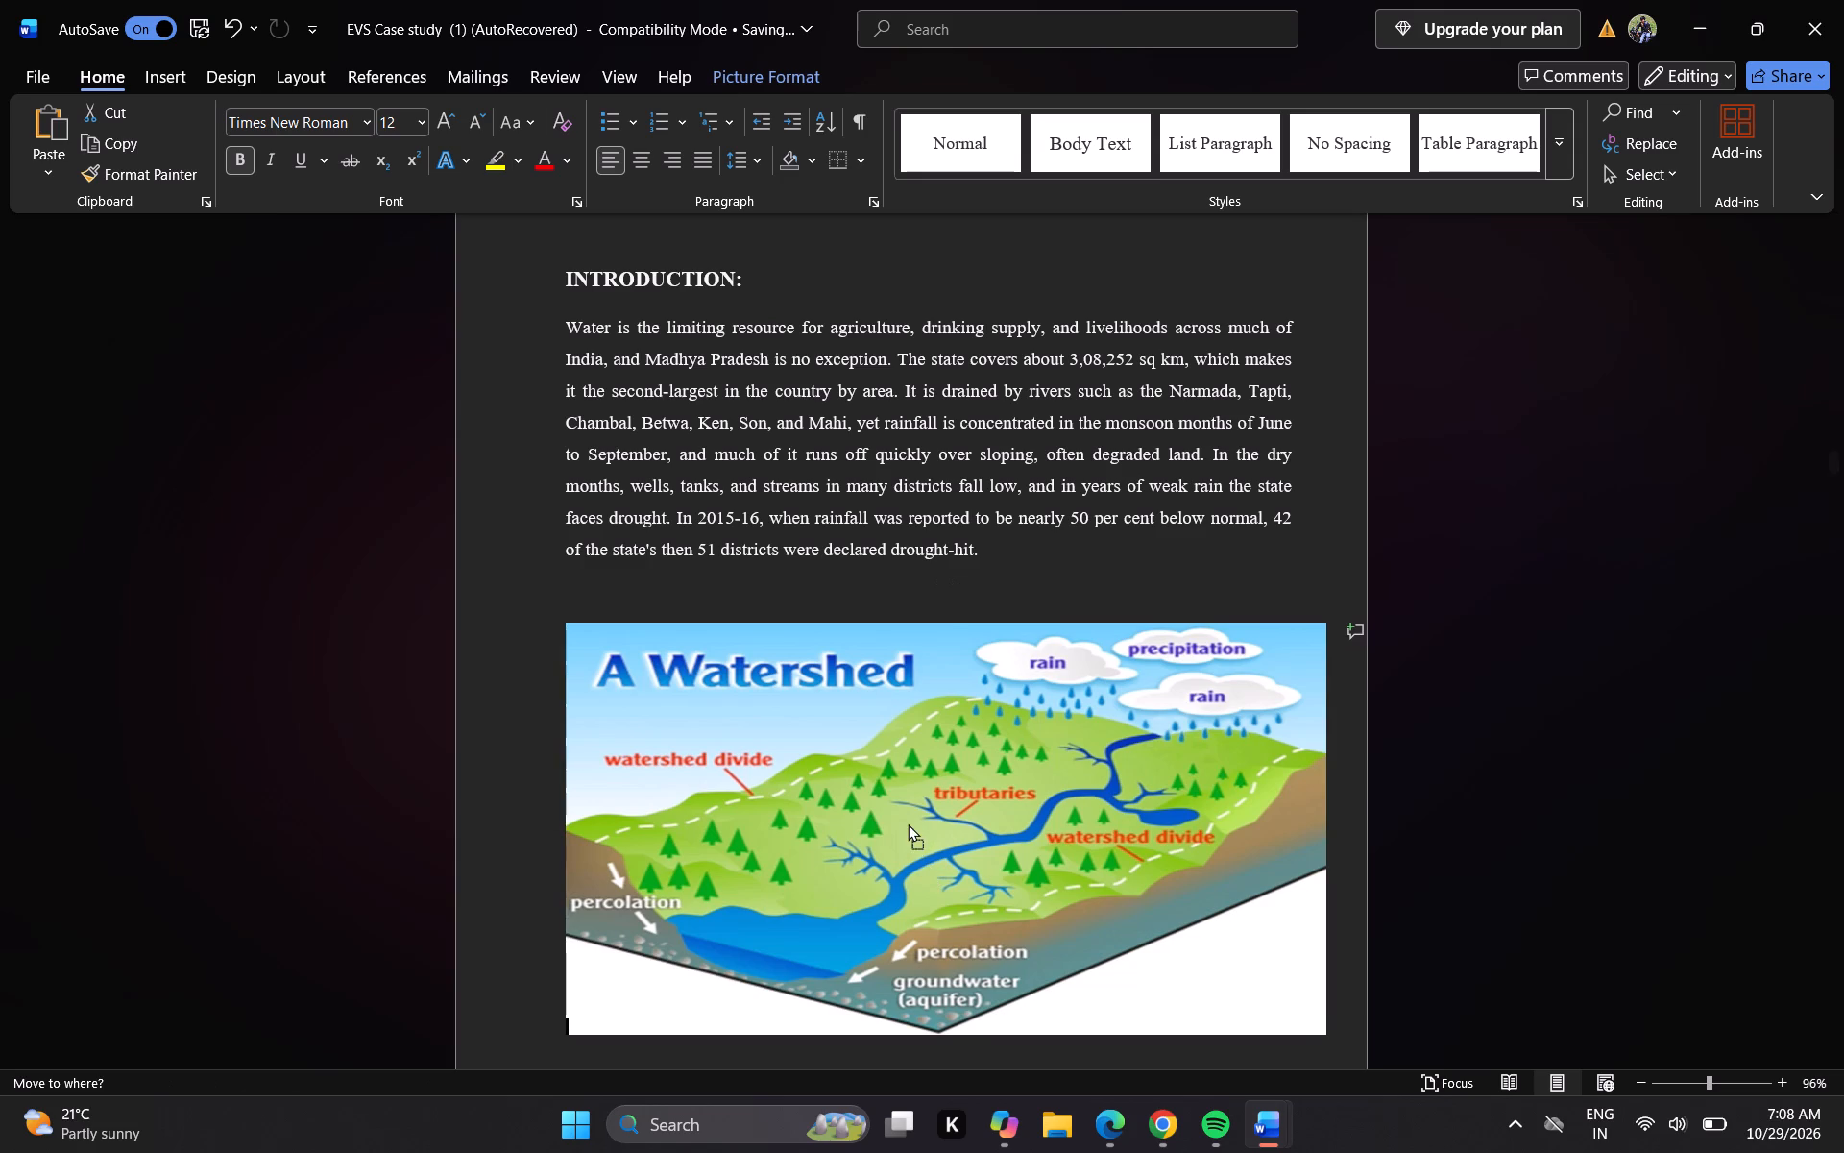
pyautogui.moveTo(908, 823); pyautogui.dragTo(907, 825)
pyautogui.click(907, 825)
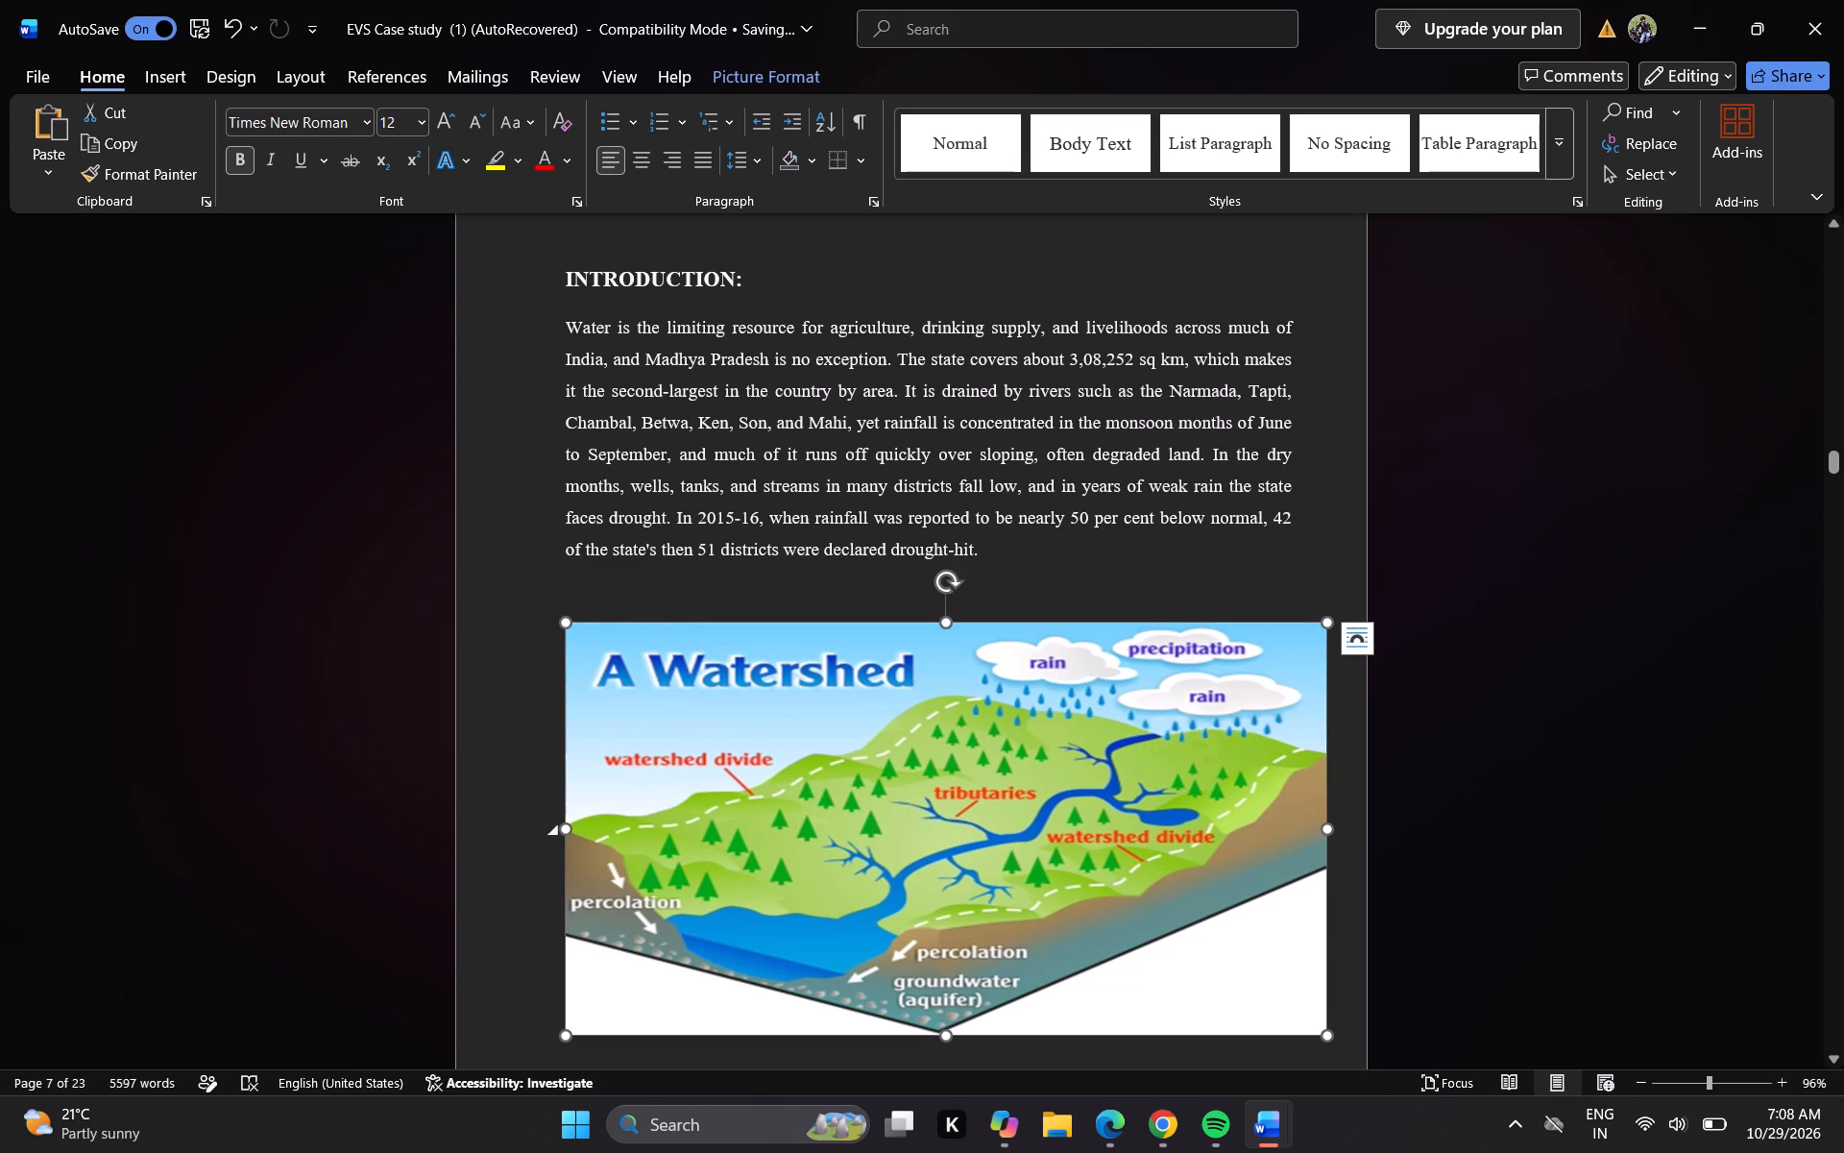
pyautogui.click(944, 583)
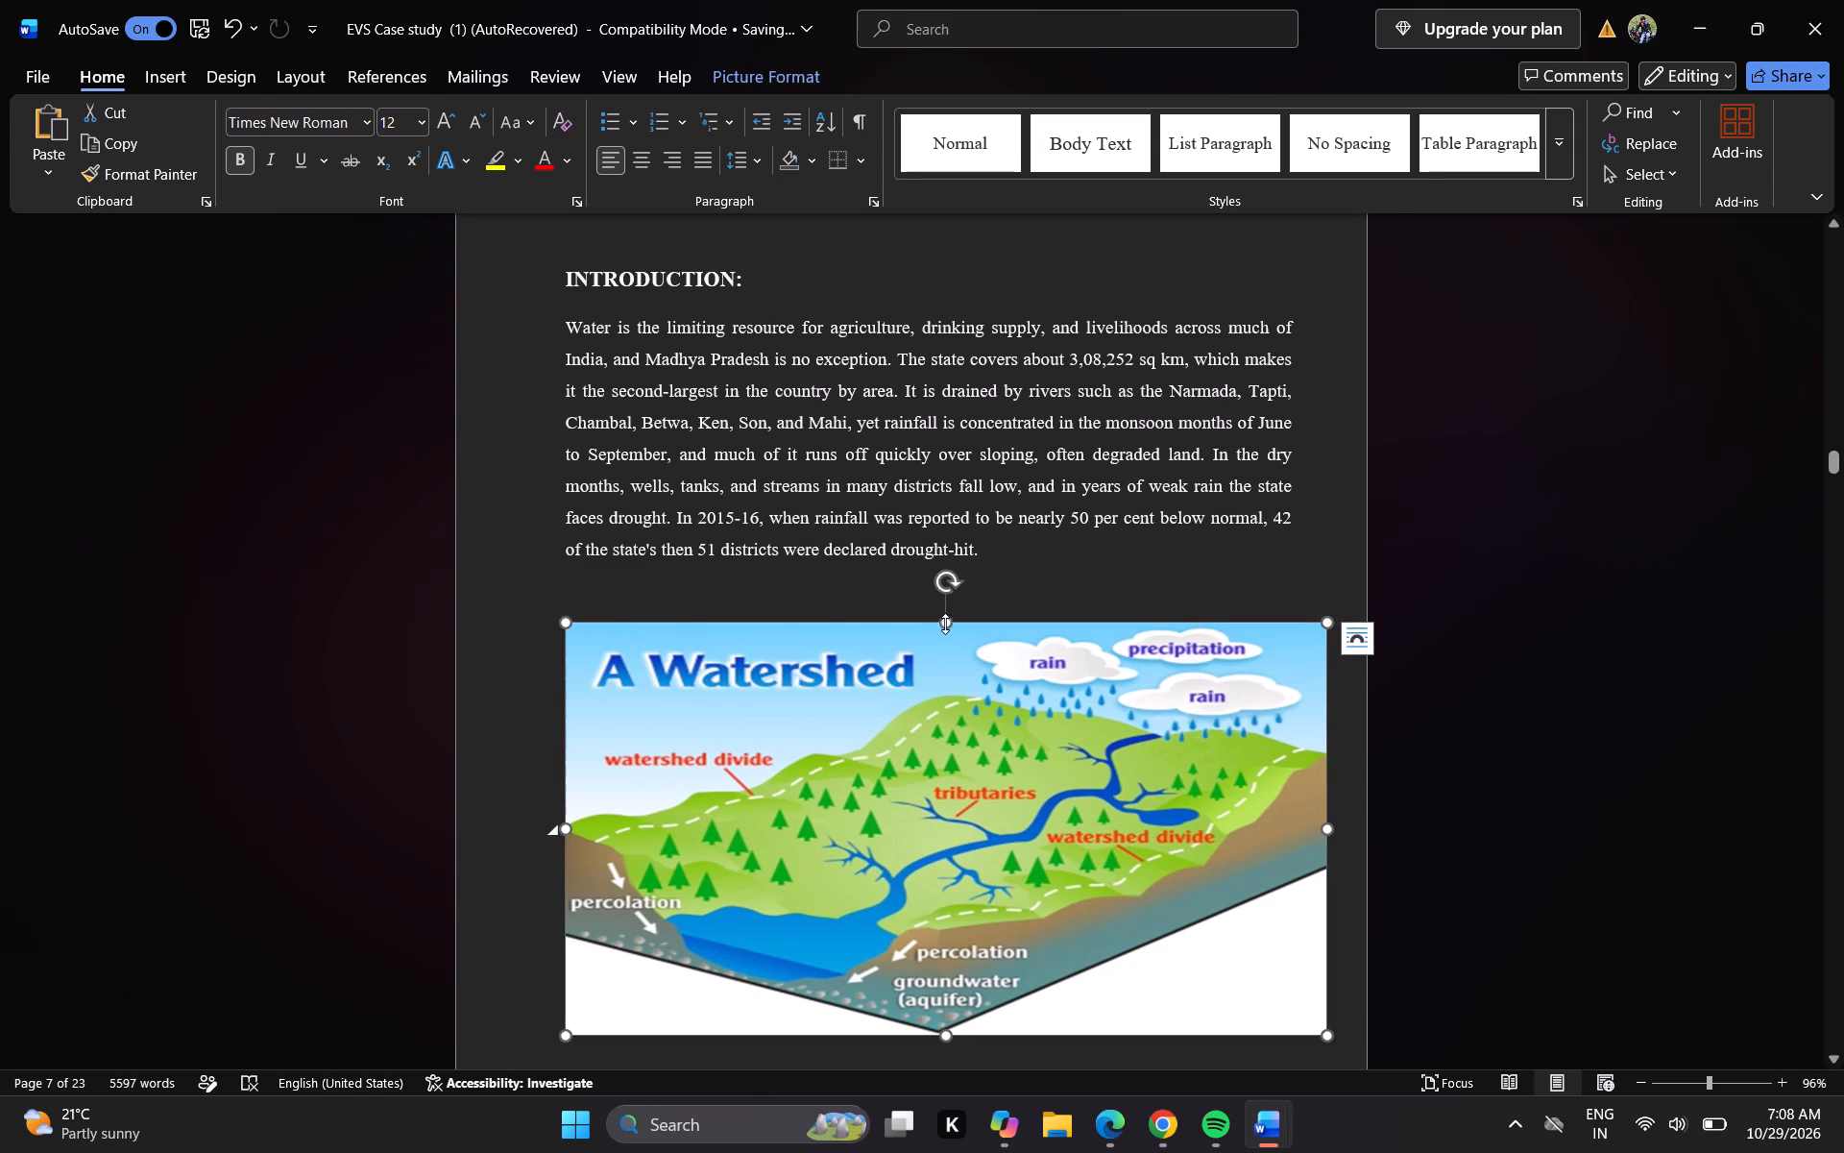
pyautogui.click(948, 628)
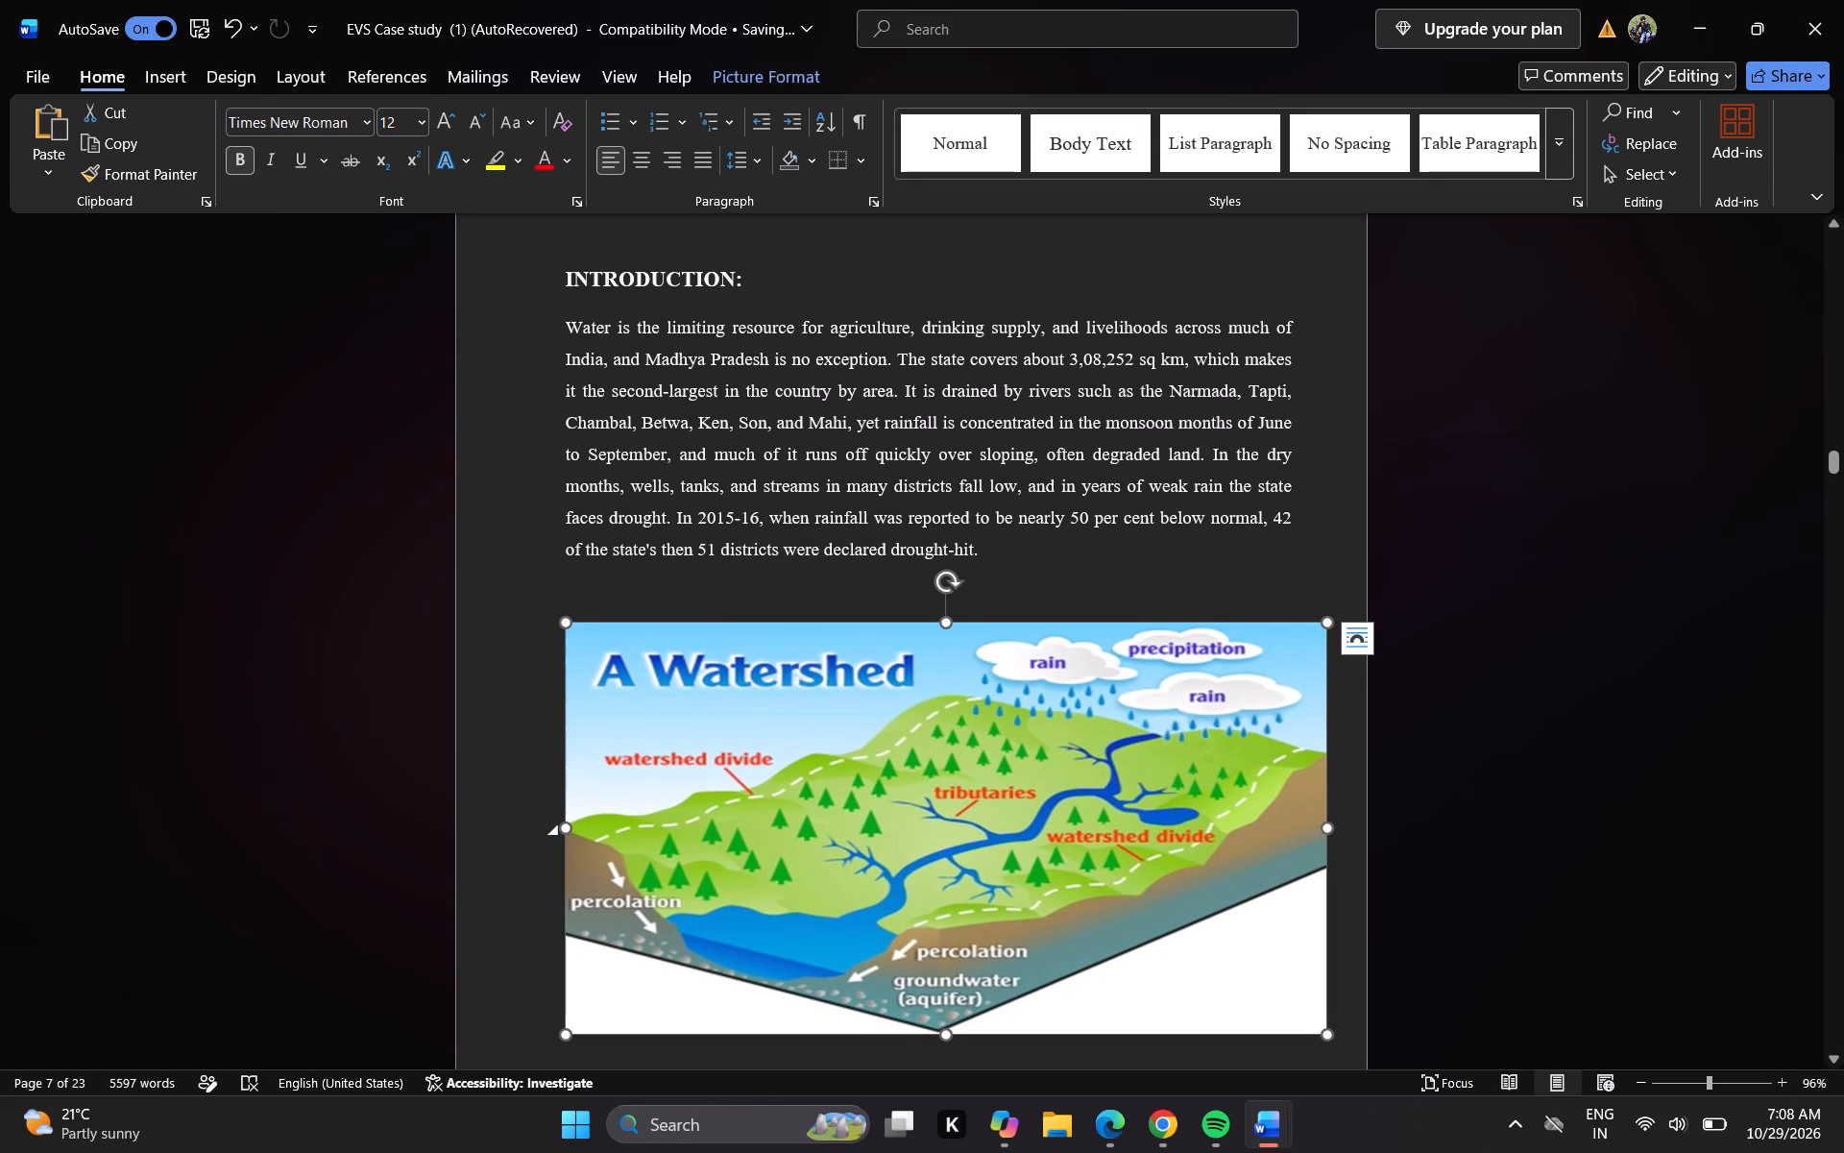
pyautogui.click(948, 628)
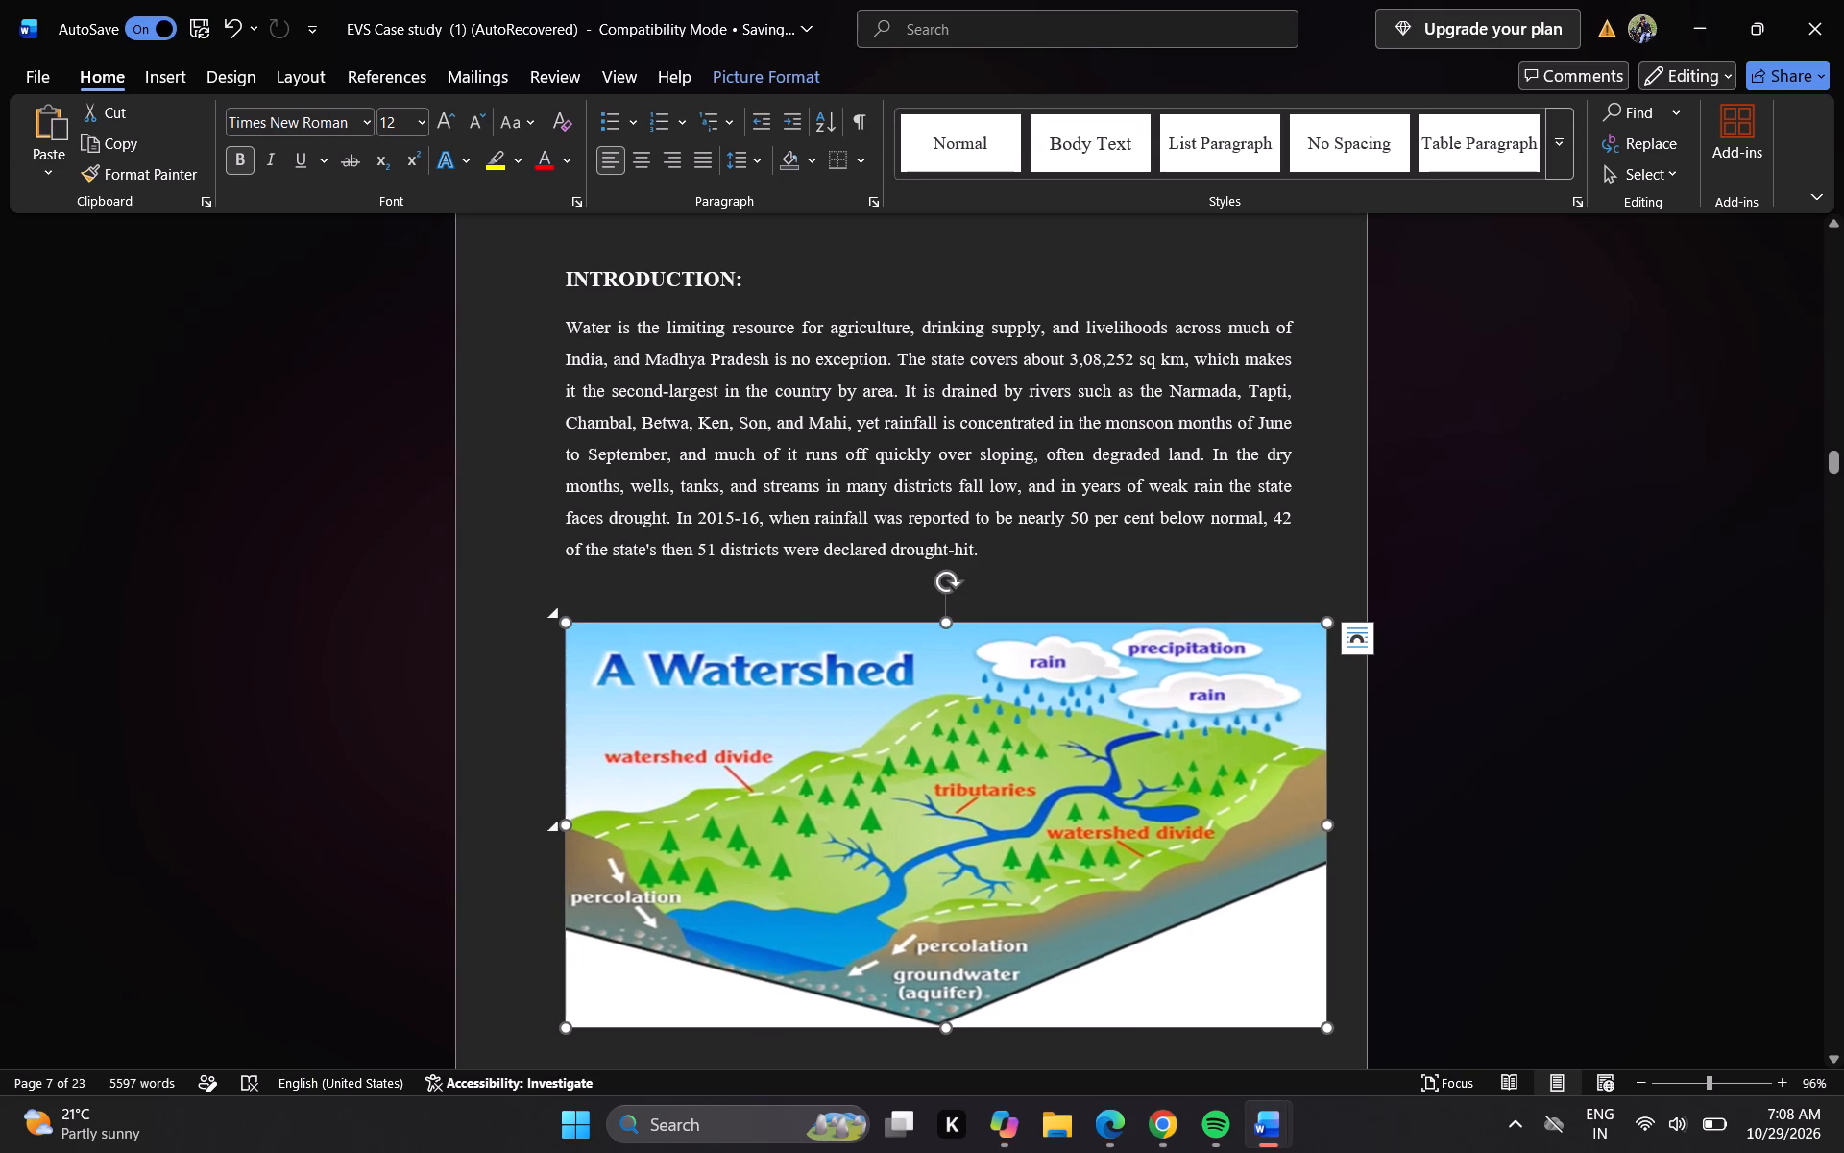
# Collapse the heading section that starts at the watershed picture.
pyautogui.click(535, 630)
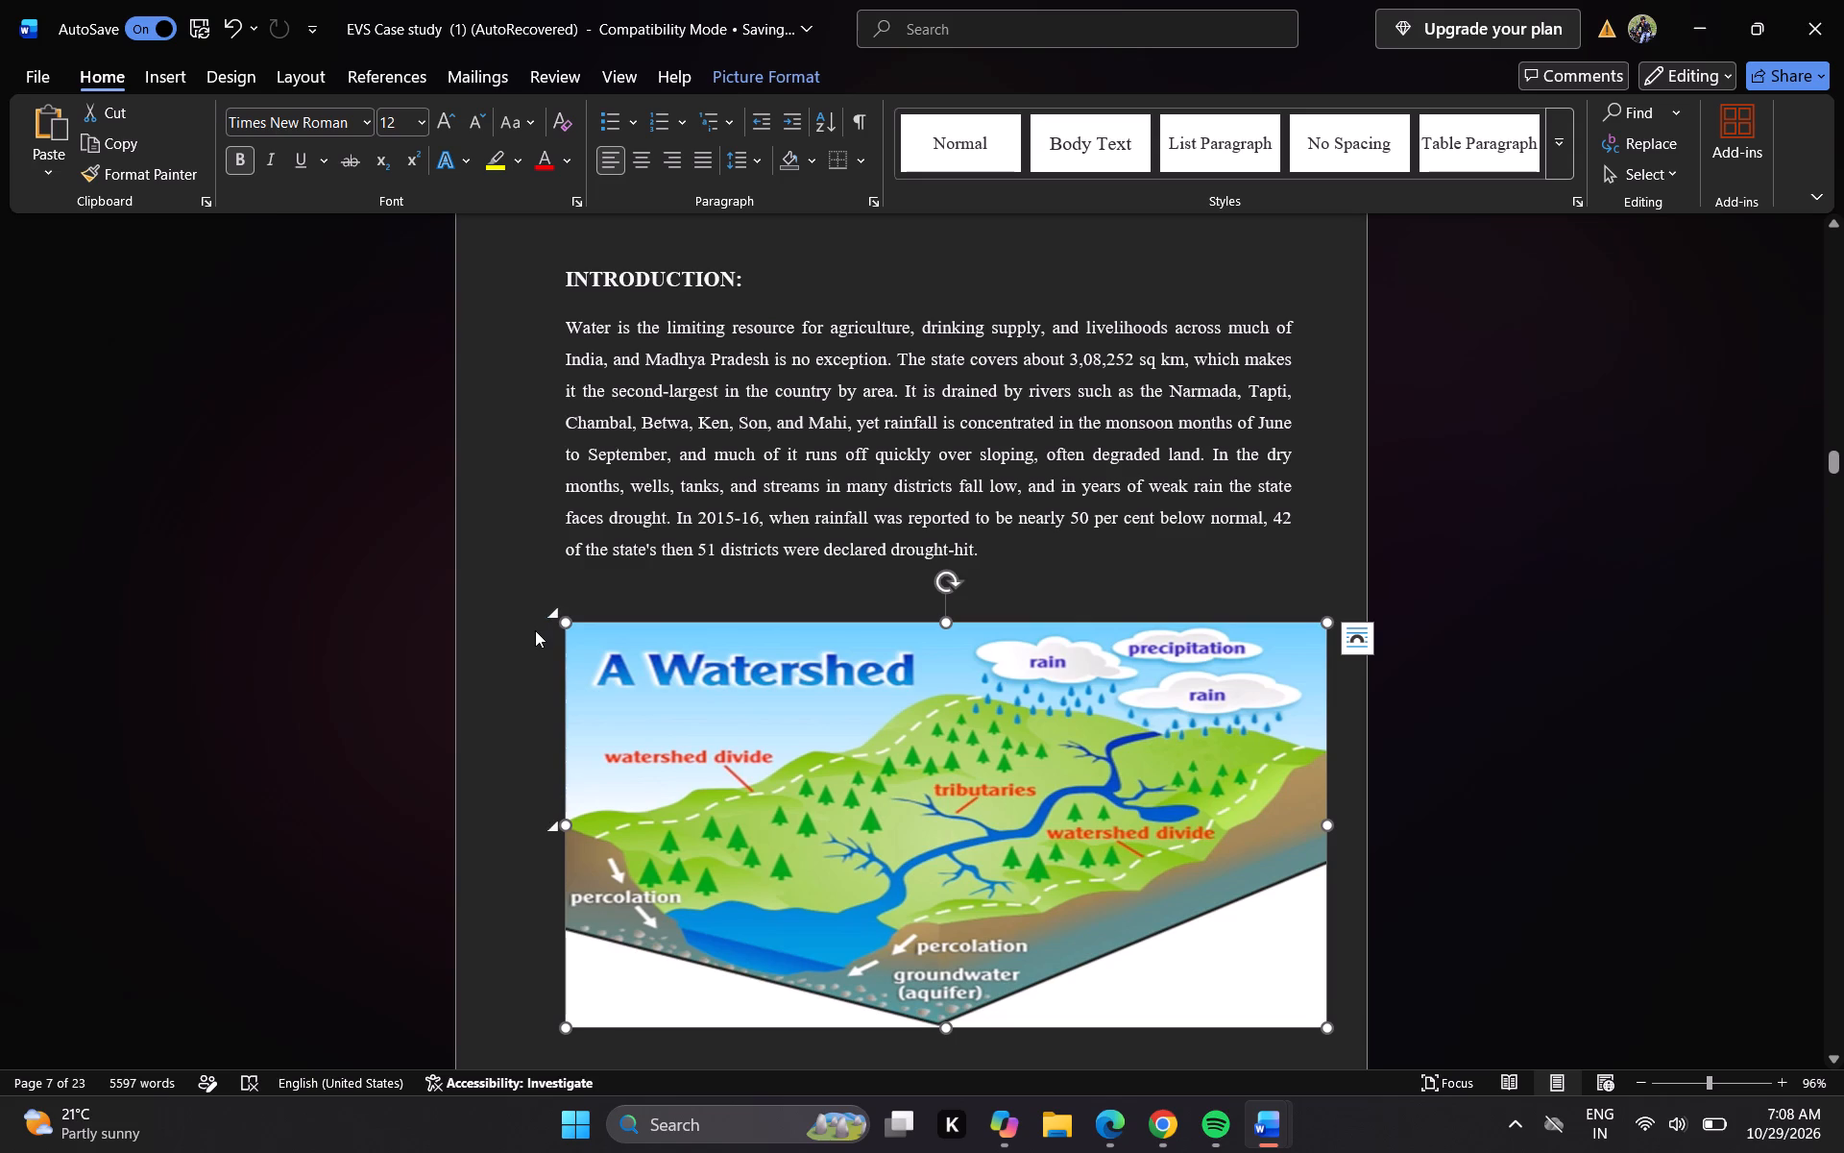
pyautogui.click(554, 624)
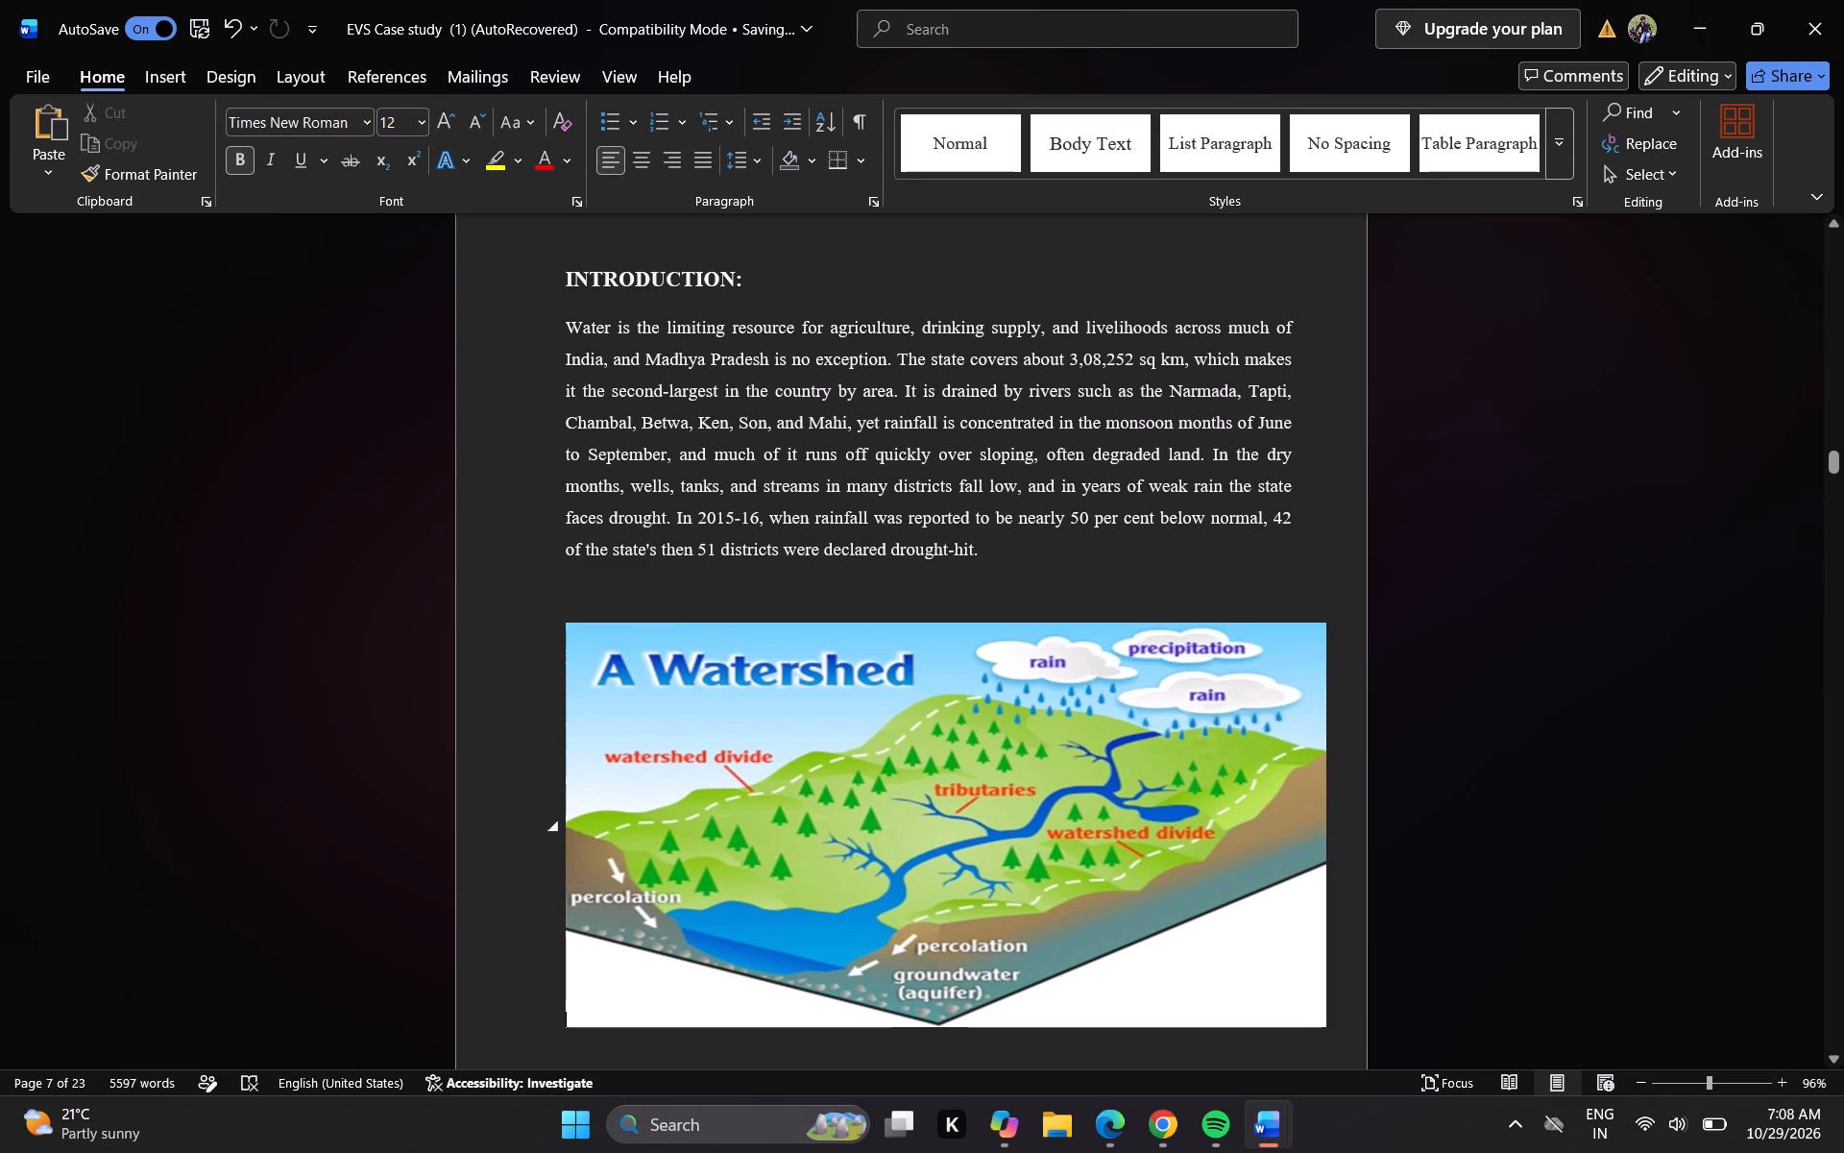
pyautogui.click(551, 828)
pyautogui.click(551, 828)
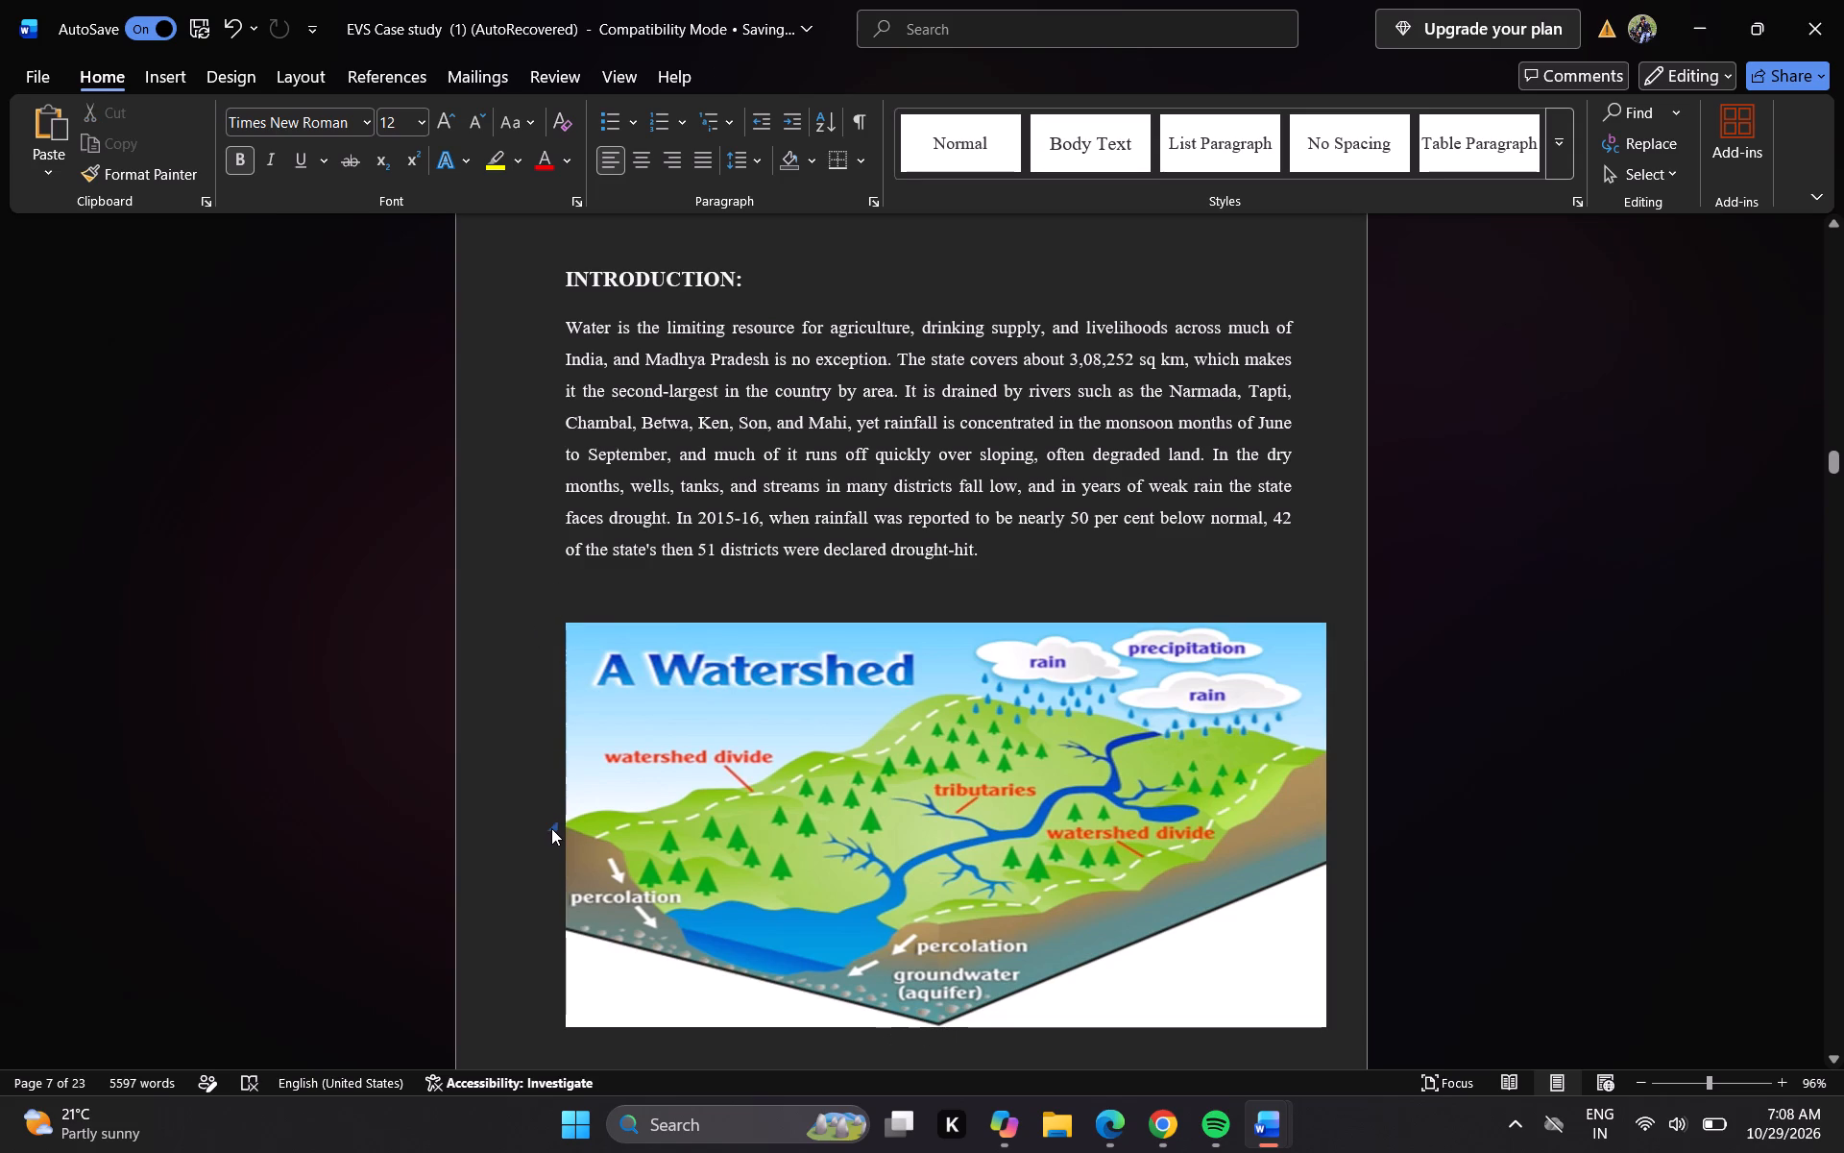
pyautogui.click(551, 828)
# Undo the recent picture resizing and paragraph formatting, back through the line breaks inserted after "drought-hit.".
pyautogui.hotkey('ctrl', 'z')
pyautogui.hotkey('ctrl', 'z')
pyautogui.hotkey('ctrl', 'z')
pyautogui.hotkey('ctrl', 'z')
pyautogui.hotkey('ctrl', 'z')
pyautogui.hotkey('ctrl', 'z')
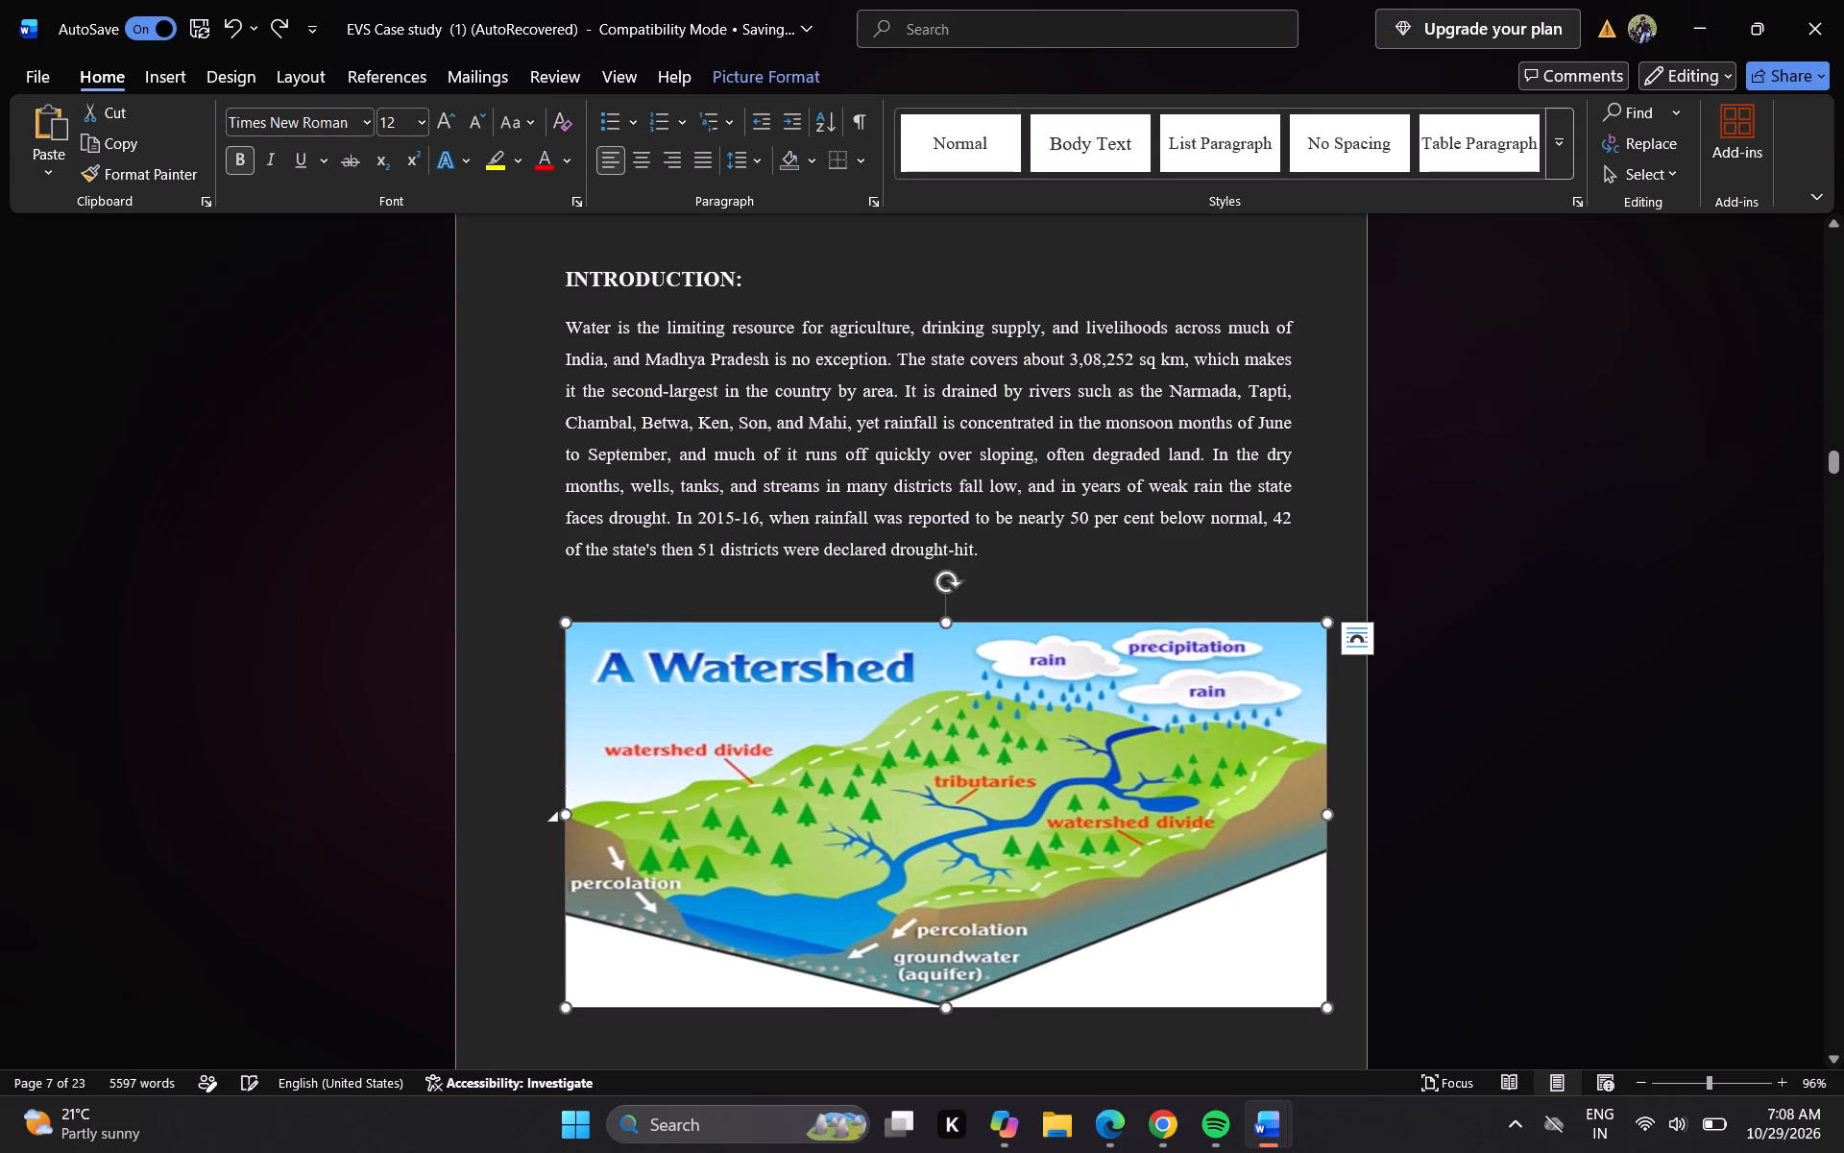
pyautogui.hotkey('ctrl', 'z')
pyautogui.hotkey('ctrl', 'z')
pyautogui.hotkey('ctrl', 'z')
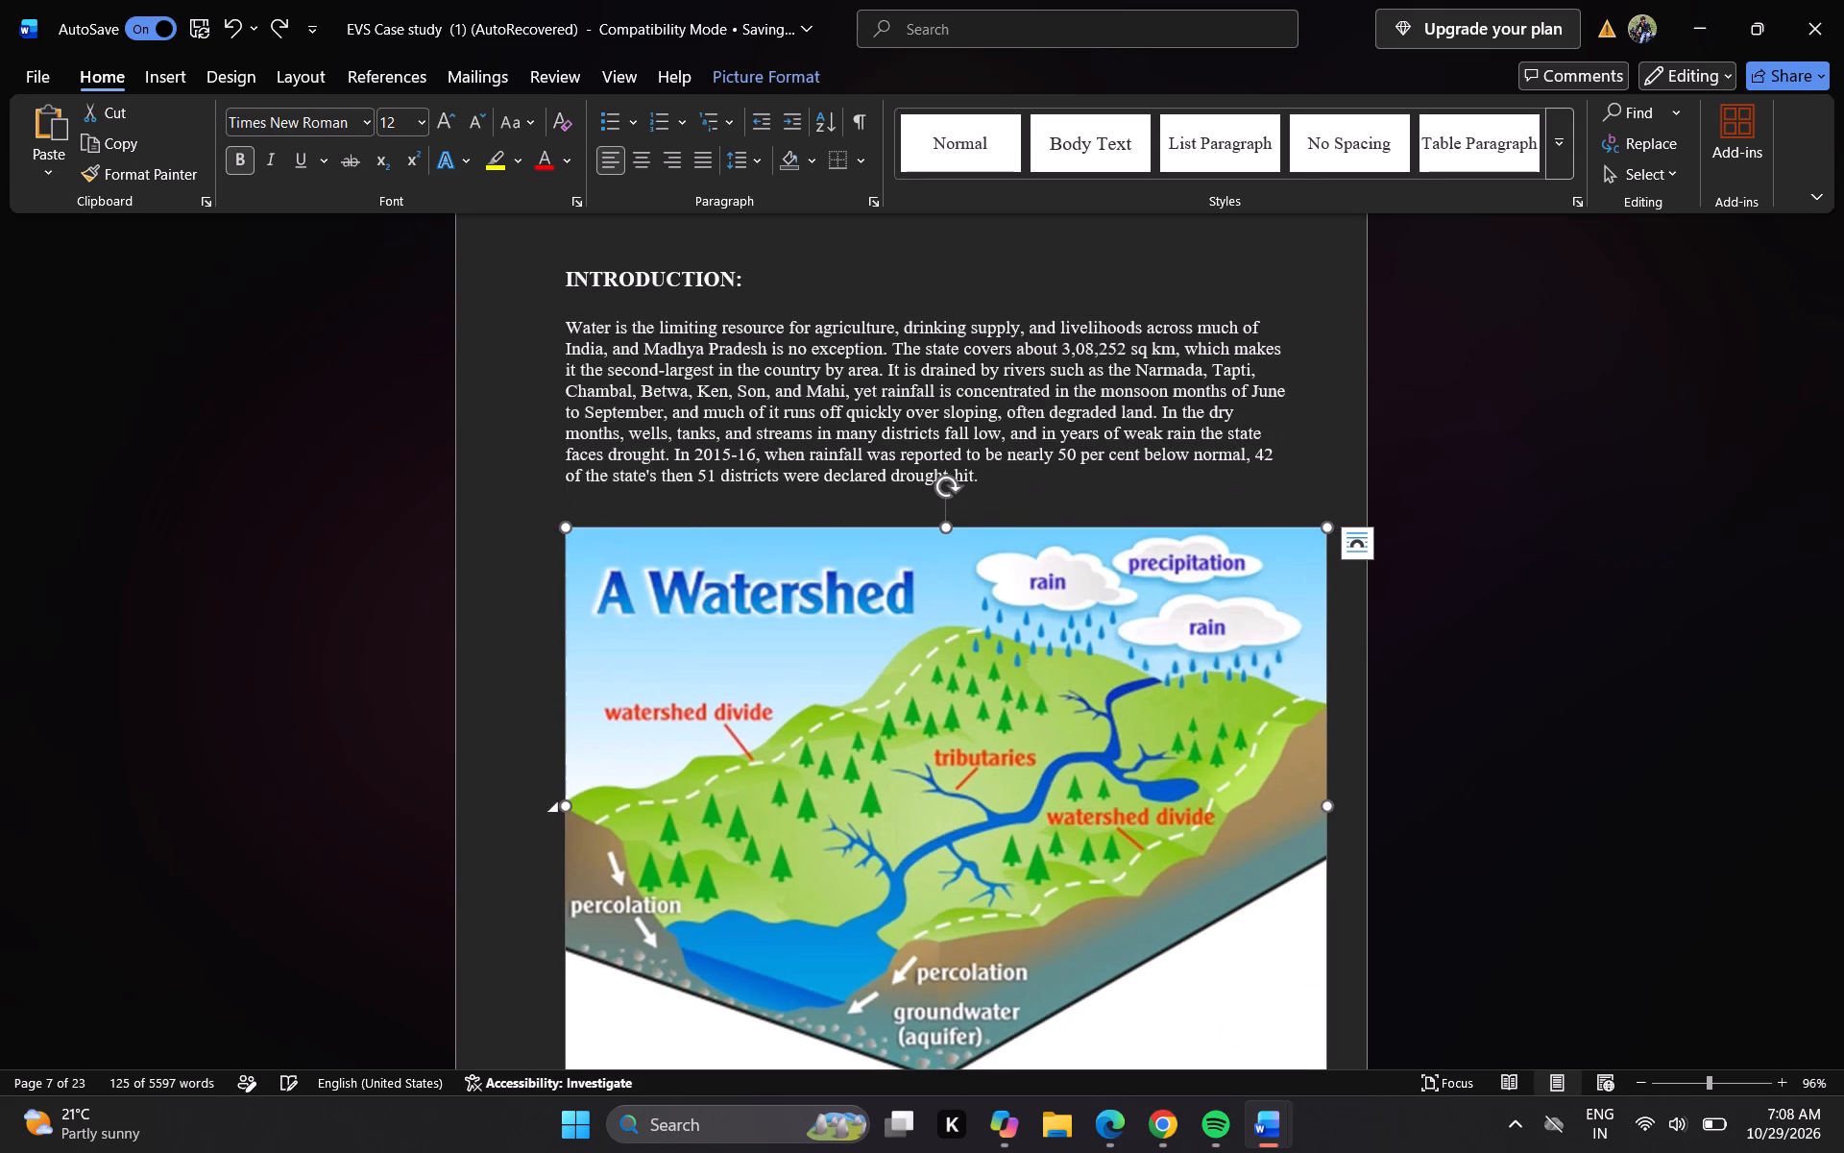
pyautogui.hotkey('ctrl', 'z')
pyautogui.hotkey('ctrl', 'z')
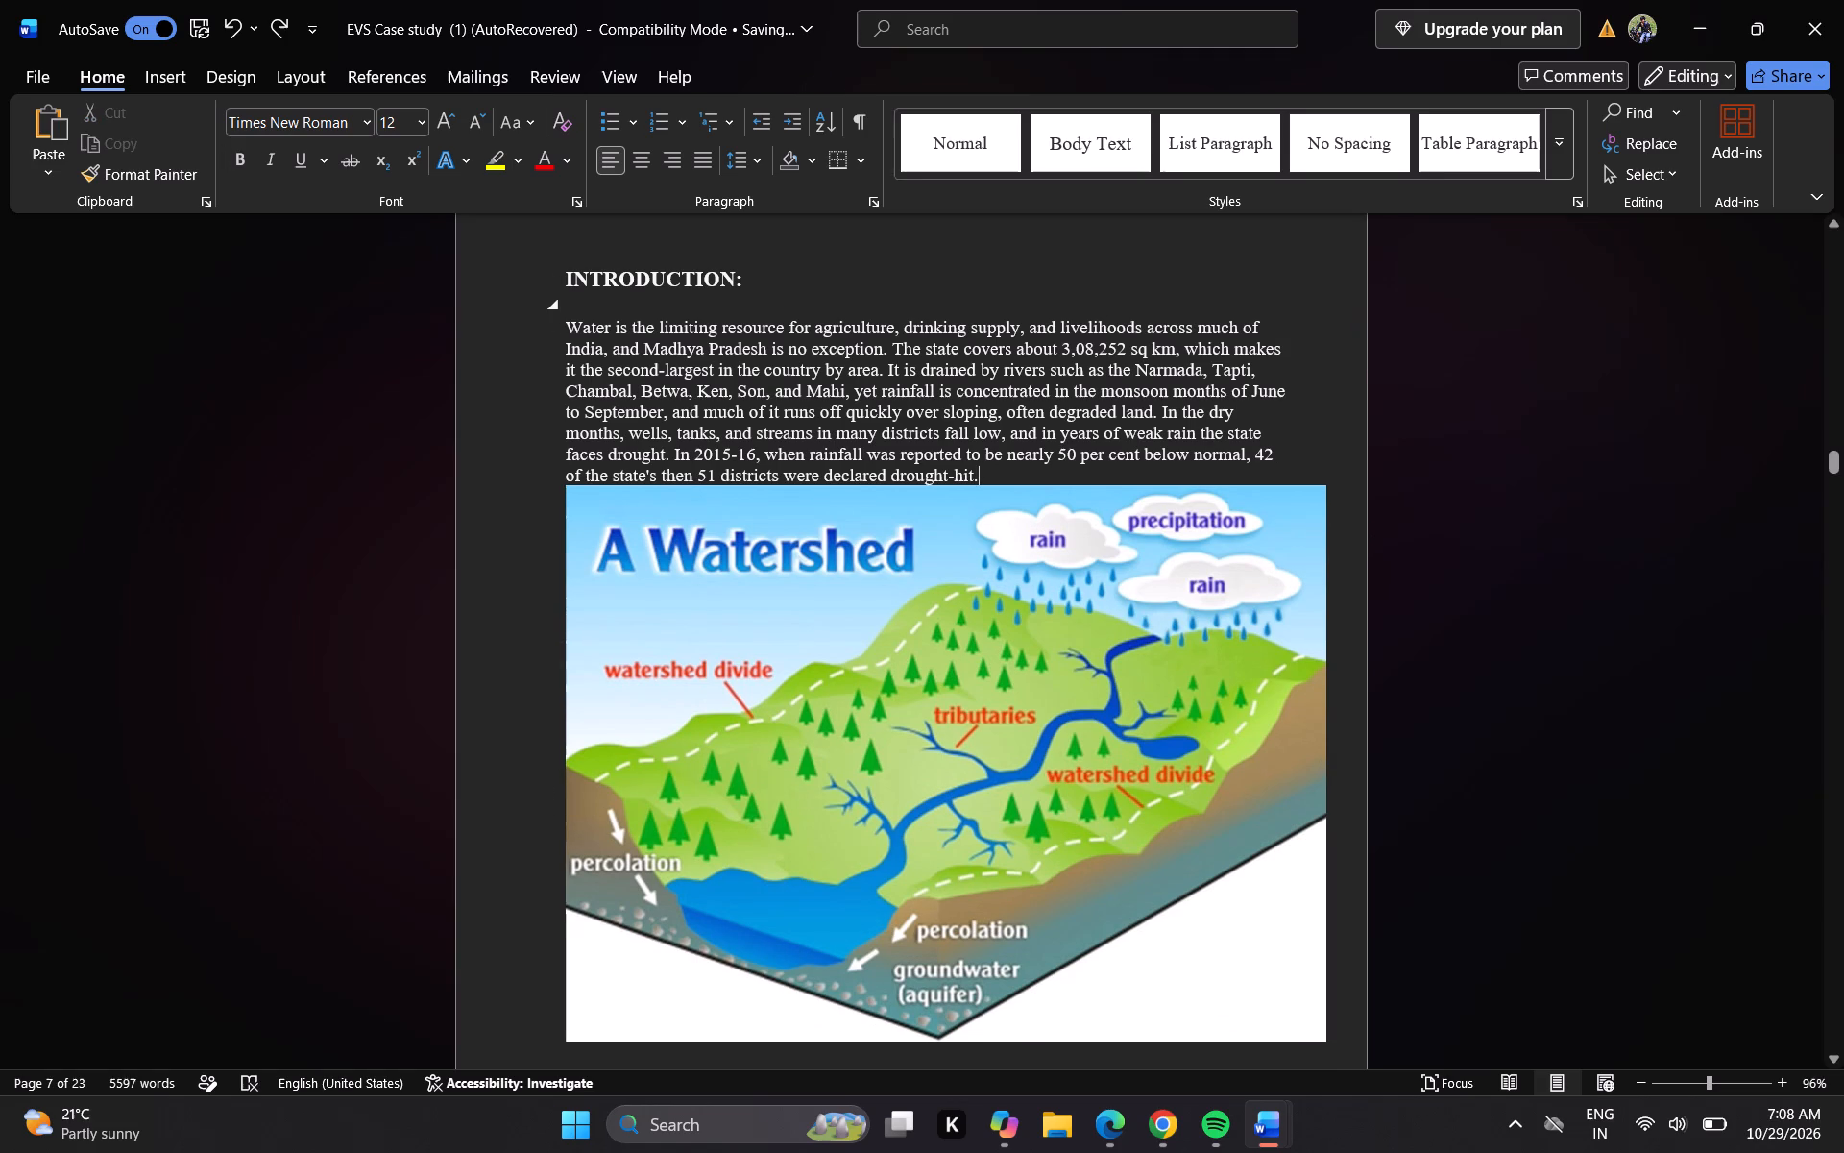
# Justify the whole introduction paragraph, from "Water is the limiting resource" through "drought-hit.", and set its line spacing to 1.5.
pyautogui.moveTo(569, 316); pyautogui.dragTo(989, 473)
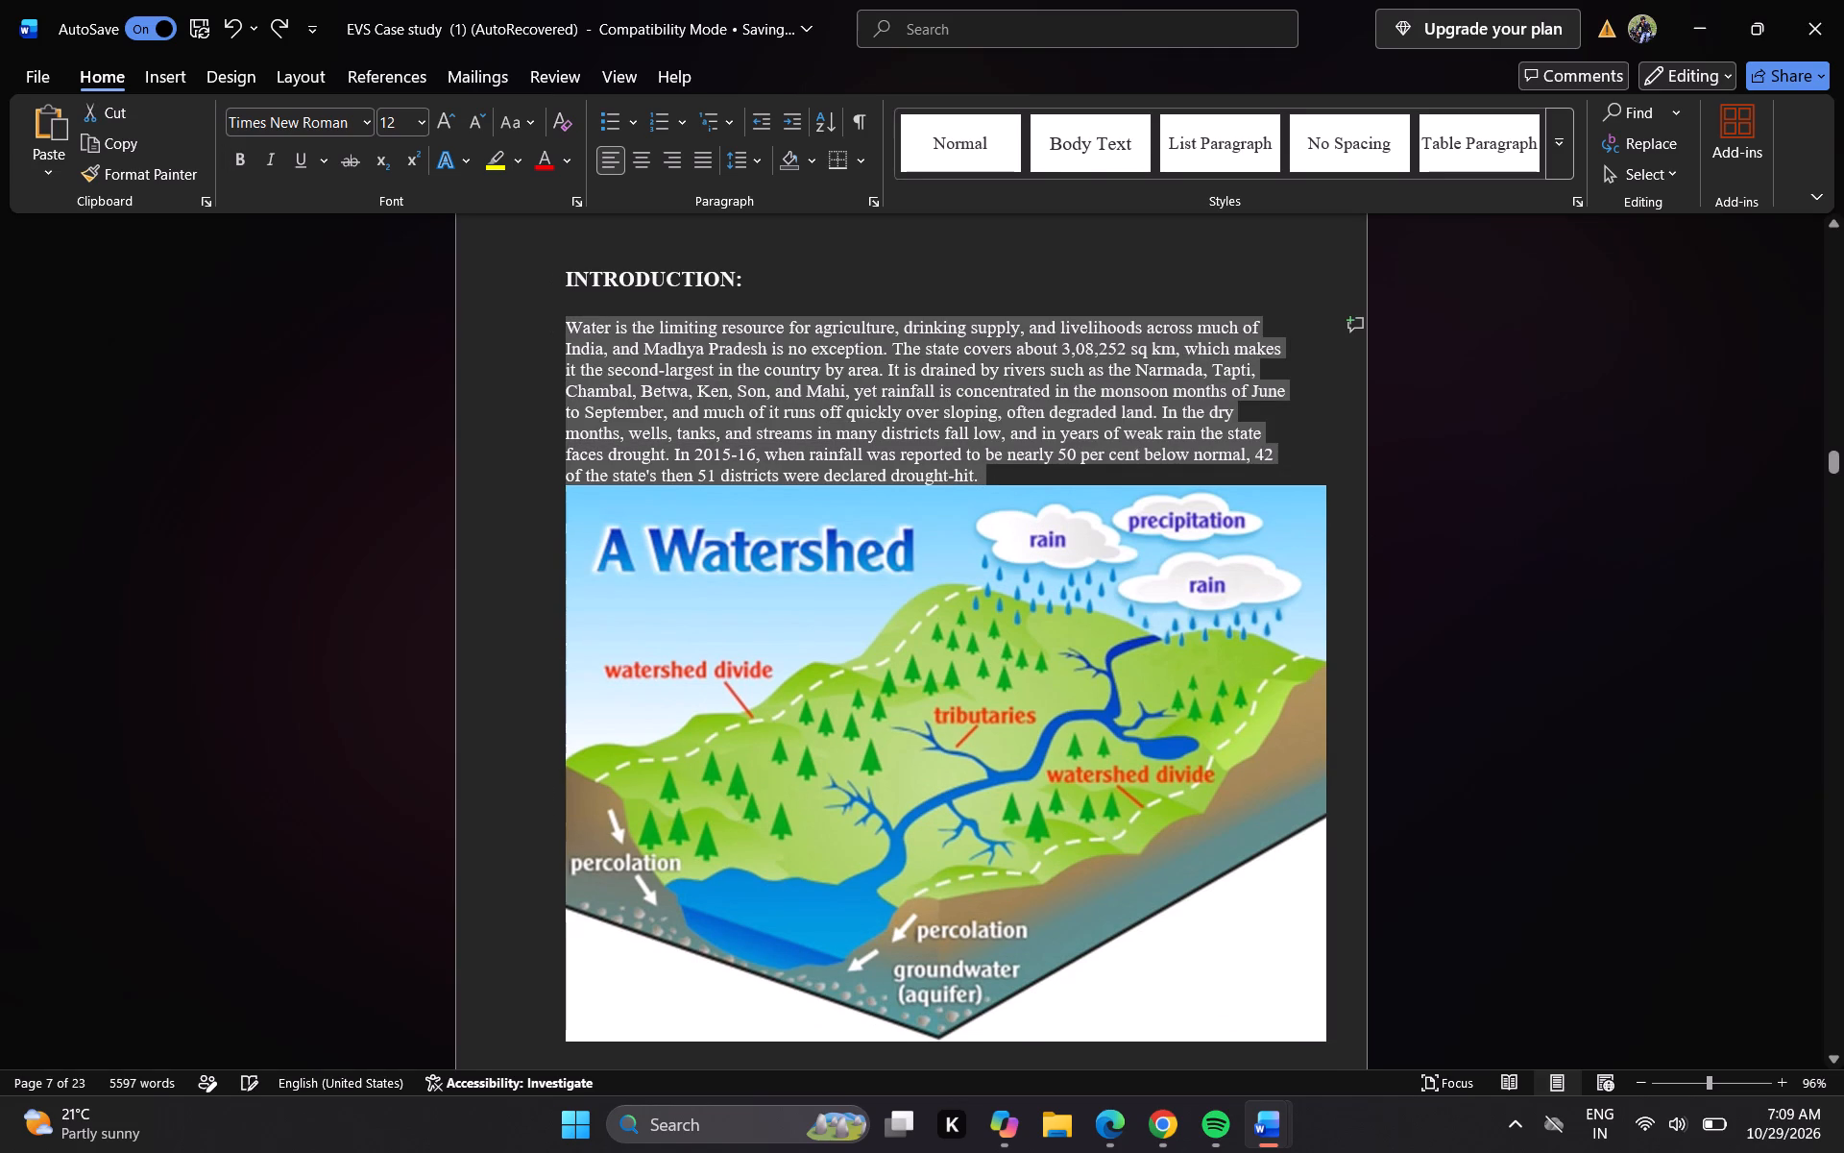
pyautogui.click(696, 167)
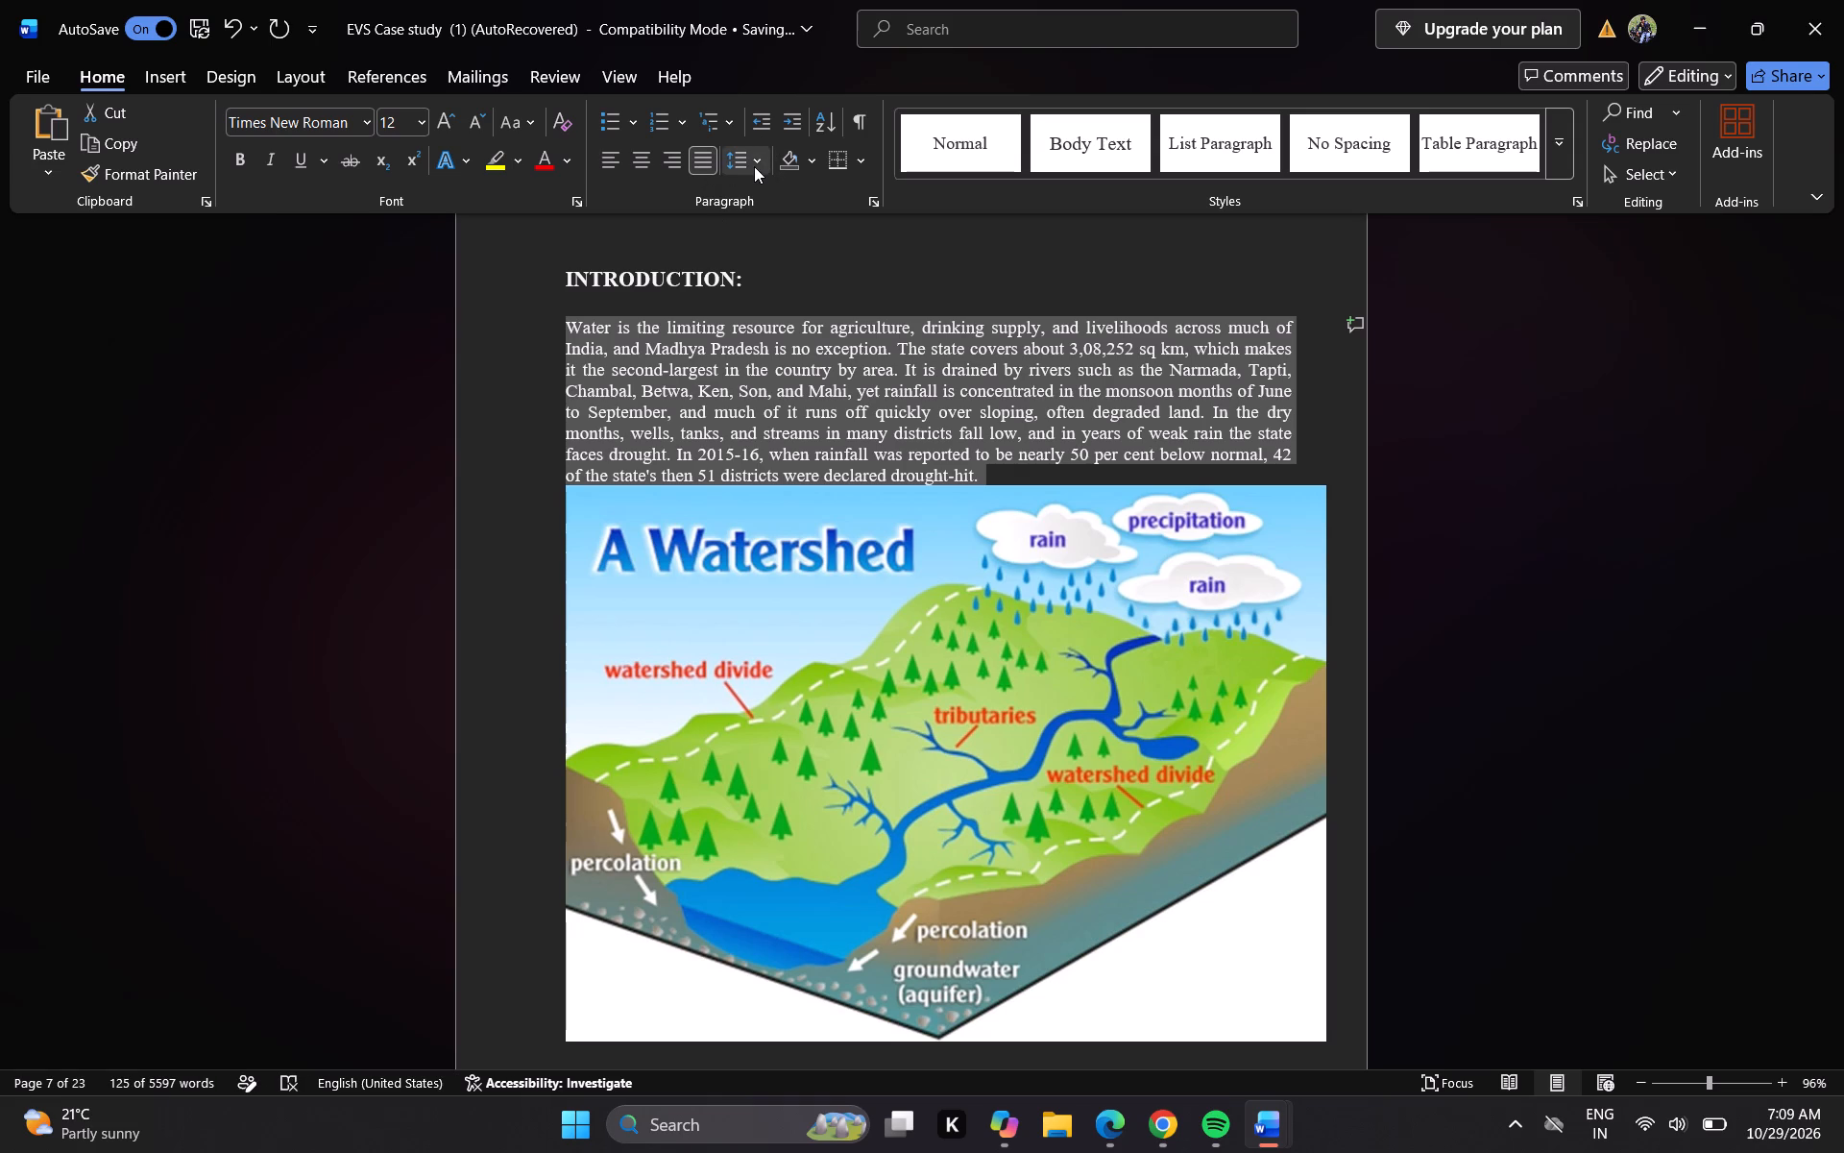
pyautogui.click(753, 162)
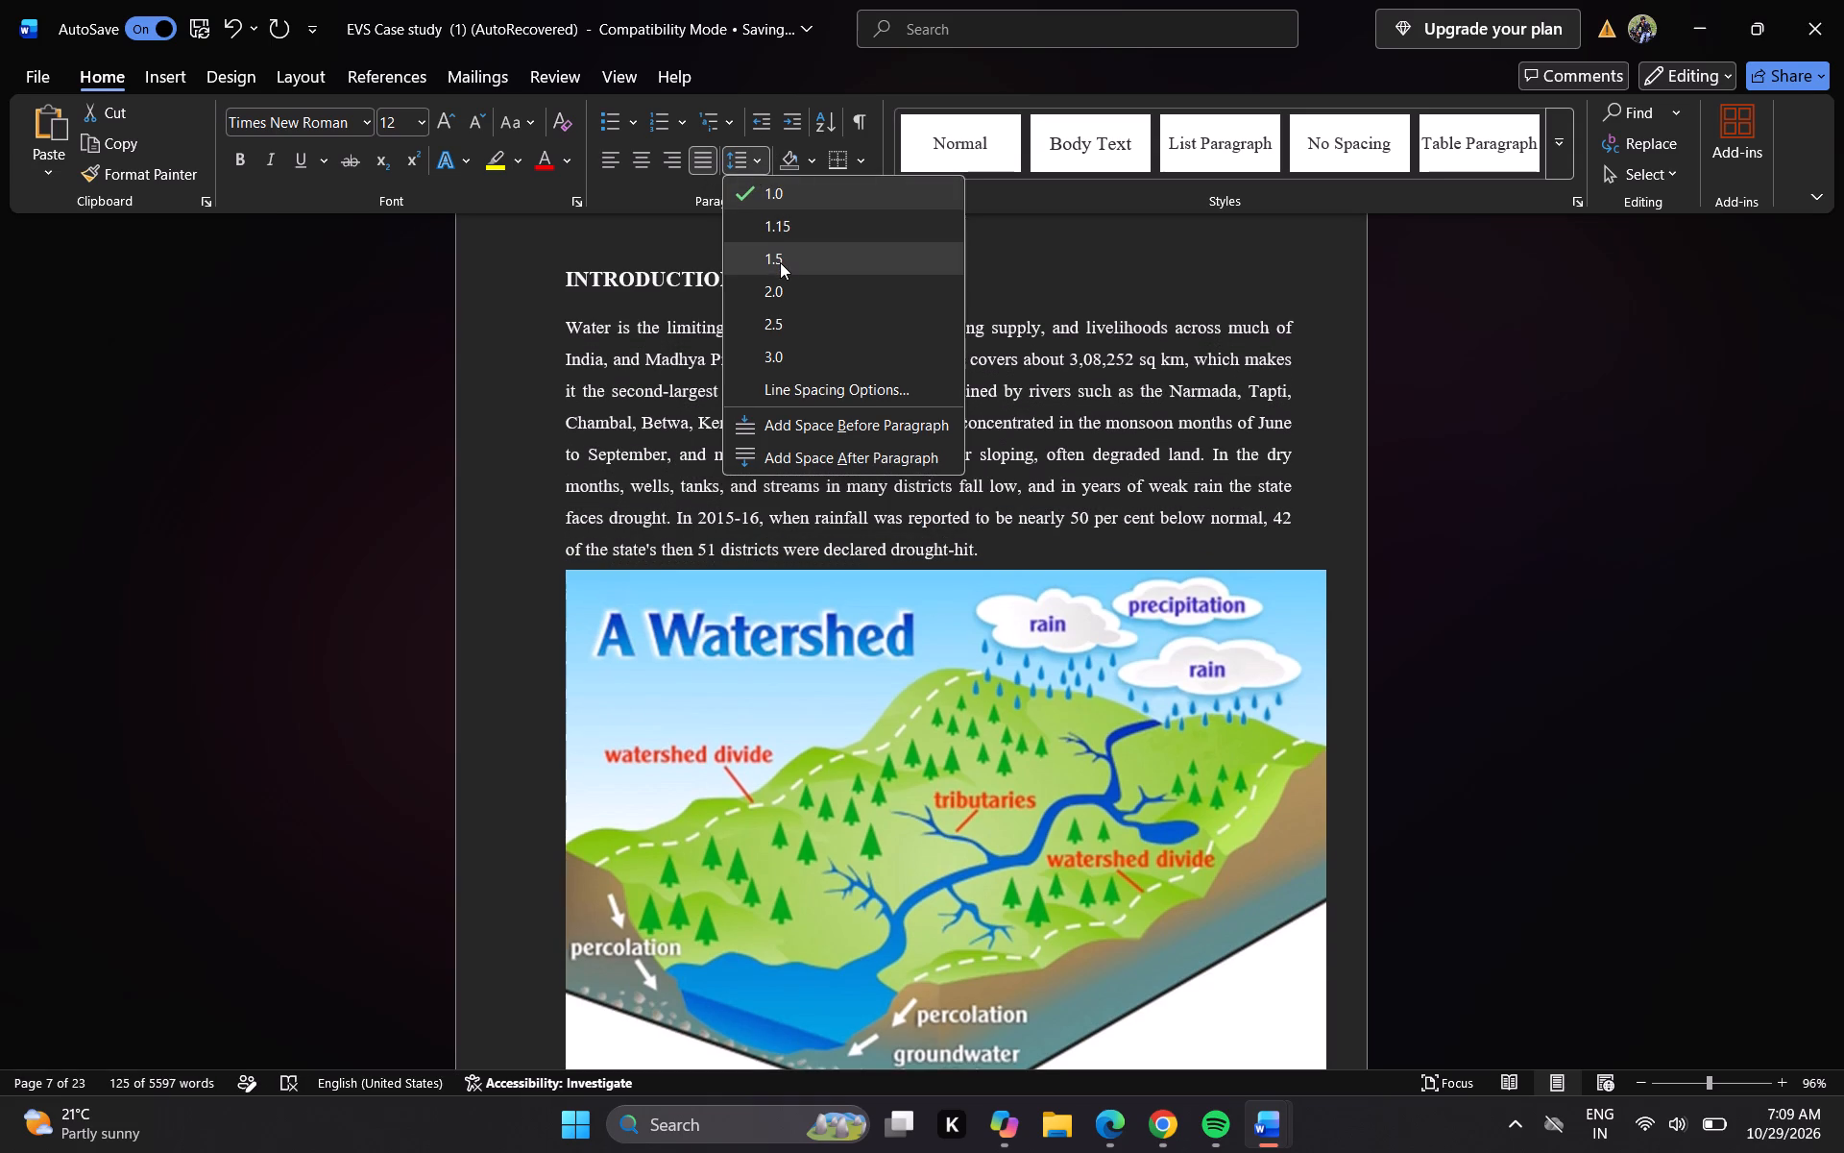
pyautogui.click(780, 262)
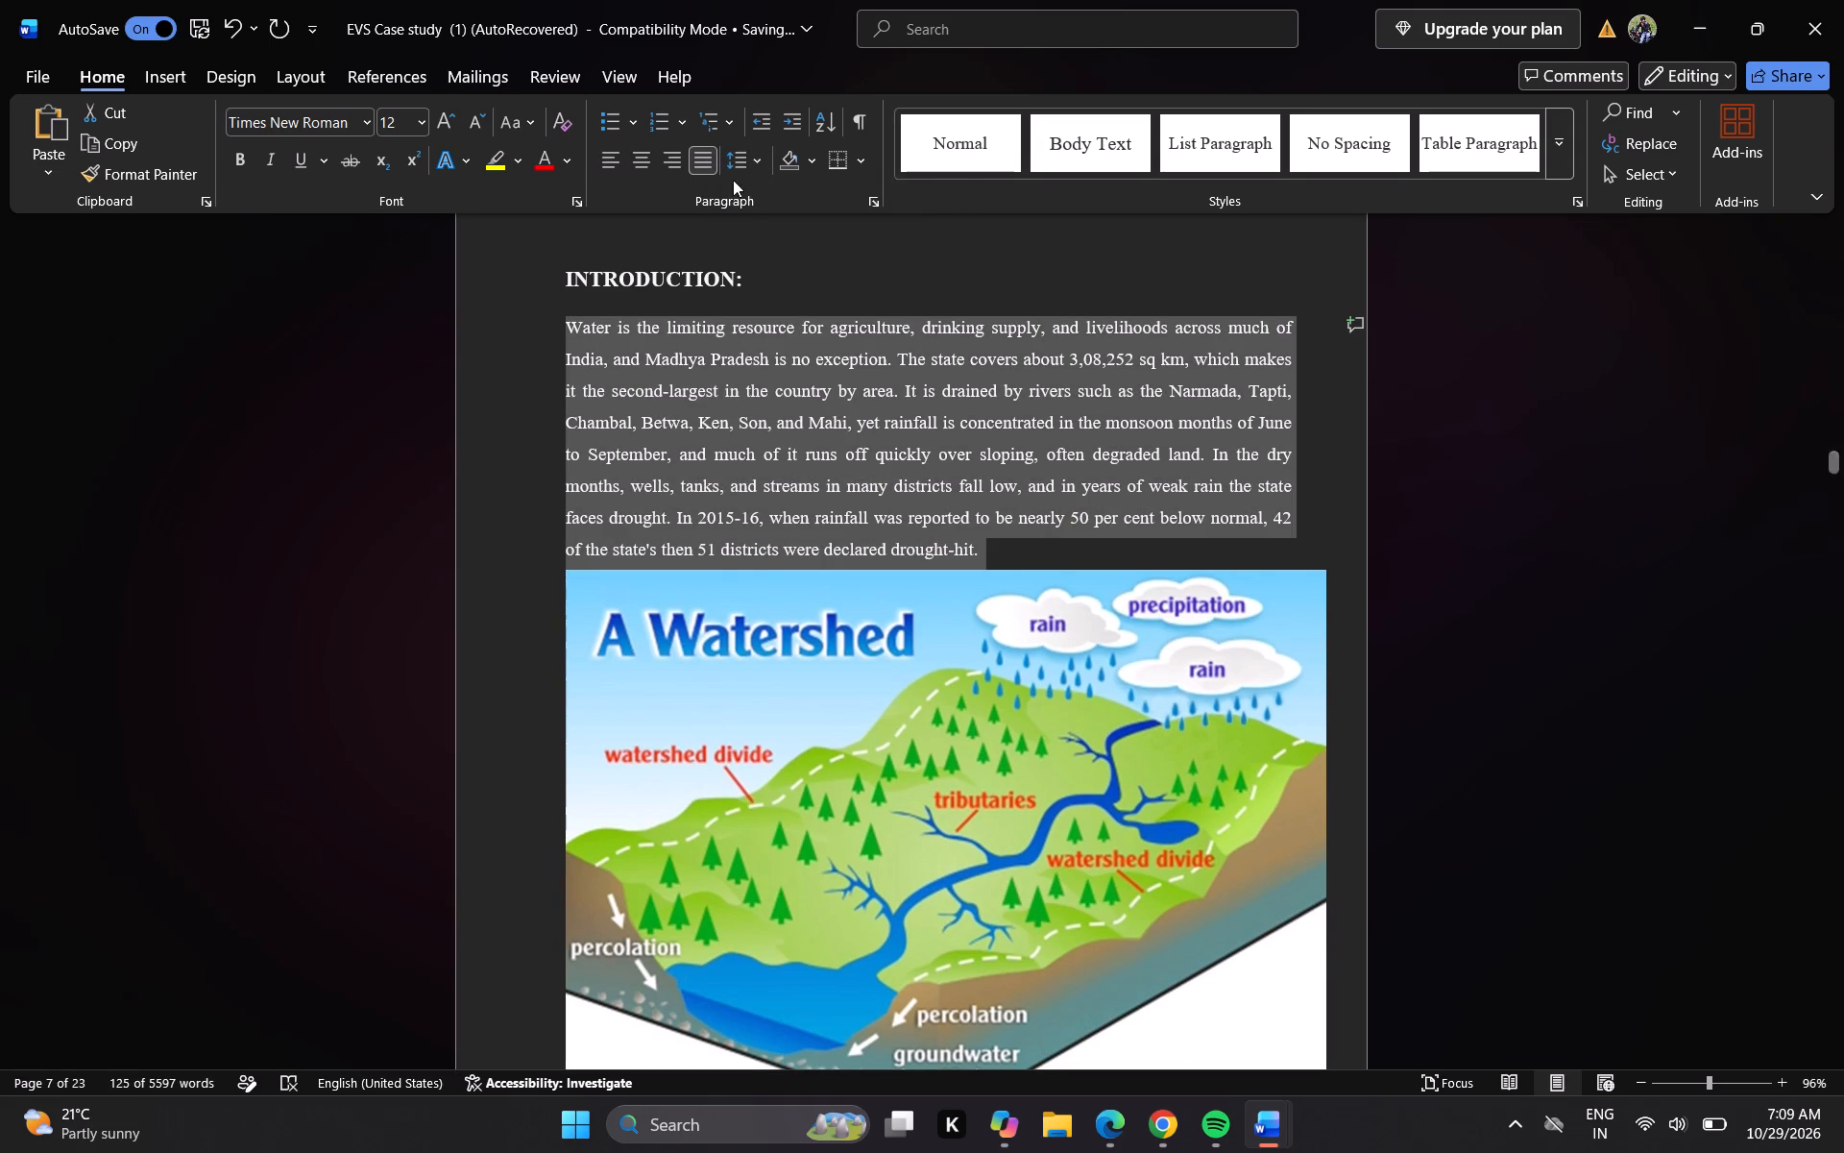
pyautogui.click(762, 167)
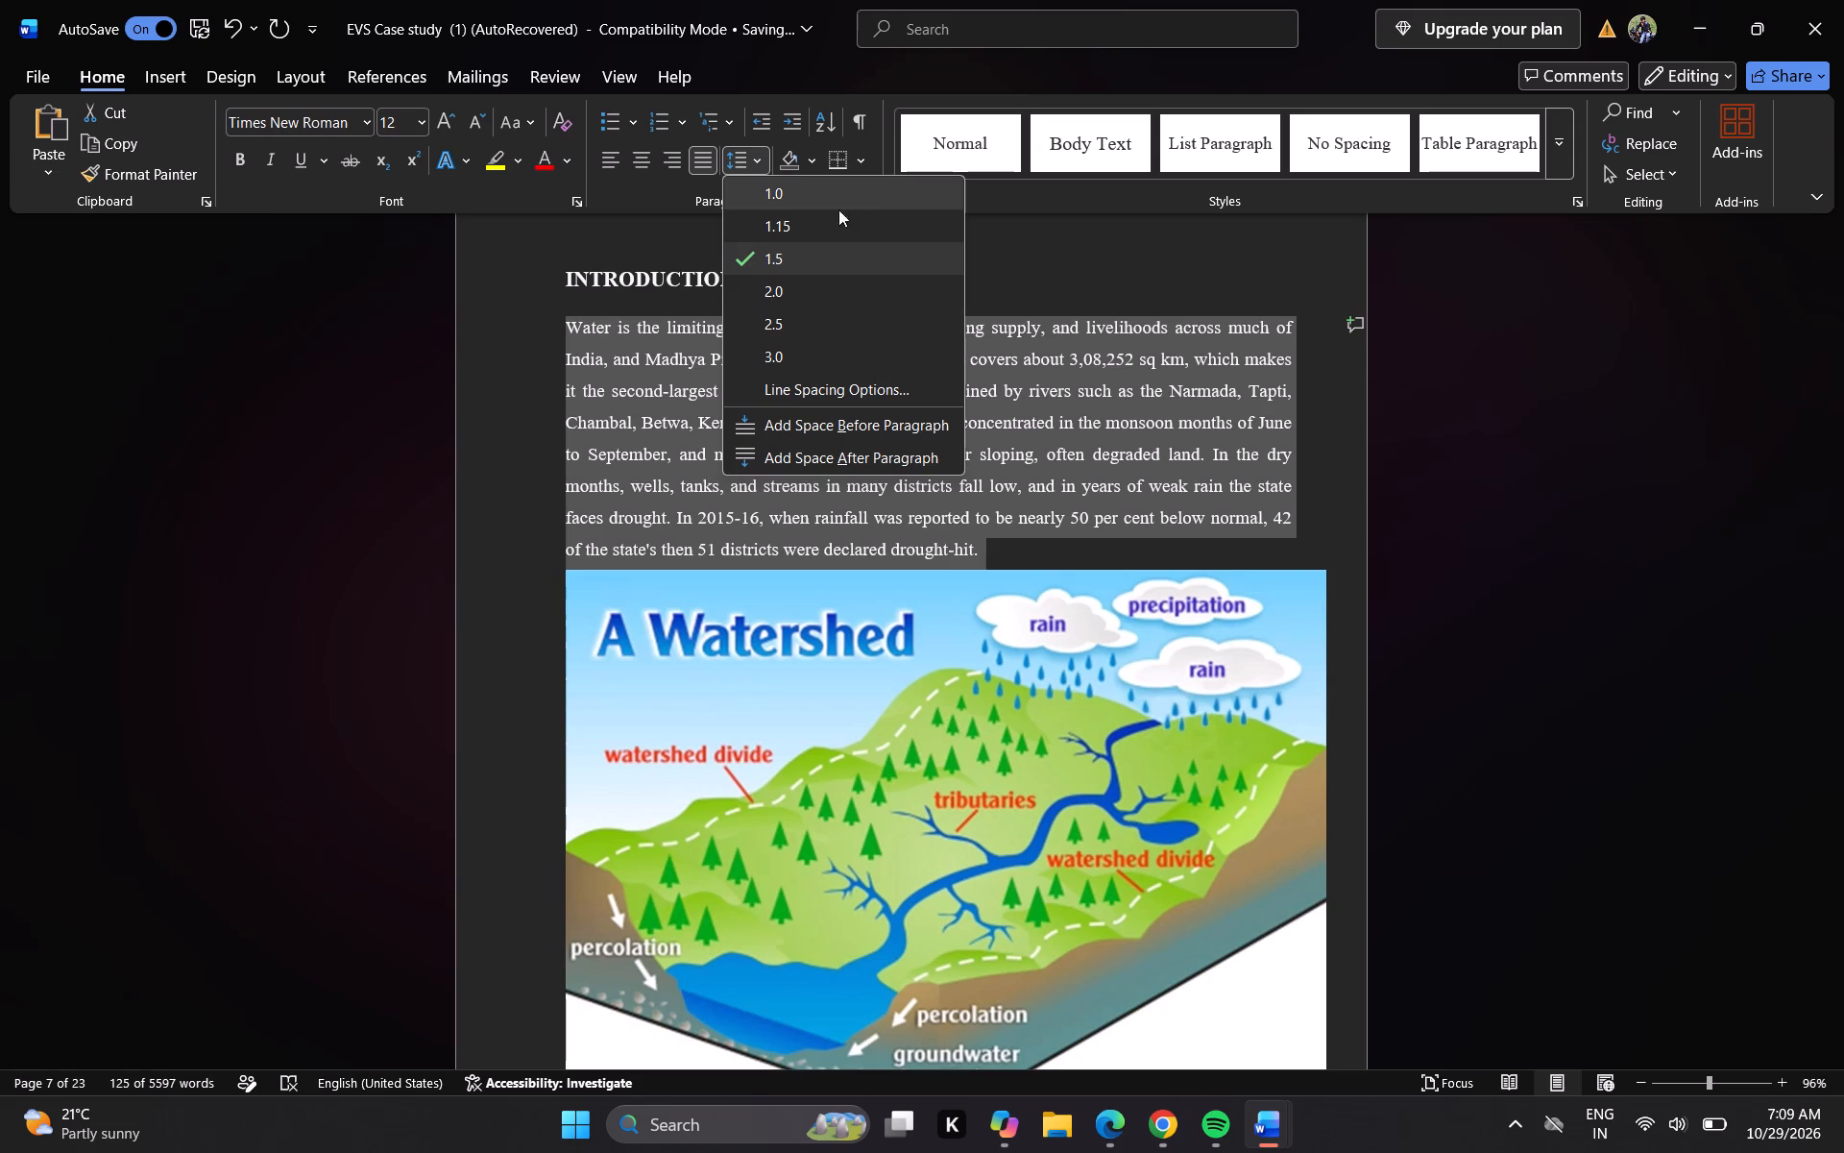
pyautogui.click(795, 252)
# Insert one line break after "drought-hit." to separate the introduction paragraph from the watershed picture.
pyautogui.click(1008, 547)
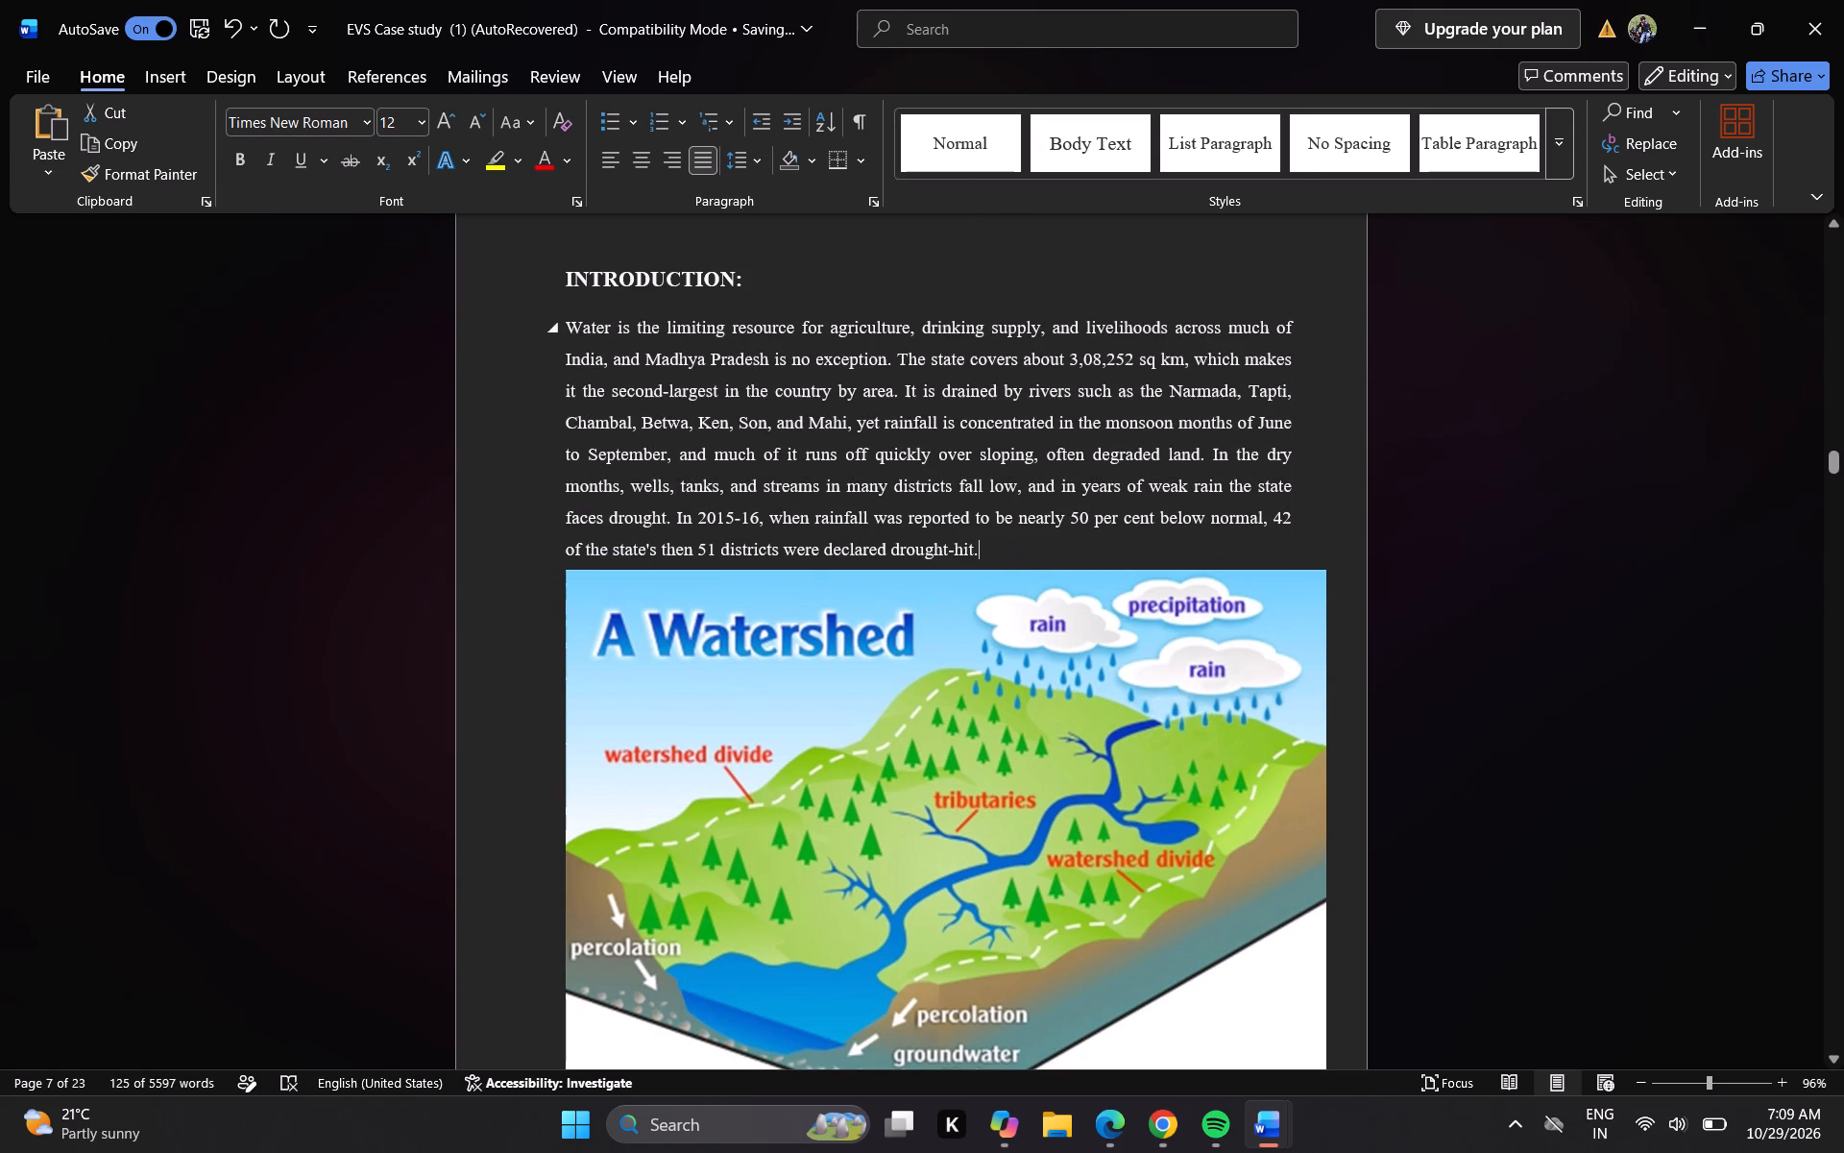
pyautogui.press('Return')
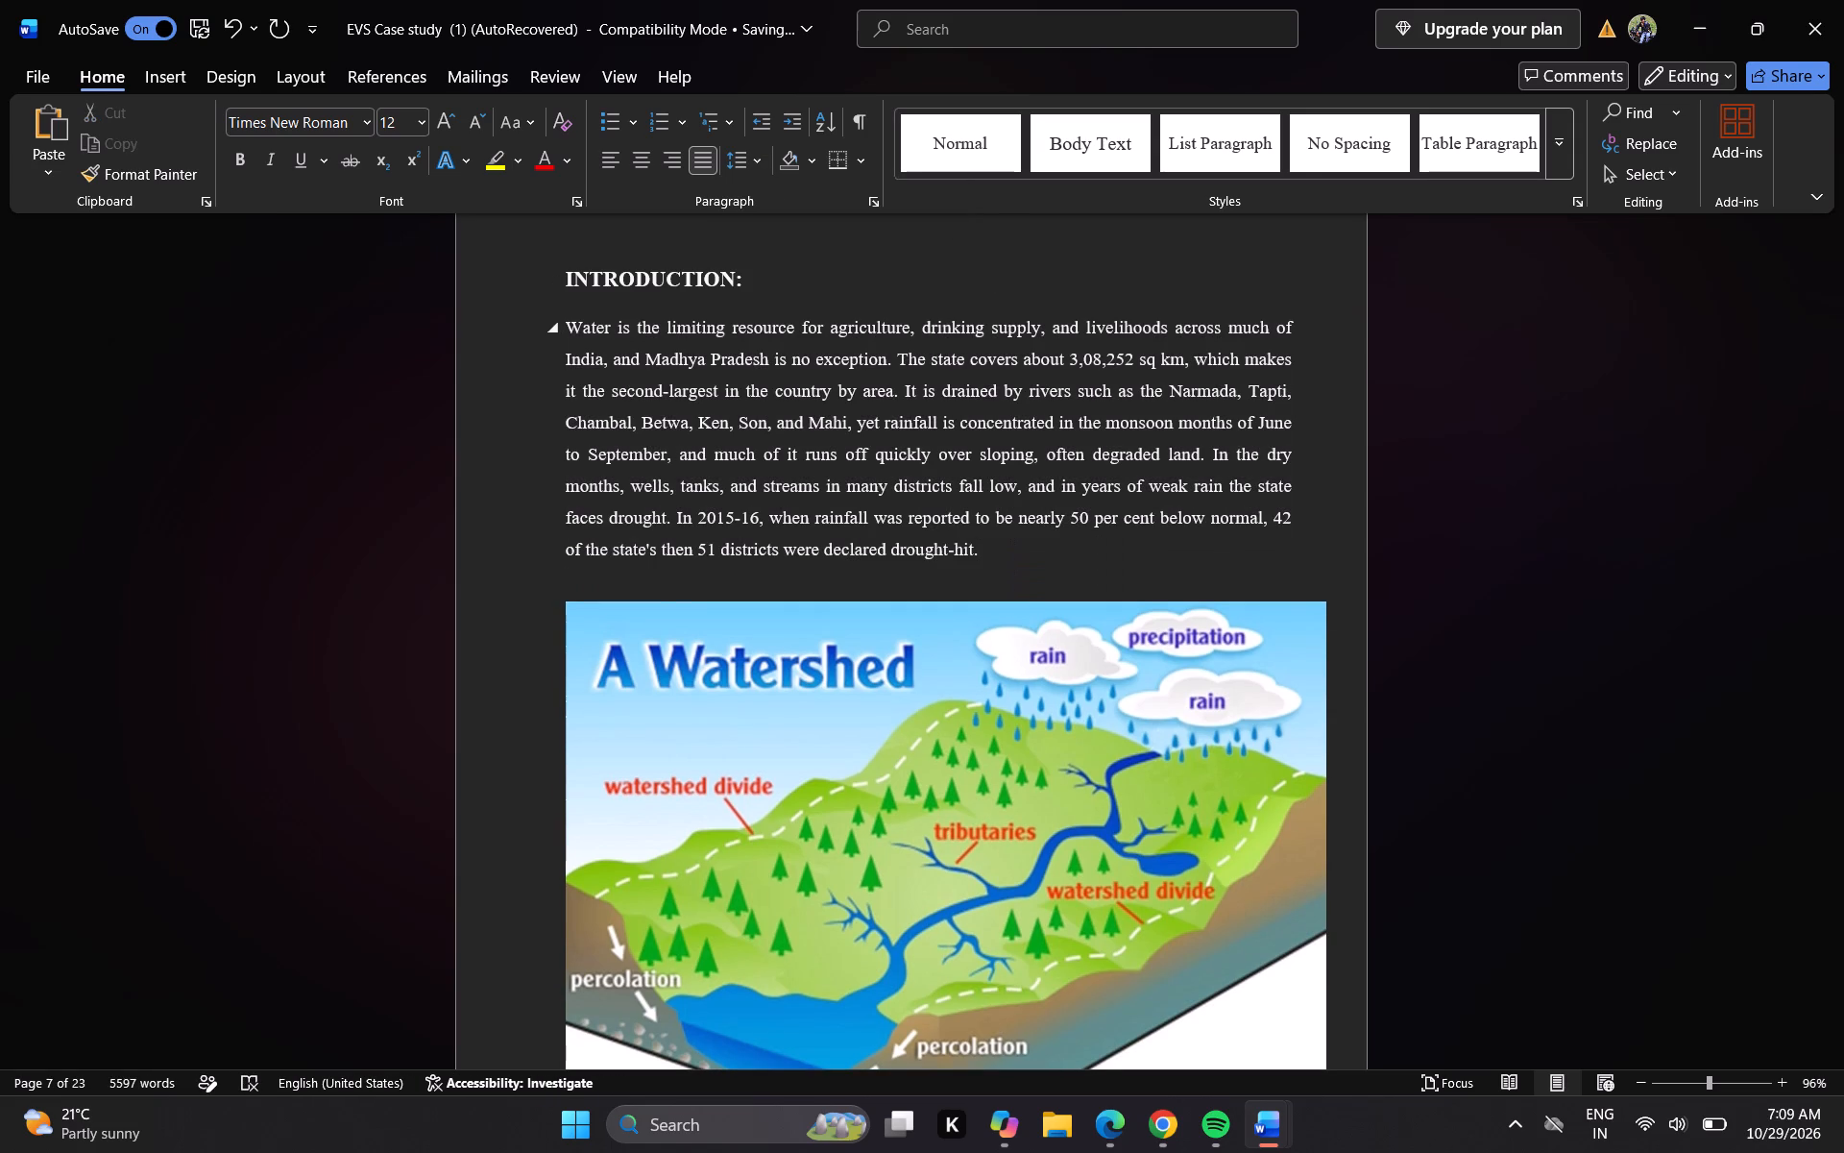
# Check the layout around the Fig 1.2 forest fire picture and of the introduction page from its title to the Fig 1.1 caption.
pyautogui.tripleClick(1834, 1046)
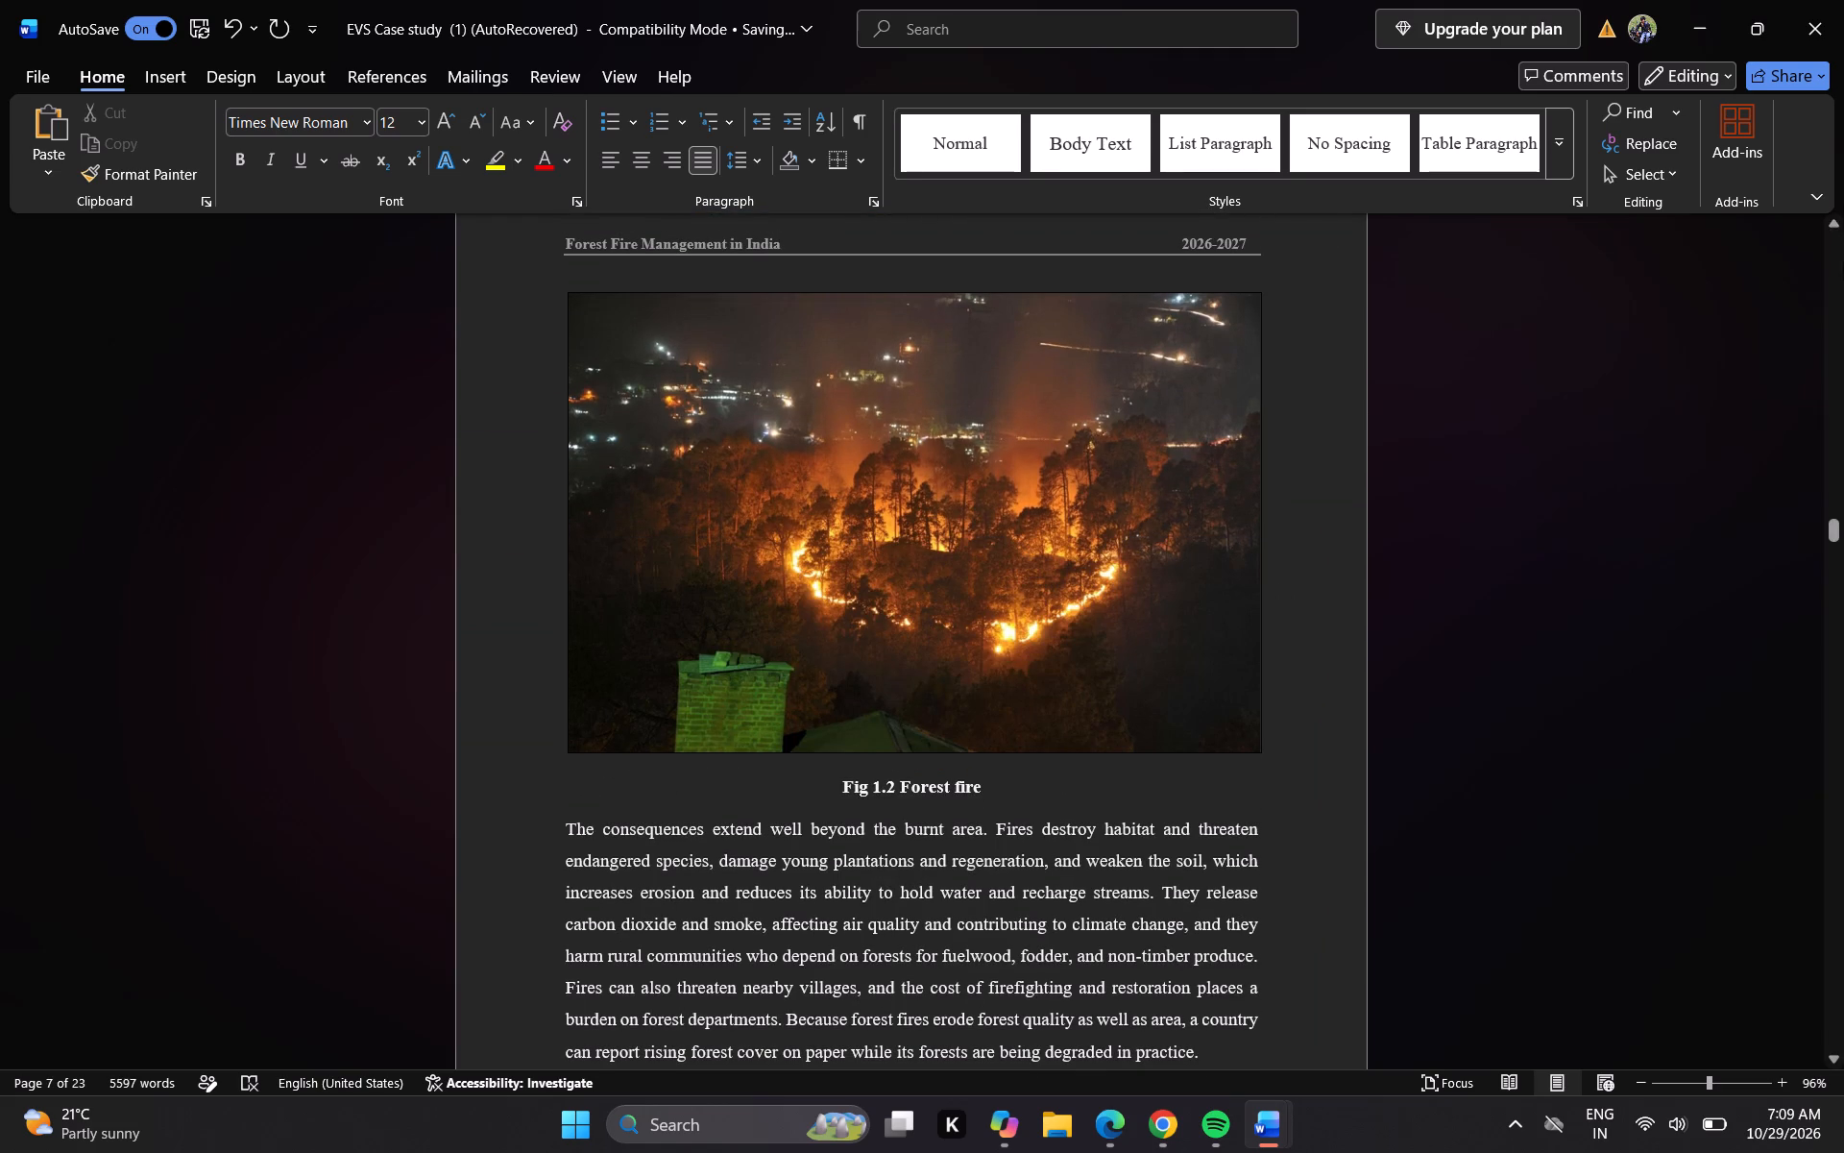
pyautogui.tripleClick(1840, 230)
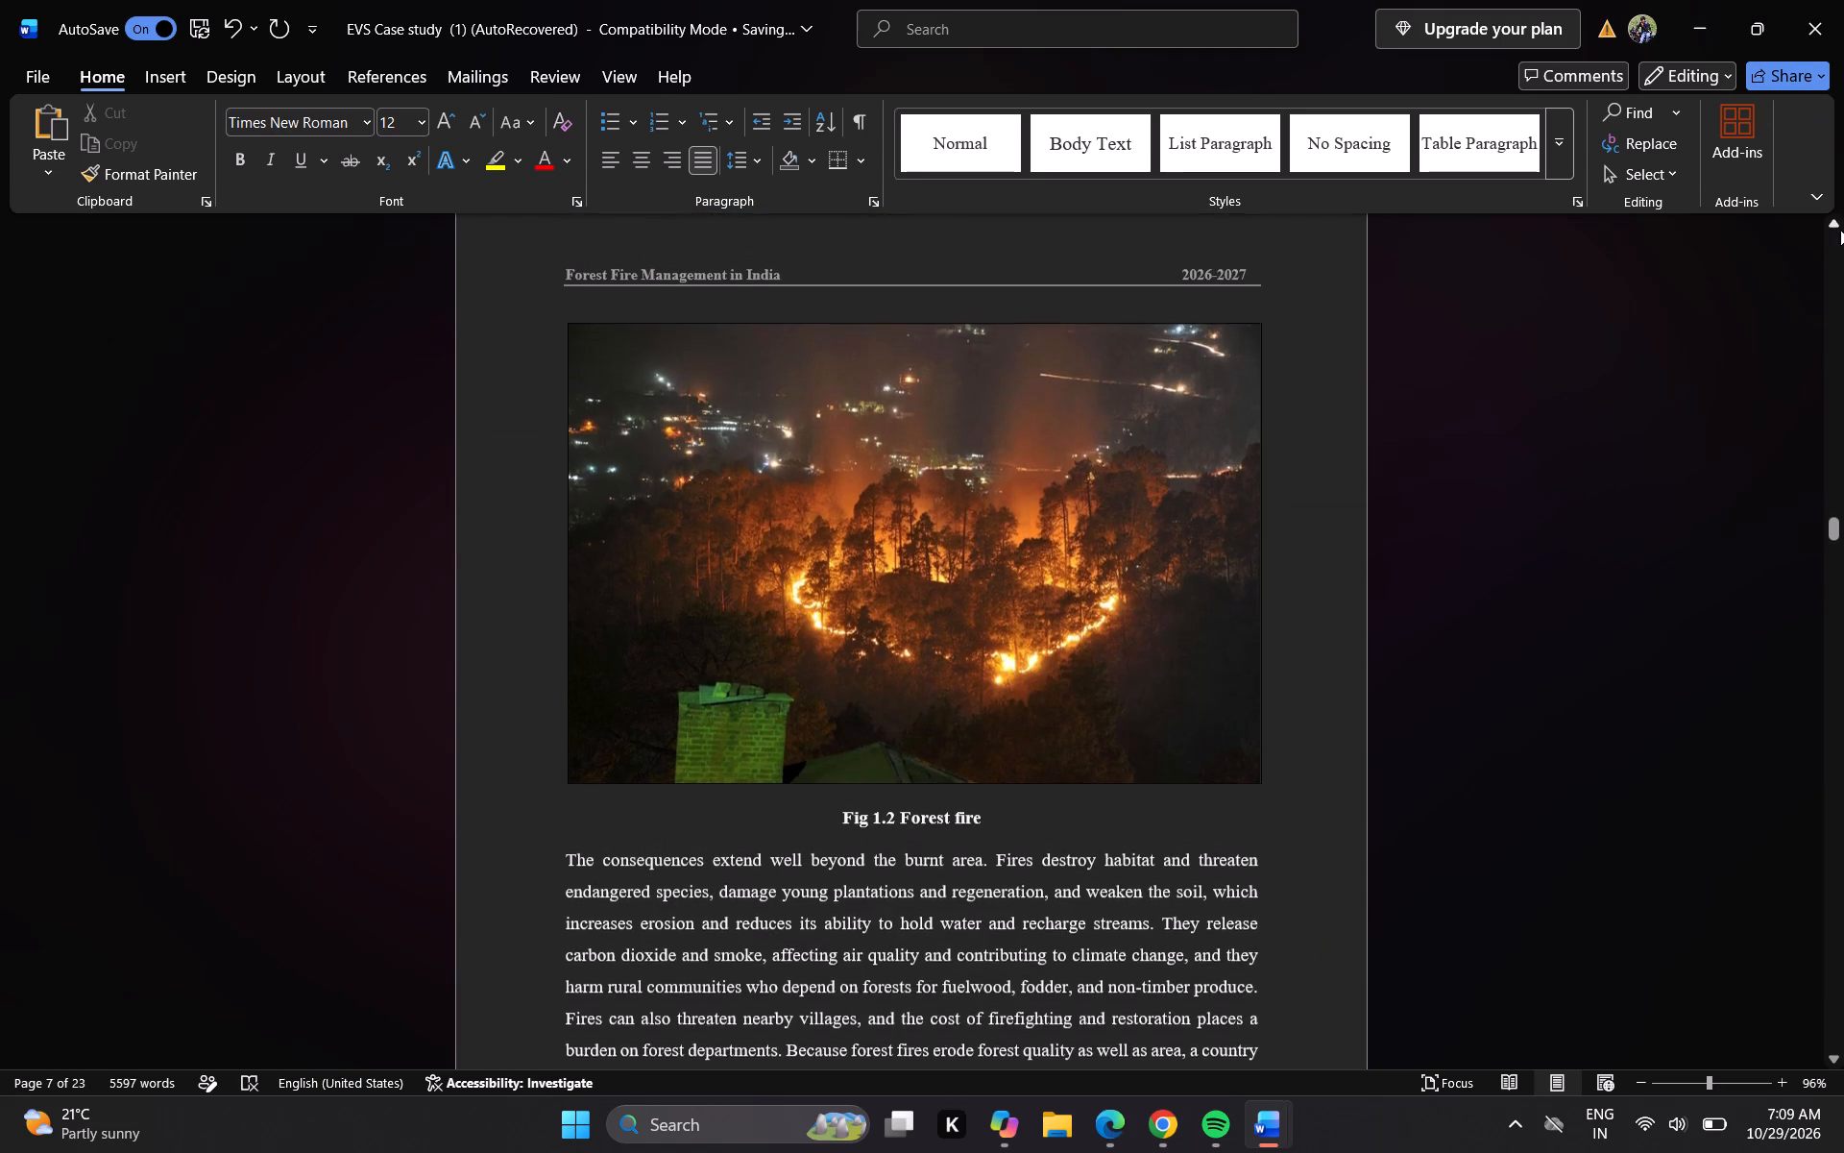
pyautogui.tripleClick(1840, 230)
pyautogui.tripleClick(1840, 230)
pyautogui.click(1840, 230)
pyautogui.moveTo(1840, 230); pyautogui.dragTo(1812, 238)
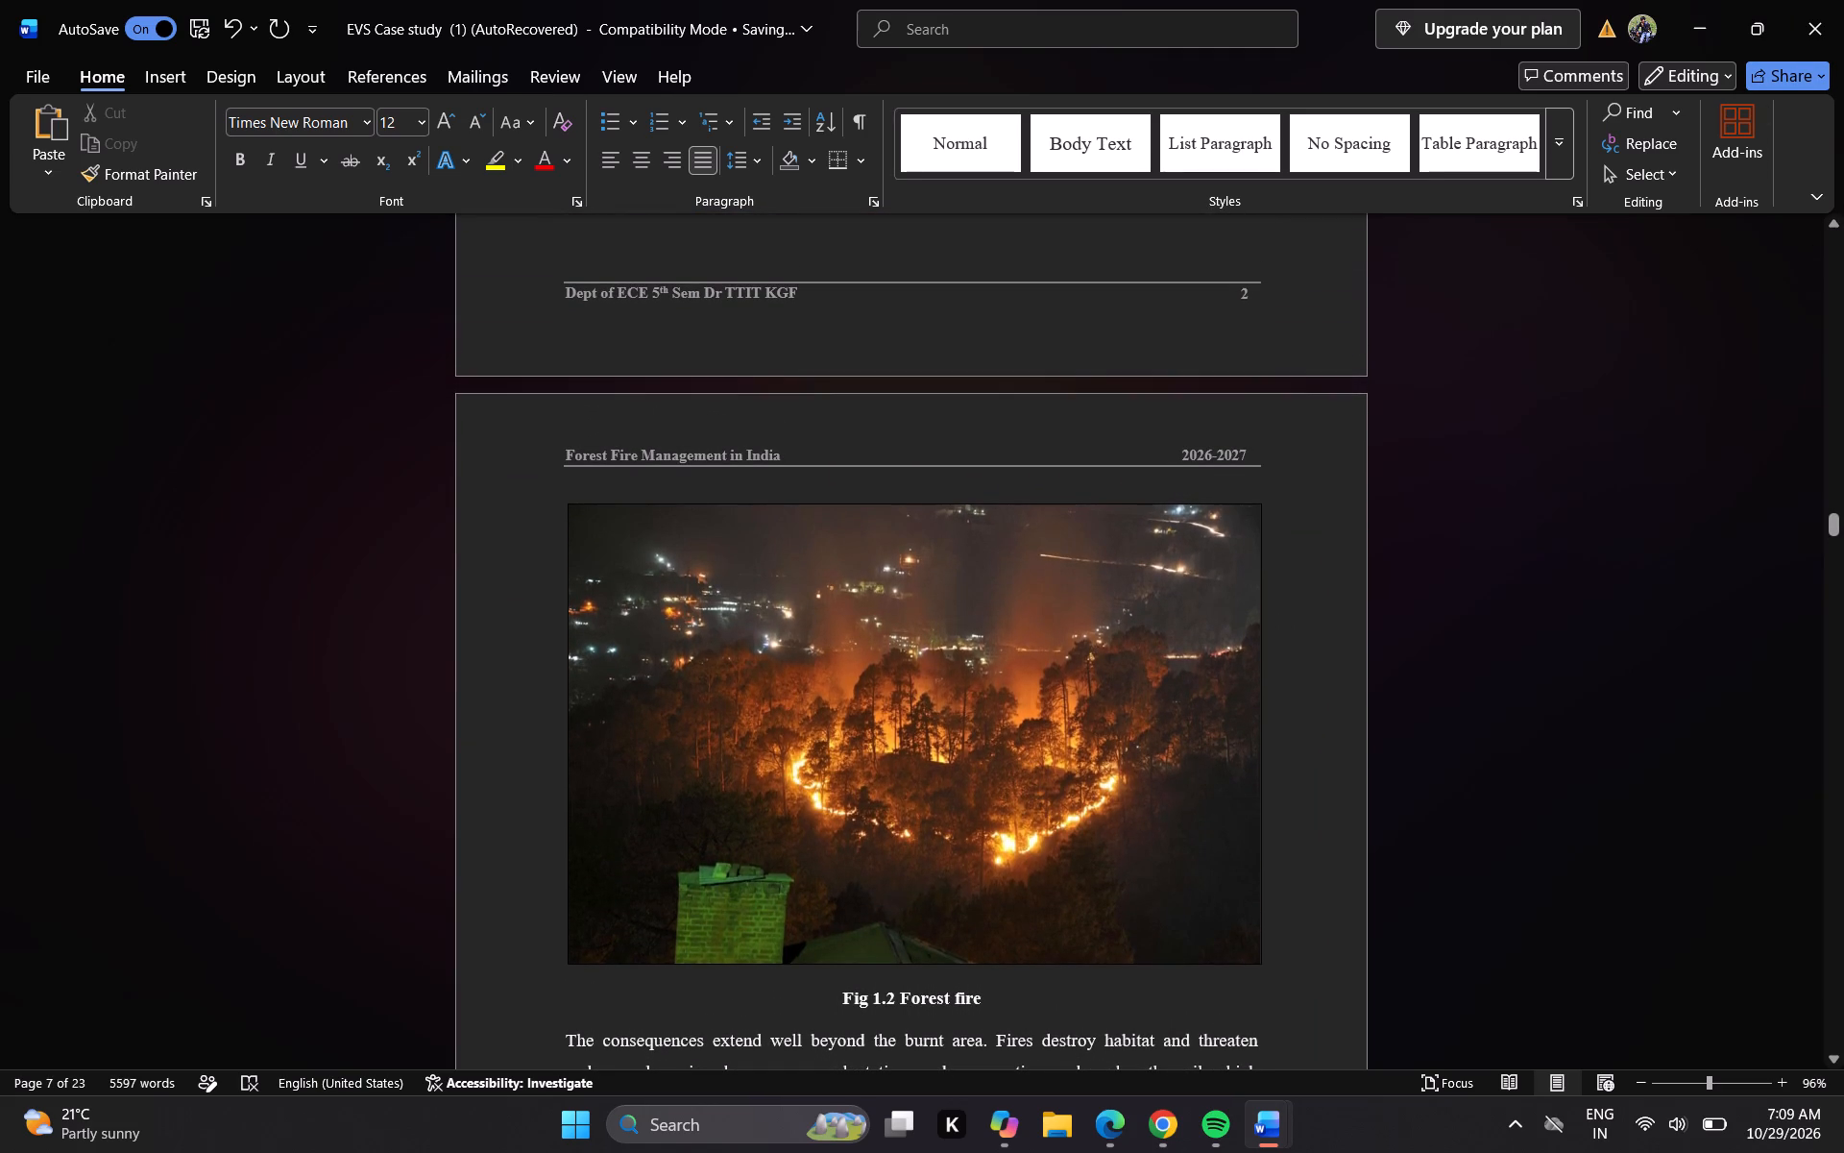
pyautogui.tripleClick(1835, 234)
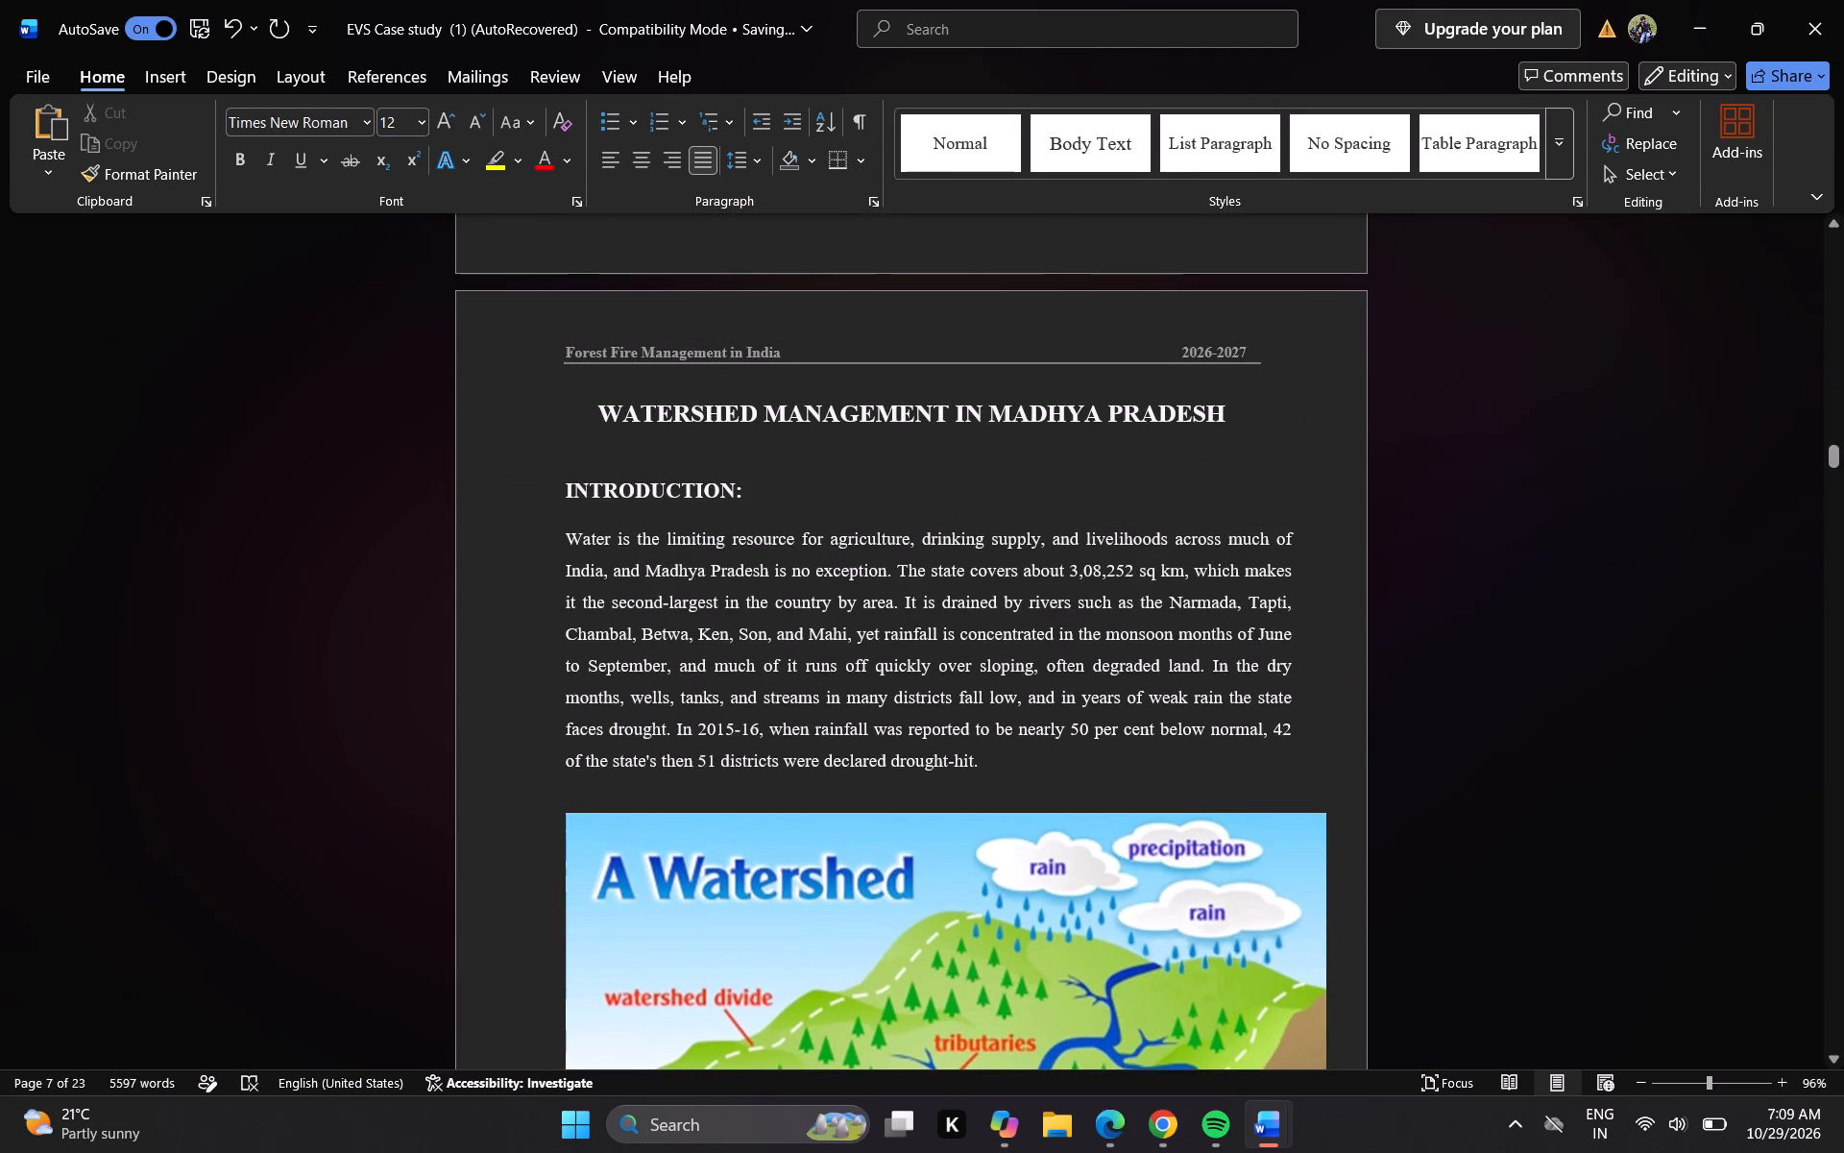
pyautogui.tripleClick(1832, 1052)
pyautogui.tripleClick(1832, 1052)
pyautogui.tripleClick(1832, 1052)
pyautogui.tripleClick(1832, 1052)
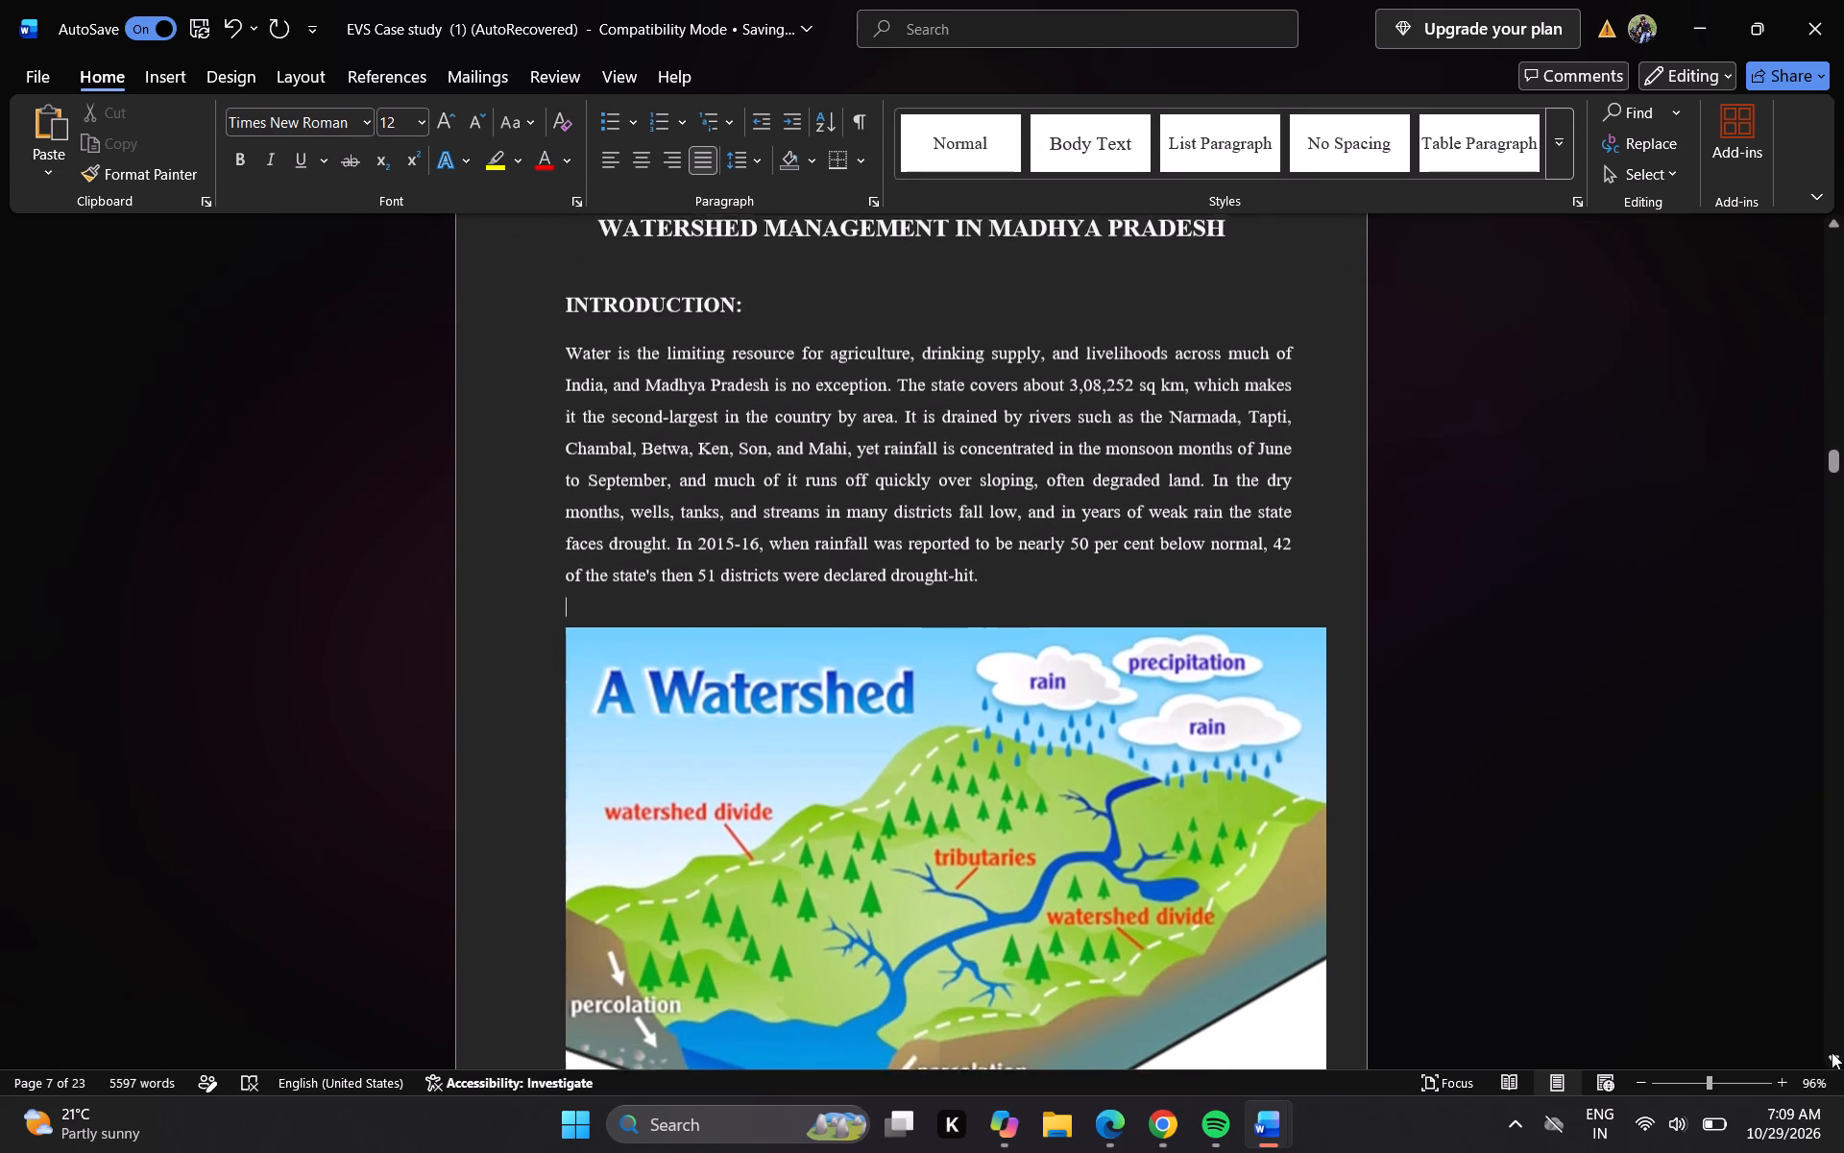
pyautogui.tripleClick(1832, 1052)
pyautogui.tripleClick(1832, 1052)
pyautogui.tripleClick(1832, 1052)
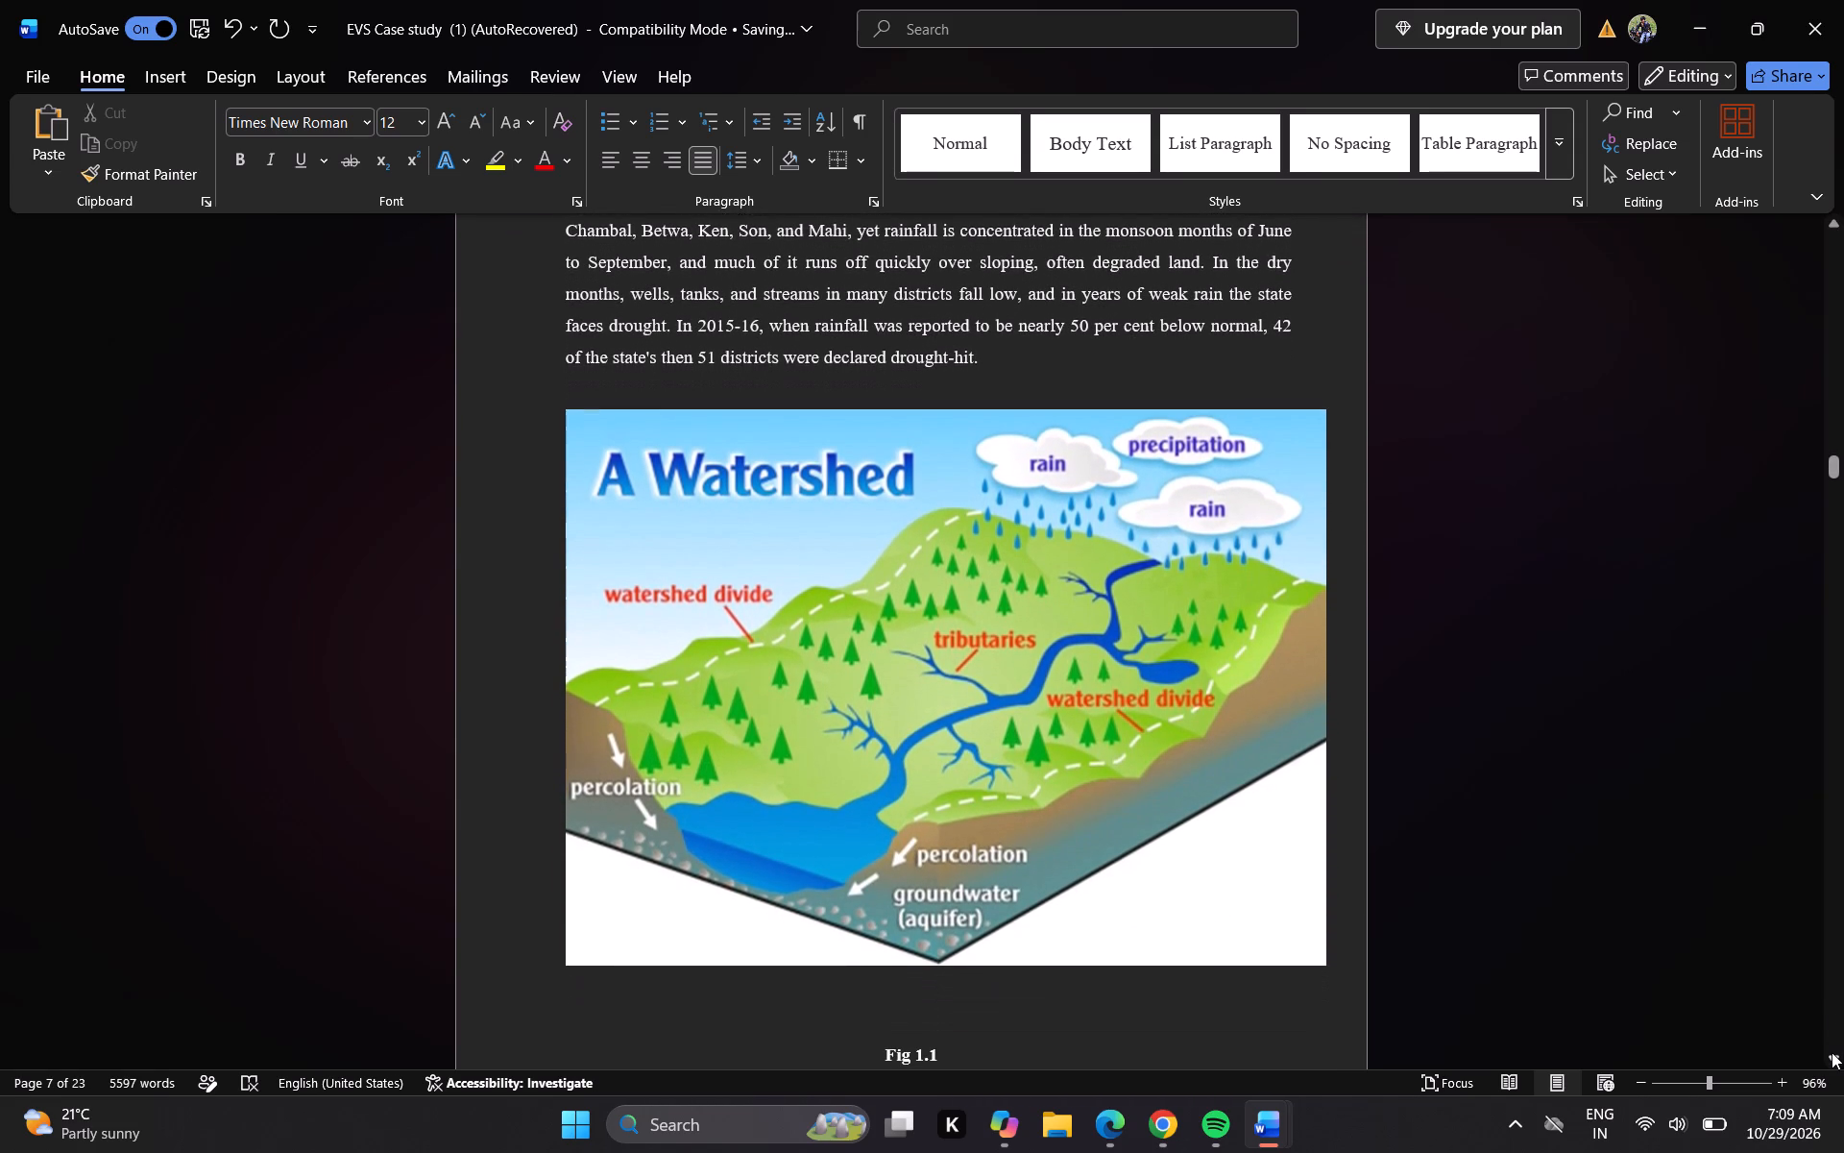
# Reduce the height of the watershed picture from its bottom edge to roughly two thirds, keeping its full width.
pyautogui.click(1065, 888)
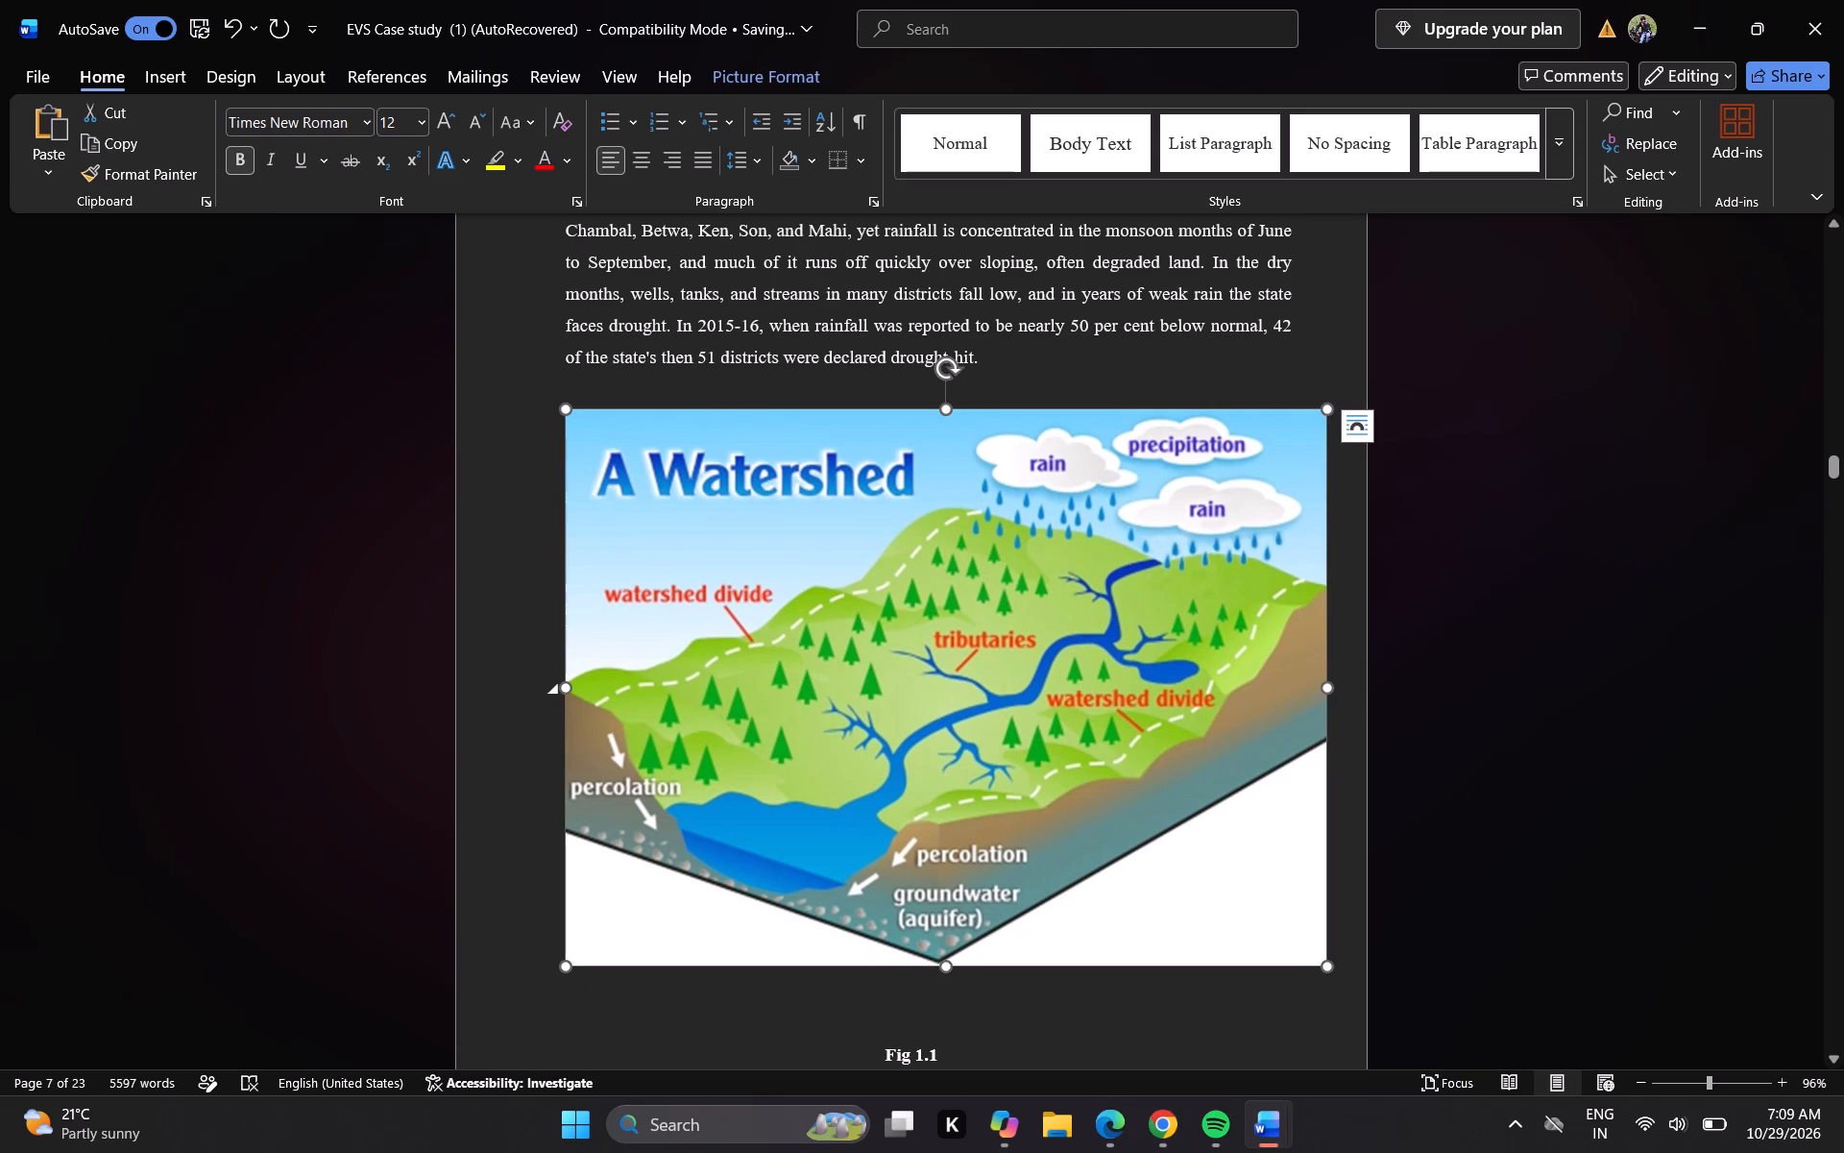
pyautogui.moveTo(946, 961); pyautogui.dragTo(946, 846)
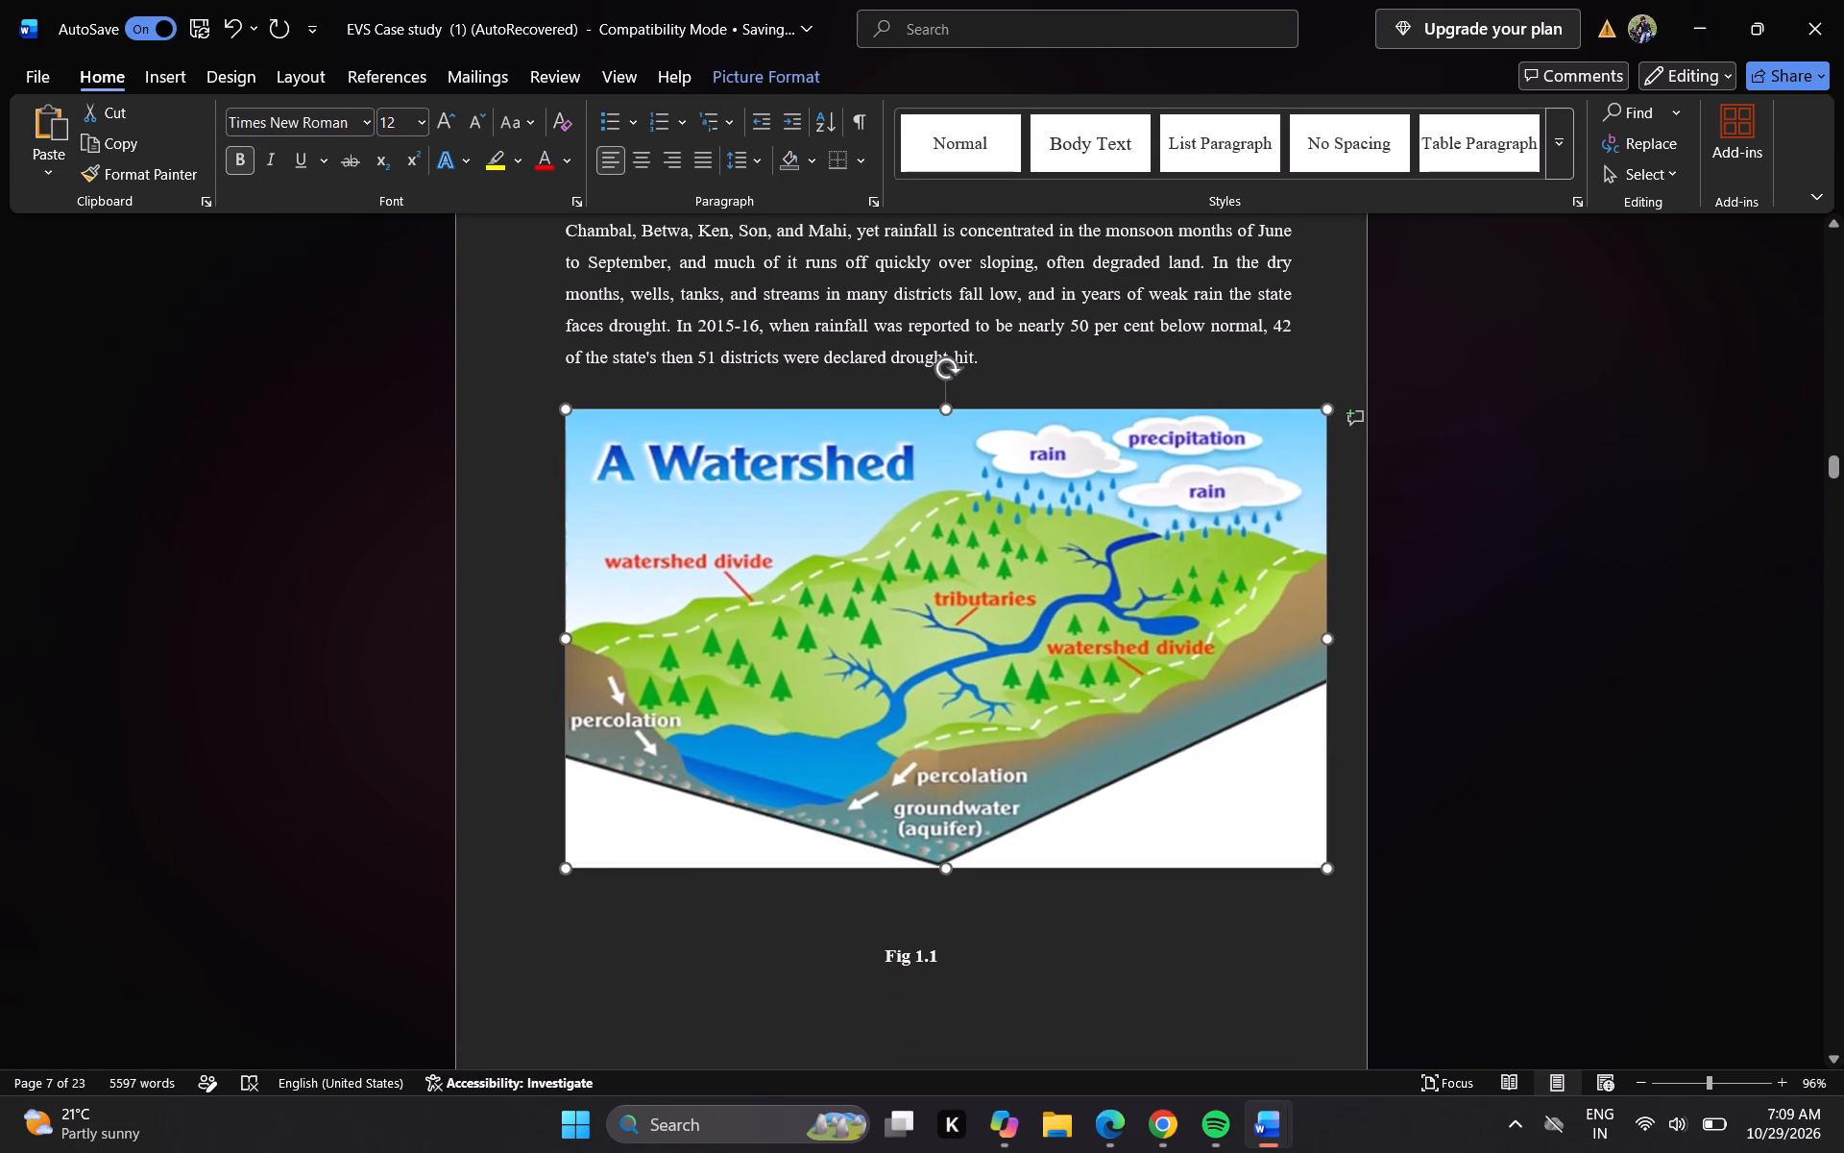
pyautogui.moveTo(946, 846); pyautogui.dragTo(940, 758)
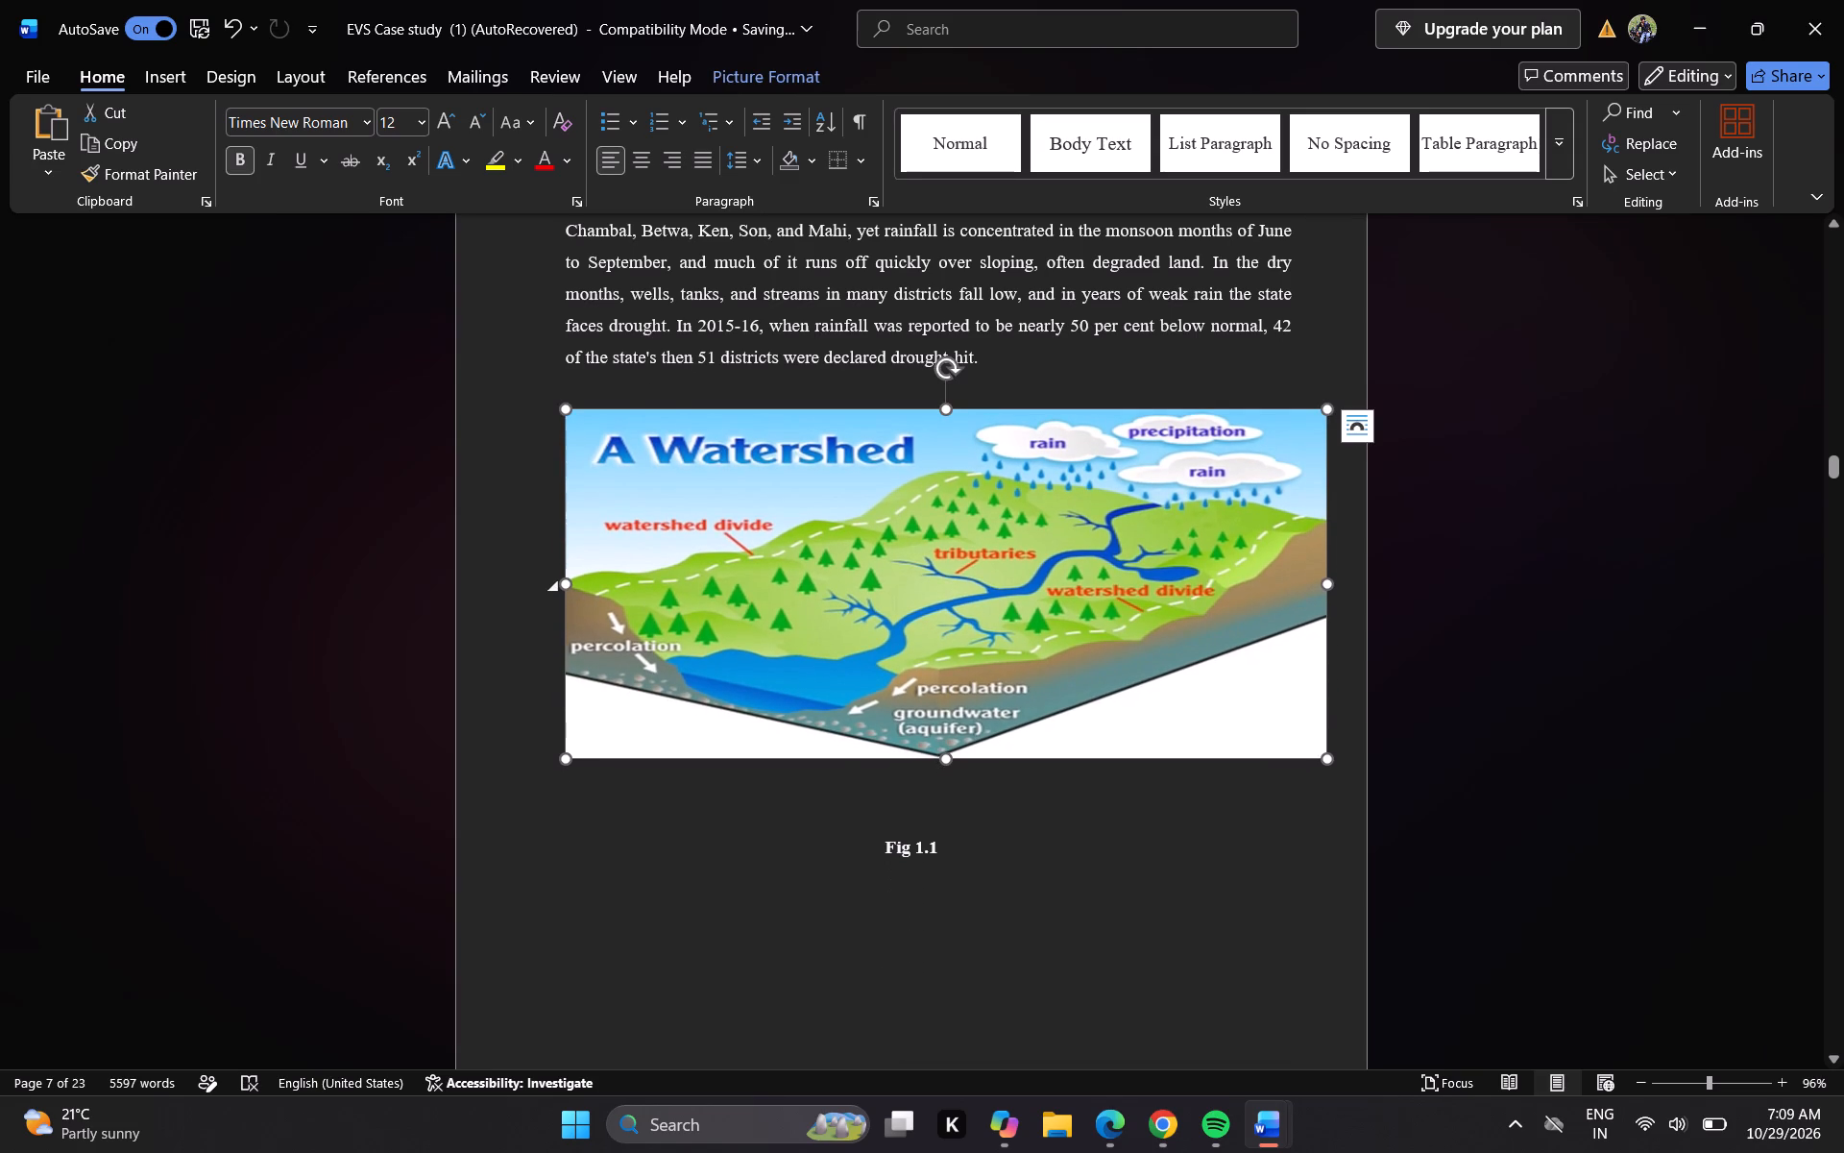
# Set the paragraph holding the watershed picture to justified alignment.
pyautogui.click(1150, 481)
pyautogui.click(703, 146)
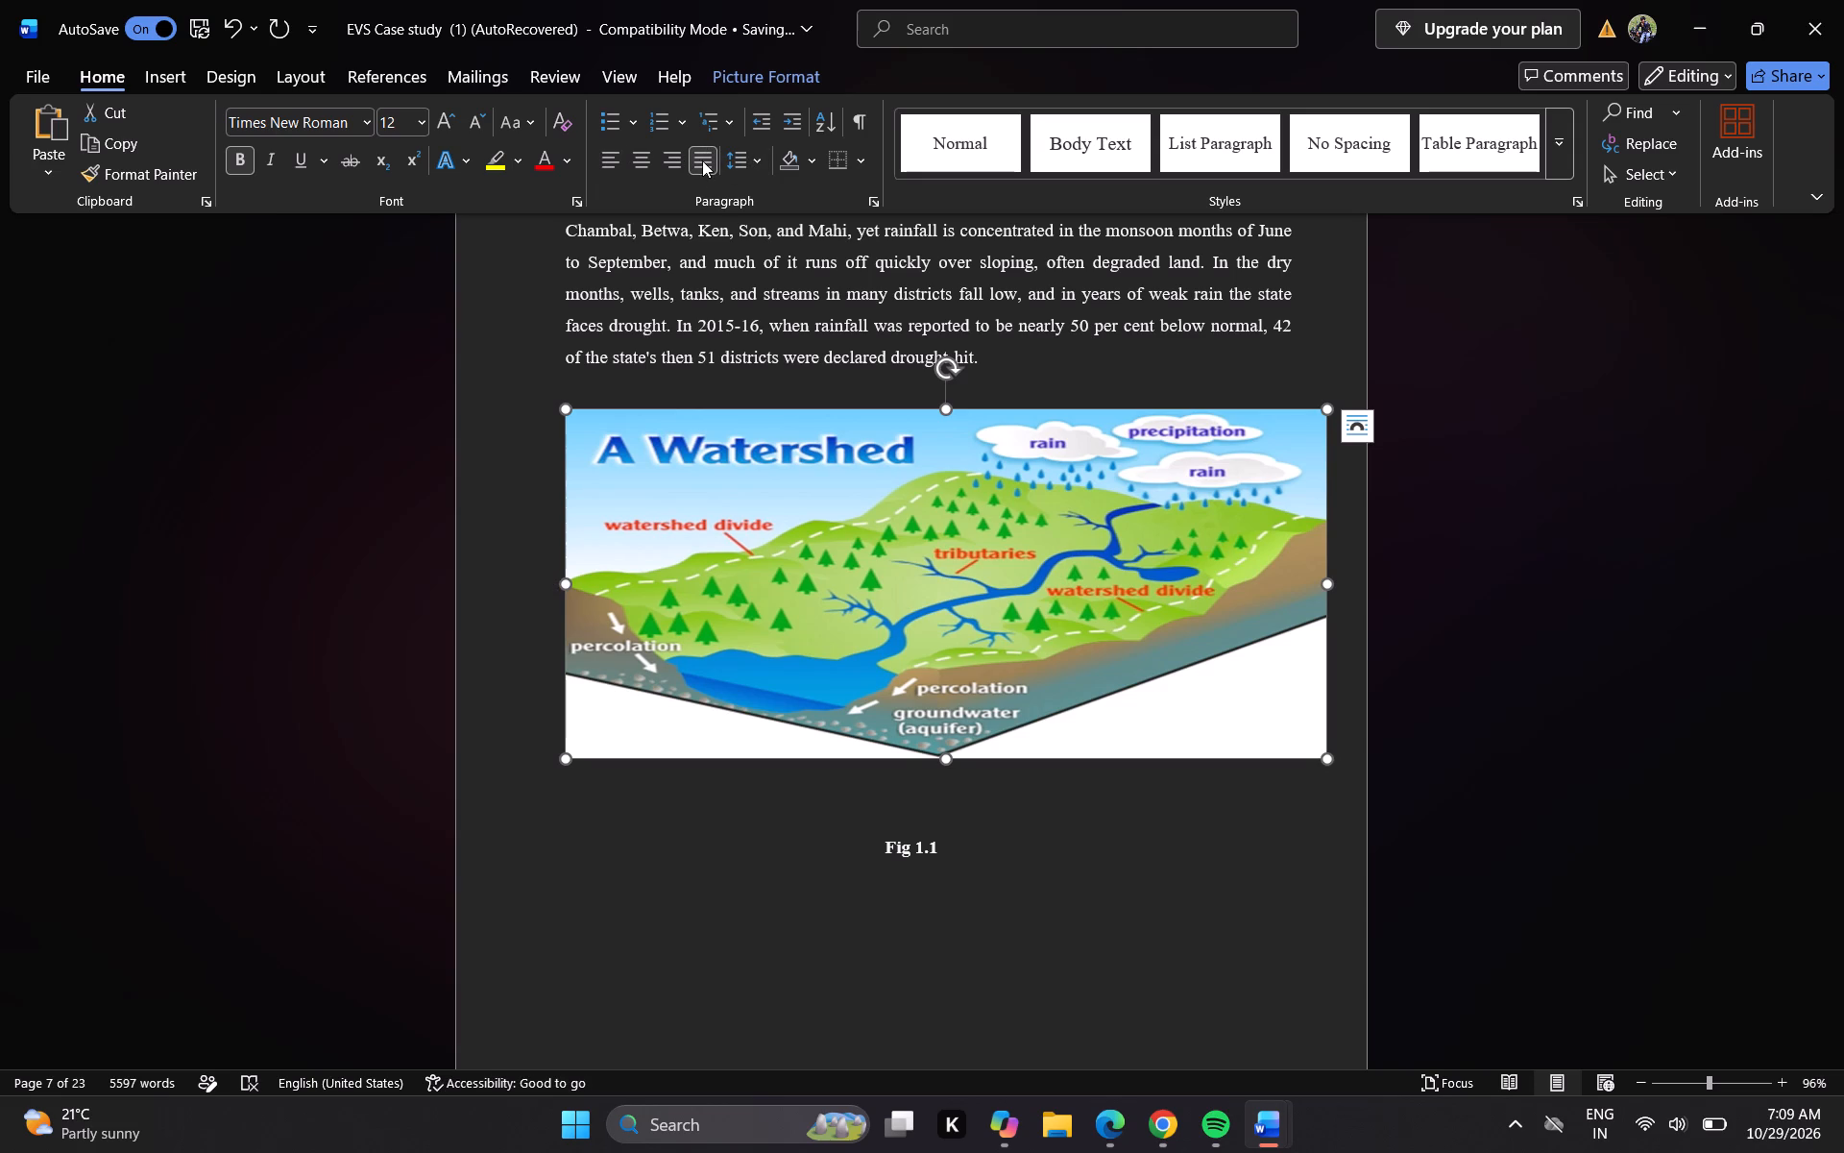
pyautogui.click(710, 161)
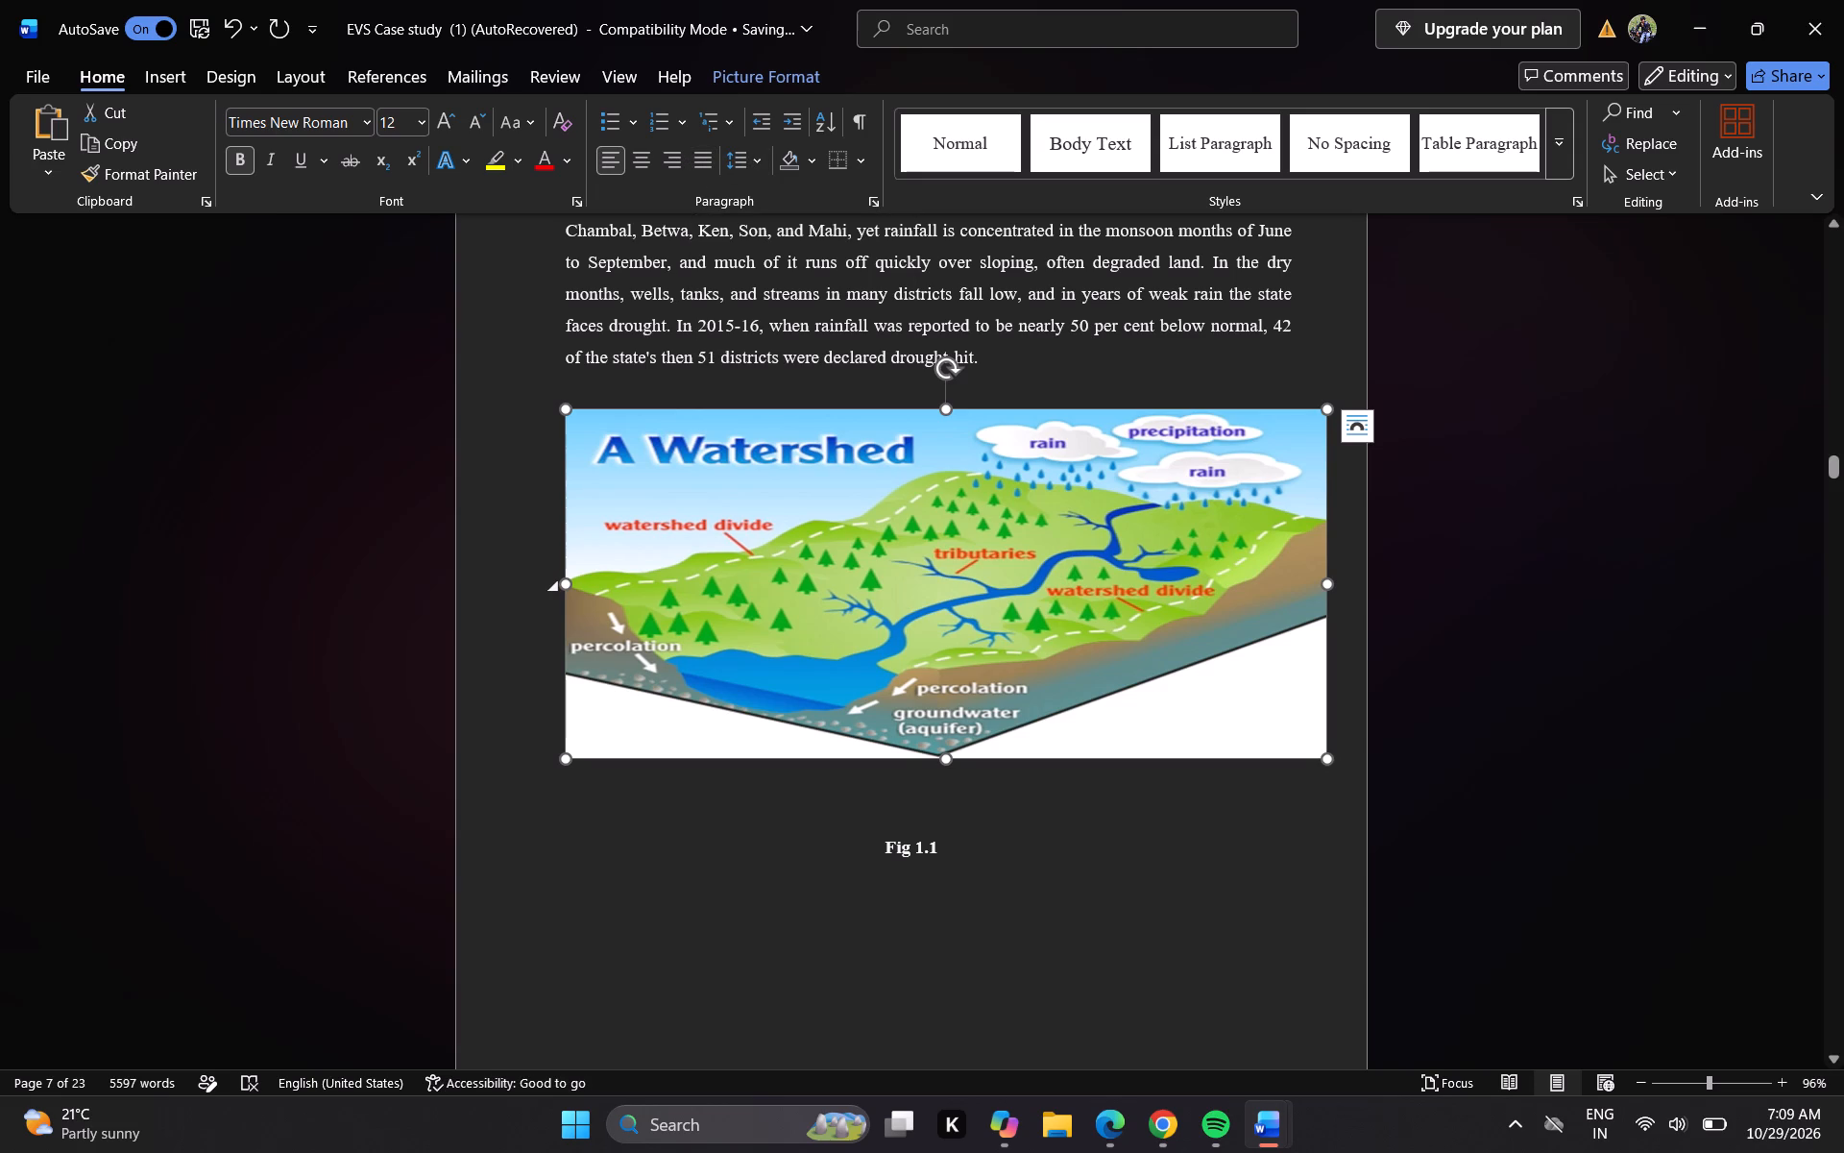
pyautogui.click(711, 530)
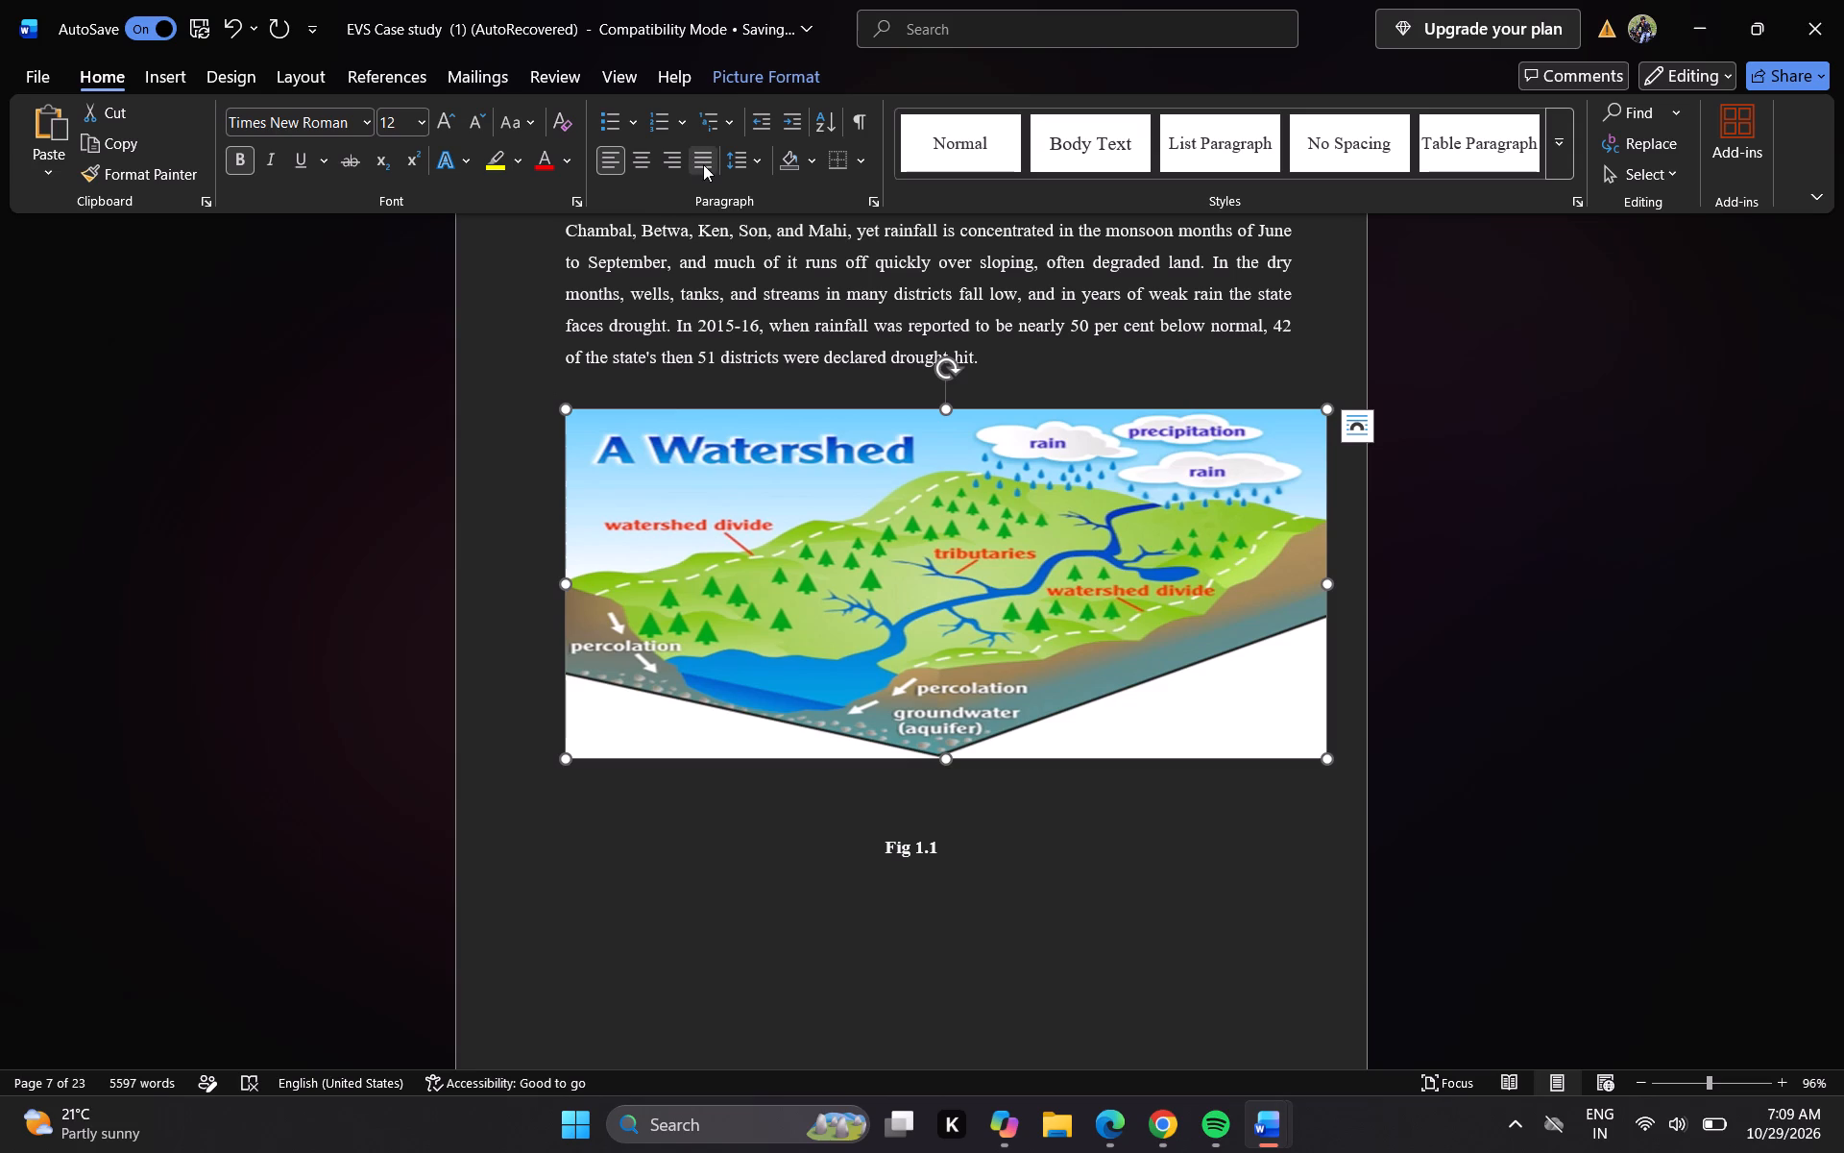
pyautogui.click(703, 164)
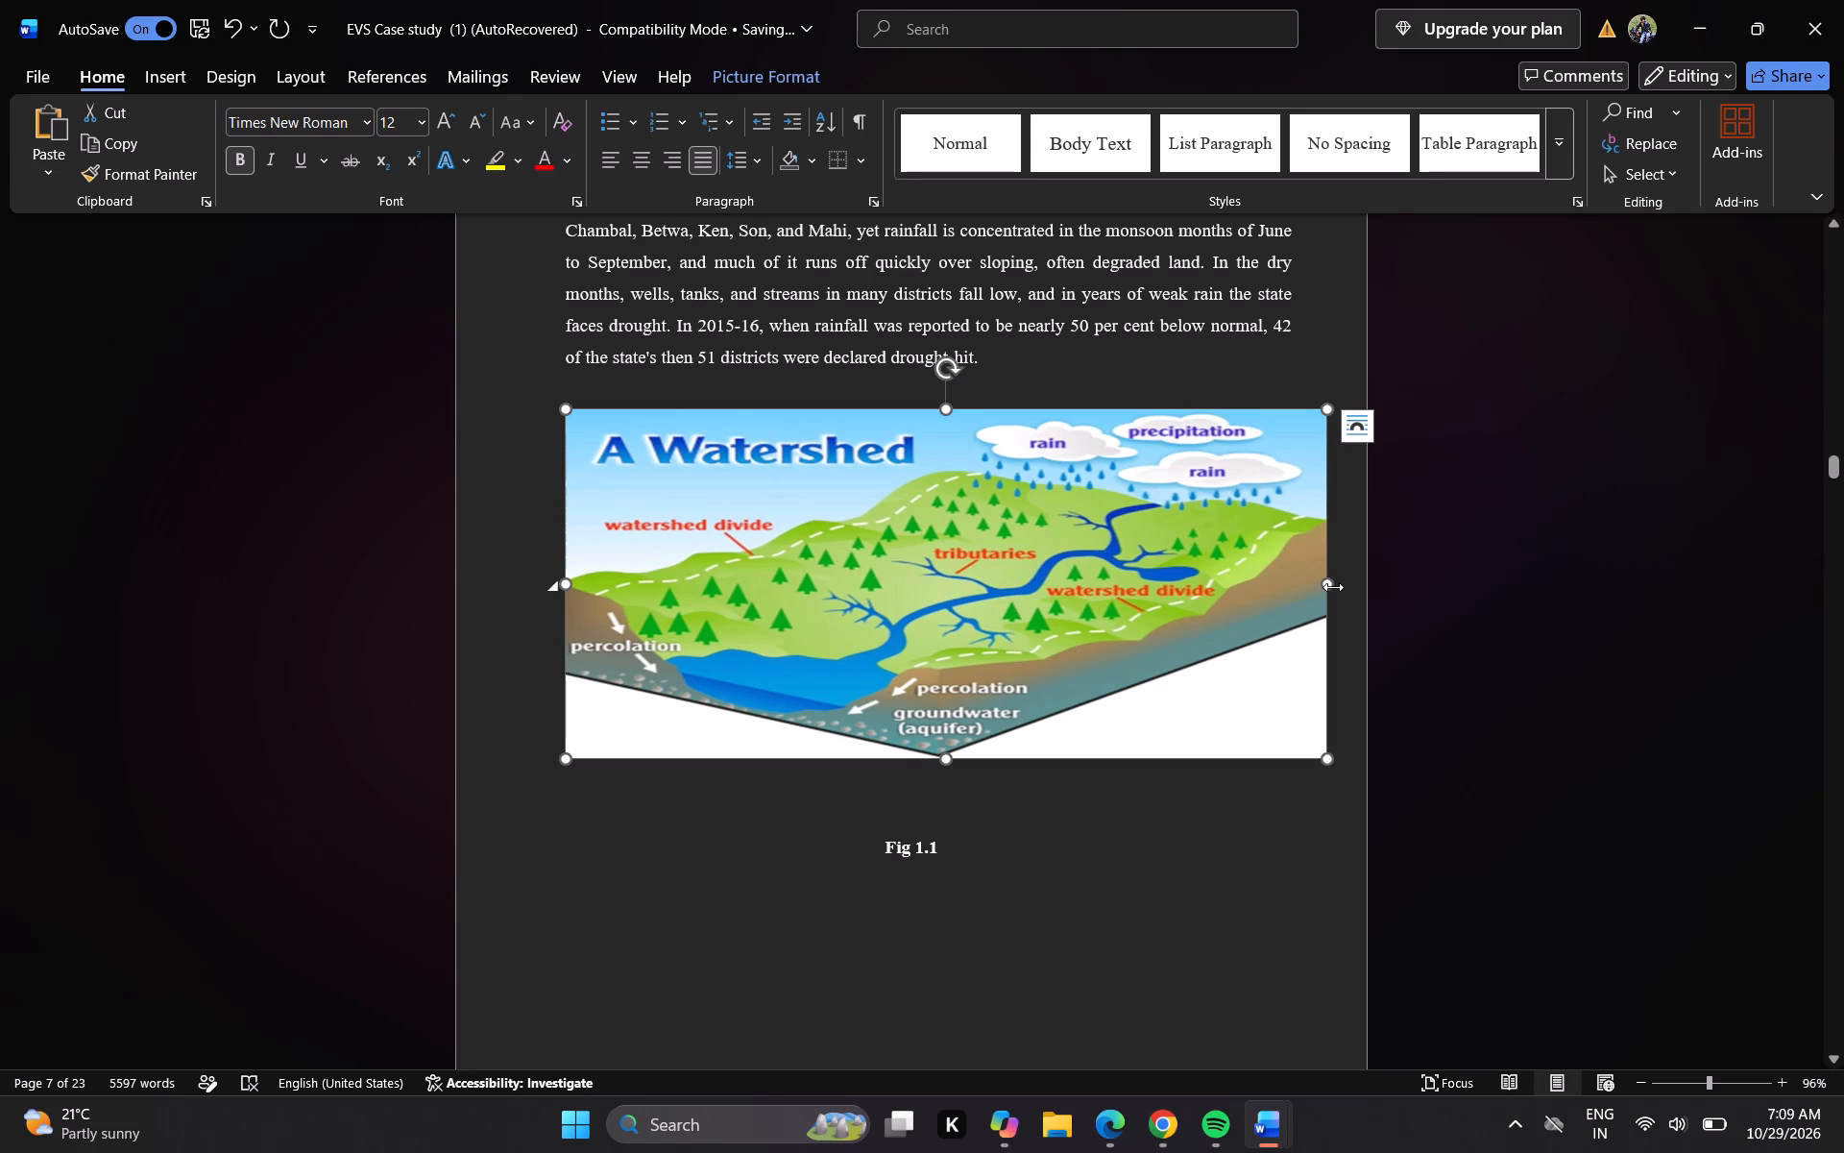
# Narrow the watershed picture so its right edge lines up with the right edge of the paragraph text.
pyautogui.moveTo(1333, 587); pyautogui.dragTo(1313, 587)
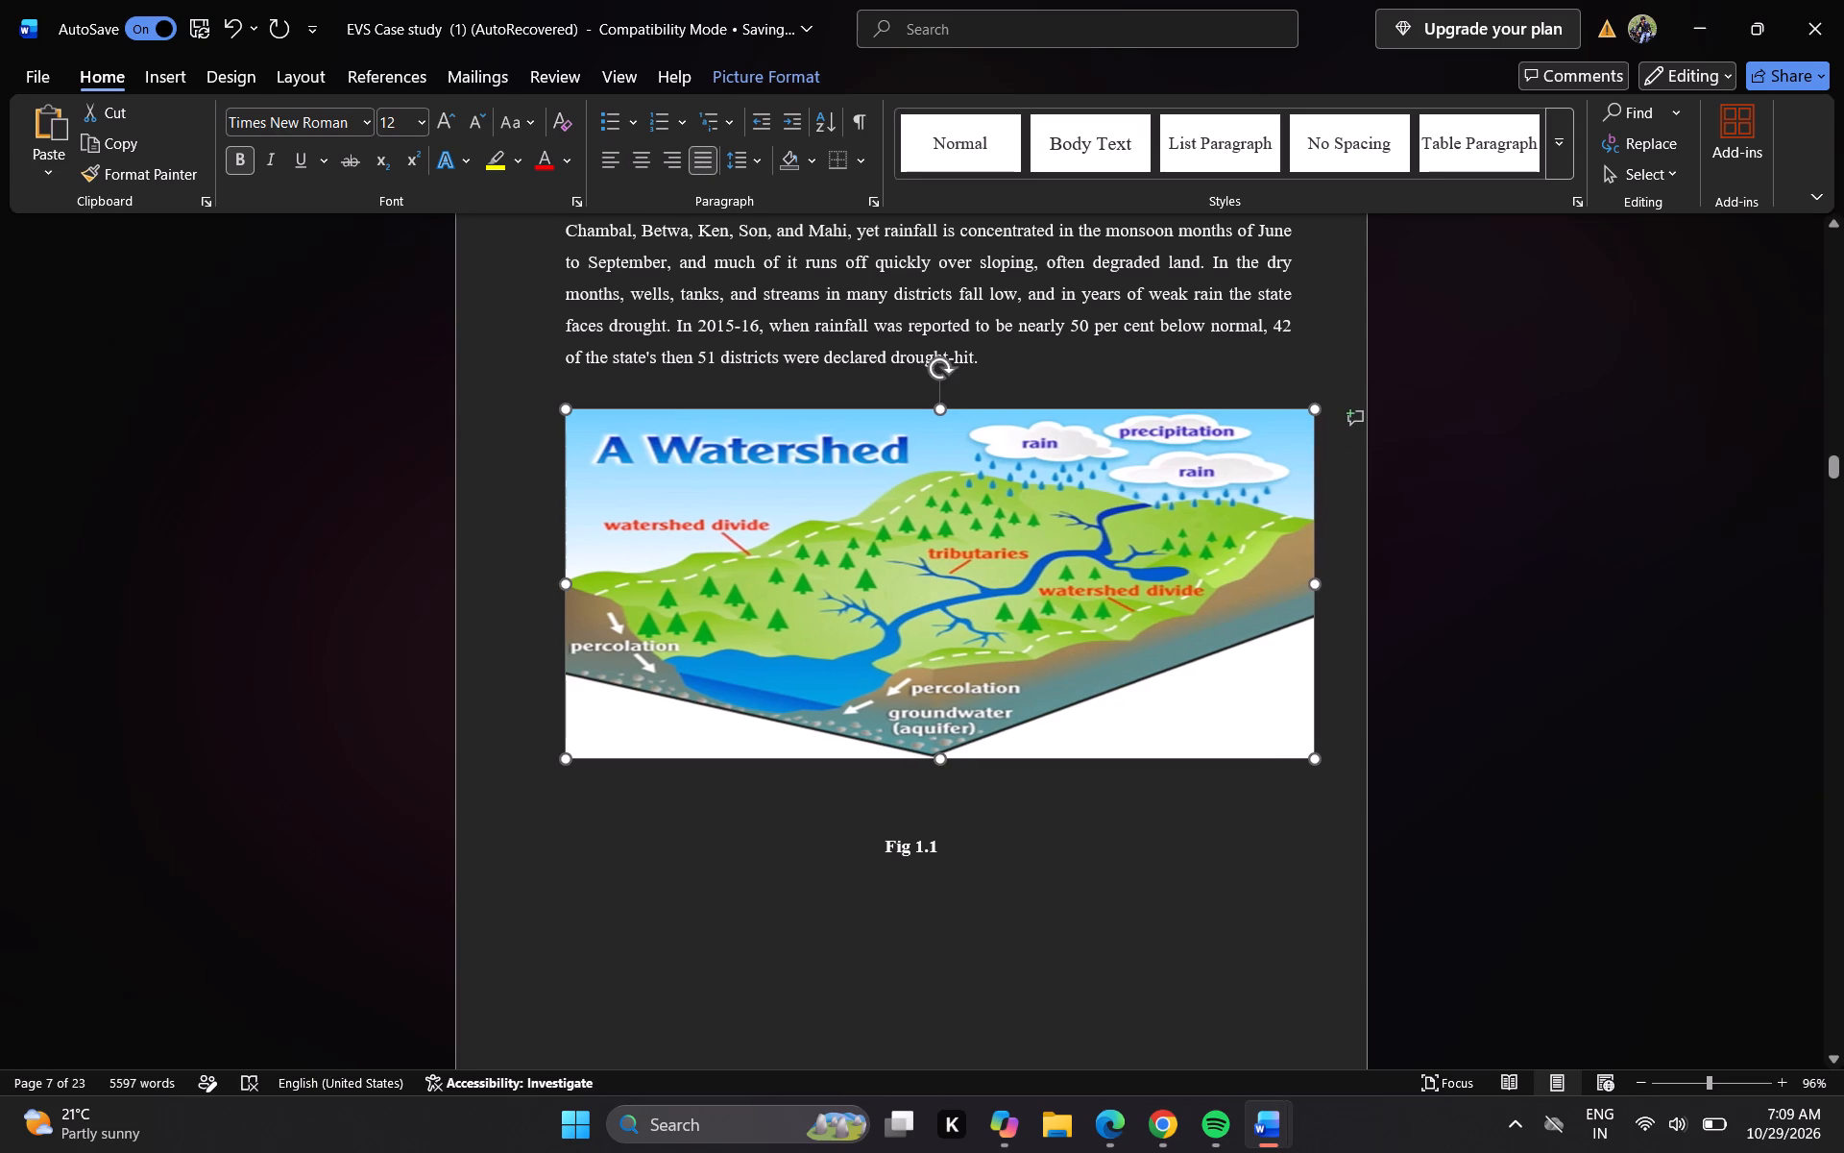
pyautogui.moveTo(1313, 587); pyautogui.dragTo(1289, 582)
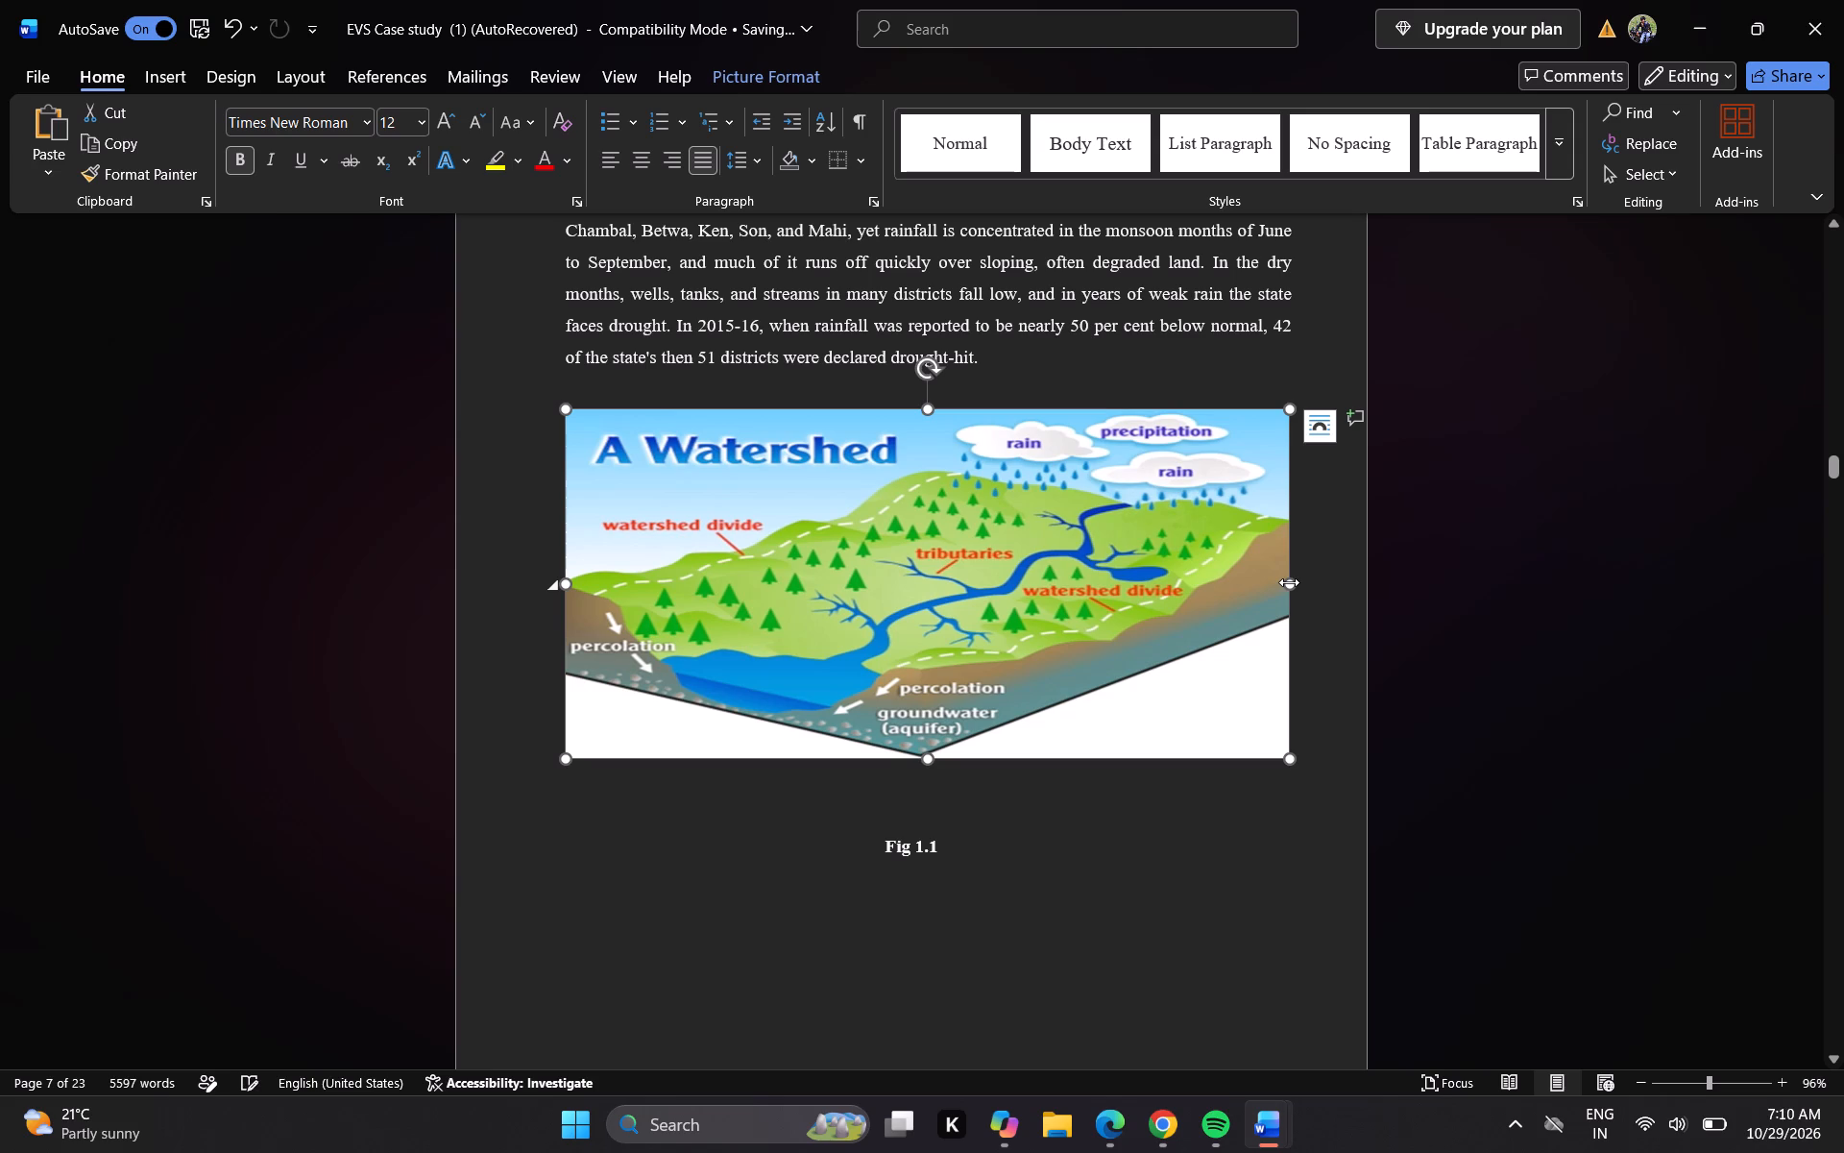
# Remove the indentation and blank line before the Fig 1.1 caption, placing it one line below the watershed picture.
pyautogui.click(878, 850)
pyautogui.press('BackSpace')
pyautogui.press('BackSpace')
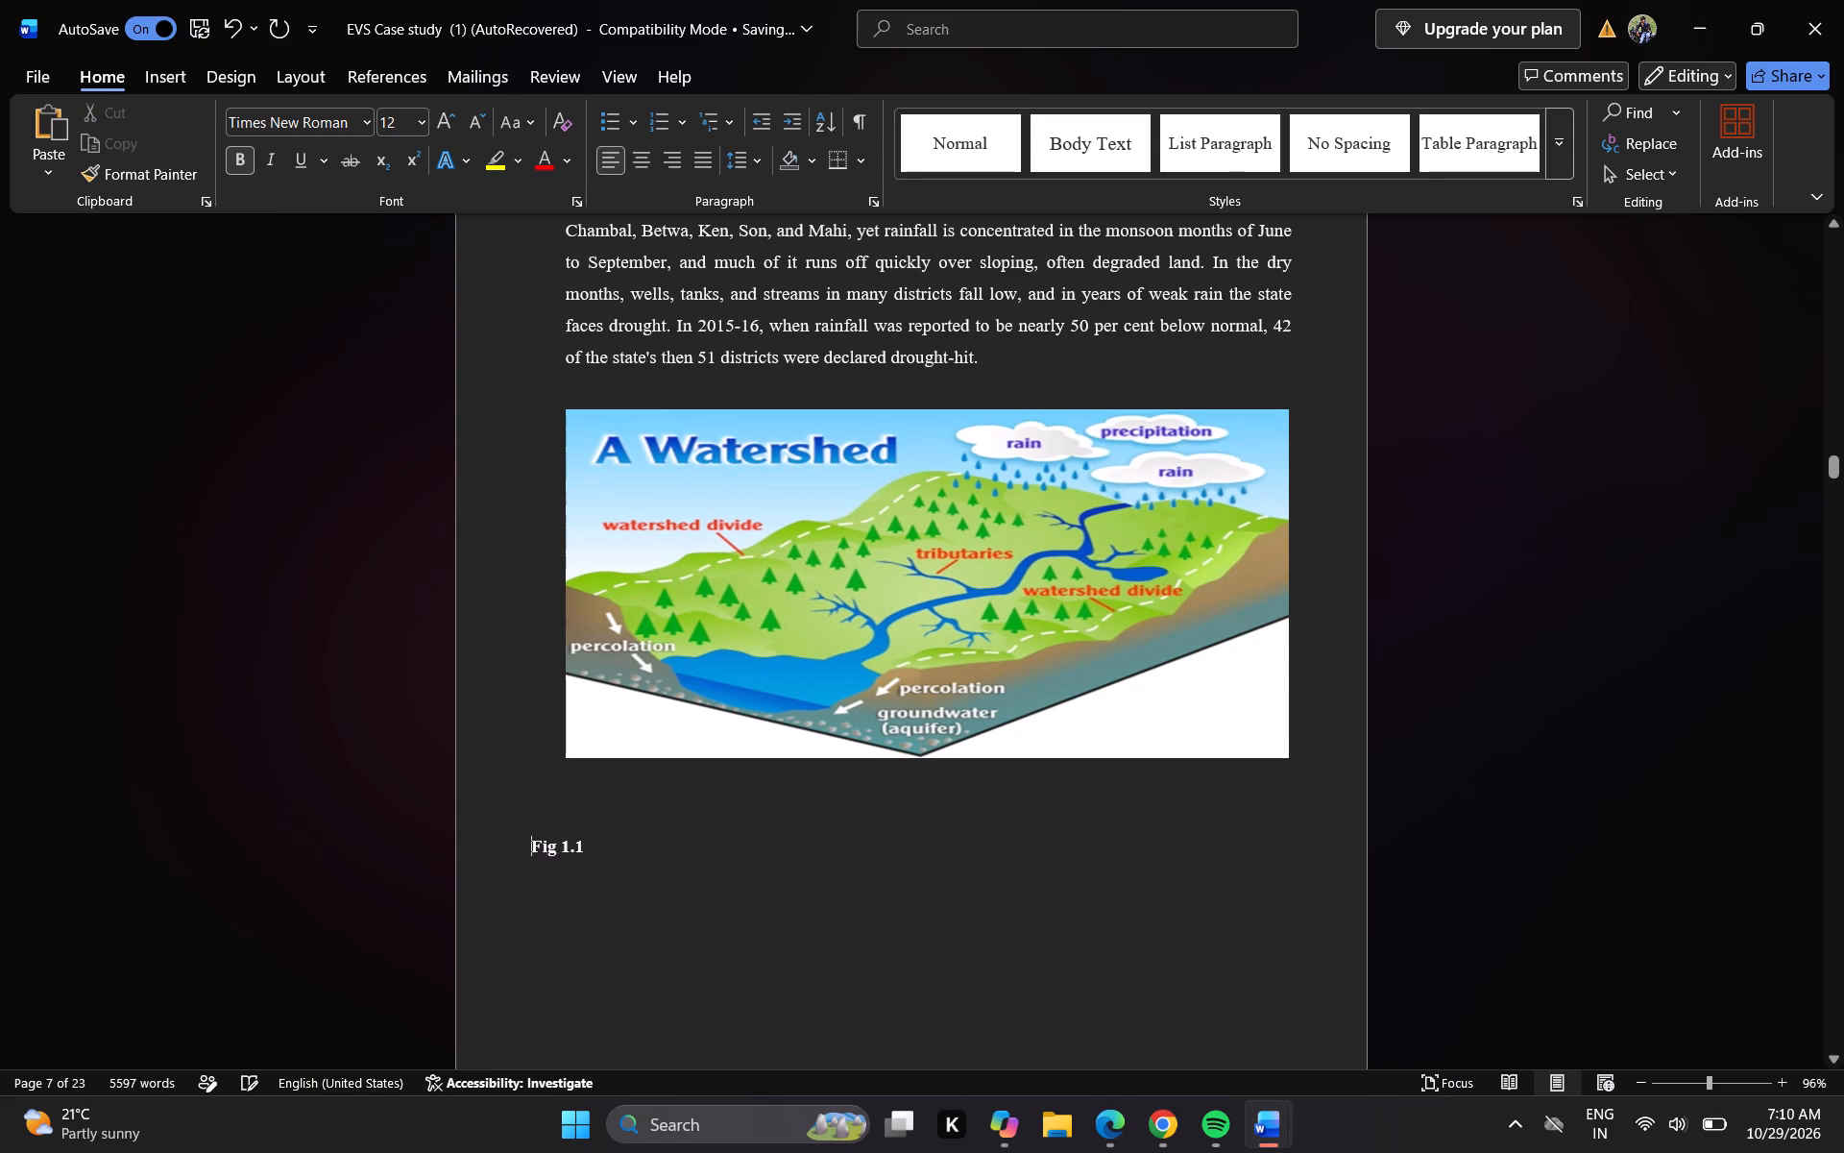
pyautogui.press('BackSpace')
pyautogui.press('BackSpace')
pyautogui.press('Tab')
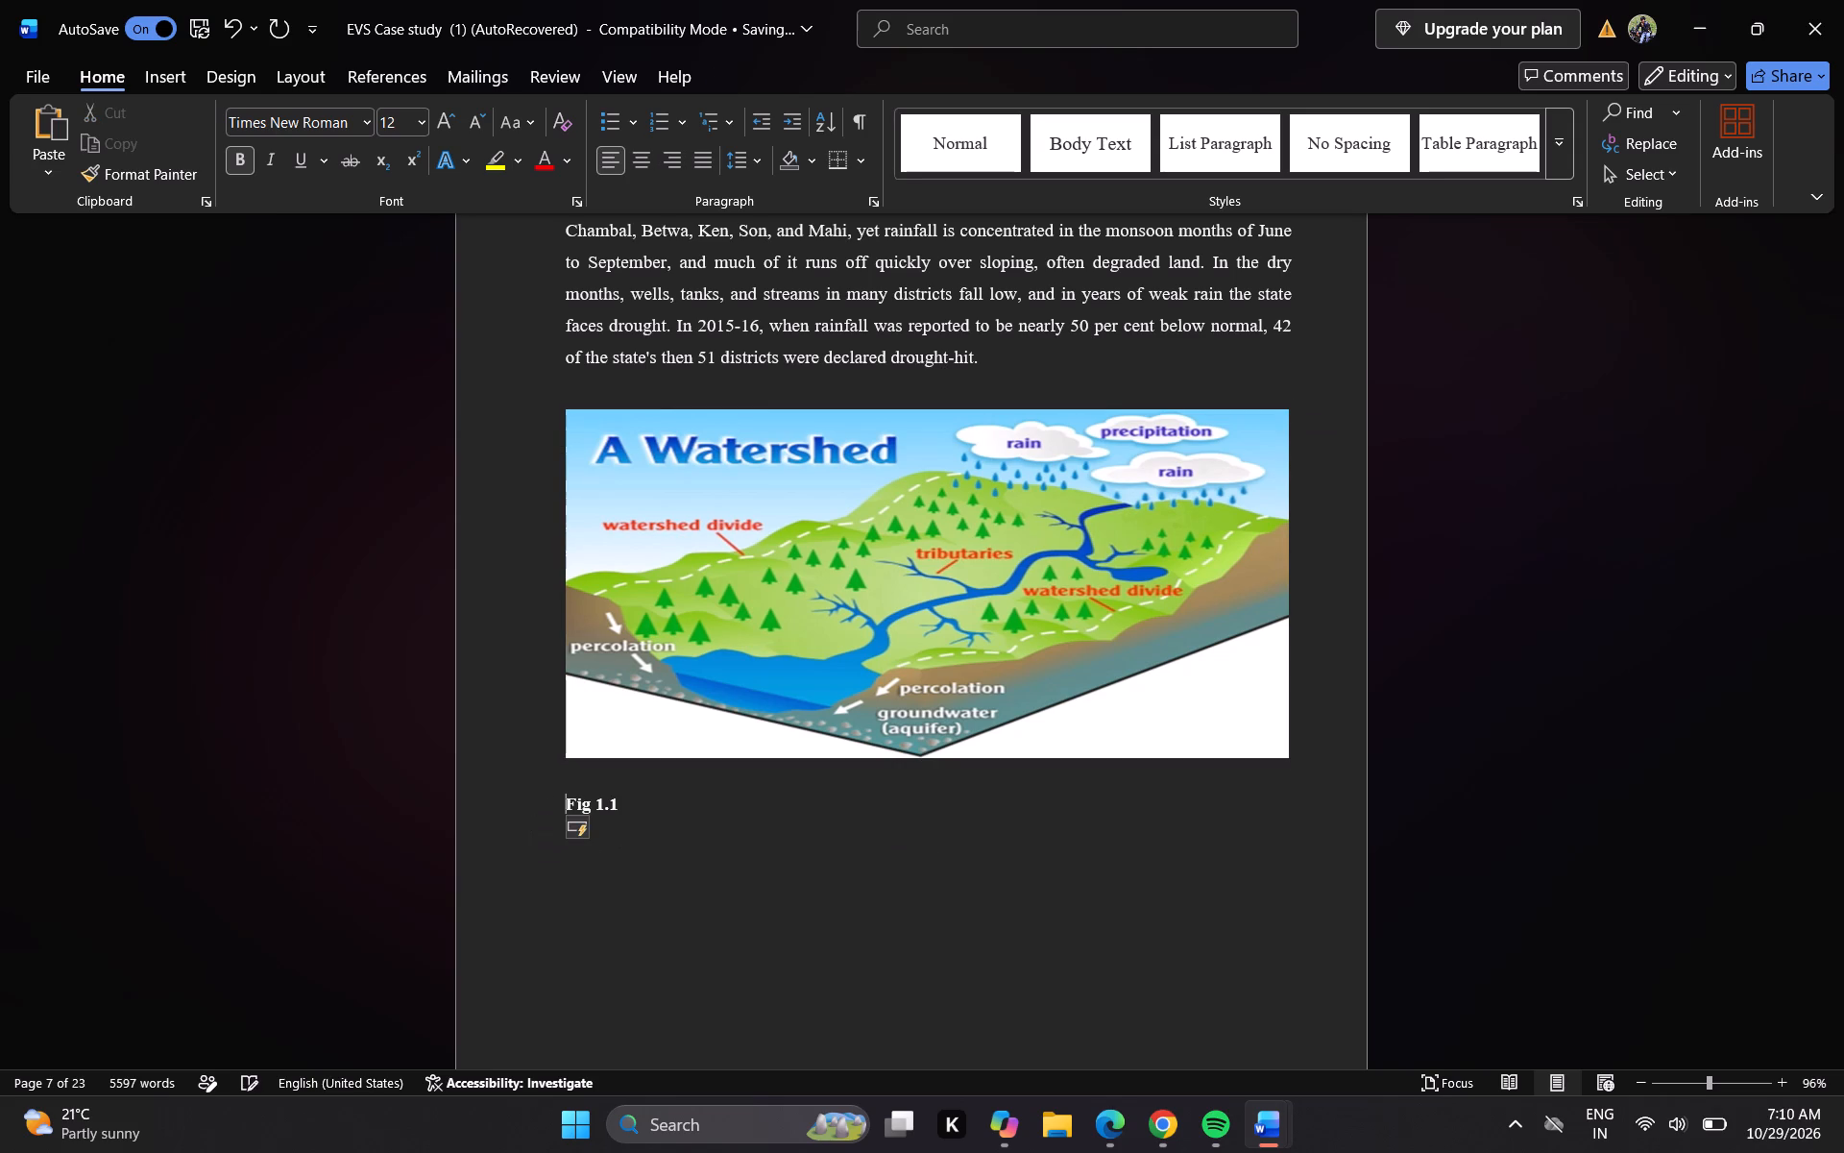
pyautogui.press('BackSpace')
pyautogui.press('BackSpace')
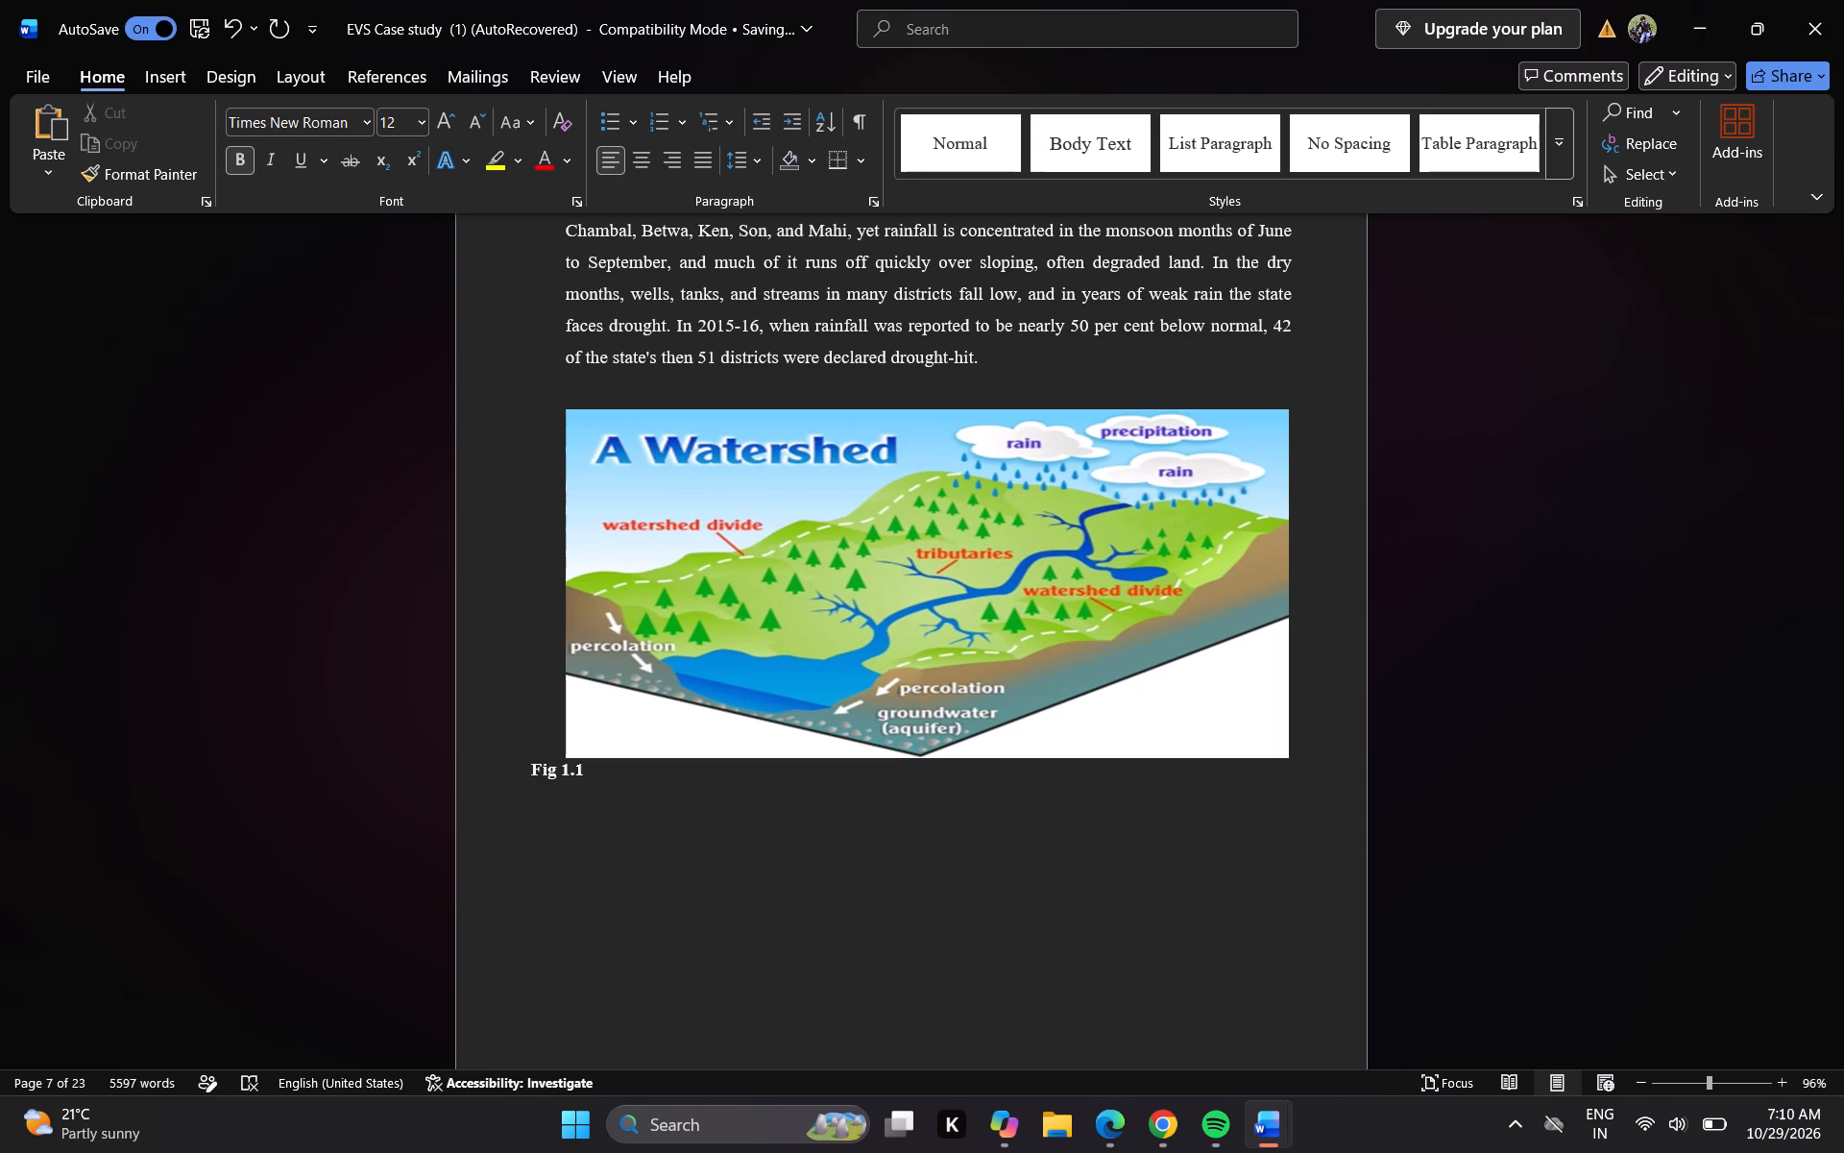
pyautogui.press('Return')
# Indent the Fig 1.1 caption by six tab stops toward the middle of the watershed picture.
pyautogui.press('Tab')
pyautogui.press('Tab')
pyautogui.press('Tab')
pyautogui.press('Tab')
pyautogui.press('Tab')
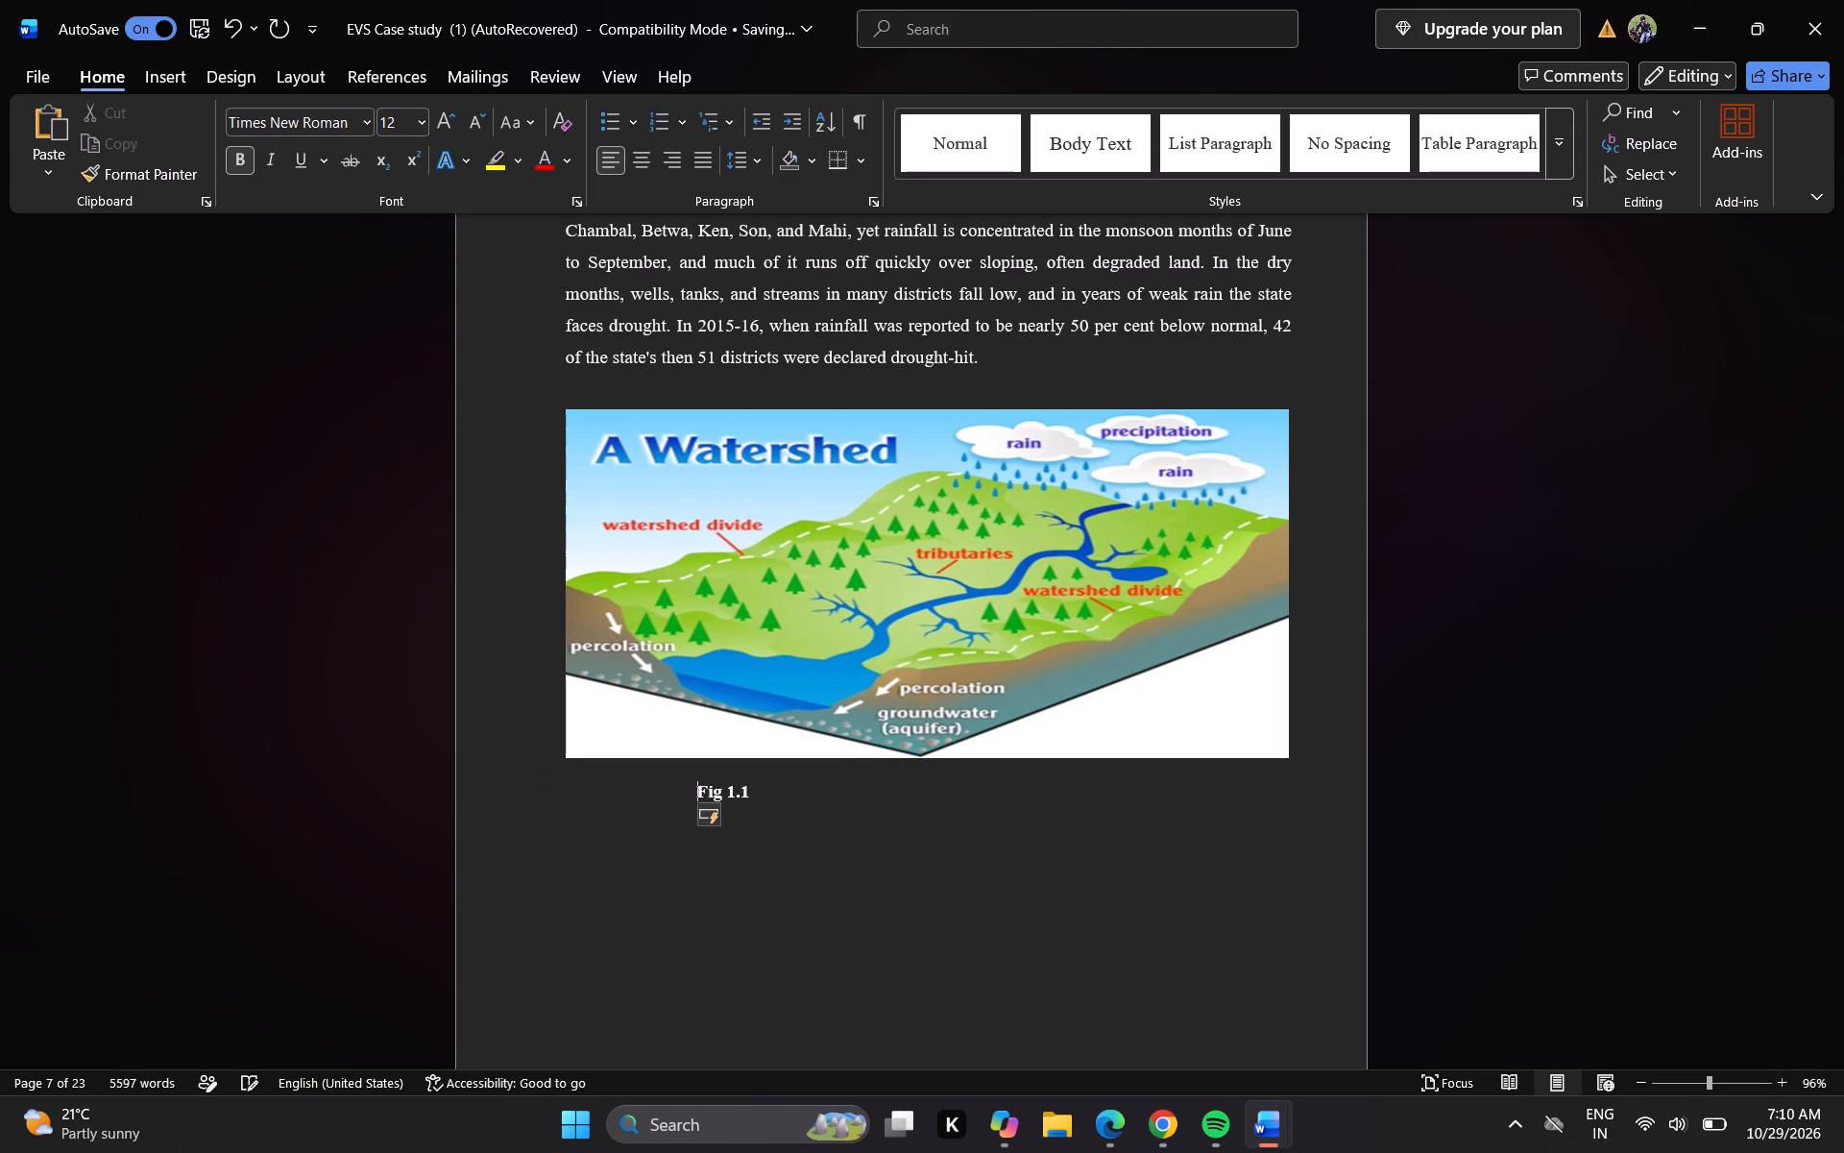
pyautogui.press('Tab')
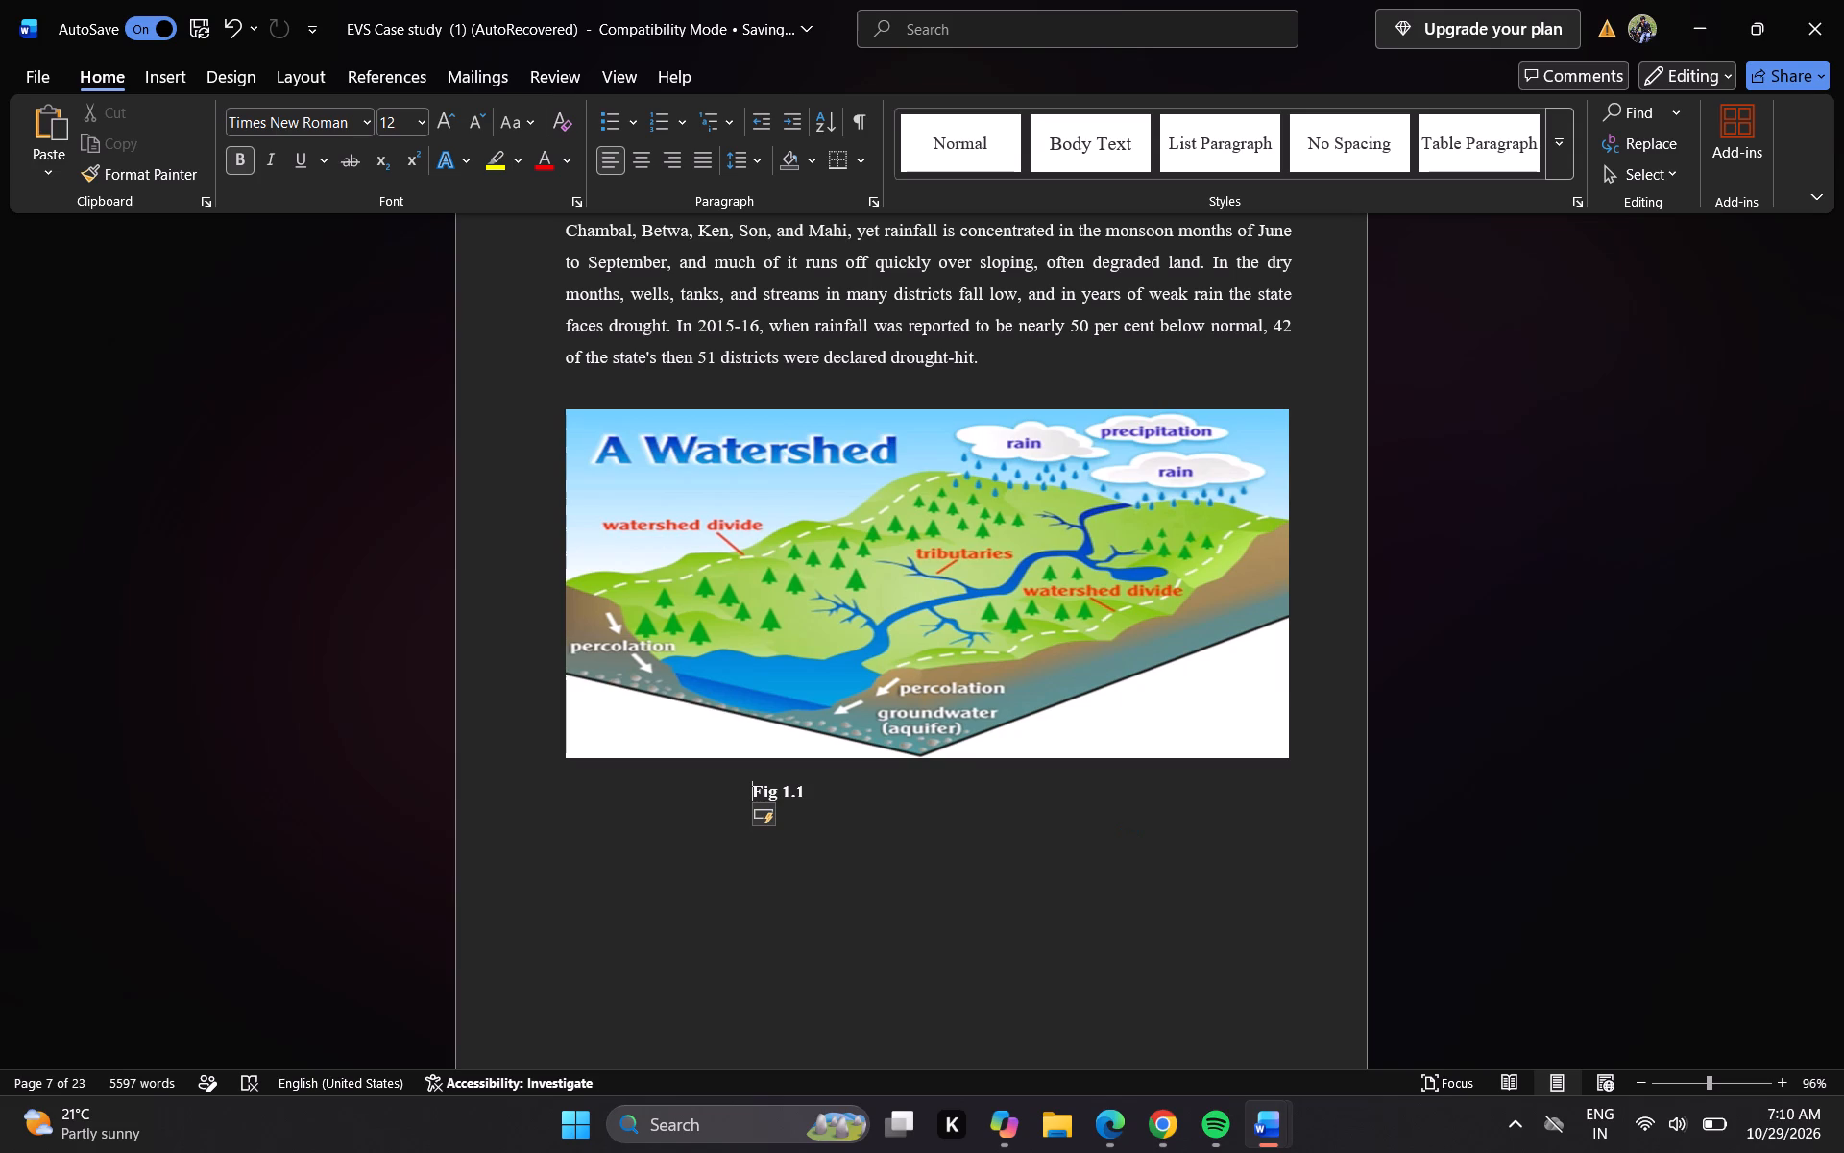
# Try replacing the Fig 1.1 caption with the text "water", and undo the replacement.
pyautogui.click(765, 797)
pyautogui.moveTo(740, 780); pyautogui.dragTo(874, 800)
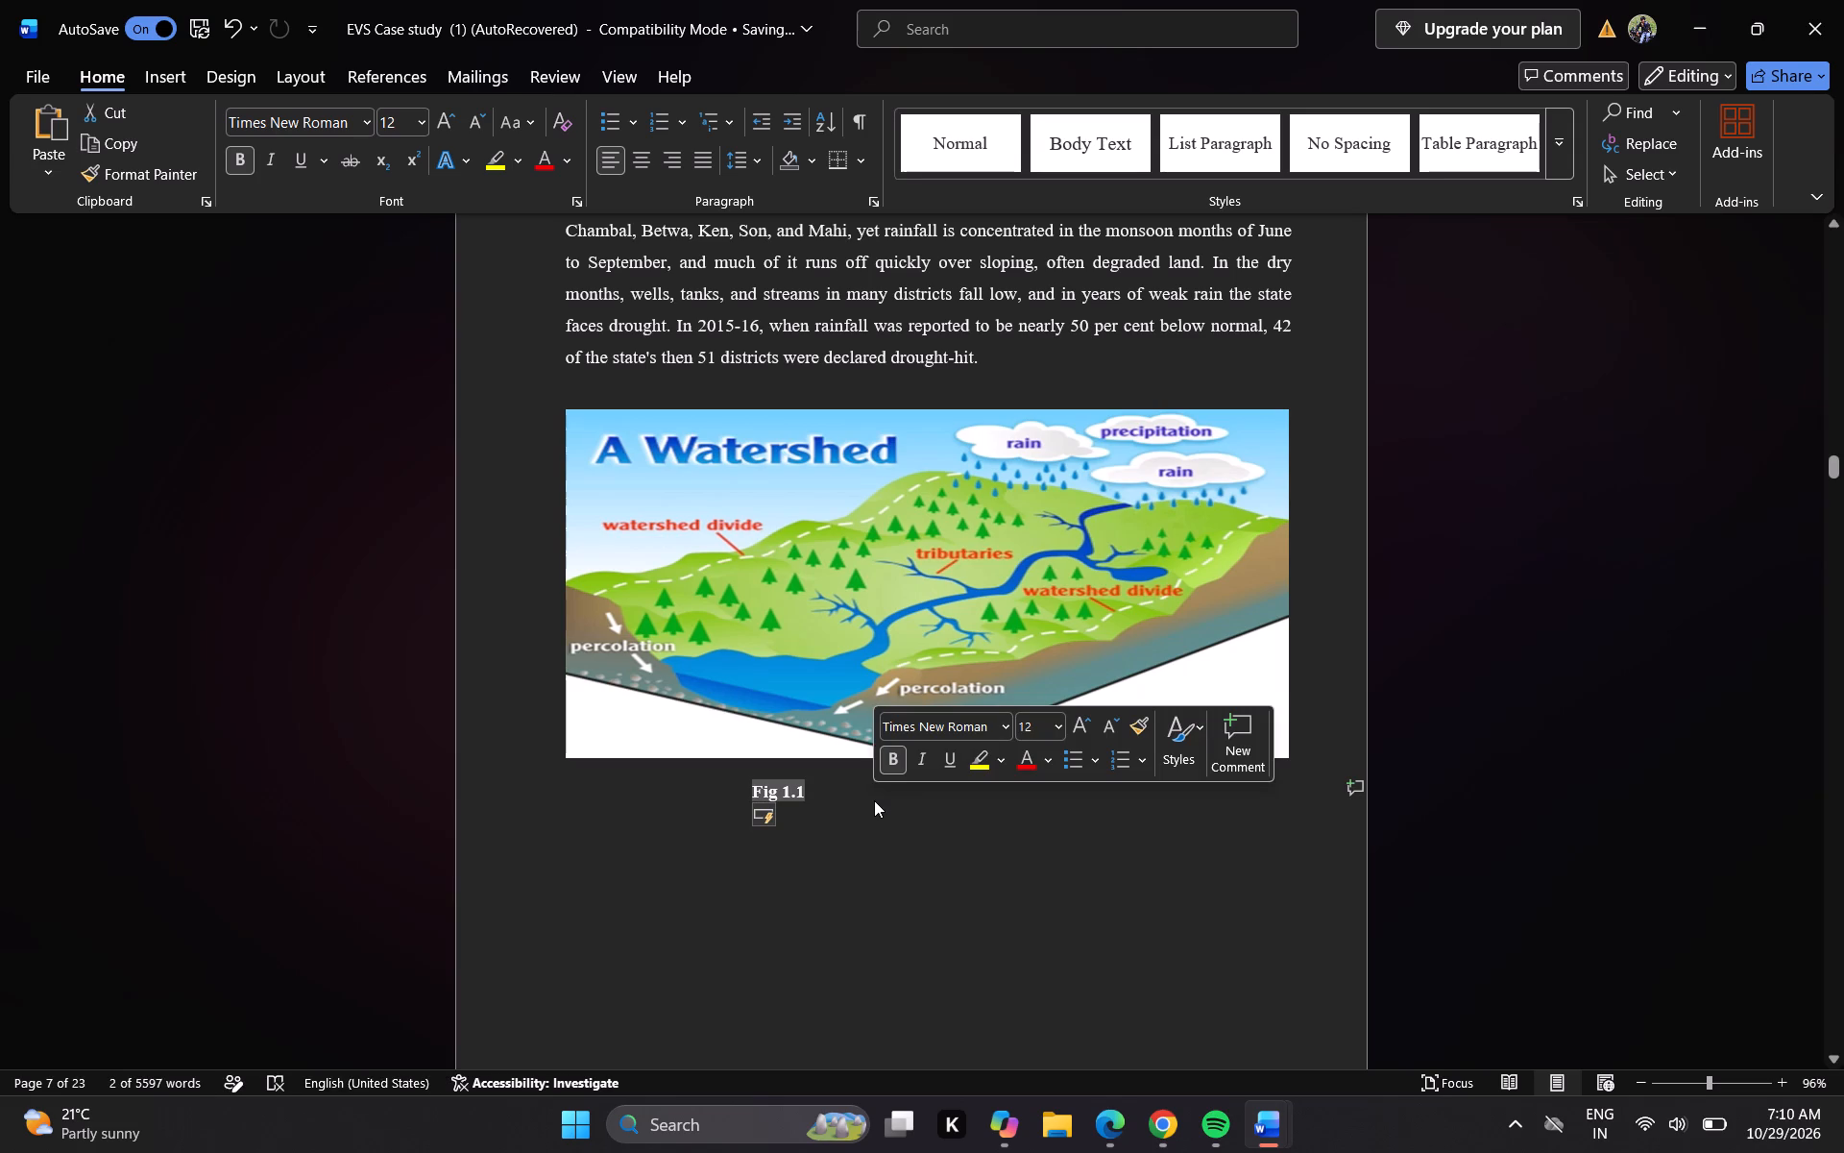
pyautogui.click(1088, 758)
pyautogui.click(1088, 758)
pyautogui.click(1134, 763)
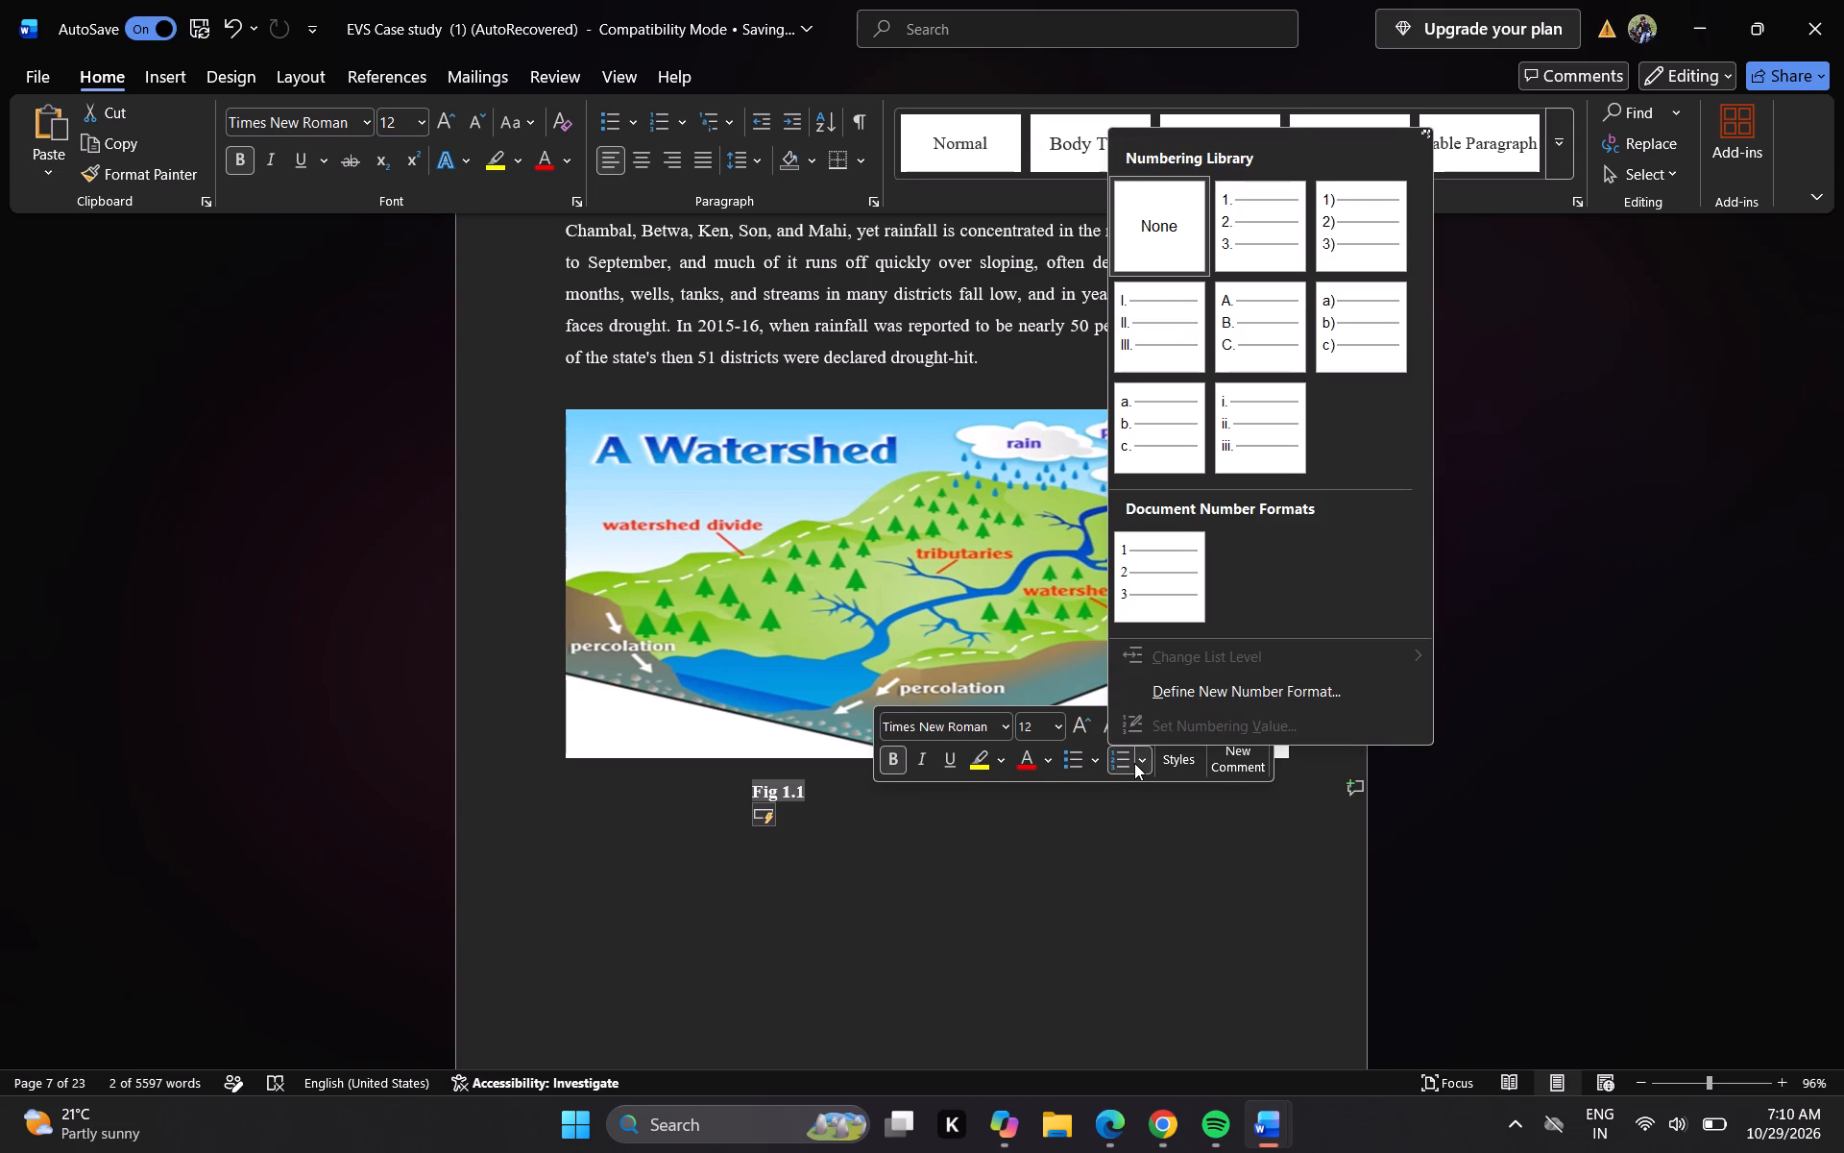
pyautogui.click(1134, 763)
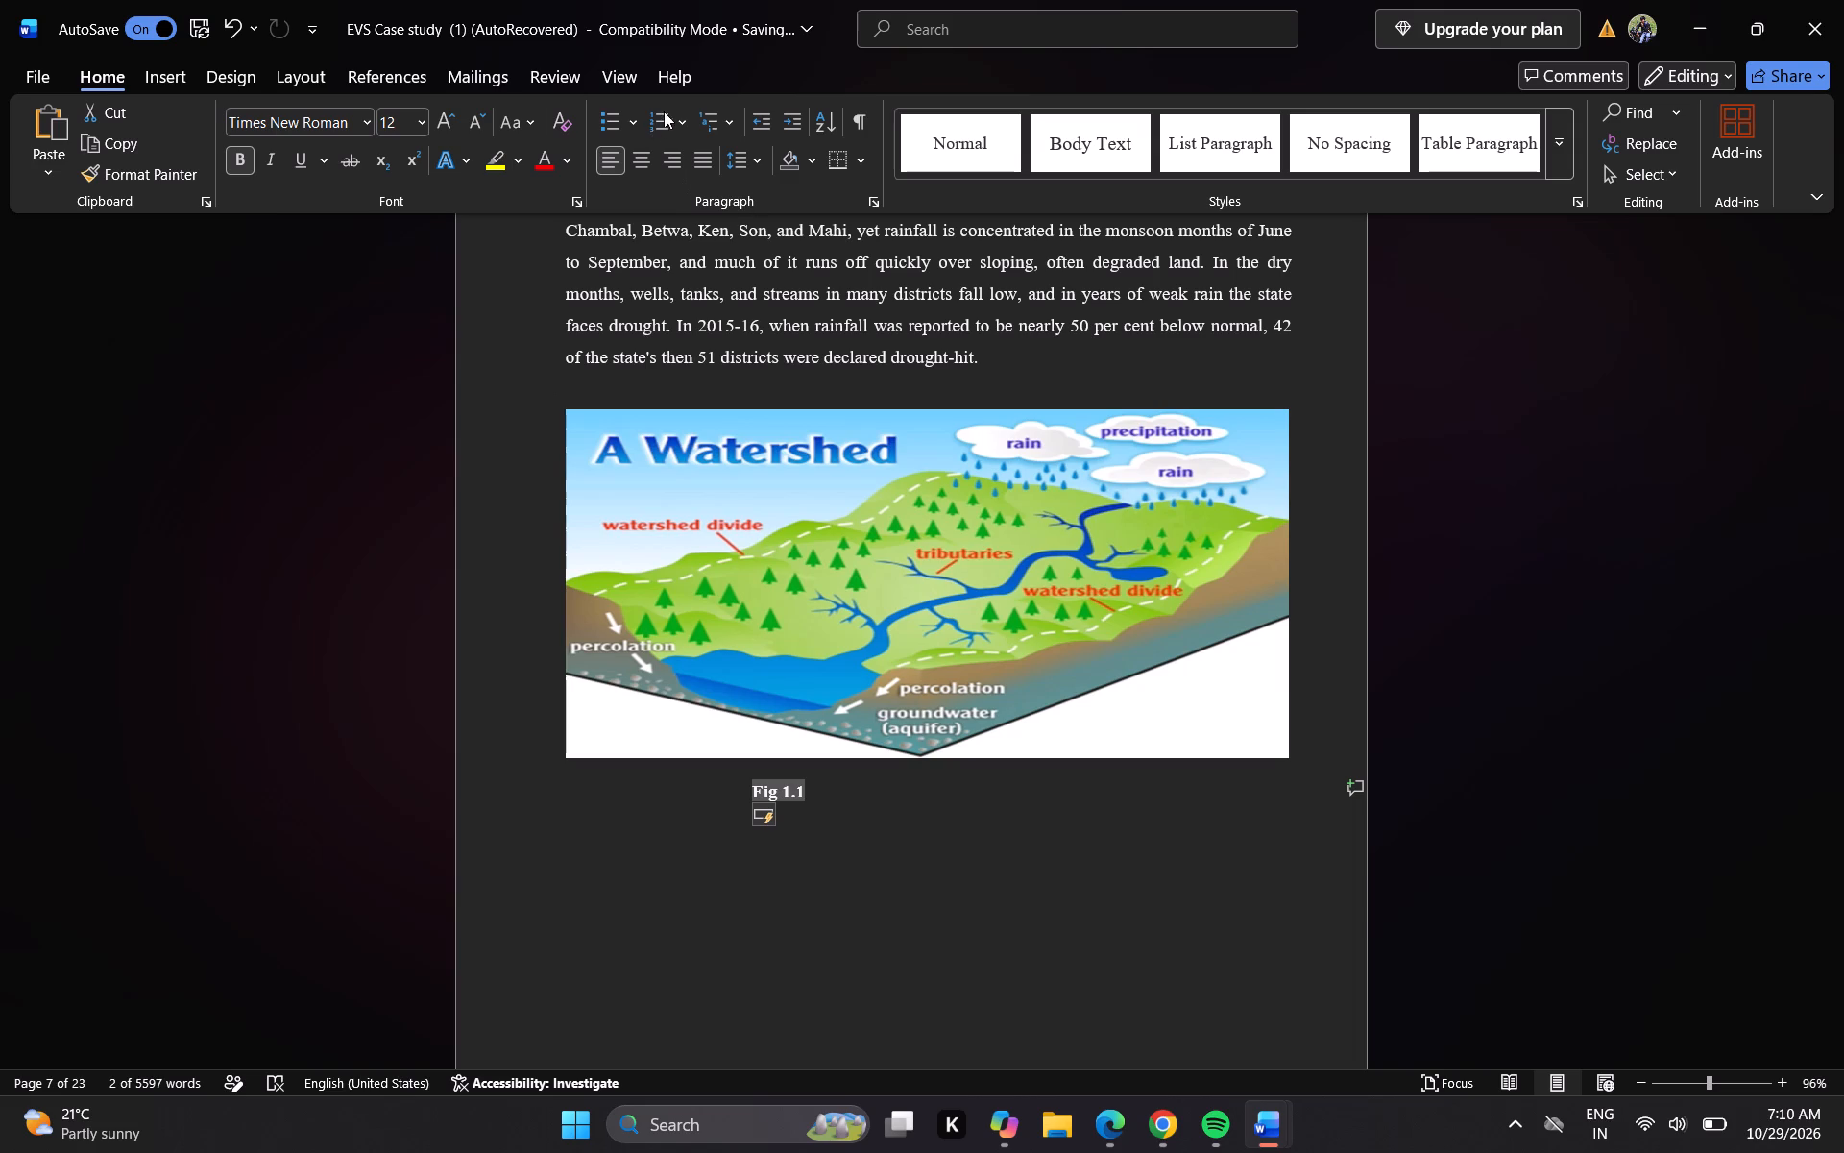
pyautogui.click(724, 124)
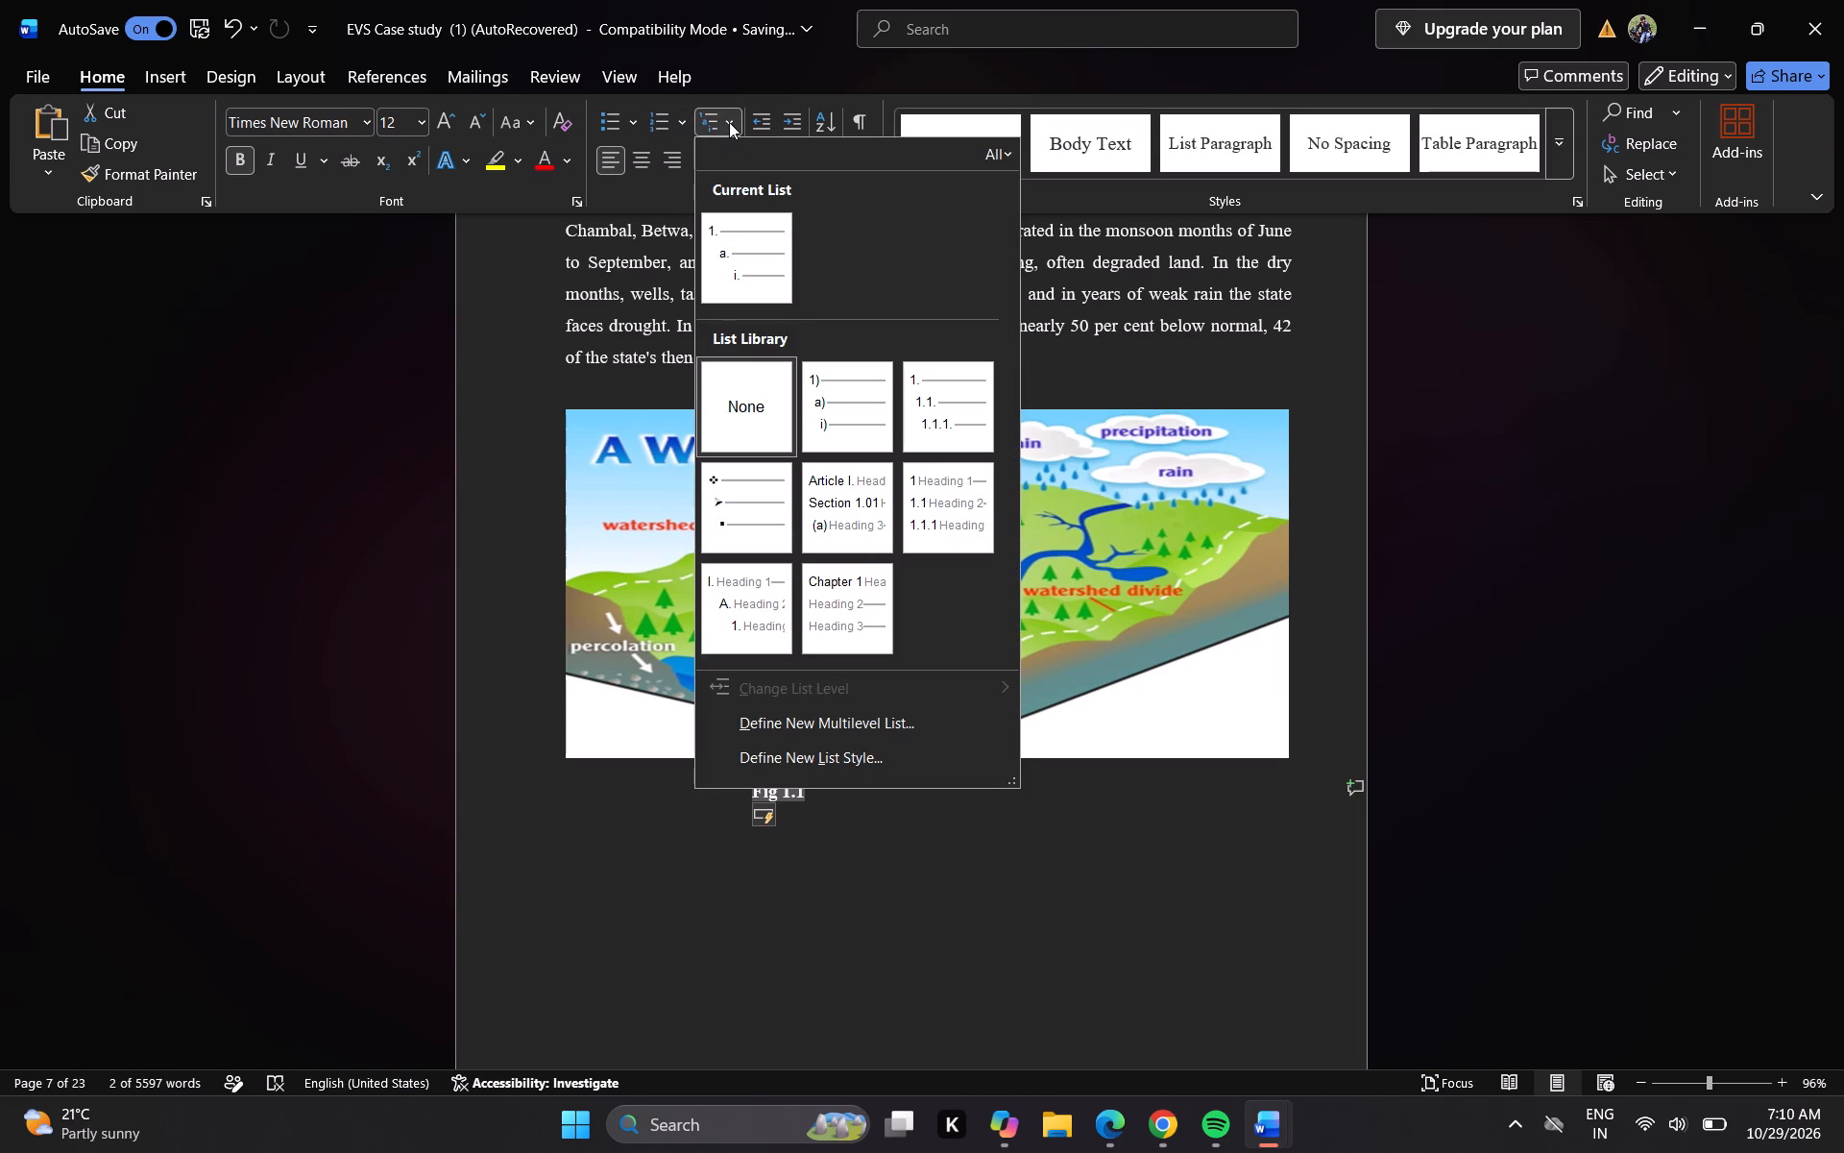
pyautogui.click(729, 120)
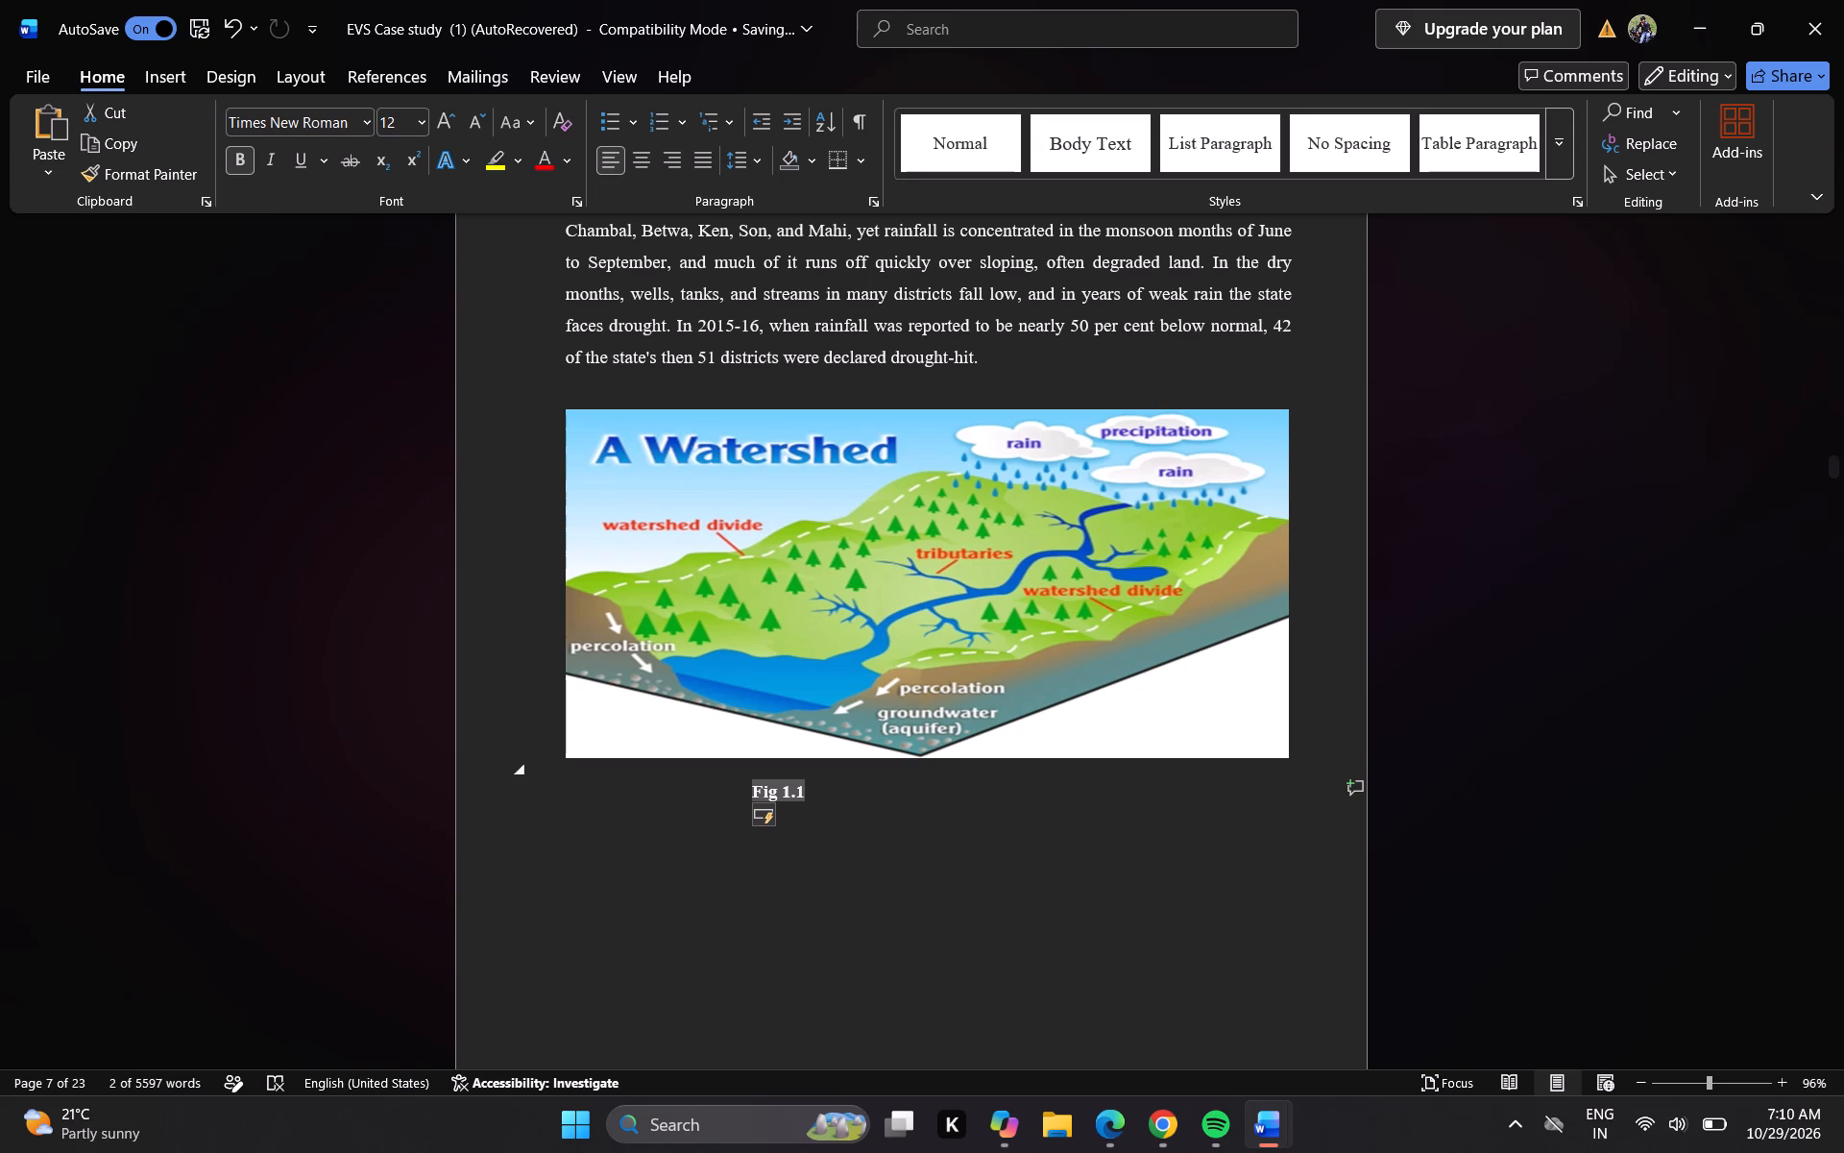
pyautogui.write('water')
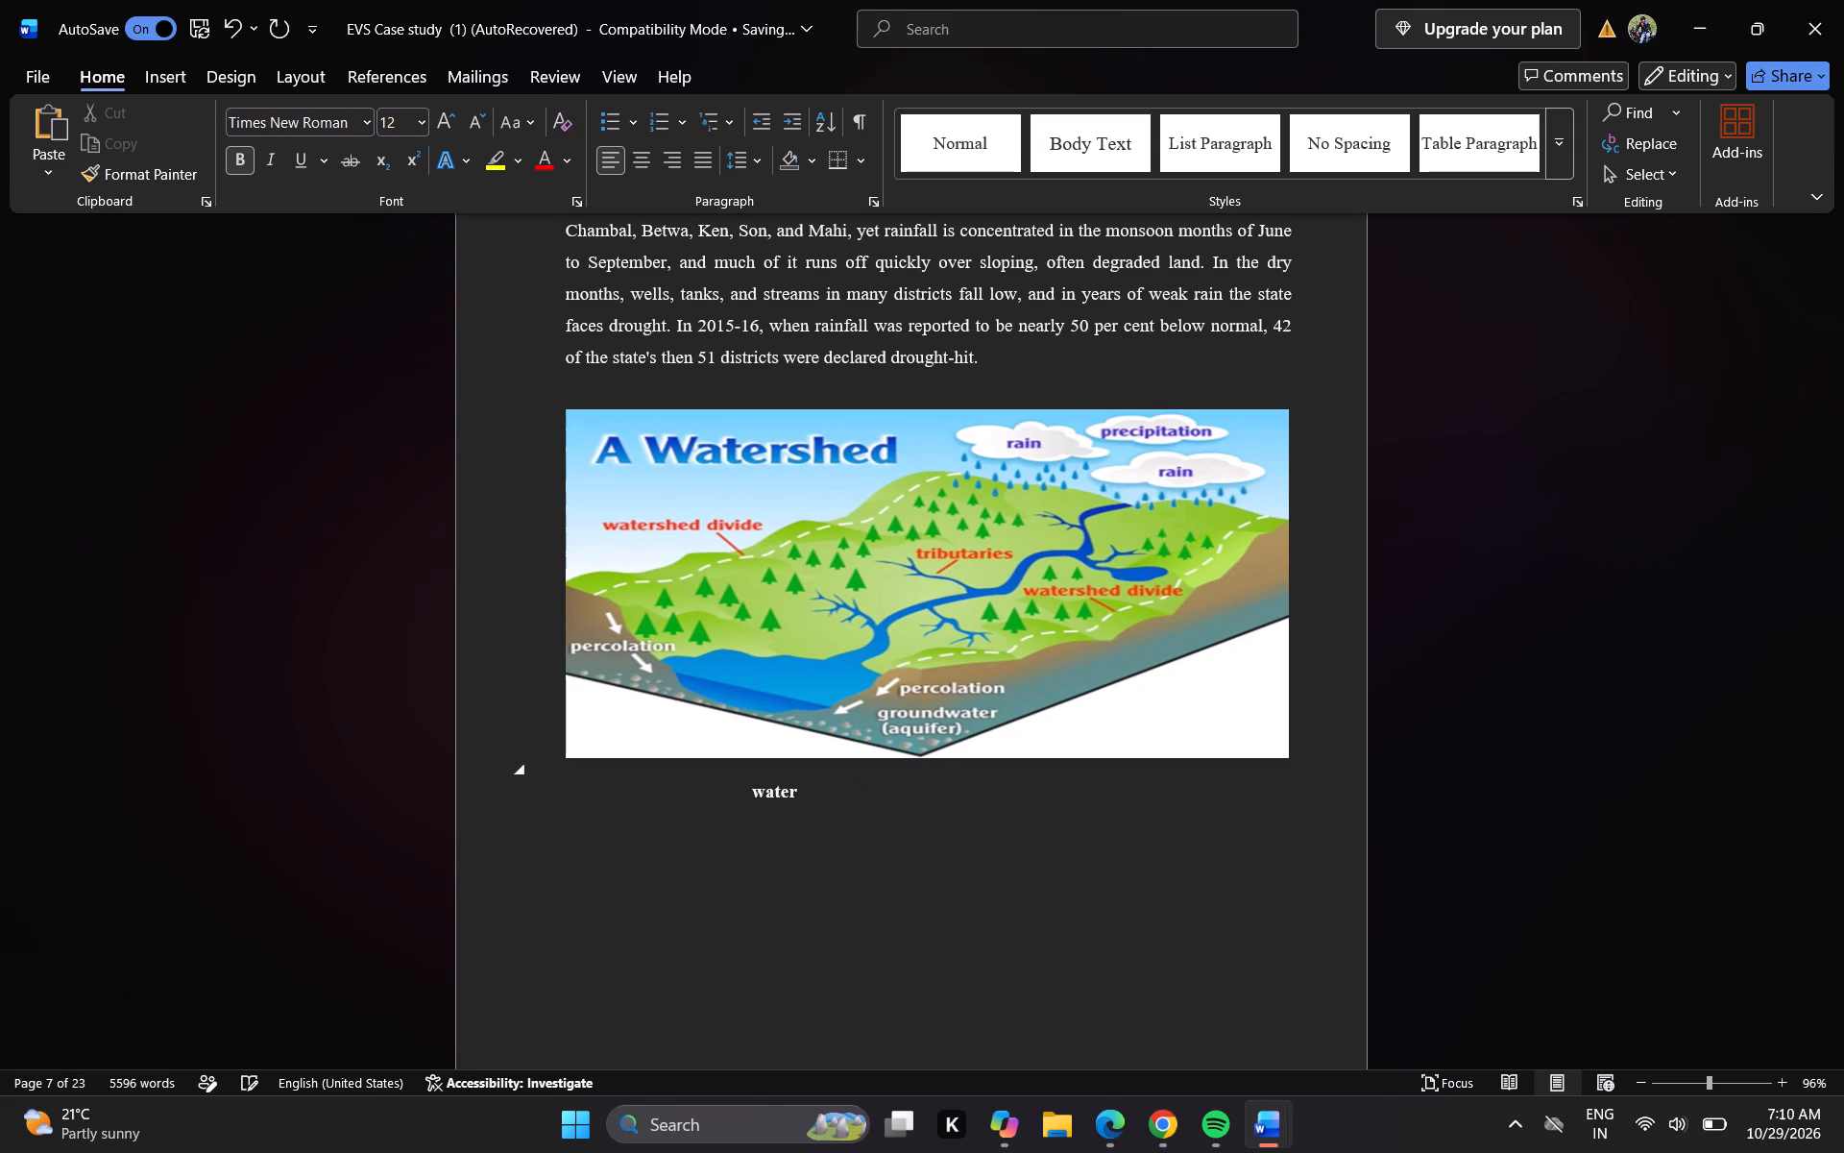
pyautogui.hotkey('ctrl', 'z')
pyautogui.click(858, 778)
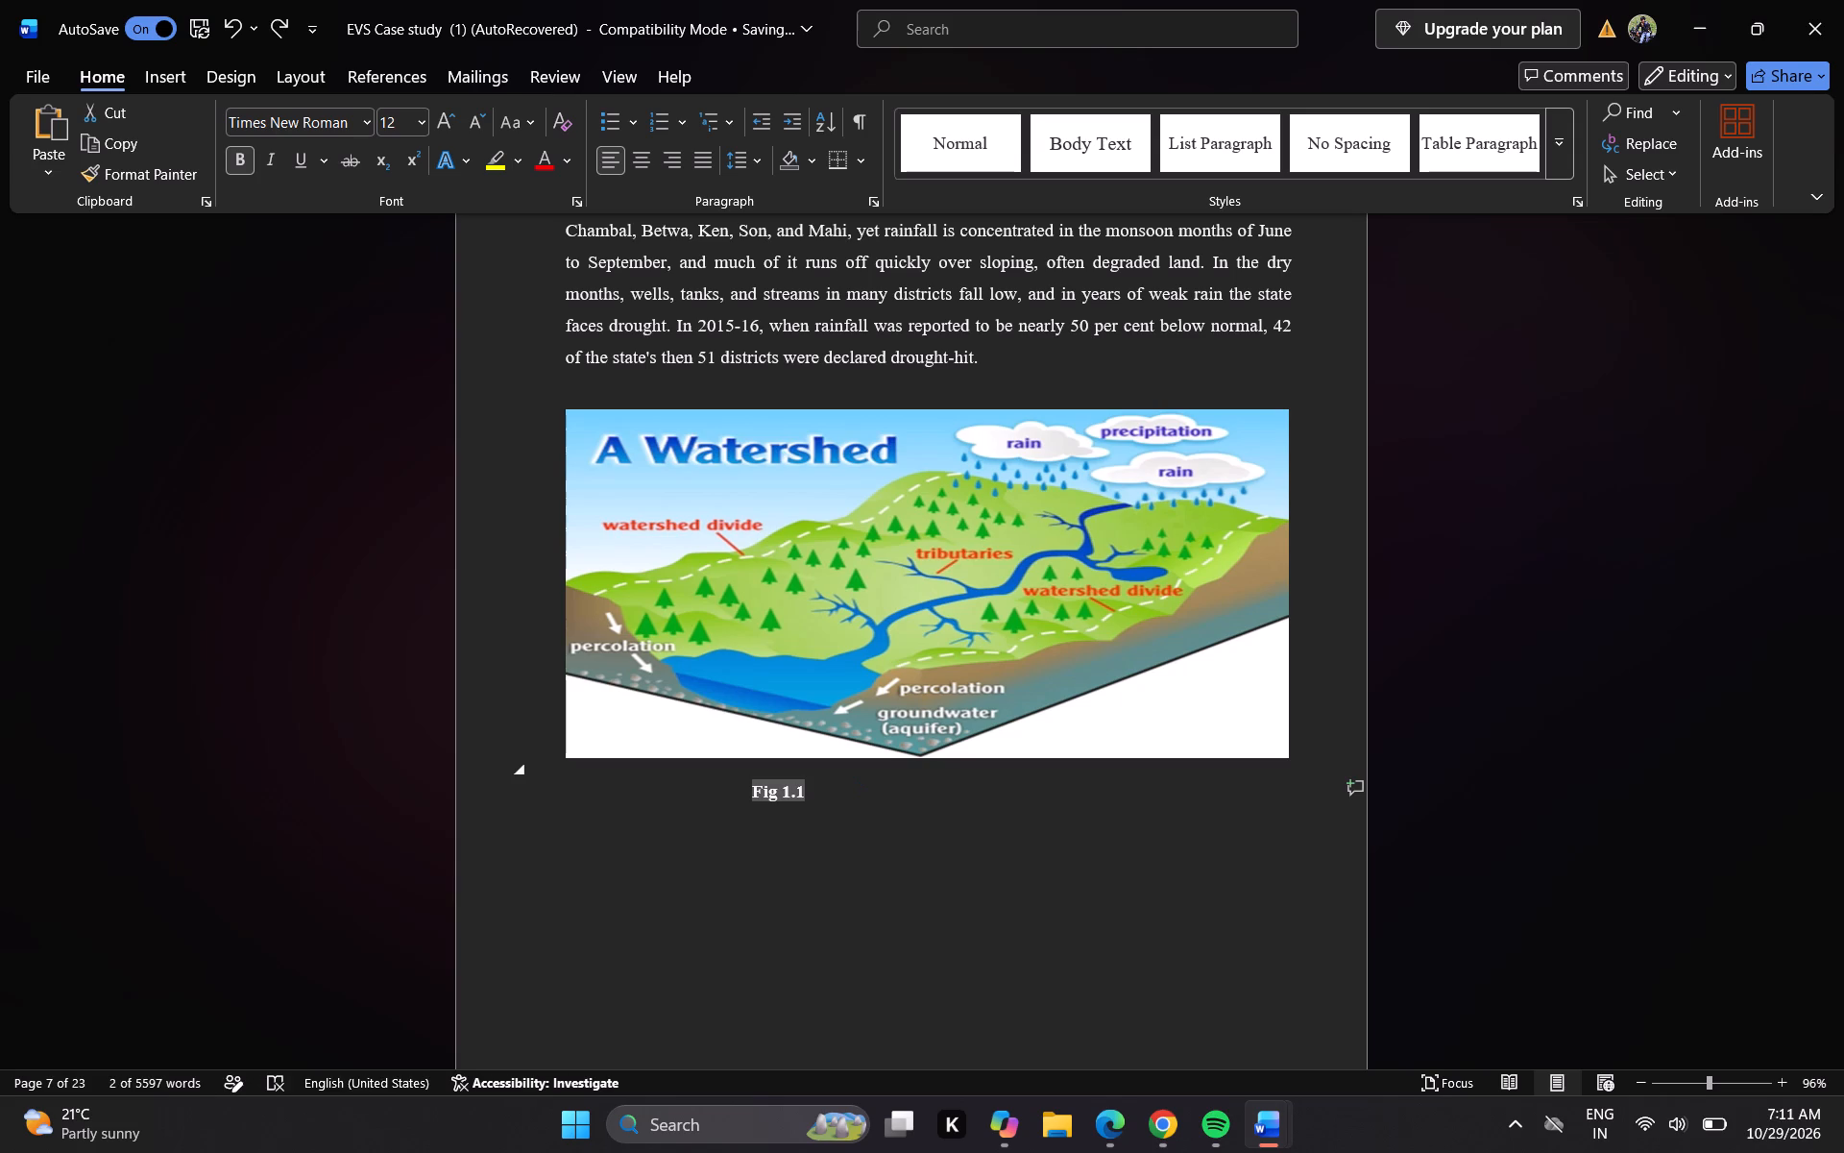
# Add two spaces after "Fig 1.1" to make room for a caption description.
pyautogui.click(820, 795)
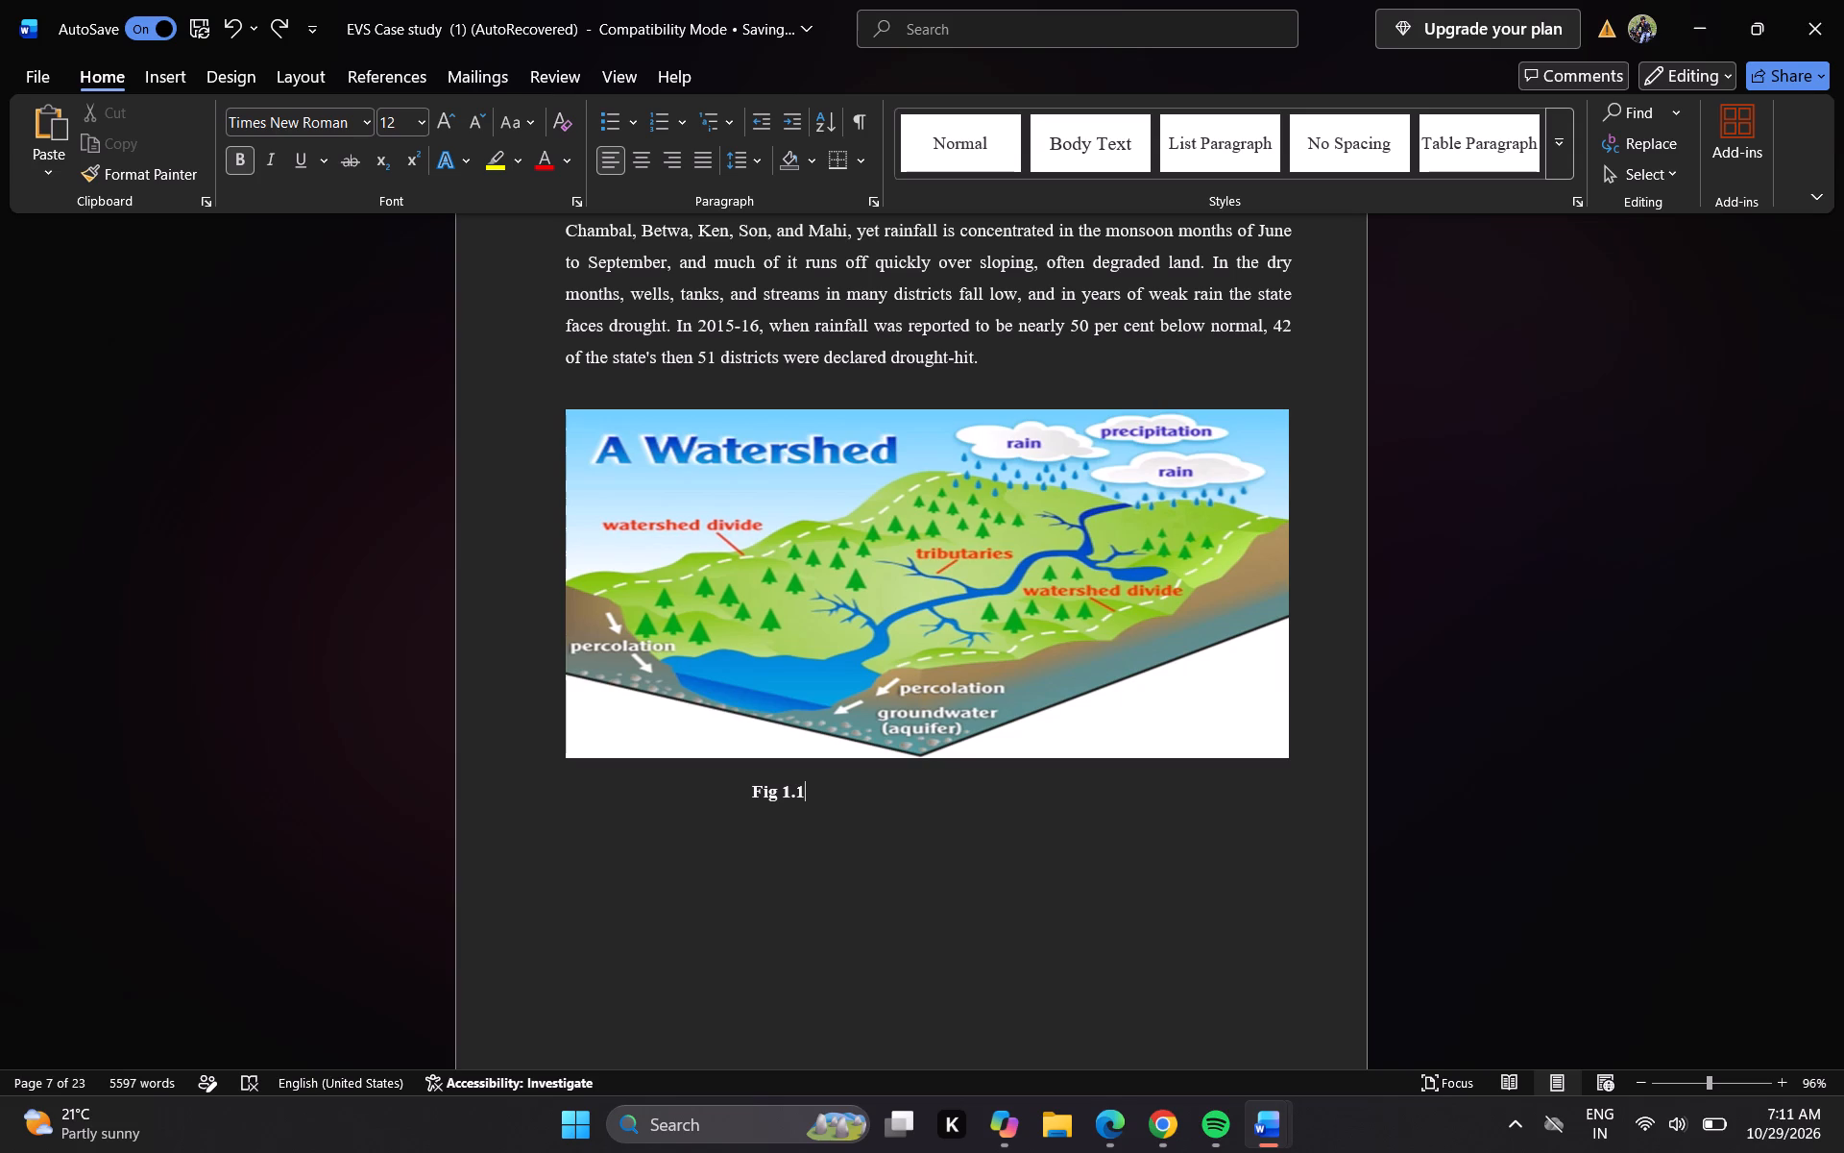
pyautogui.rightClick(750, 786)
pyautogui.click(698, 799)
pyautogui.moveTo(743, 791); pyautogui.dragTo(819, 787)
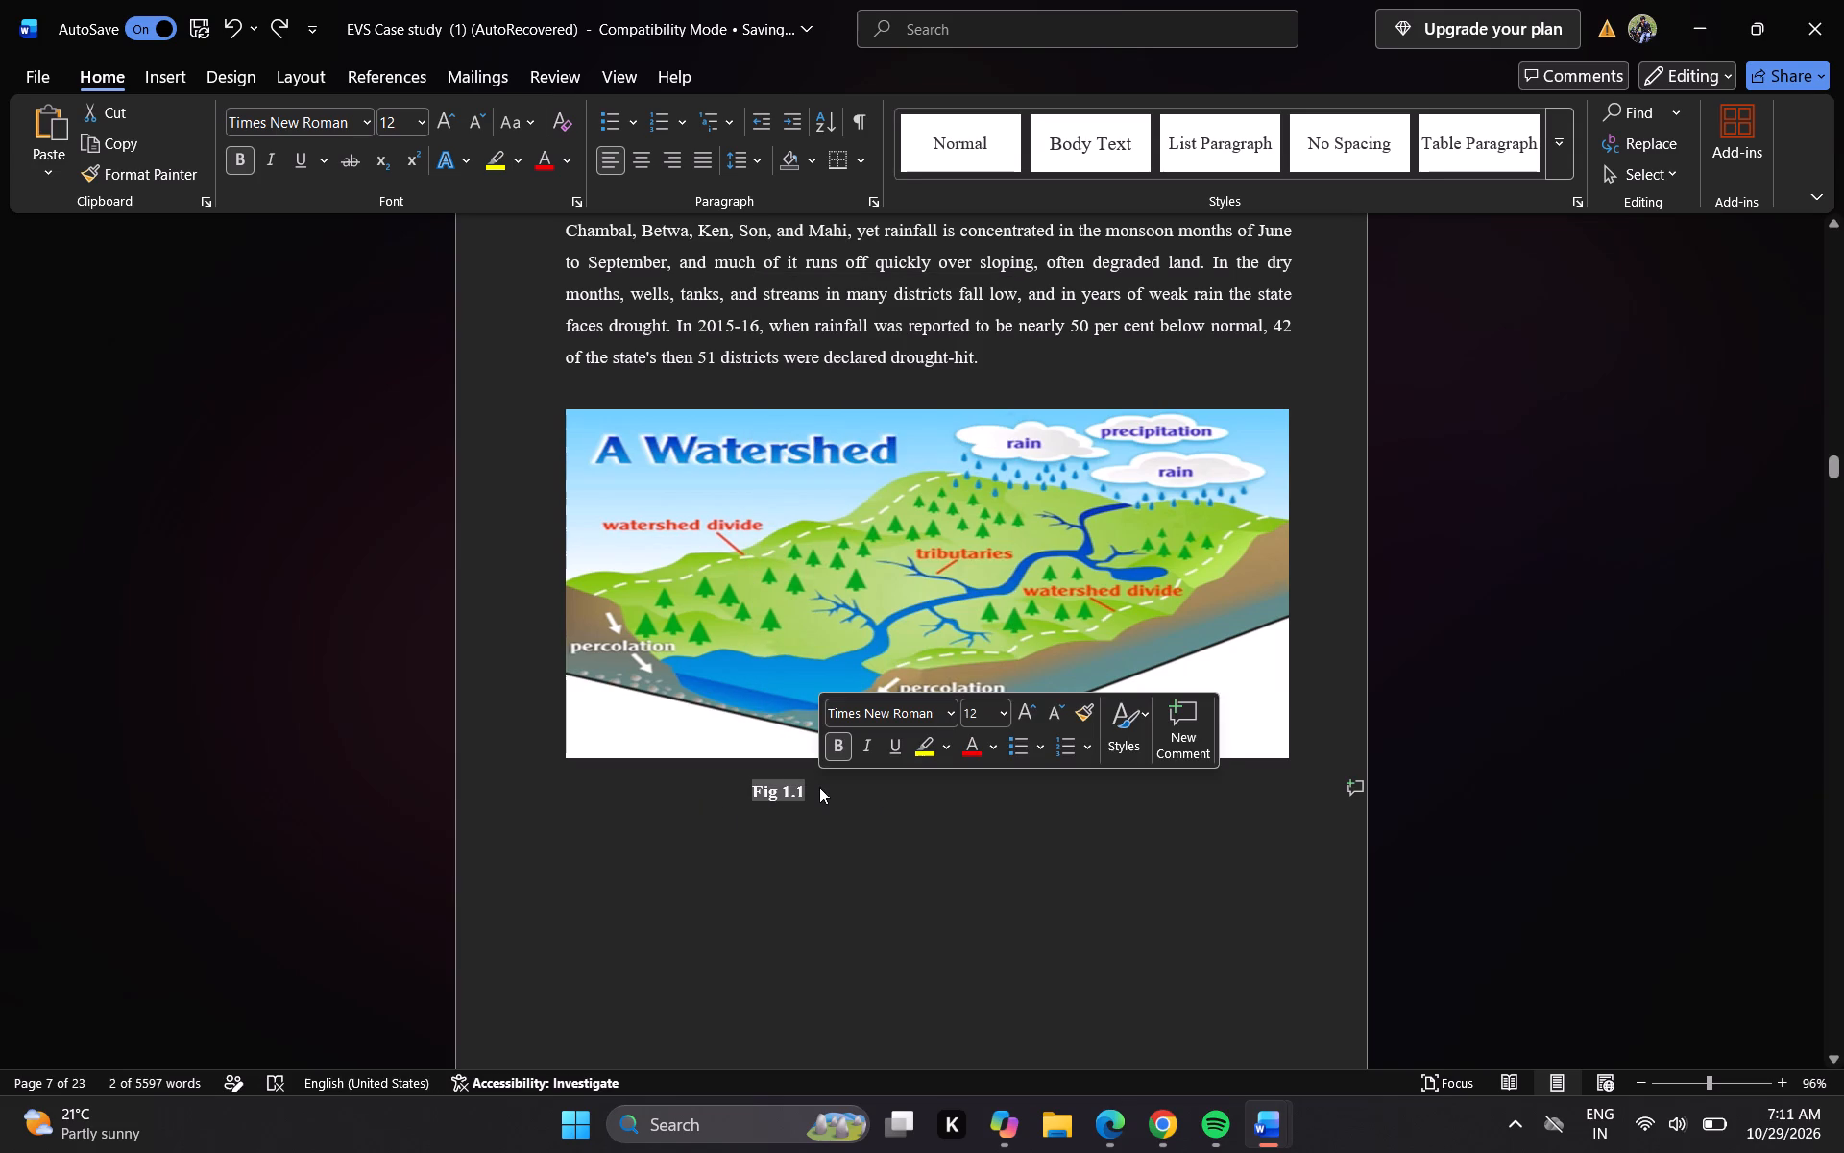
pyautogui.click(819, 787)
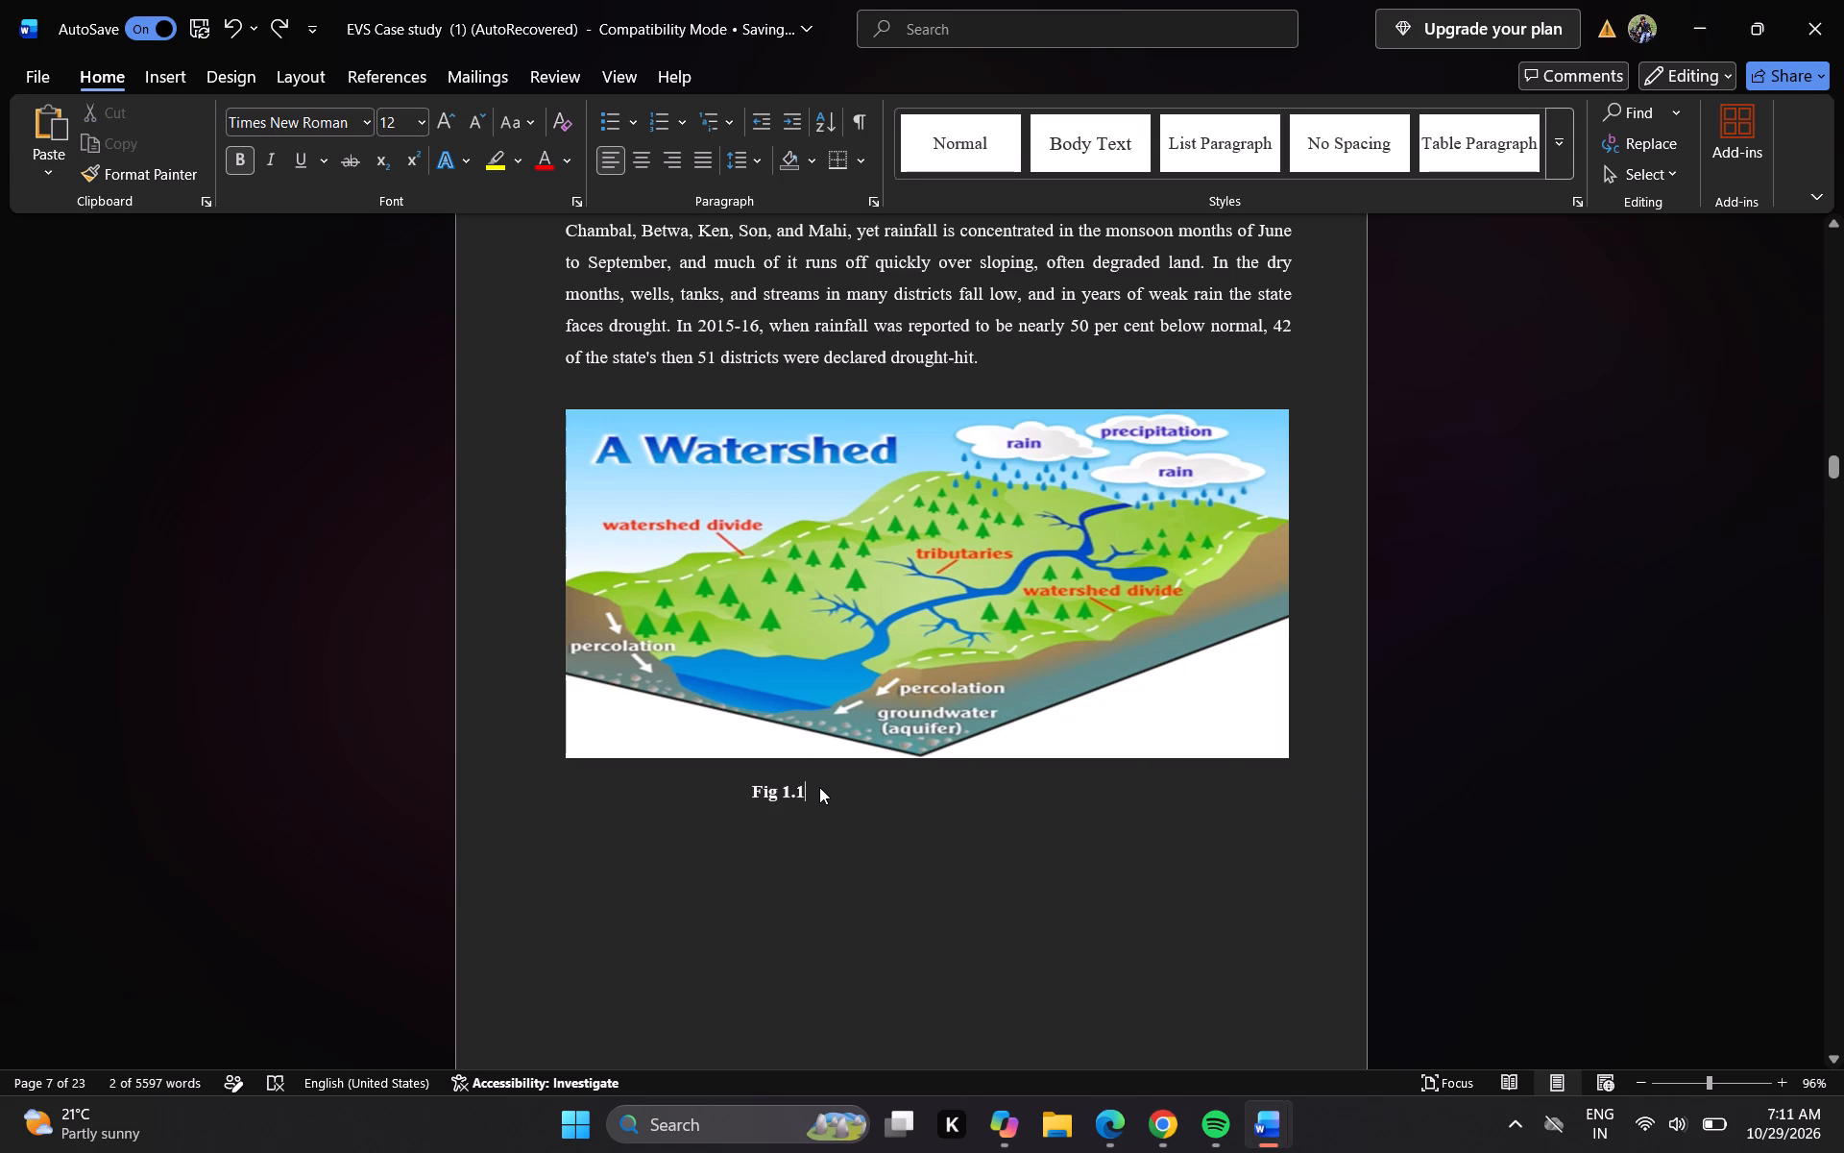
pyautogui.click(819, 787)
pyautogui.press('space')
pyautogui.press('space')
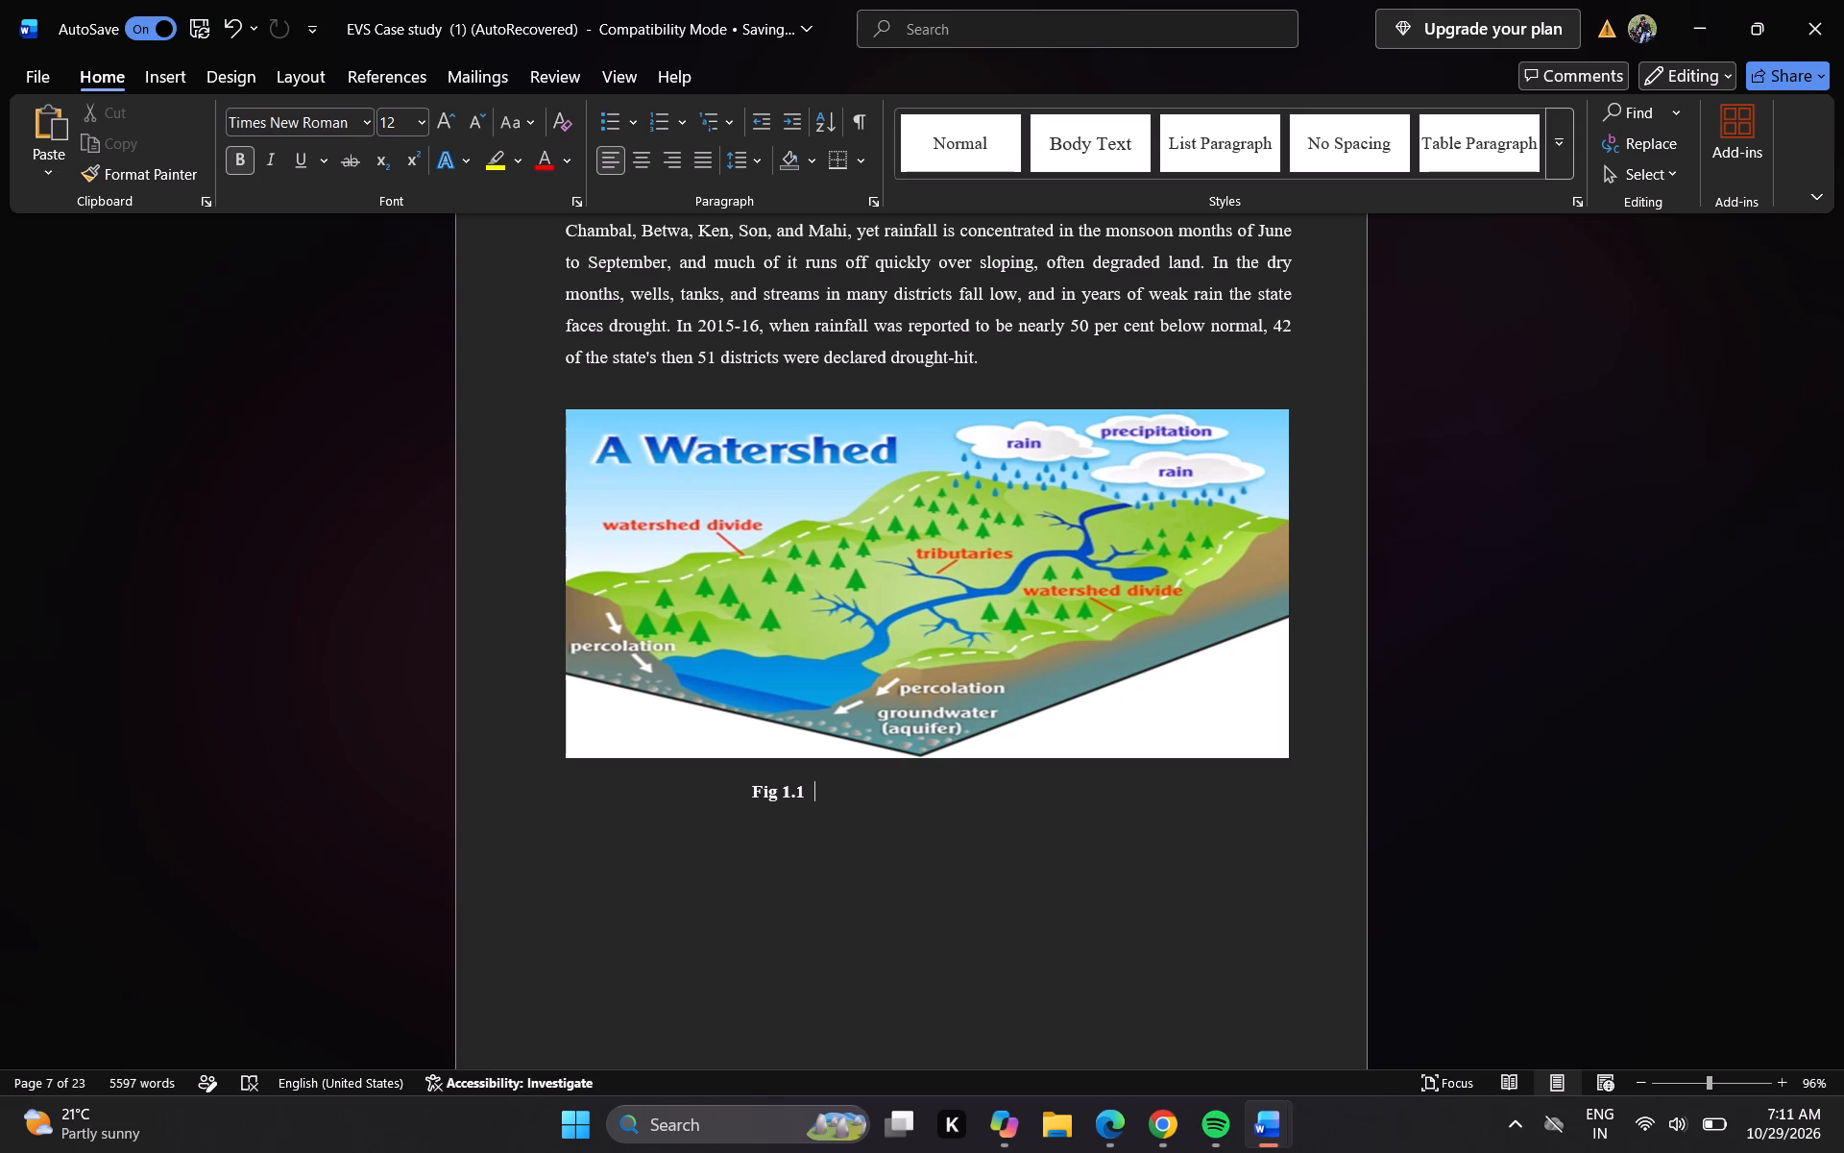
pyautogui.write('wa')
pyautogui.press('BackSpace')
pyautogui.press('BackSpace')
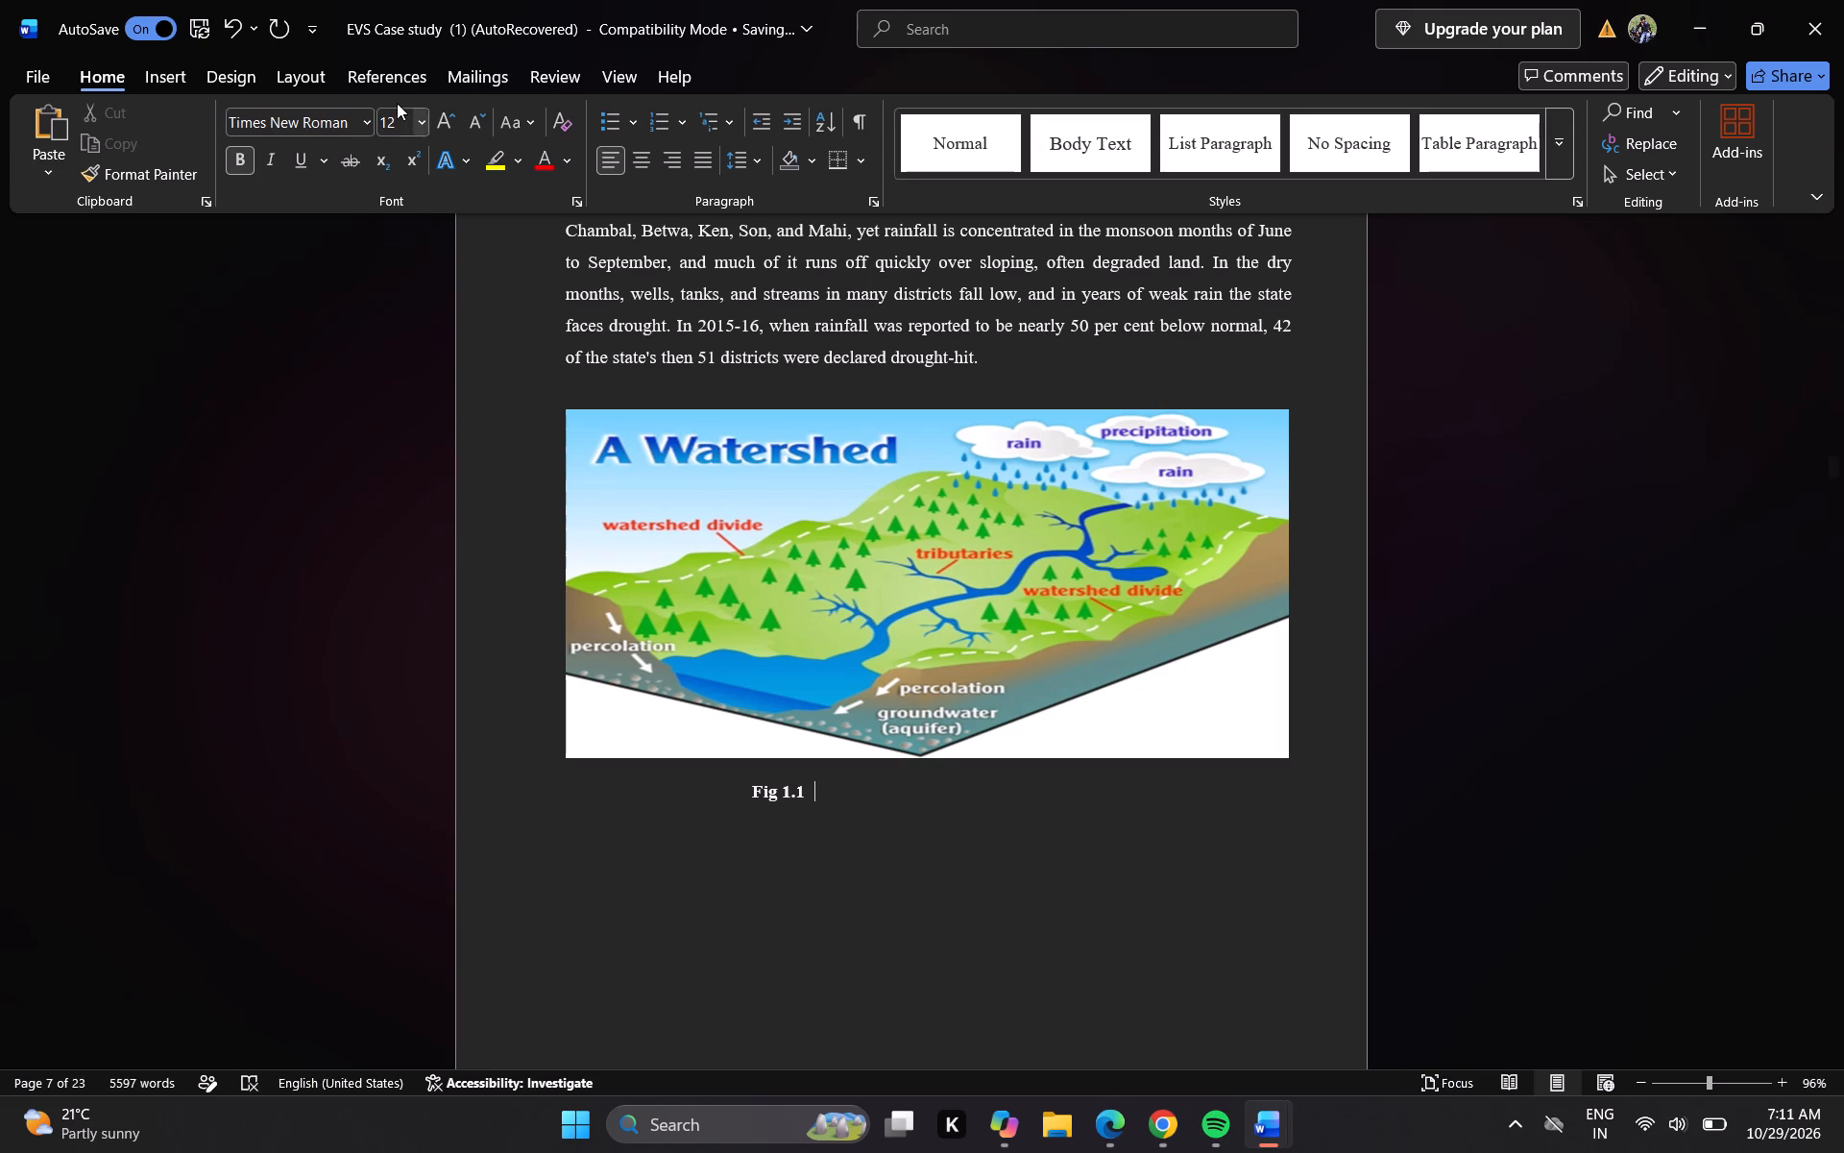
# Complete the Fig 1.1 caption with the description "watershed and its management" at font size 14.
pyautogui.click(403, 114)
pyautogui.press('BackSpace')
pyautogui.write('14')
pyautogui.write('wa')
pyautogui.press('BackSpace')
pyautogui.press('BackSpace')
pyautogui.press('Return')
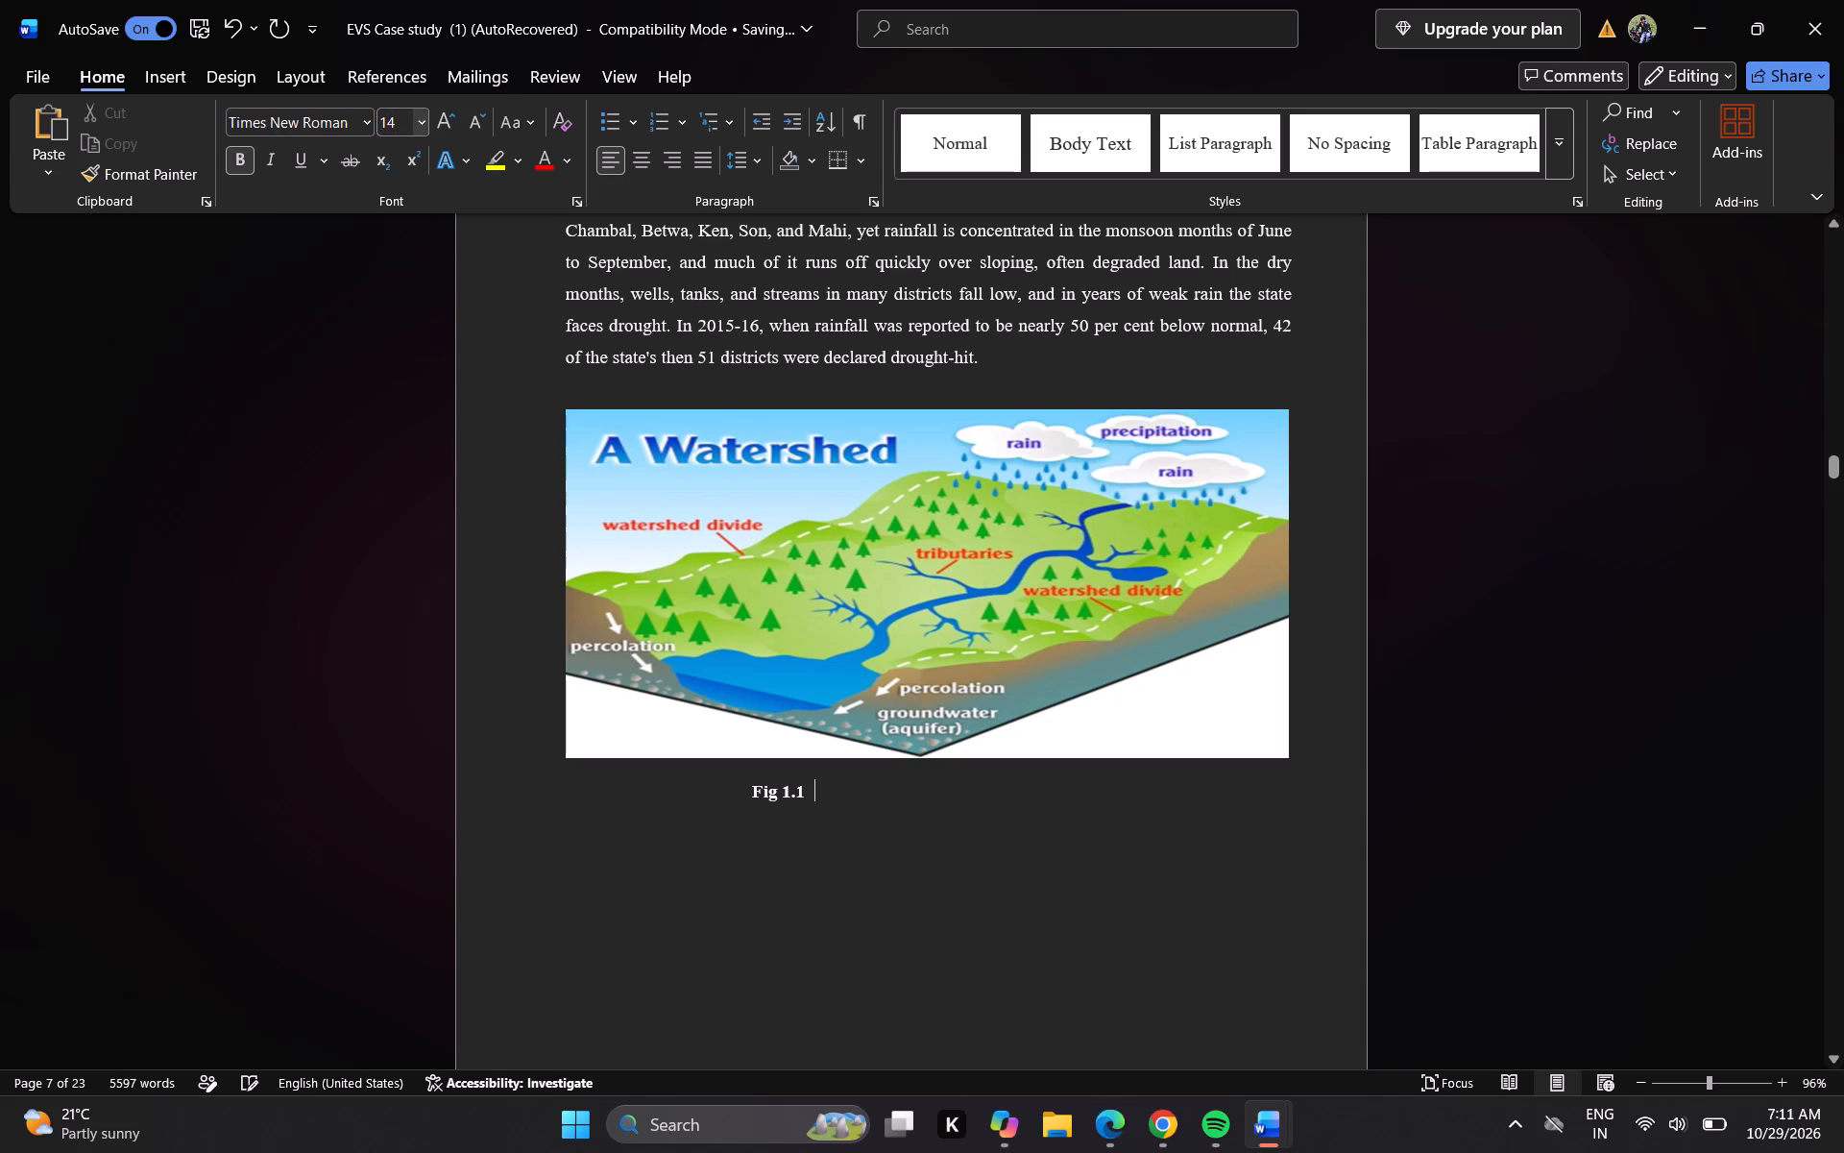
pyautogui.click(403, 114)
pyautogui.click(843, 792)
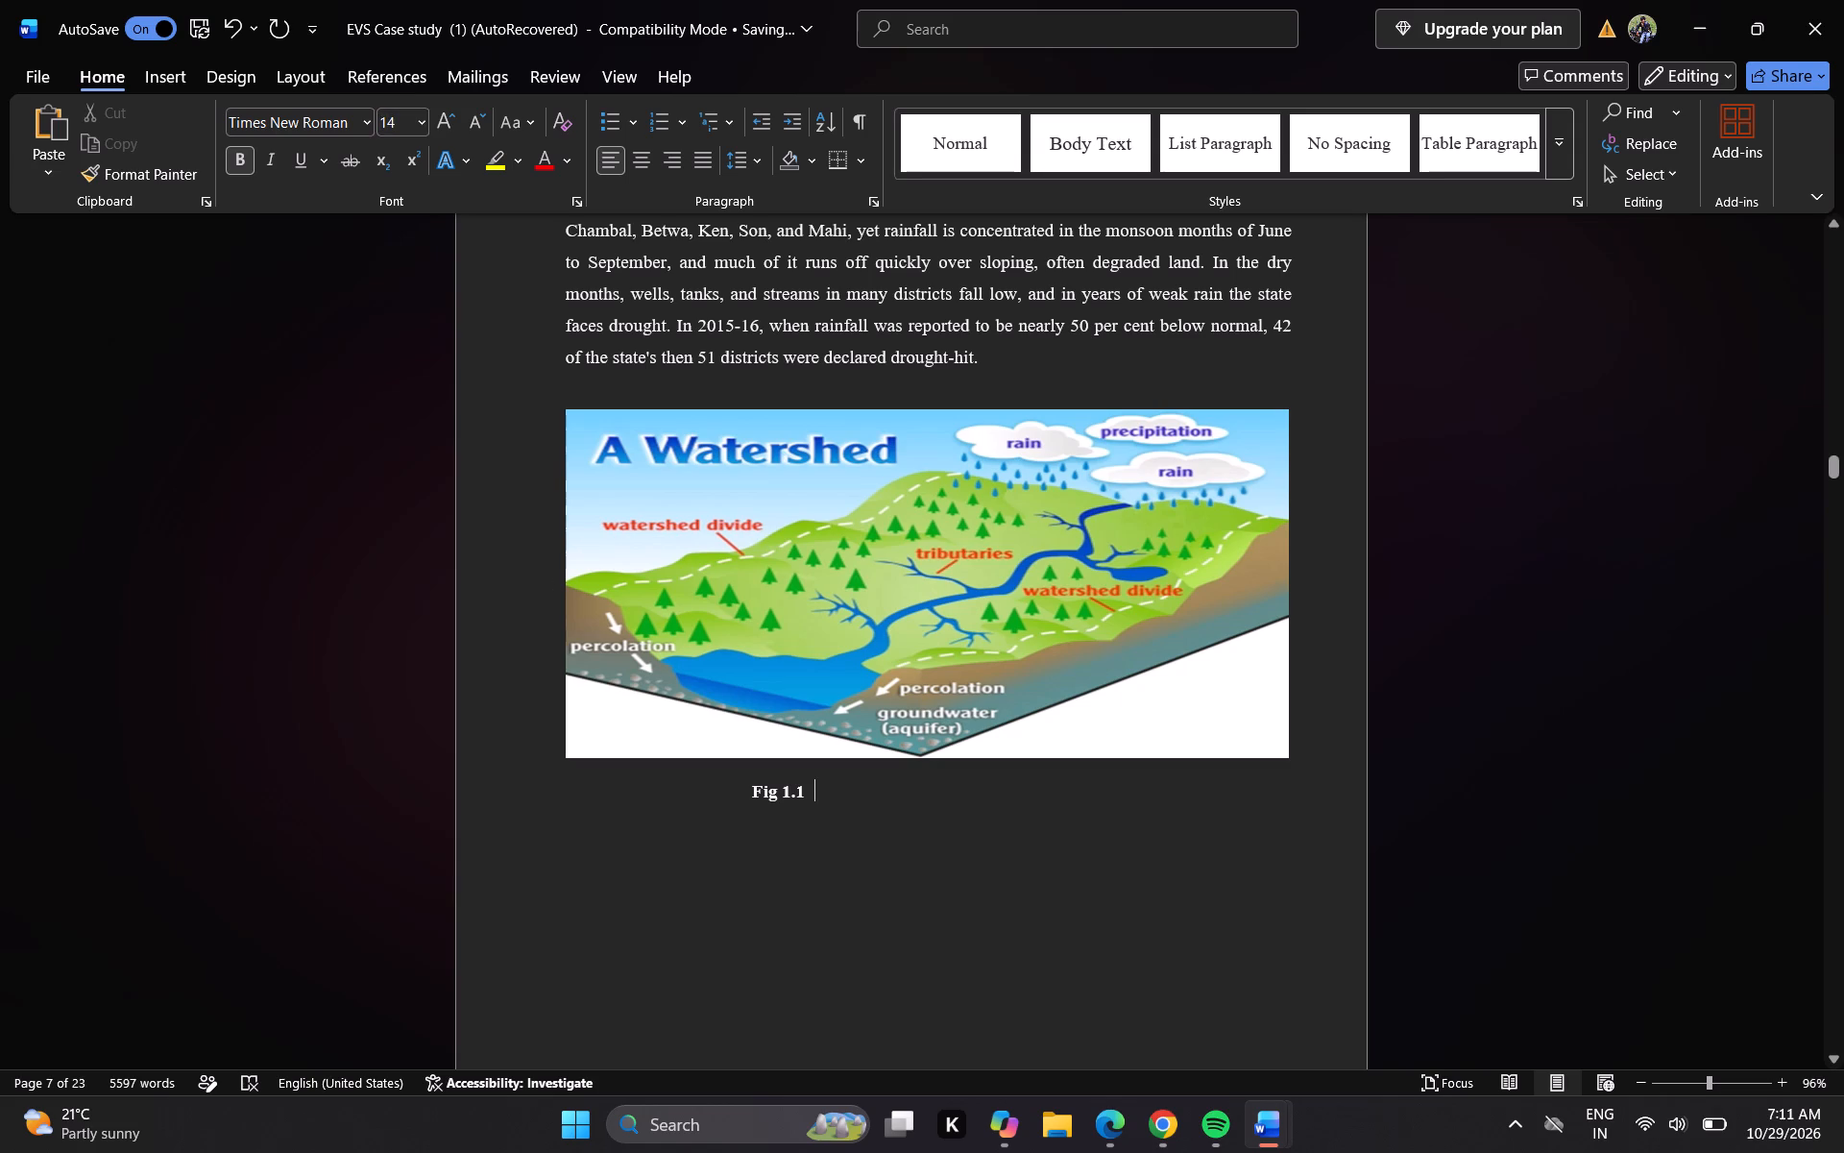
pyautogui.write('water')
pyautogui.write('shed')
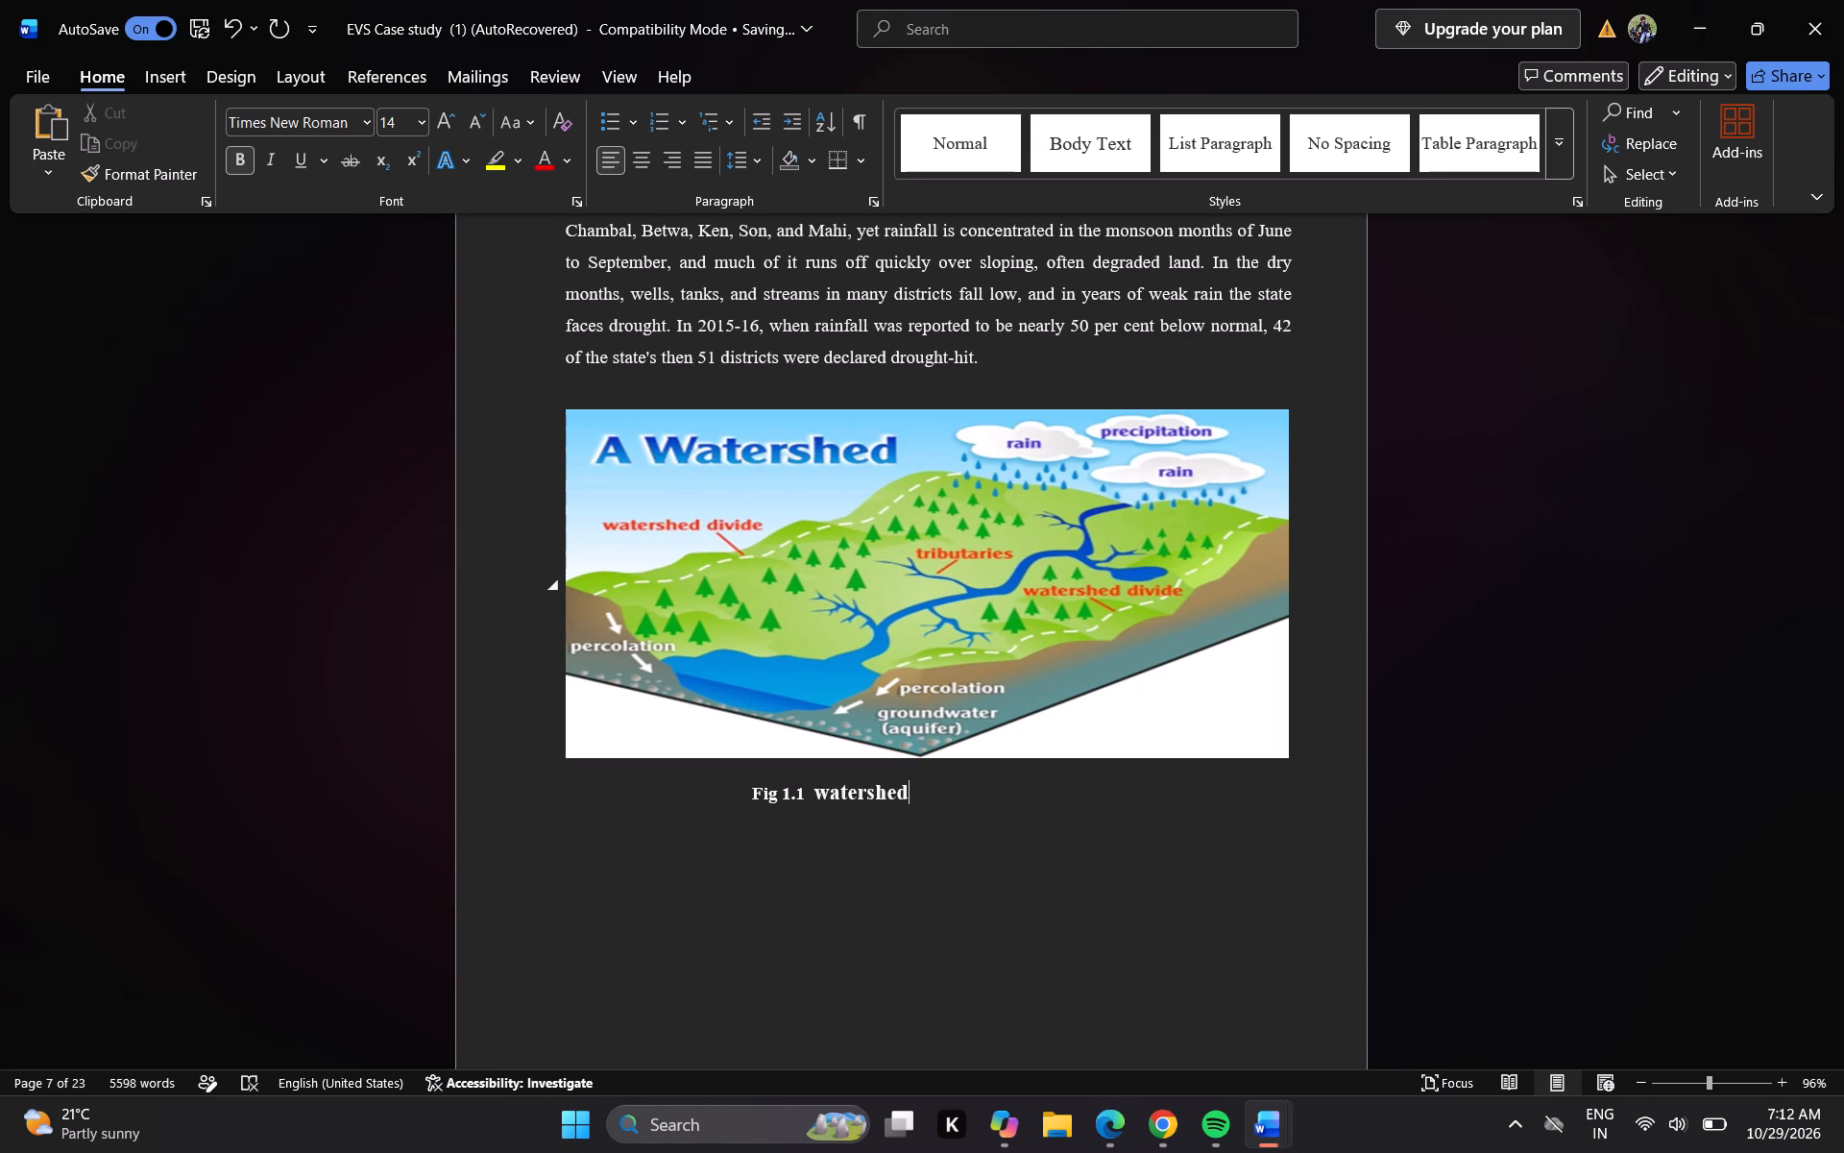
pyautogui.press('space')
pyautogui.write('and its')
pyautogui.press('space')
pyautogui.write('management')
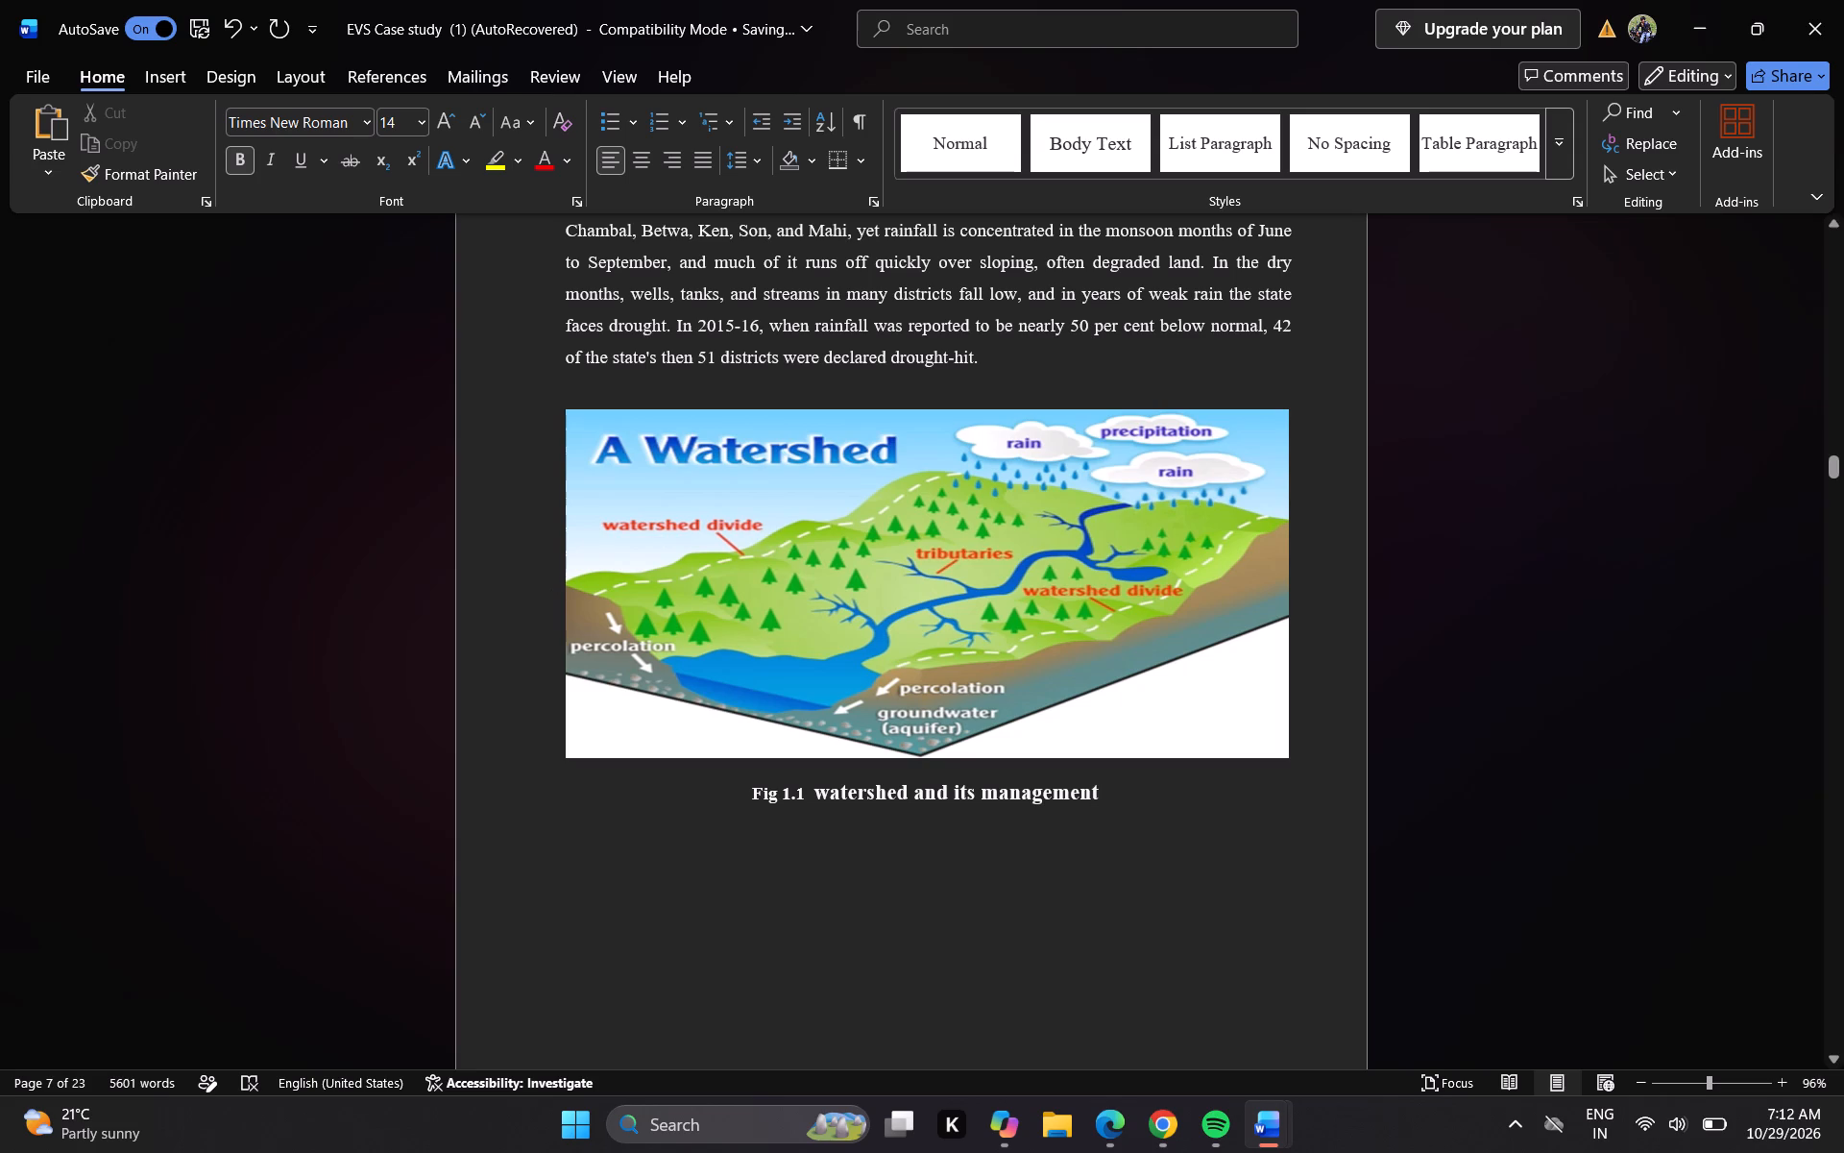
# Start a new empty paragraph below the completed Fig 1.1 caption.
pyautogui.click(1834, 1048)
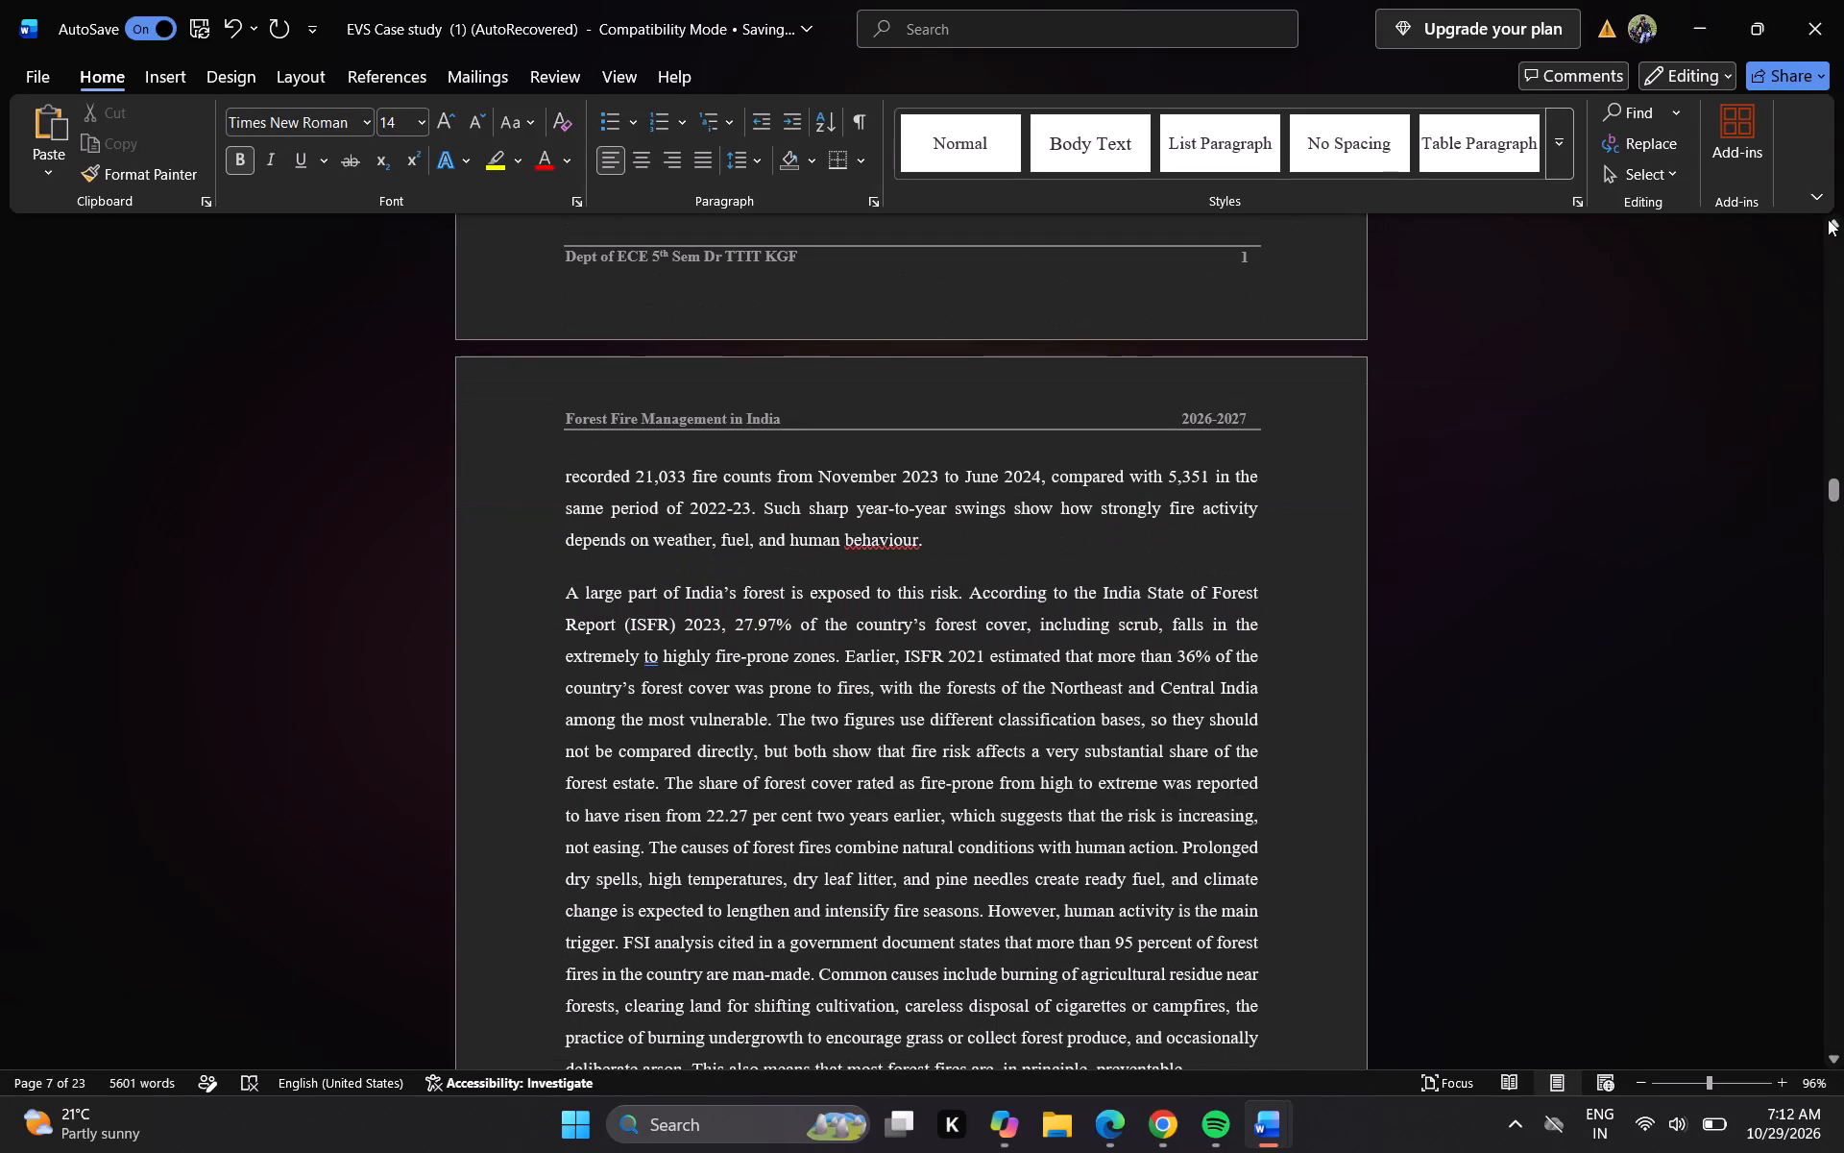
pyautogui.click(1835, 231)
pyautogui.tripleClick(1835, 231)
pyautogui.tripleClick(1835, 231)
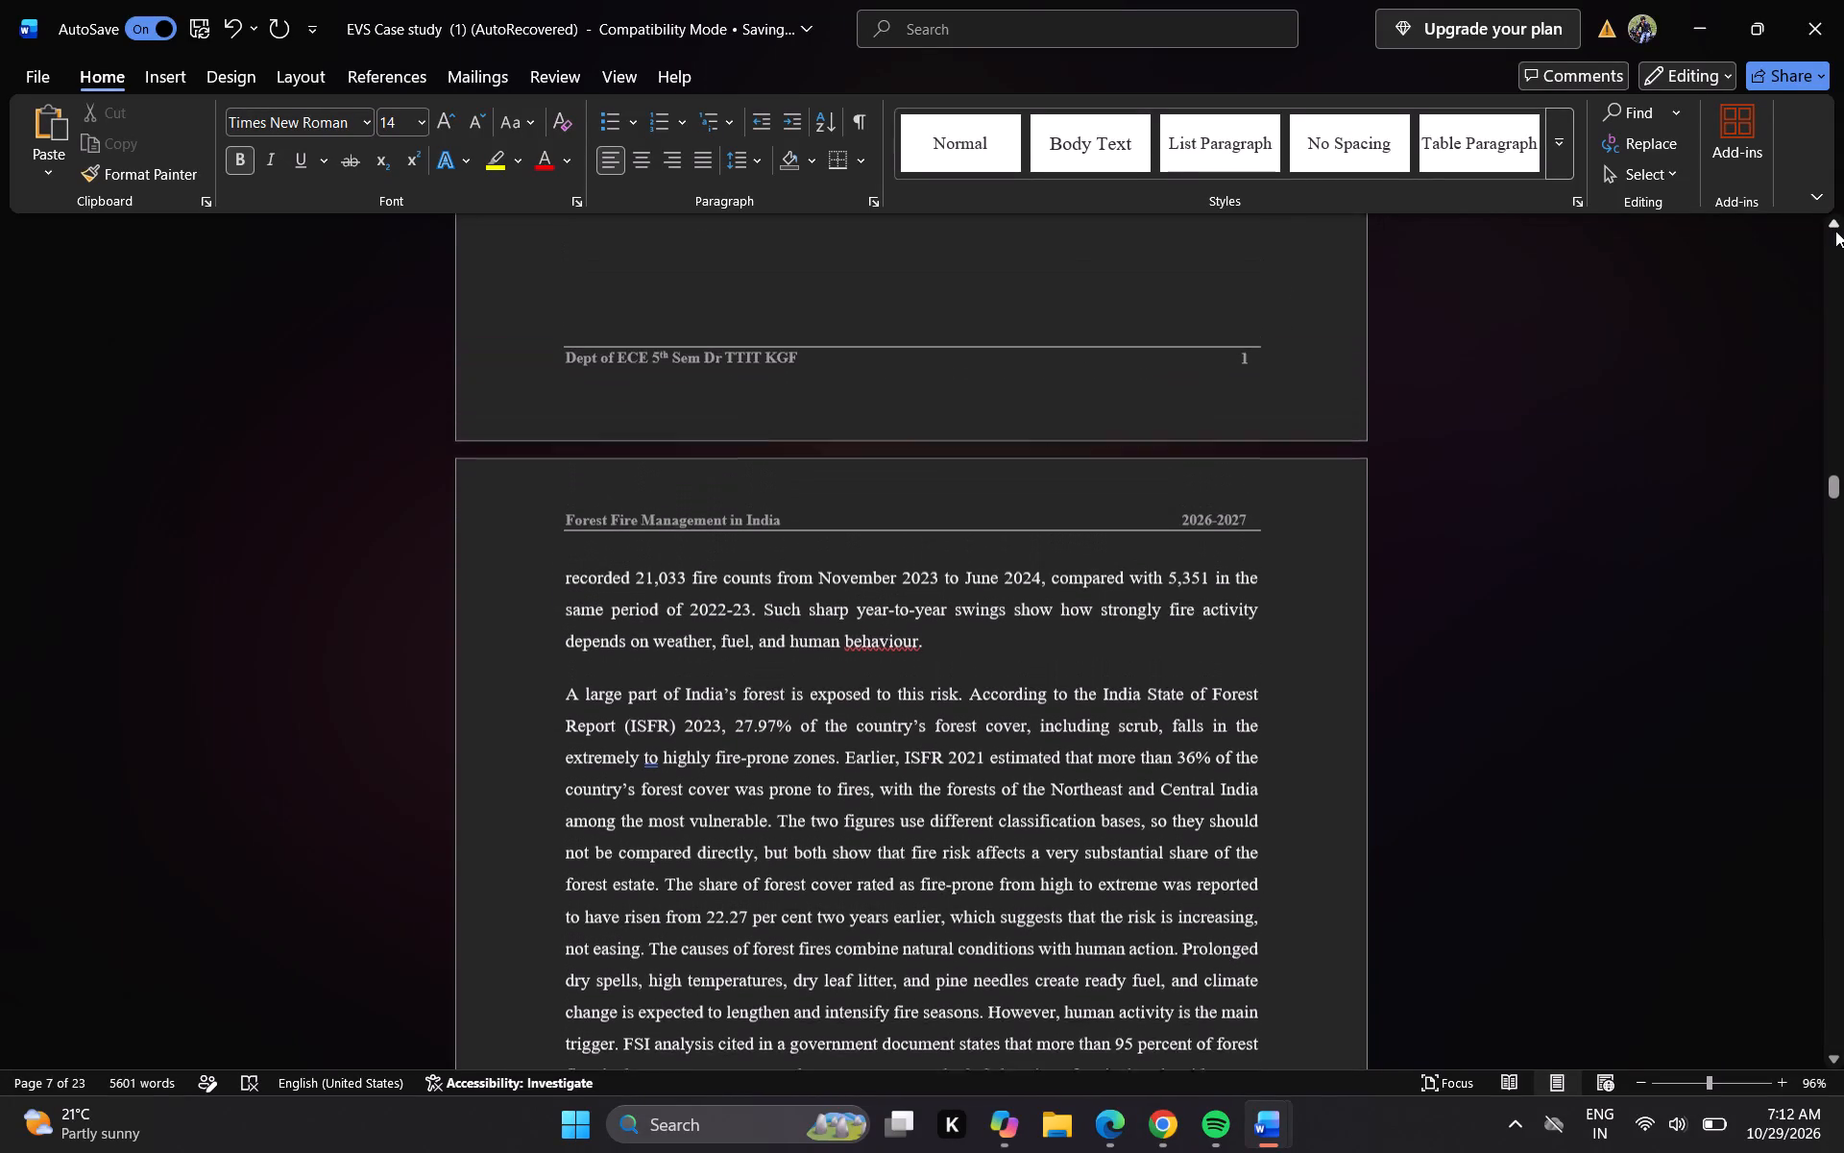
pyautogui.tripleClick(1835, 231)
pyautogui.tripleClick(1835, 231)
pyautogui.tripleClick(1835, 231)
pyautogui.doubleClick(1835, 231)
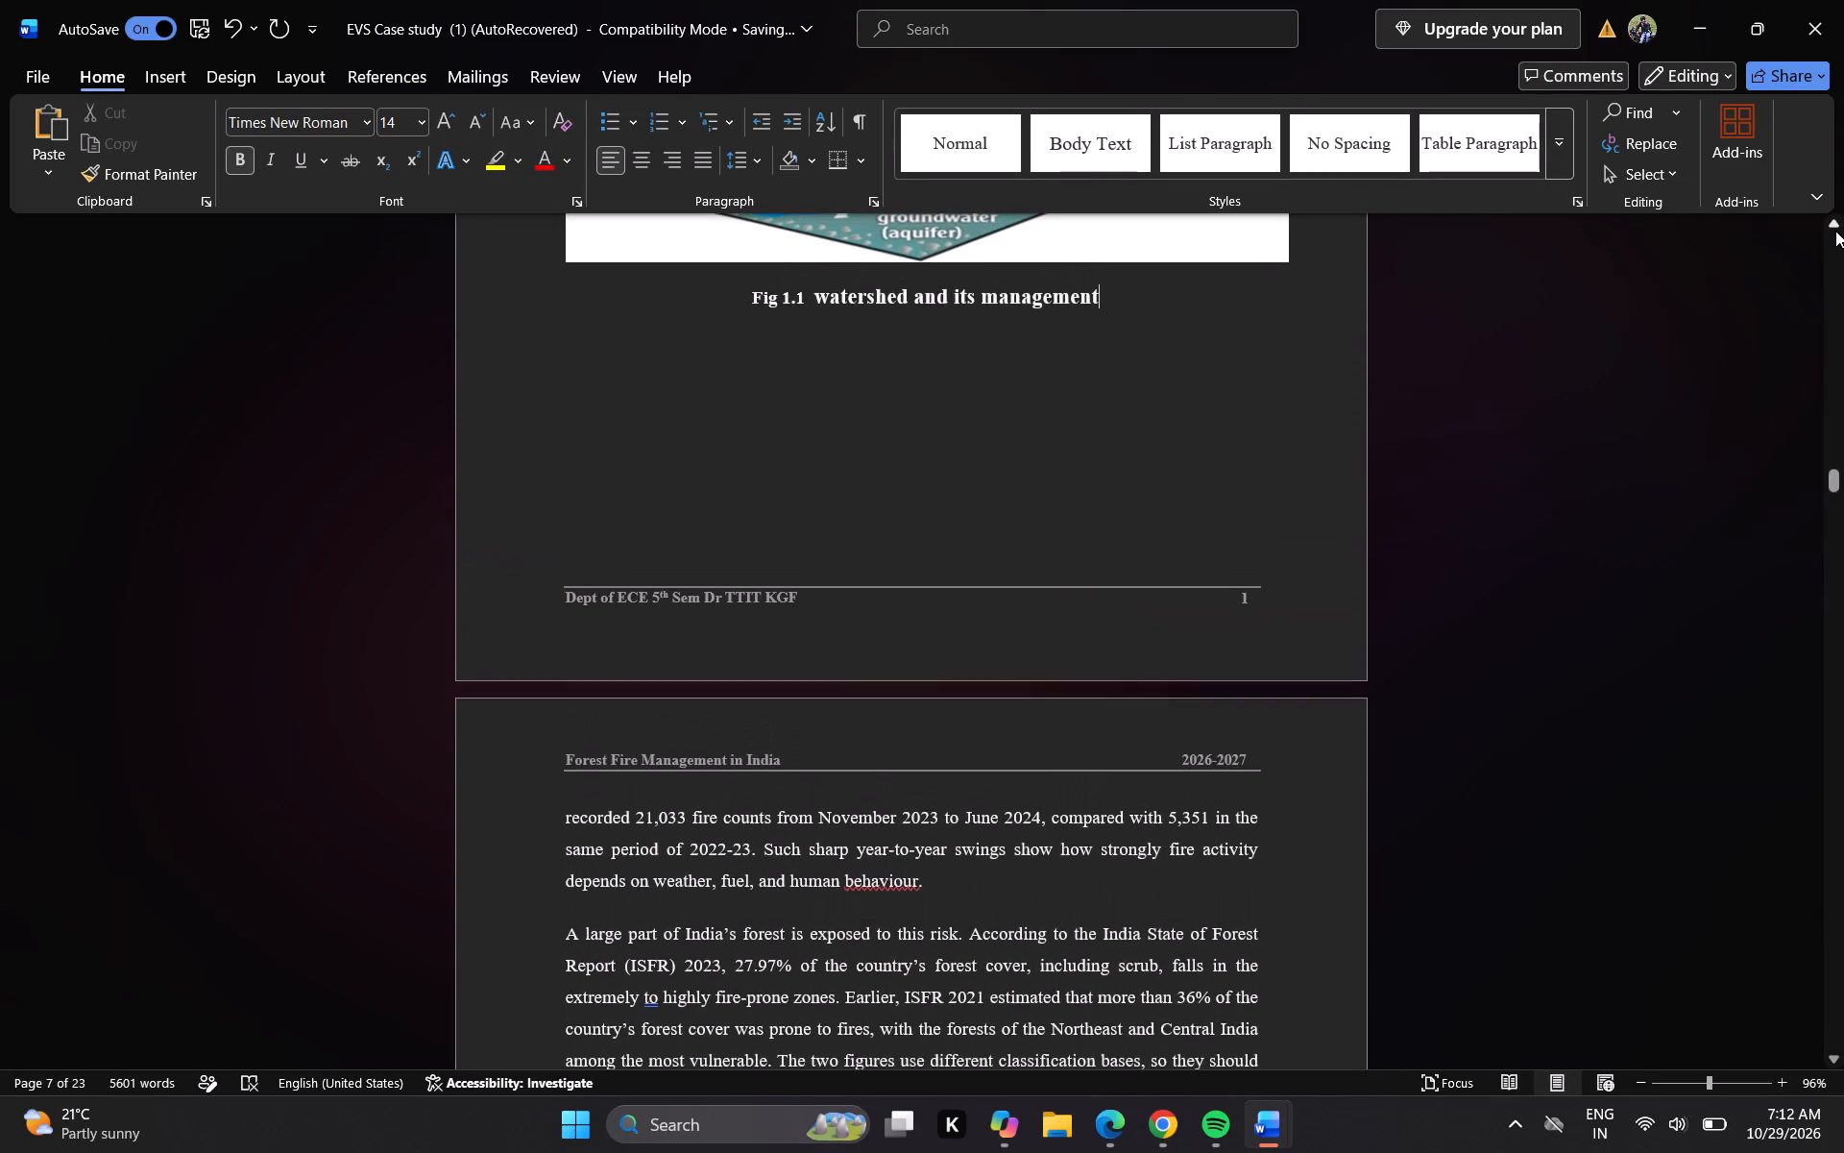
pyautogui.doubleClick(1835, 231)
pyautogui.click(1835, 231)
pyautogui.click(1835, 231)
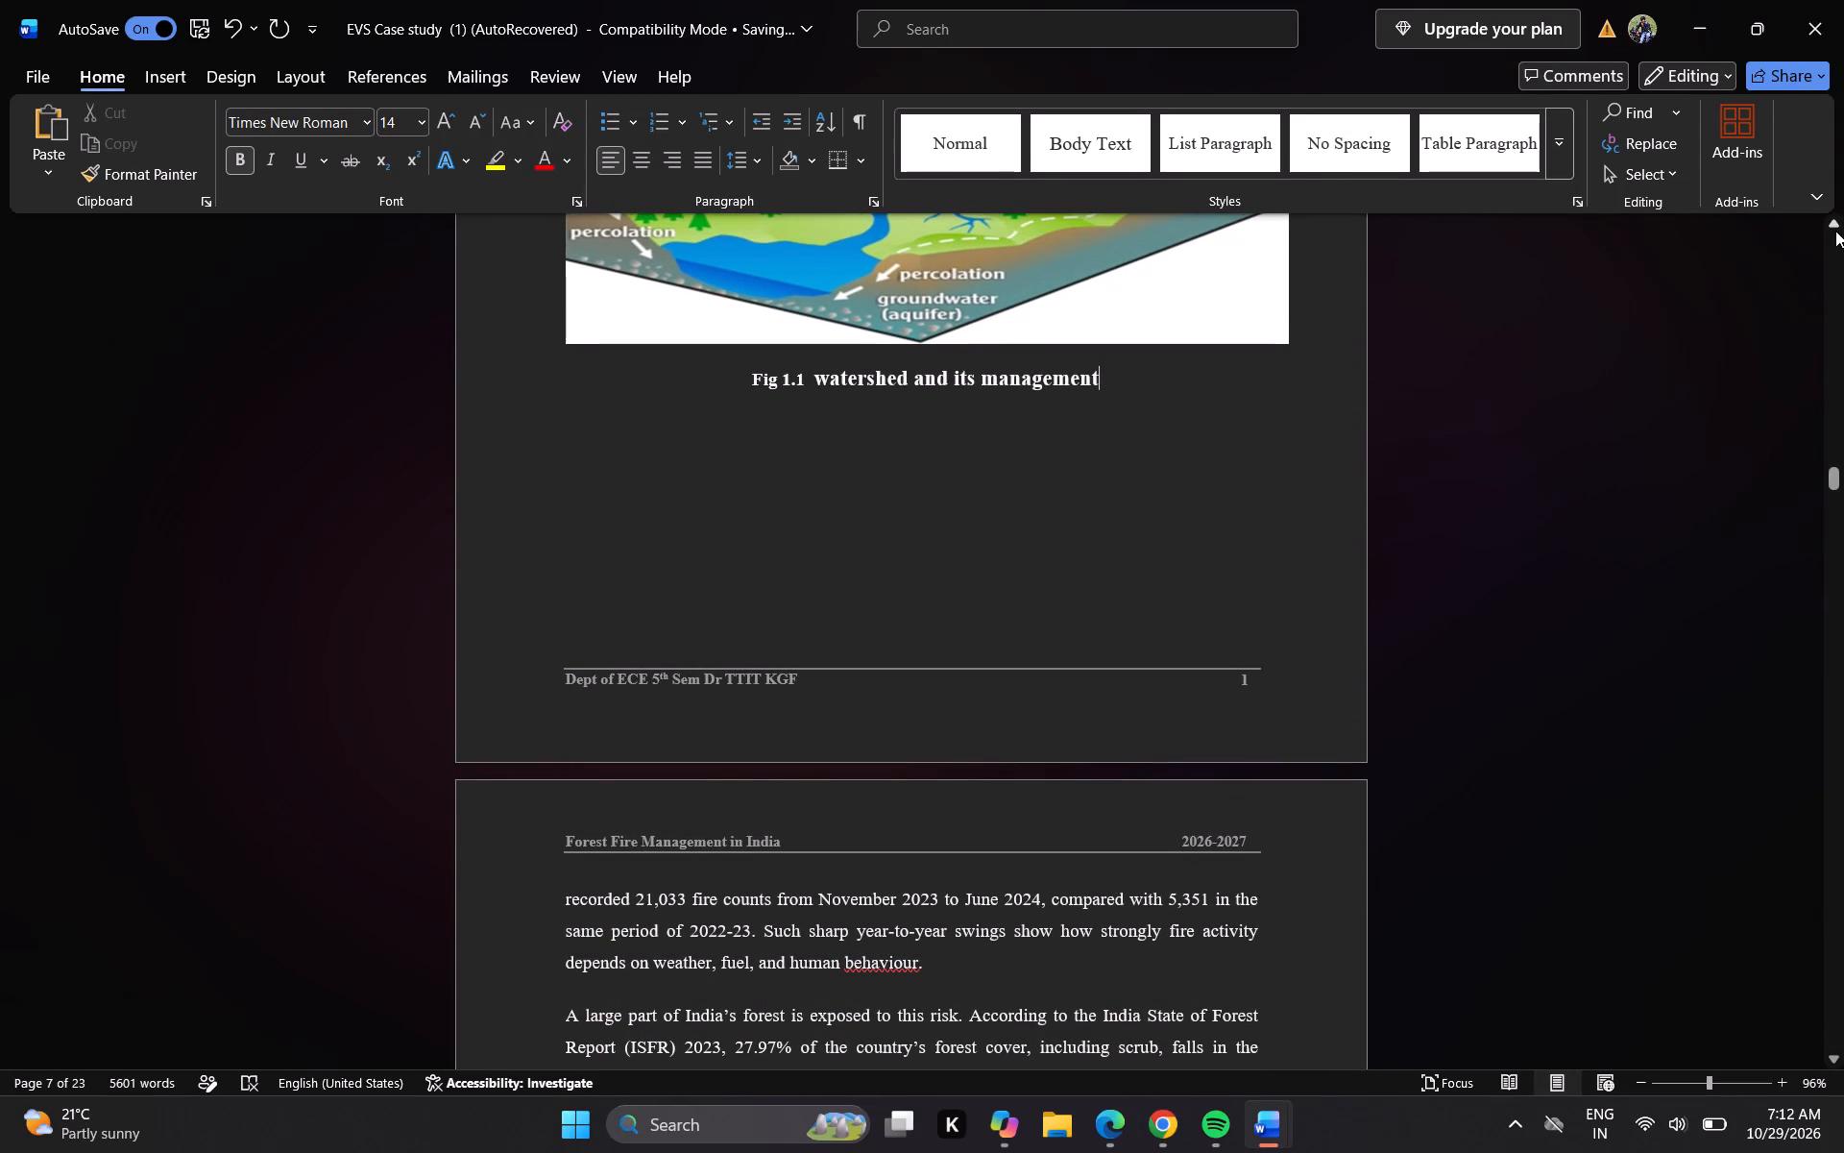
pyautogui.press('Return')
pyautogui.press('Return')
pyautogui.press('BackSpace')
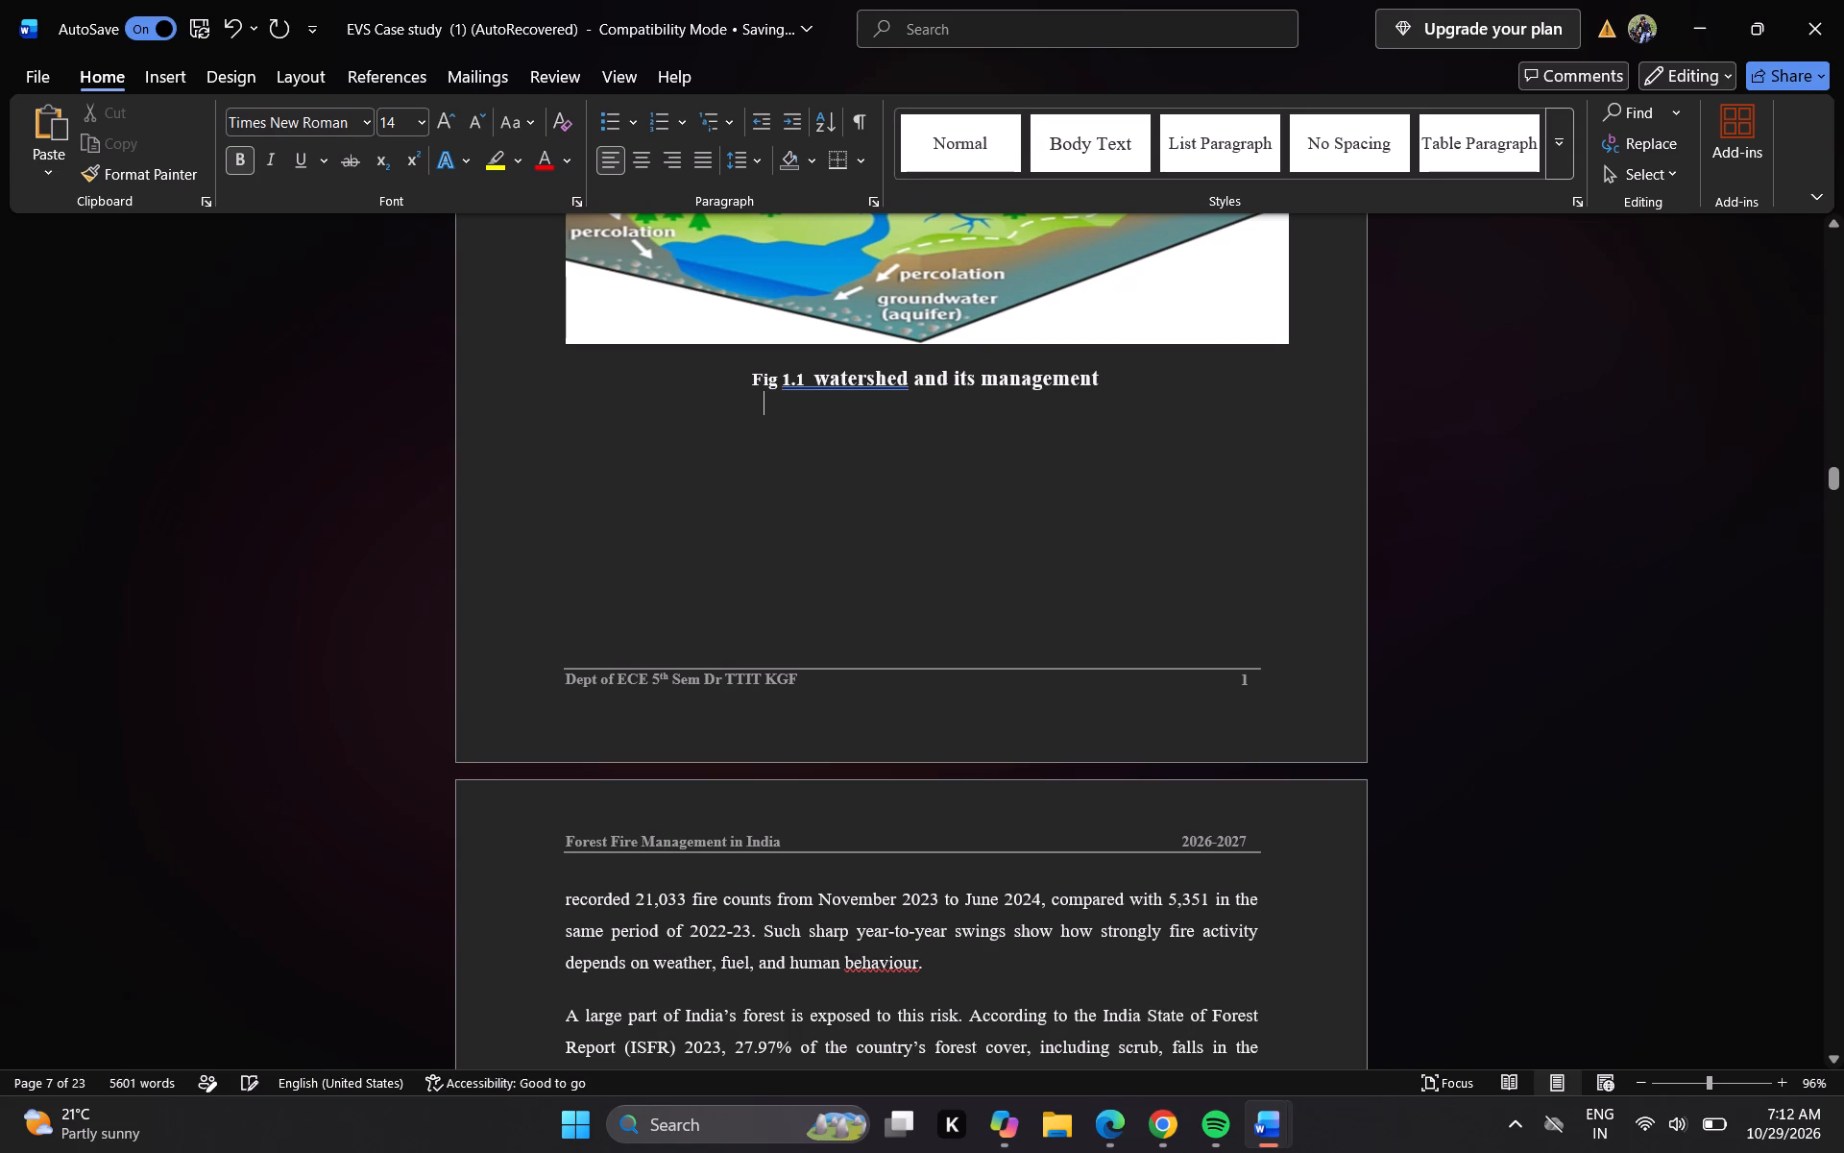
pyautogui.press('Return')
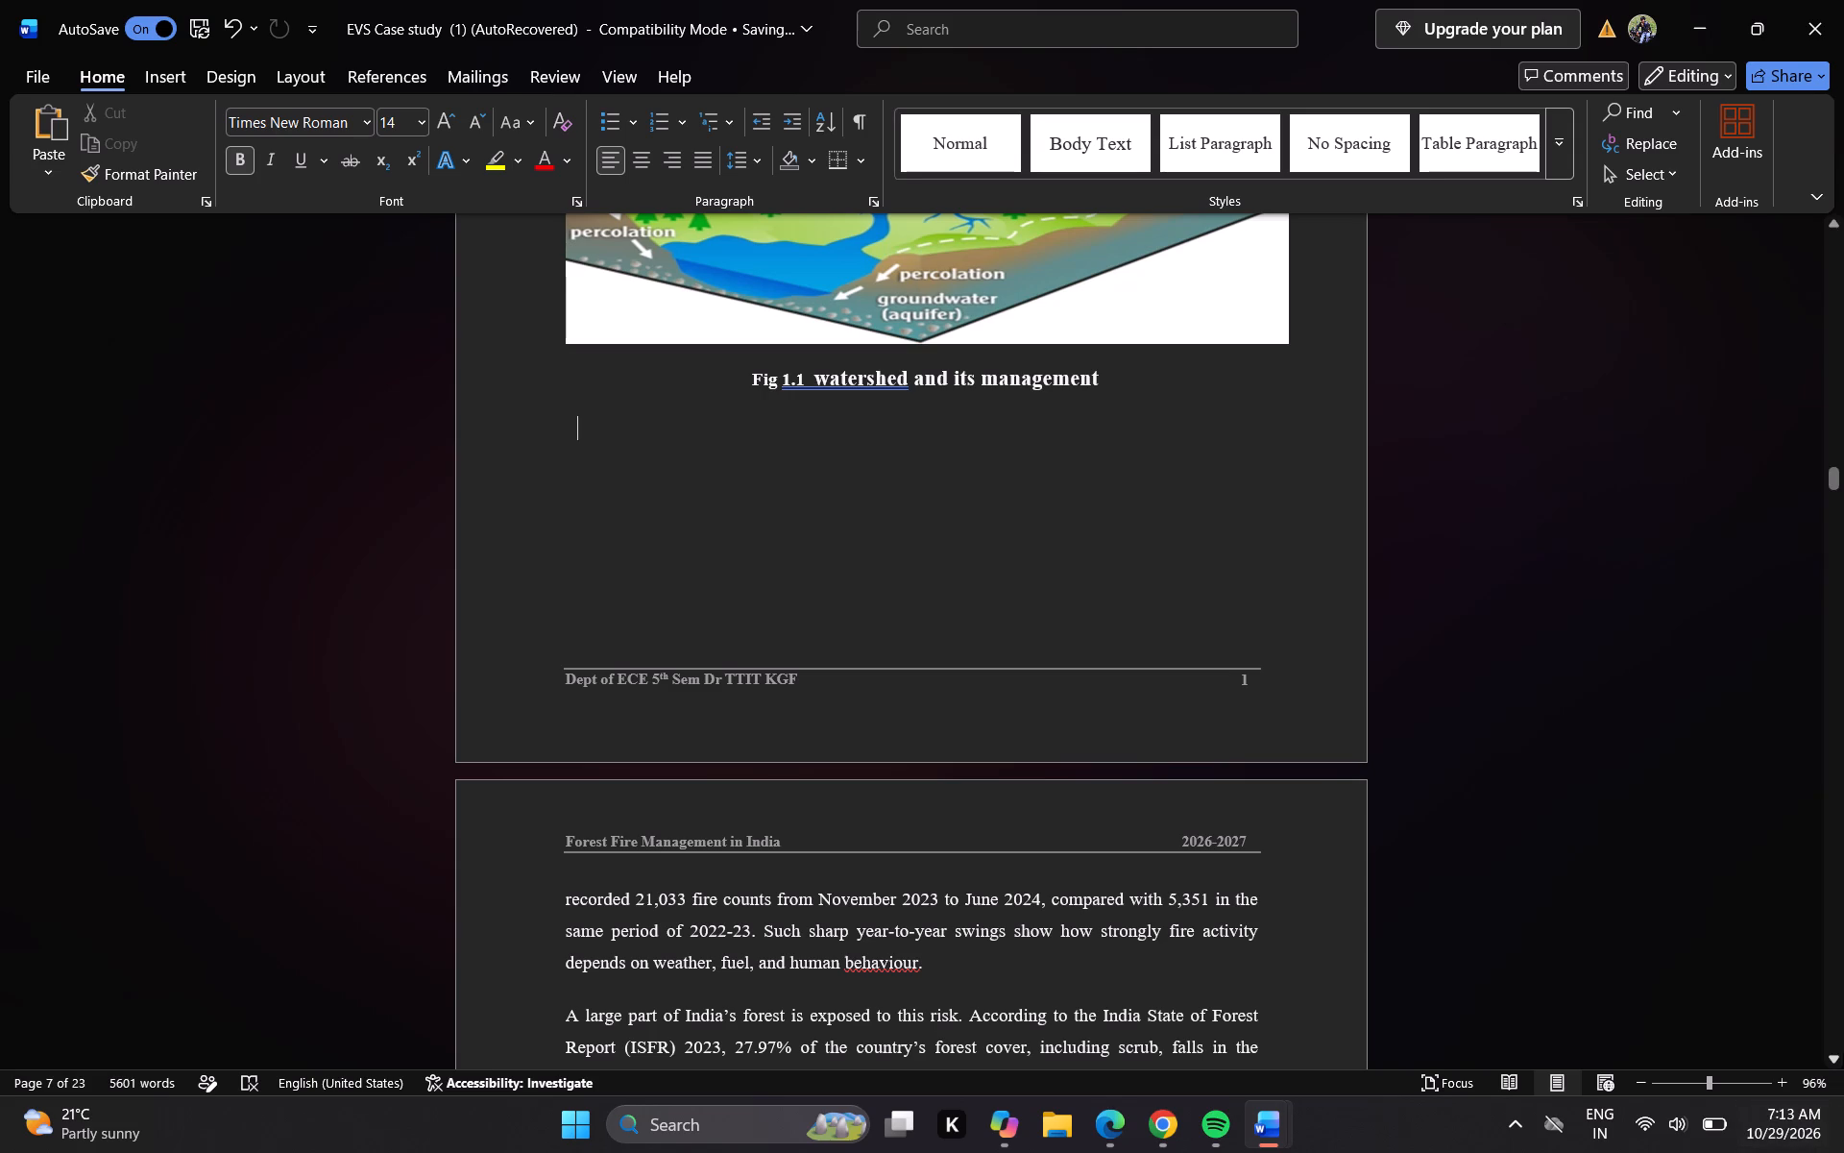
# Delete the leftover forest fire text on page 8, from "recorded 21,033 fire counts" through "Technology now plays a growing role.".
pyautogui.click(1829, 1045)
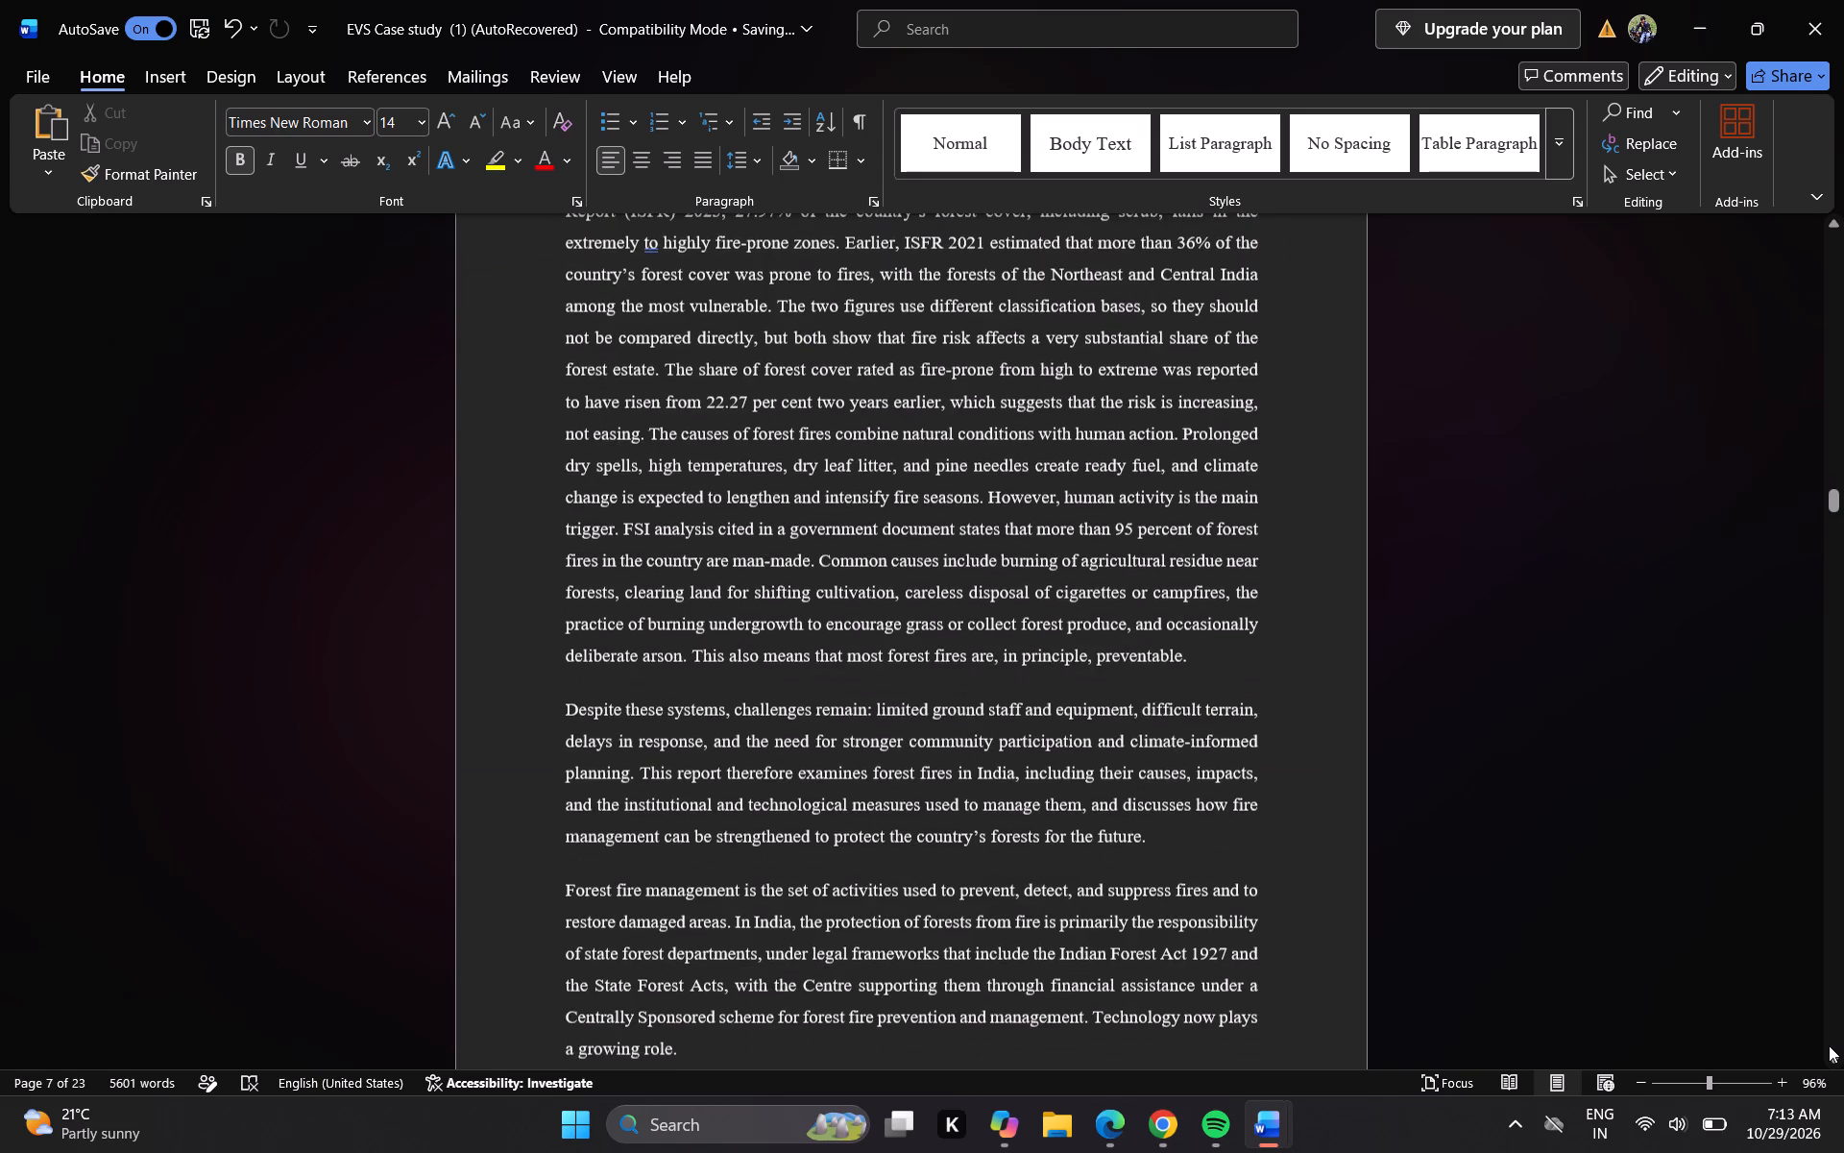
pyautogui.tripleClick(1836, 230)
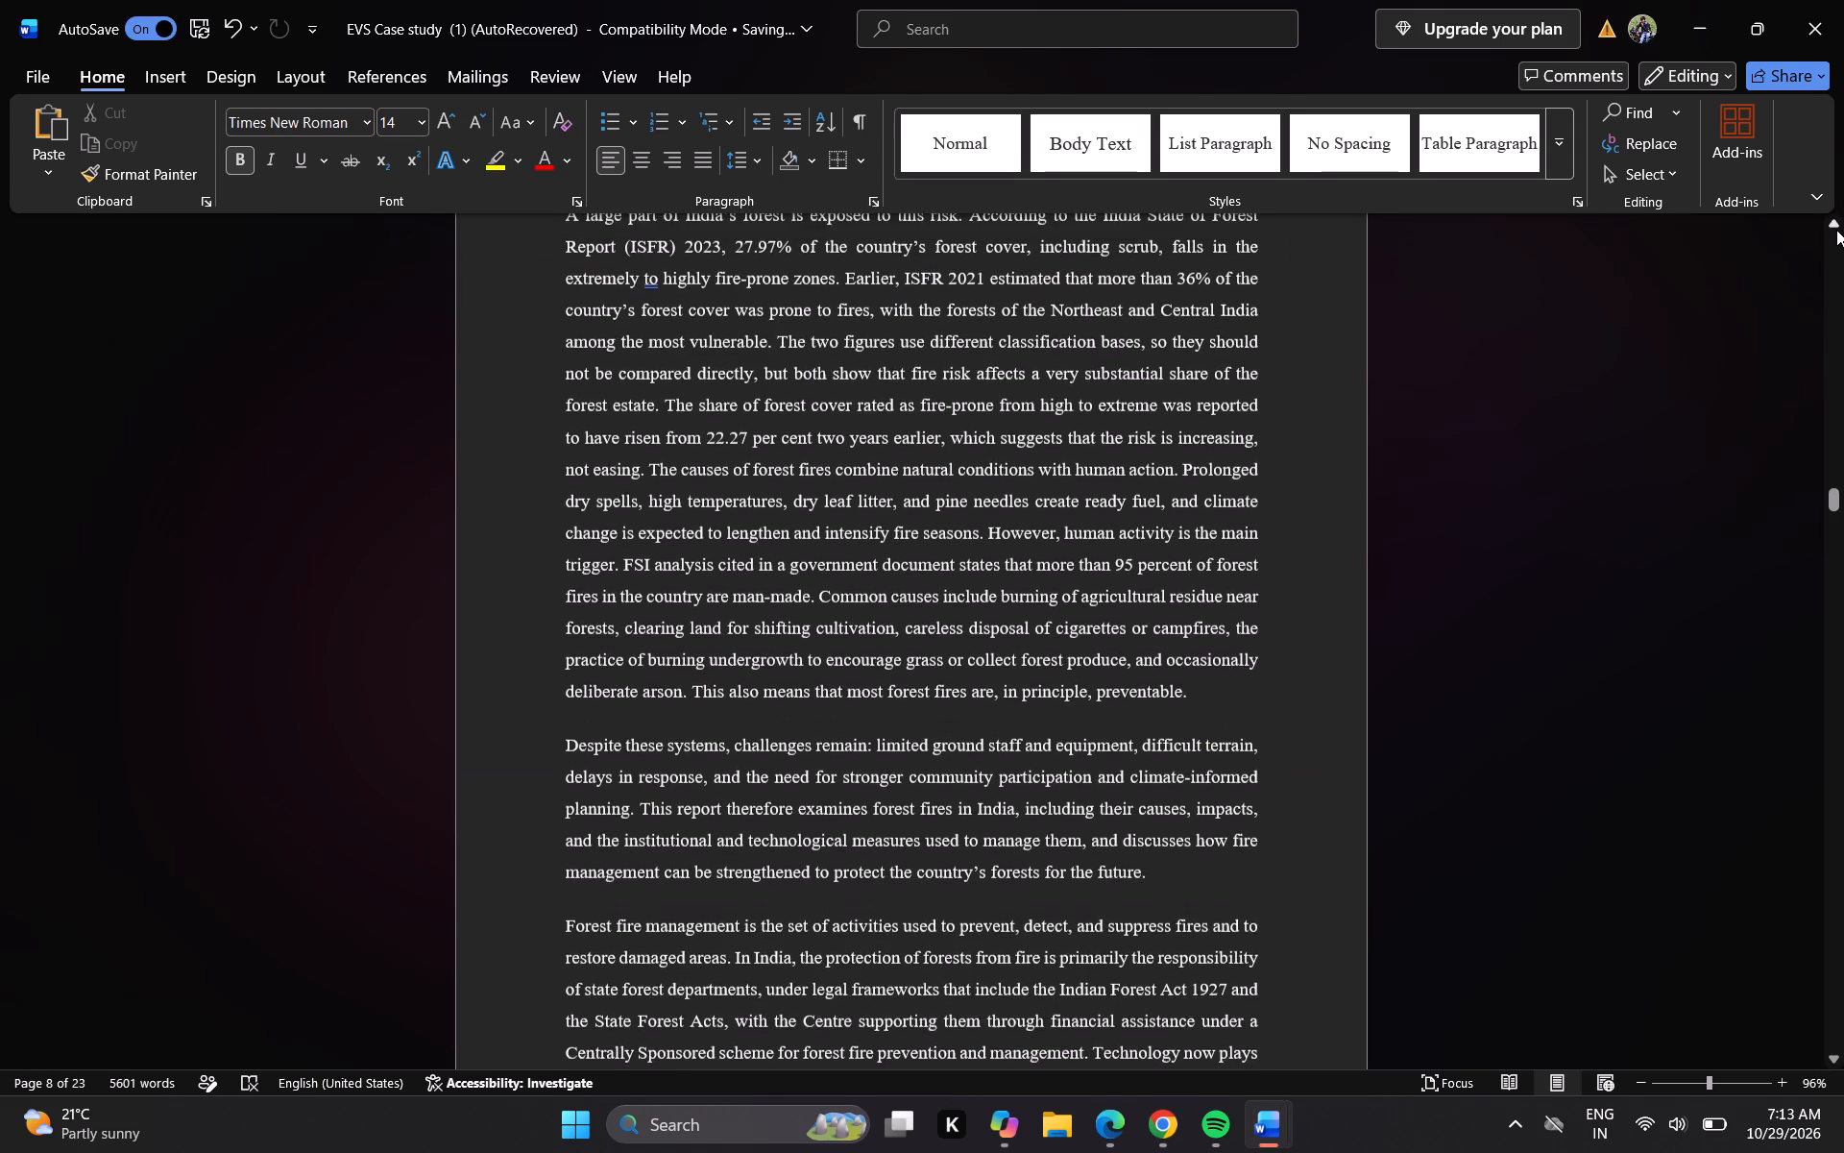
pyautogui.tripleClick(1836, 230)
pyautogui.tripleClick(1836, 230)
pyautogui.tripleClick(1836, 230)
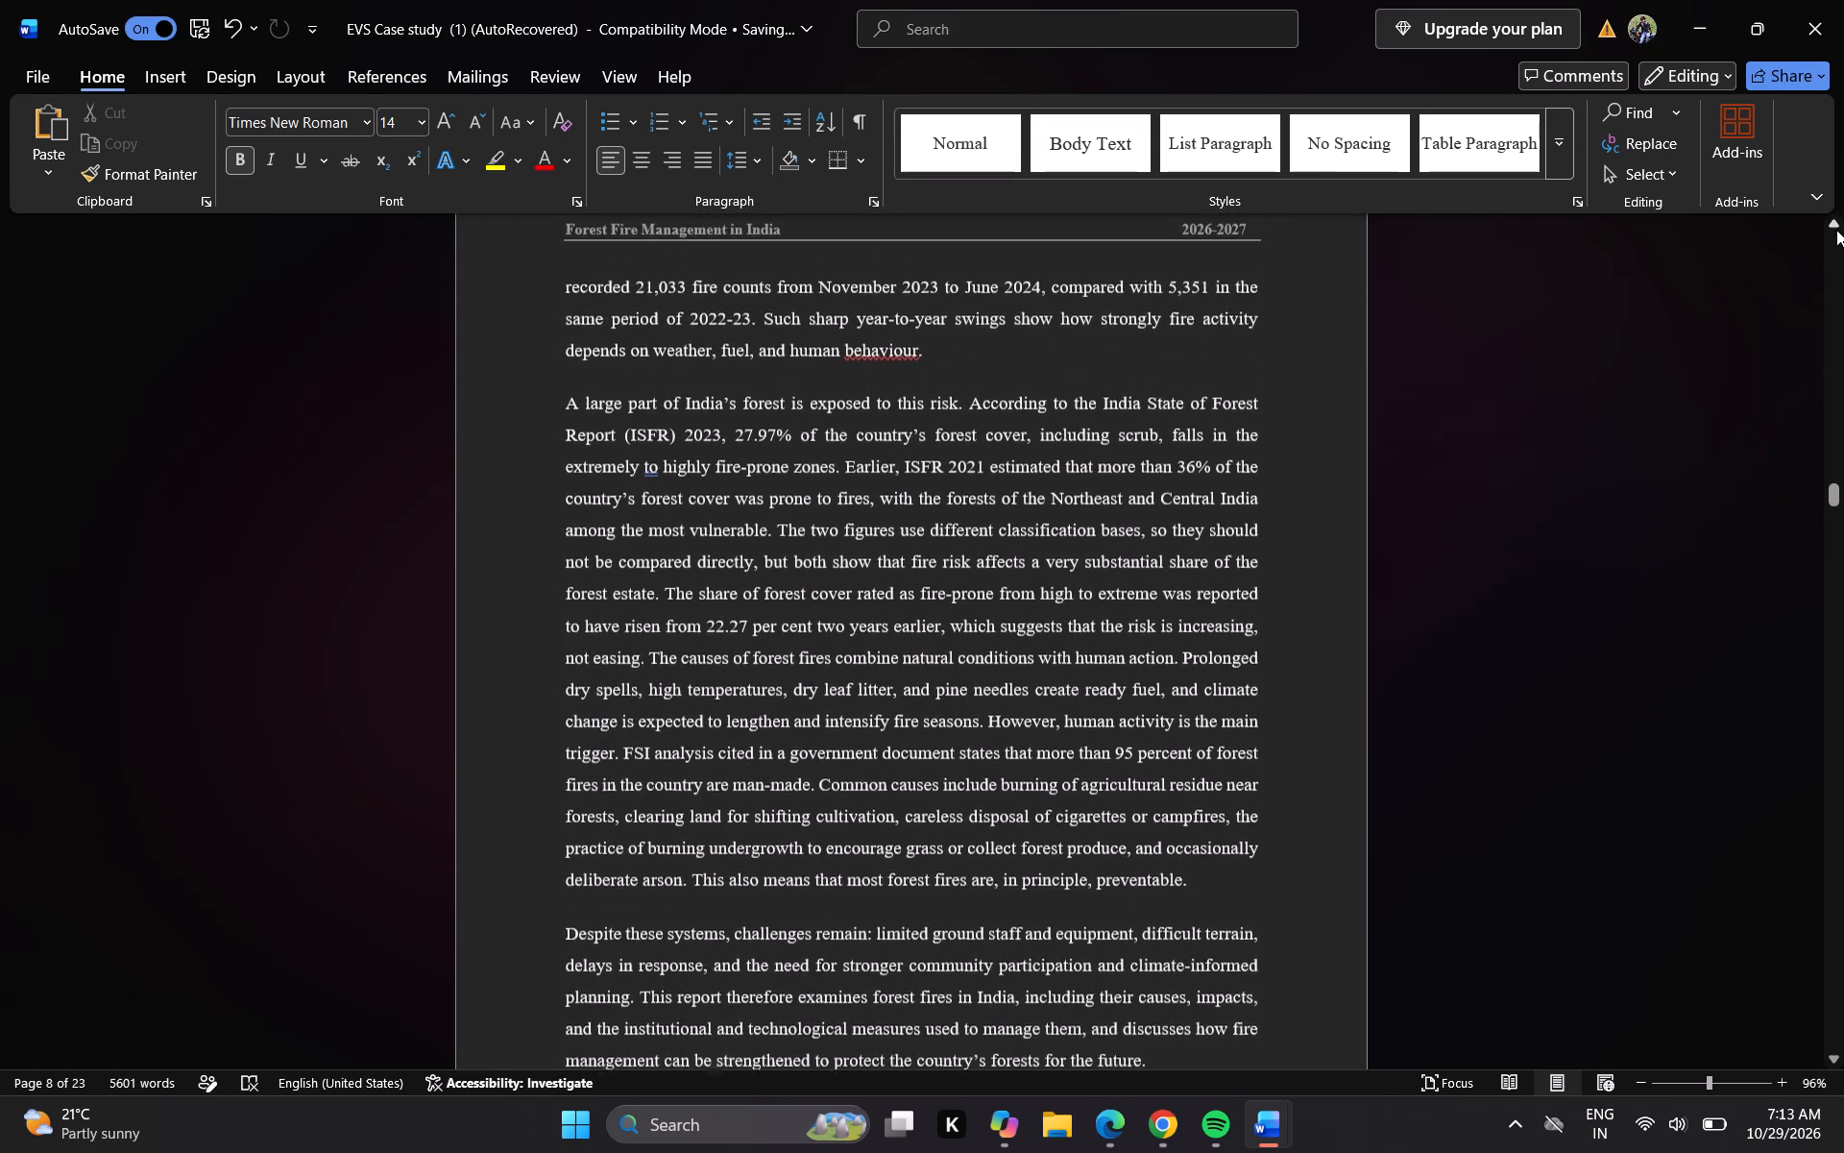
pyautogui.doubleClick(1836, 230)
pyautogui.moveTo(1836, 230); pyautogui.dragTo(697, 380)
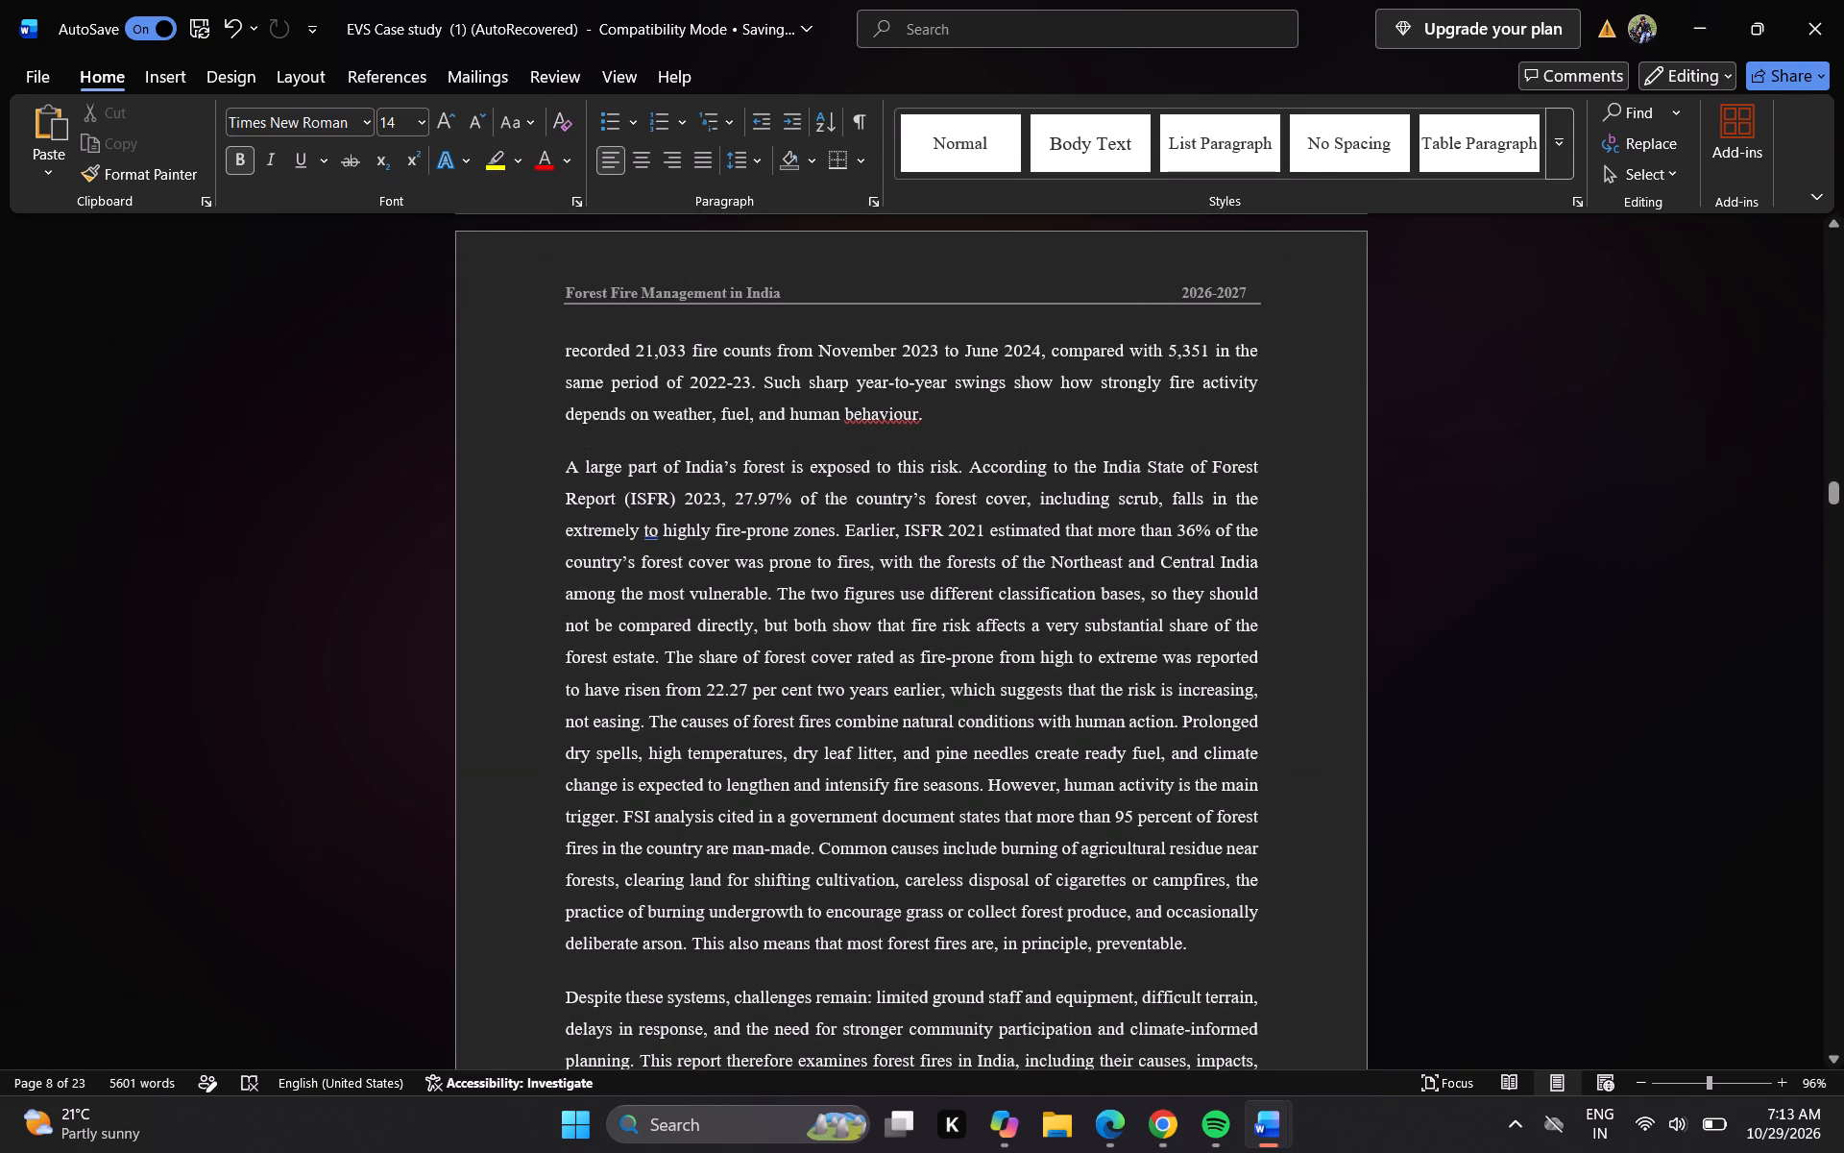
pyautogui.moveTo(565, 347); pyautogui.dragTo(933, 760)
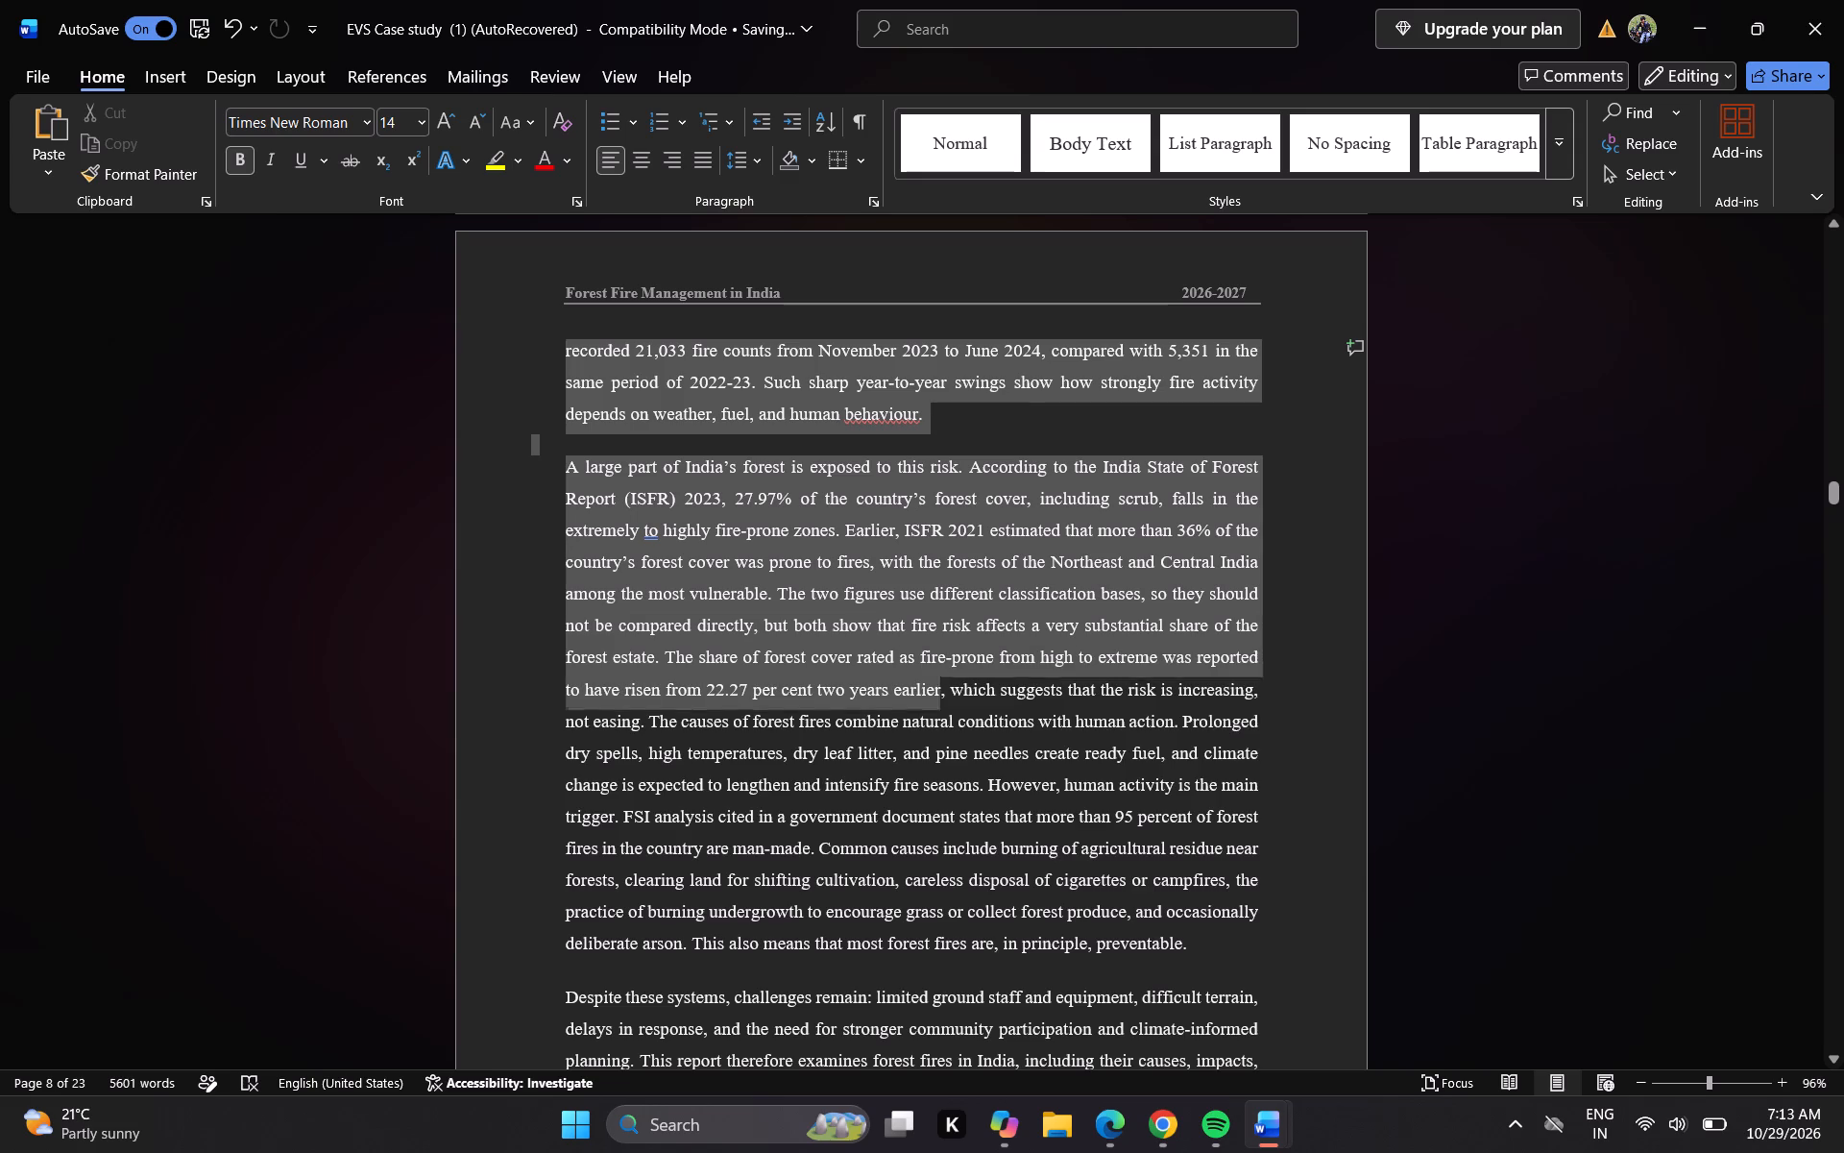
pyautogui.moveTo(933, 760); pyautogui.dragTo(1219, 1054)
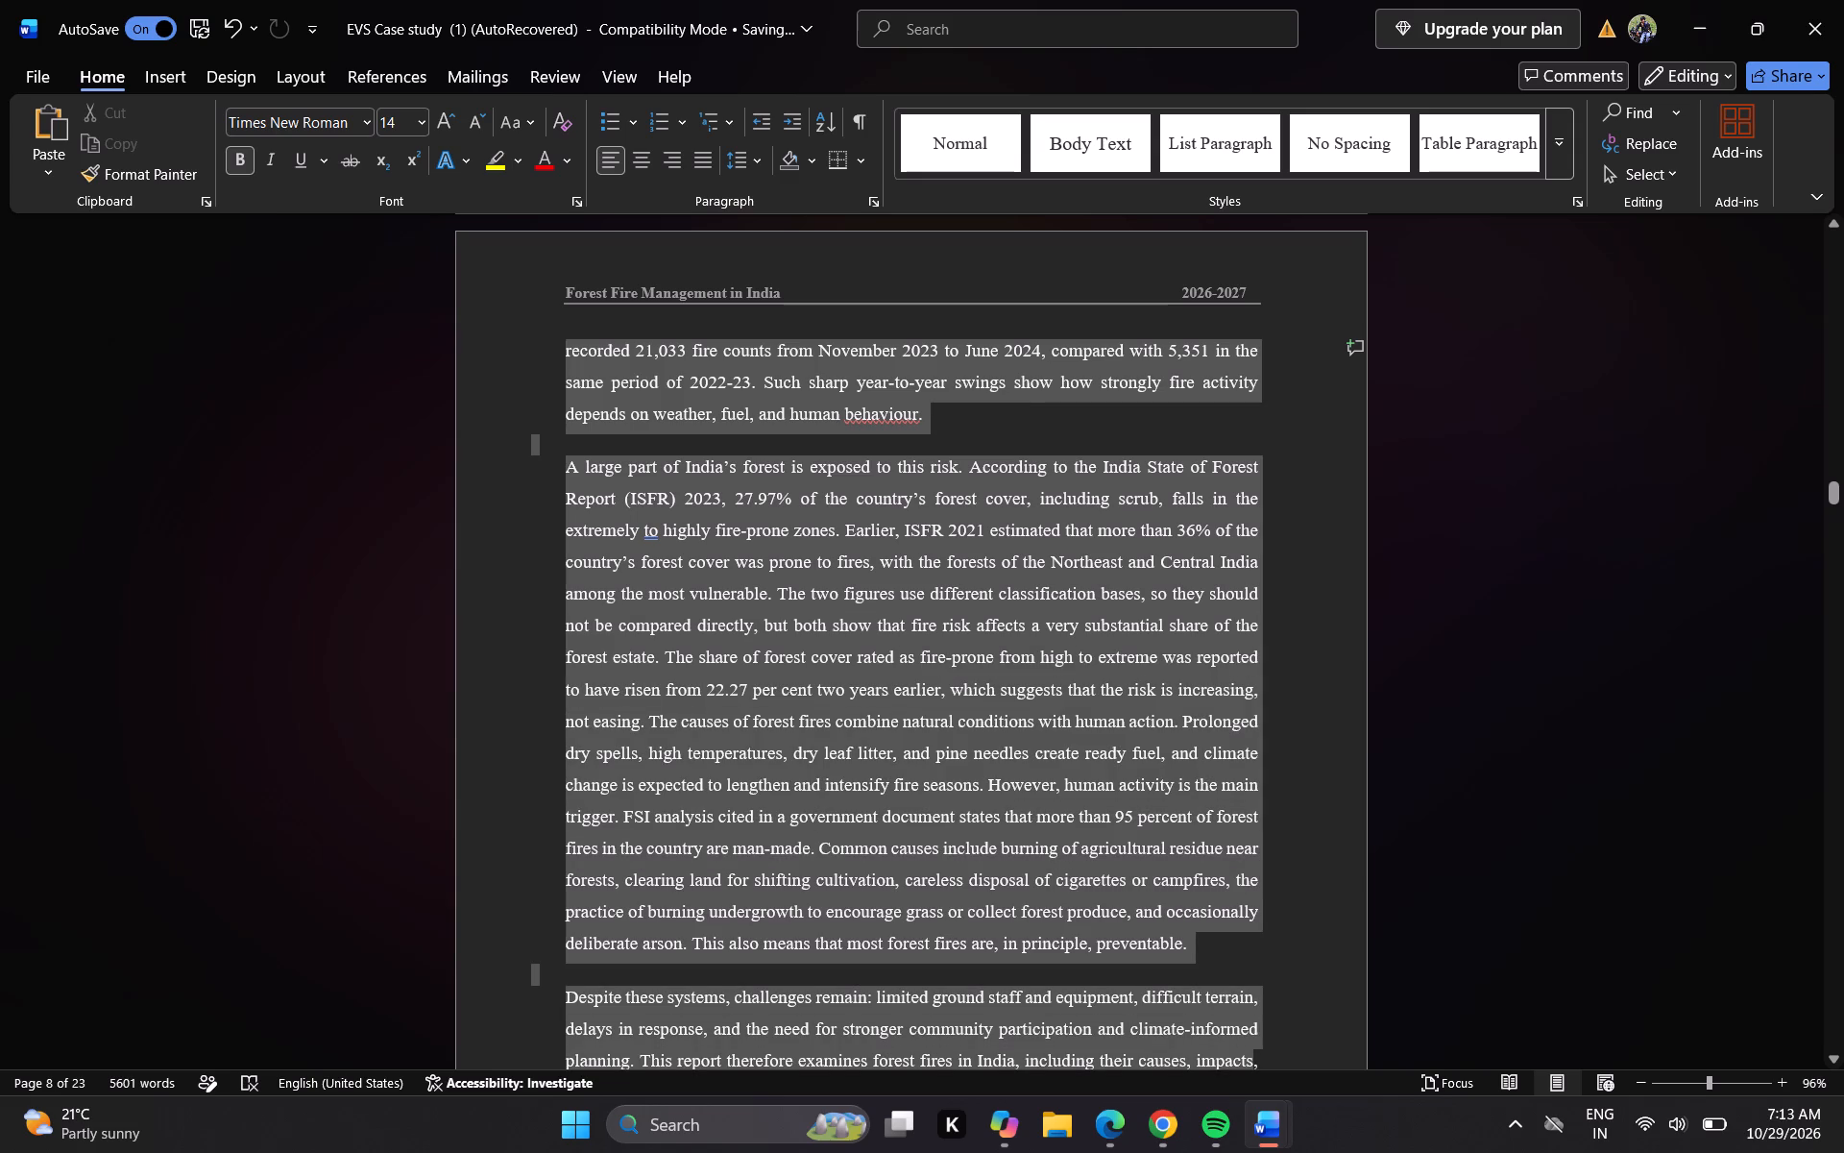
pyautogui.moveTo(1219, 1054); pyautogui.dragTo(1221, 1056)
pyautogui.press('BackSpace')
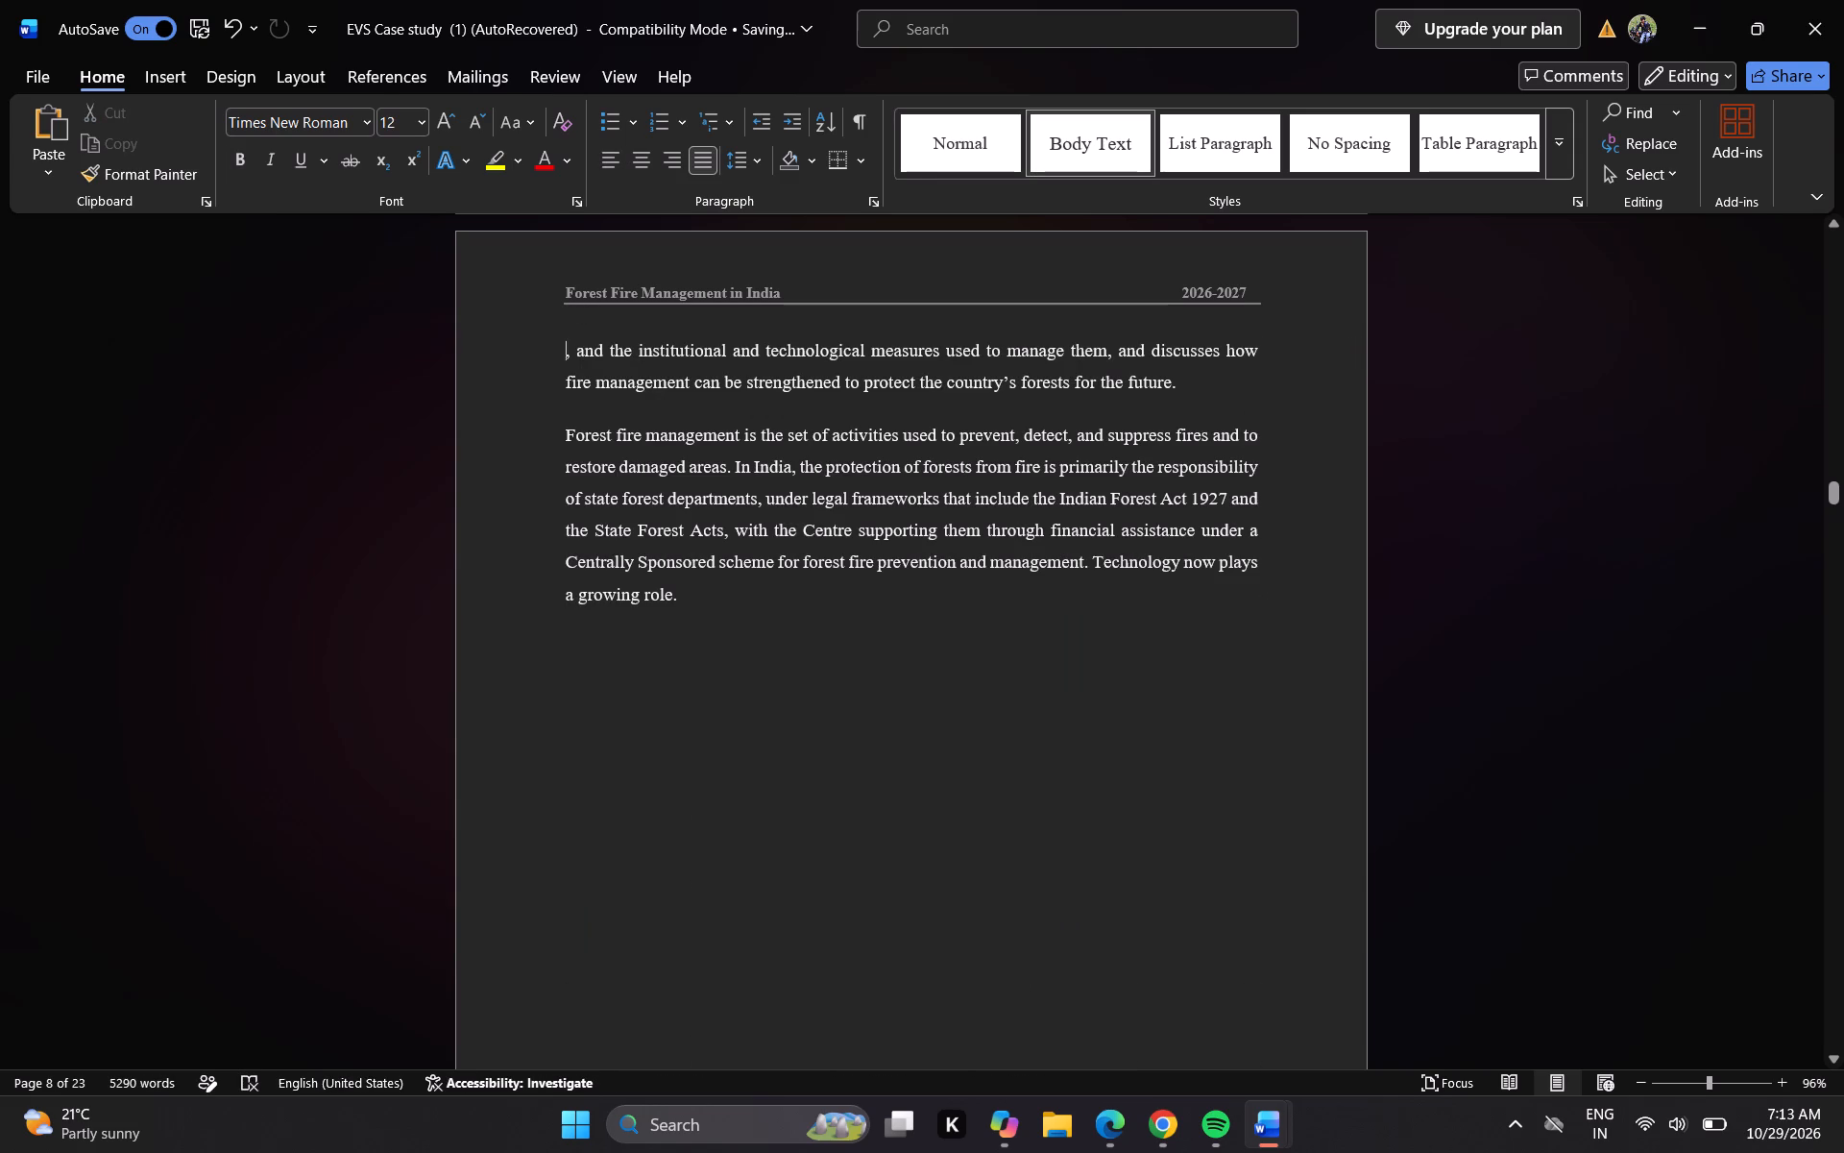
pyautogui.moveTo(558, 354); pyautogui.dragTo(820, 630)
pyautogui.press('BackSpace')
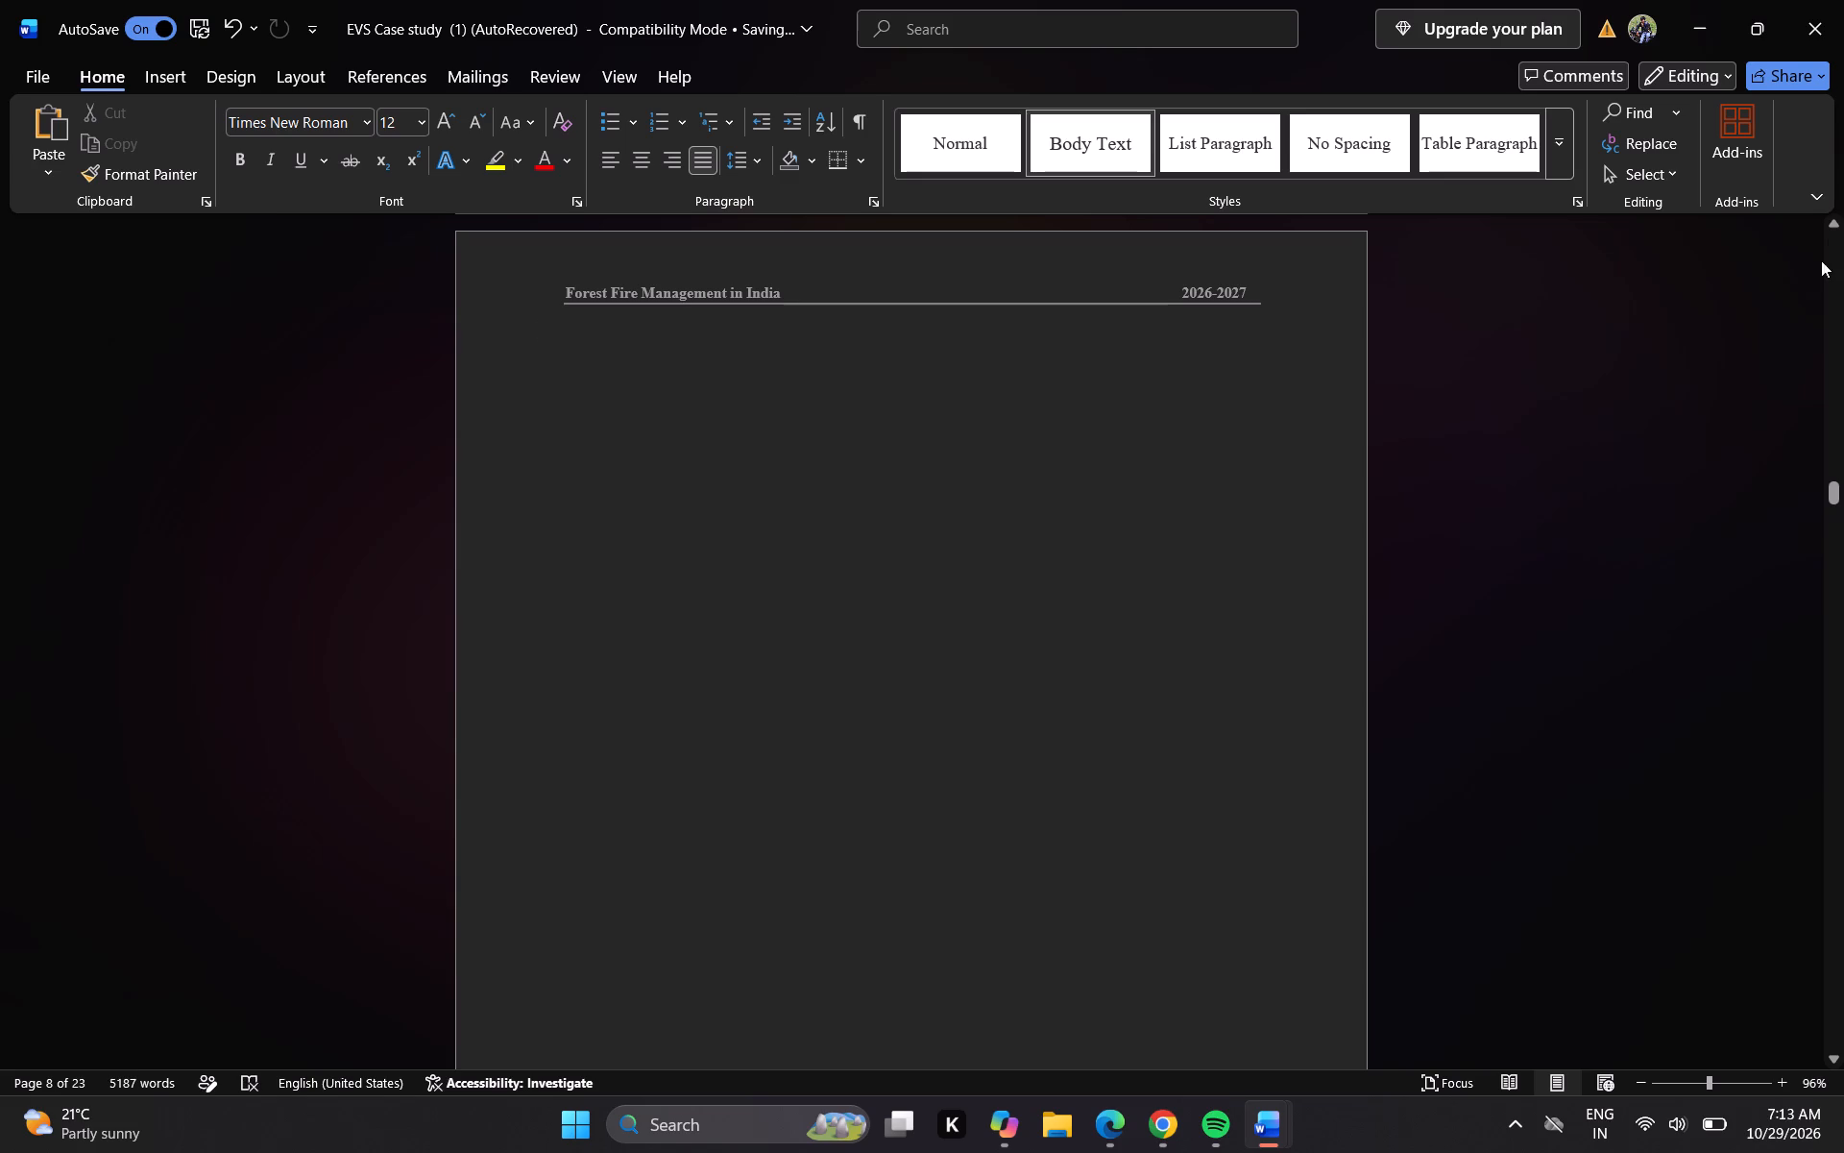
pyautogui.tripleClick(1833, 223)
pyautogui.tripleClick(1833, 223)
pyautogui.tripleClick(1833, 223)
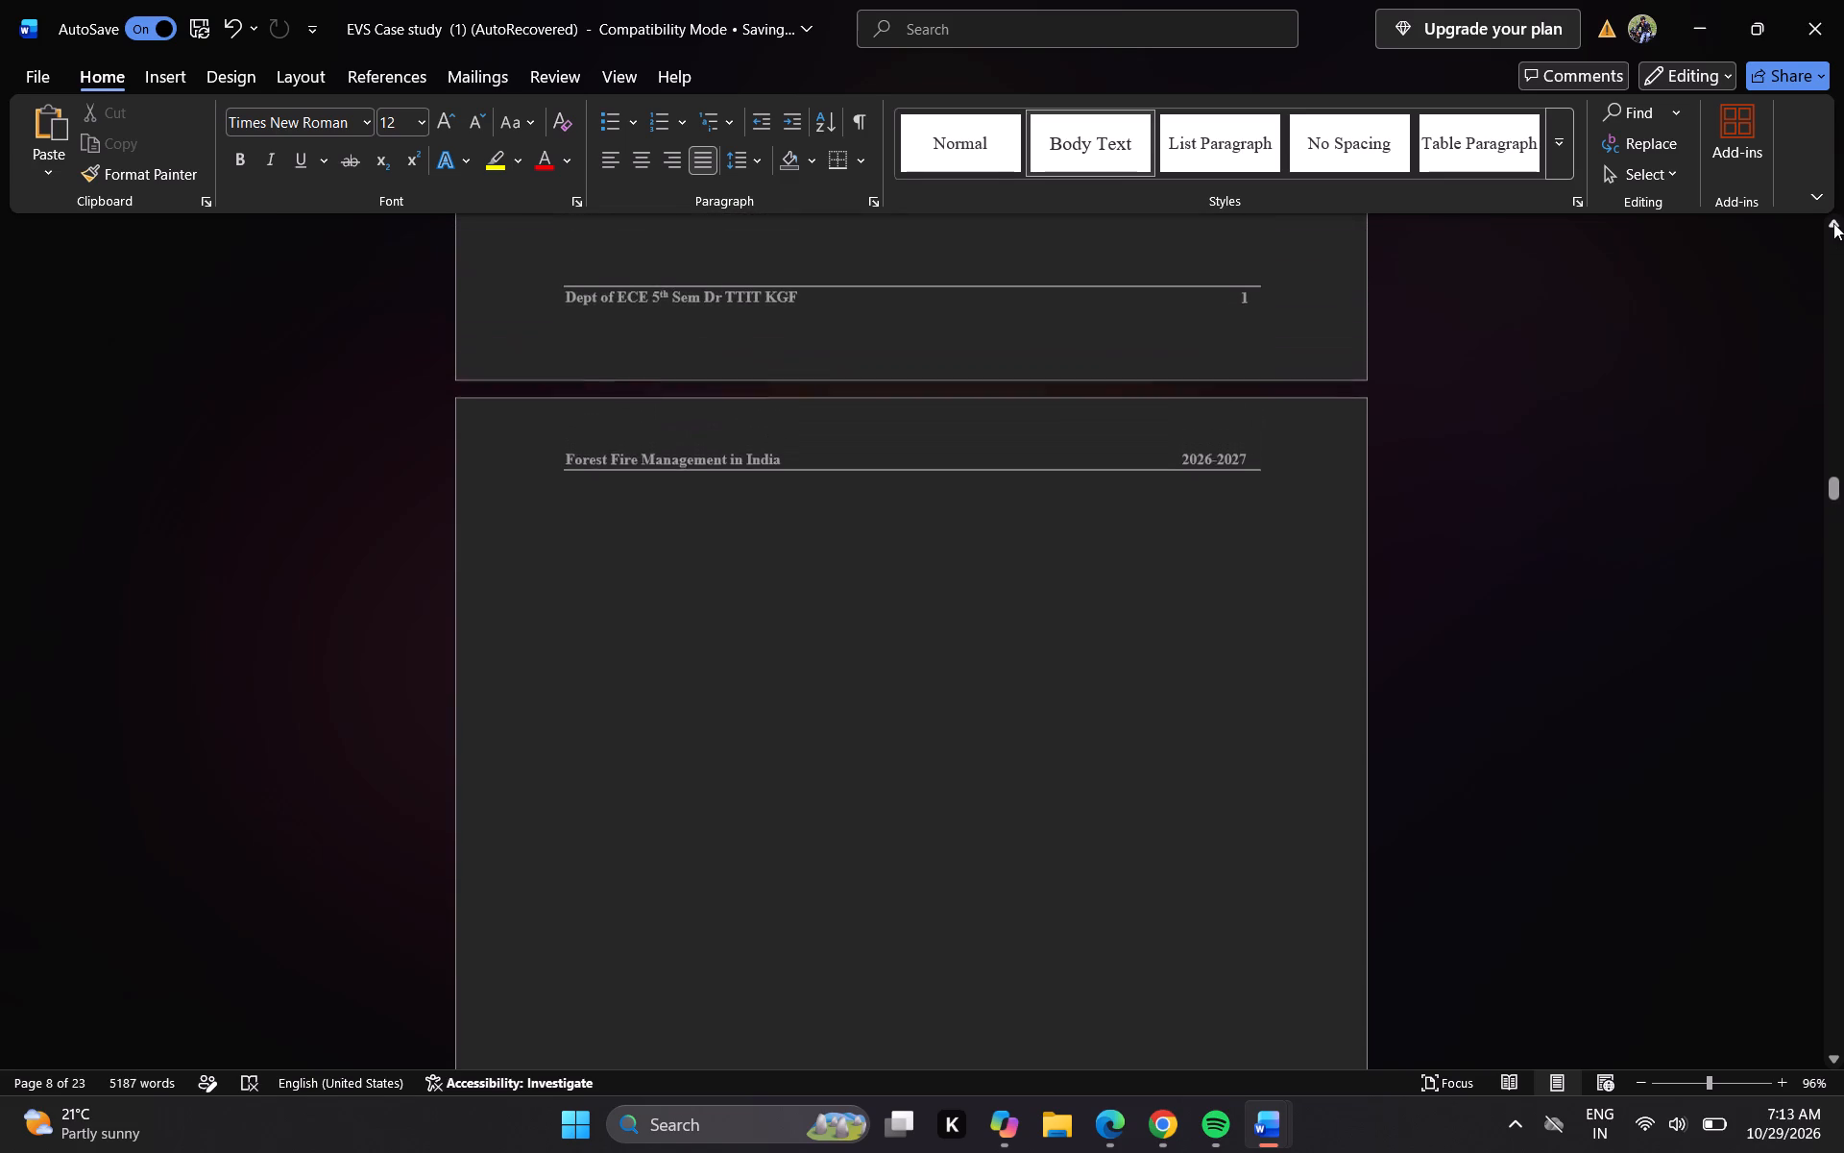
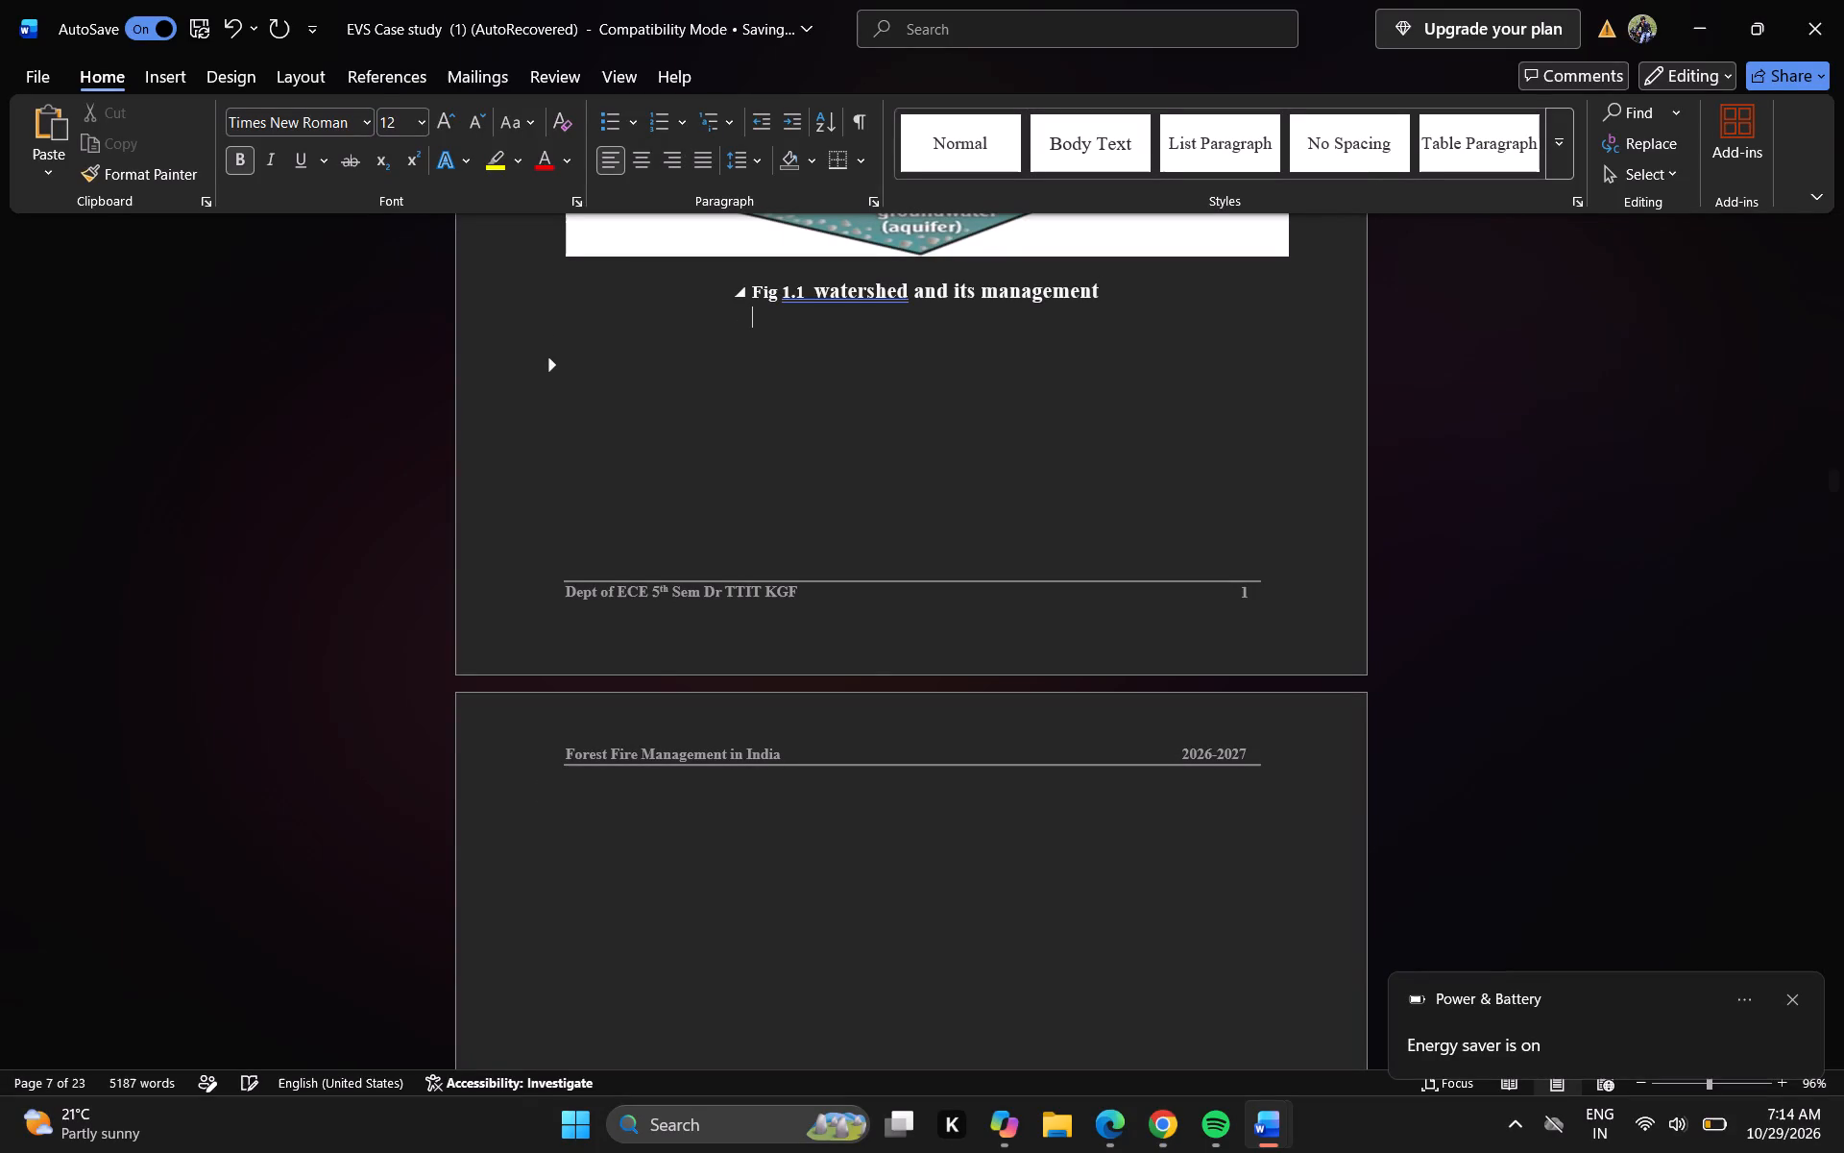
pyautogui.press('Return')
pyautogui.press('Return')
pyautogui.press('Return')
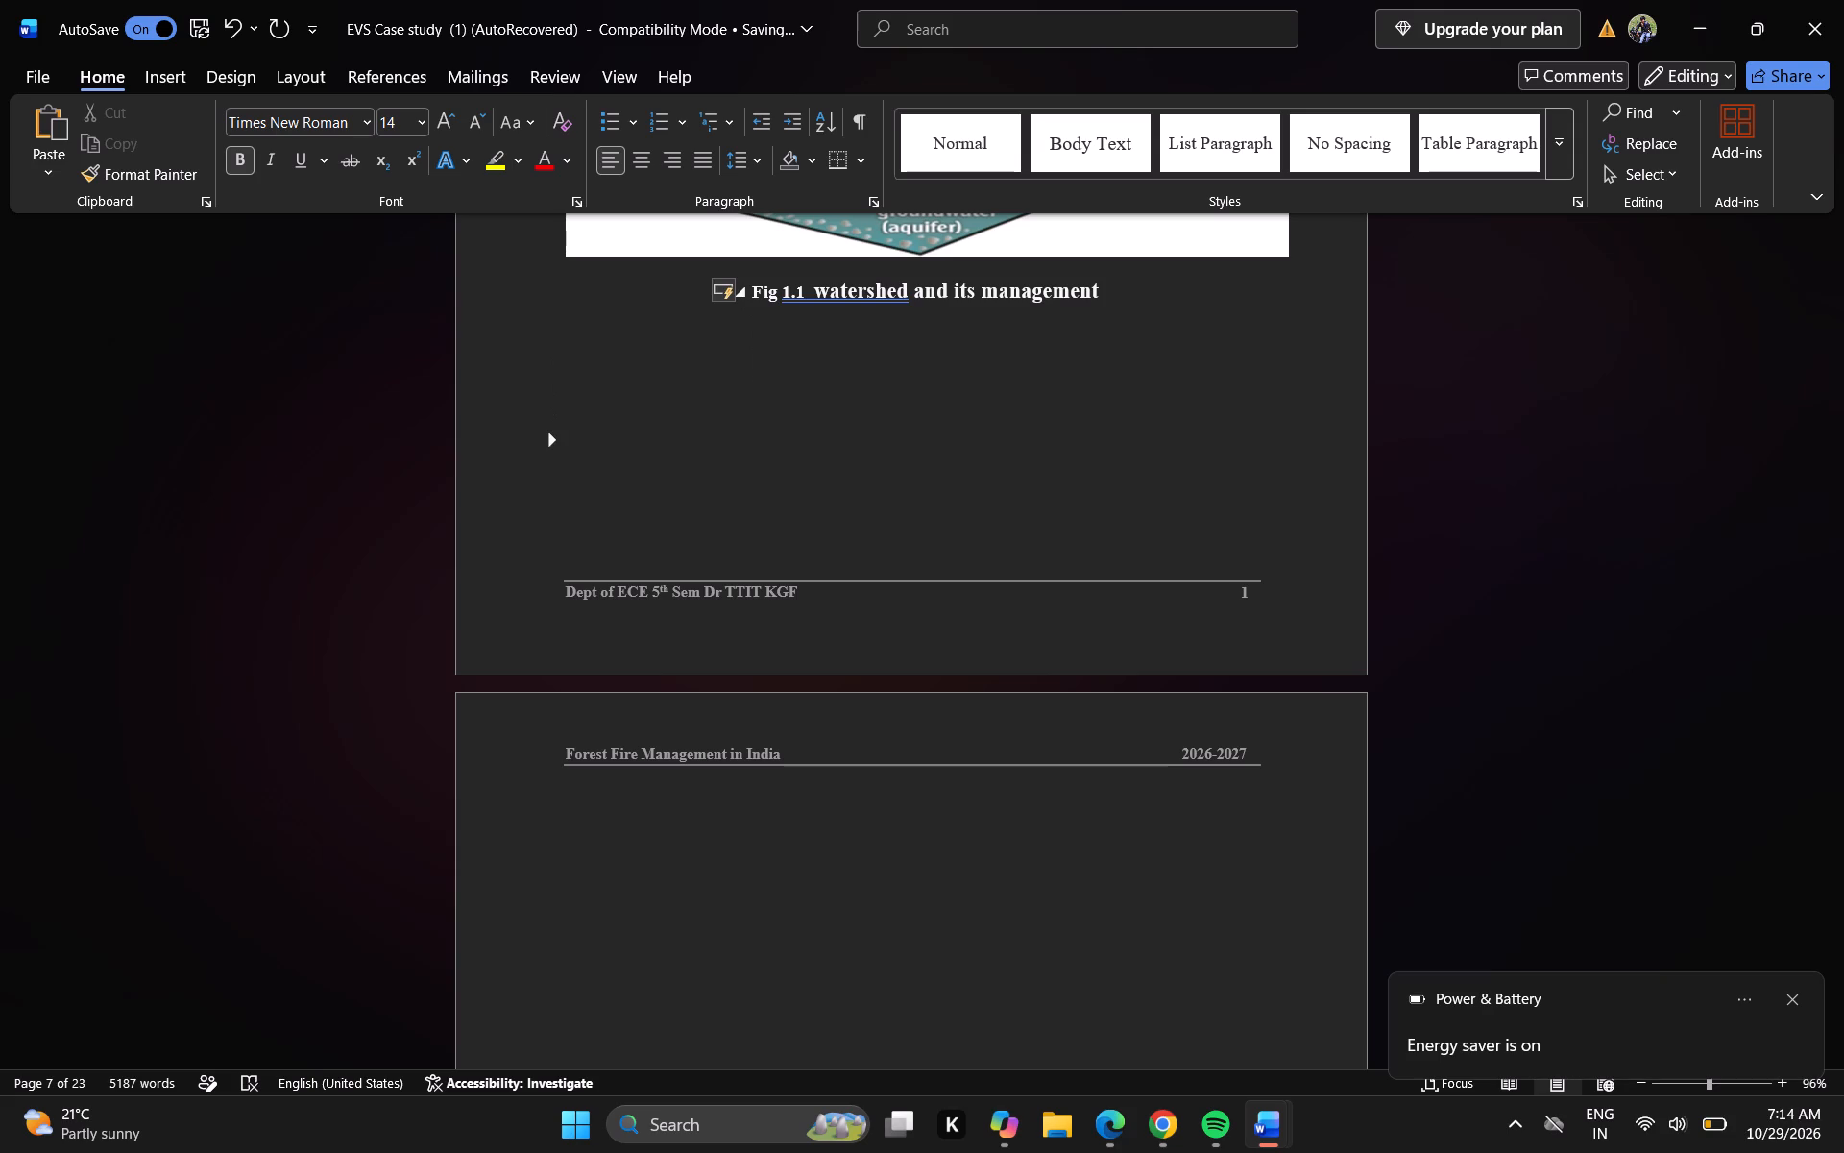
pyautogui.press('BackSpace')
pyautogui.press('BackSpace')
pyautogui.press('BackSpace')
# Remove the indent from the empty paragraph below the Fig 1.1 caption and paste the copied "A watershed (or catchment)" paragraph two lines below.
pyautogui.press('Tab')
pyautogui.press('BackSpace')
pyautogui.press('BackSpace')
pyautogui.press('BackSpace')
pyautogui.press('Return')
pyautogui.press('Return')
pyautogui.hotkey('ctrl', 'v')
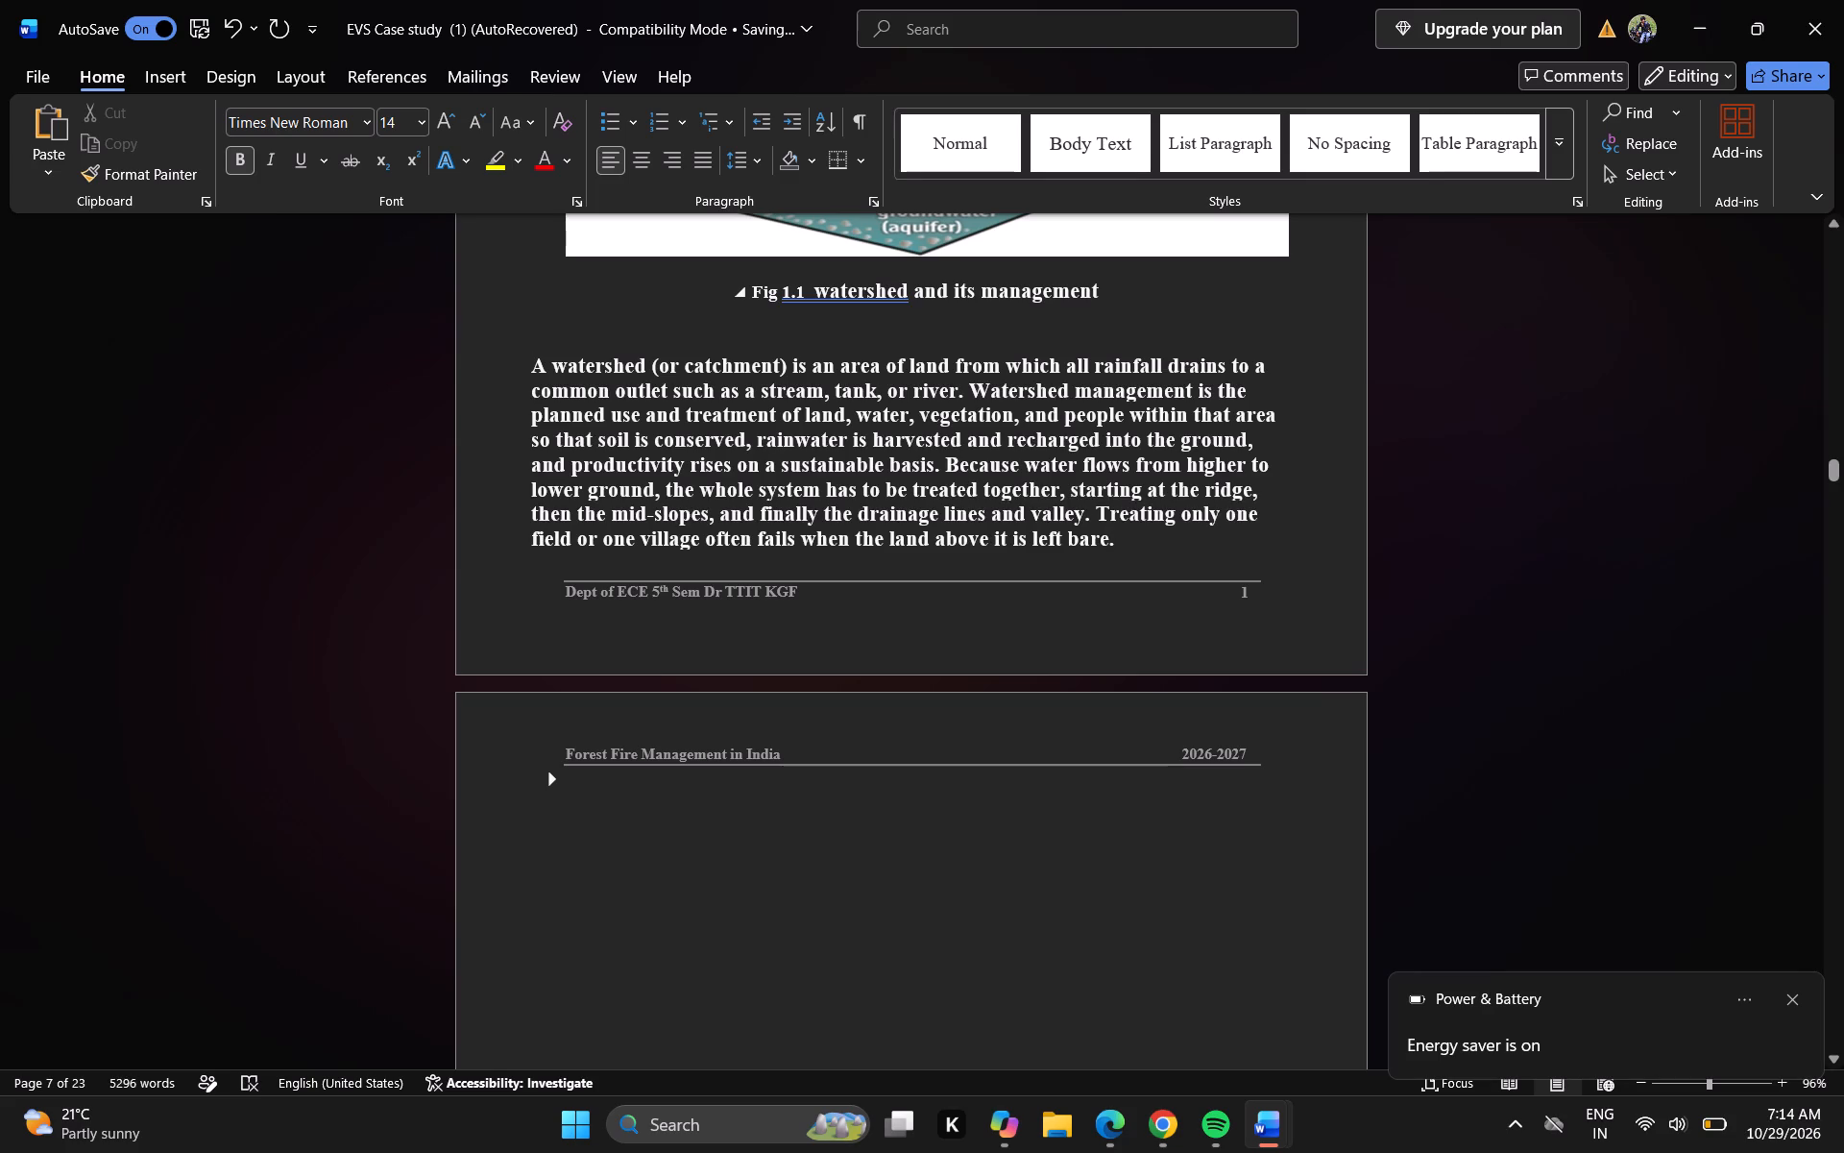
# Dismiss the Power & Battery notification.
pyautogui.moveTo(1121, 286); pyautogui.dragTo(352, 148)
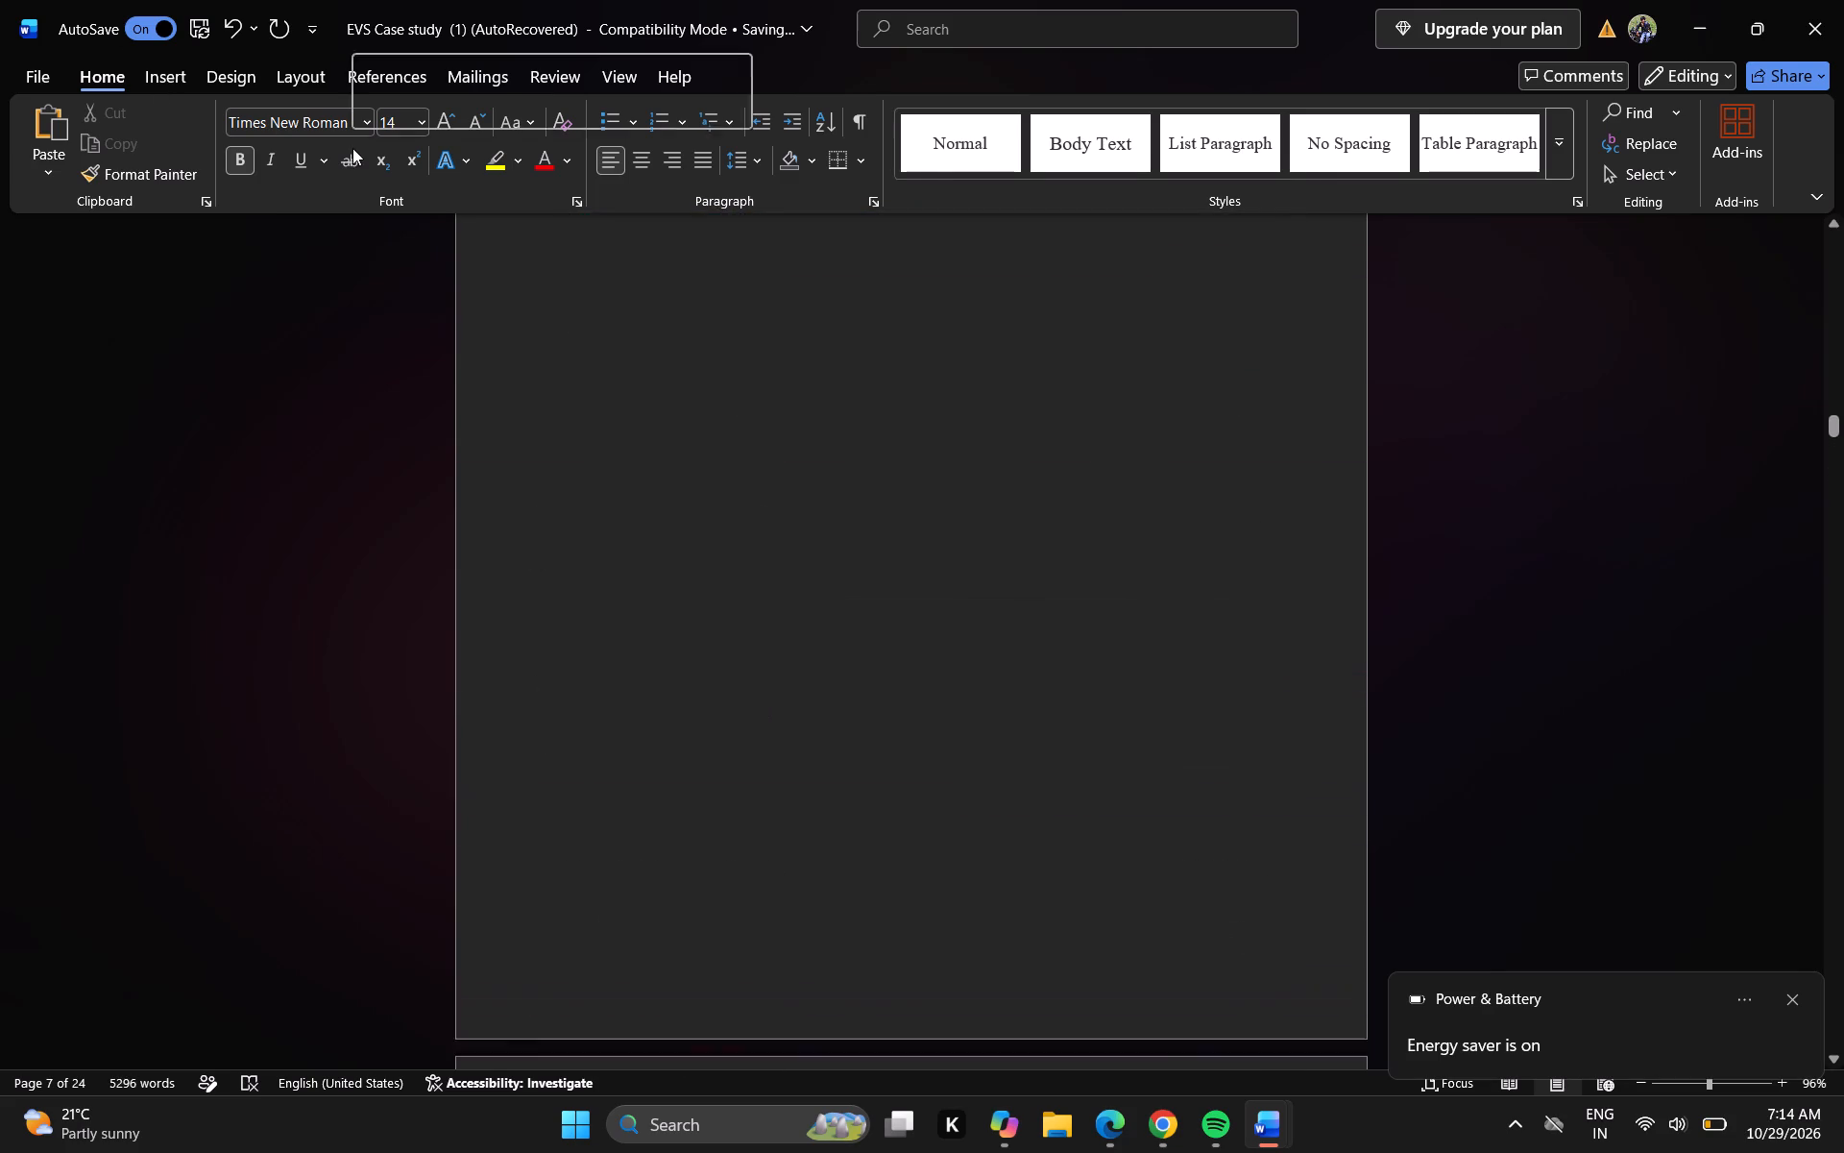
pyautogui.click(1415, 814)
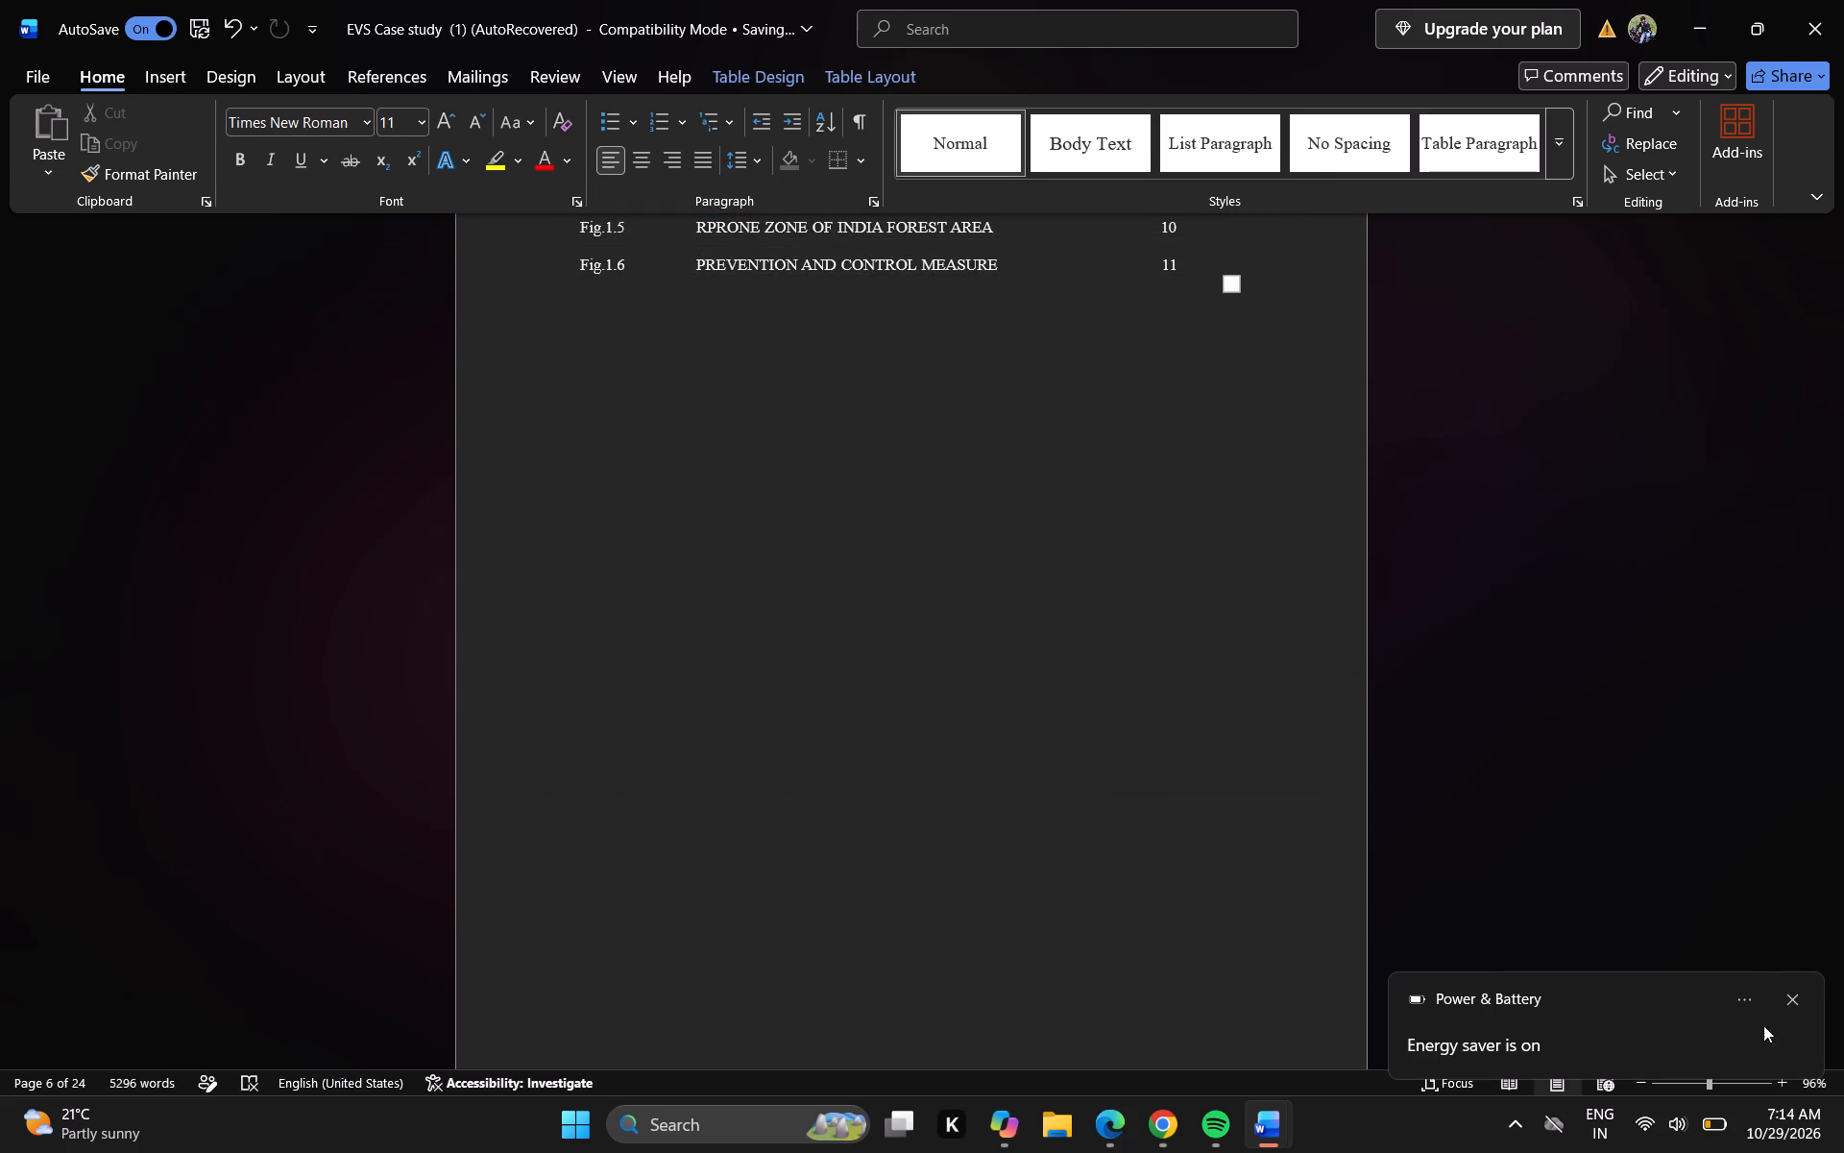
pyautogui.click(1790, 998)
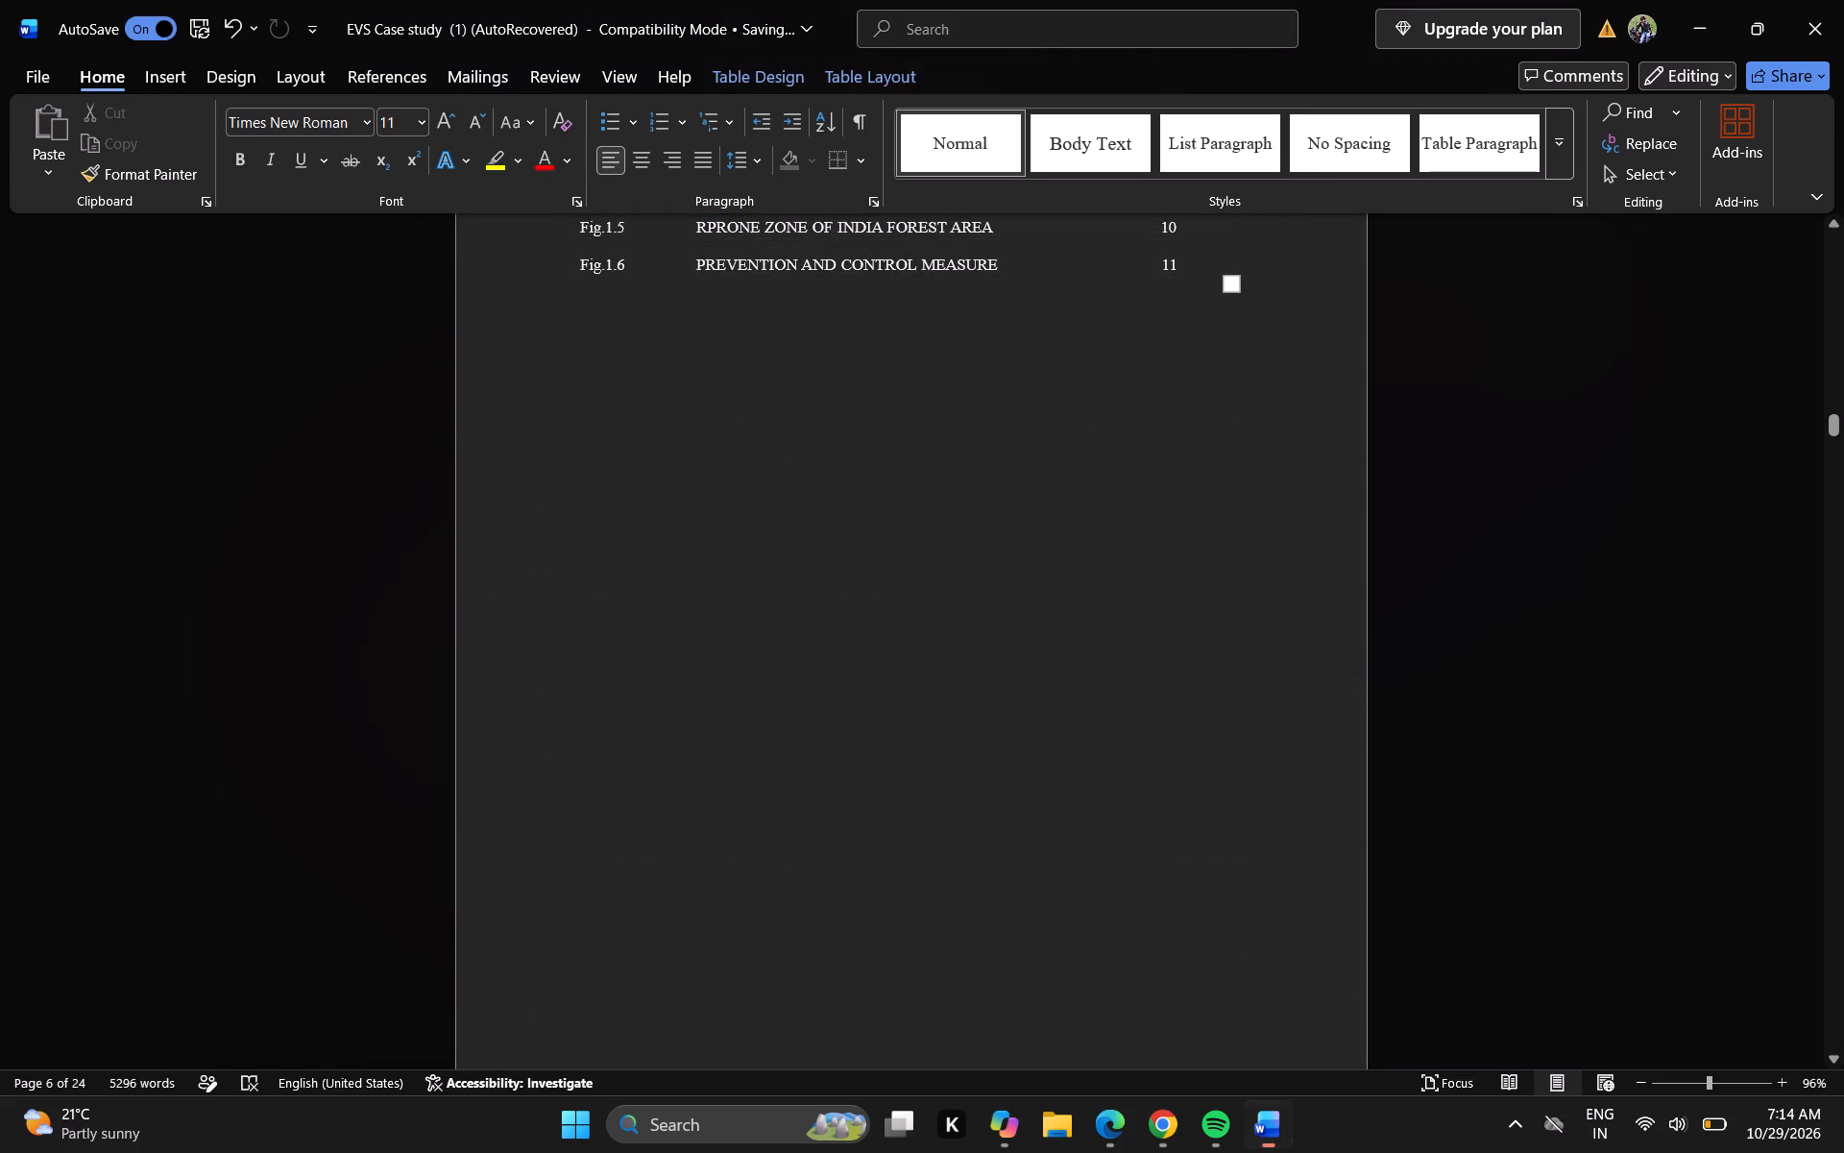
# Remove the bold formatting from the pasted "A watershed (or catchment)" paragraph and set its font size to 12.
pyautogui.tripleClick(1832, 1049)
pyautogui.tripleClick(1832, 1049)
pyautogui.tripleClick(1832, 1049)
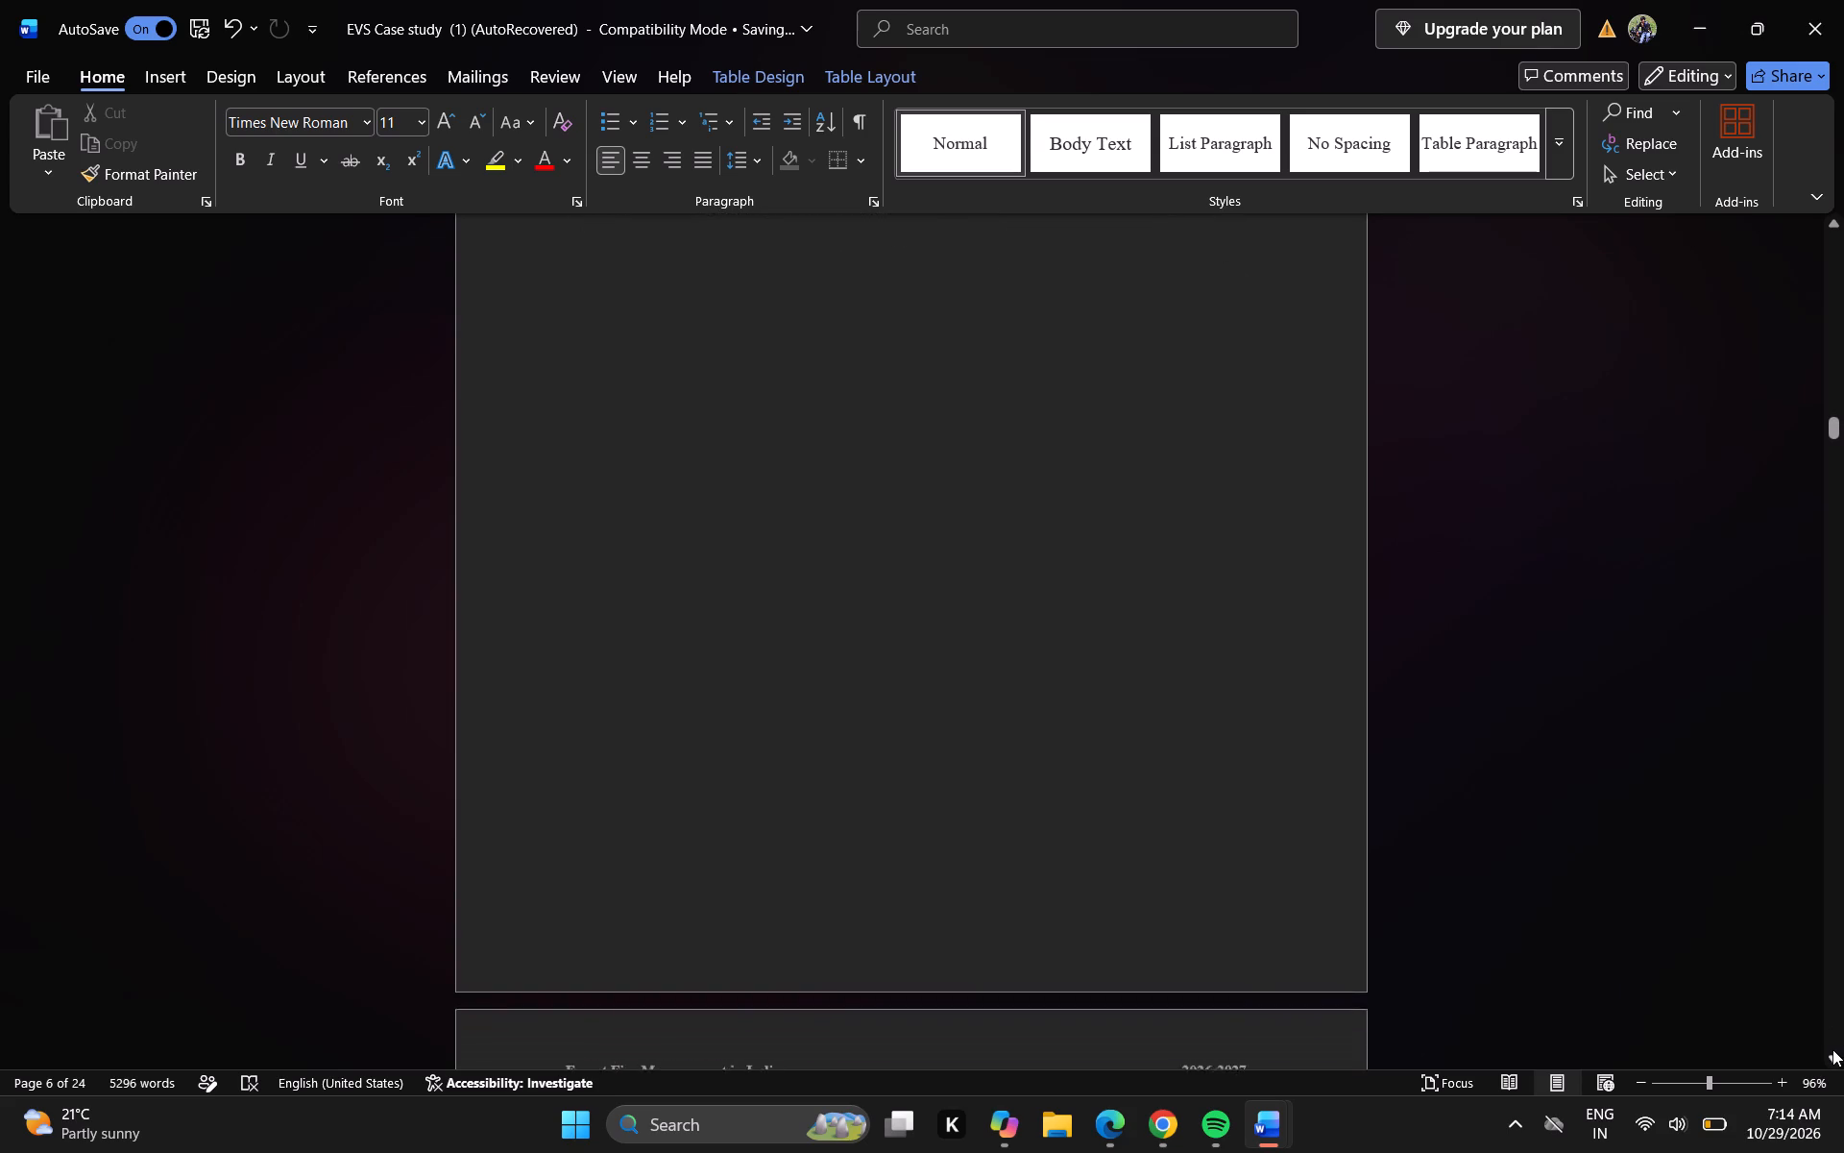
pyautogui.doubleClick(1832, 1049)
pyautogui.click(1830, 1017)
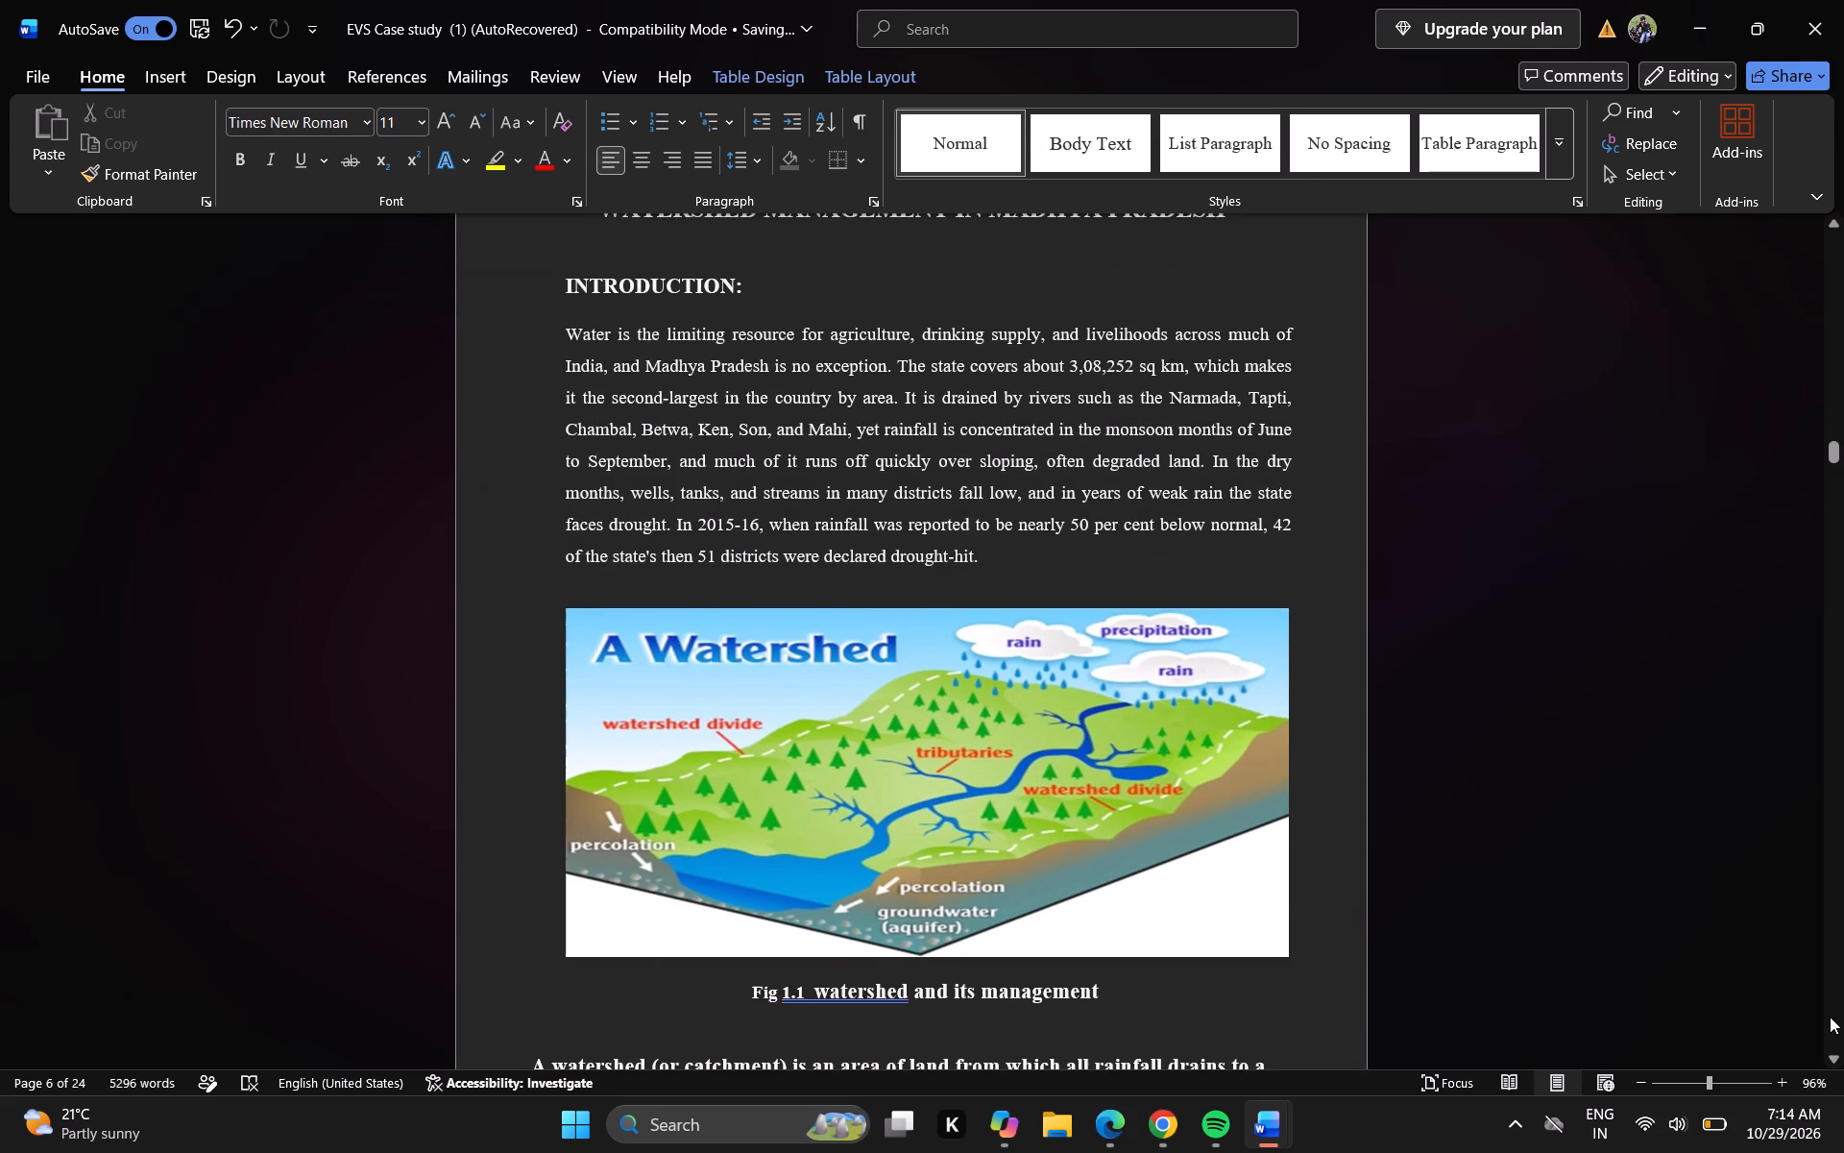
pyautogui.click(1842, 306)
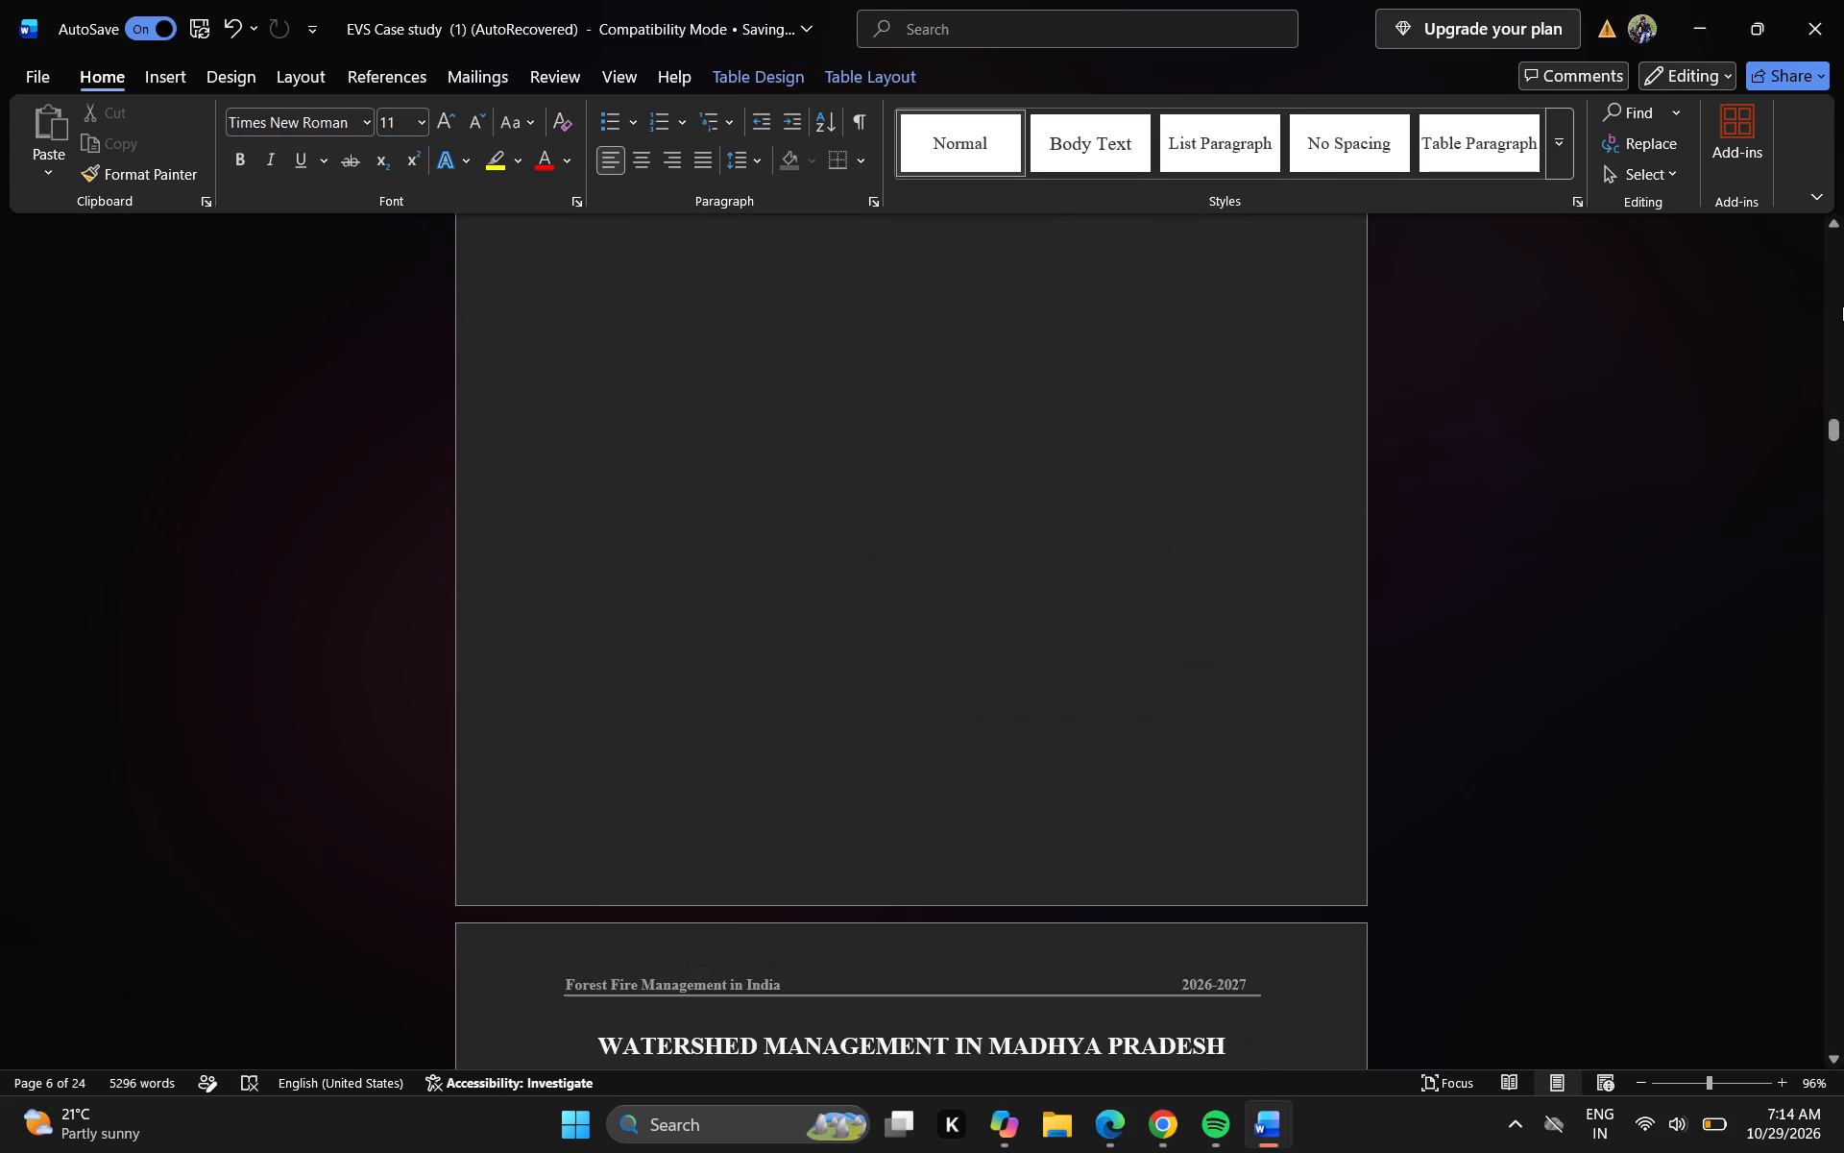
pyautogui.click(1842, 306)
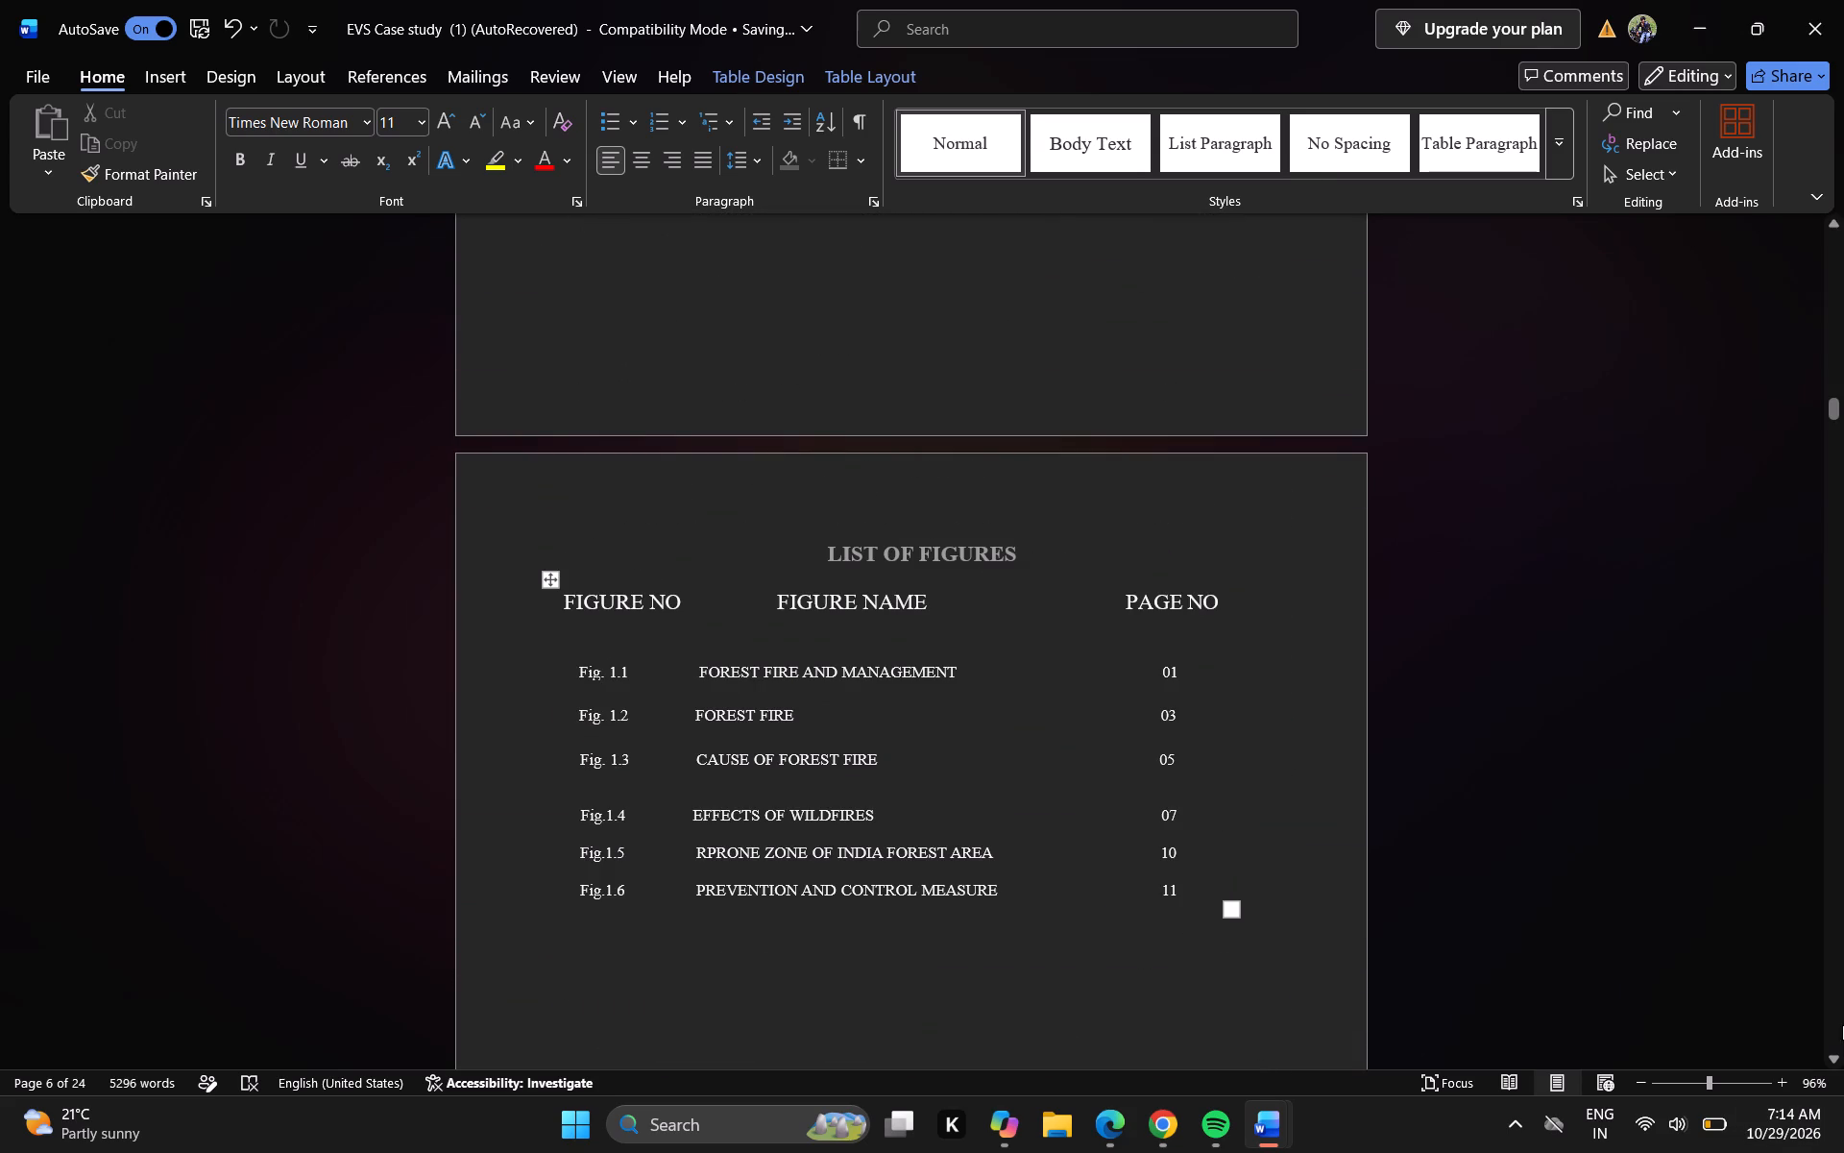
pyautogui.click(1836, 1031)
pyautogui.click(1836, 1031)
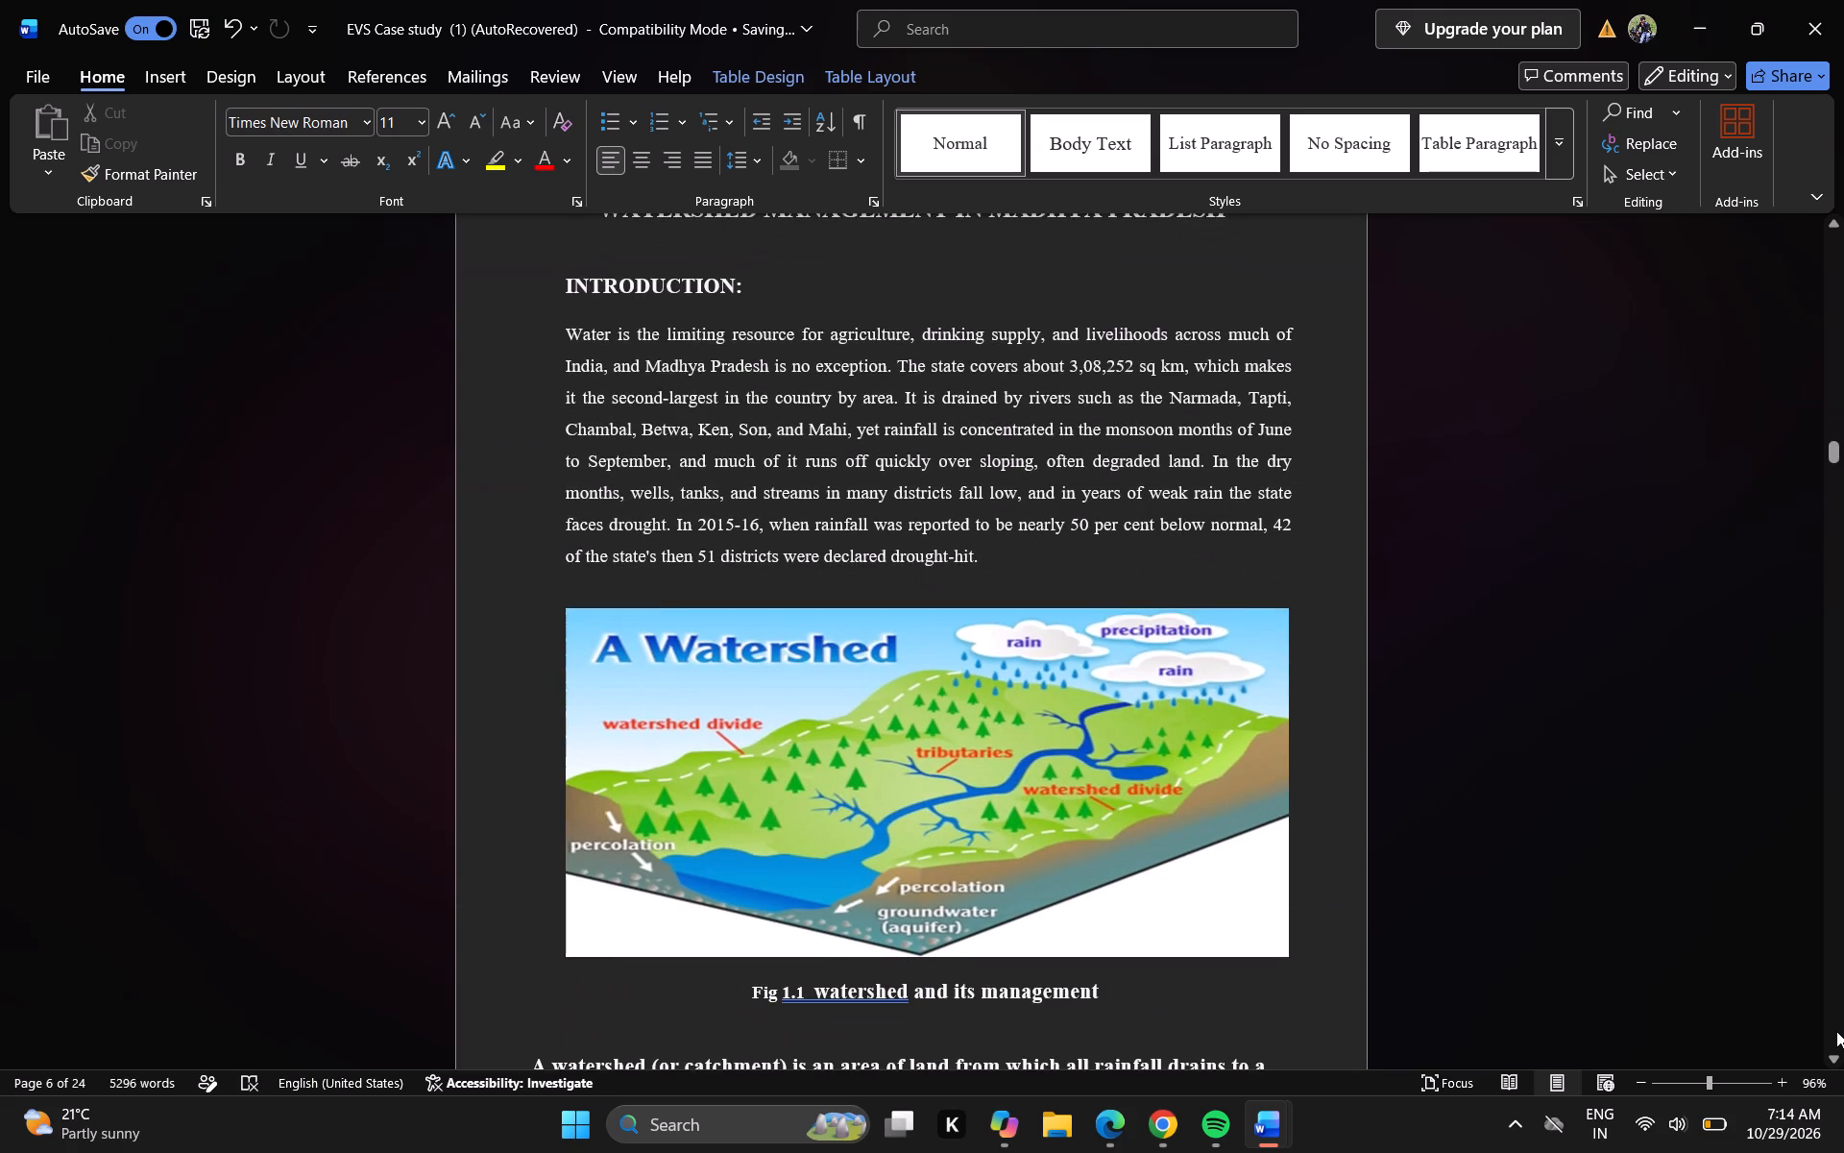
pyautogui.click(1836, 1031)
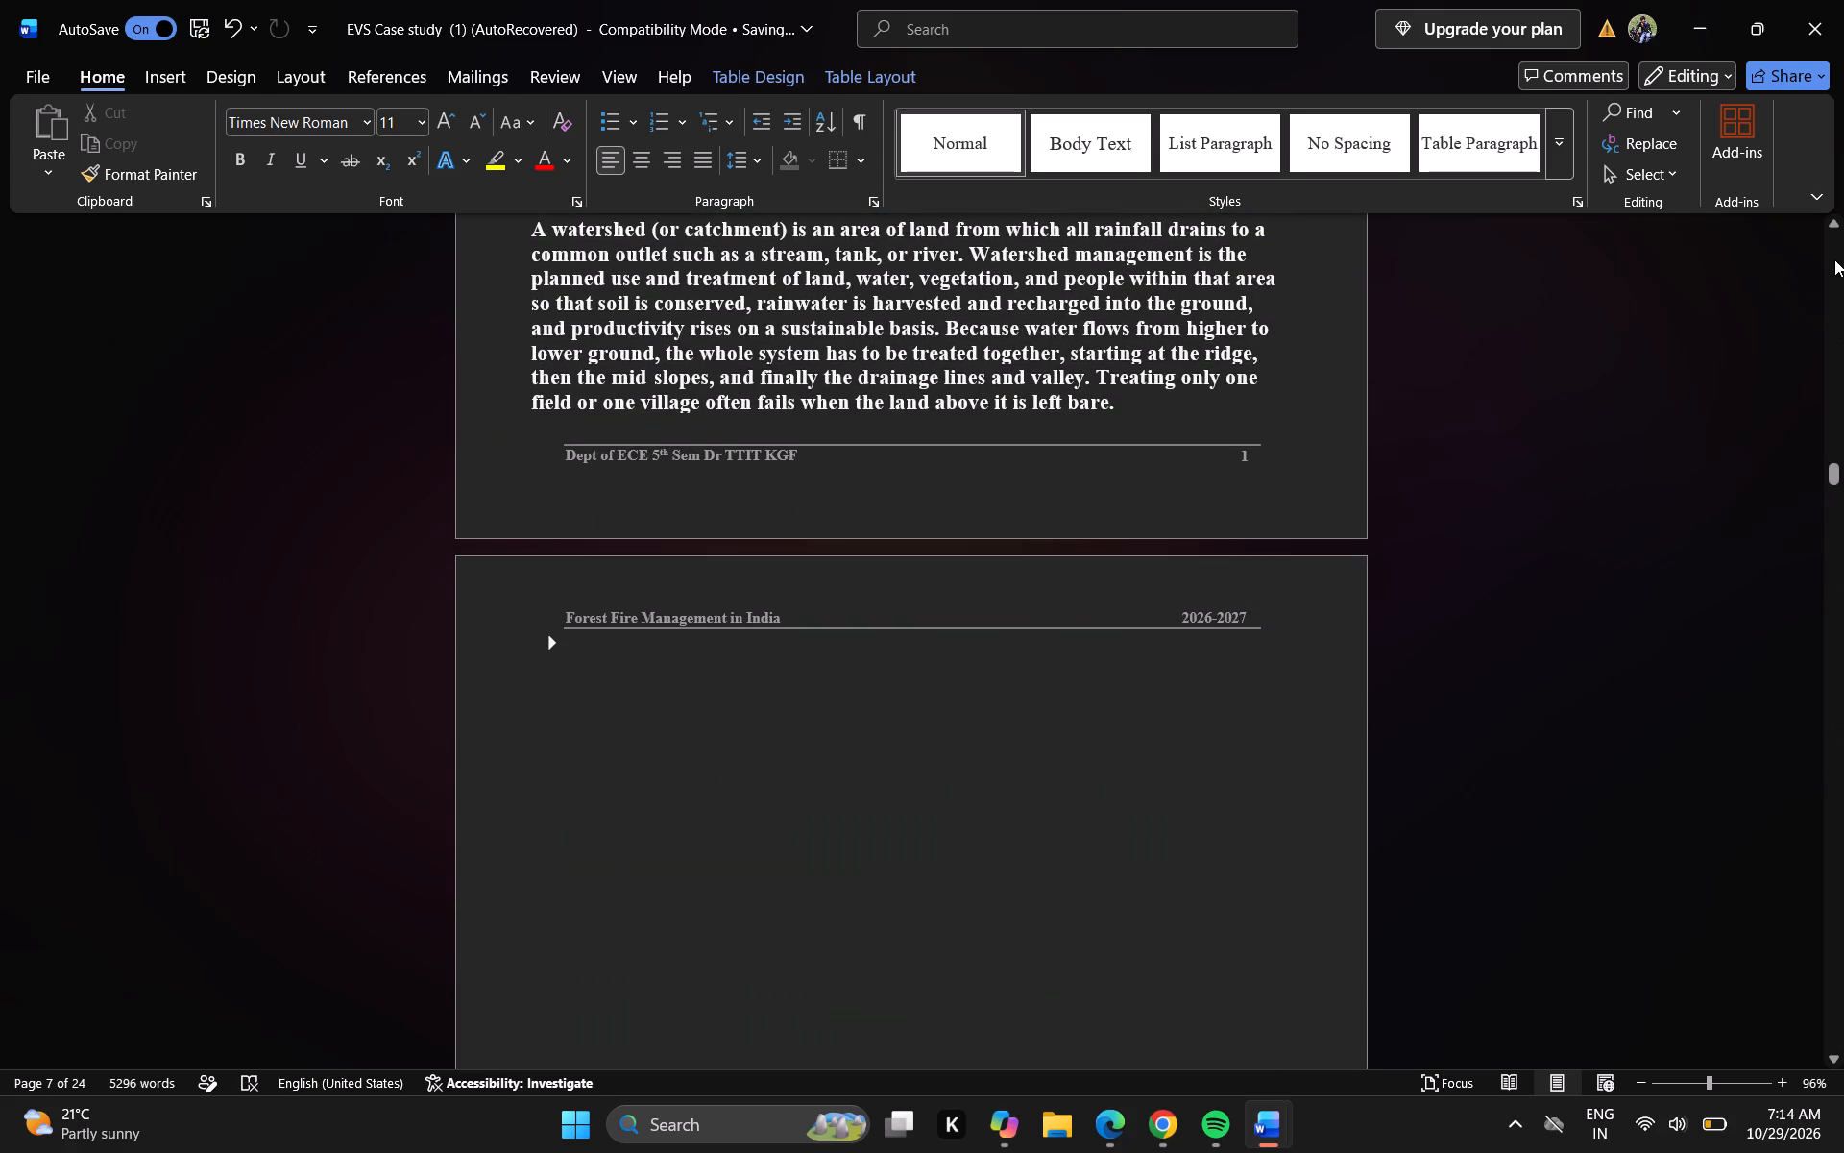
pyautogui.tripleClick(1836, 224)
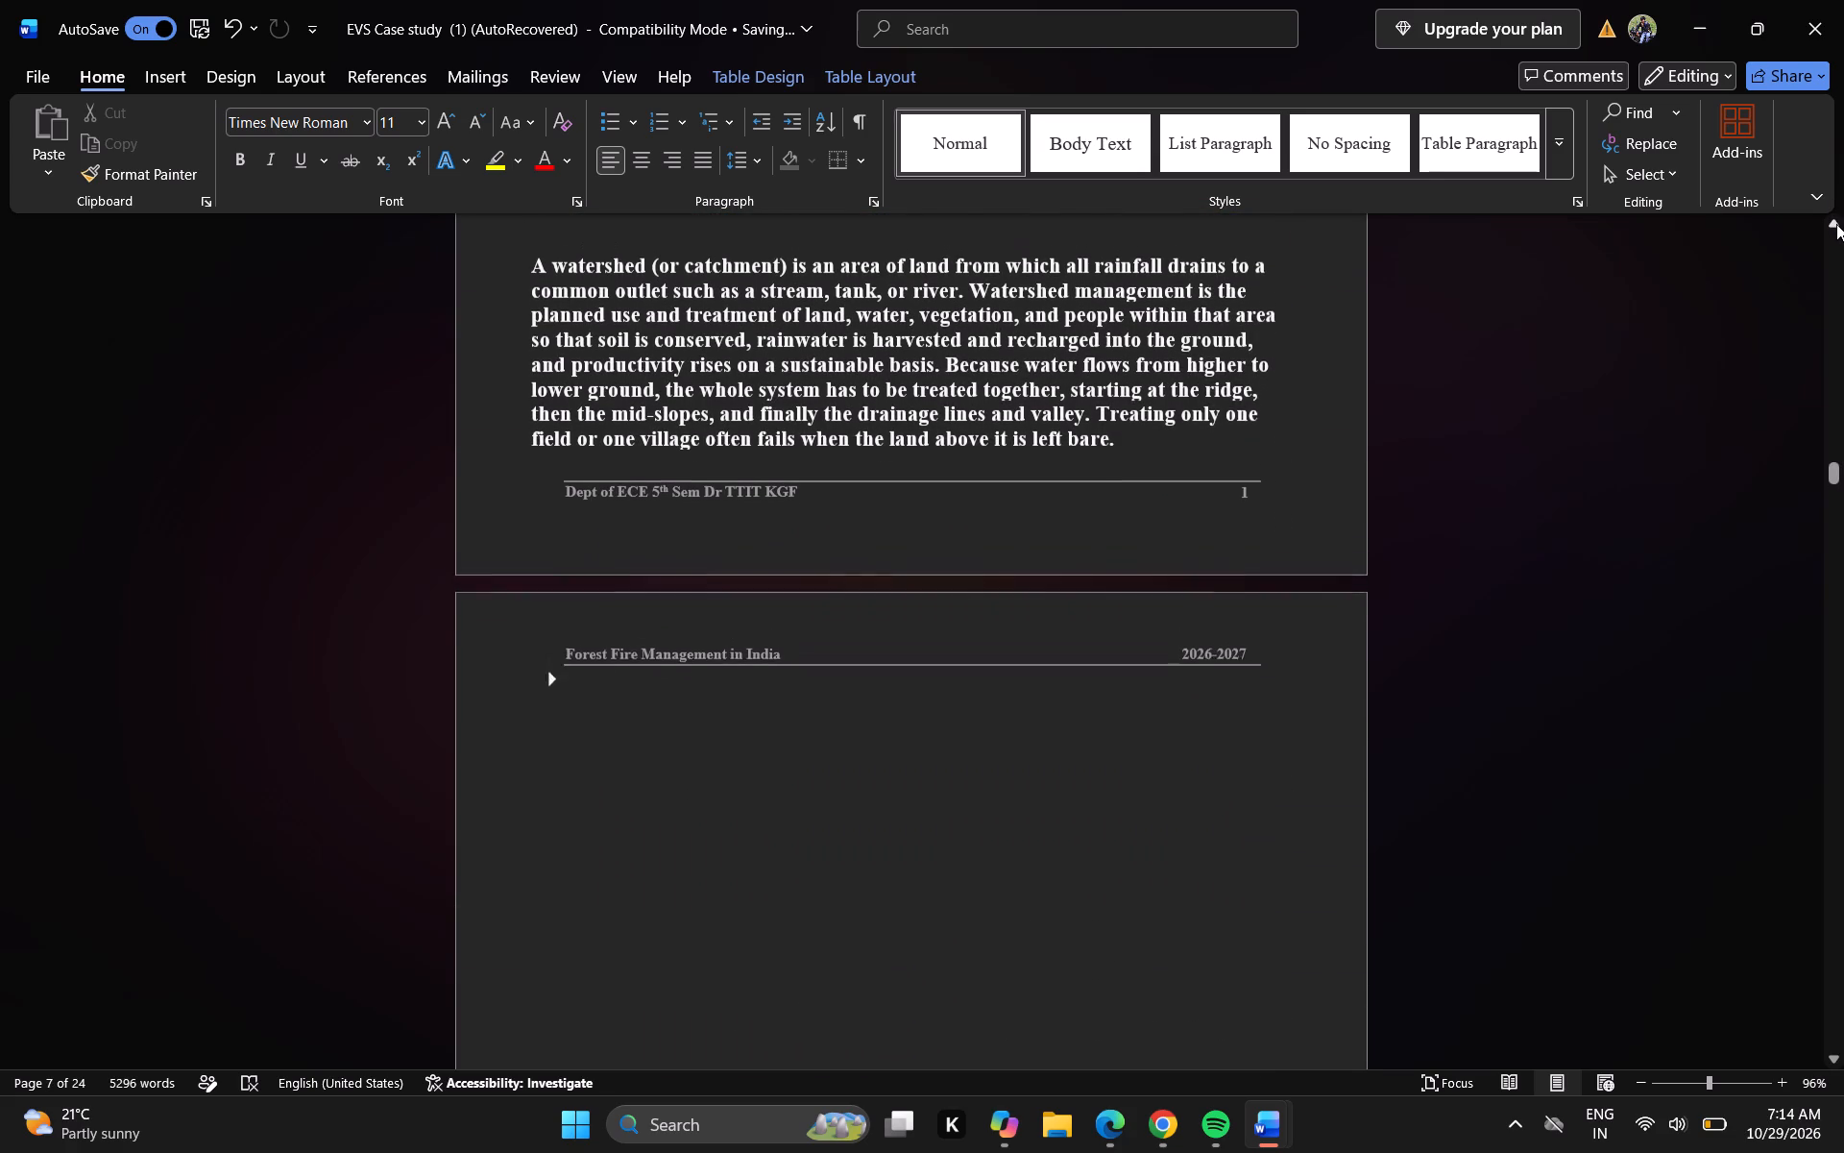
pyautogui.tripleClick(1836, 224)
pyautogui.click(1836, 224)
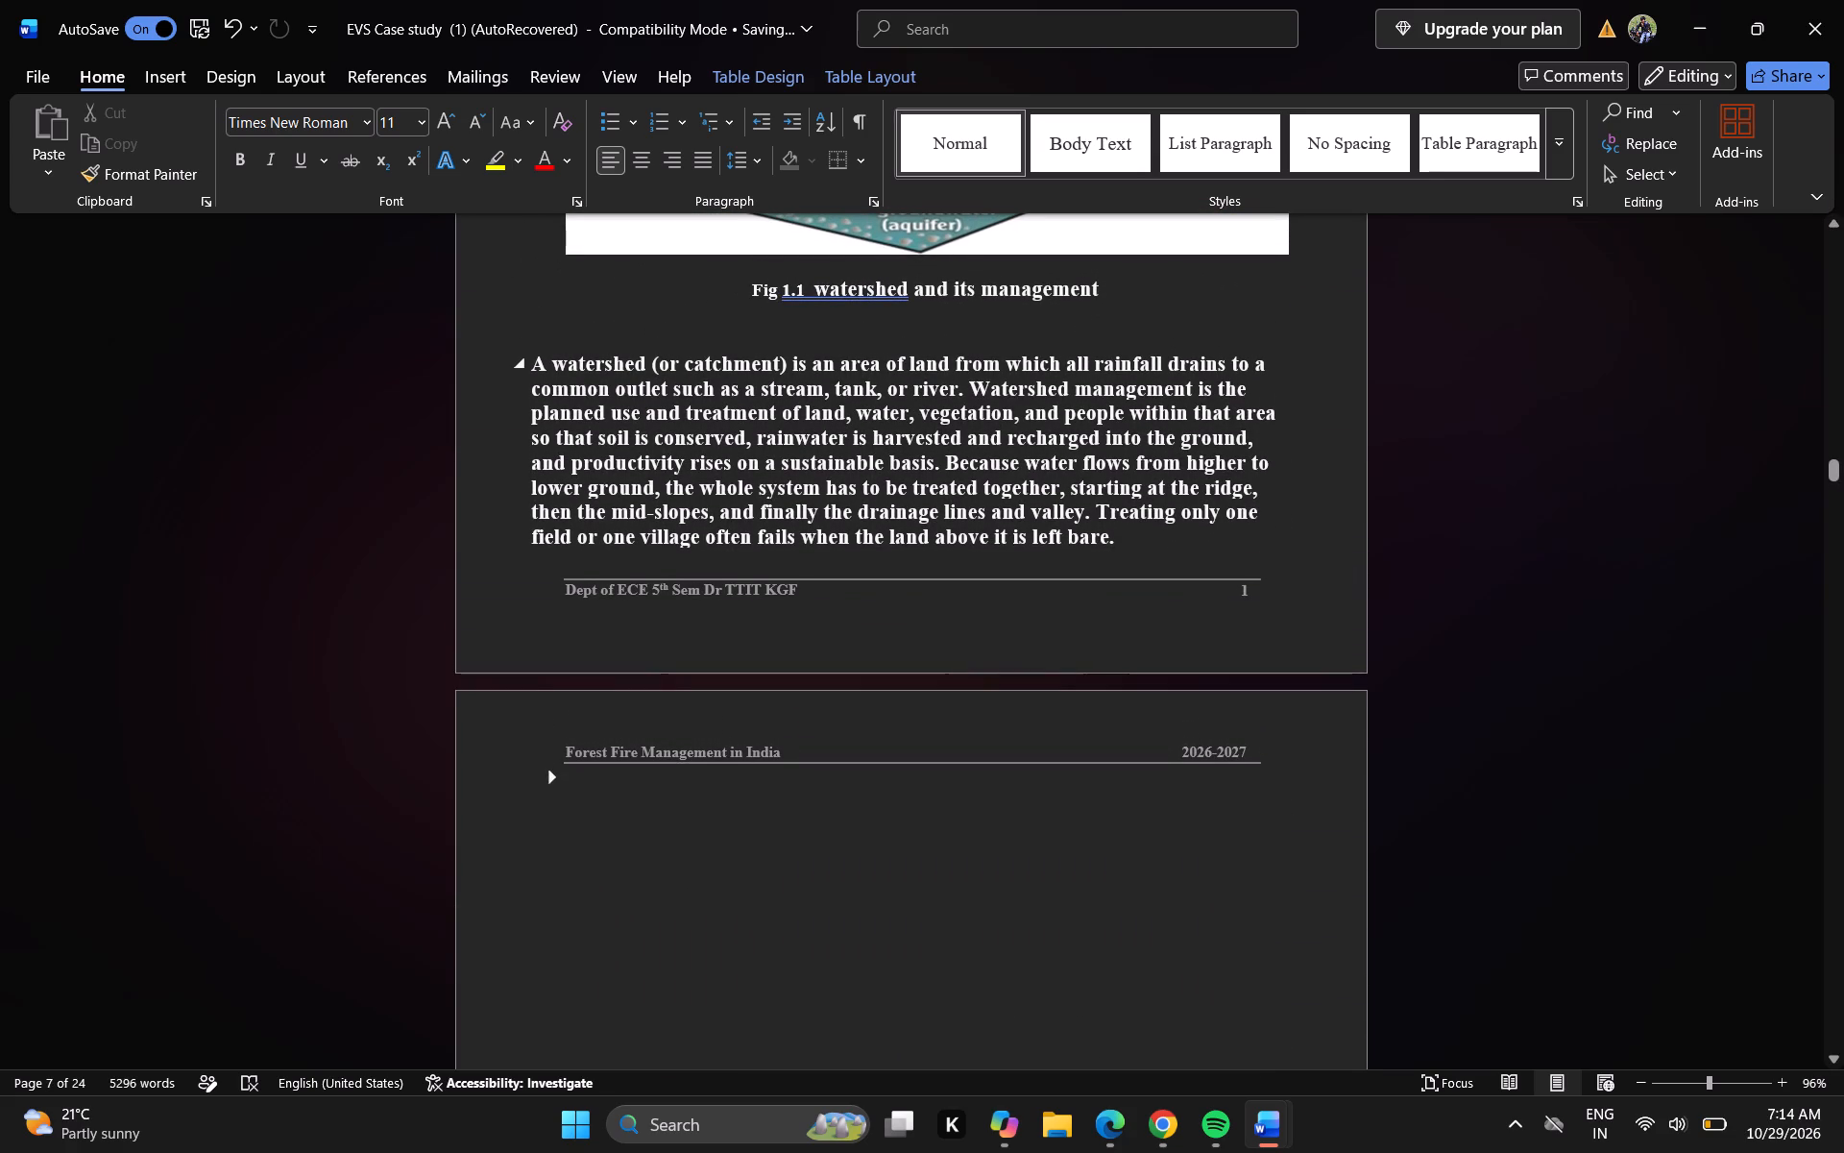
pyautogui.moveTo(528, 361); pyautogui.dragTo(1111, 546)
pyautogui.click(1125, 499)
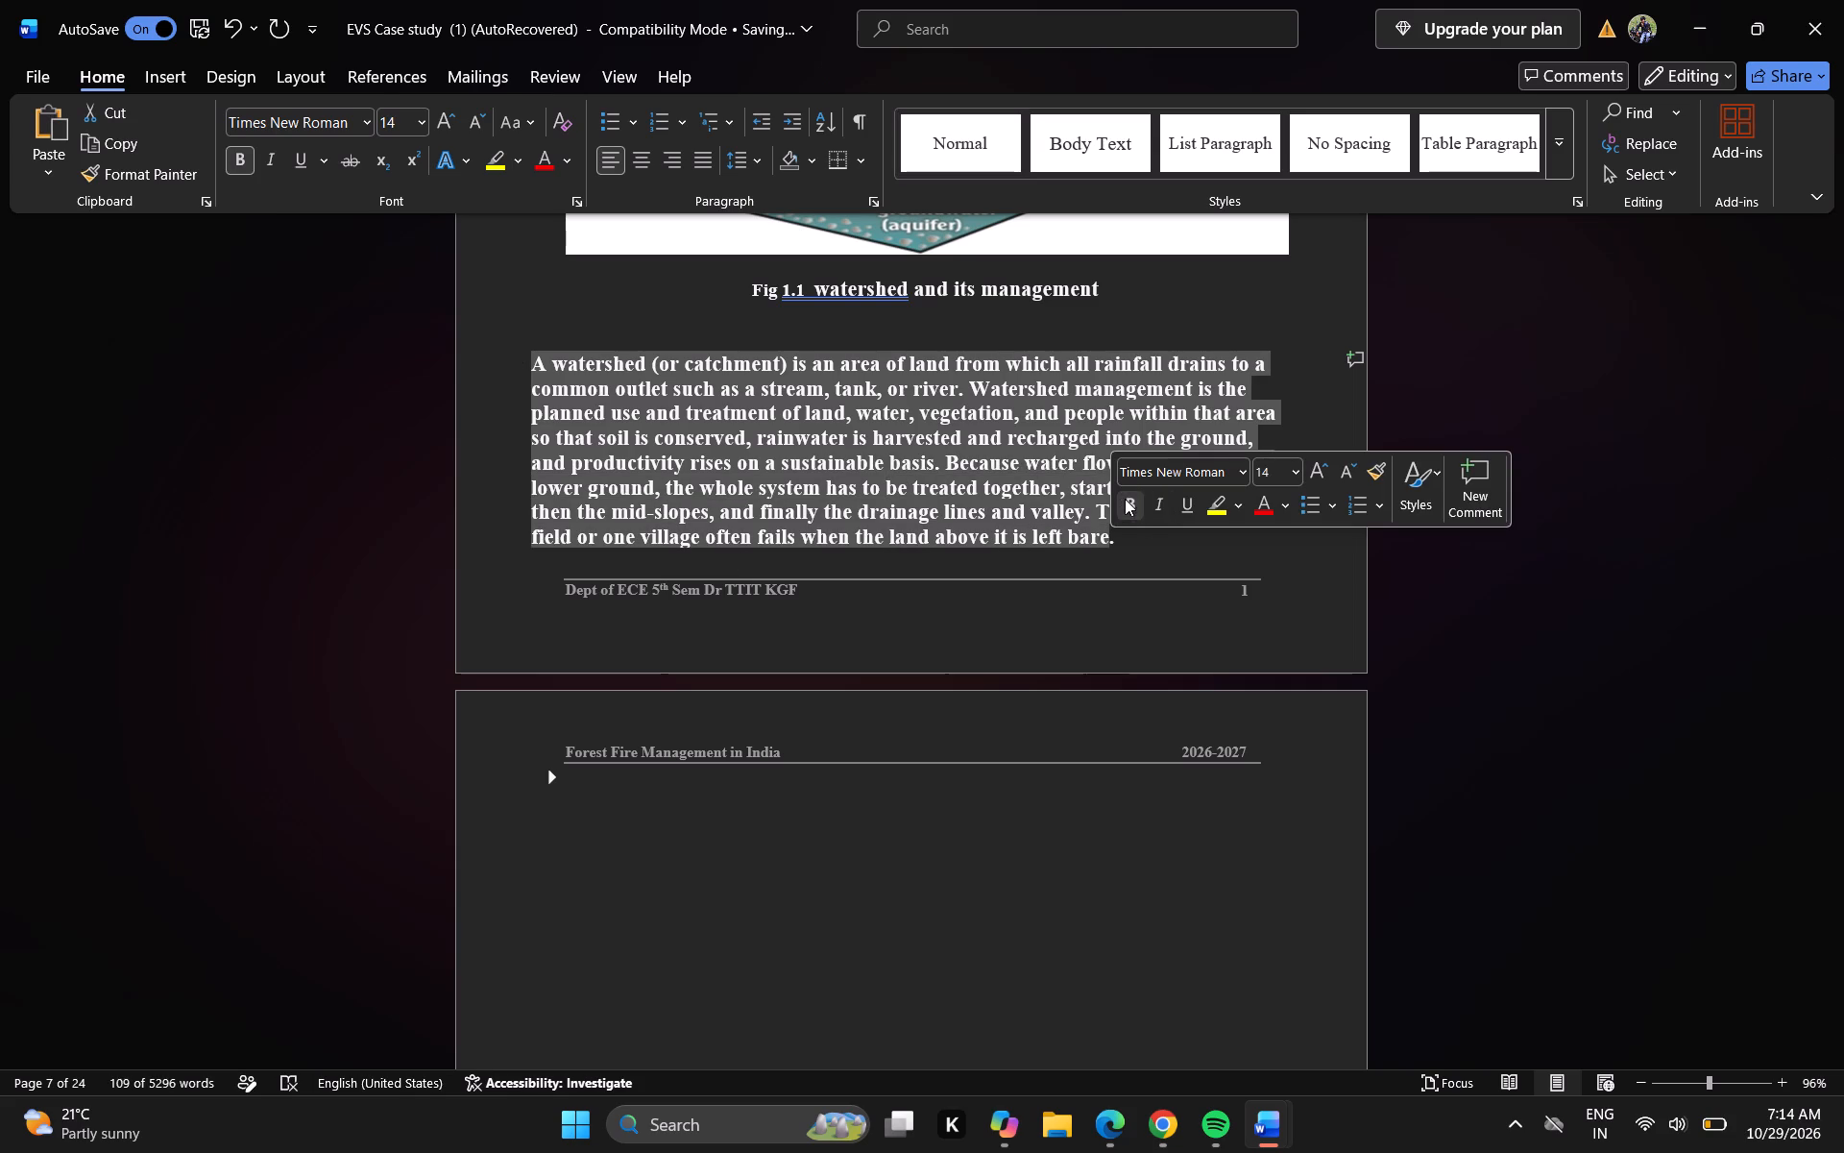
pyautogui.click(1278, 465)
pyautogui.press('BackSpace')
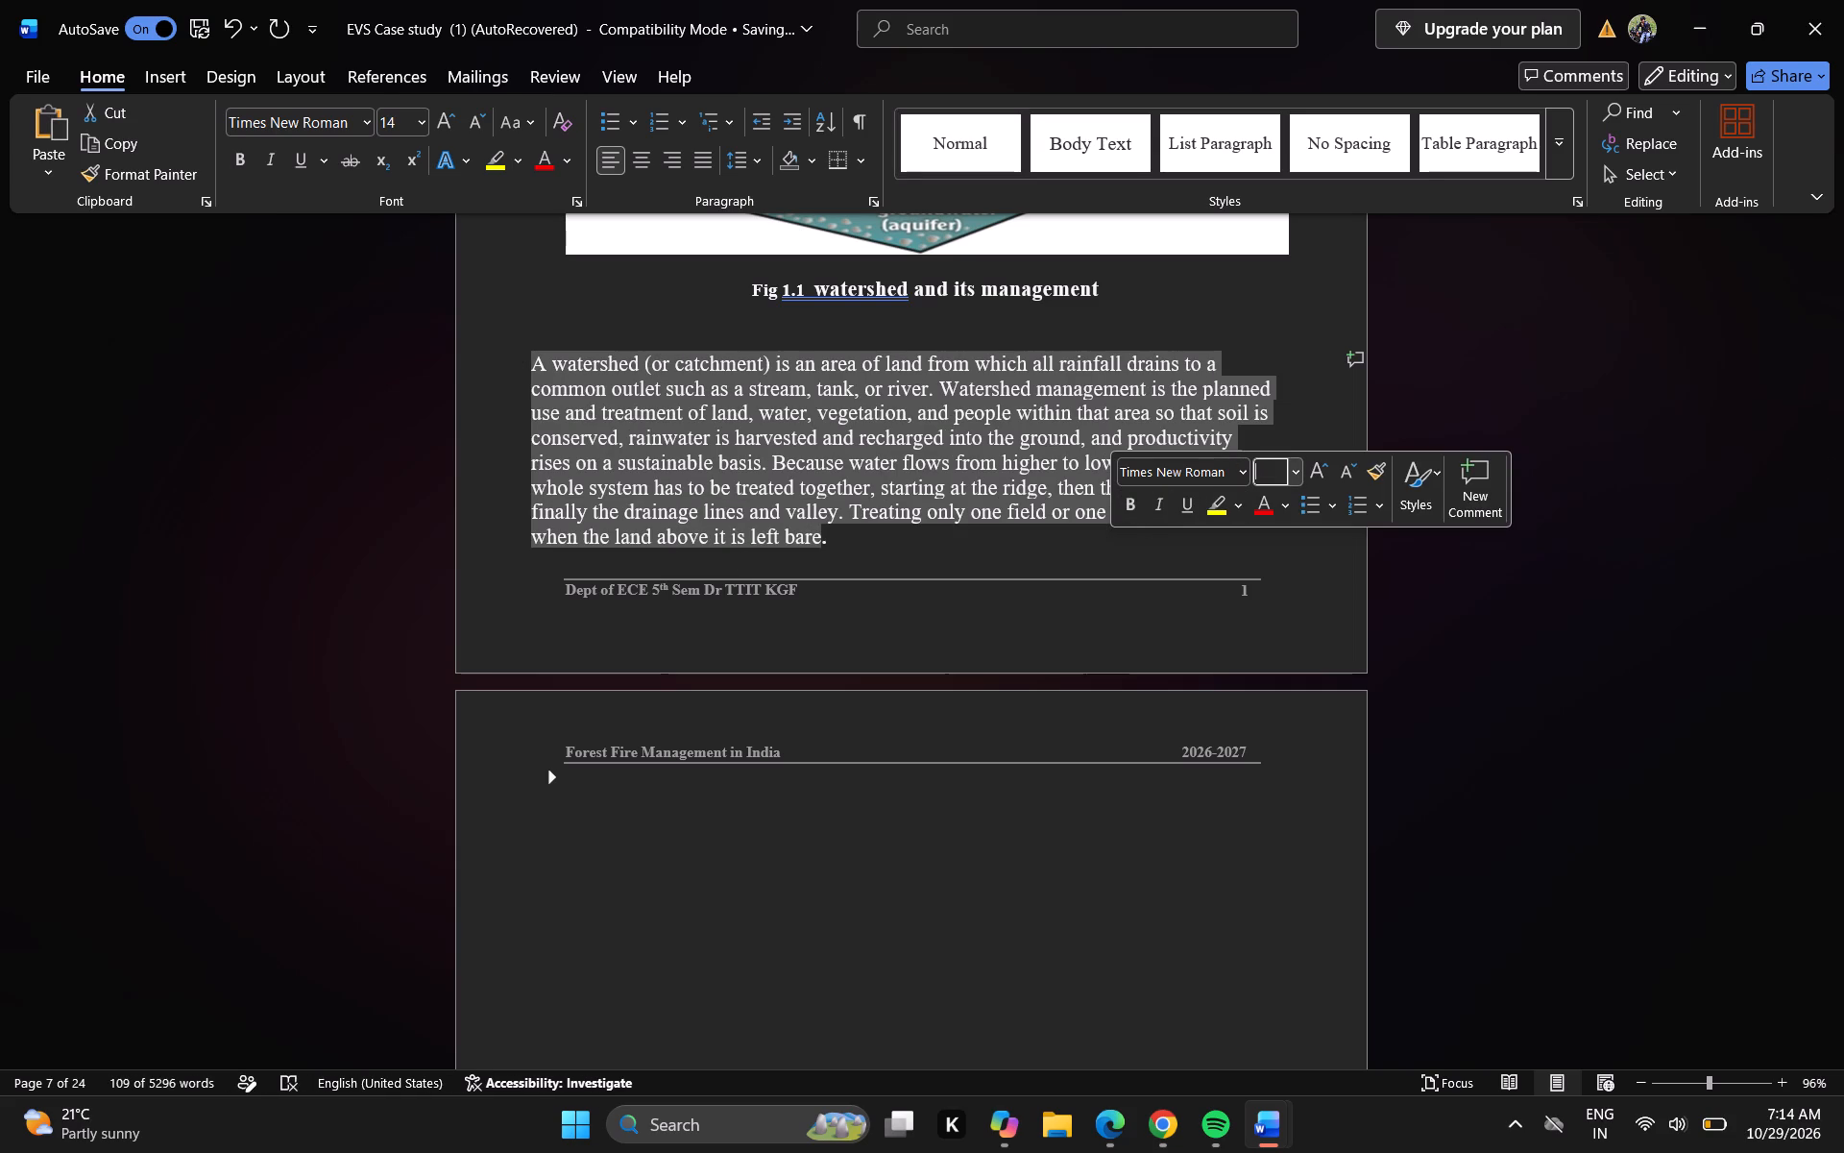
pyautogui.write('12')
pyautogui.press('Return')
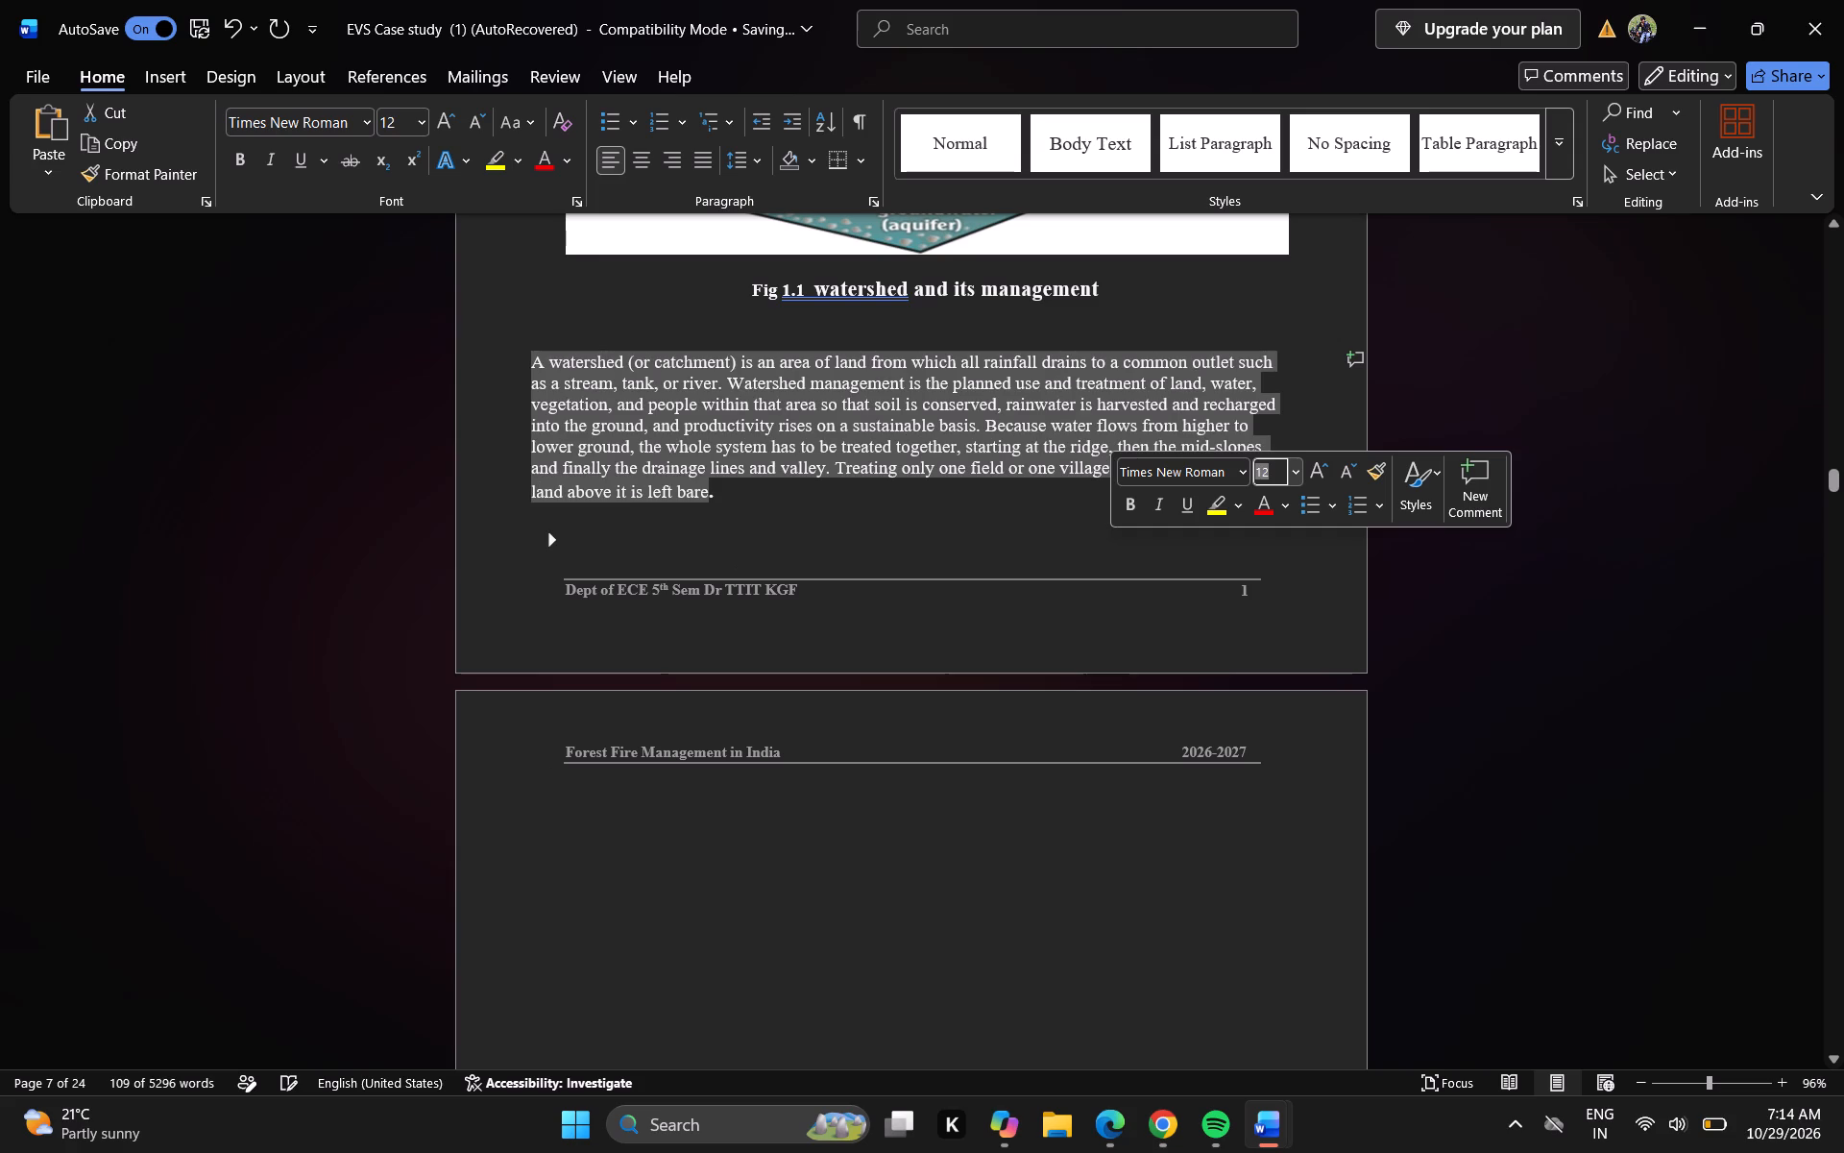
pyautogui.click(802, 540)
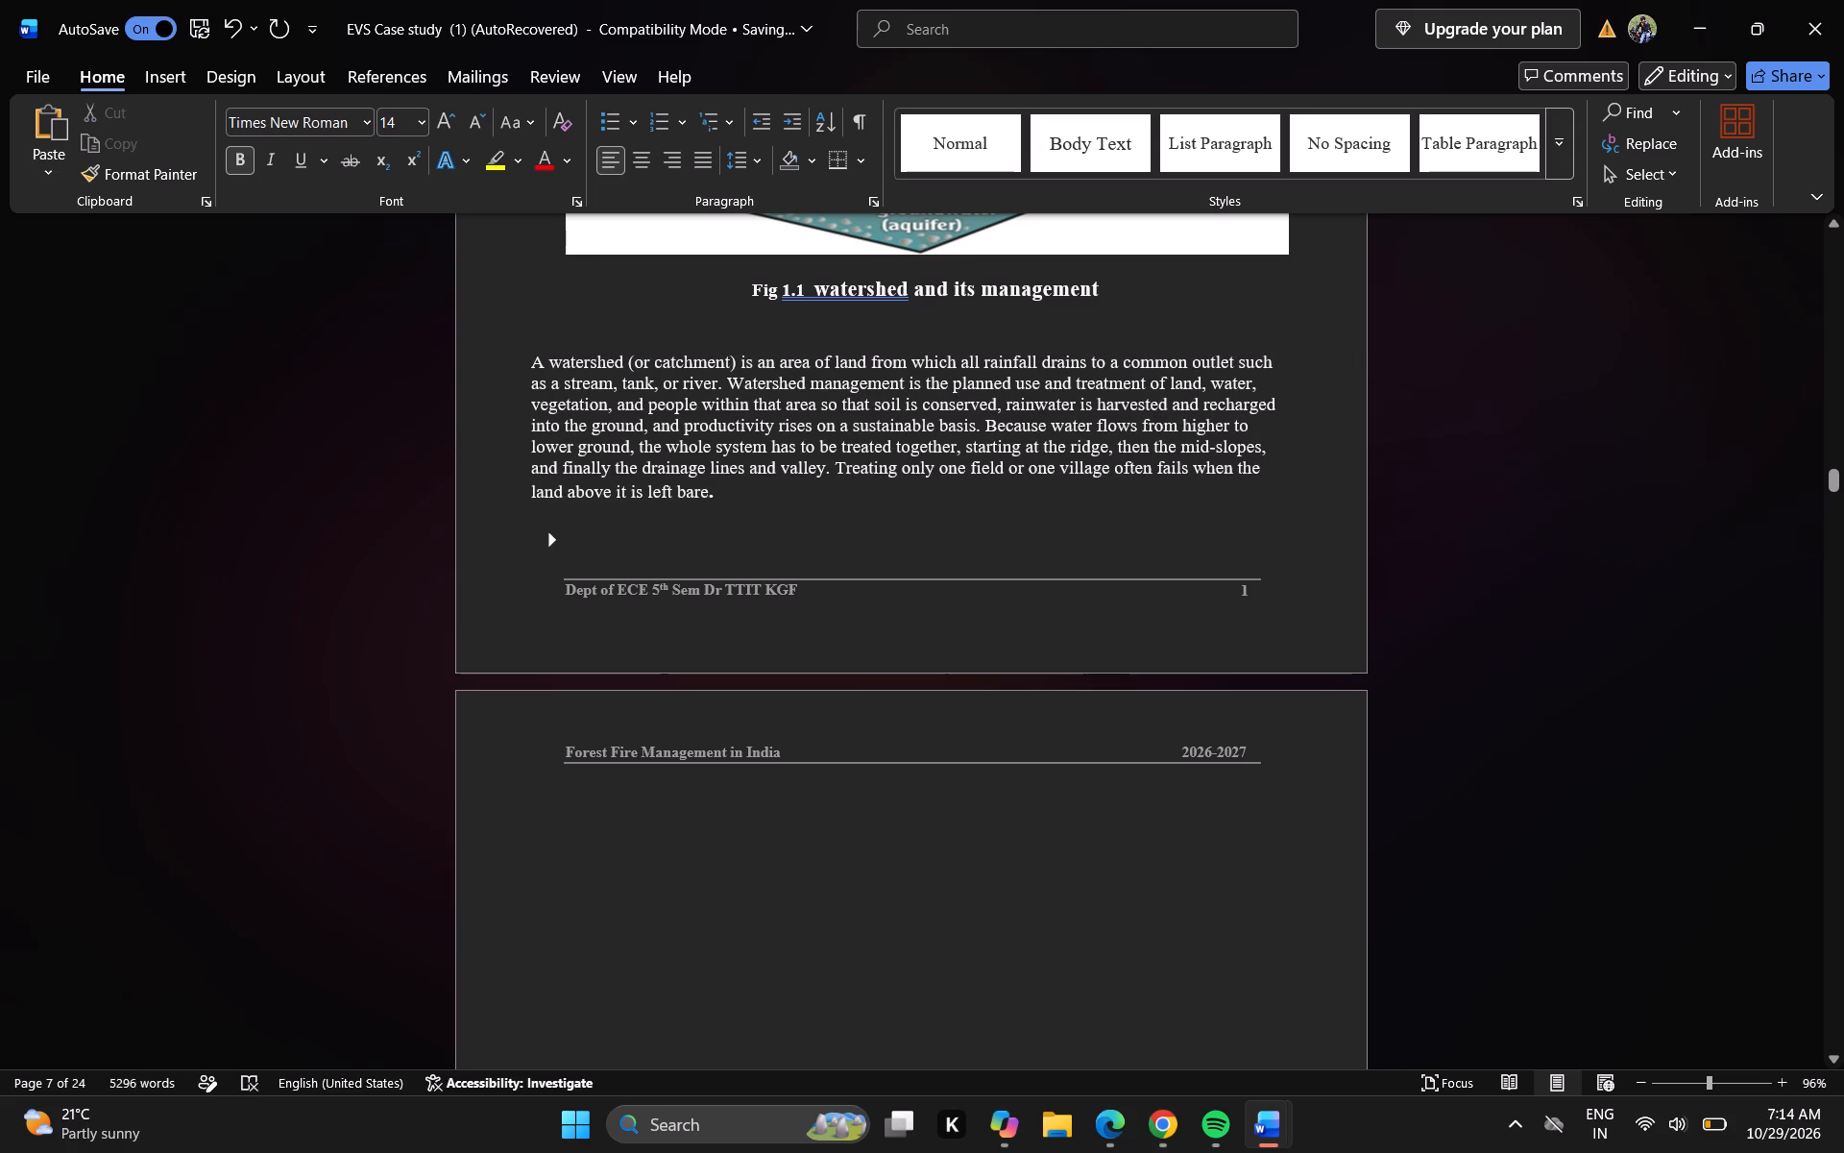
# Justify the "A watershed (or catchment)" paragraph and set its line spacing to 1.5.
pyautogui.moveTo(535, 364); pyautogui.dragTo(684, 483)
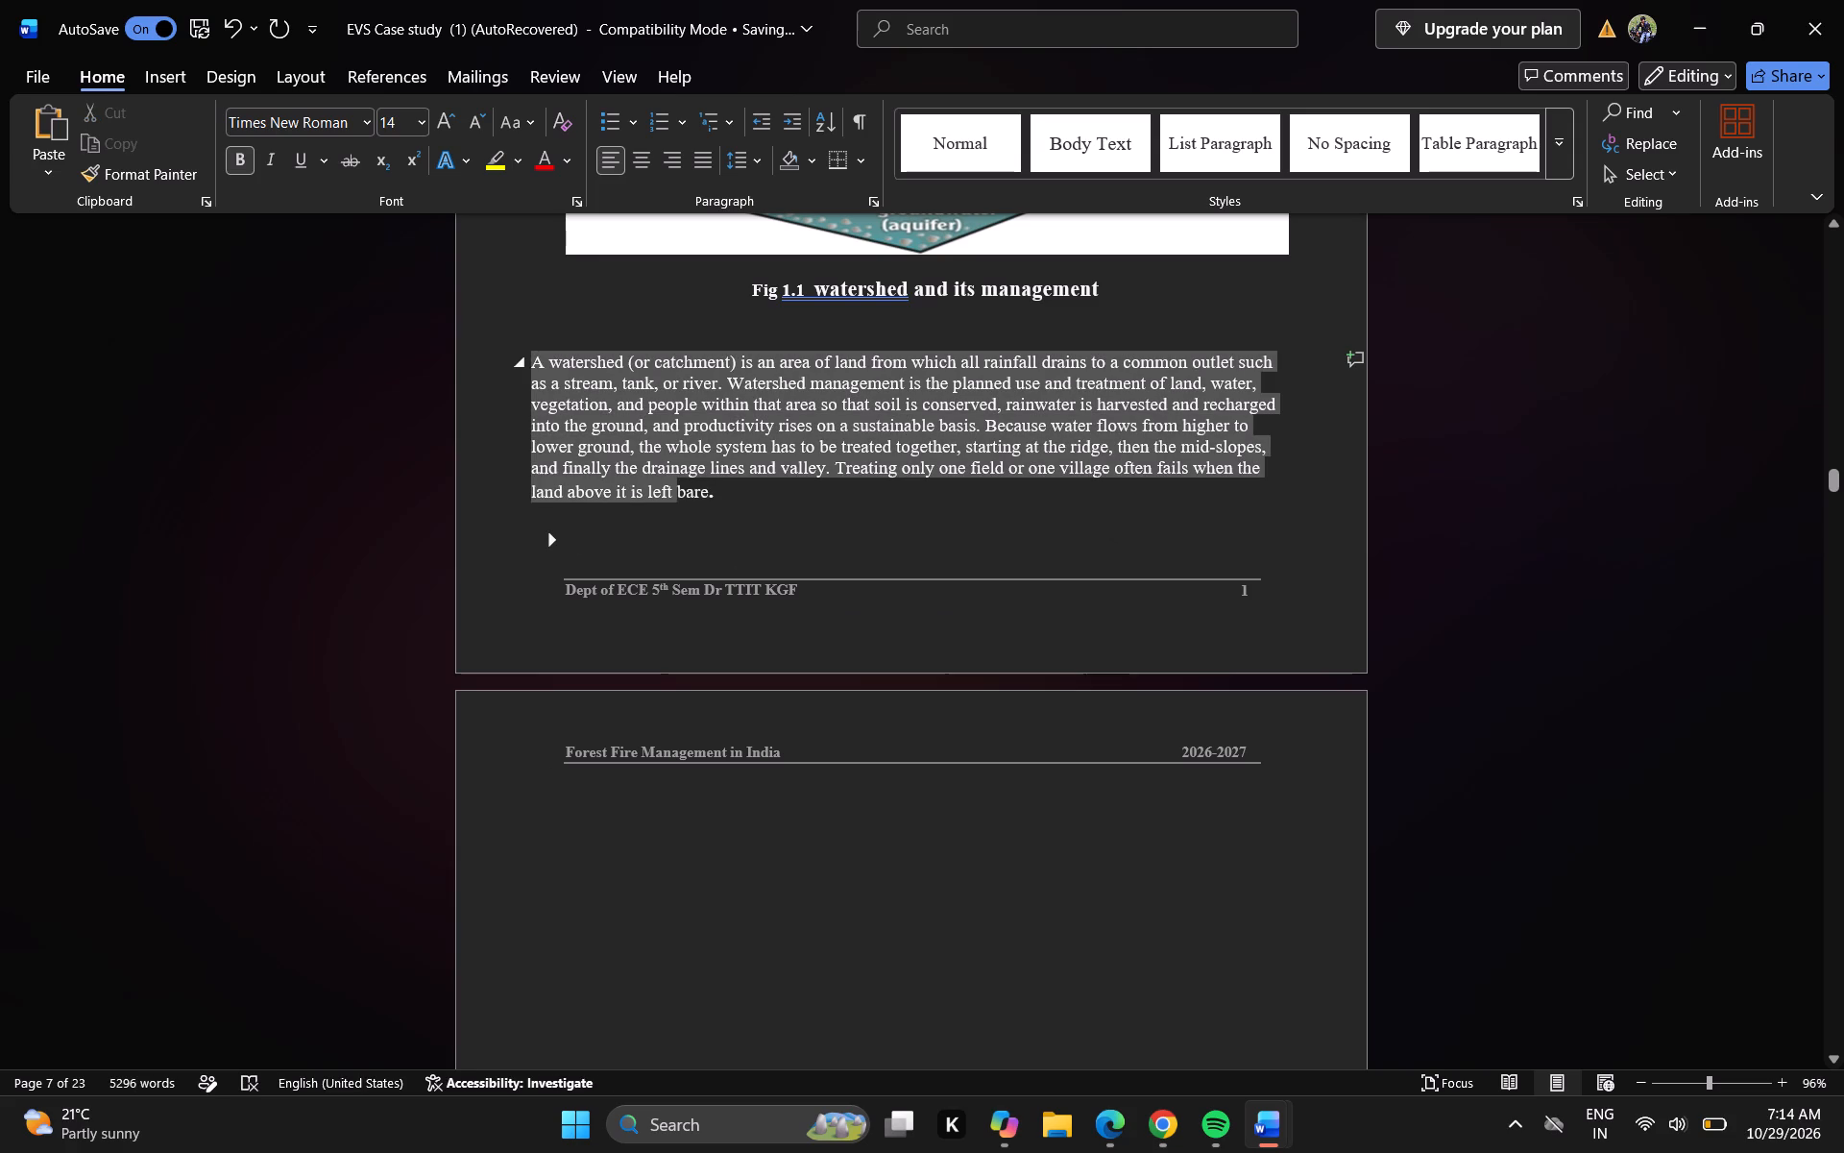
pyautogui.moveTo(684, 483); pyautogui.dragTo(724, 511)
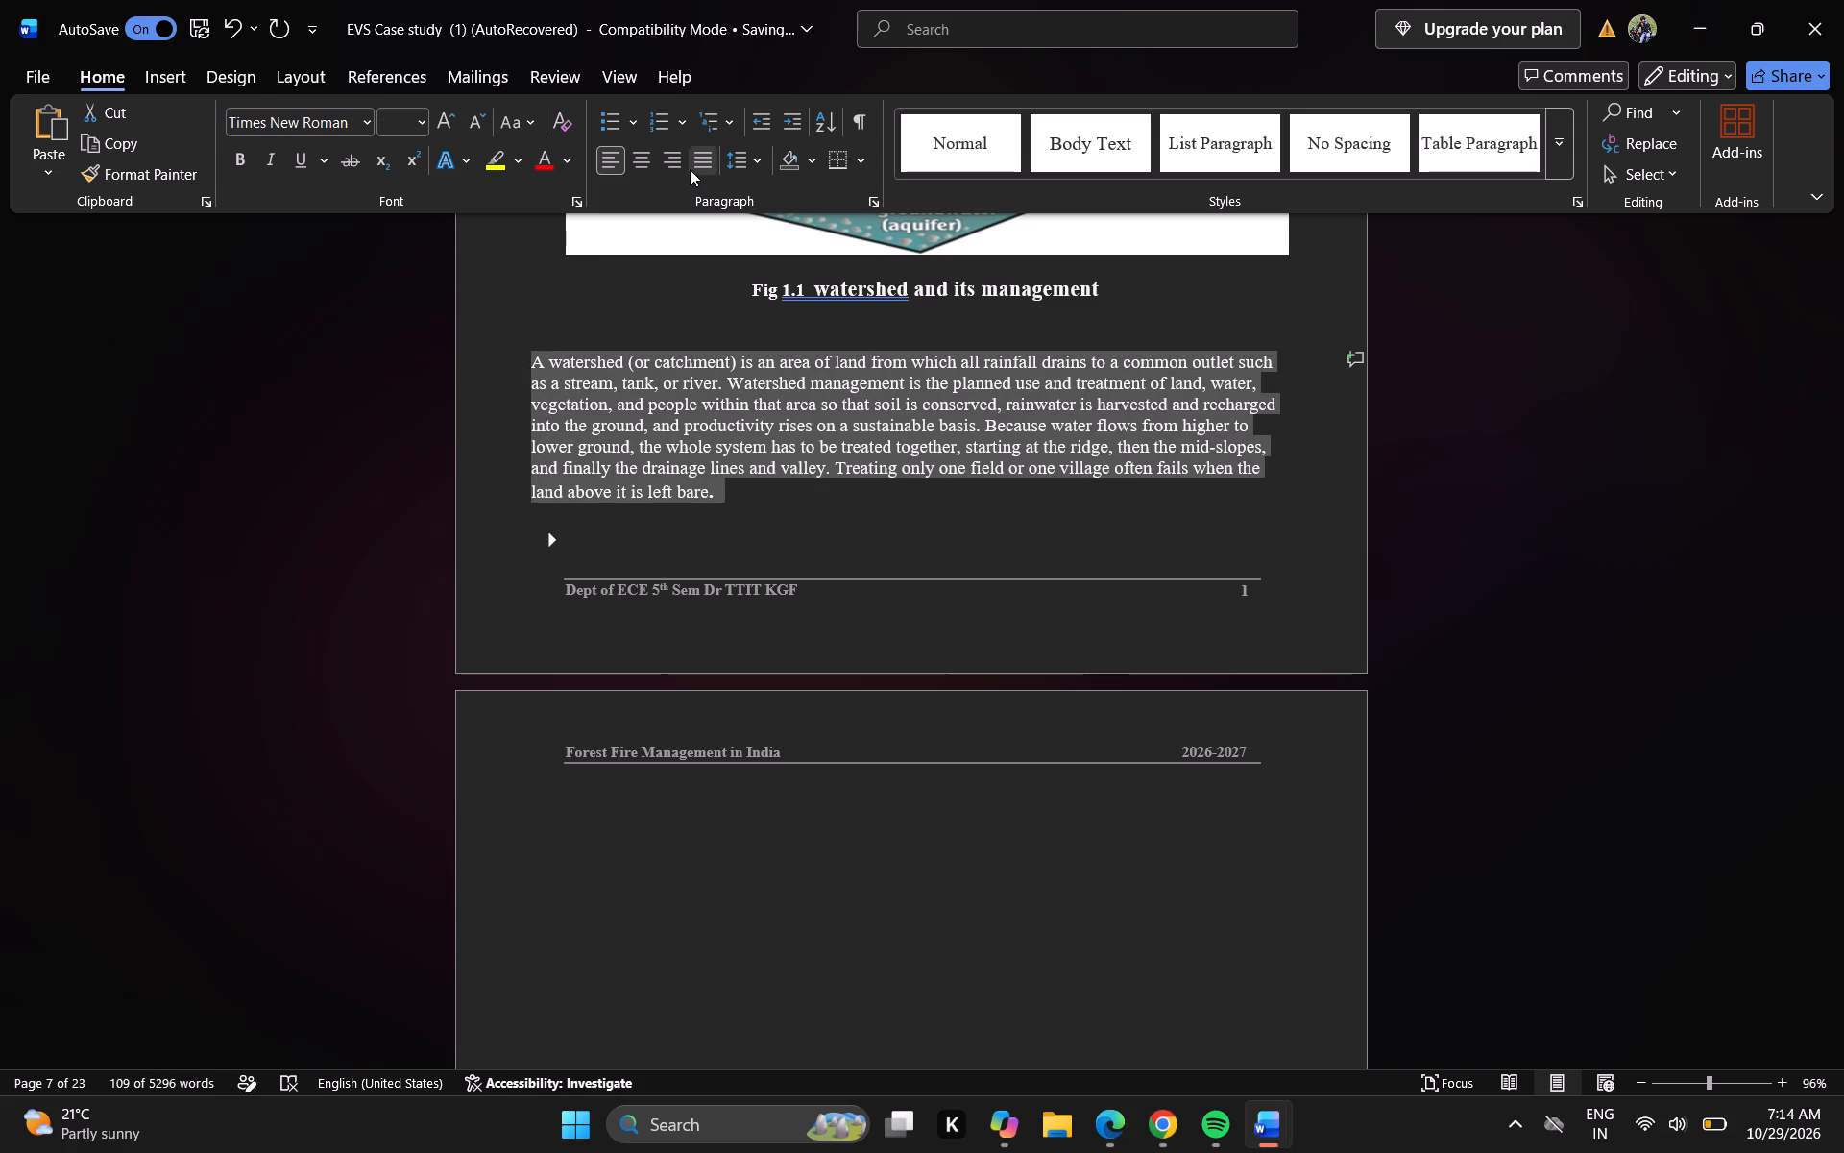
pyautogui.click(690, 169)
pyautogui.click(760, 161)
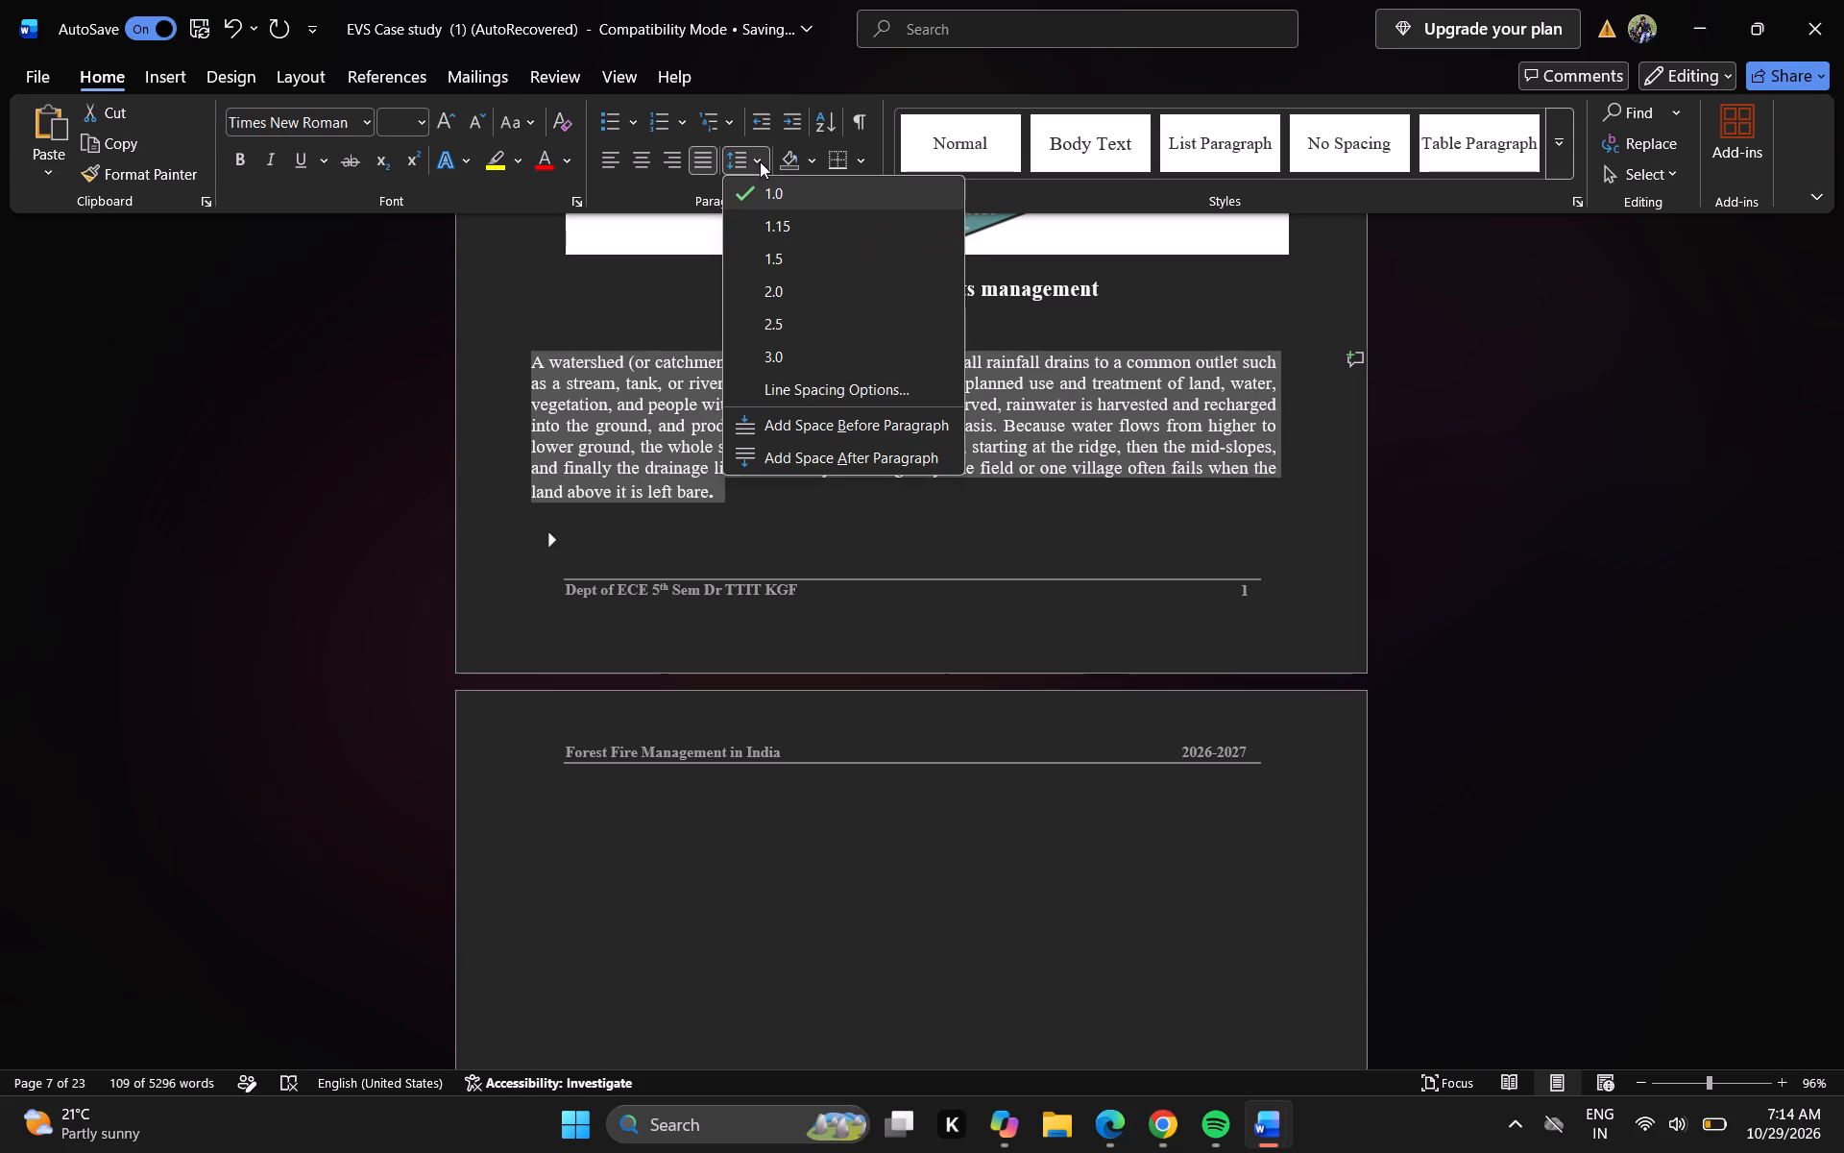
pyautogui.click(785, 260)
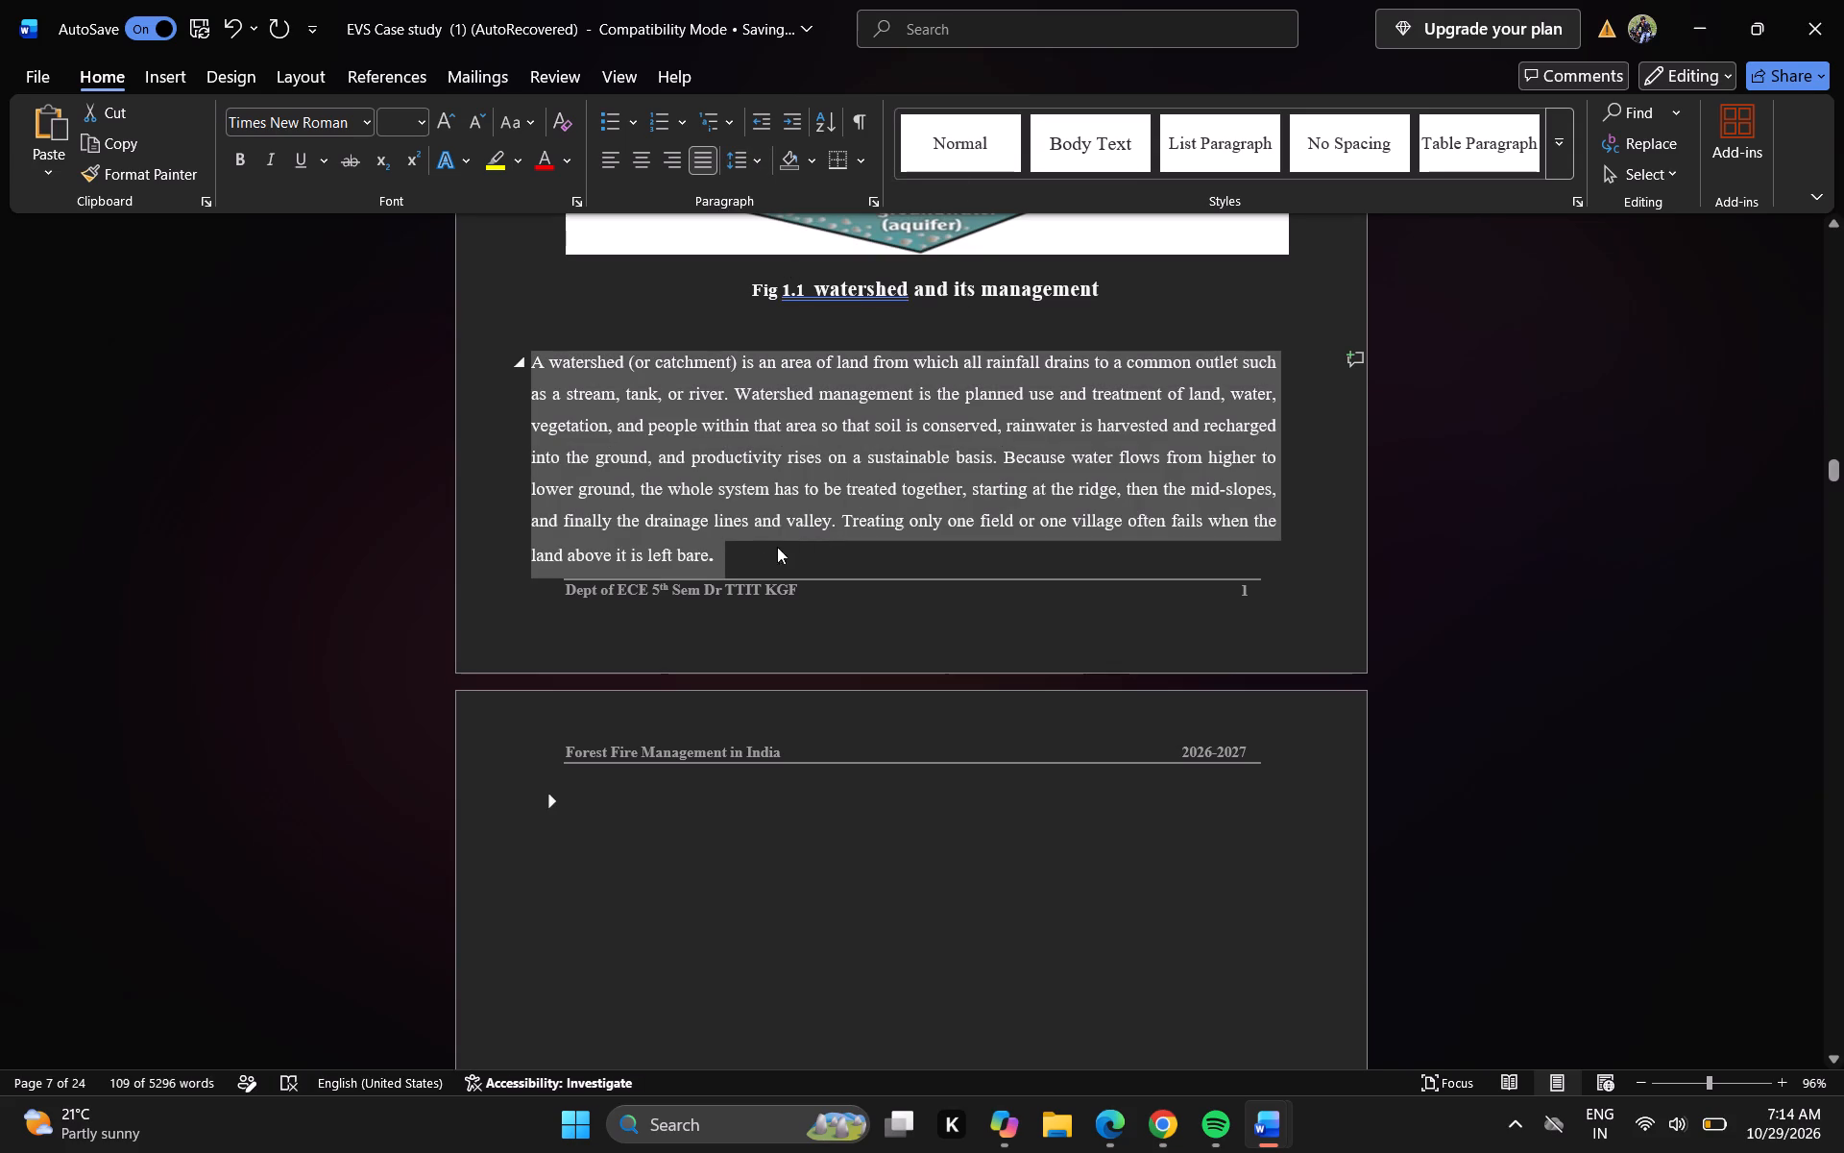
pyautogui.click(741, 554)
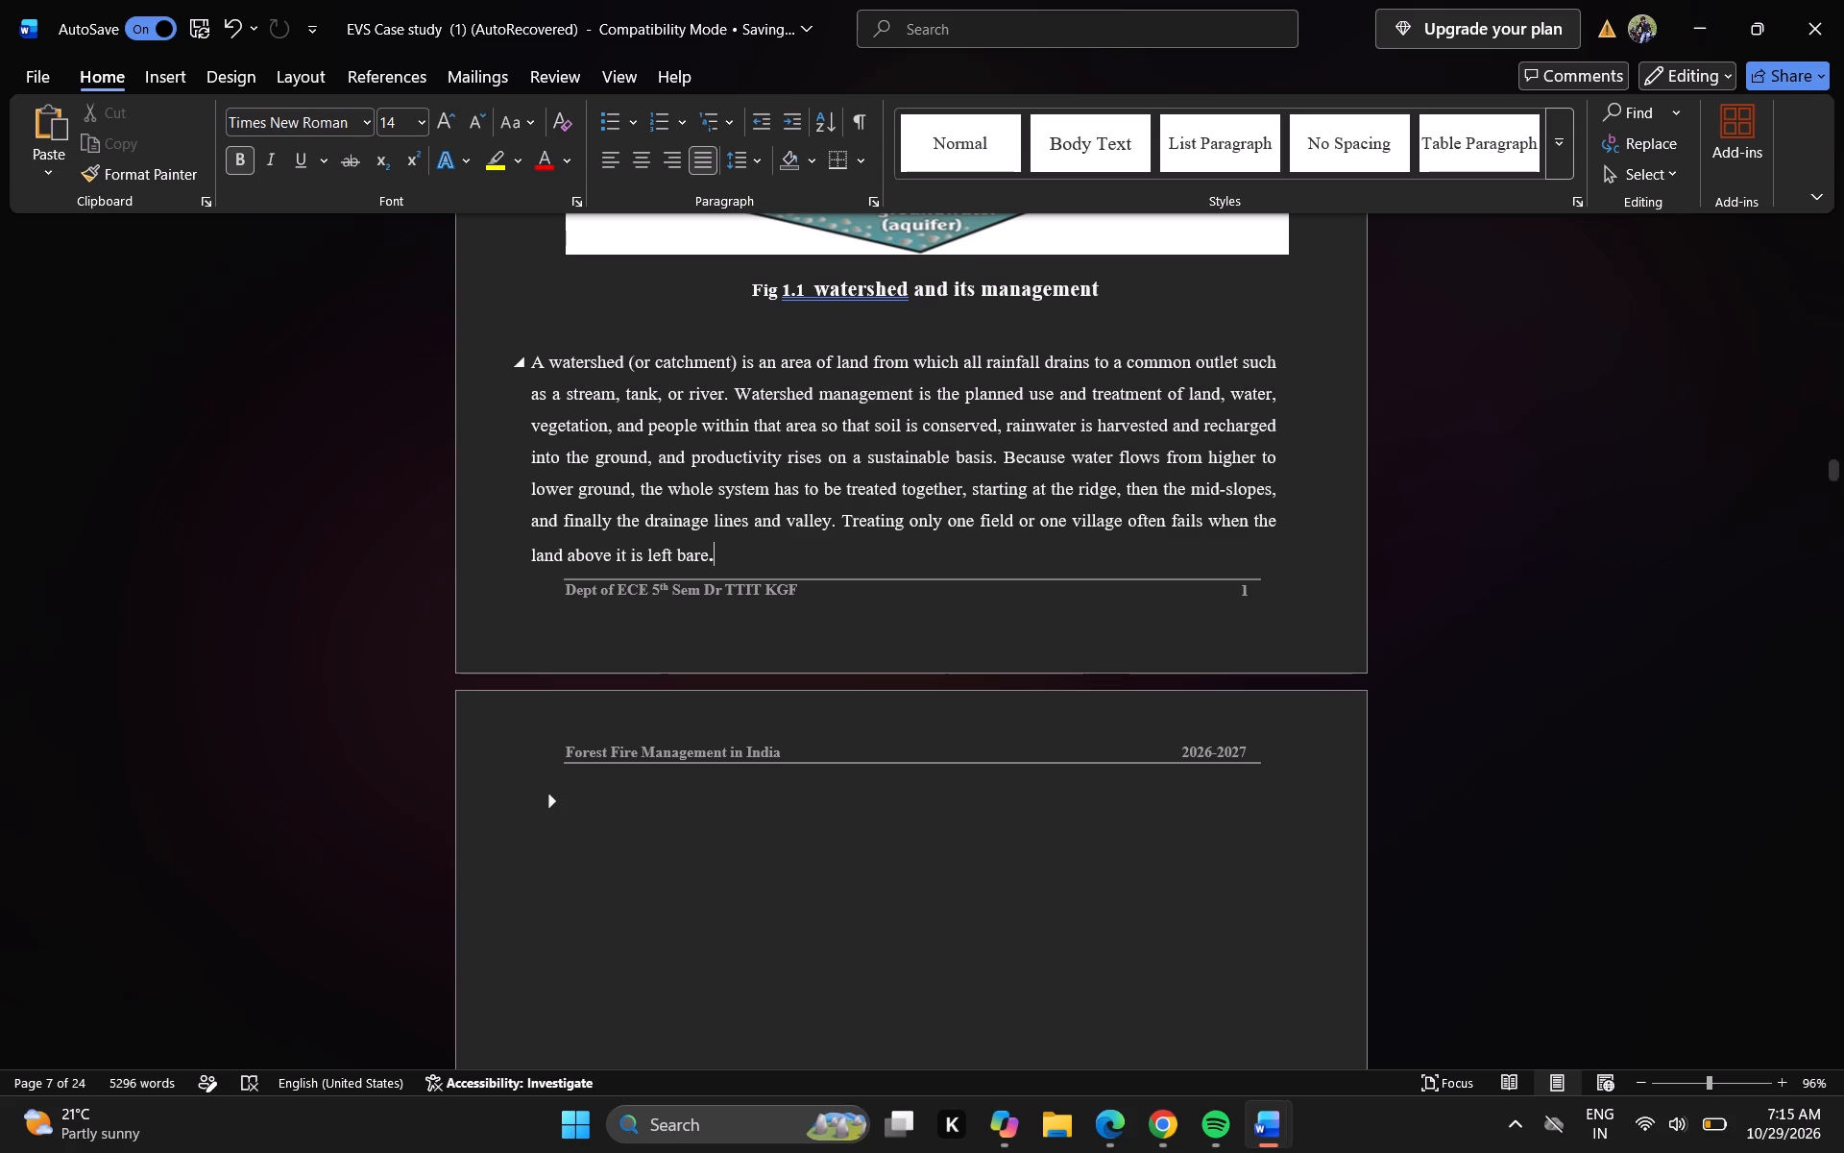
# Remove the blank line between the Fig 1.1 caption and the "A watershed (or catchment)" paragraph.
pyautogui.click(525, 356)
pyautogui.click(531, 358)
pyautogui.press('BackSpace')
pyautogui.press('BackSpace')
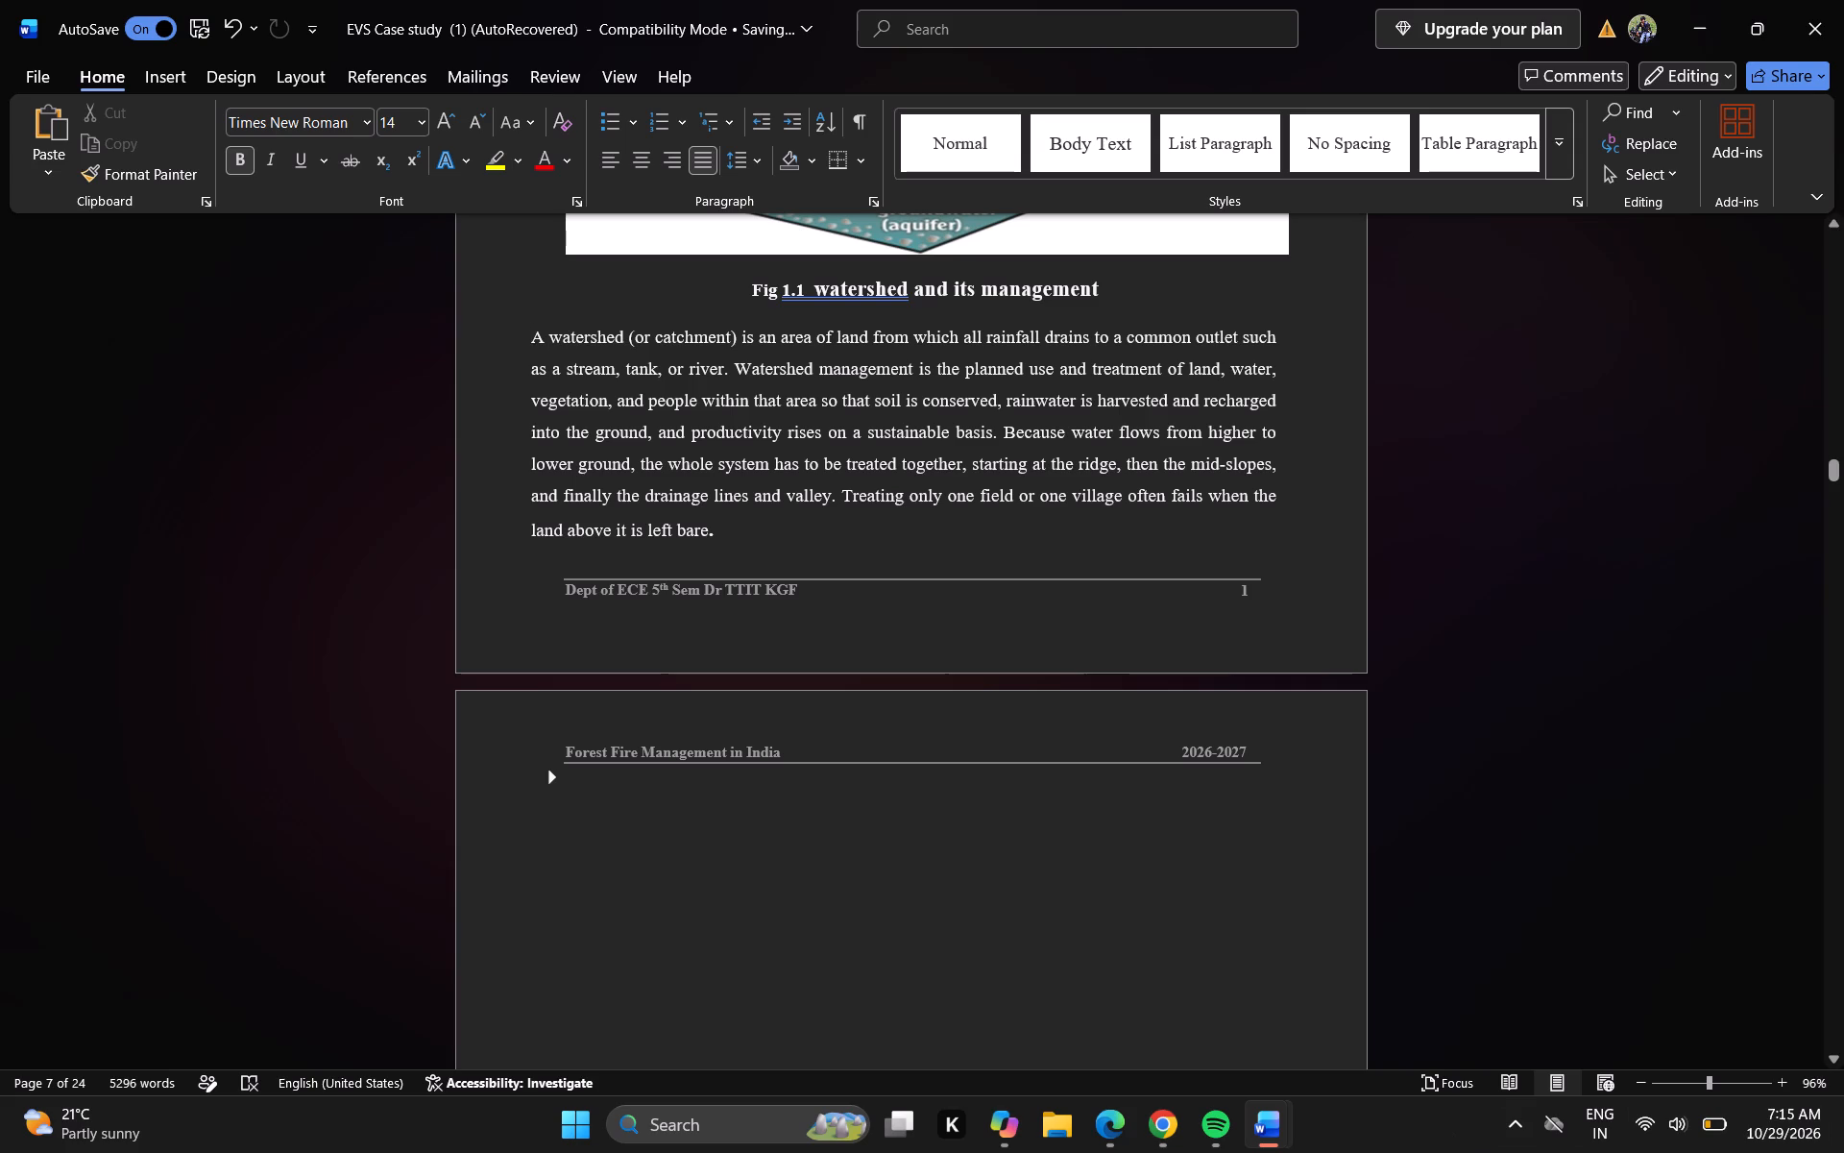
# Move on to the blank page that follows the introduction page.
pyautogui.tripleClick(1828, 1049)
pyautogui.tripleClick(1828, 1049)
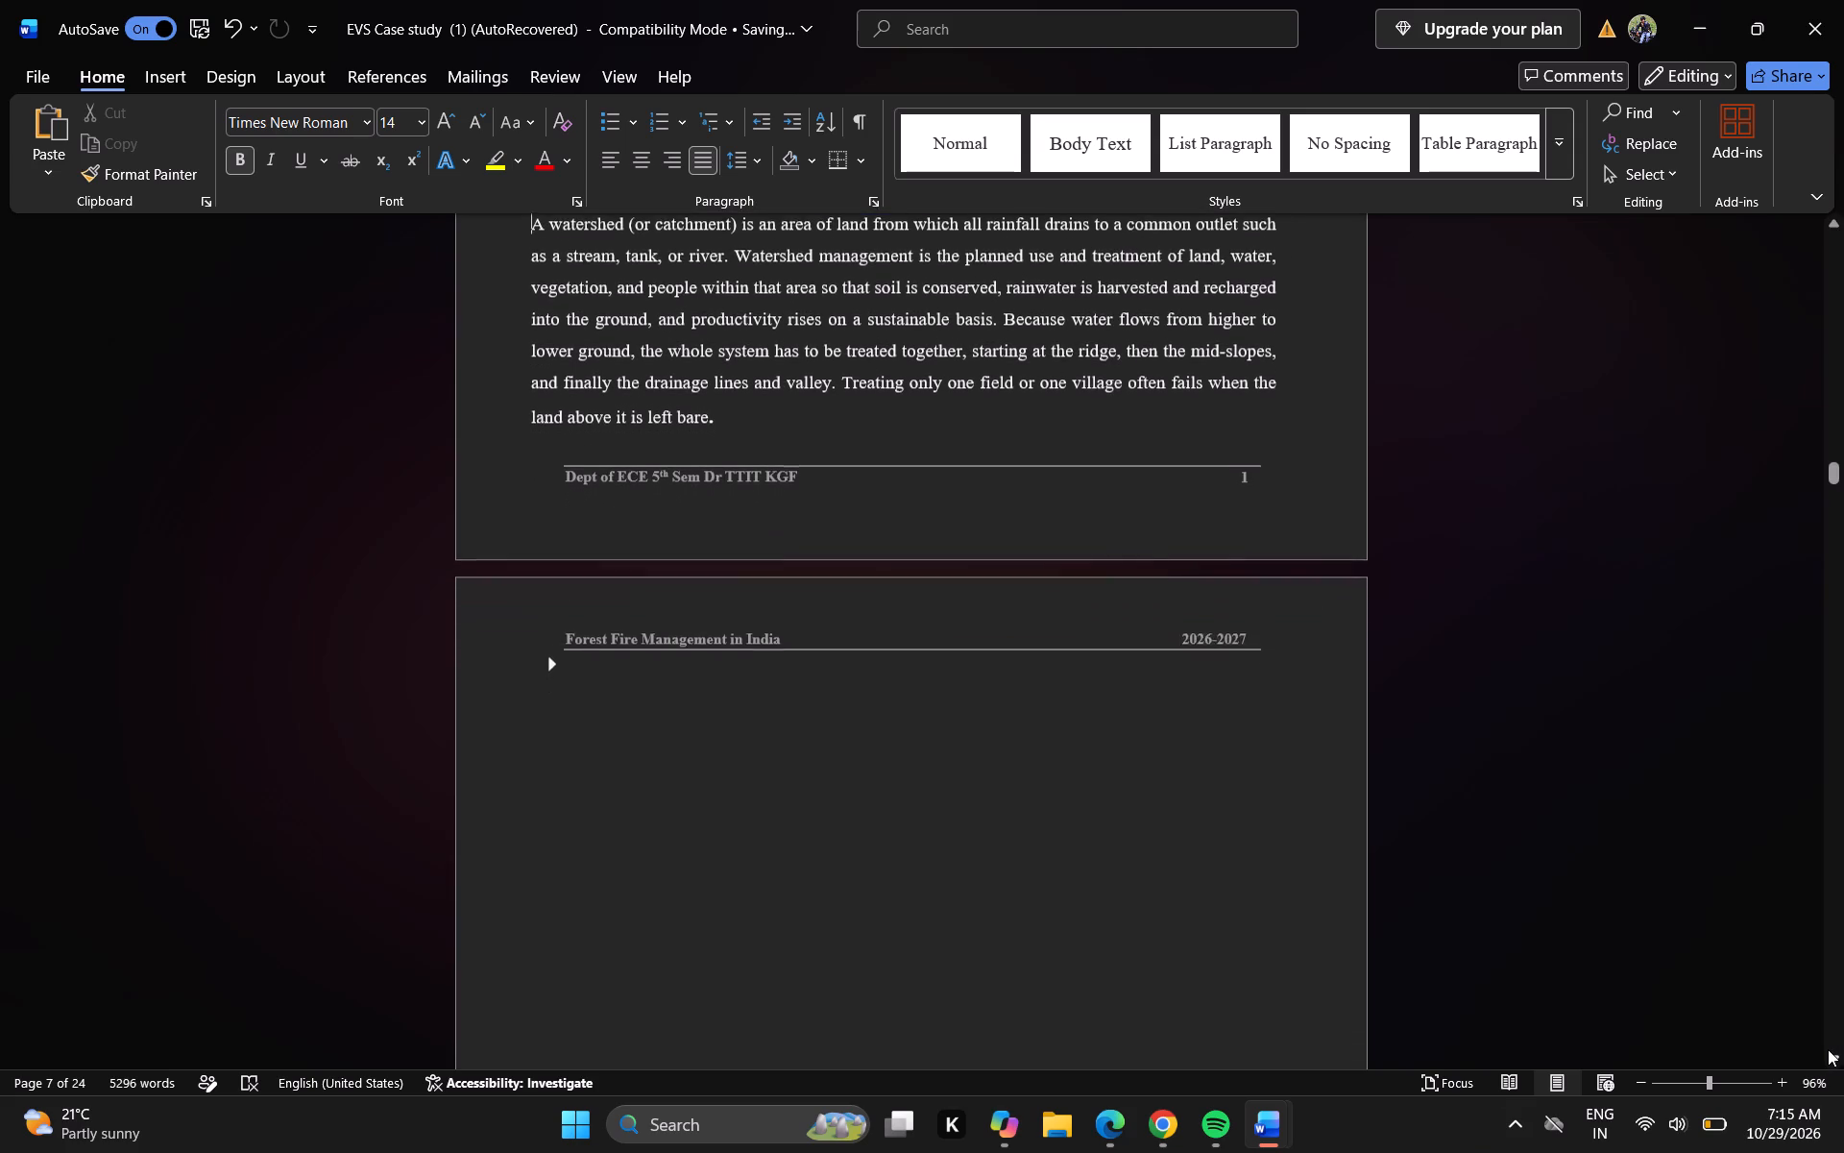
pyautogui.tripleClick(1828, 1049)
pyautogui.tripleClick(1828, 1049)
pyautogui.tripleClick(1828, 1049)
pyautogui.tripleClick(1828, 1049)
pyautogui.tripleClick(1828, 1049)
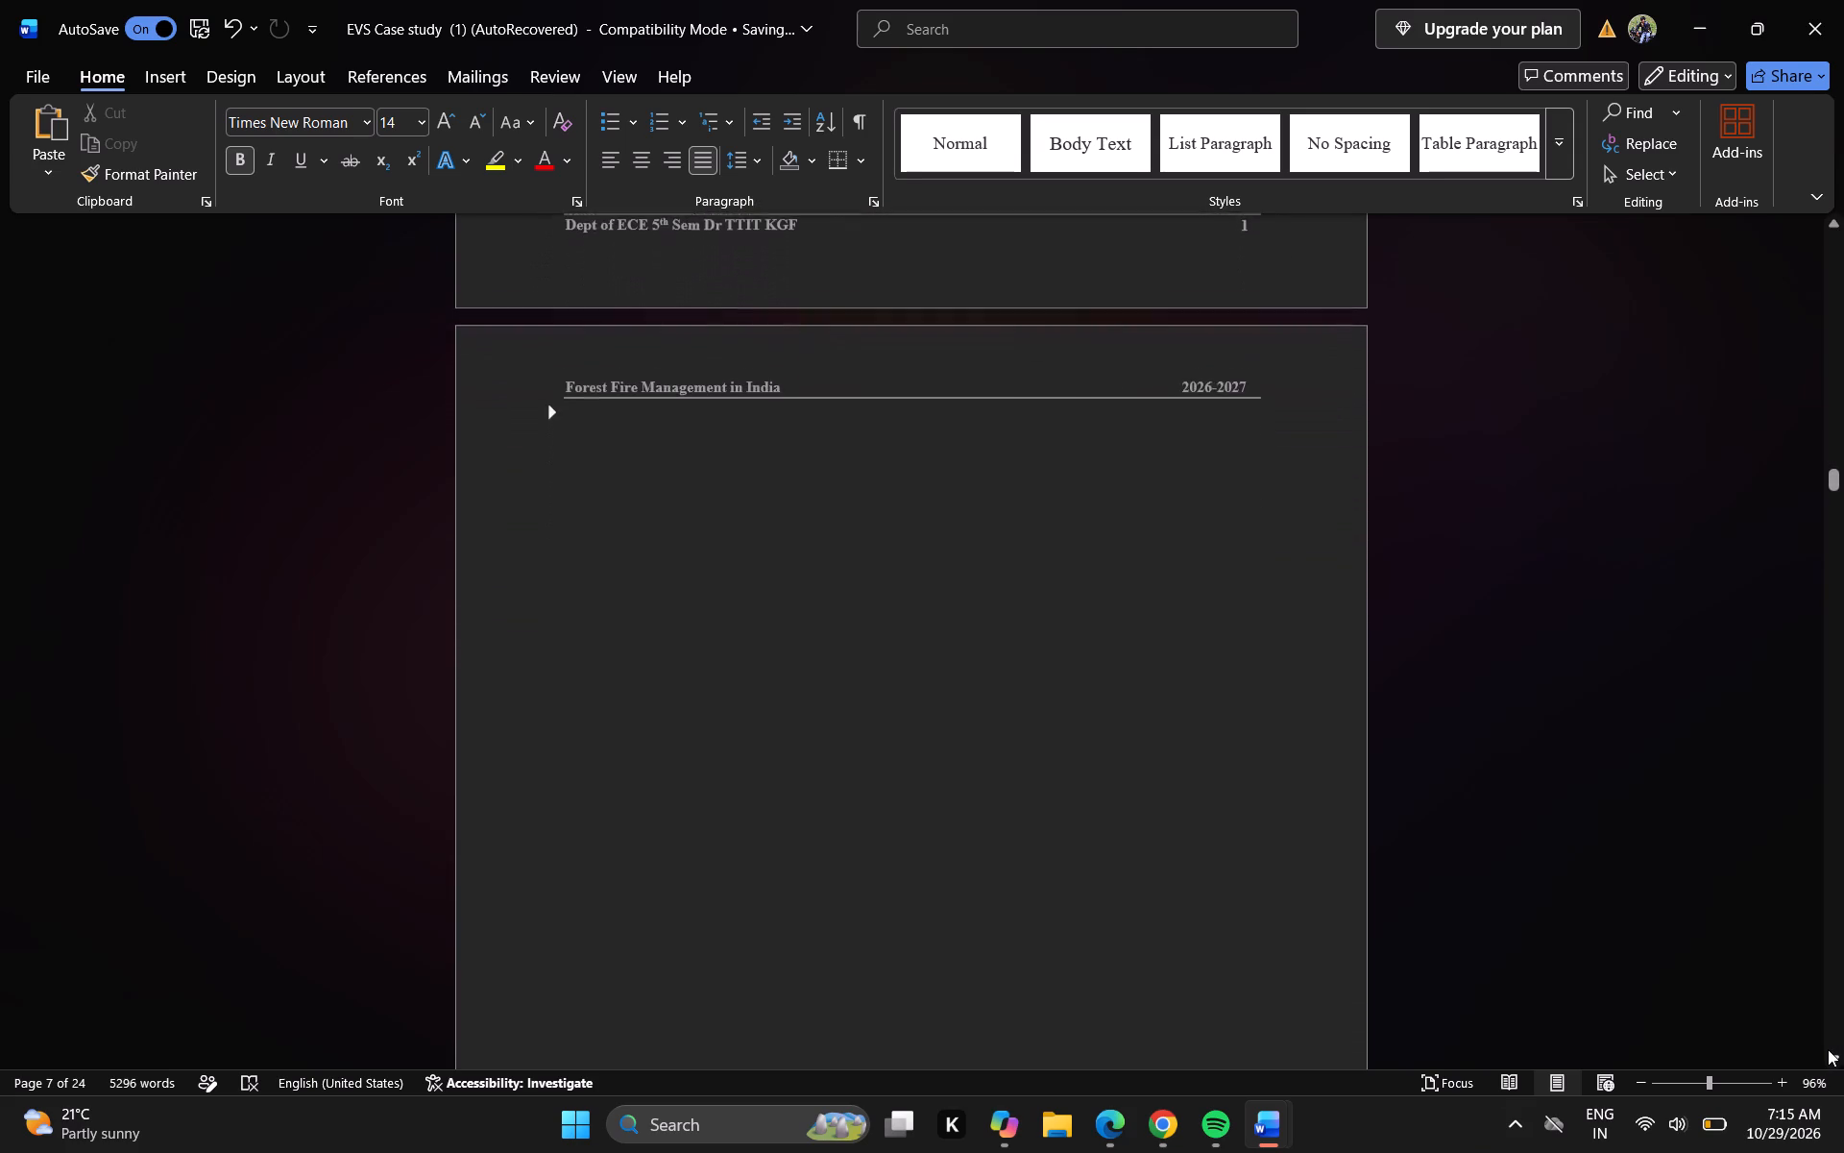
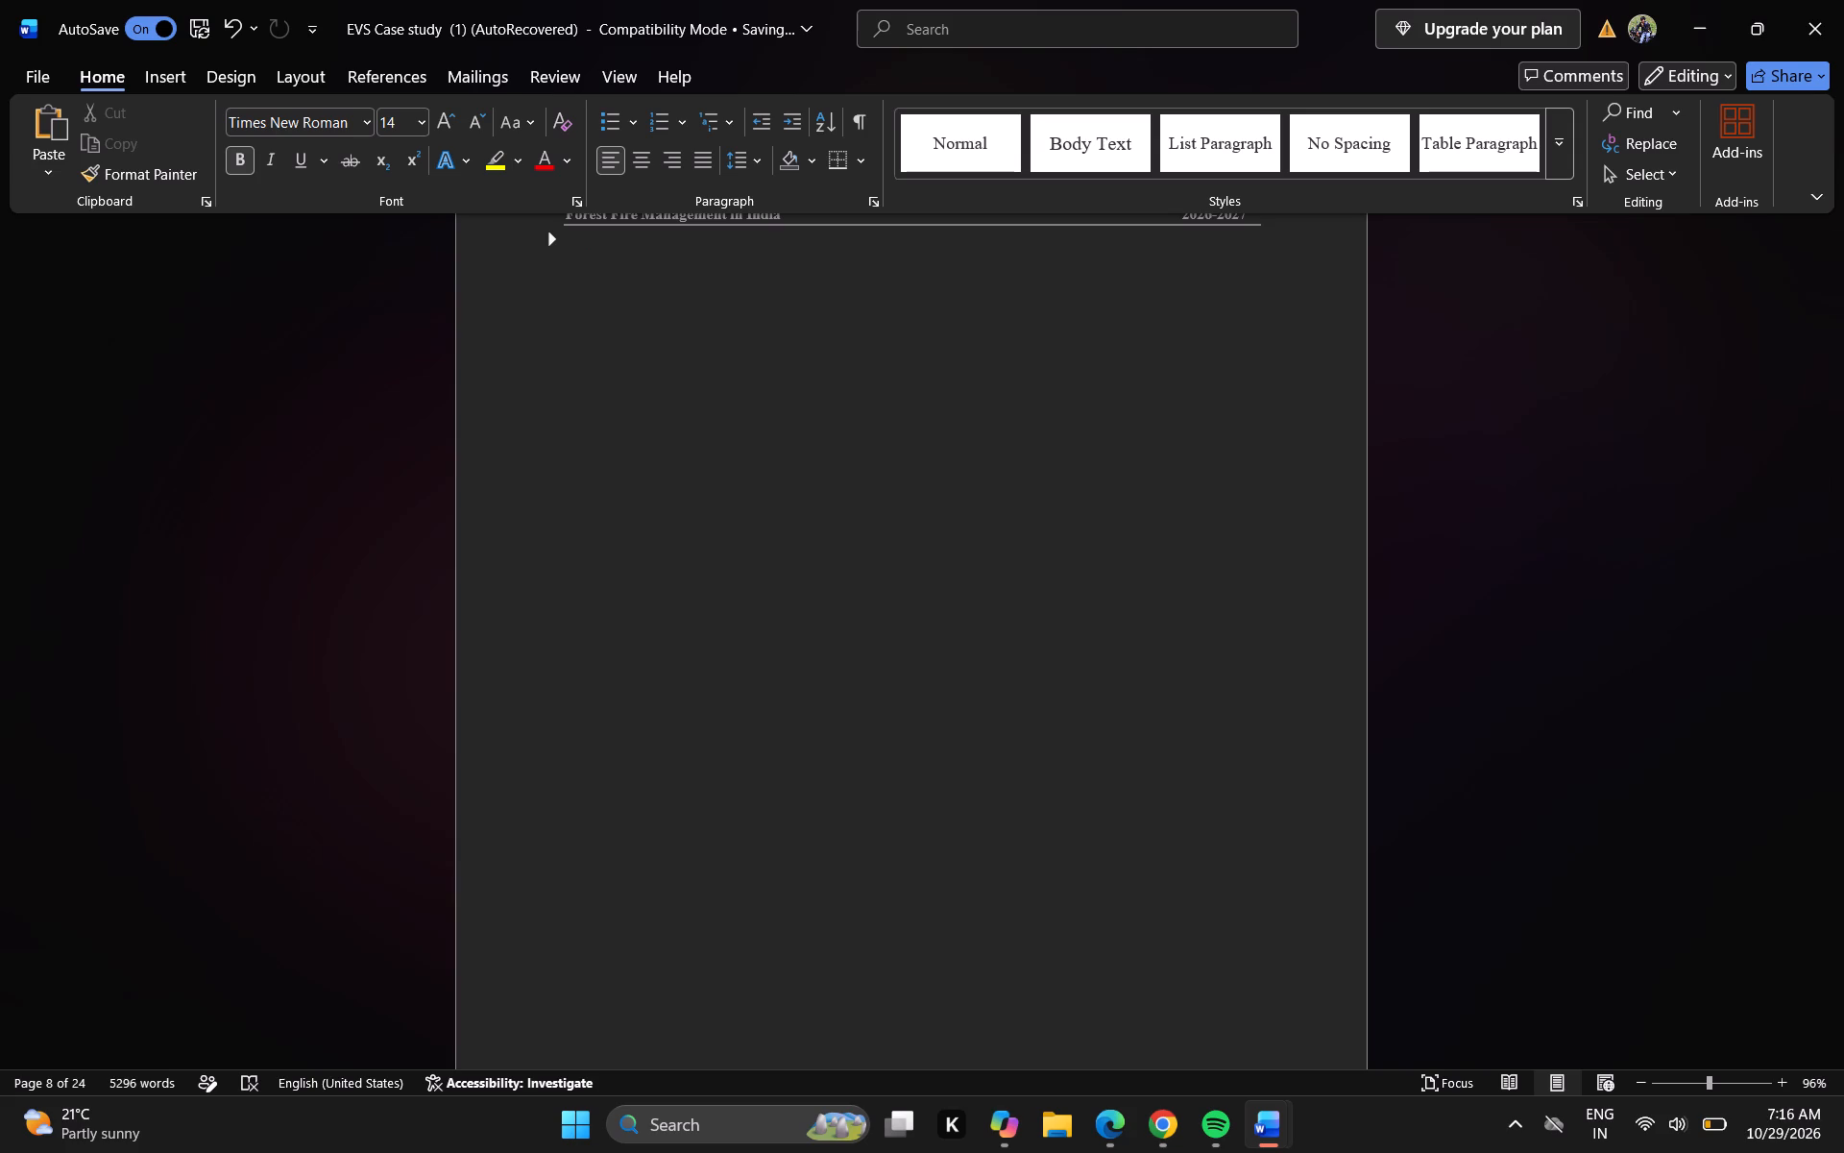
# Paste the three copied watershed paragraphs, starting with "In practice, watershed work has two linked goals", onto the blank page after the introduction.
pyautogui.hotkey('ctrl', 'v')
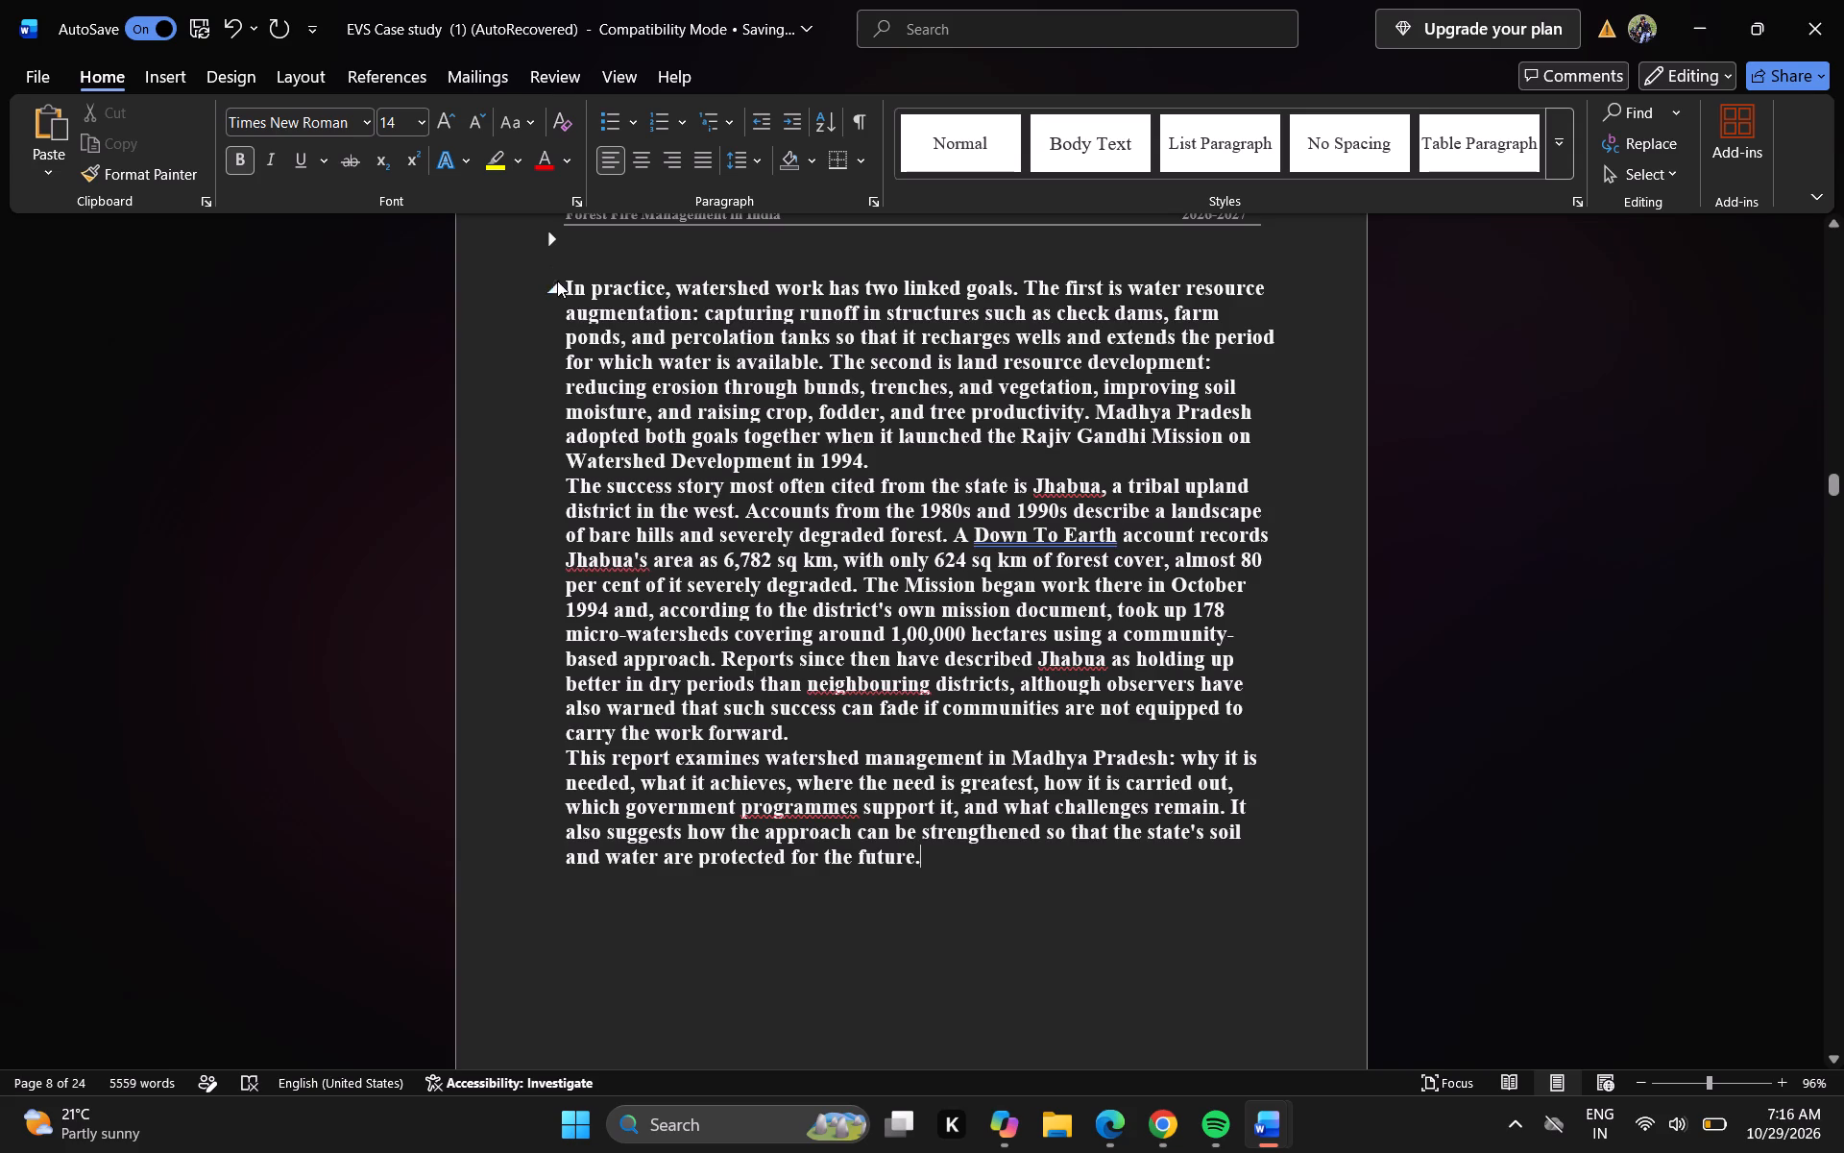
# Set the font size of the three pasted paragraphs to 12 and remove their bold formatting.
pyautogui.moveTo(567, 277); pyautogui.dragTo(1126, 858)
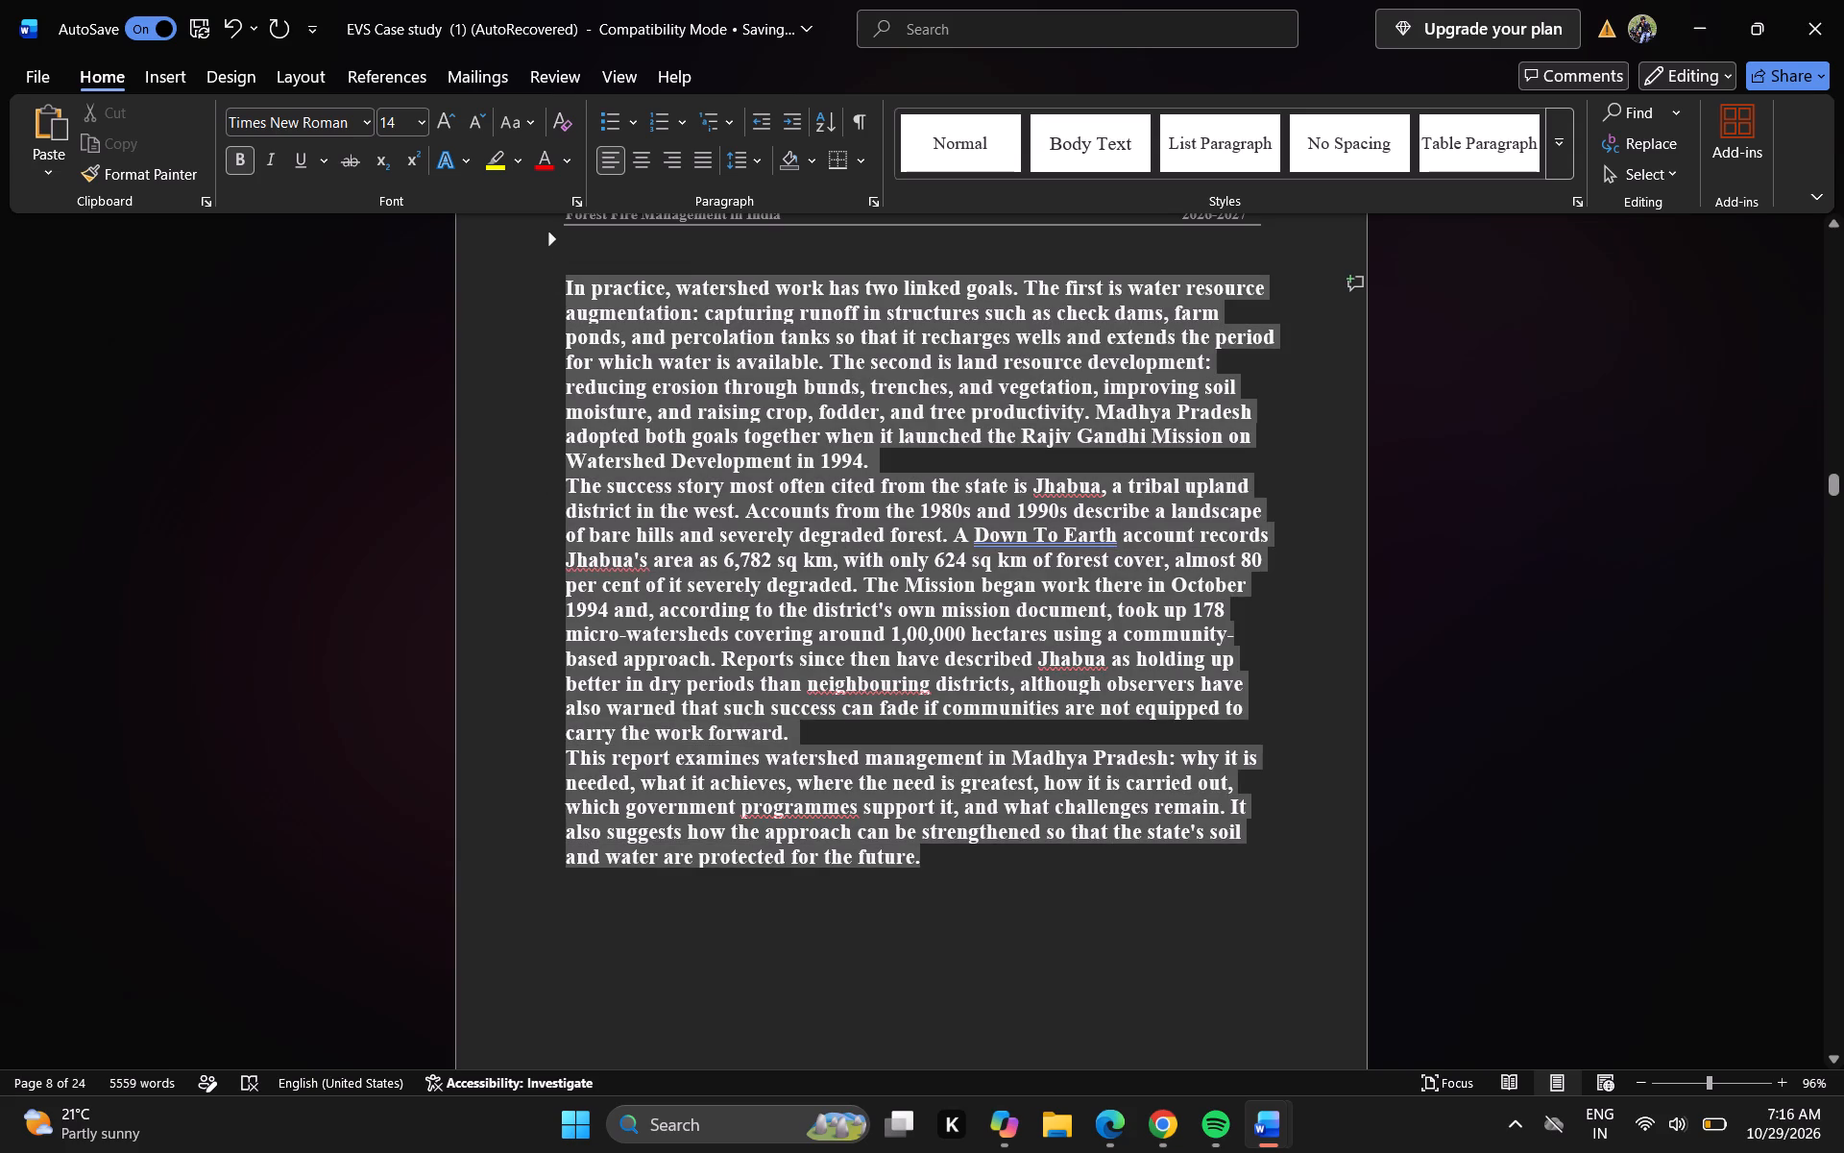
pyautogui.moveTo(1126, 858); pyautogui.dragTo(1127, 860)
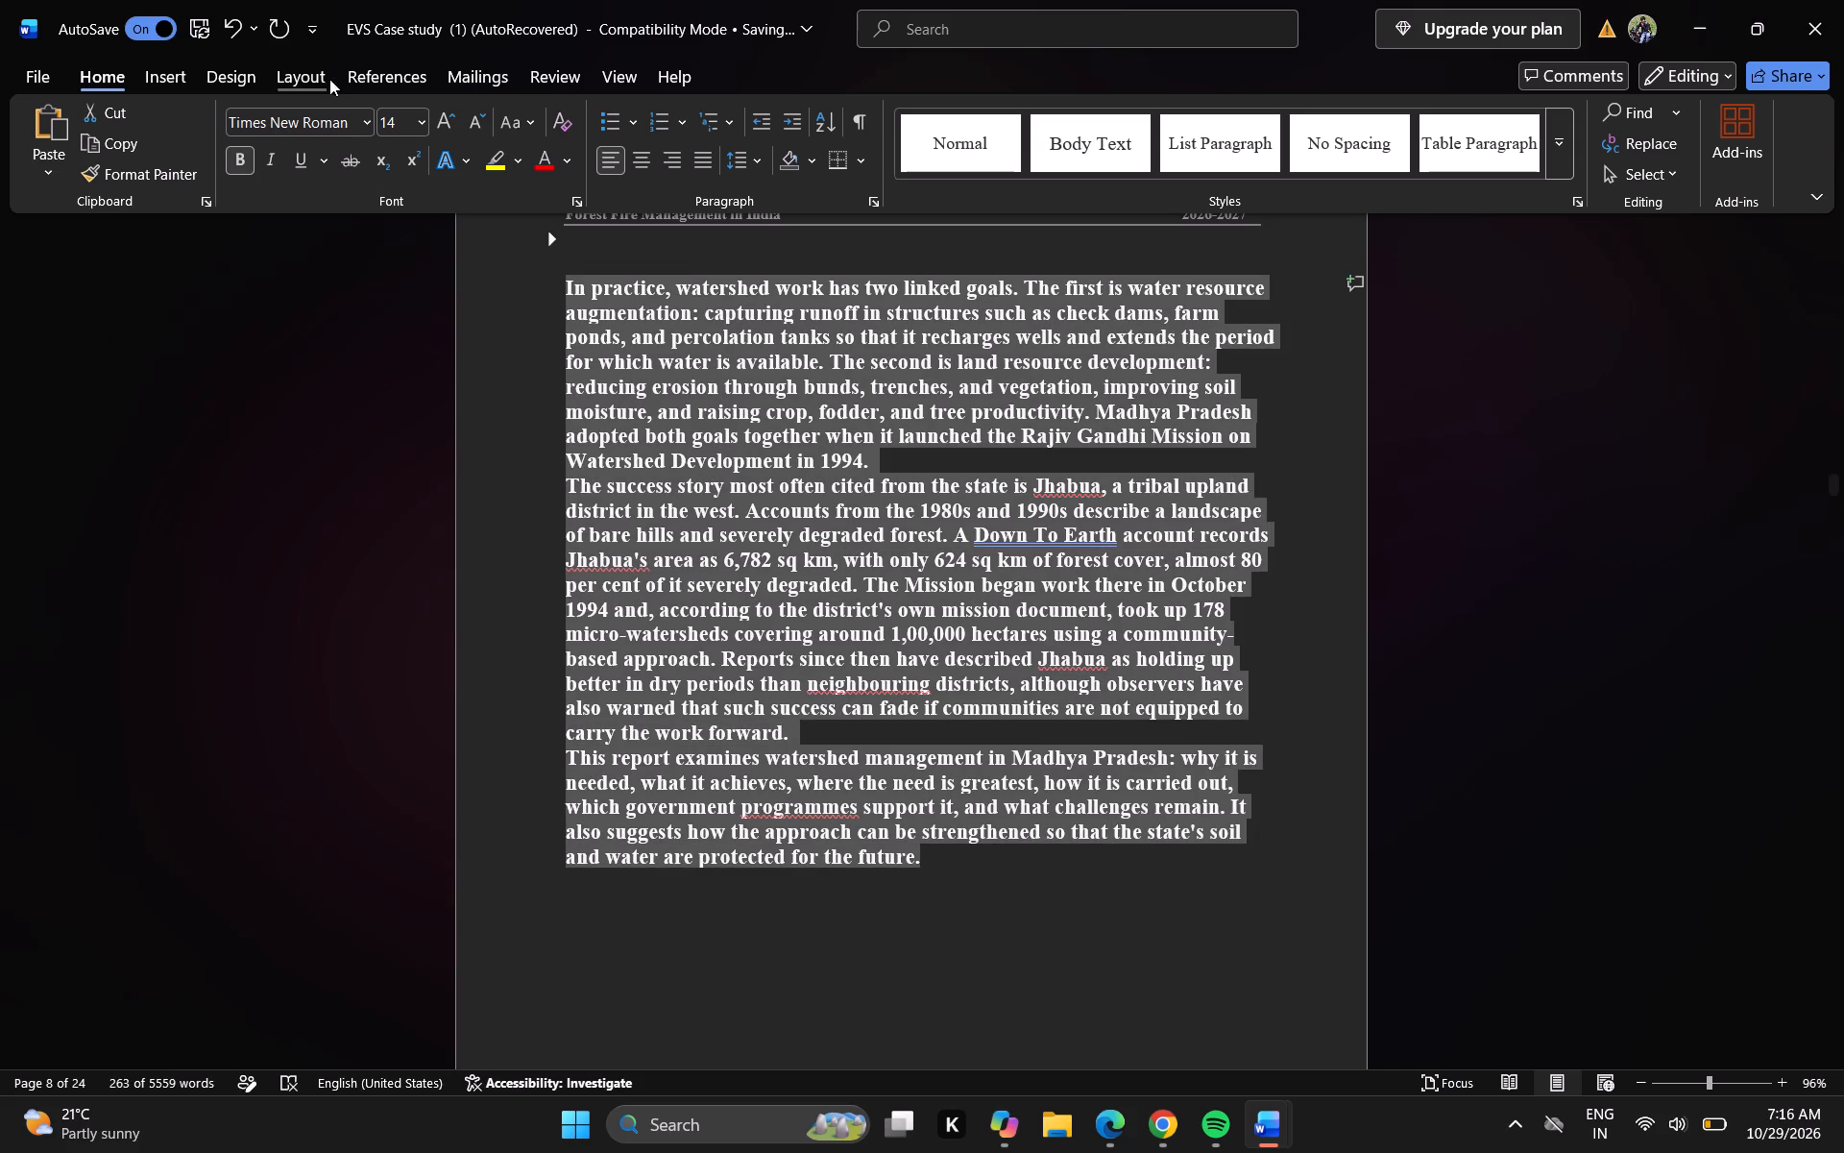
pyautogui.click(396, 115)
pyautogui.press('BackSpace')
pyautogui.write('12')
pyautogui.press('Return')
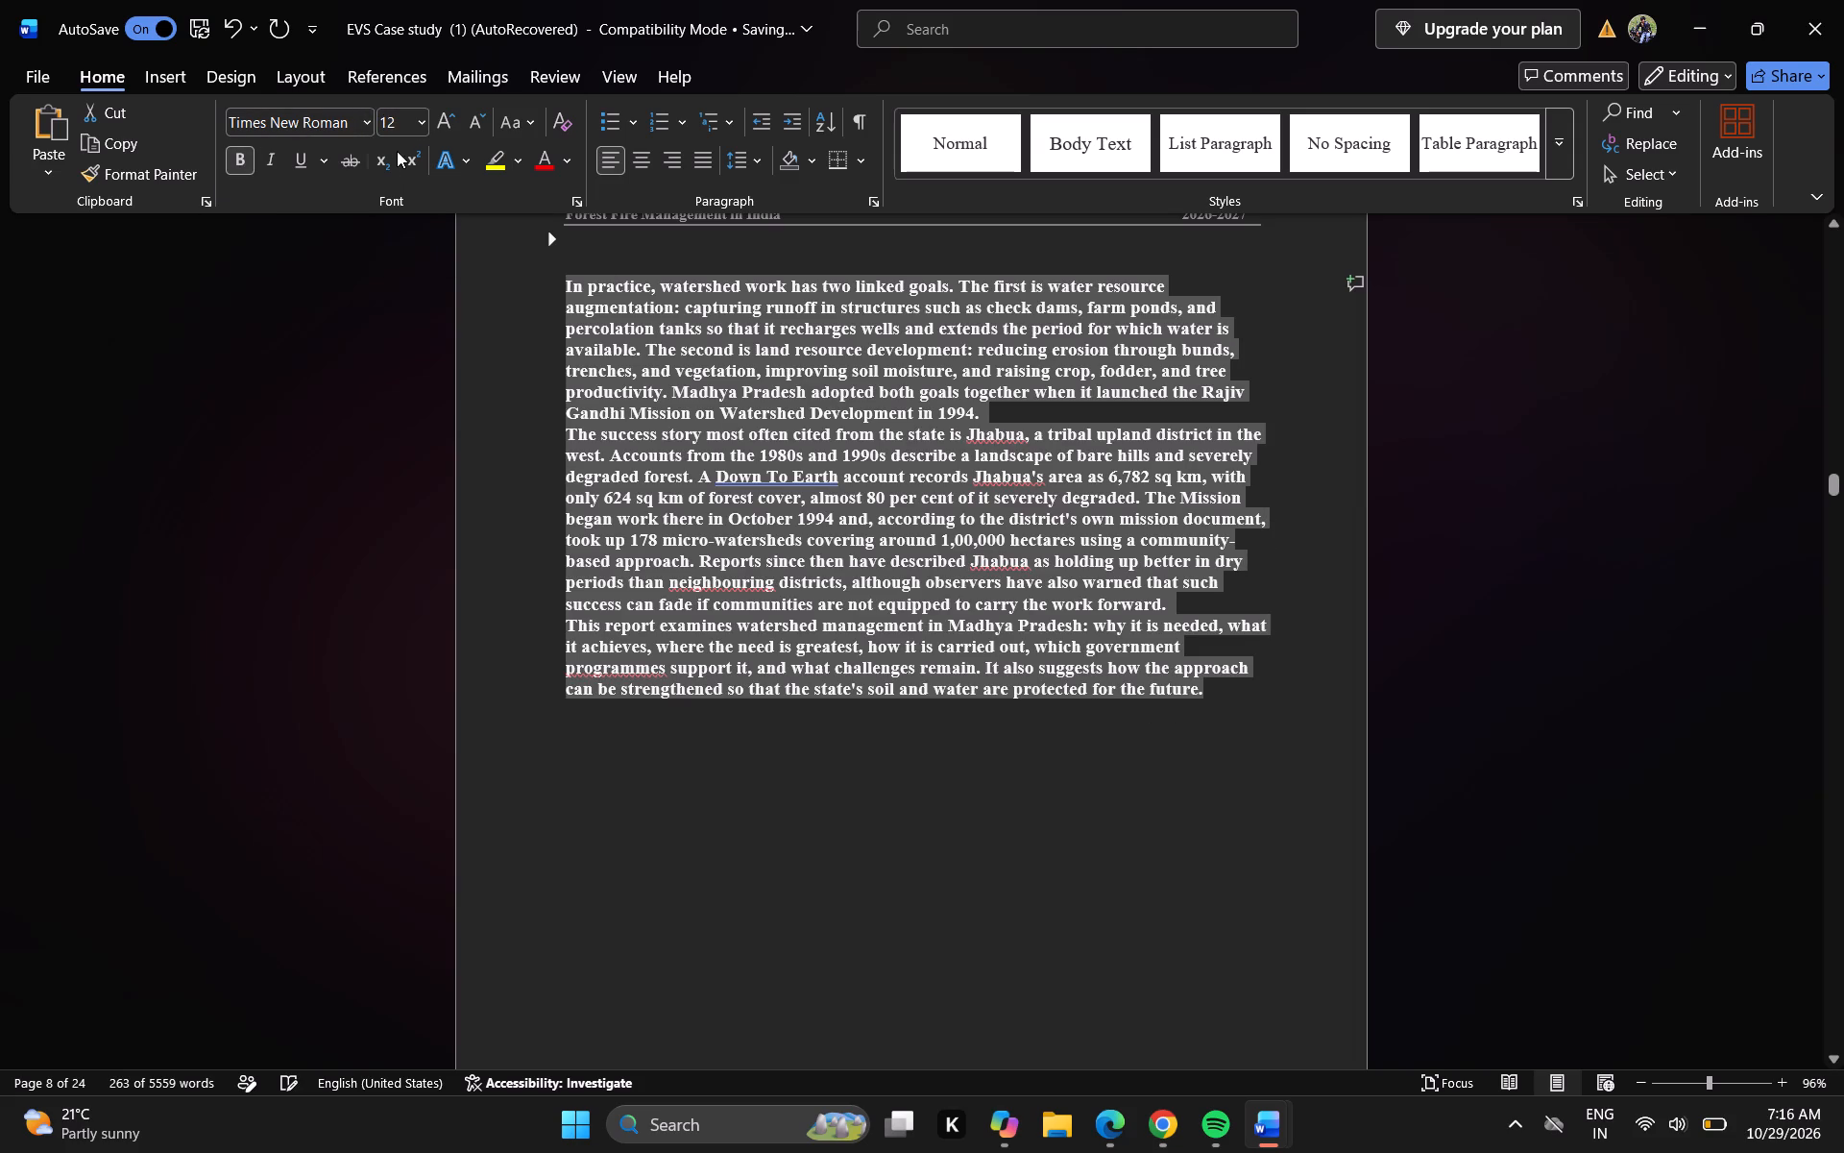
pyautogui.click(240, 161)
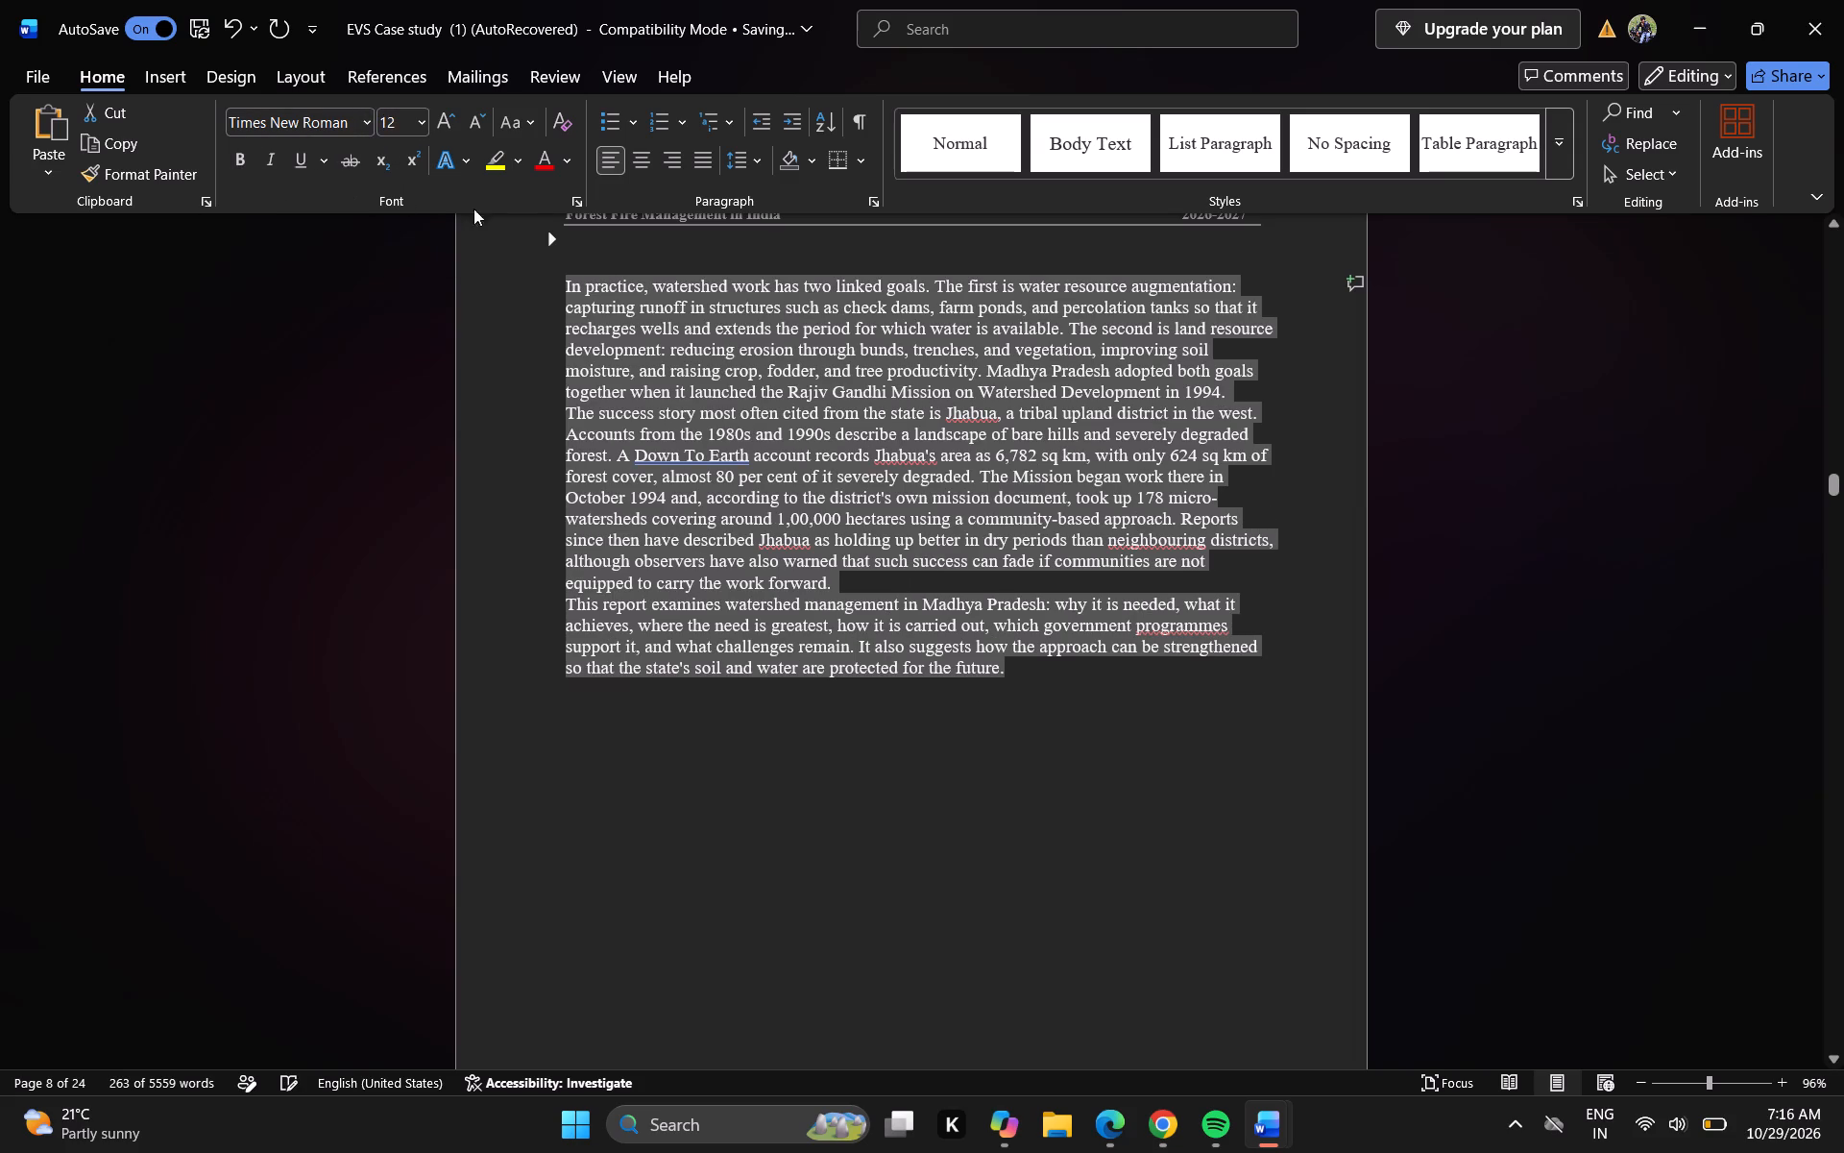
# Justify the three pasted paragraphs and set their line spacing to 1.5.
pyautogui.click(696, 160)
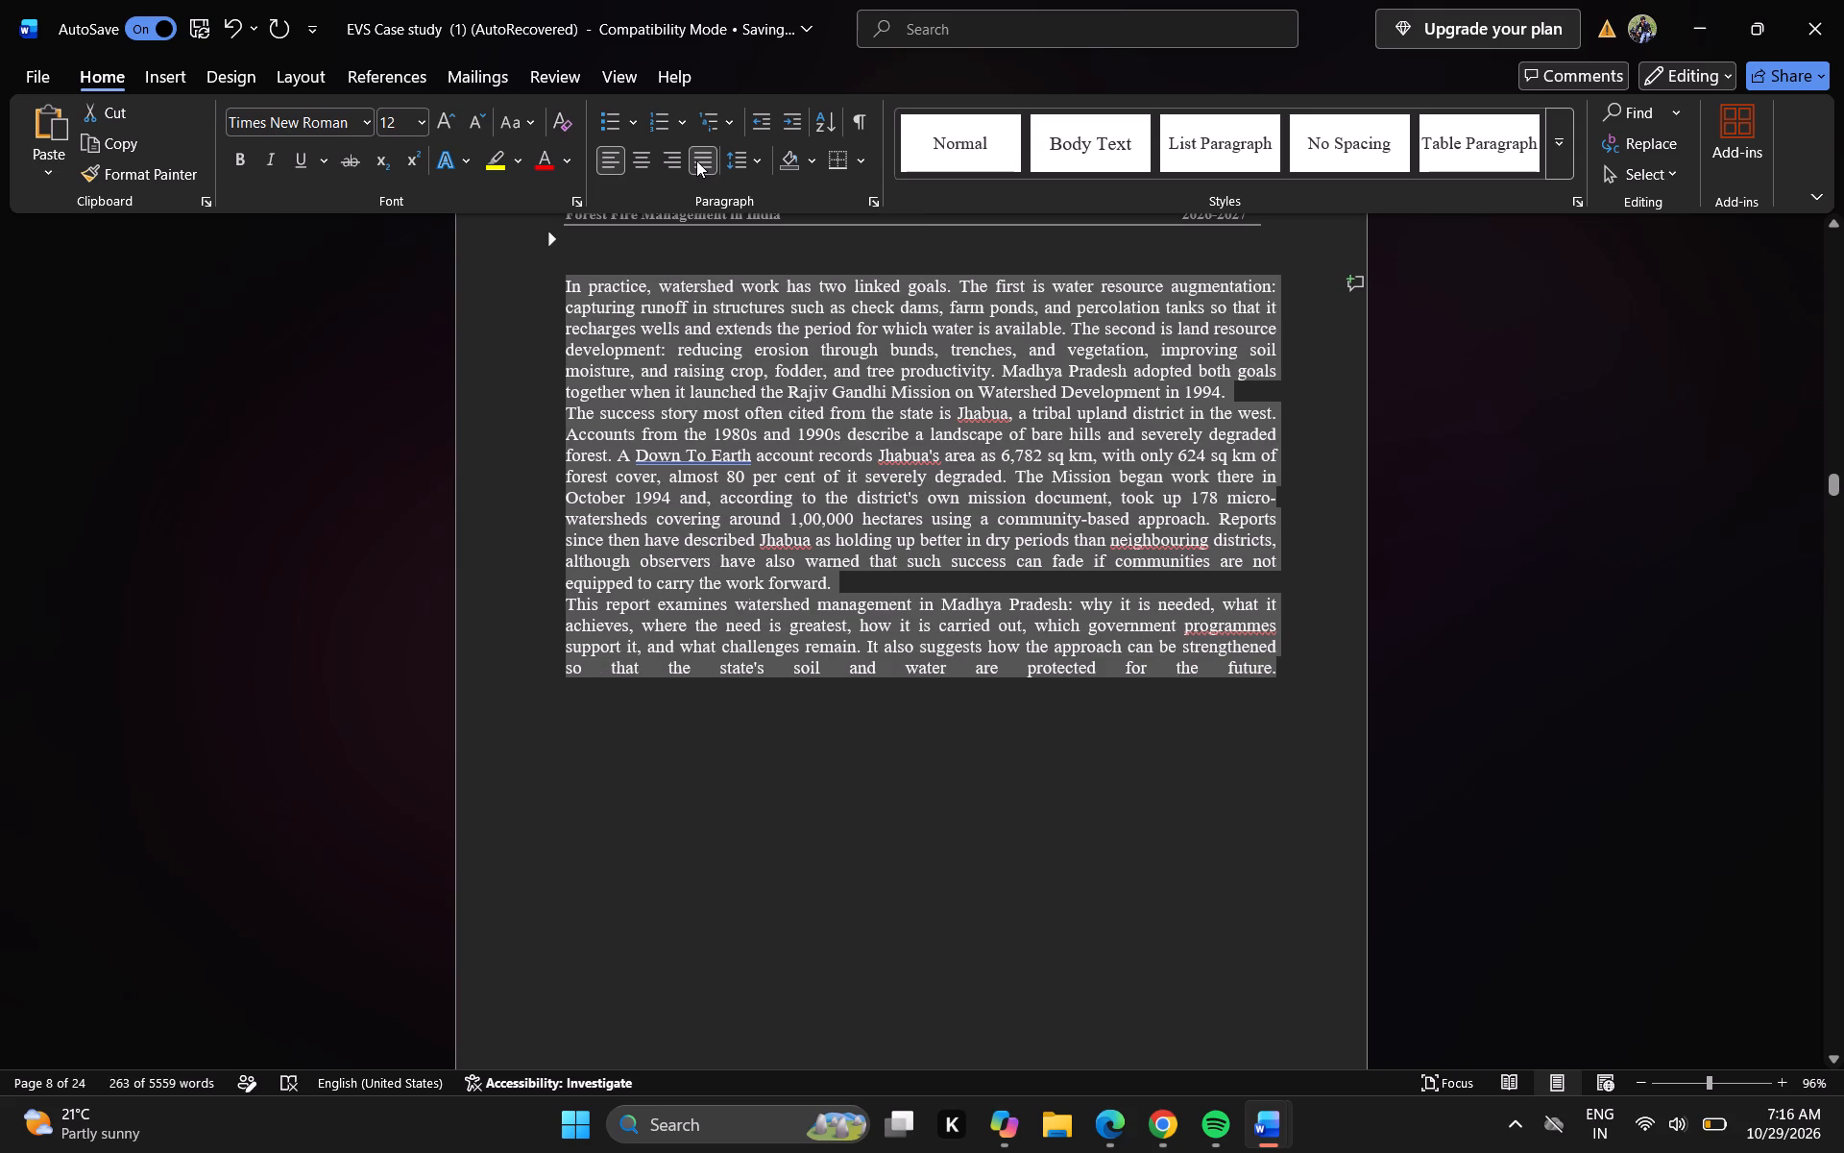
pyautogui.click(760, 160)
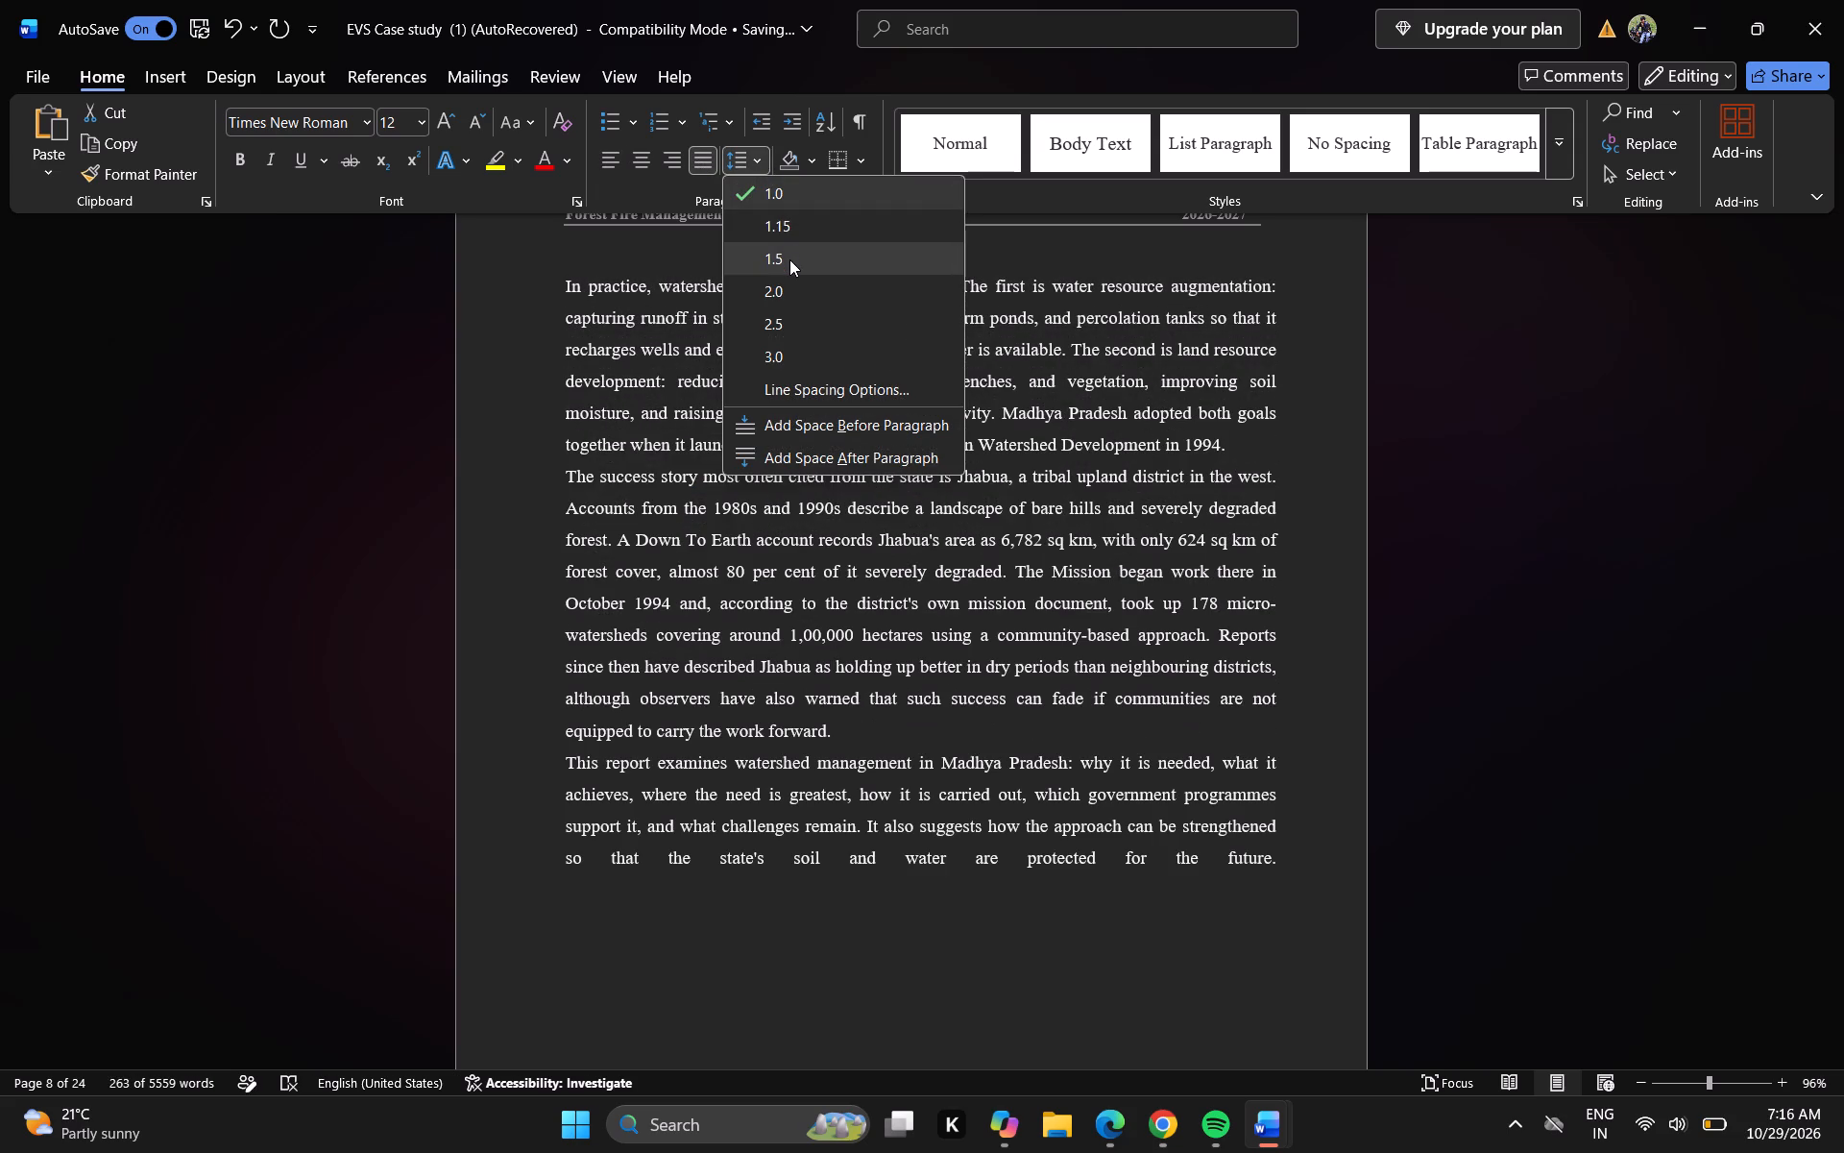
pyautogui.click(789, 259)
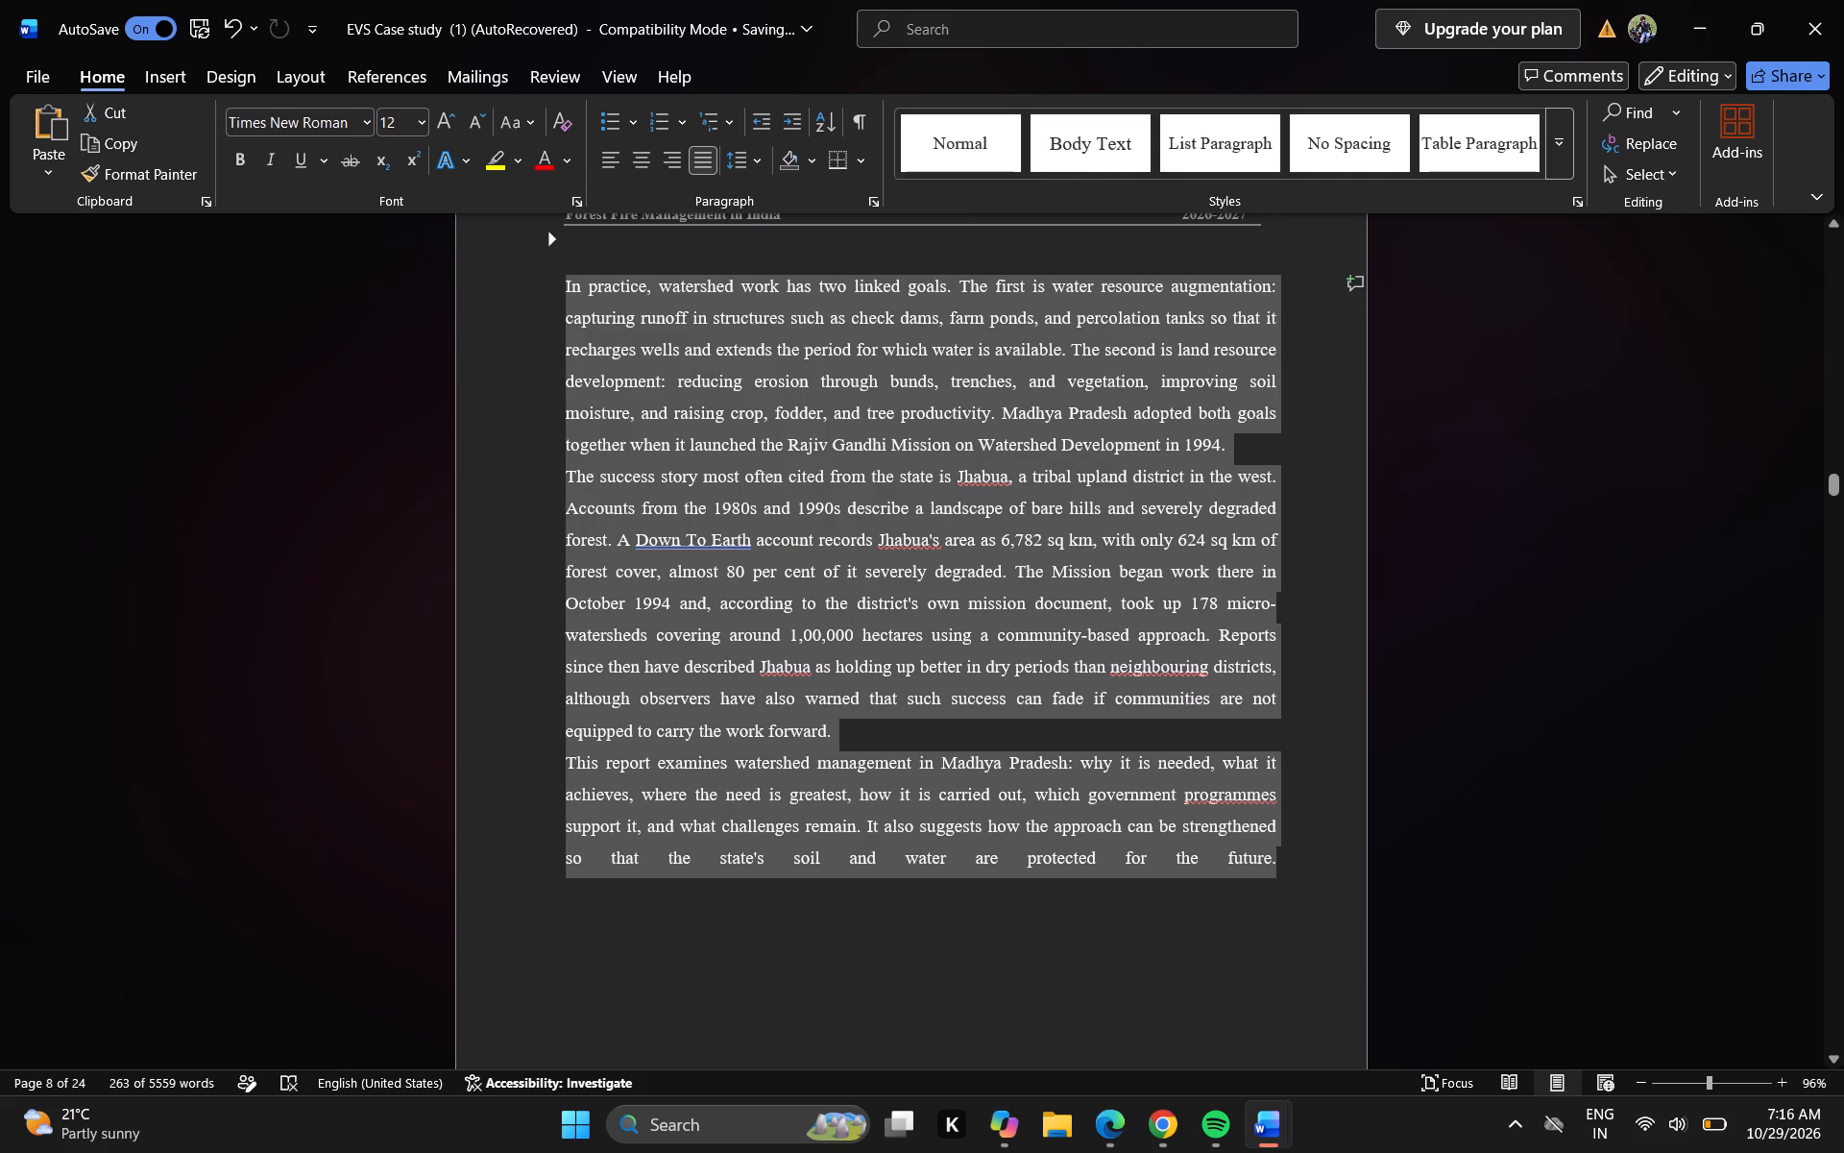
# Insert a blank line after the "In practice" paragraph and another after the "The success story" paragraph.
pyautogui.click(1235, 436)
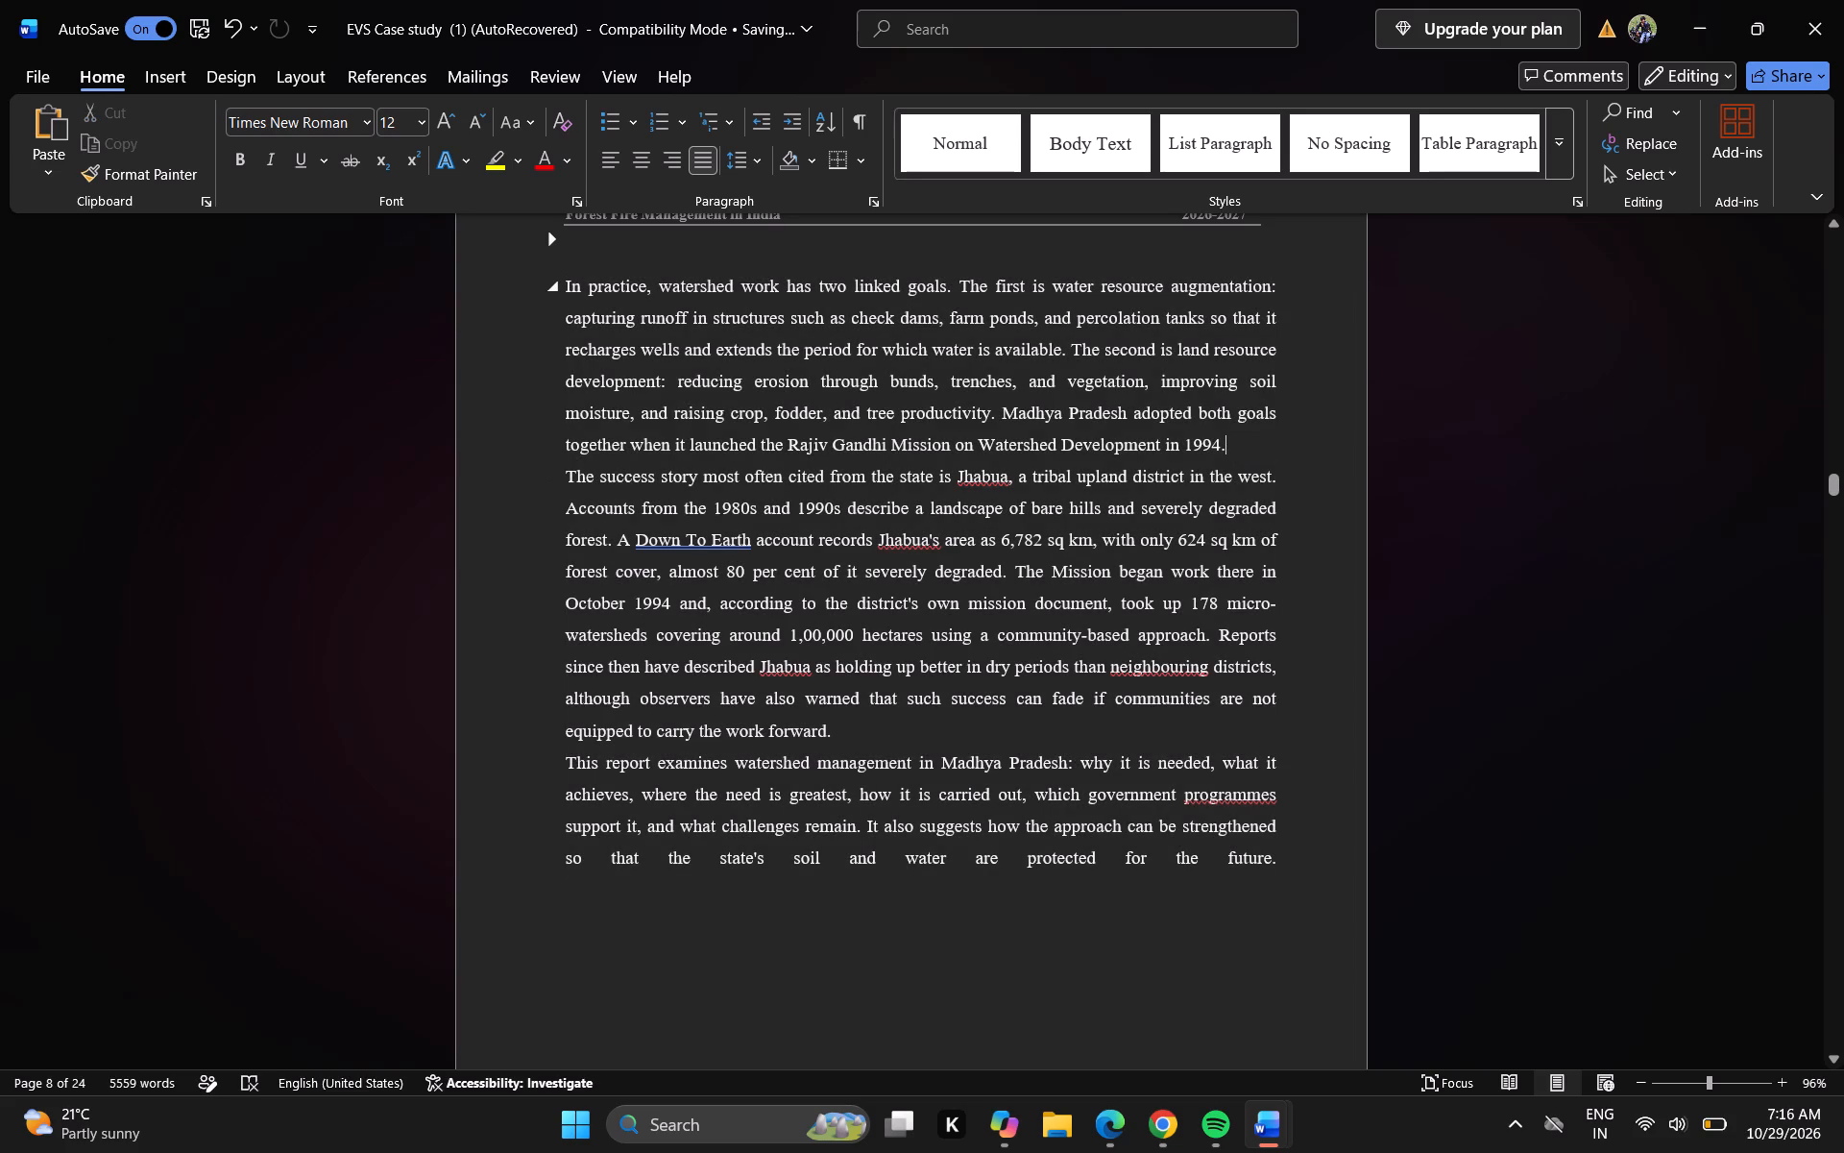
pyautogui.press('Return')
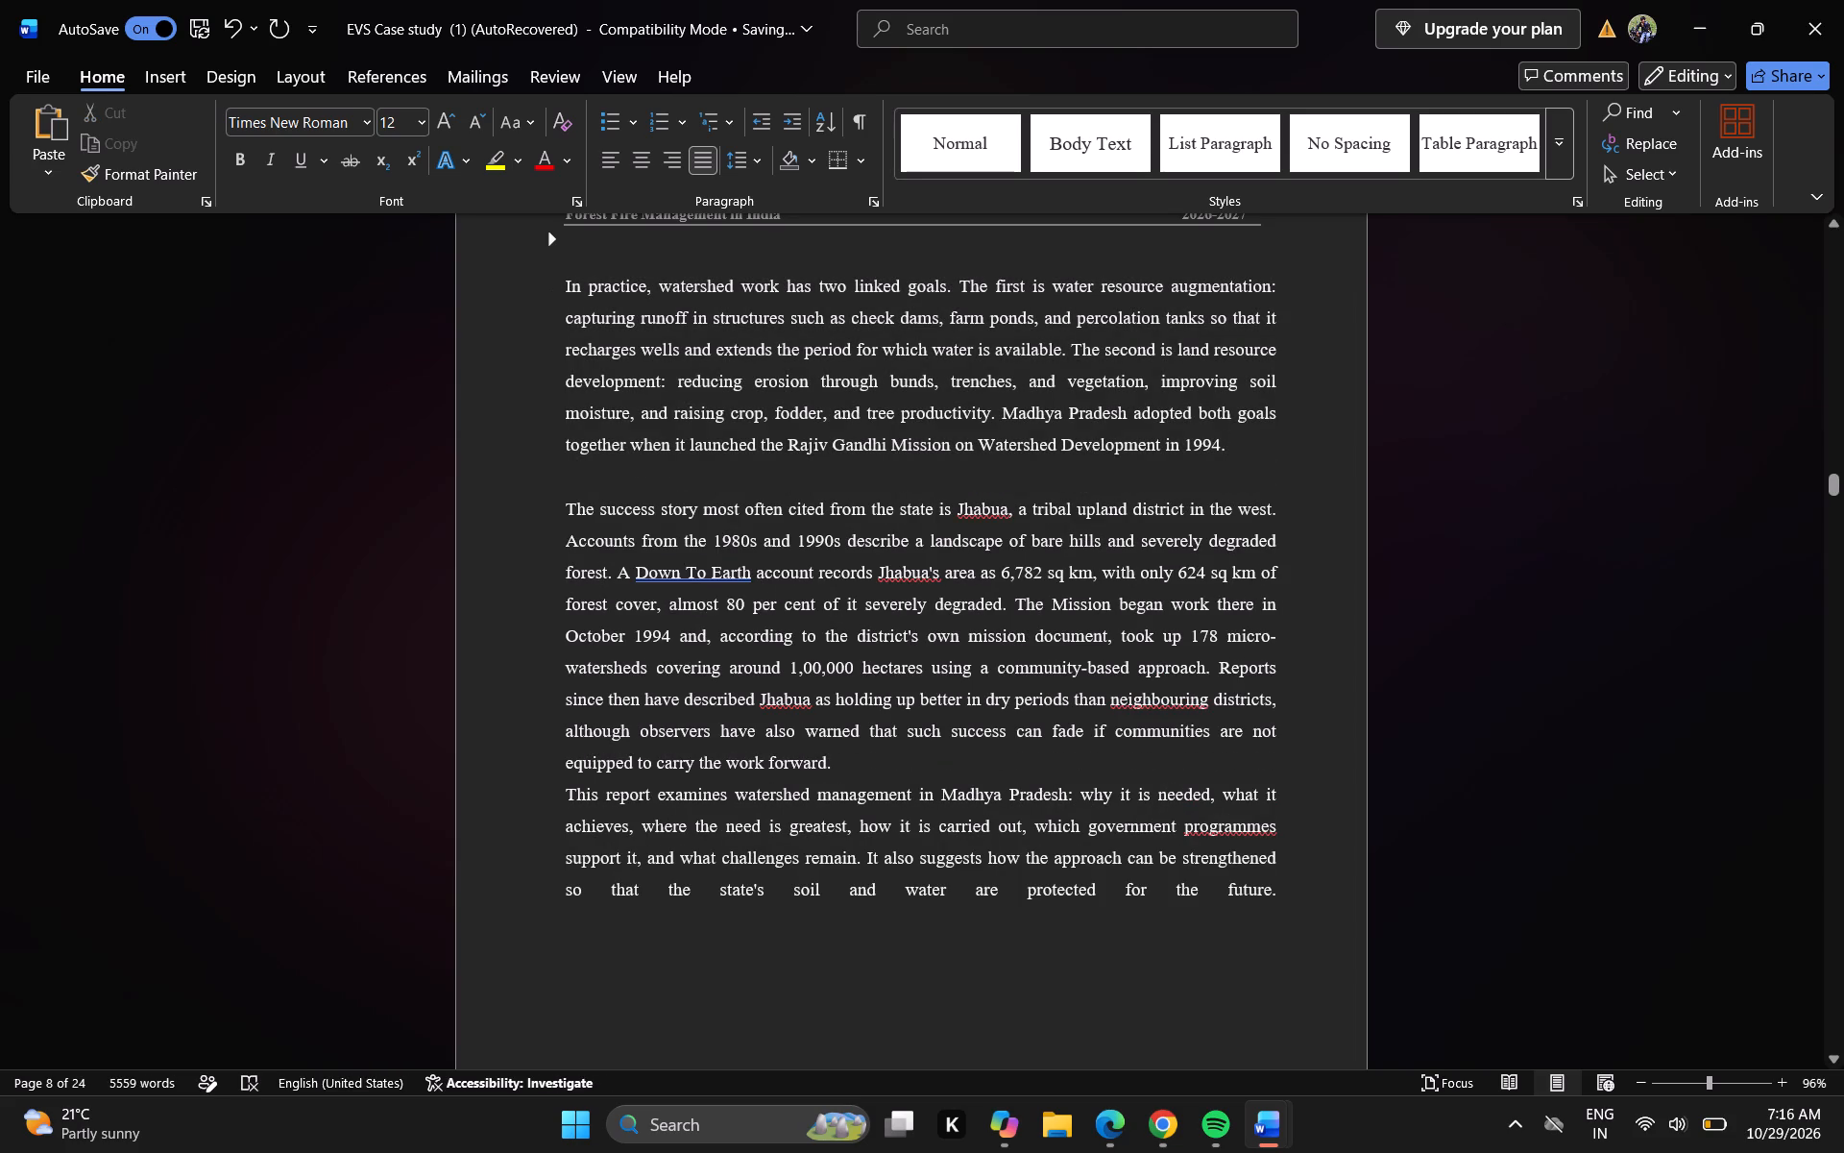
pyautogui.click(849, 764)
pyautogui.press('Return')
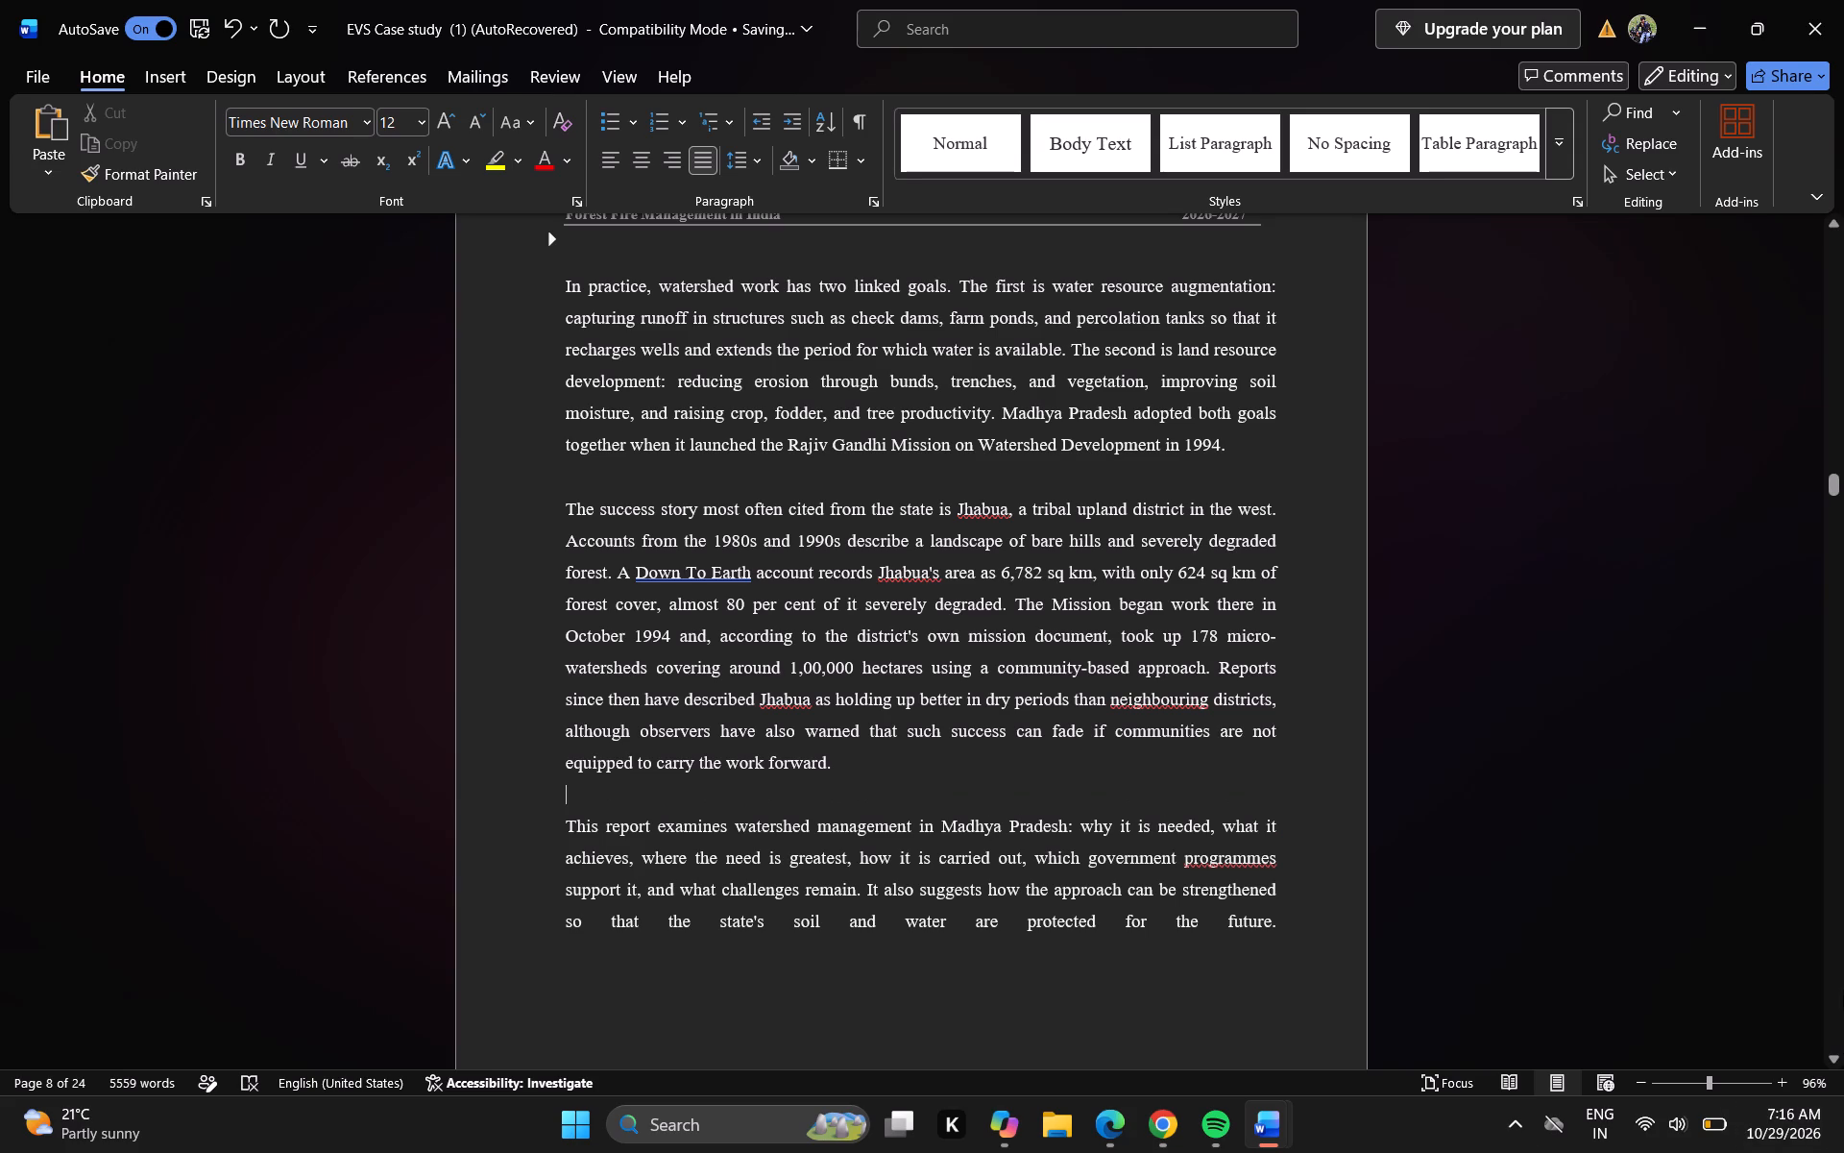
pyautogui.tripleClick(1837, 1051)
pyautogui.tripleClick(1837, 1051)
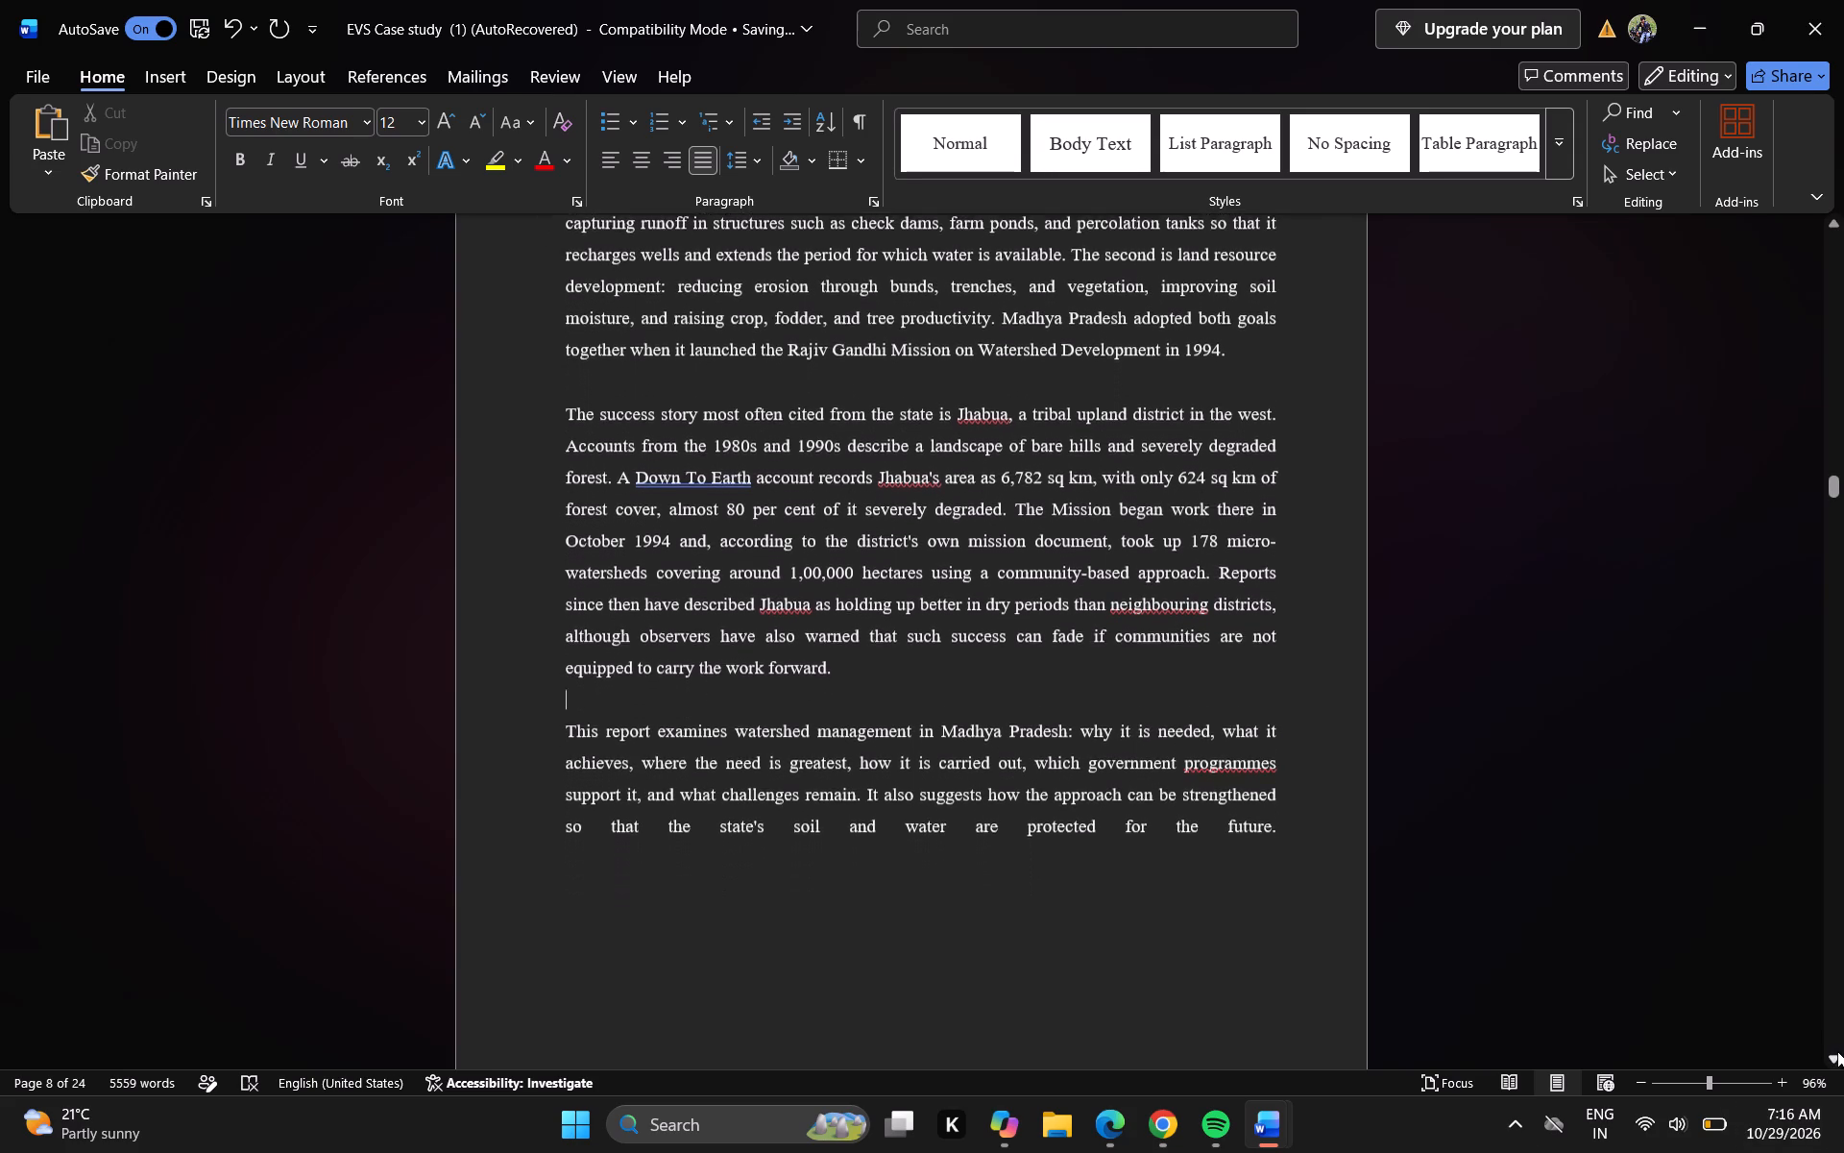
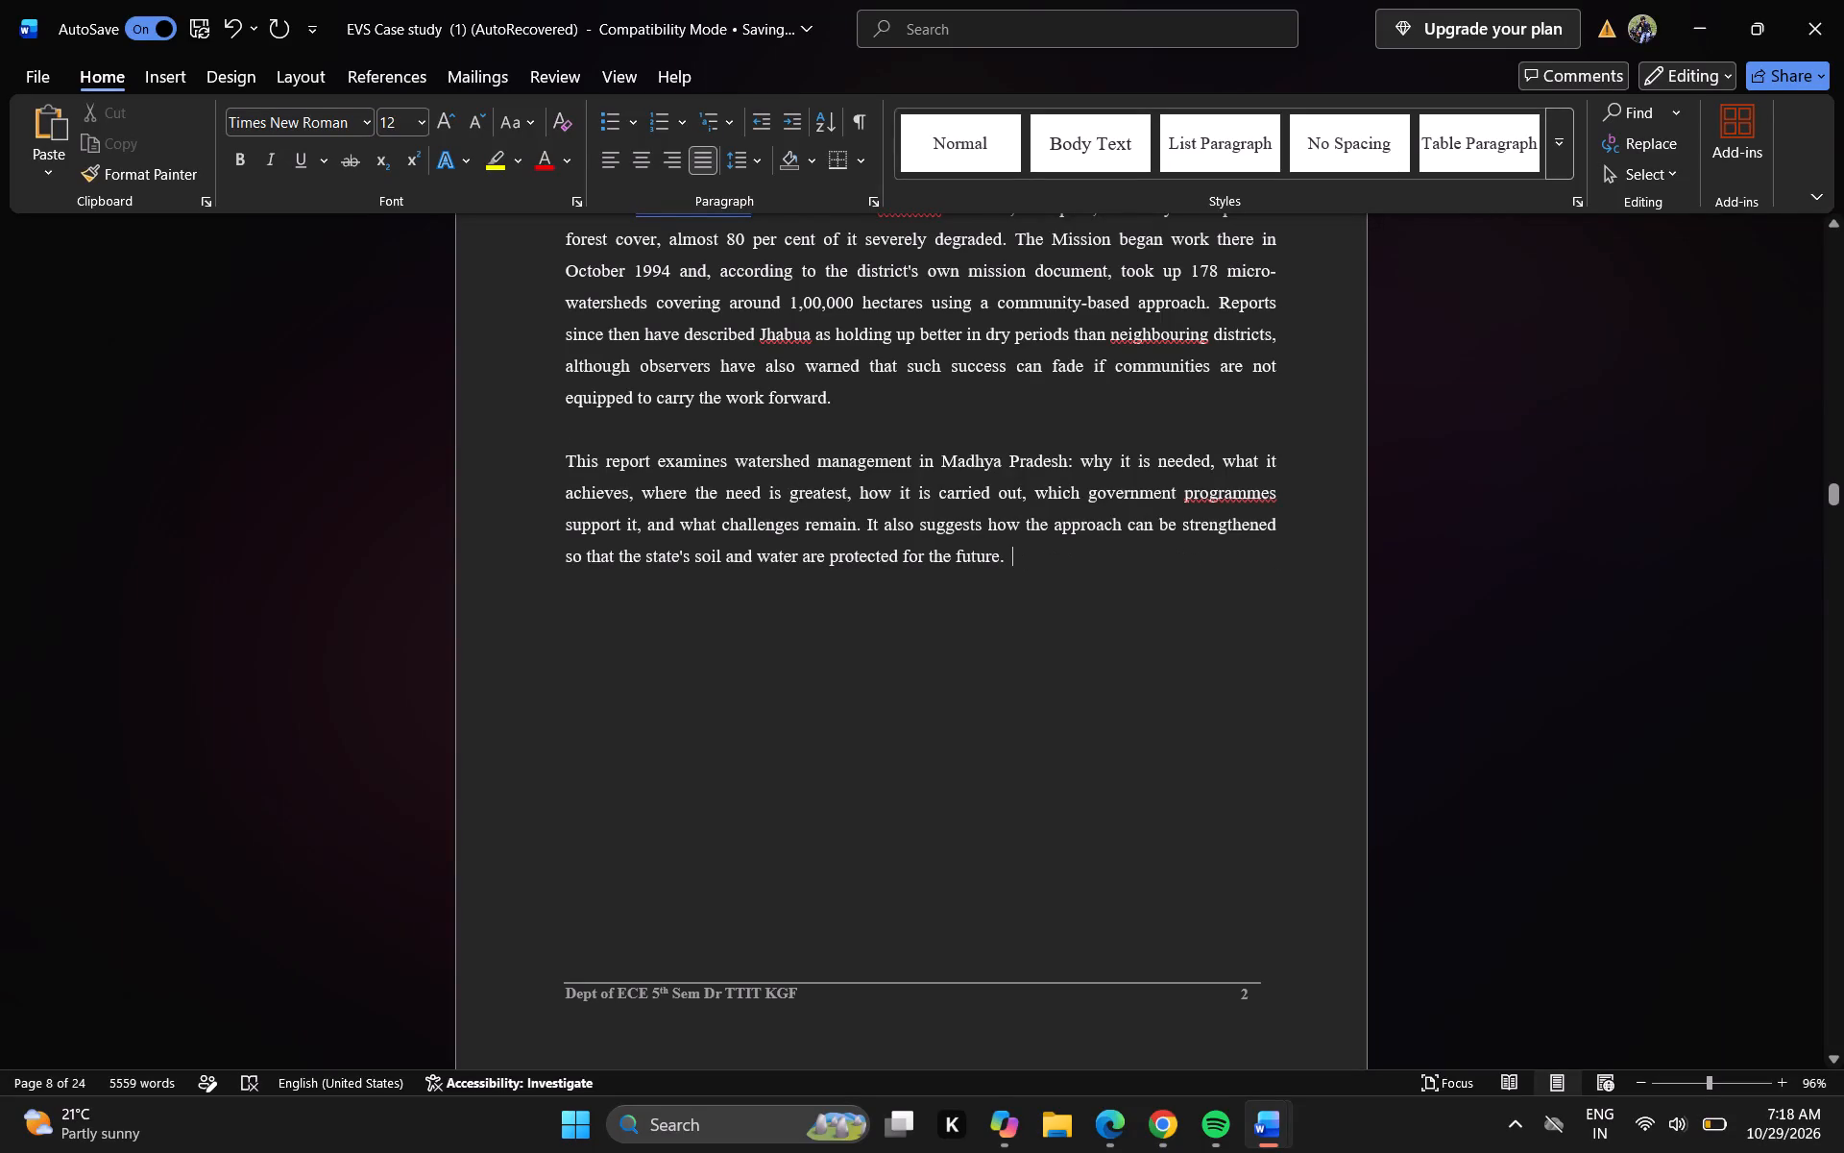
# Add blank lines below the "This report examines" paragraph and paste the copied paragraph starting with "Ultimately, the long-term success".
pyautogui.hotkey('ctrl', 'z')
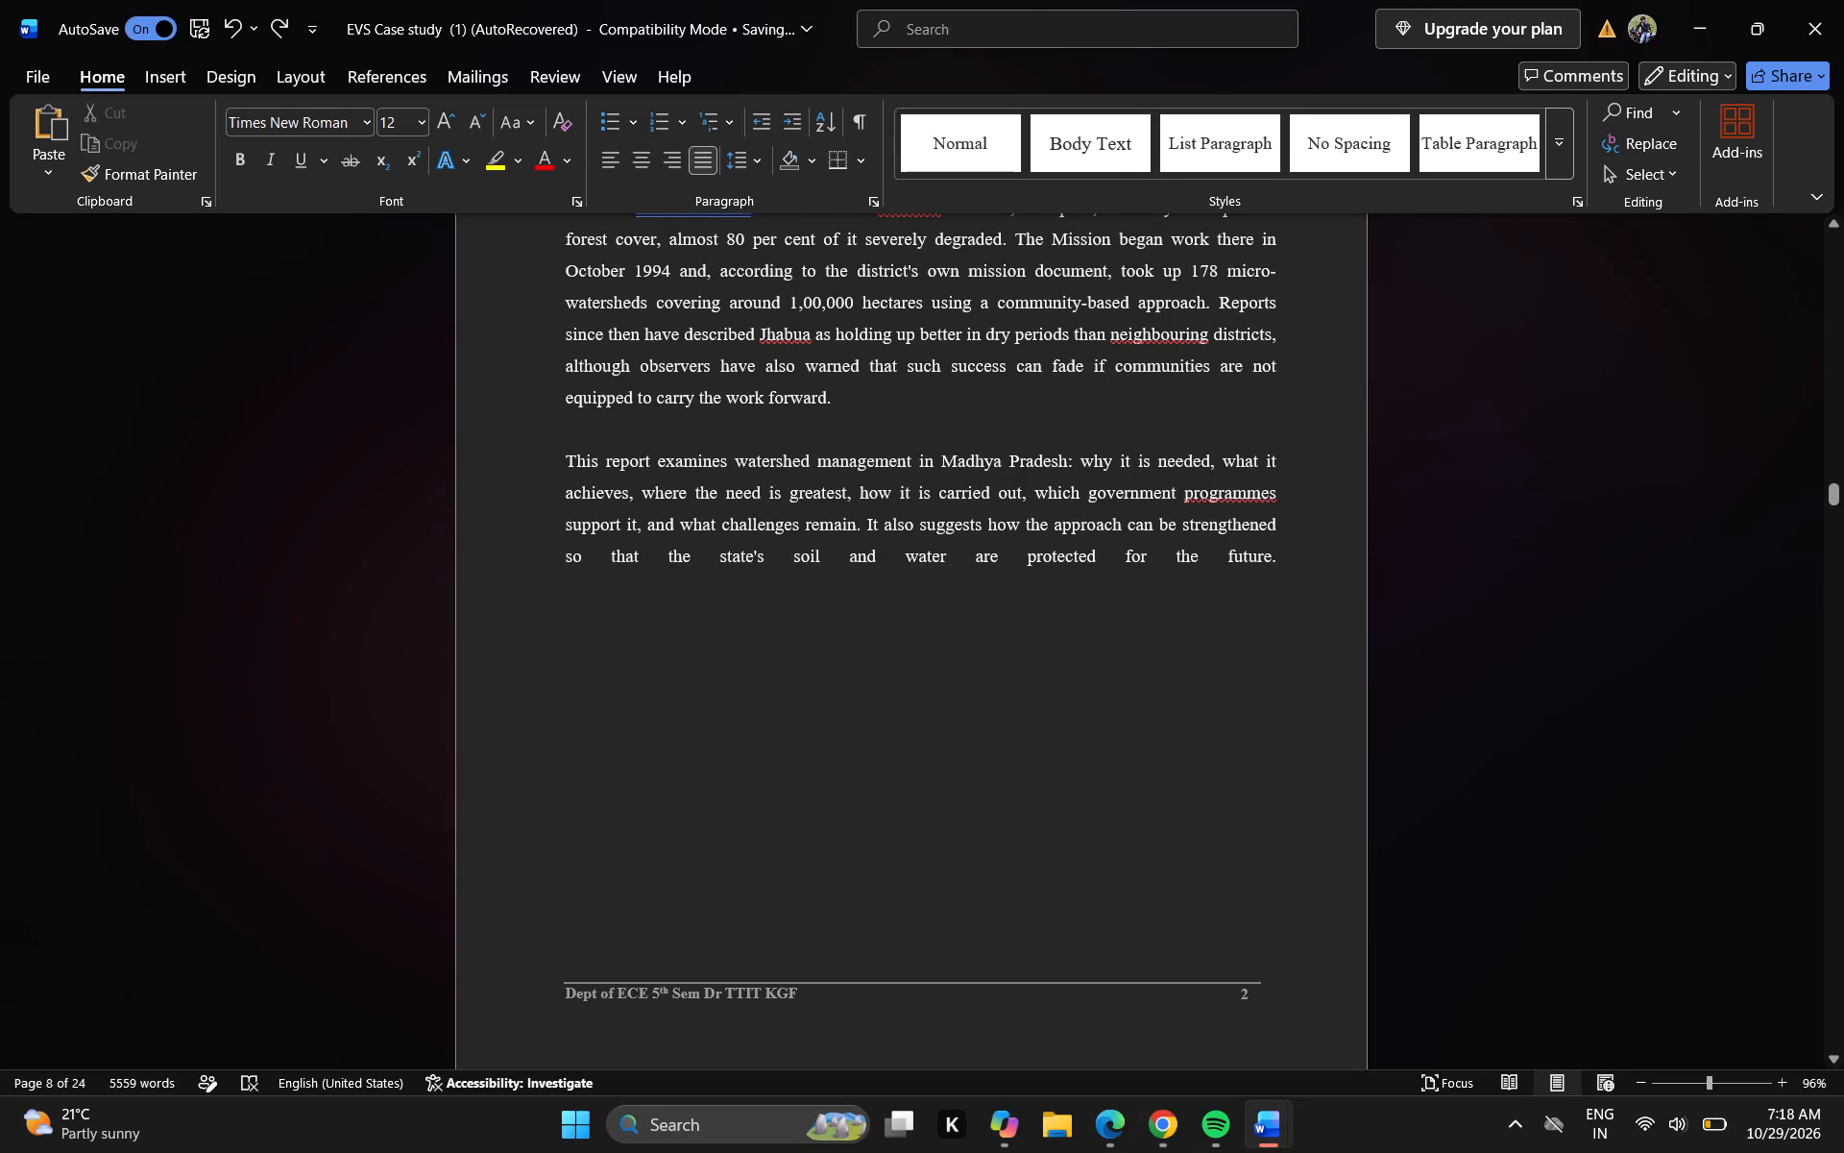
pyautogui.press('Return')
pyautogui.press('Return')
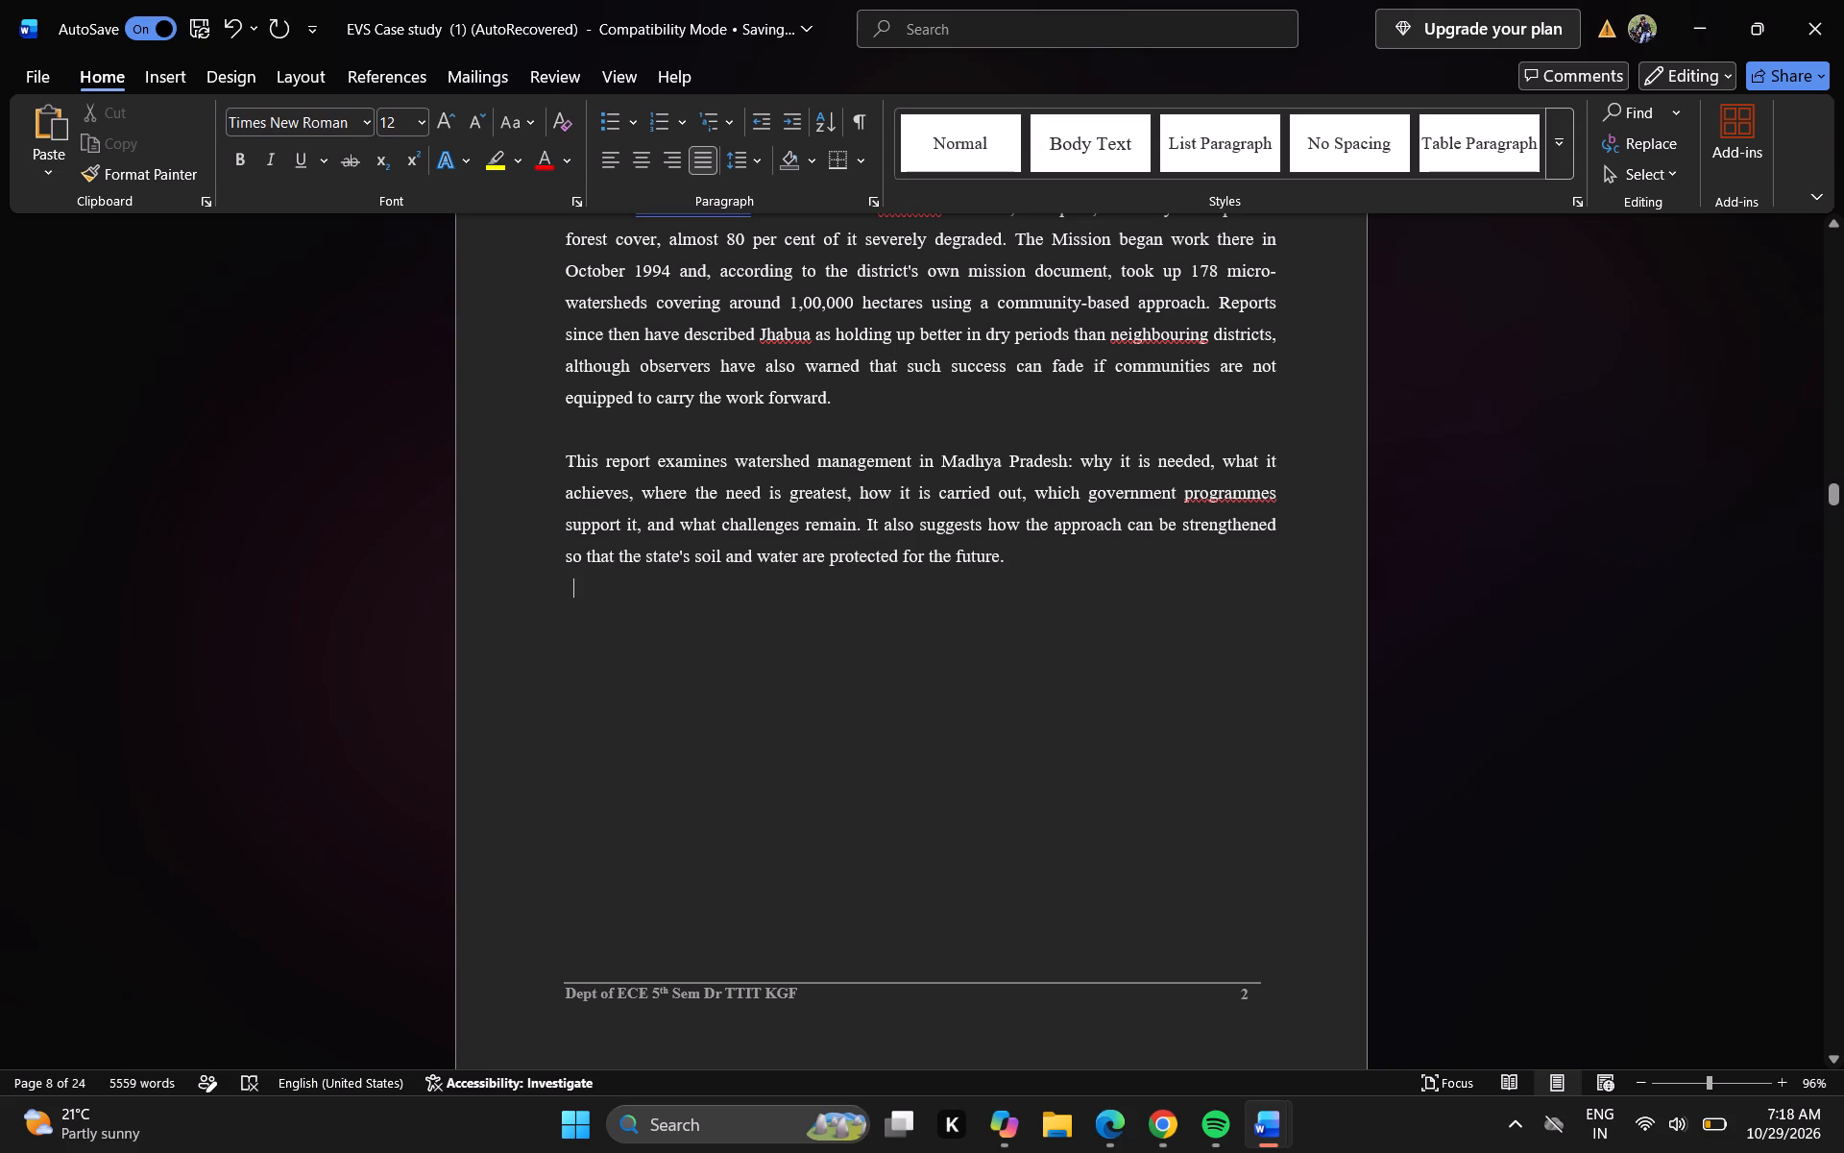
pyautogui.press('Return')
pyautogui.hotkey('ctrl', 'v')
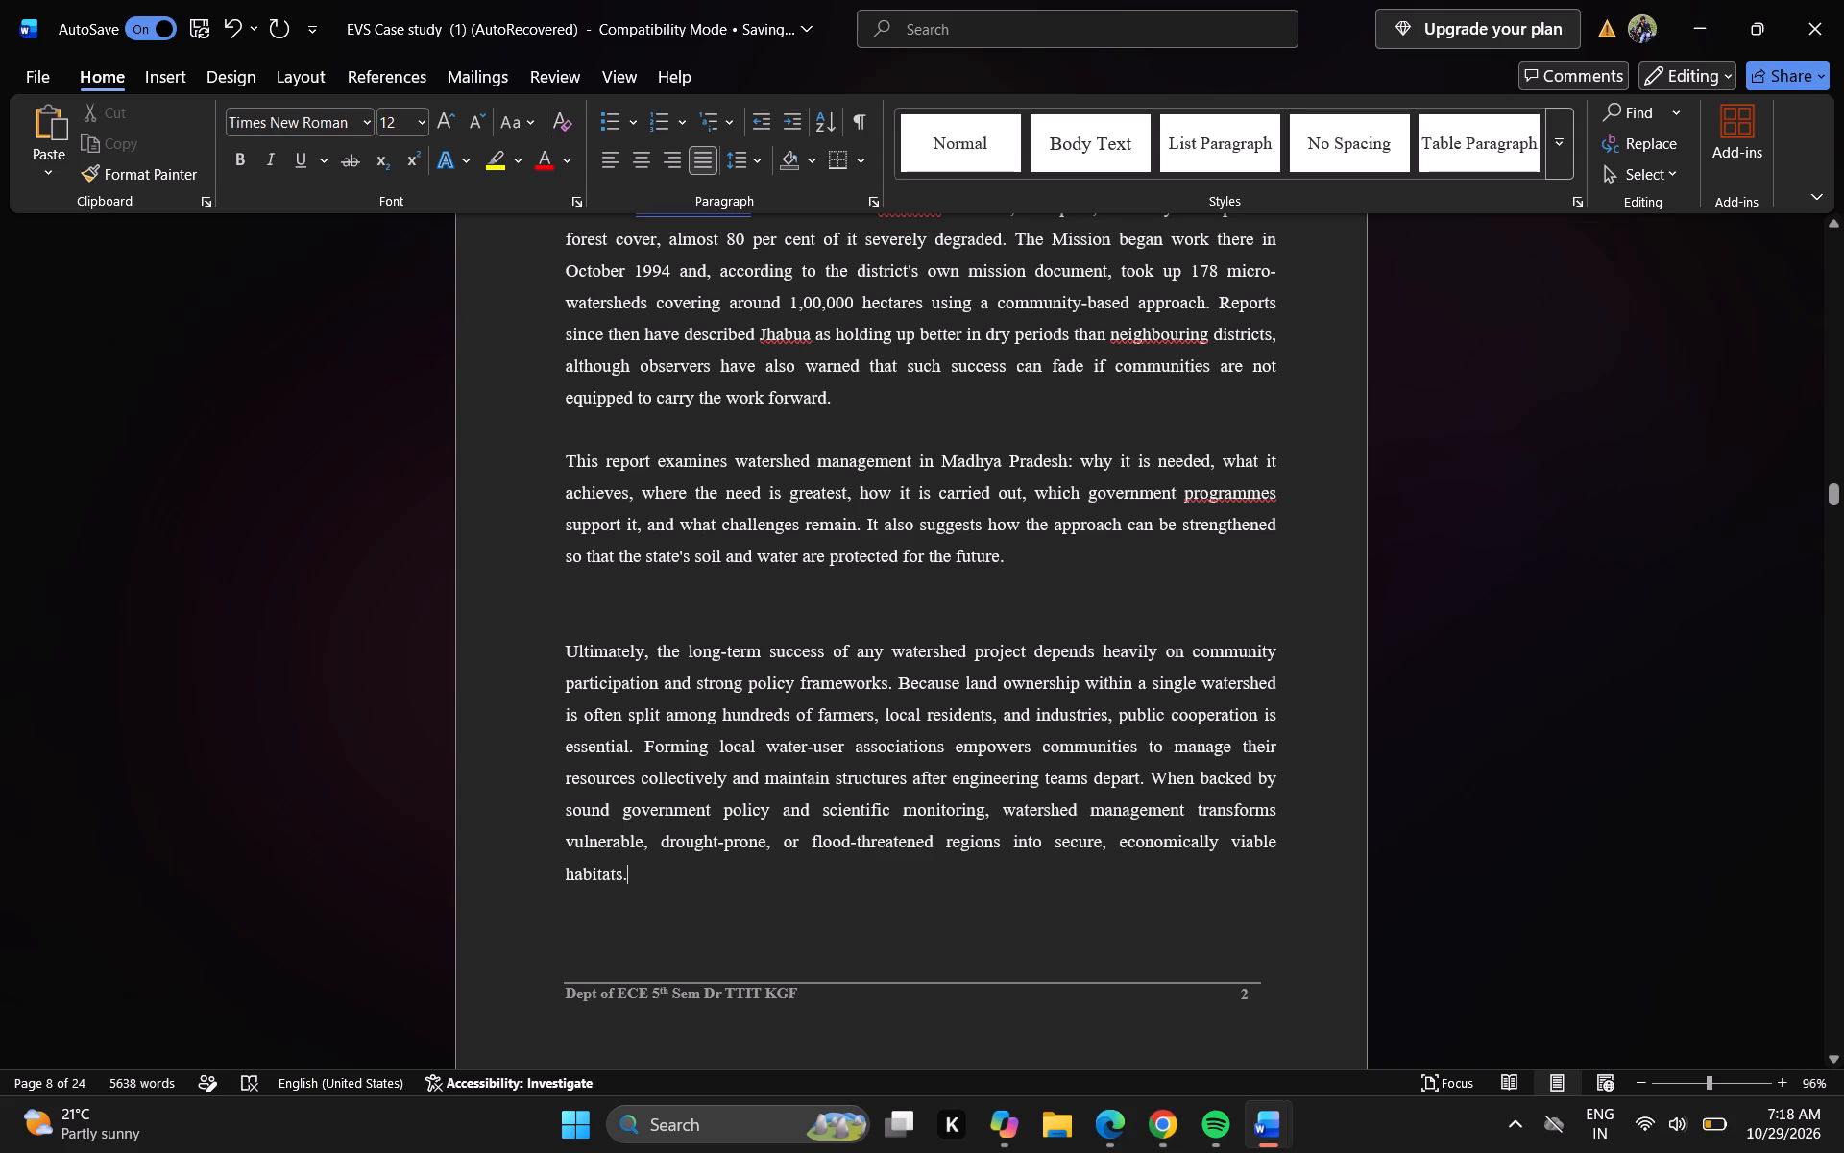
# Look through the report from the watershed introduction to the remaining forest fire figure, objectives and causes pages.
pyautogui.doubleClick(1836, 1048)
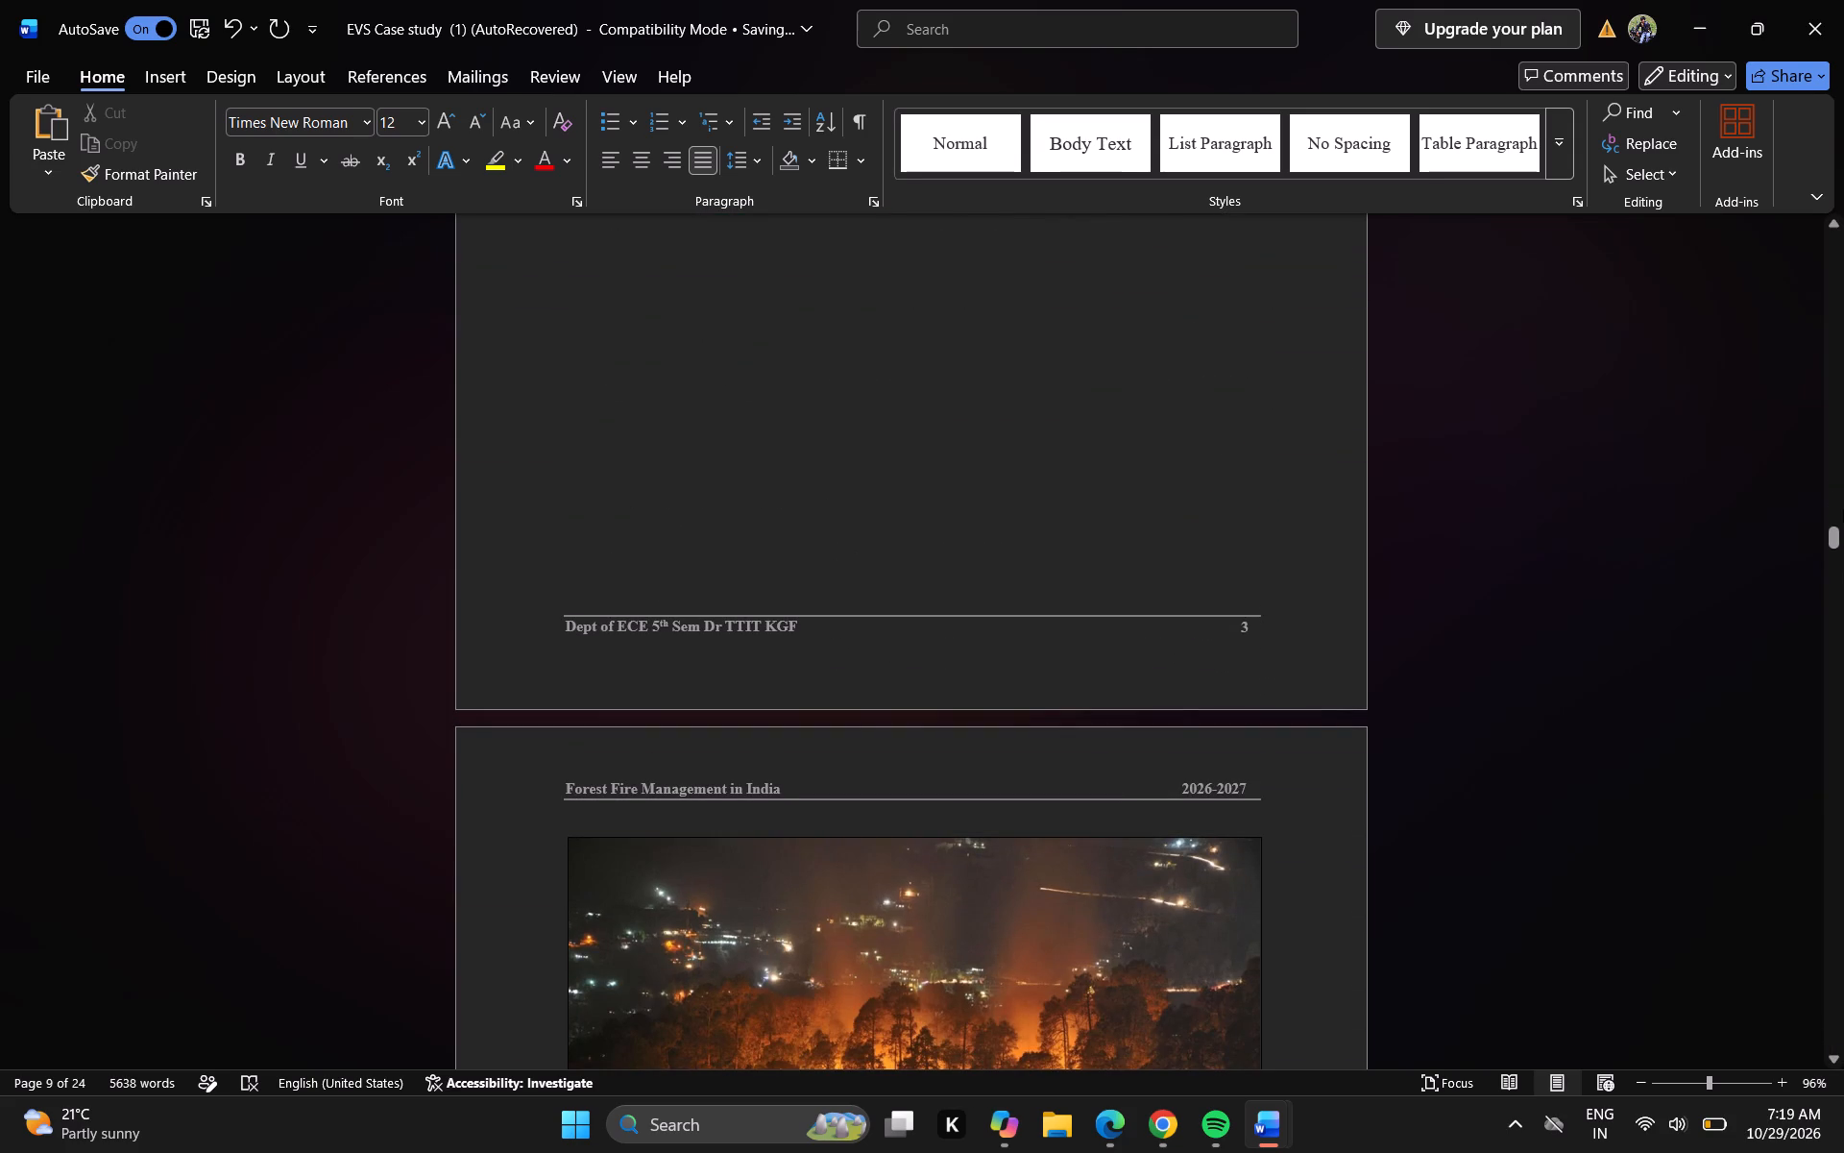
pyautogui.click(1835, 262)
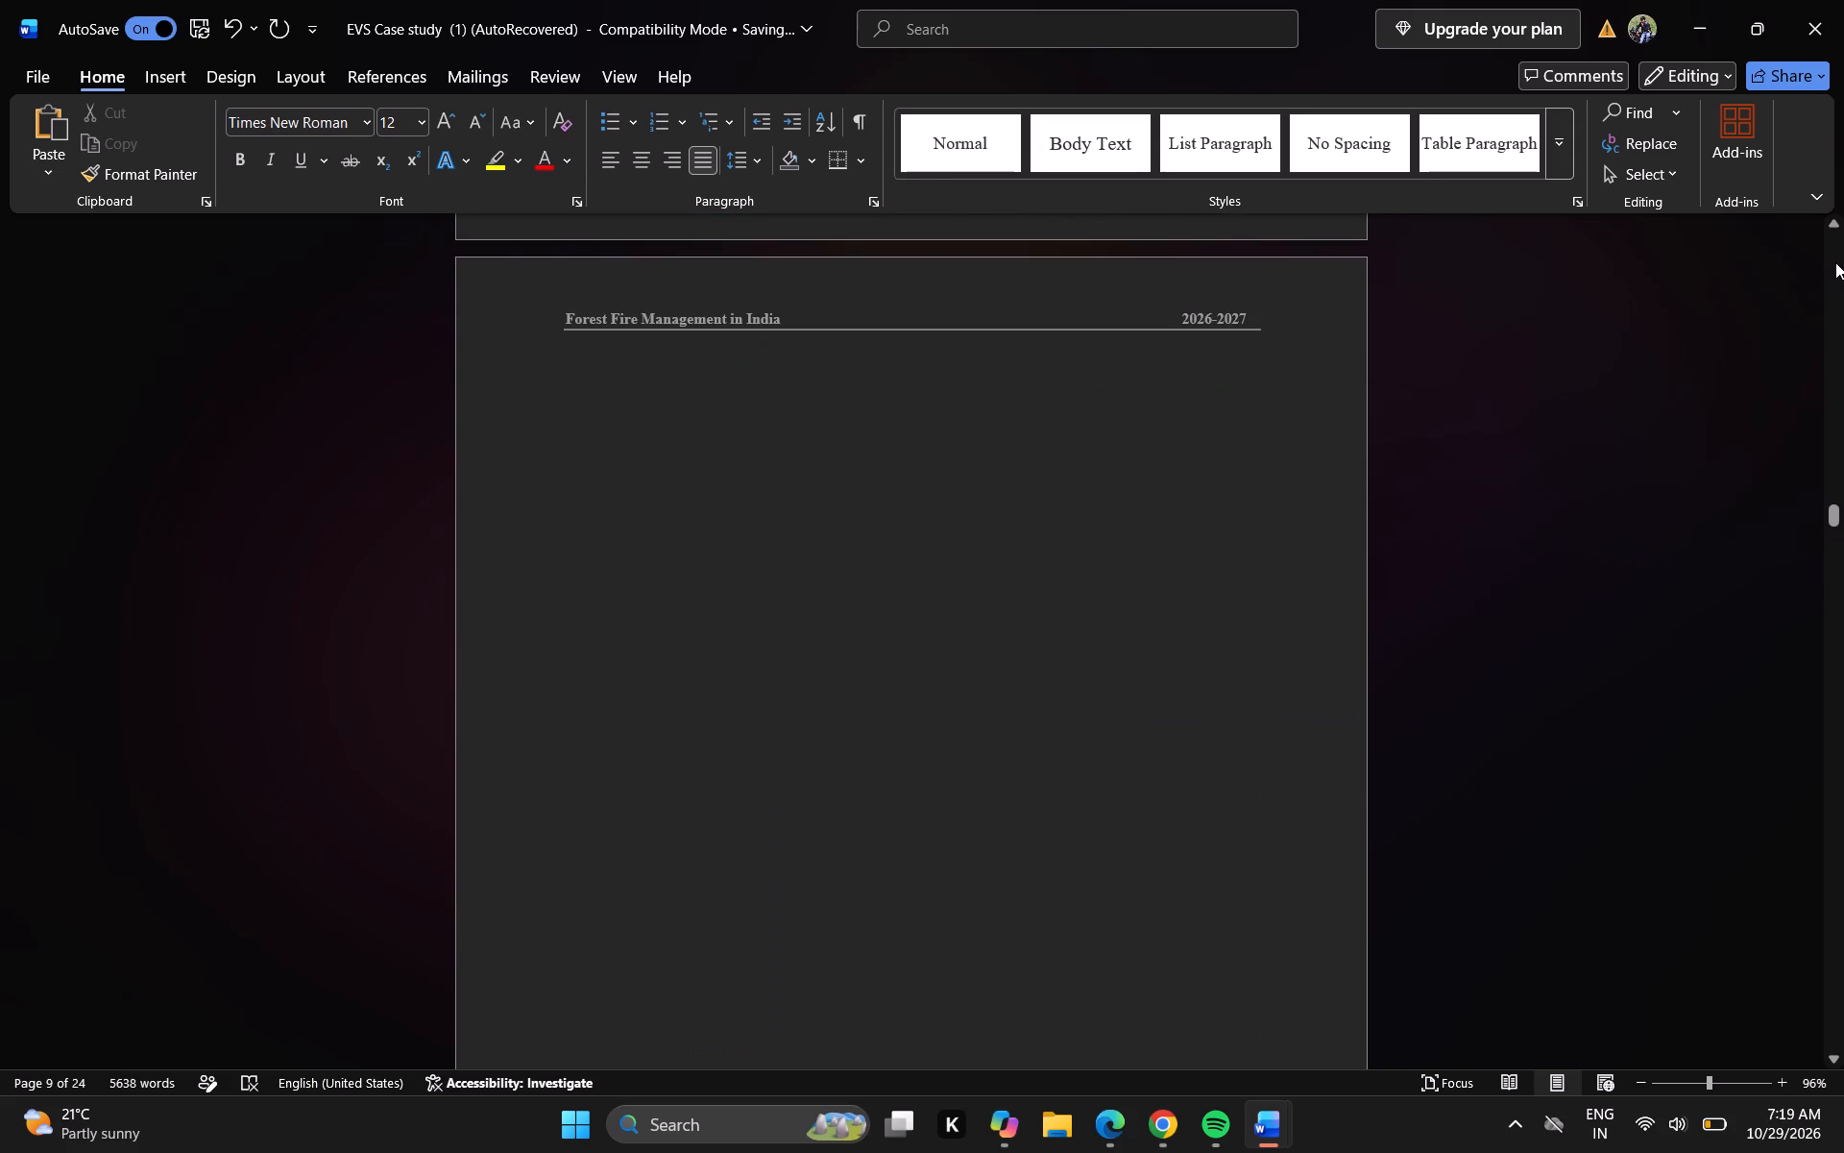
pyautogui.click(1835, 262)
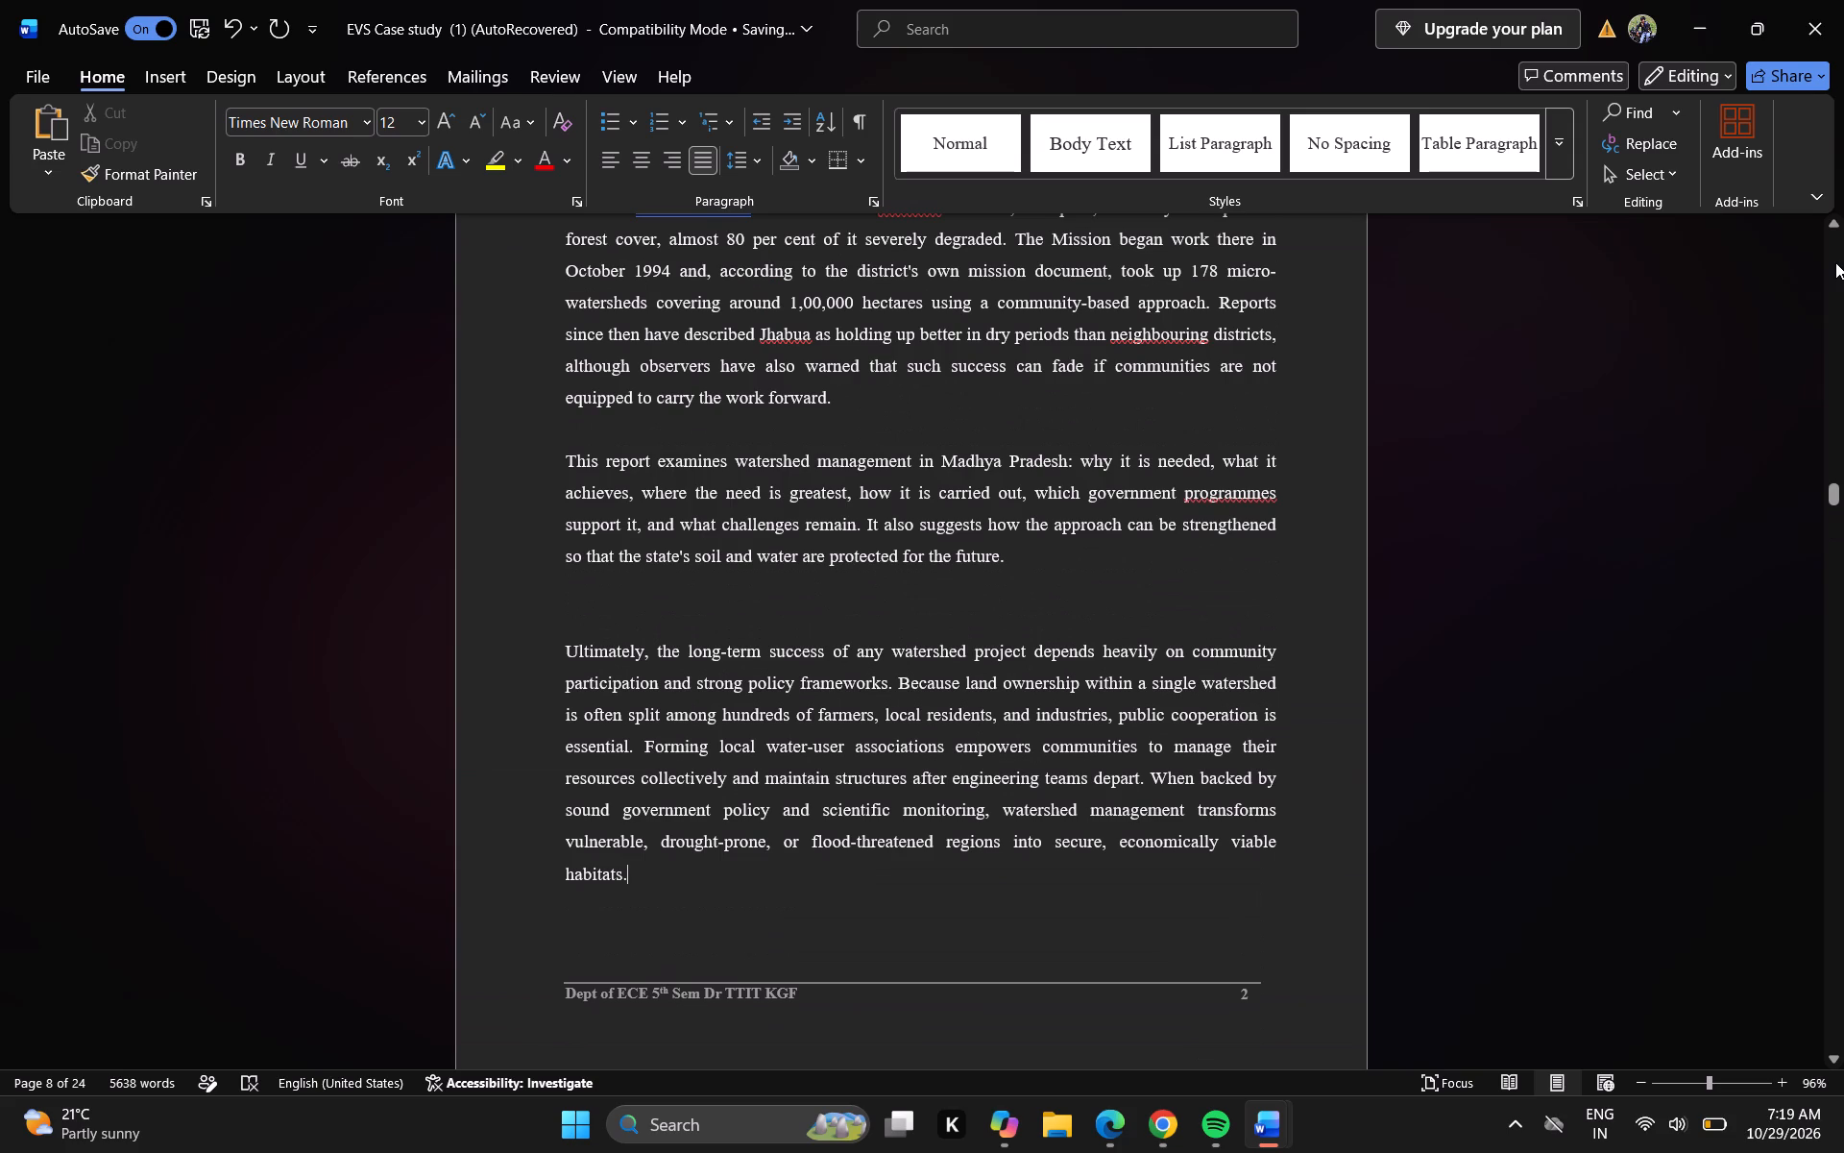
pyautogui.click(1835, 262)
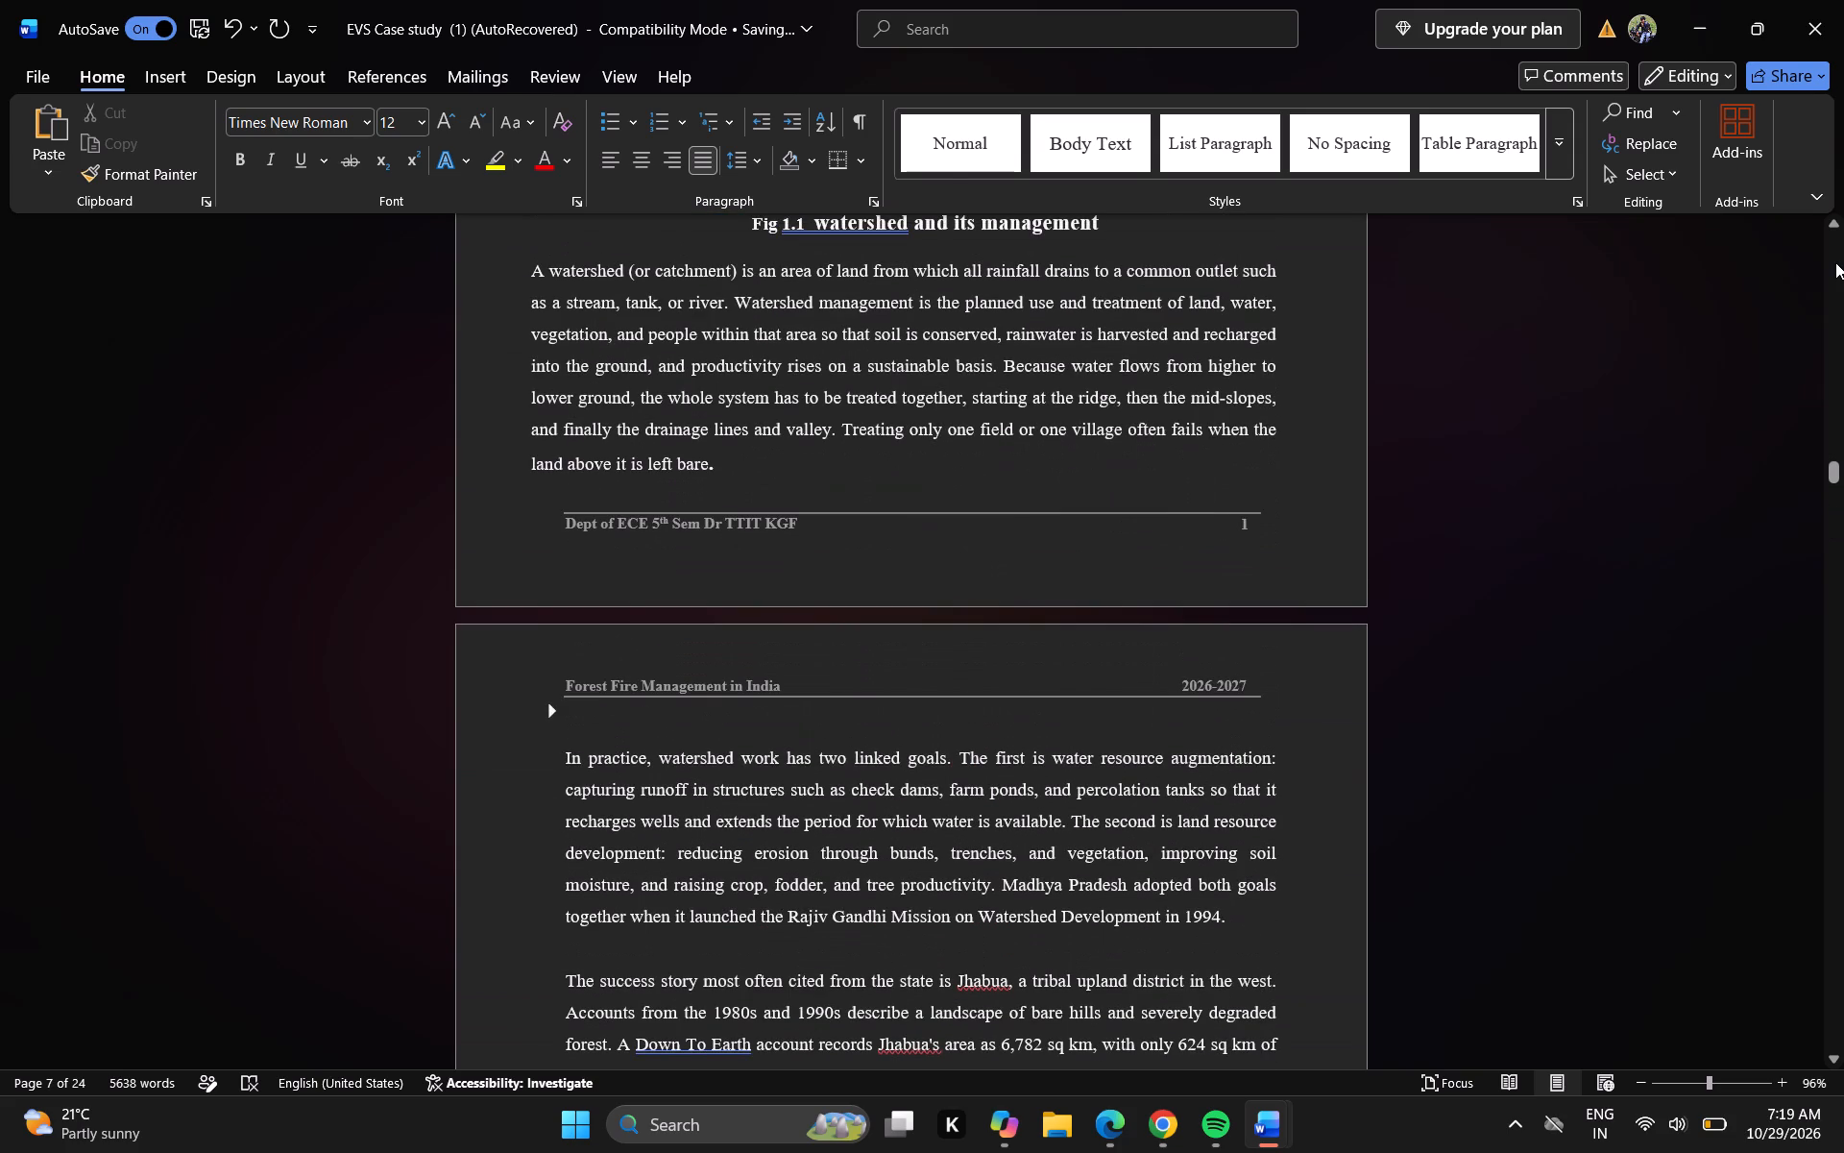
pyautogui.click(1835, 262)
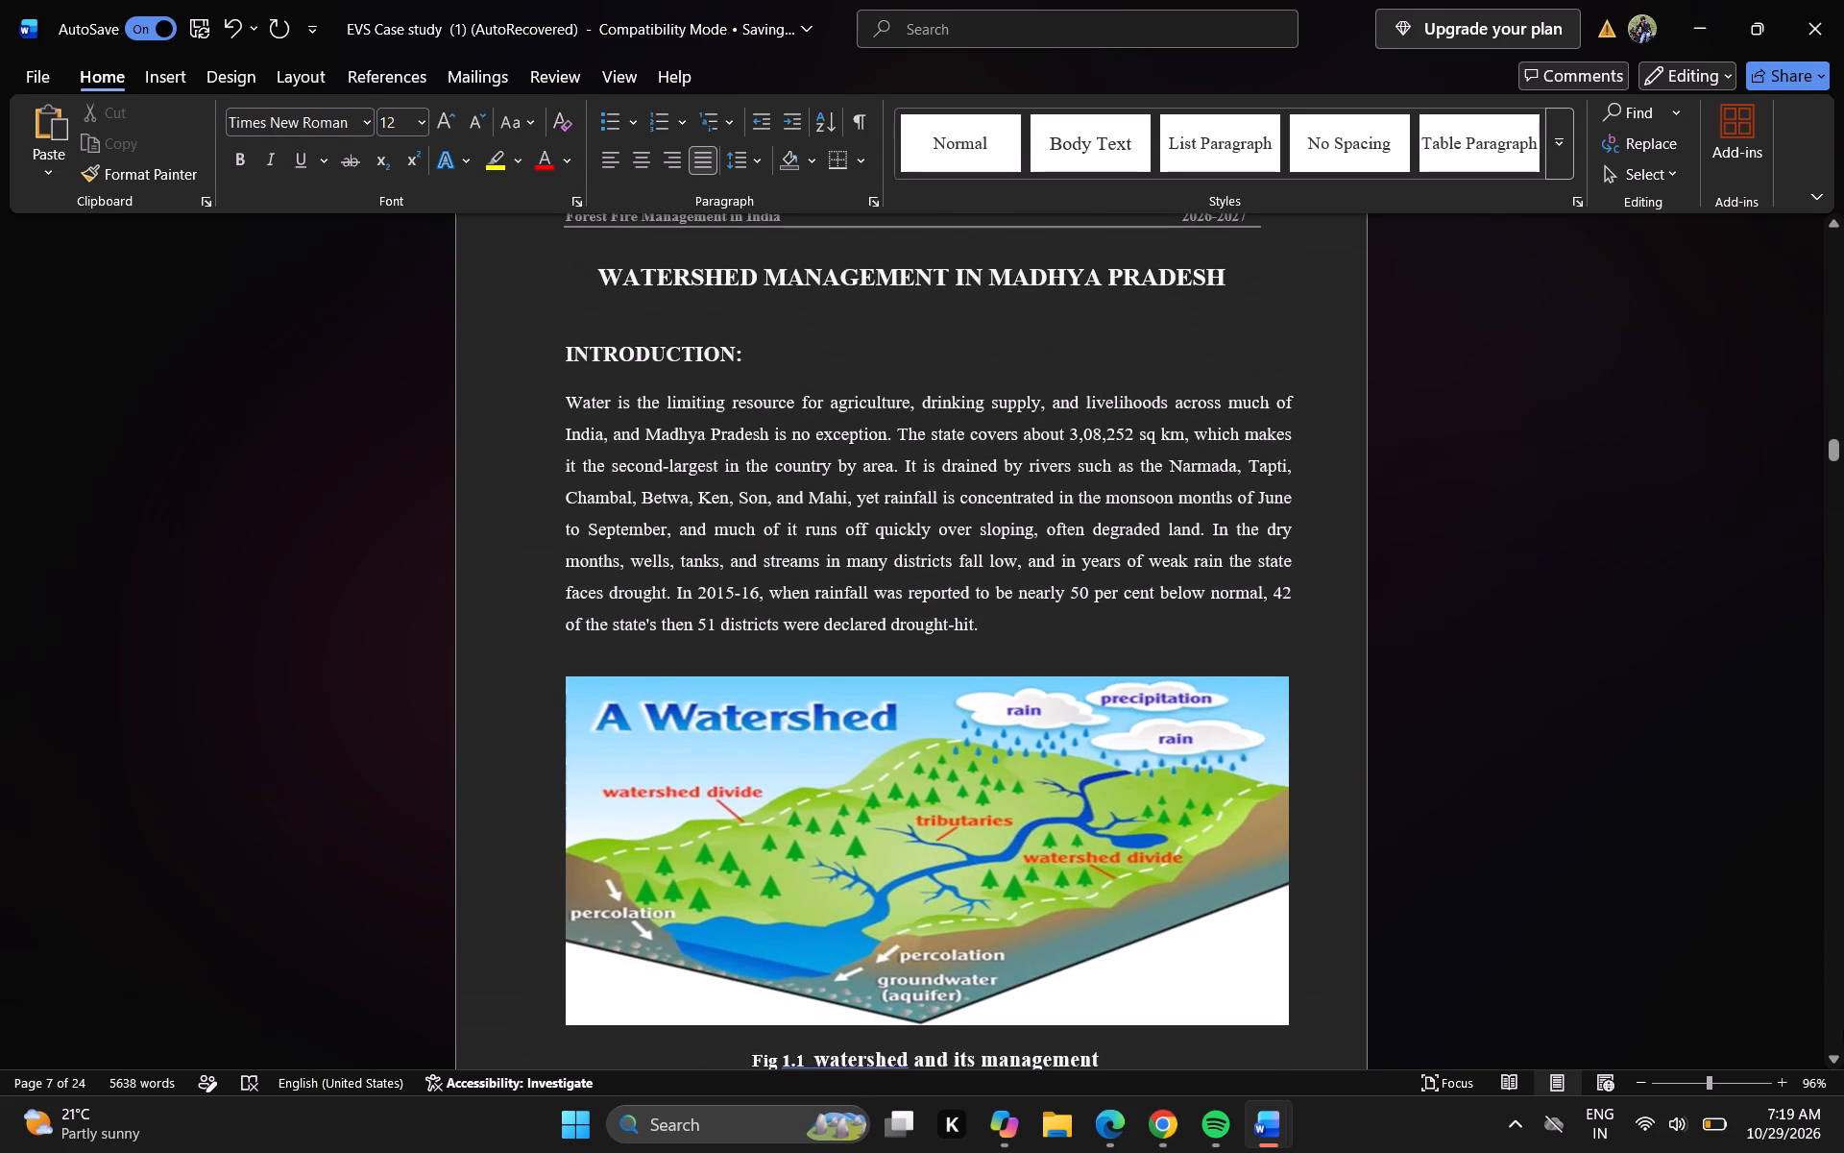
pyautogui.tripleClick(1832, 1046)
pyautogui.click(1832, 1046)
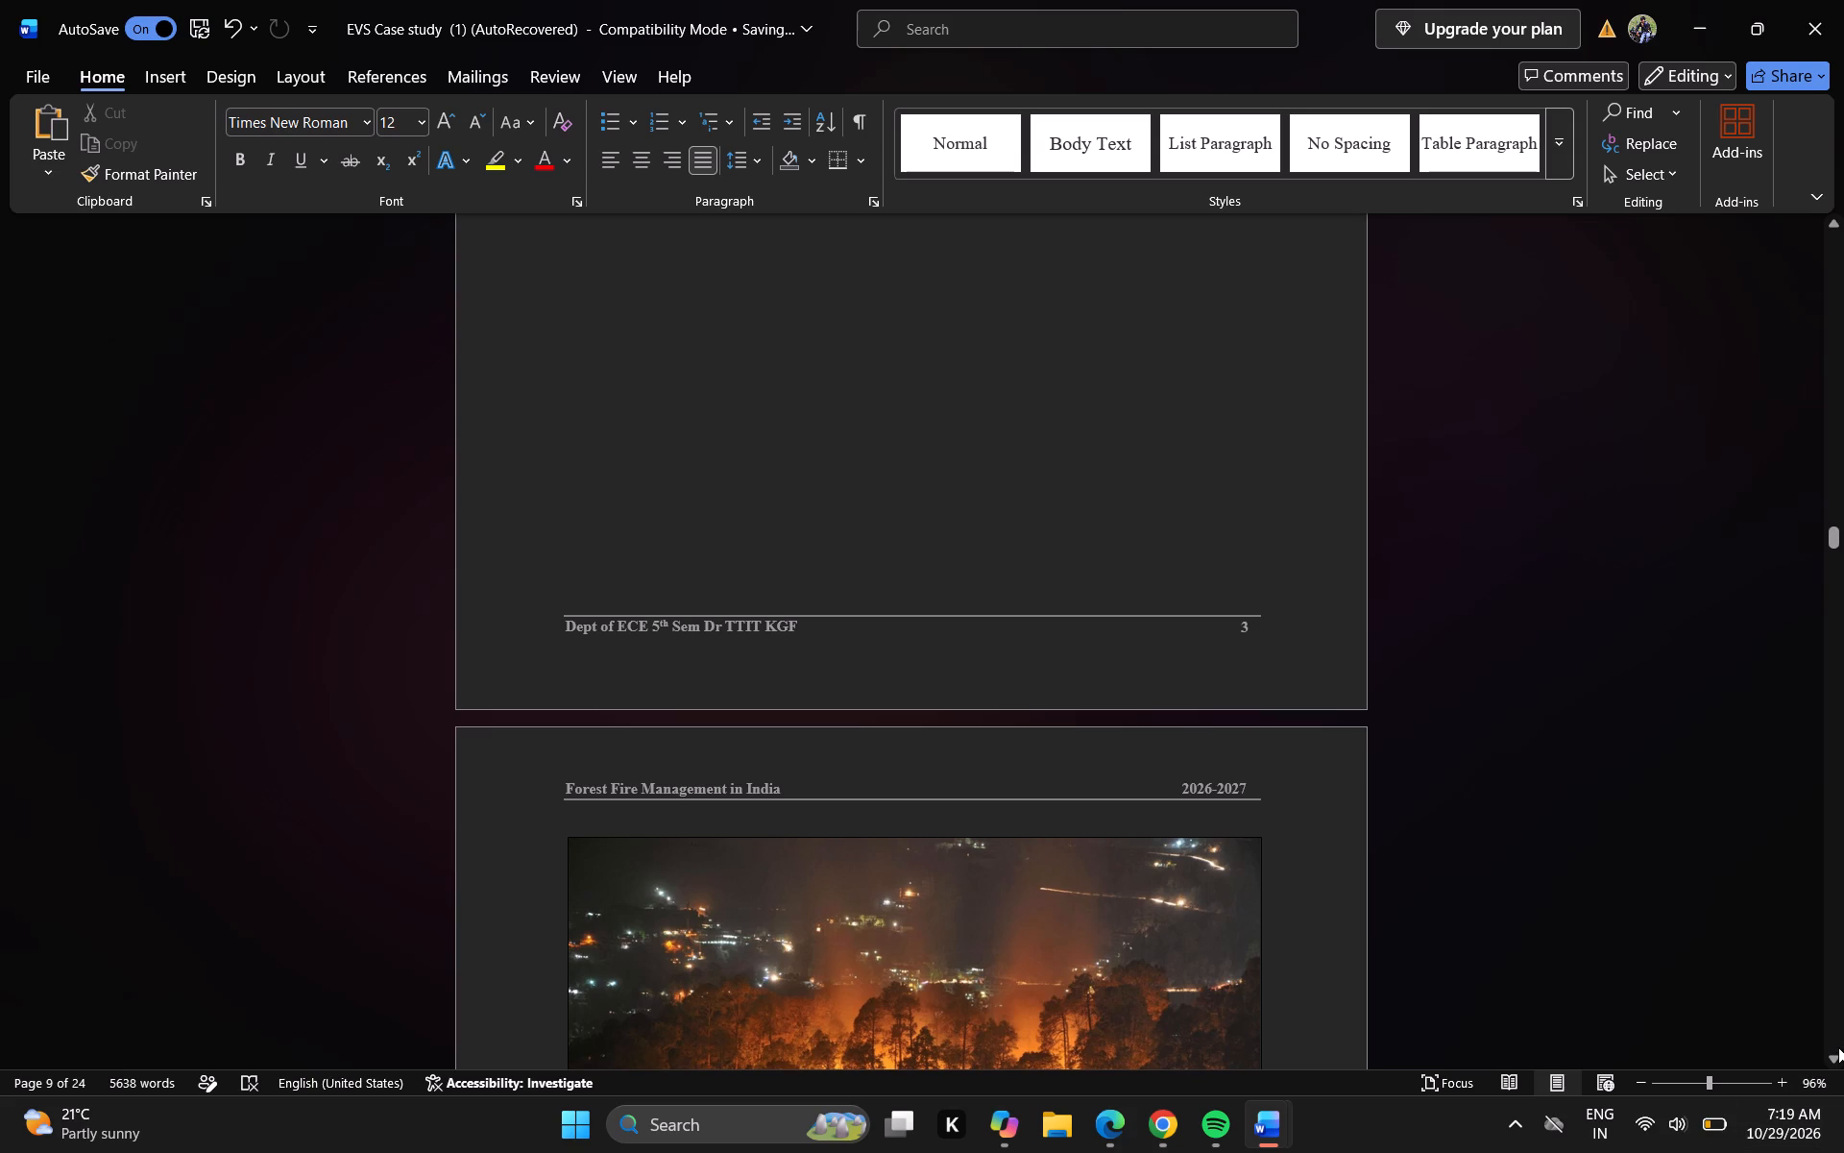
pyautogui.tripleClick(1837, 1048)
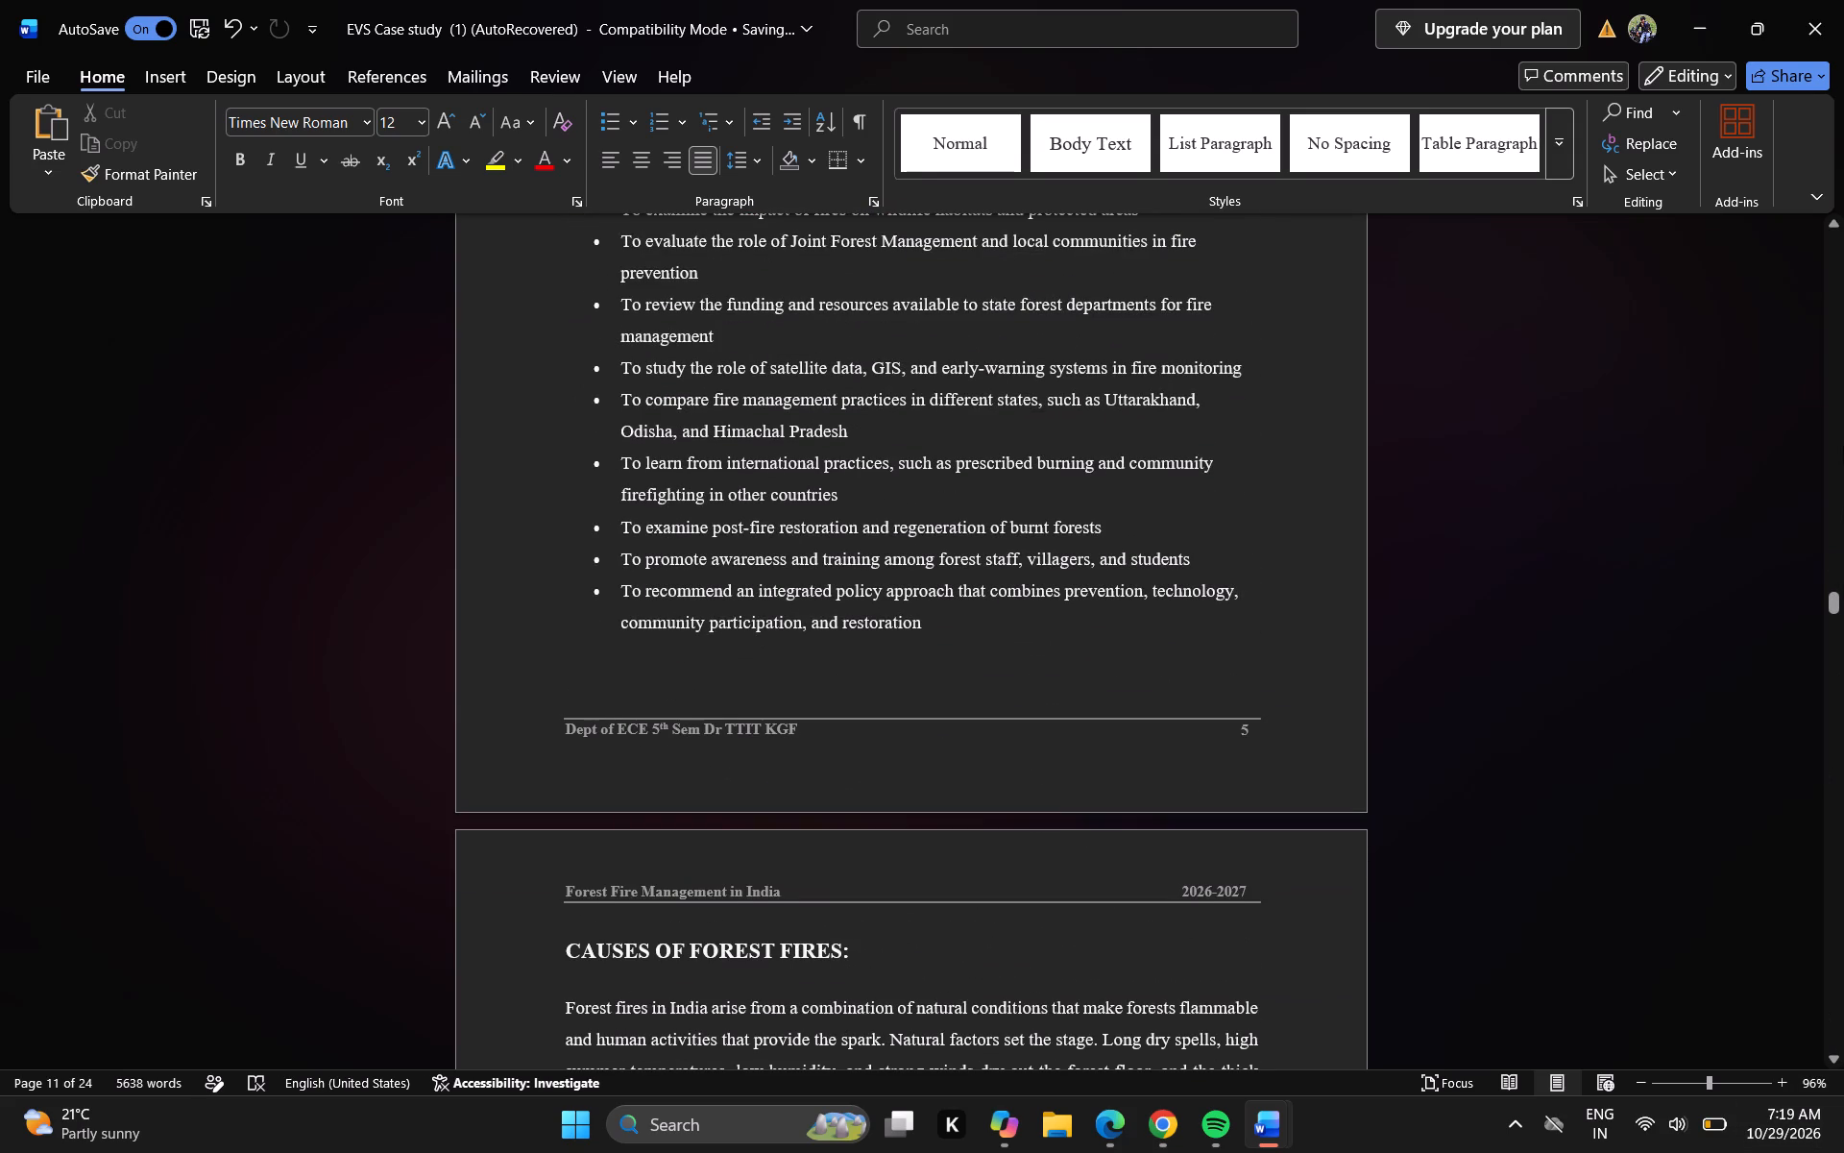
pyautogui.click(1834, 224)
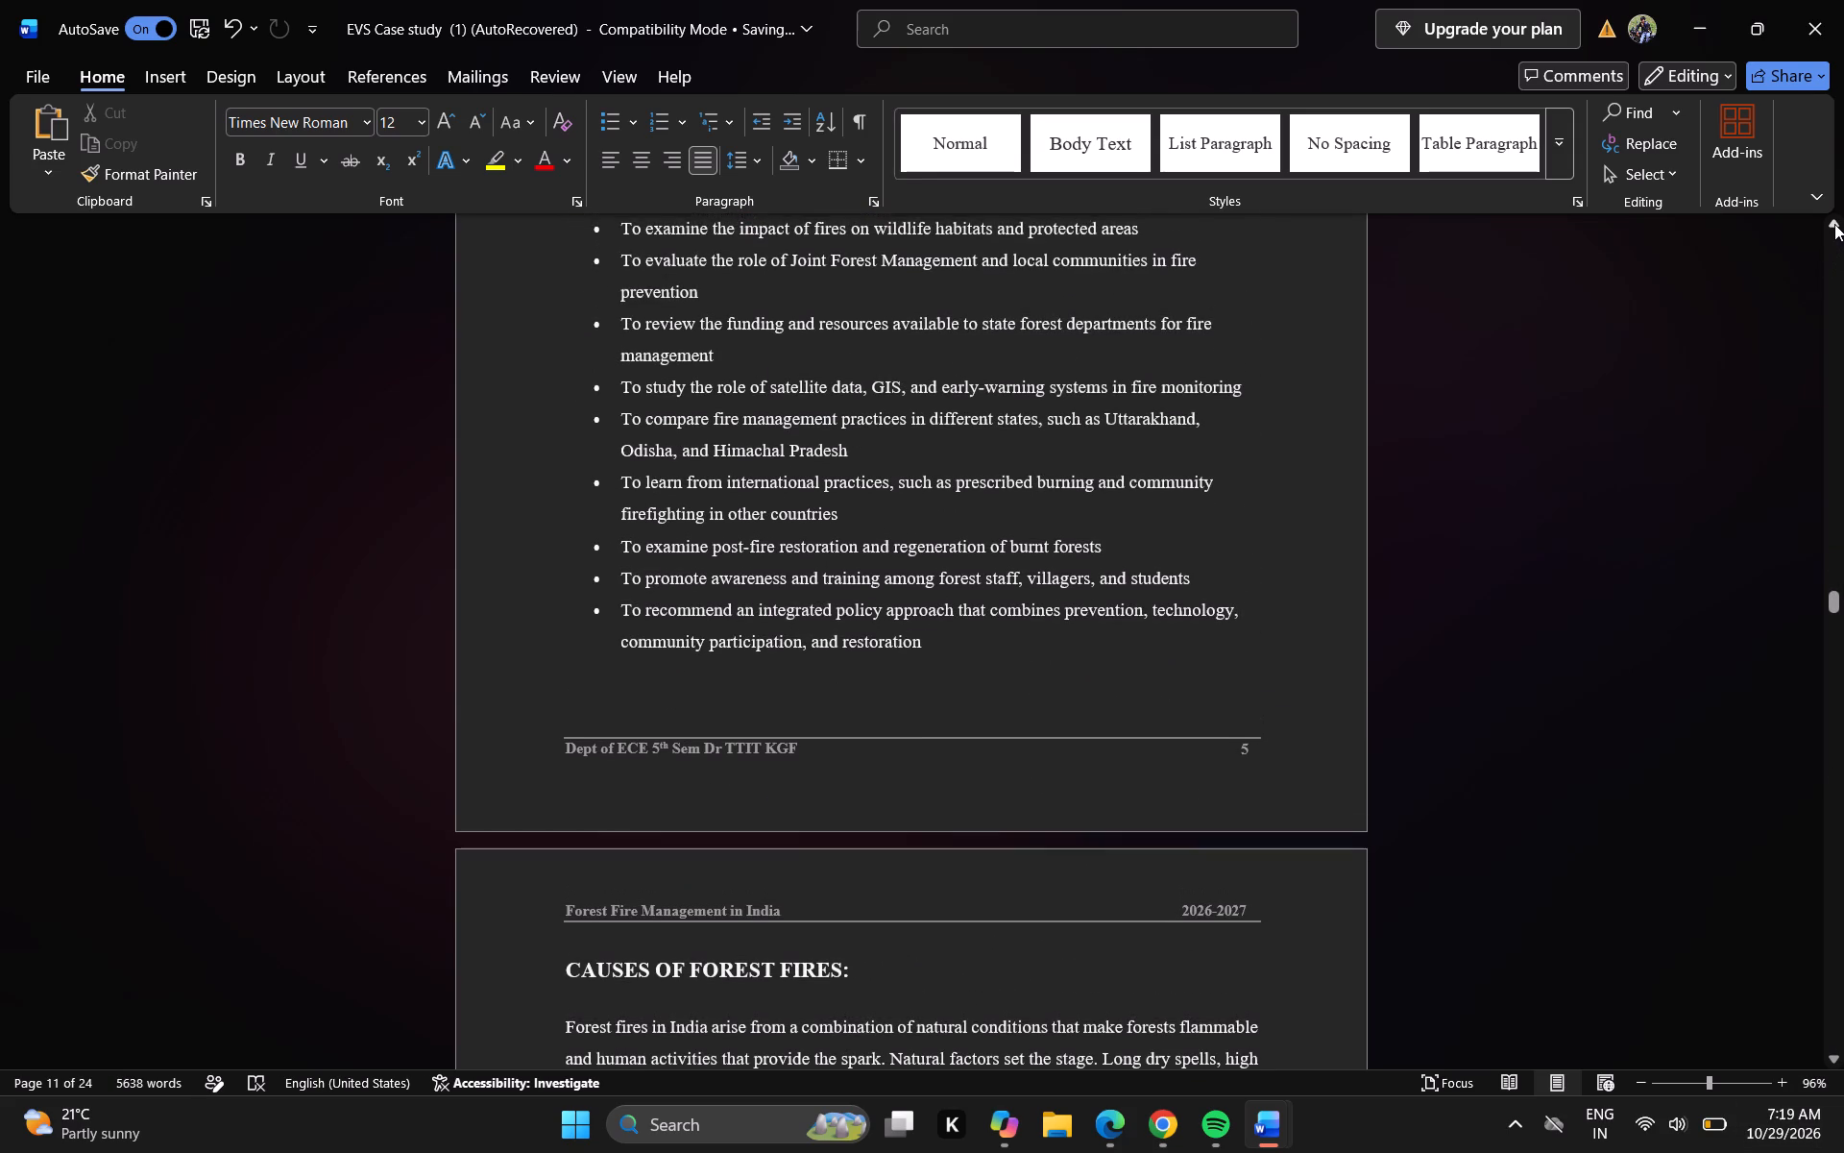
pyautogui.doubleClick(1834, 224)
pyautogui.click(1834, 227)
pyautogui.click(1834, 227)
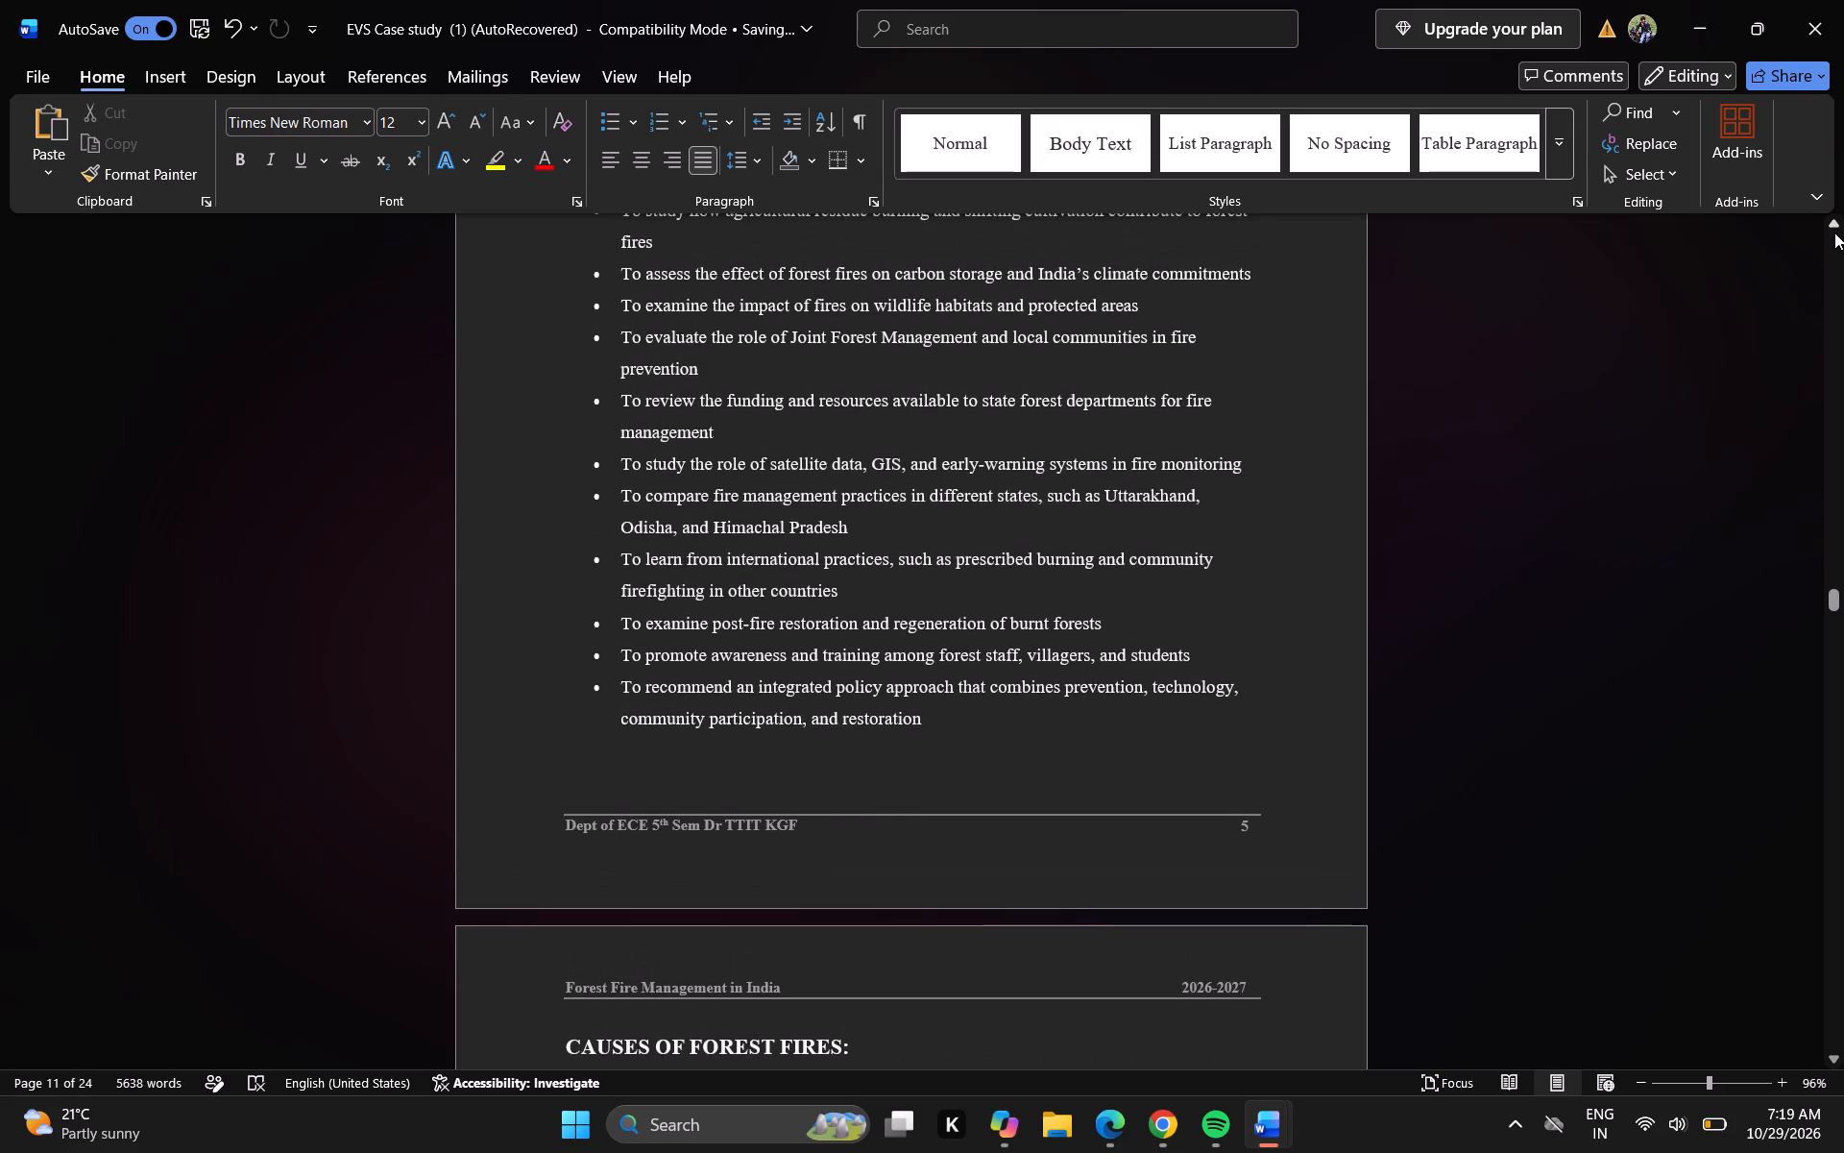
pyautogui.click(1834, 233)
pyautogui.tripleClick(1834, 233)
pyautogui.moveTo(1834, 233); pyautogui.dragTo(1835, 255)
pyautogui.click(1835, 255)
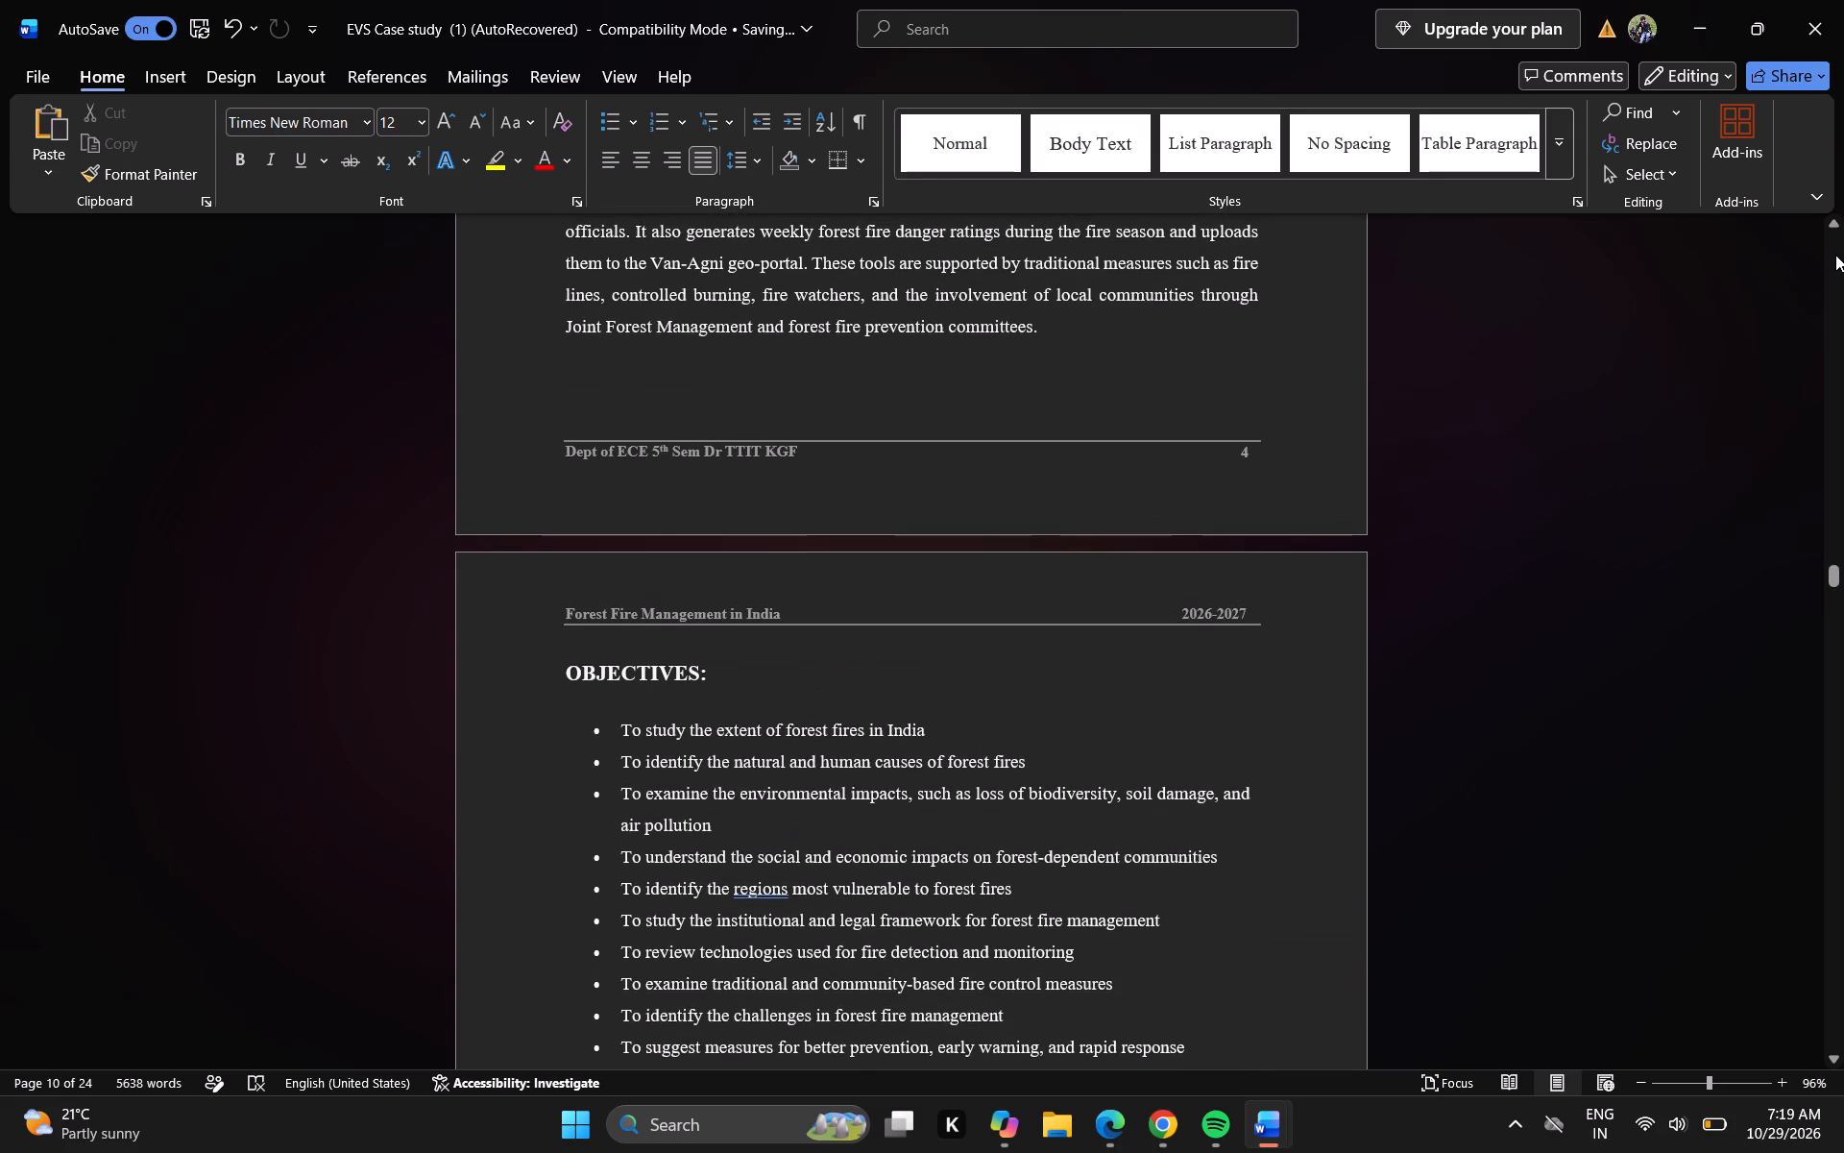
pyautogui.click(1835, 255)
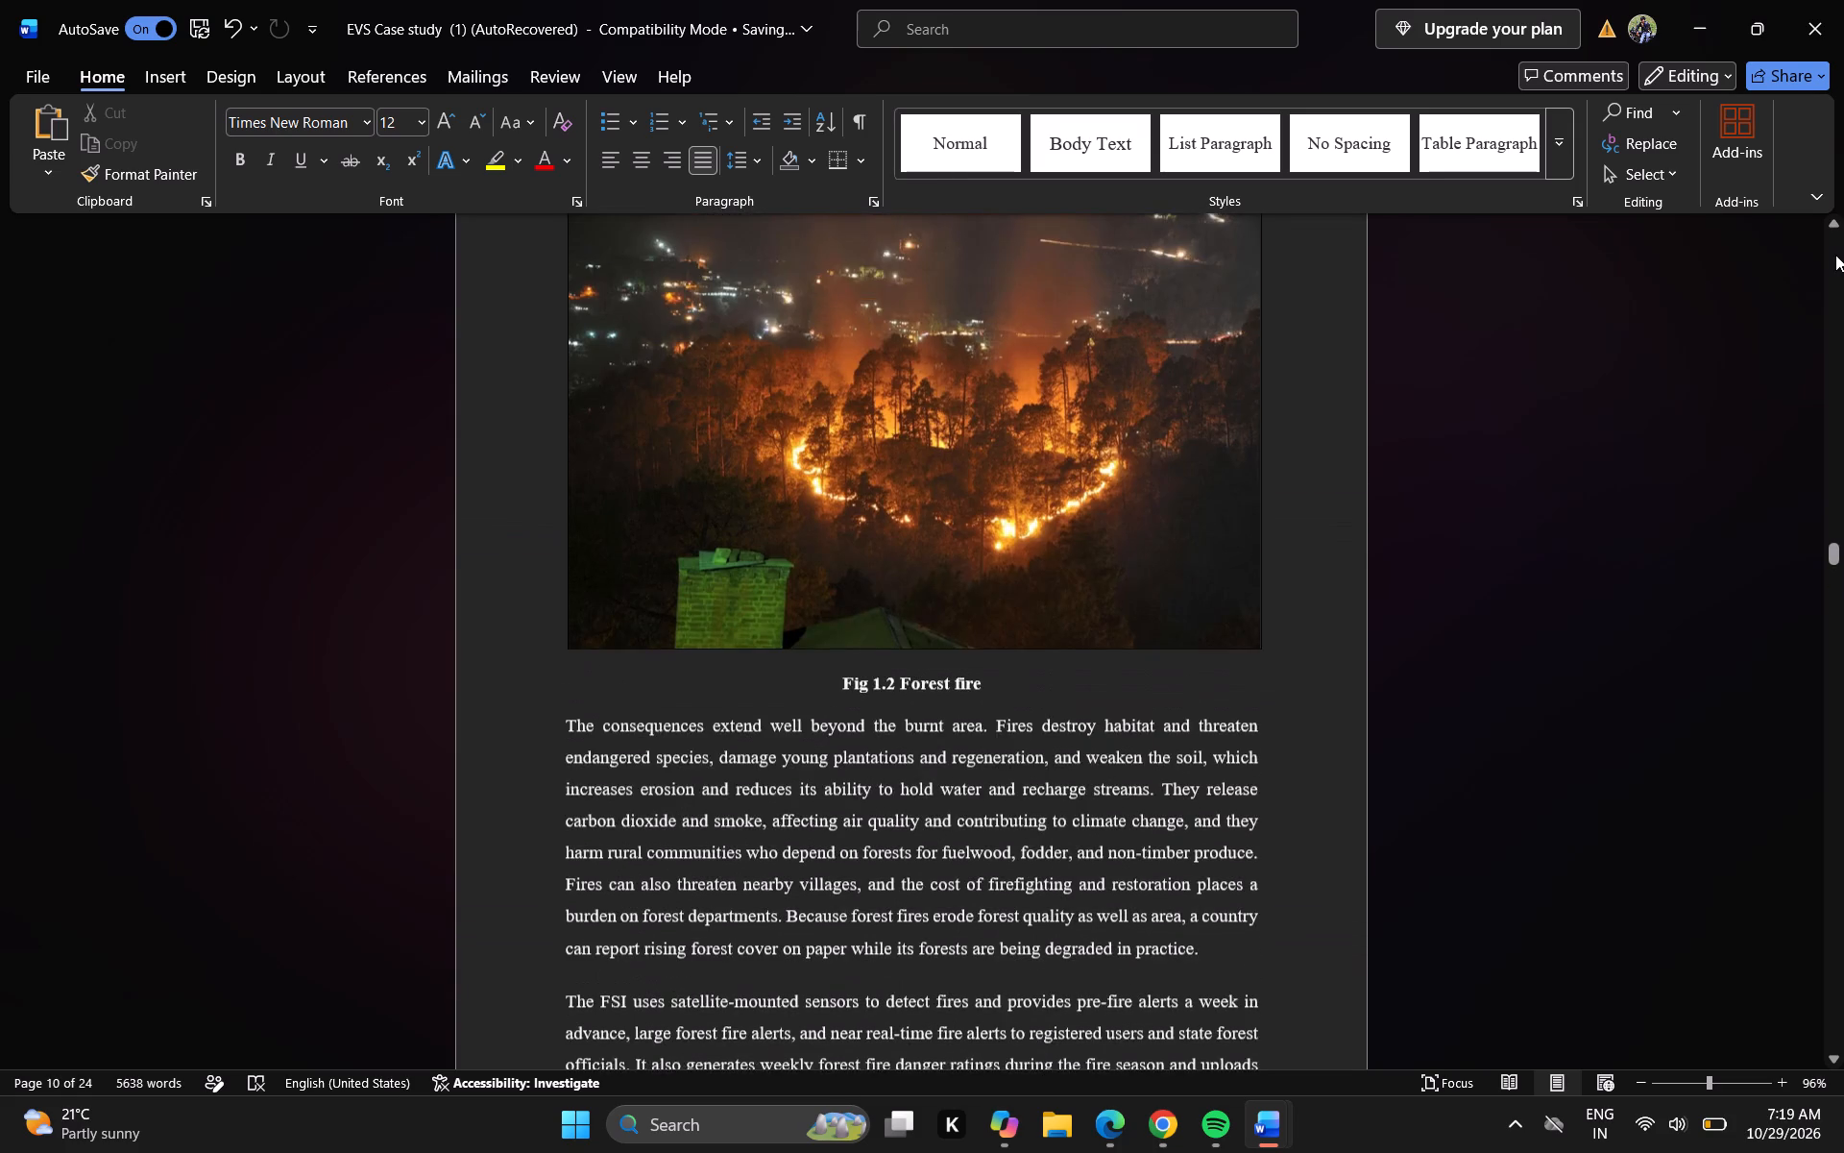
# Review the pages from the end of the list of figures through the watershed introduction to the blank page 3.
pyautogui.click(1835, 255)
pyautogui.click(1835, 255)
pyautogui.doubleClick(1835, 255)
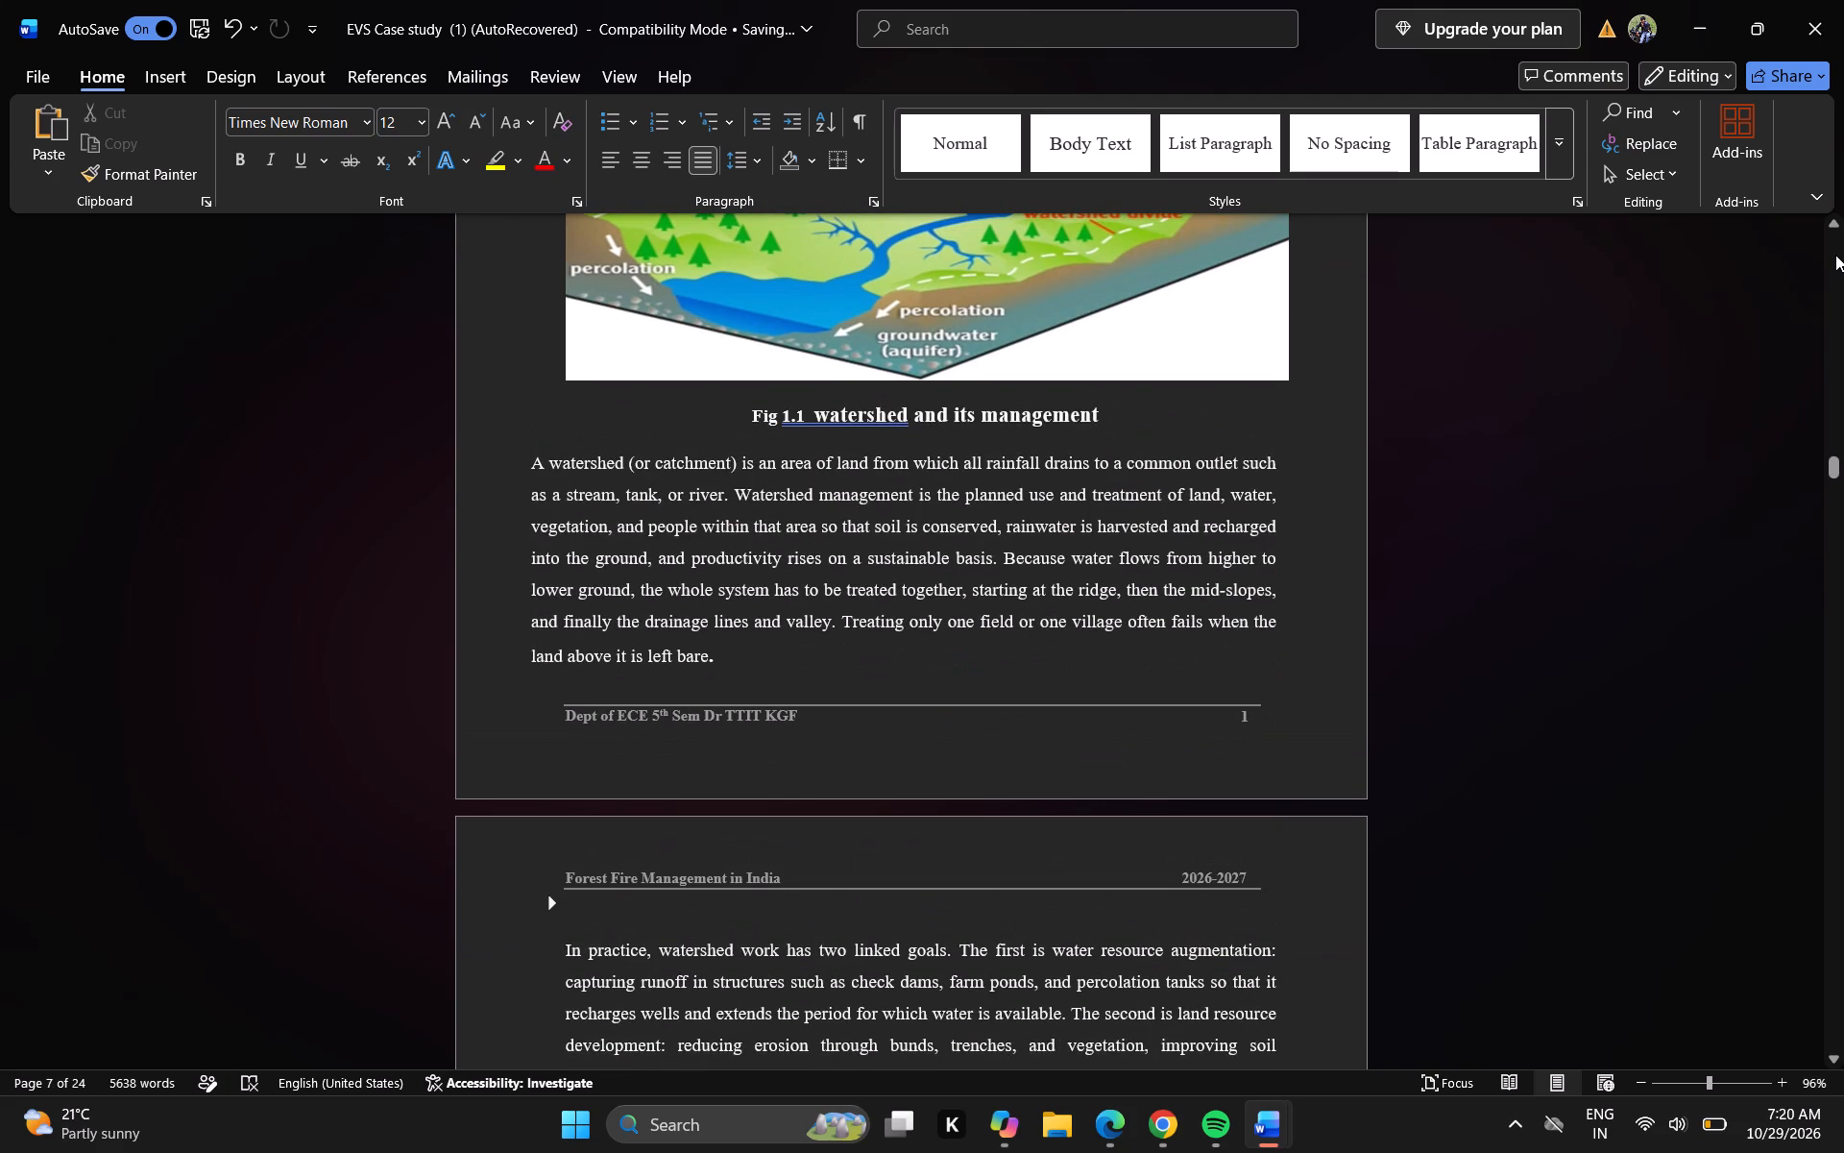
pyautogui.click(1835, 255)
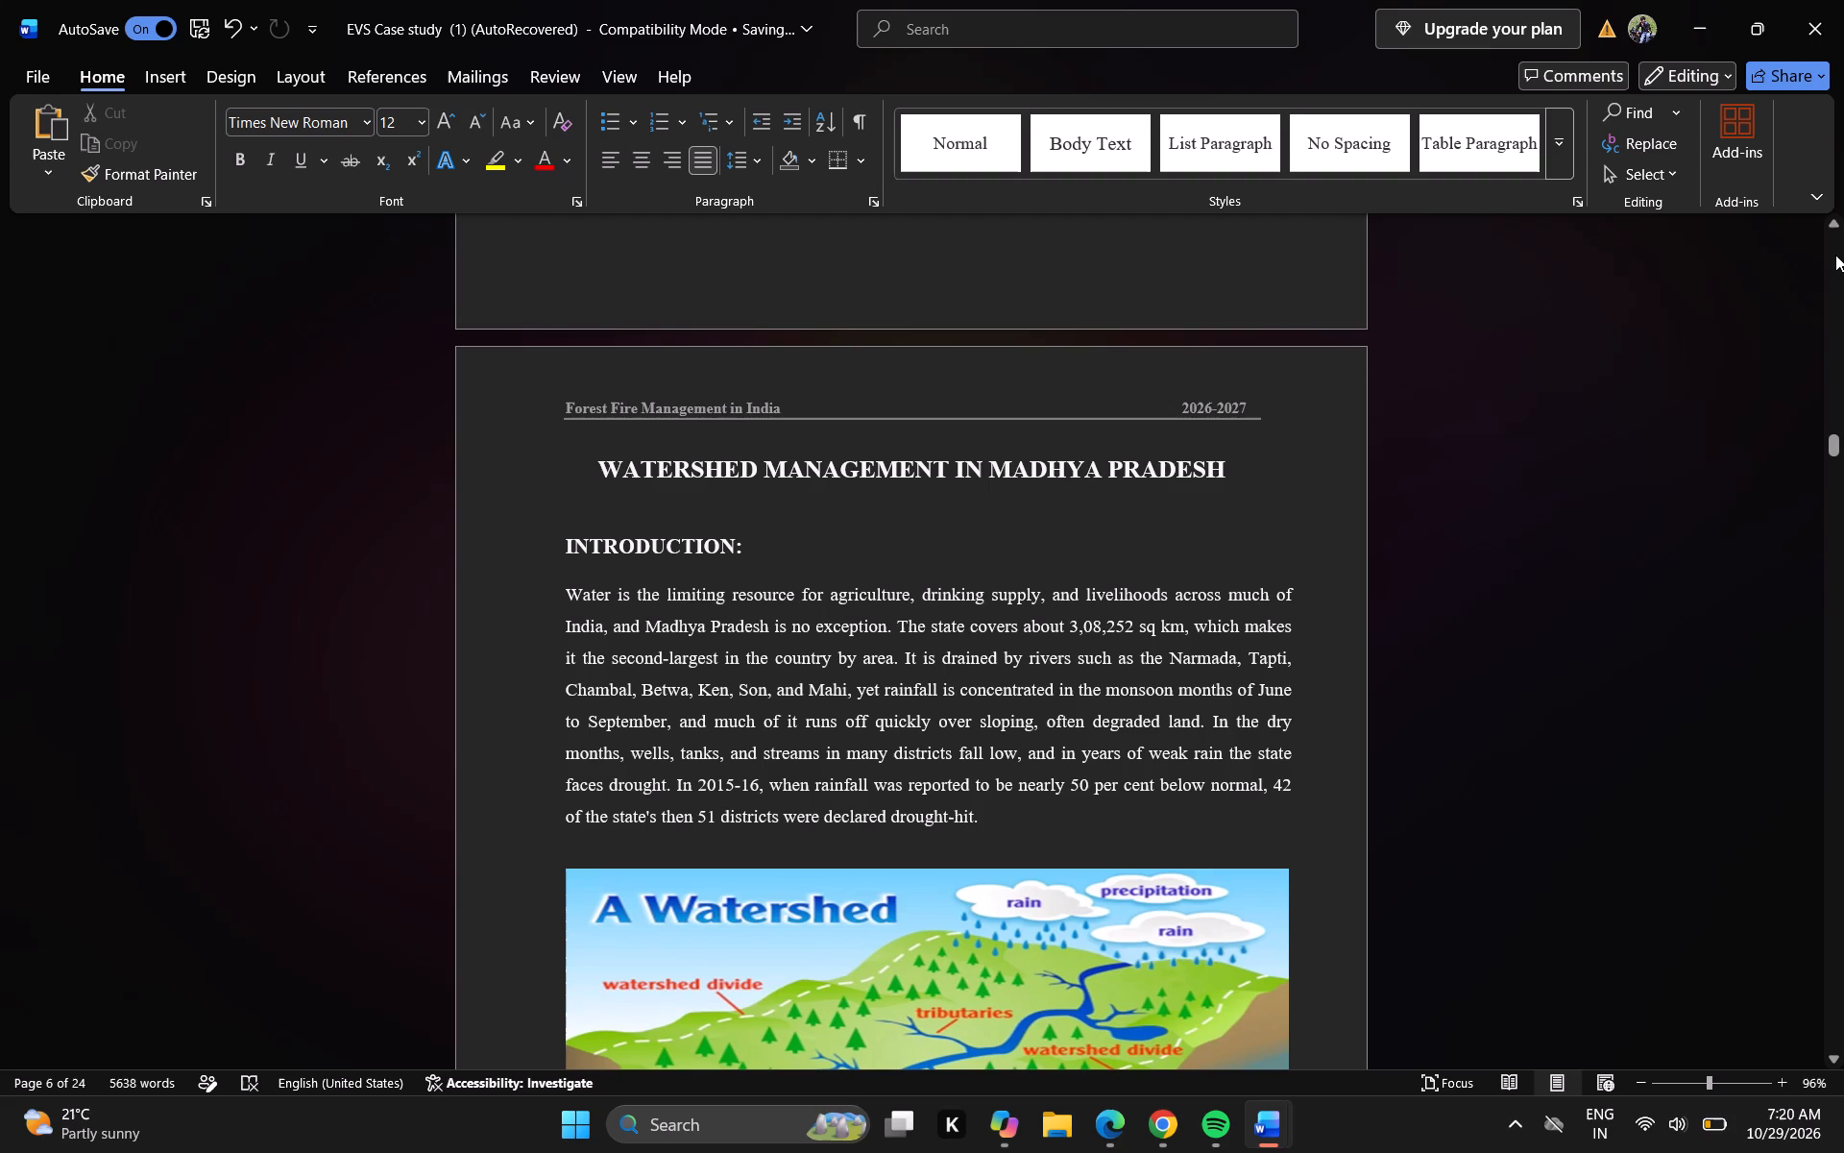
pyautogui.click(1835, 255)
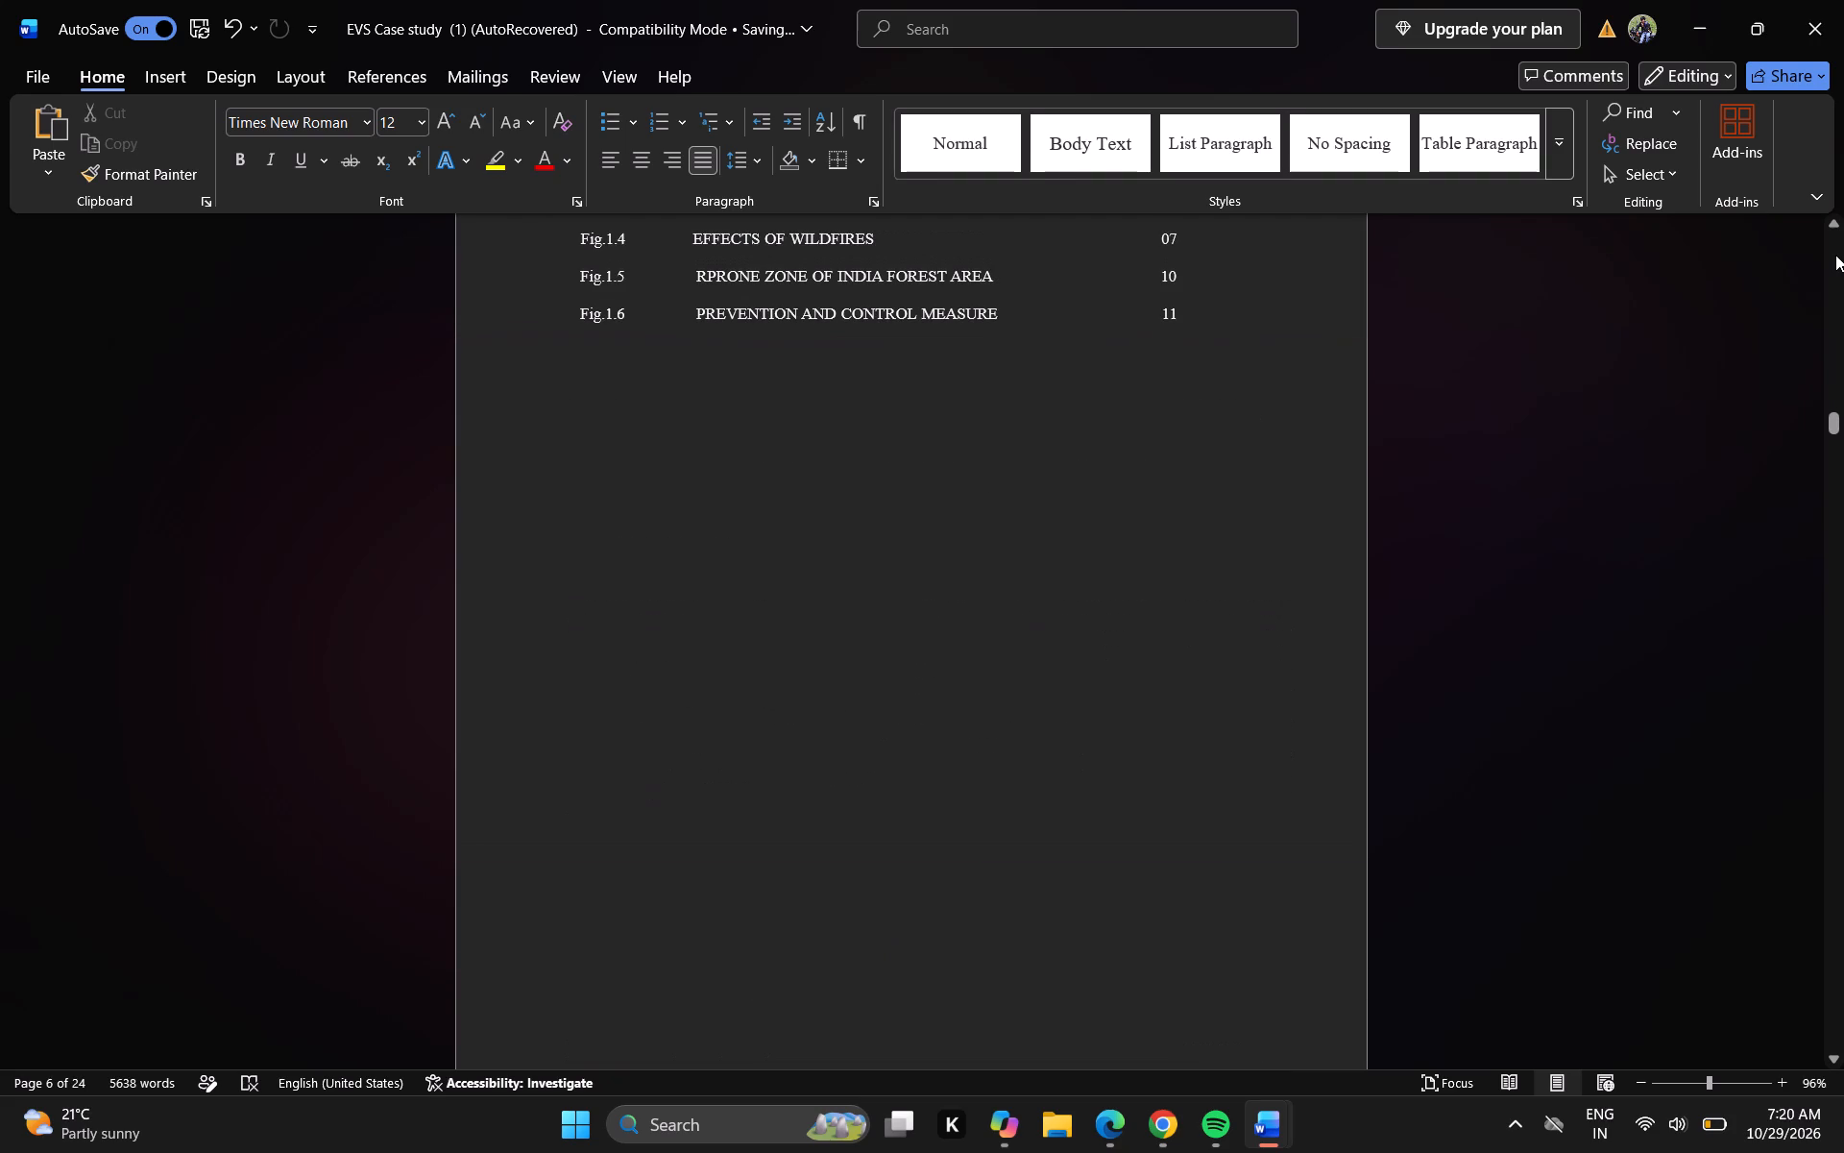
pyautogui.click(1832, 1041)
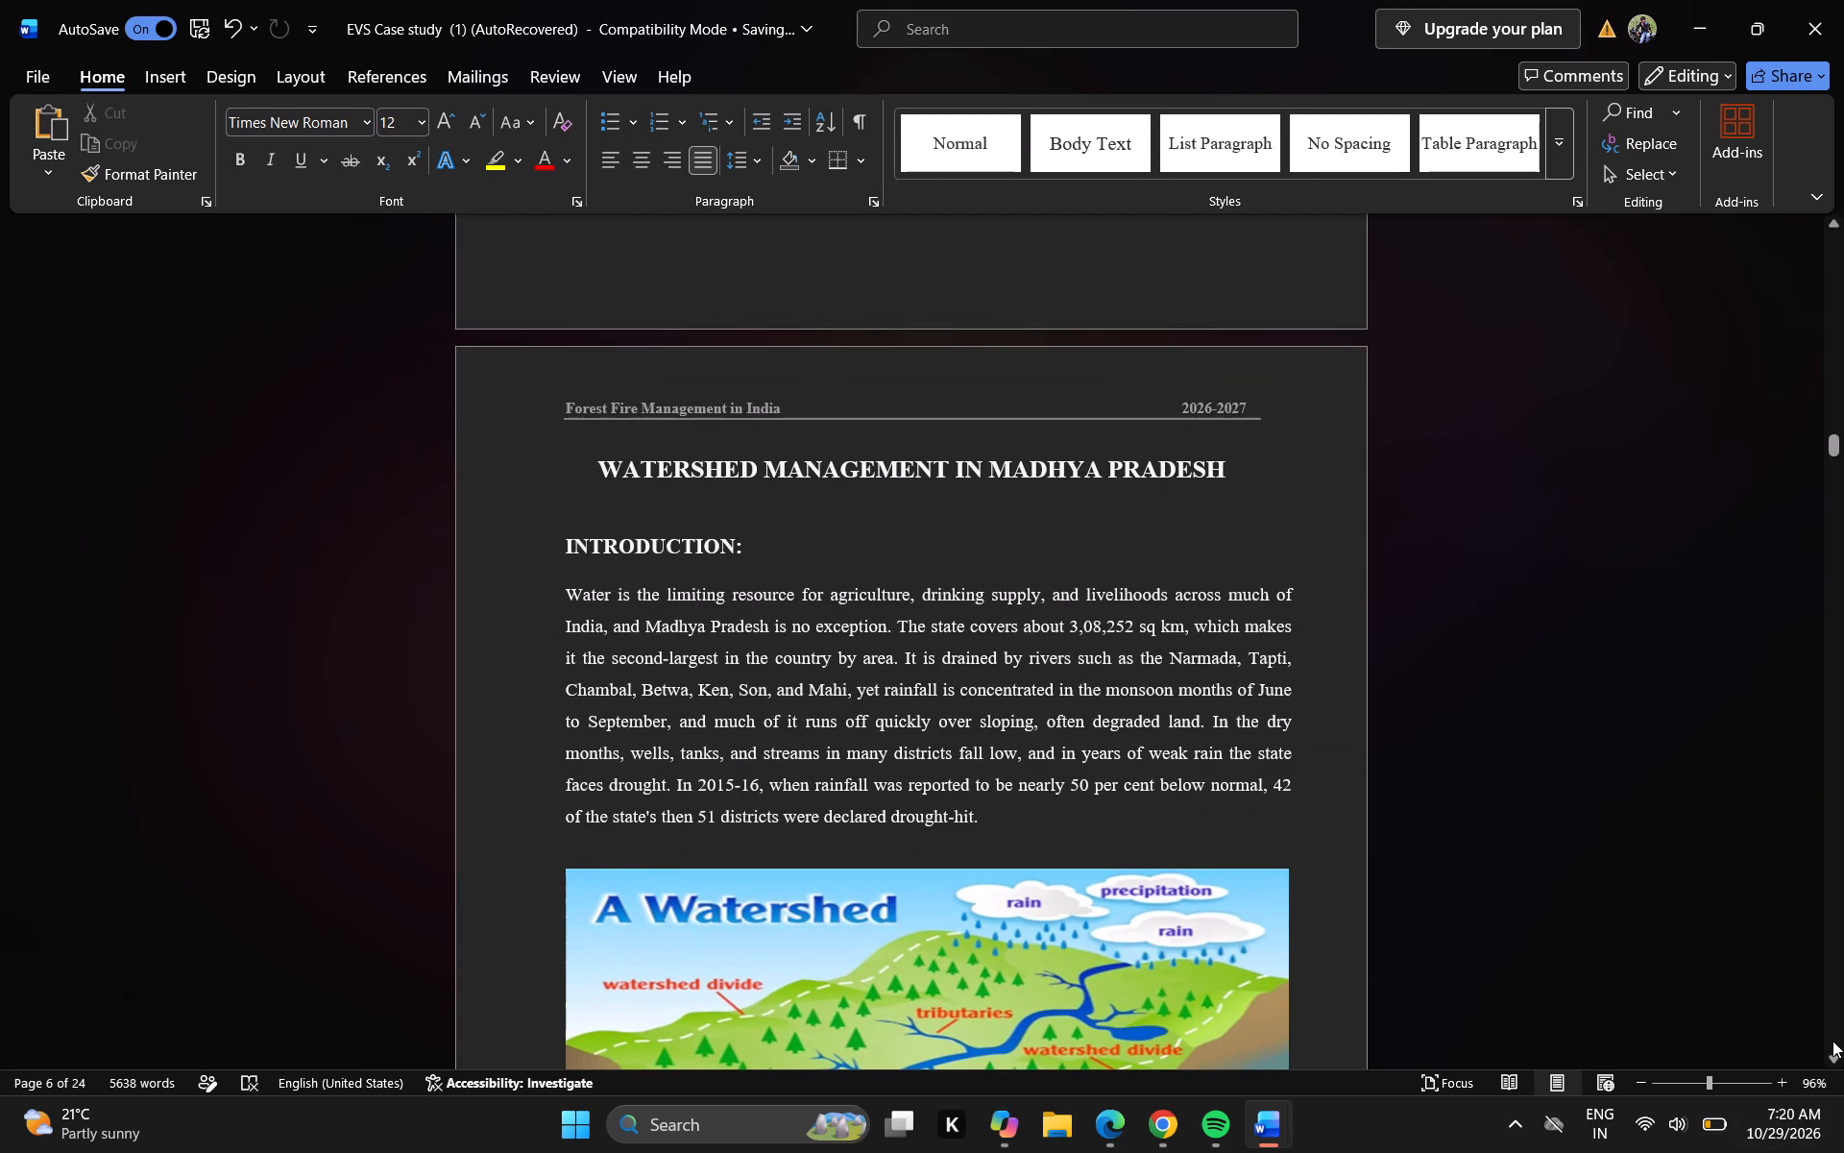
pyautogui.click(1832, 1041)
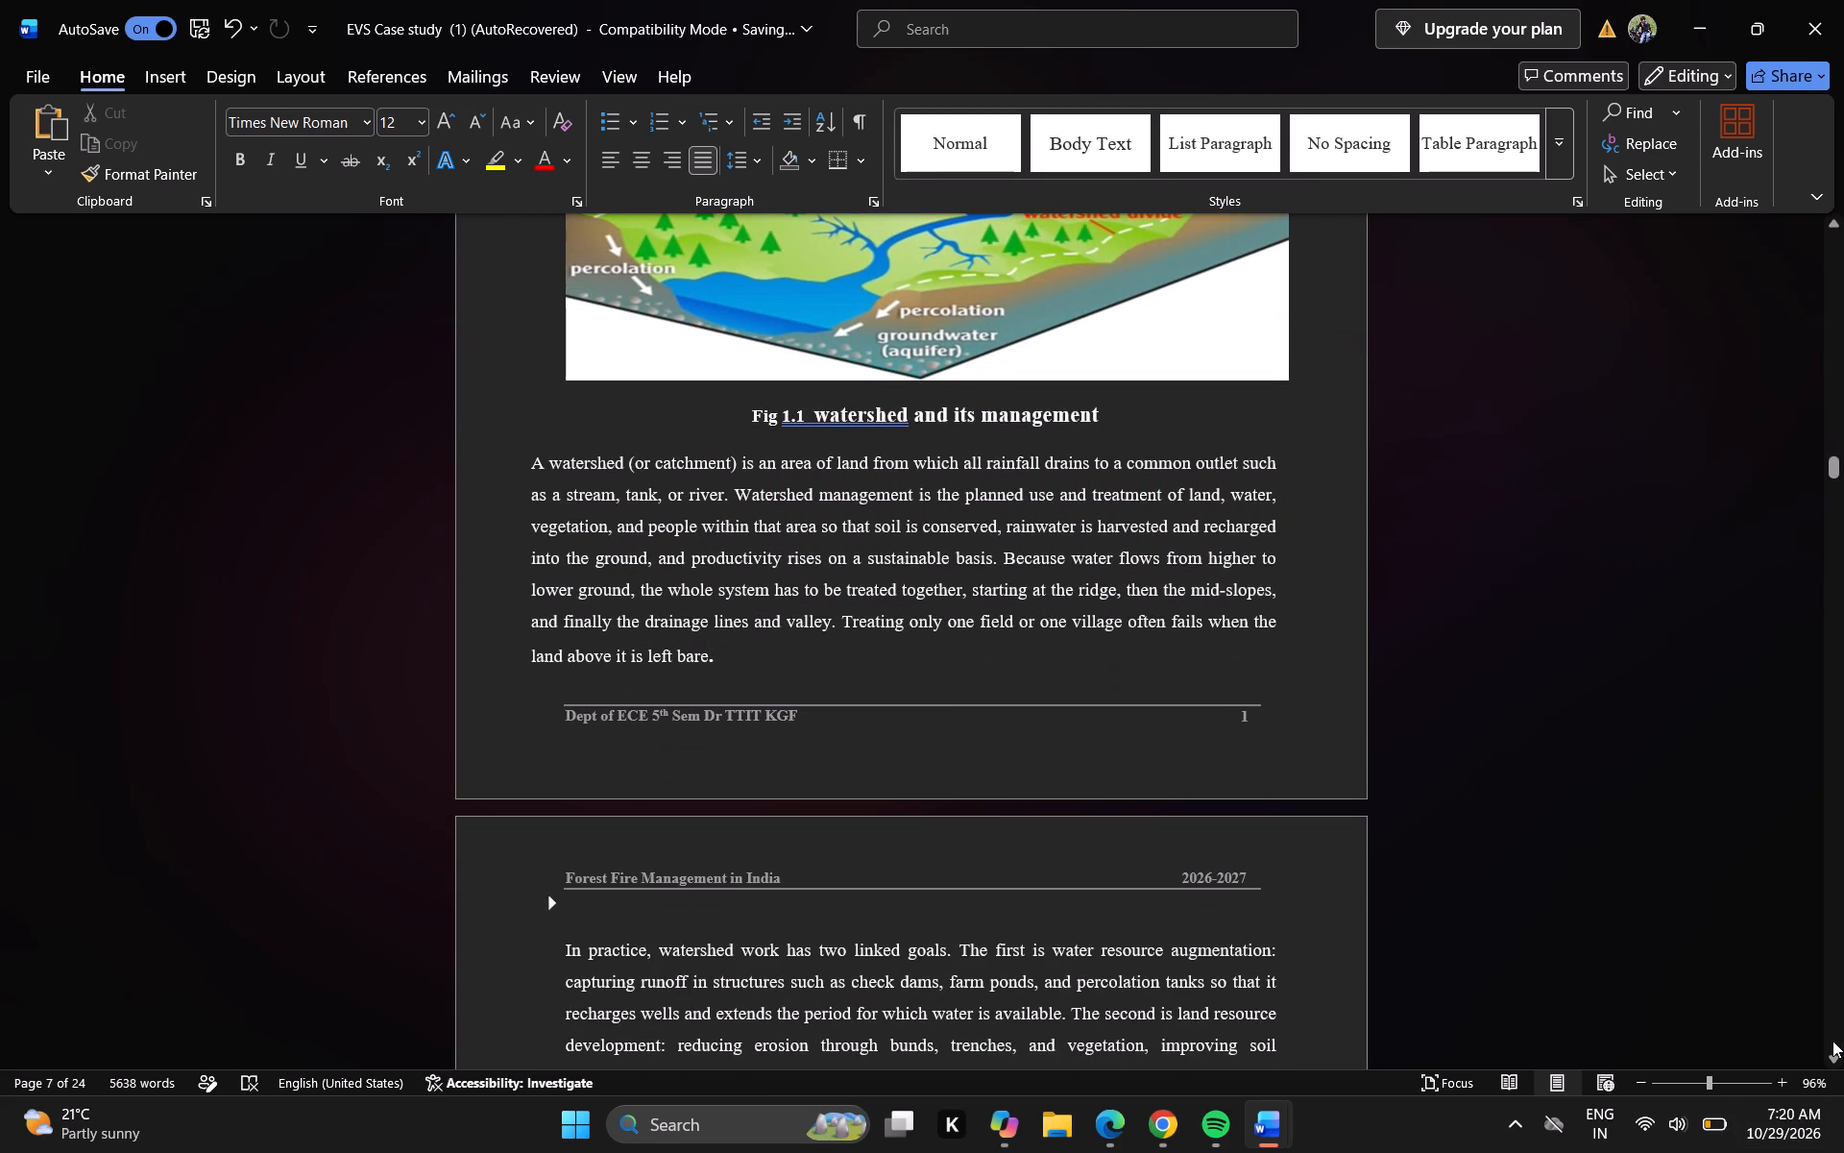
pyautogui.click(1832, 1041)
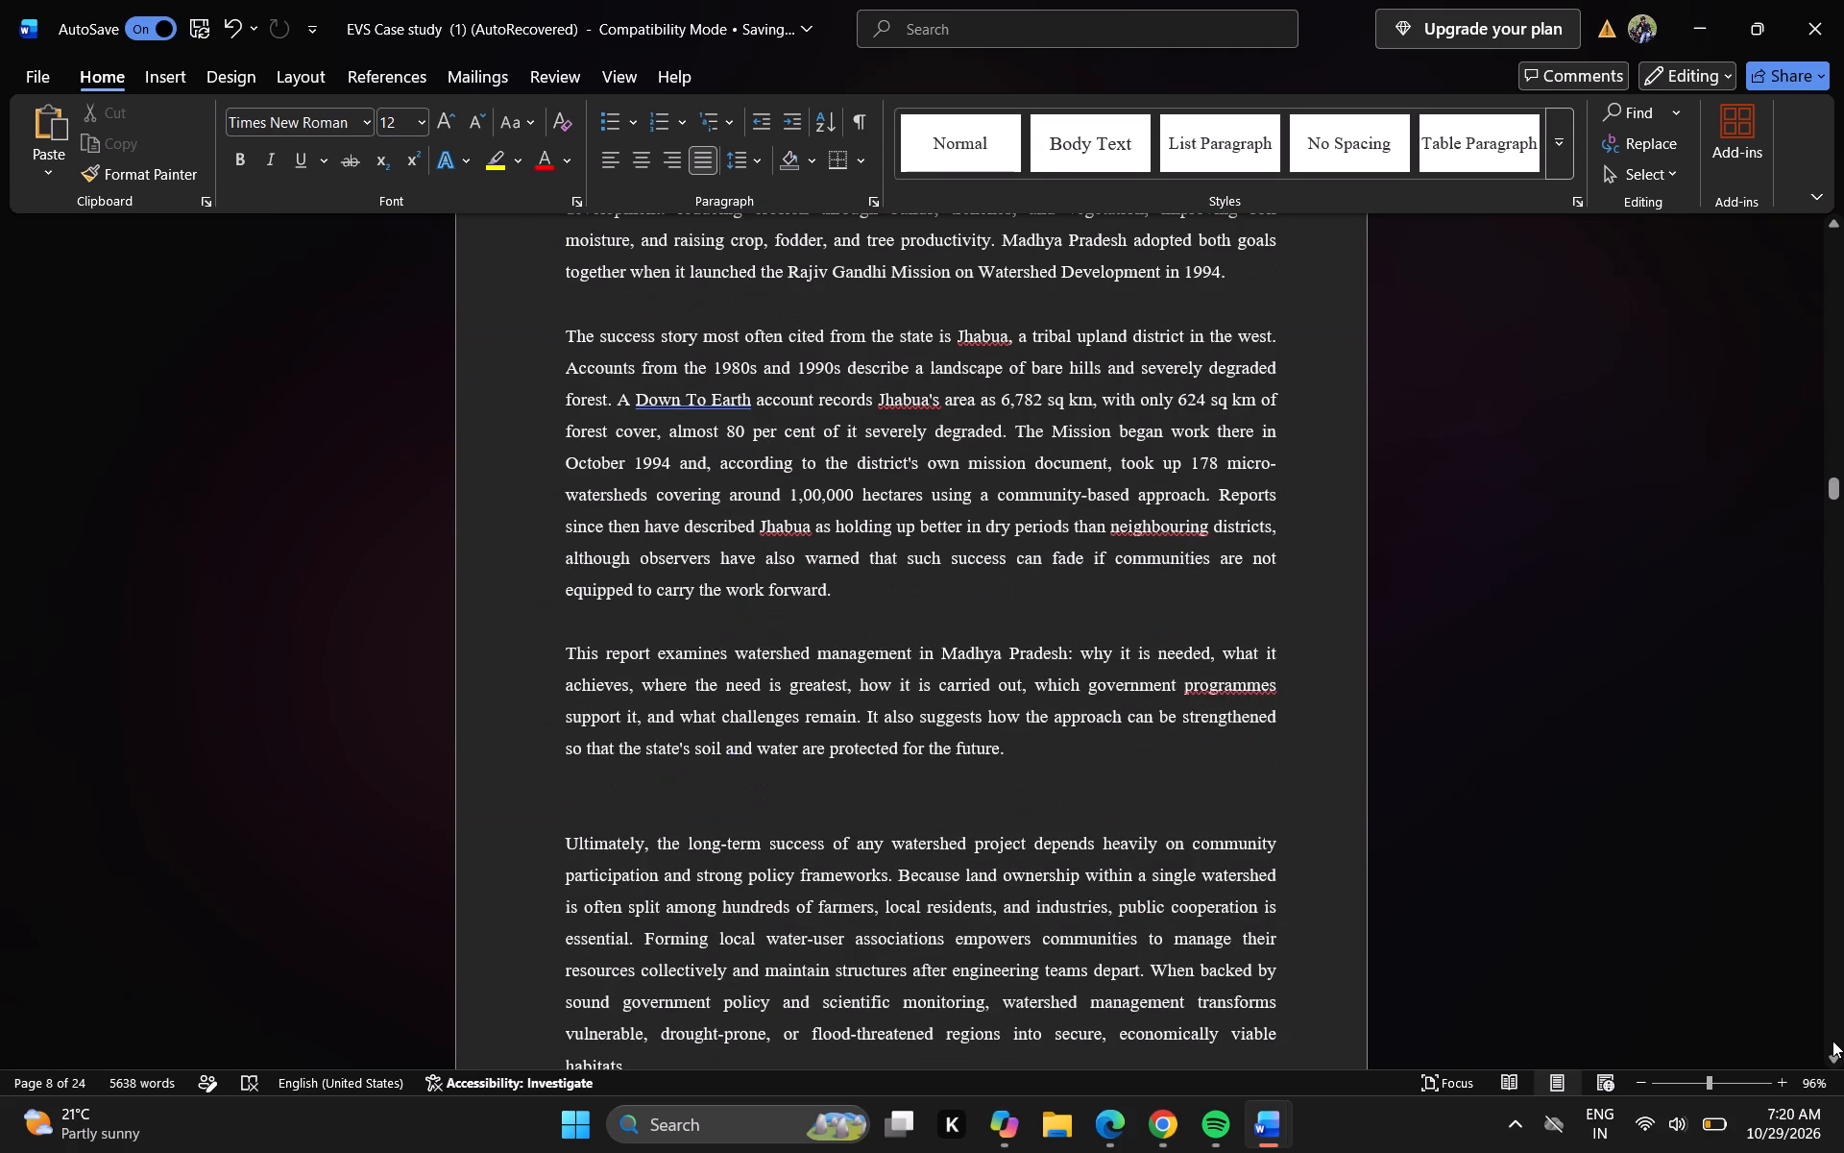
pyautogui.click(1832, 1041)
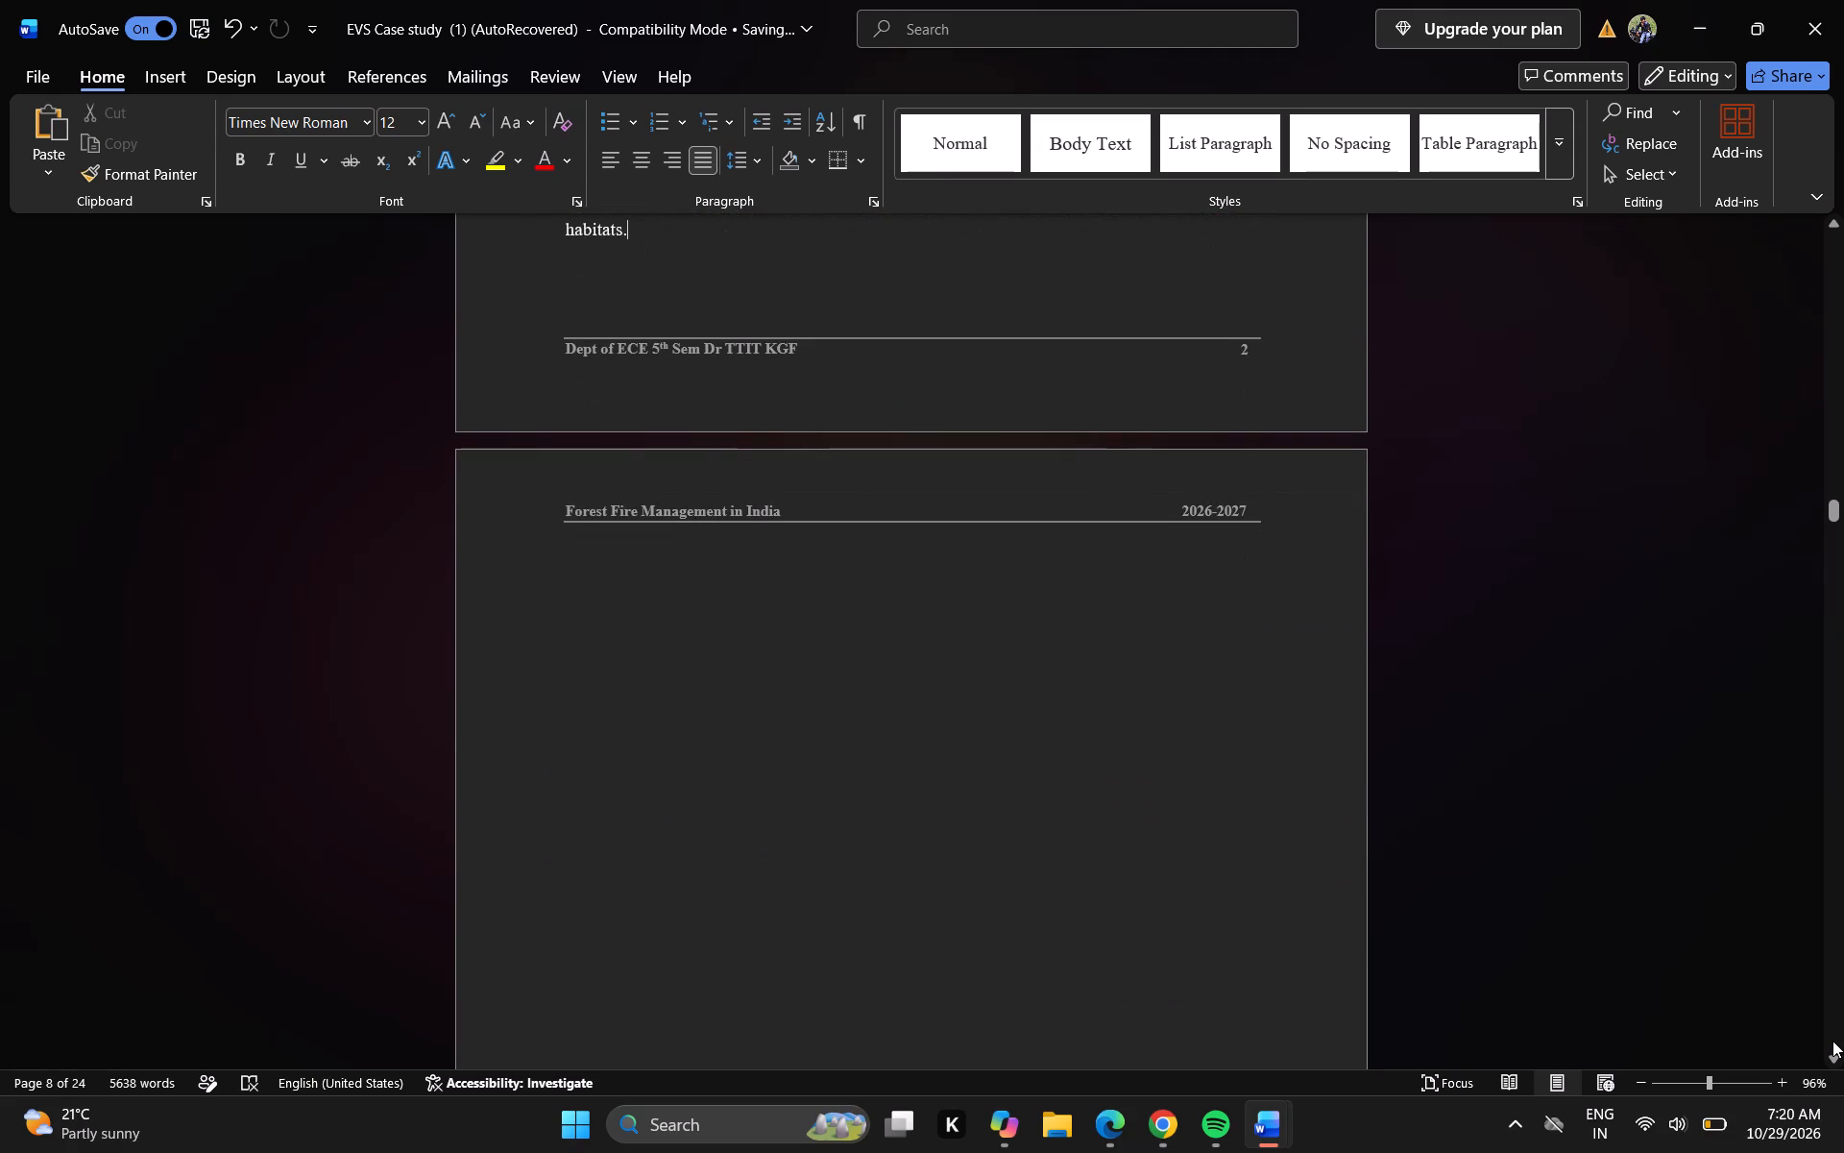
pyautogui.click(1832, 1041)
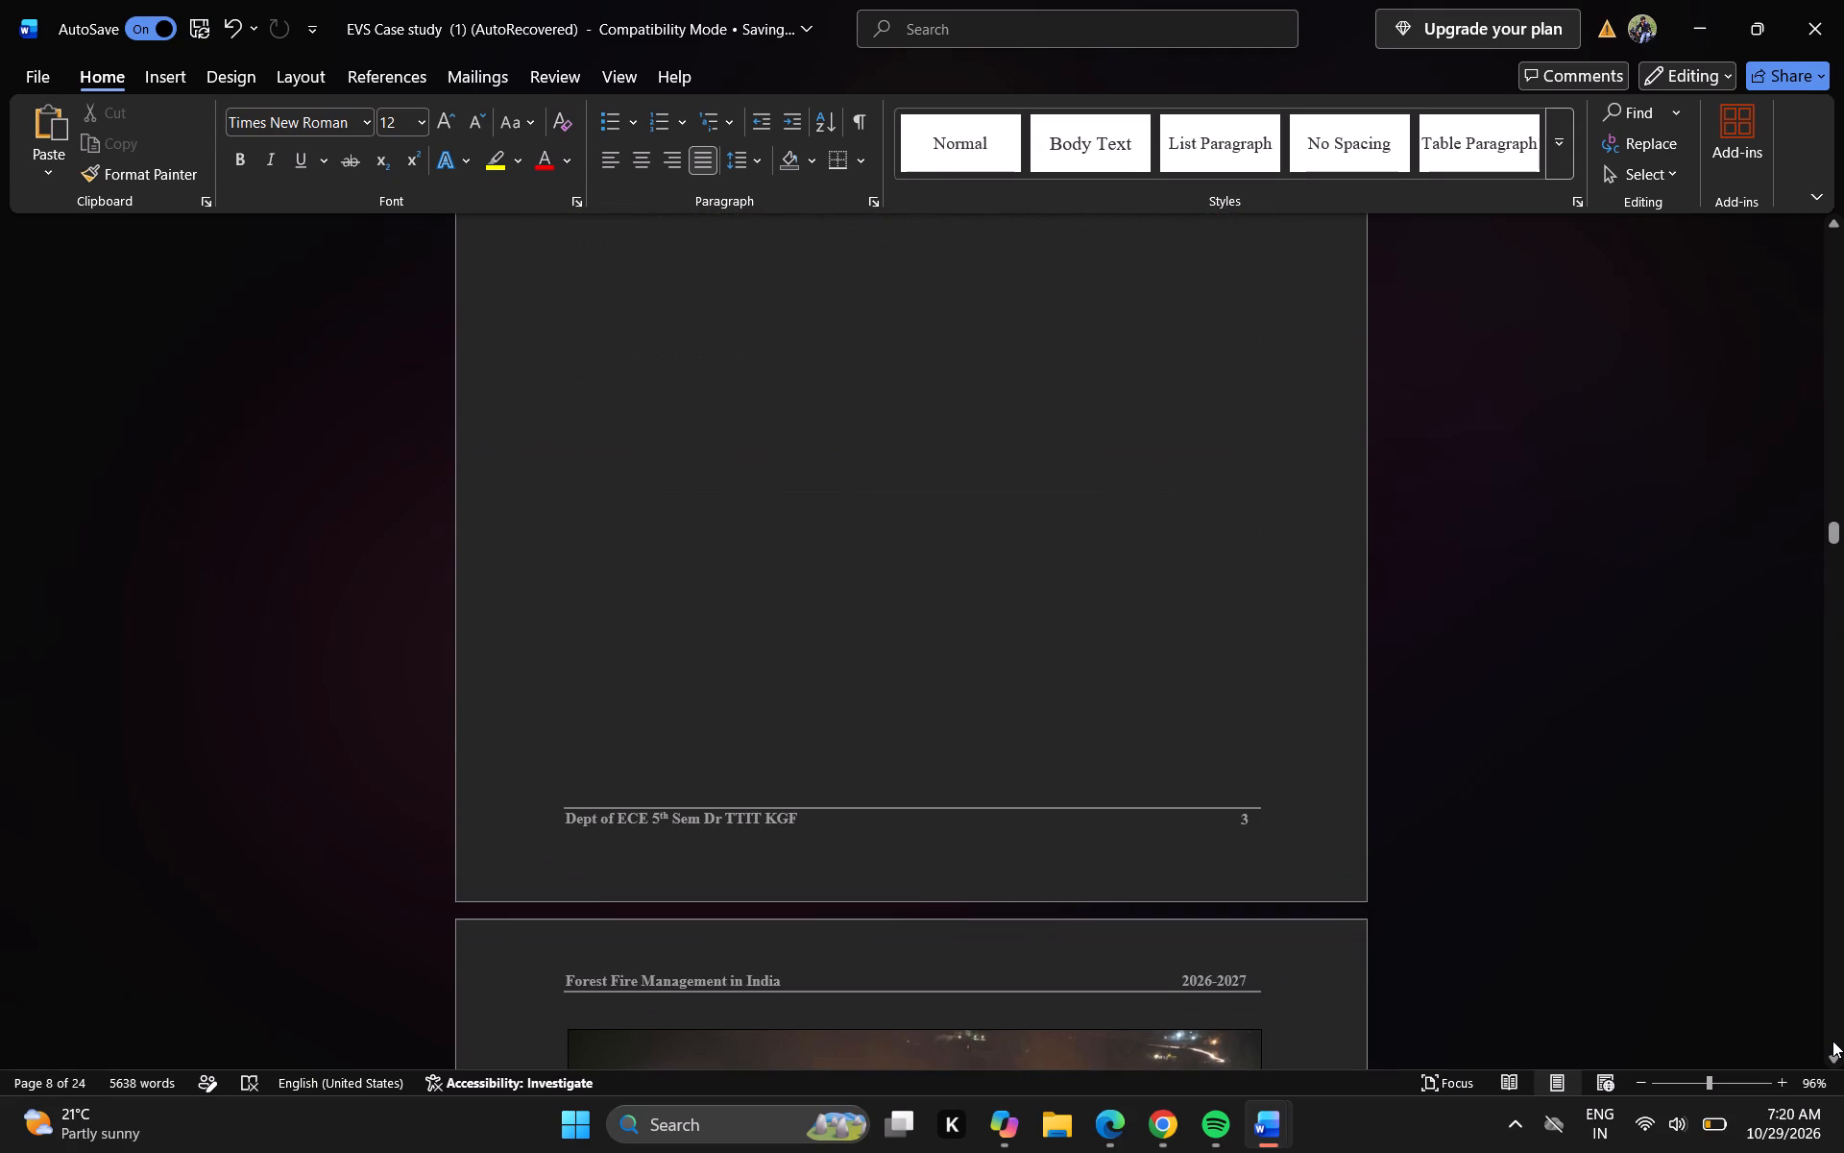
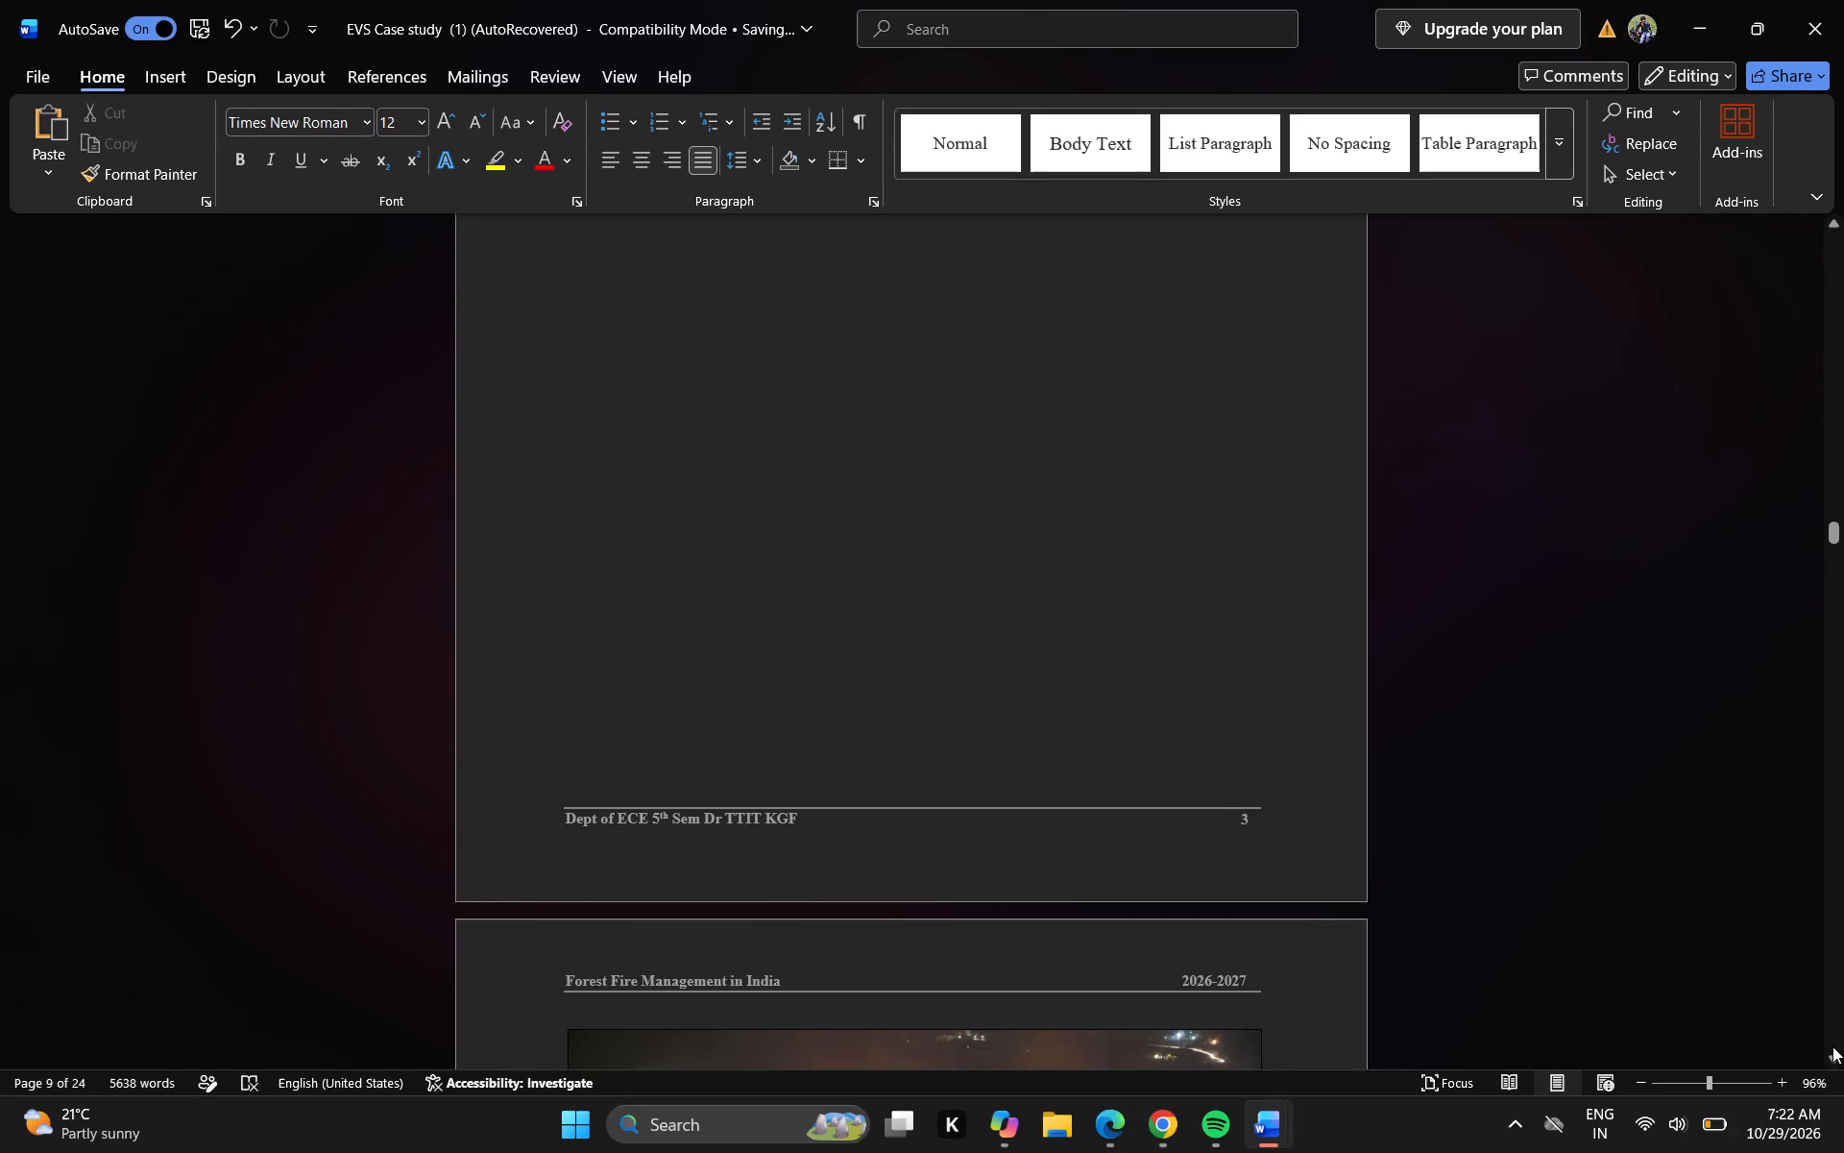
# Copy the "OBJECTIVES:" heading from page 5 to the top of blank page 3 and add a new line below it.
pyautogui.click(1832, 1046)
pyautogui.doubleClick(1832, 1046)
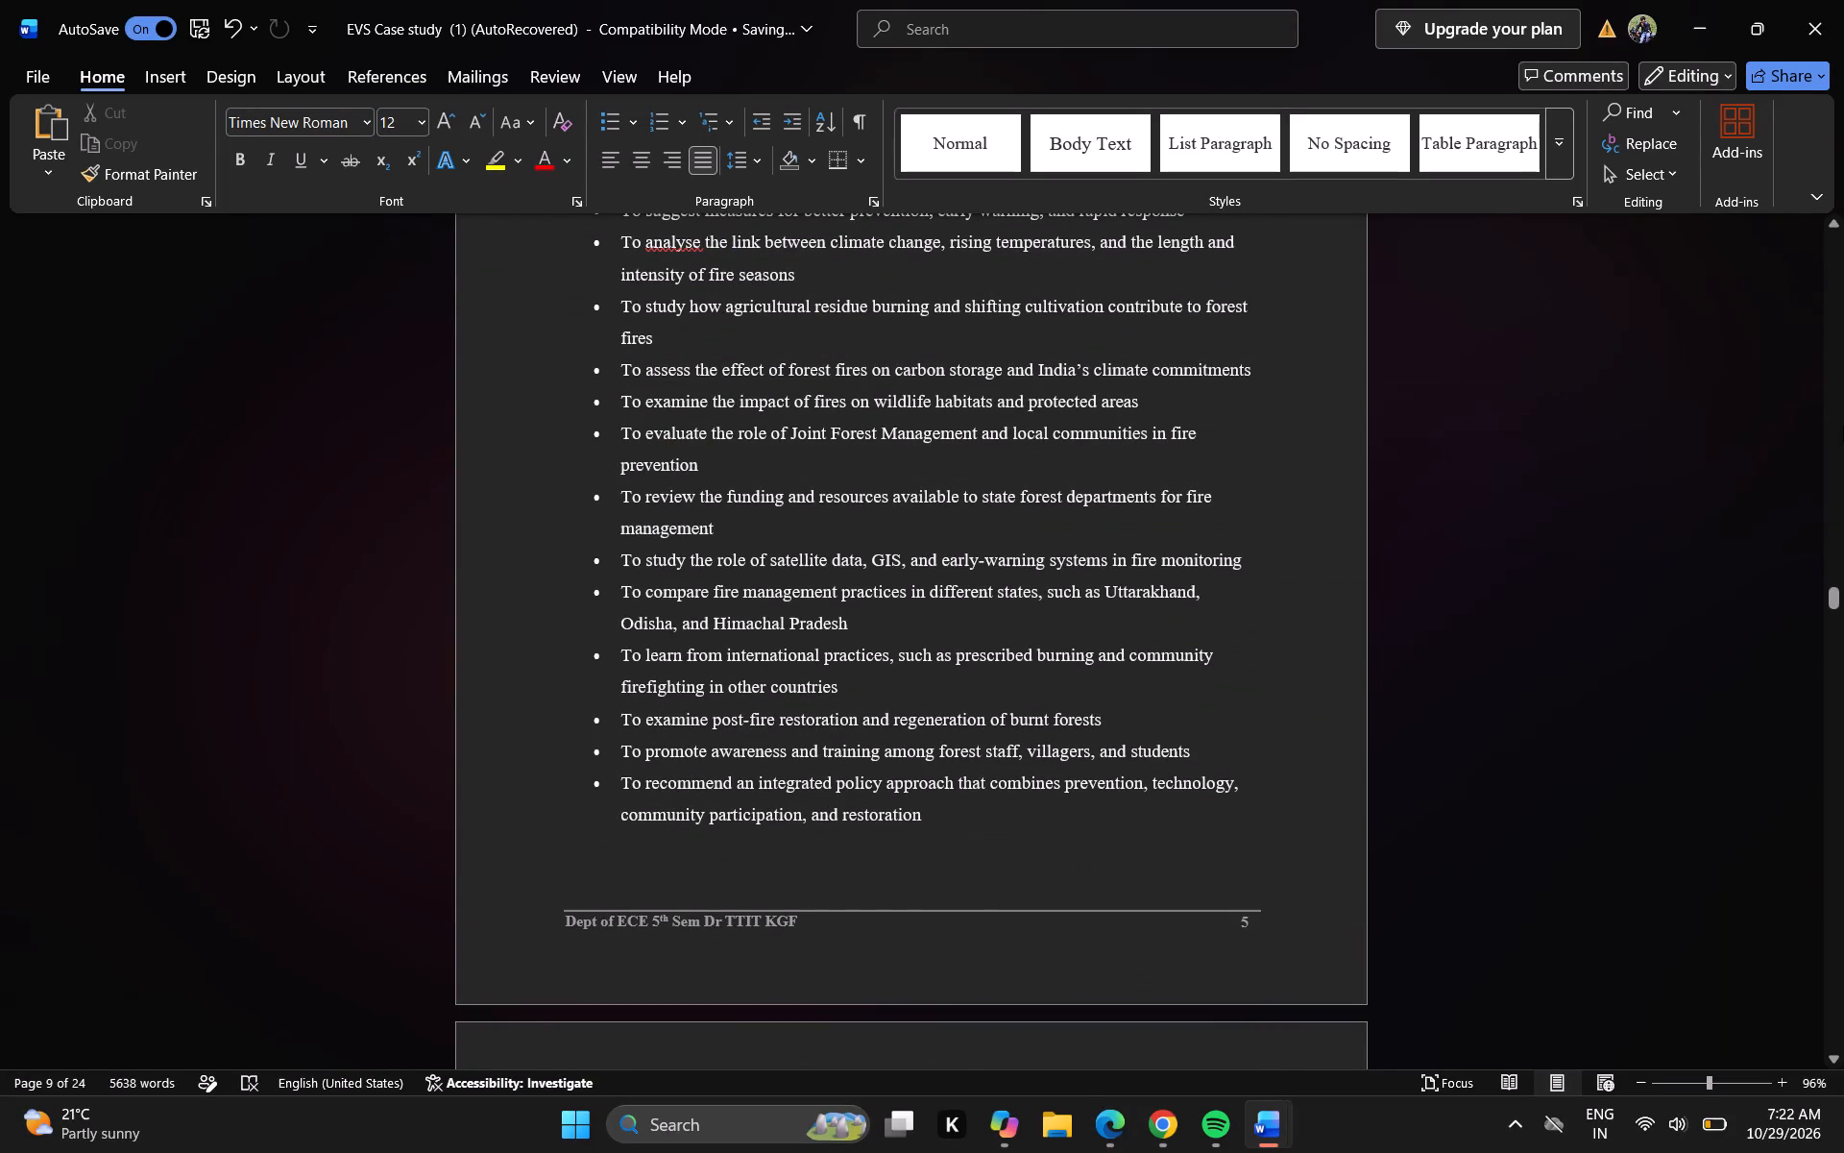
pyautogui.click(1835, 256)
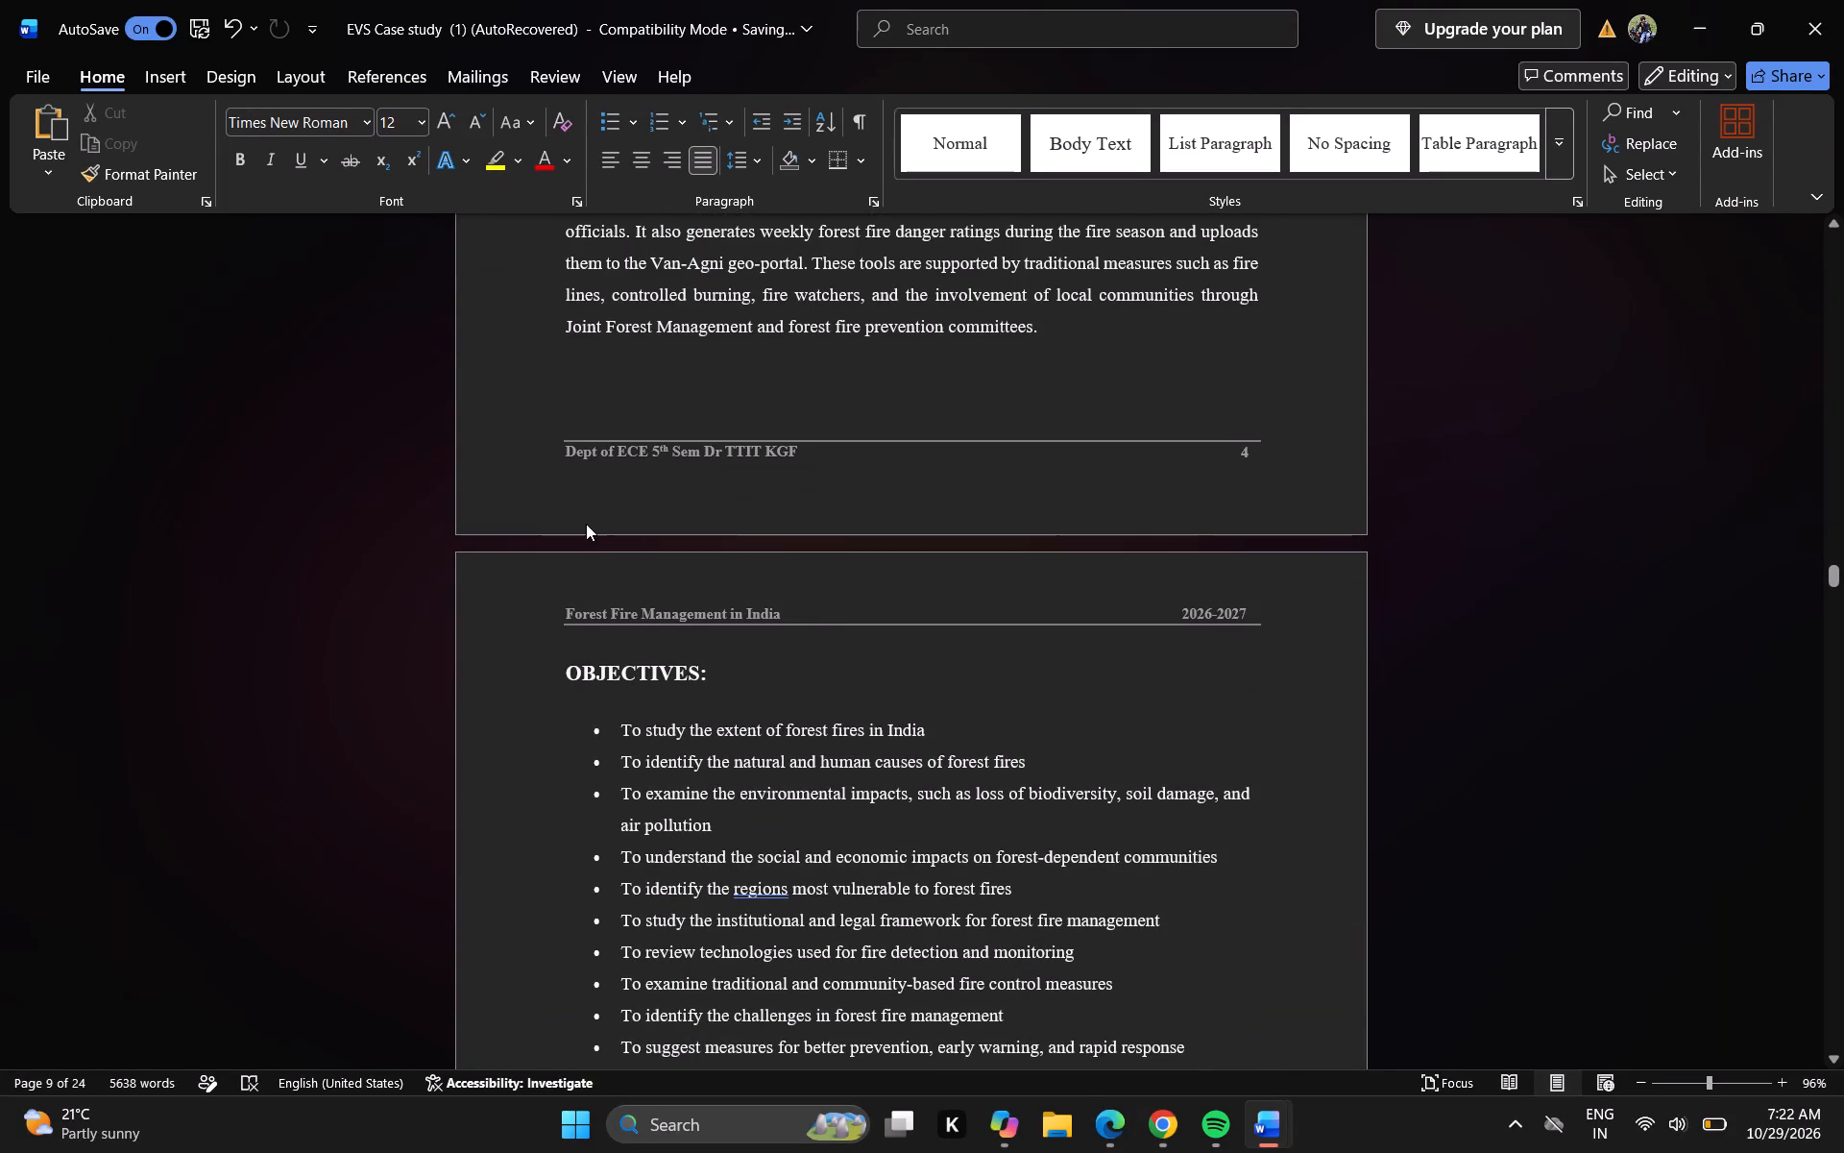
pyautogui.moveTo(562, 678); pyautogui.dragTo(739, 679)
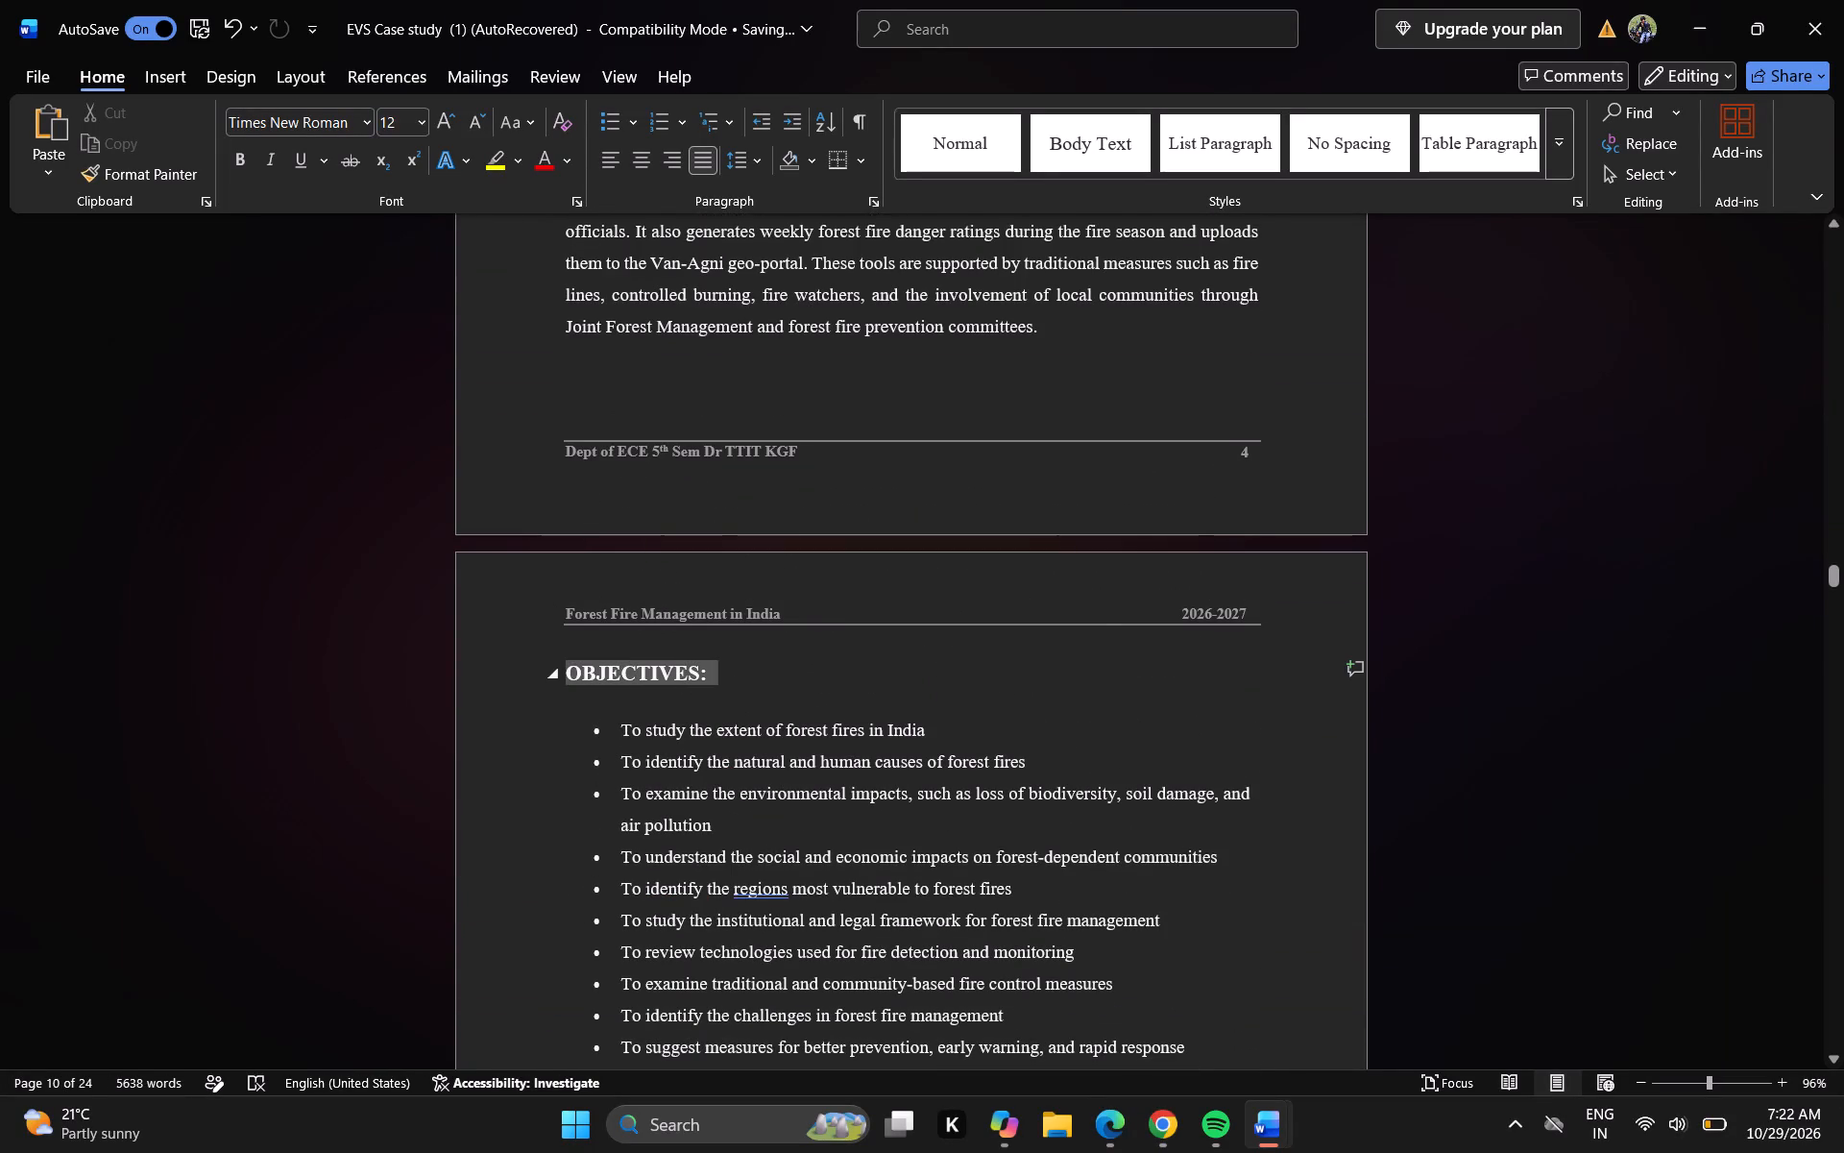
pyautogui.moveTo(739, 679); pyautogui.dragTo(756, 680)
pyautogui.hotkey('ctrl', 'c')
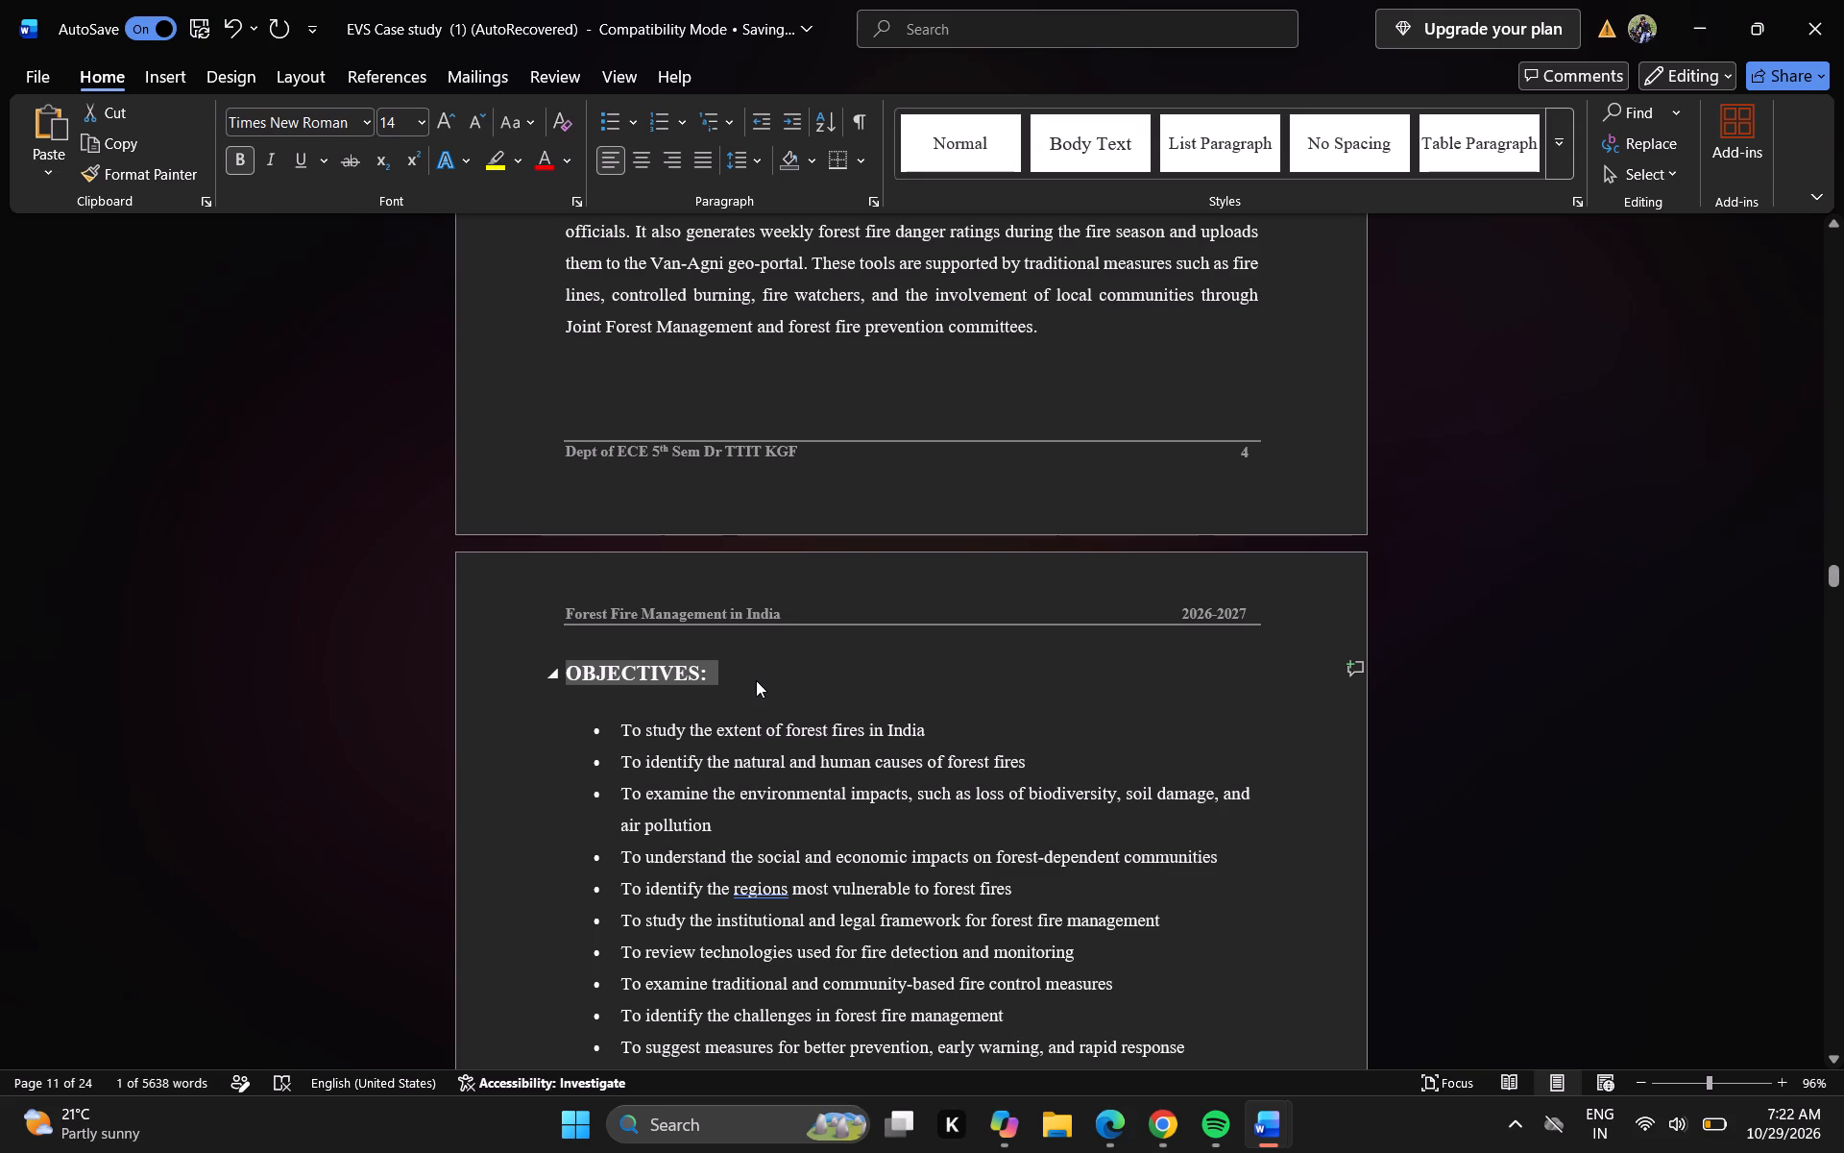
pyautogui.click(1838, 238)
pyautogui.click(1838, 238)
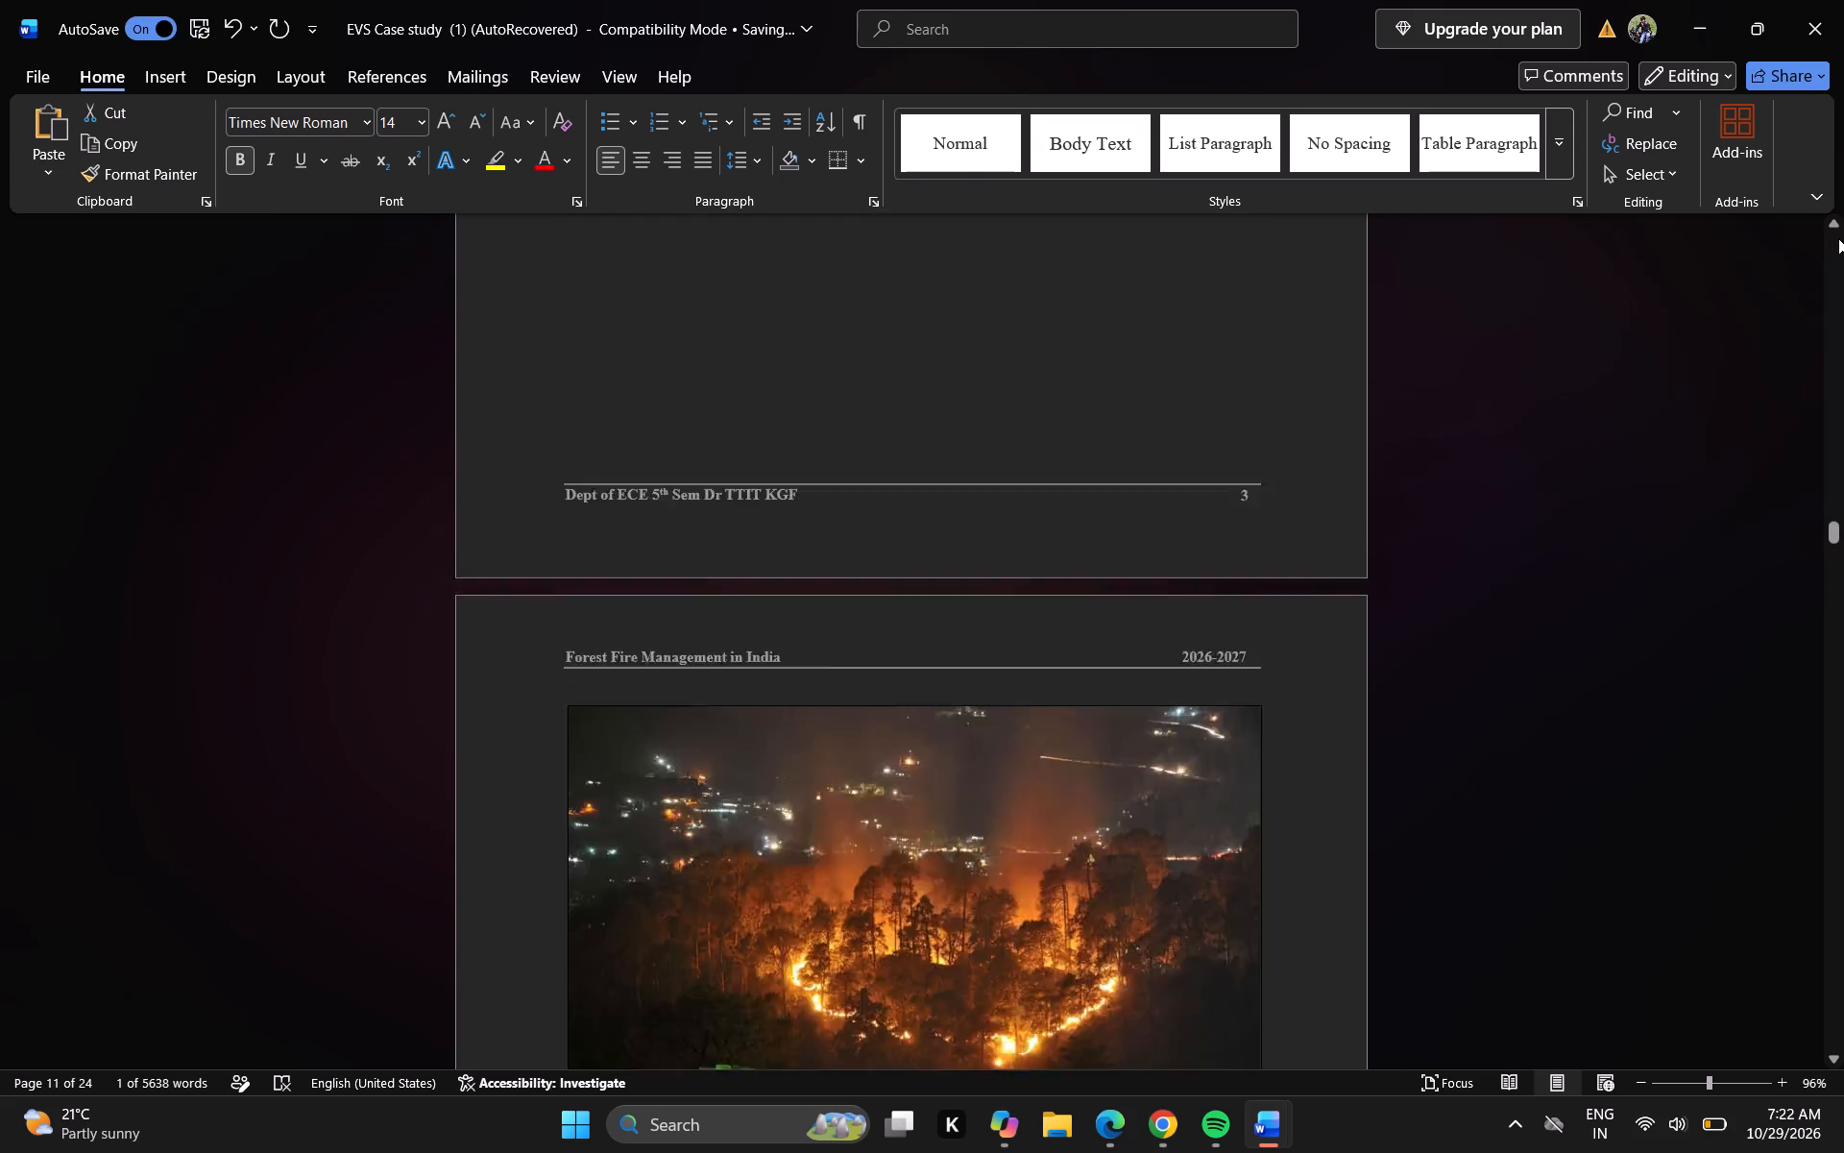
pyautogui.click(1838, 238)
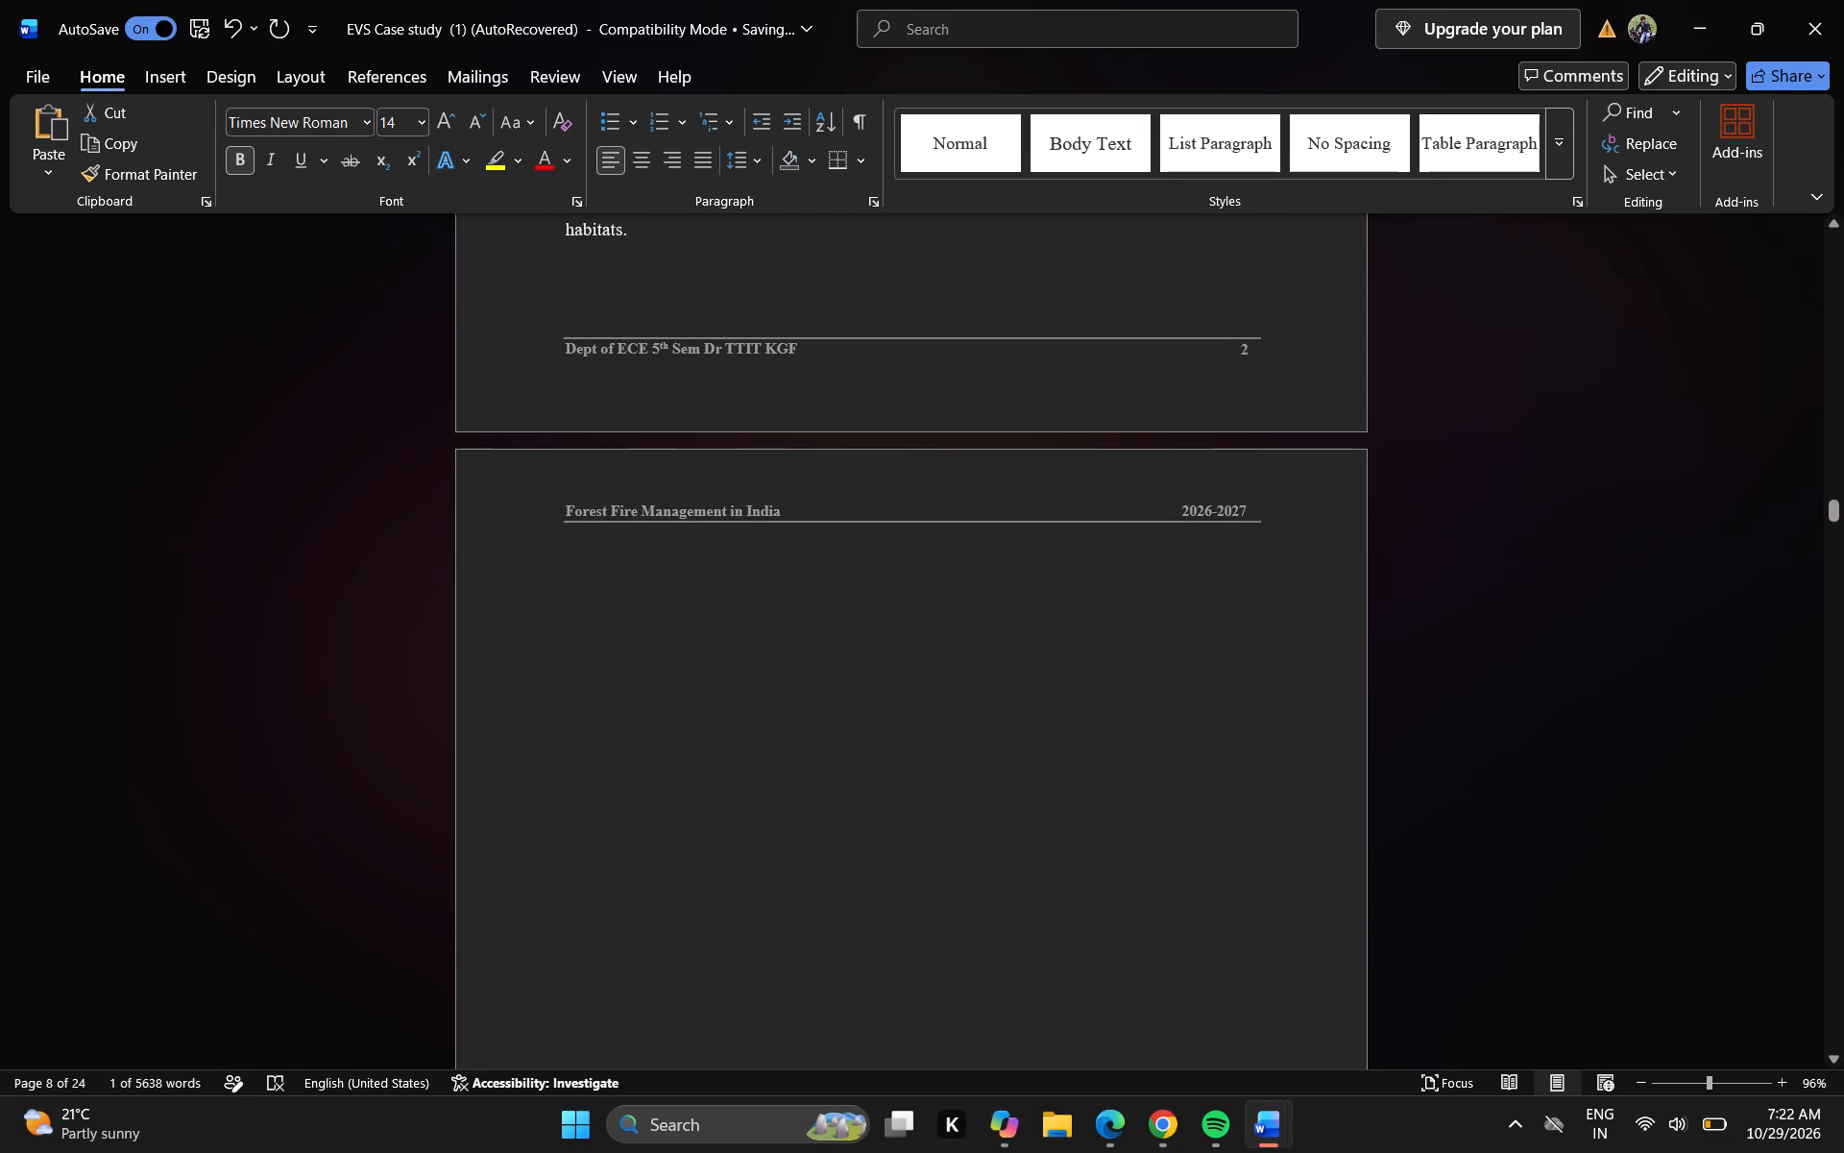
pyautogui.click(558, 597)
pyautogui.hotkey('ctrl', 'v')
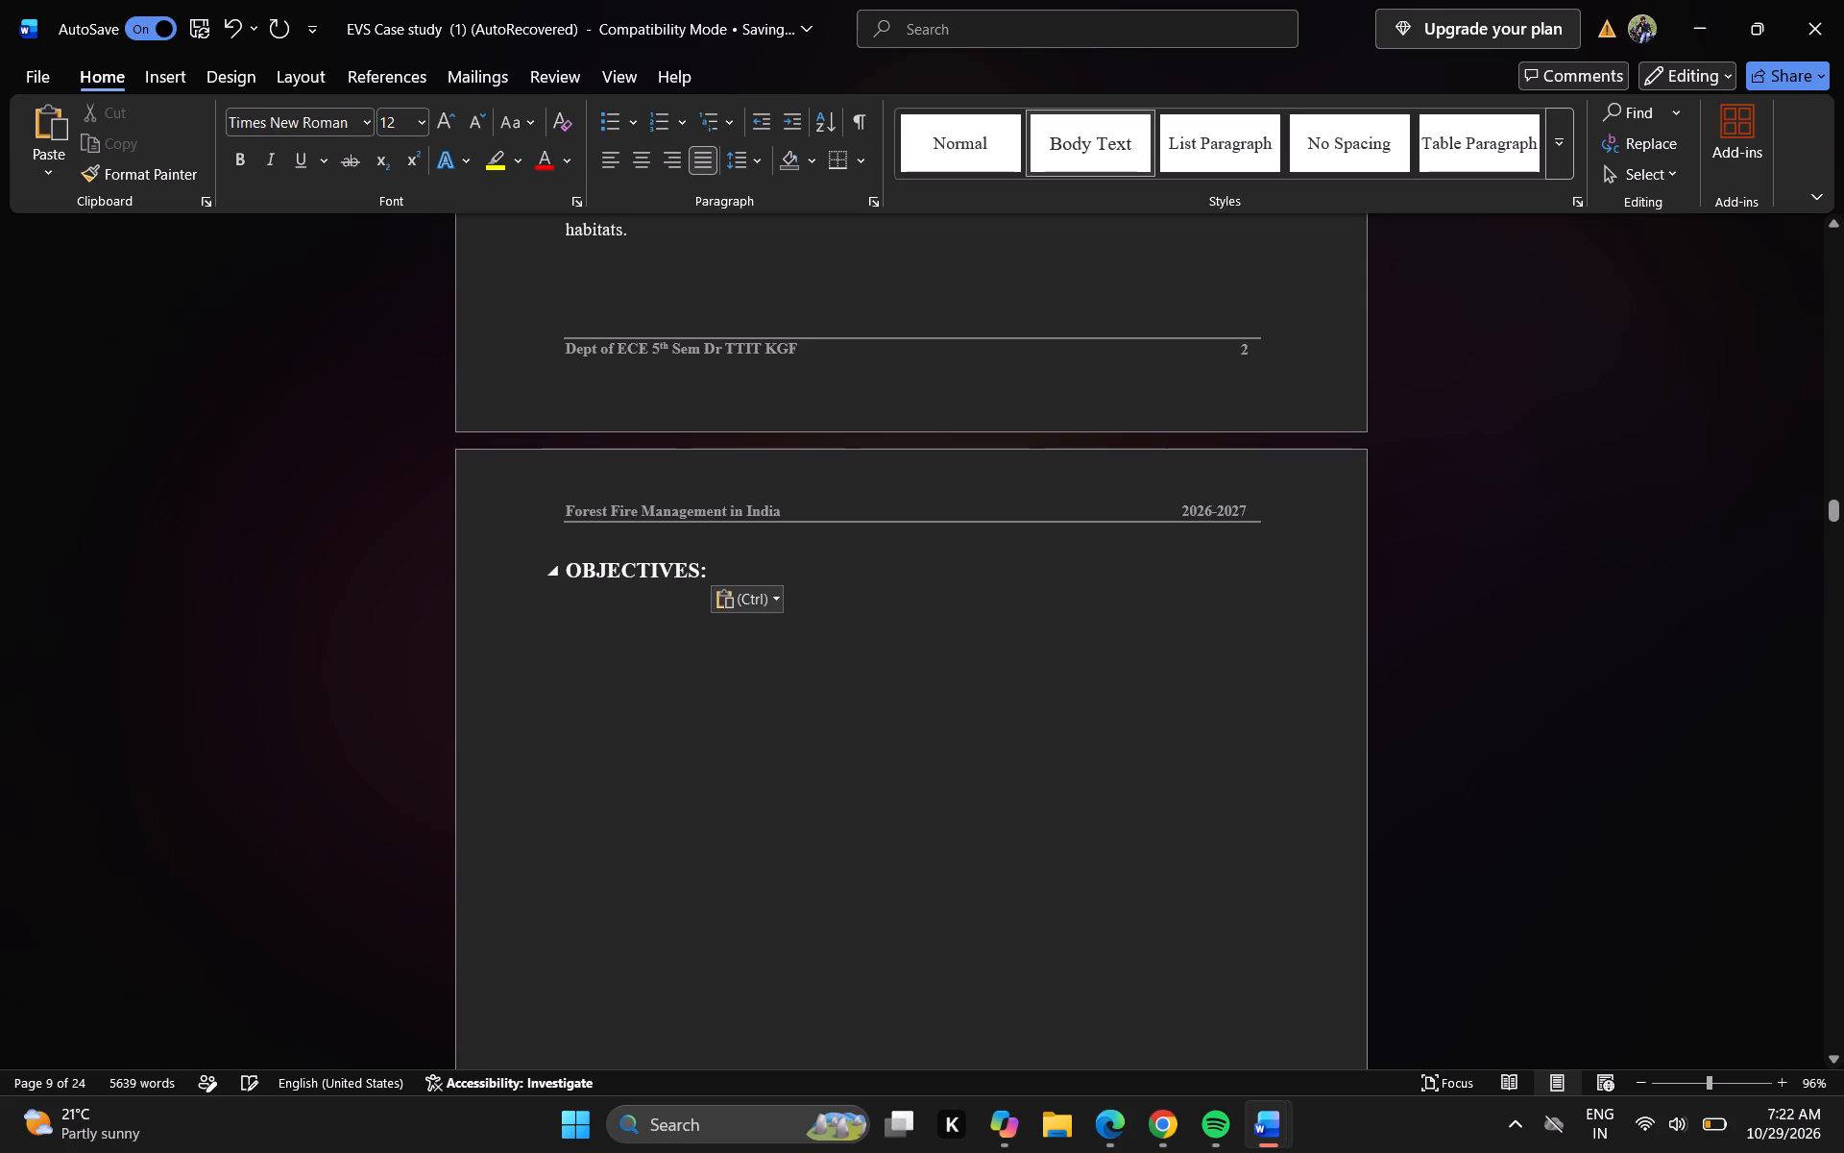
pyautogui.press('Return')
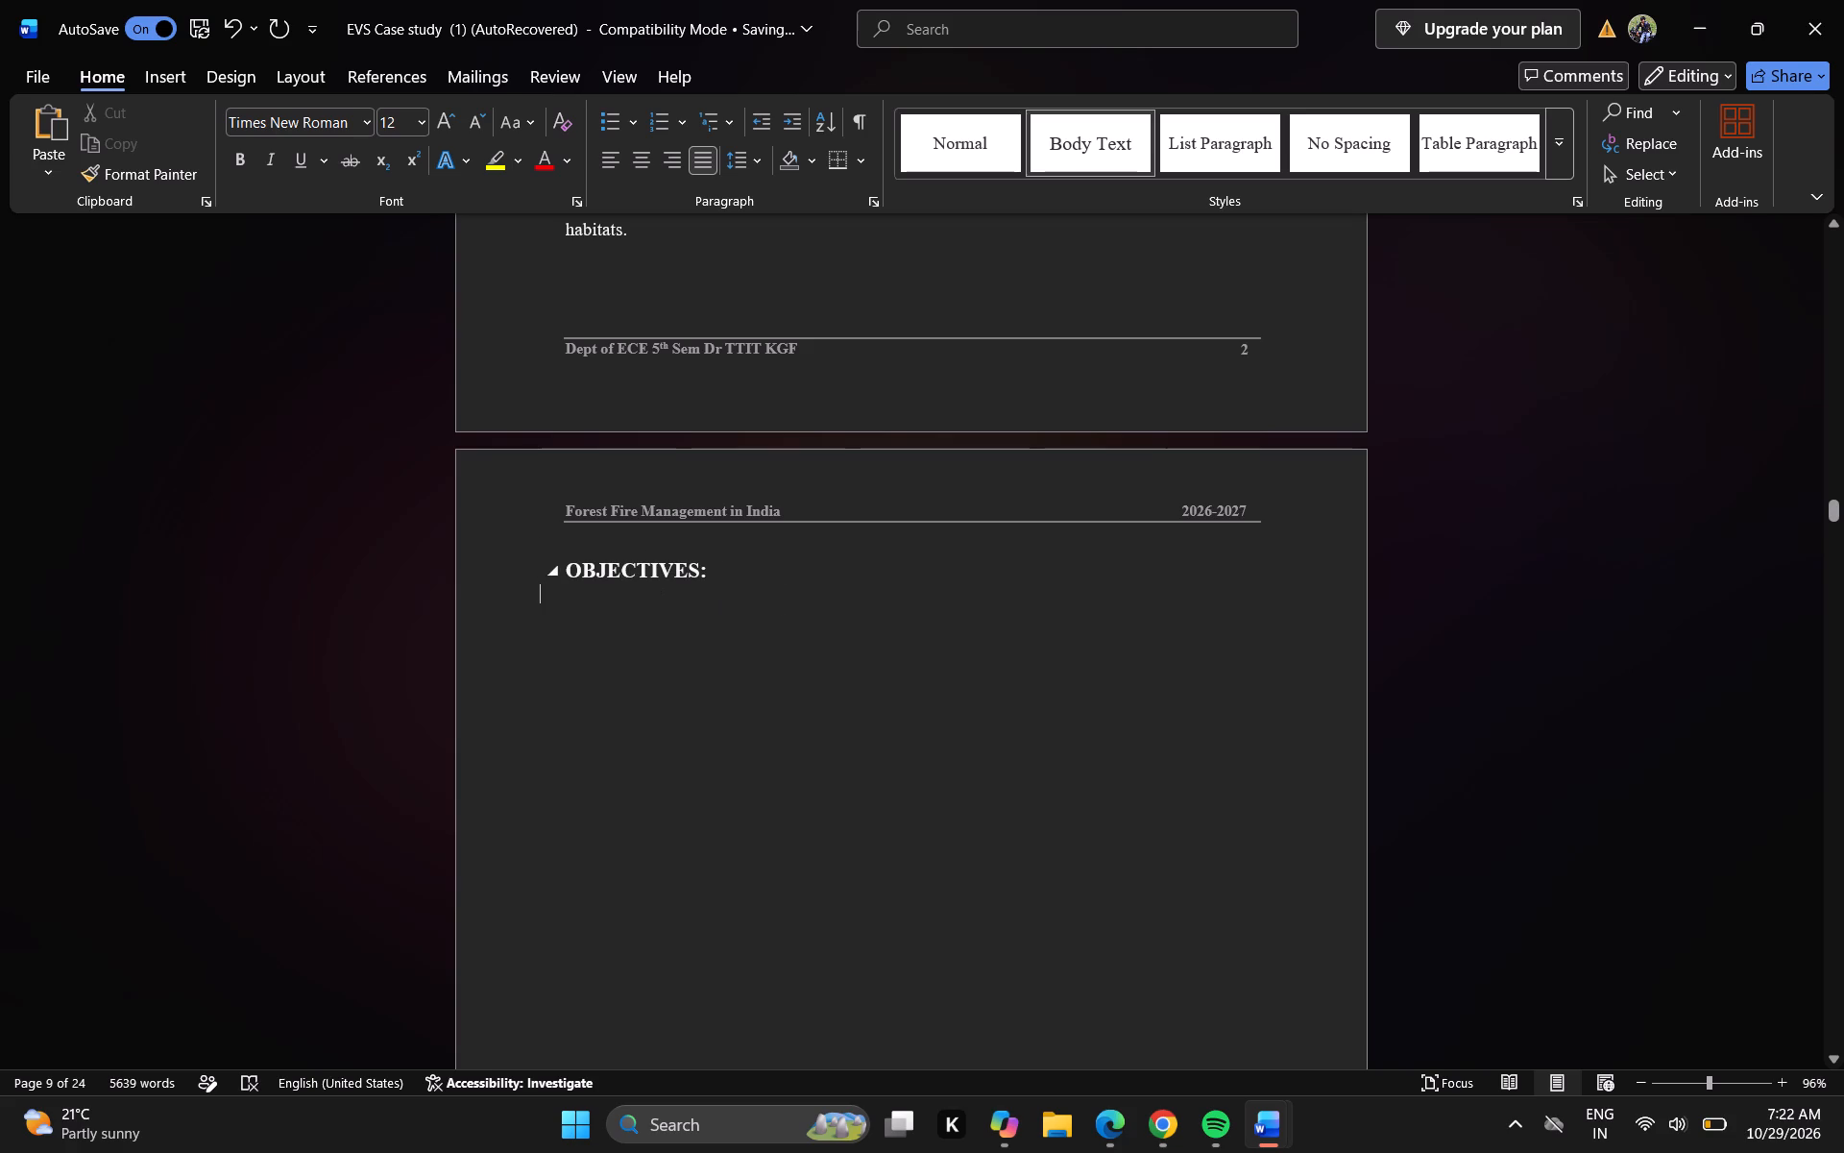
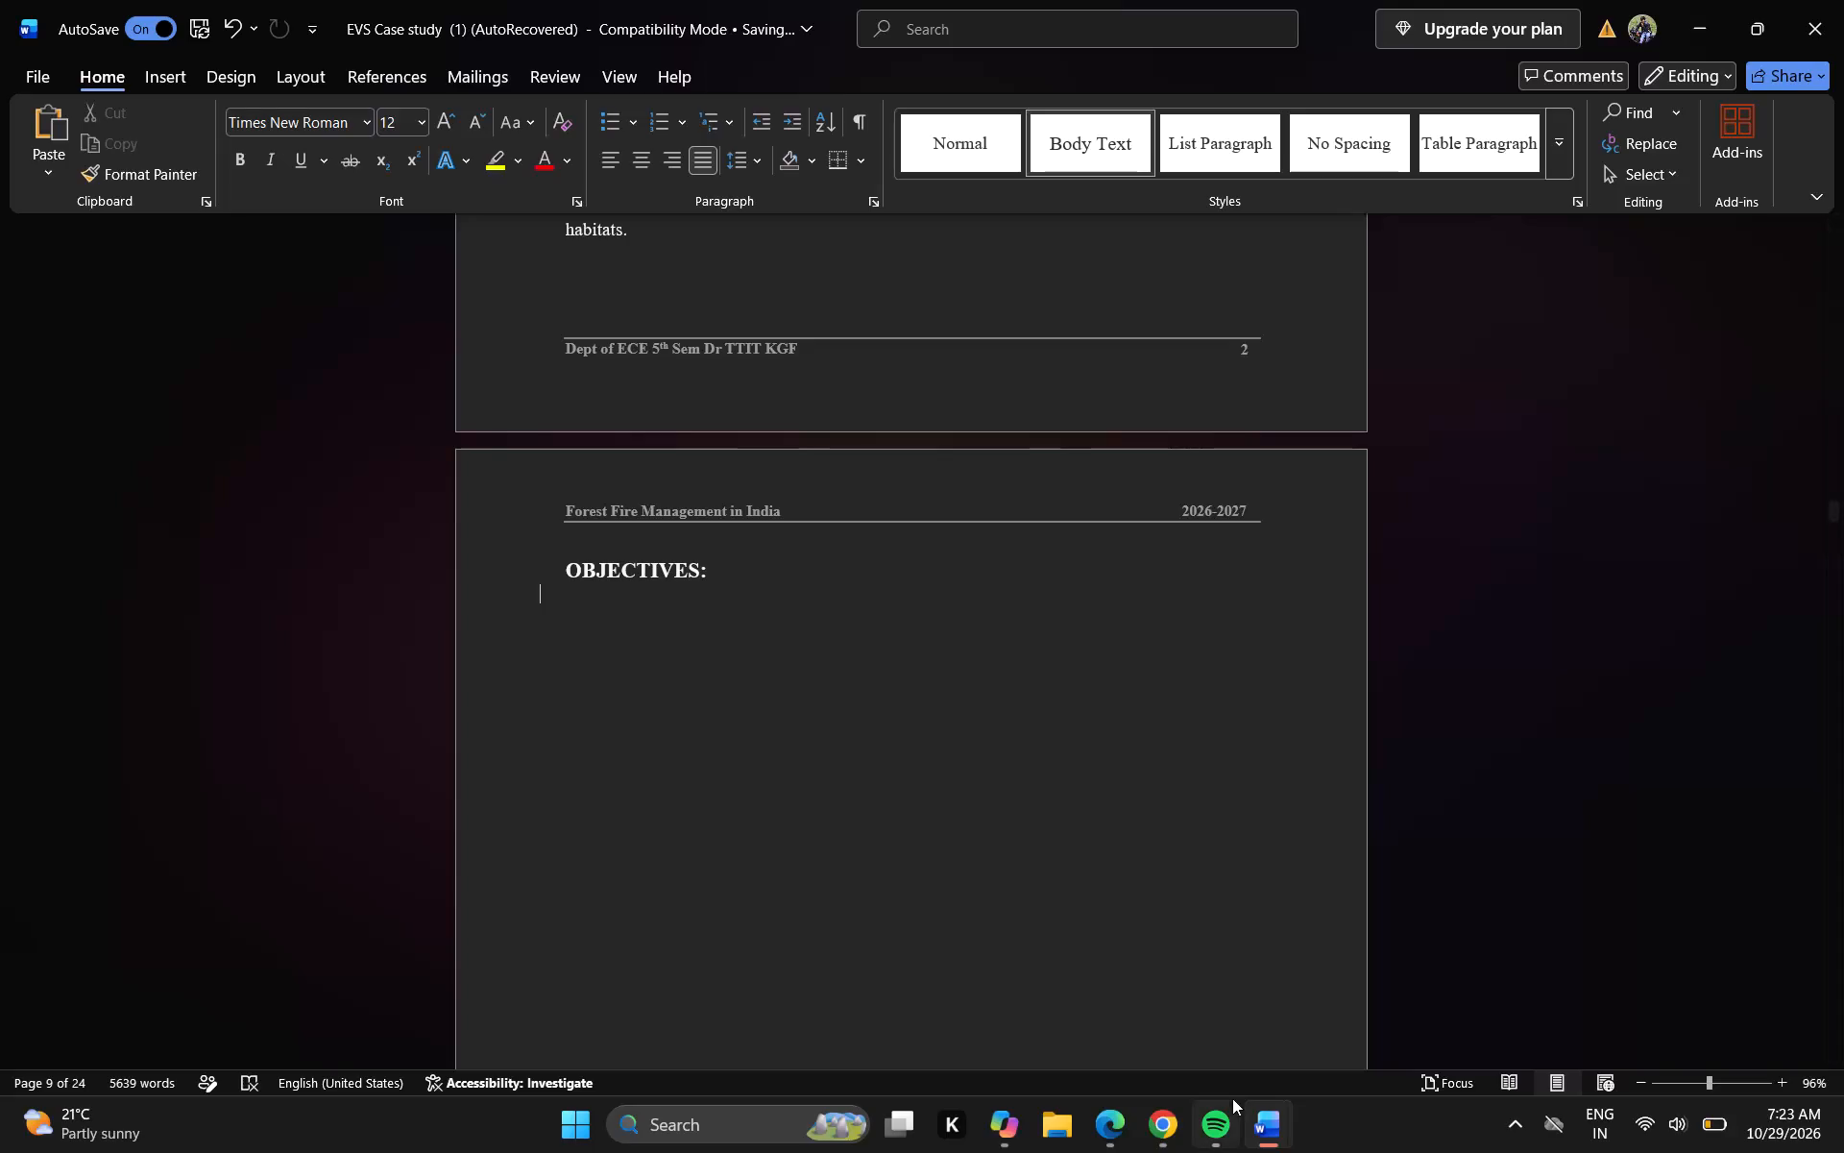
# Open the numbering format choices for the empty line below the "OBJECTIVES:" heading on page 3.
pyautogui.rightClick(1158, 1132)
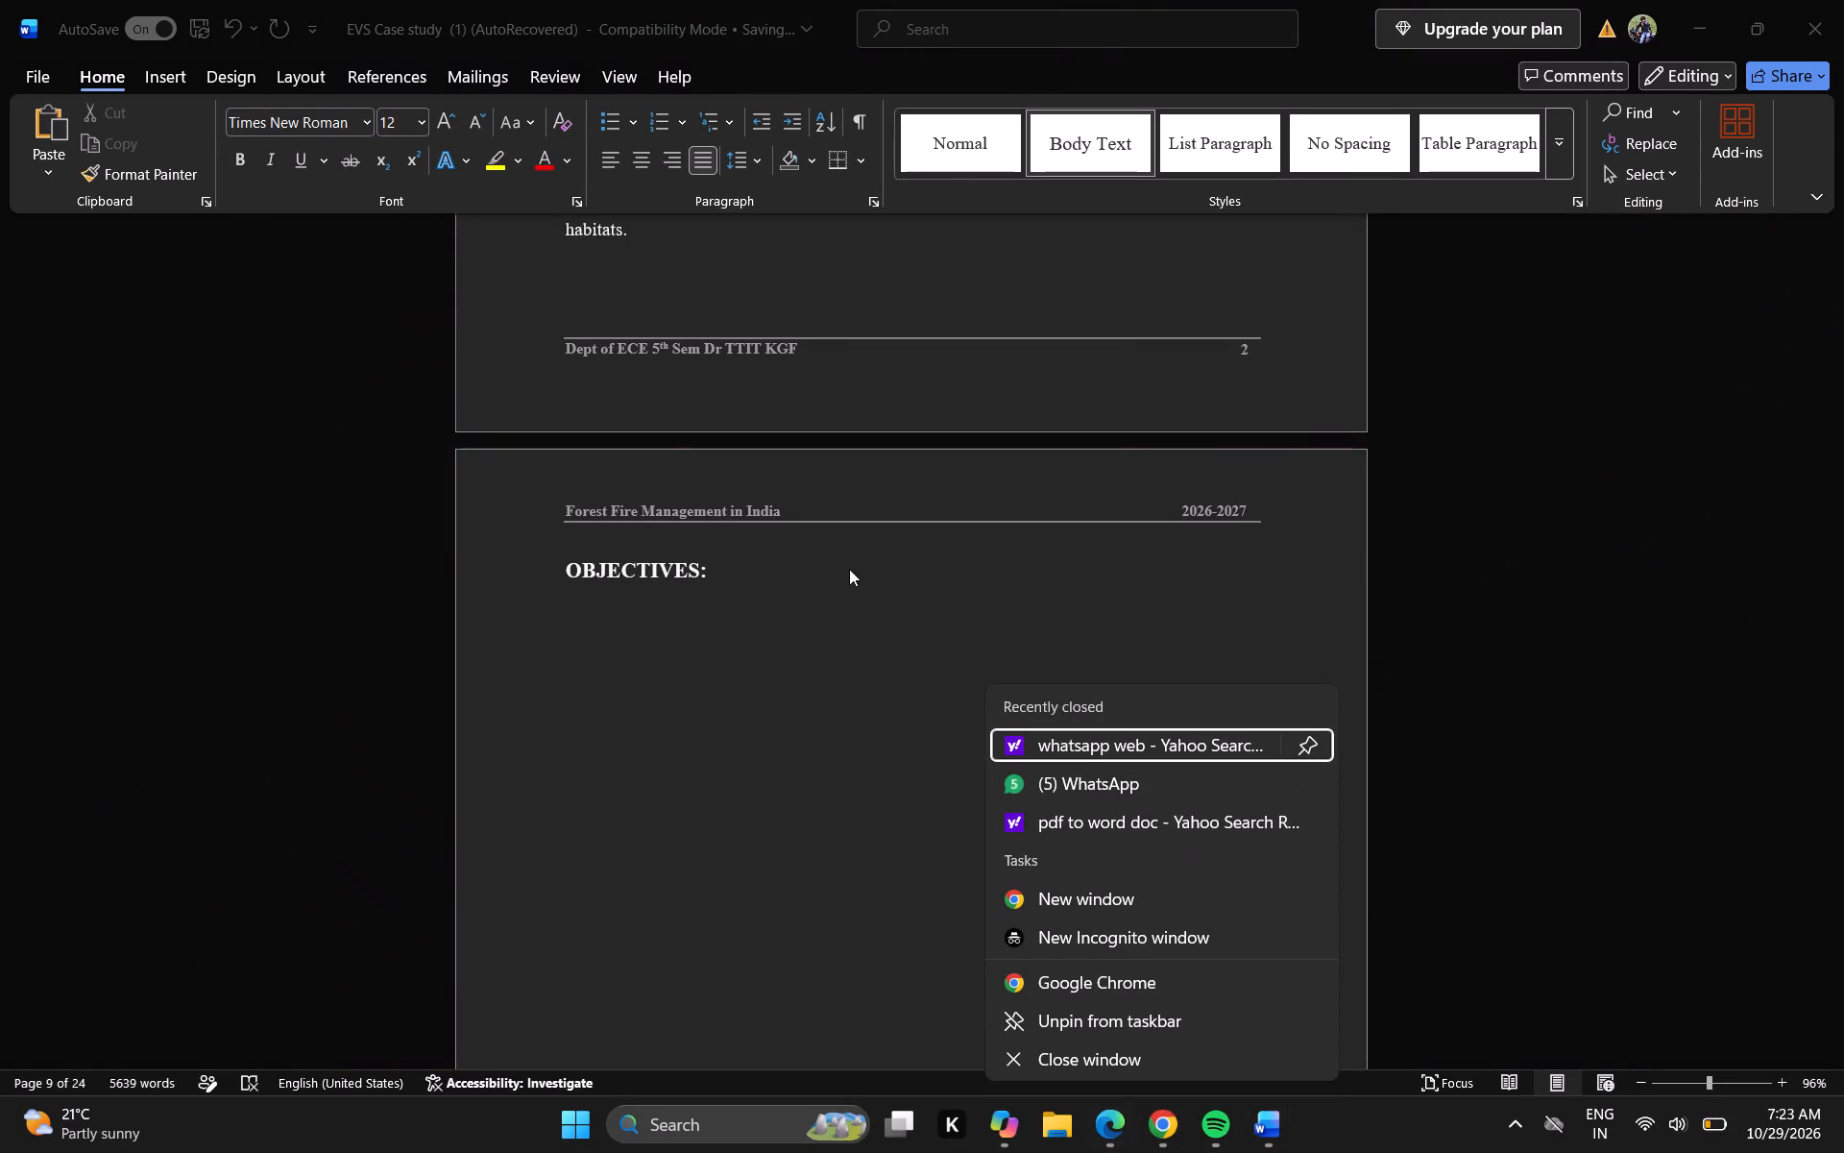
pyautogui.click(681, 119)
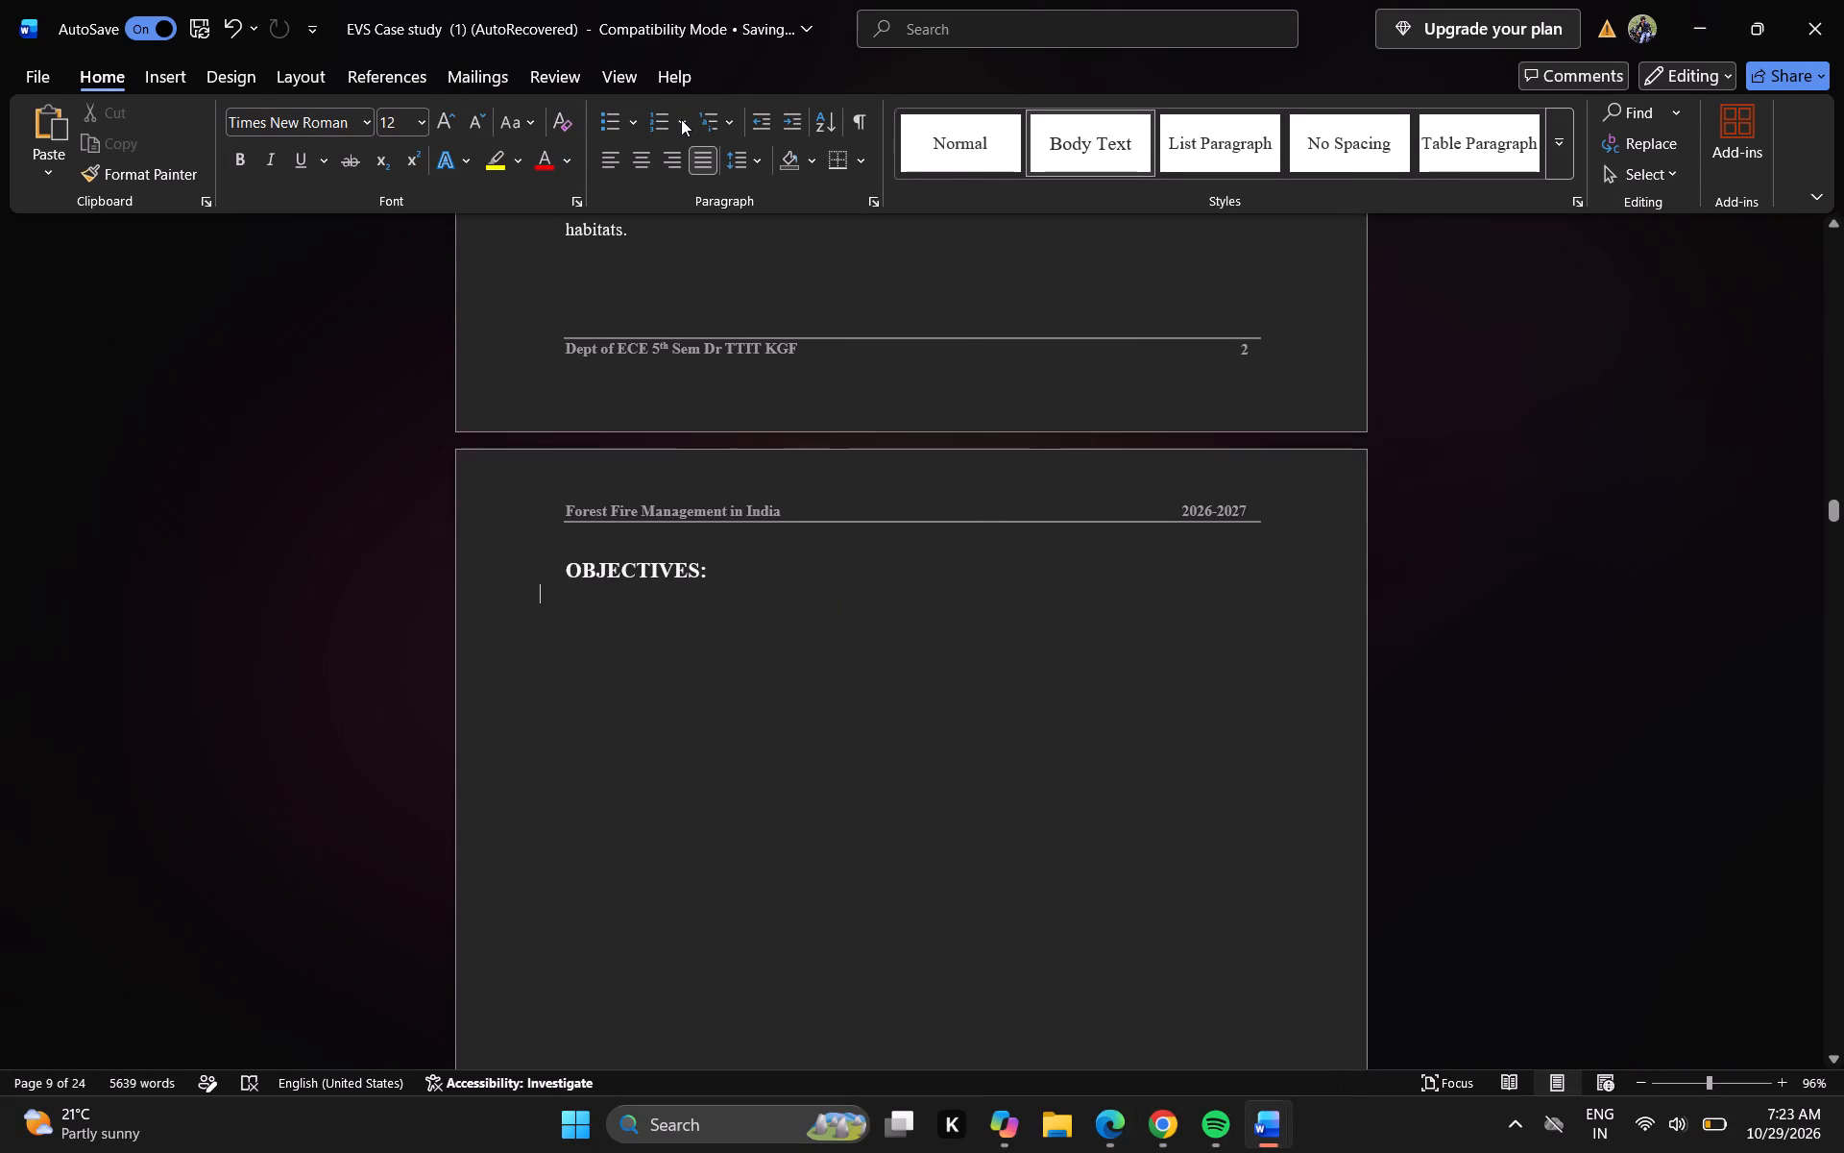
pyautogui.click(681, 119)
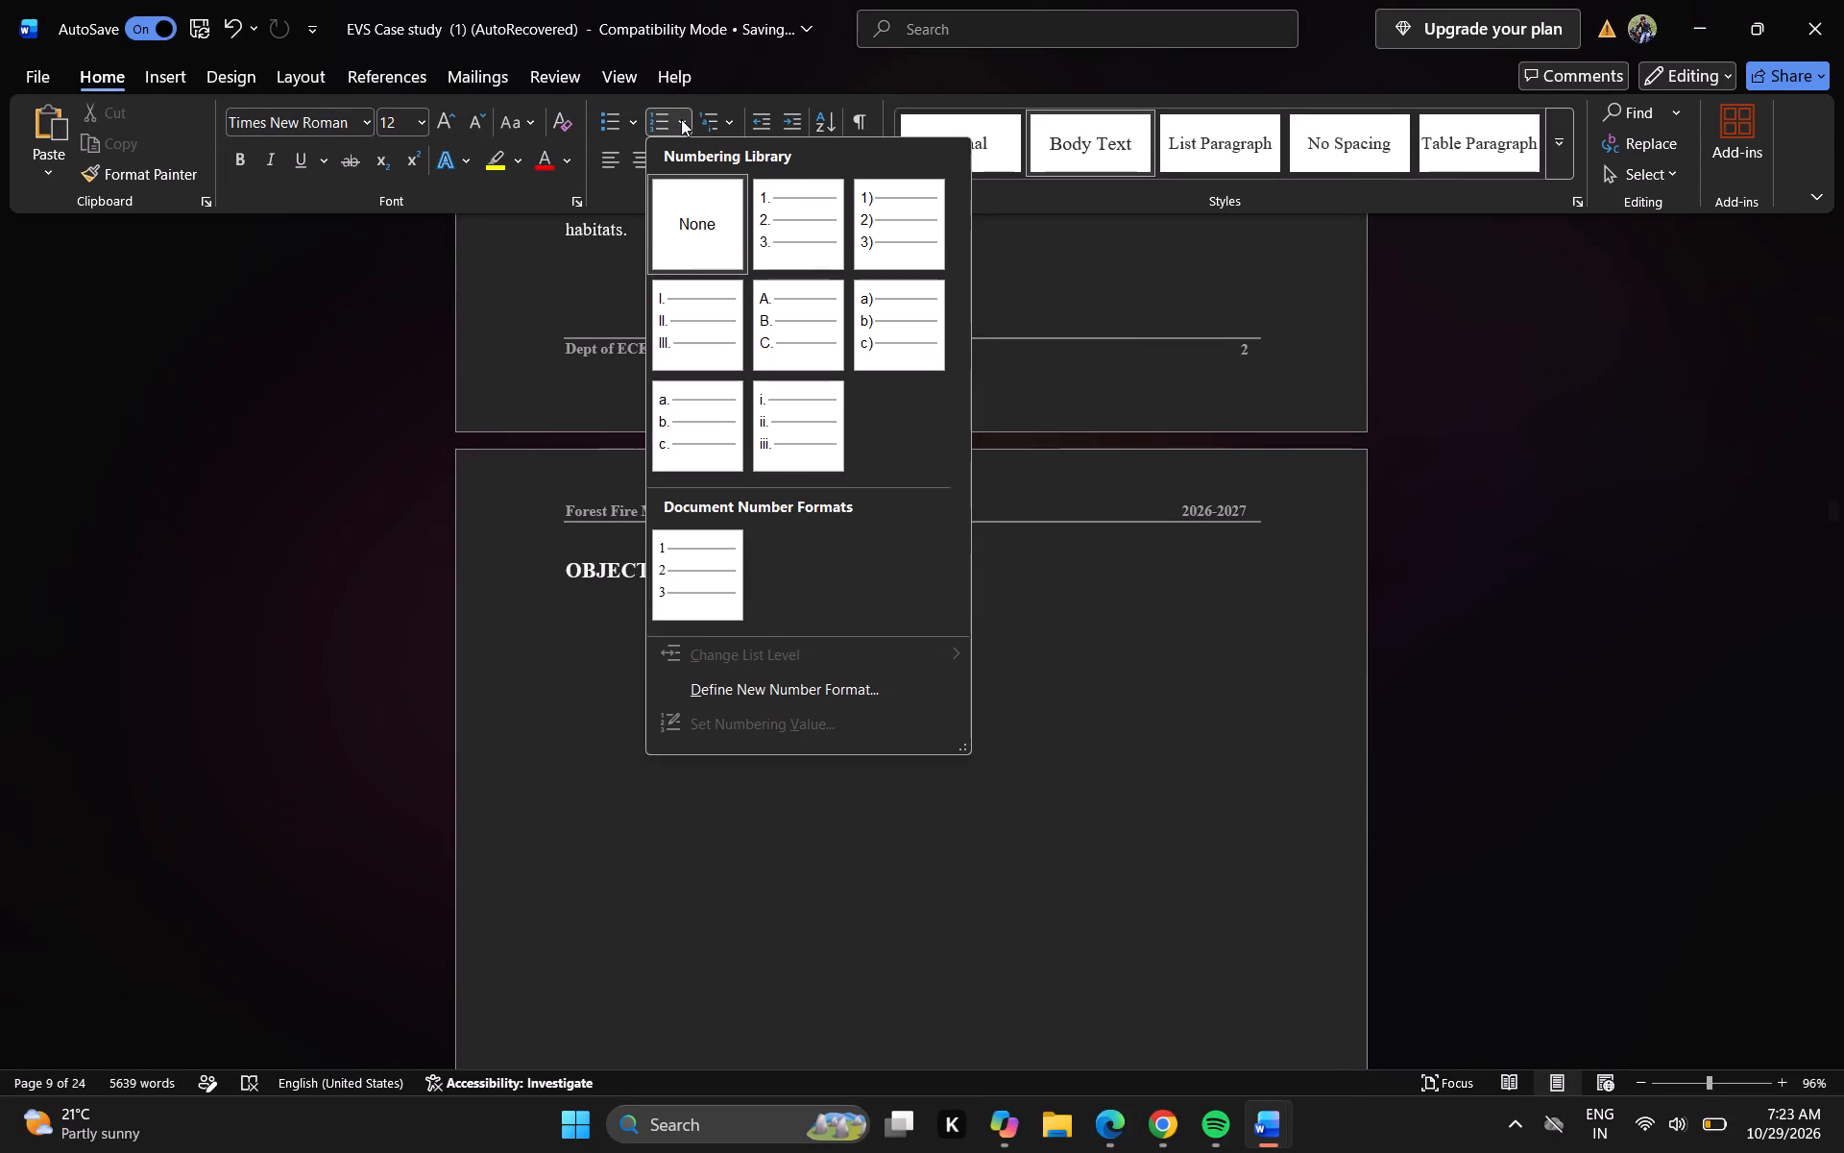
# Switch from the numbering formats to the bullet choices for the empty line below the "OBJECTIVES:" heading on page 3.
pyautogui.click(636, 122)
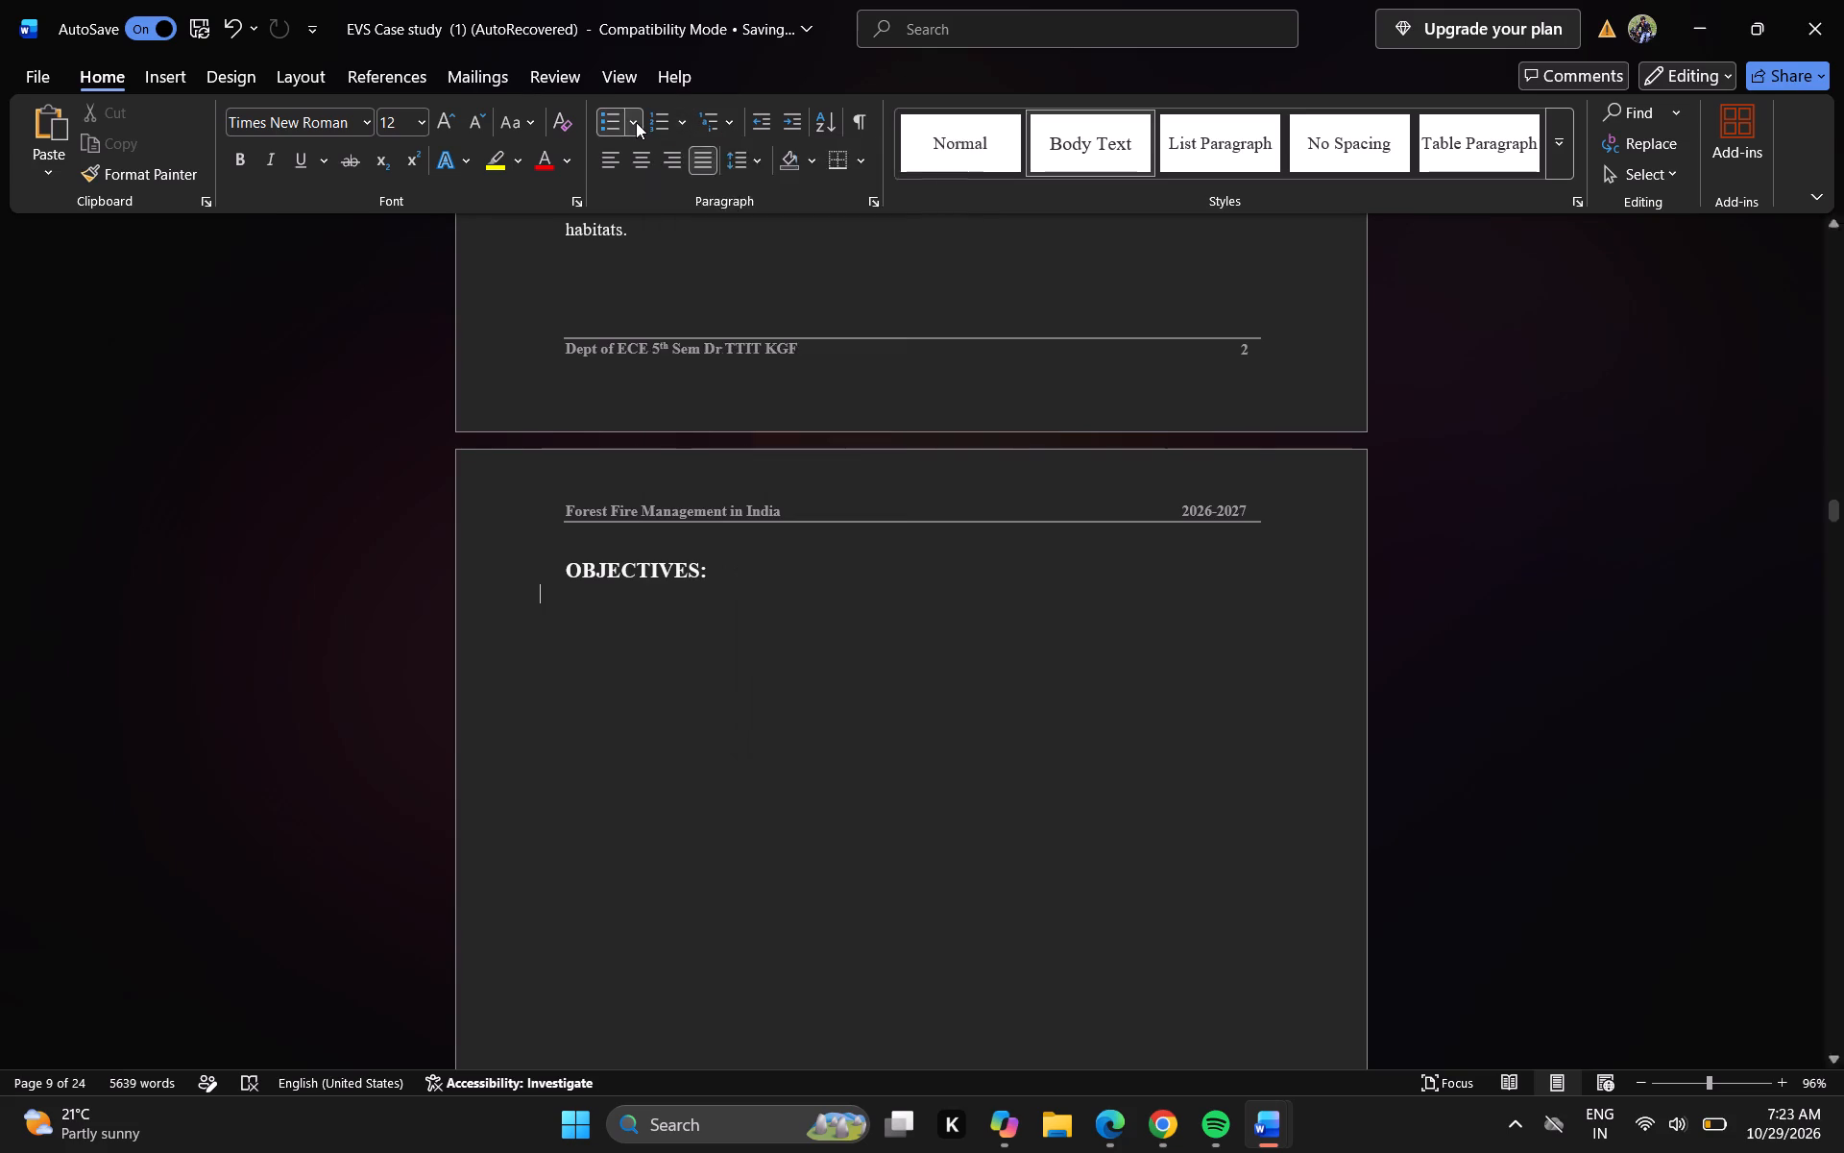
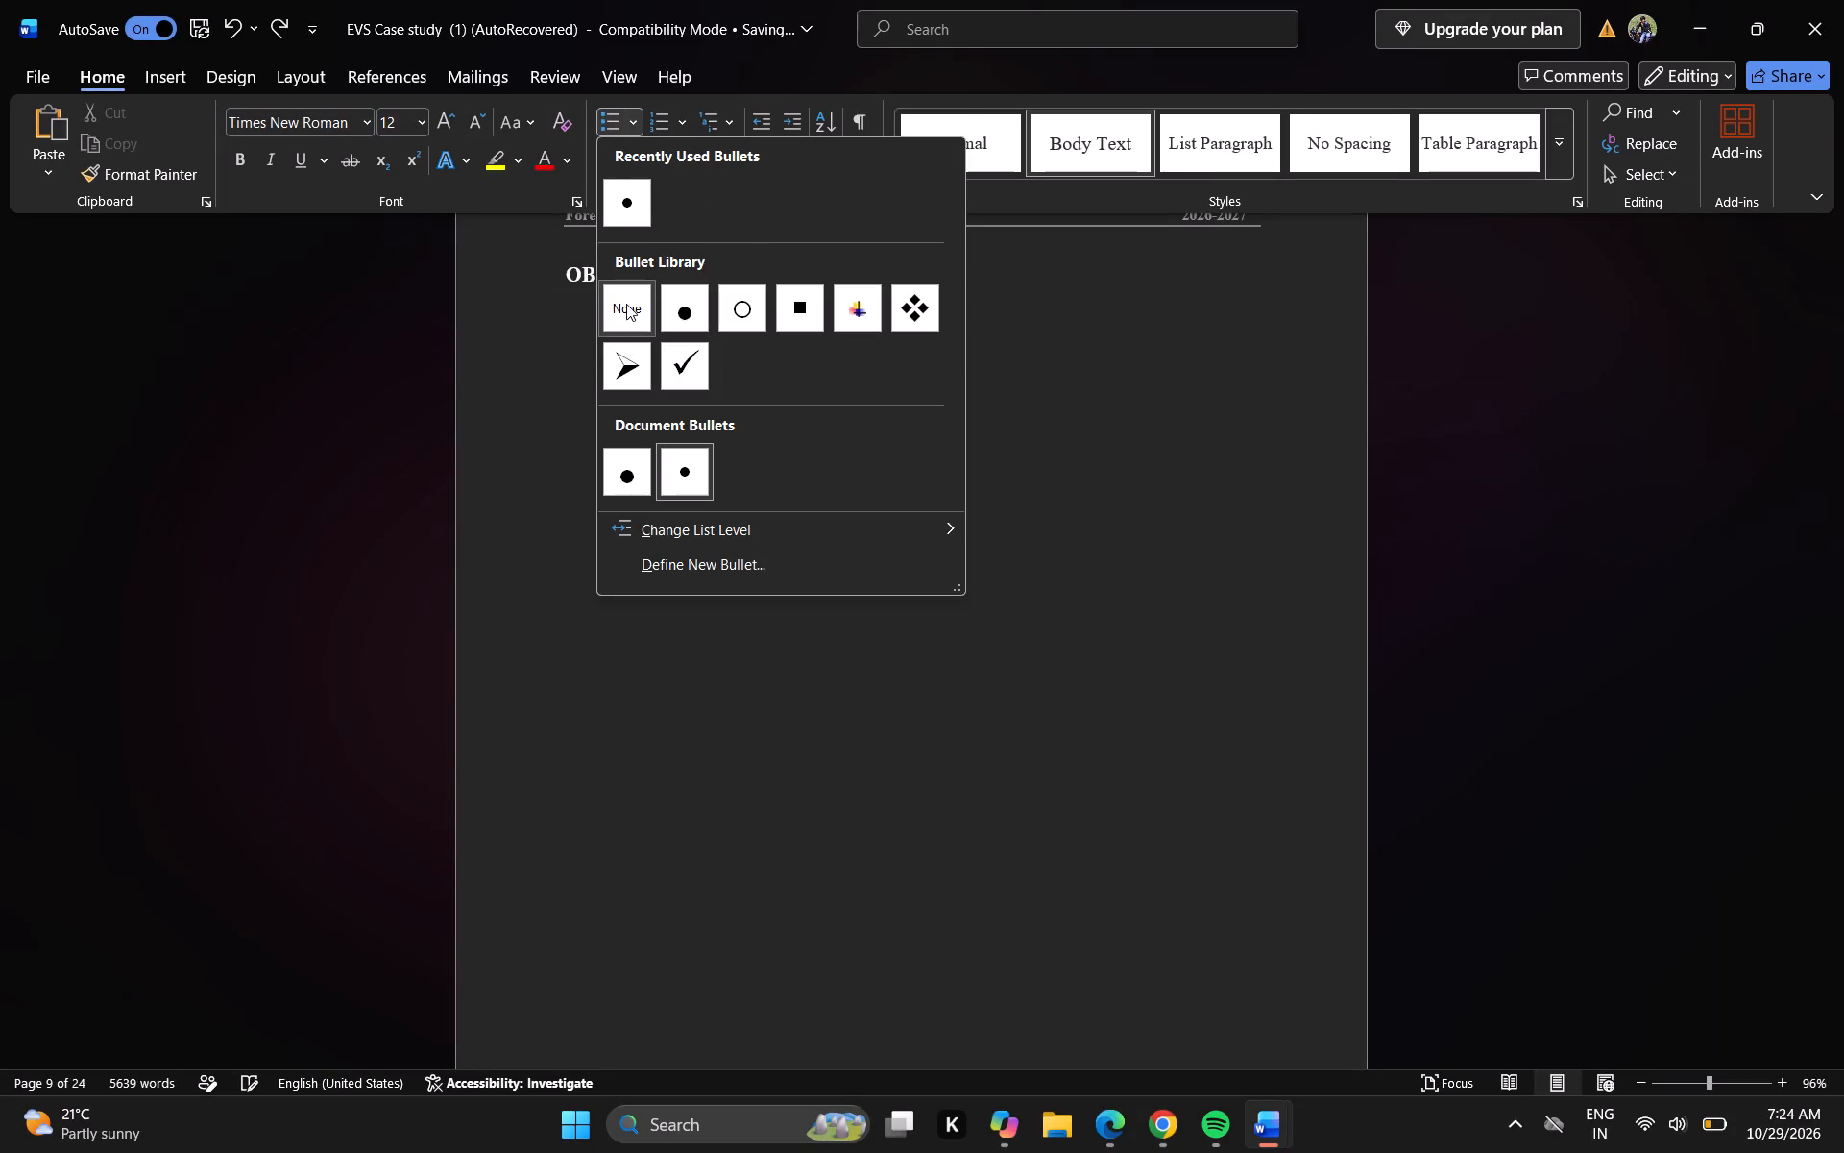
# Paste the copied list of watershed management objectives below the "OBJECTIVES:" heading on page 3.
pyautogui.hotkey('ctrl', 'v')
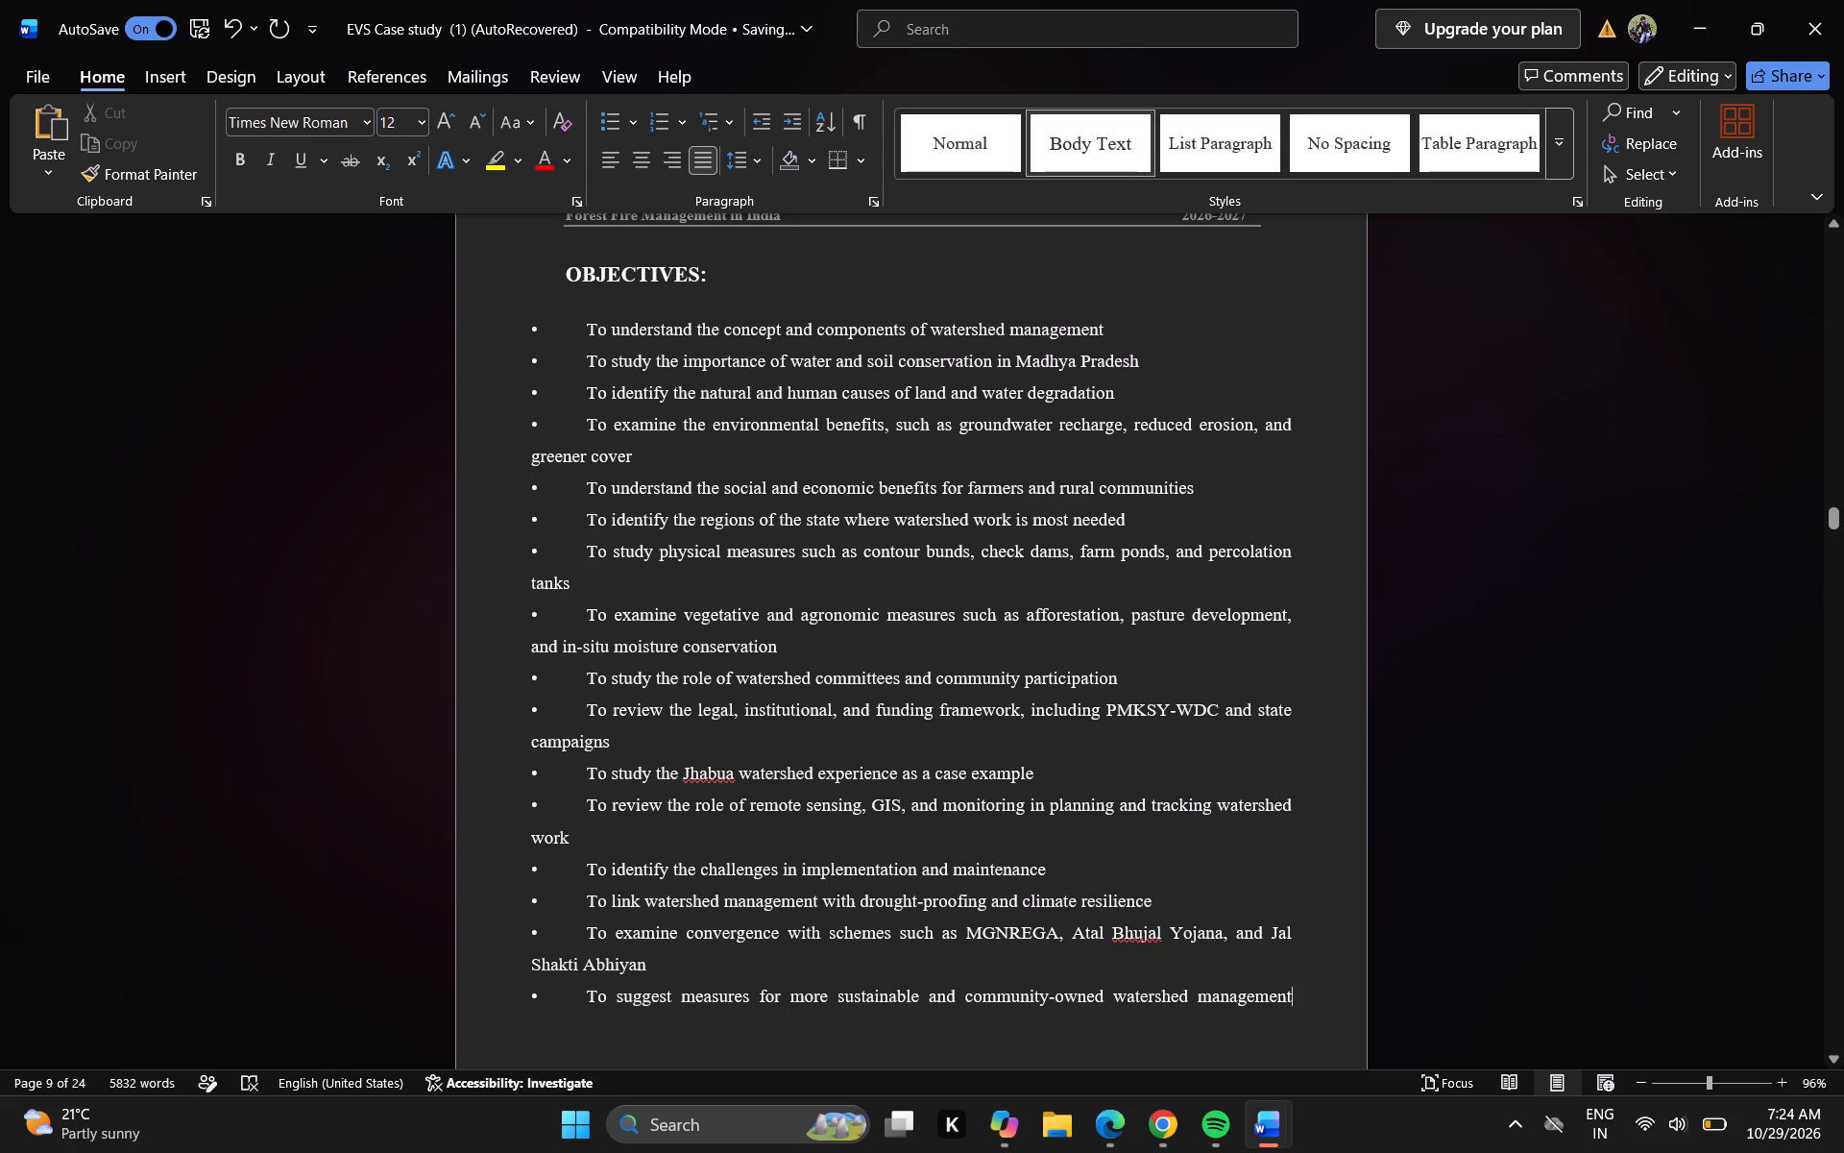
# Undo the last paste of the watershed objectives list below the "OBJECTIVES:" heading.
pyautogui.click(752, 164)
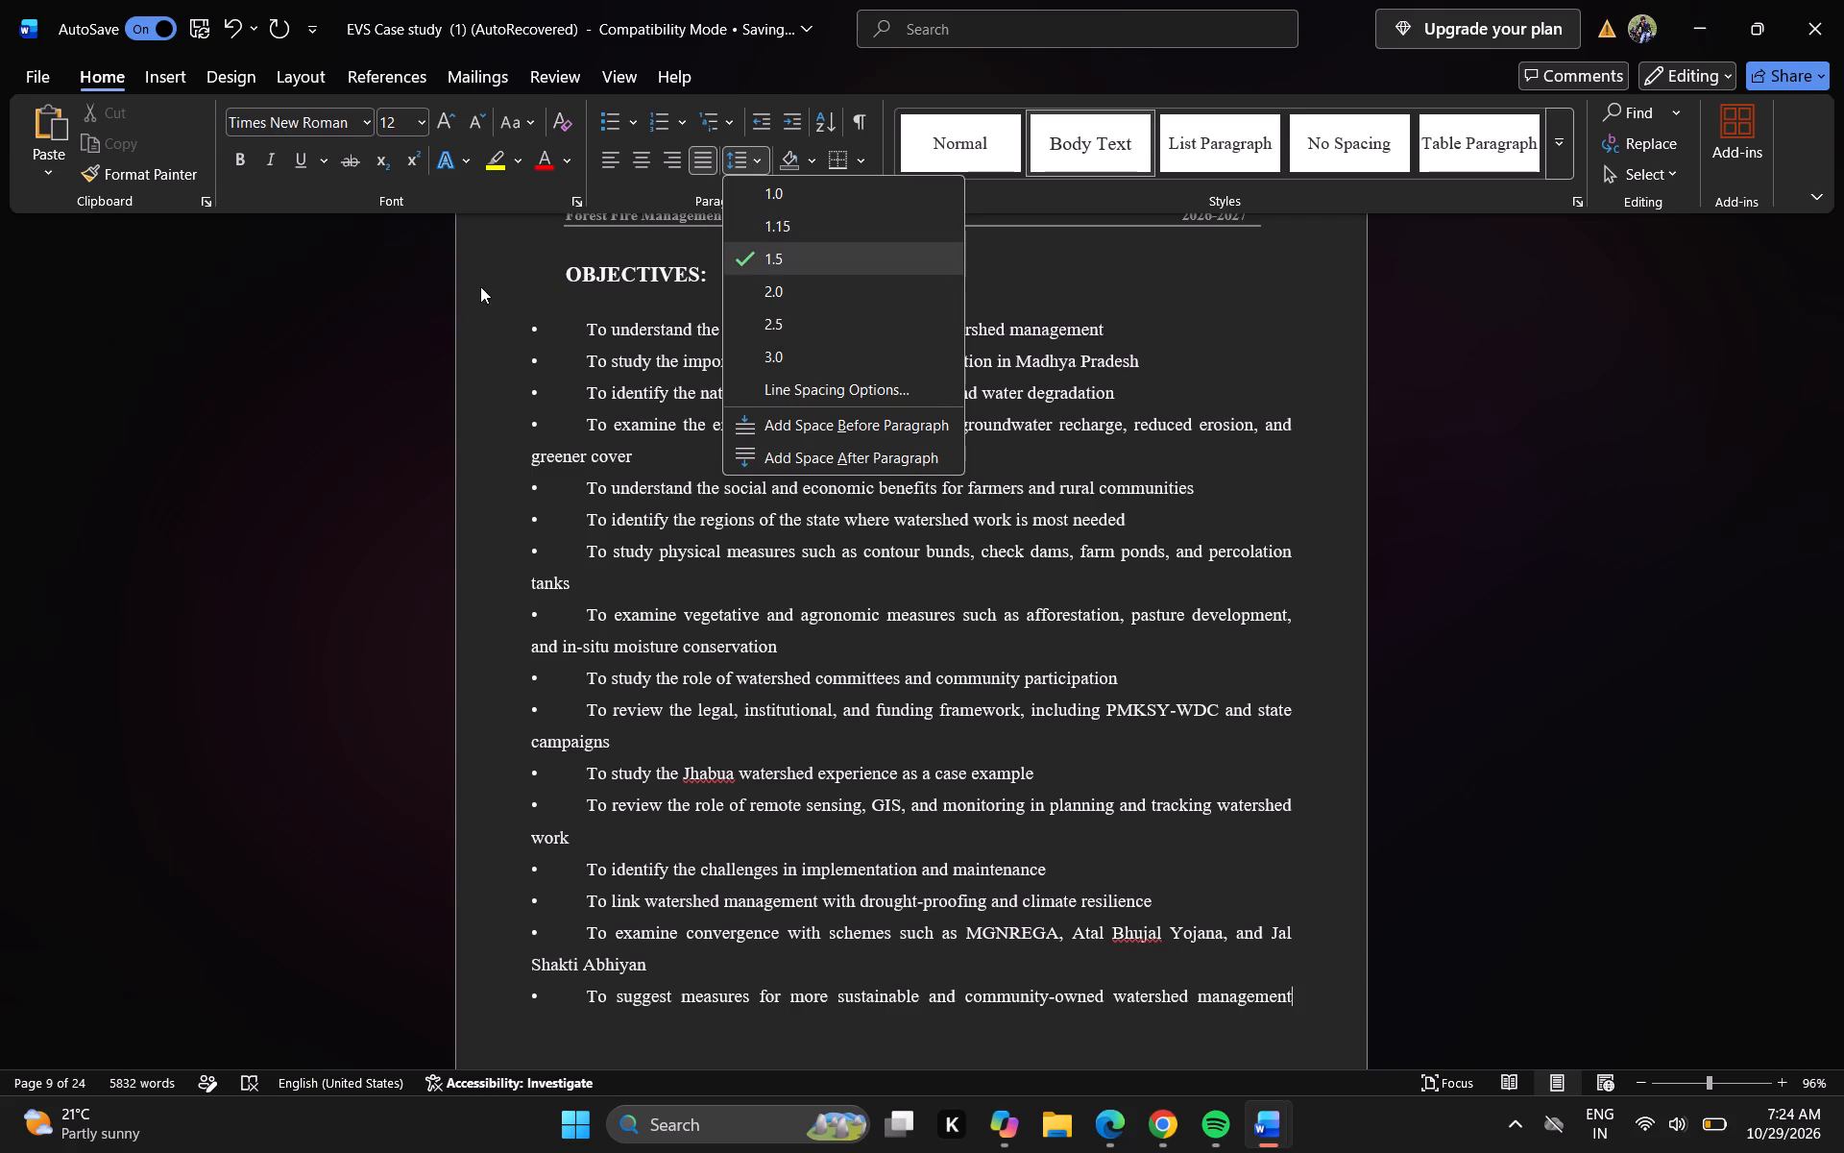
pyautogui.click(535, 320)
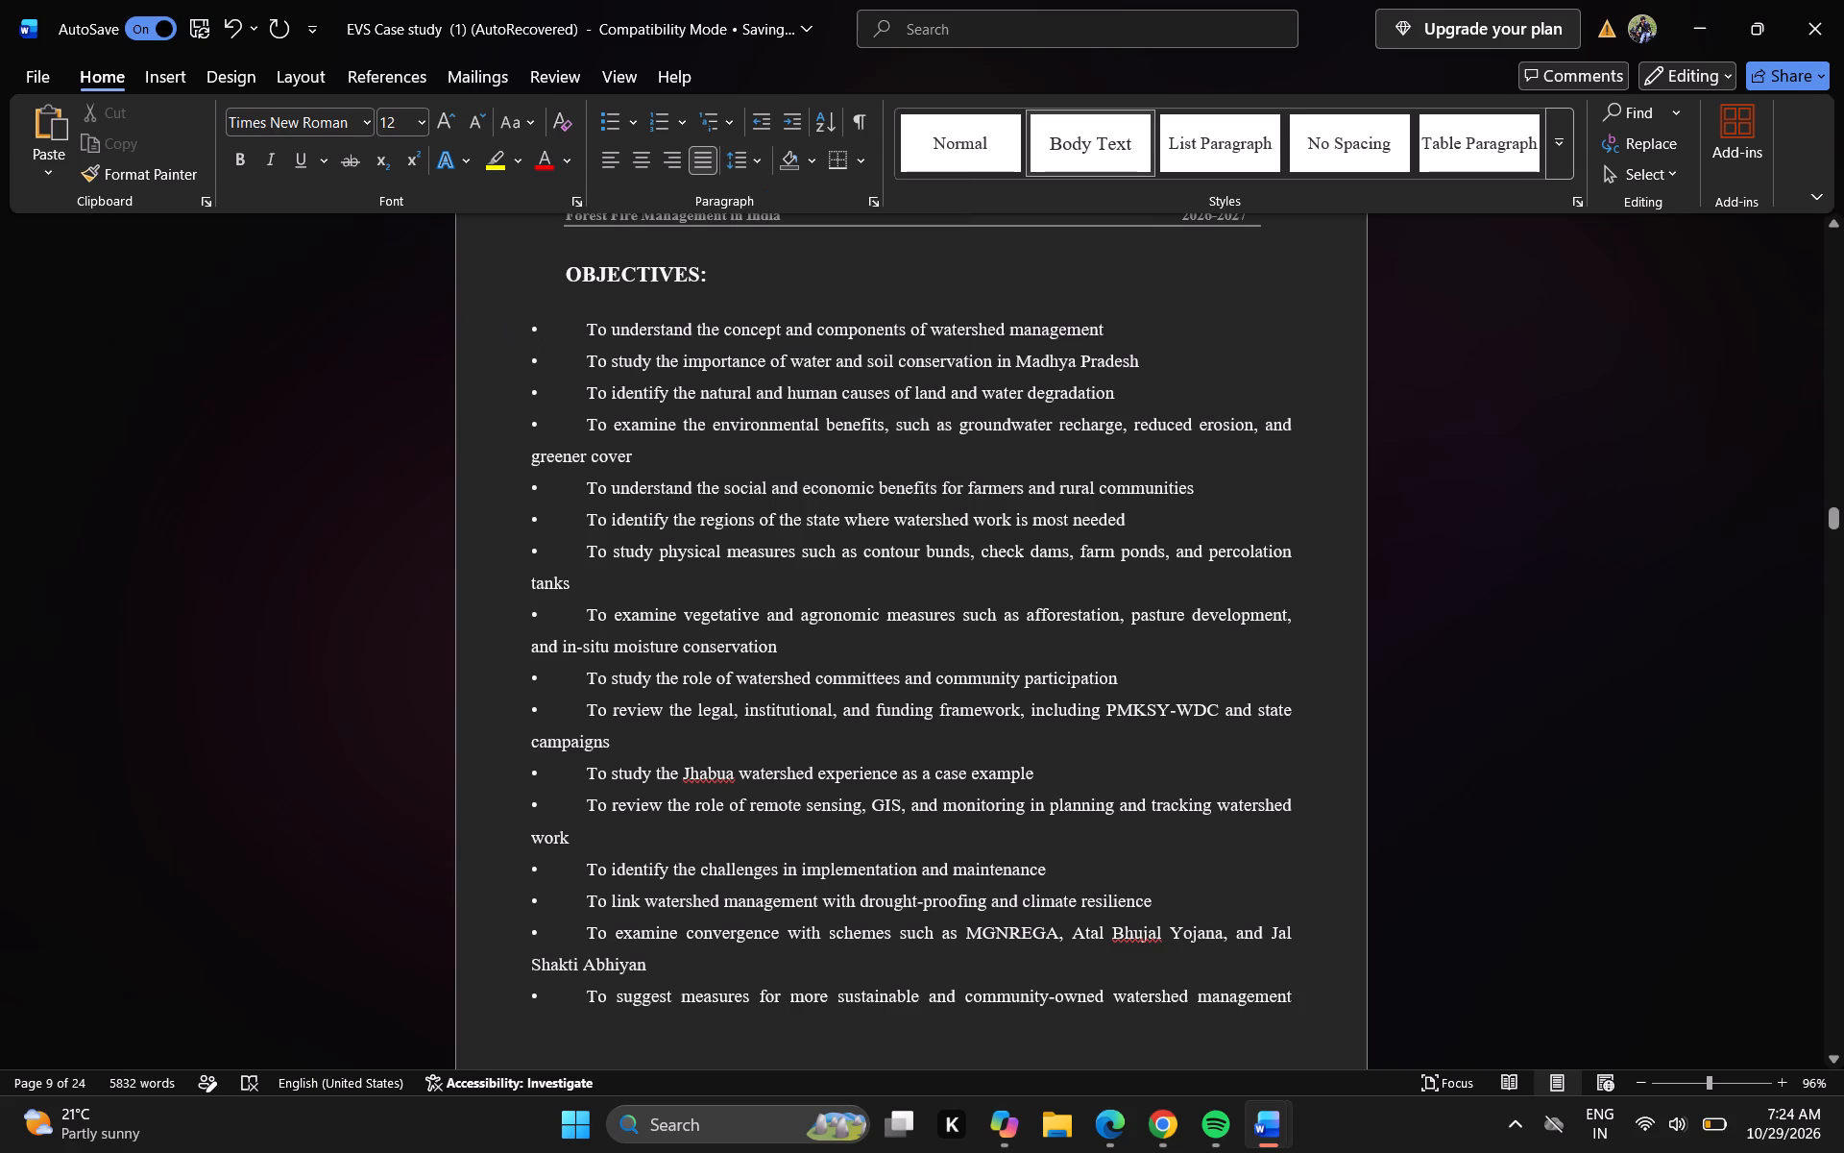
pyautogui.hotkey('ctrl', 'z')
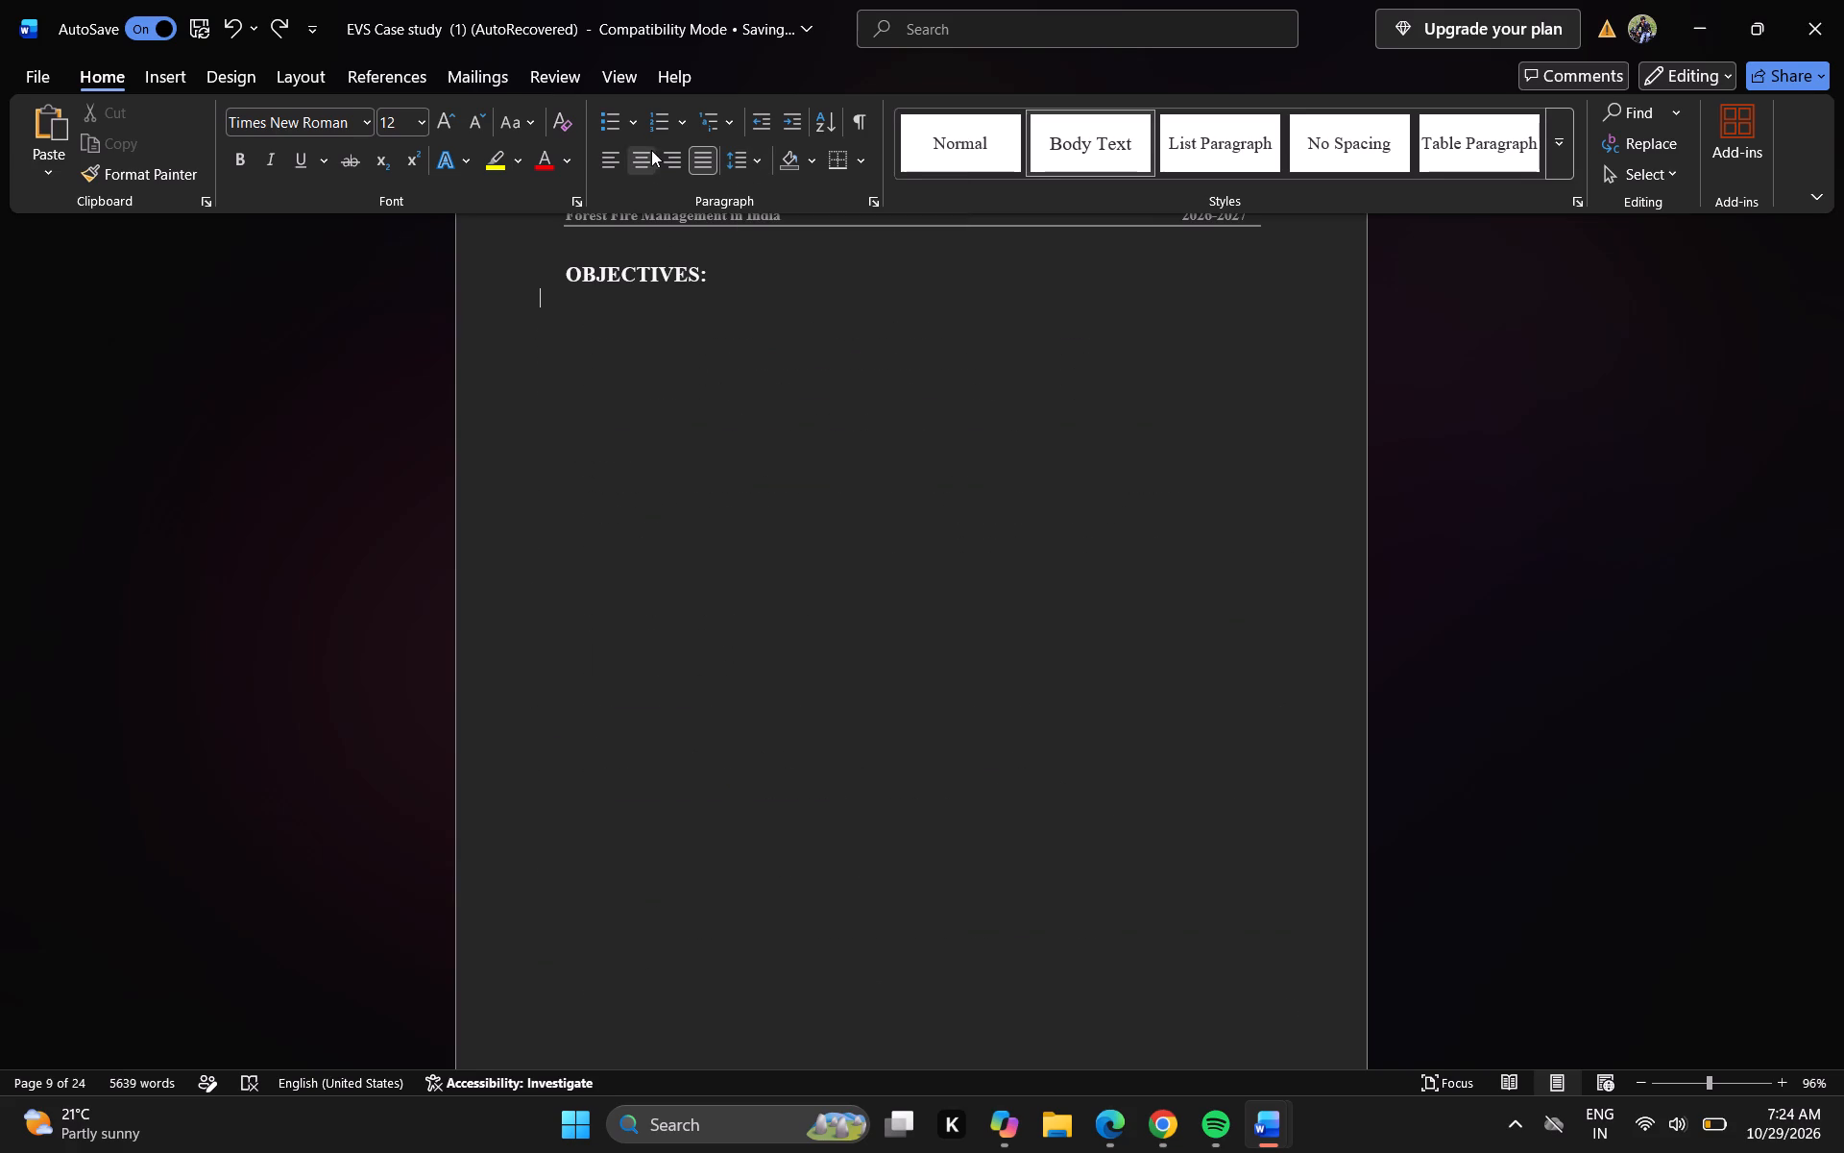
# Open the bullet style choices for the empty line below the "OBJECTIVES:" heading.
pyautogui.click(629, 119)
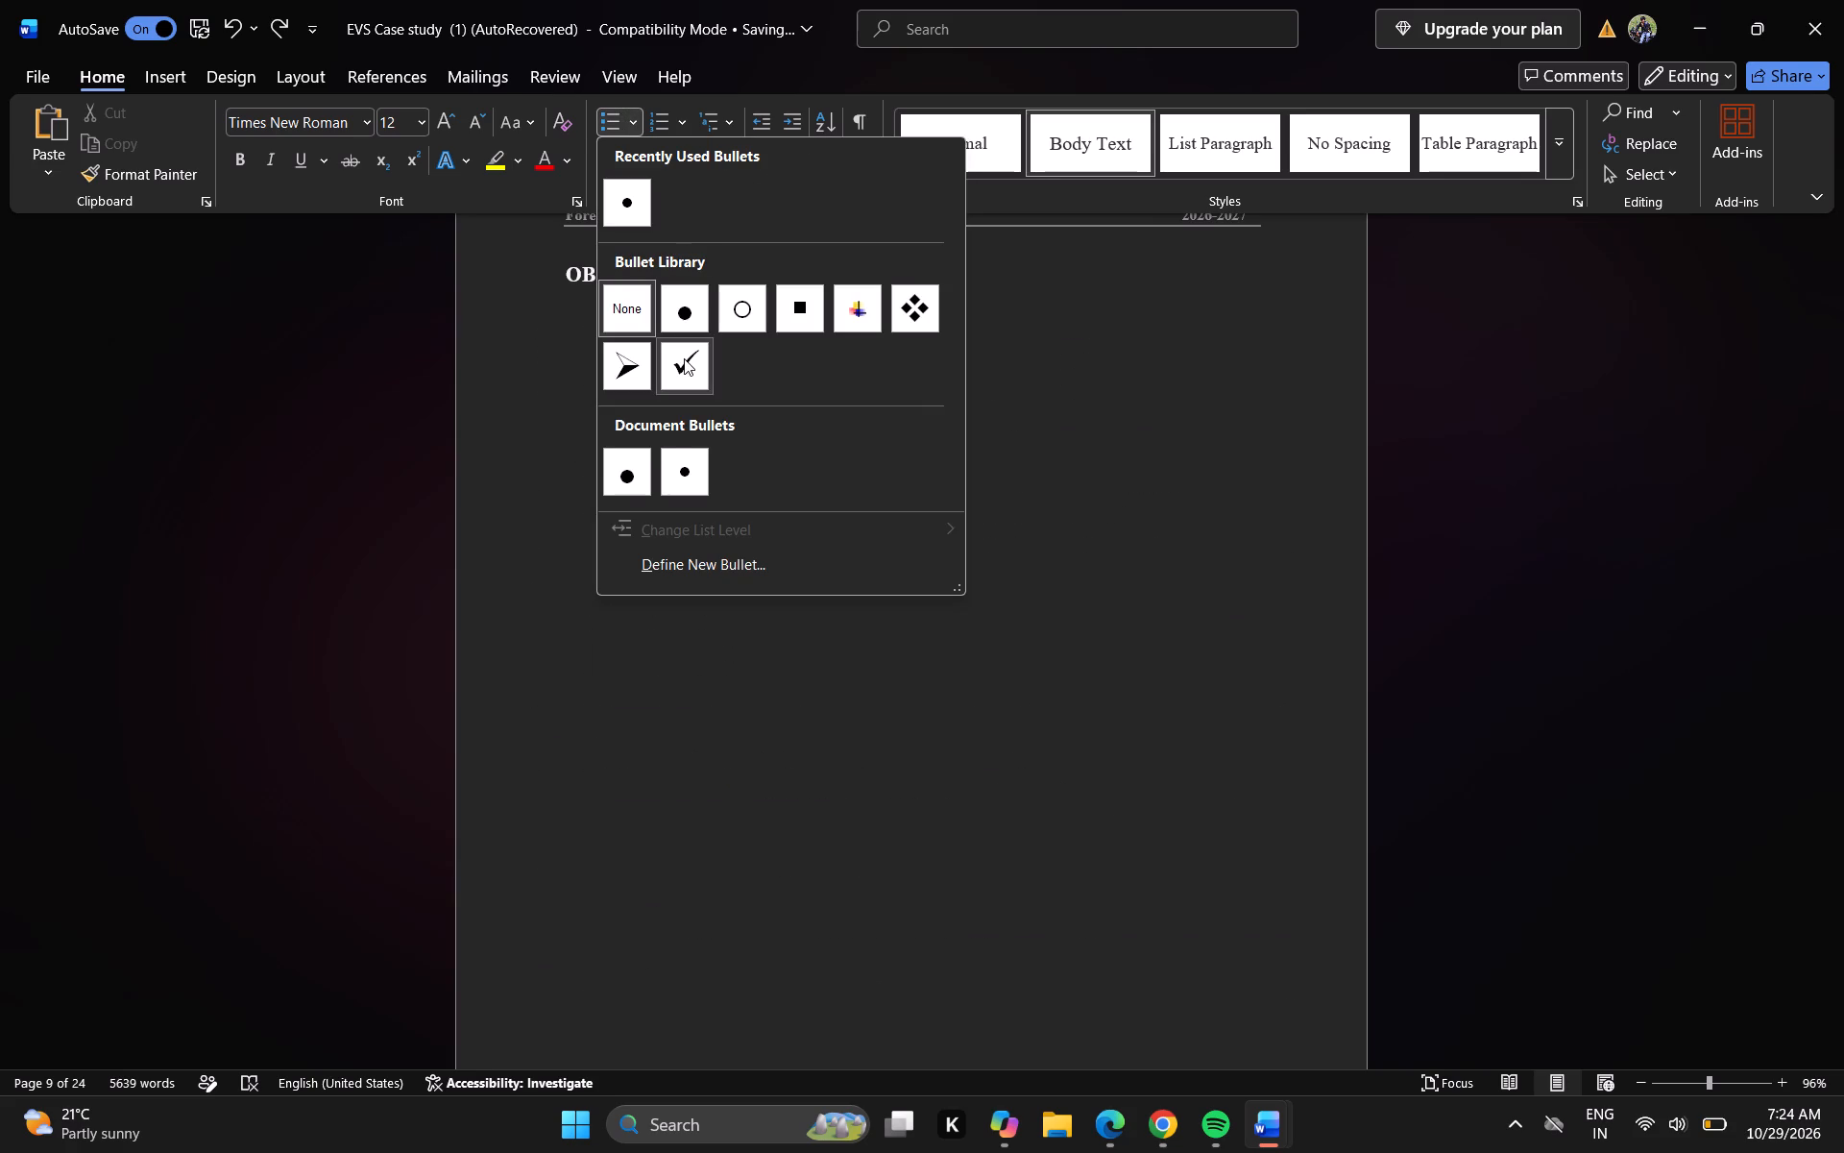
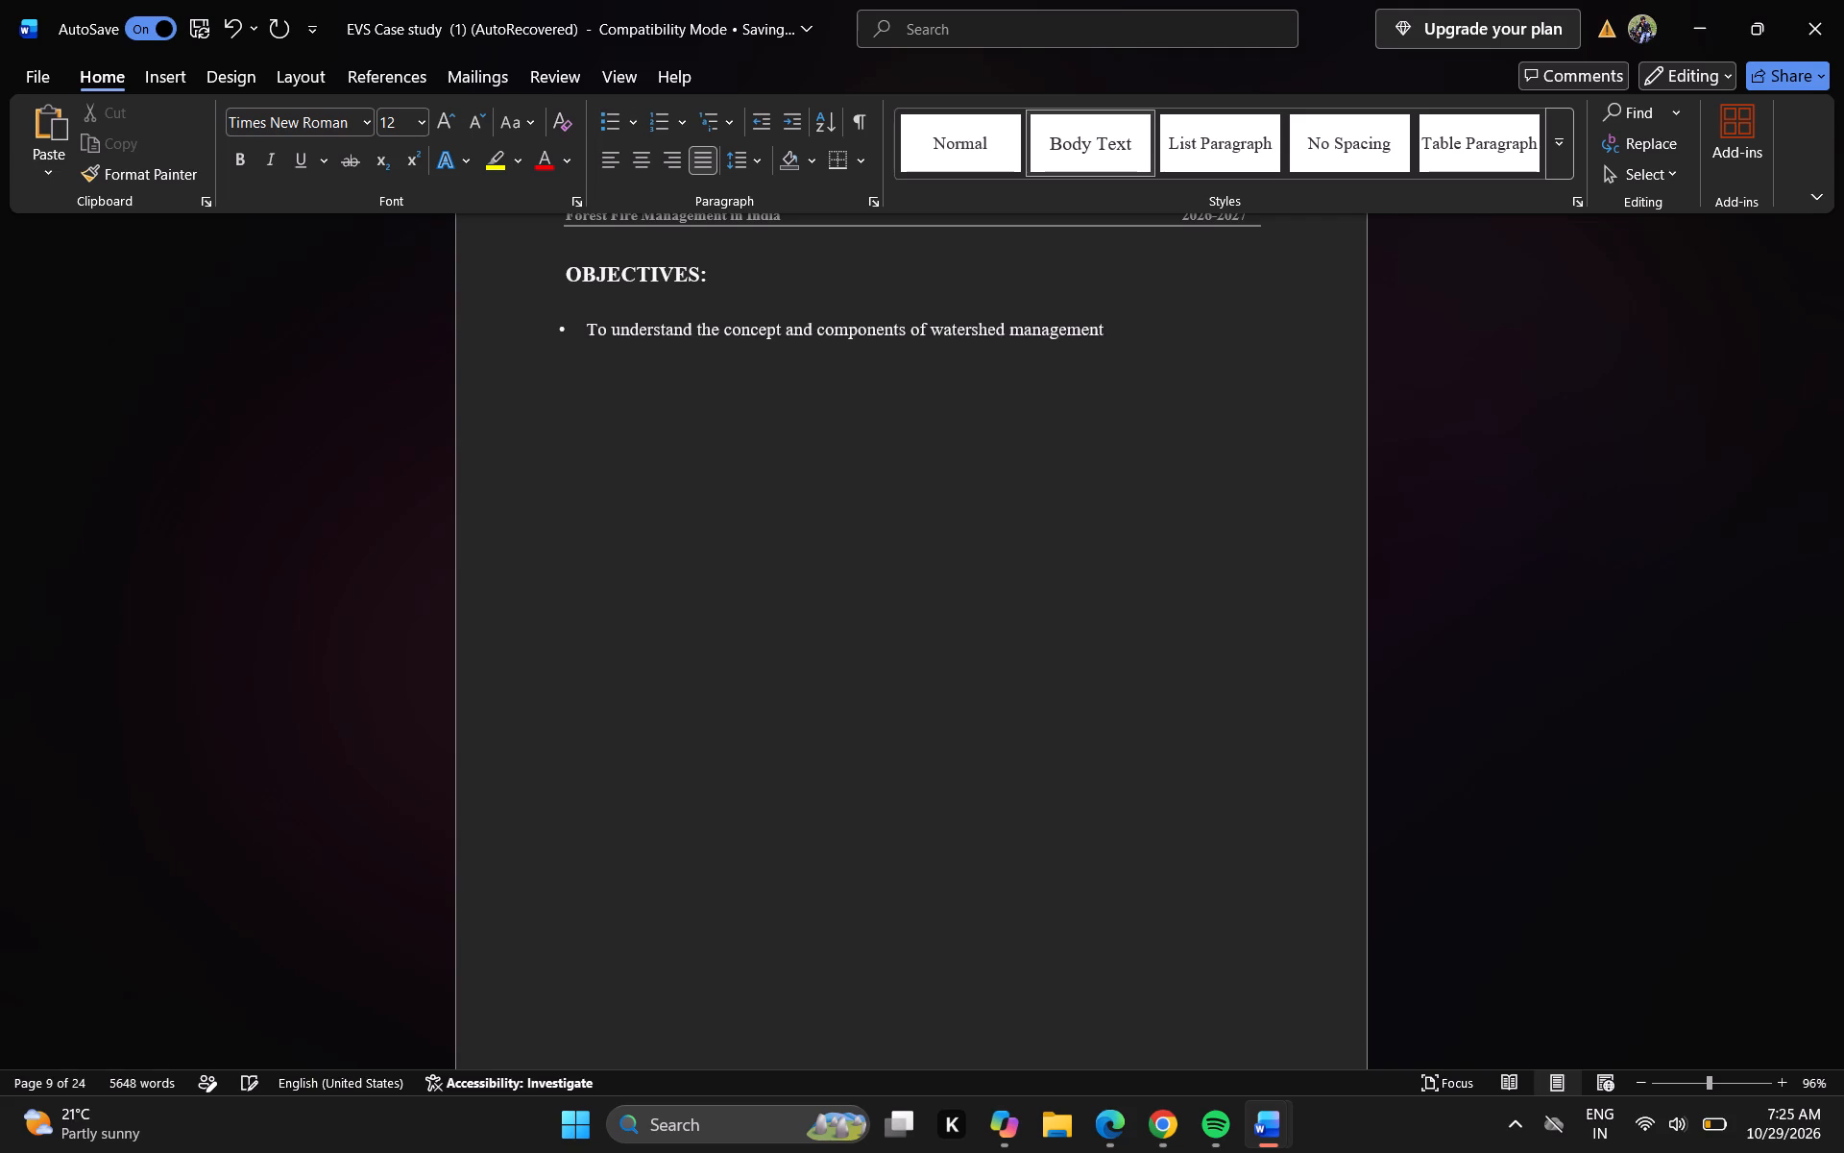
# Start a new line after the objective "To understand the concept and components of watershed management" under the "OBJECTIVES:" heading.
pyautogui.press('Return')
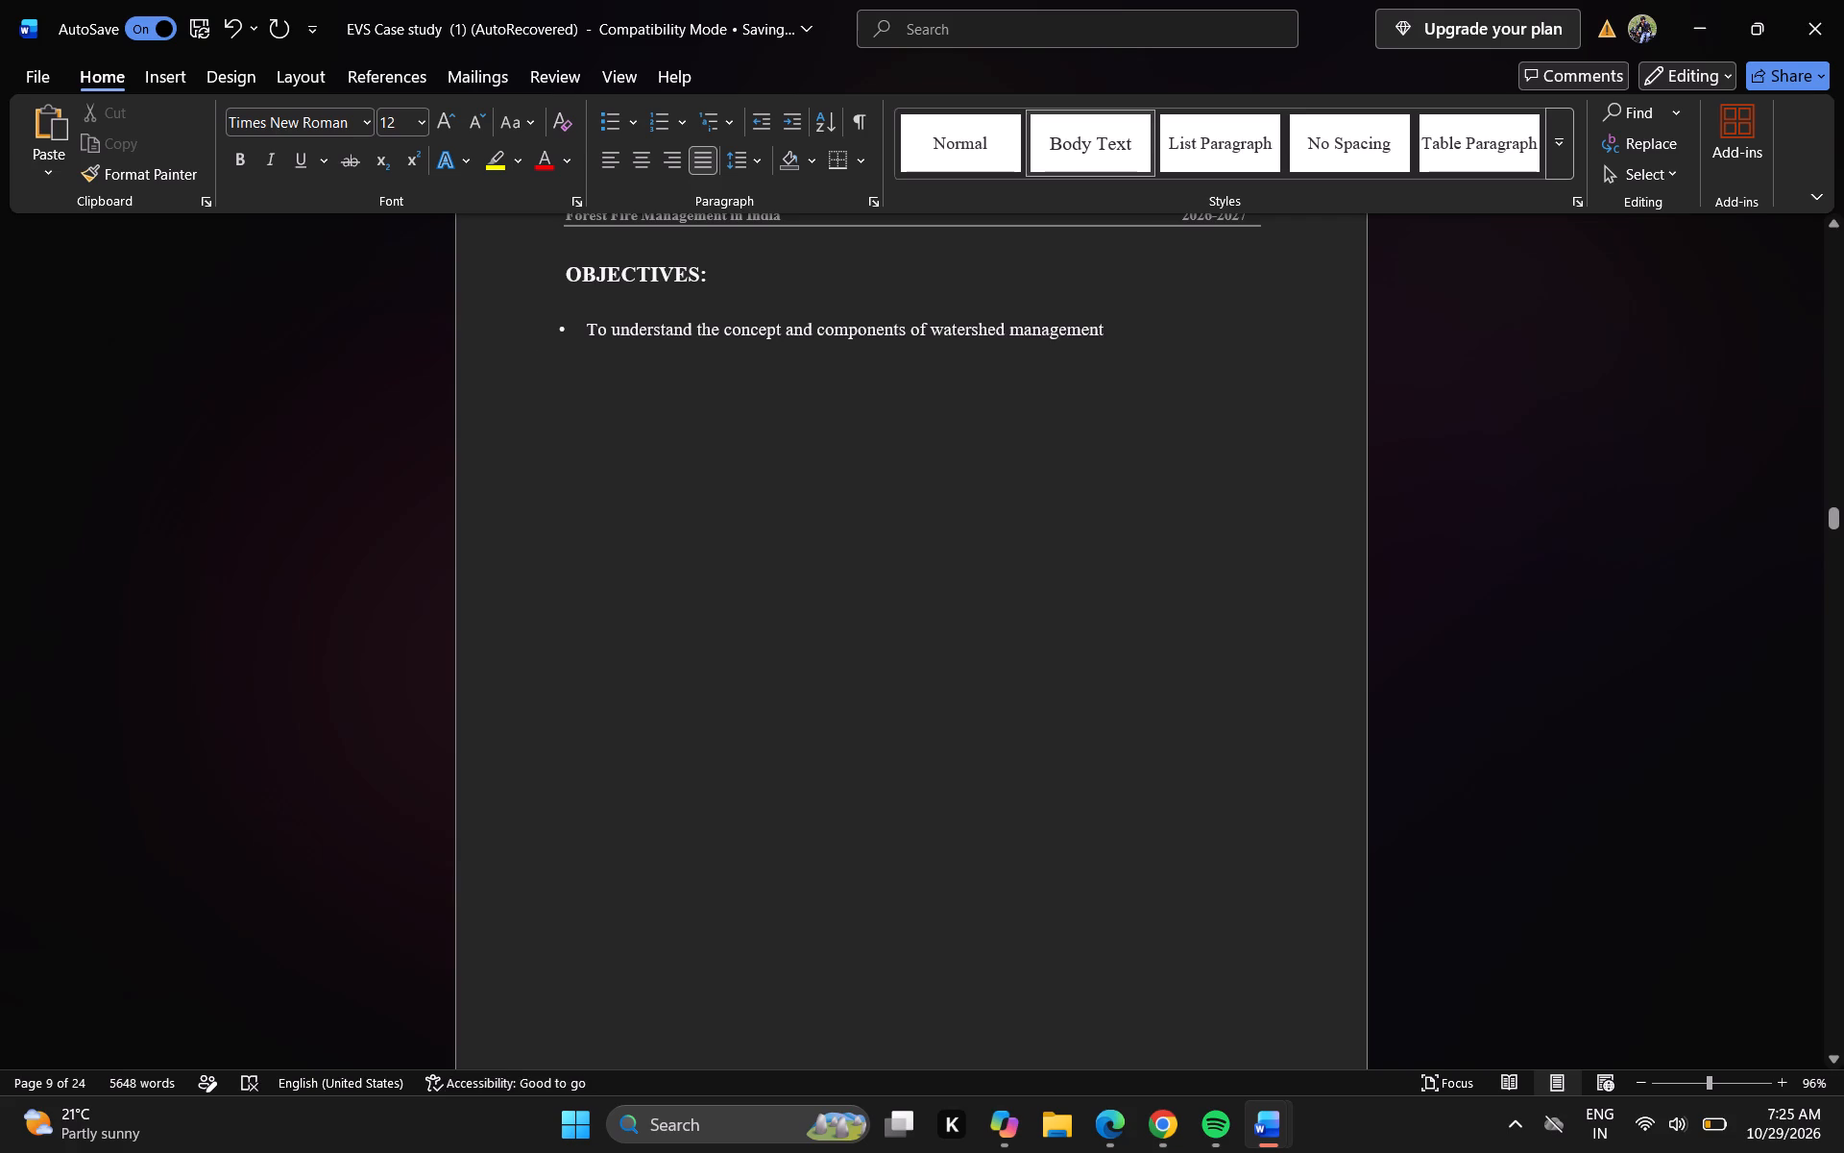
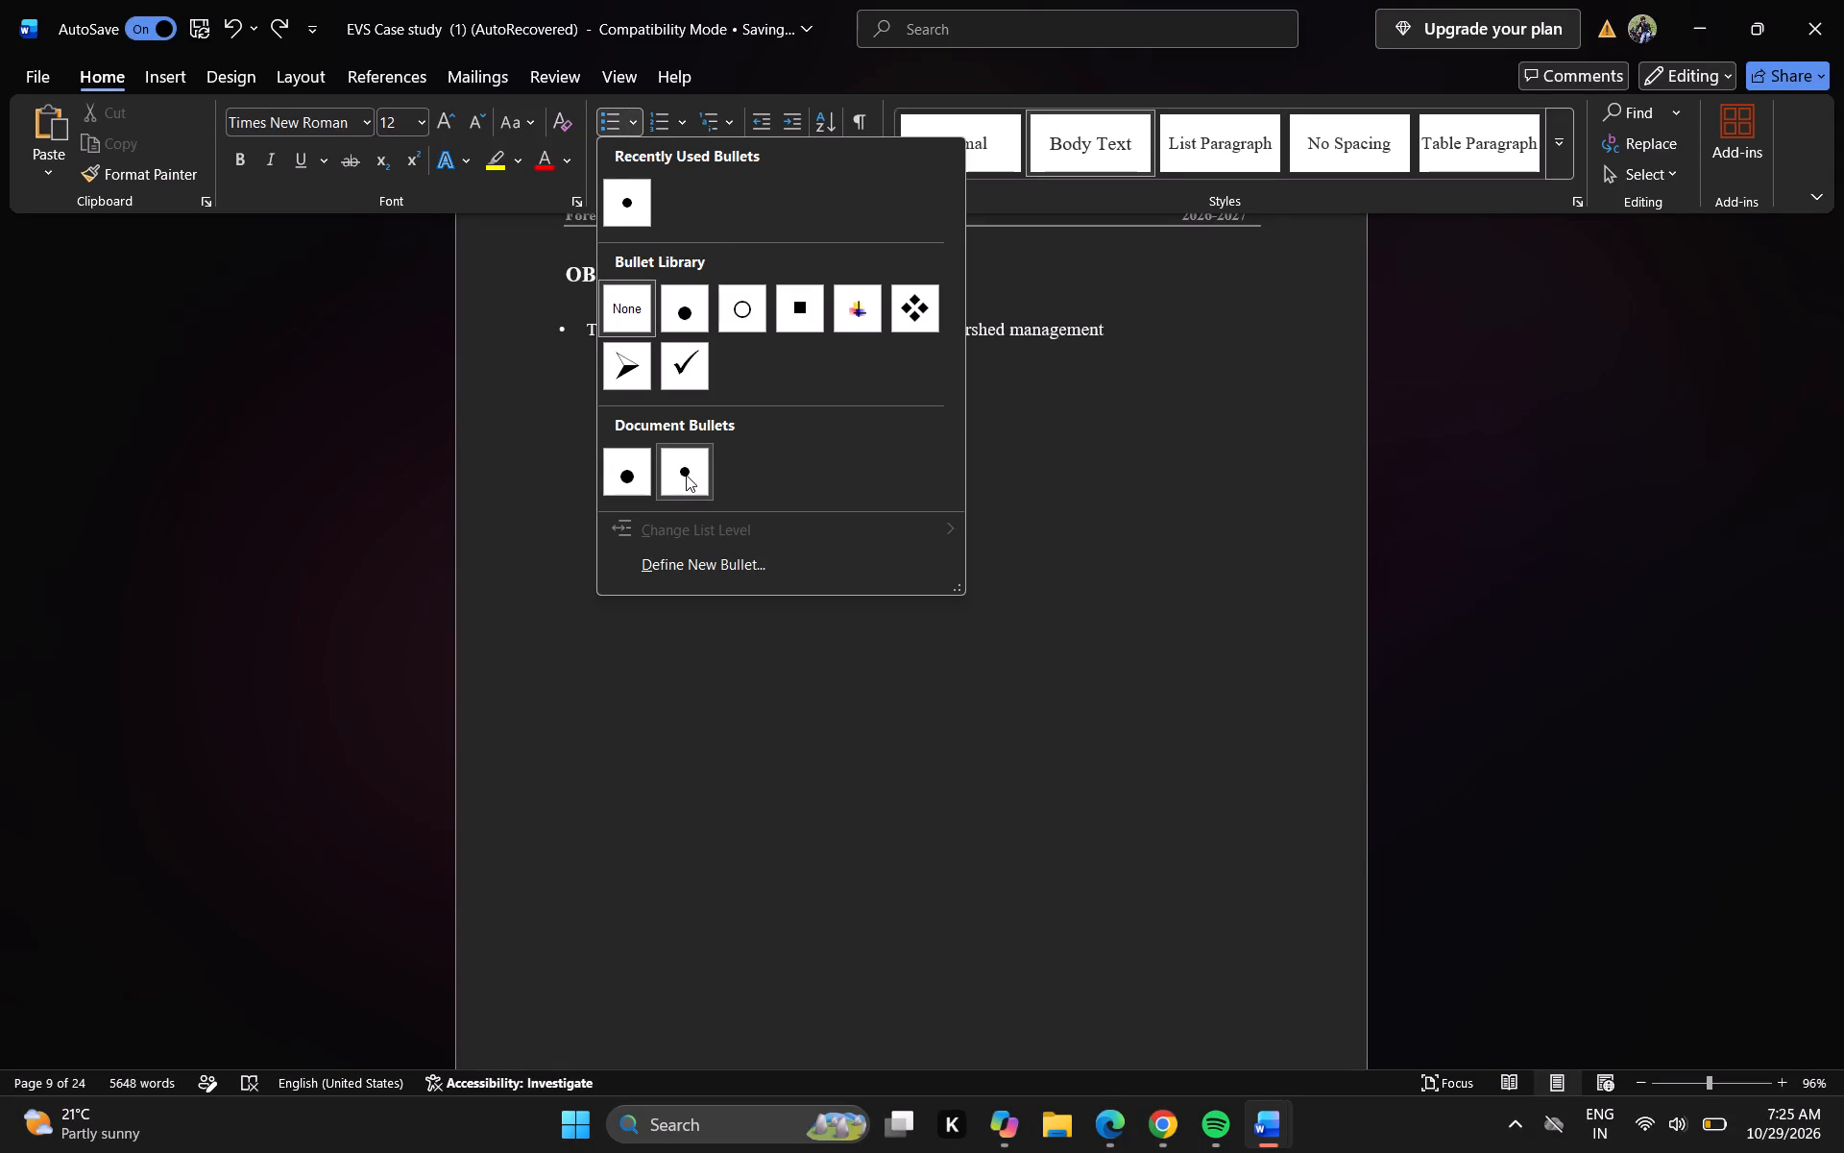
# Add the bulleted objective "To study the importance of water and soil conservation in Madhya Pradesh" below the first one, followed by an unbulleted new line.
pyautogui.click(686, 475)
pyautogui.hotkey('ctrl', 'v')
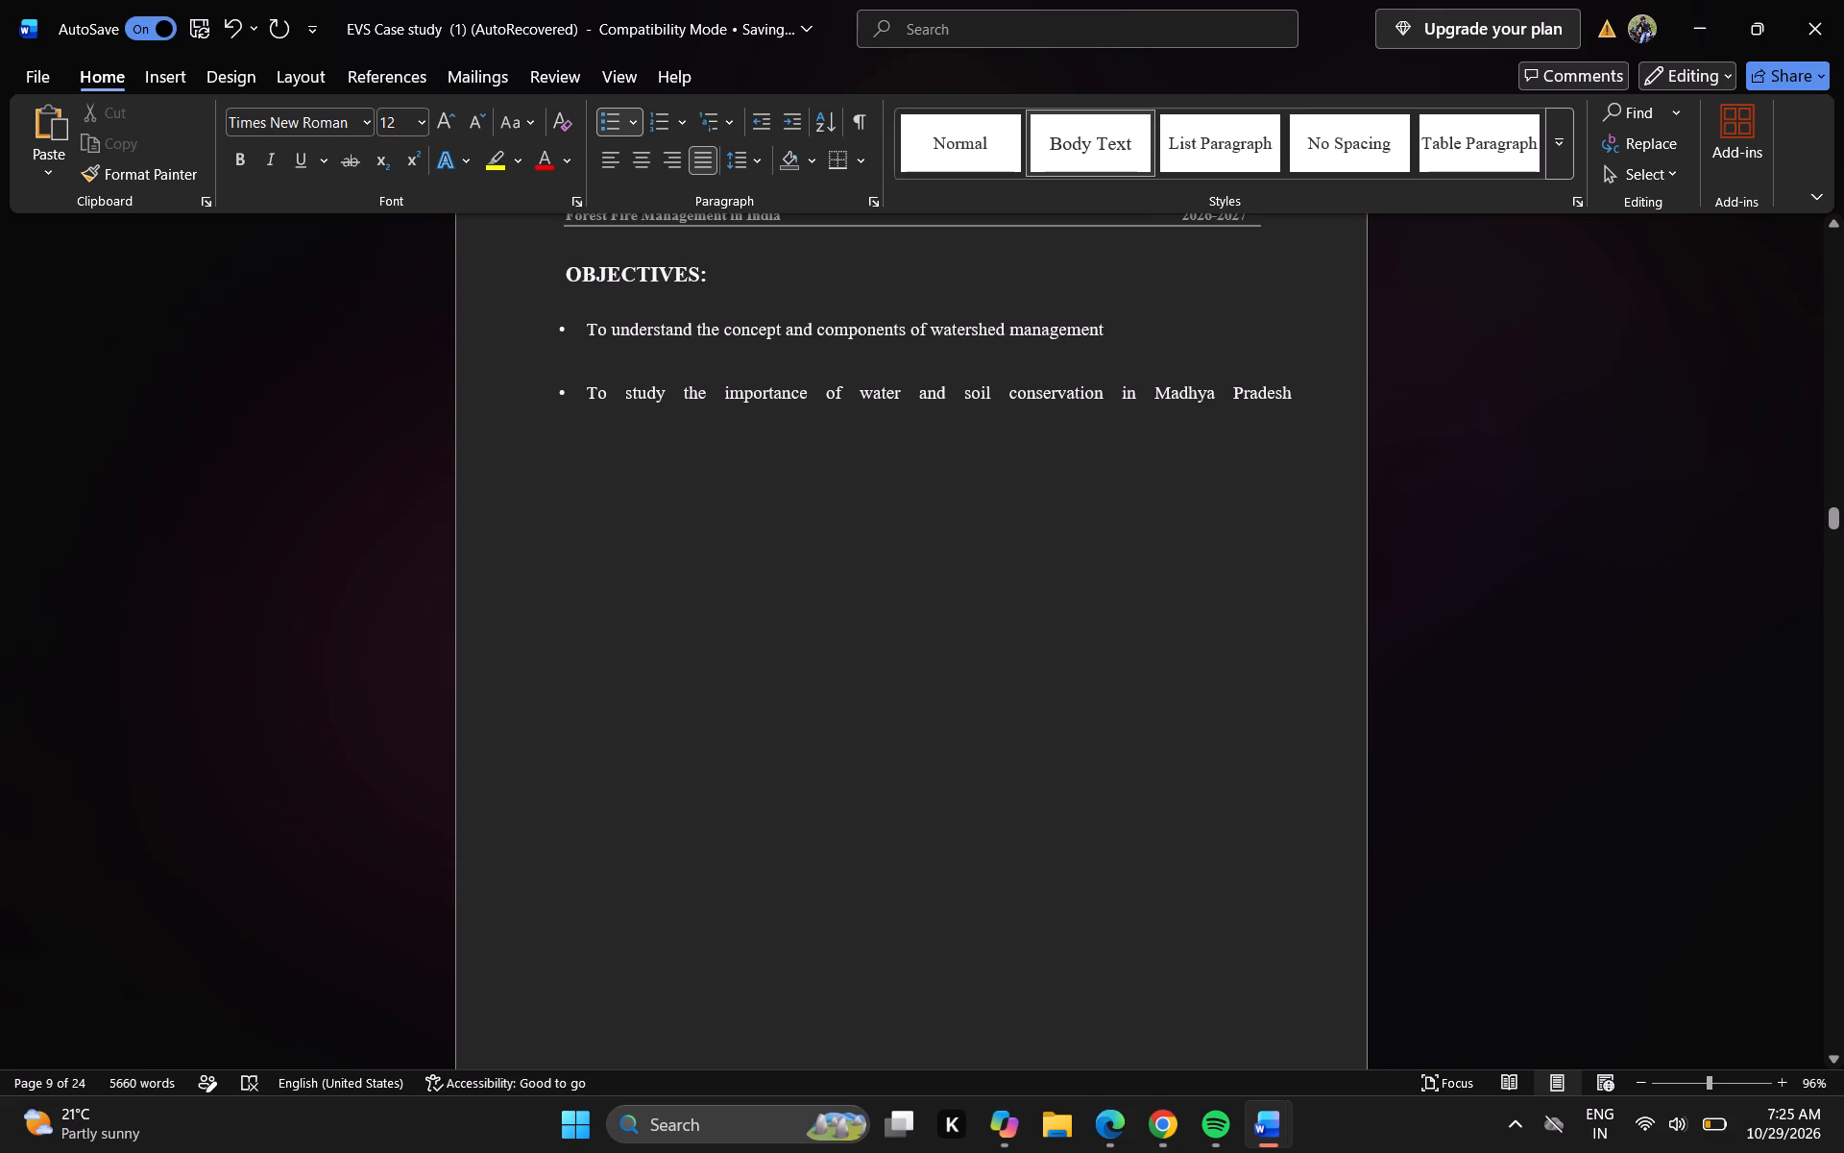
pyautogui.press('Return')
pyautogui.press('Return')
pyautogui.press('Return')
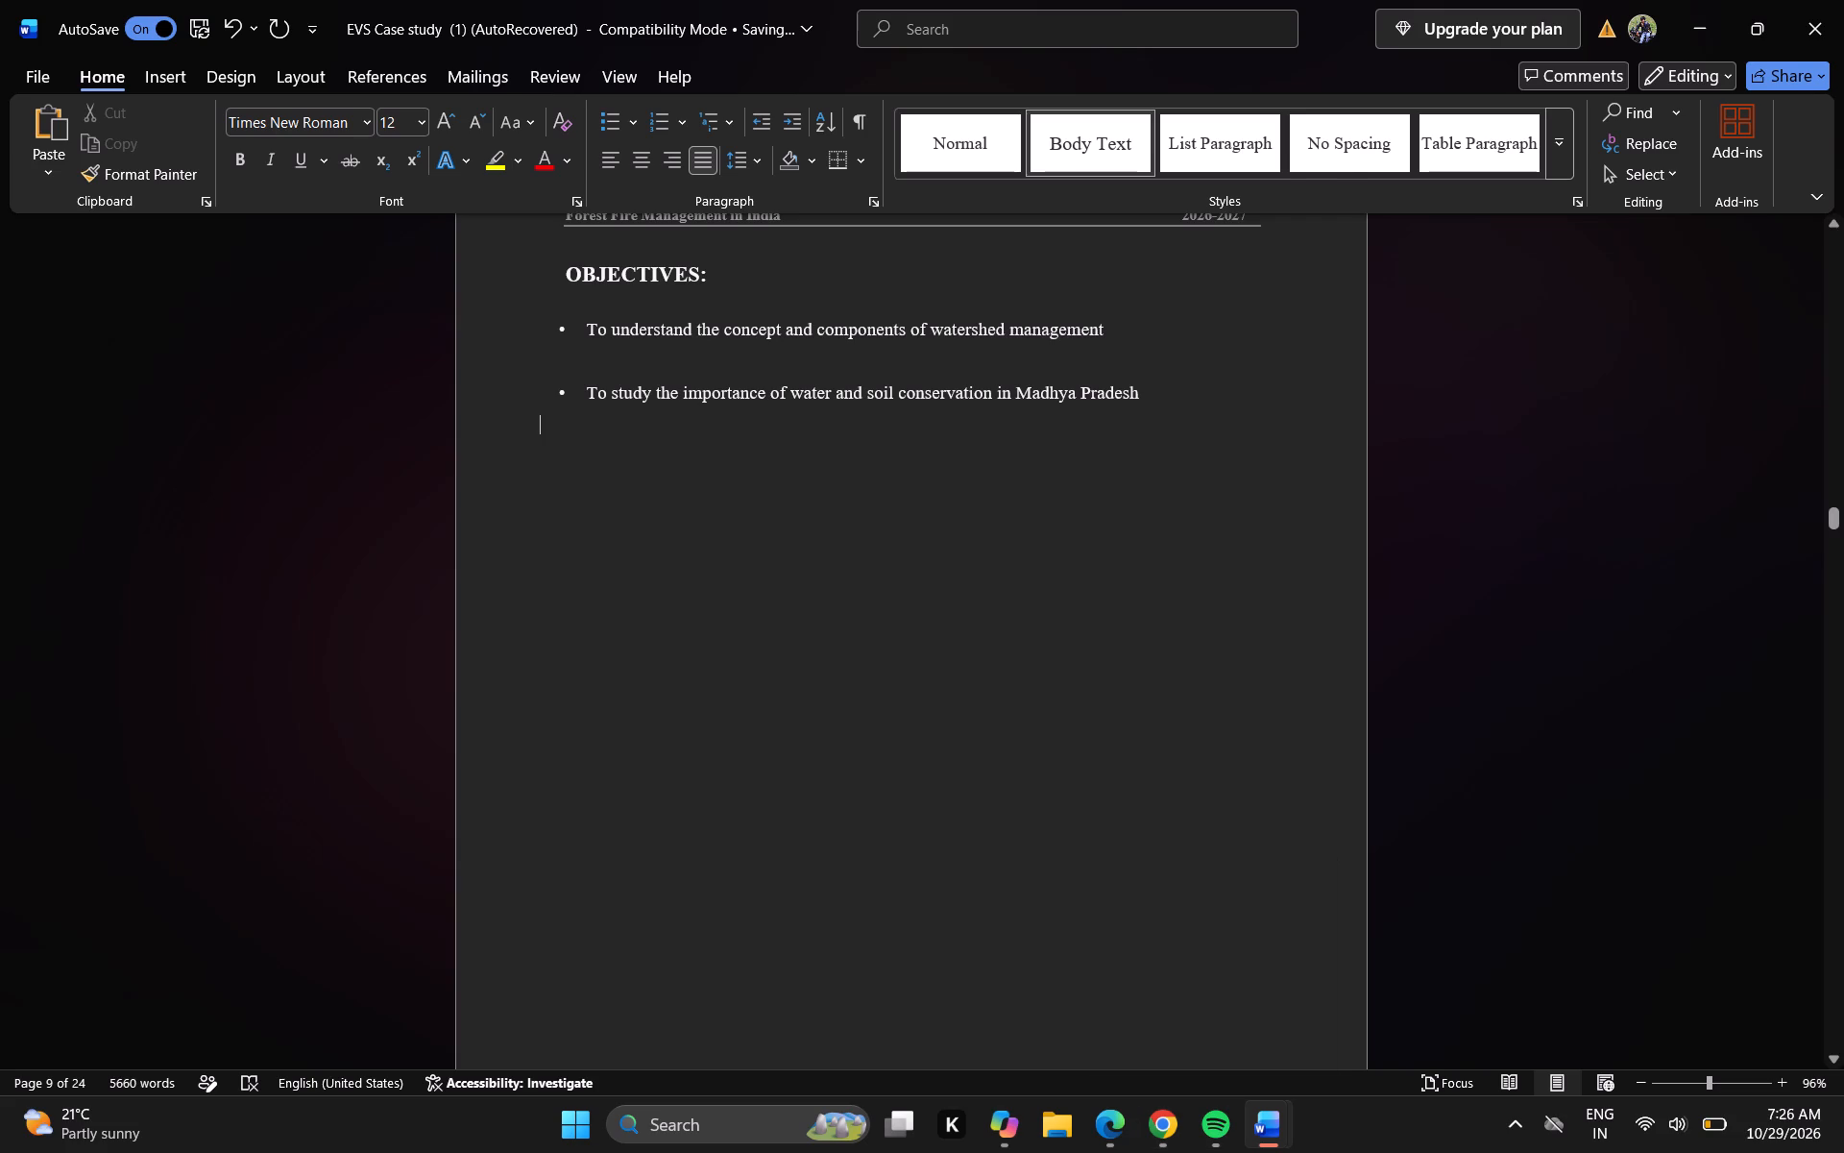
# Undo the last line-break edit below the second objective.
pyautogui.moveTo(551, 324); pyautogui.dragTo(927, 441)
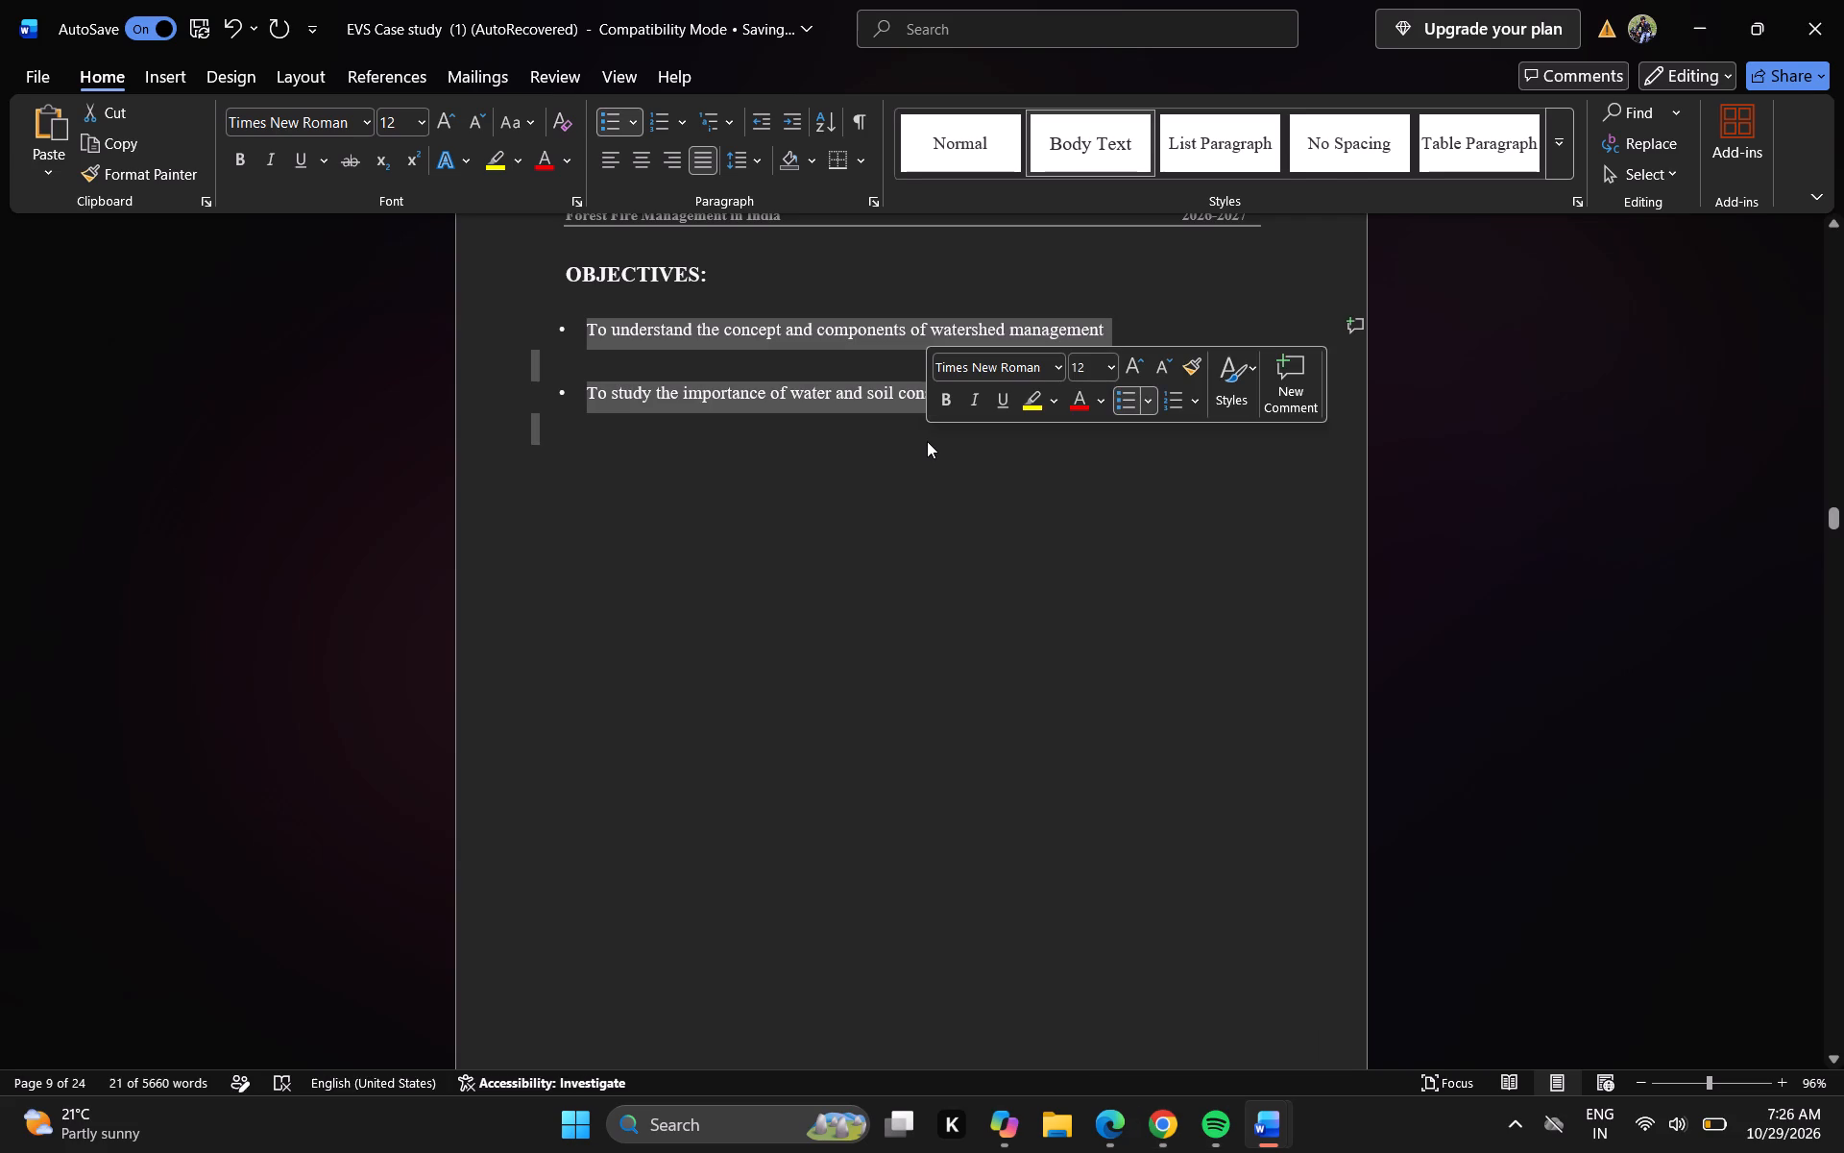
pyautogui.hotkey('ctrl', 'z')
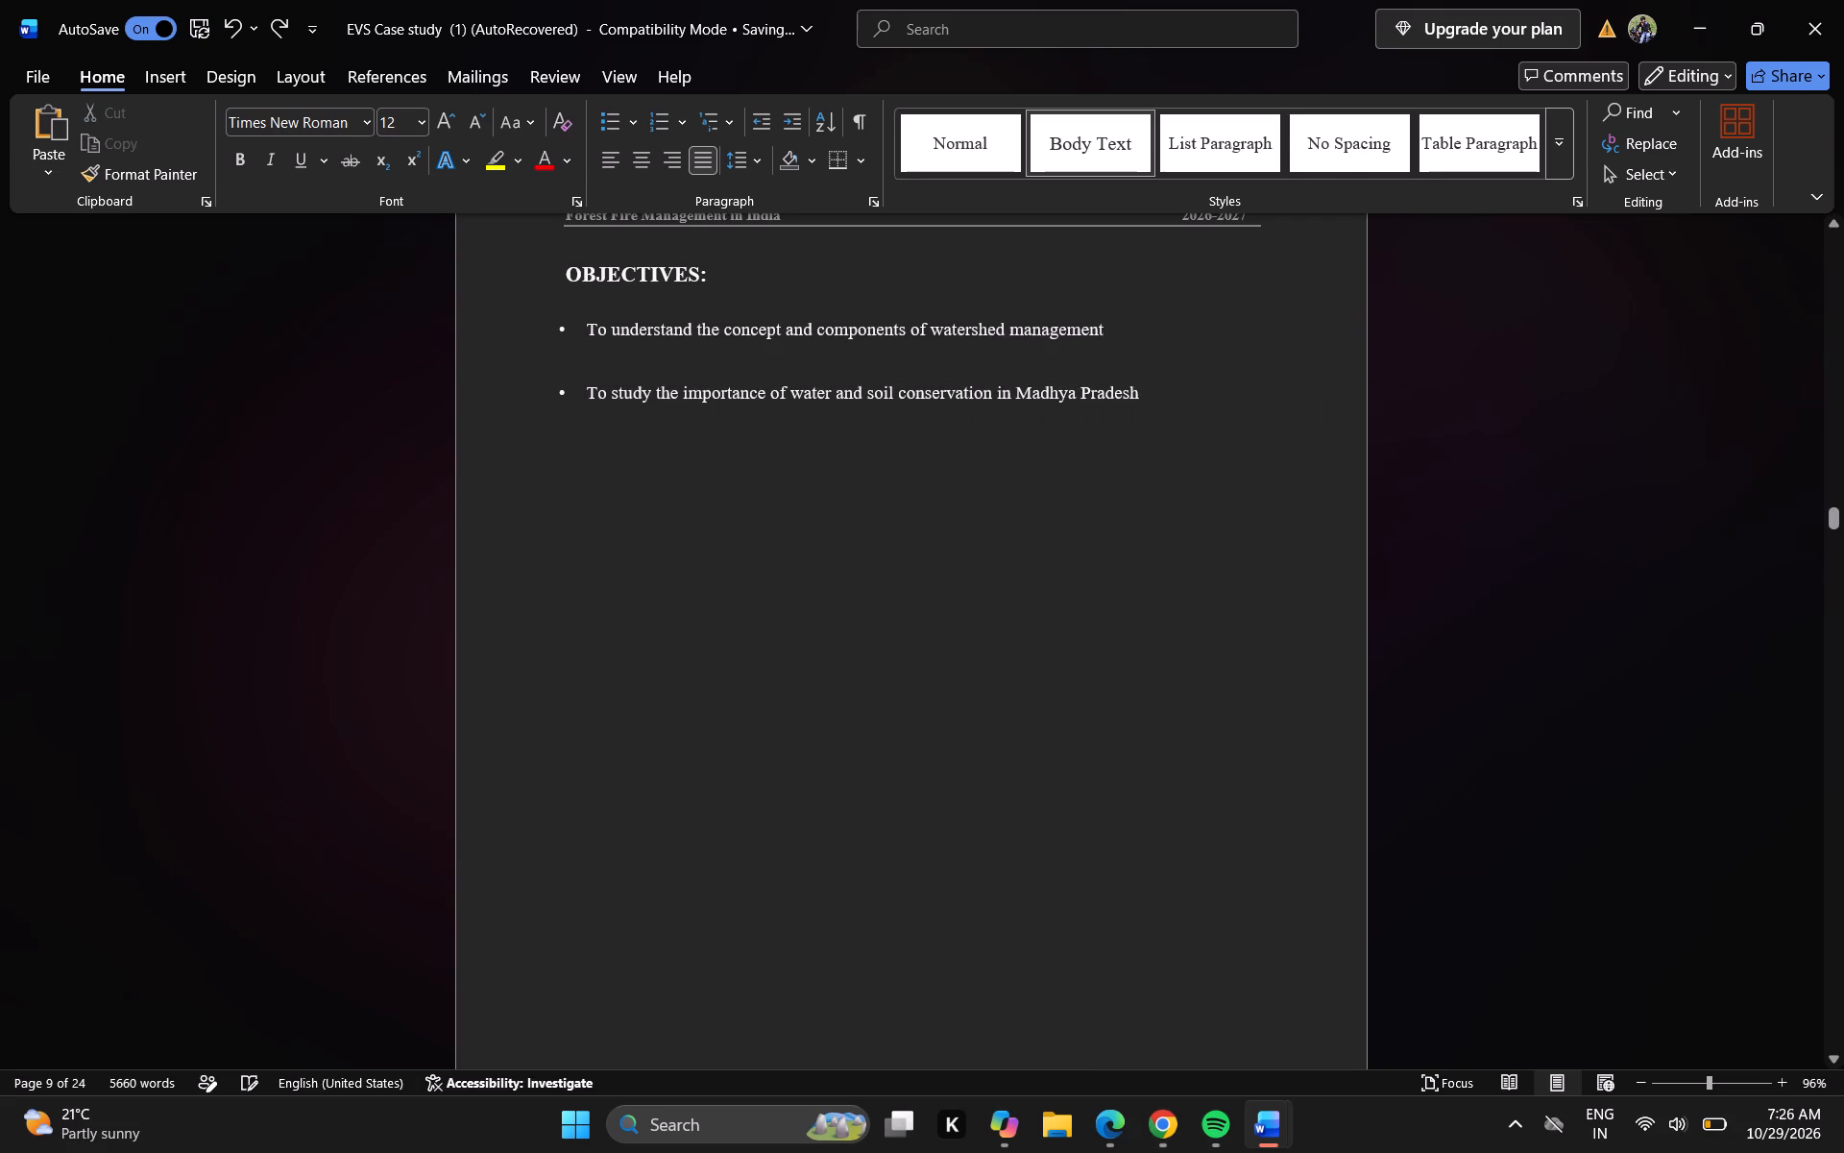
# Select both bulleted objectives under the "OBJECTIVES:" heading, including the blank line between them.
pyautogui.moveTo(552, 326); pyautogui.dragTo(1114, 417)
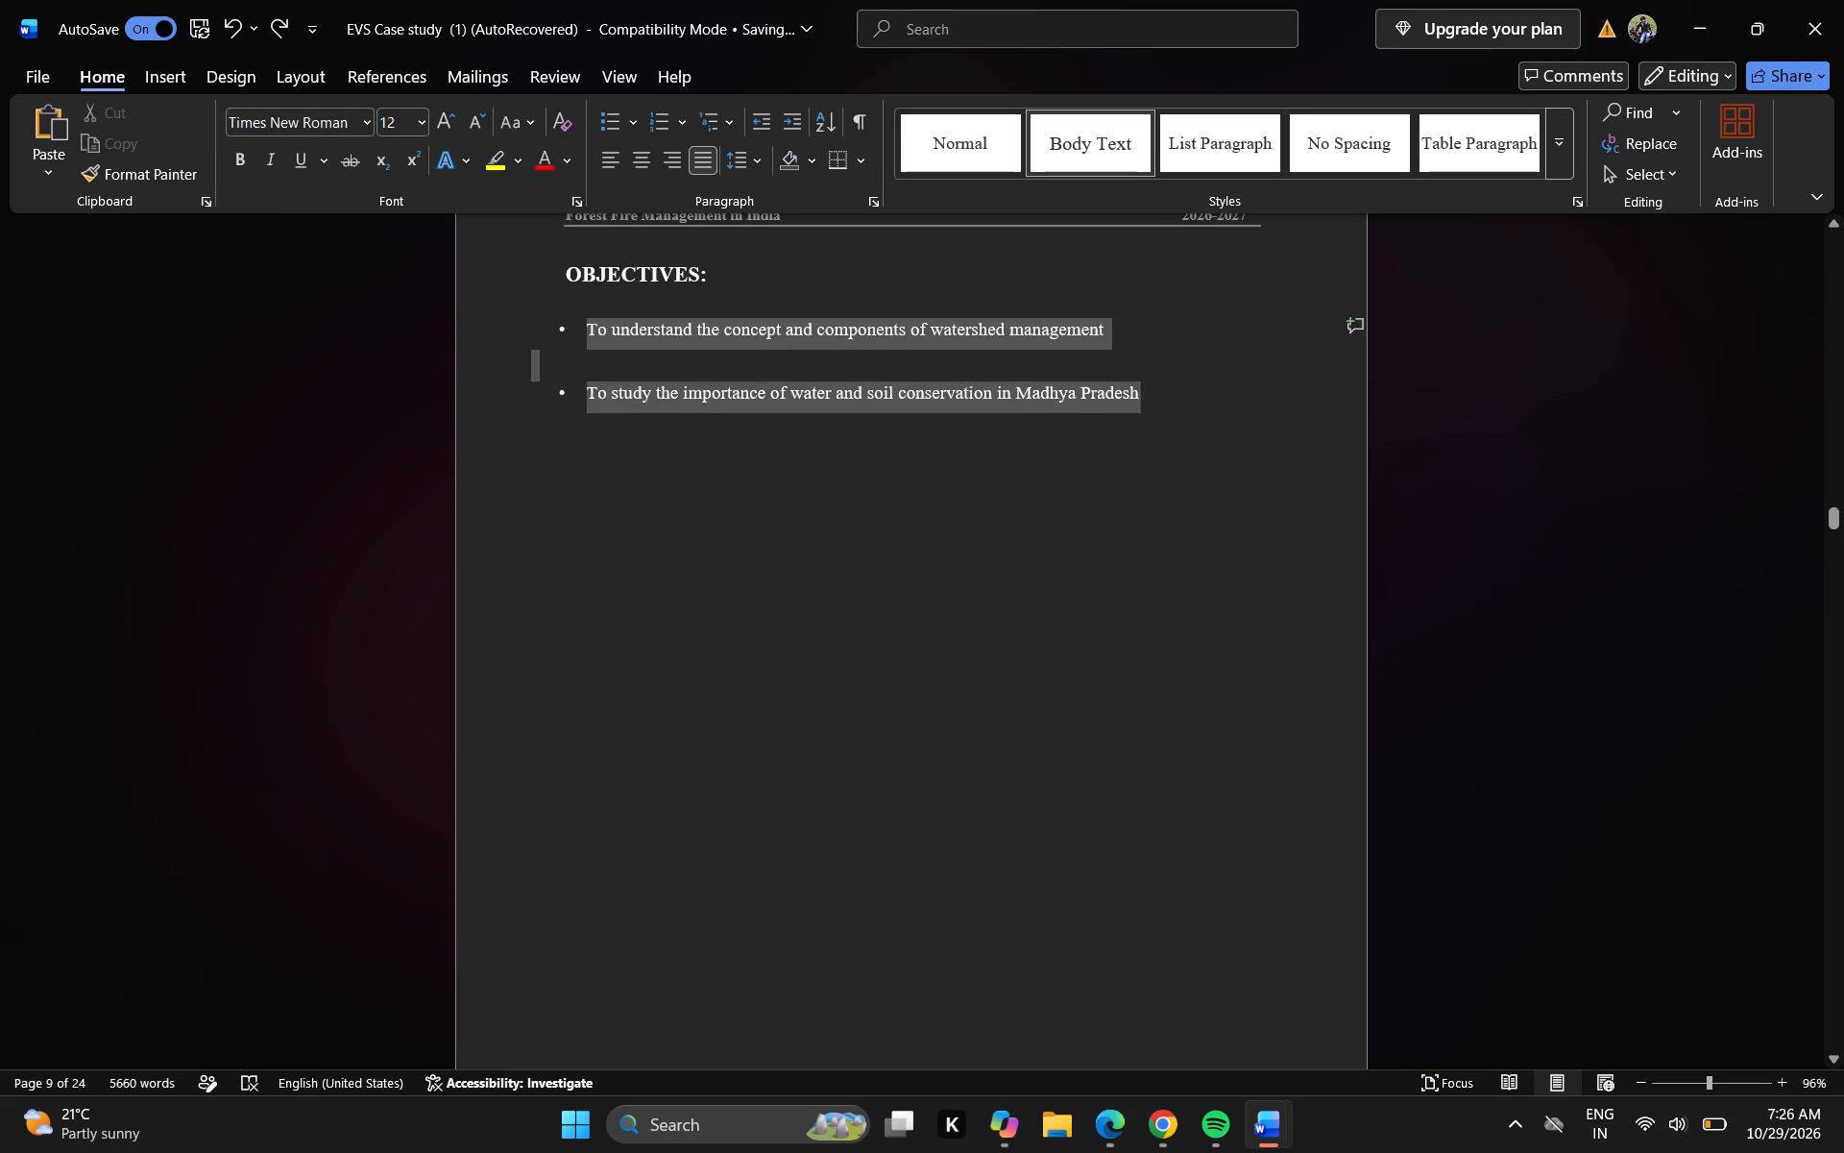
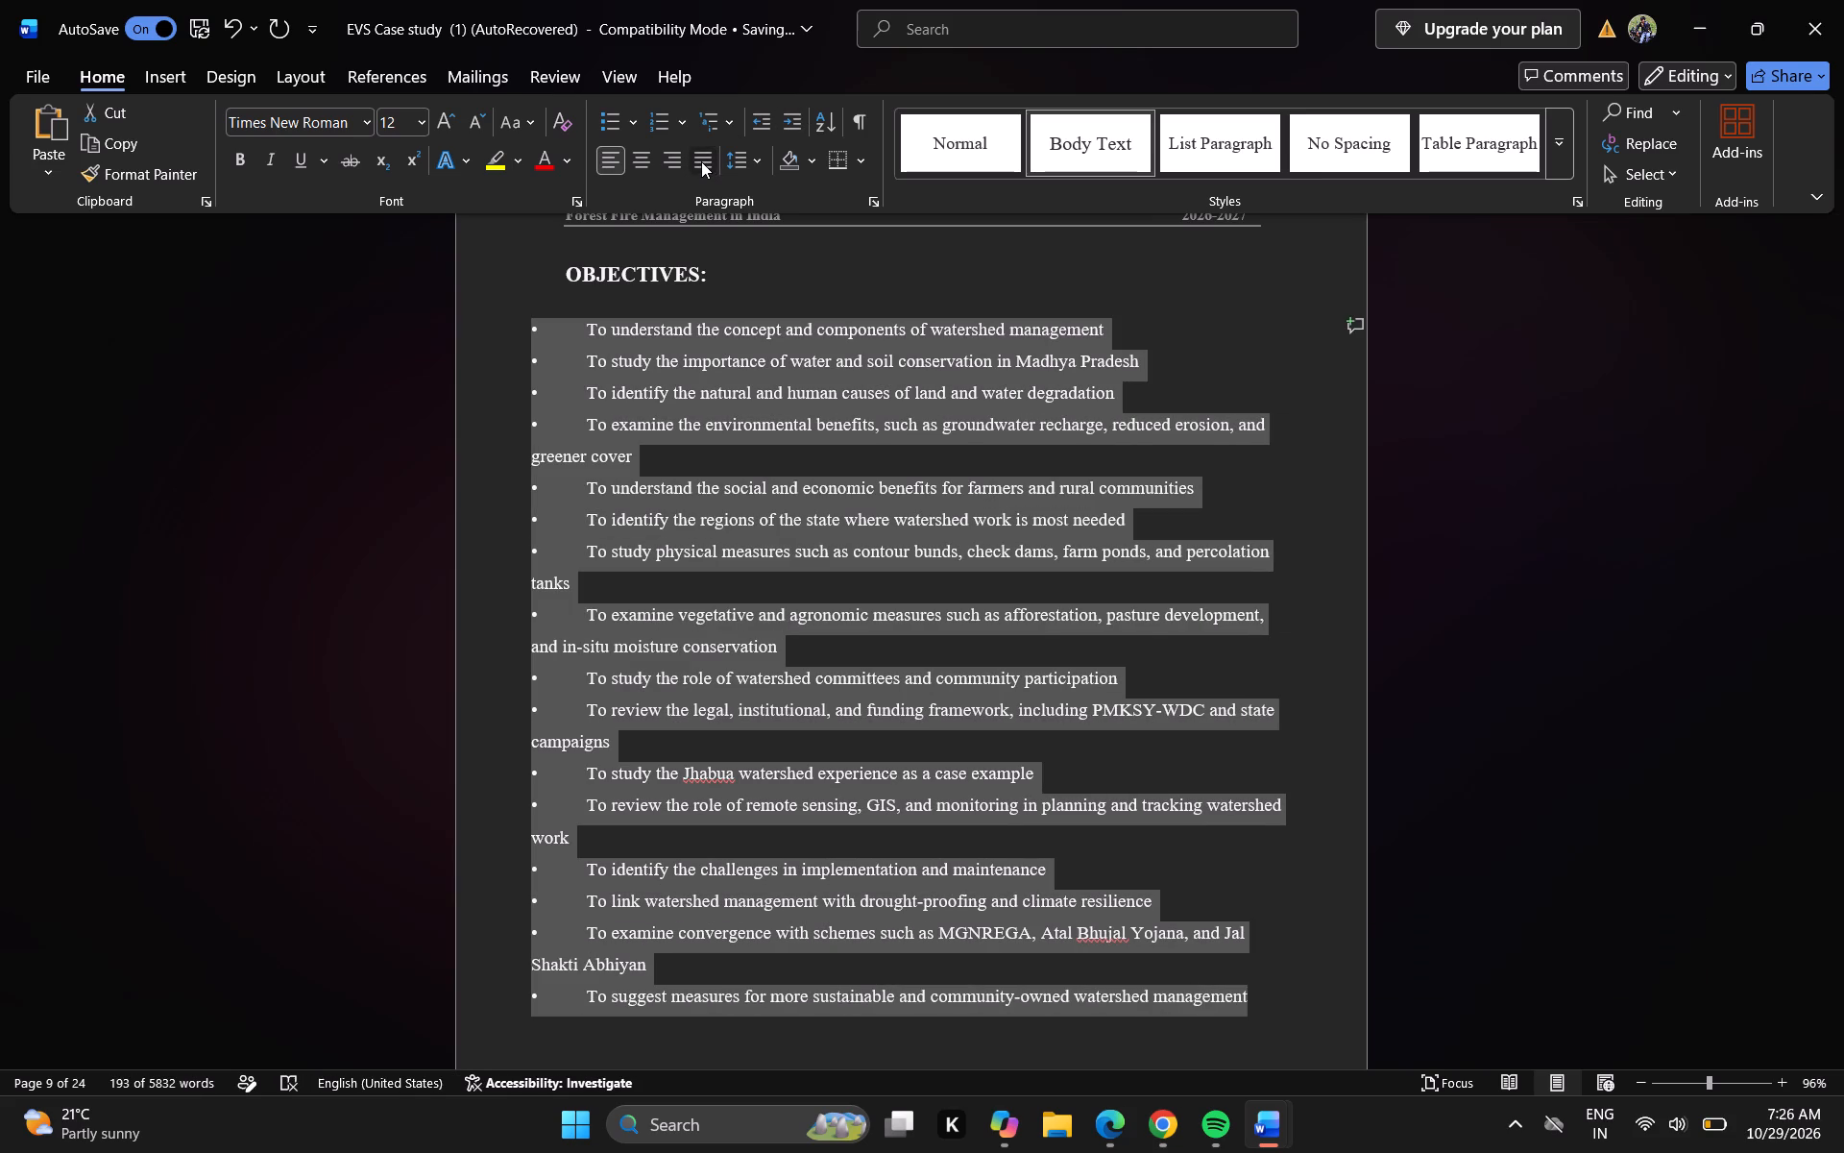
# Set the line spacing of the selected watershed objectives list to 1.5.
pyautogui.click(751, 163)
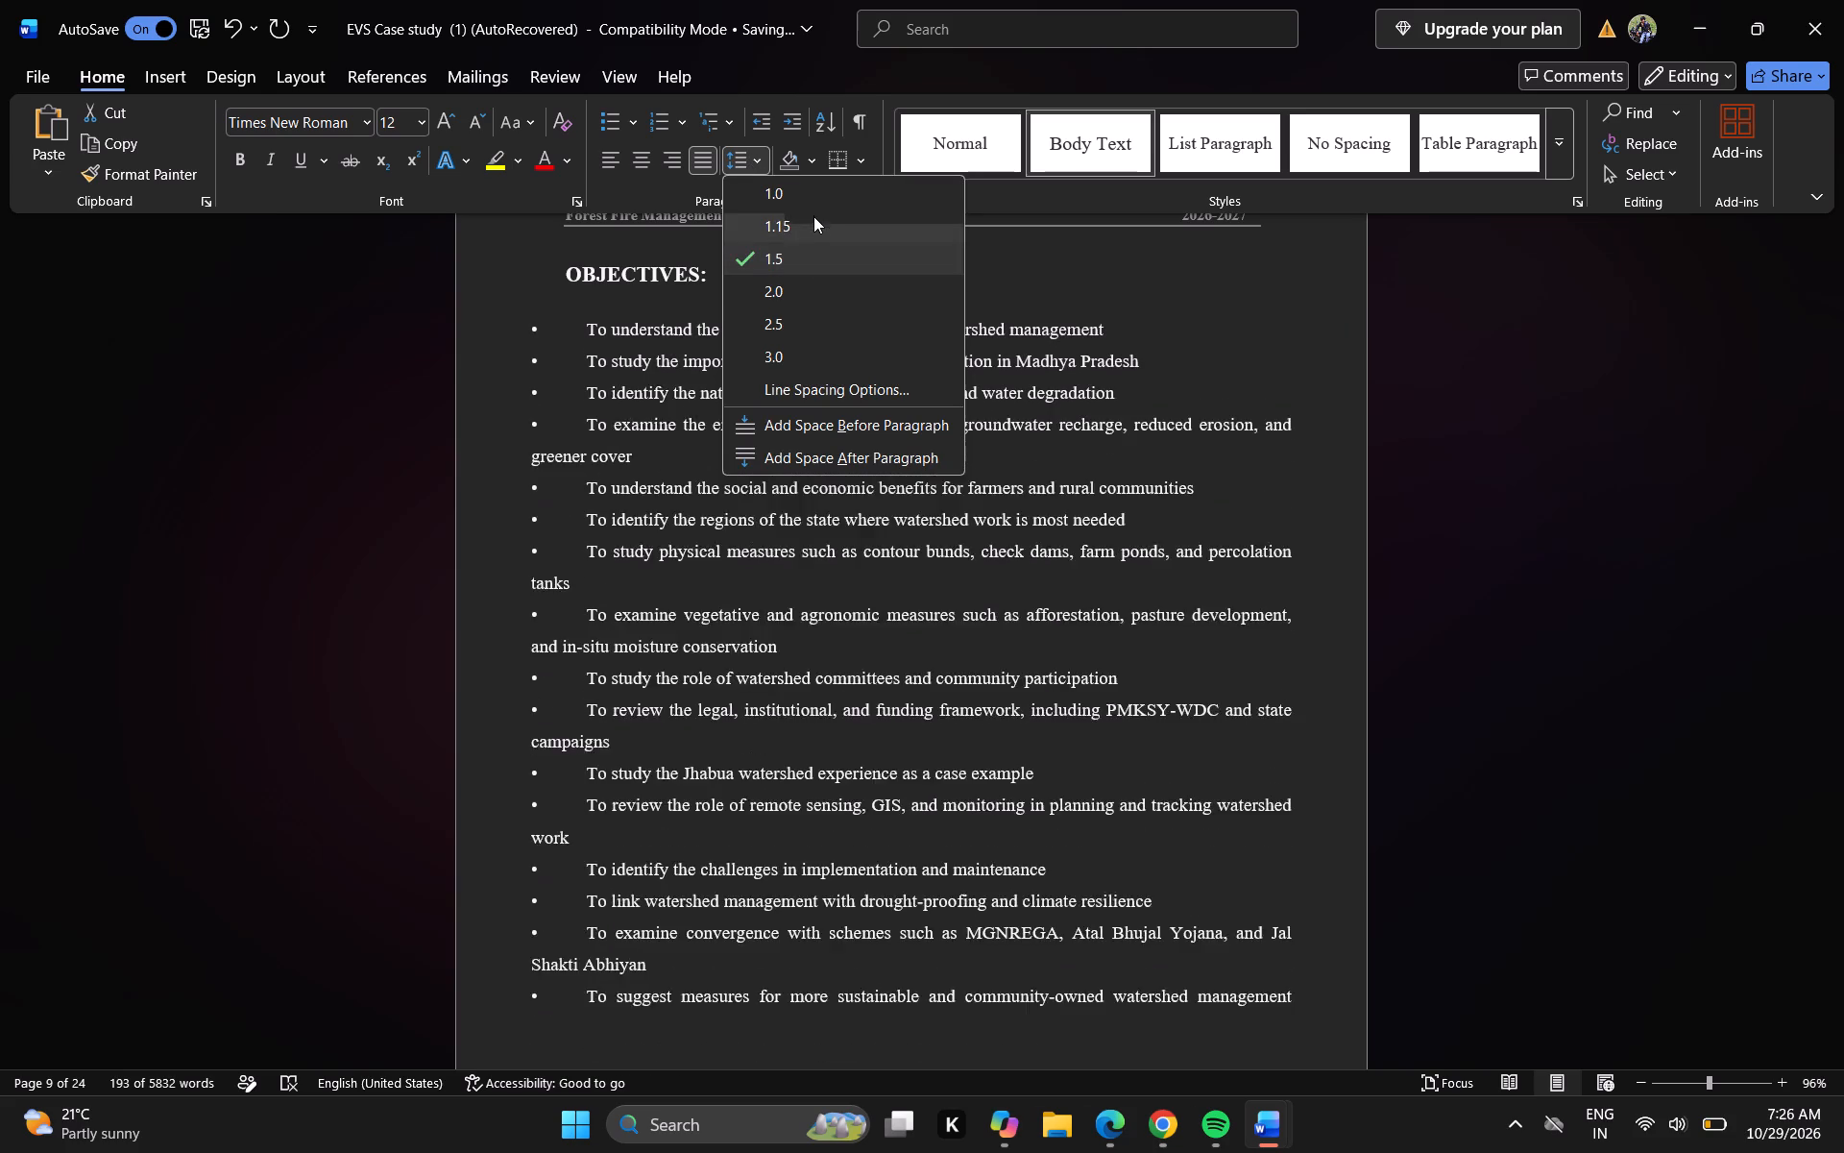
pyautogui.click(817, 273)
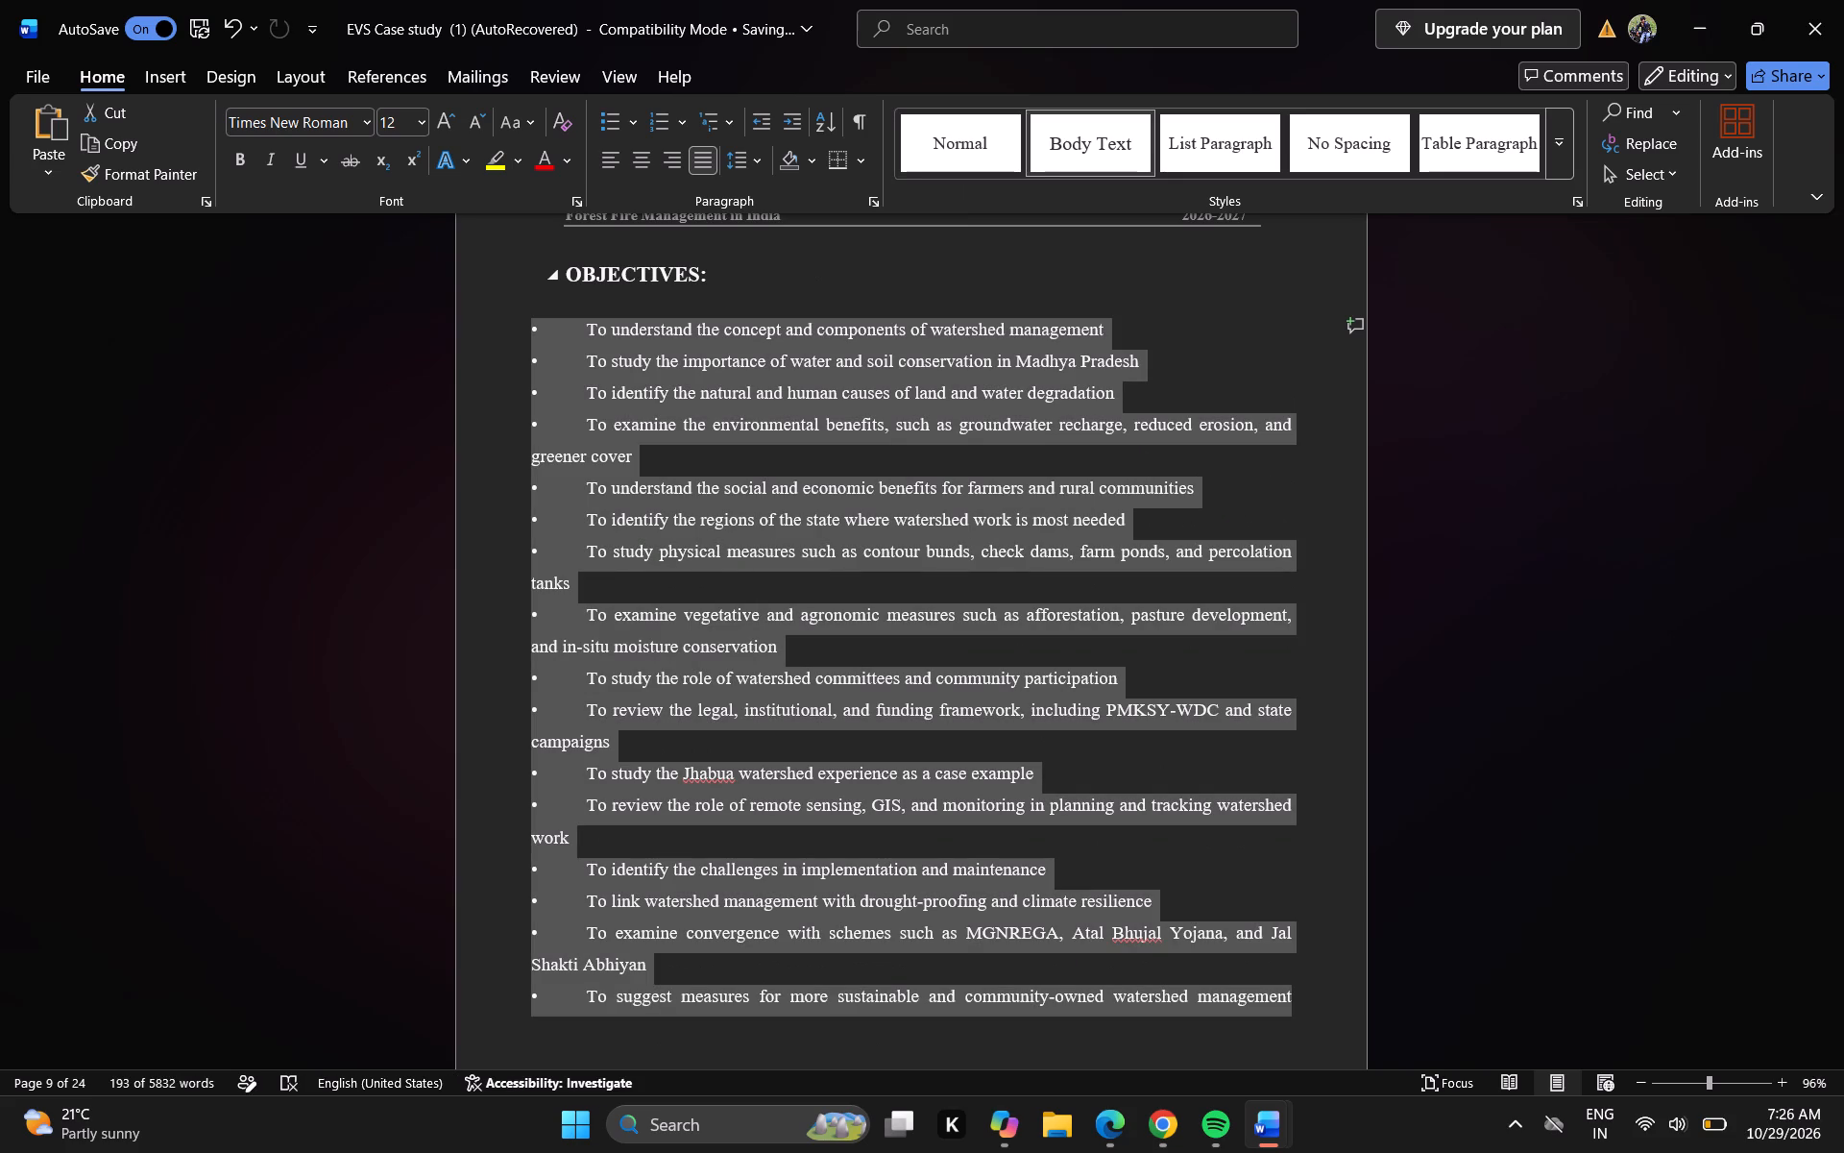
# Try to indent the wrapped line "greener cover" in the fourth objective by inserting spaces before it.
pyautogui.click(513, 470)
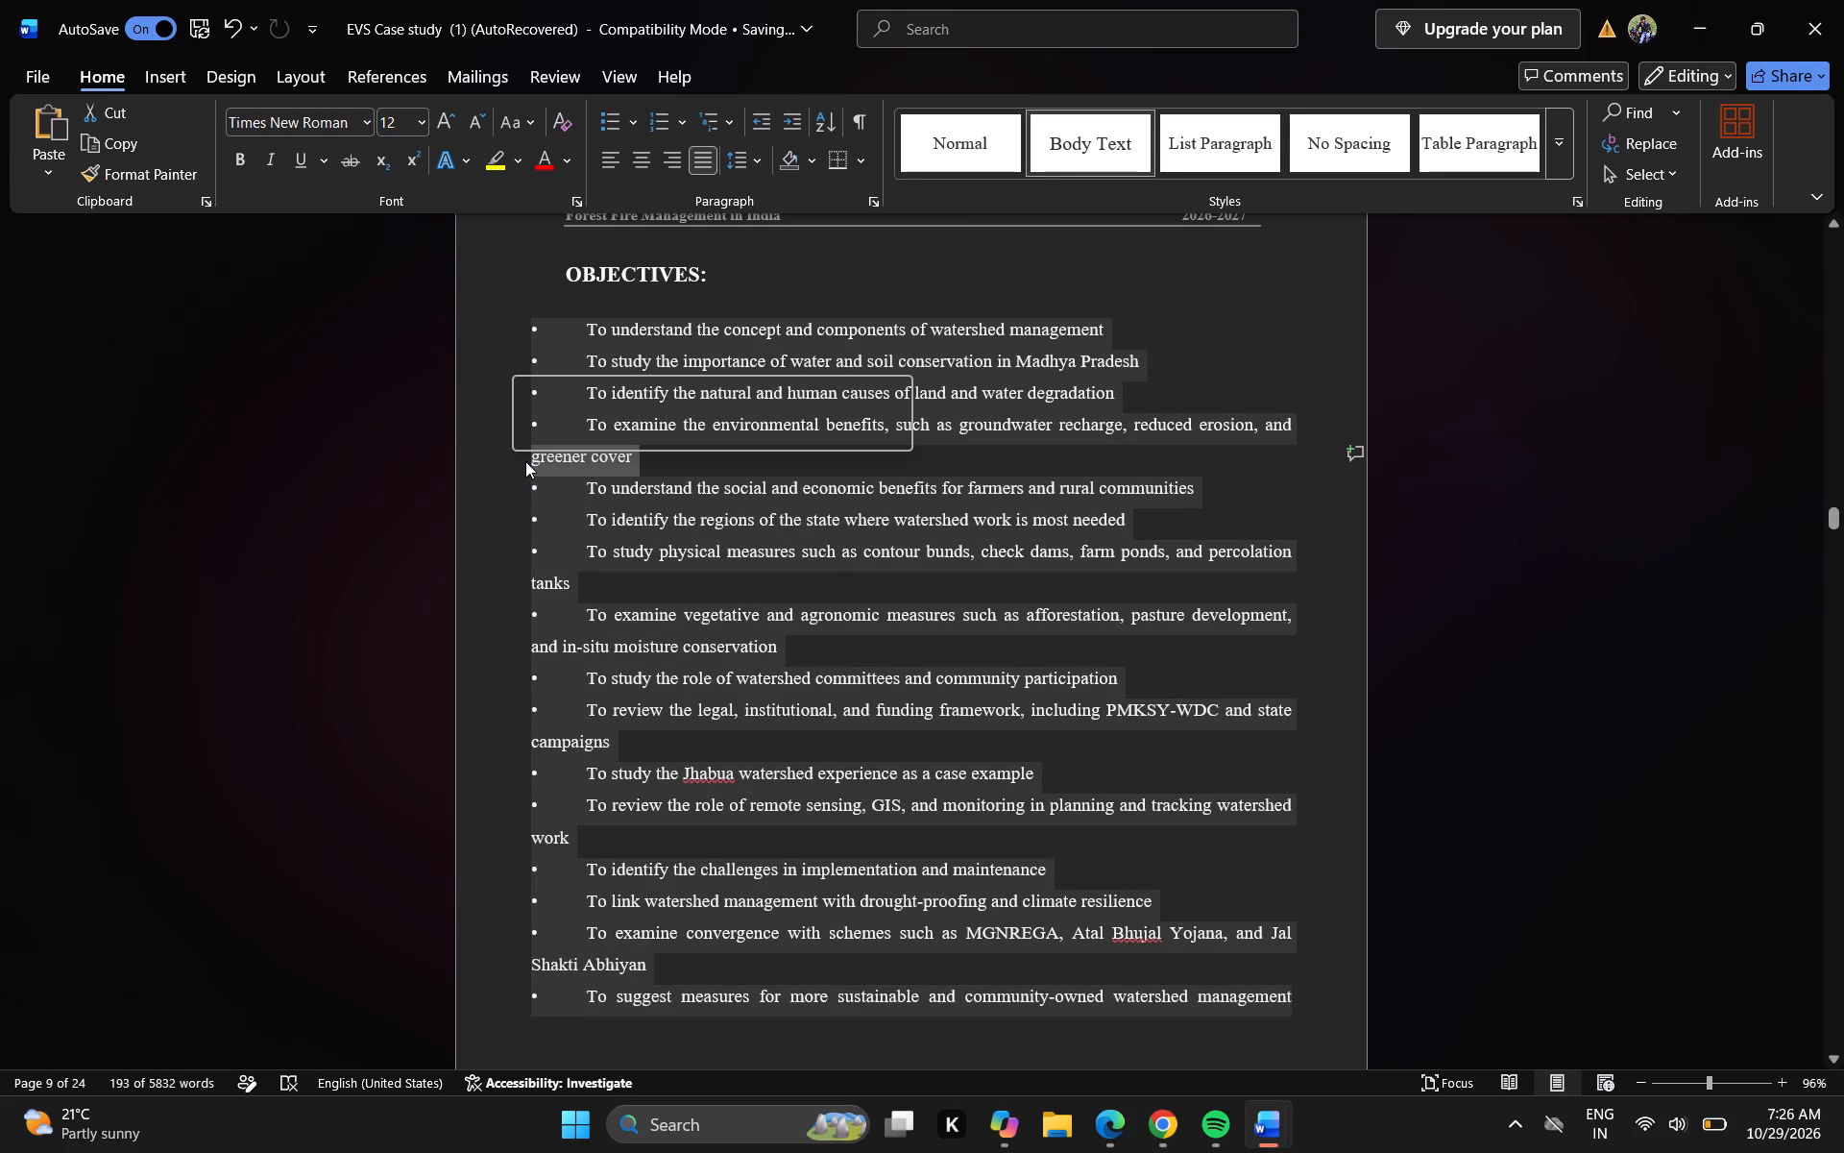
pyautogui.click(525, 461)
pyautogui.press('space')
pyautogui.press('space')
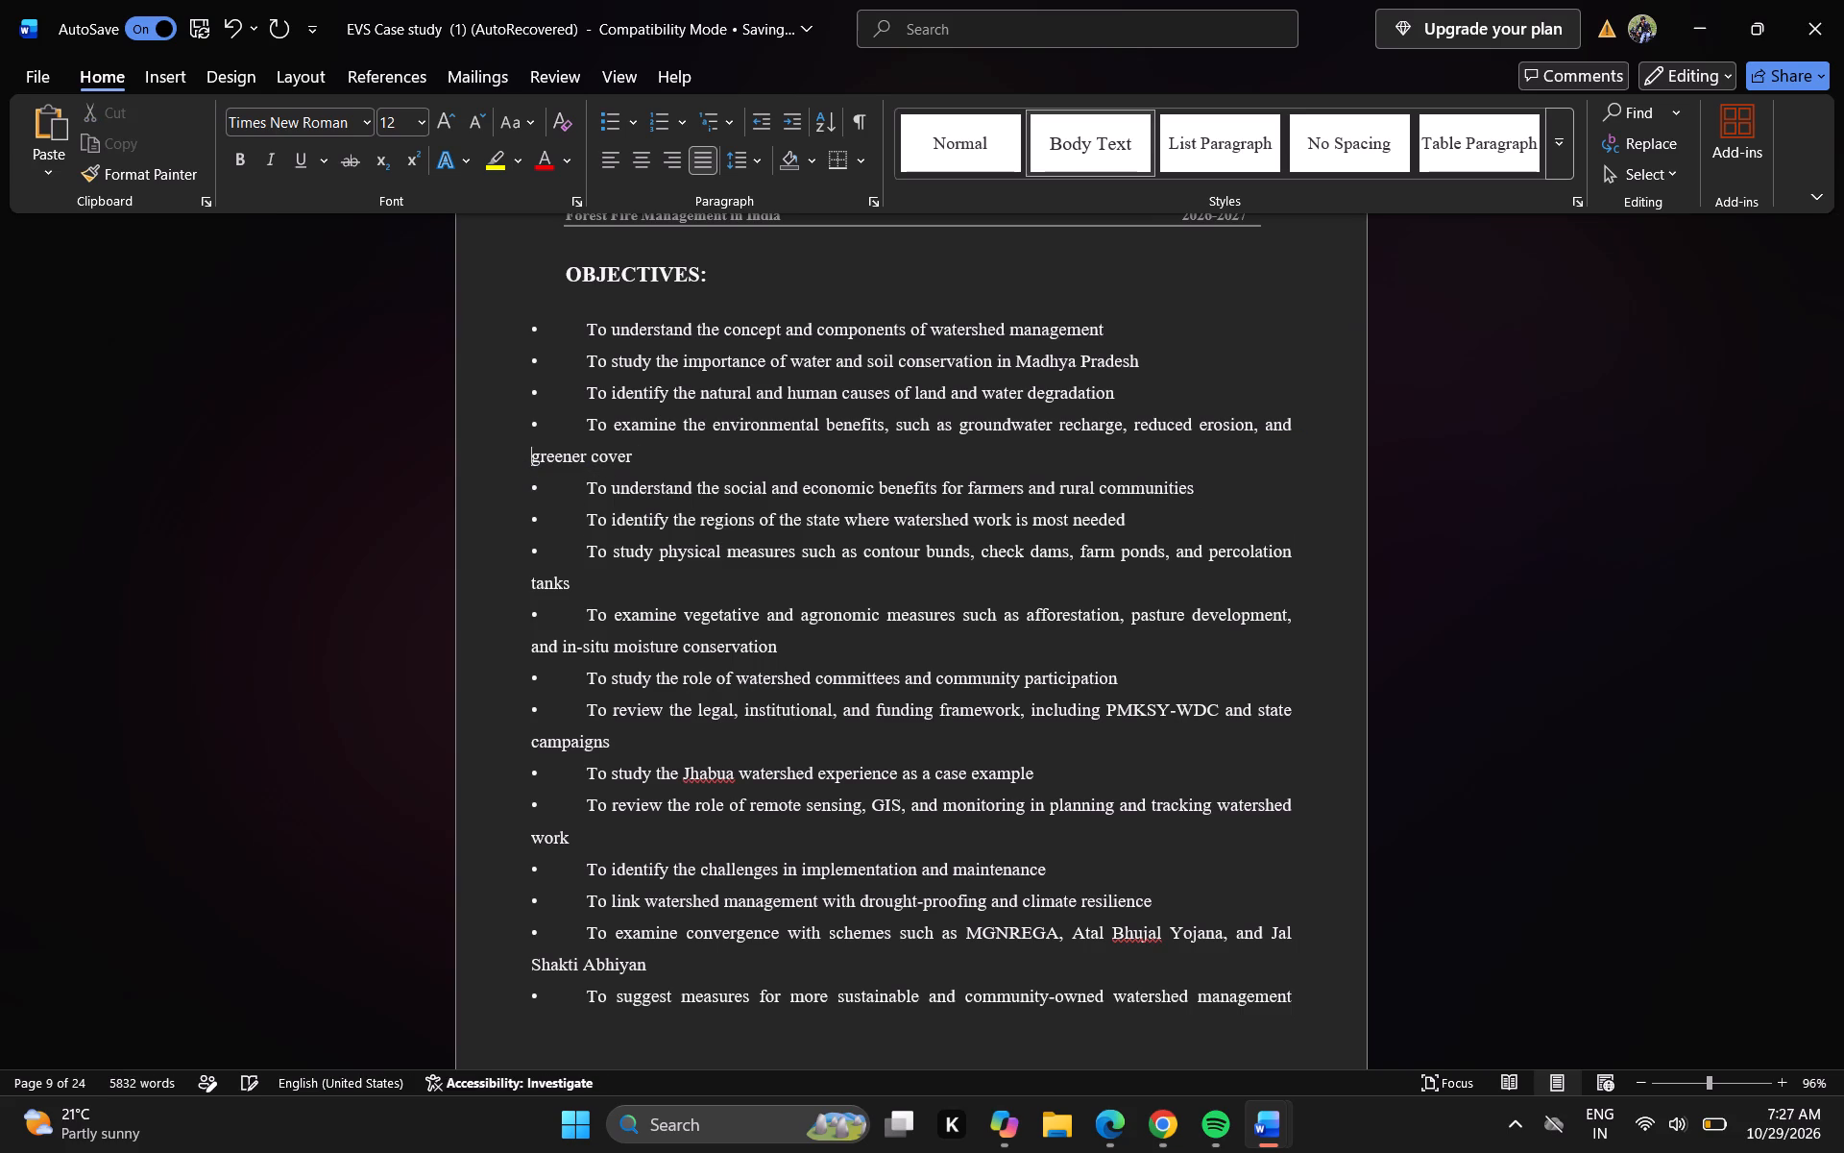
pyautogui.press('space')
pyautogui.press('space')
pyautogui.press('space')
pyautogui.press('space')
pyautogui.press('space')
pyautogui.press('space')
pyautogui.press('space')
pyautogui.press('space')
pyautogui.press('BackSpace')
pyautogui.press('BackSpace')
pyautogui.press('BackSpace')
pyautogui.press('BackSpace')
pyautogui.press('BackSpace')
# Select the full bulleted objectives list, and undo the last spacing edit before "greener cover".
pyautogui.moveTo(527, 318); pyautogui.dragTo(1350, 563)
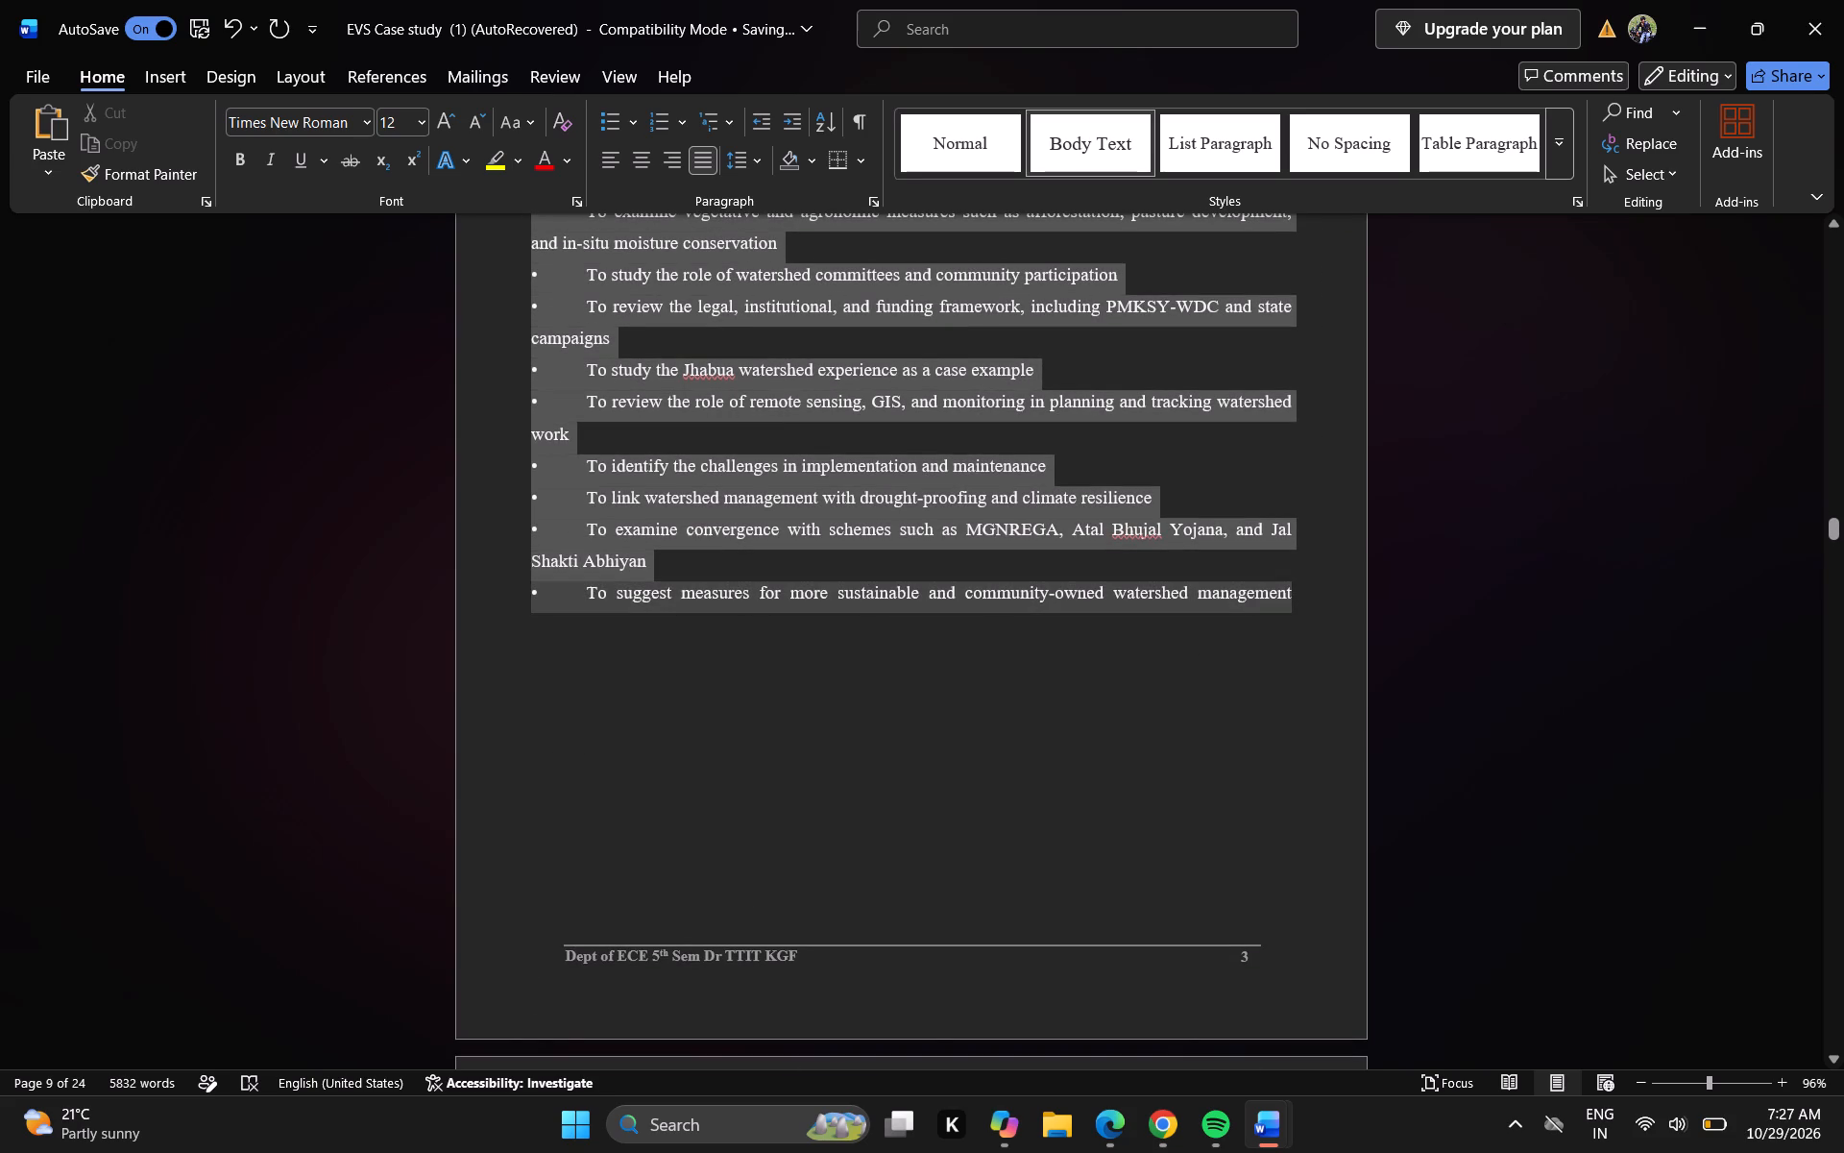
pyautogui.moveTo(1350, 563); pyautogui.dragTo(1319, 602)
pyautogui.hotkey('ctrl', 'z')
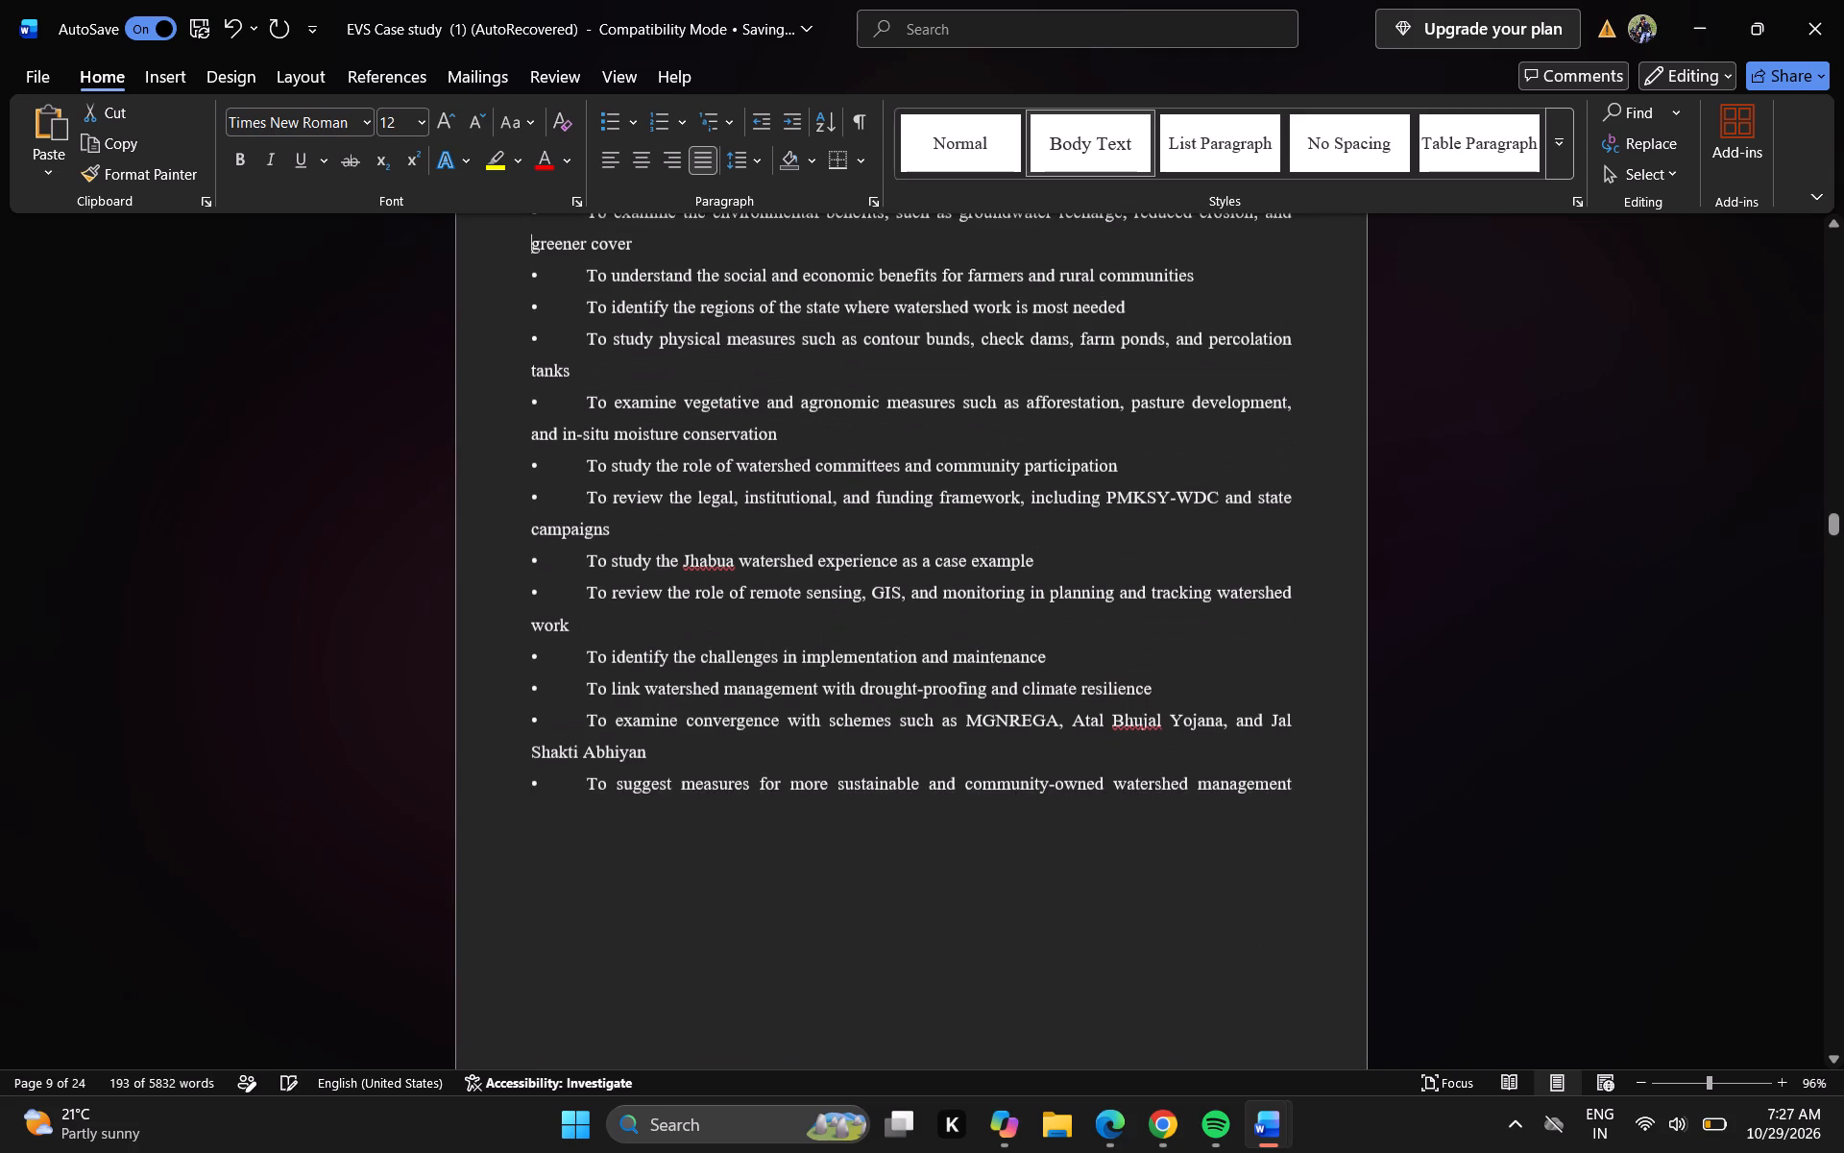
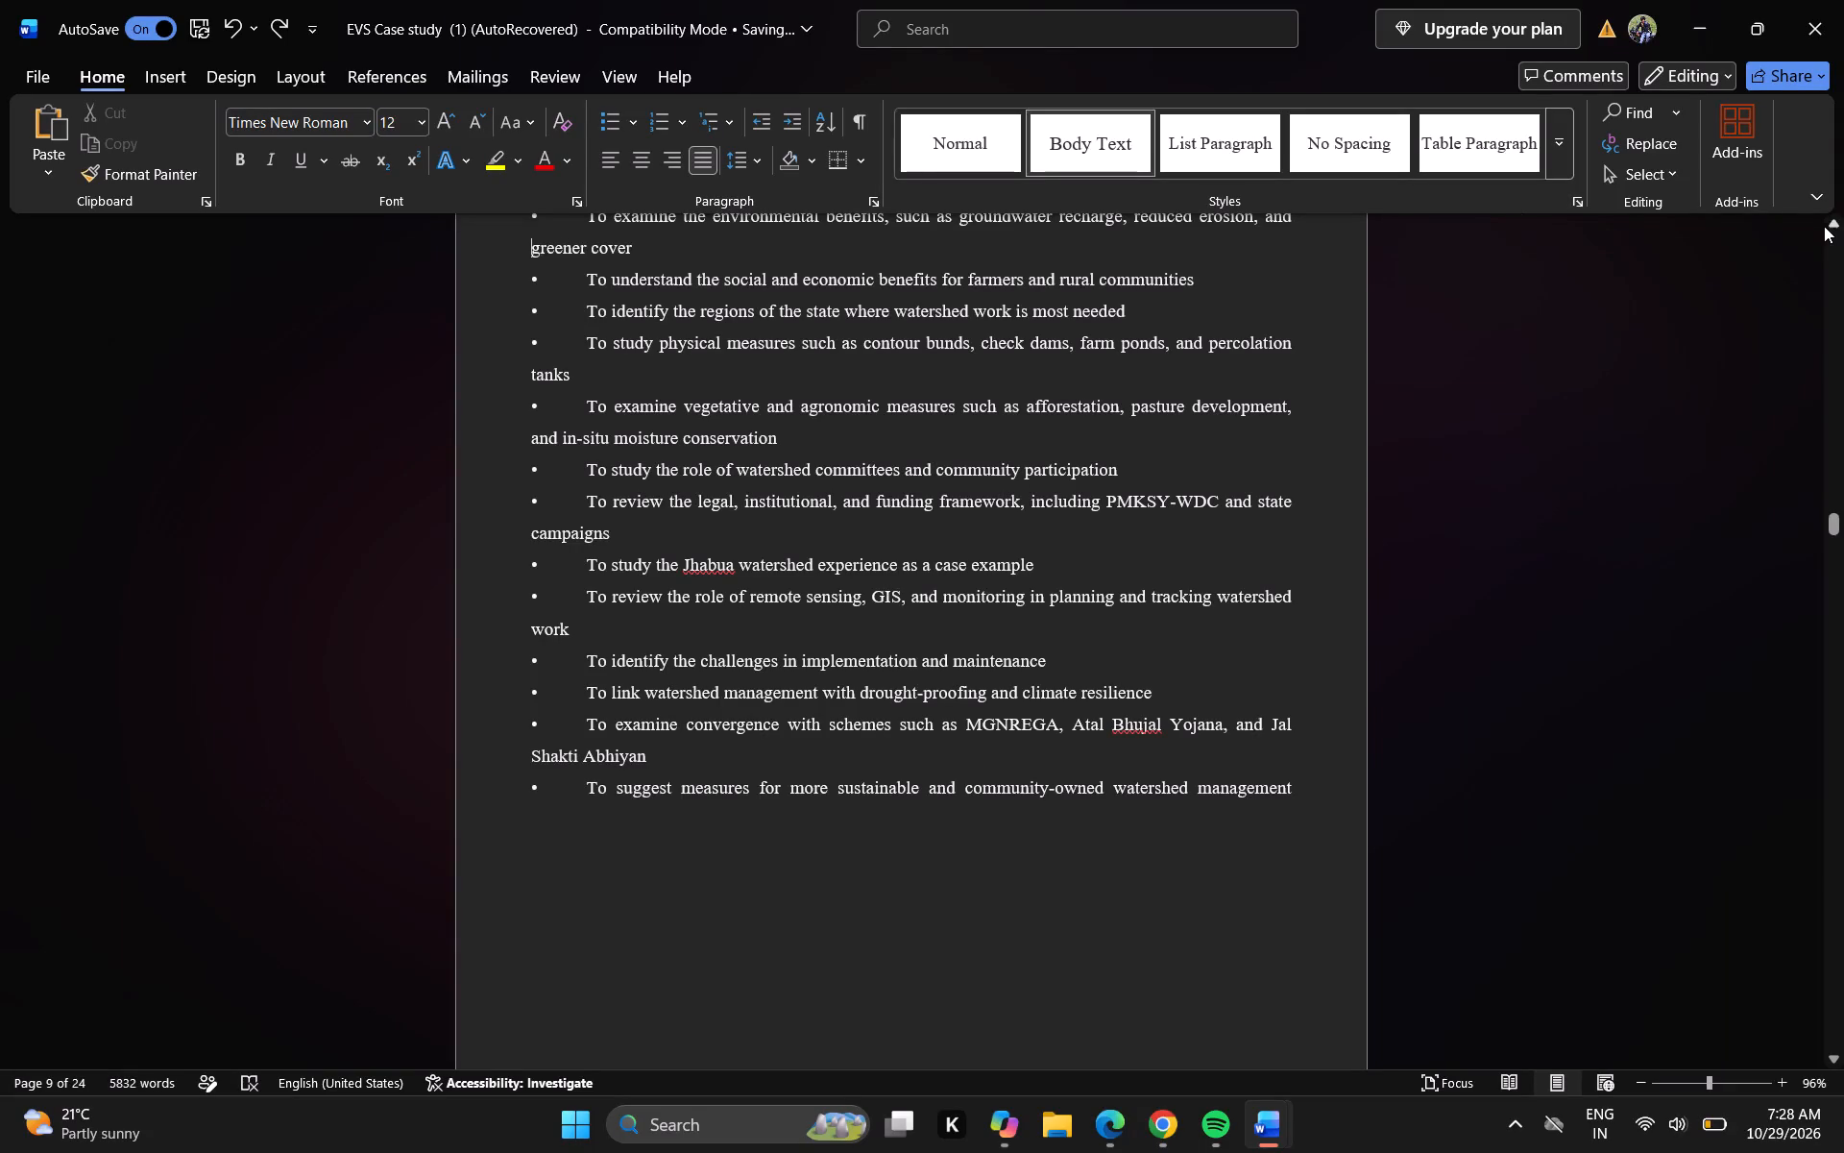
# Undo the recent edits to the bulleted list under the "OBJECTIVES:" heading, back through its justified alignment.
pyautogui.click(1834, 233)
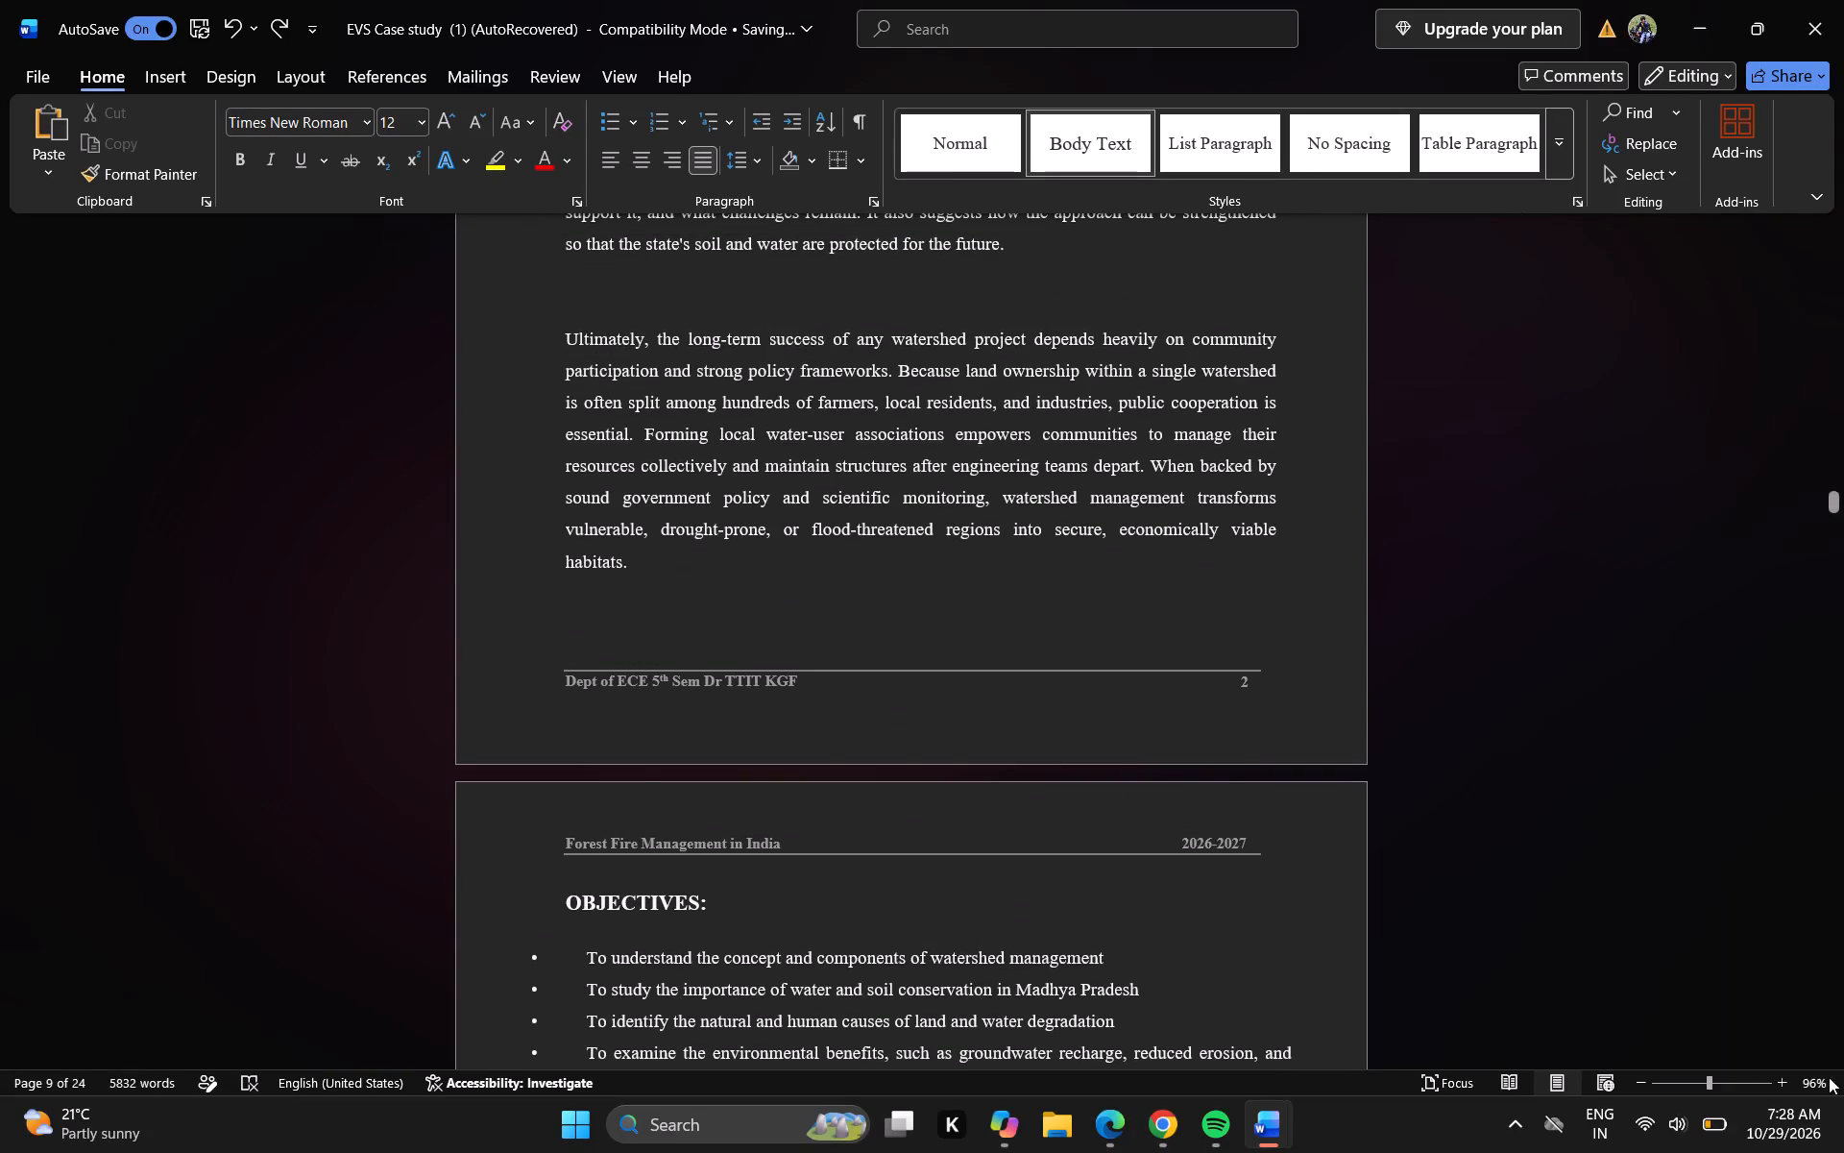
pyautogui.click(1836, 1057)
pyautogui.tripleClick(1836, 1057)
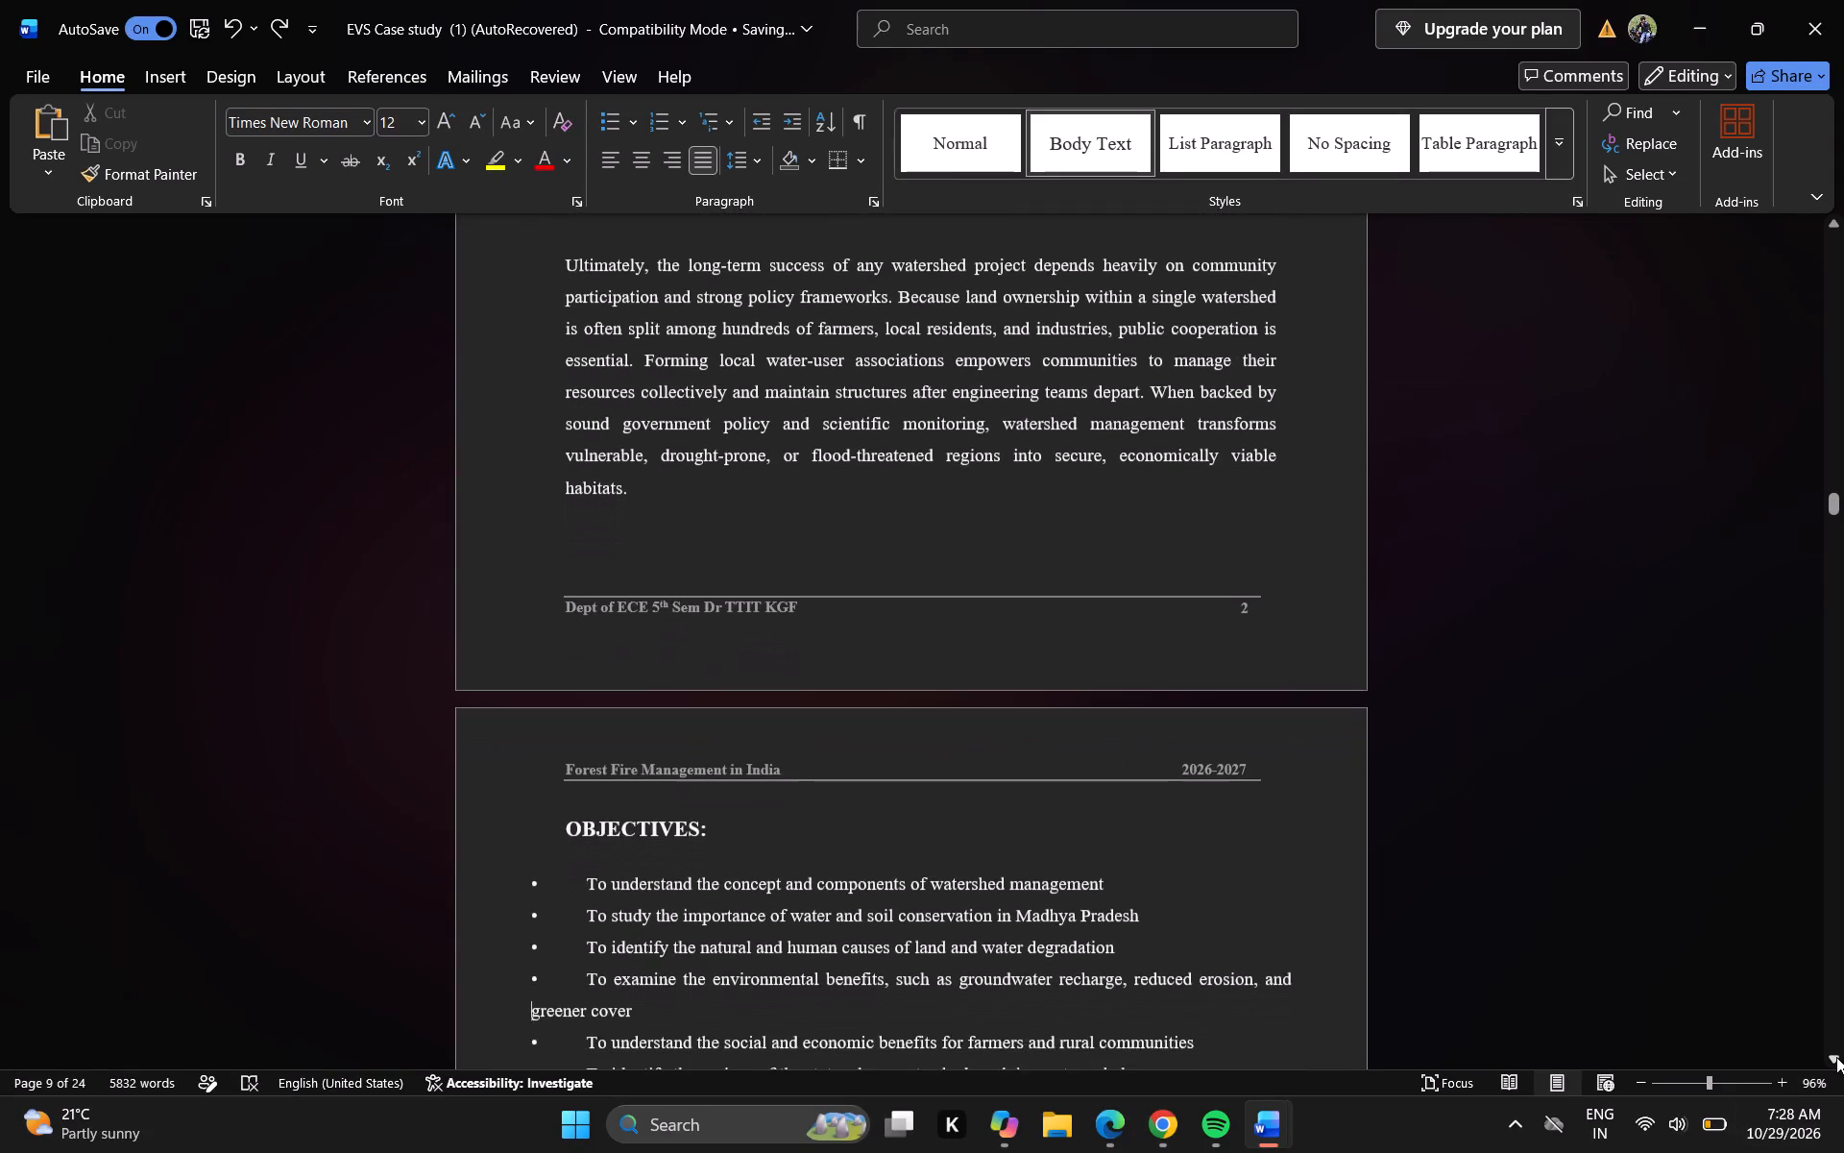
pyautogui.tripleClick(1836, 1057)
pyautogui.tripleClick(1836, 1057)
pyautogui.tripleClick(1836, 1057)
pyautogui.tripleClick(1836, 1057)
pyautogui.tripleClick(1836, 1057)
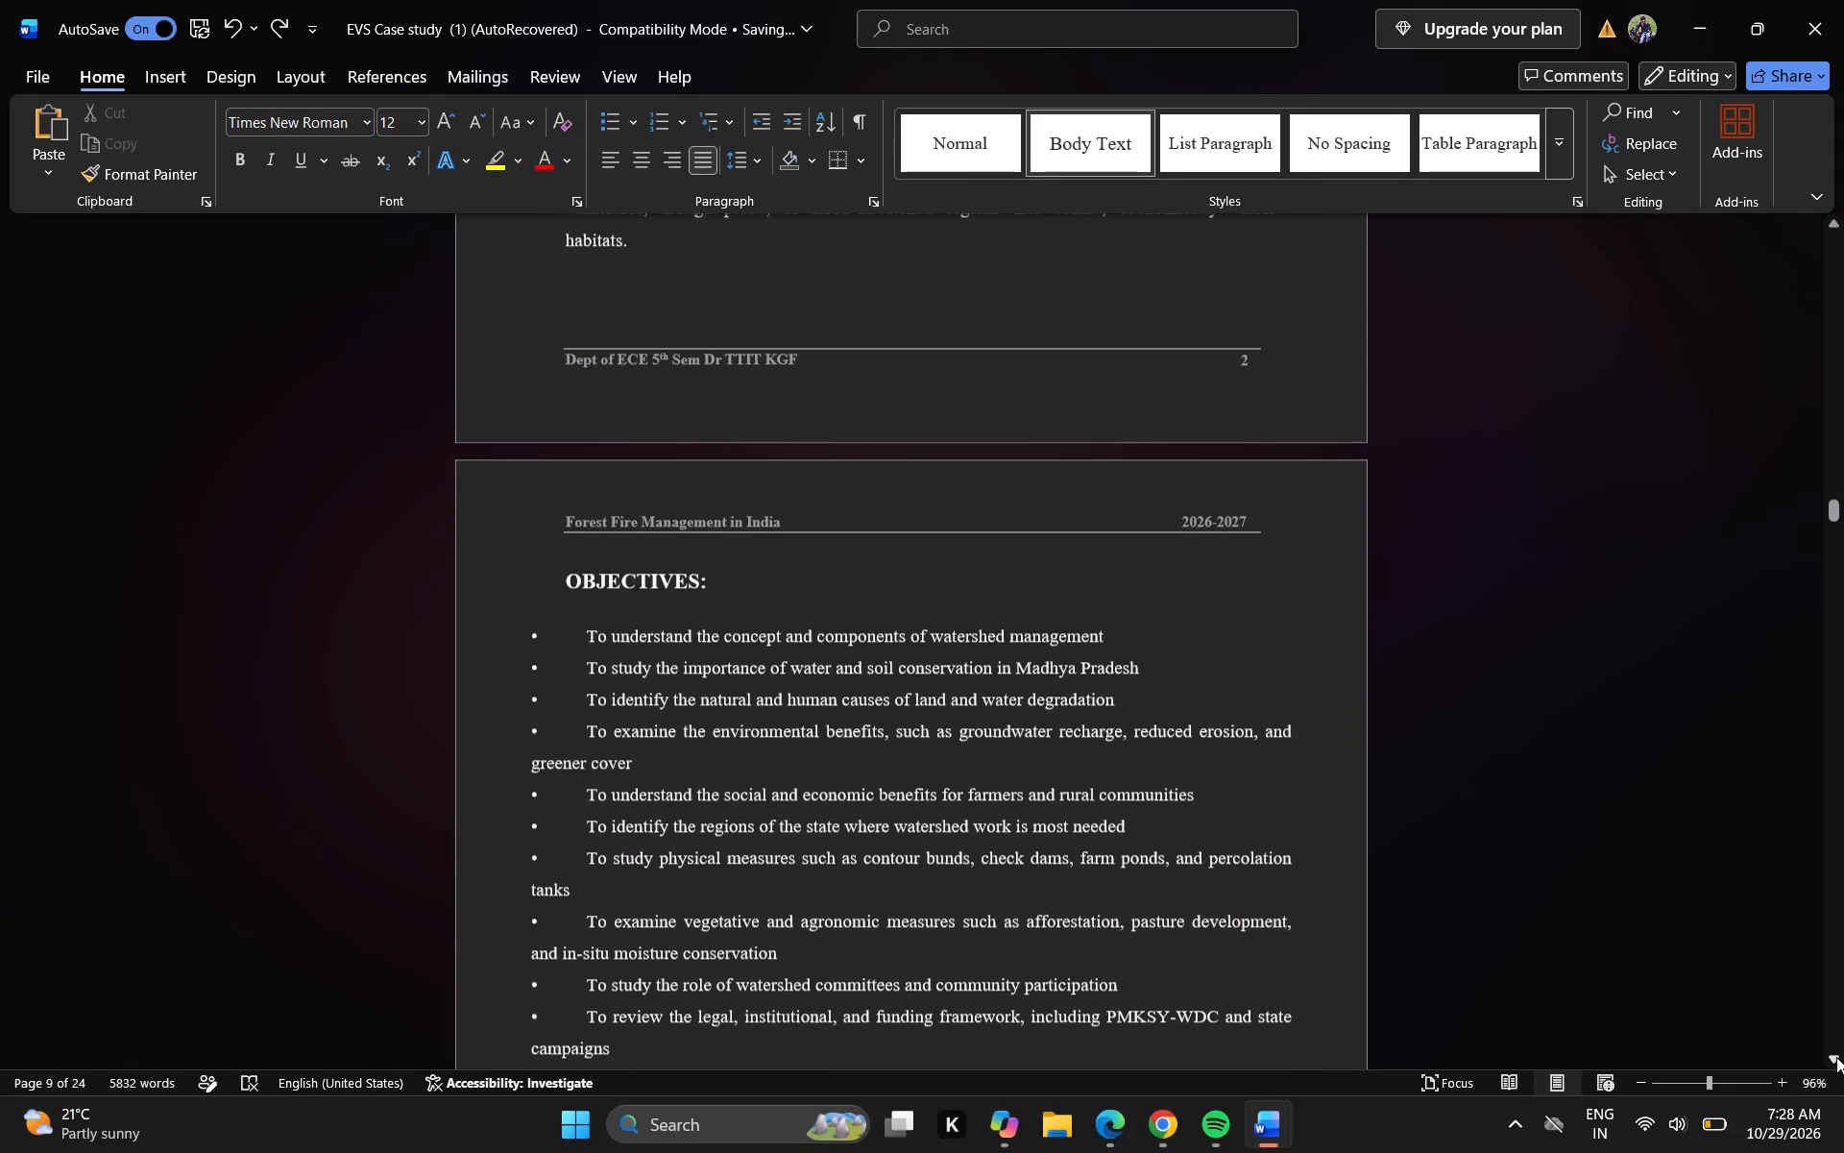
pyautogui.tripleClick(1836, 1057)
pyautogui.tripleClick(1836, 1057)
pyautogui.tripleClick(1836, 1057)
pyautogui.tripleClick(1836, 1057)
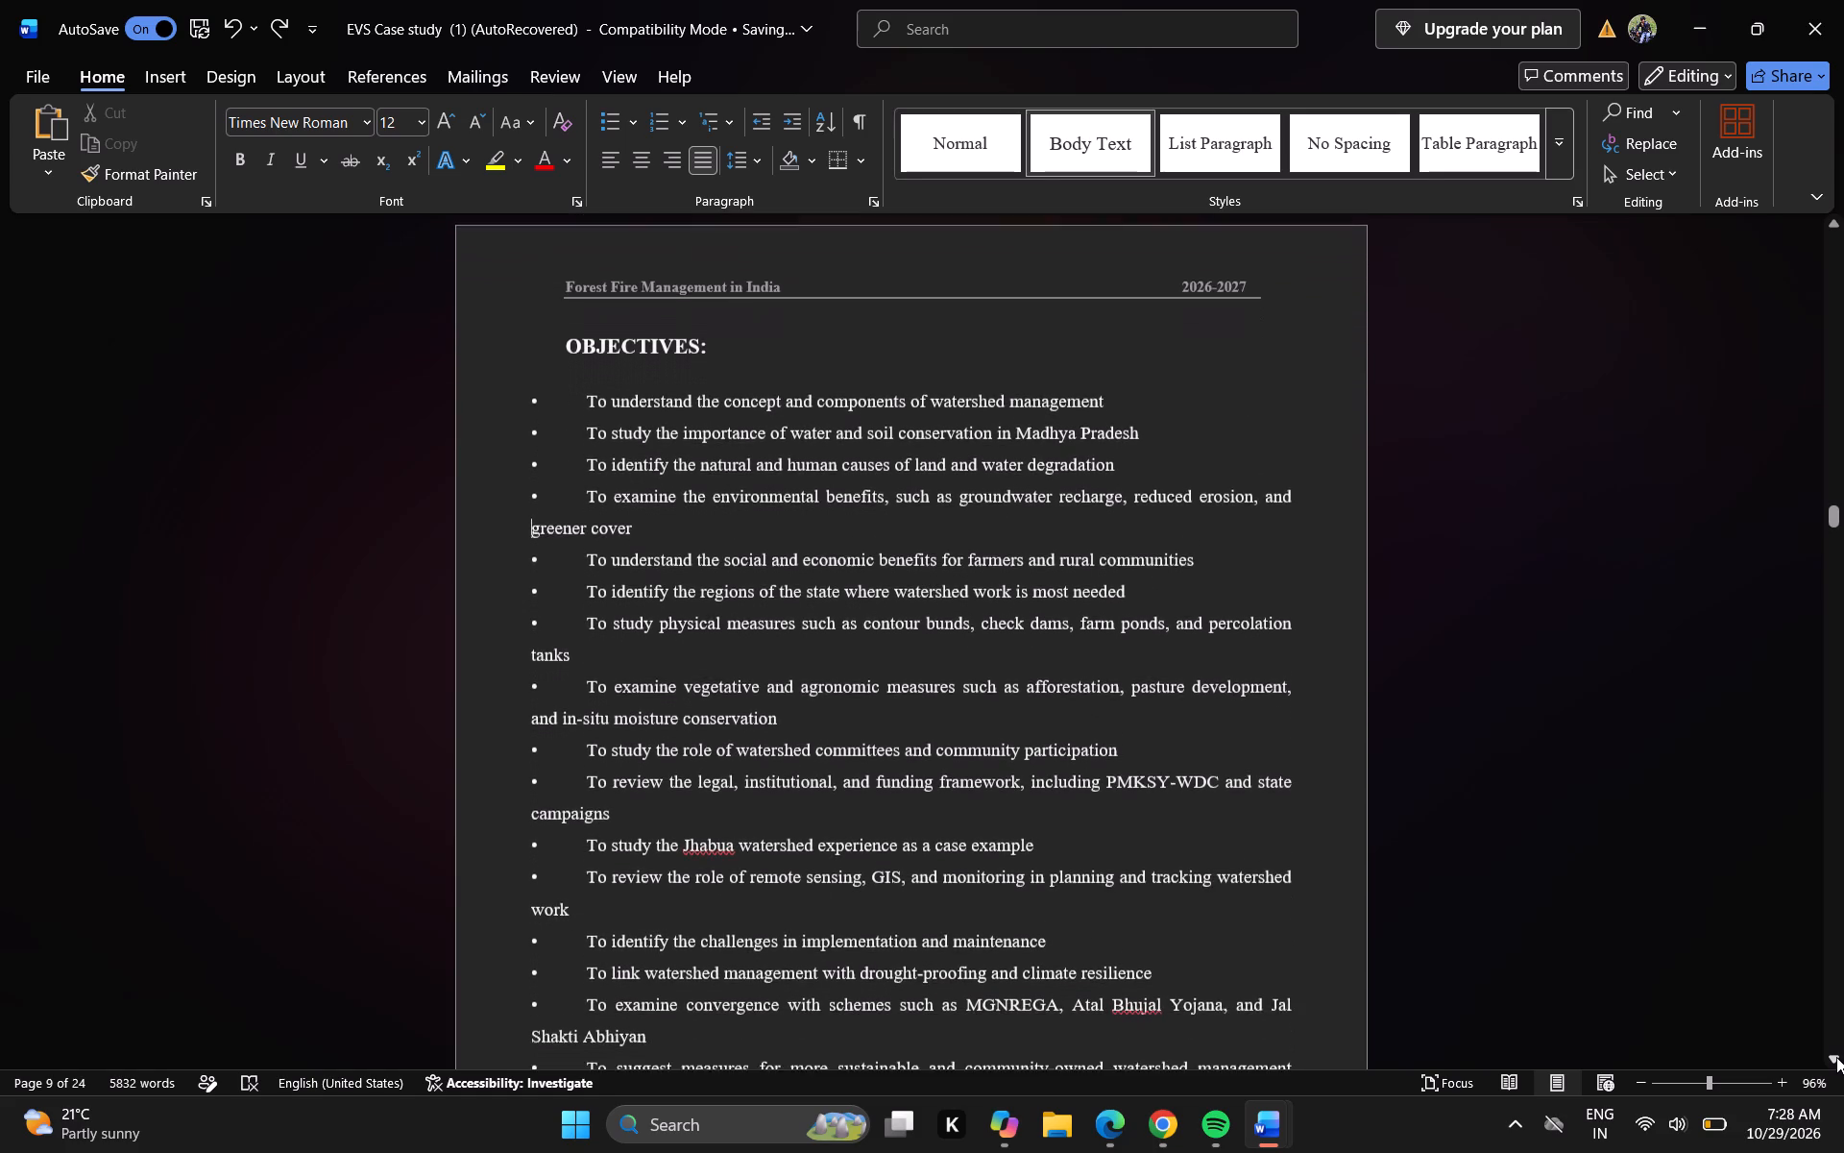
pyautogui.click(1836, 1057)
pyautogui.hotkey('ctrl', 'z')
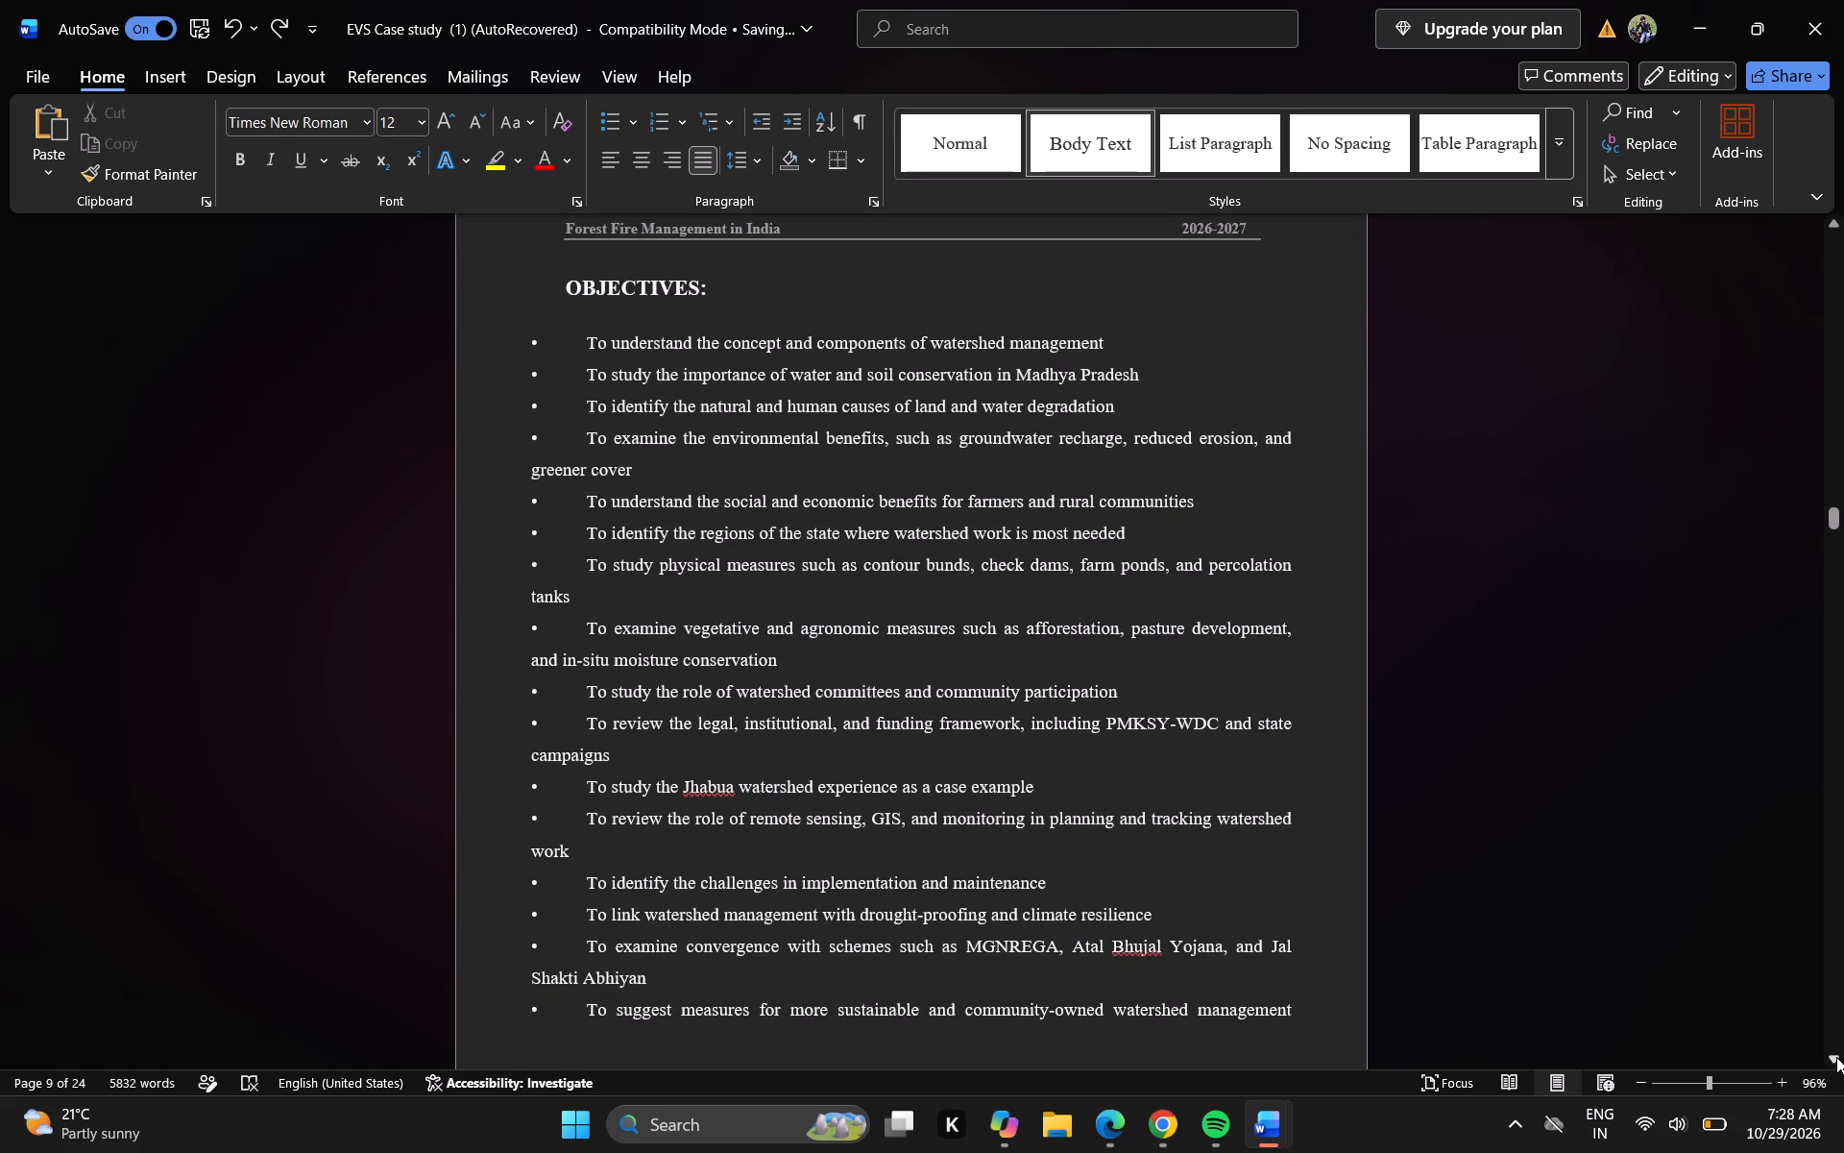
pyautogui.hotkey('ctrl', 'z')
pyautogui.hotkey('ctrl', 'z')
pyautogui.hotkey('ctrl', 'z')
pyautogui.hotkey('ctrl', 'z')
pyautogui.hotkey('ctrl', 'z')
pyautogui.hotkey('ctrl', 'z')
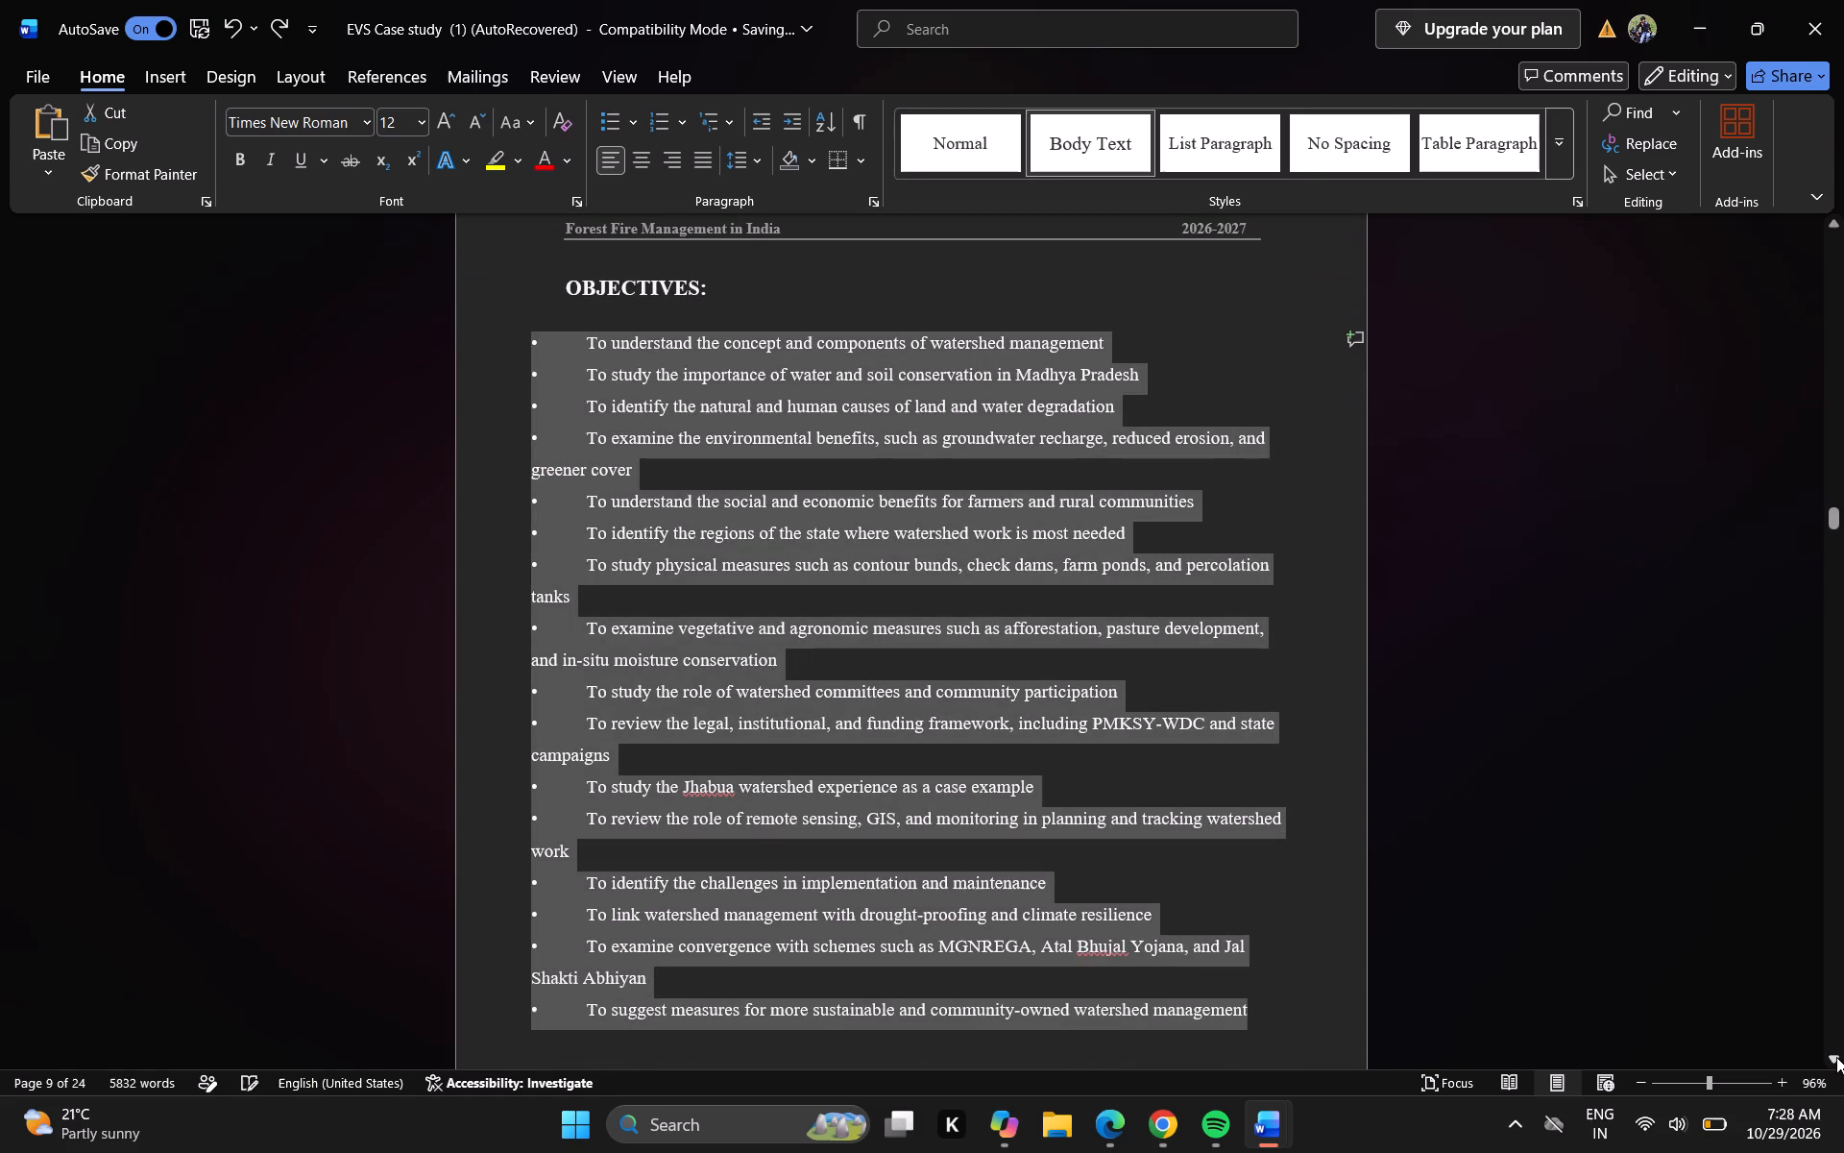
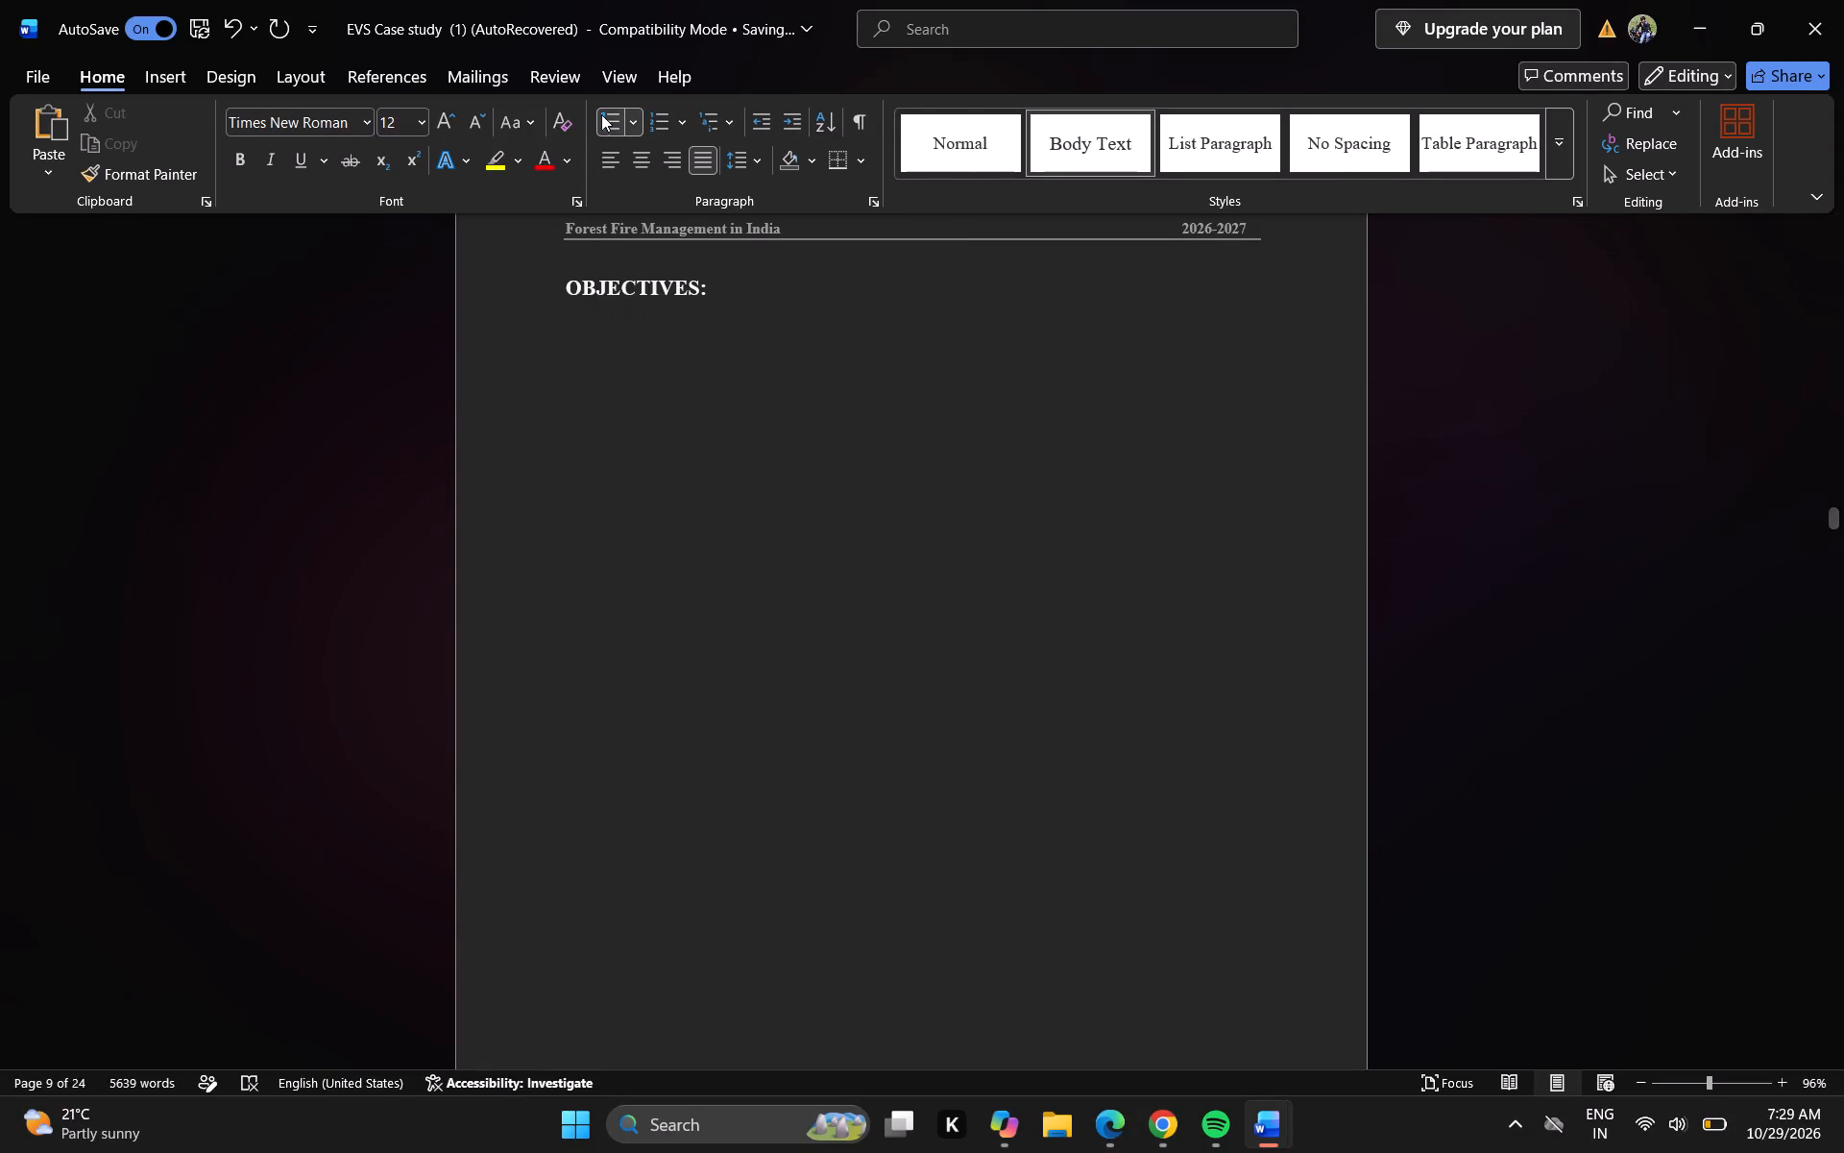
# Apply solid round bullets under the OBJECTIVES heading and paste the copied watershed objectives list there.
pyautogui.click(607, 116)
pyautogui.click(636, 119)
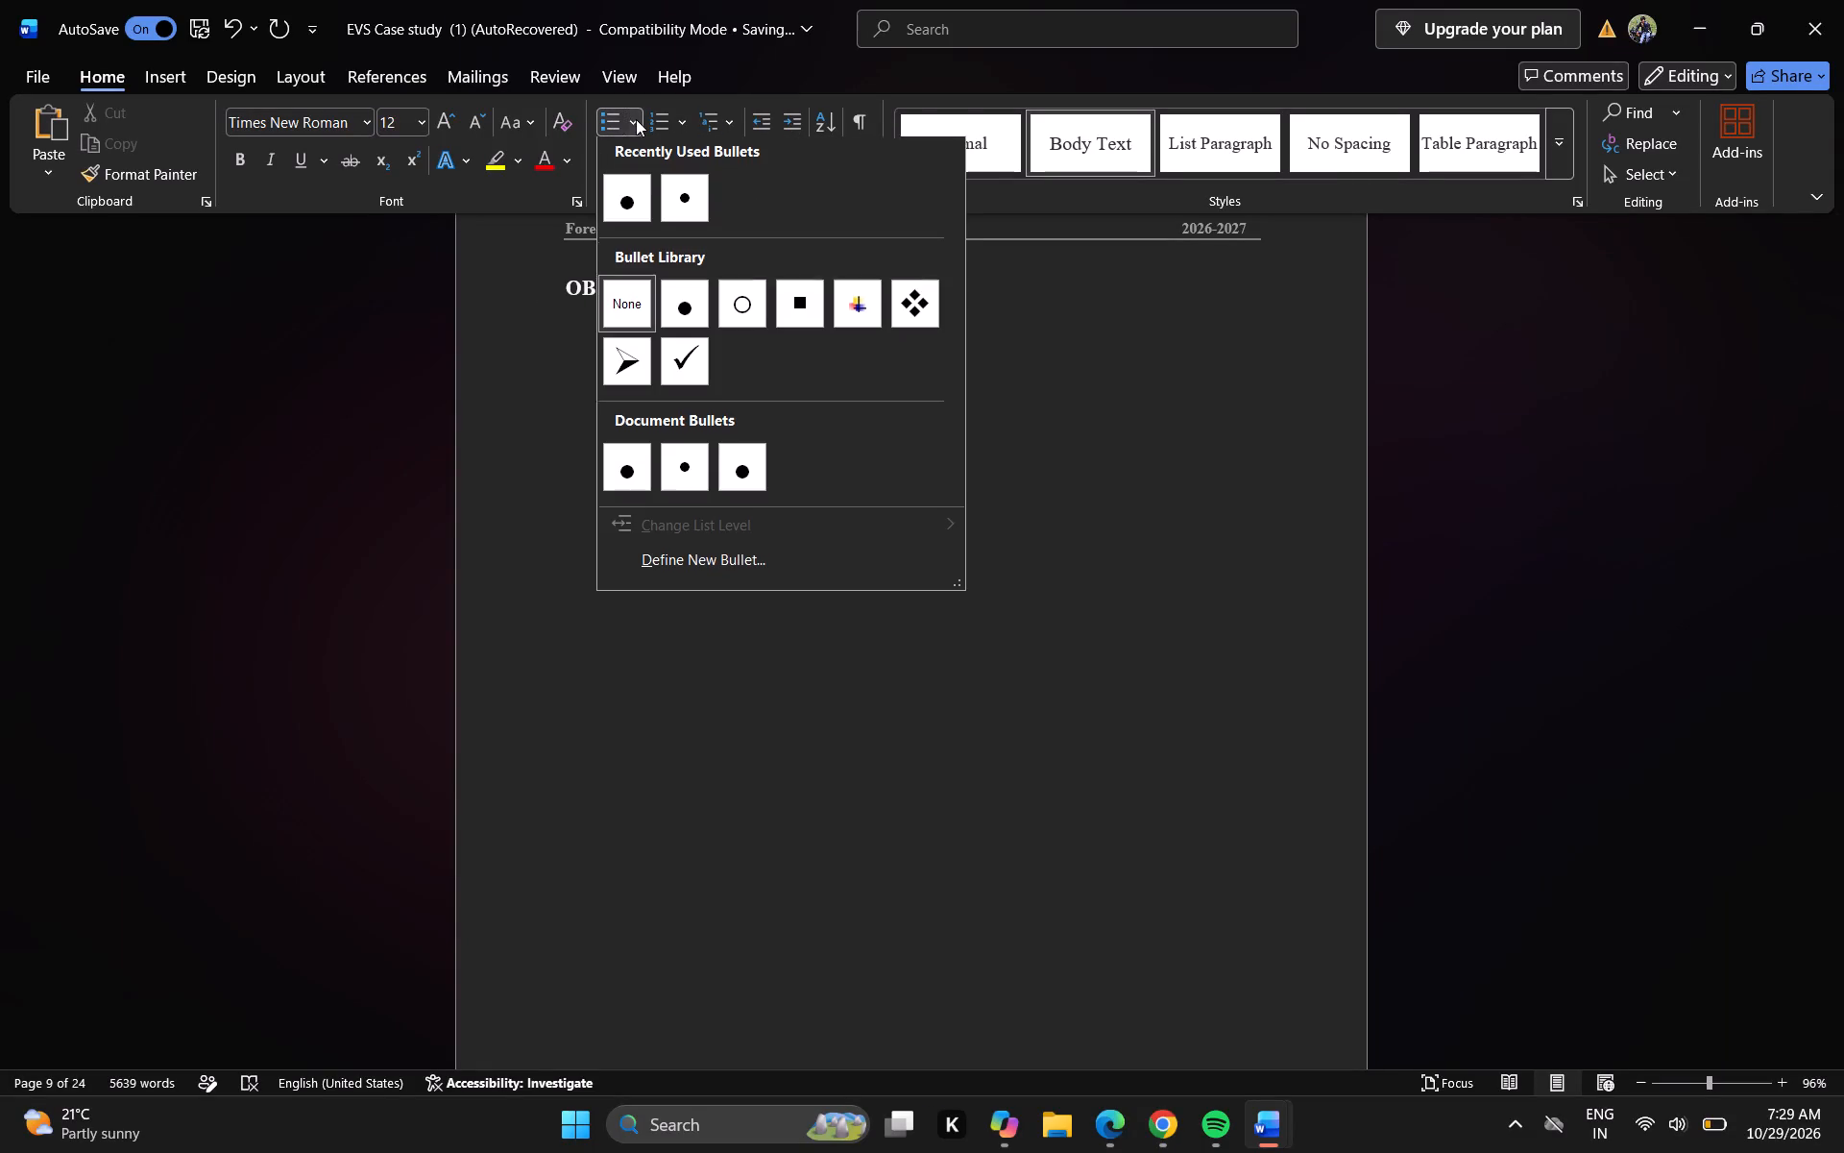
pyautogui.click(692, 309)
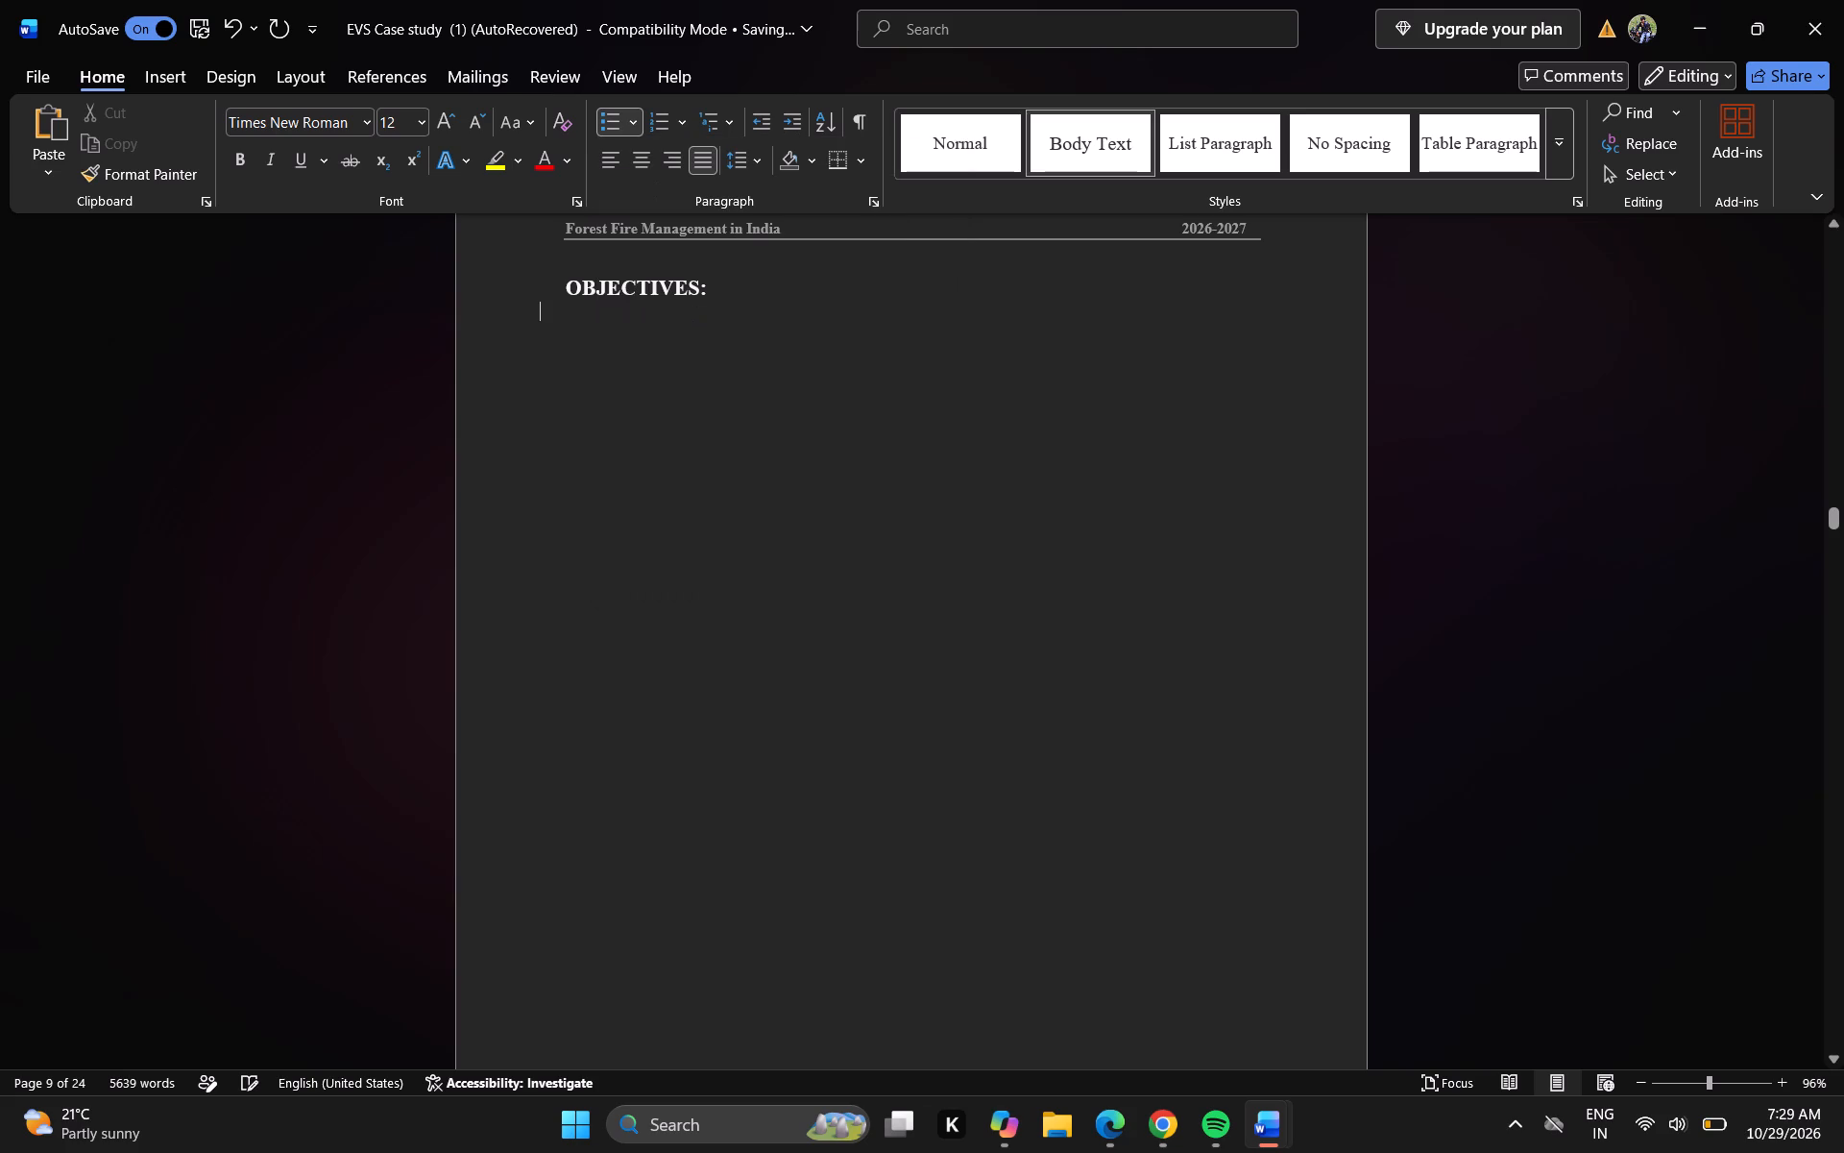
pyautogui.hotkey('ctrl', 'v')
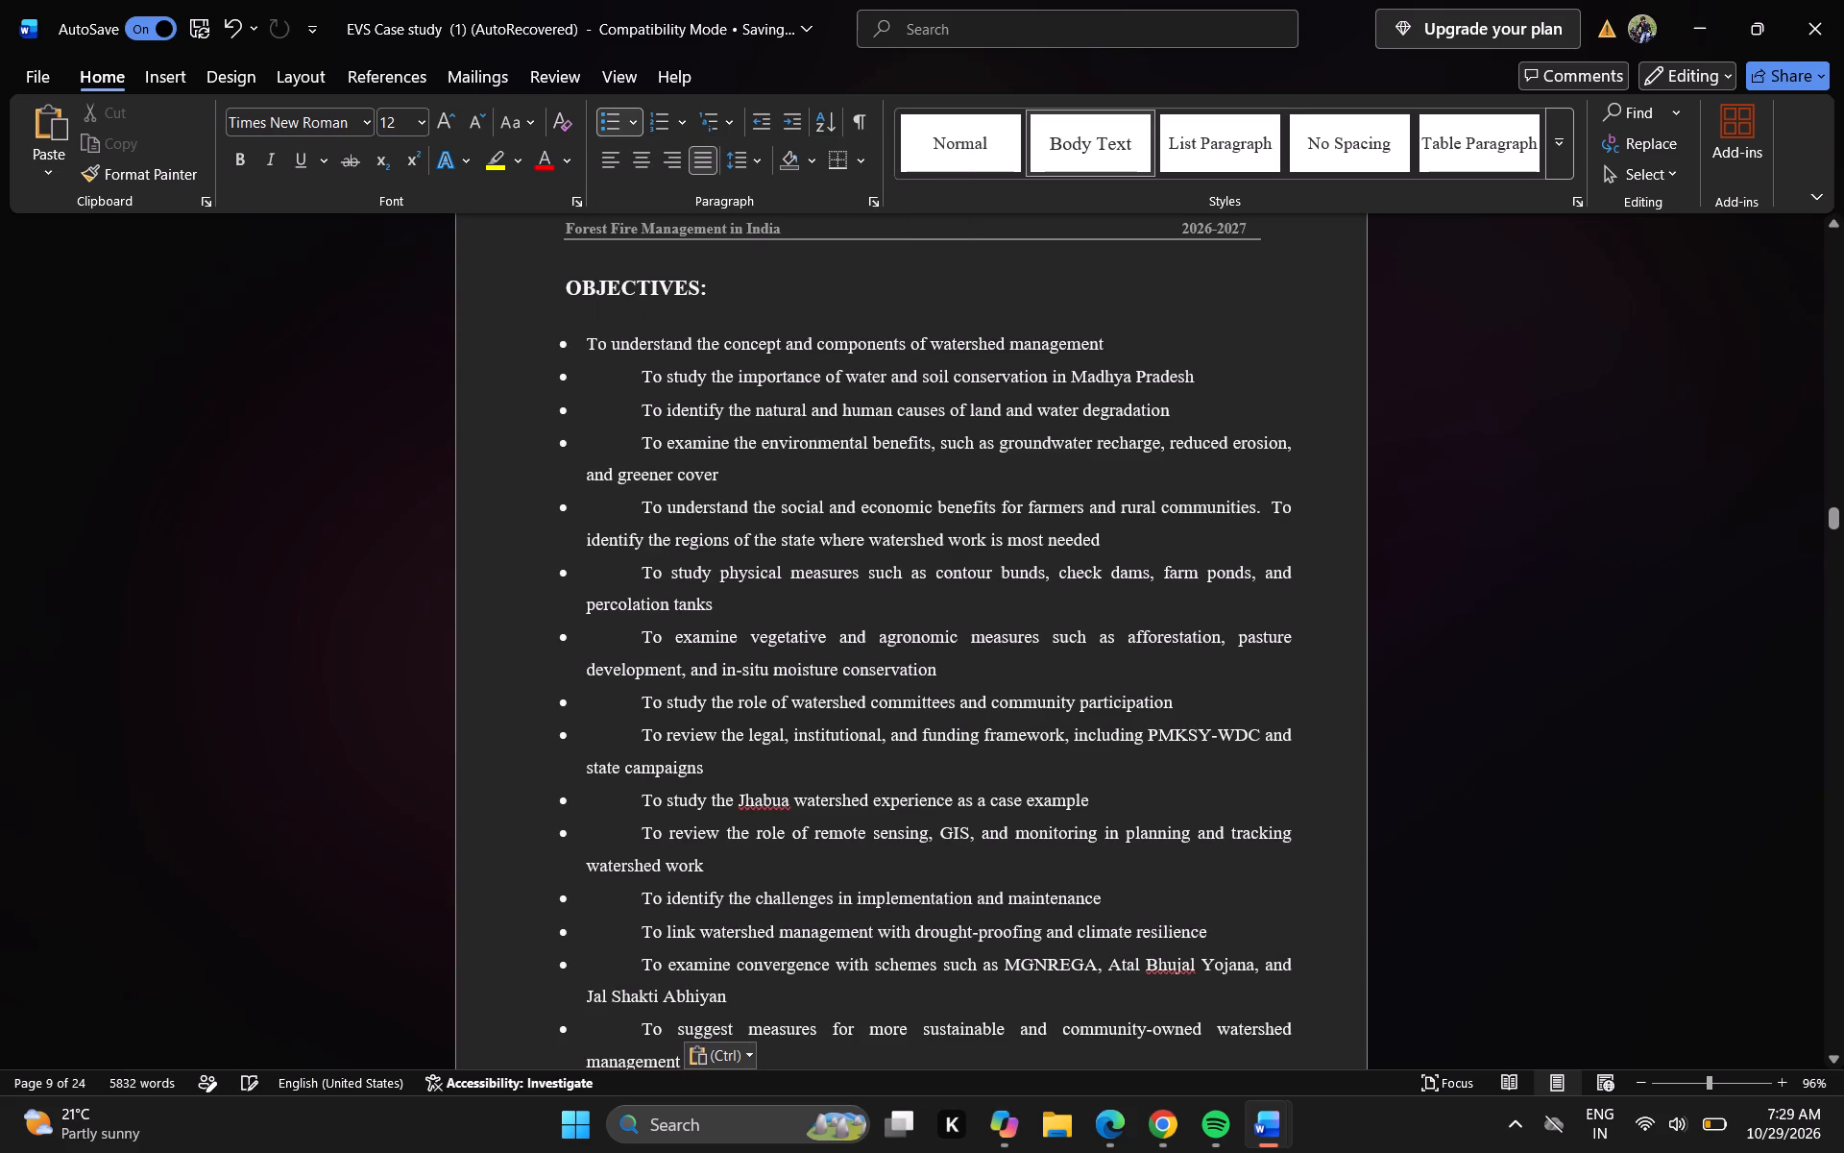
# Remove the wrapped line "and greener cover" from the fourth objective.
pyautogui.click(582, 476)
pyautogui.press('space')
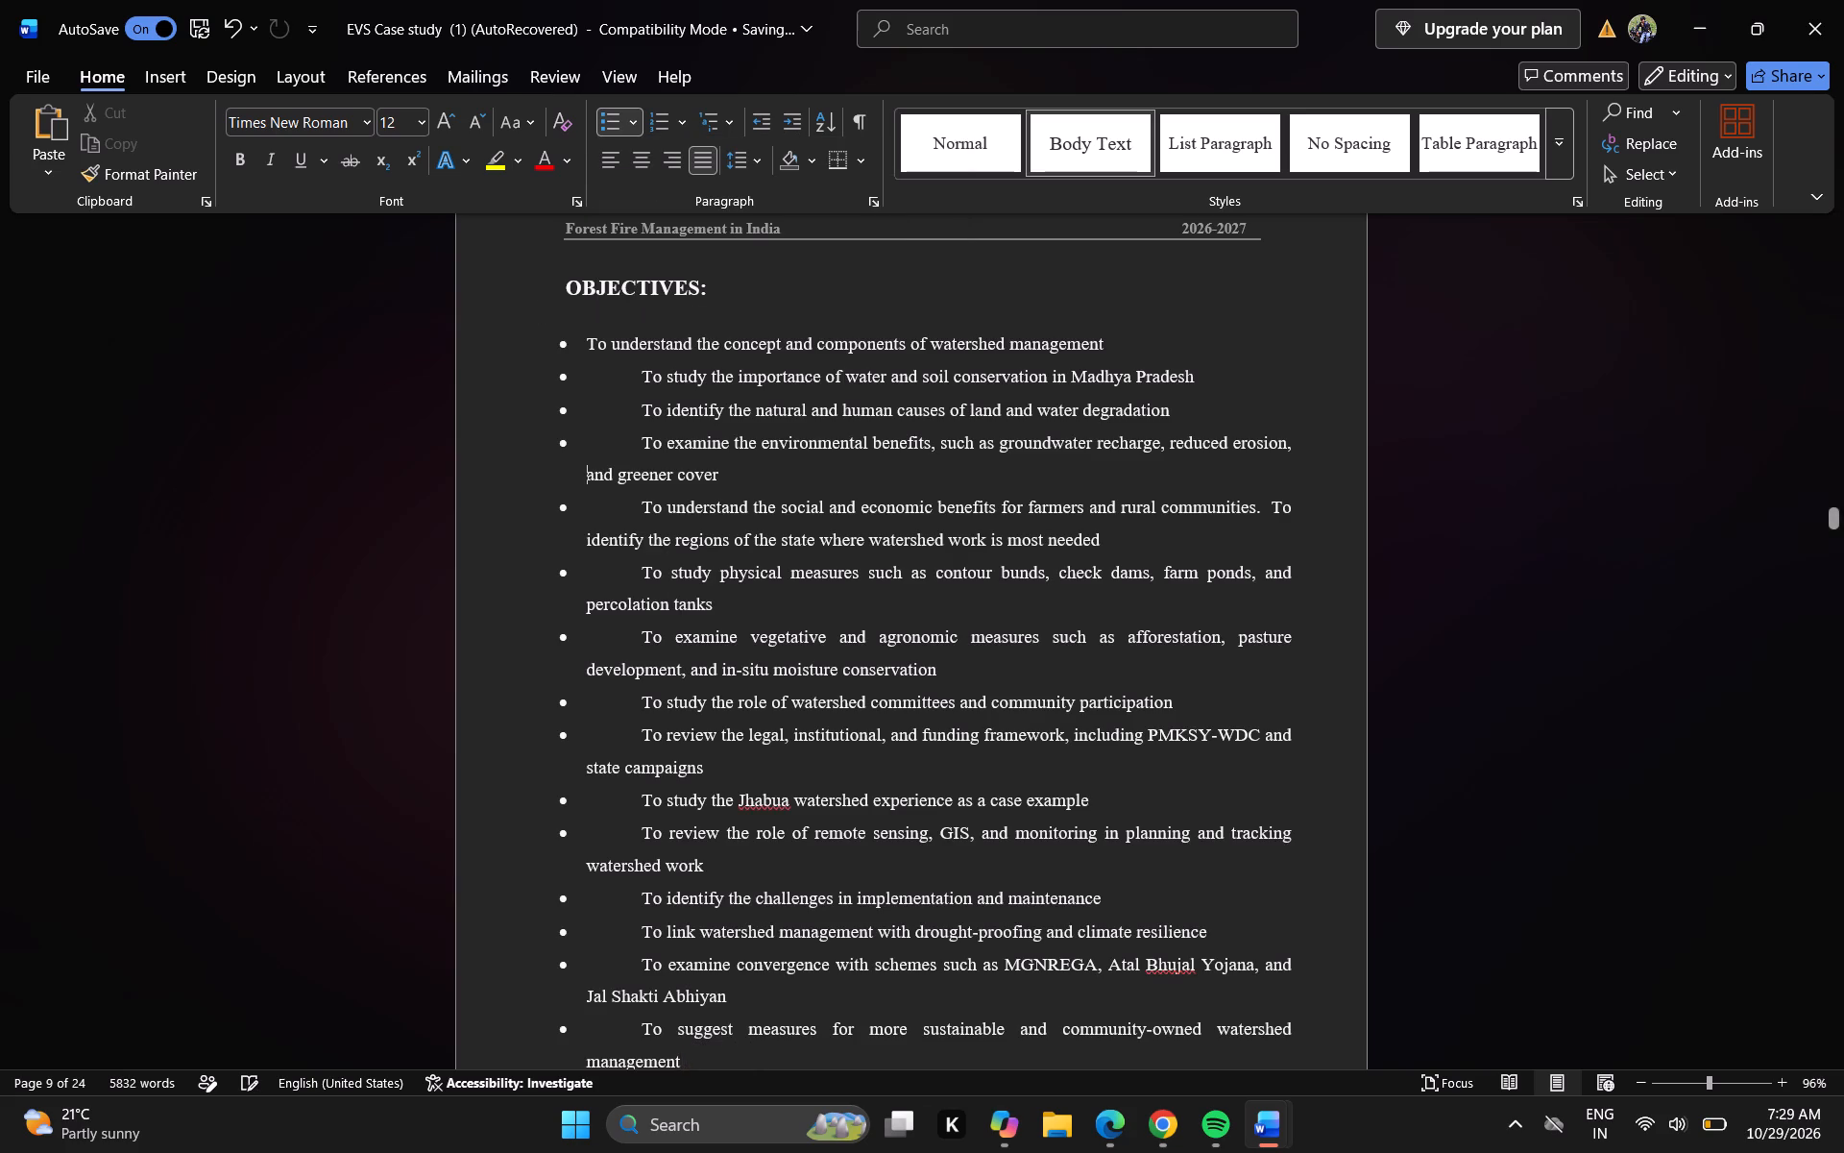
pyautogui.click(582, 476)
pyautogui.moveTo(582, 476); pyautogui.dragTo(733, 482)
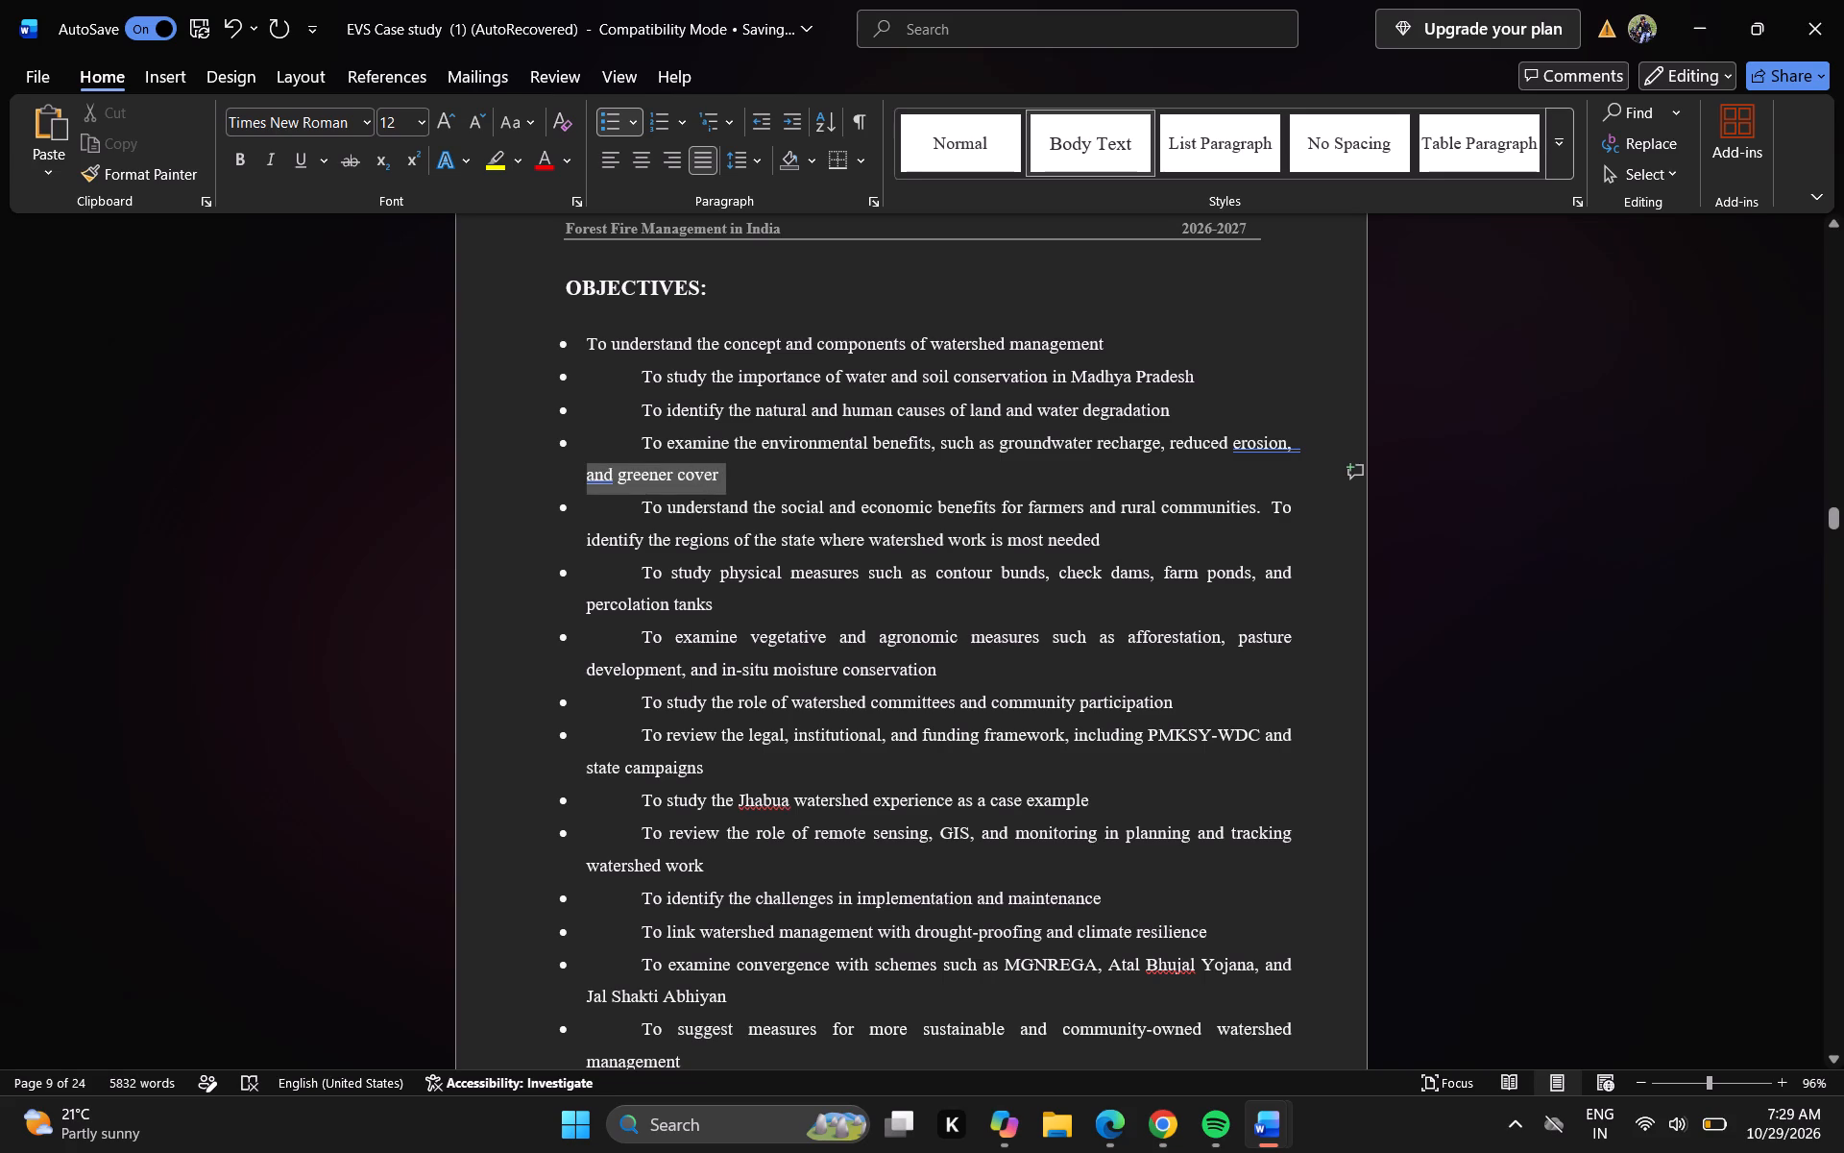
pyautogui.moveTo(733, 482); pyautogui.dragTo(739, 481)
pyautogui.press('space')
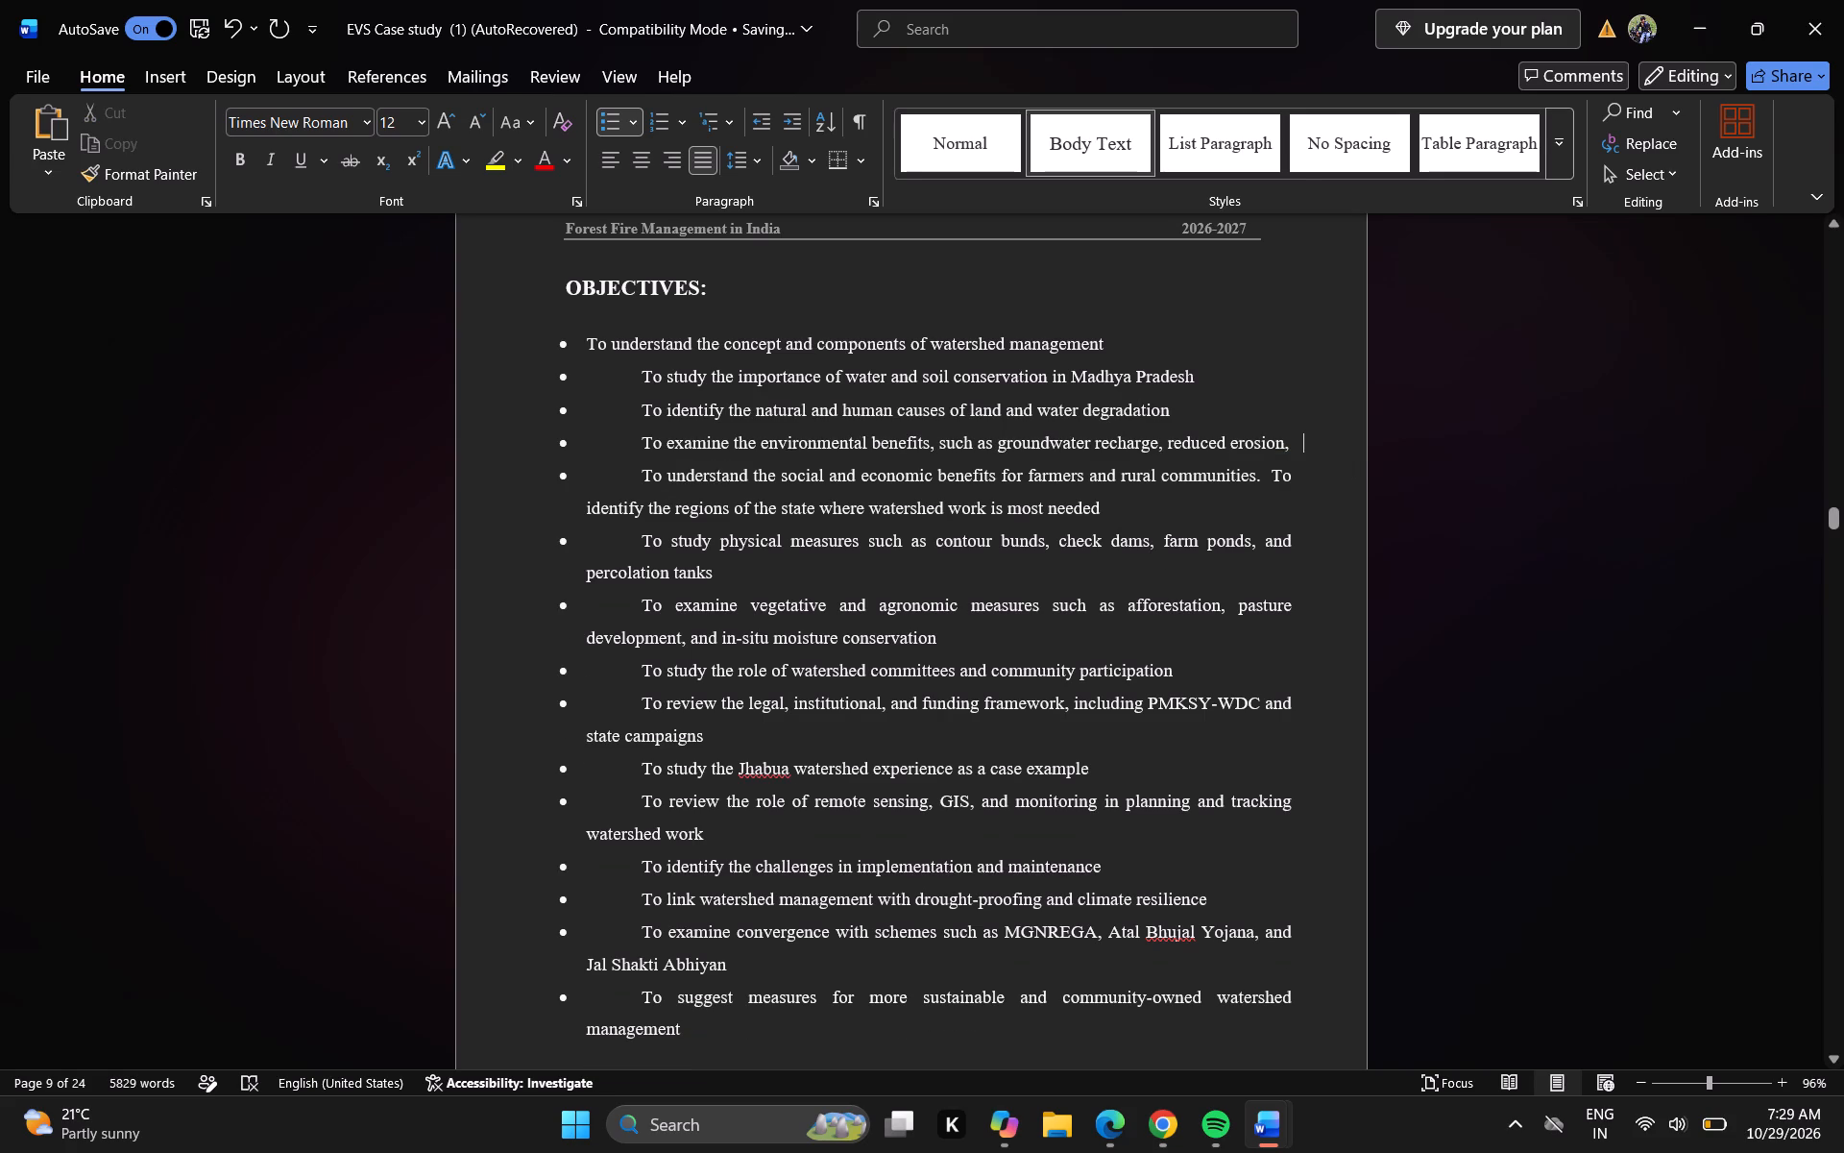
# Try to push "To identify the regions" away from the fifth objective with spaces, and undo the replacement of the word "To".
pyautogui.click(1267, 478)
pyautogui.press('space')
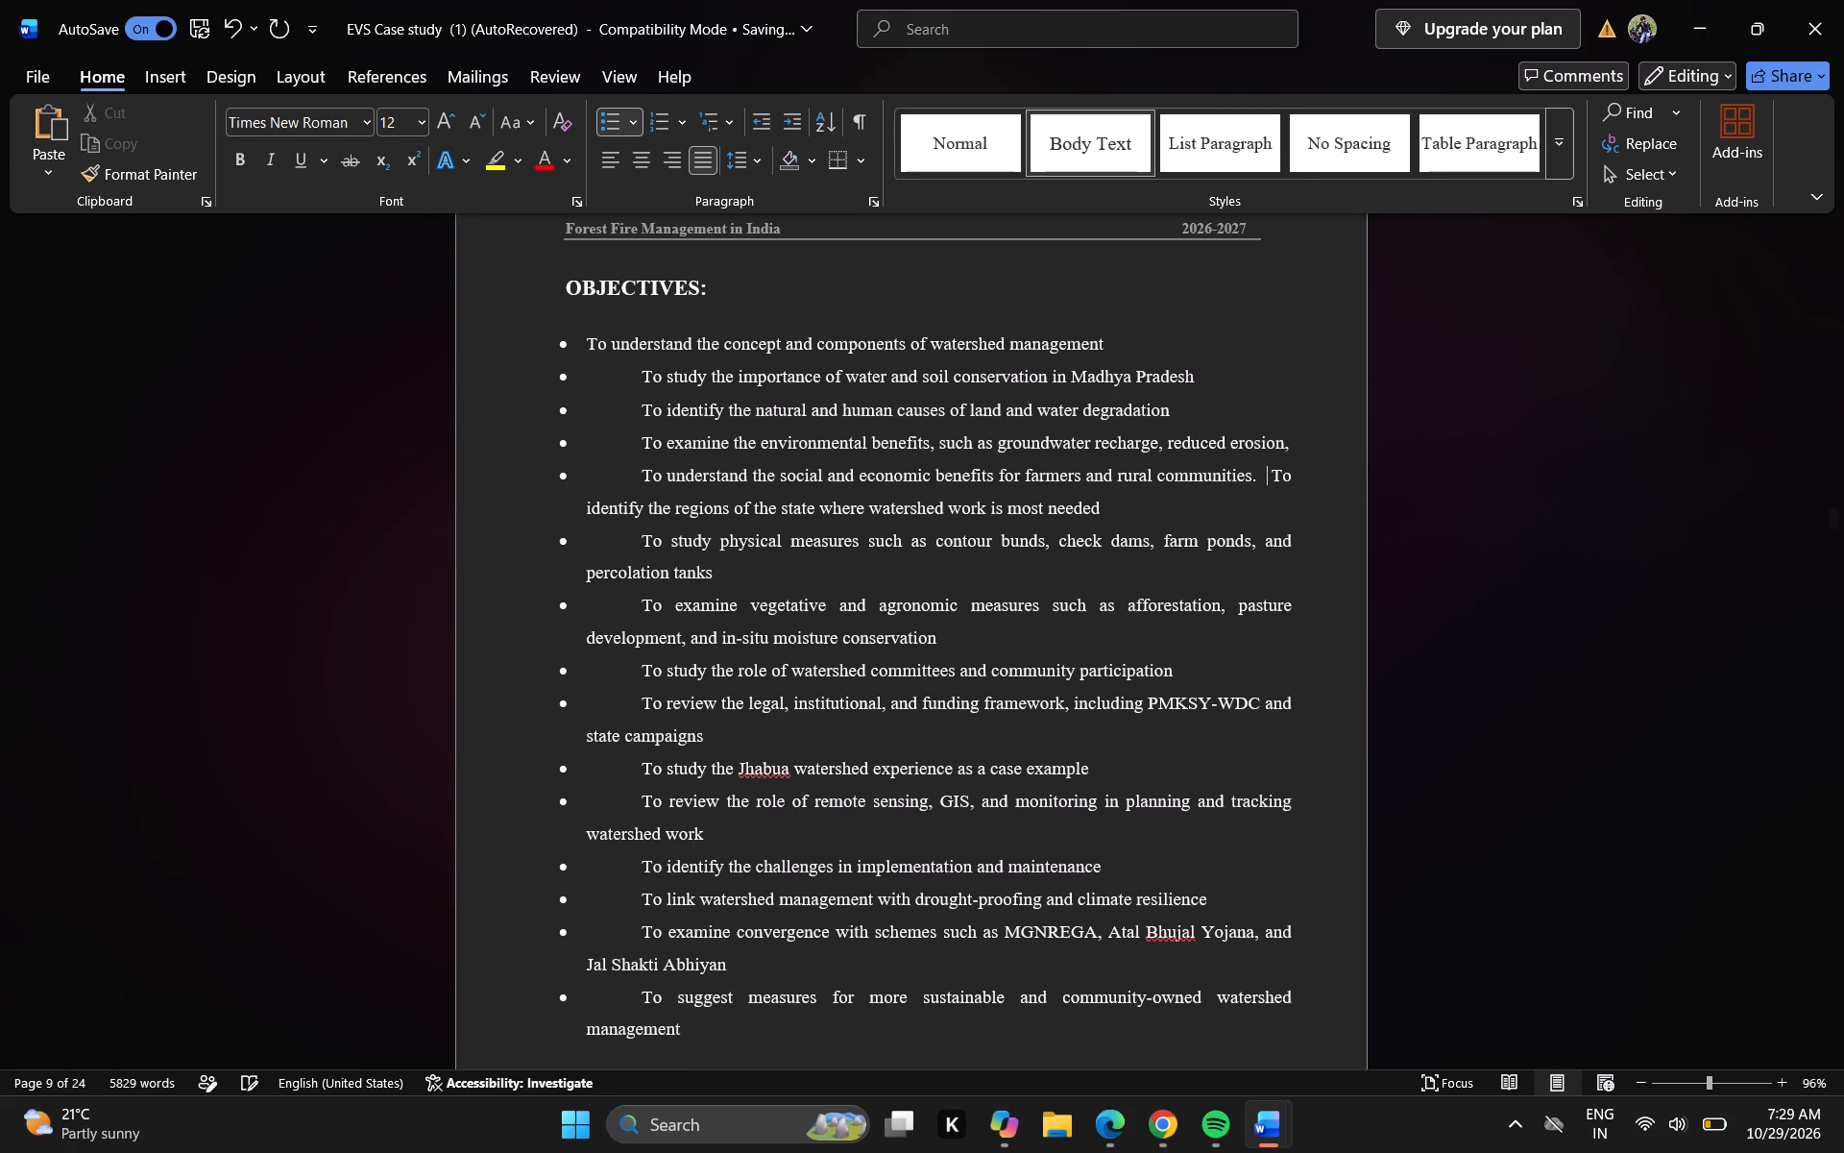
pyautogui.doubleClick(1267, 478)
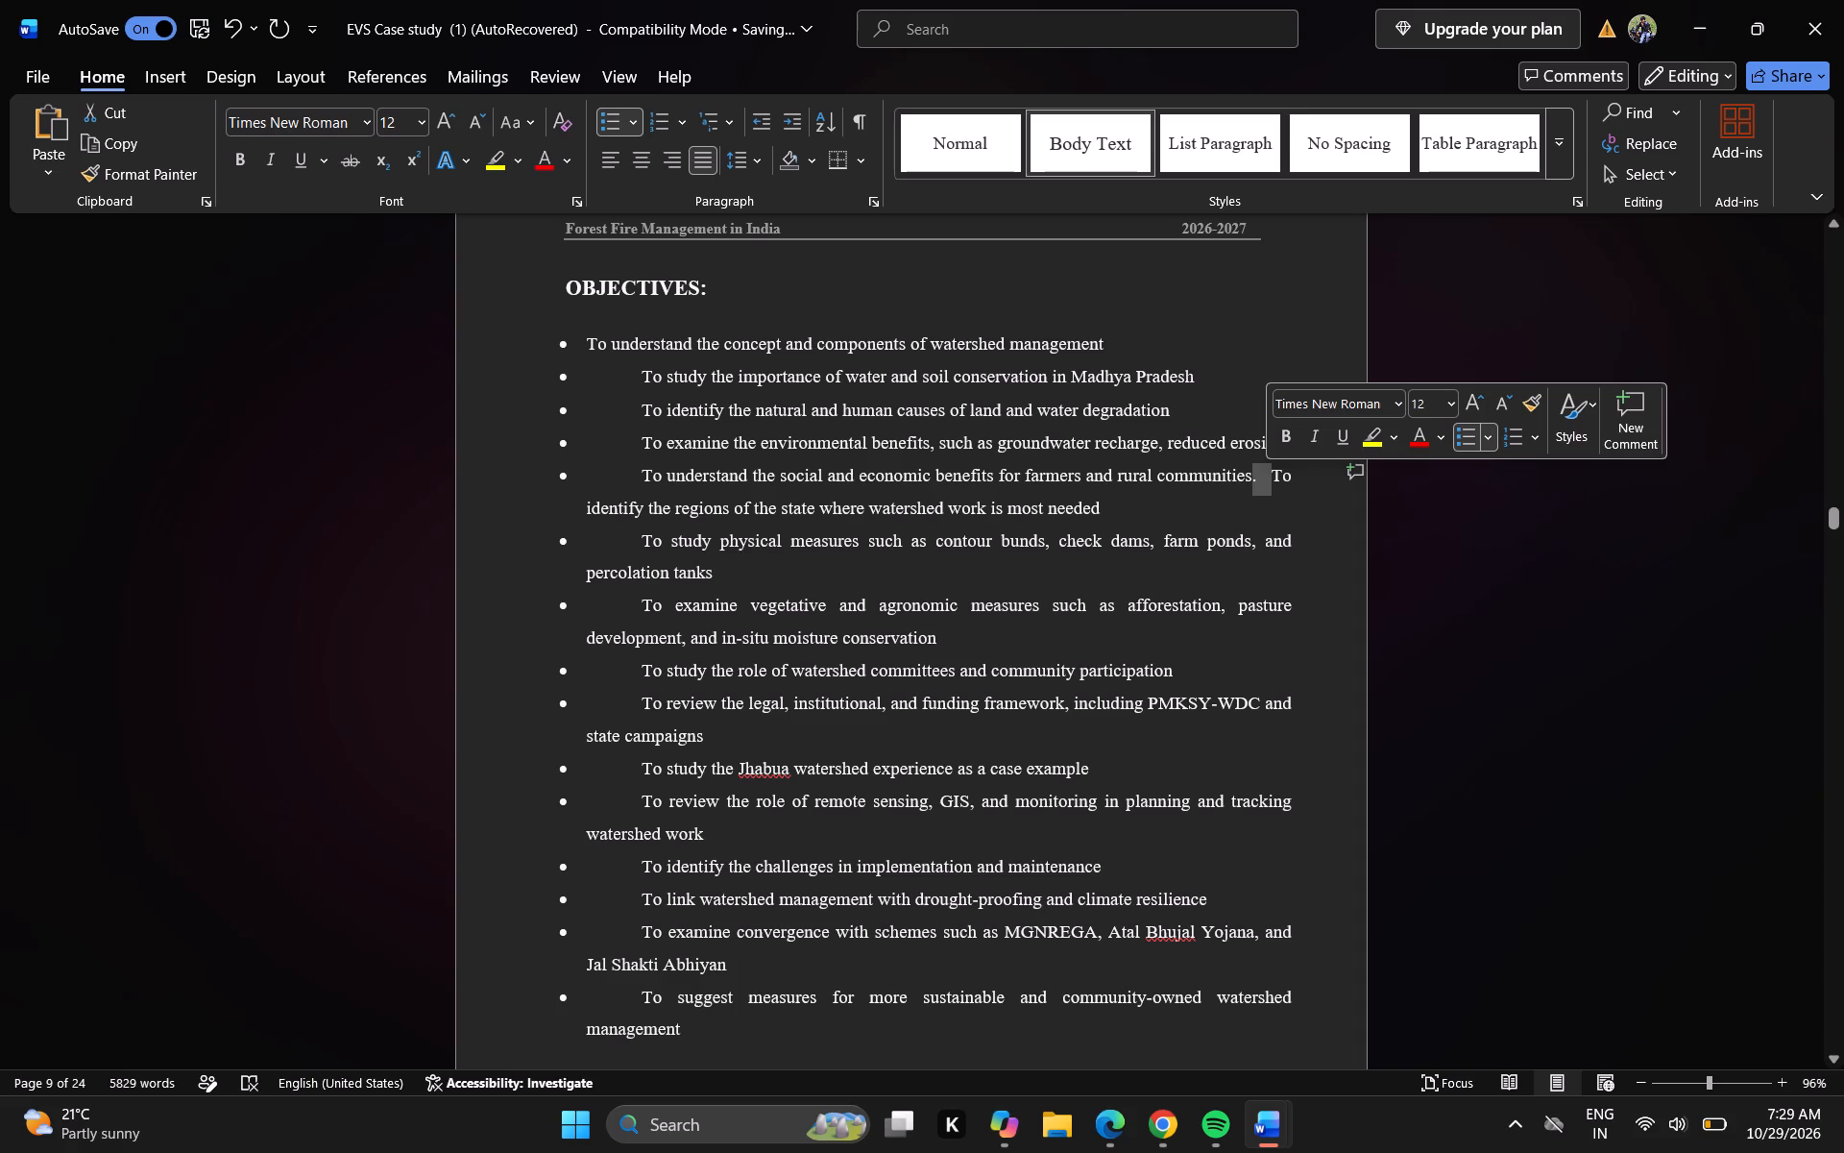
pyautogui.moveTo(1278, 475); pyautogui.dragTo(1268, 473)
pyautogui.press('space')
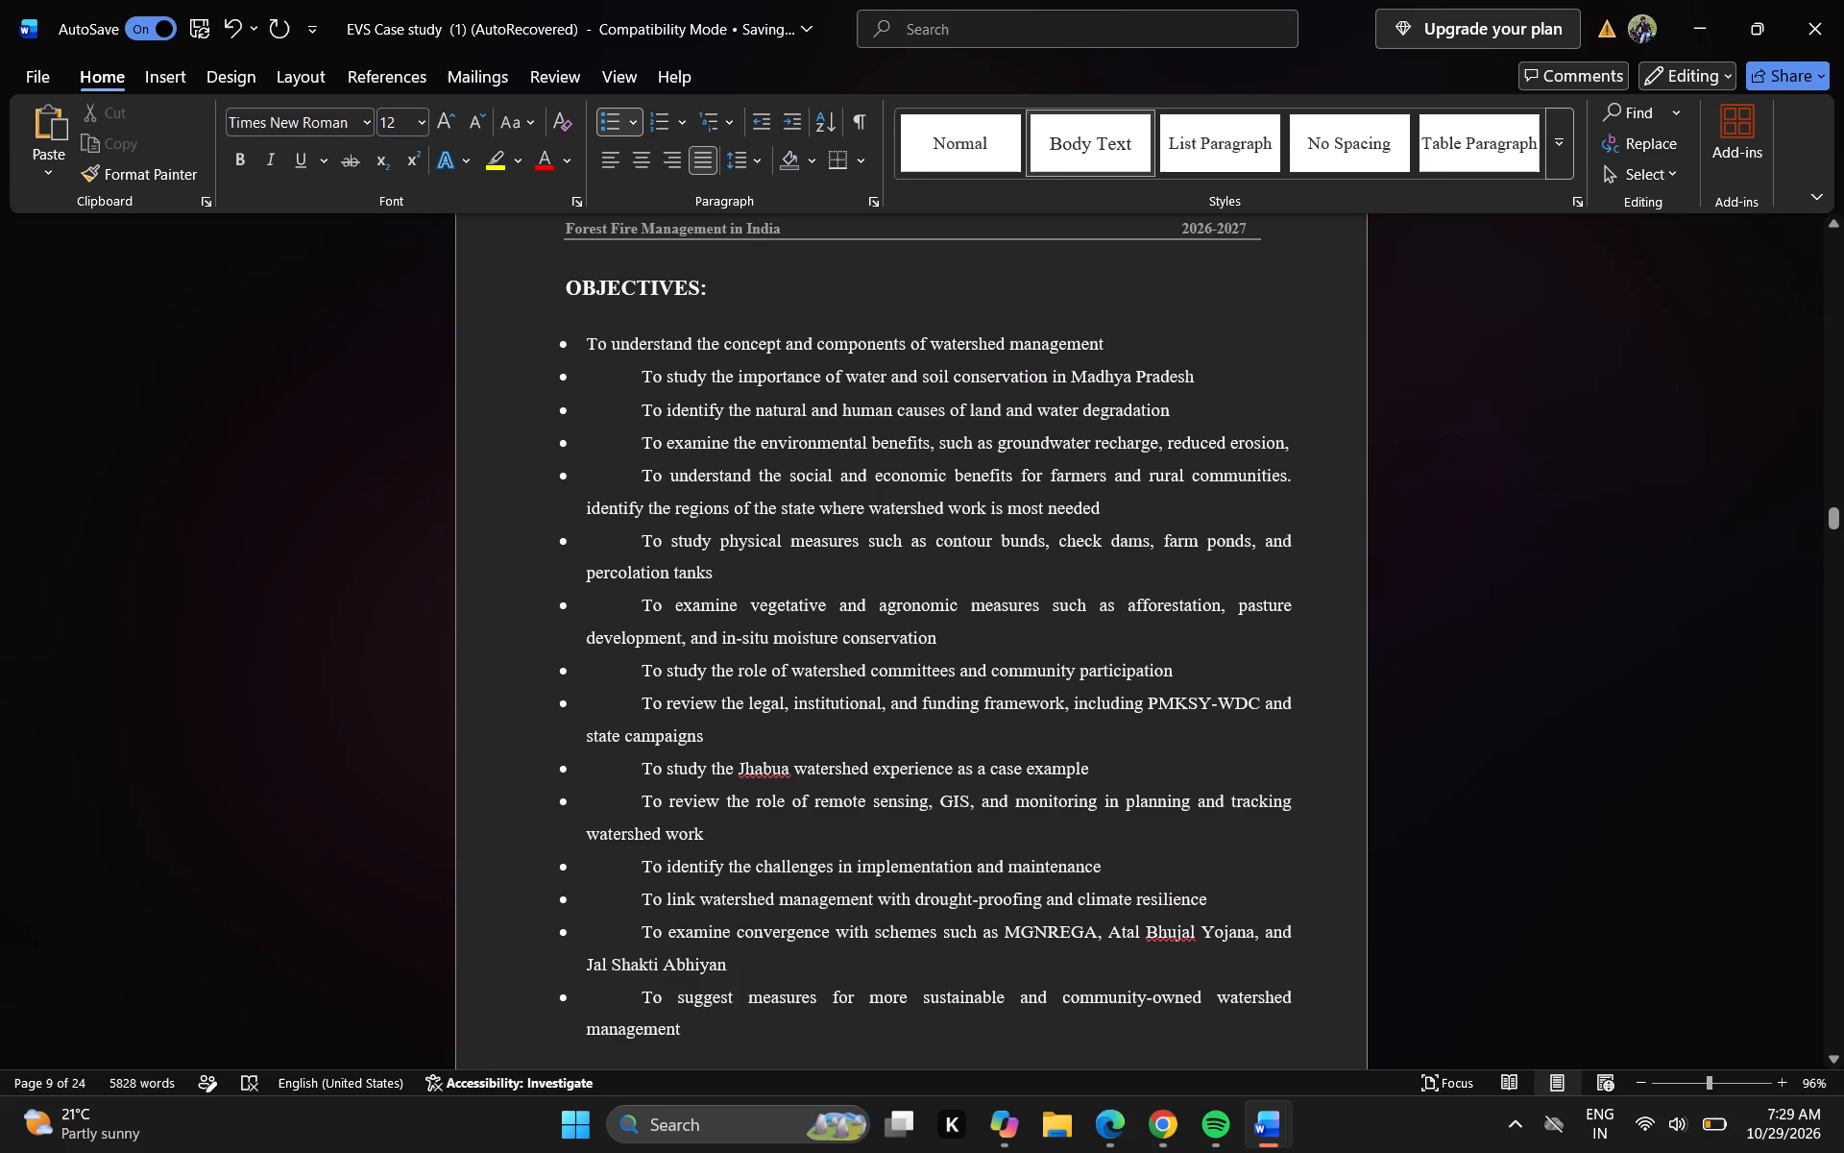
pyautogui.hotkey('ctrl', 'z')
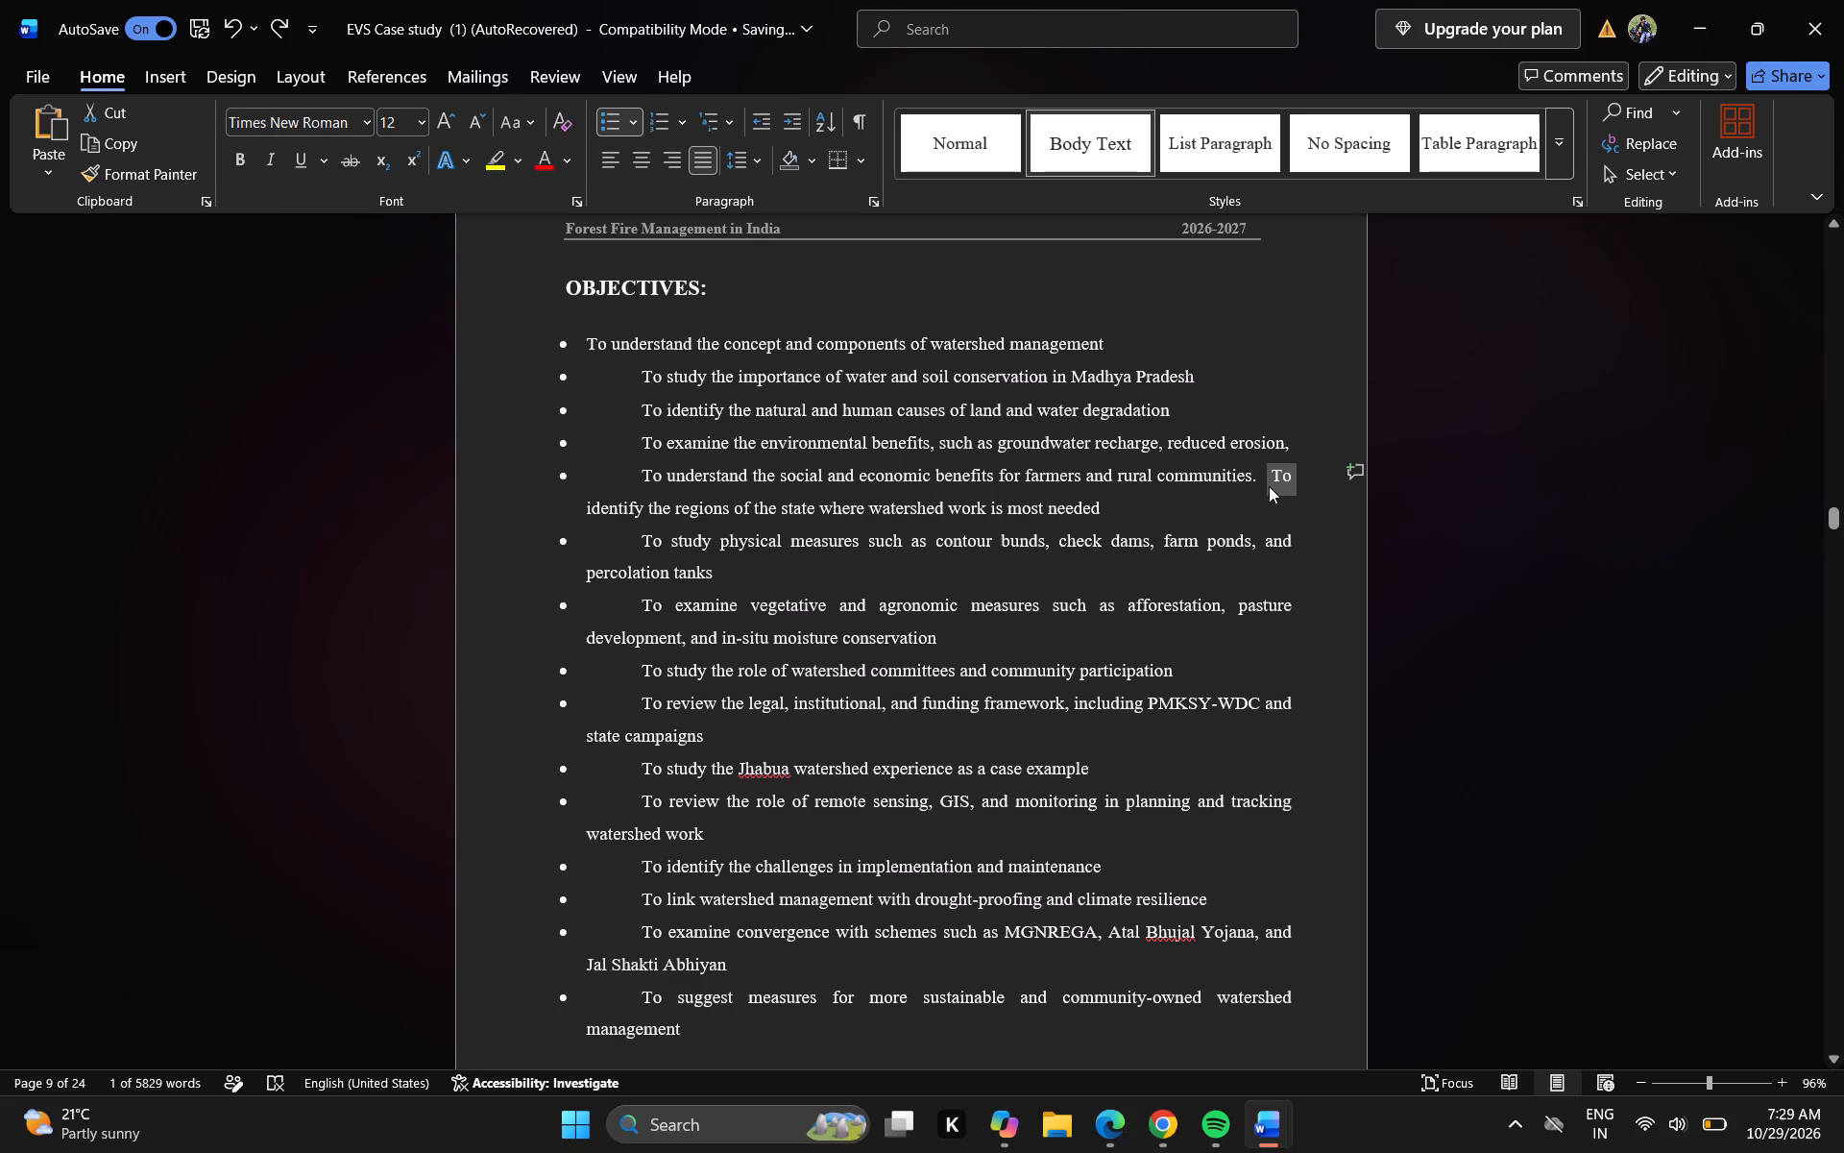
# Remove the extra indent before the text of the second to fifth objectives so they align with the first.
pyautogui.click(637, 382)
pyautogui.press('BackSpace')
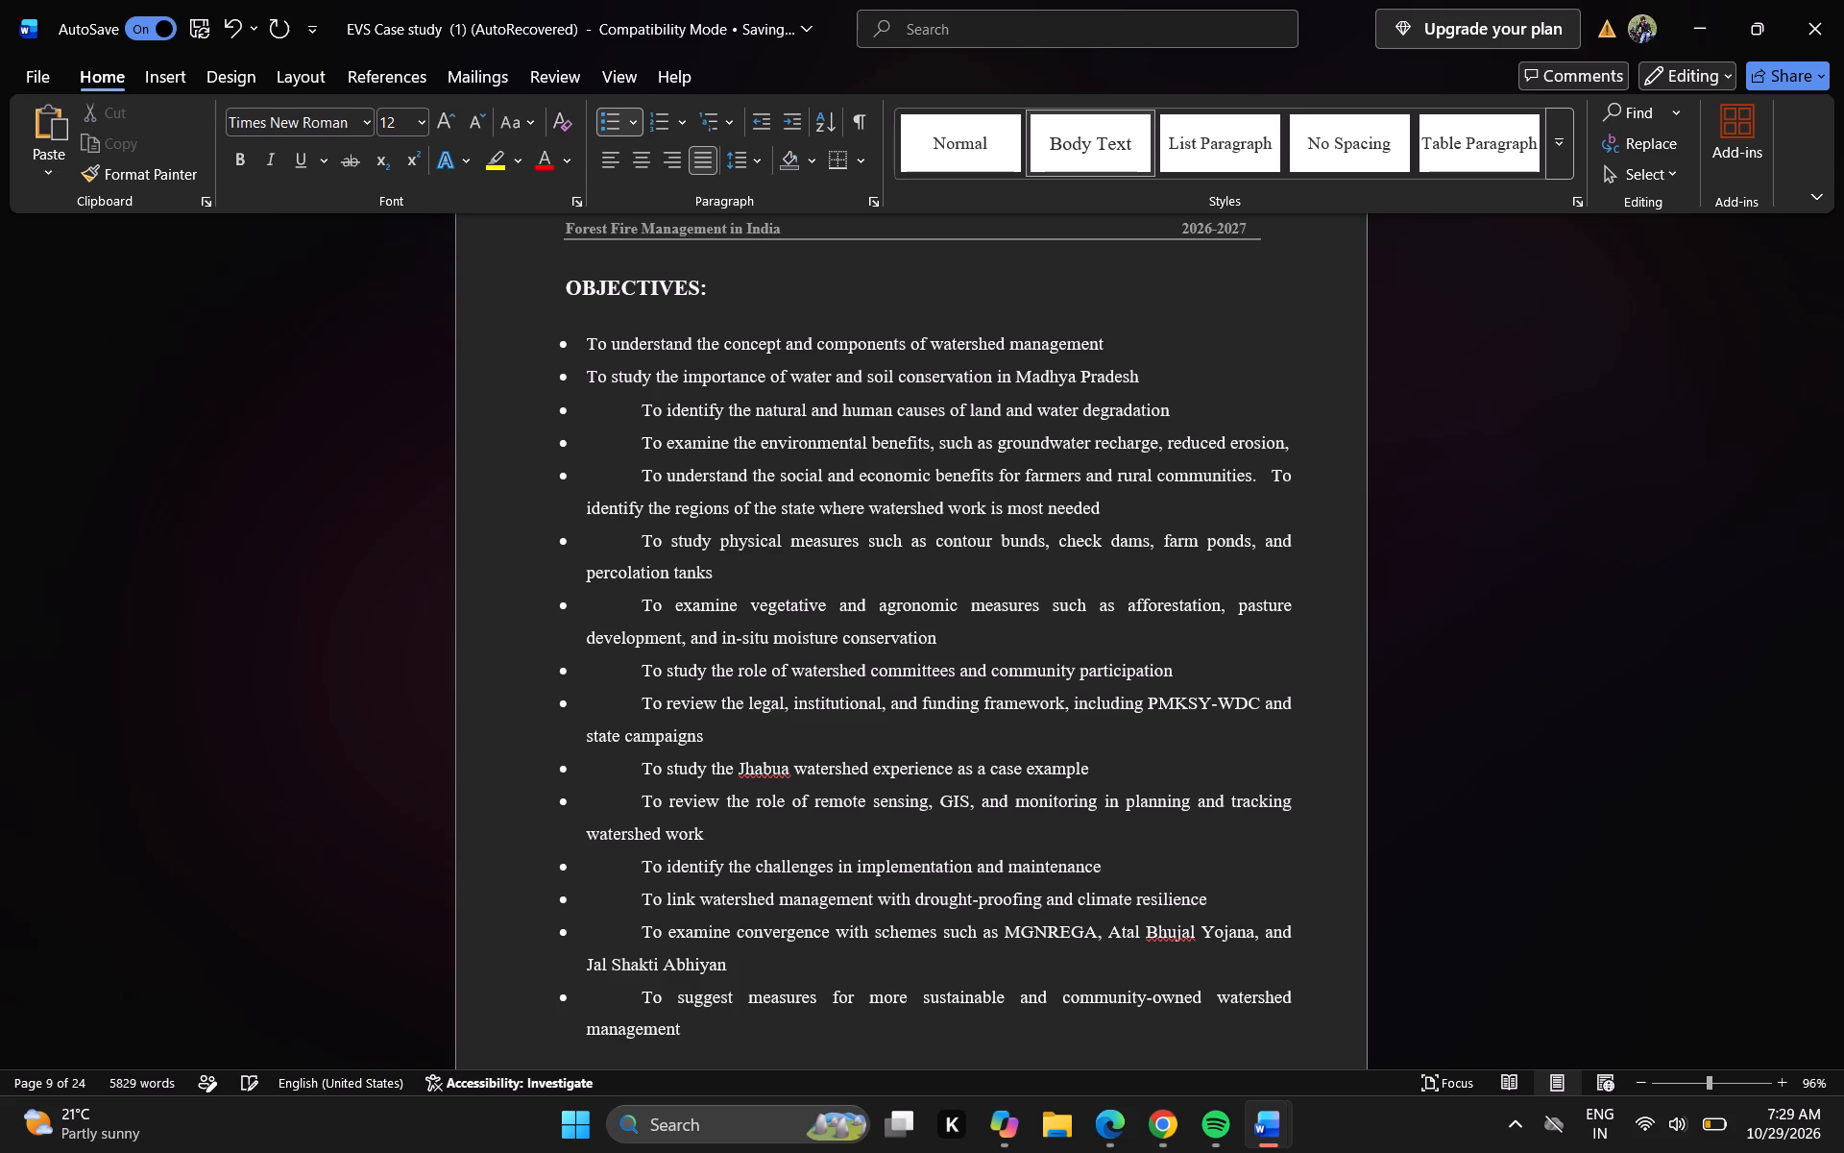
pyautogui.click(641, 408)
pyautogui.press('BackSpace')
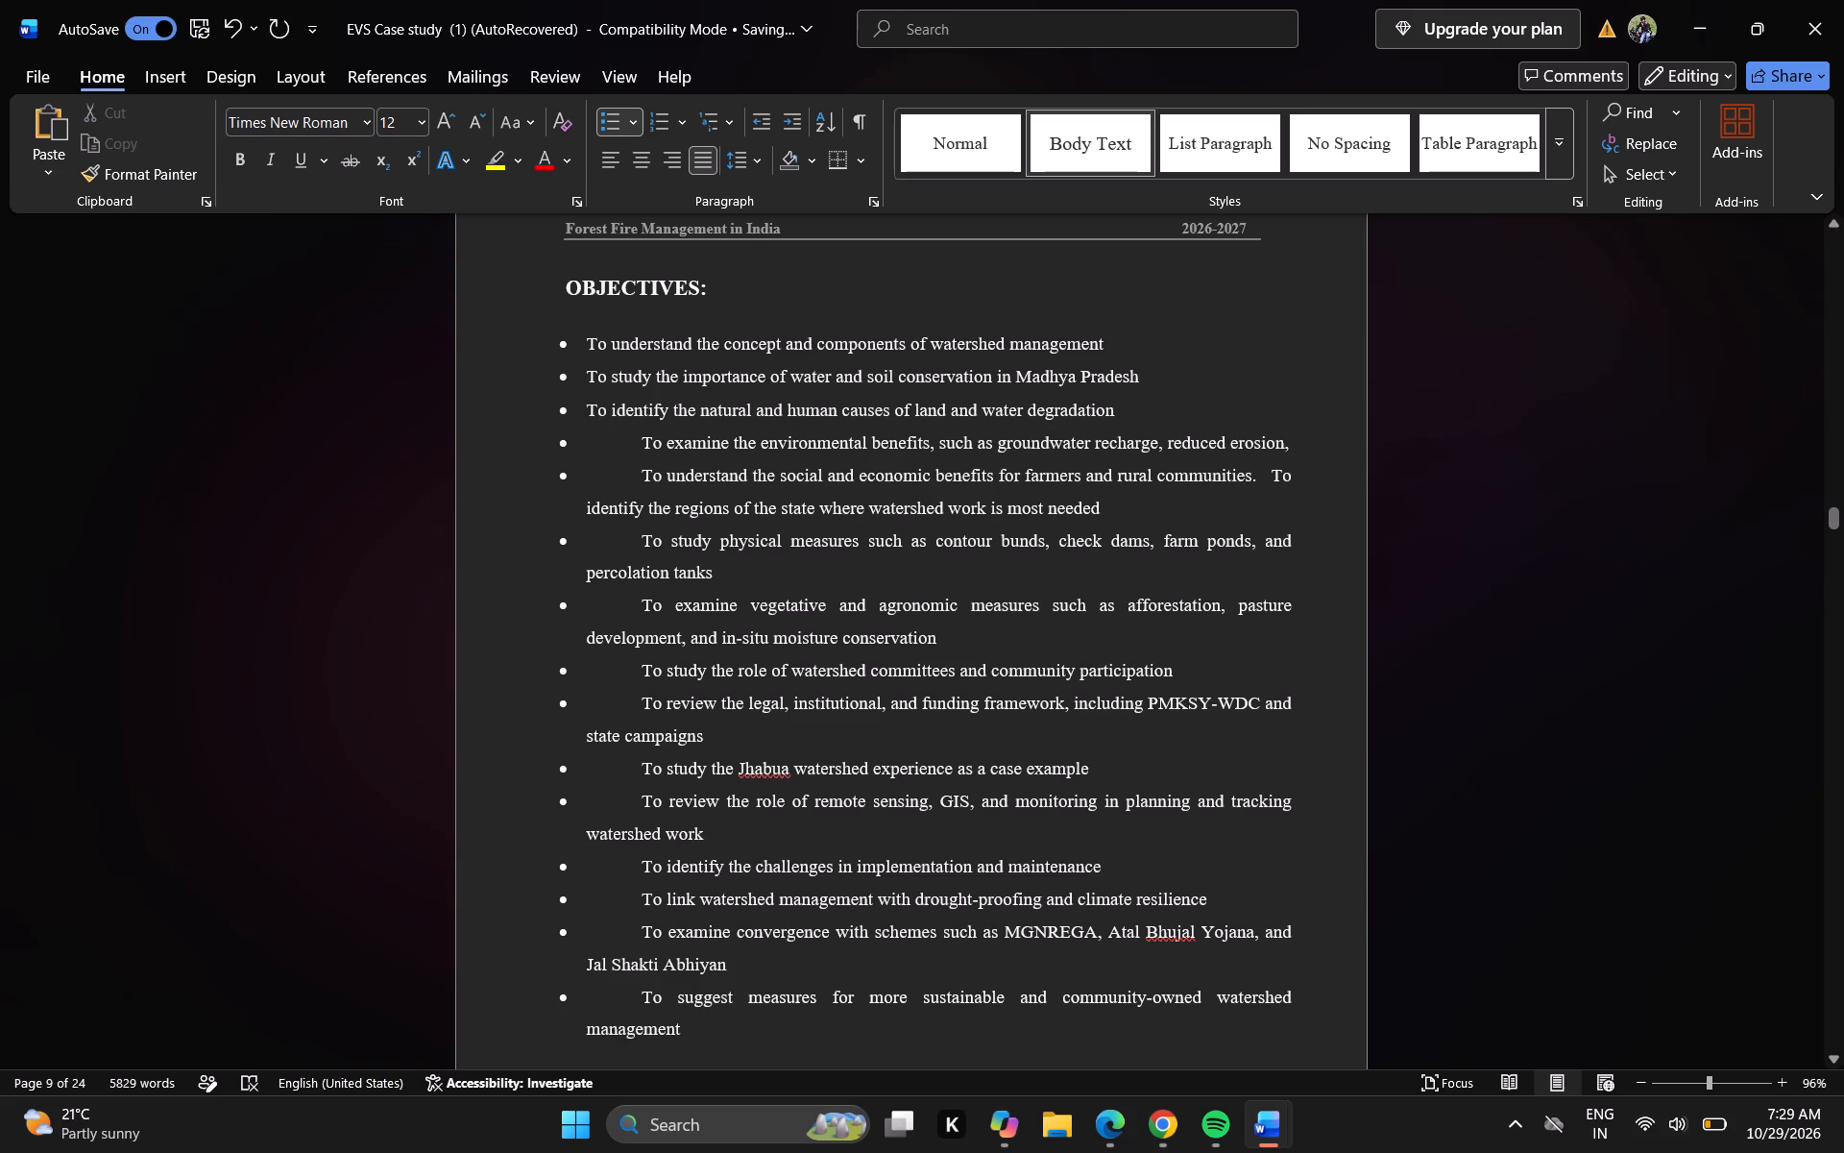
pyautogui.click(638, 444)
pyautogui.press('BackSpace')
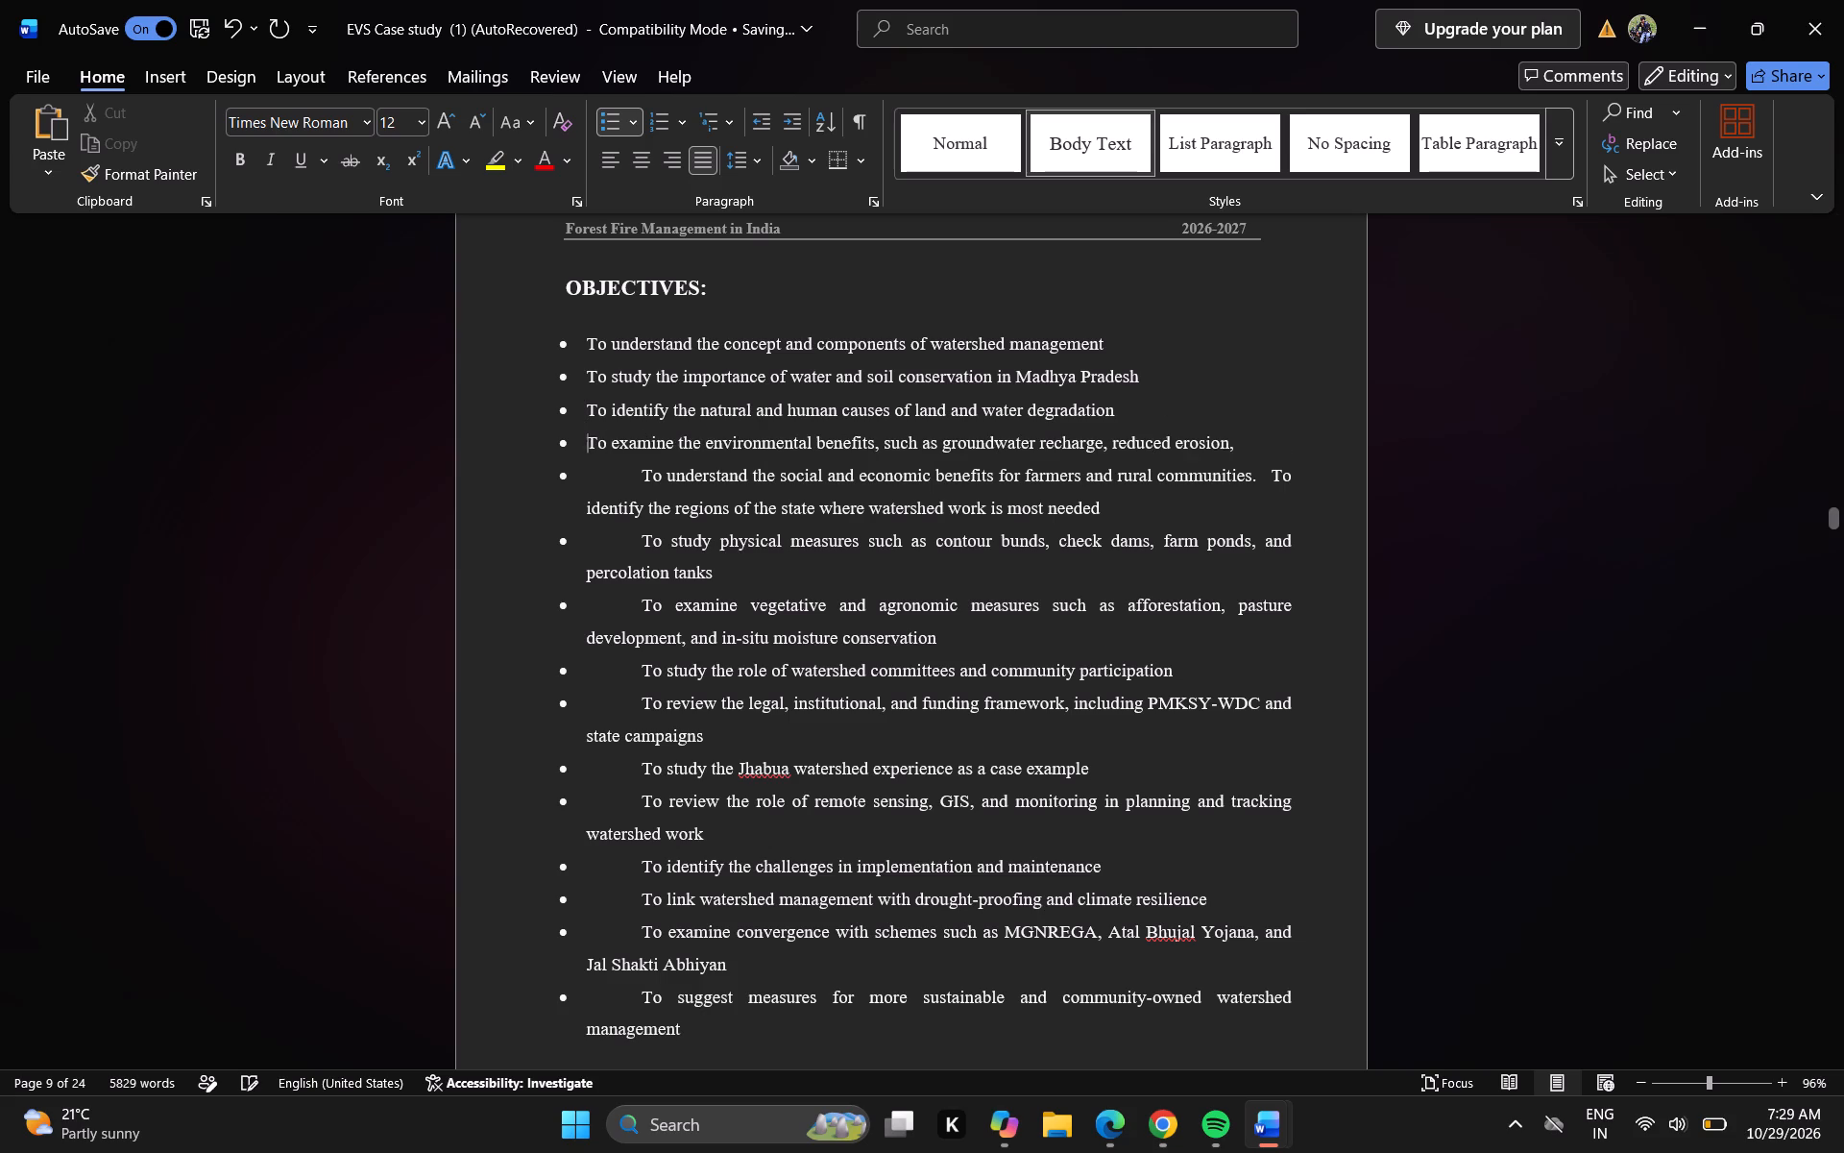
pyautogui.click(637, 472)
pyautogui.press('BackSpace')
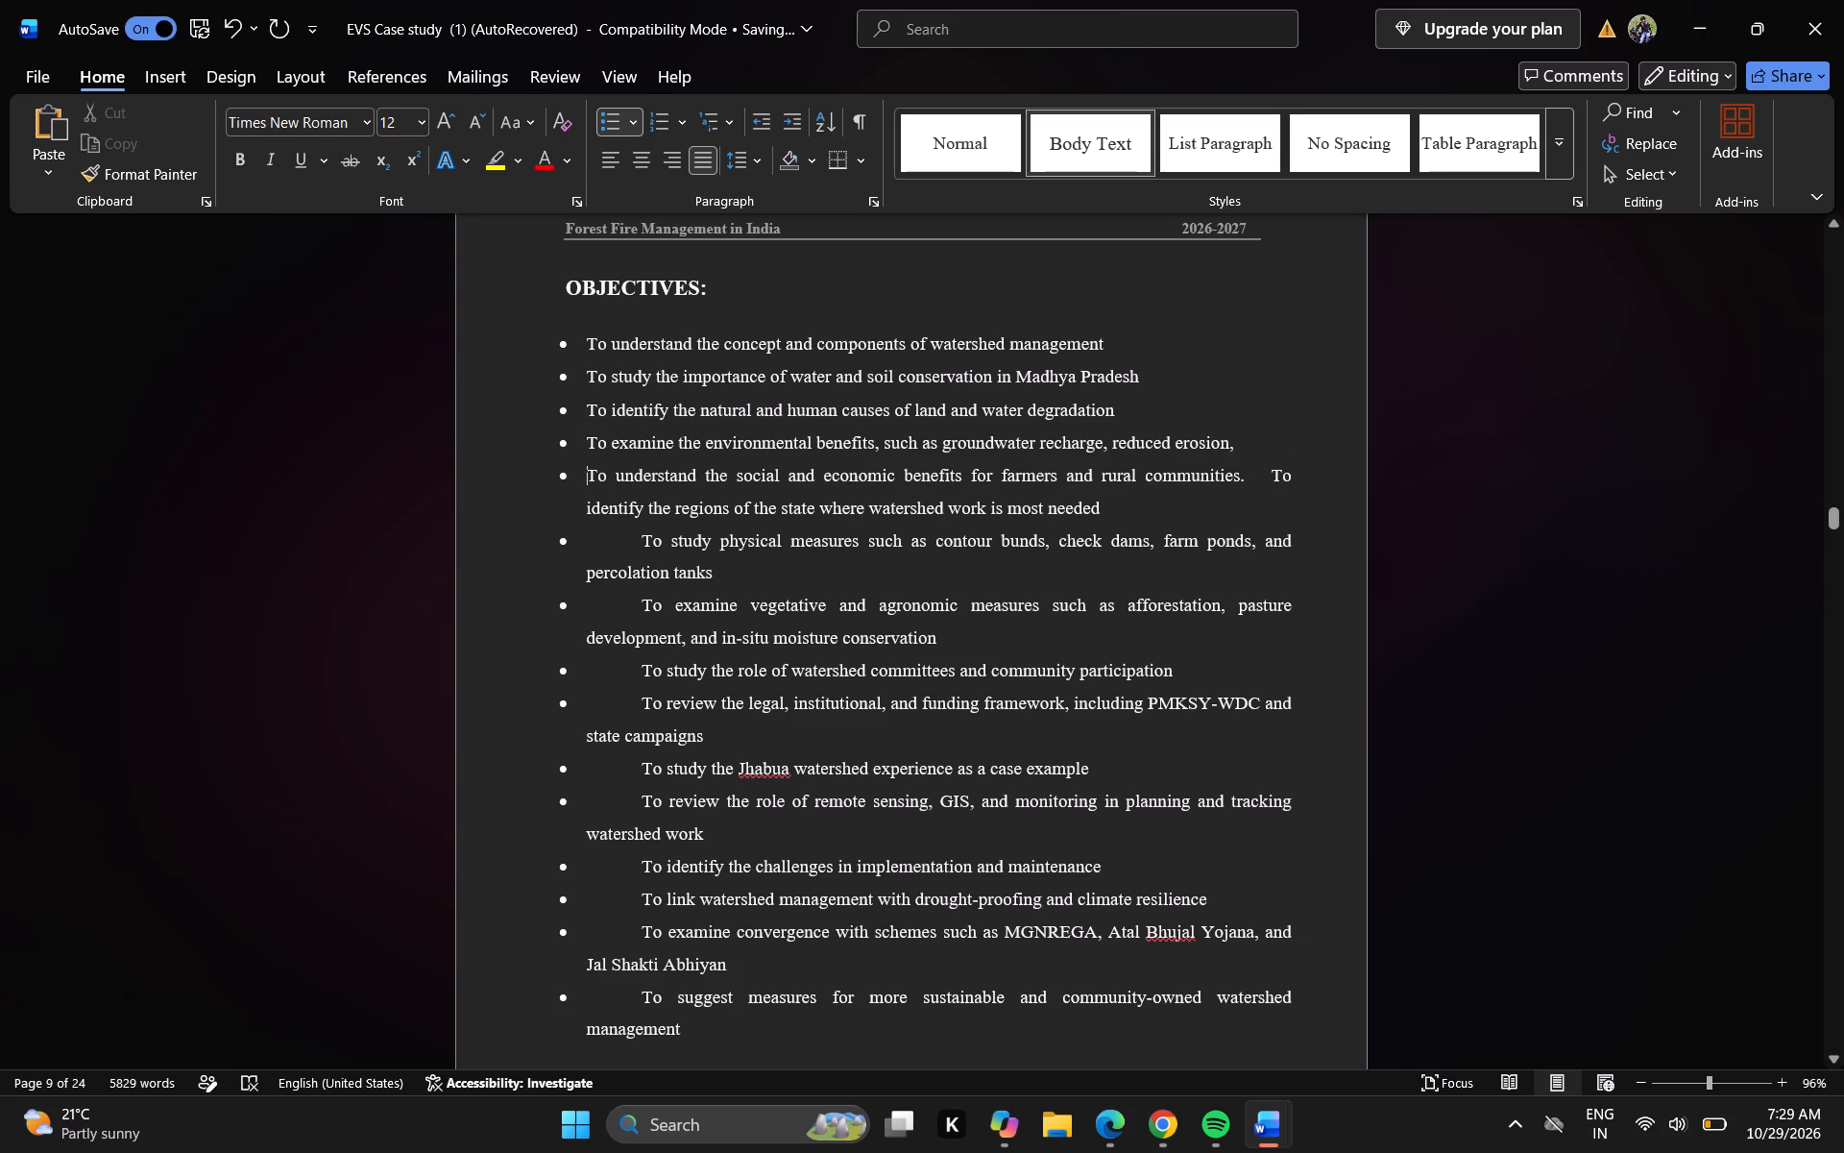
# Split the fifth objective after "rural communities." so "To identify the regions of the state" starts its own bullet.
pyautogui.click(1268, 472)
pyautogui.press('space')
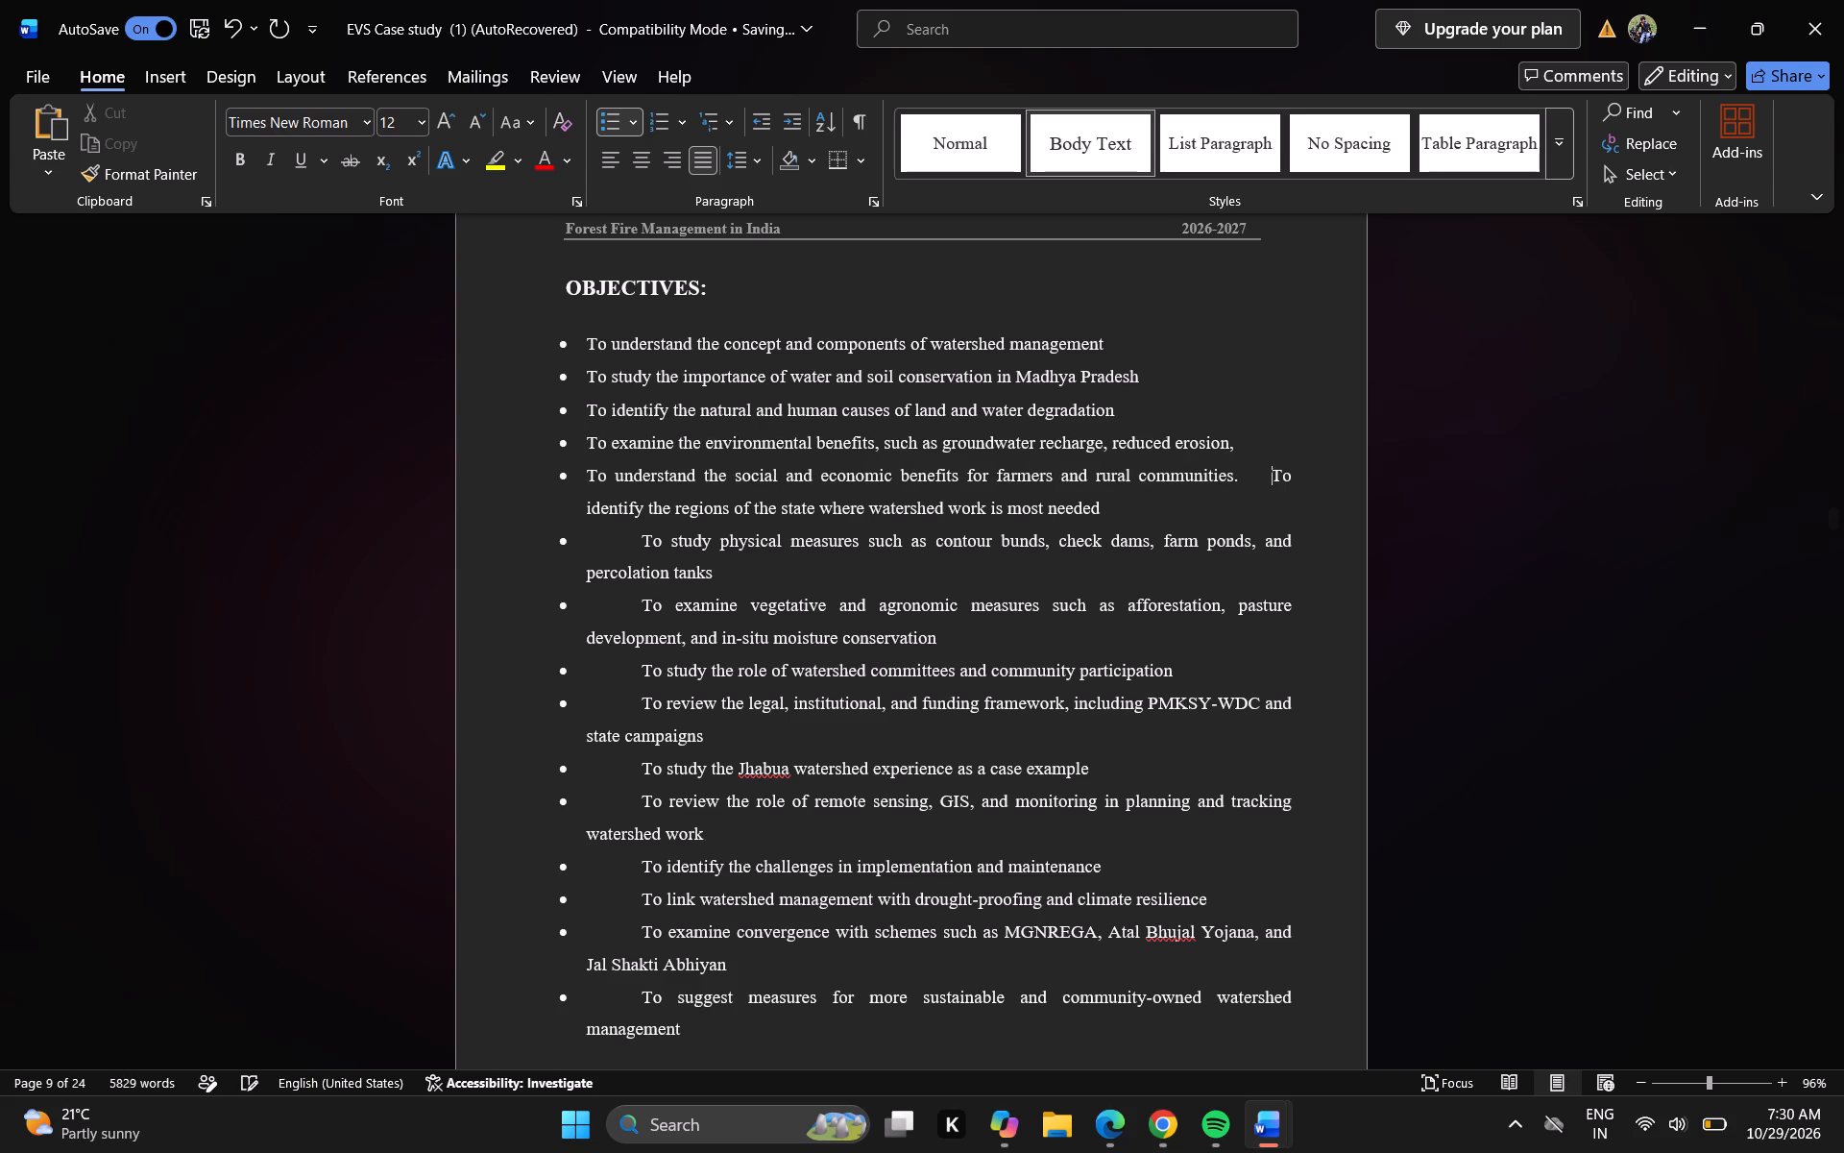
pyautogui.press('Return')
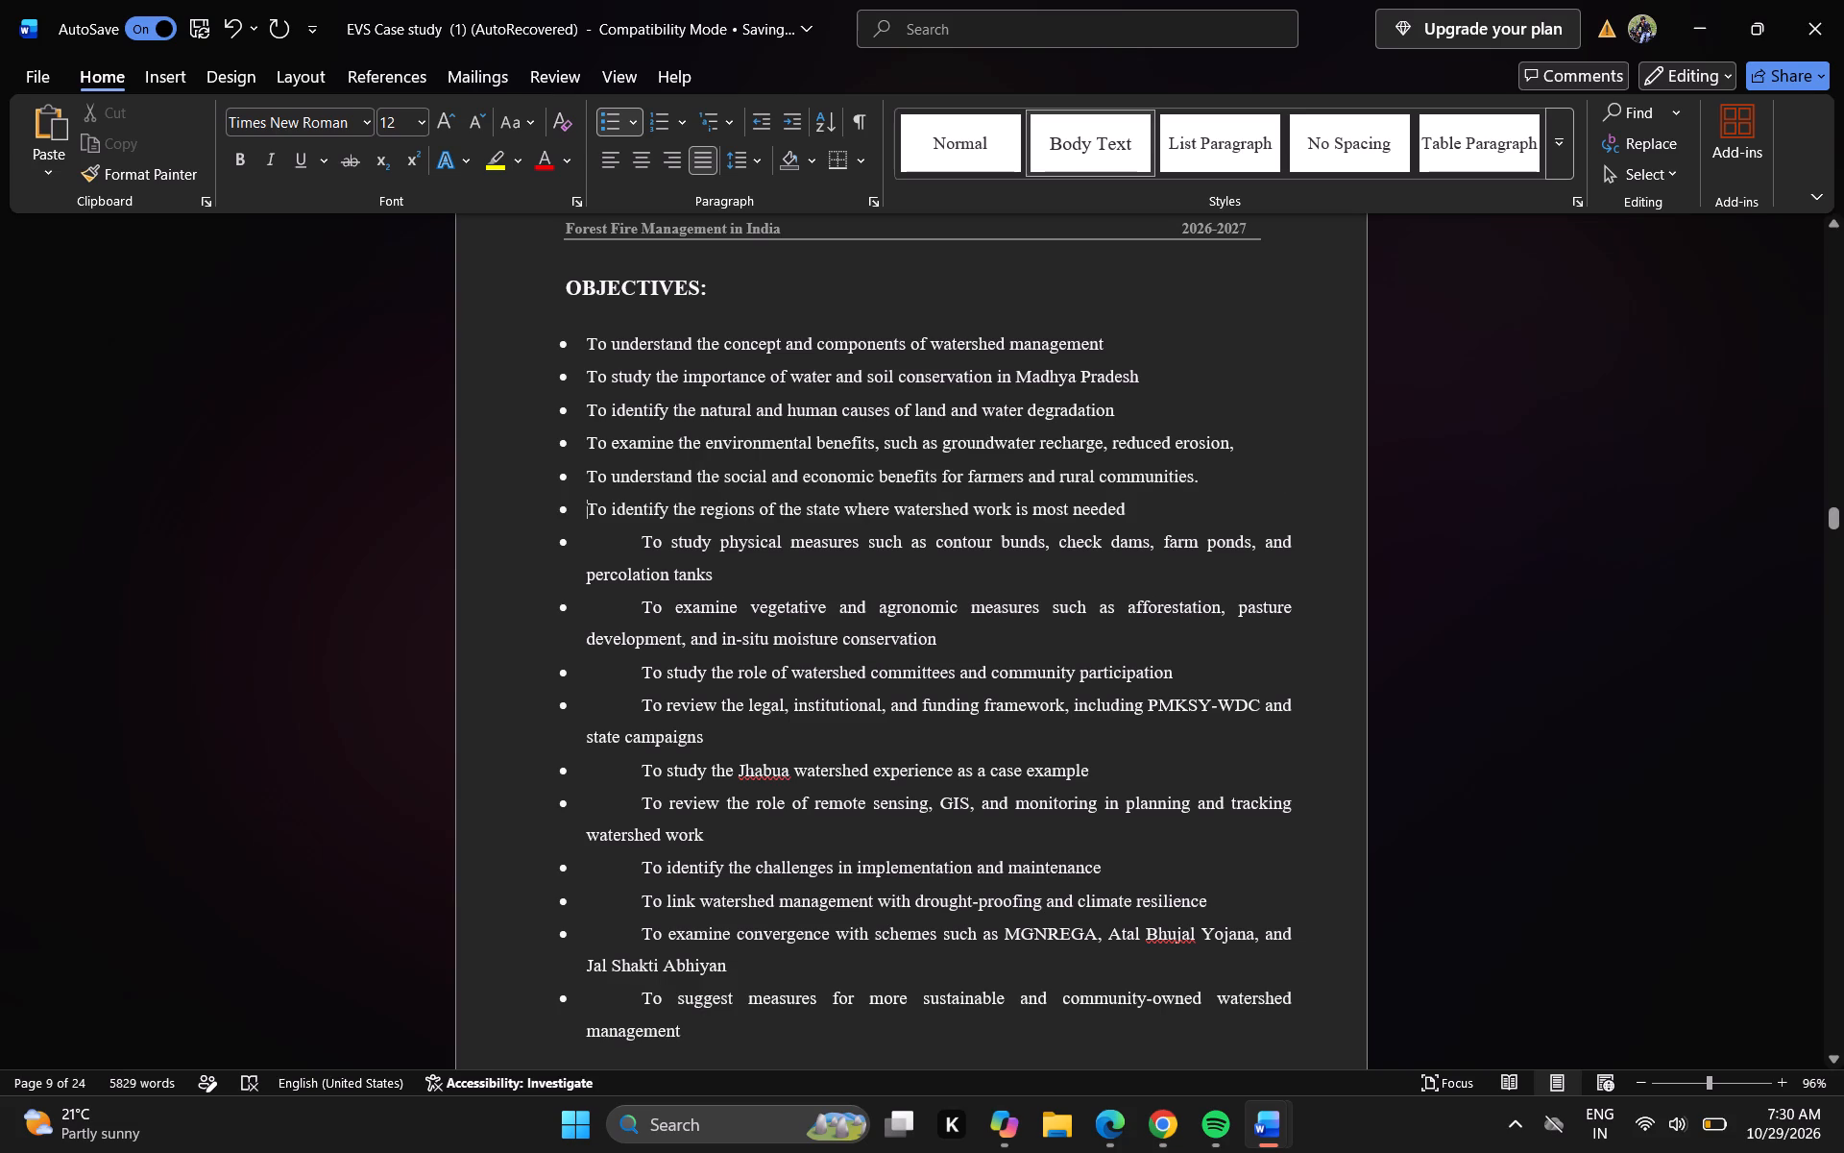
# Remove the extra indent from the five objectives running from "To study physical measures" to "To study the Jhabua watershed experience".
pyautogui.click(626, 542)
pyautogui.press('BackSpace')
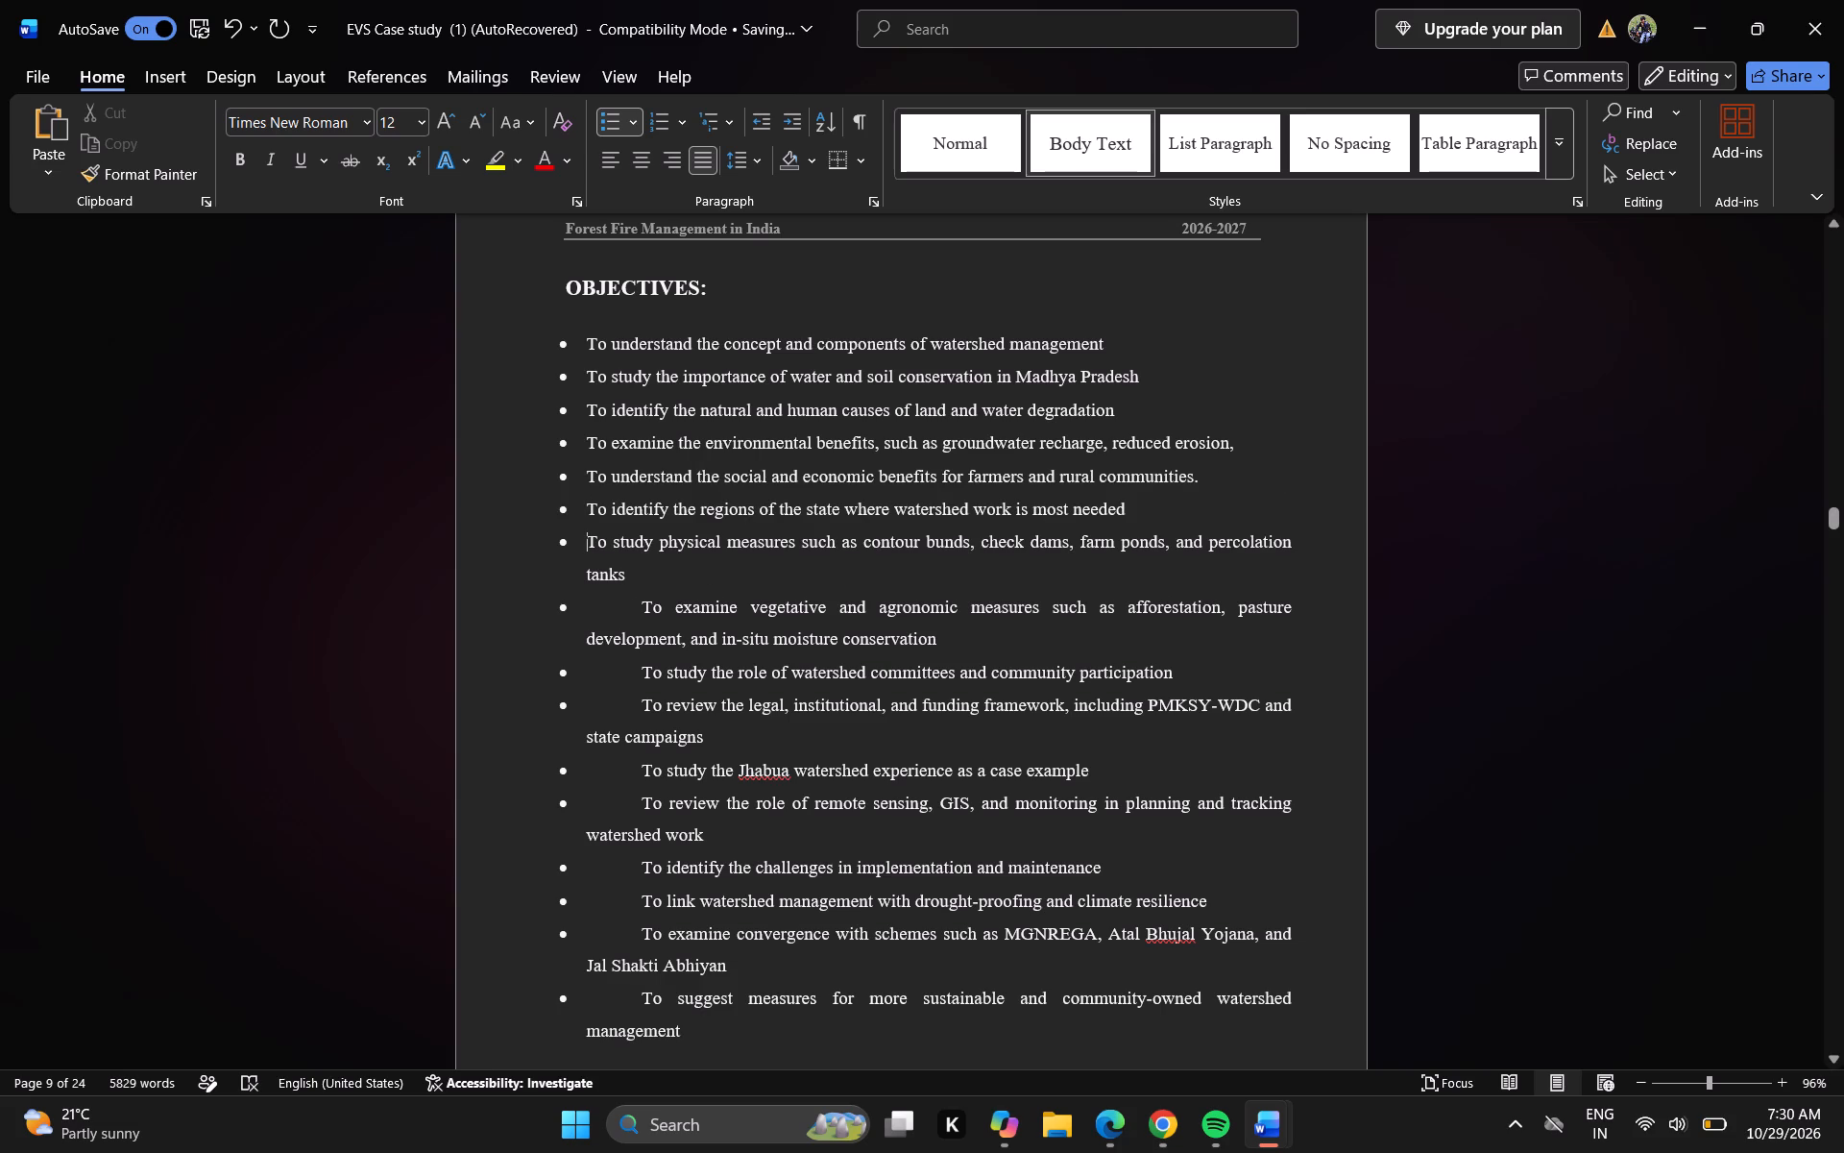
pyautogui.click(643, 605)
pyautogui.press('BackSpace')
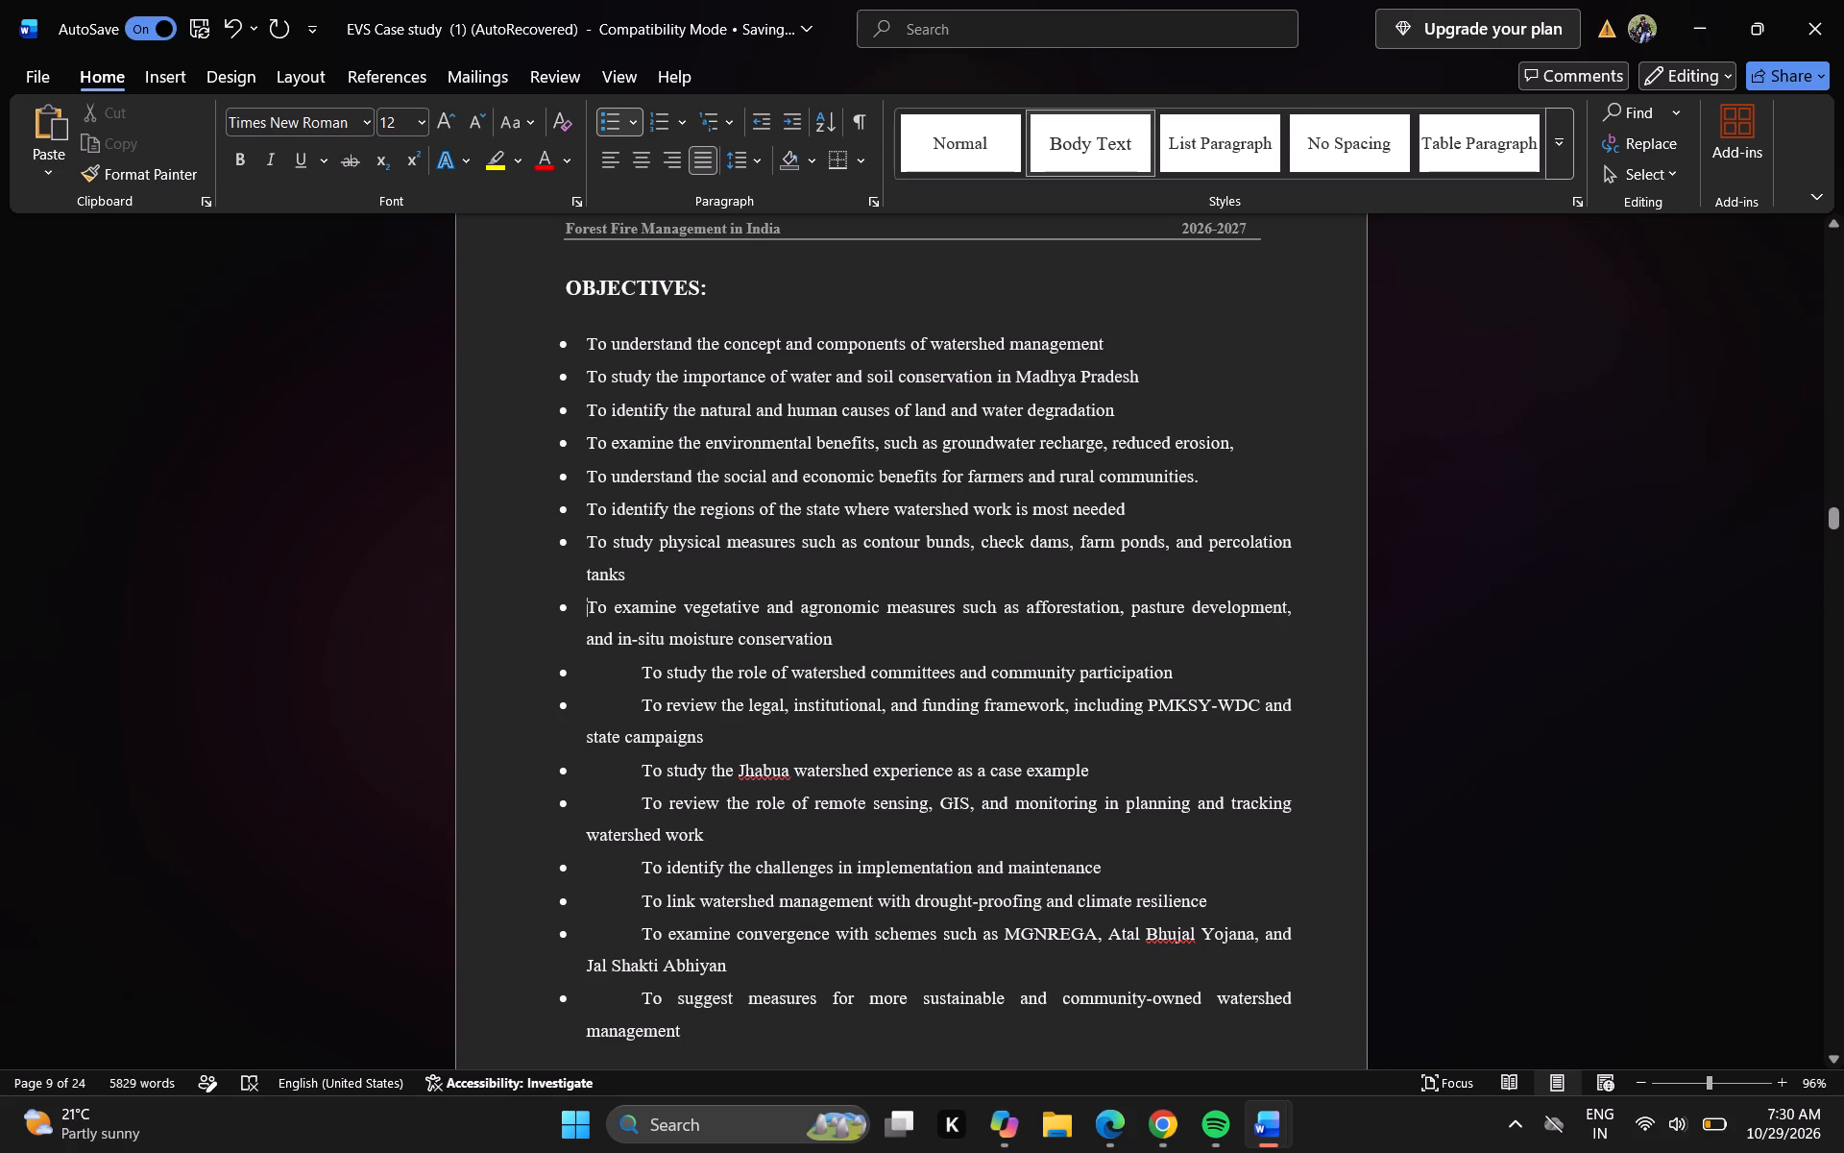
pyautogui.click(640, 673)
pyautogui.press('BackSpace')
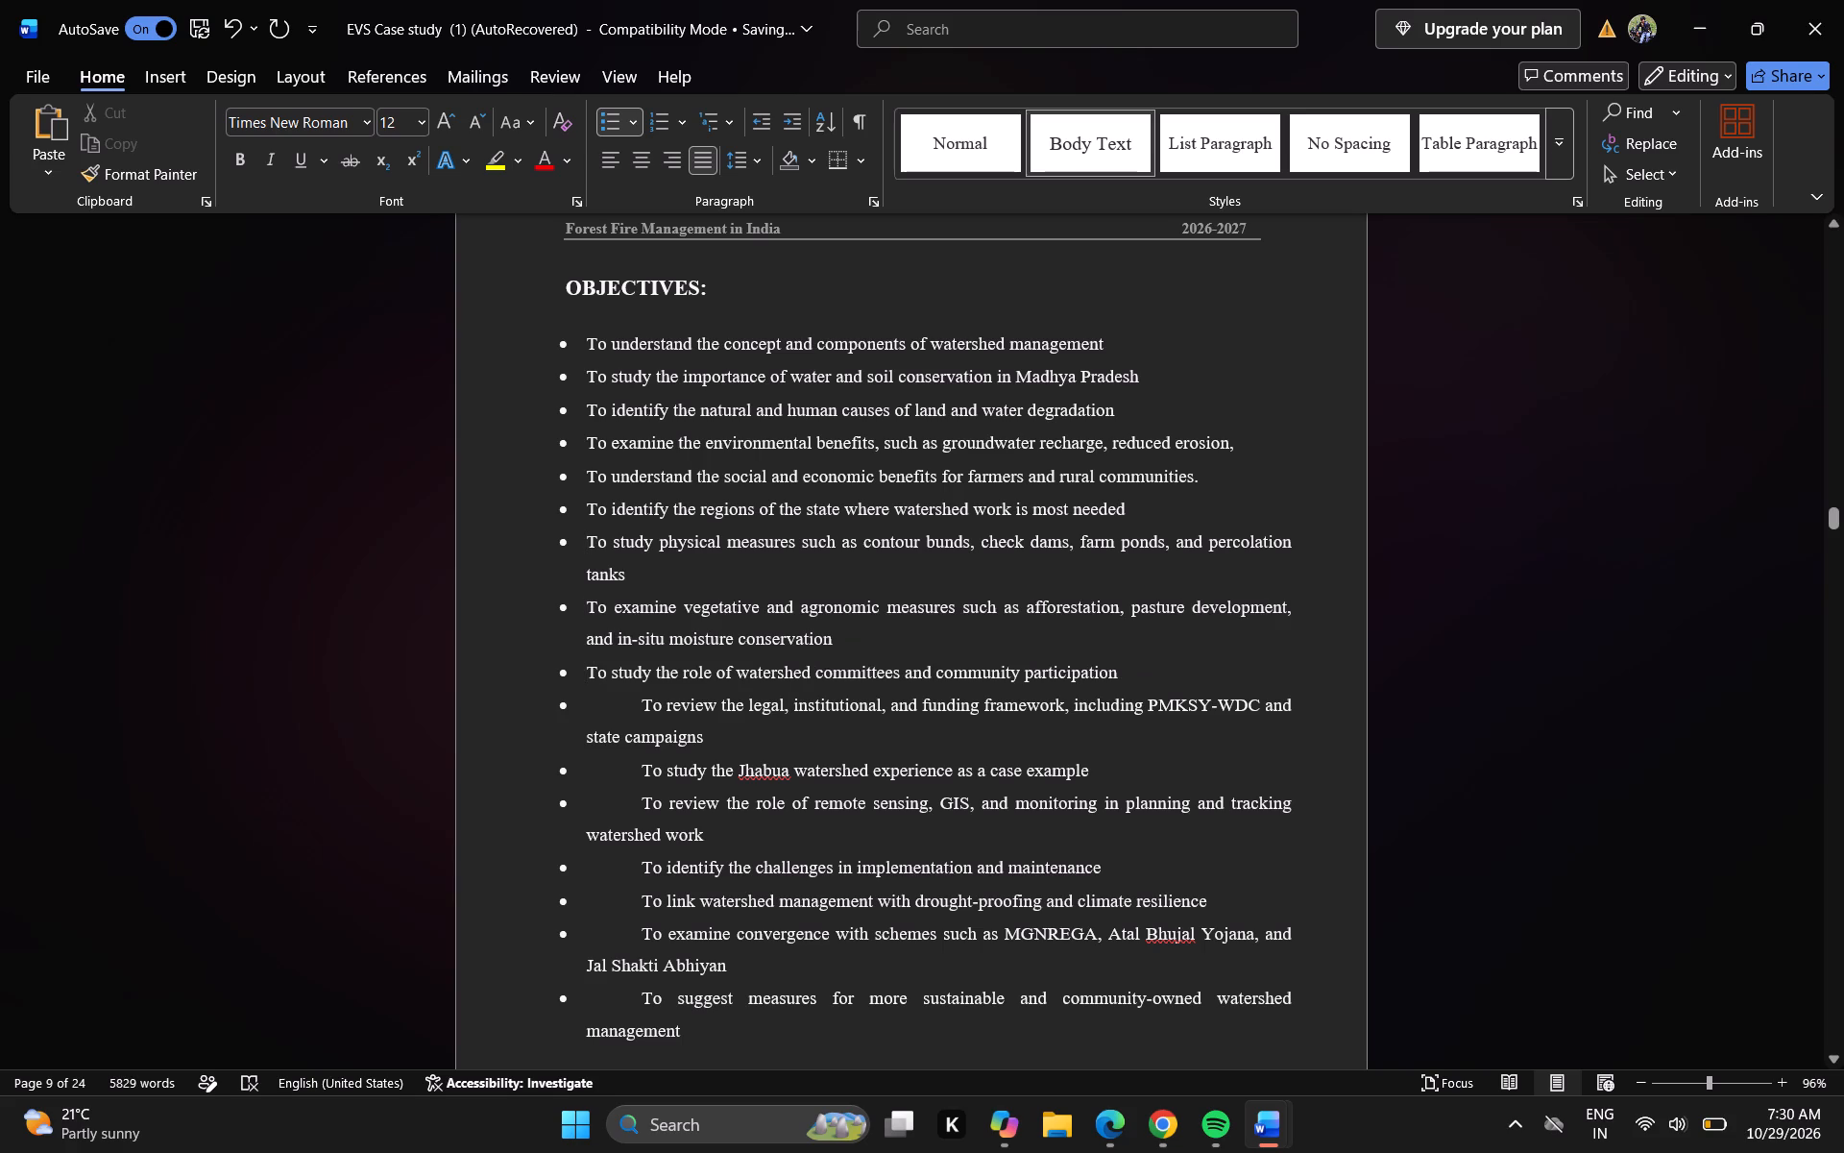
pyautogui.click(640, 707)
pyautogui.press('BackSpace')
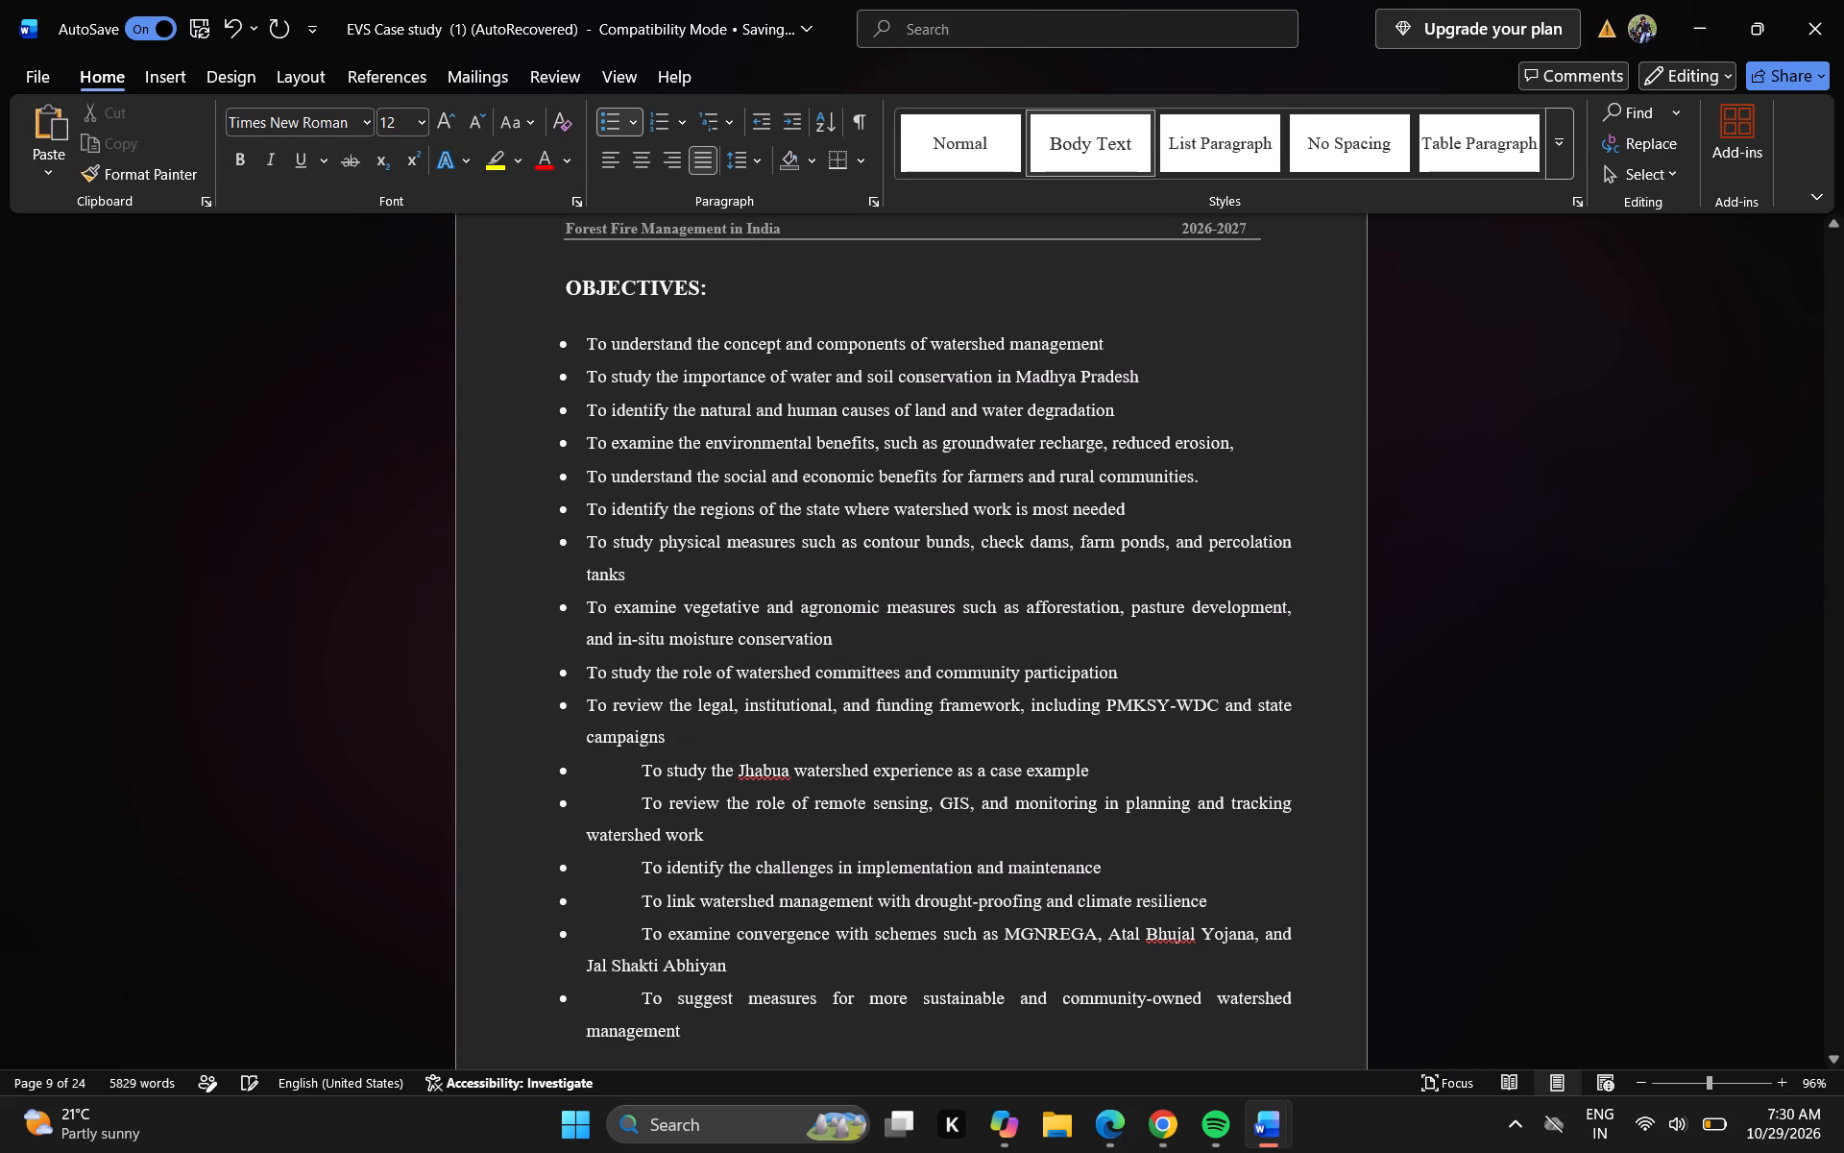
pyautogui.click(640, 771)
pyautogui.press('BackSpace')
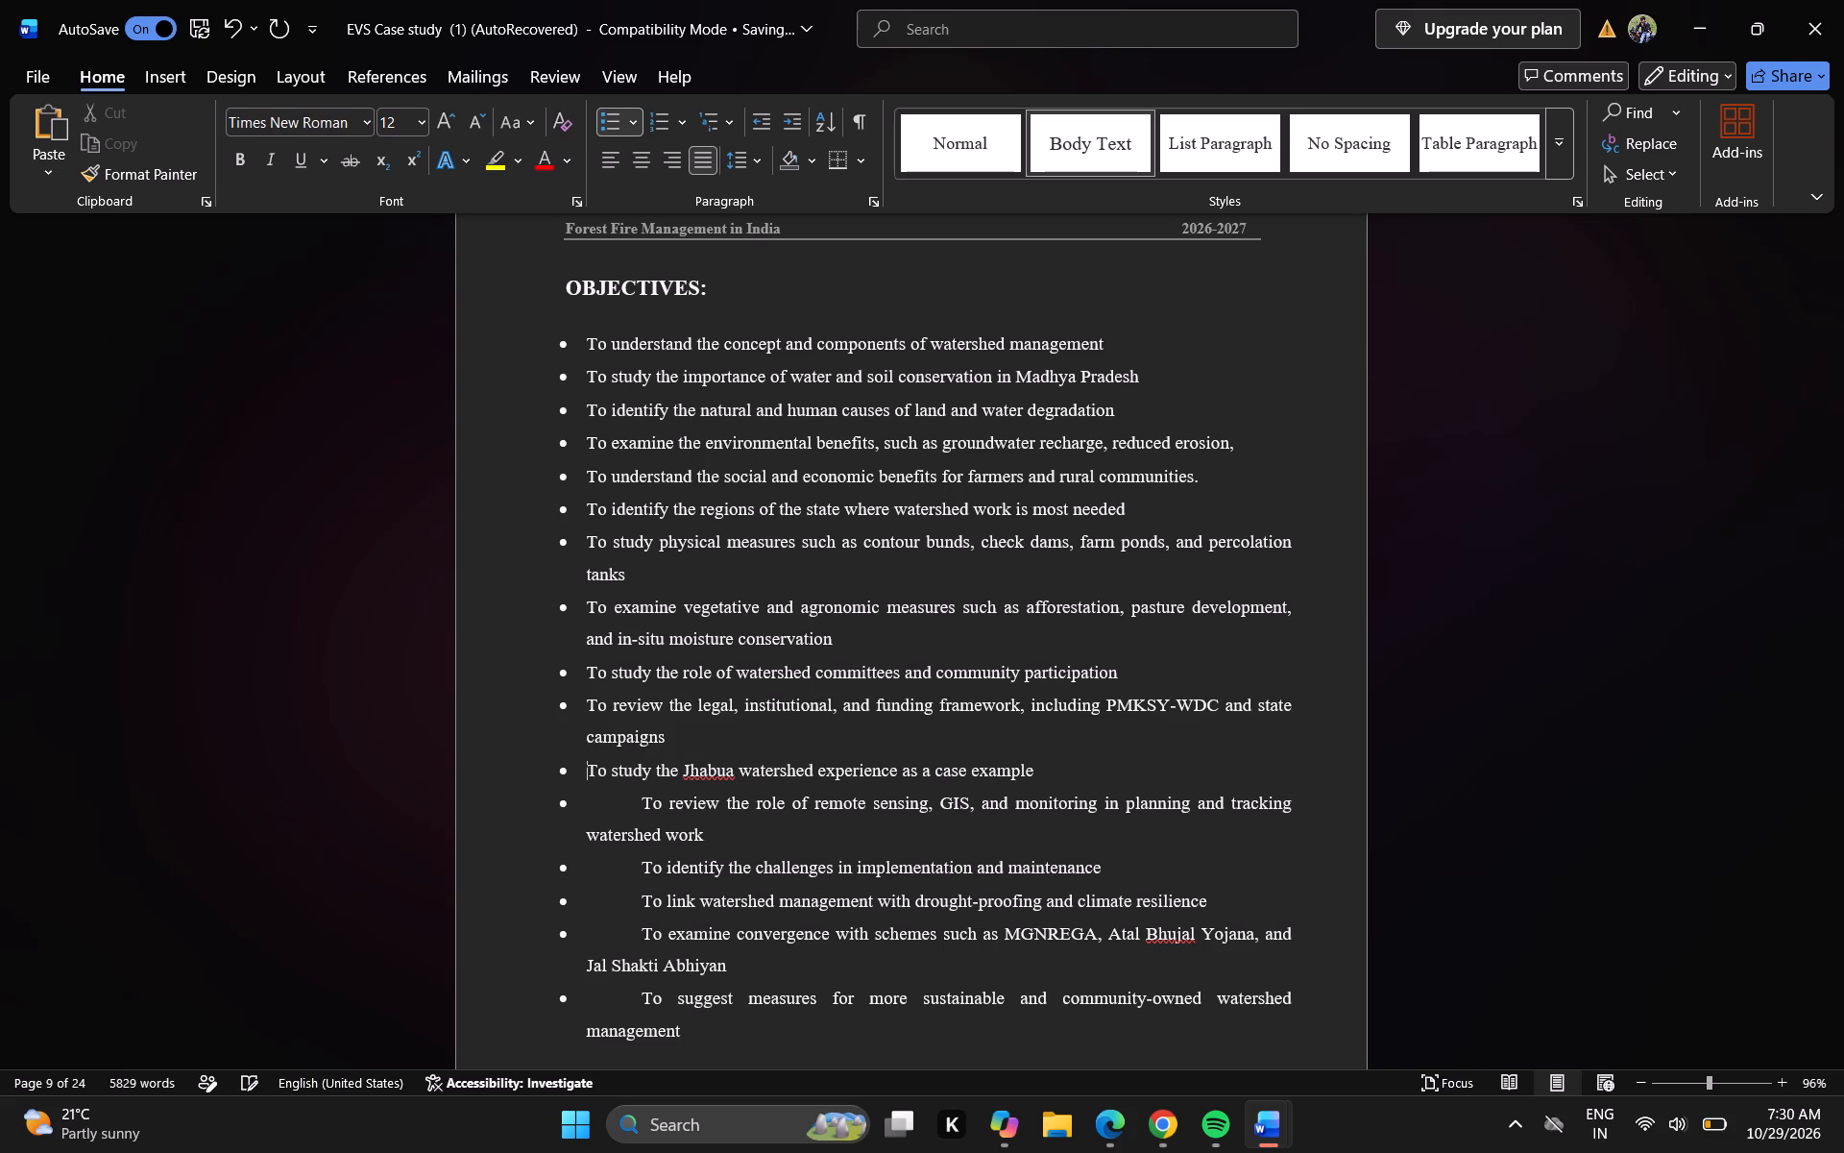
# Remove the extra indent from the last five objectives, from "To review the role of remote sensing" to "To suggest measures".
pyautogui.click(641, 801)
pyautogui.press('BackSpace')
pyautogui.click(638, 867)
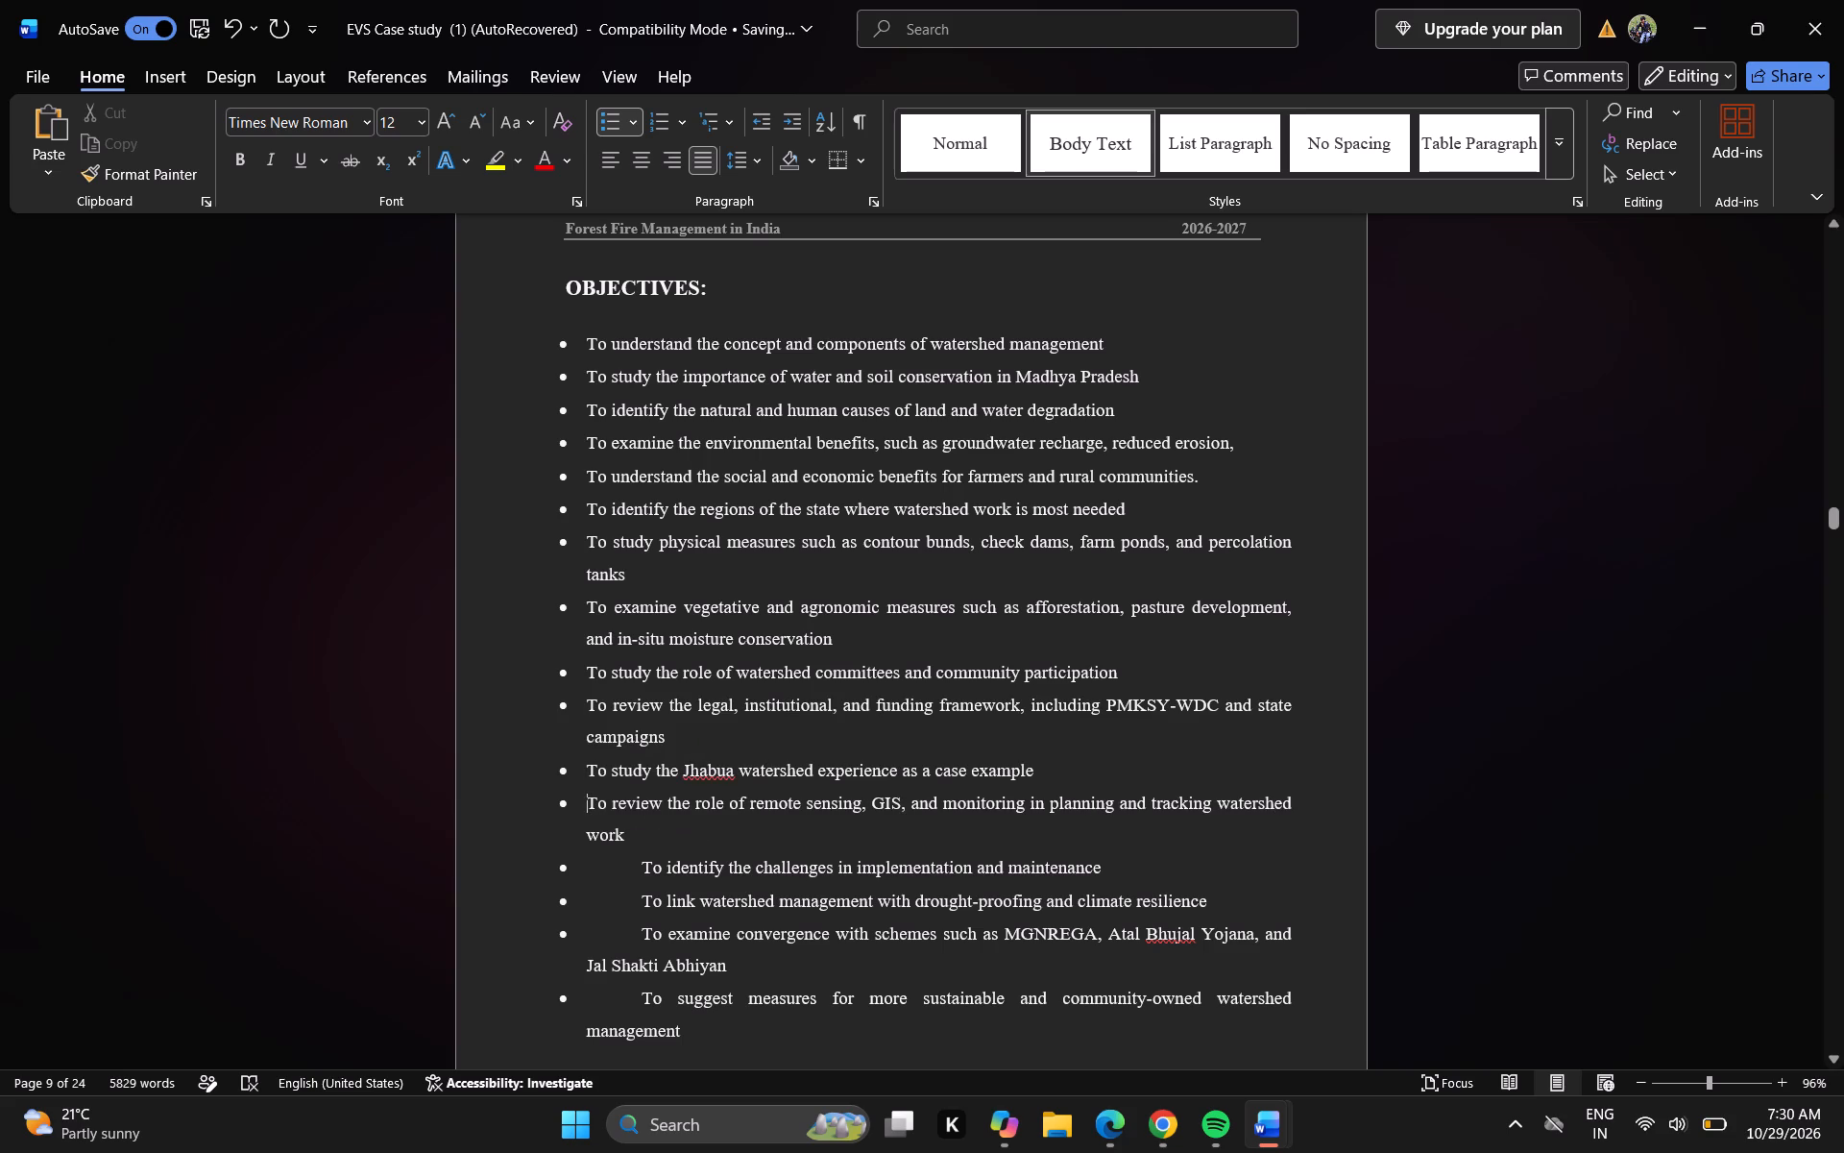
pyautogui.press('BackSpace')
pyautogui.click(642, 899)
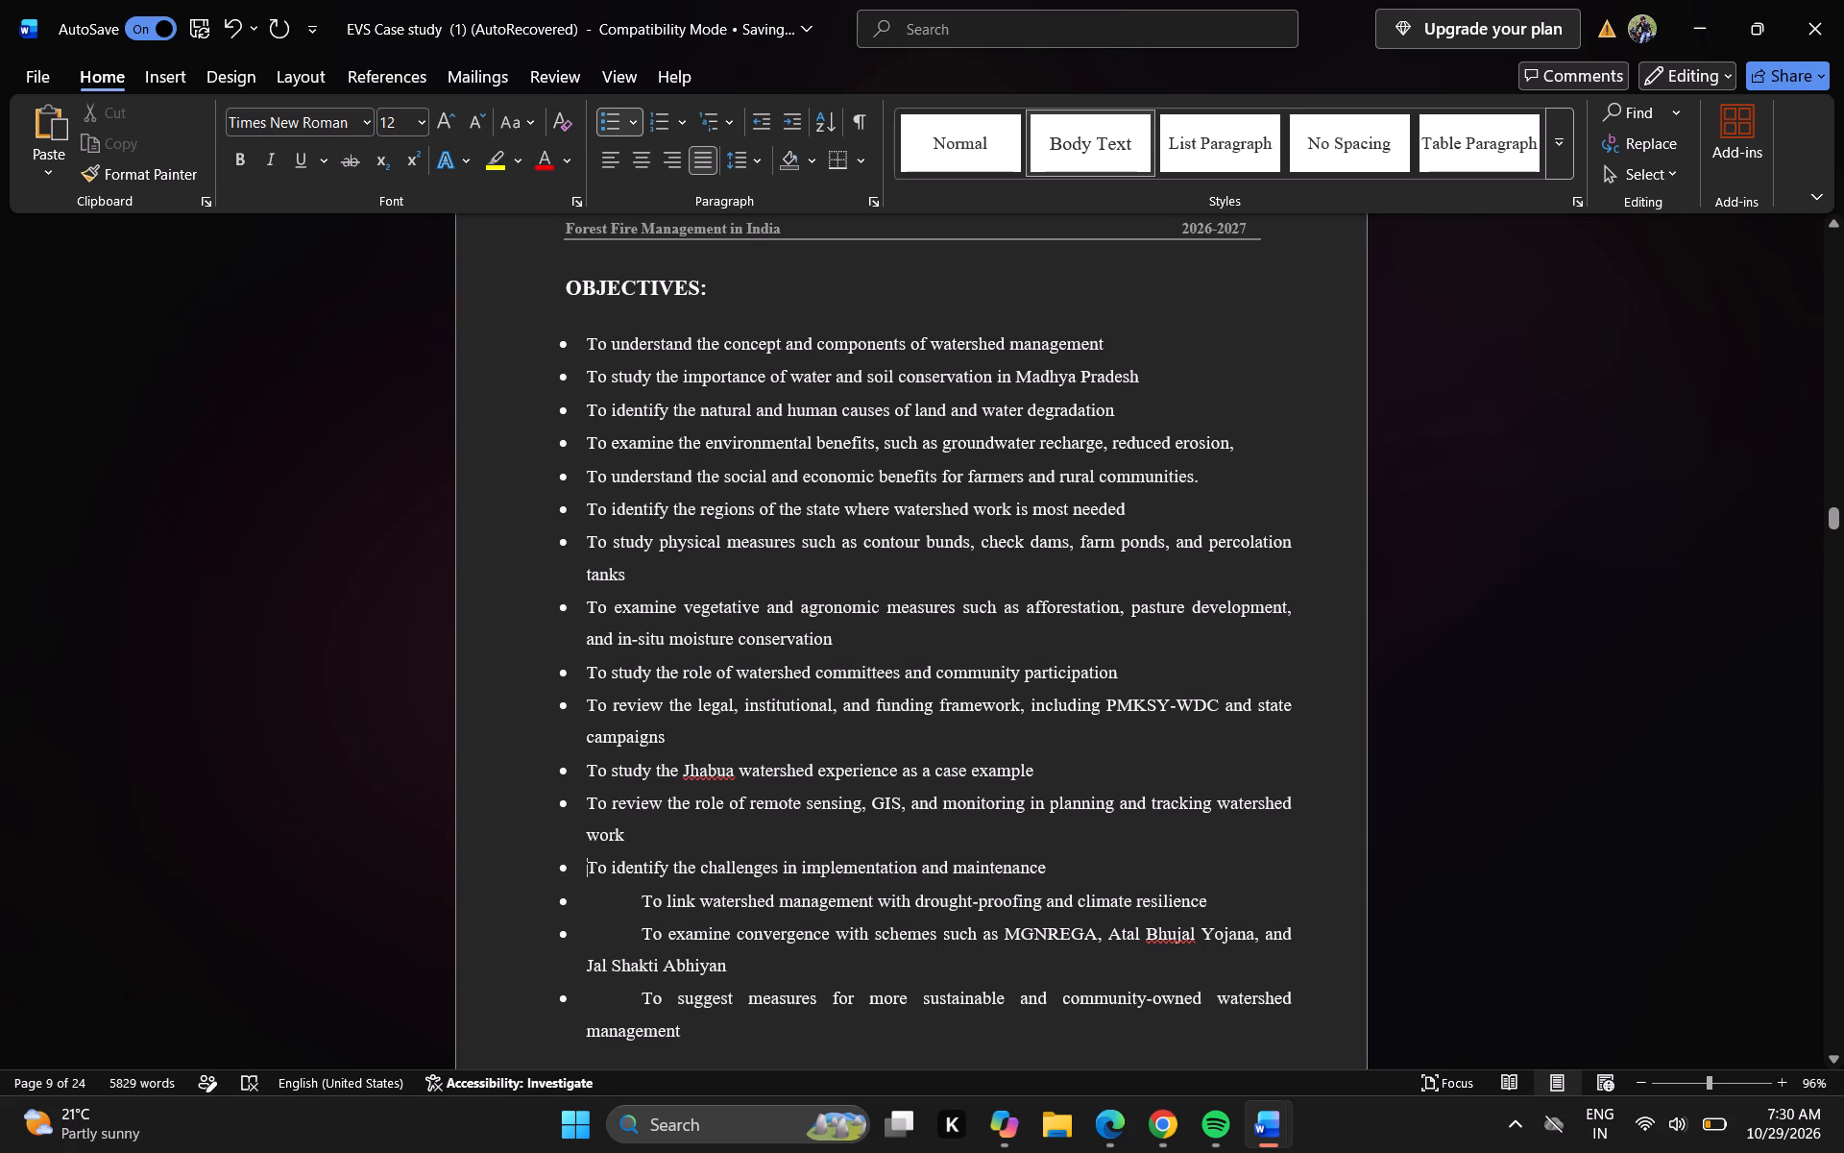
pyautogui.press('BackSpace')
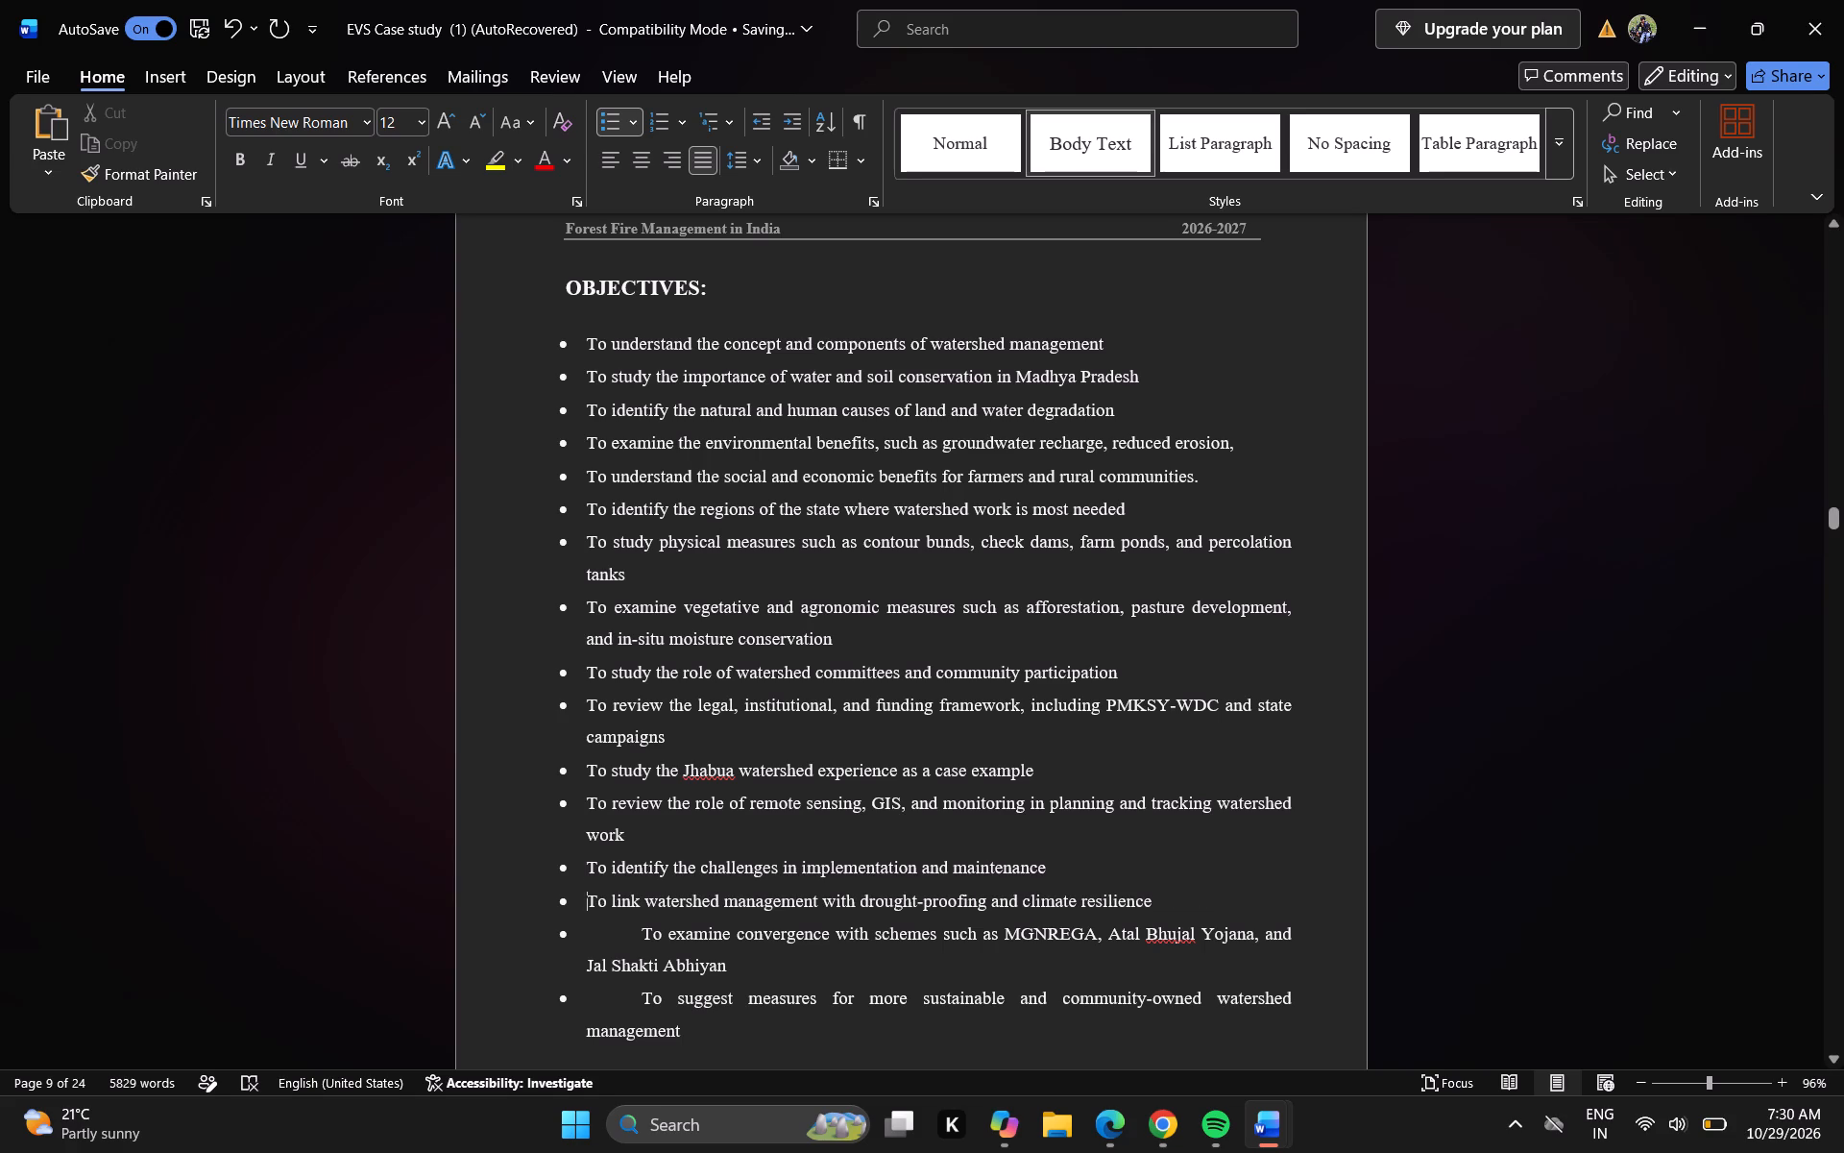
pyautogui.click(638, 932)
pyautogui.press('BackSpace')
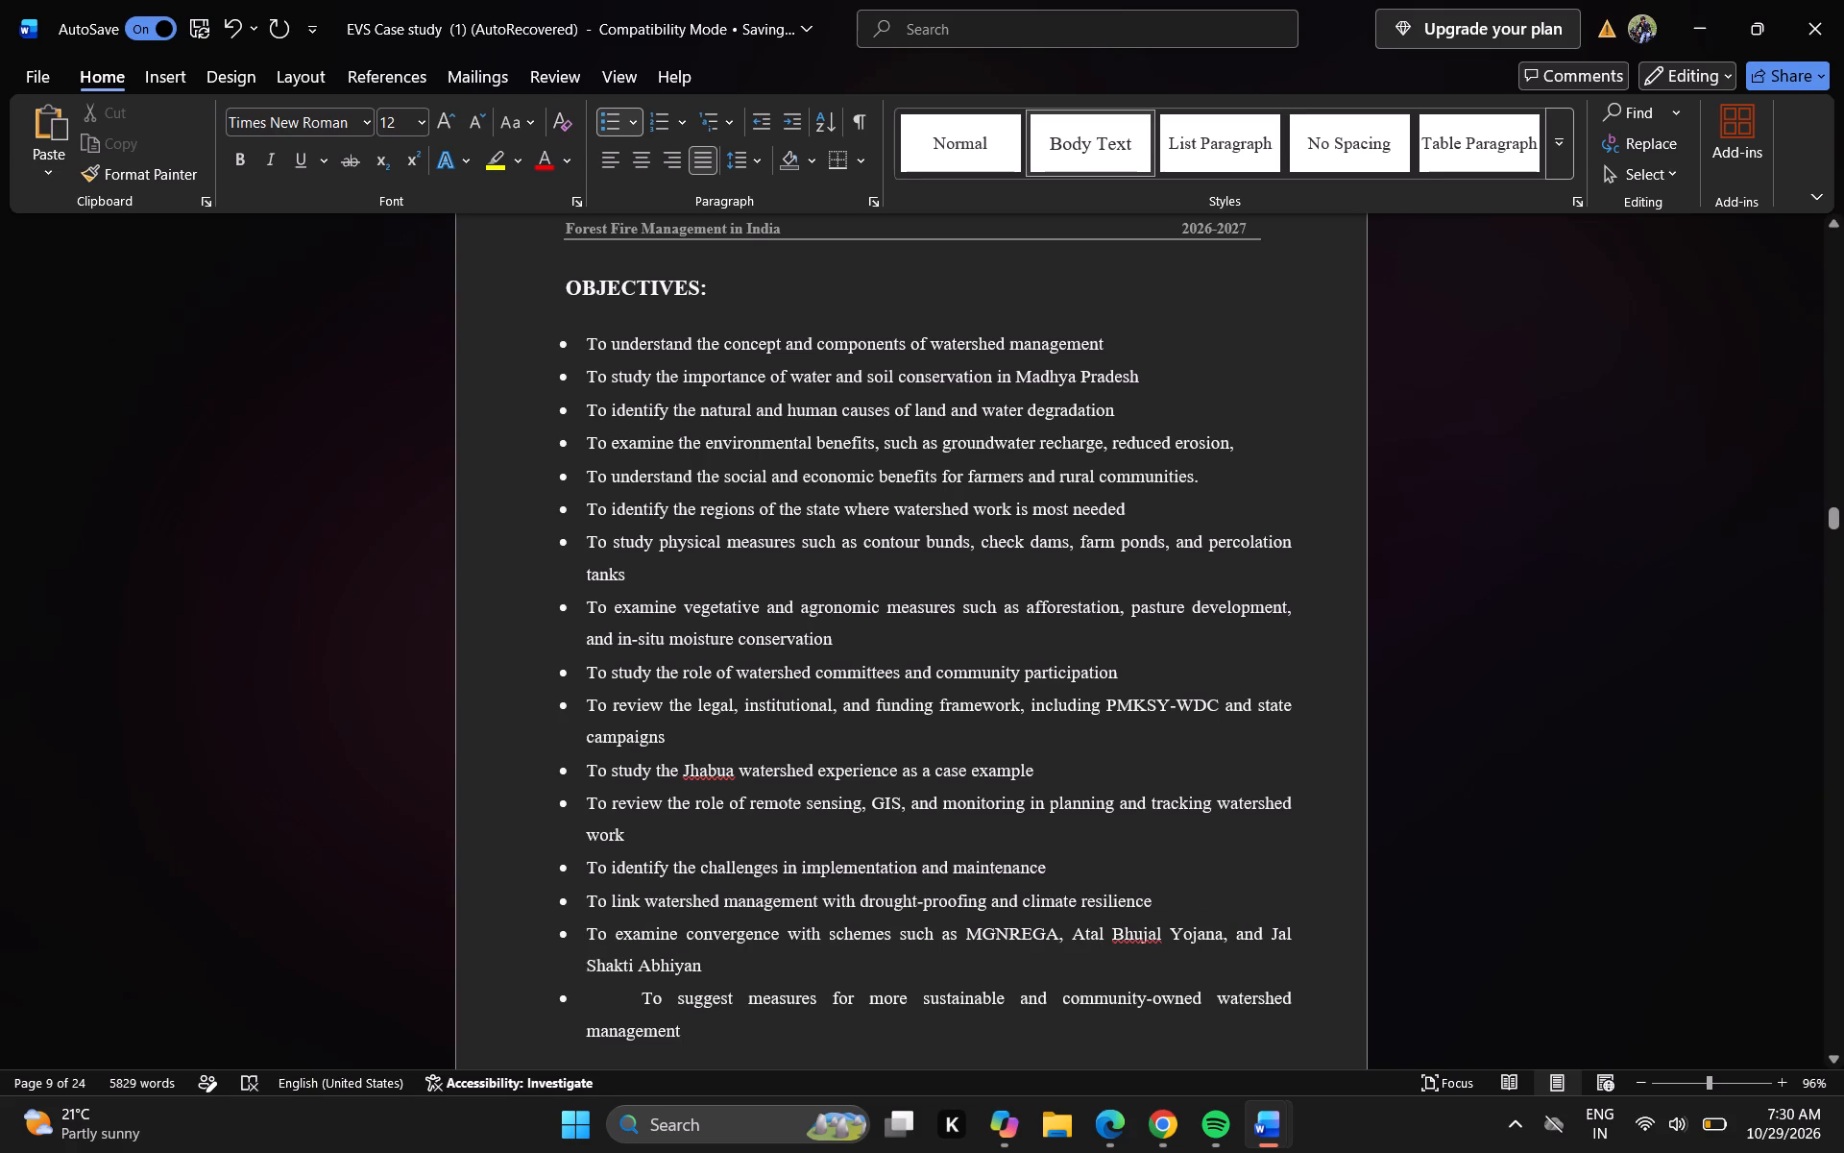
pyautogui.click(642, 999)
pyautogui.press('BackSpace')
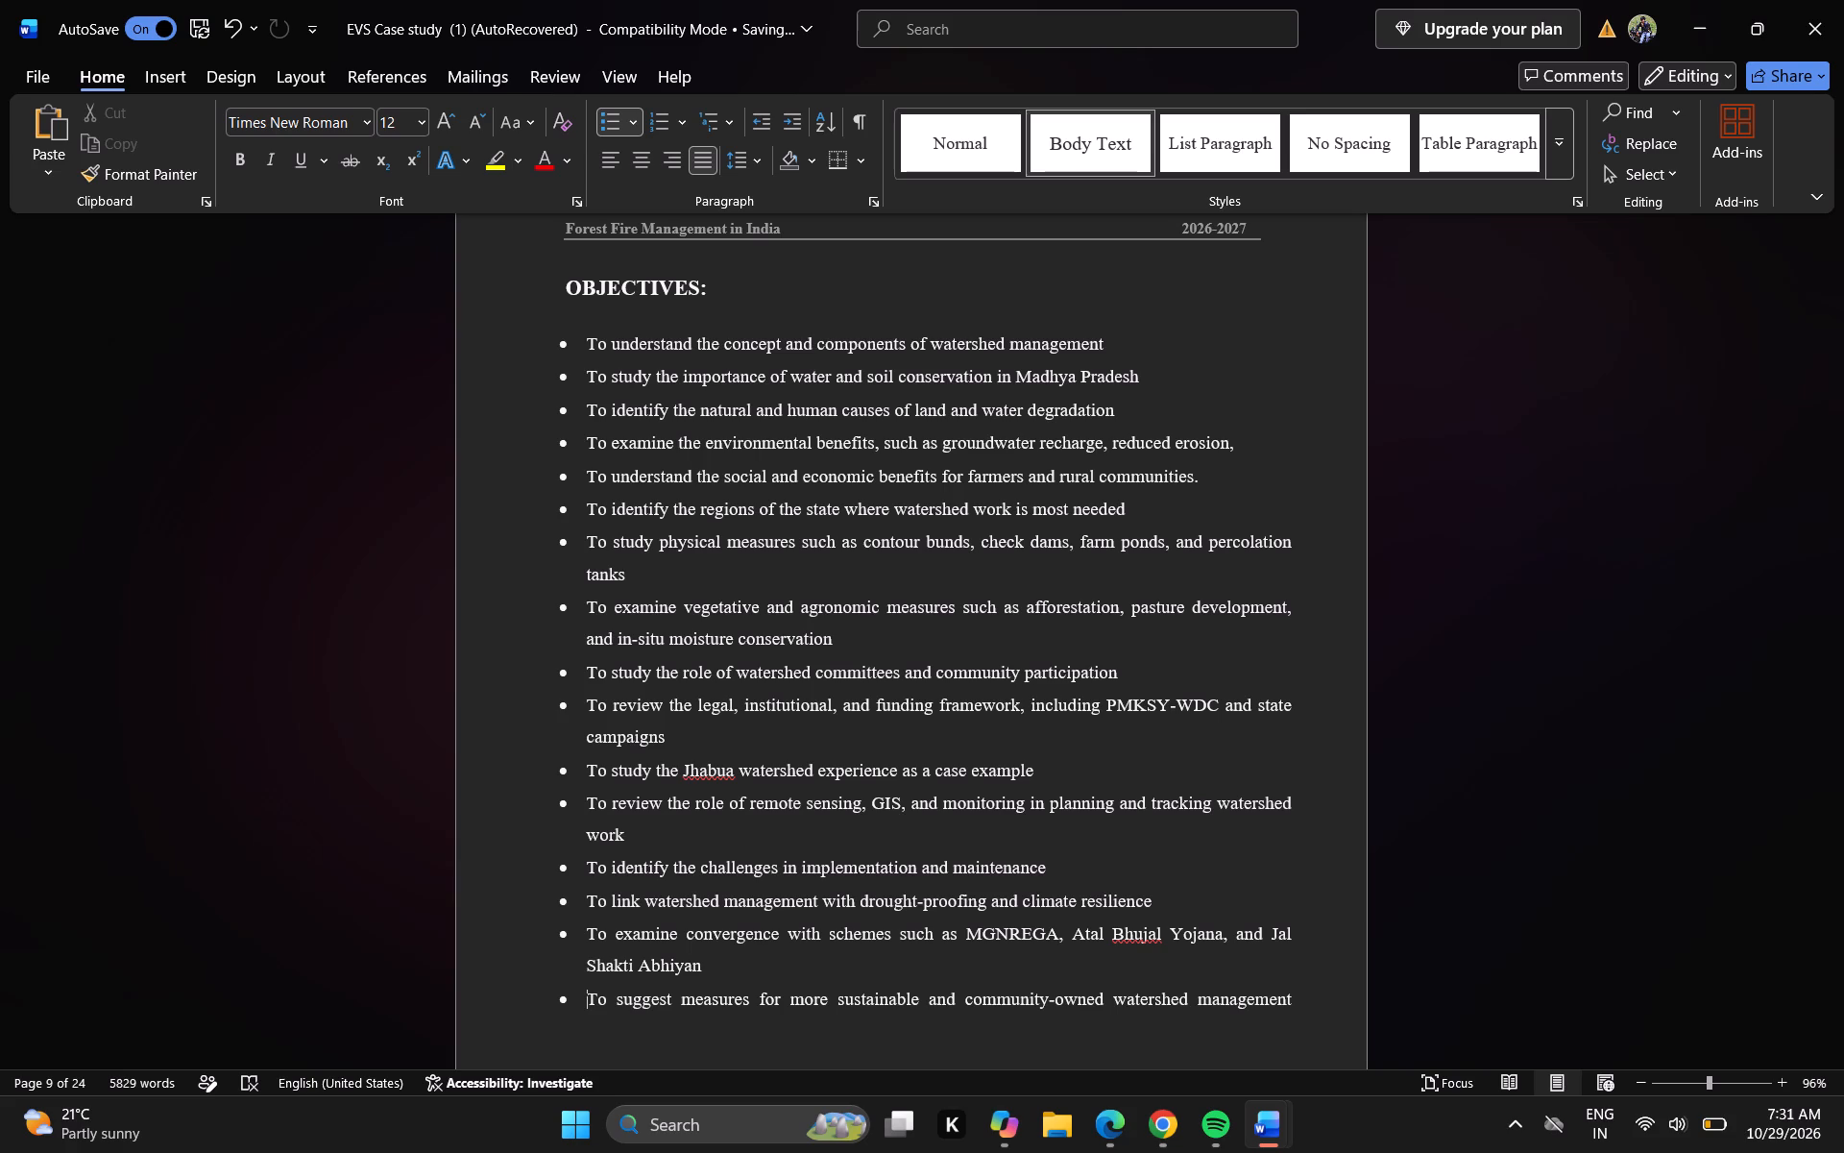
# Check the rest of the objectives list down to the end of its page.
pyautogui.tripleClick(1837, 1049)
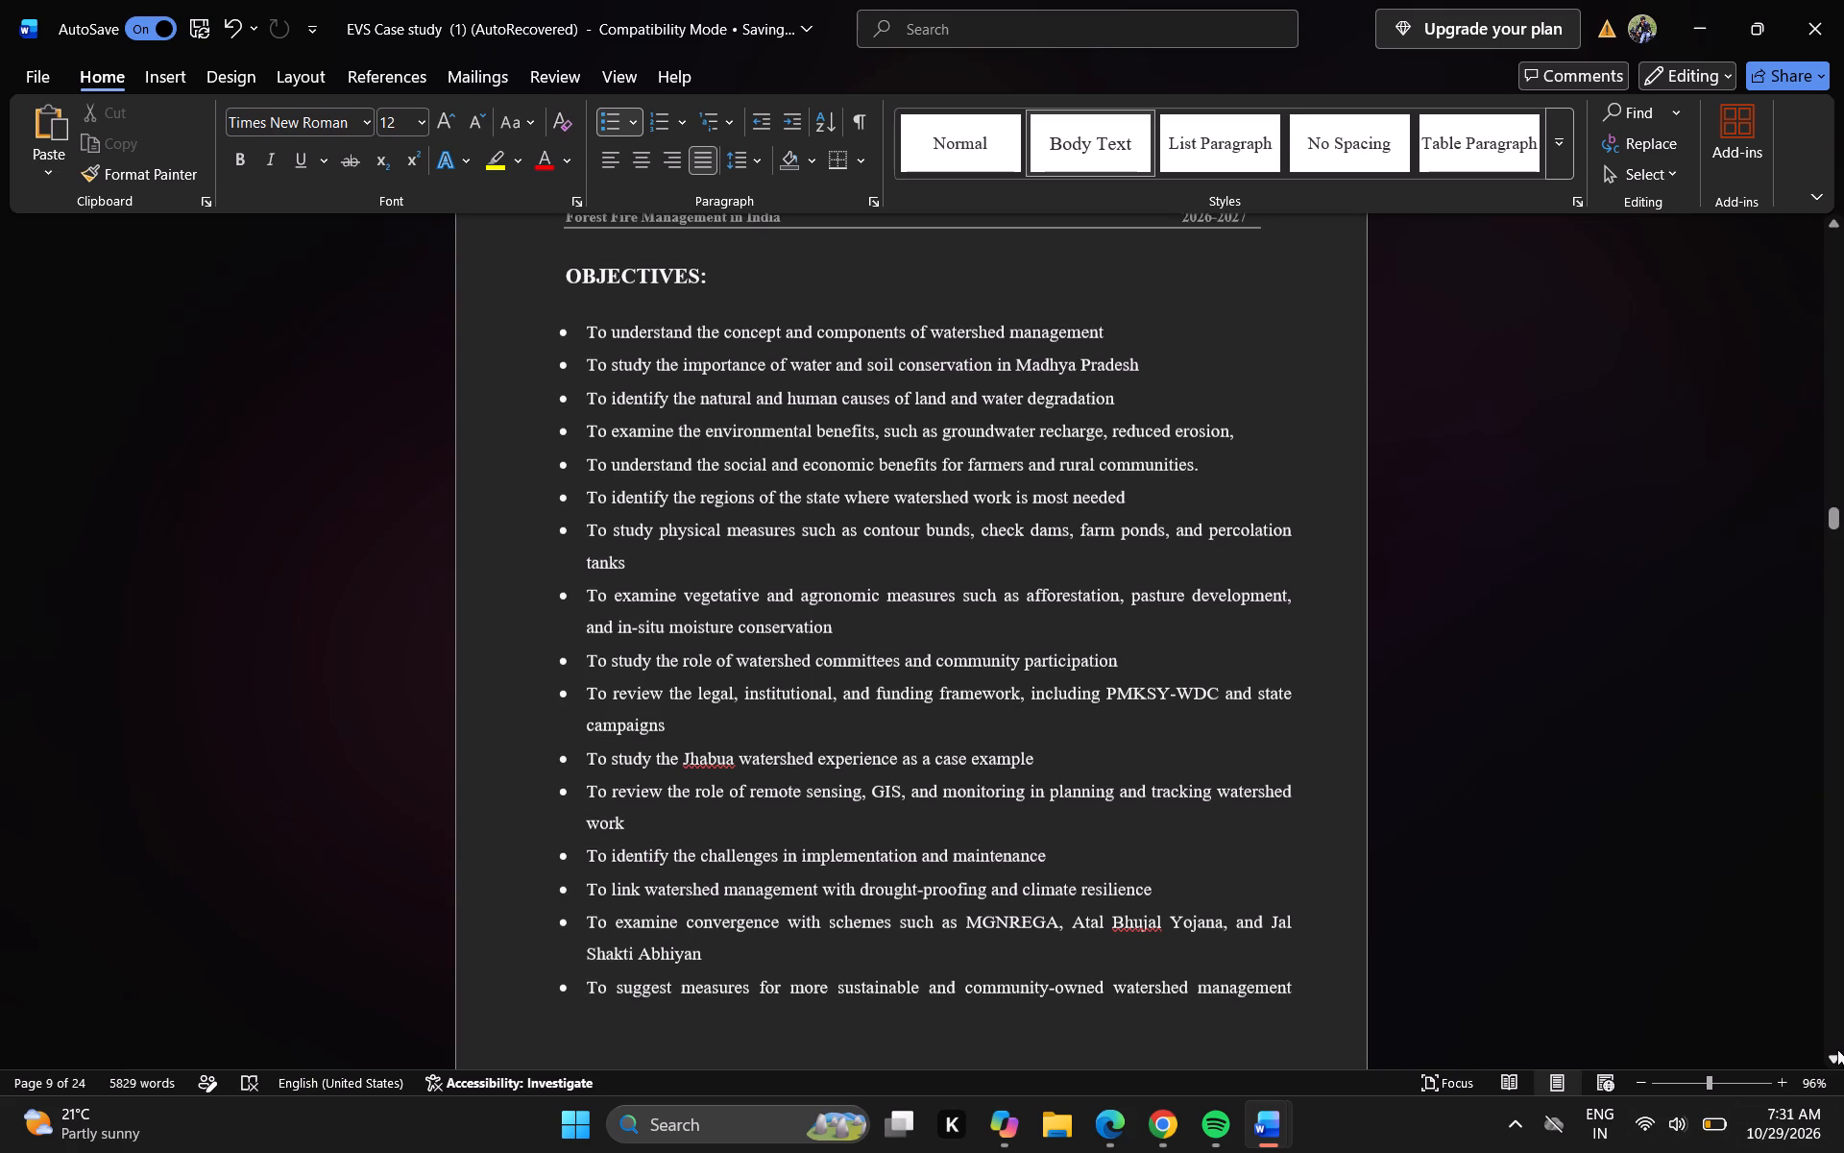
pyautogui.tripleClick(1837, 1049)
pyautogui.tripleClick(1837, 1049)
pyautogui.tripleClick(1837, 1049)
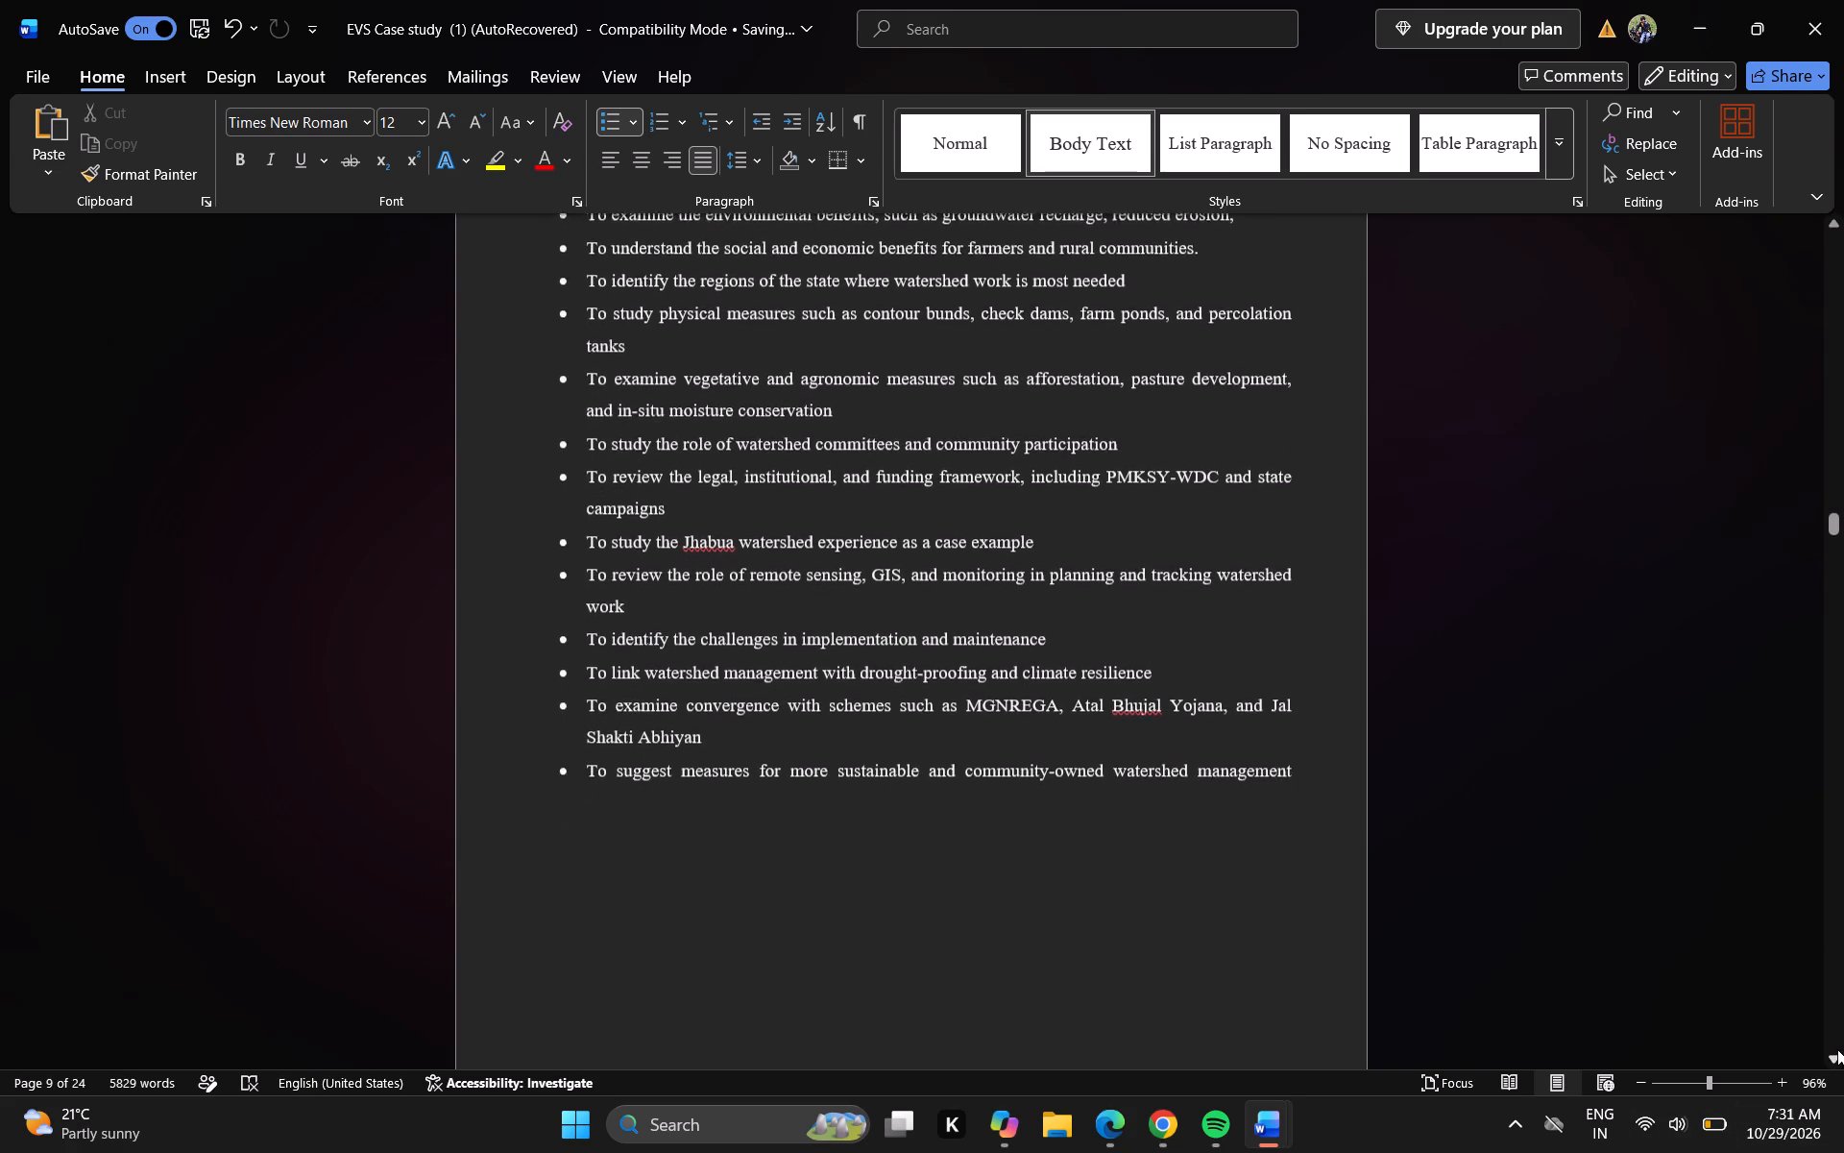
pyautogui.tripleClick(1837, 1049)
pyautogui.tripleClick(1837, 1049)
pyautogui.tripleClick(1837, 1049)
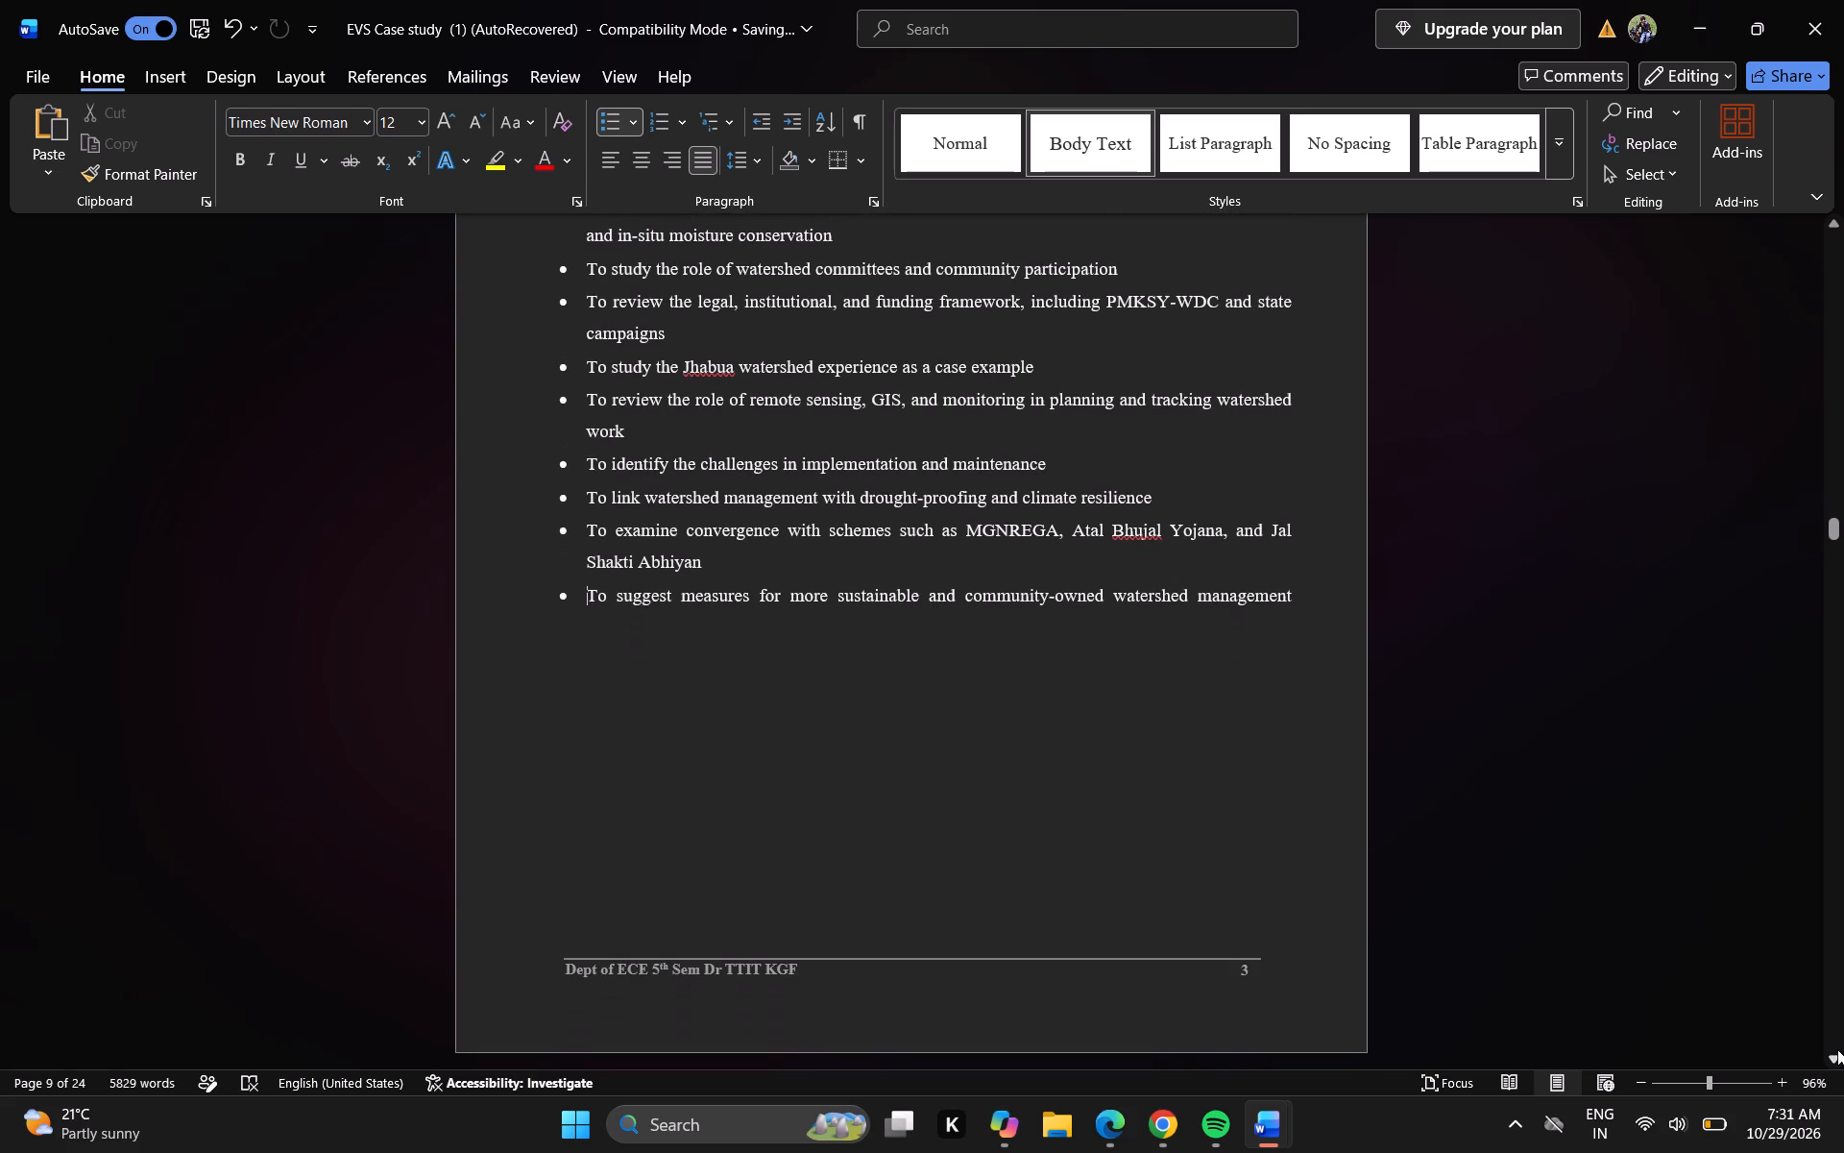
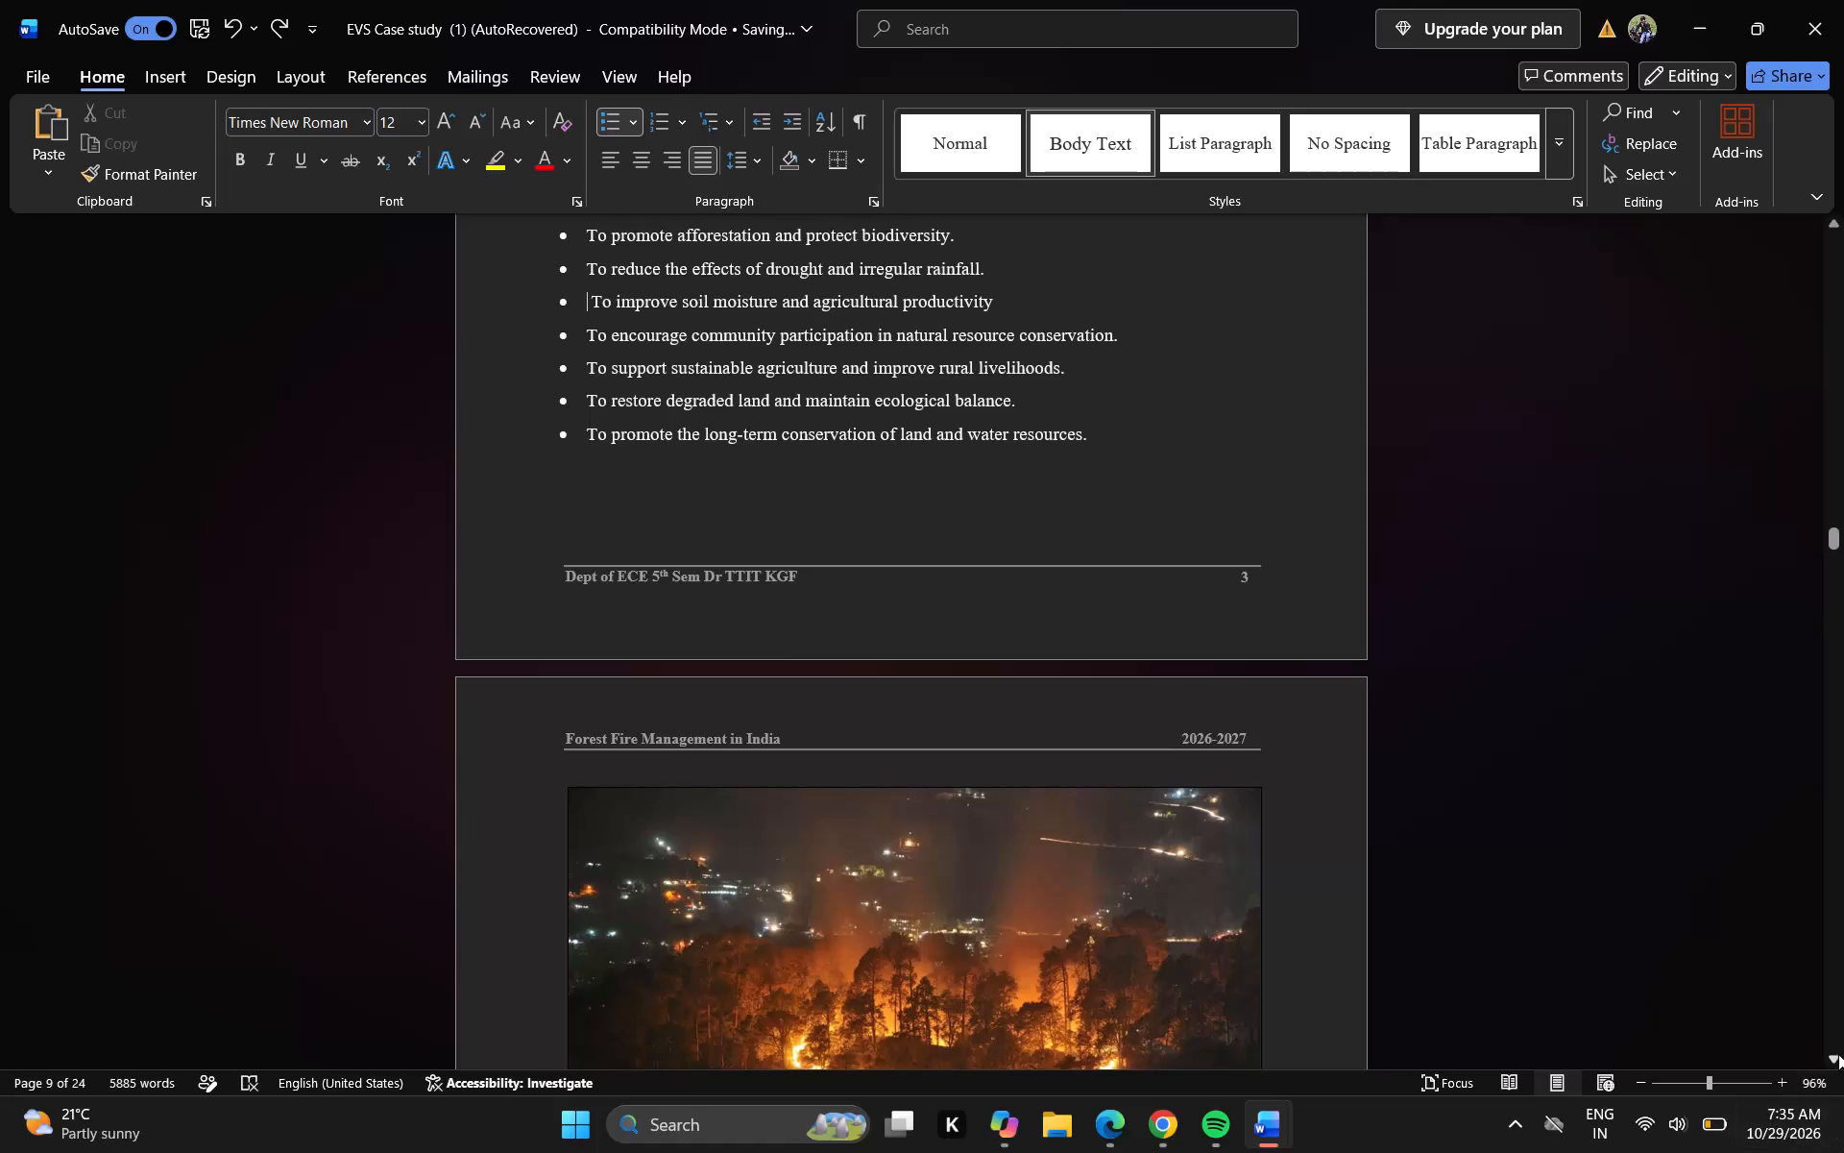
# Delete the night-time forest fire picture above the Fig 1.2 caption on the page after the objectives list.
pyautogui.tripleClick(1836, 1050)
pyautogui.tripleClick(1836, 1050)
pyautogui.tripleClick(1836, 1050)
pyautogui.tripleClick(1836, 1050)
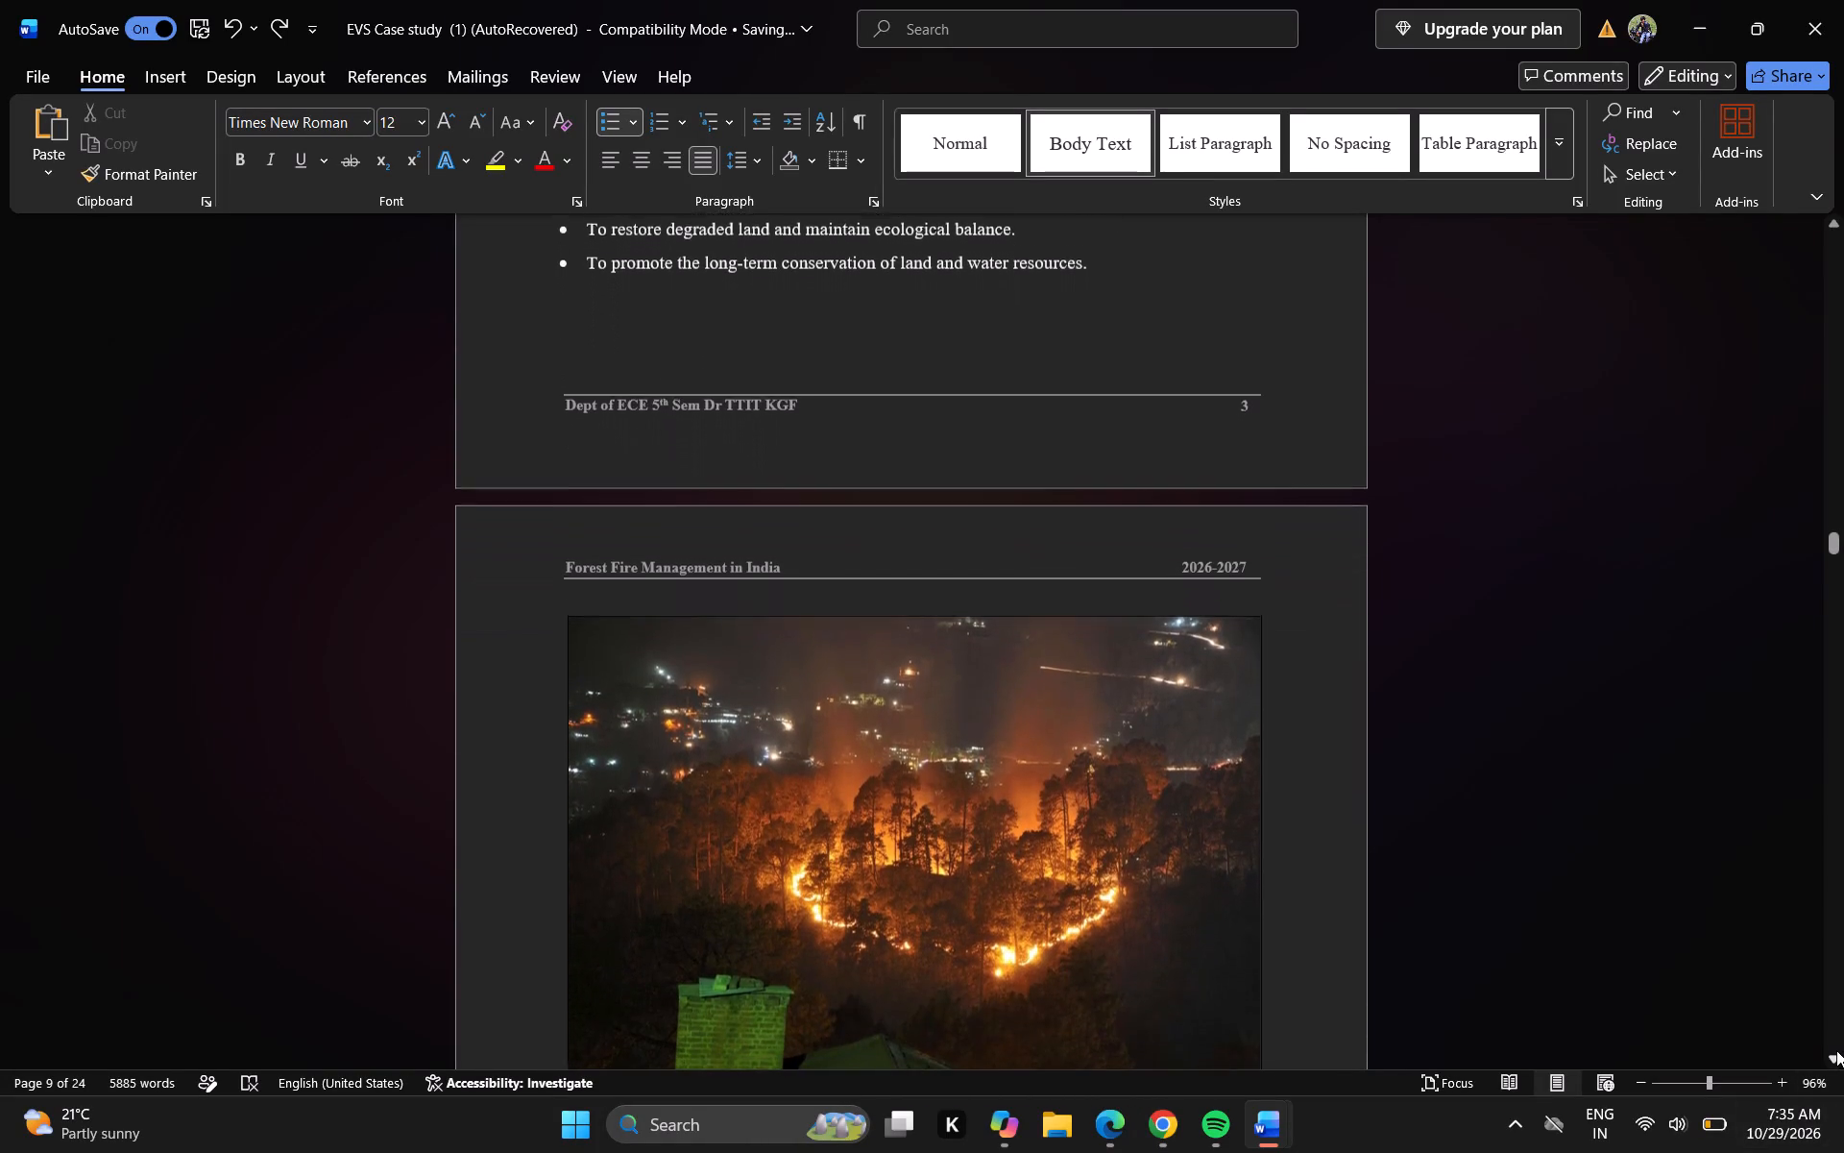
pyautogui.tripleClick(1836, 1050)
pyautogui.click(1269, 820)
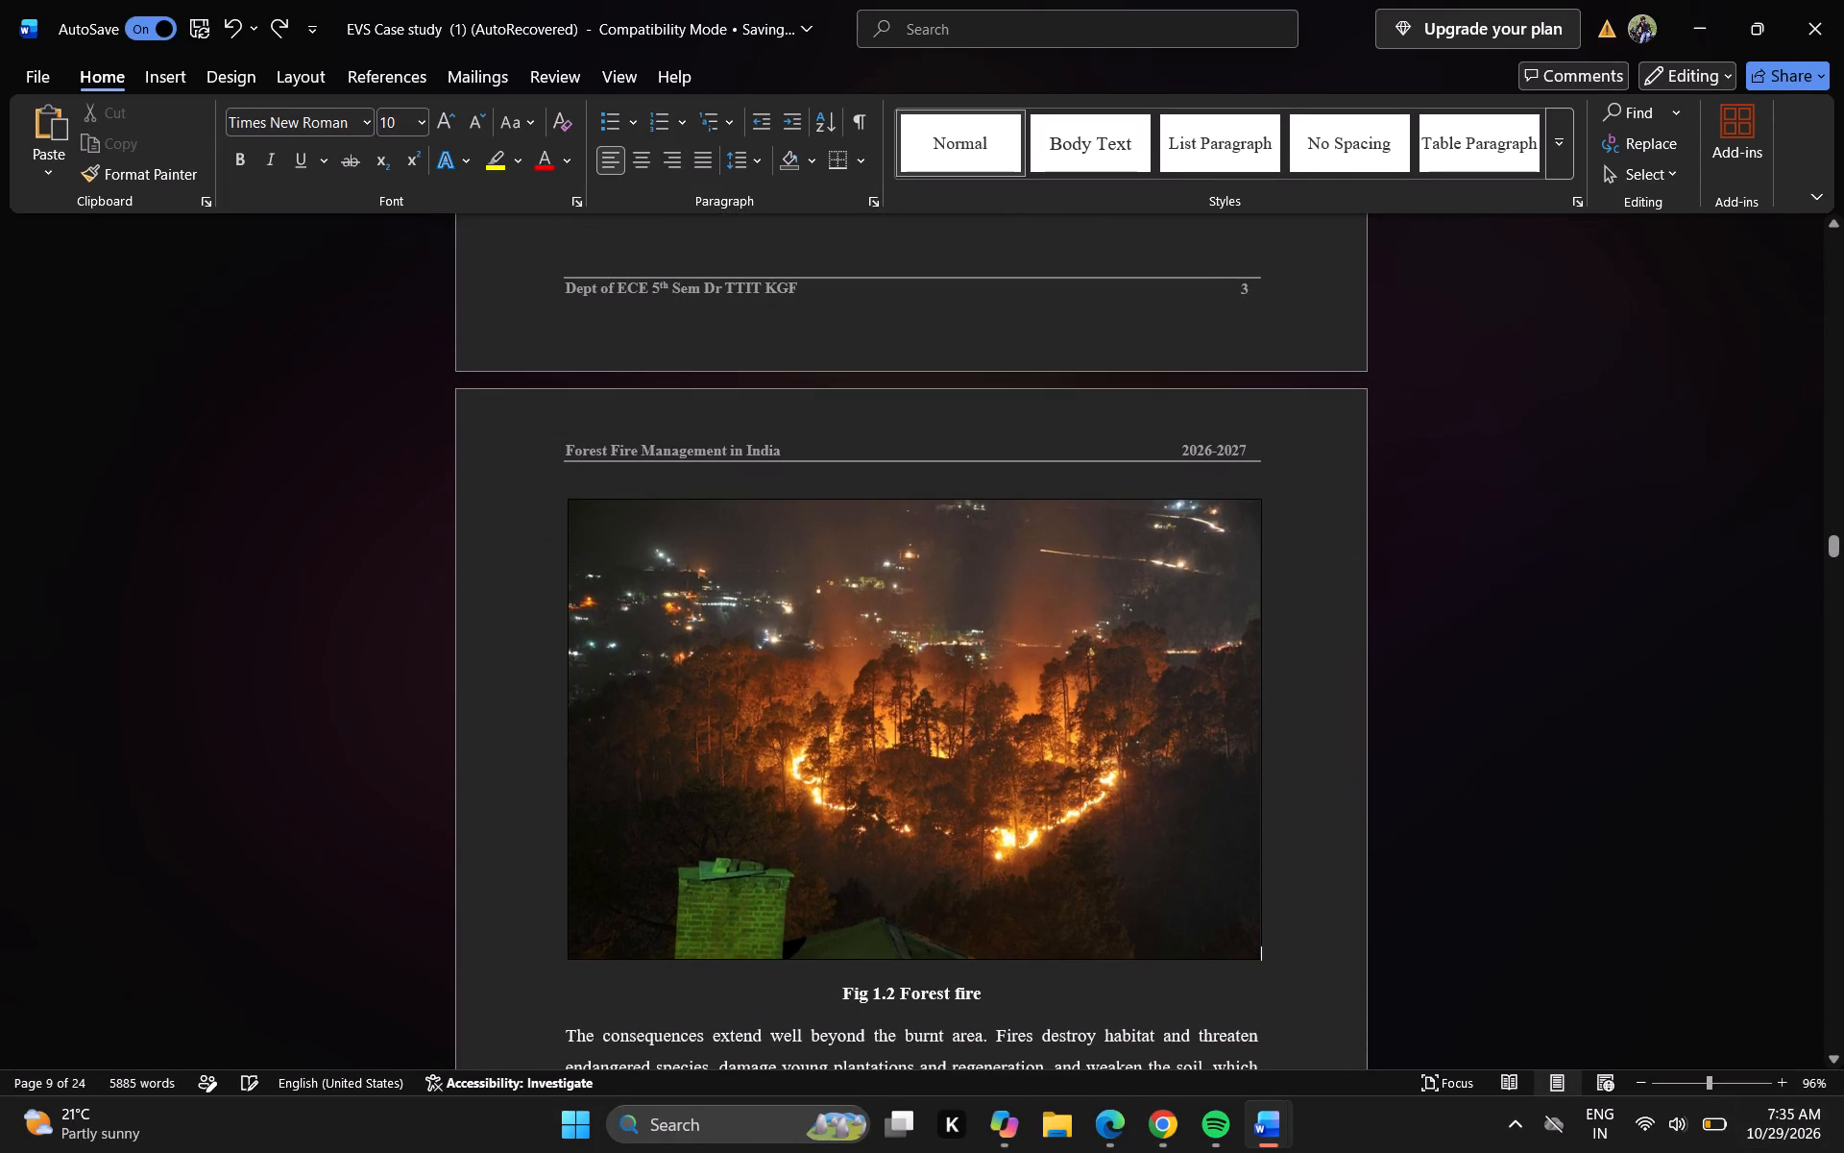
pyautogui.click(1197, 797)
pyautogui.press('BackSpace')
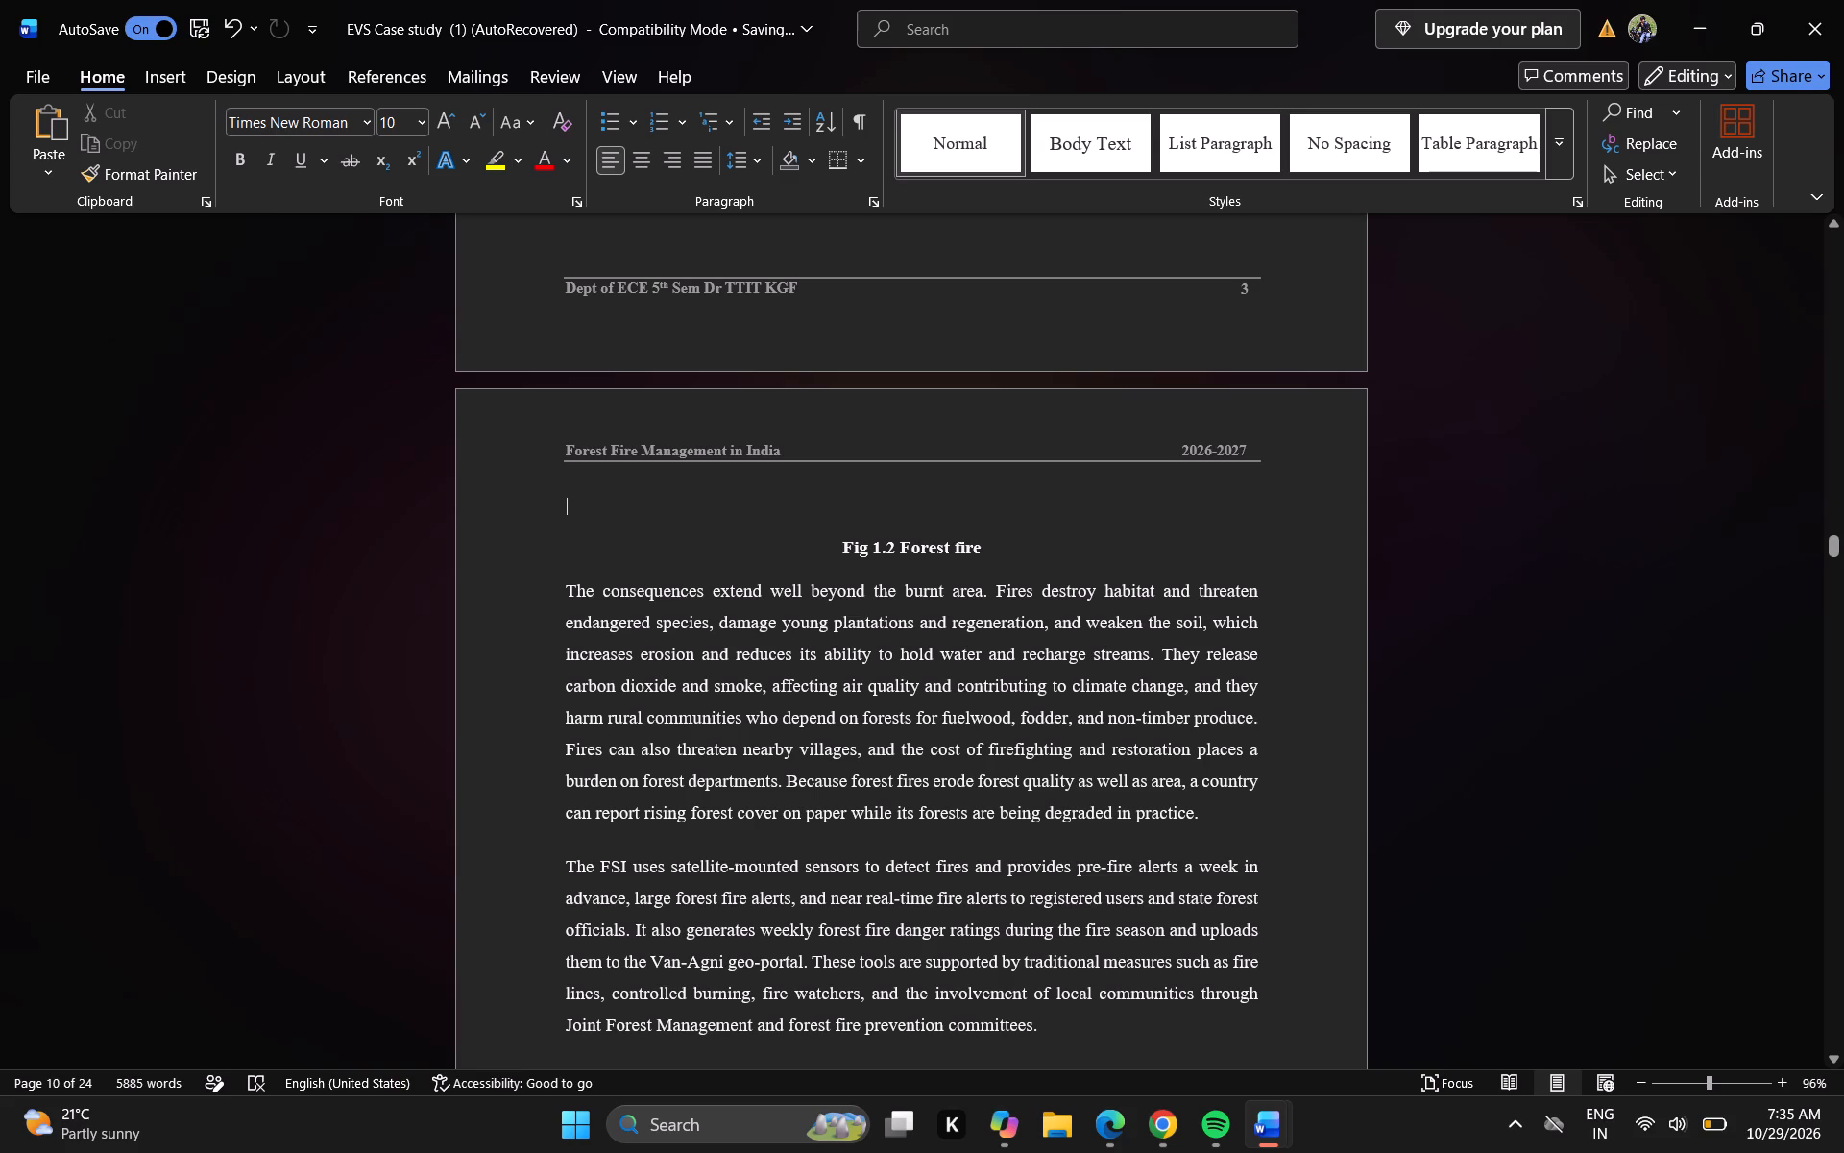
# Delete the "Fig 1.2 Forest fire" caption and all the forest fire paragraphs below it on the same page.
pyautogui.moveTo(588, 527); pyautogui.dragTo(1198, 1067)
pyautogui.press('BackSpace')
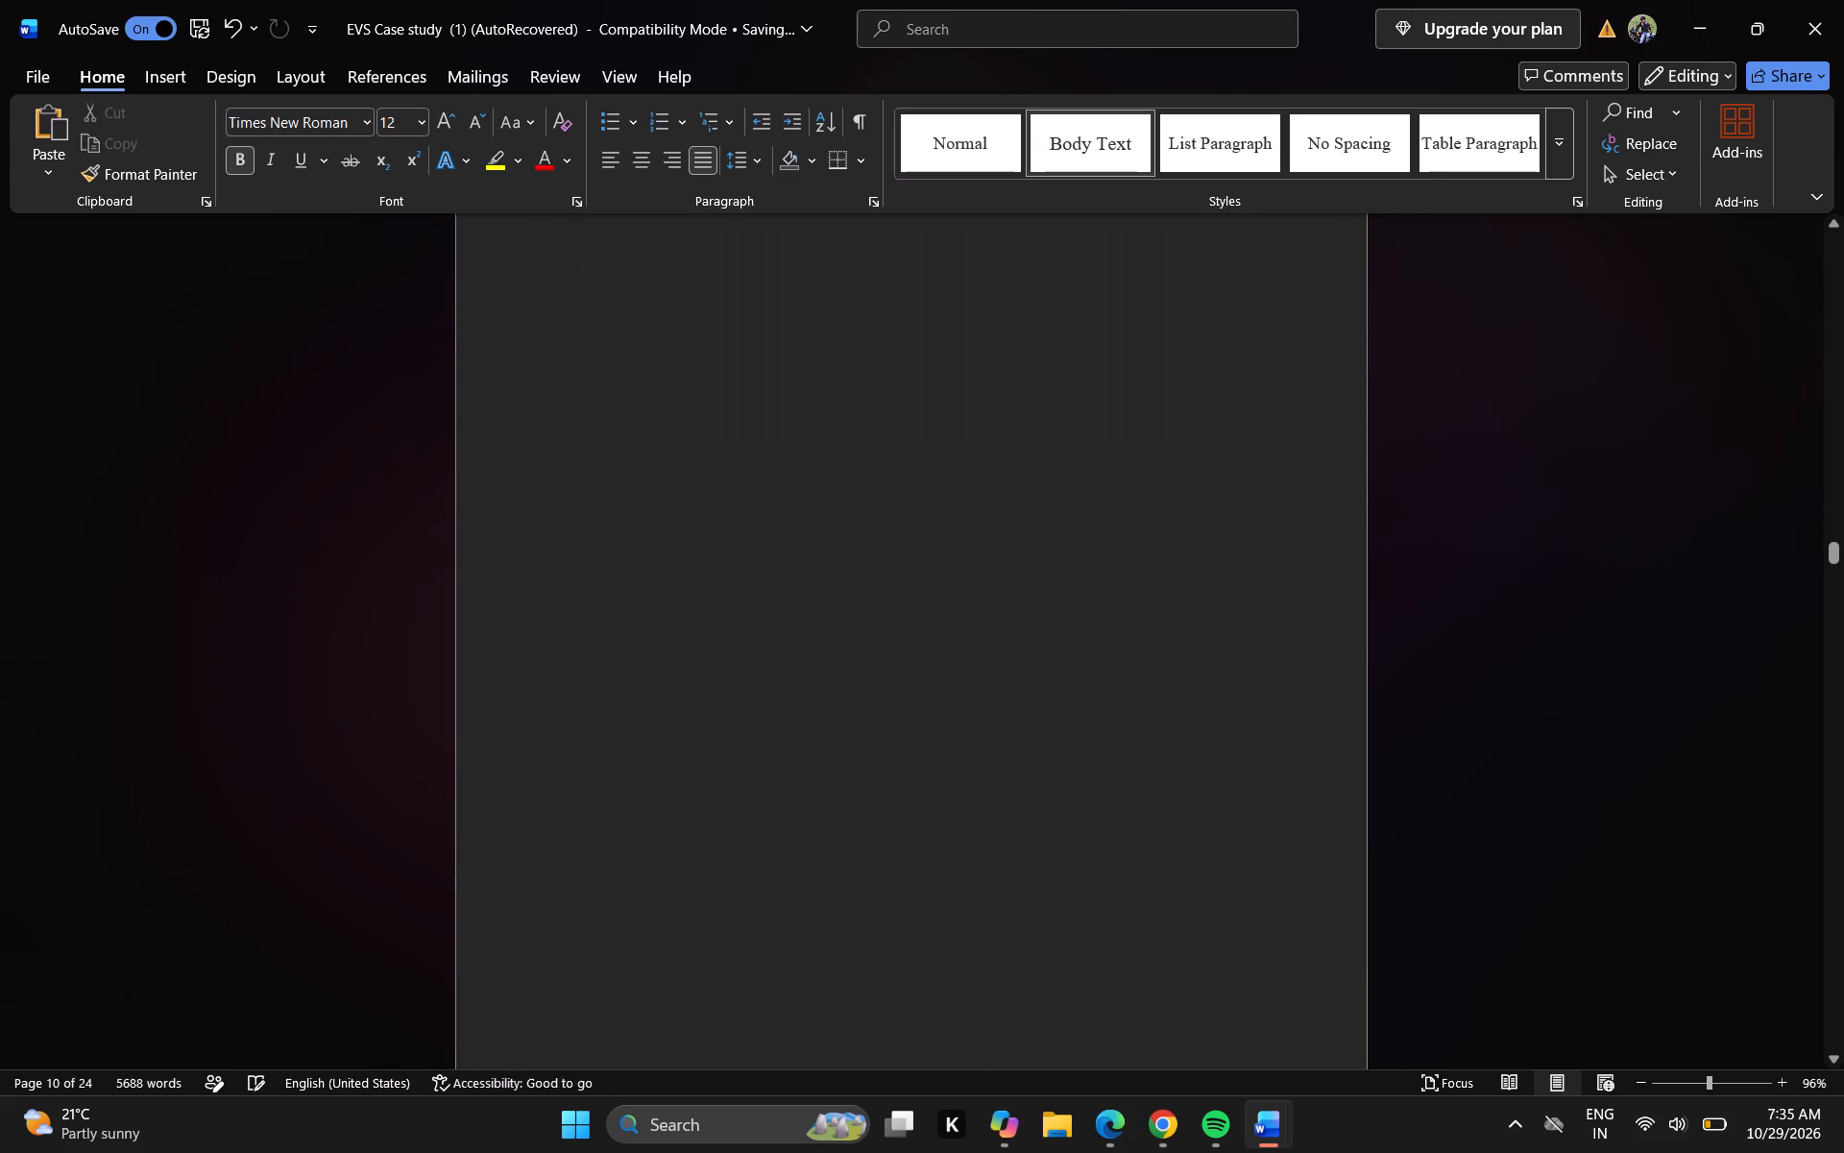
# Set the text at the start of the emptied page 4 to 14 pt bold, matching the old OBJECTIVES heading.
pyautogui.click(1843, 240)
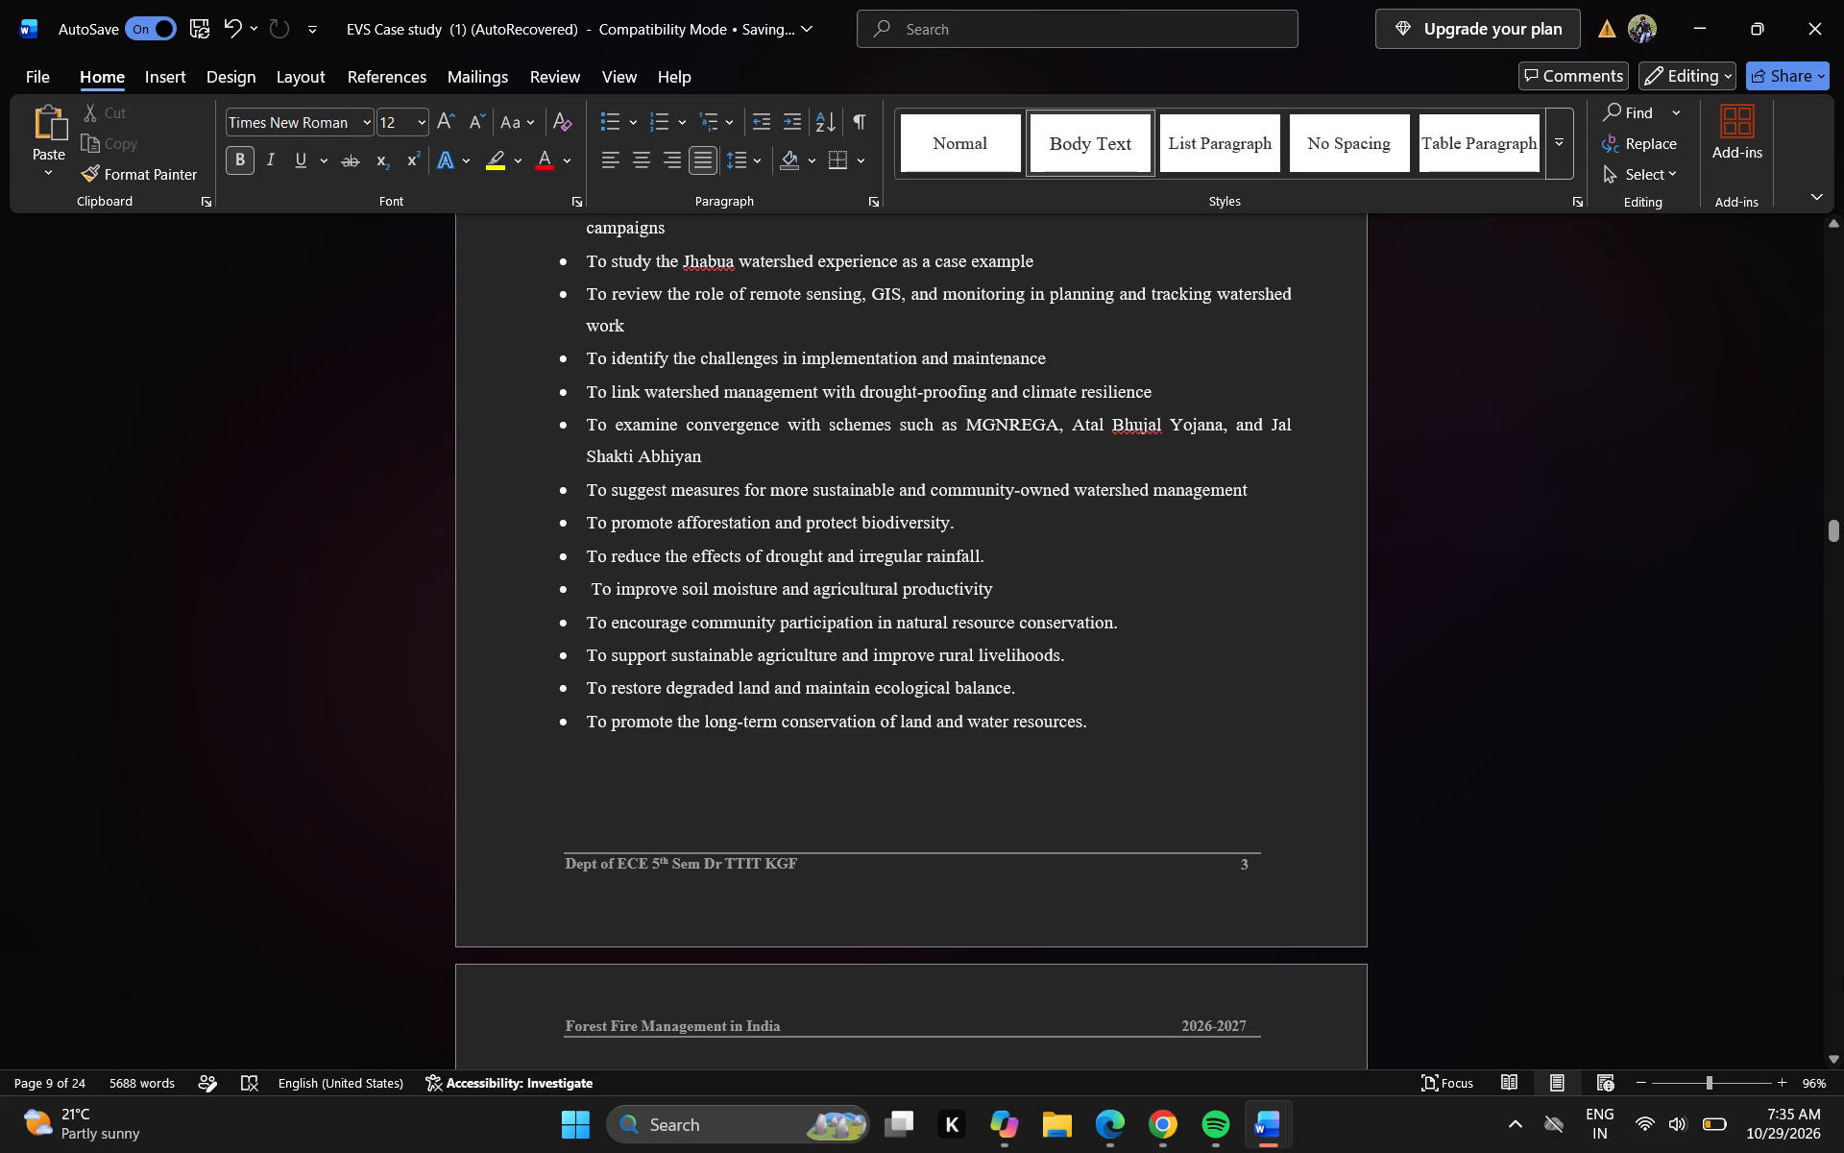
pyautogui.doubleClick(1833, 1041)
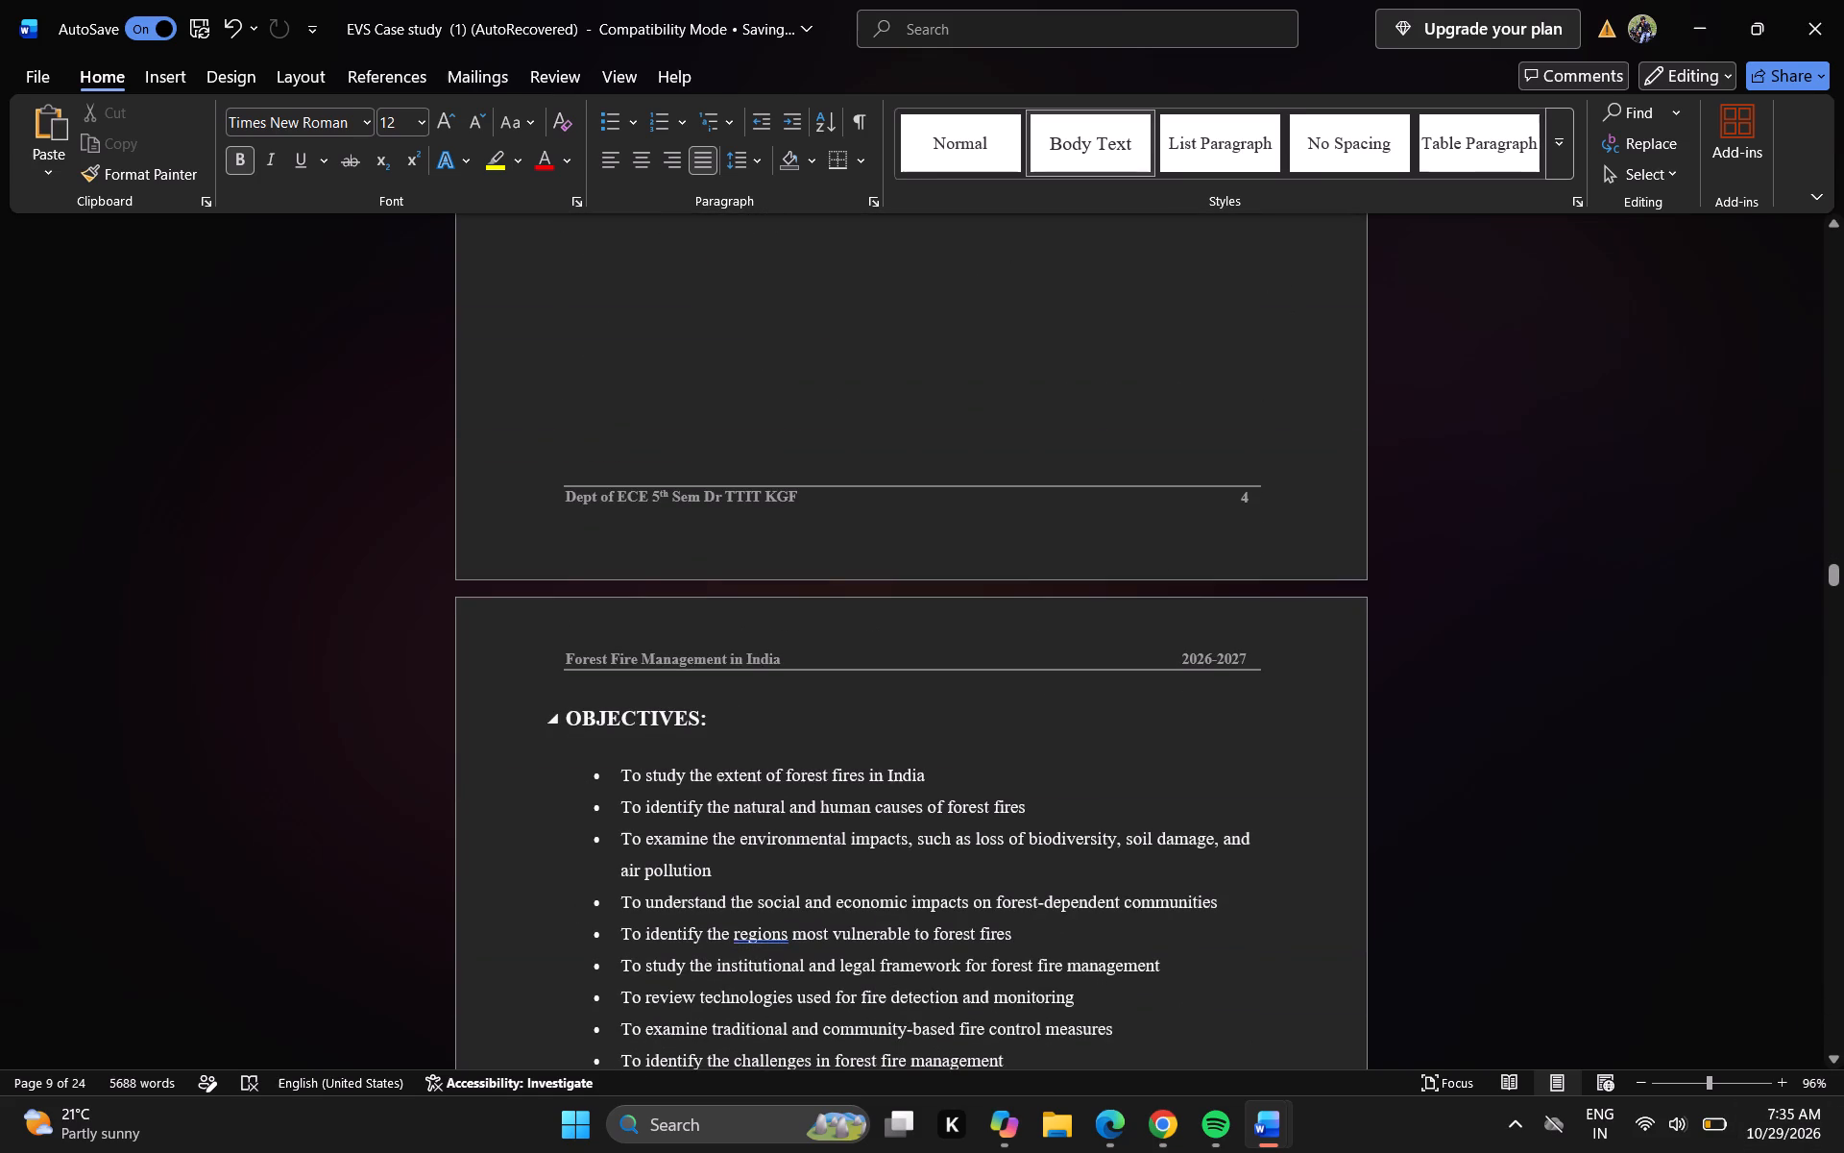
pyautogui.doubleClick(628, 716)
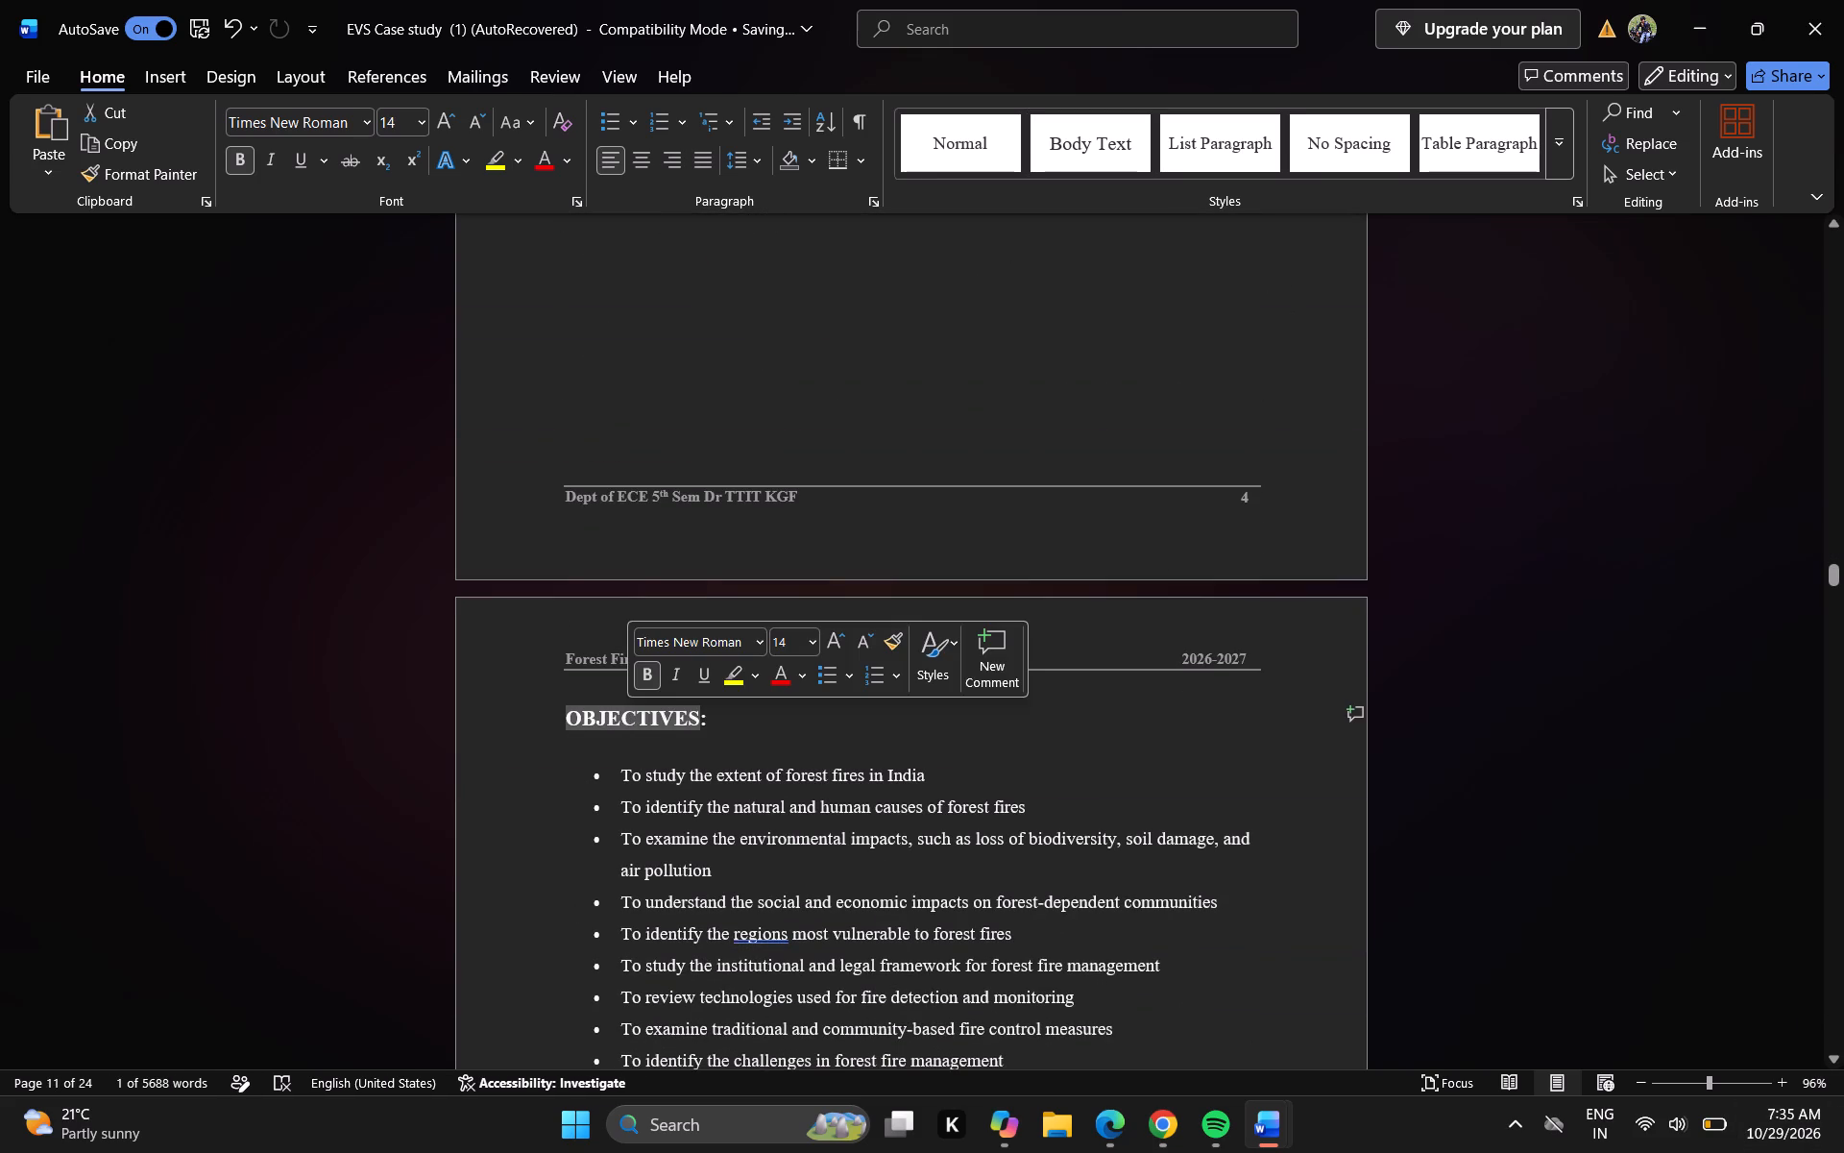
pyautogui.click(1843, 246)
pyautogui.click(1843, 246)
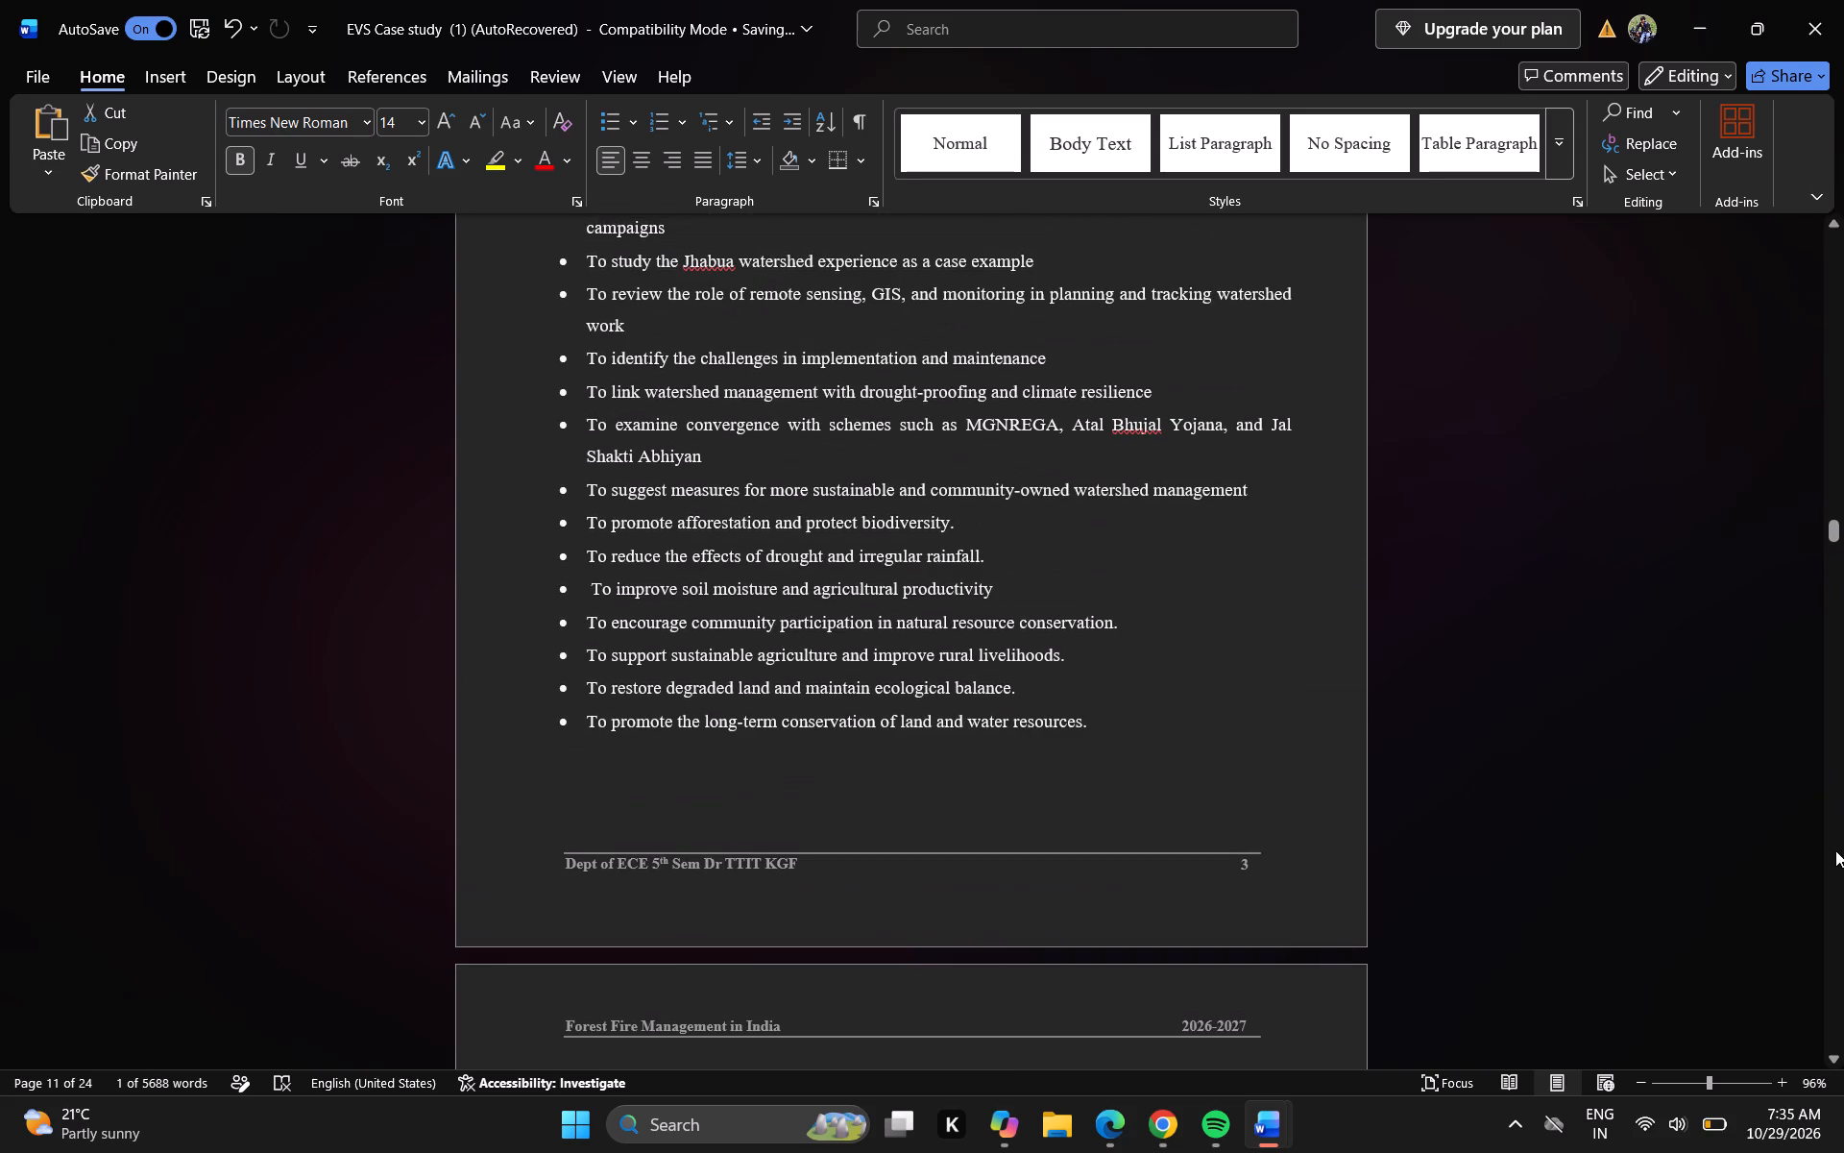
pyautogui.tripleClick(1827, 1050)
pyautogui.tripleClick(1827, 1050)
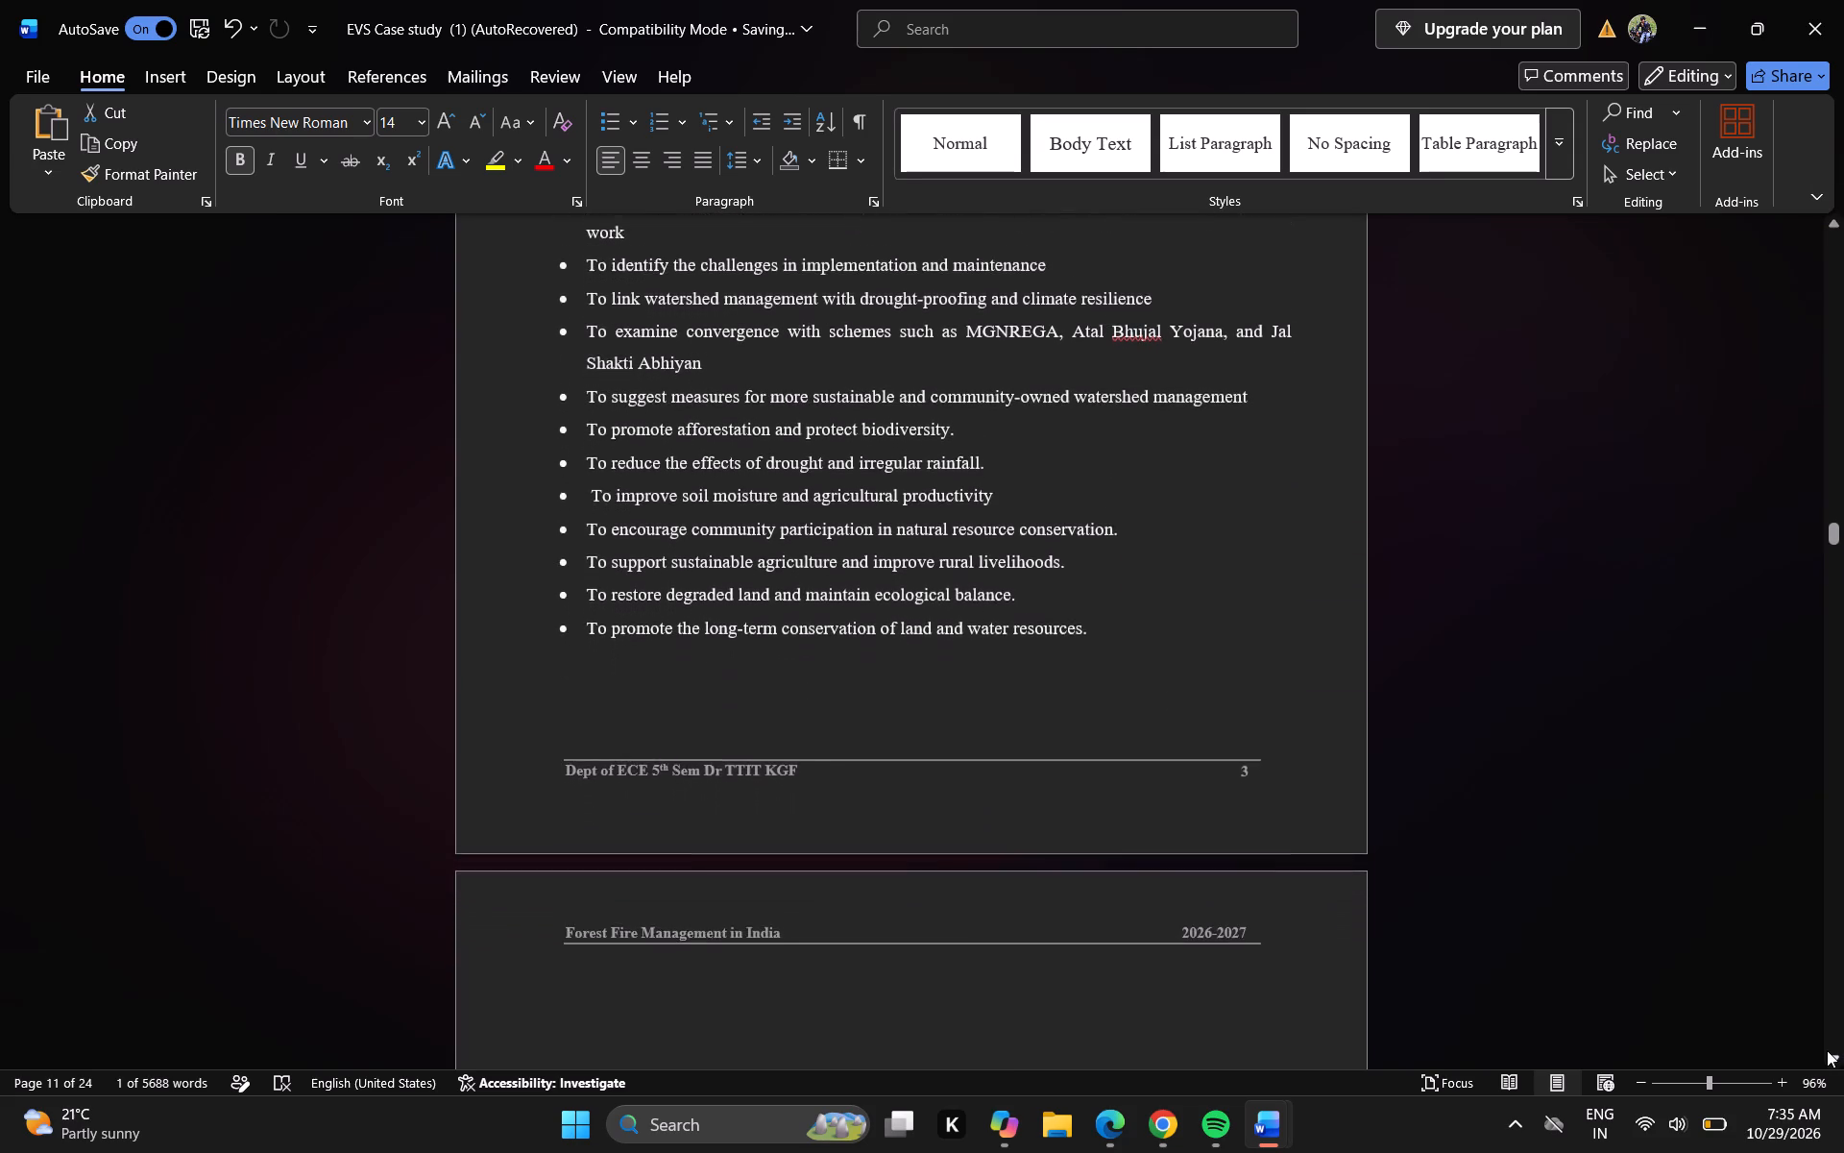
pyautogui.tripleClick(1827, 1050)
pyautogui.tripleClick(1827, 1050)
pyautogui.moveTo(1827, 1050); pyautogui.dragTo(360, 995)
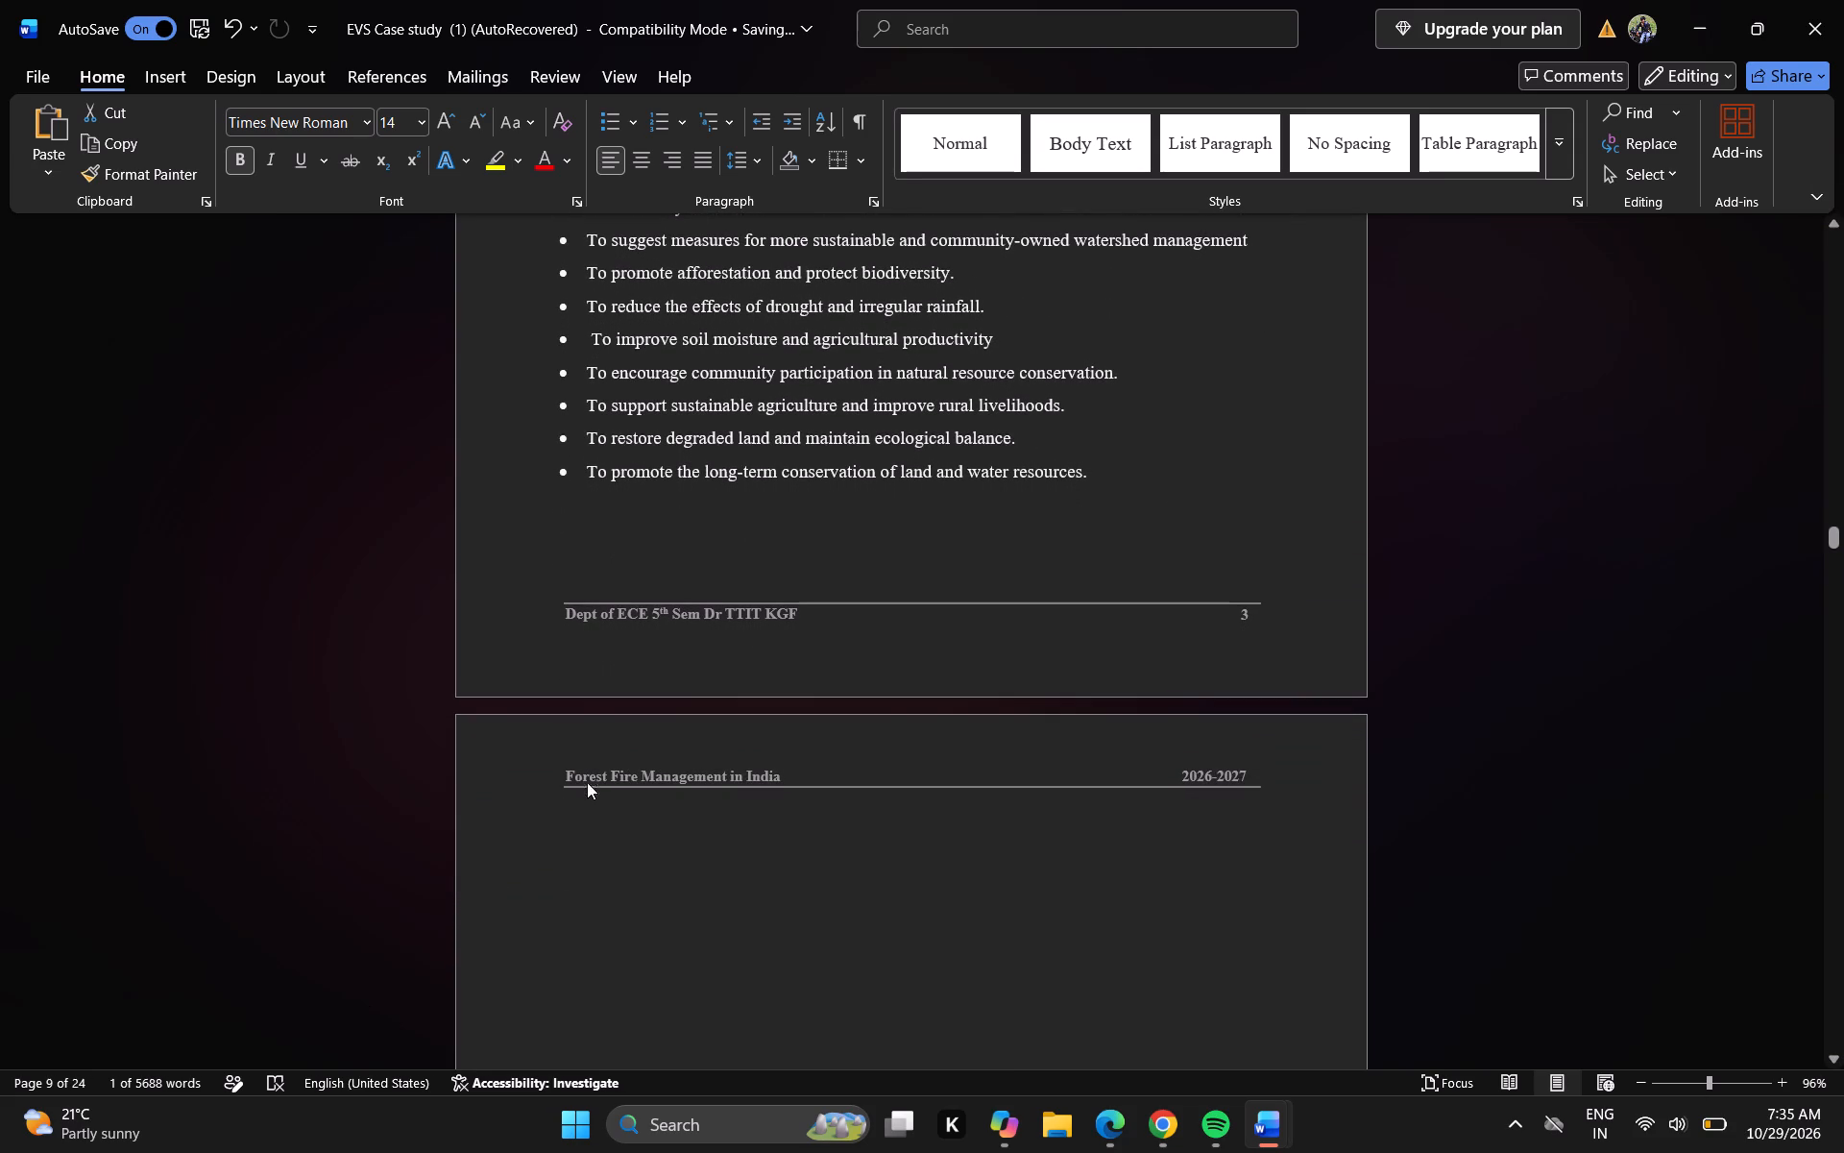
pyautogui.click(559, 841)
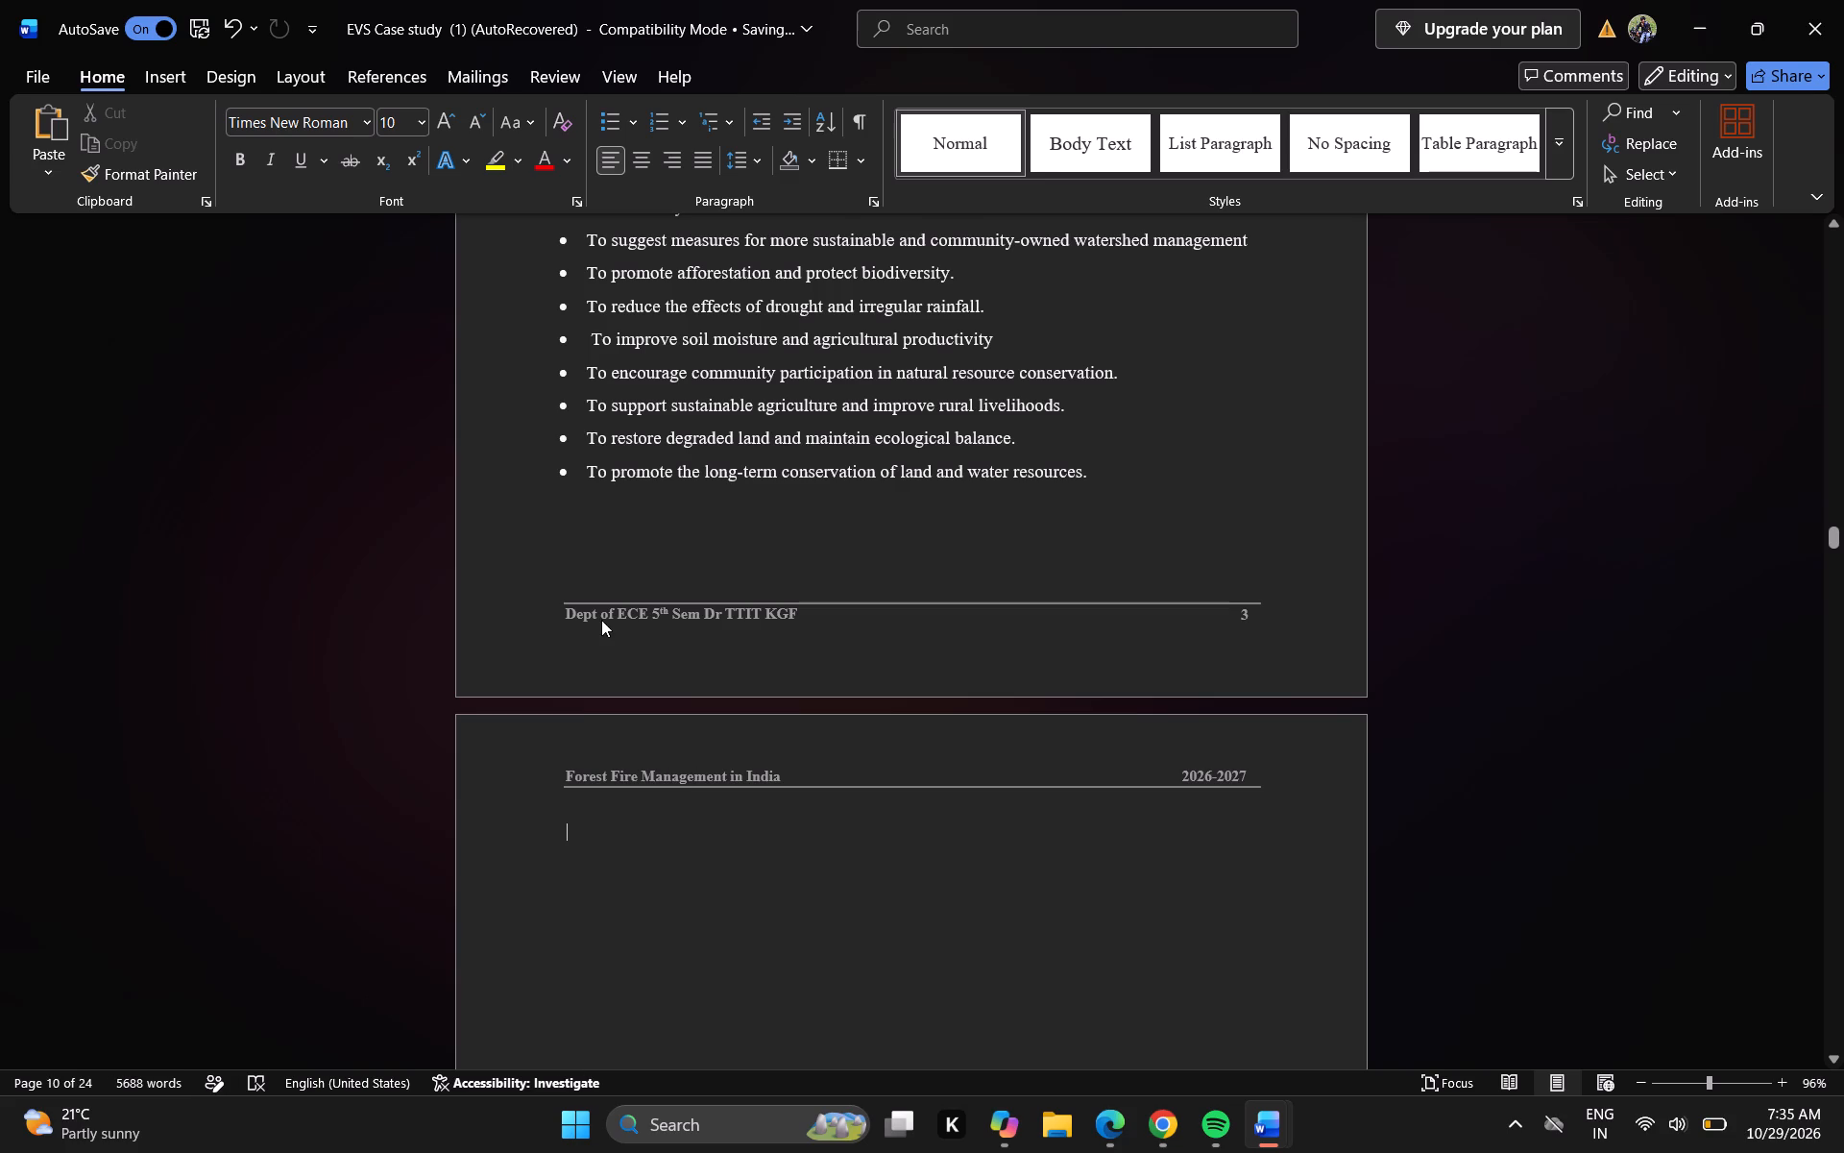
pyautogui.click(404, 111)
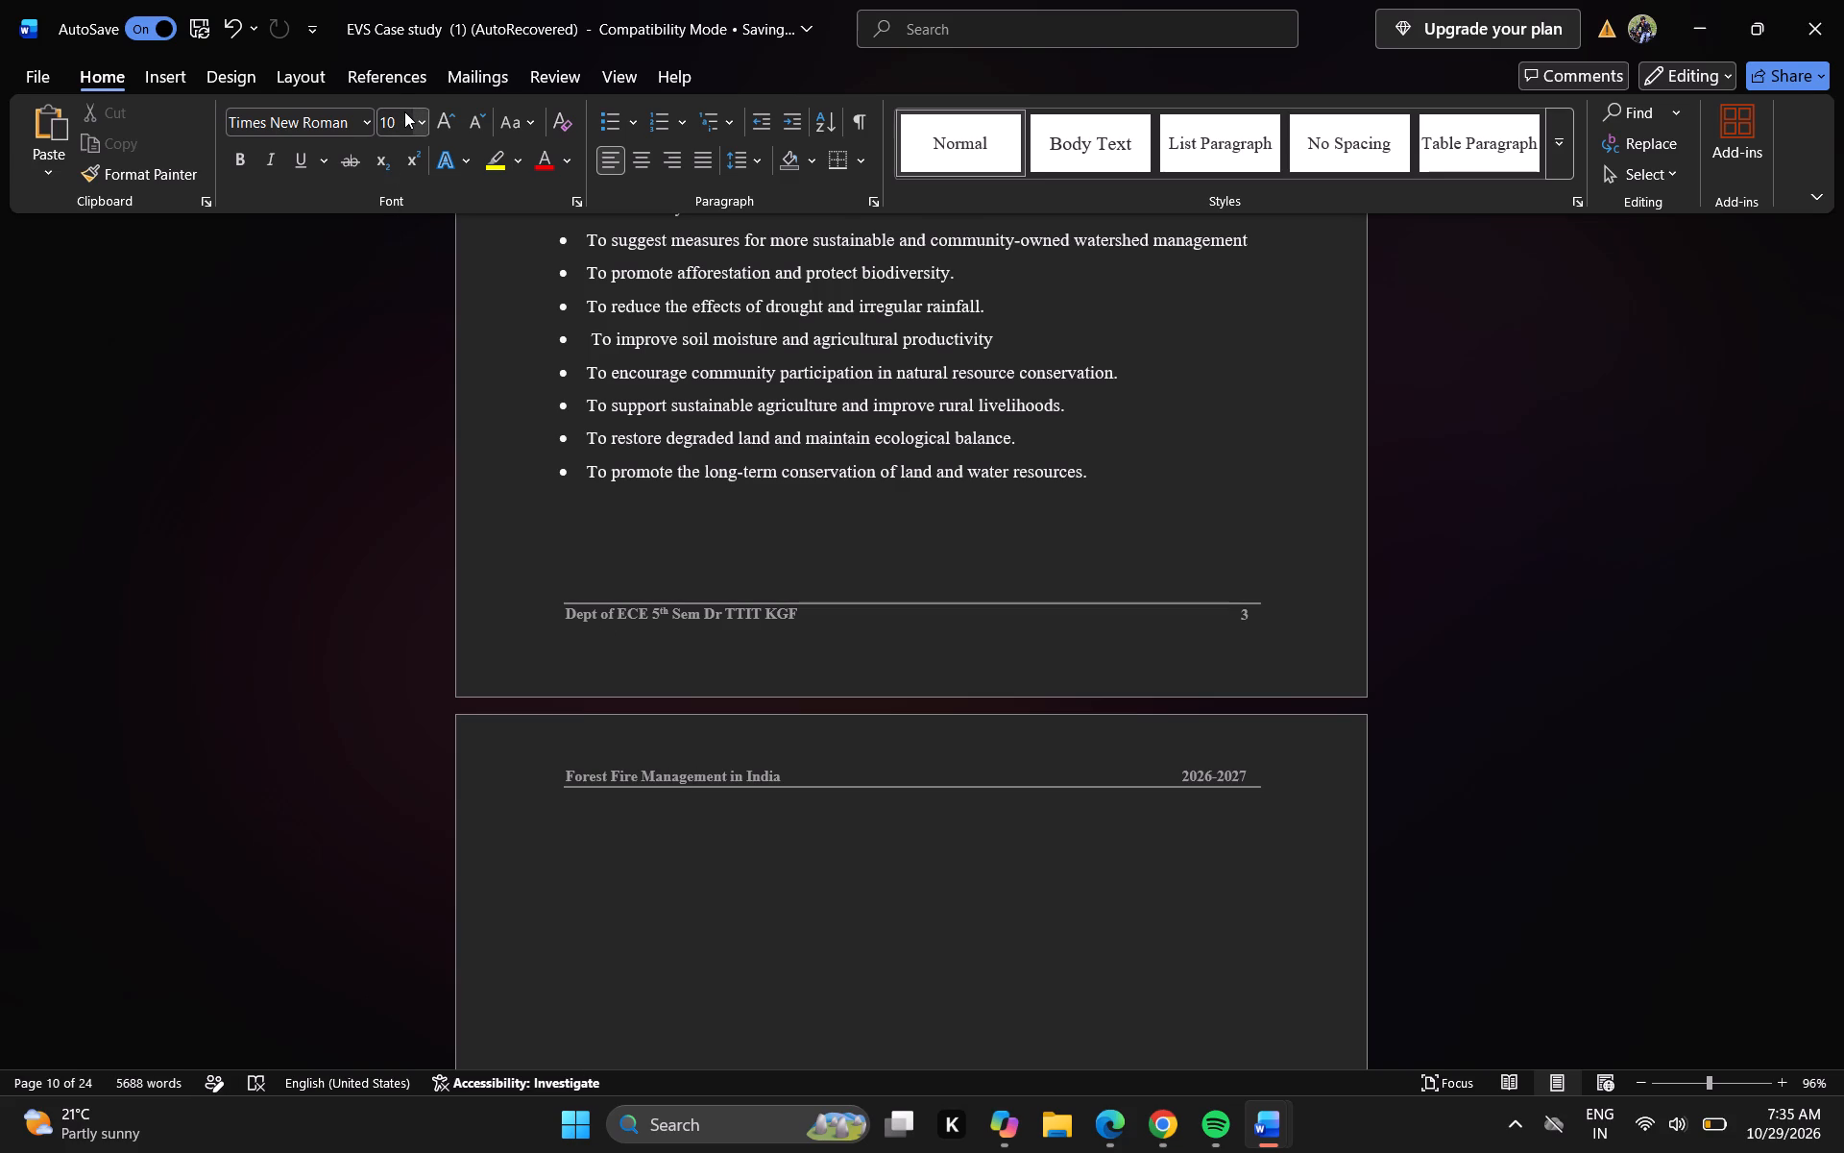
pyautogui.click(397, 120)
pyautogui.press('BackSpace')
pyautogui.write('14')
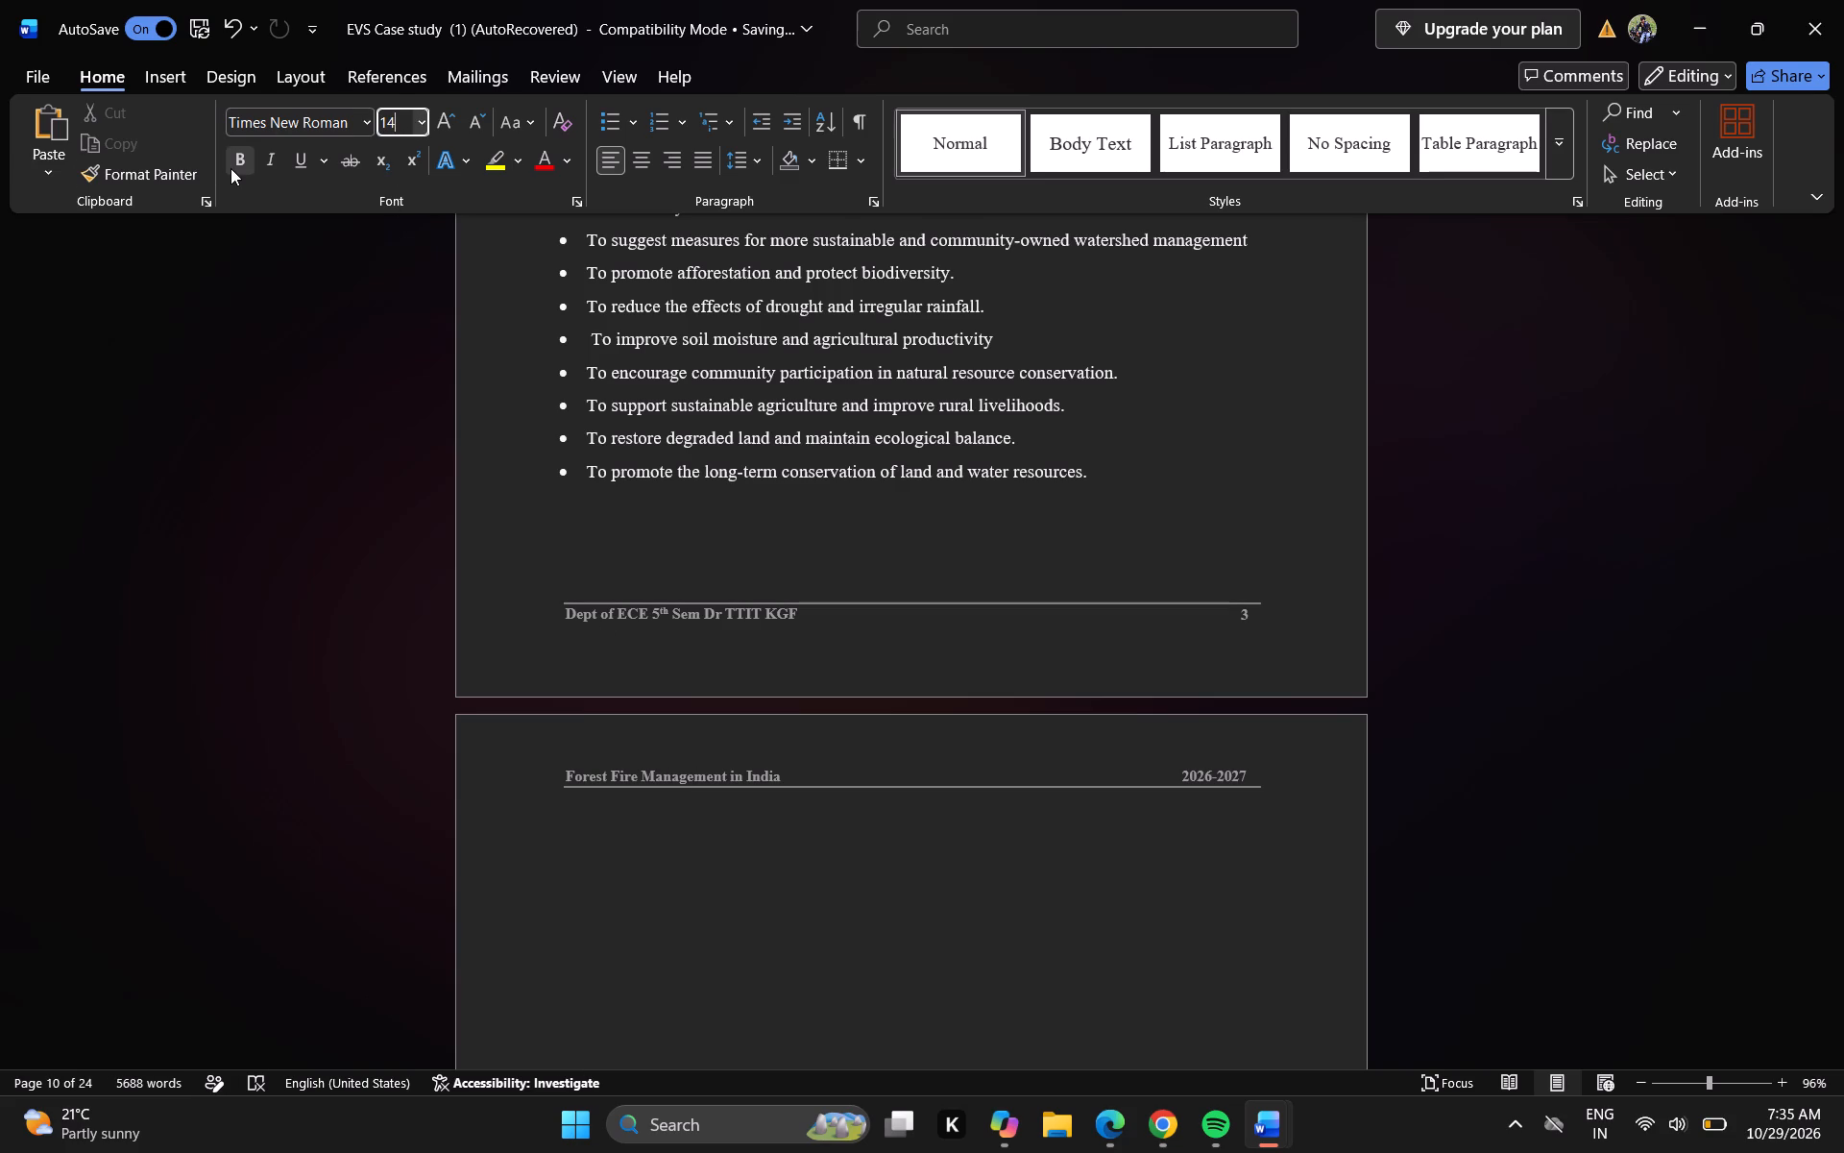
pyautogui.click(232, 166)
# Paste the copied line "To improve soil moisture and agricultural productivity." at the top of the emptied page.
pyautogui.hotkey('ctrl', 'v')
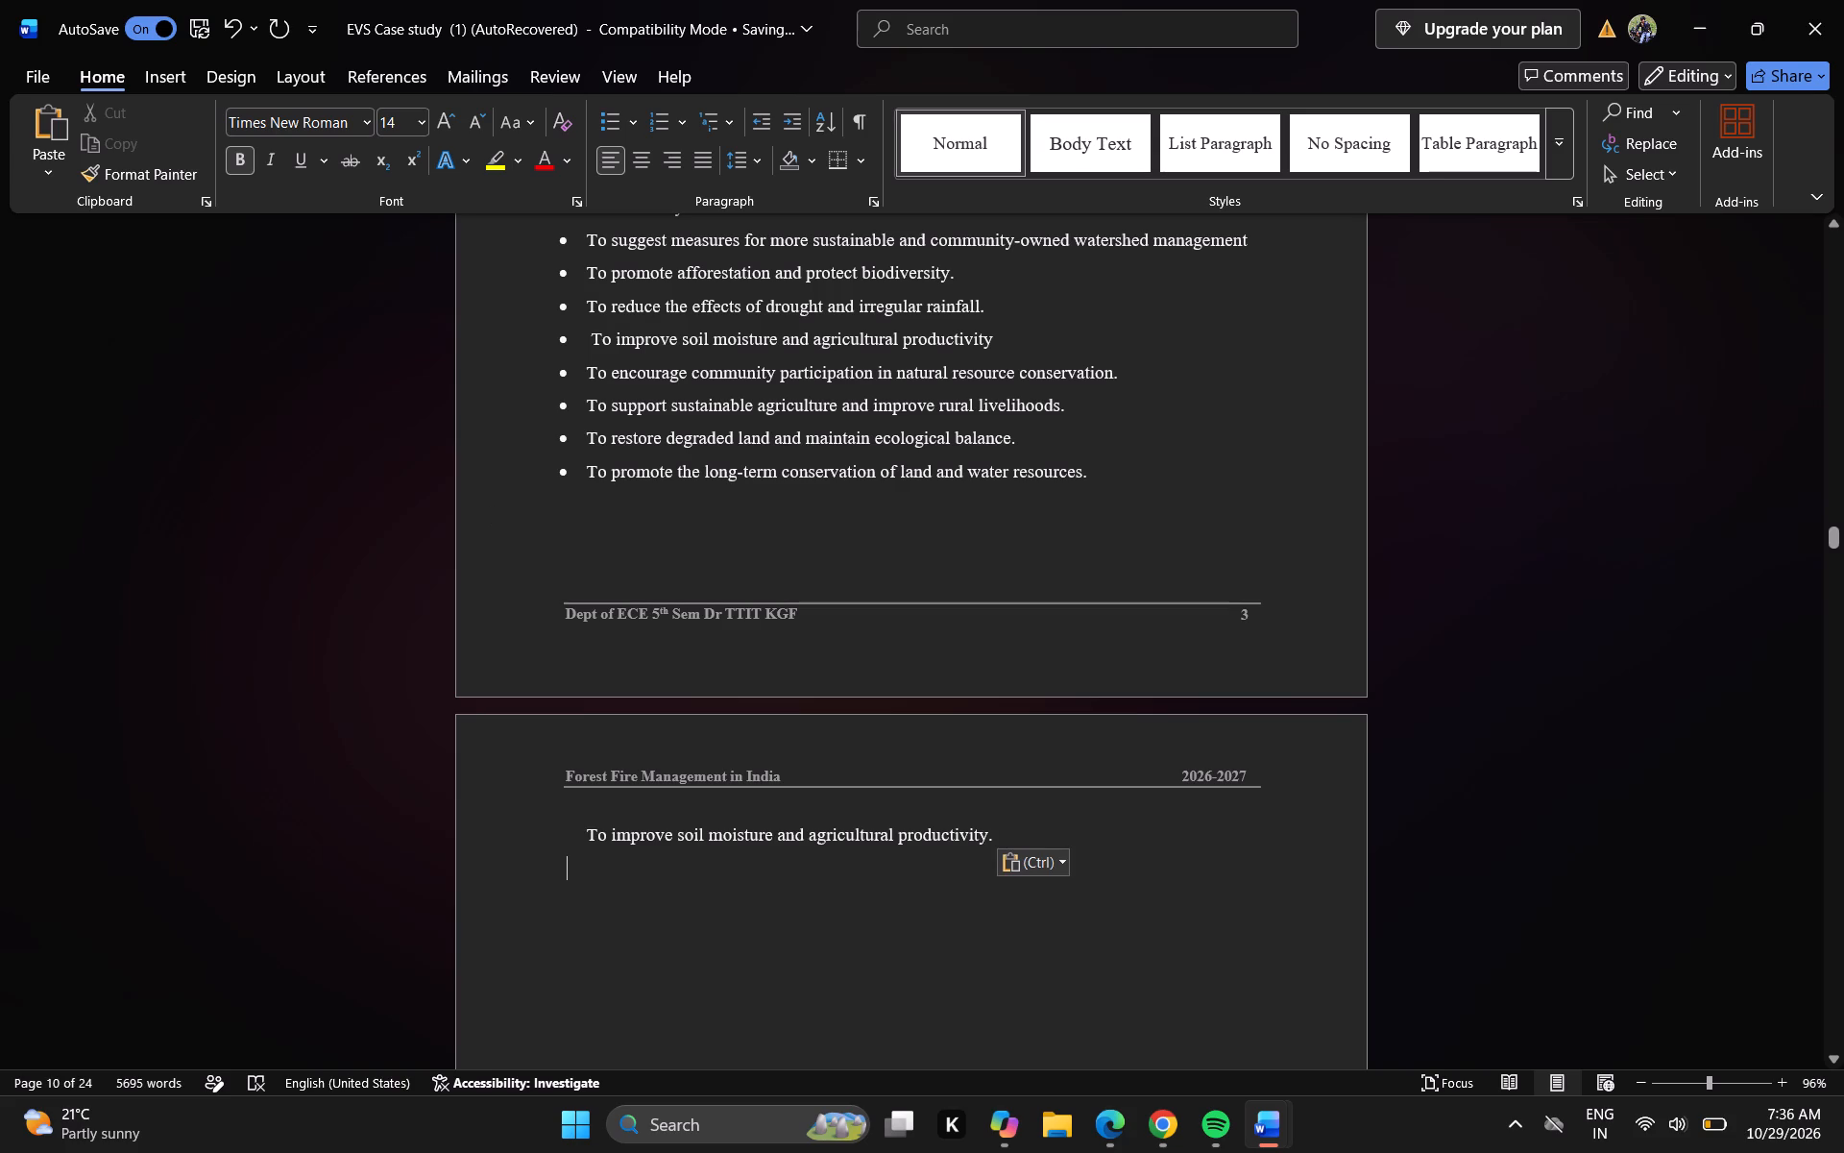
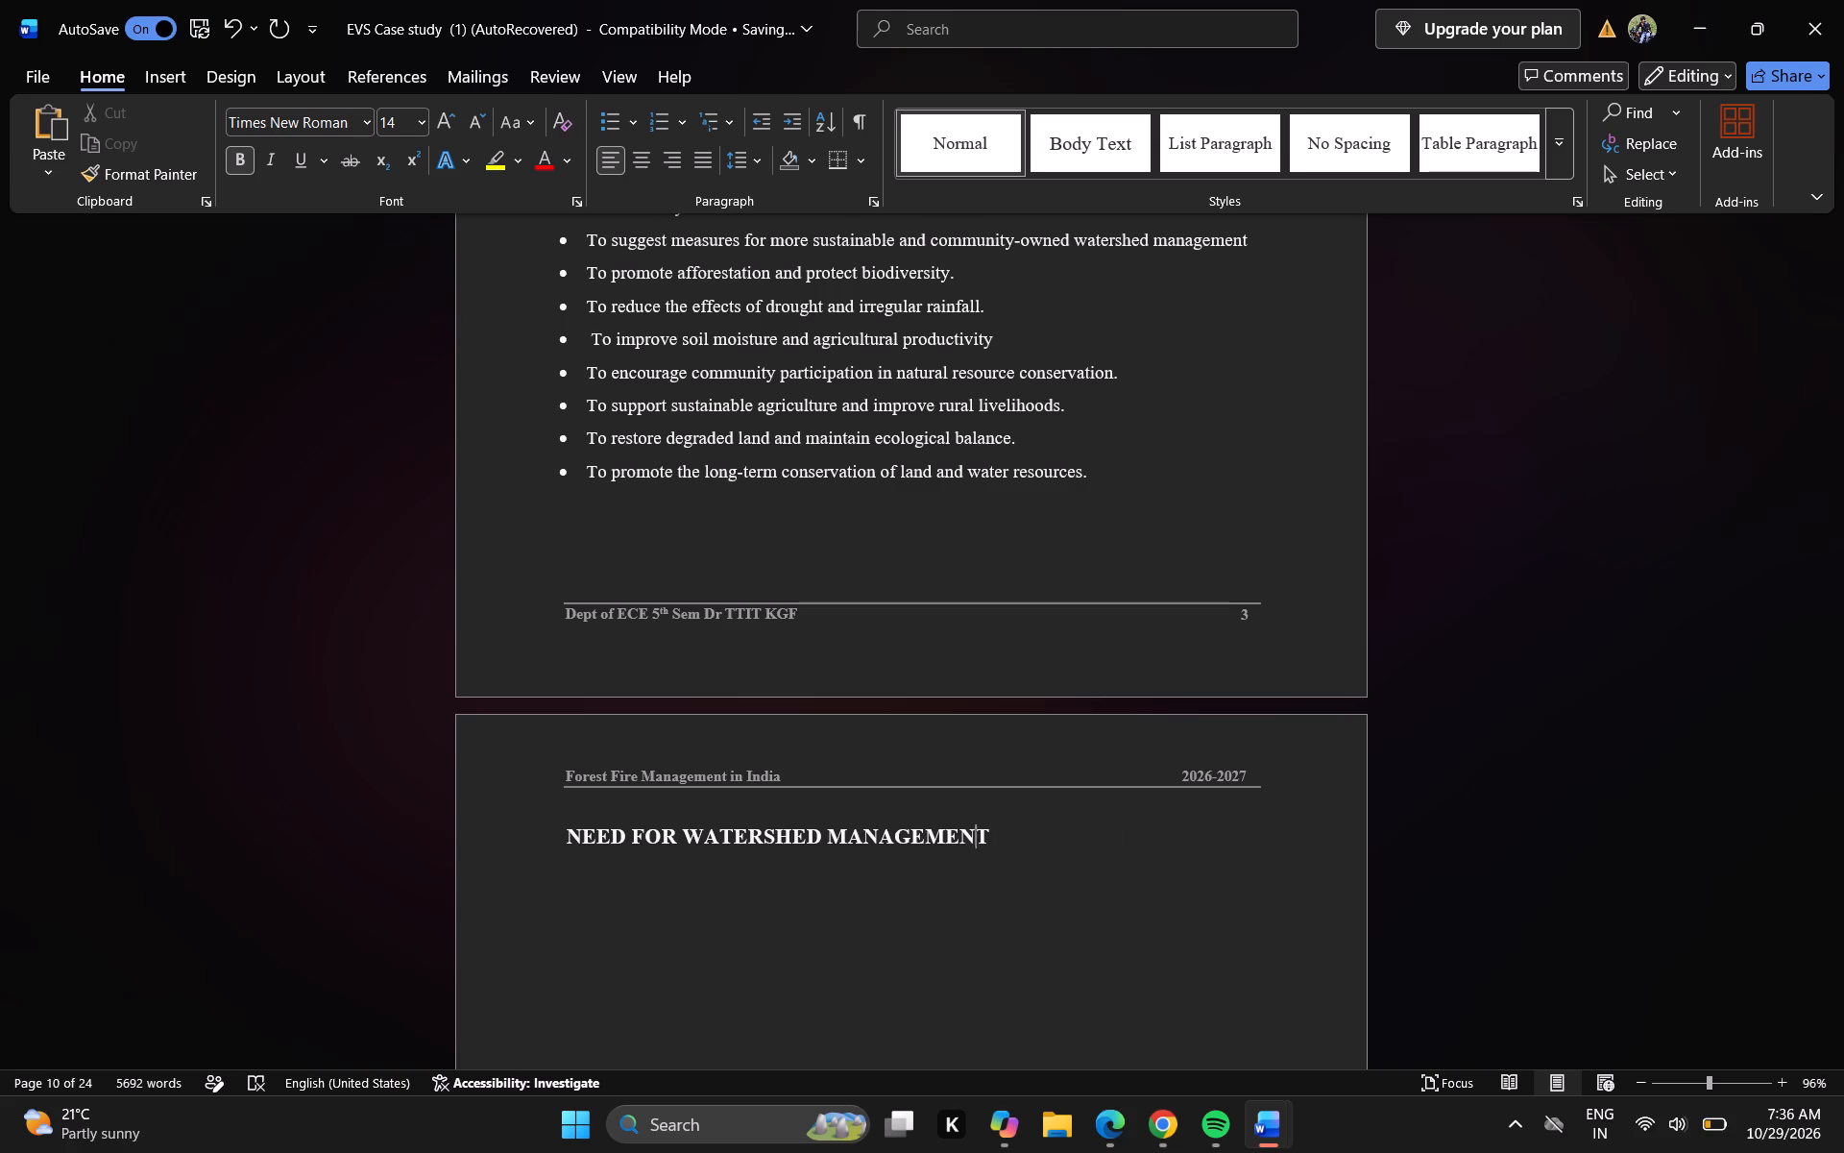
# Delete the word "NEED" from the start of the page 4 heading "NEED FOR WATERSHED MANAGEMENT".
pyautogui.press('Left')
pyautogui.press('Left')
pyautogui.press('Left')
pyautogui.press('Left')
pyautogui.press('Left')
pyautogui.press('Left')
pyautogui.press('Left')
pyautogui.press('Left')
pyautogui.press('Left')
pyautogui.press('Left')
pyautogui.press('Left')
pyautogui.press('Left')
pyautogui.press('Left')
pyautogui.press('Left')
pyautogui.press('Left')
pyautogui.press('Left')
pyautogui.press('Left')
pyautogui.press('Left')
pyautogui.press('Left')
pyautogui.press('Left')
pyautogui.press('Left')
pyautogui.press('Left')
pyautogui.press('Left')
pyautogui.press('BackSpace')
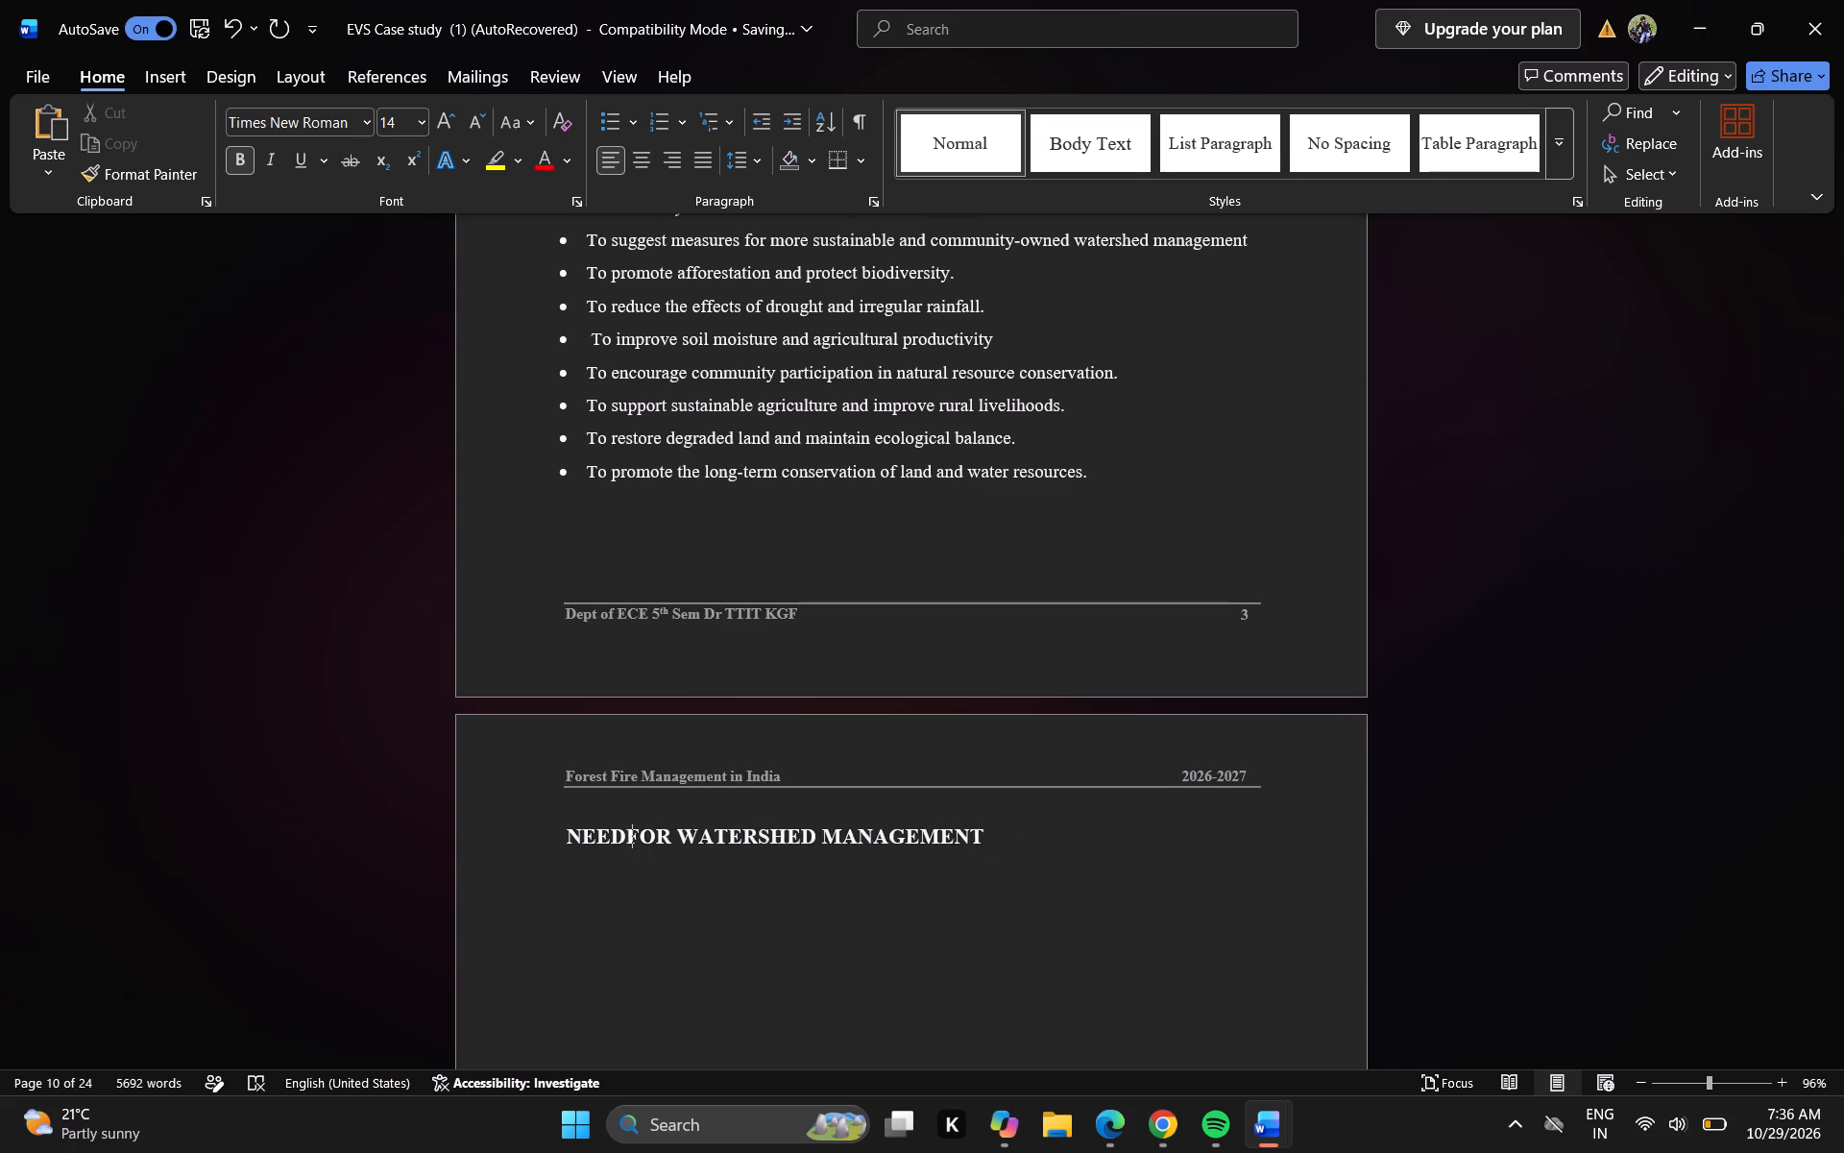
pyautogui.press('BackSpace')
pyautogui.press('BackSpace')
pyautogui.press('BackSpace')
pyautogui.press('BackSpace')
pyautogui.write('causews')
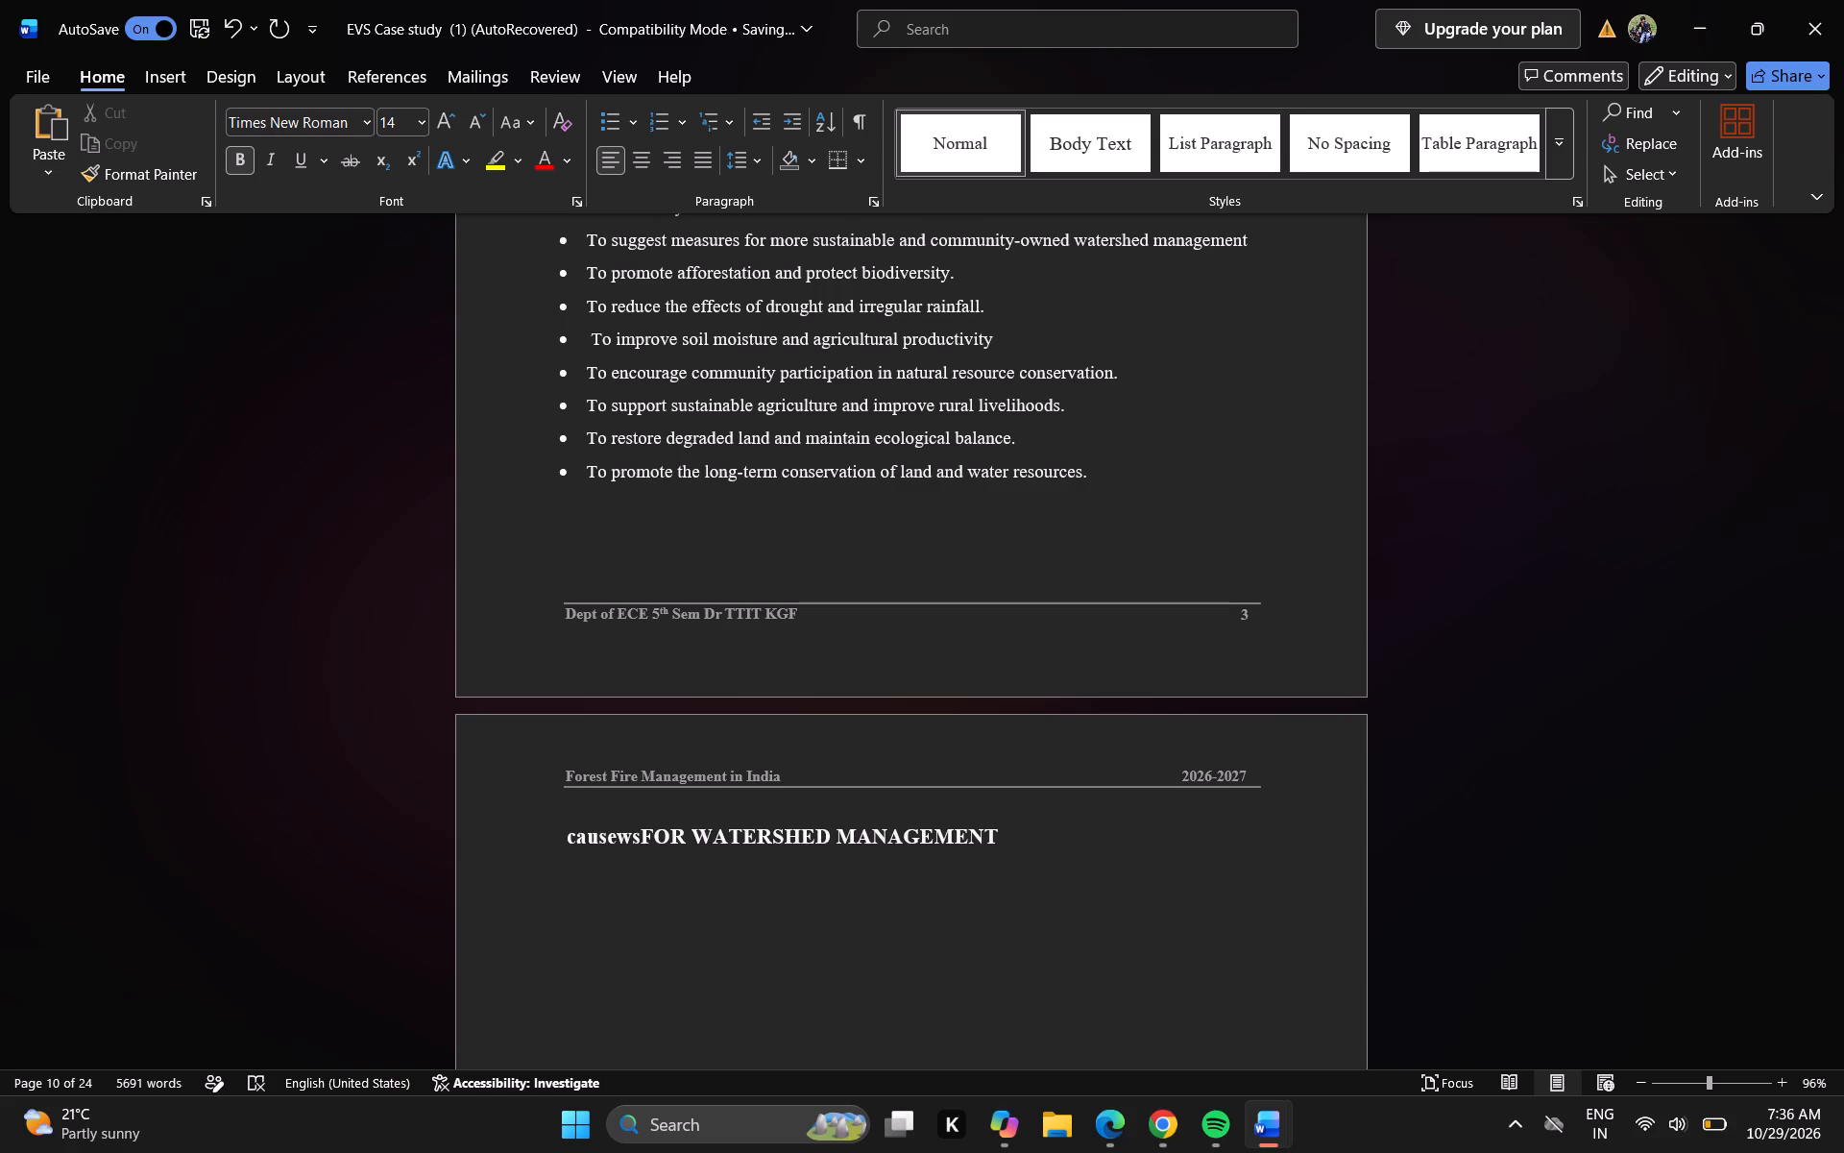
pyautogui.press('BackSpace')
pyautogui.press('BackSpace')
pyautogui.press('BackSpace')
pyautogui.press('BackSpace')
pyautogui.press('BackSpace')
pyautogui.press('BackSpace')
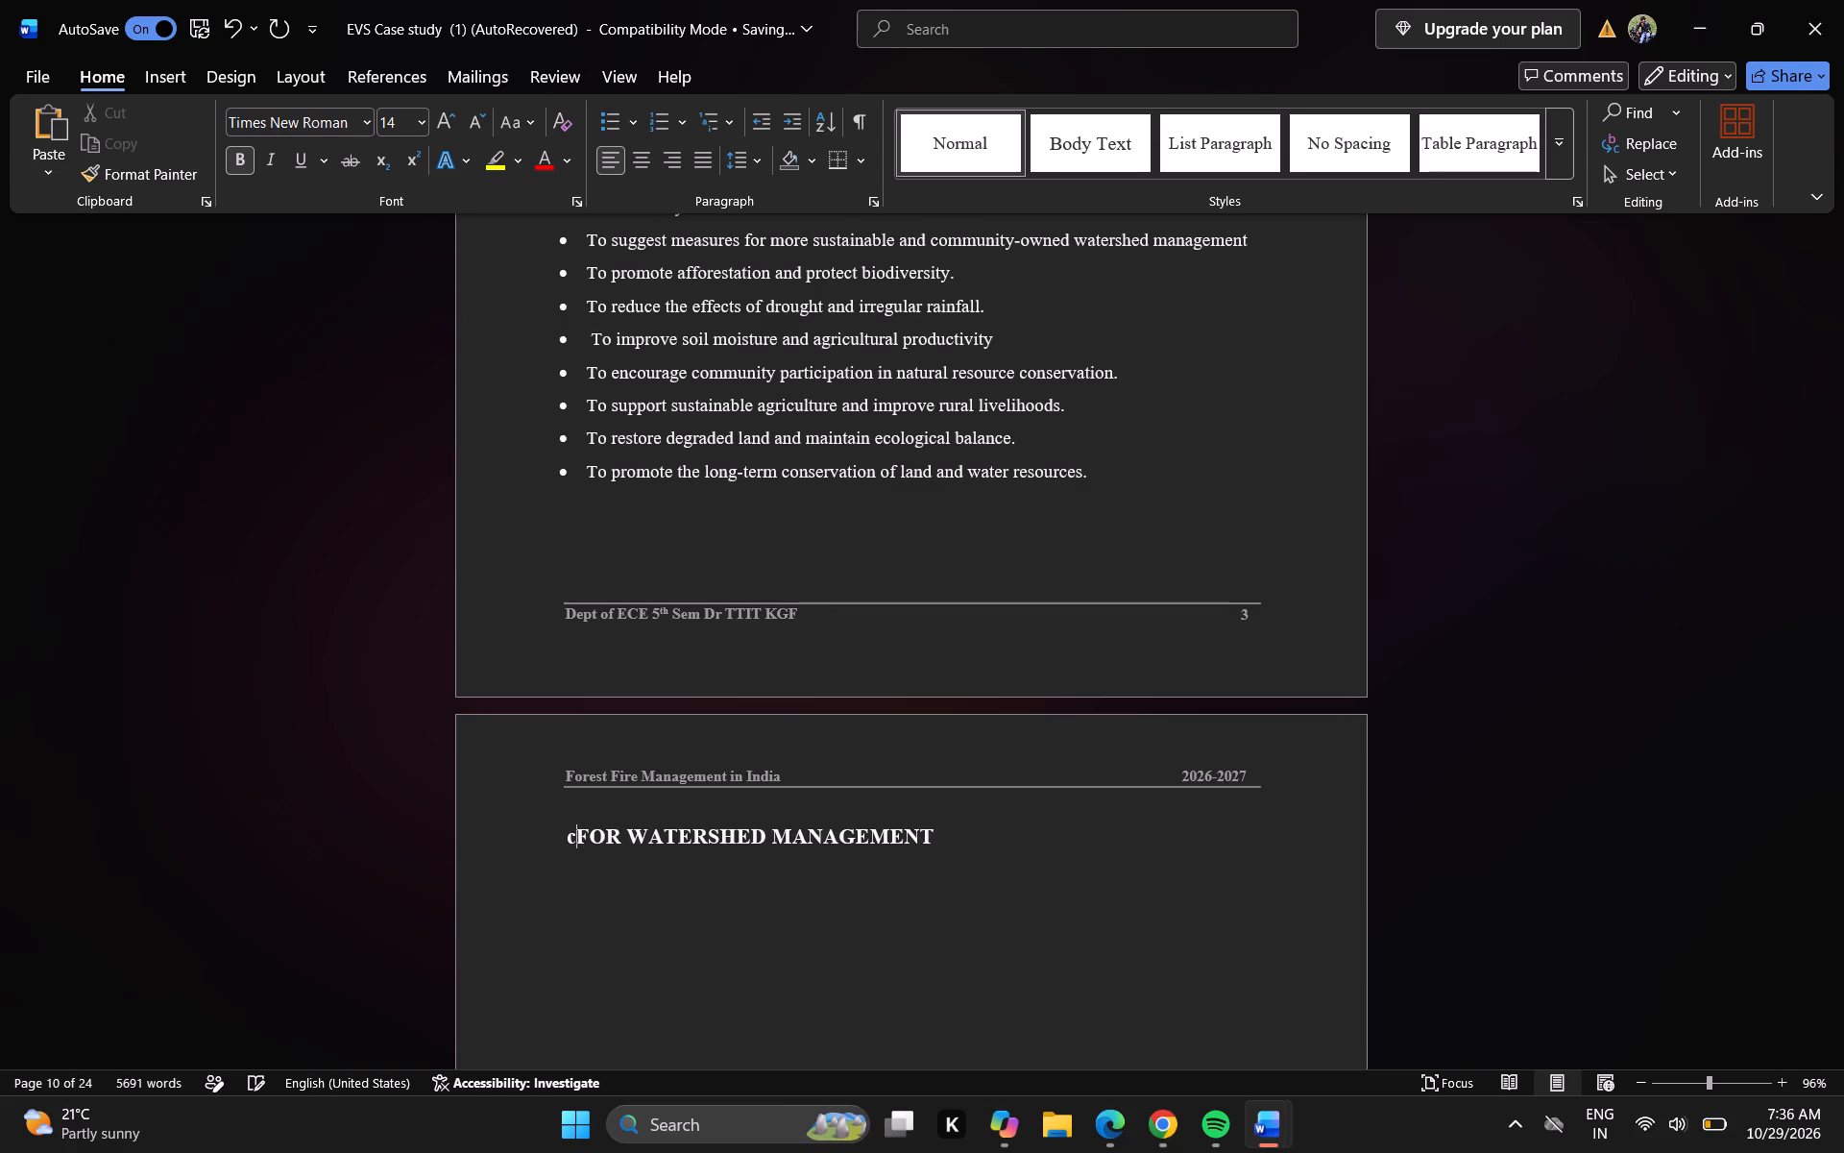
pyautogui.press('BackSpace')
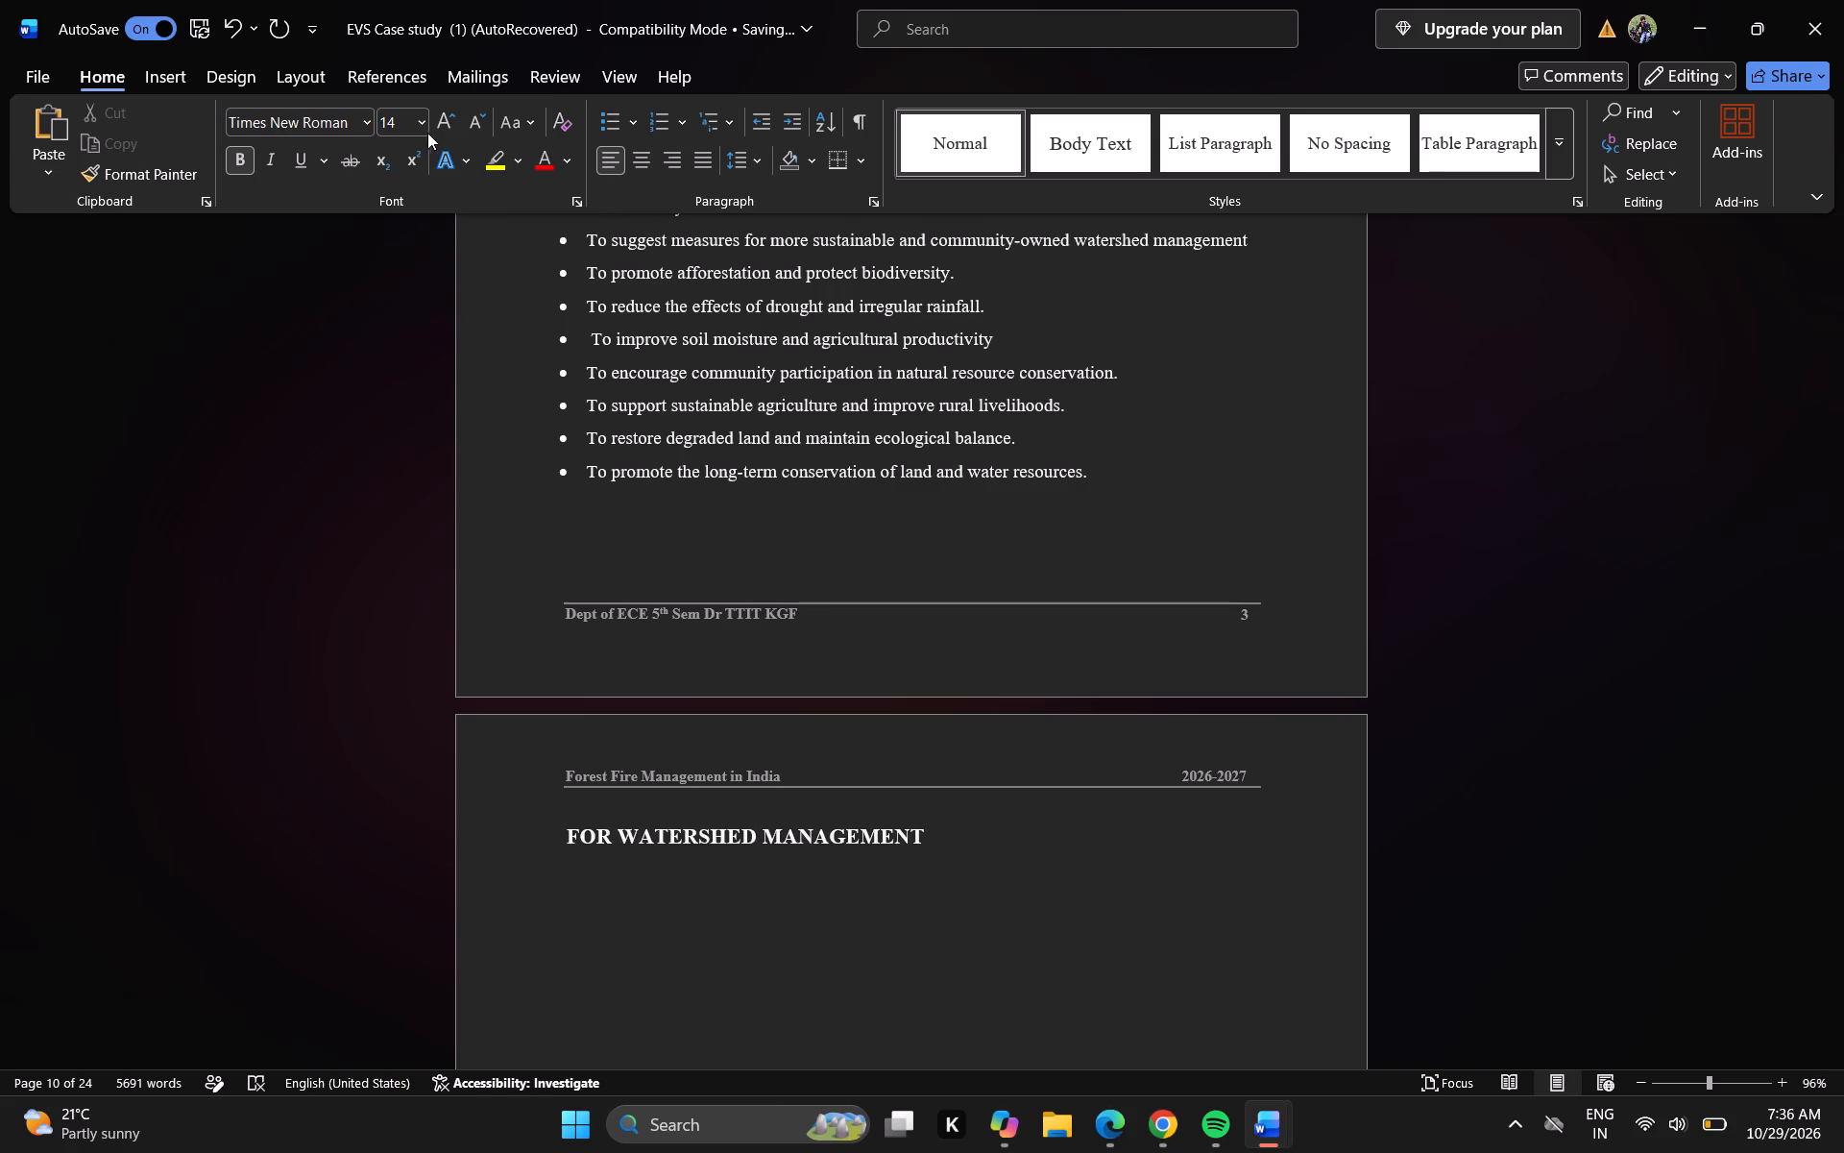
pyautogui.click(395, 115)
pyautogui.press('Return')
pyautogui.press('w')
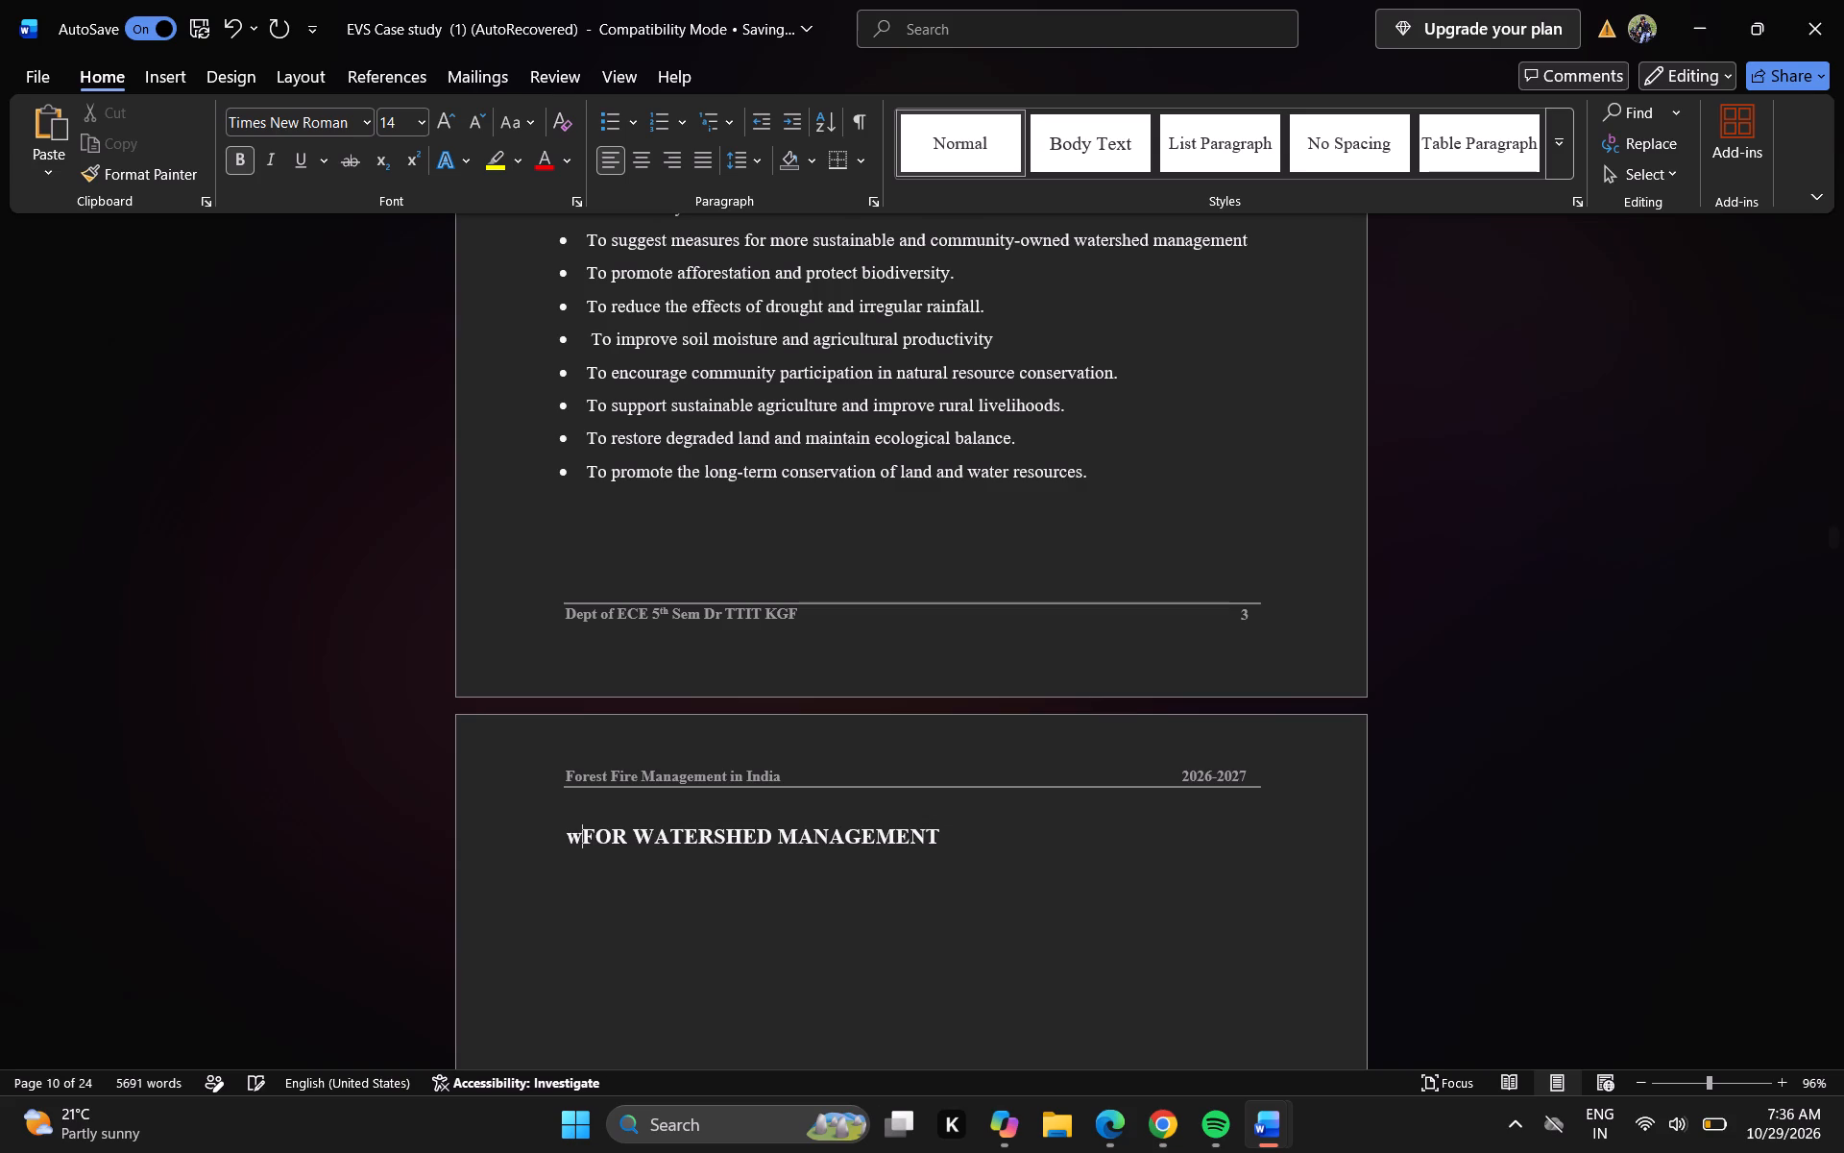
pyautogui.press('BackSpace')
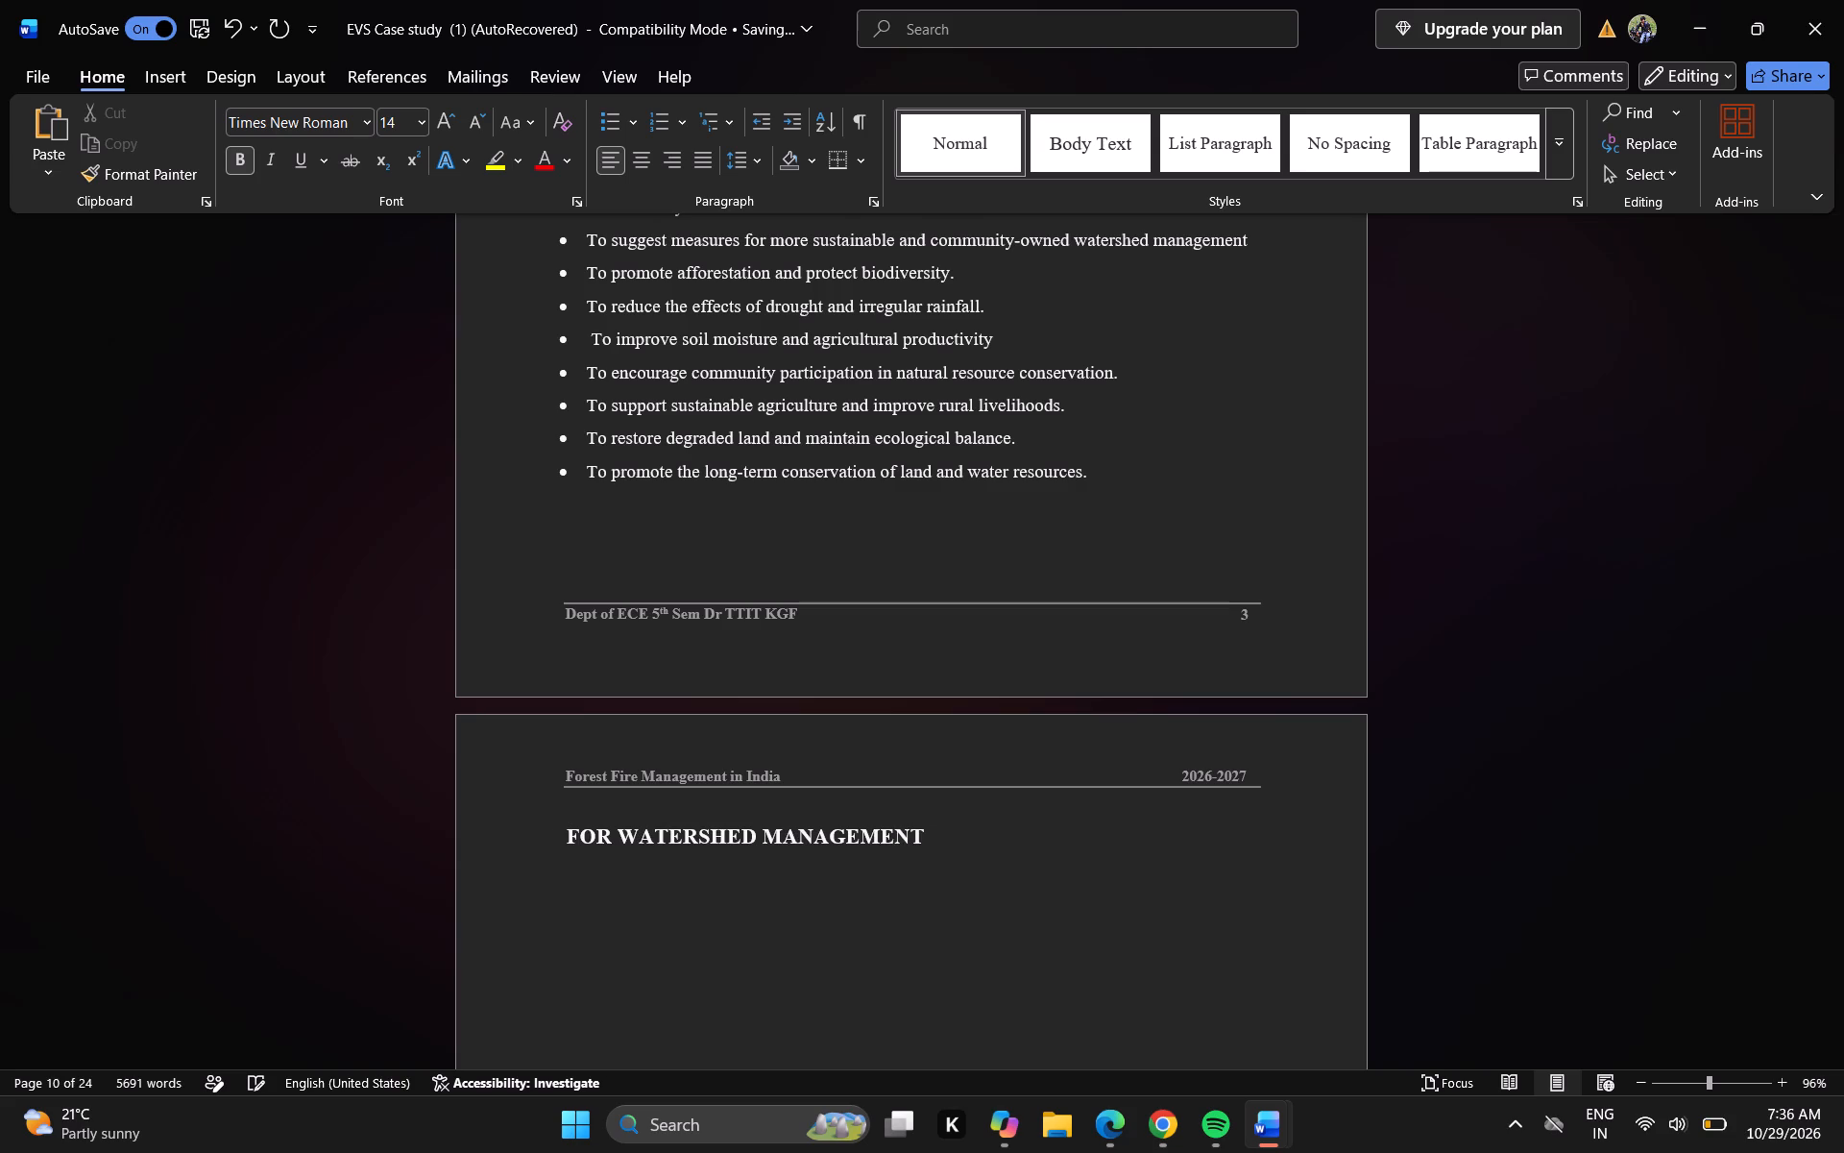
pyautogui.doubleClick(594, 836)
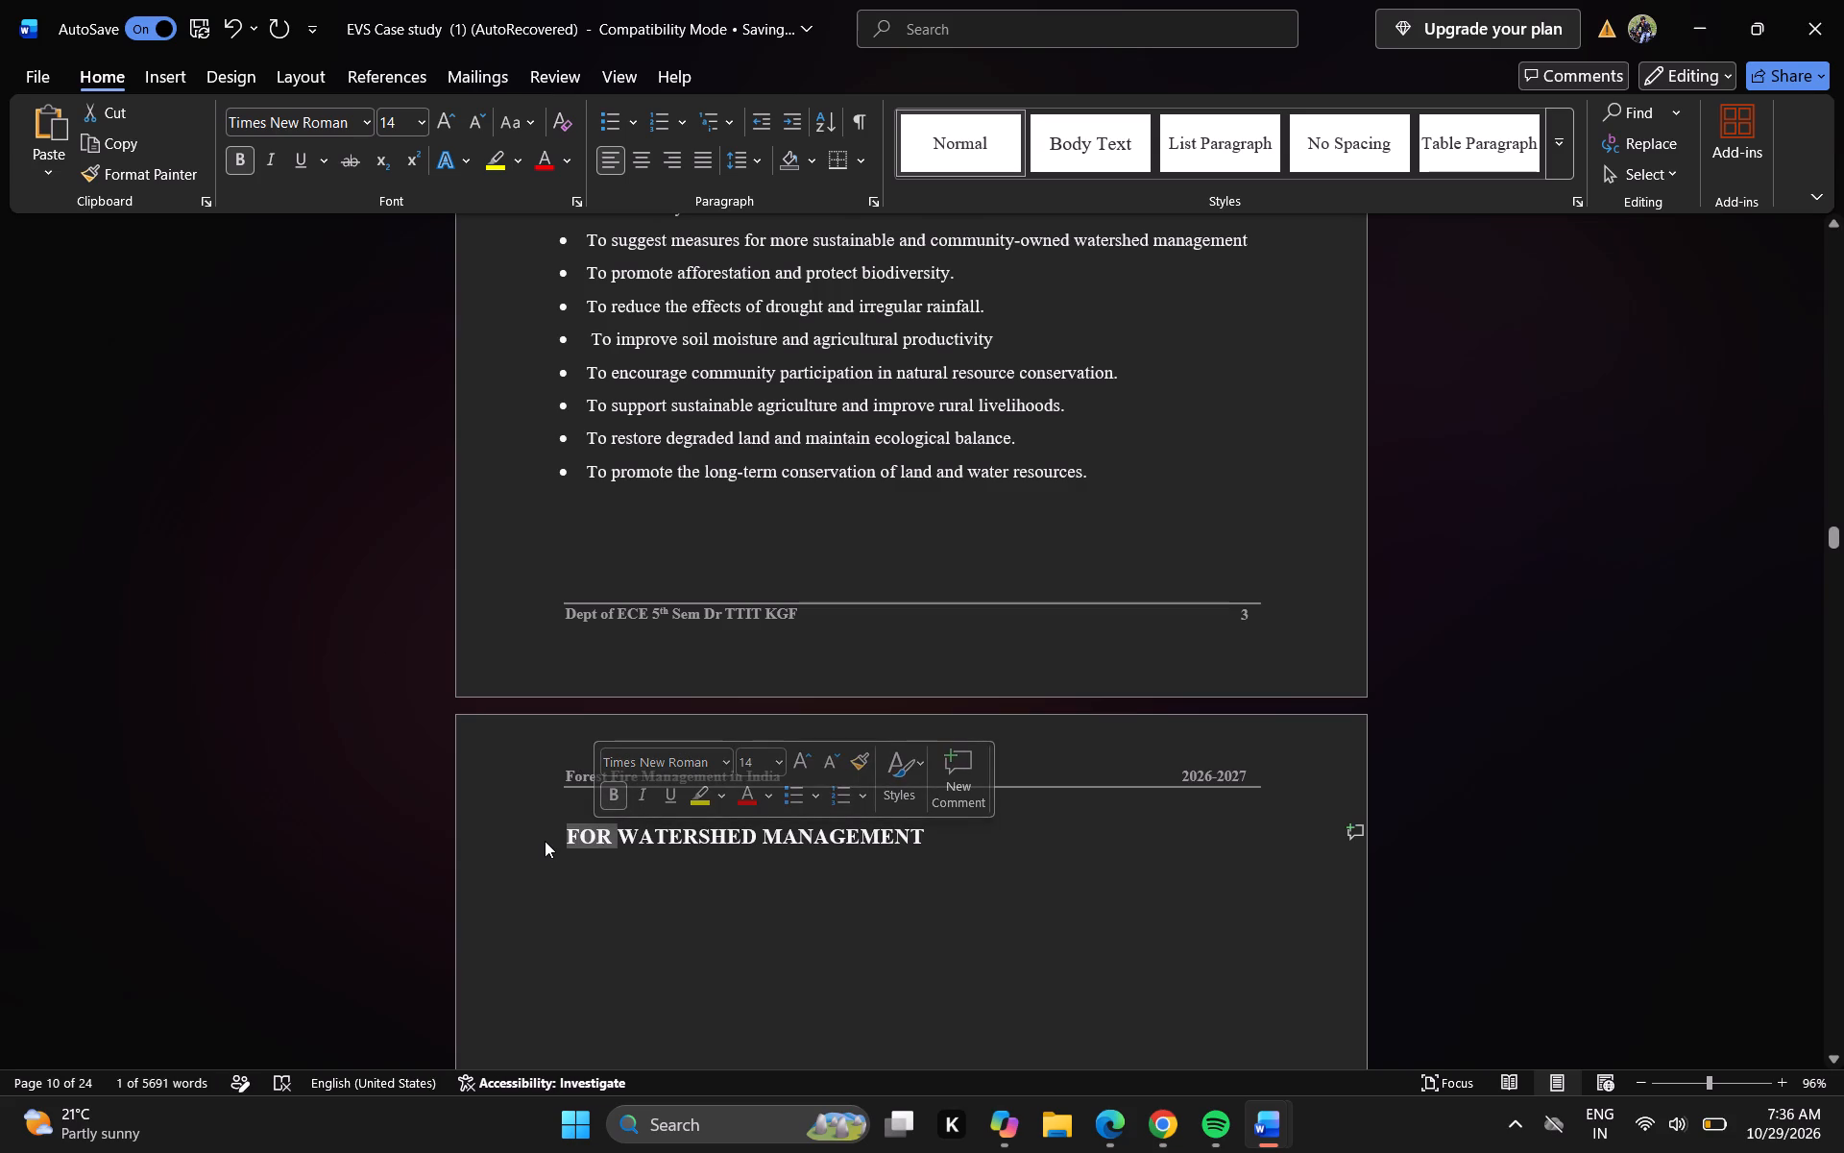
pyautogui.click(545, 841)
# Insert "CAUSES" in capitals before "FOR WATERSHED MANAGEMENT" in the page 4 heading.
pyautogui.press('space')
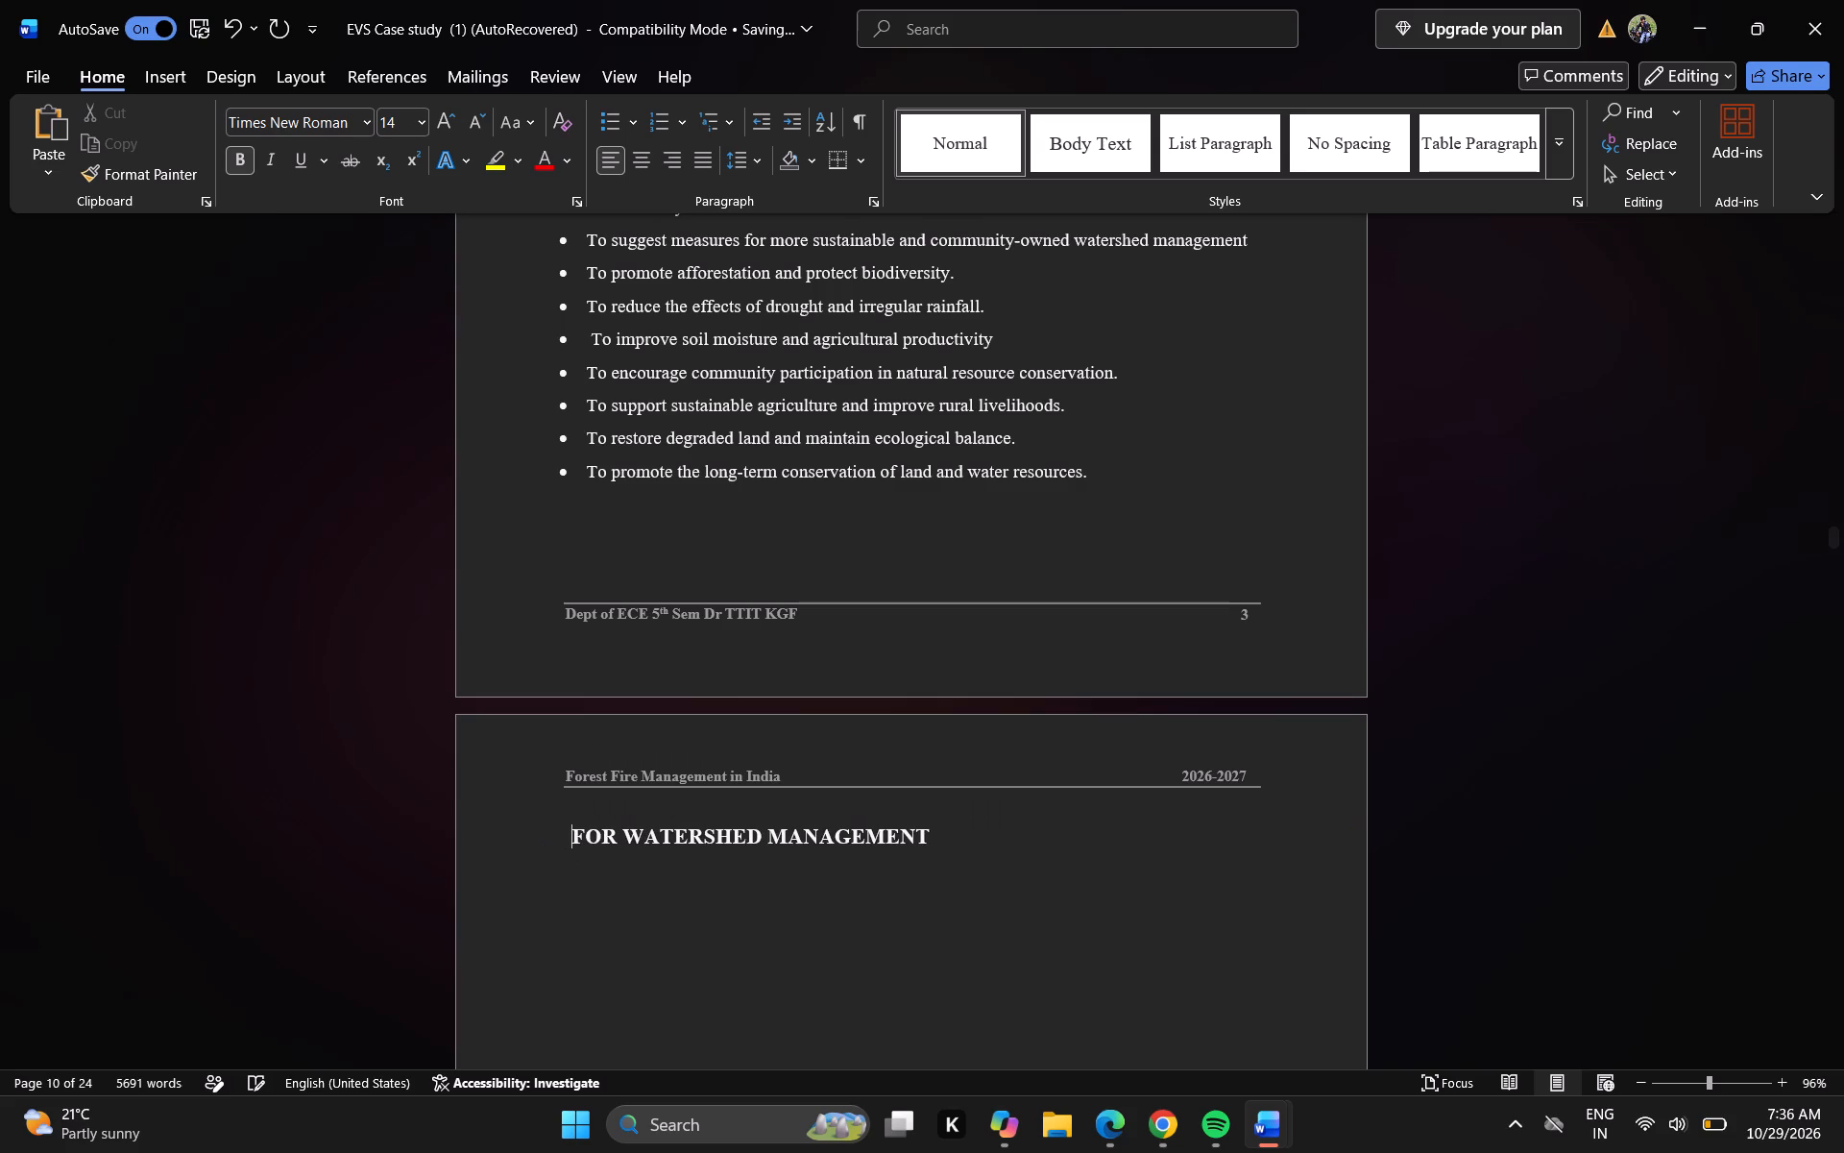
pyautogui.write('w')
pyautogui.press('space')
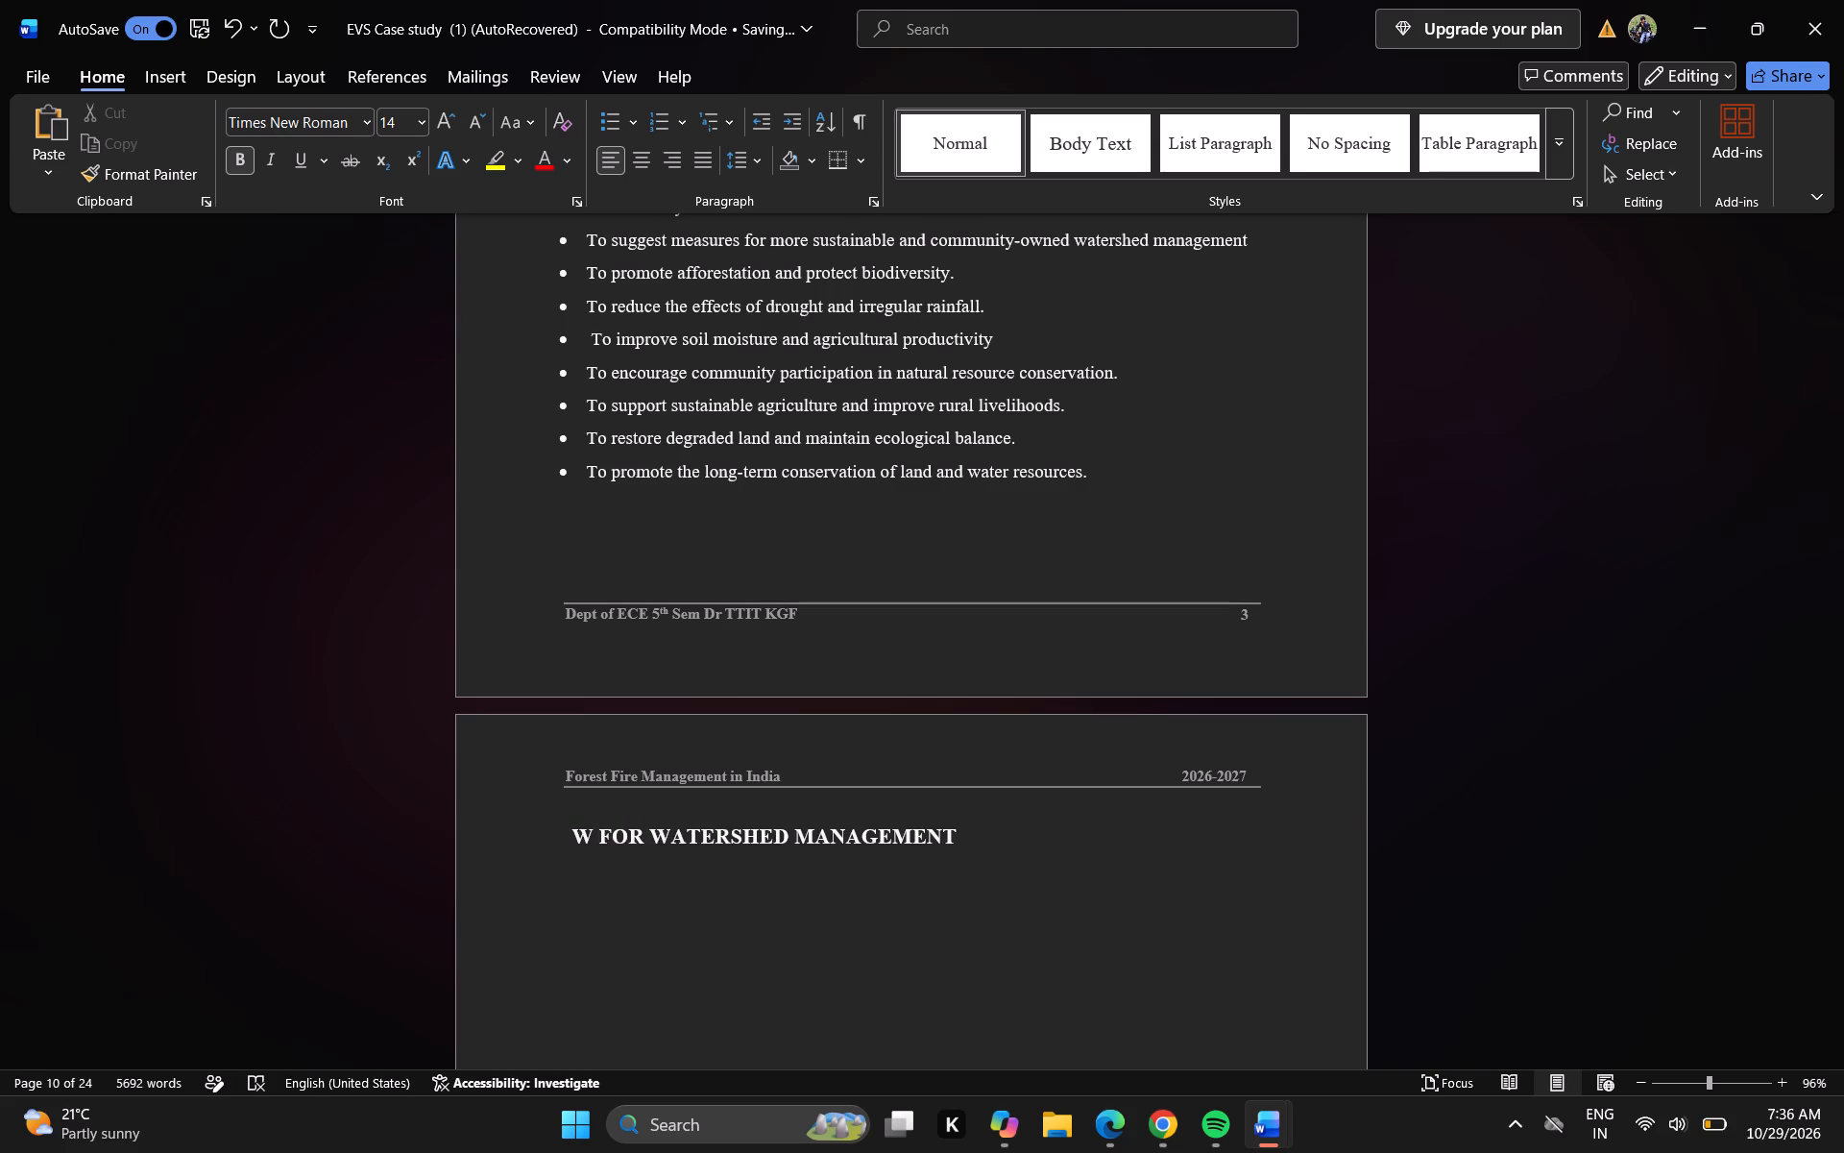
pyautogui.press('BackSpace')
pyautogui.press('c')
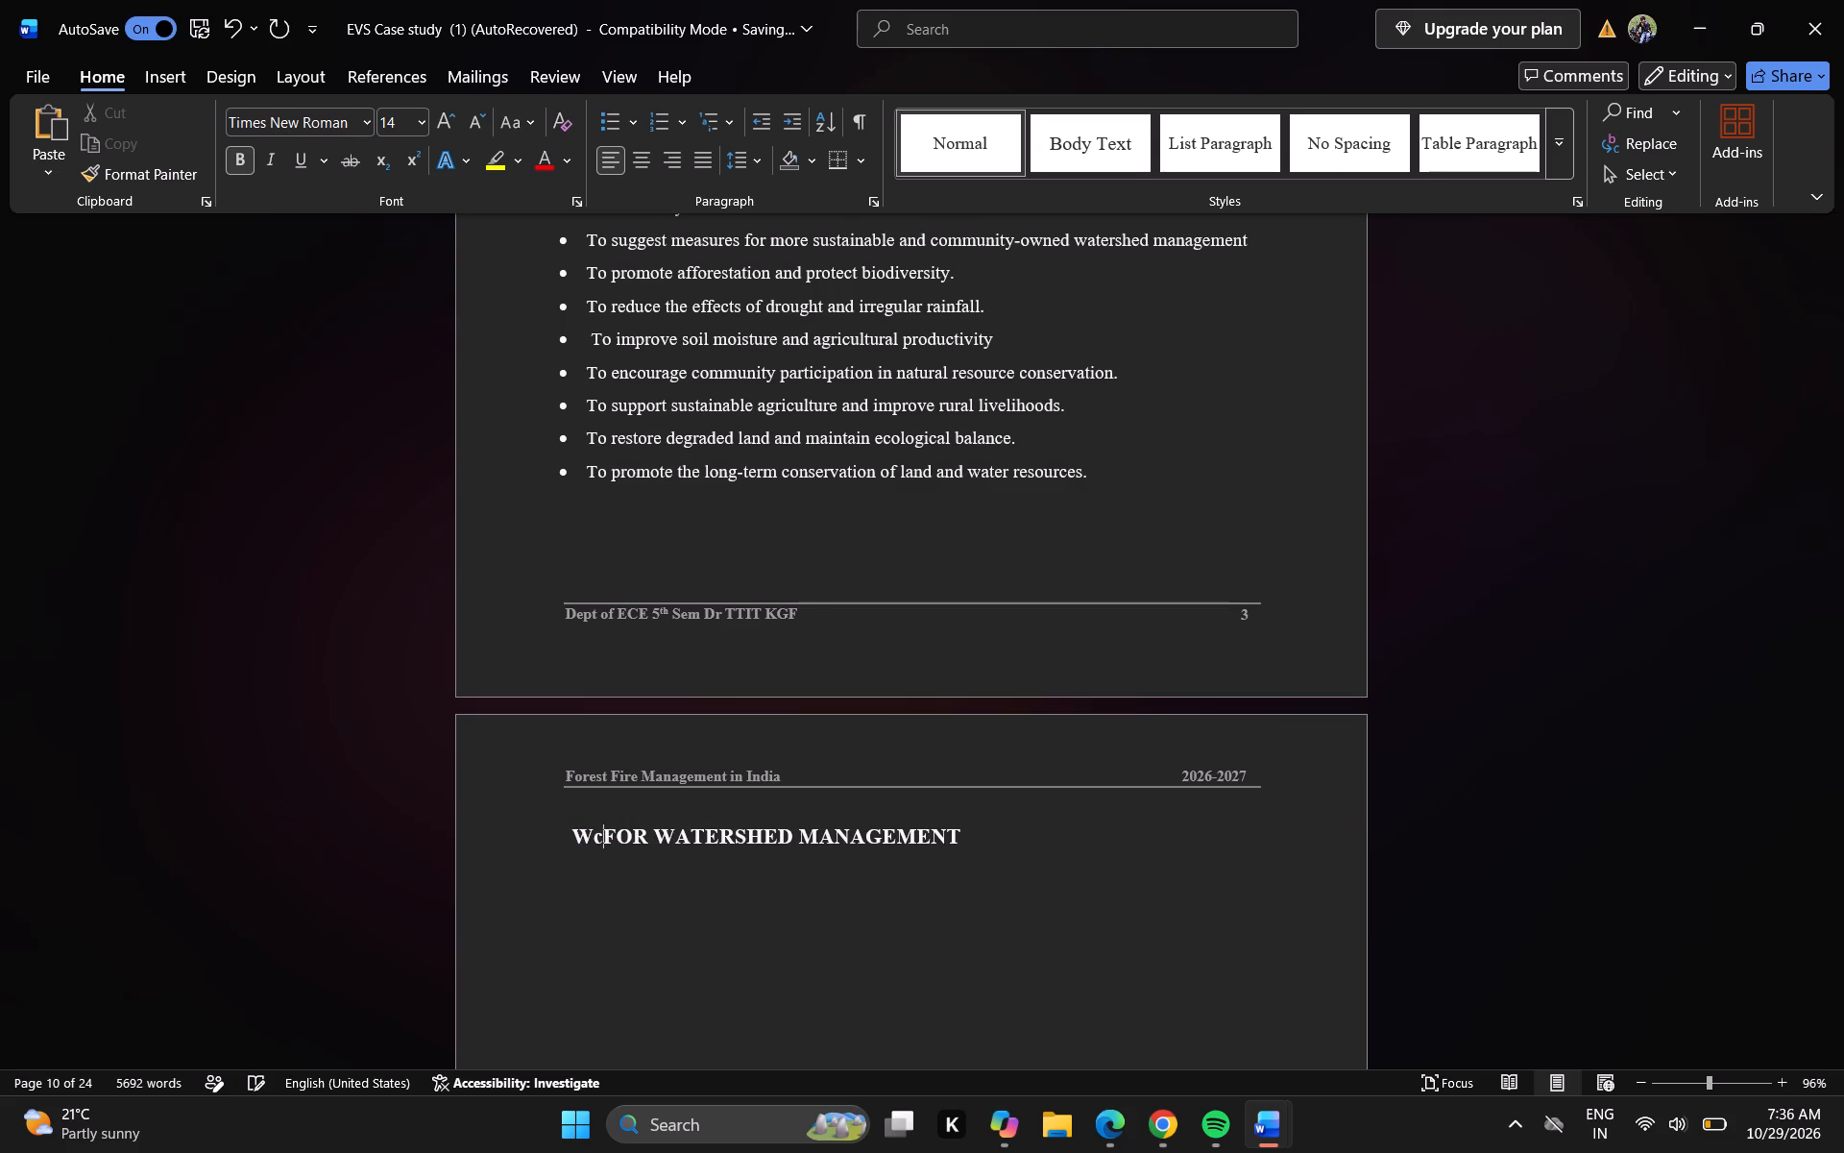
pyautogui.press('BackSpace')
pyautogui.press('BackSpace')
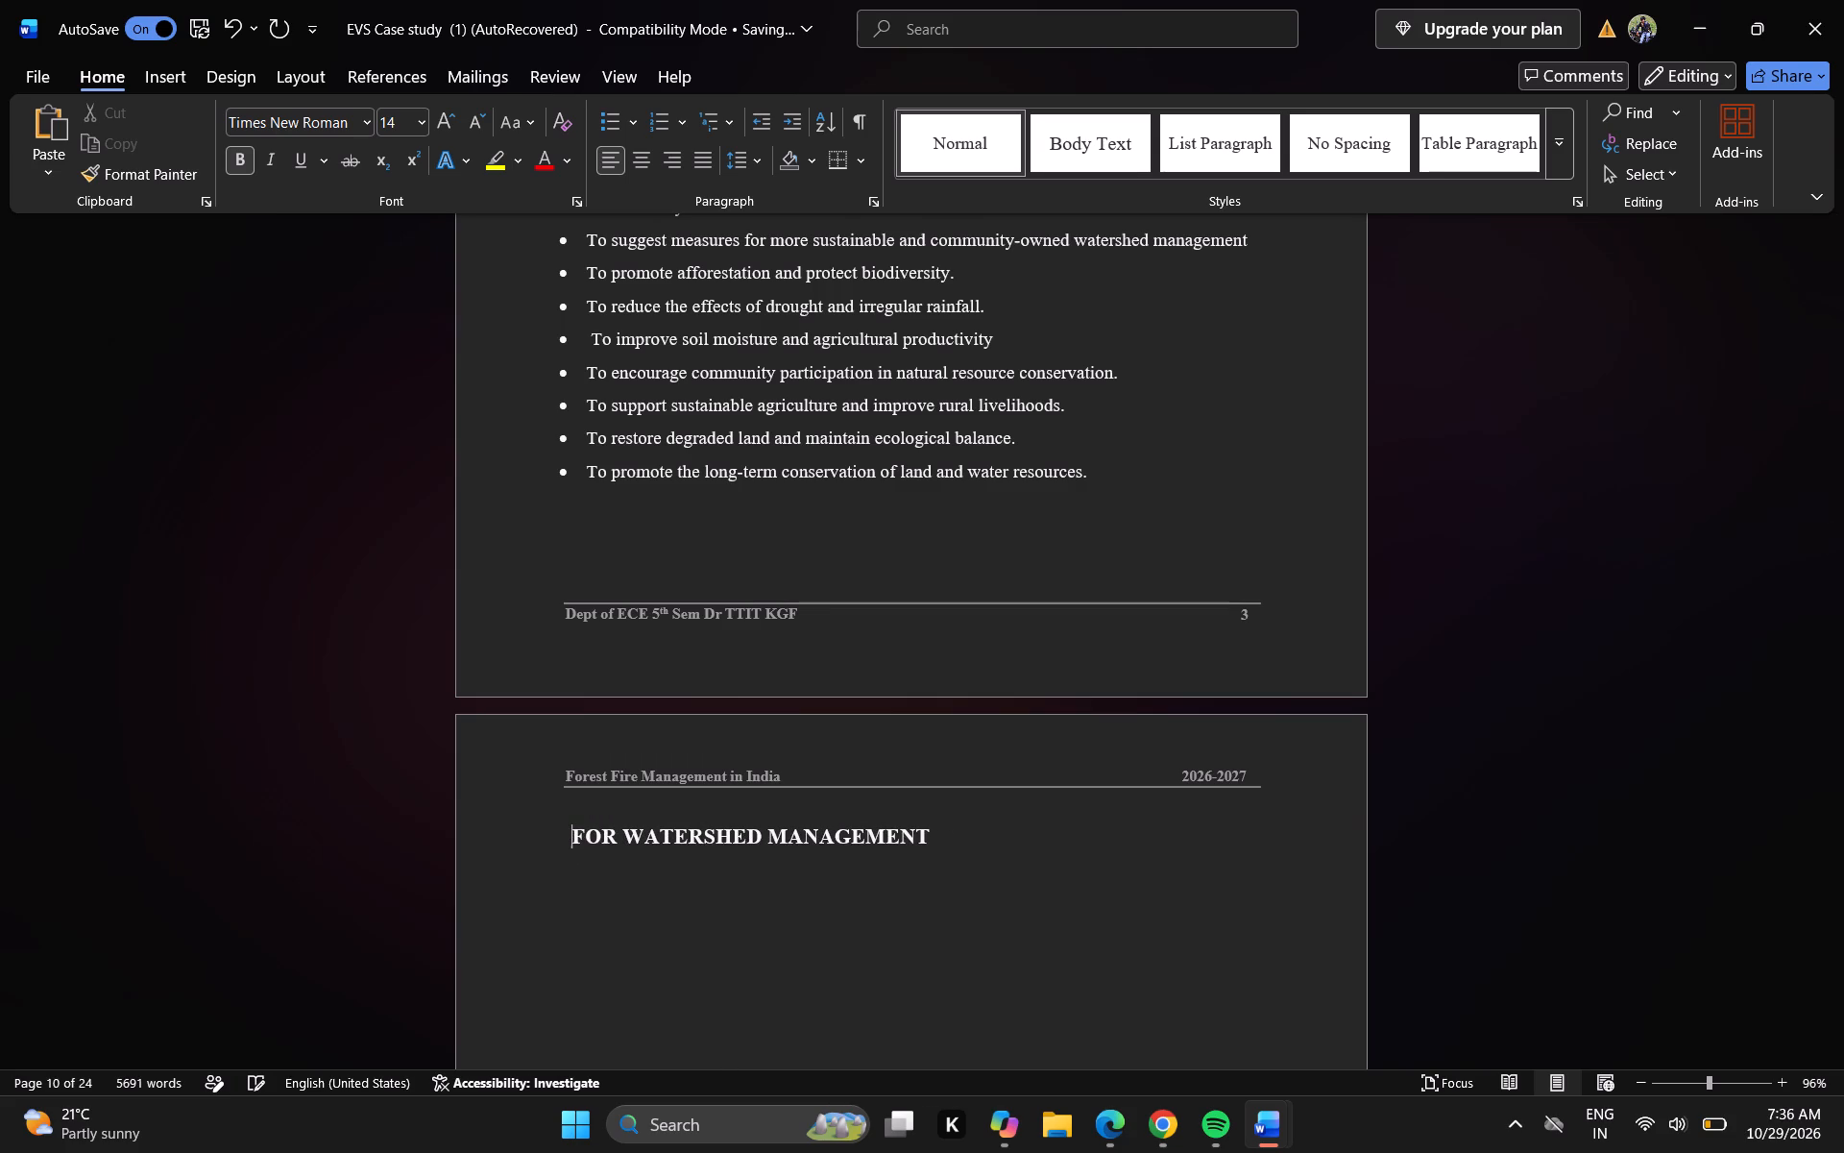
pyautogui.press('x')
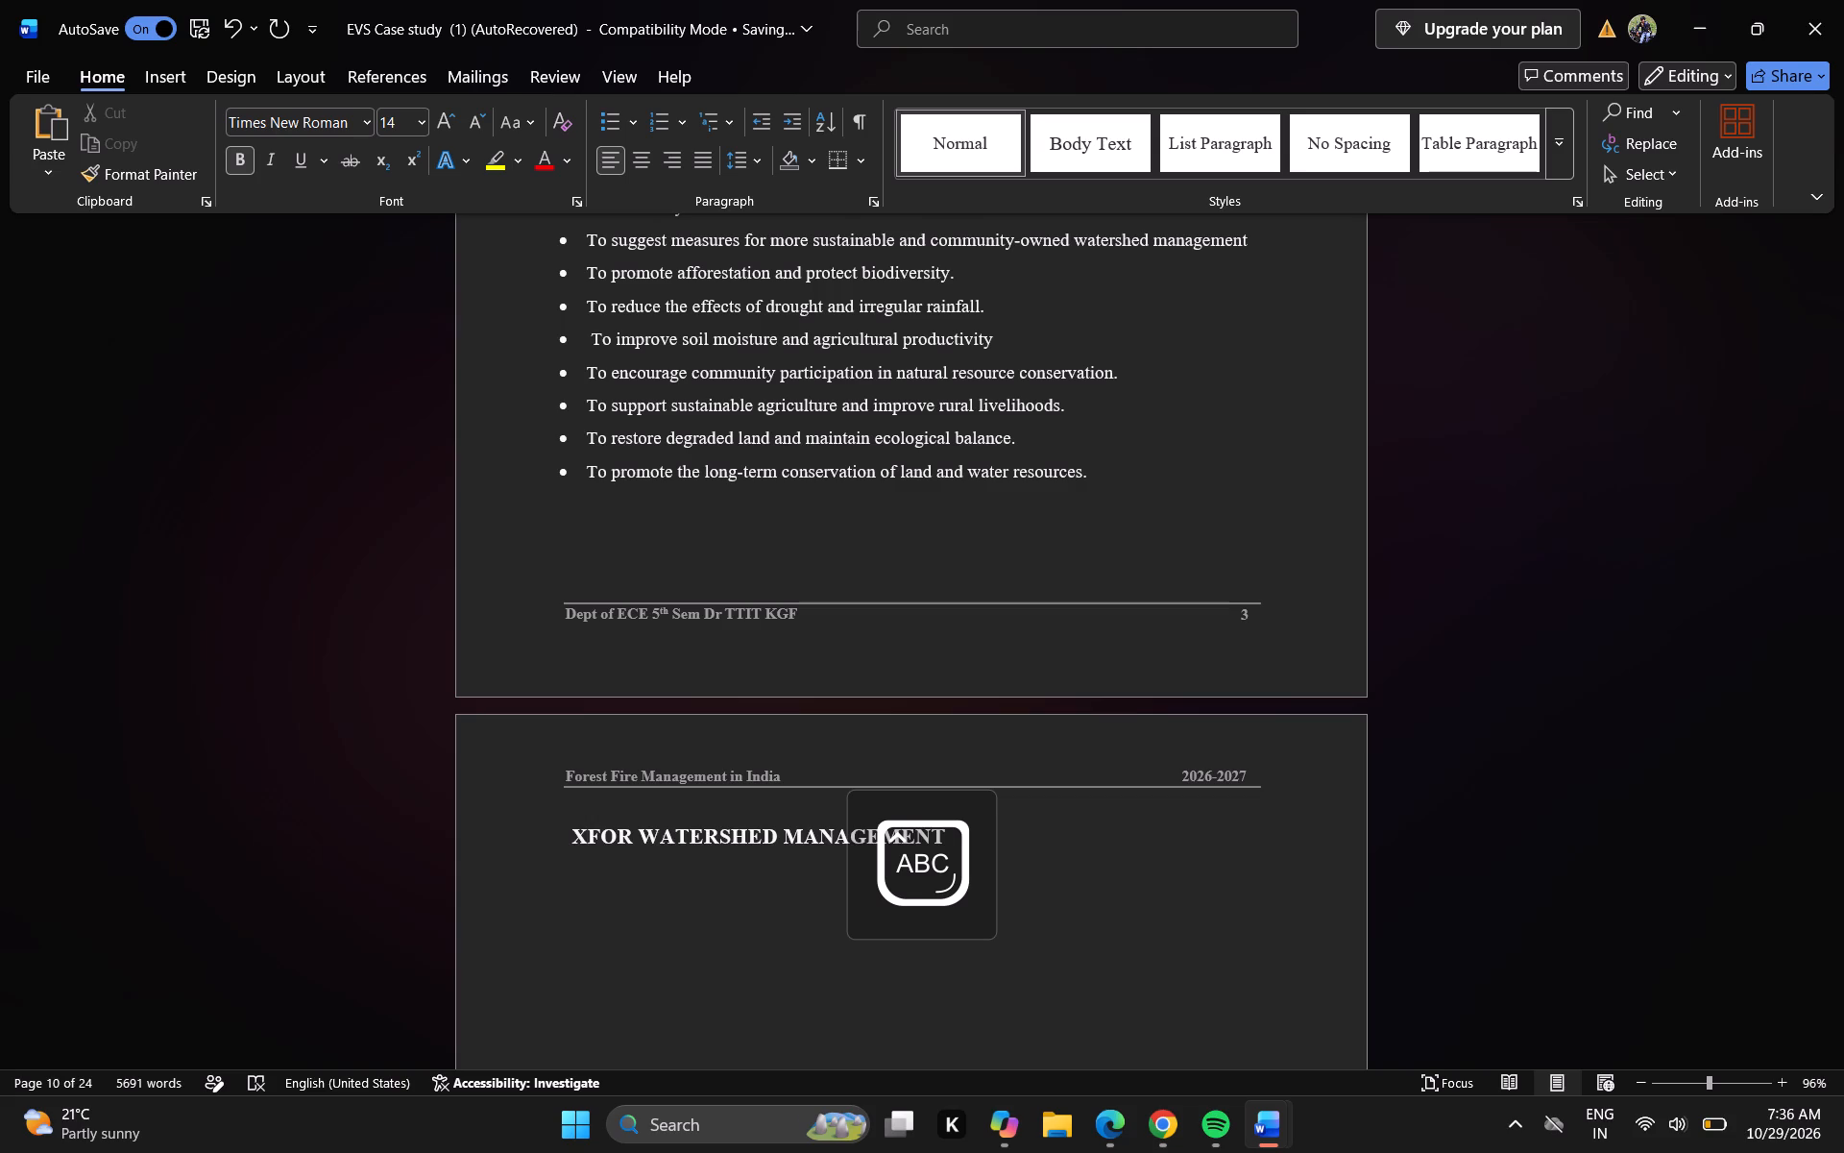
pyautogui.press('BackSpace')
pyautogui.write('CAUSES')
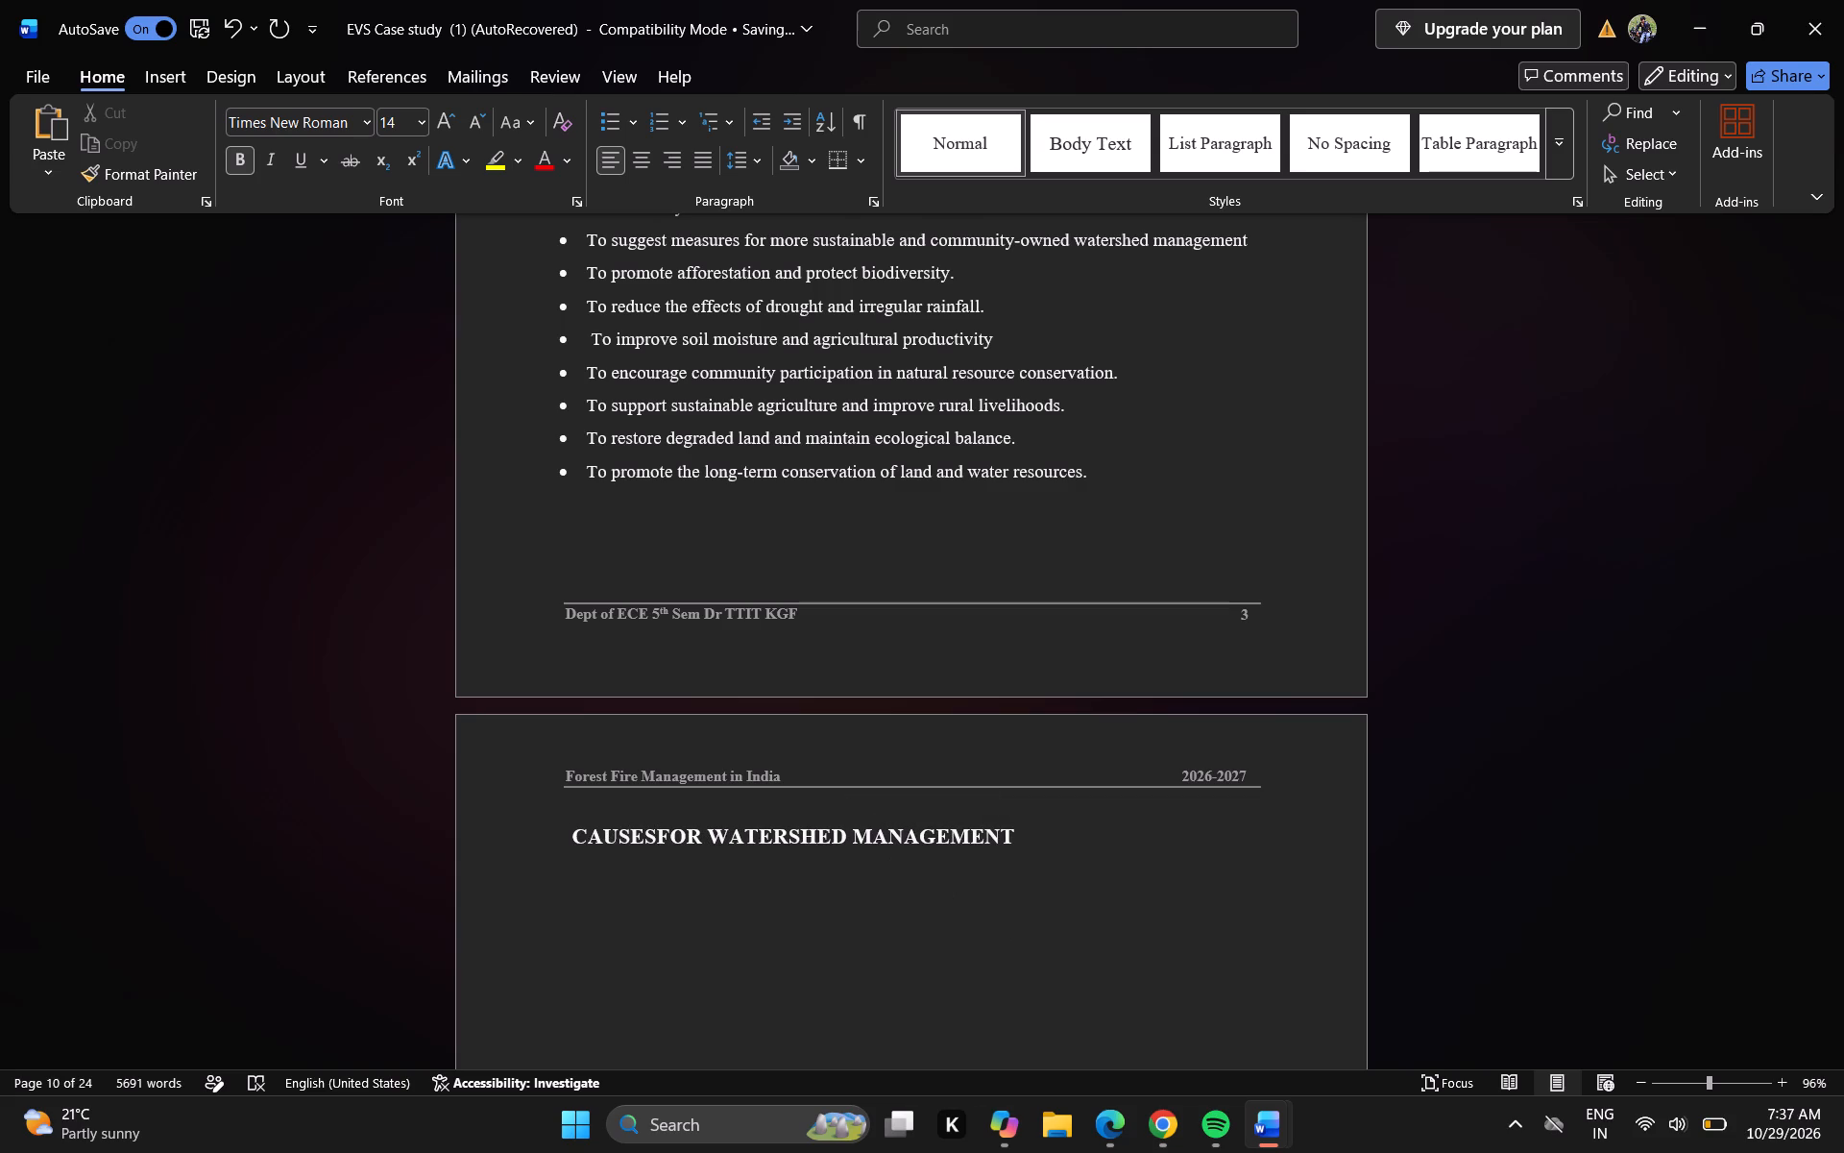
pyautogui.press('c')
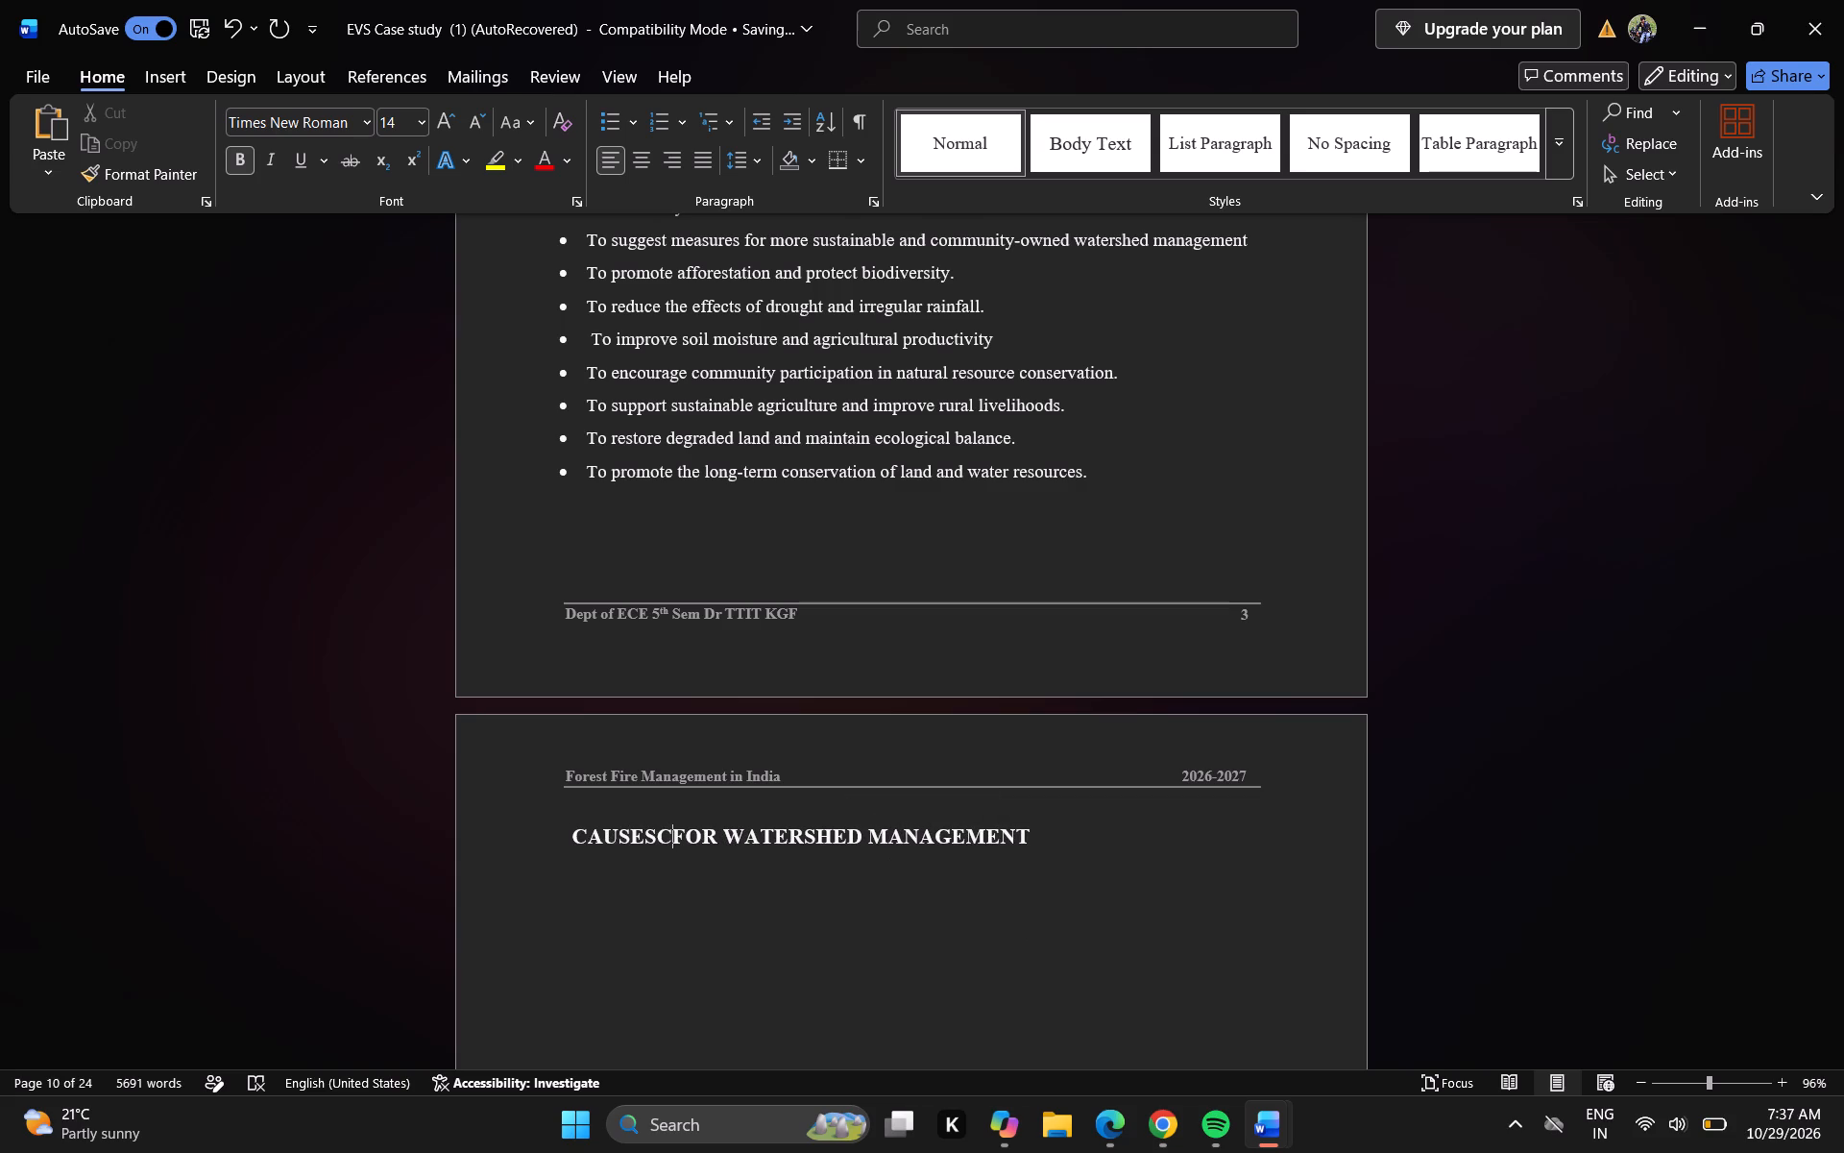
pyautogui.press('BackSpace')
pyautogui.press('space')
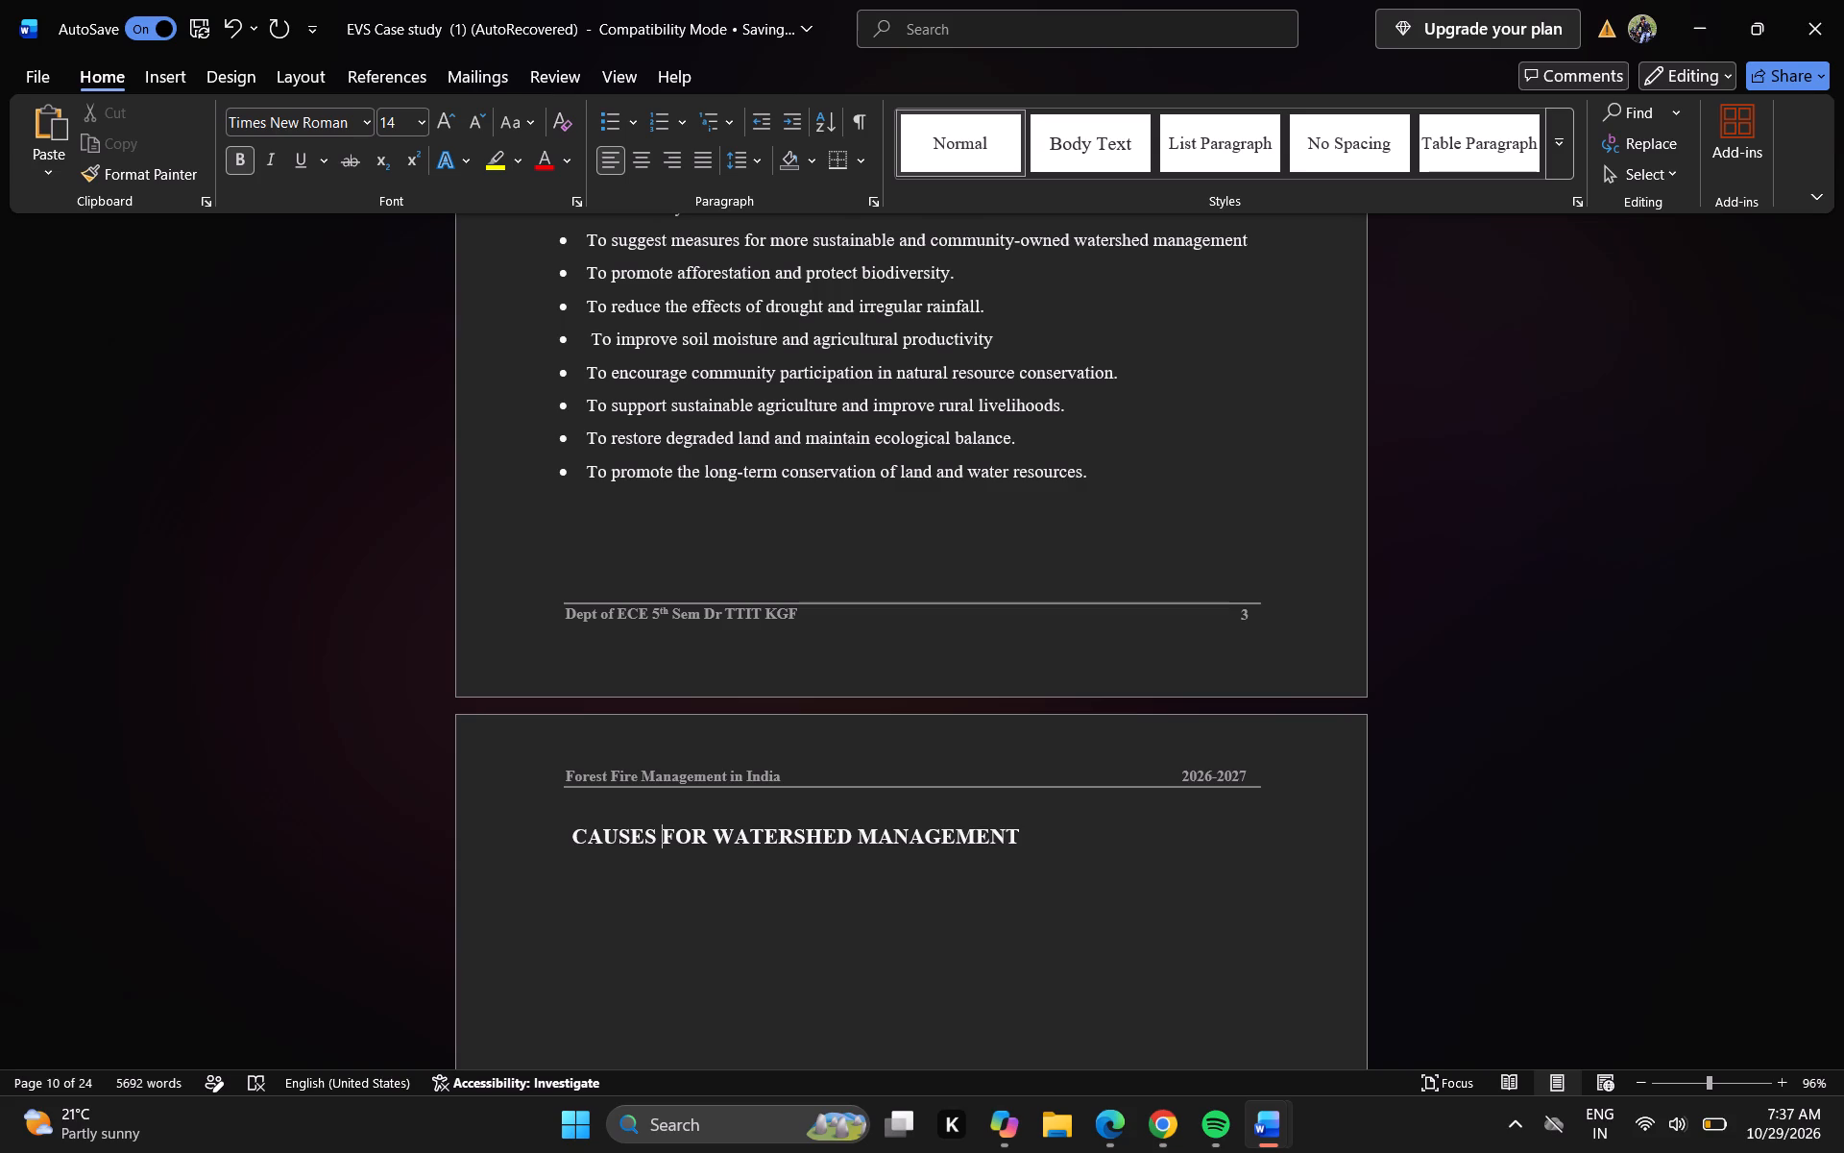
# Add a colon at the end of the "CAUSES FOR WATERSHED MANAGEMENT" heading and start a new line below it.
pyautogui.click(1025, 832)
pyautogui.hotkey('shift', ':')
pyautogui.press('Return')
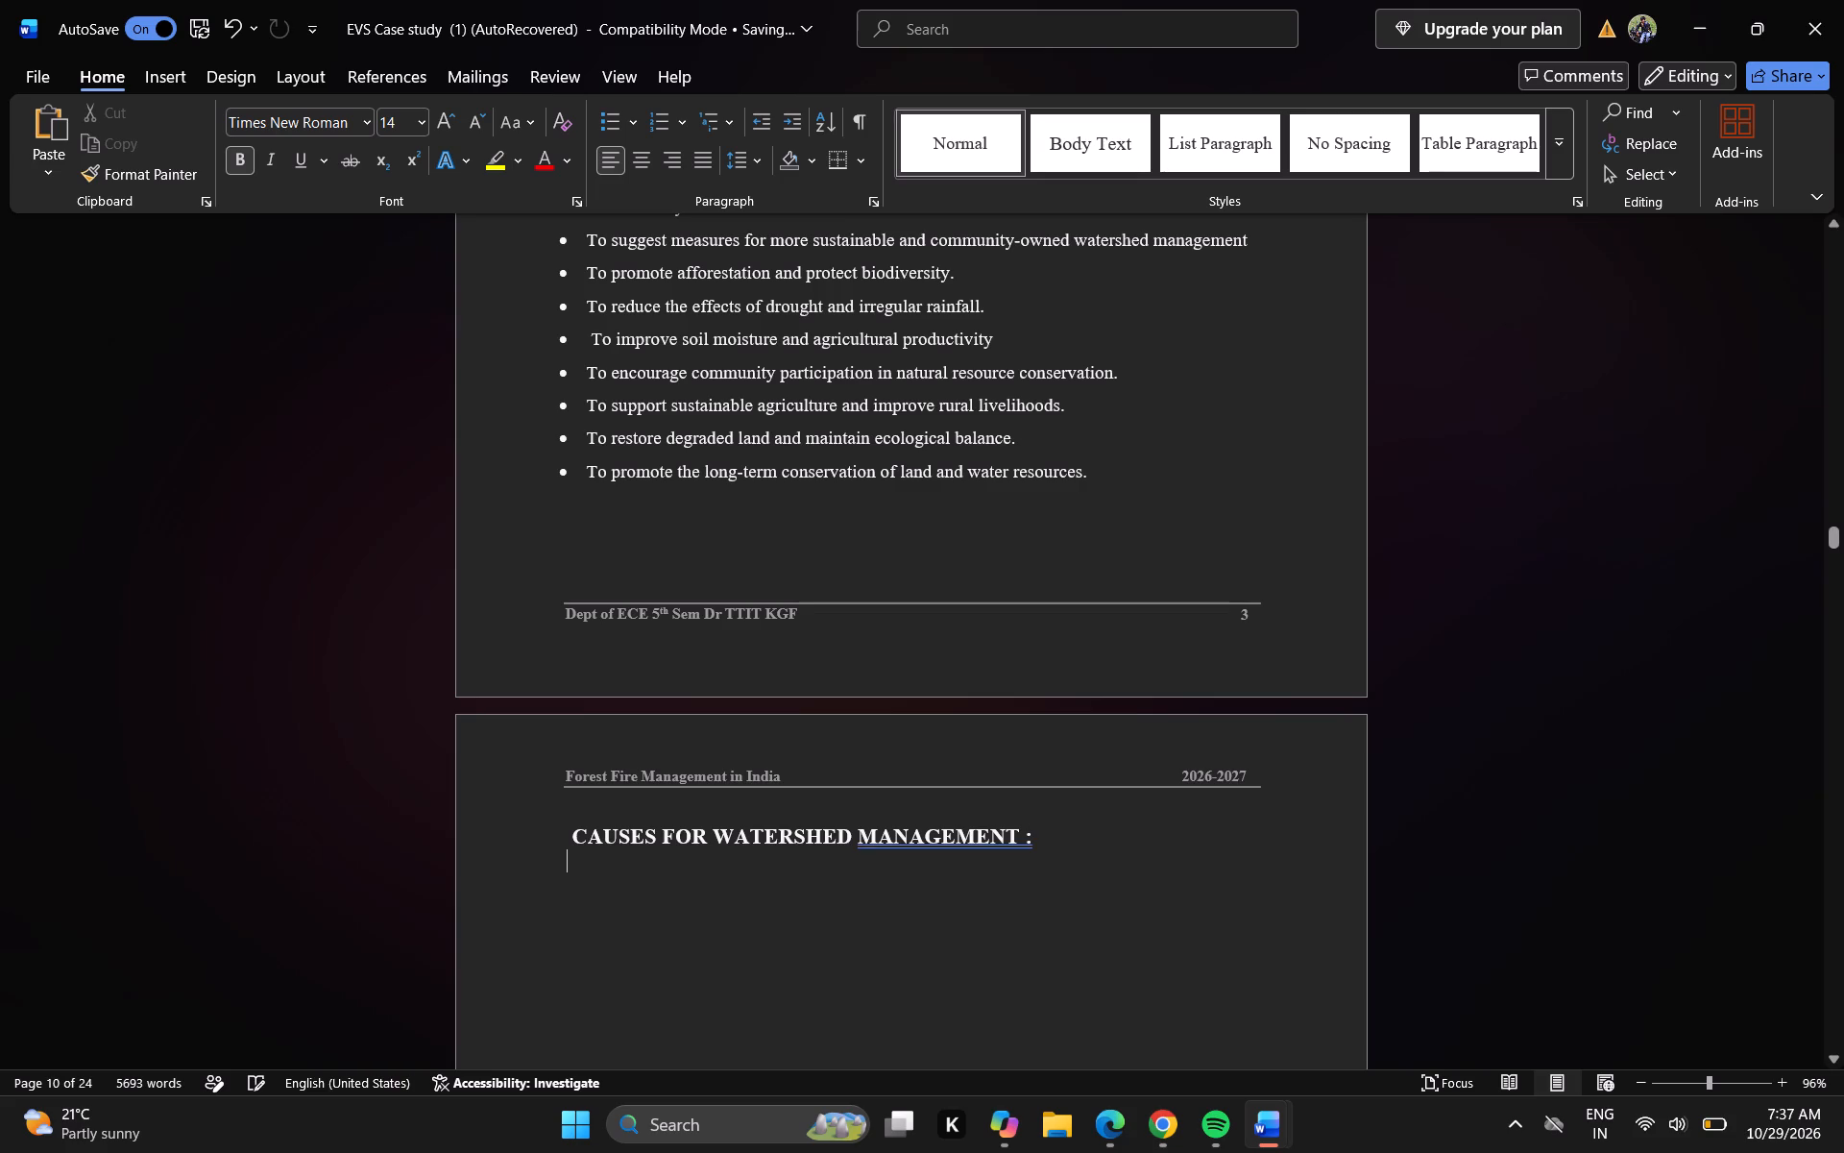
# Justify the "CAUSES FOR WATERSHED MANAGEMENT :" heading.
pyautogui.moveTo(567, 833); pyautogui.dragTo(1160, 845)
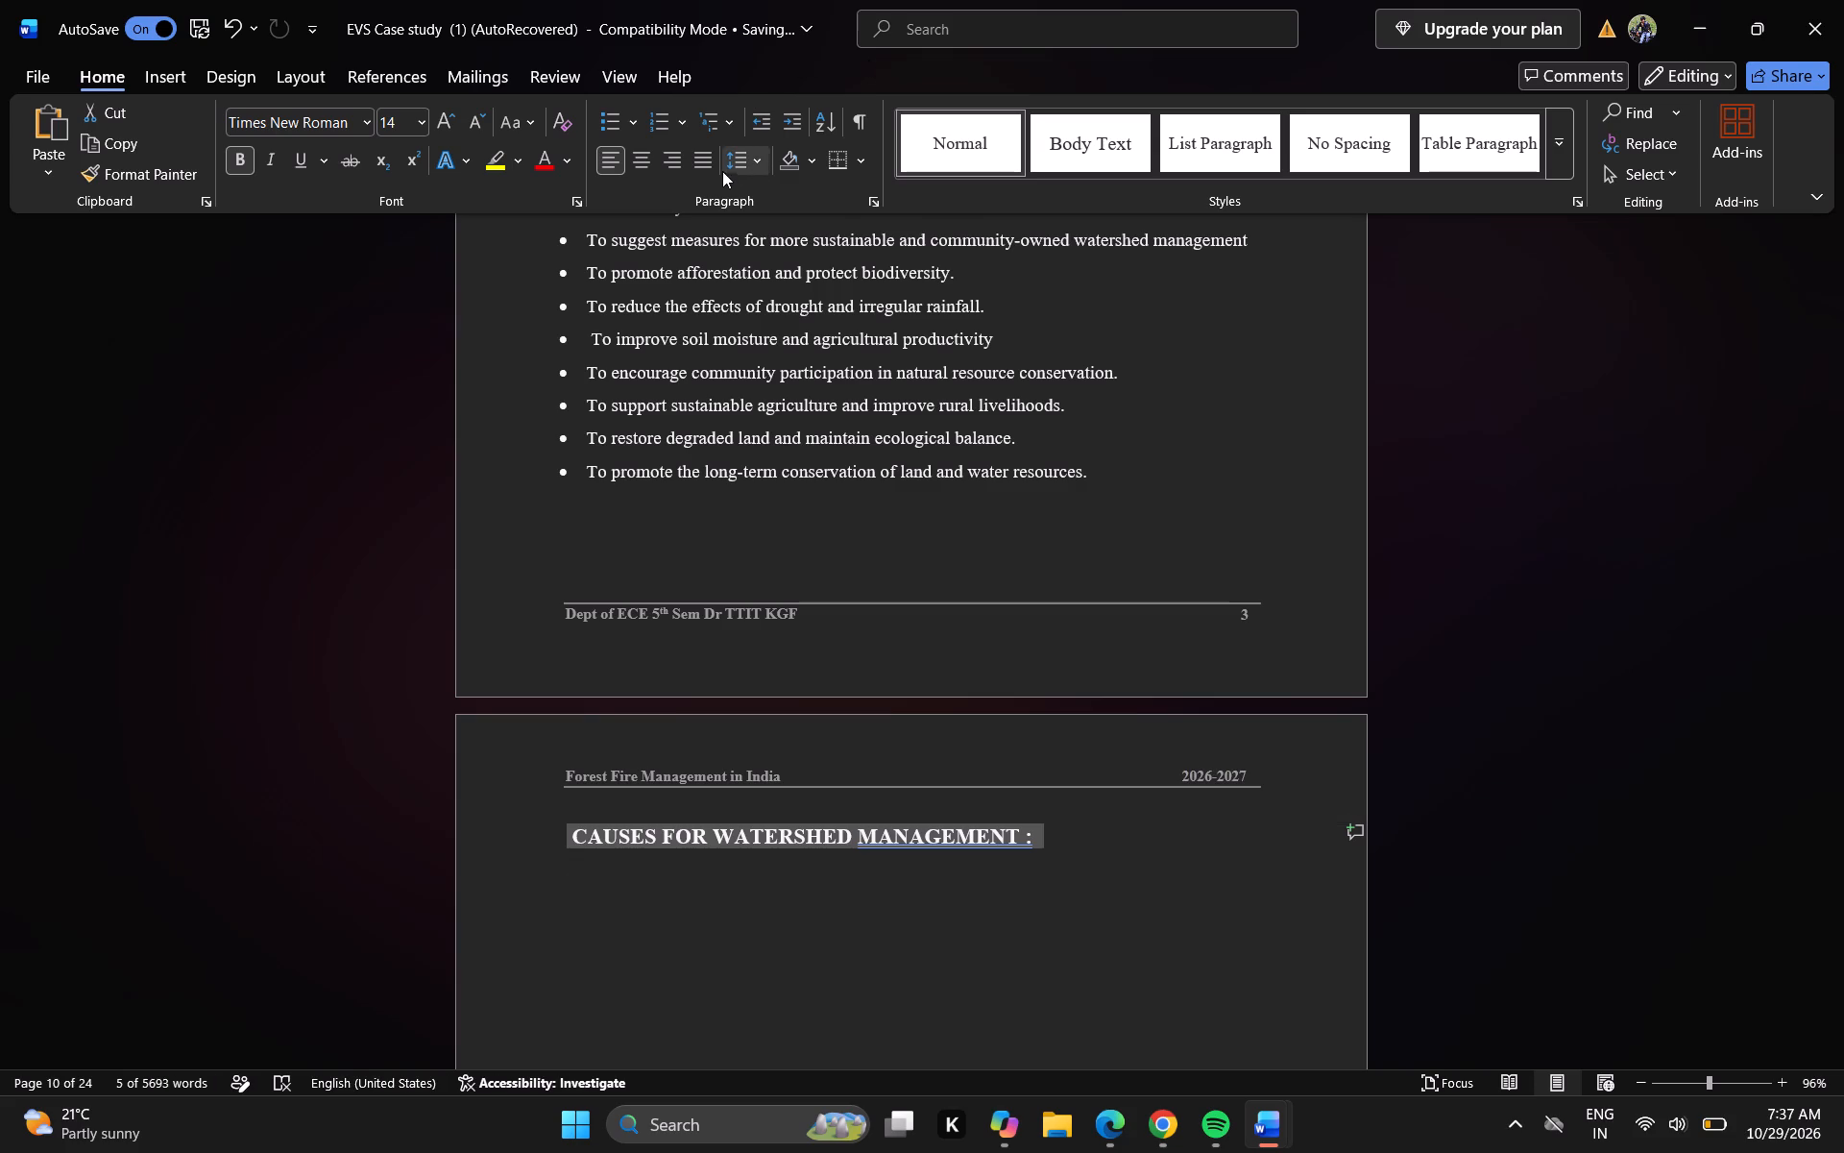
pyautogui.click(702, 162)
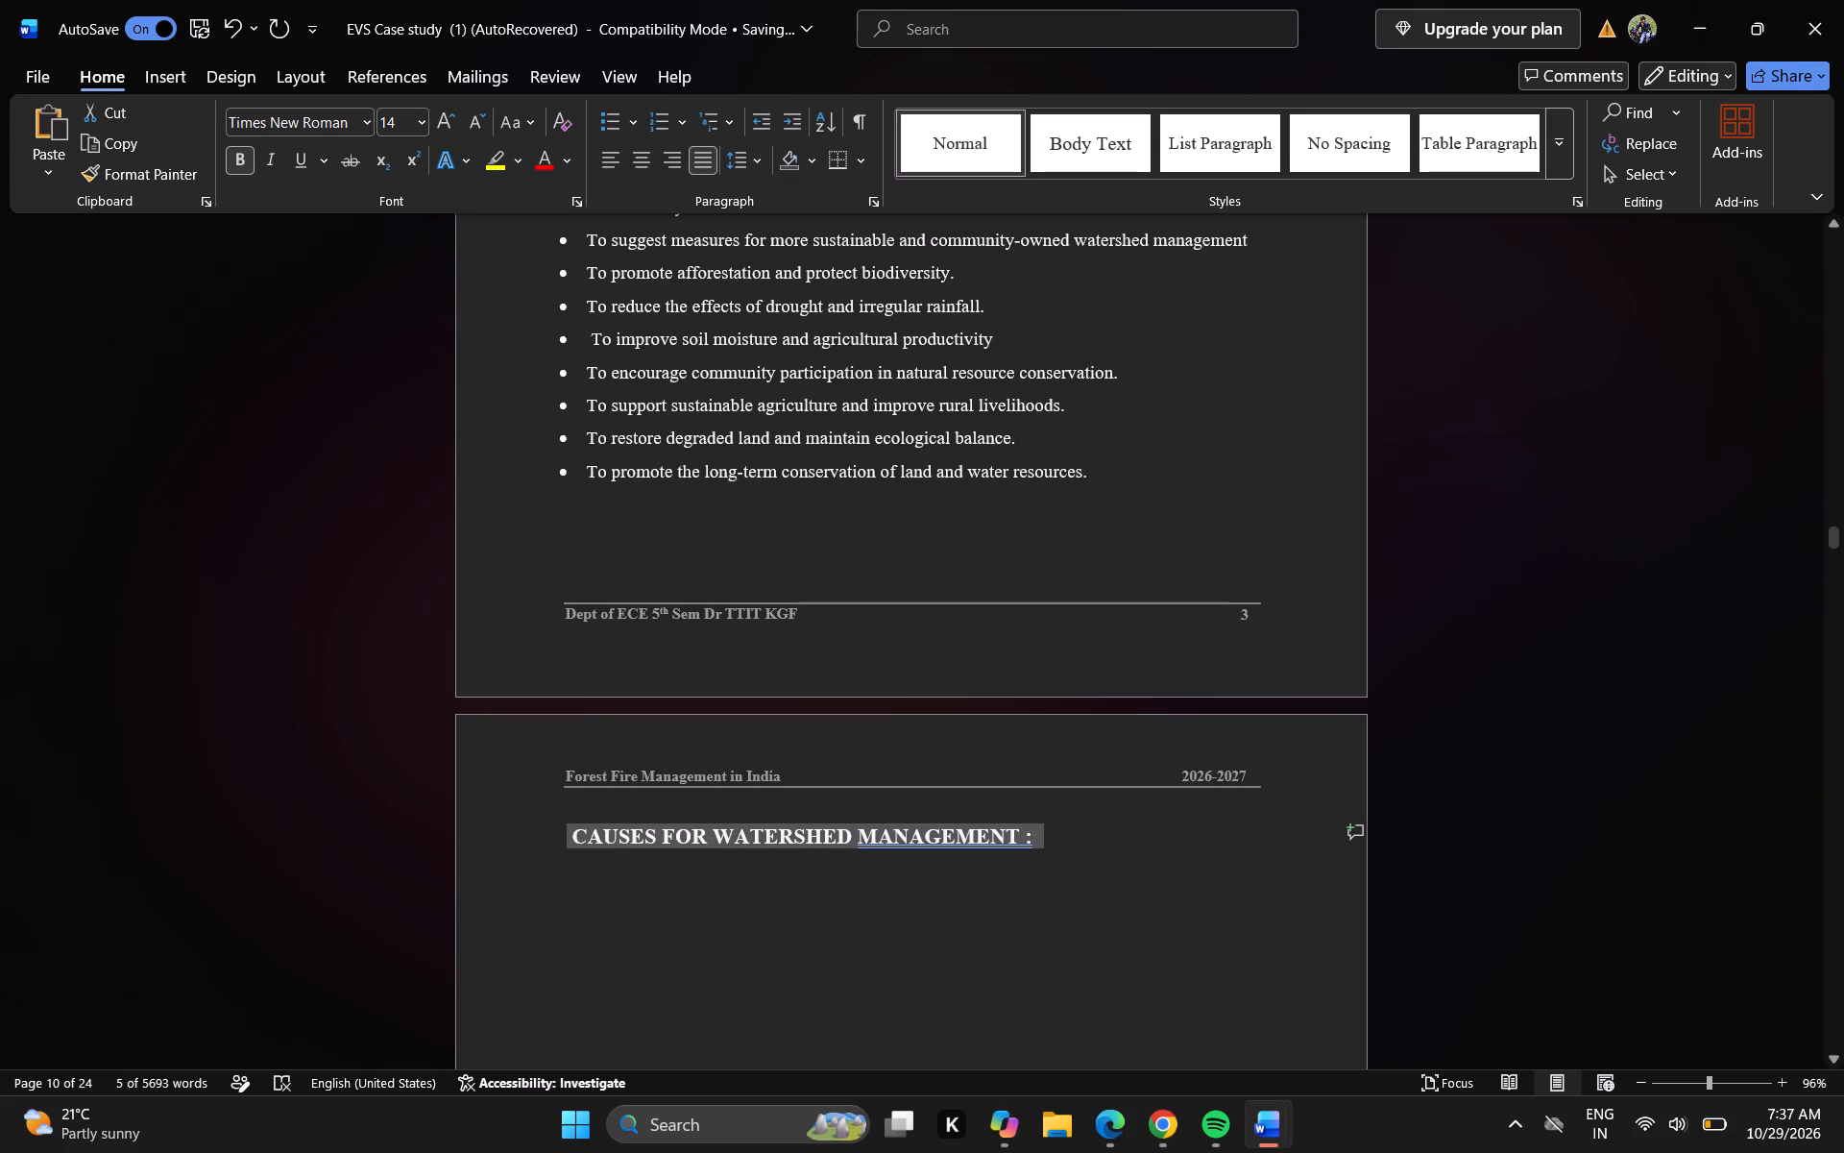
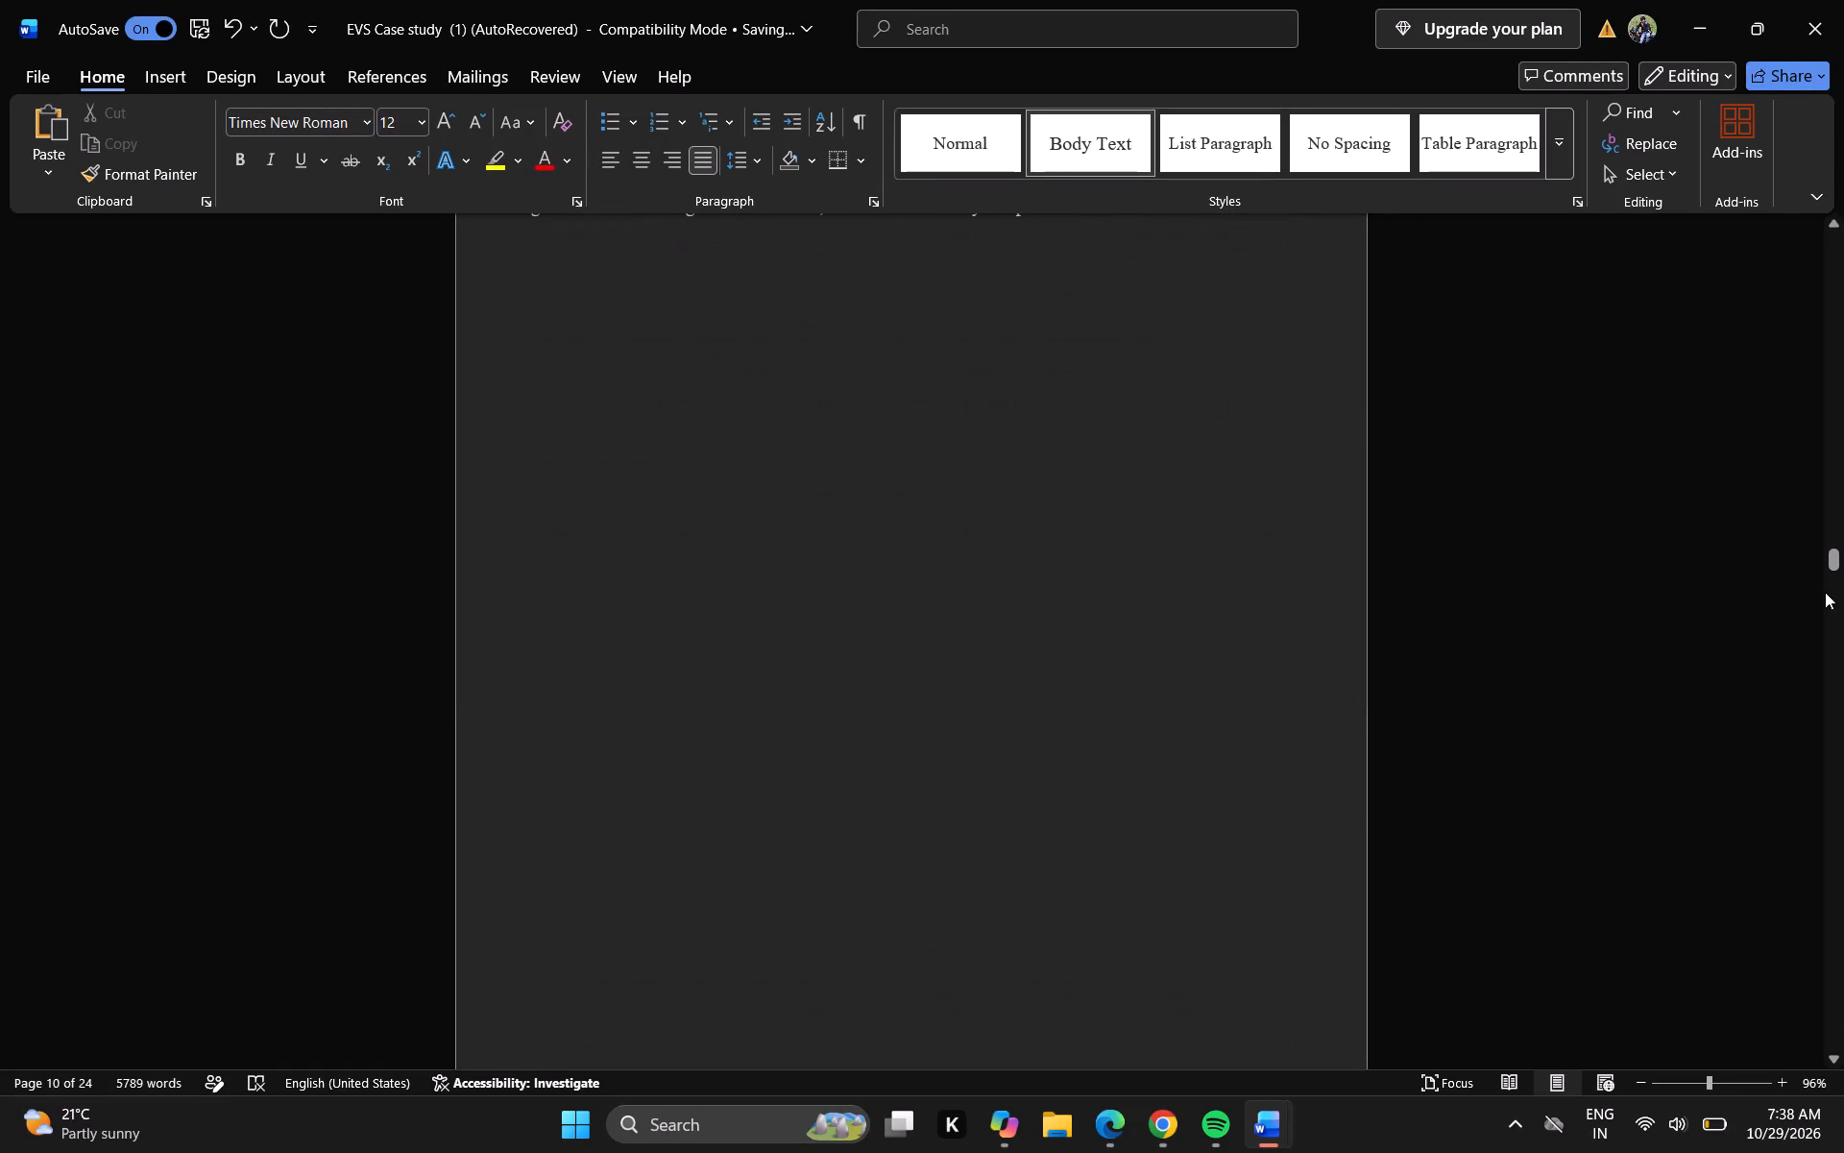
# Set the line spacing of the paragraph under the "CAUSES FOR WATERSHED MANAGEMENT :" heading to 1.5.
pyautogui.click(1832, 258)
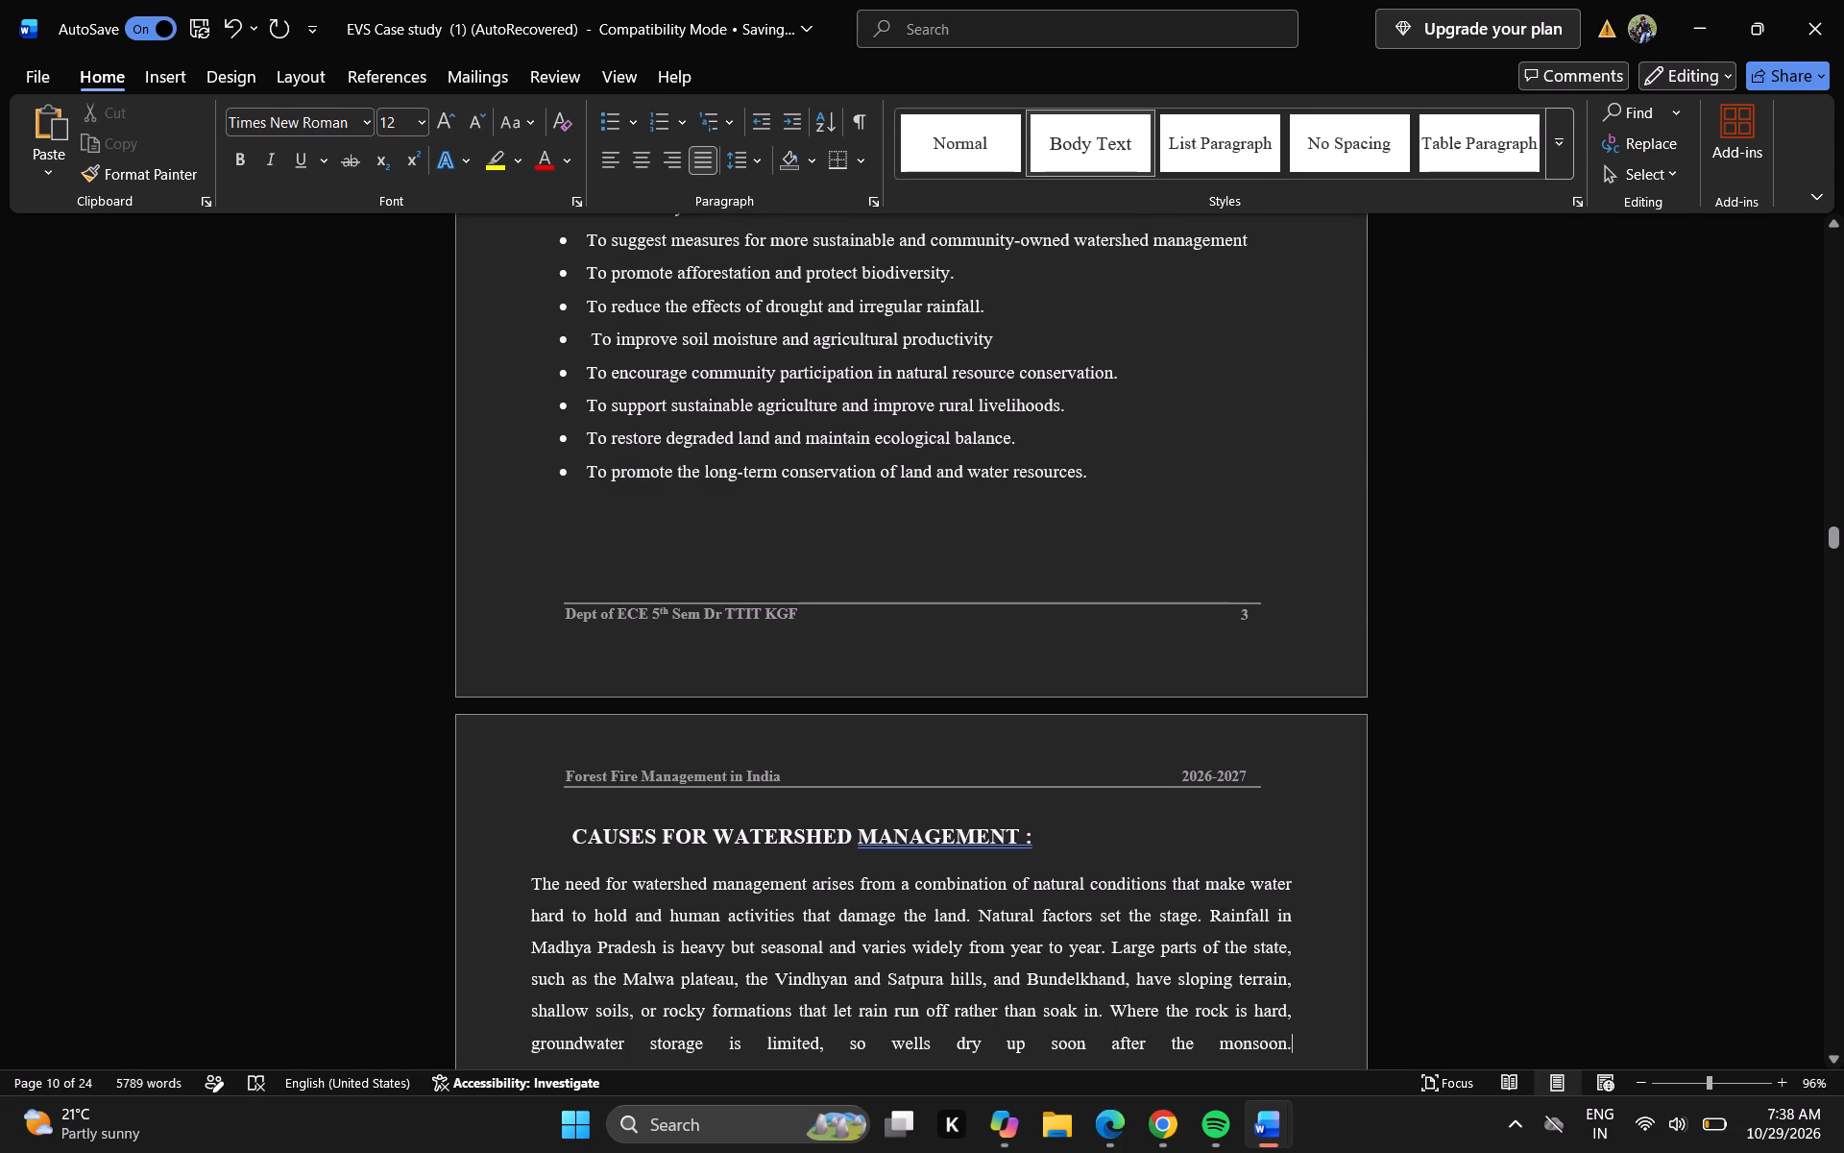
pyautogui.moveTo(526, 881); pyautogui.dragTo(1271, 887)
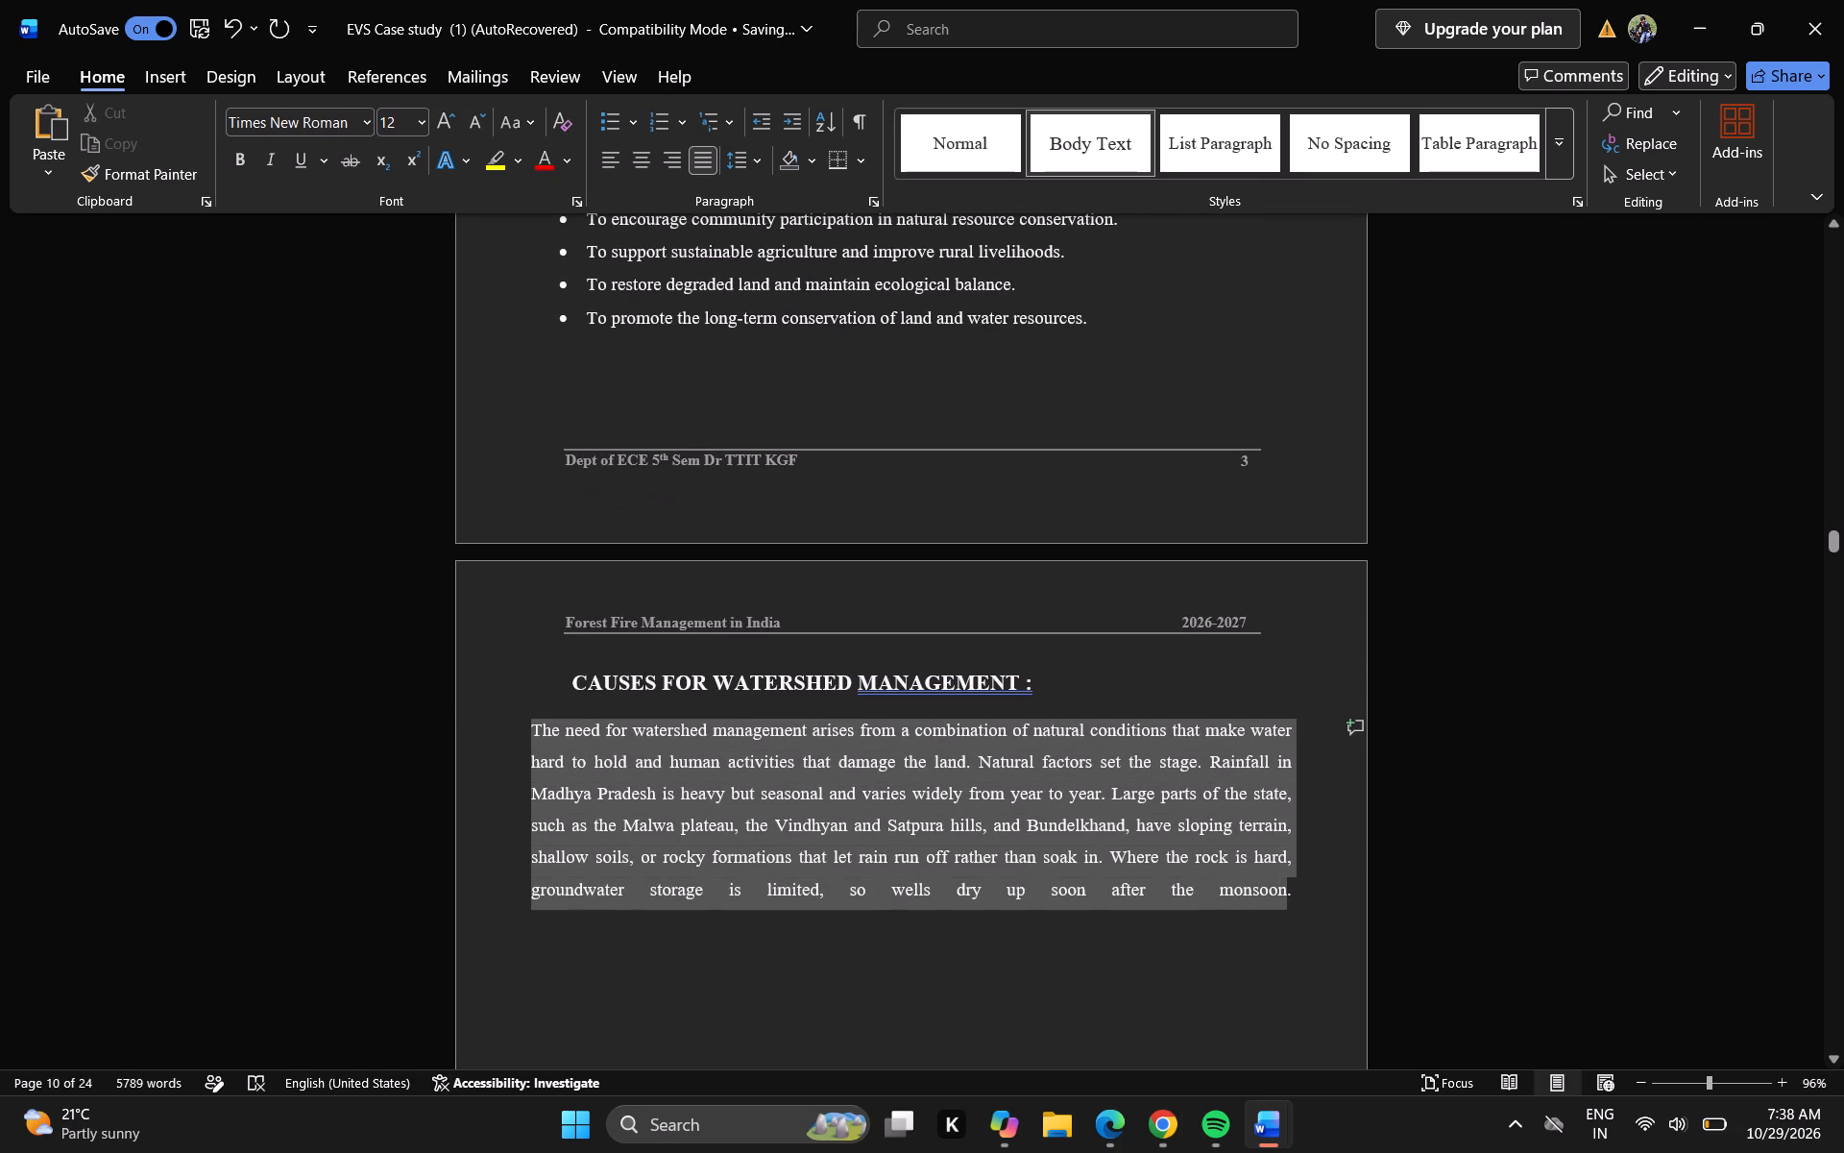
pyautogui.moveTo(1271, 887); pyautogui.dragTo(1300, 886)
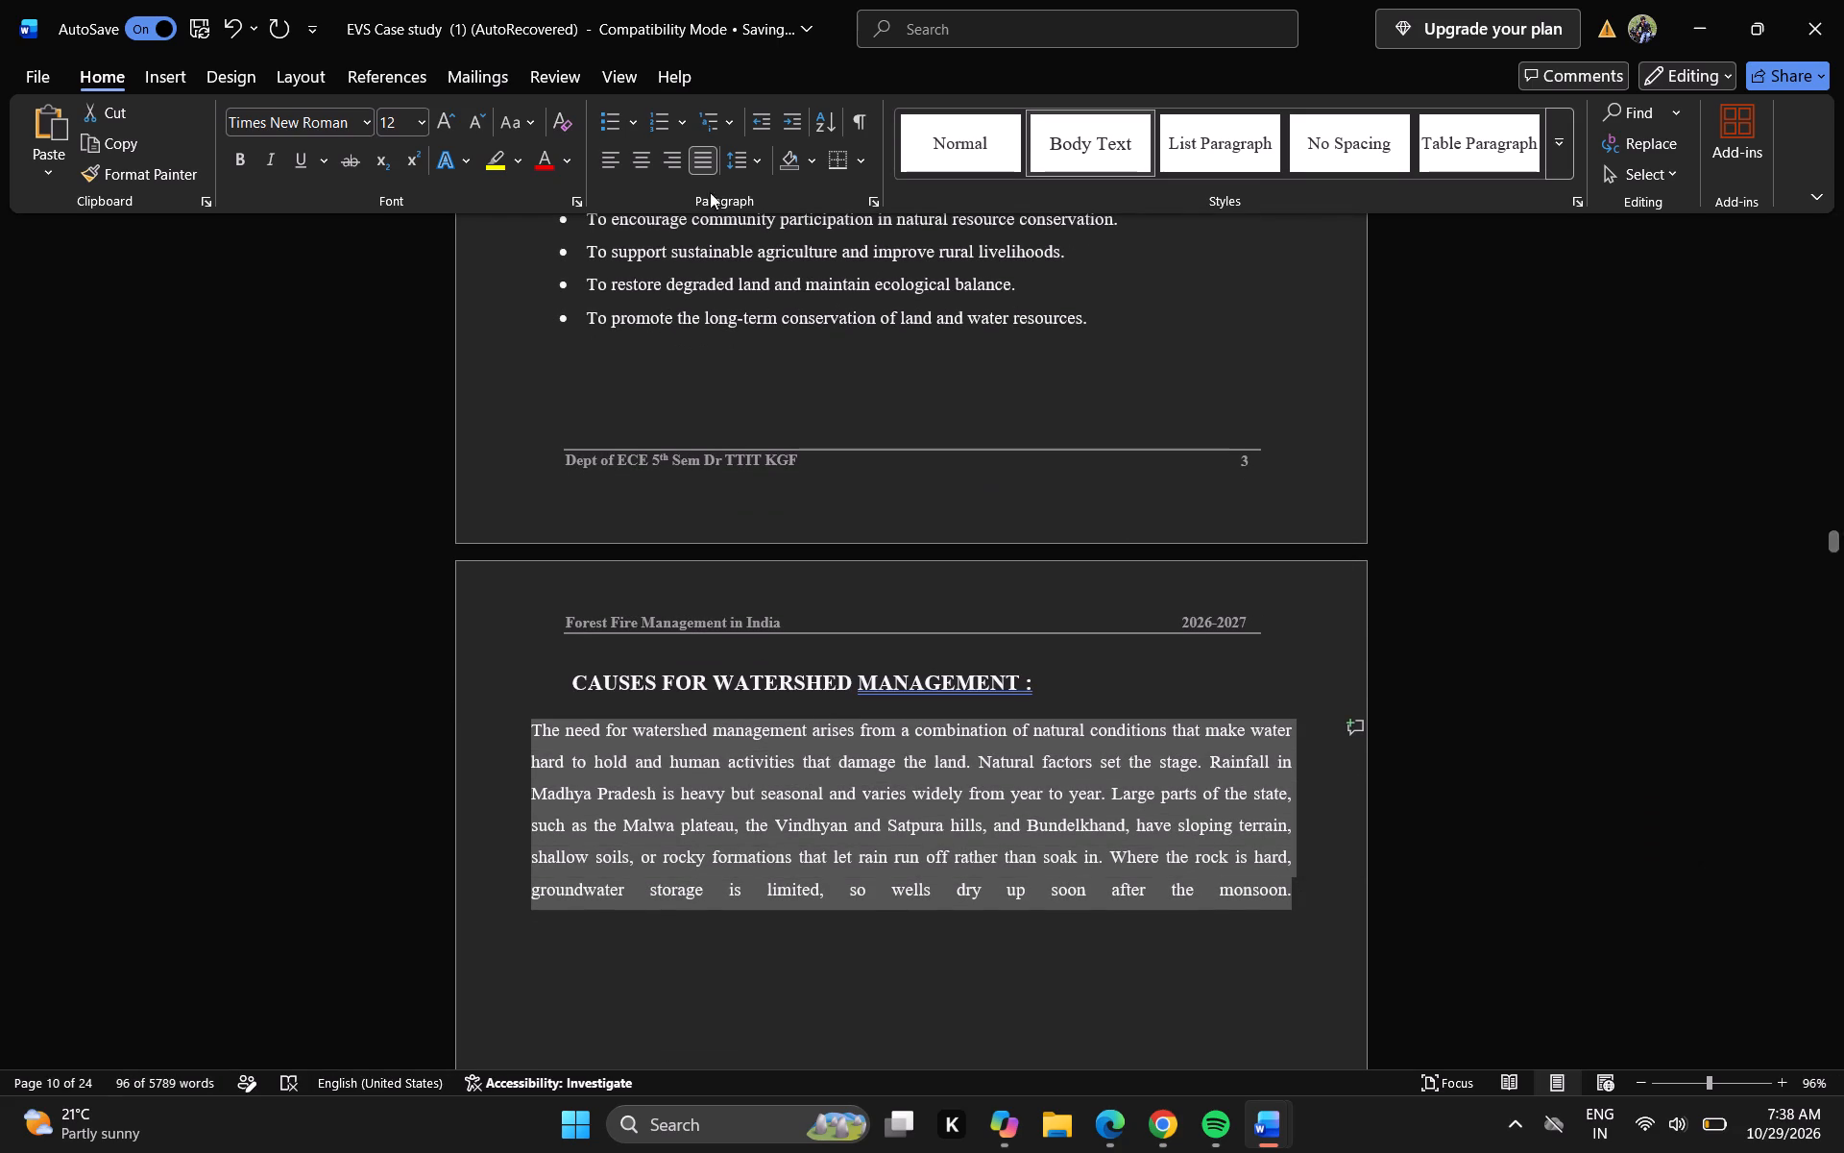
pyautogui.click(757, 160)
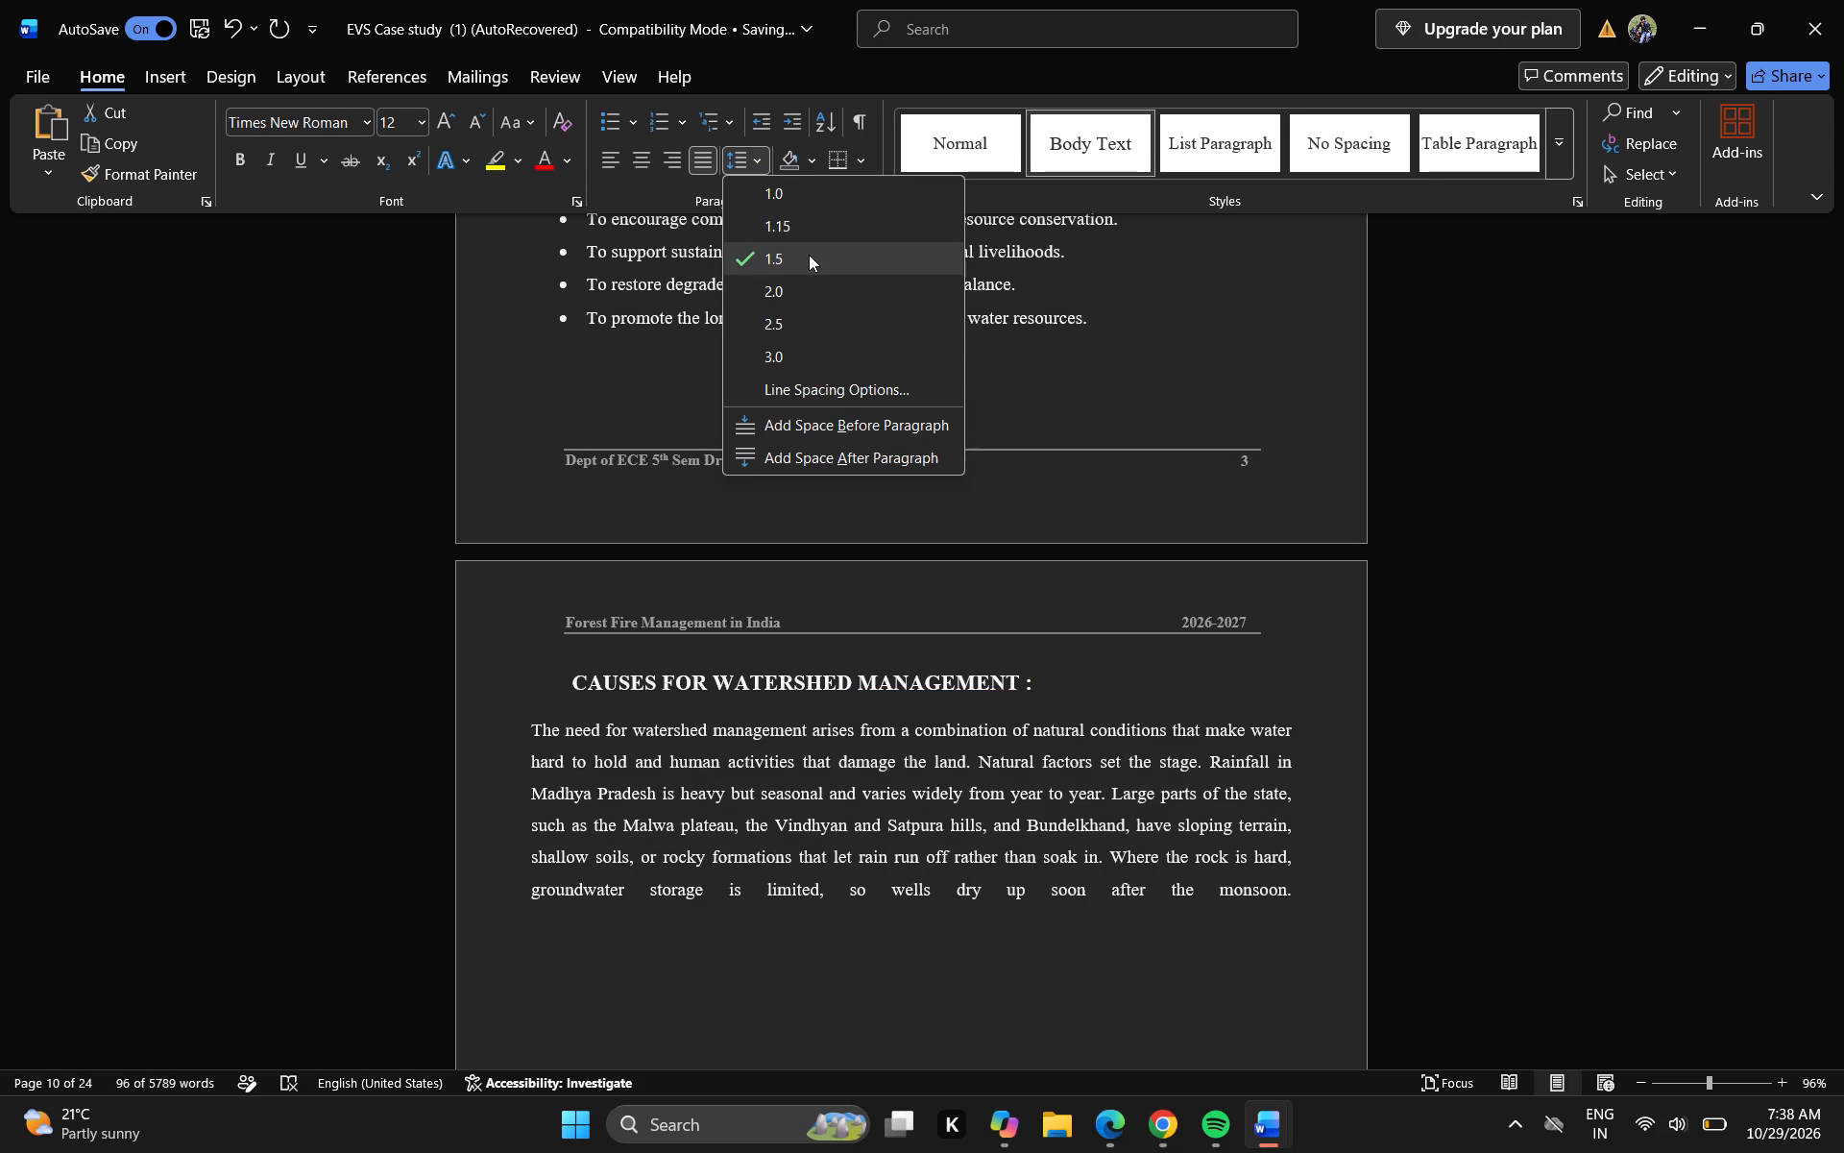
pyautogui.click(803, 262)
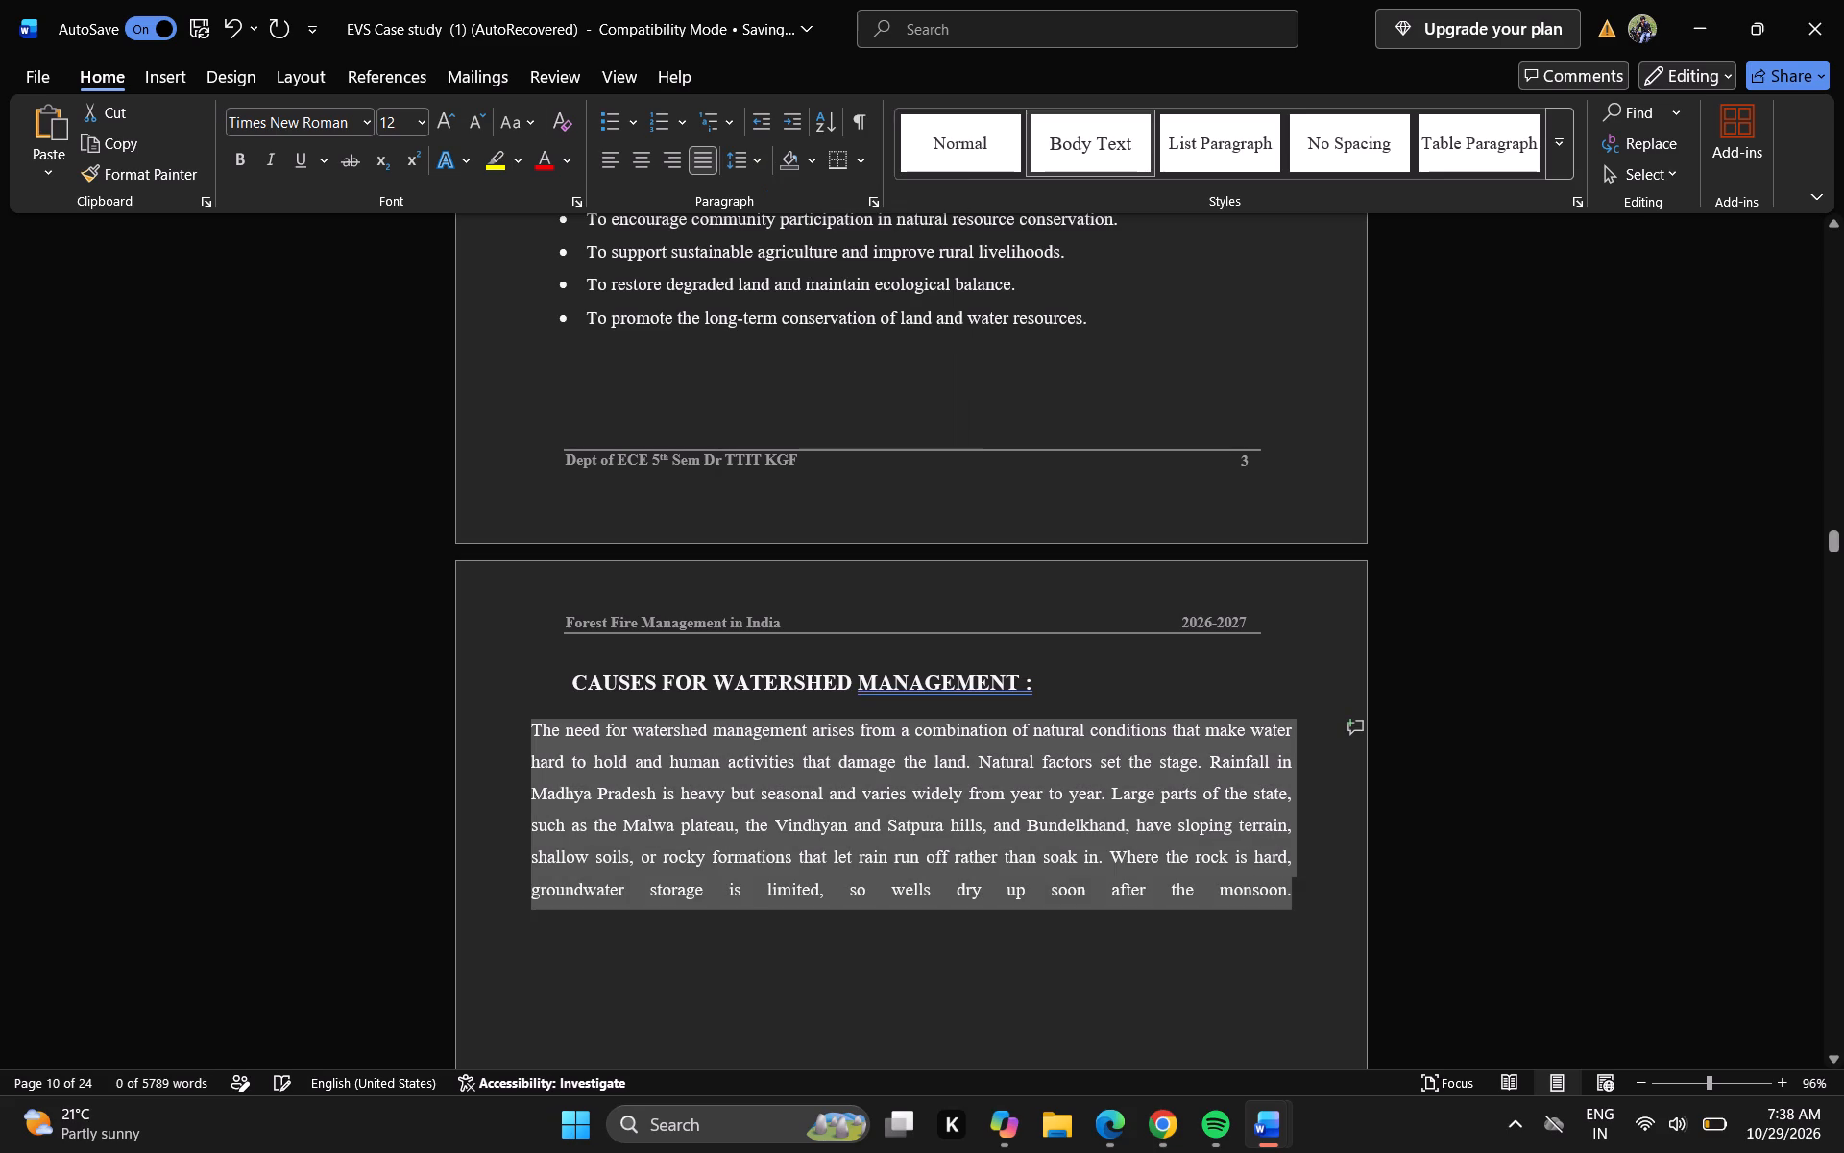
pyautogui.click(1164, 916)
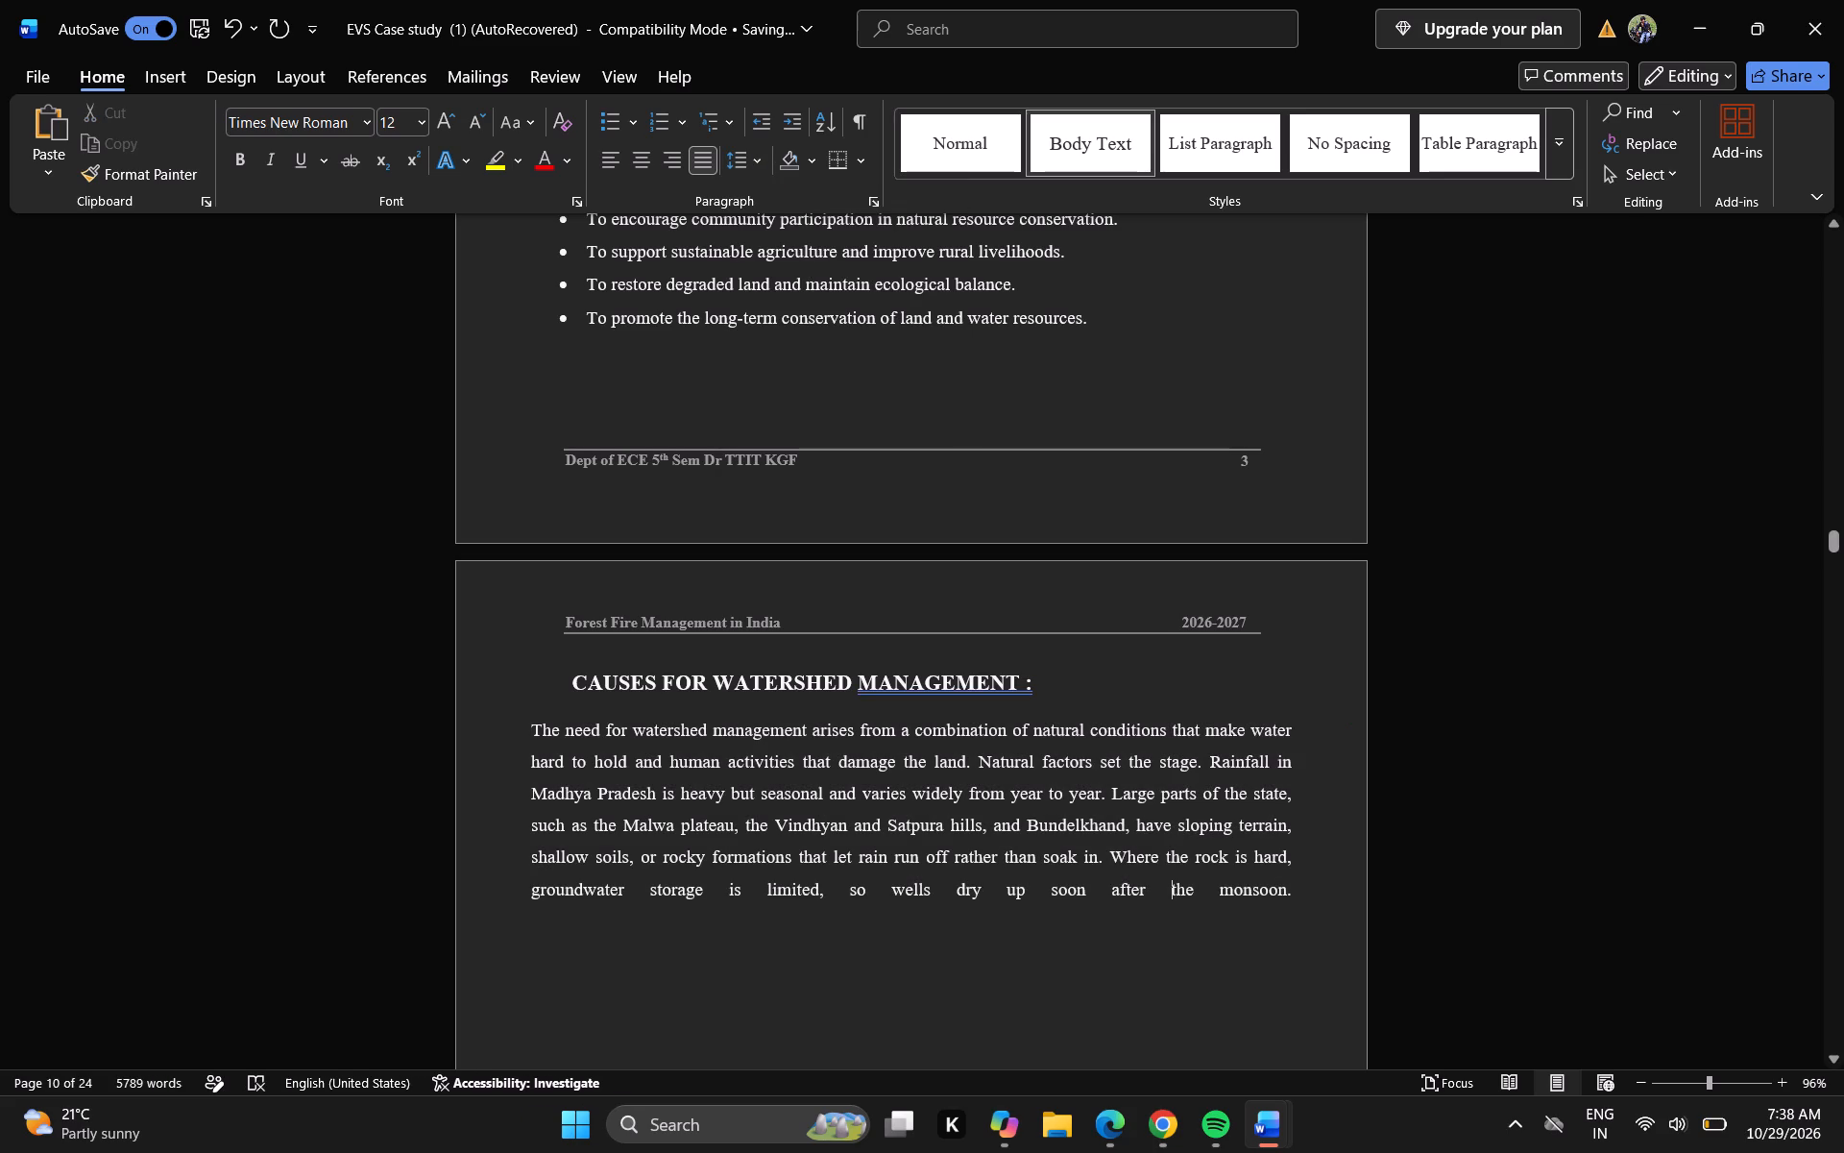
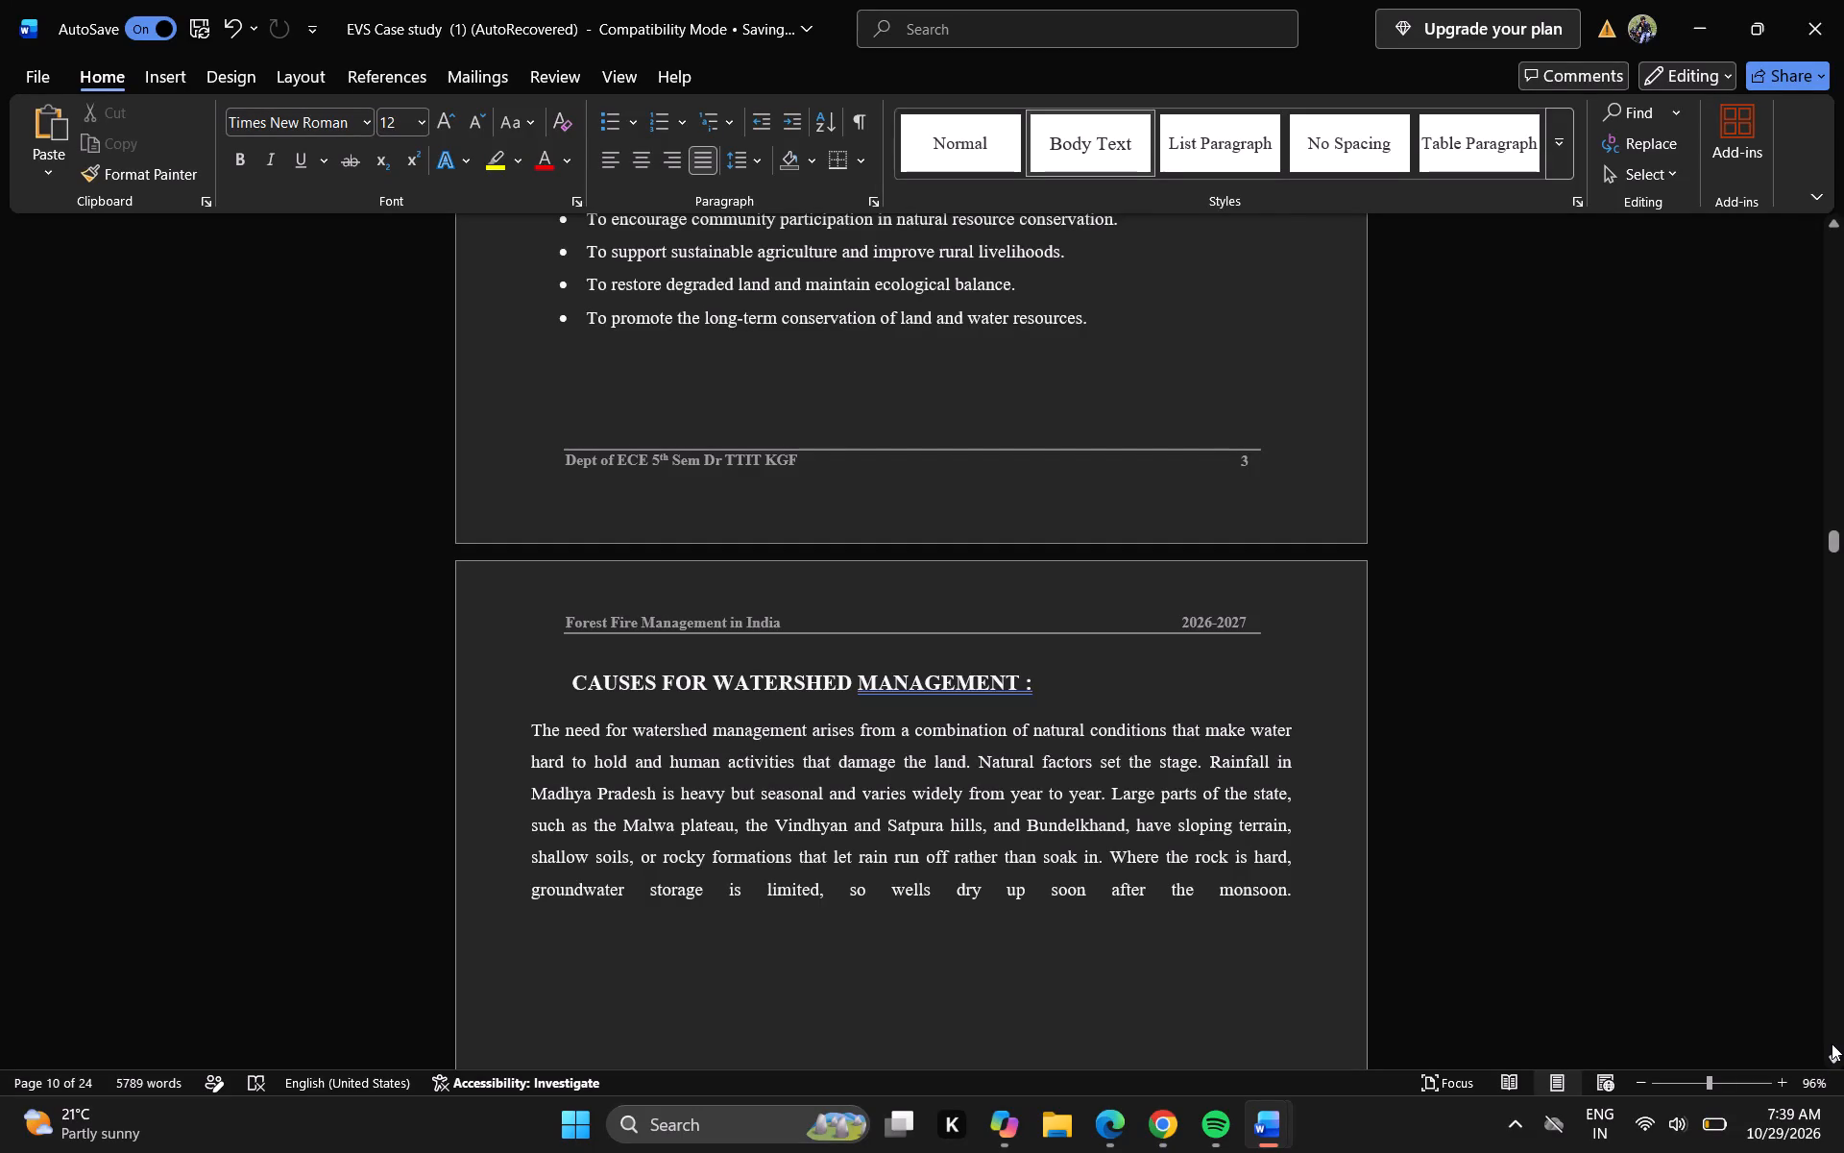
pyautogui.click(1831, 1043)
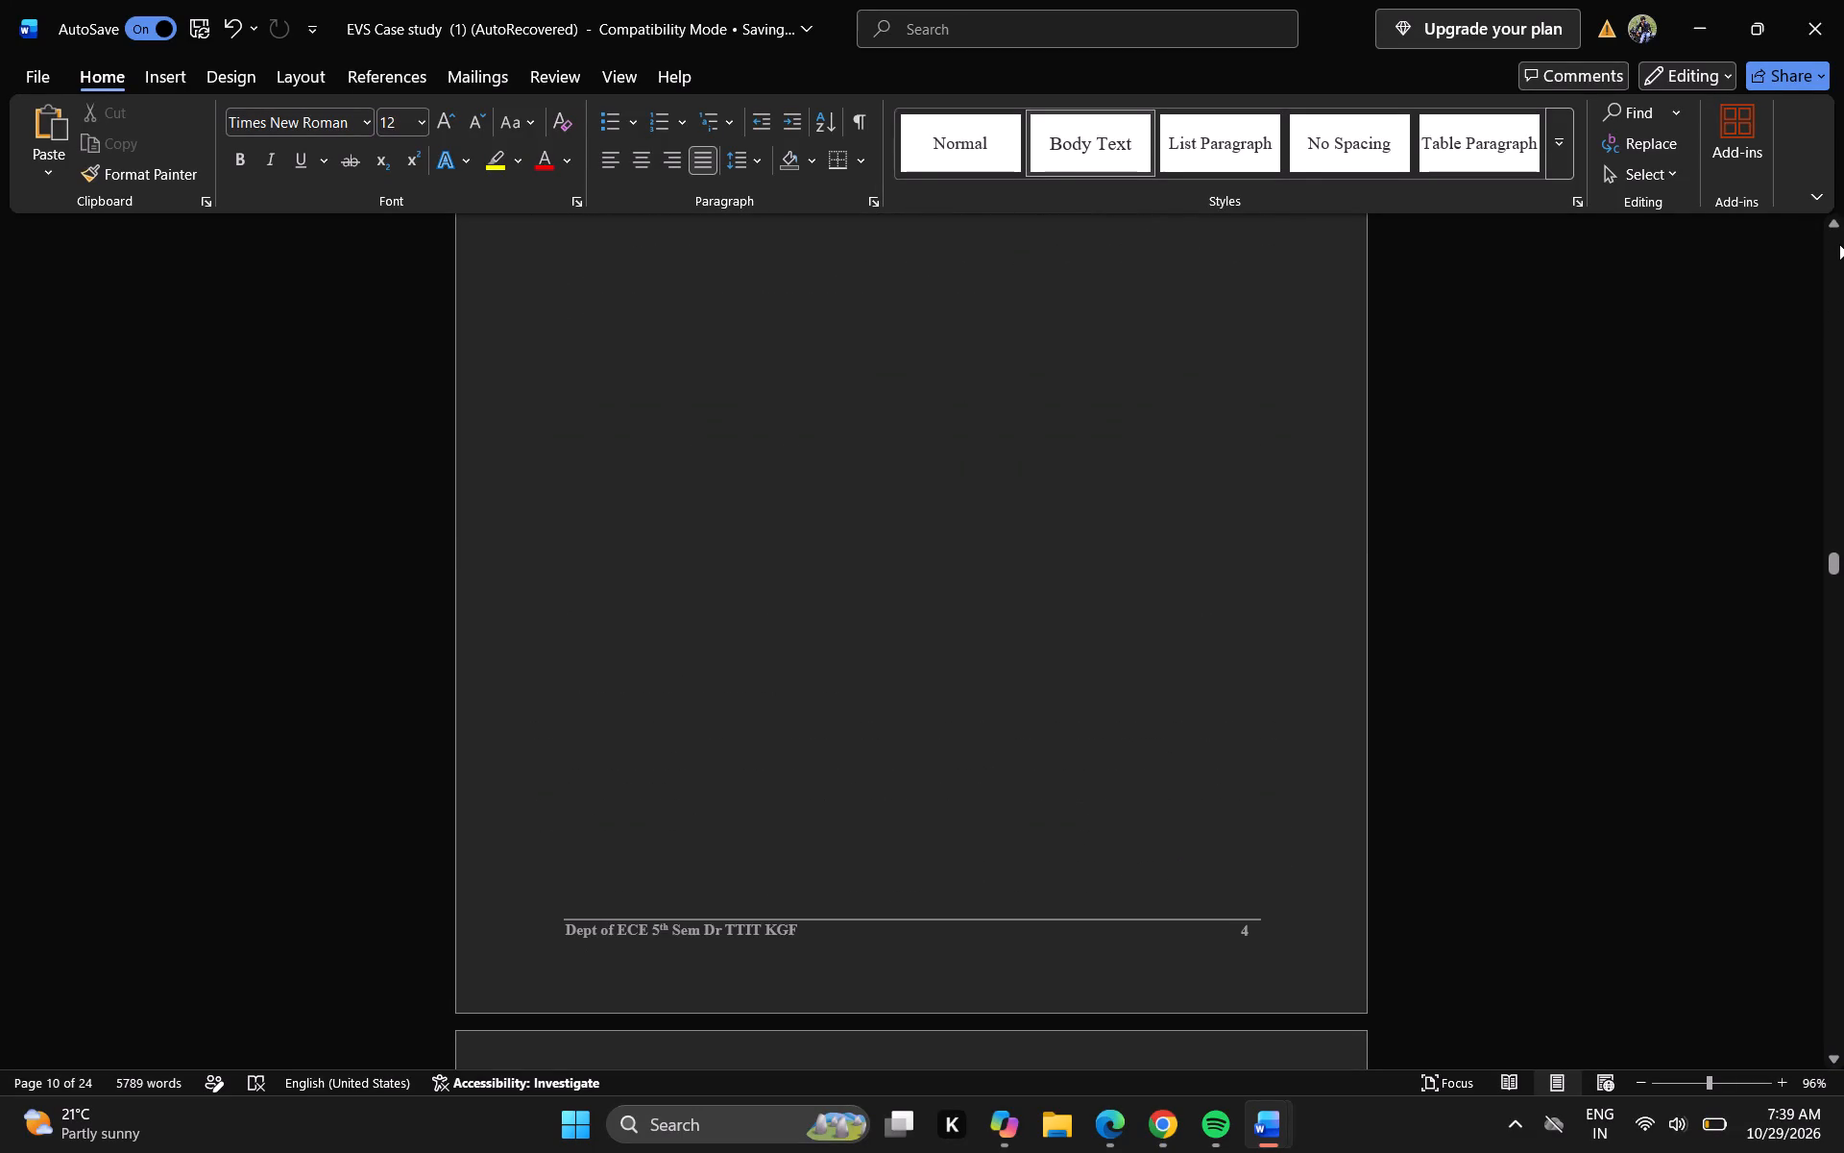
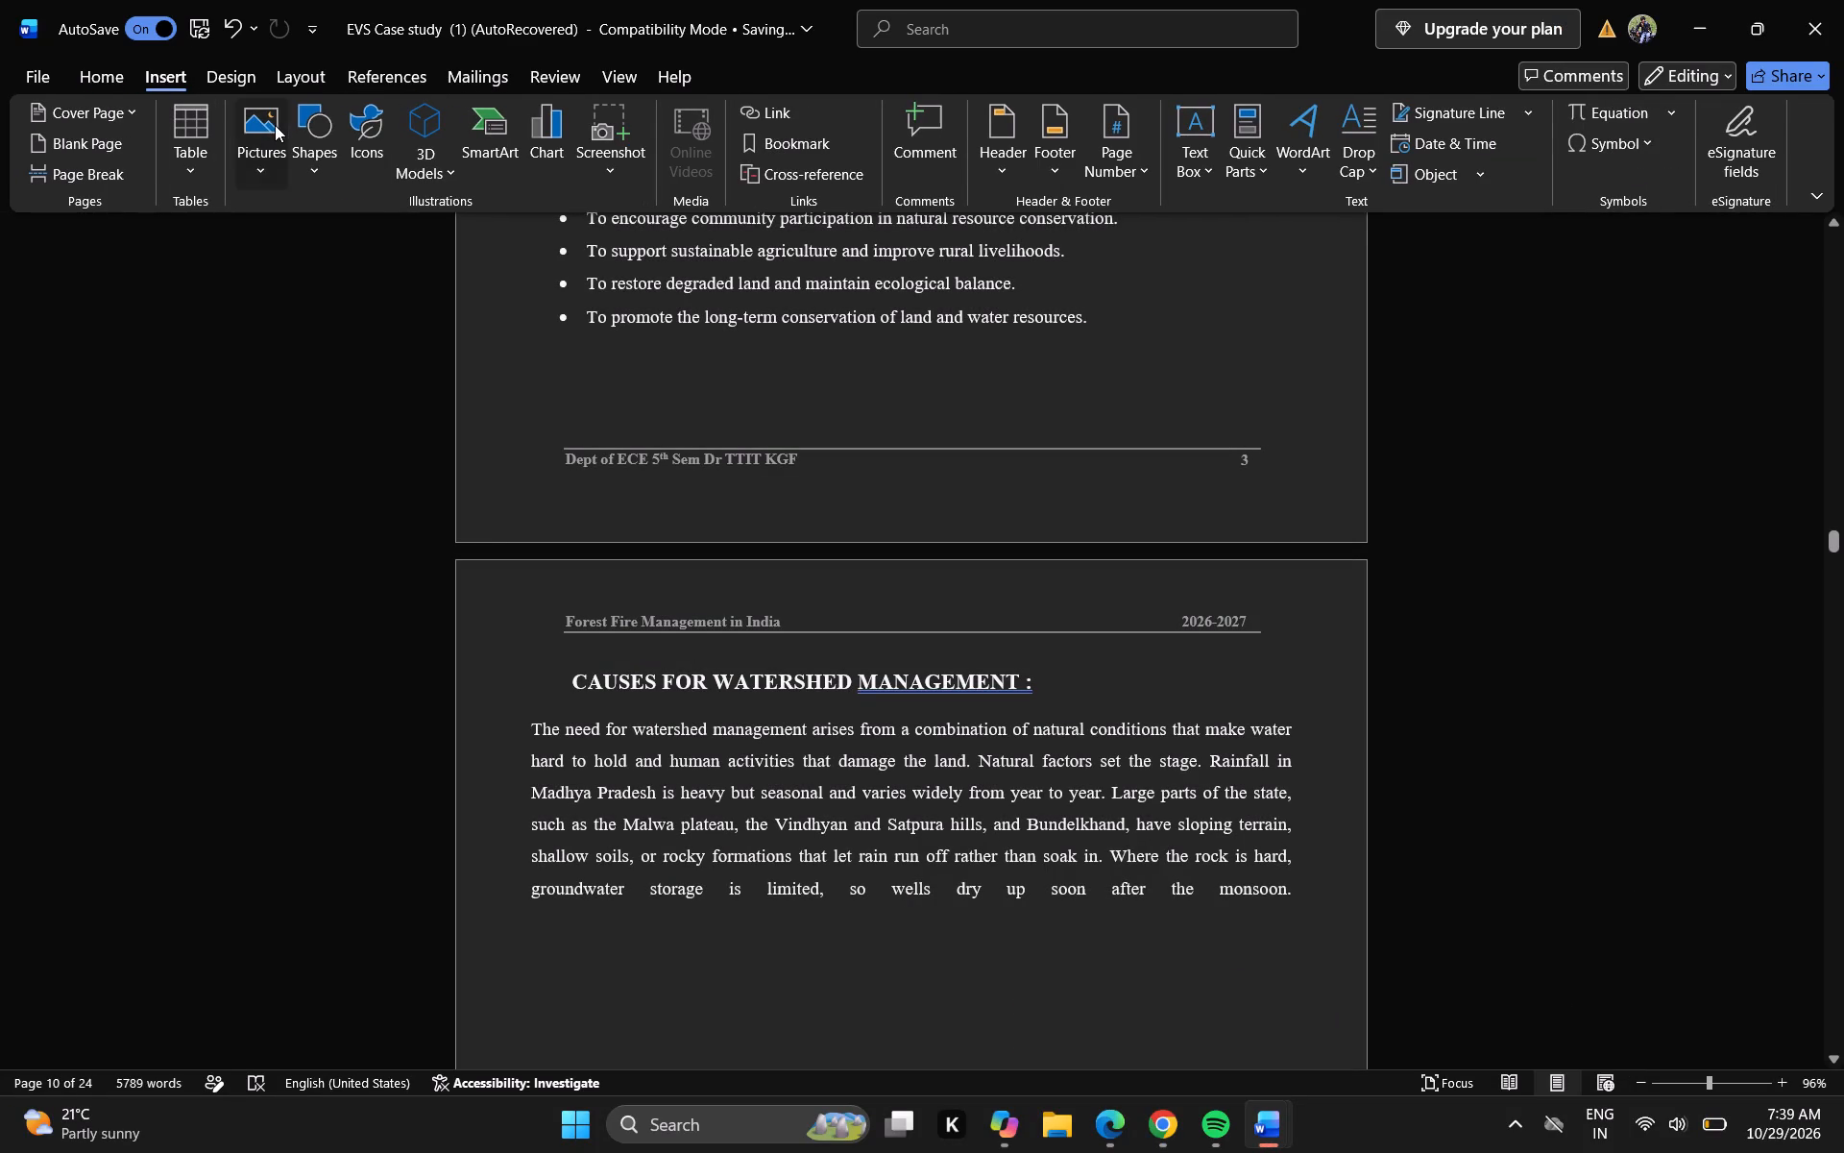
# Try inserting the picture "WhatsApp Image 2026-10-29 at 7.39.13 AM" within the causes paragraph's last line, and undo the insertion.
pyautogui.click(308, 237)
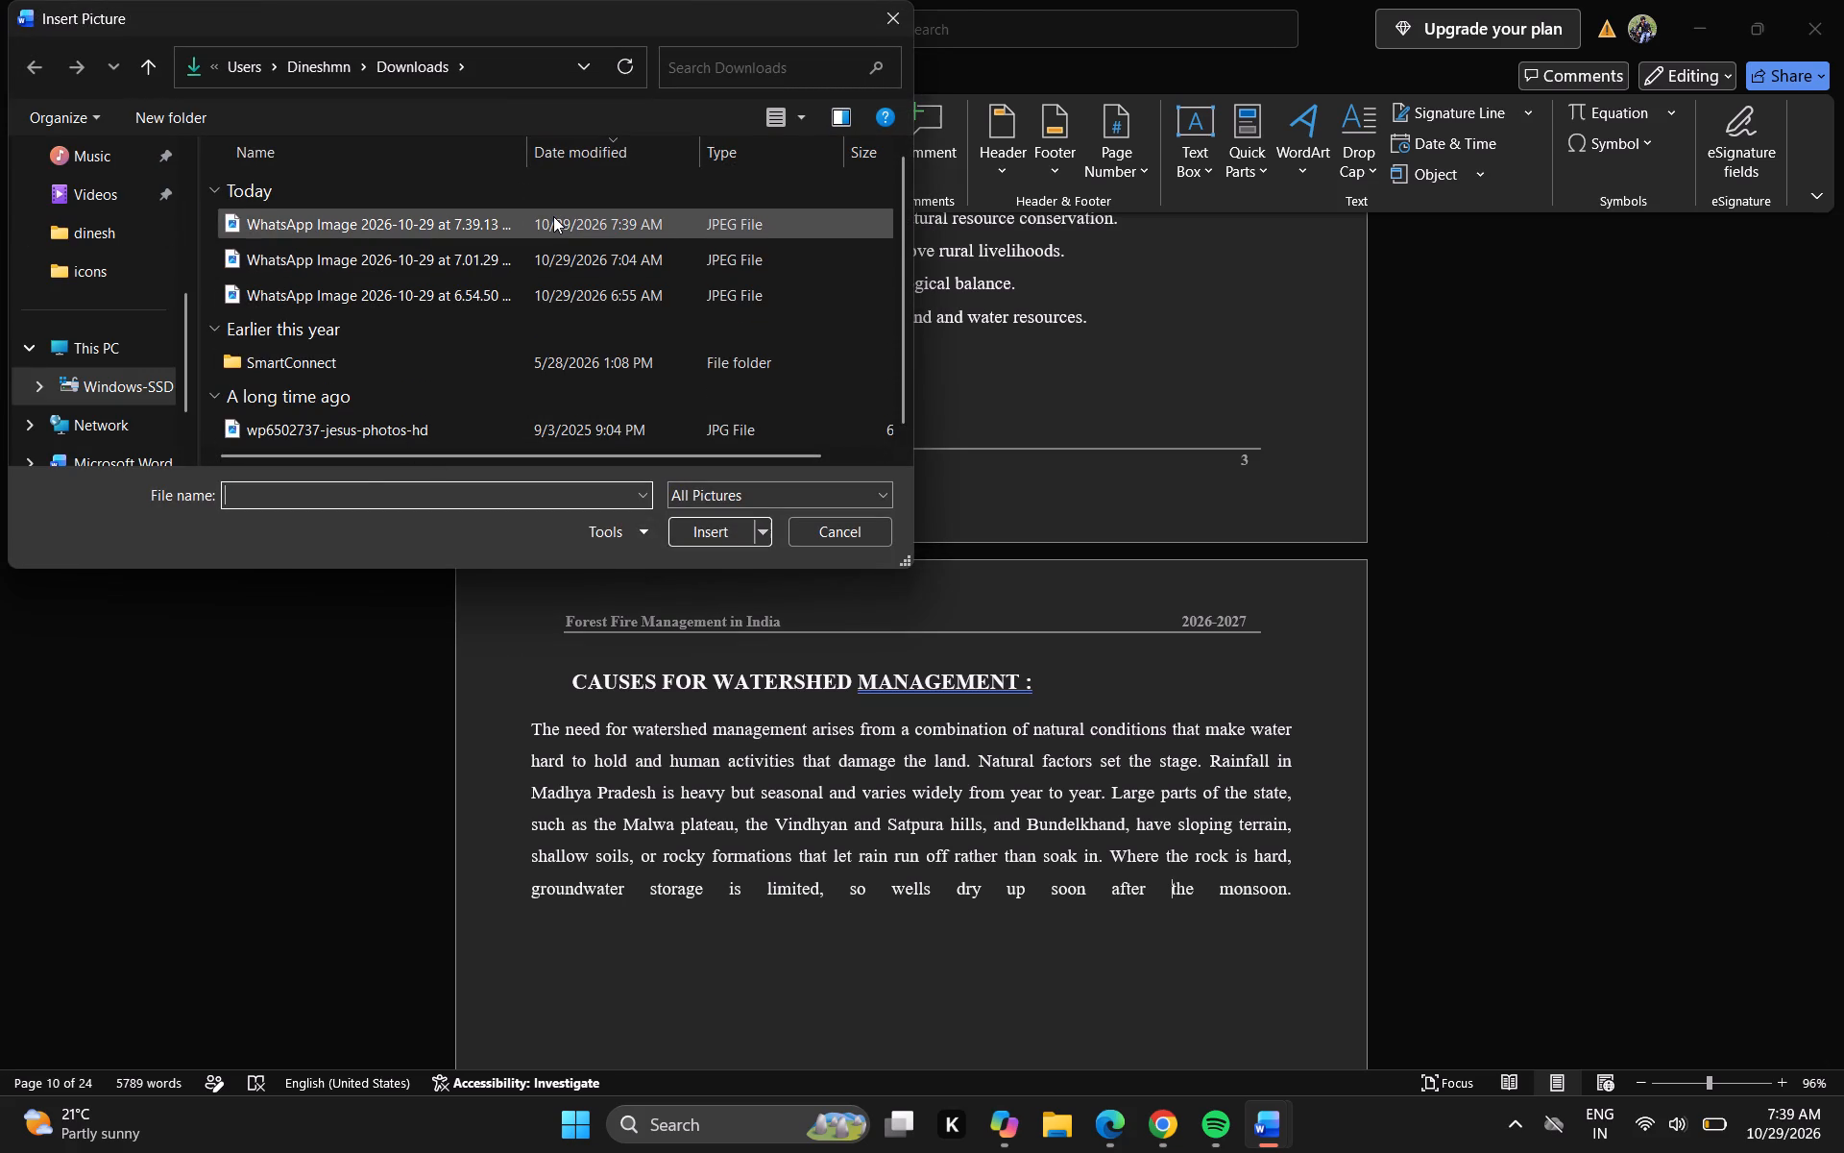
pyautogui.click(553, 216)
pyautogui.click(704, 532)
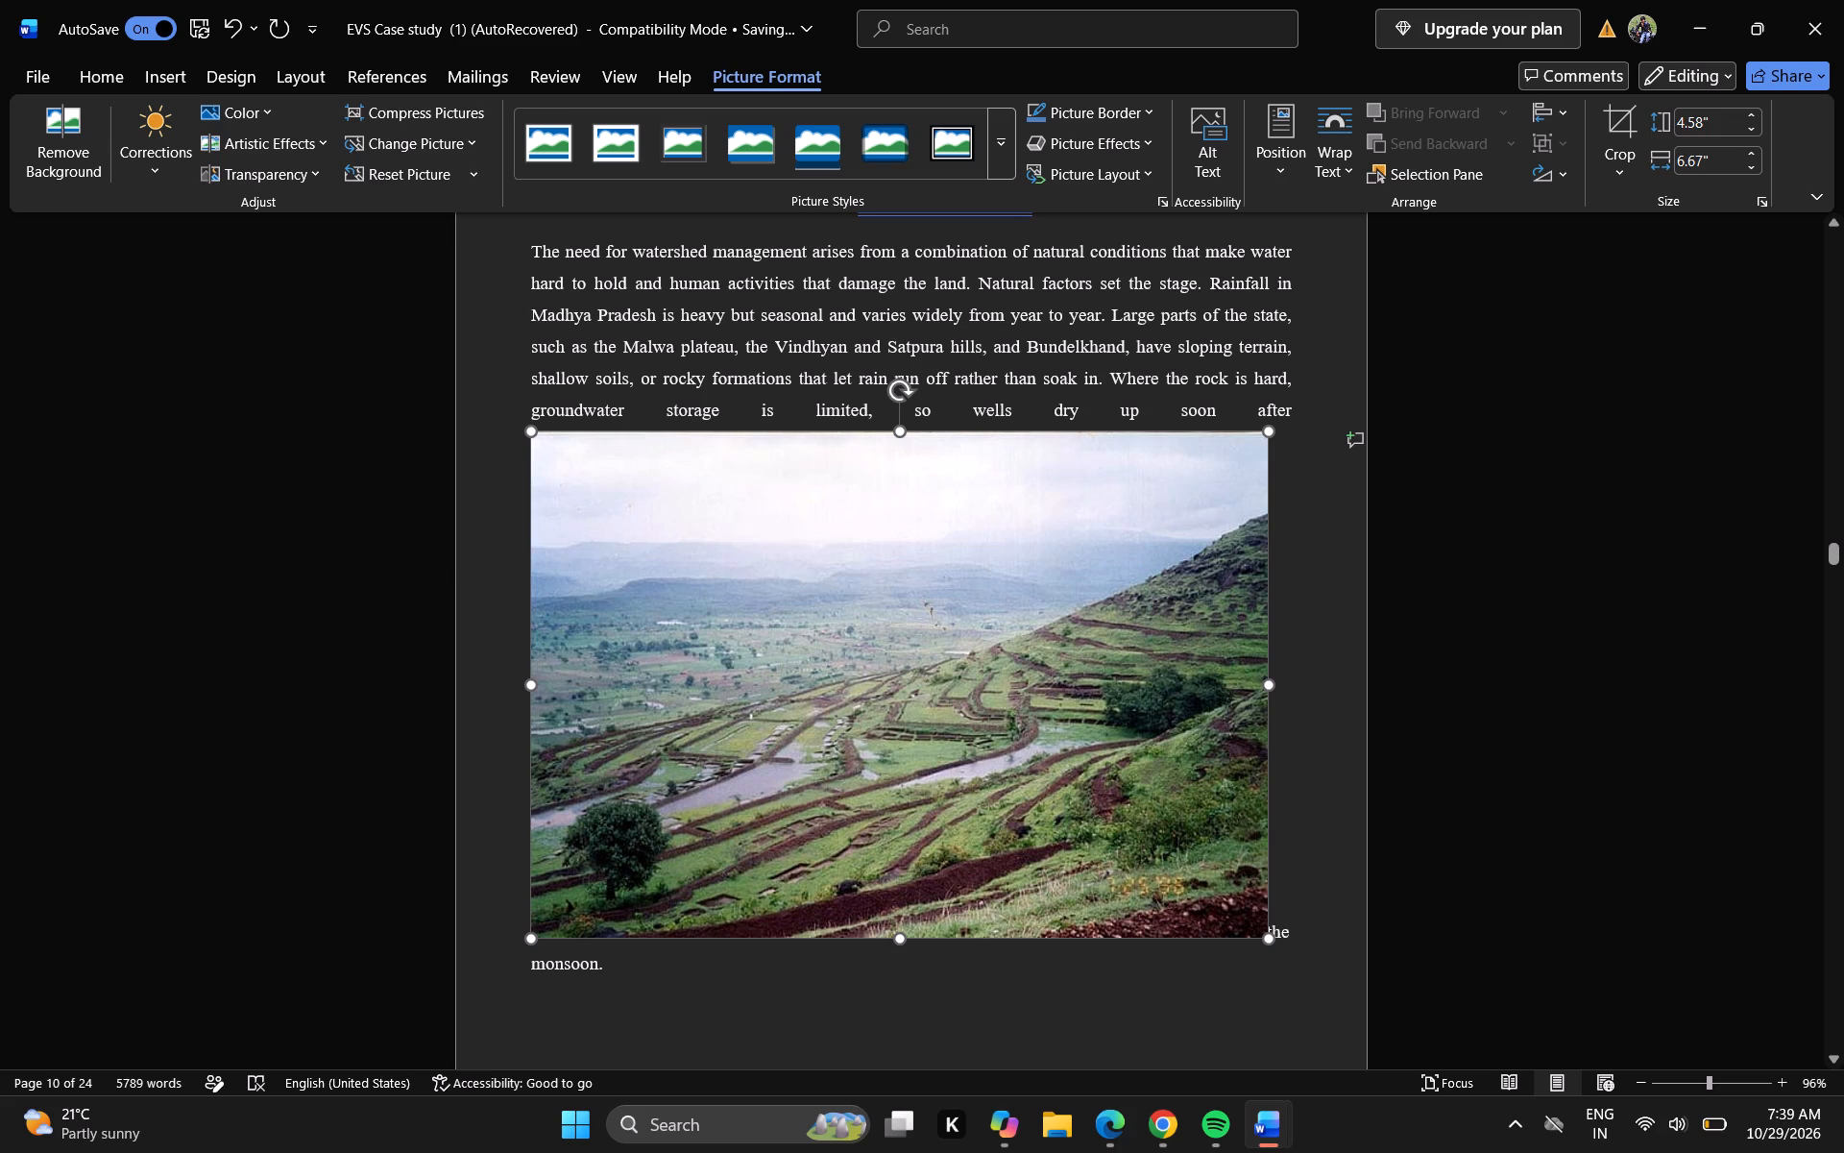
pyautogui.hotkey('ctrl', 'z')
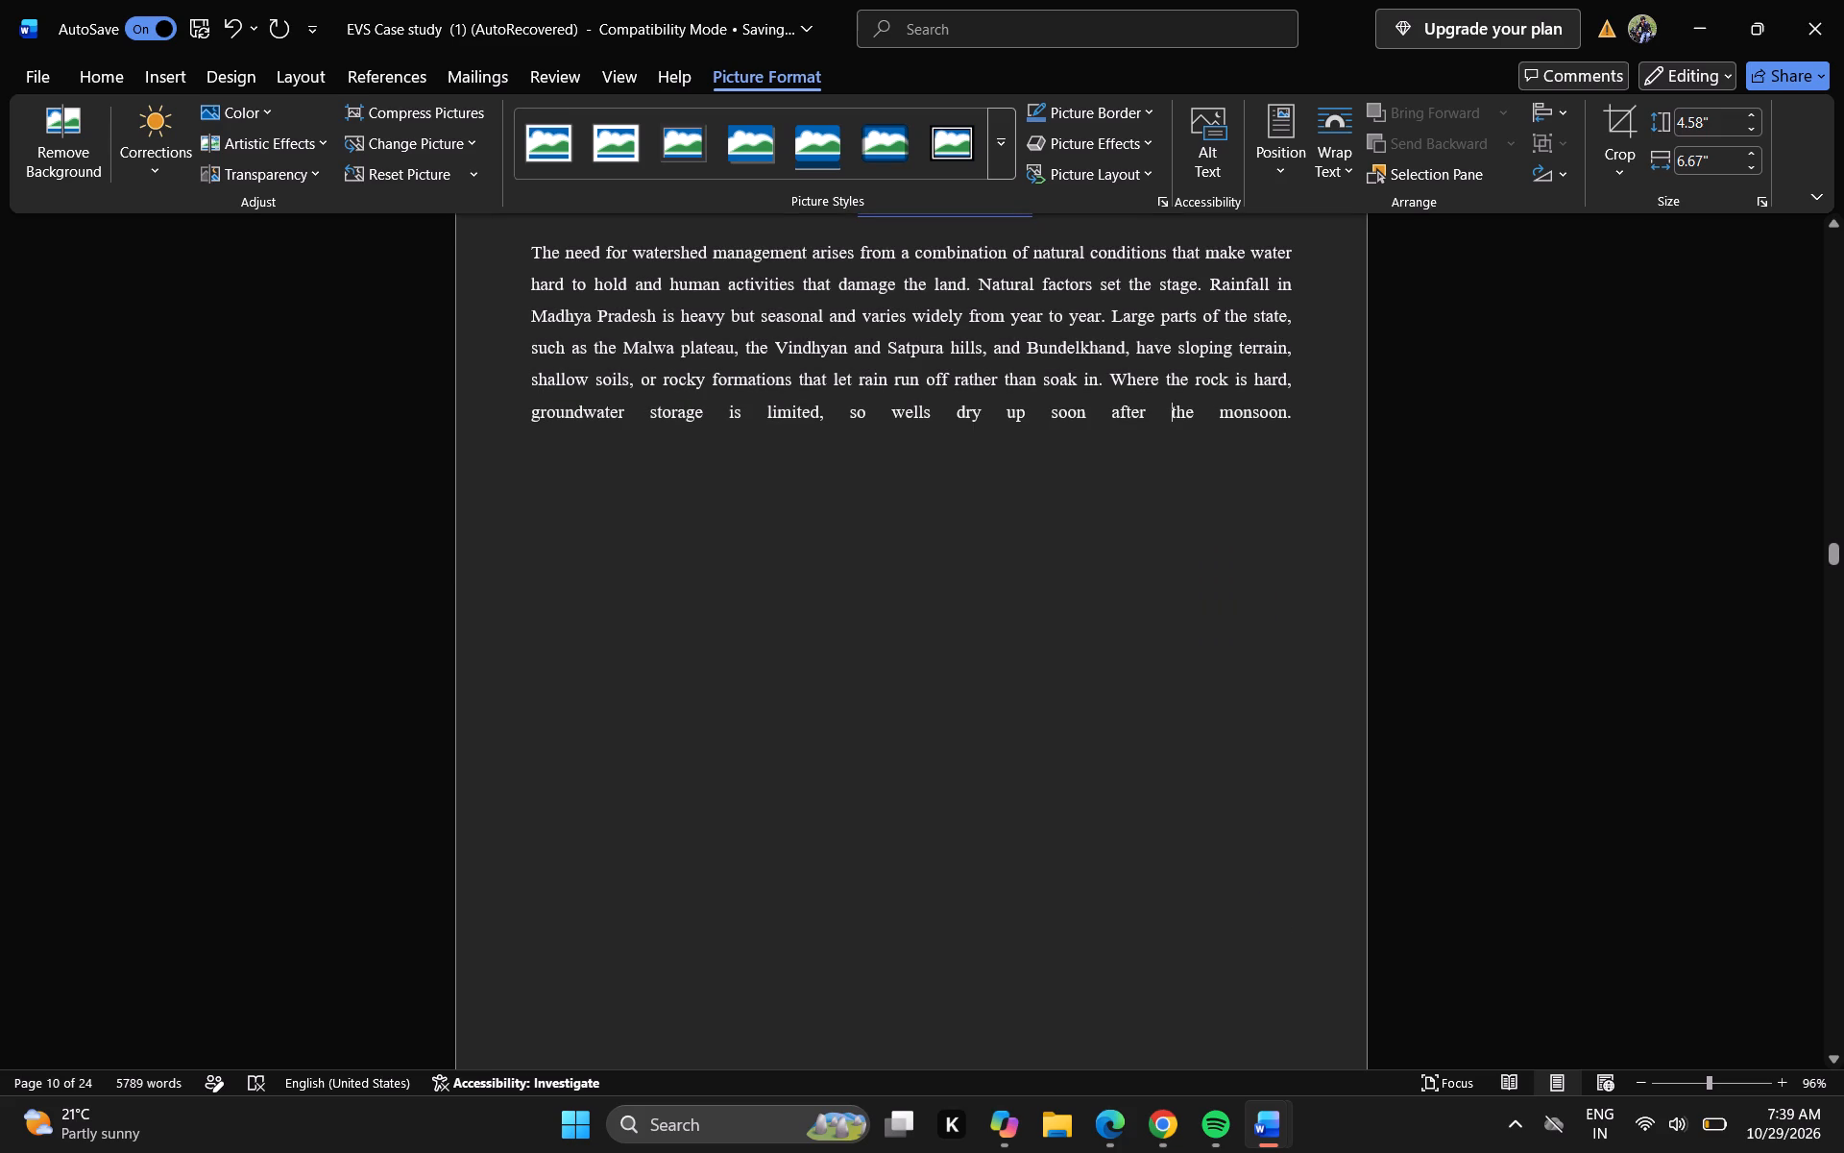
# Add three new lines after the paragraph ending in "so wells dry up soon after the monsoon.".
pyautogui.click(1322, 422)
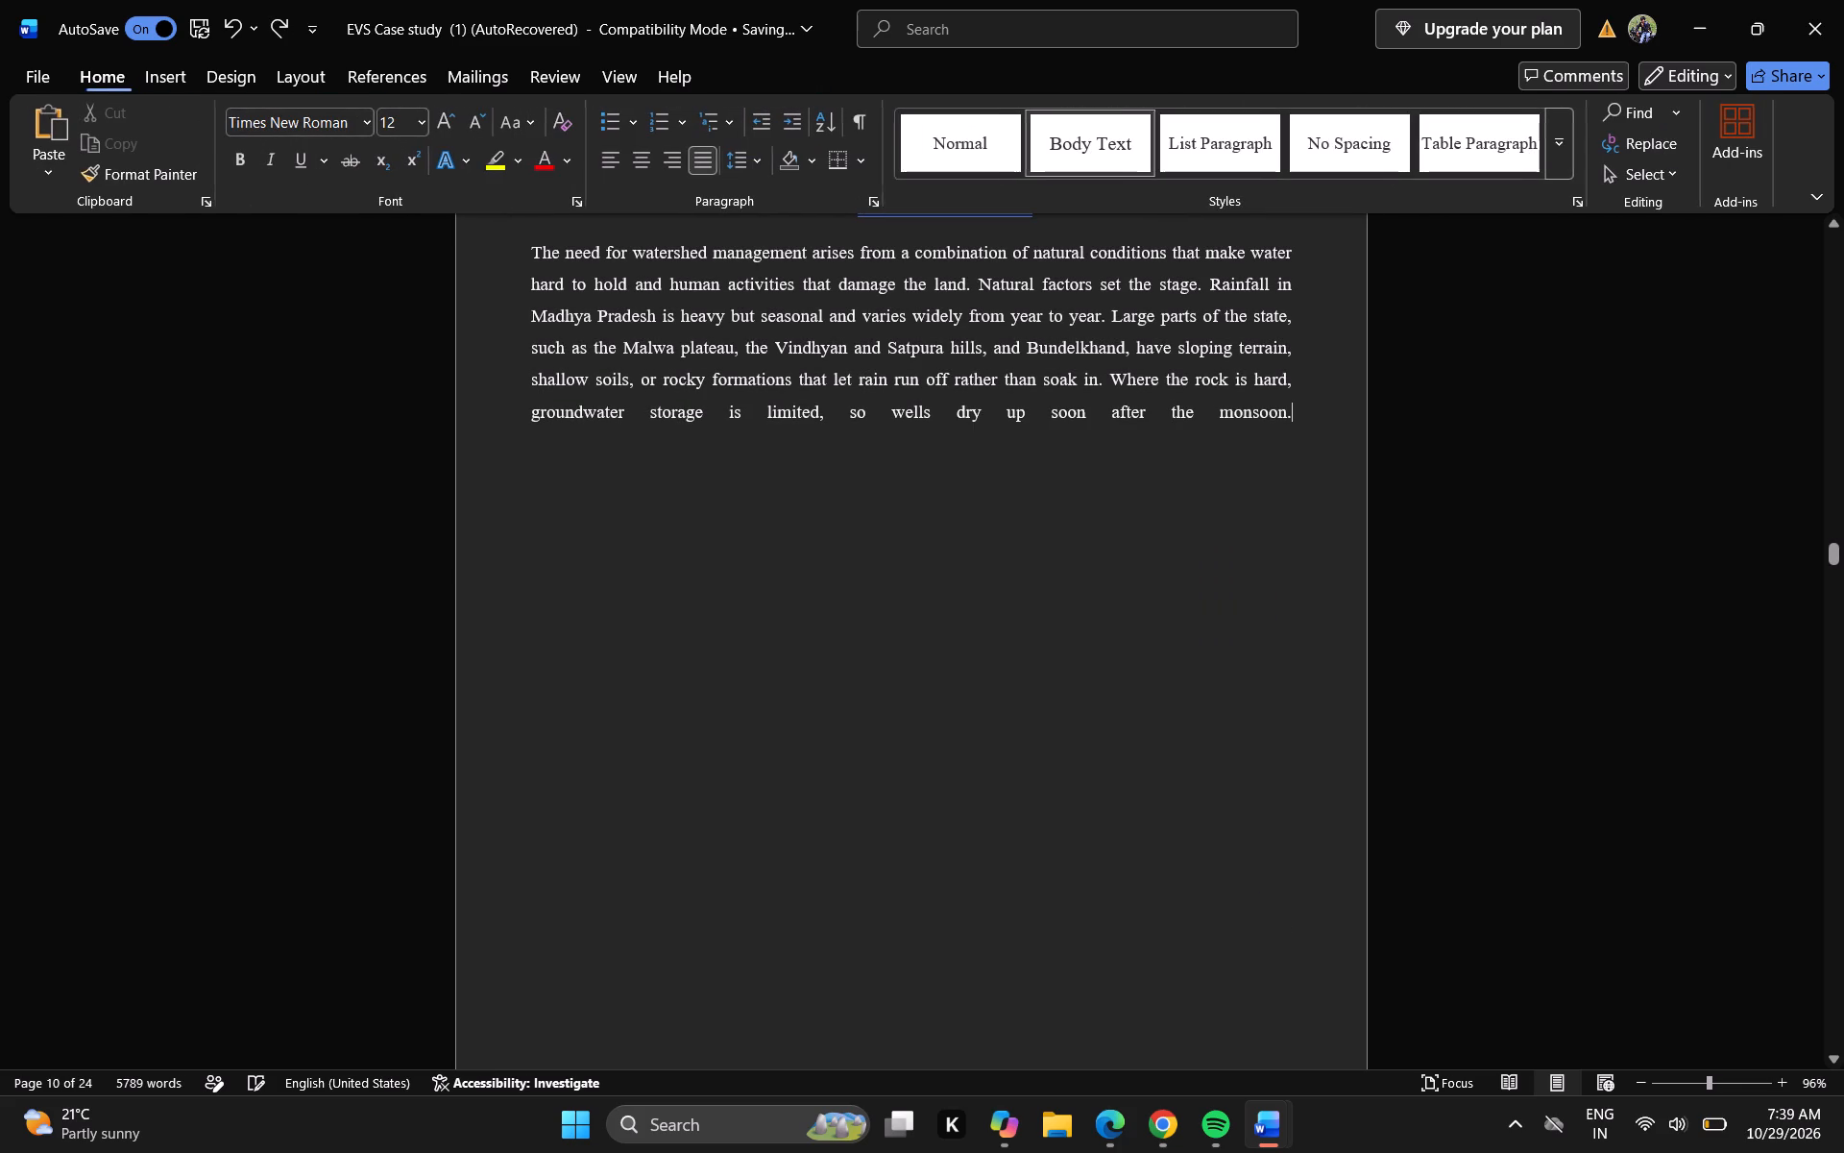
pyautogui.press('Return')
pyautogui.press('Return')
pyautogui.press('Return')
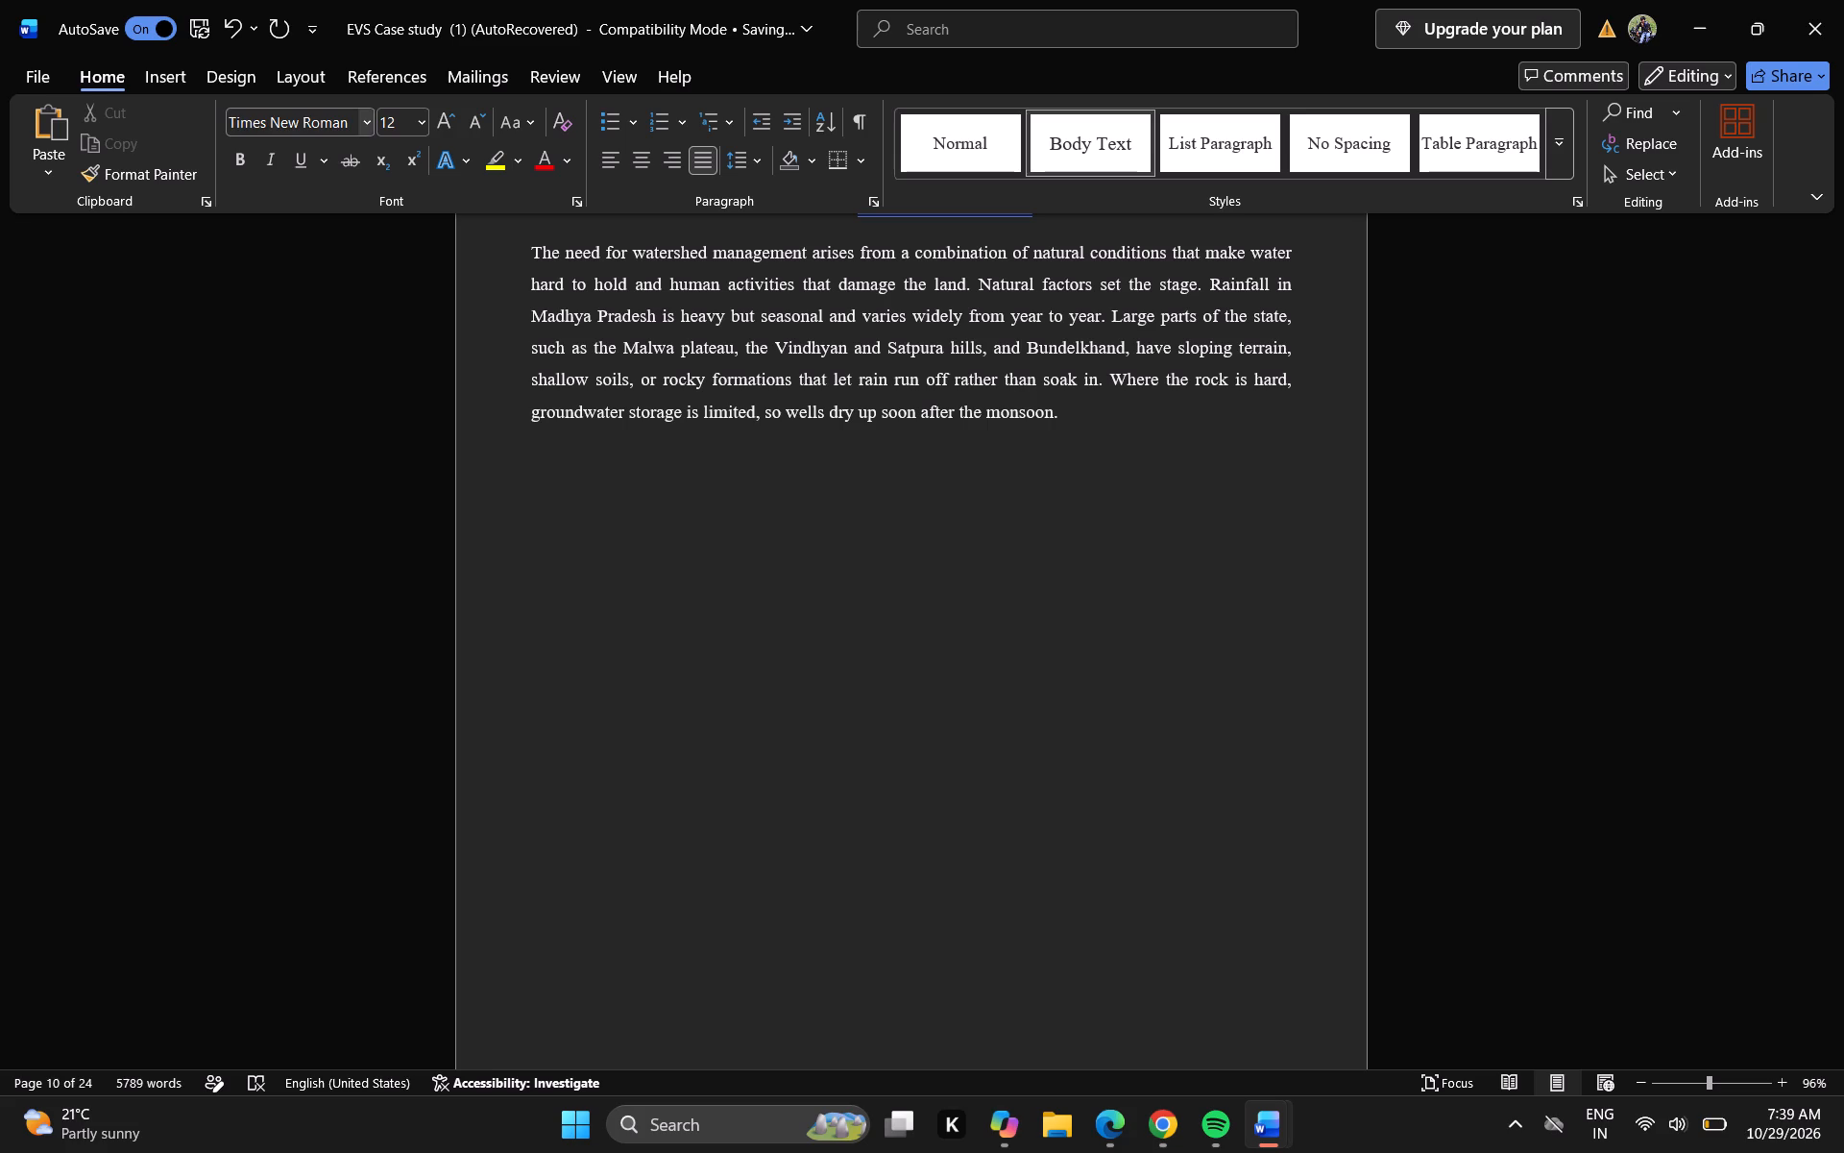
# Insert the picture "WhatsApp Image 2026-10-29 at 7.39.13 AM" from the Downloads folder below the causes paragraph.
pyautogui.click(176, 66)
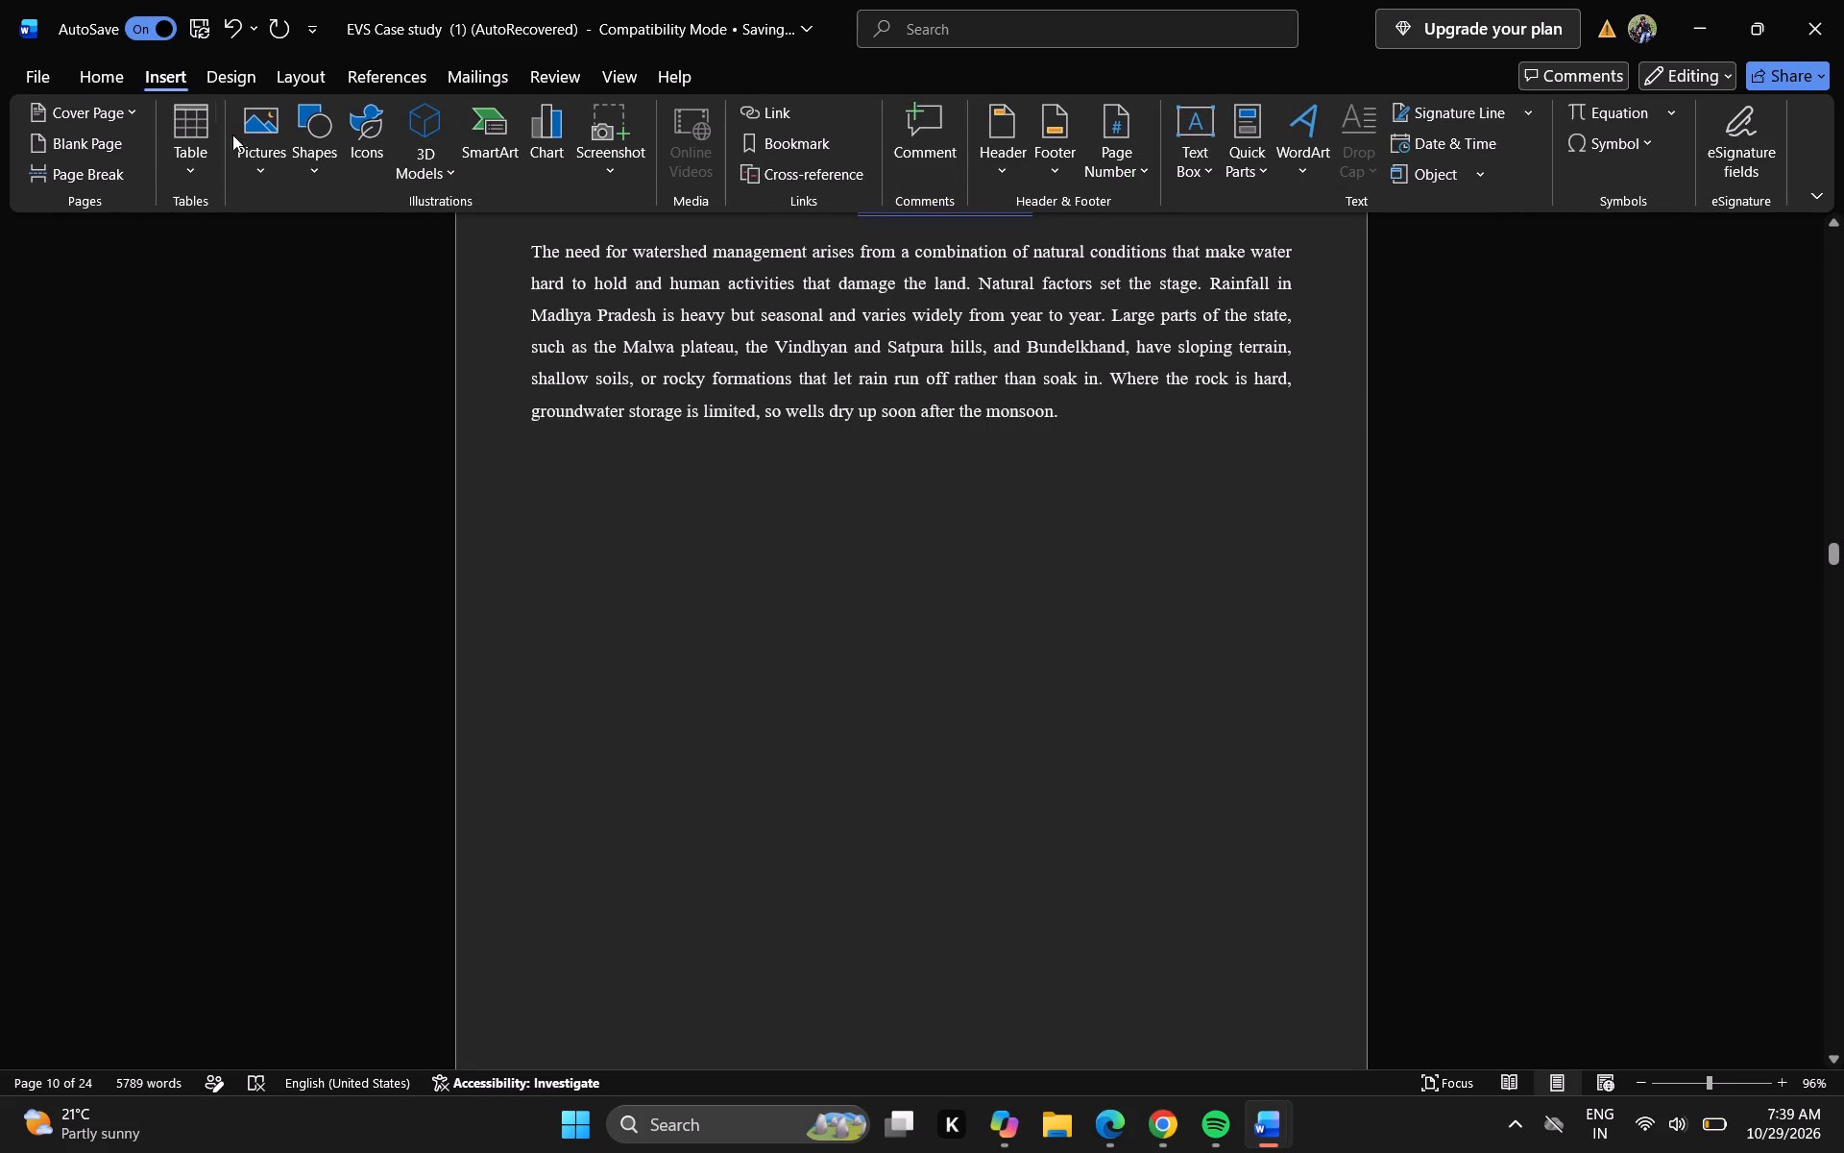
pyautogui.click(239, 138)
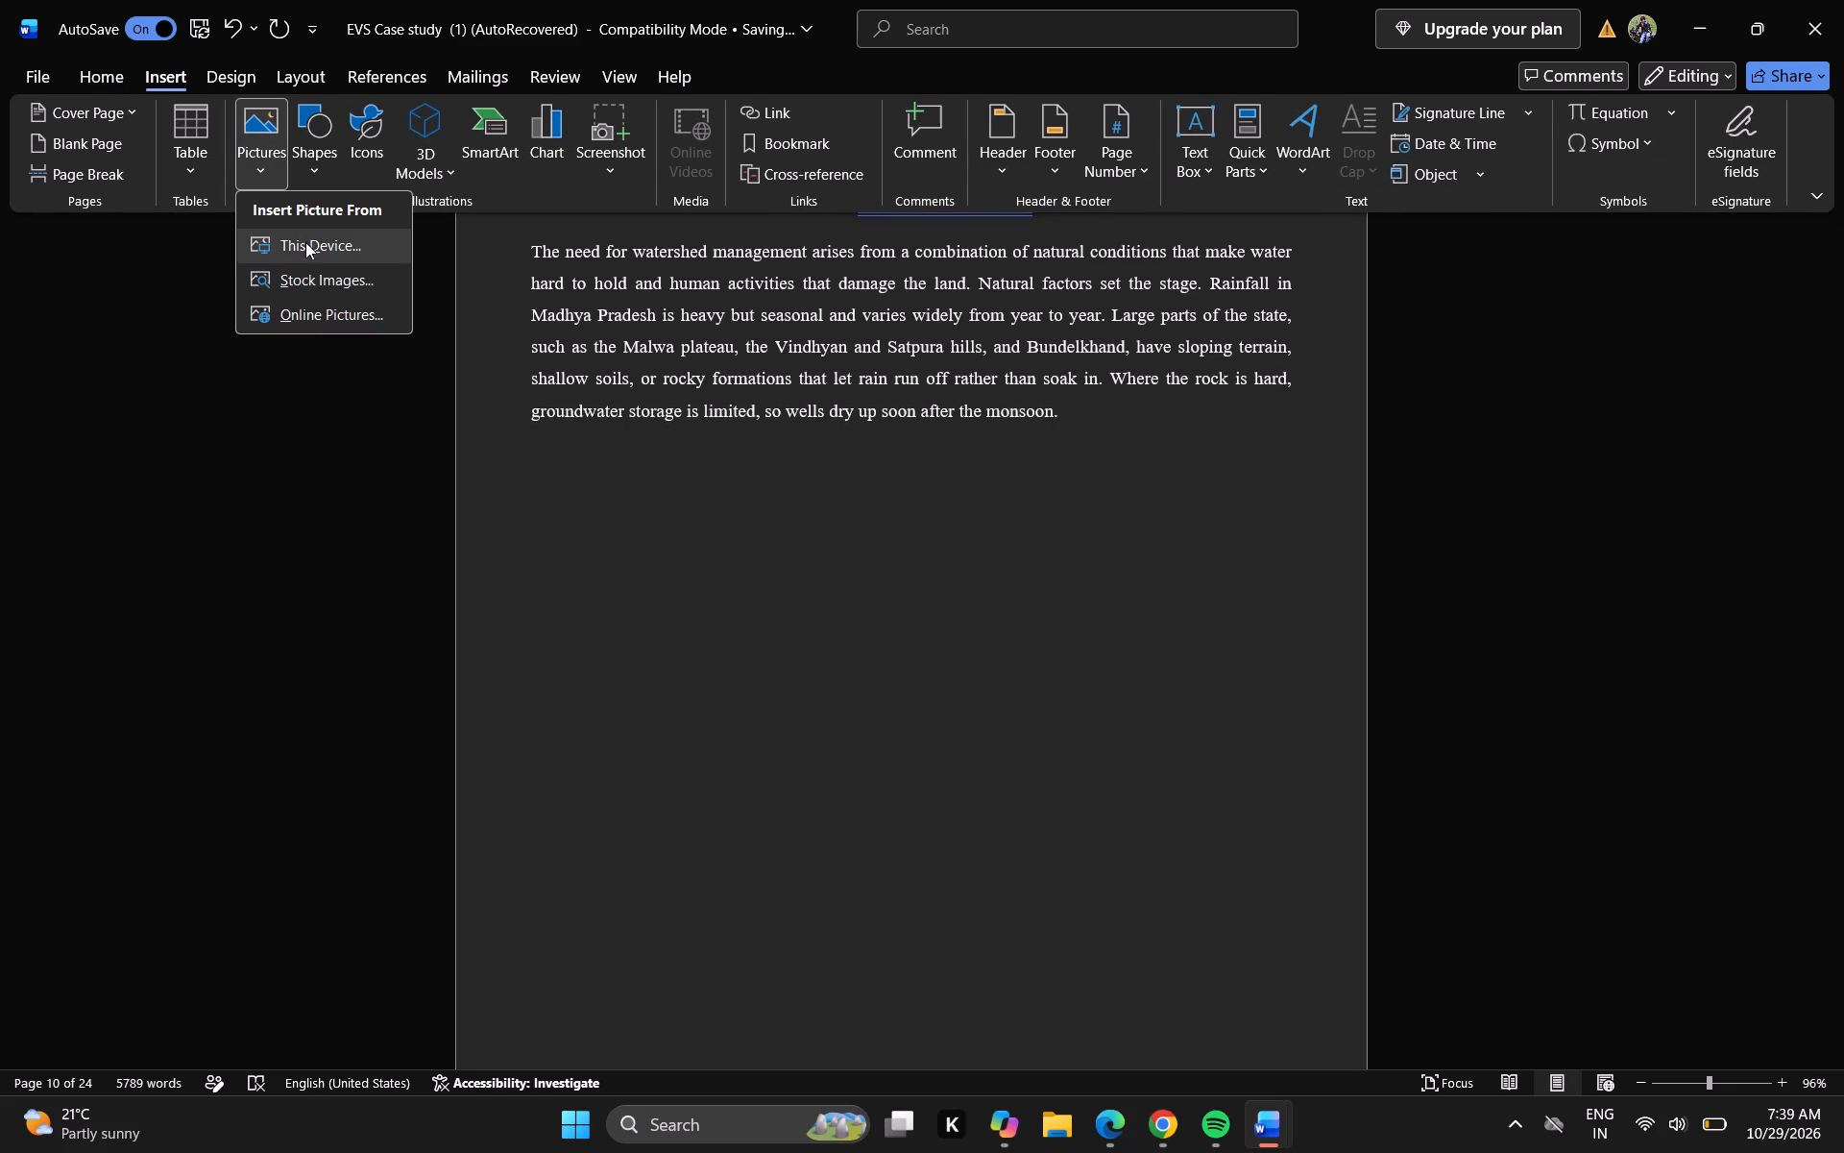
pyautogui.click(314, 257)
pyautogui.moveTo(726, 658); pyautogui.dragTo(582, 501)
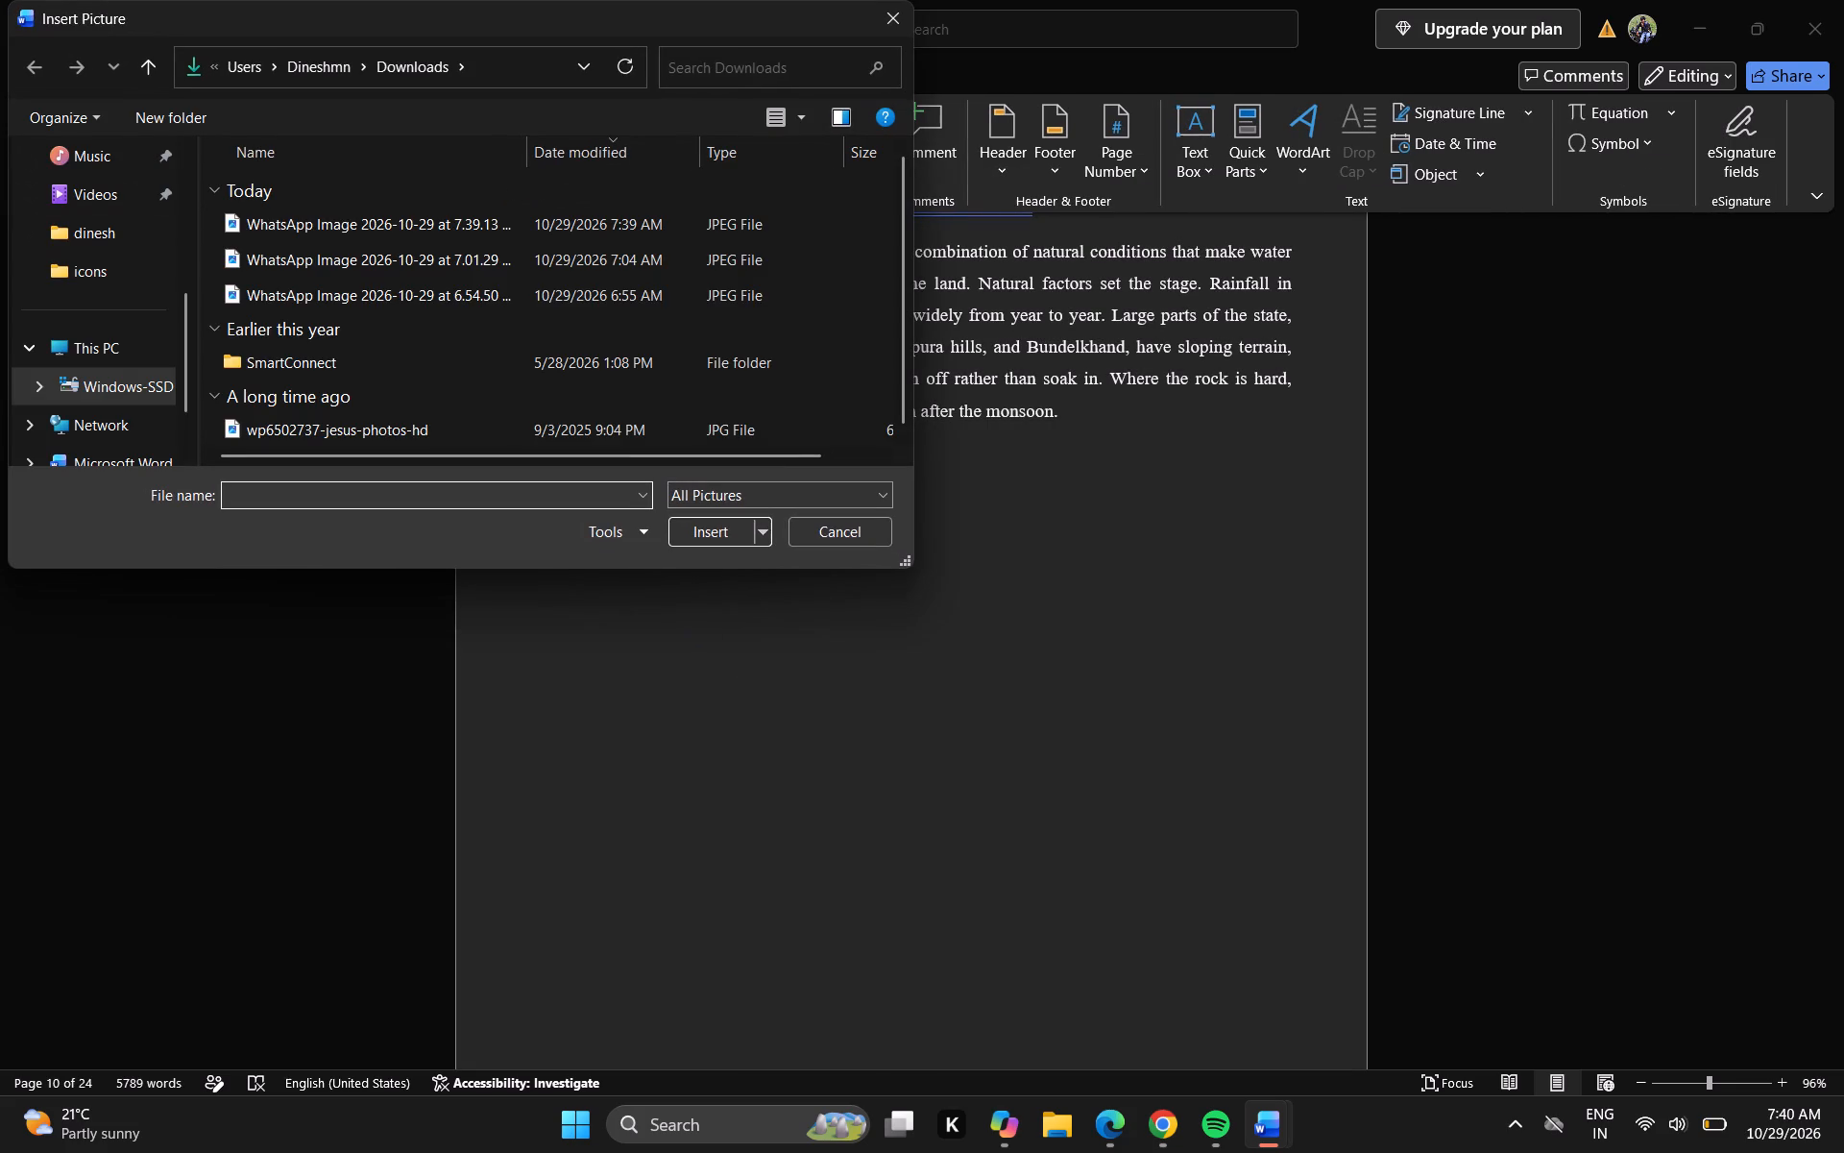
pyautogui.moveTo(687, 216); pyautogui.dragTo(776, 480)
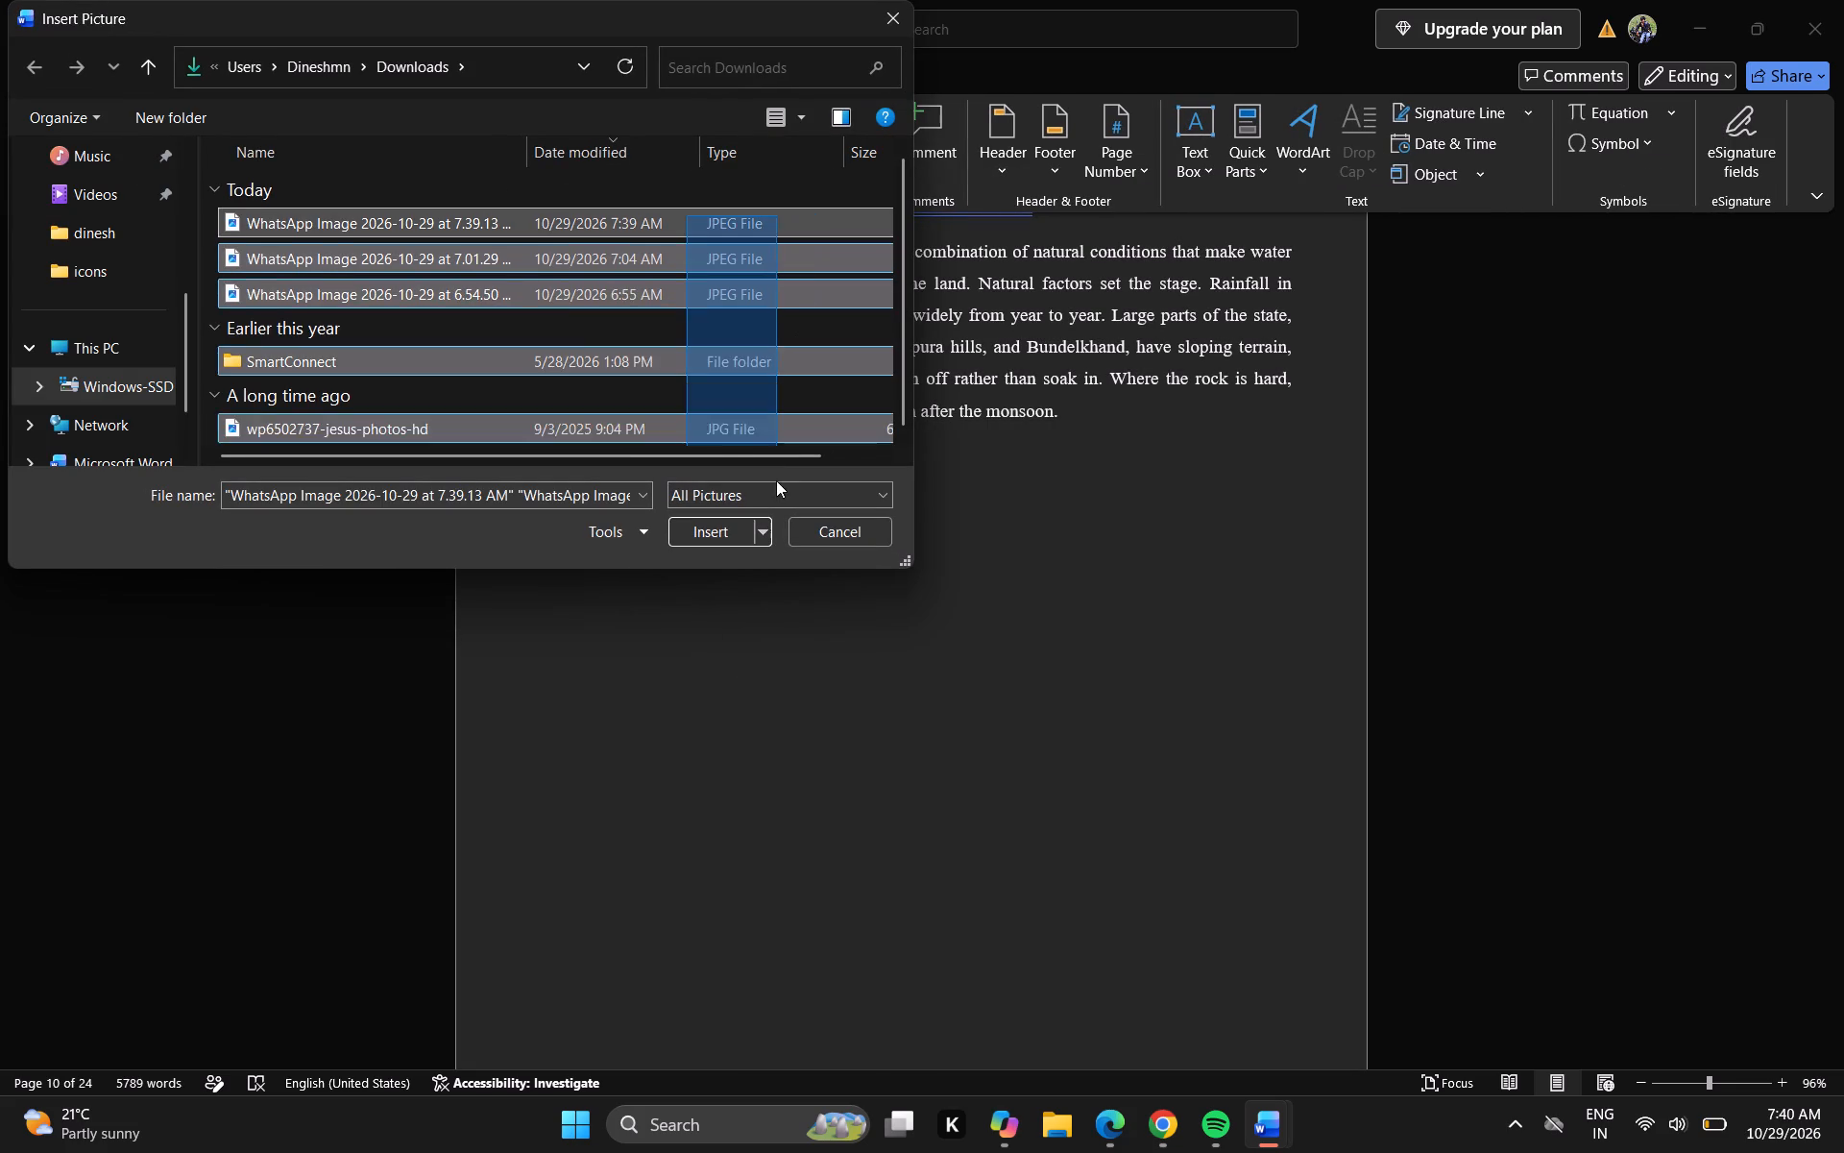
pyautogui.moveTo(776, 480); pyautogui.dragTo(808, 267)
pyautogui.click(791, 210)
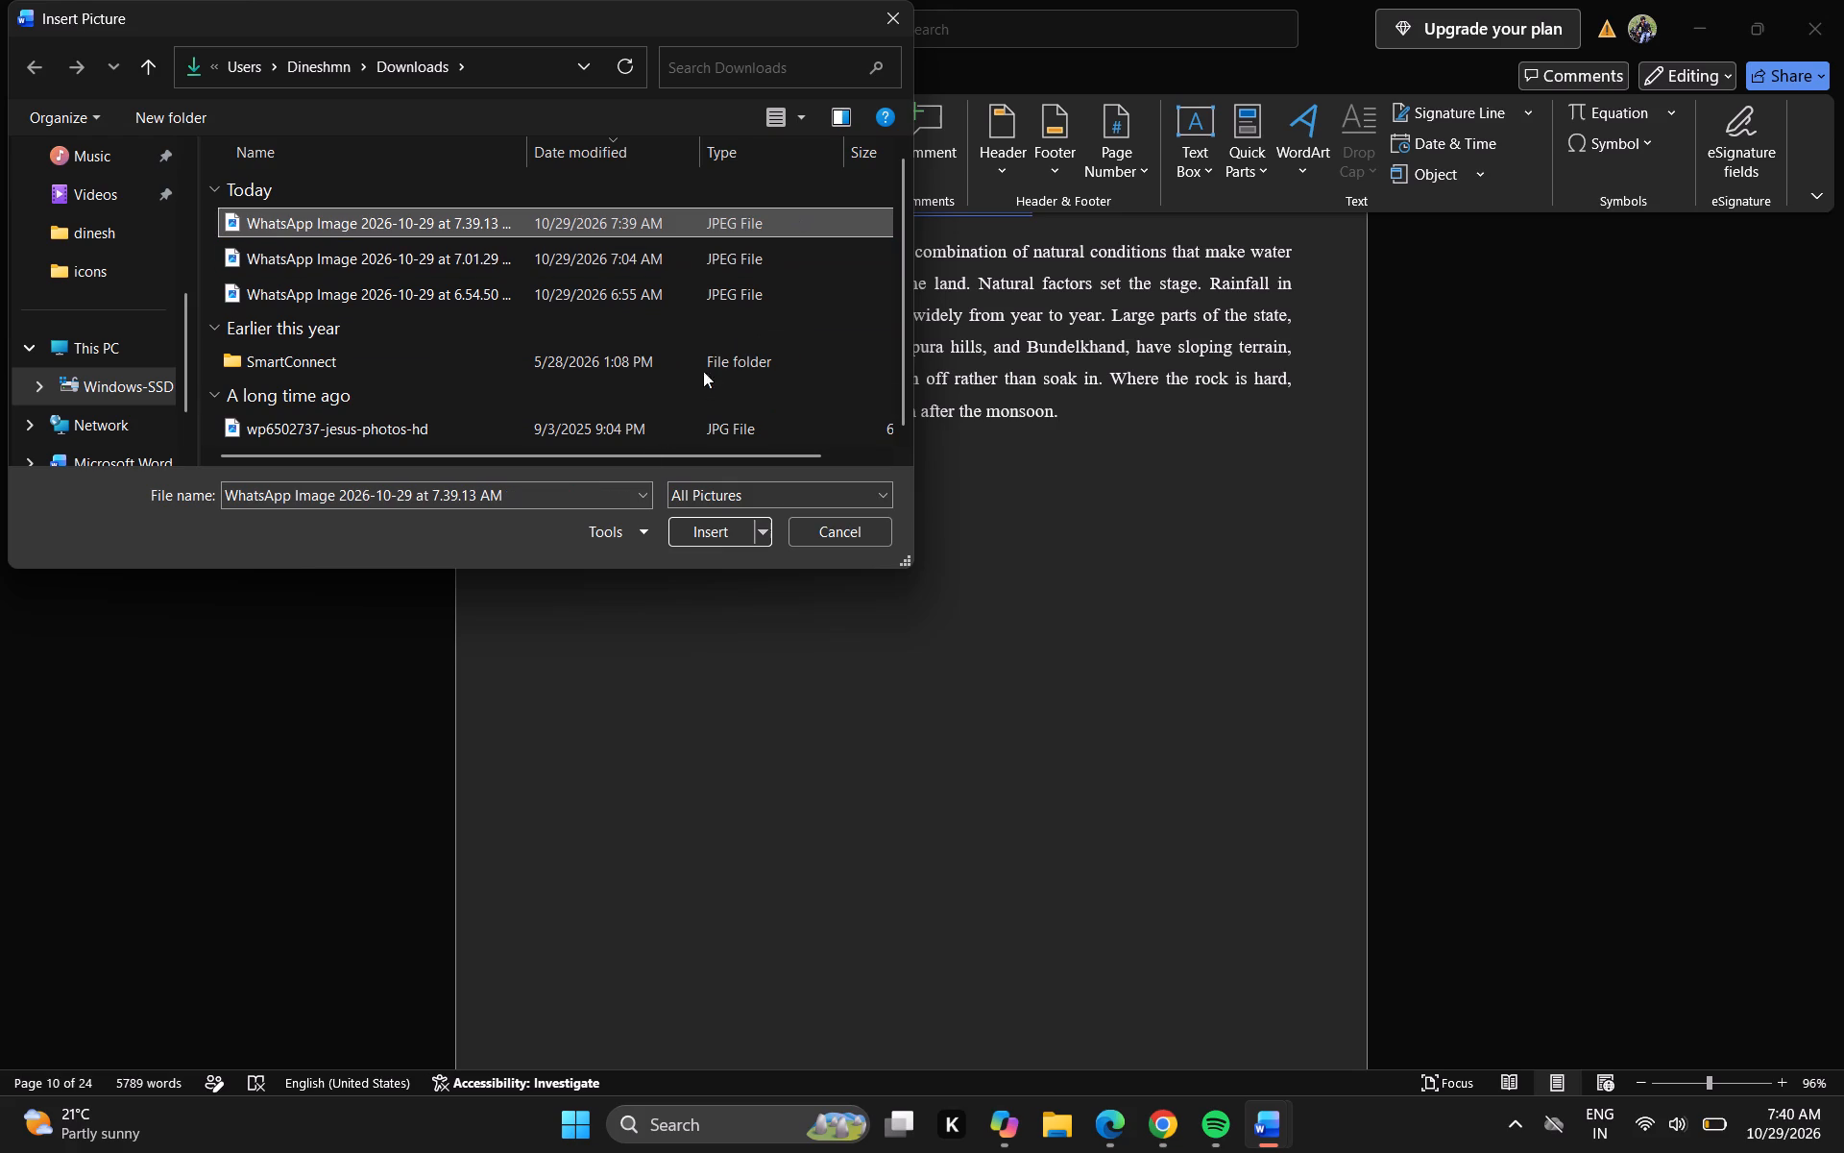
pyautogui.click(718, 535)
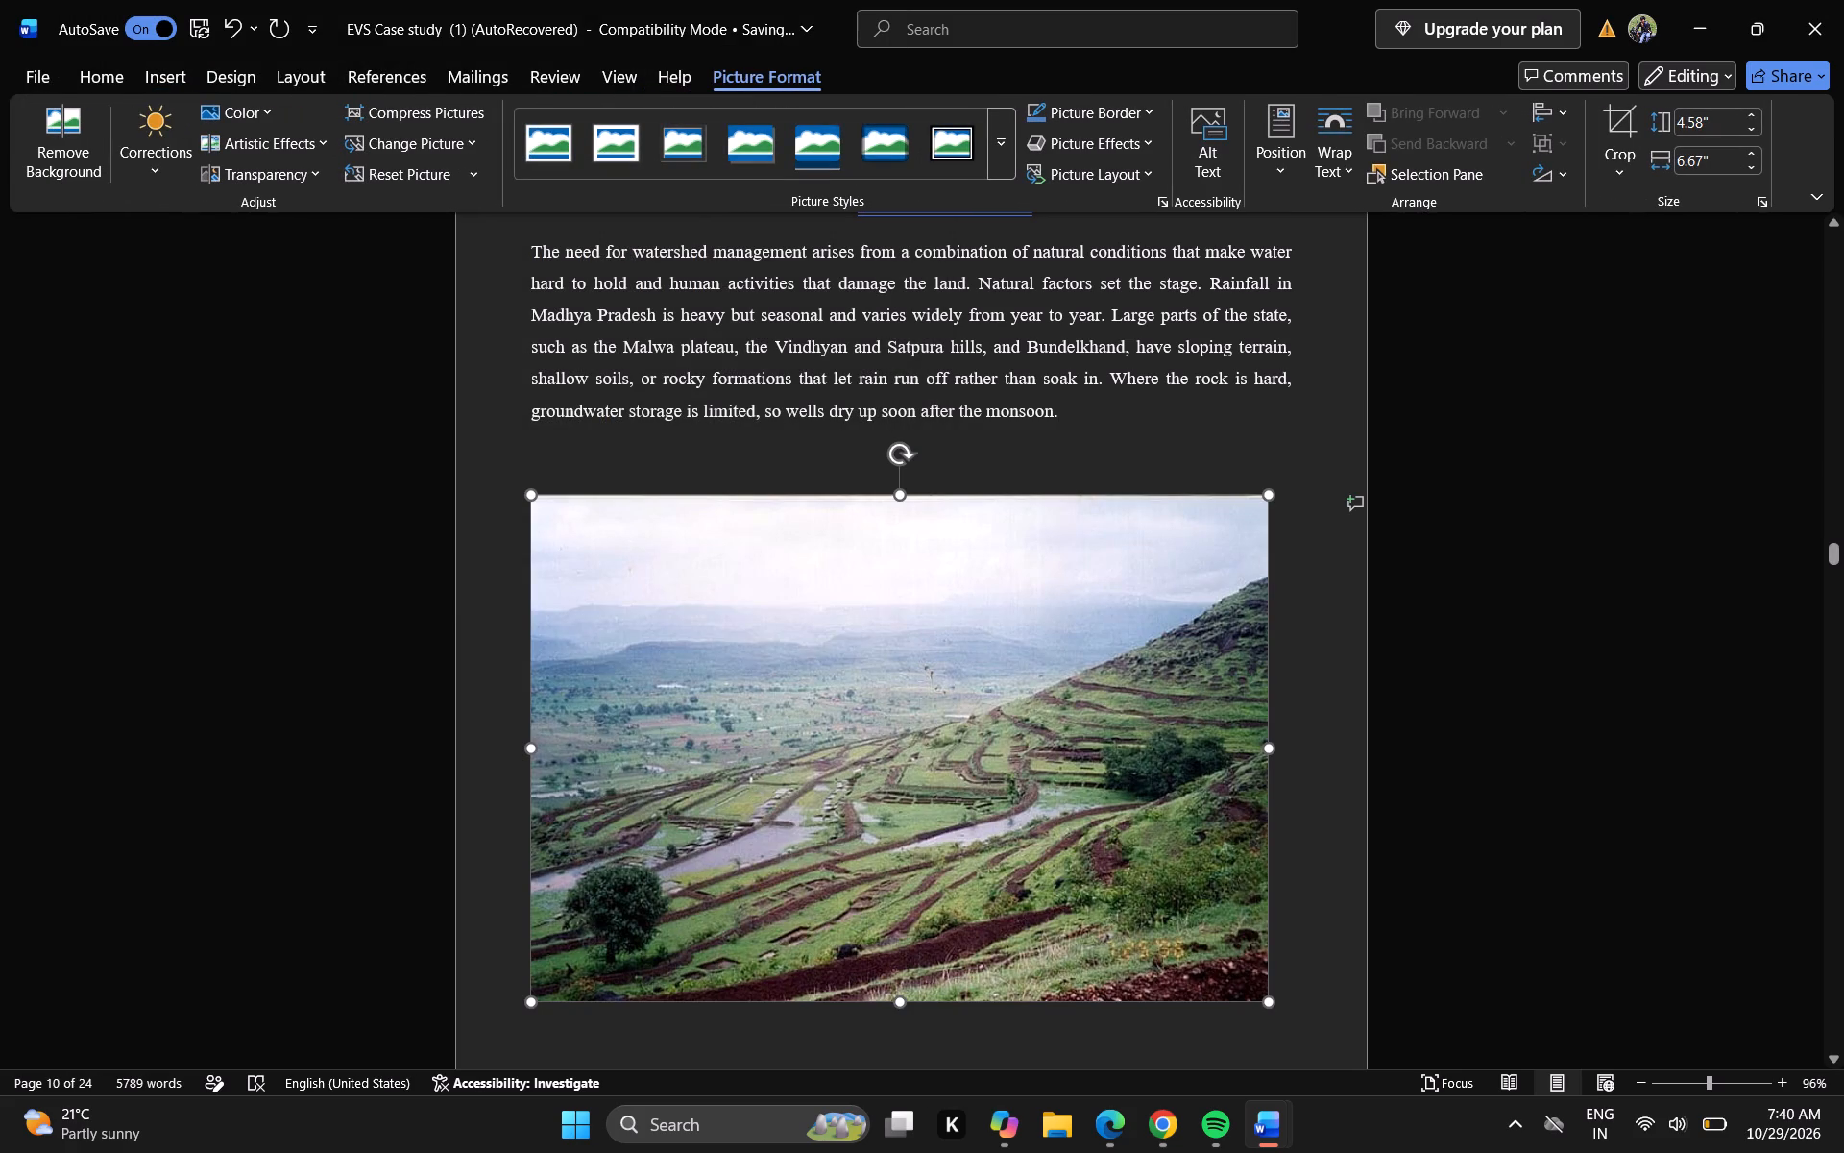
# Reduce the inserted landscape picture's height to about two-thirds, keeping its full width, and deselect it.
pyautogui.moveTo(896, 1000); pyautogui.dragTo(886, 850)
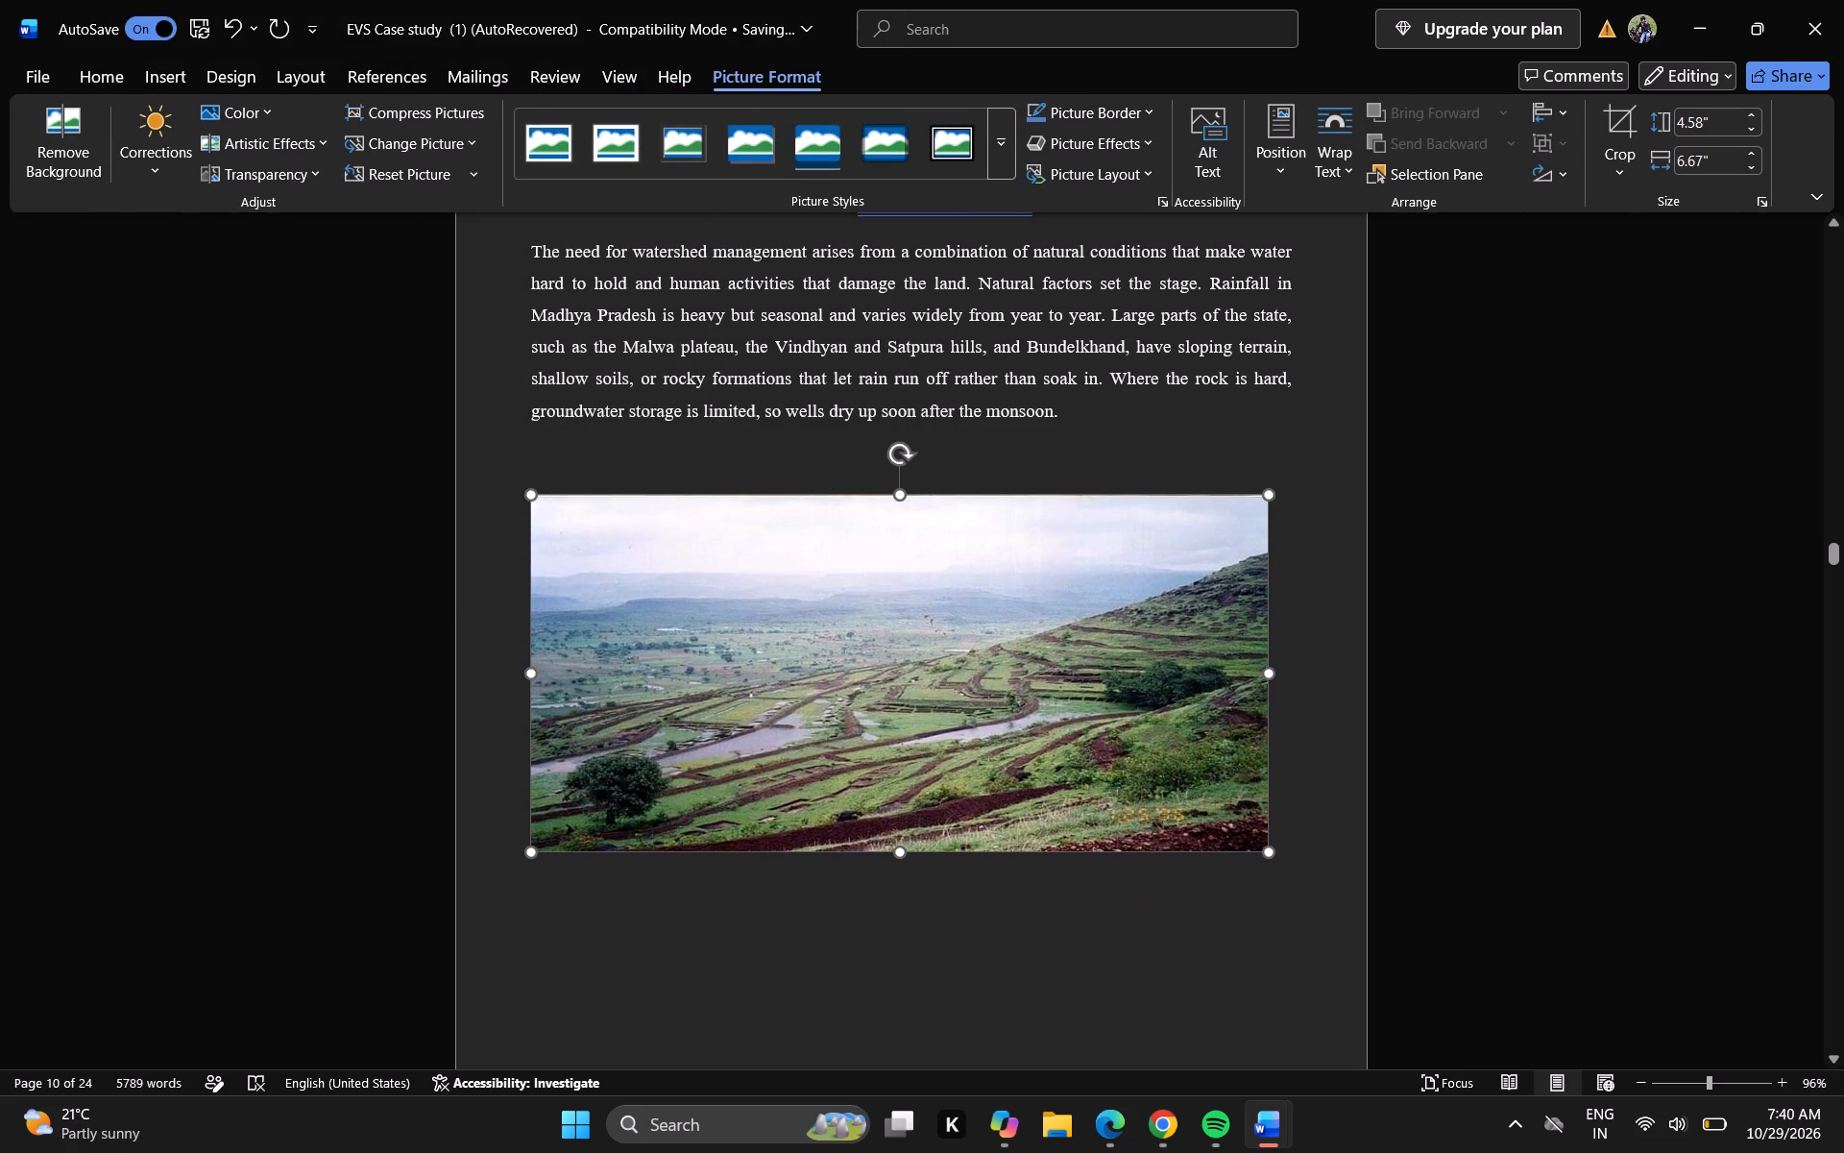
pyautogui.moveTo(886, 850); pyautogui.dragTo(890, 838)
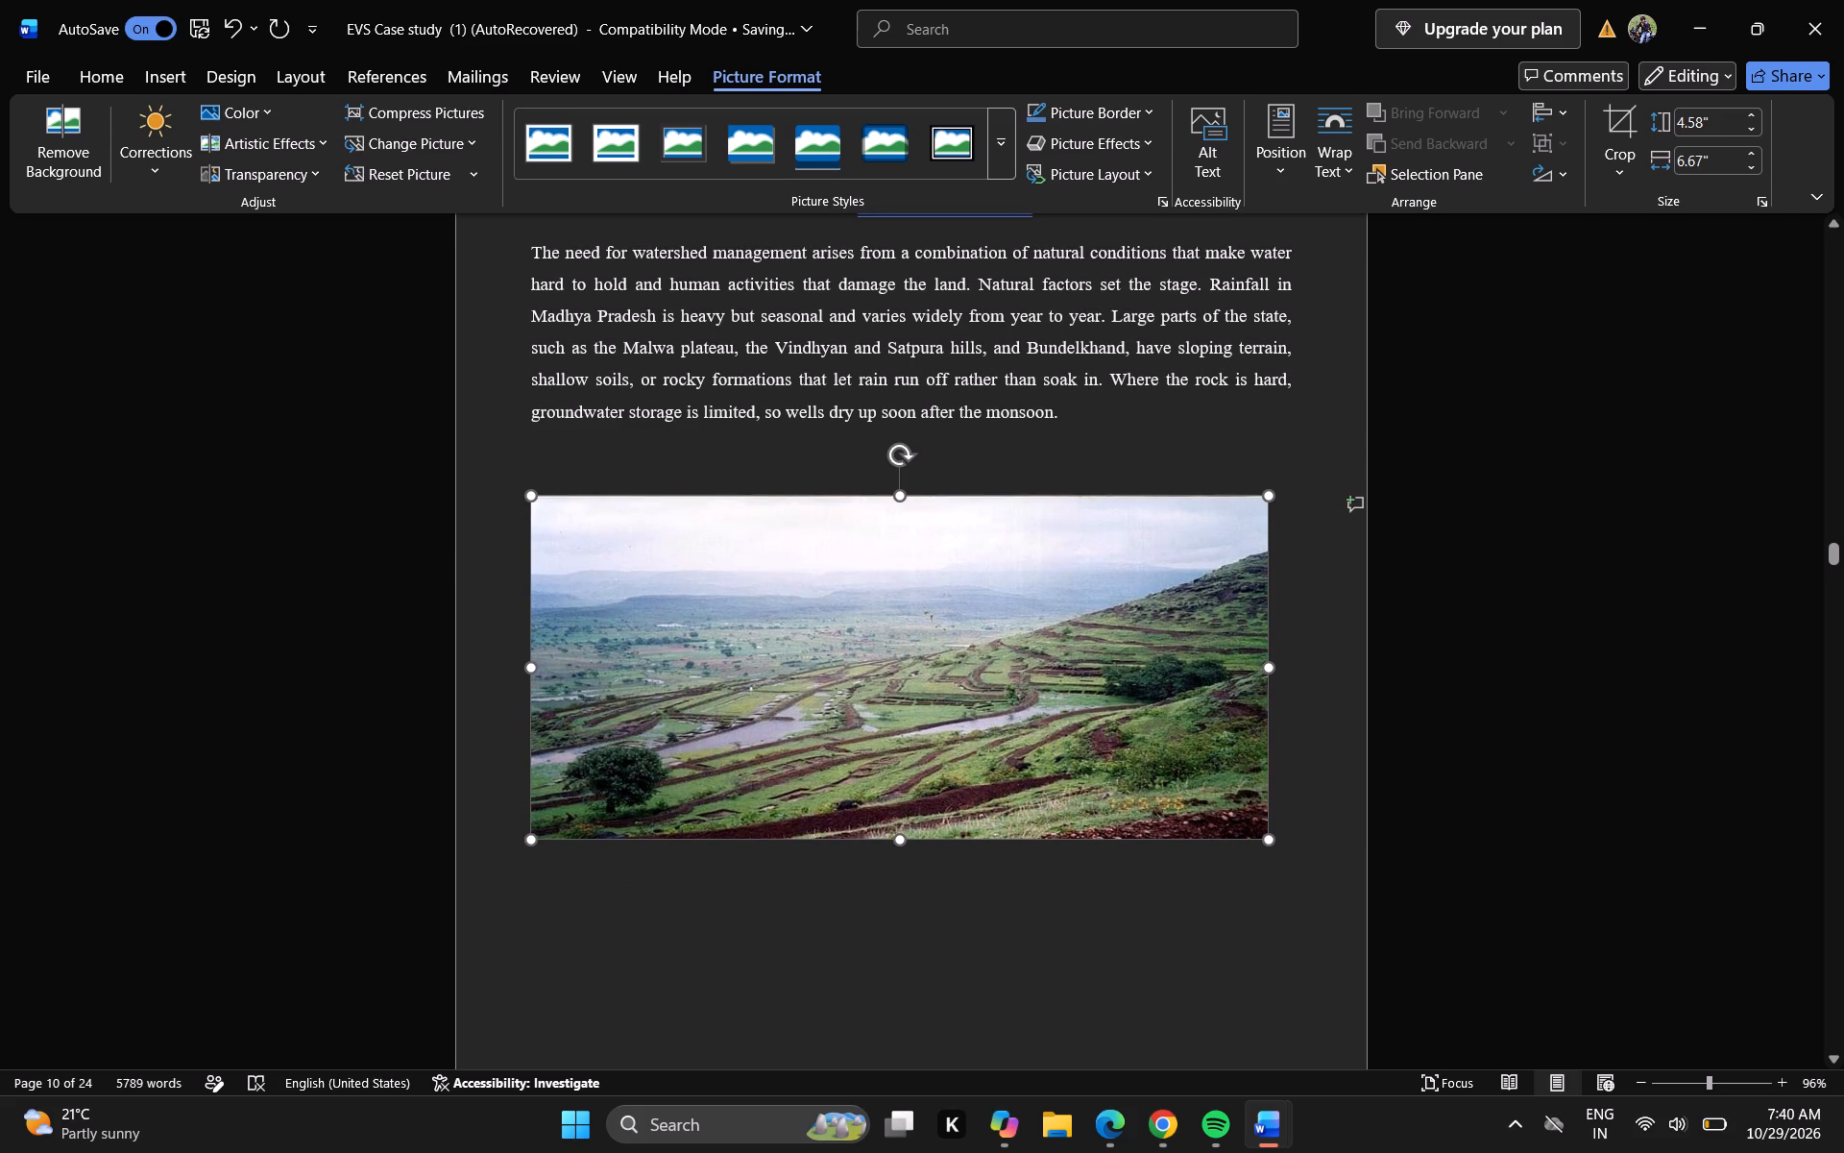
pyautogui.click(508, 492)
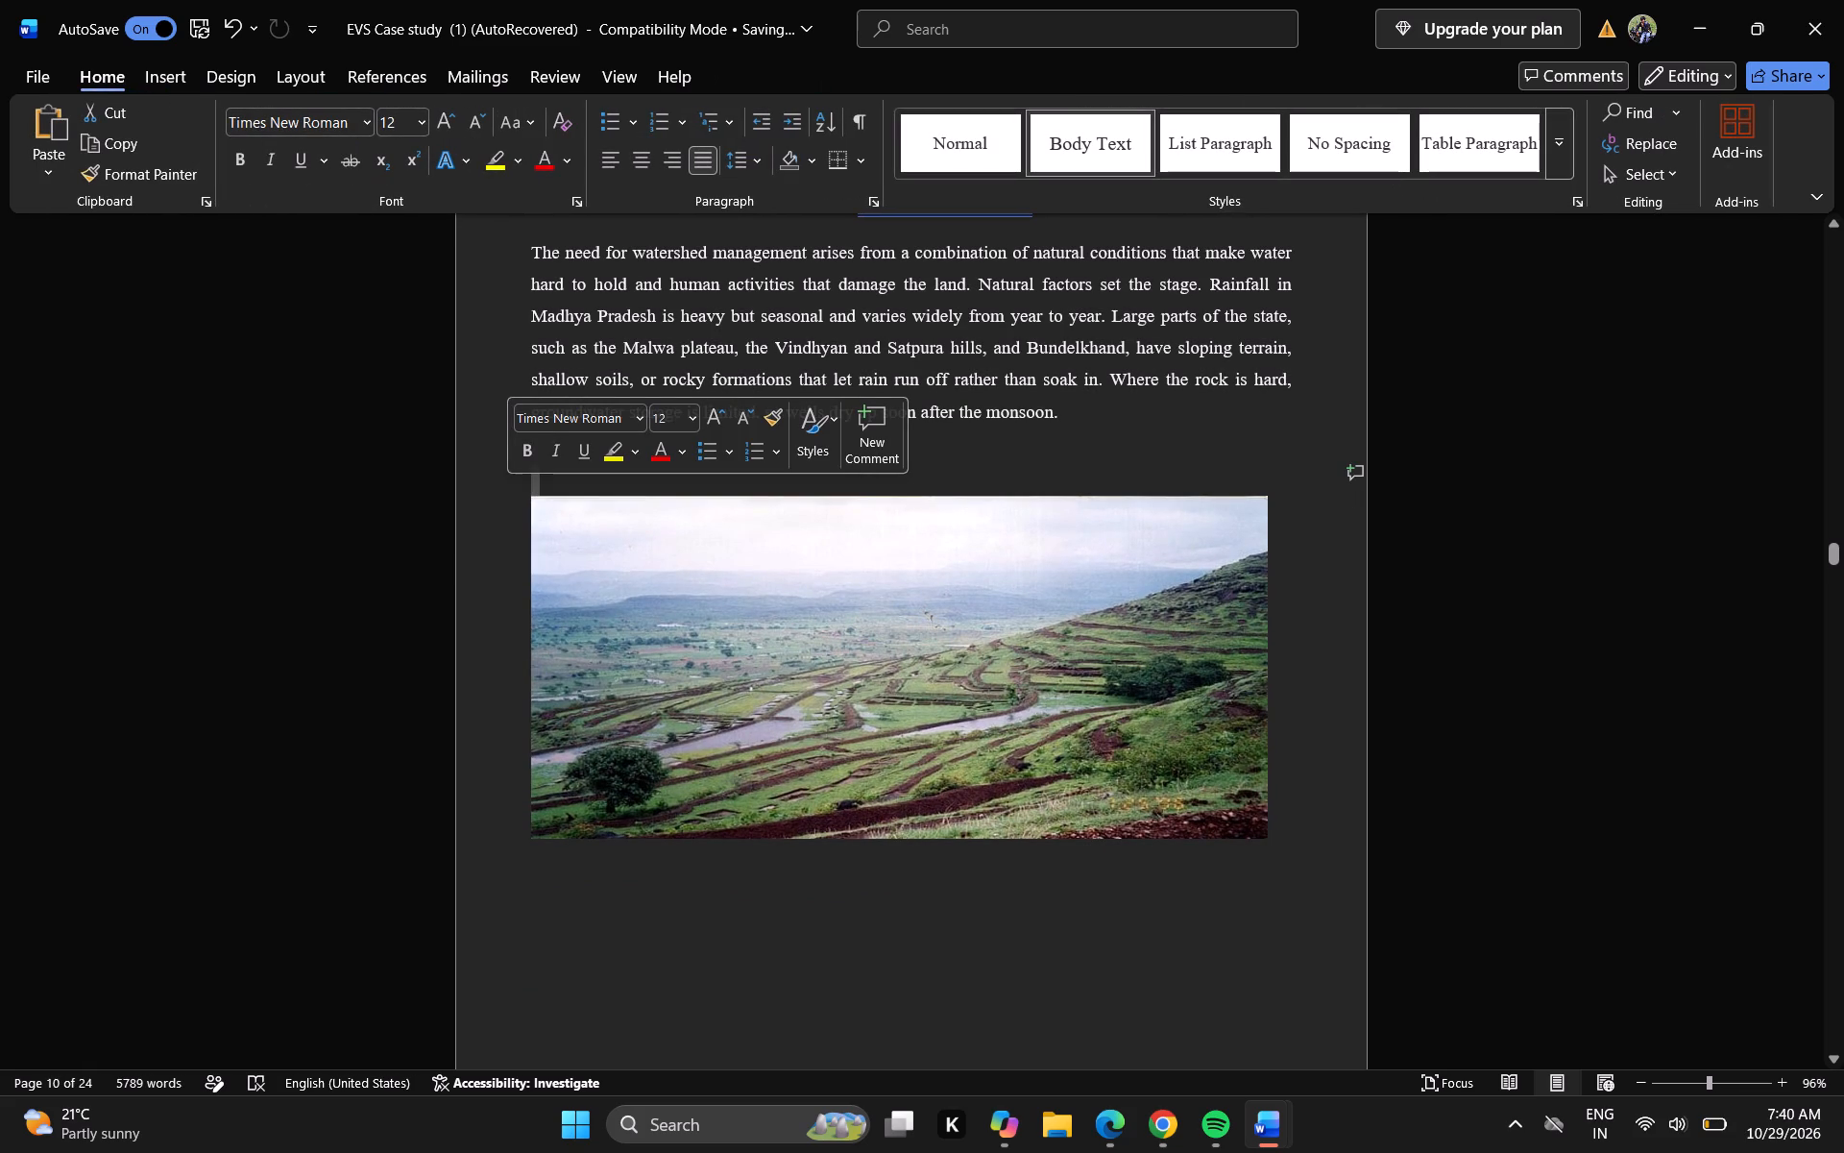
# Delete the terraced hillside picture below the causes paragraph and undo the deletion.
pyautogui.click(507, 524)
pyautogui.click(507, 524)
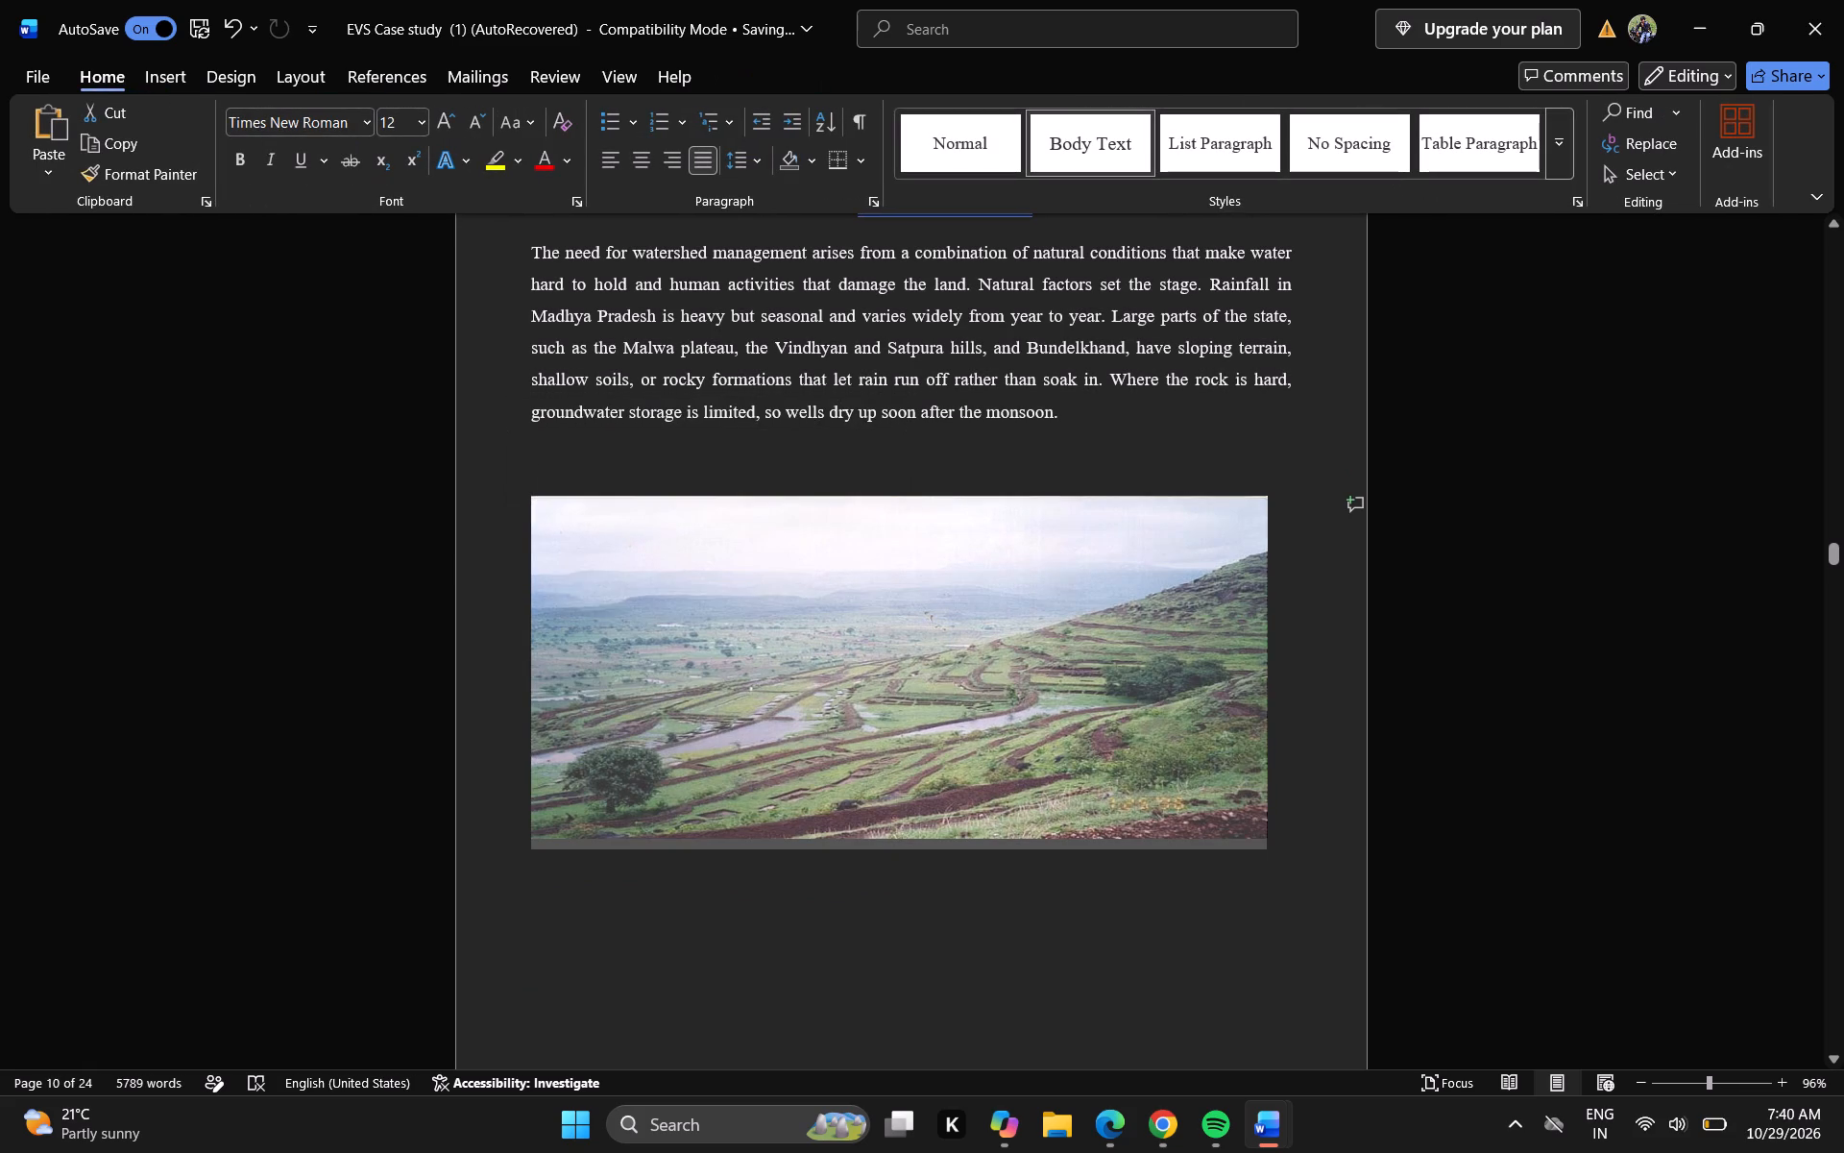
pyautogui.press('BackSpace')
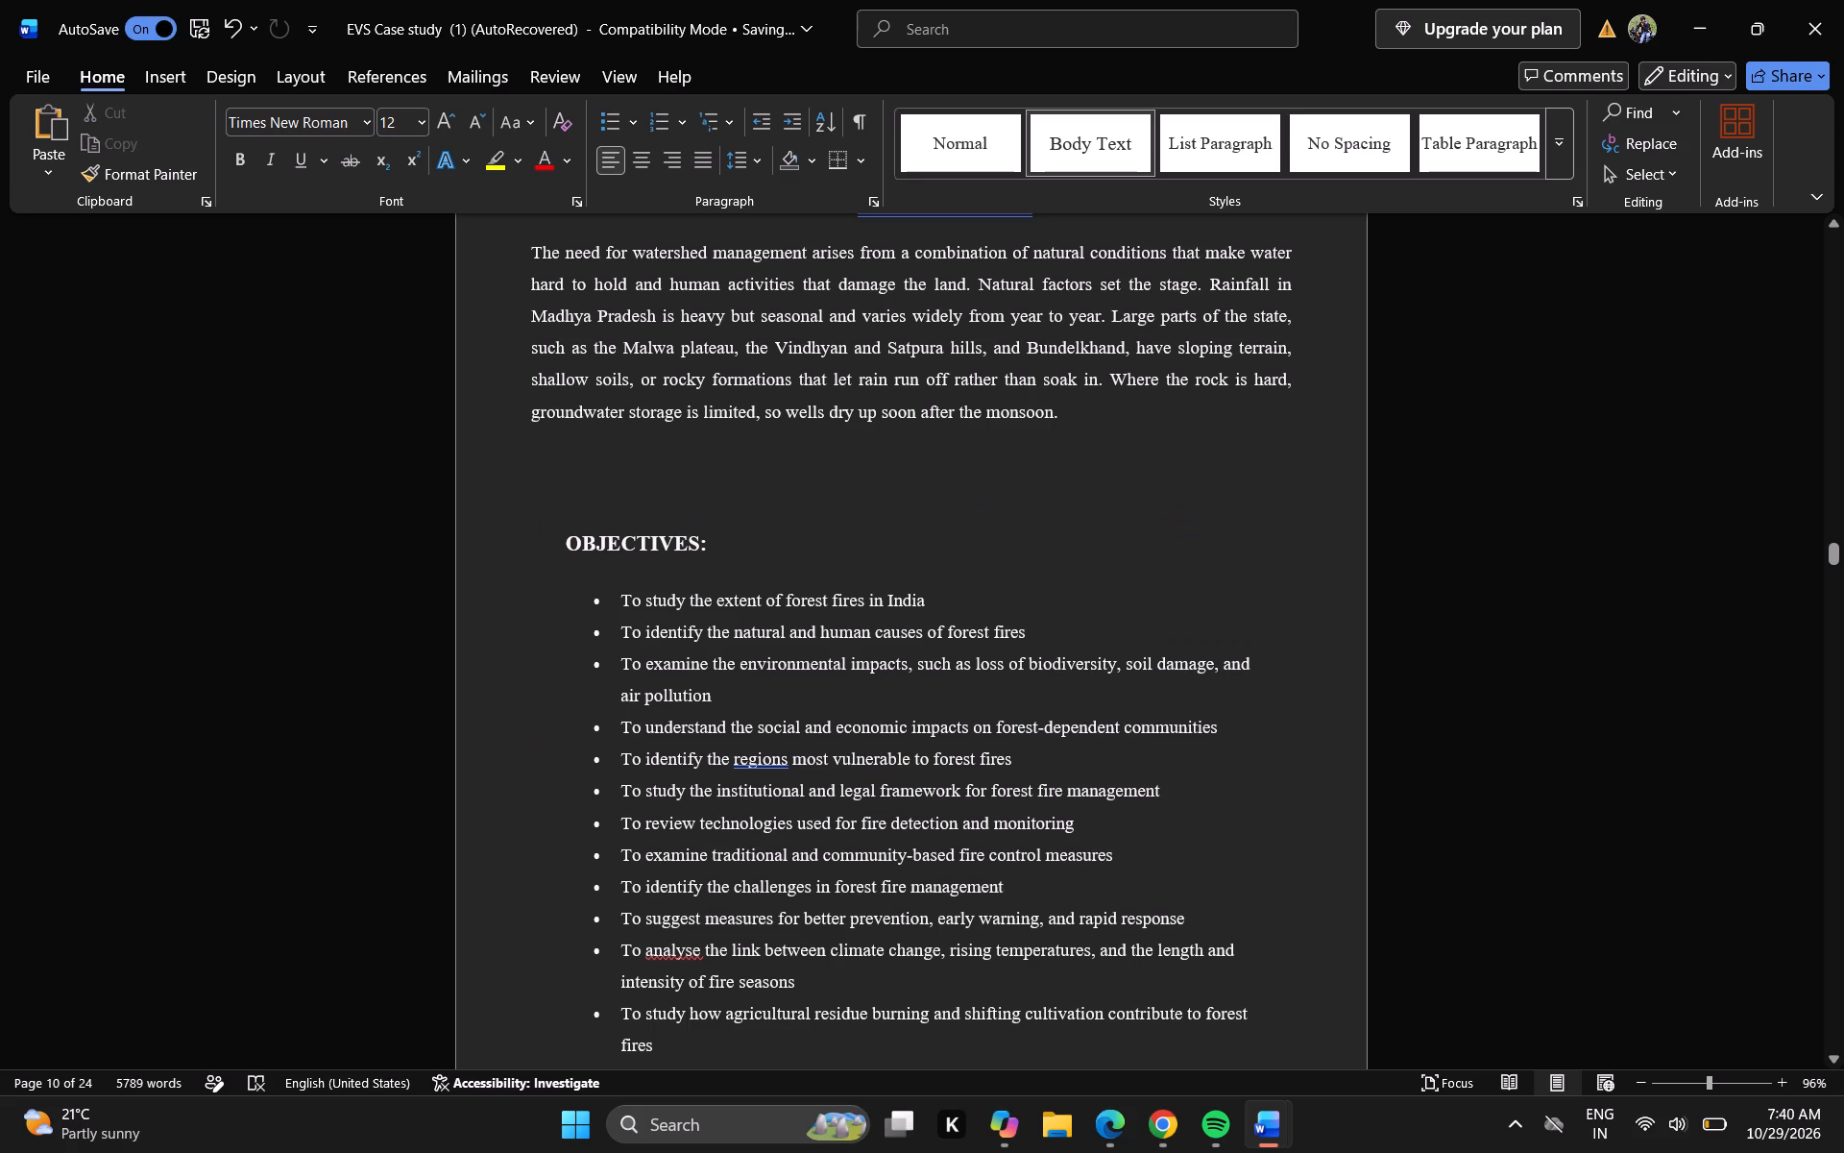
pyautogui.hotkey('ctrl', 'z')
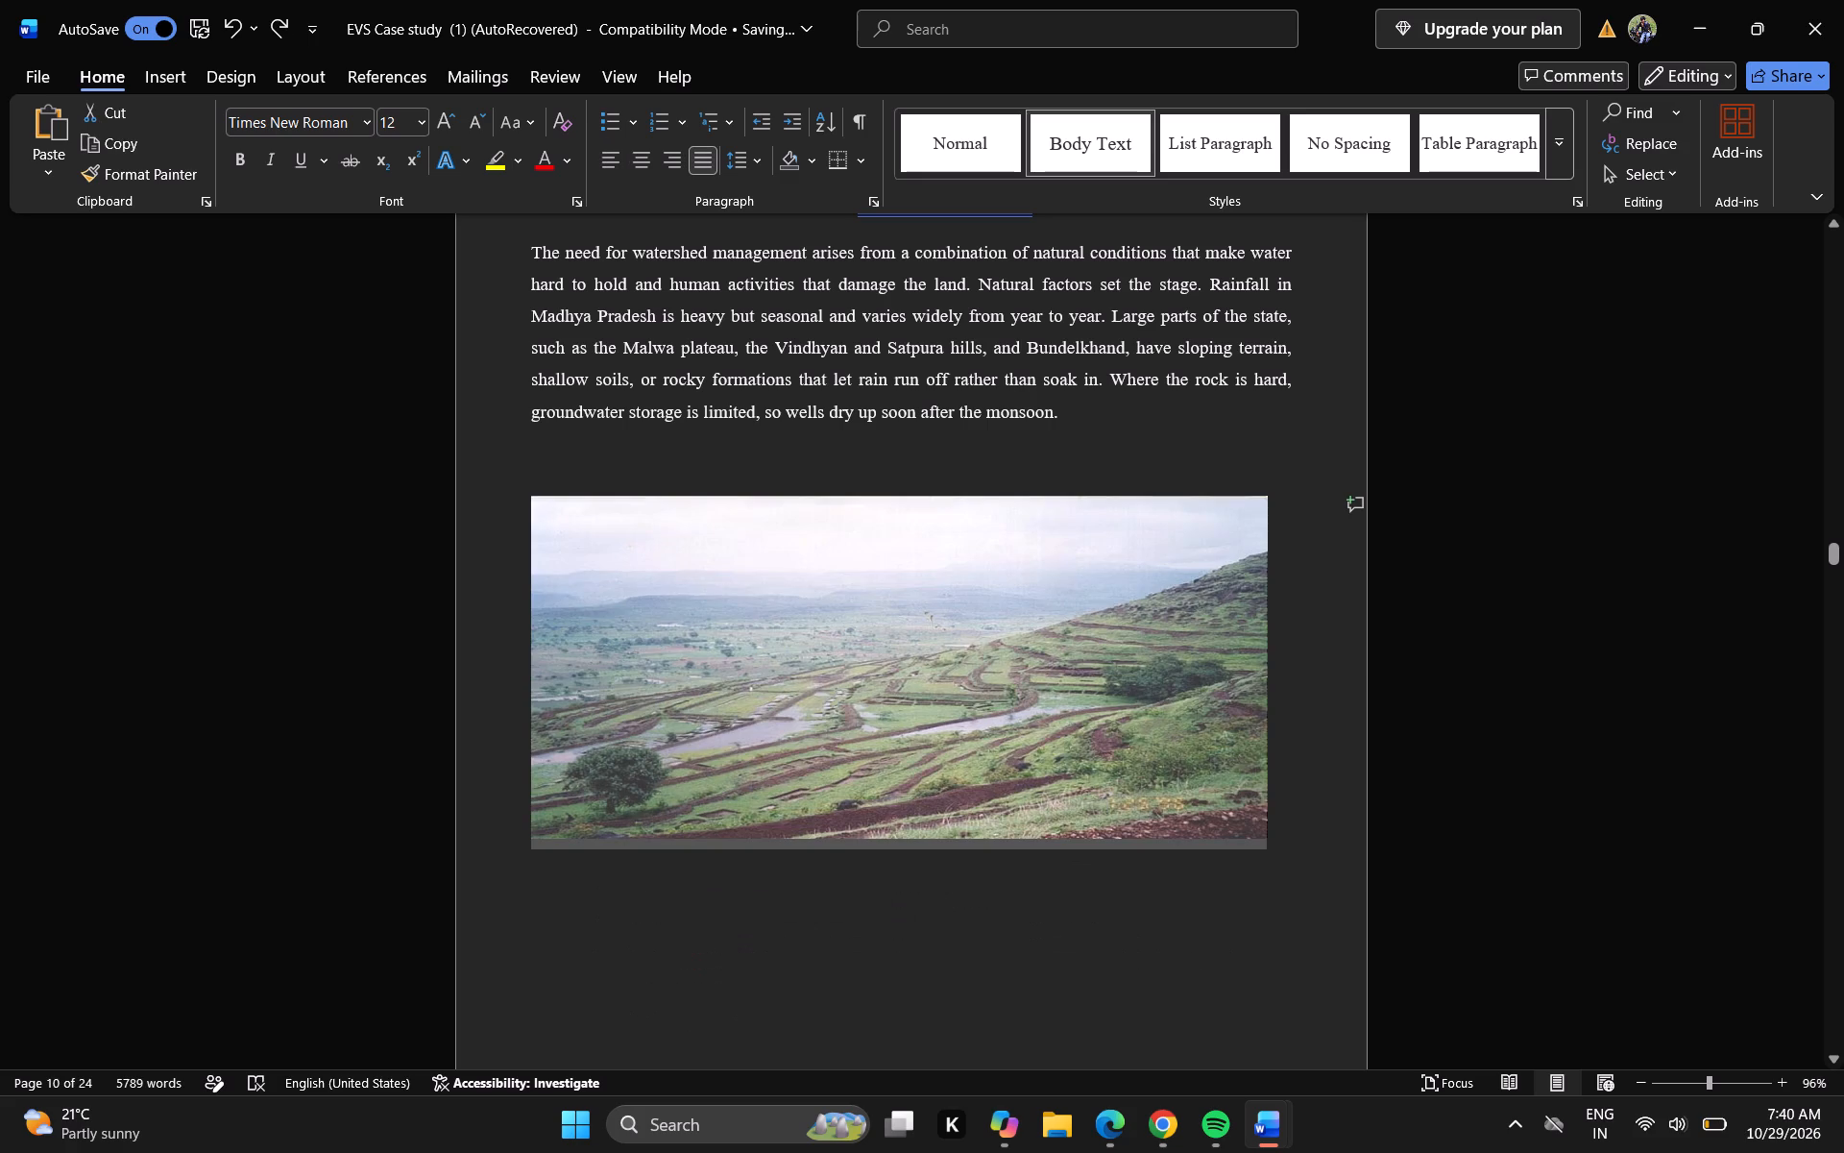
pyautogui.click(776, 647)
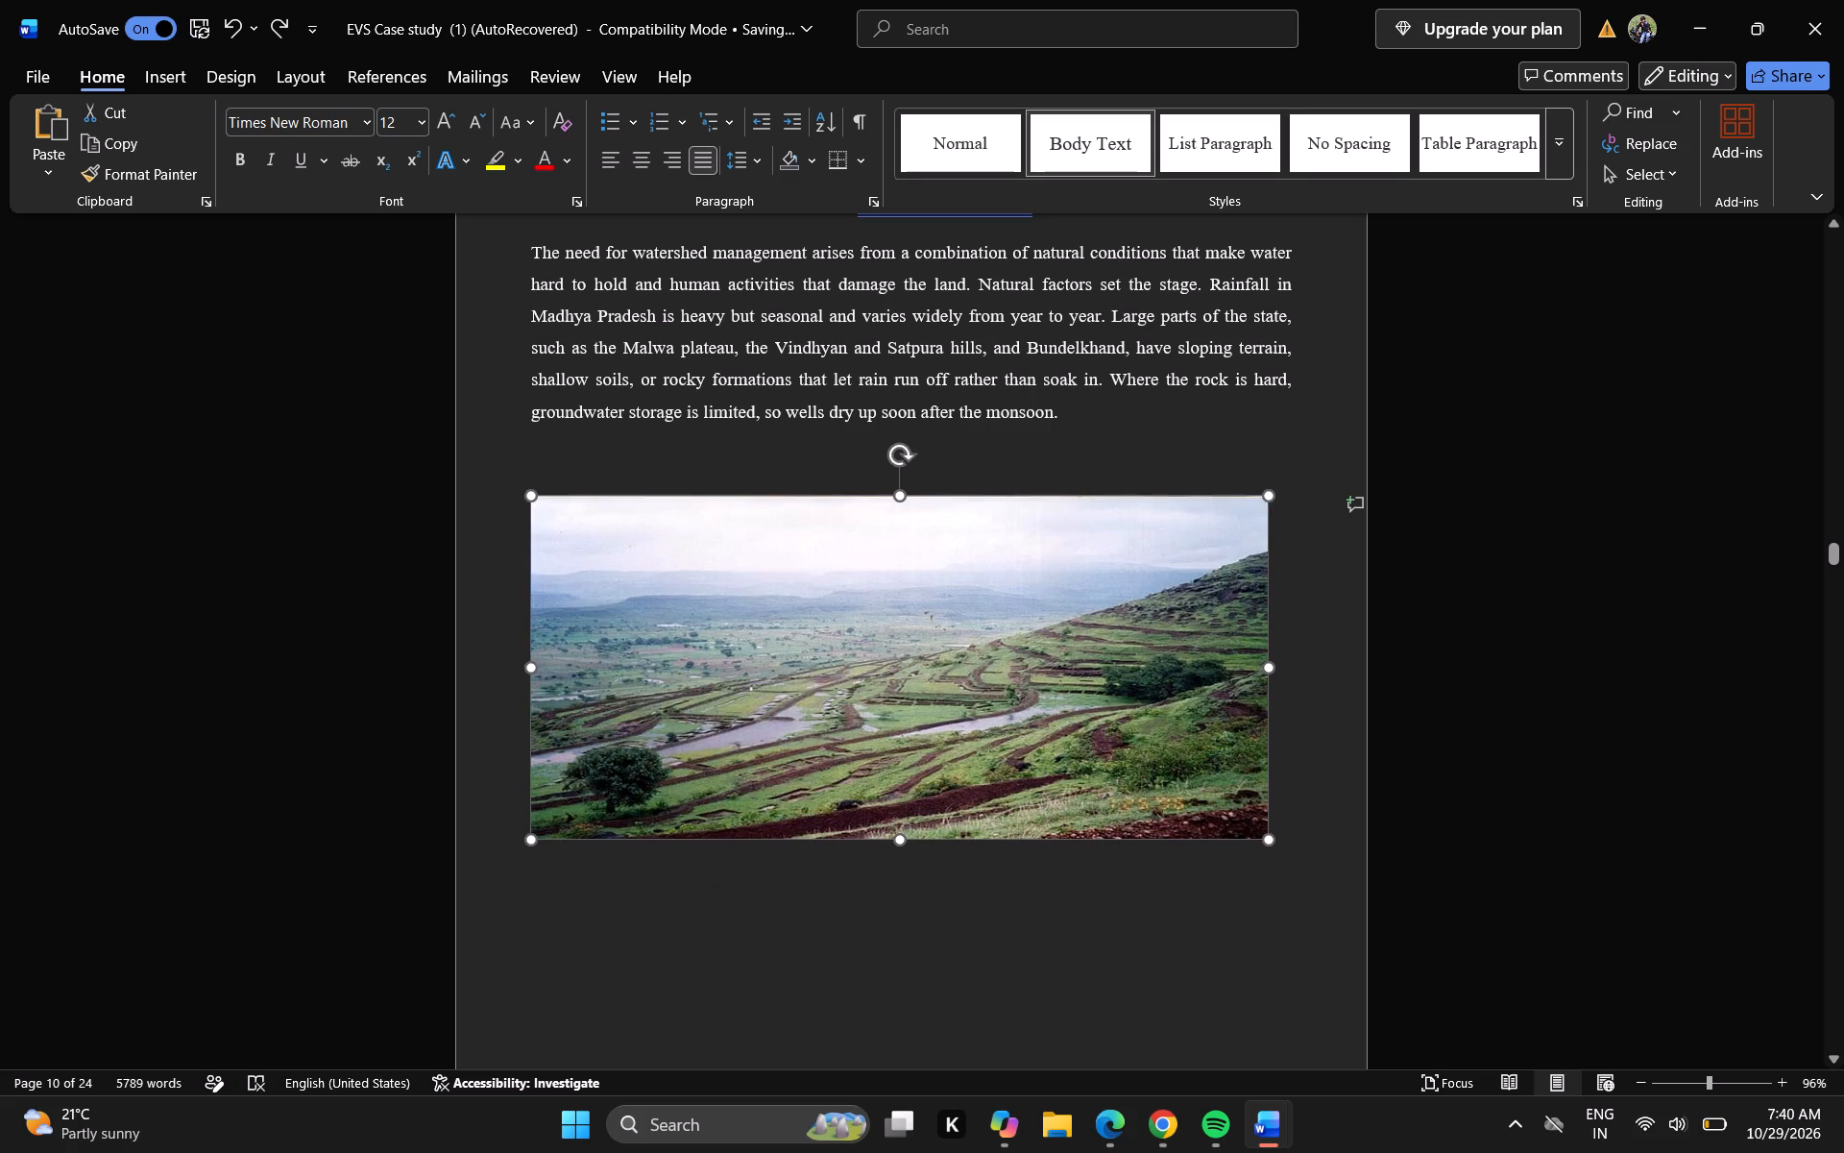
# Look through the old forest fire pages that follow the causes section, including their objectives, text and figure captions.
pyautogui.click(1832, 1050)
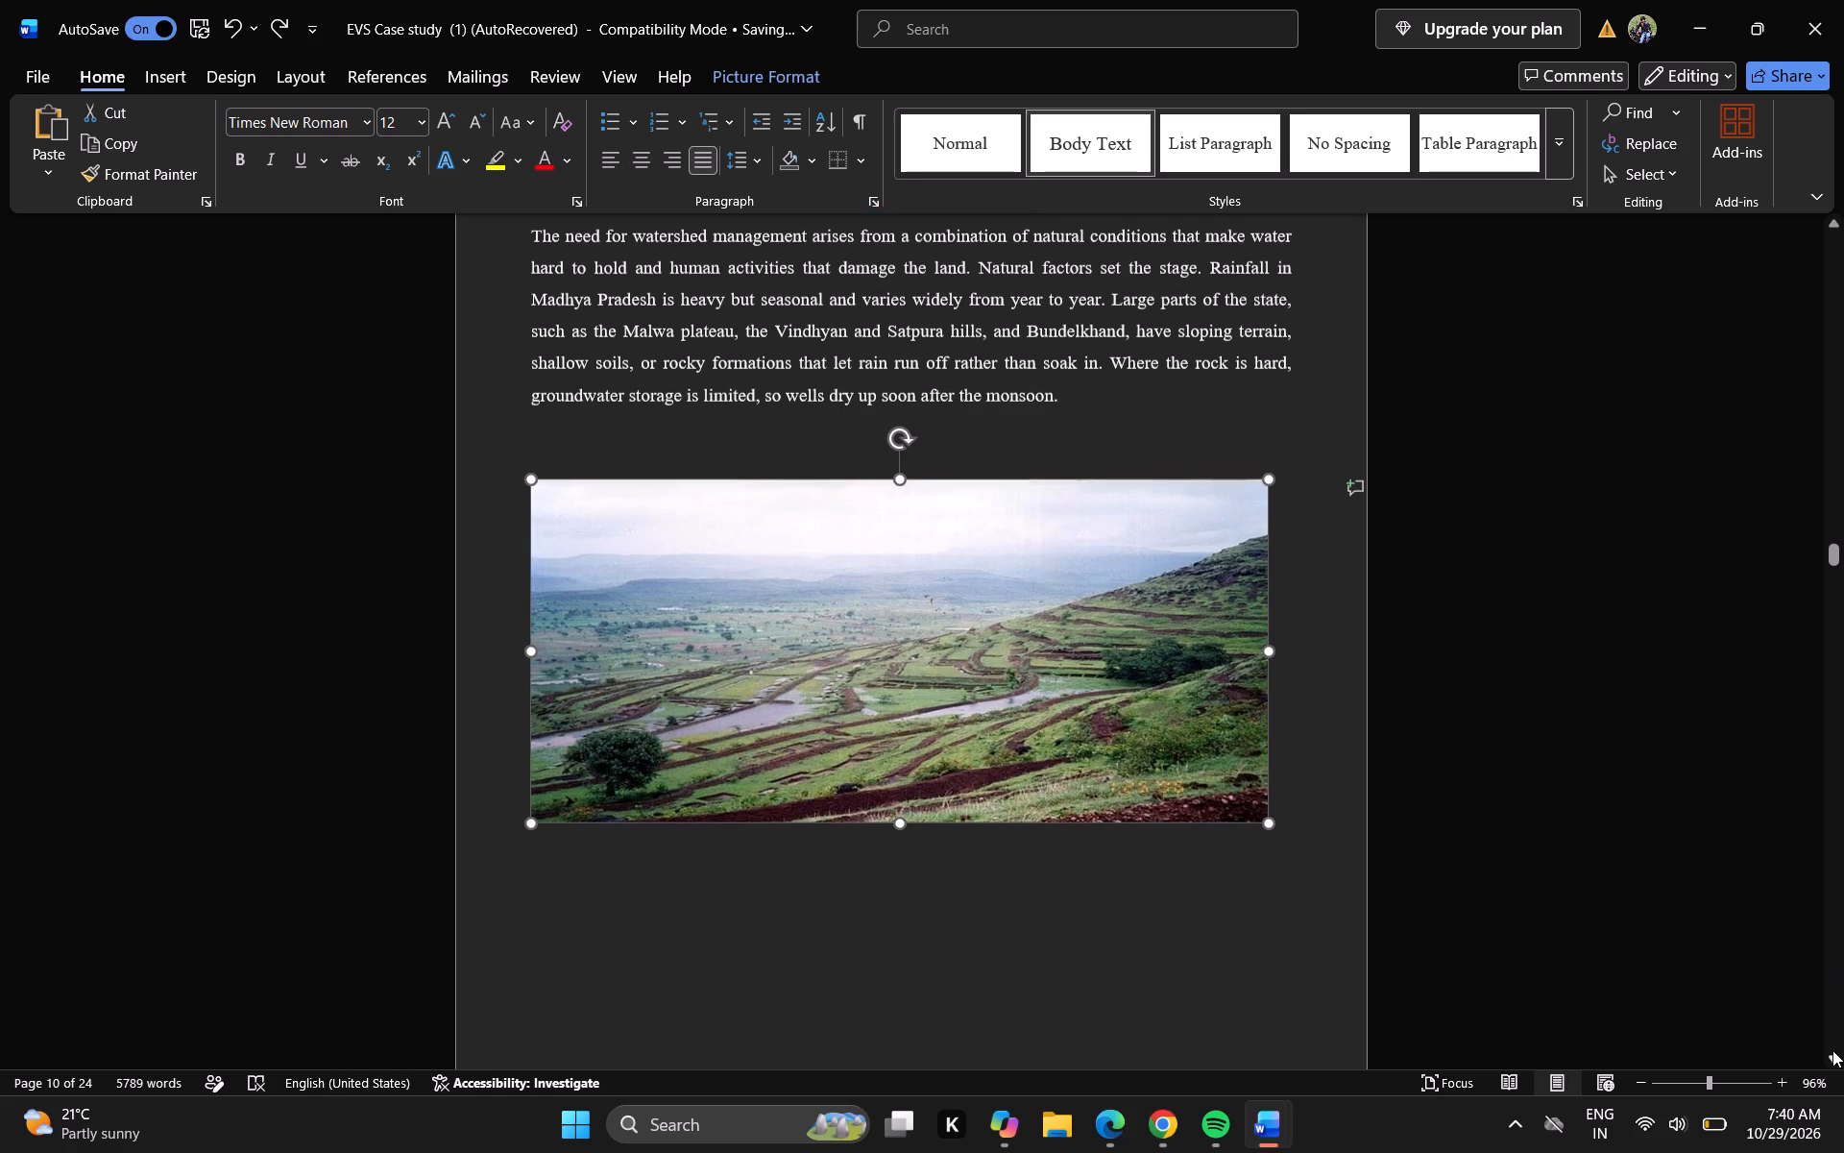
pyautogui.tripleClick(1832, 1050)
pyautogui.tripleClick(1832, 1050)
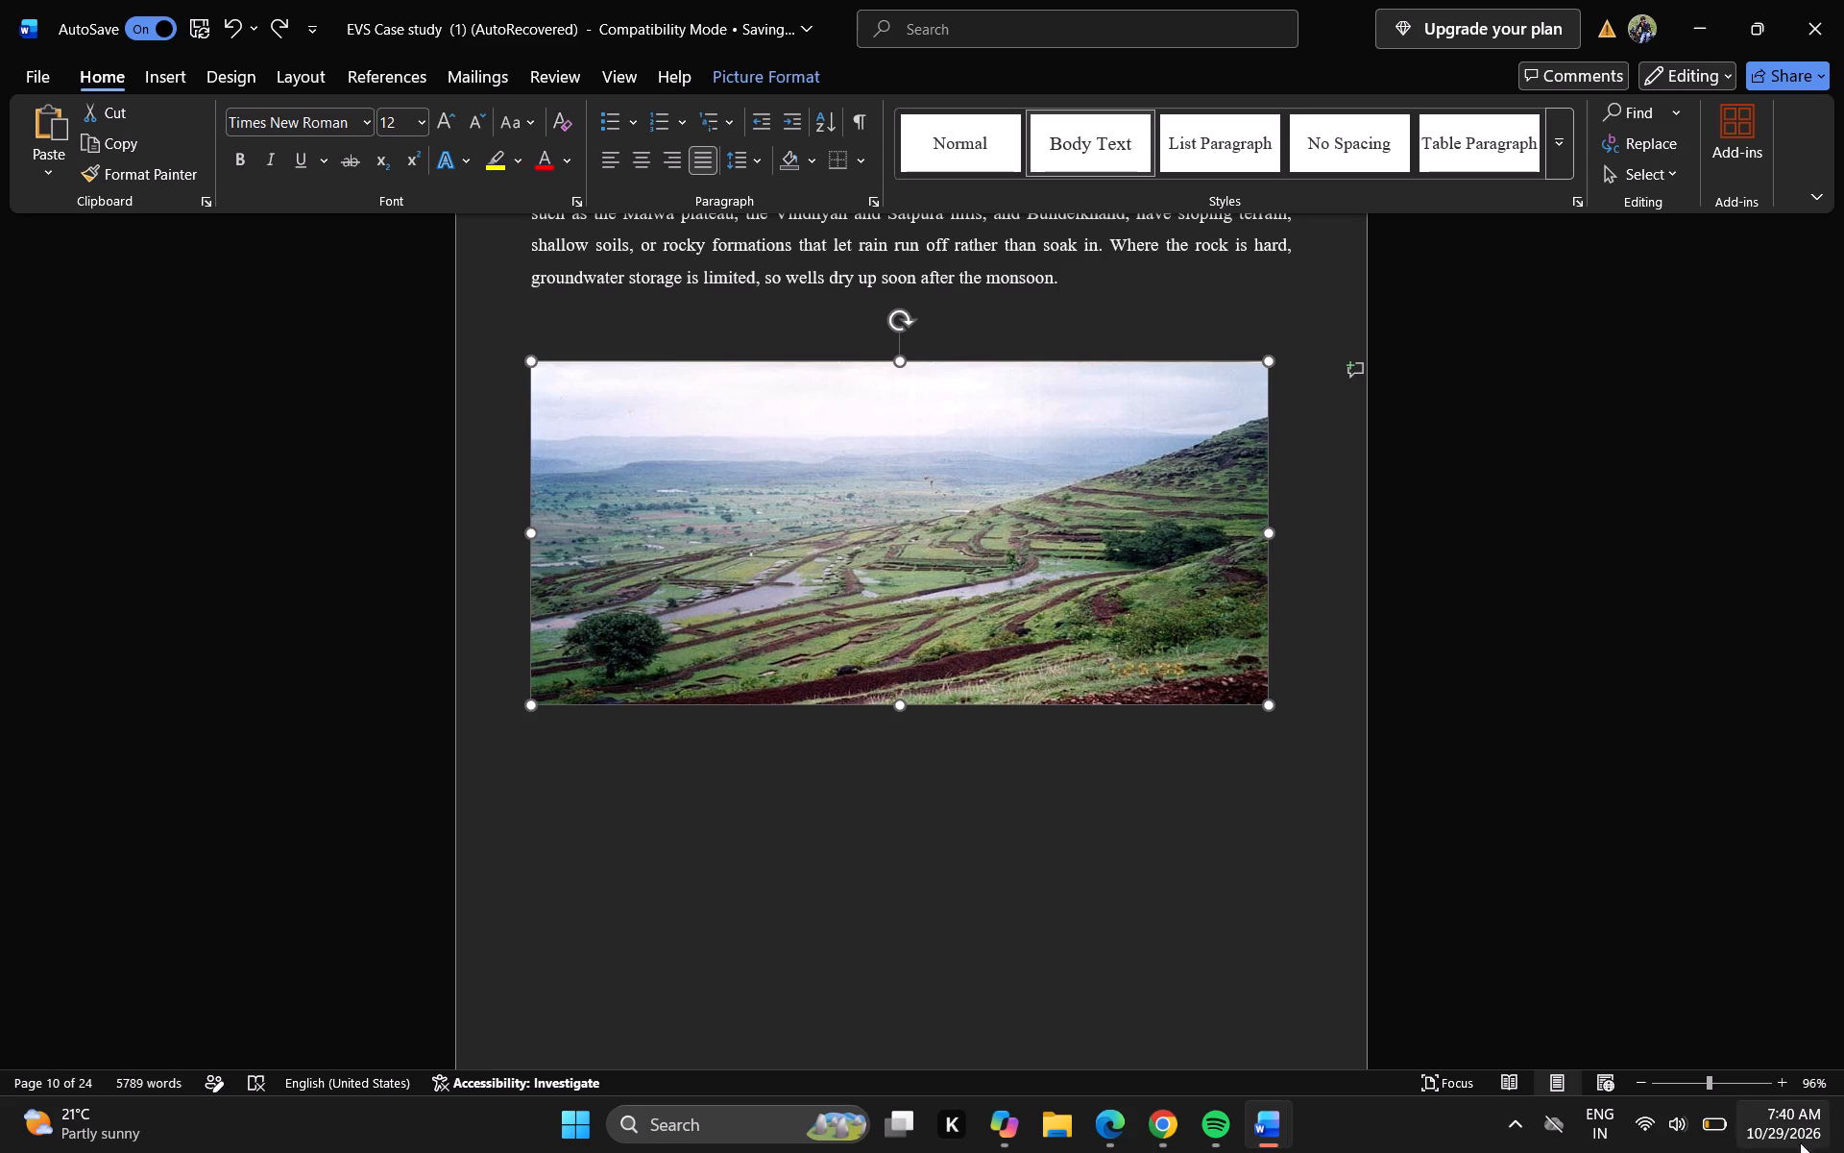
pyautogui.click(1821, 1026)
pyautogui.click(1832, 1028)
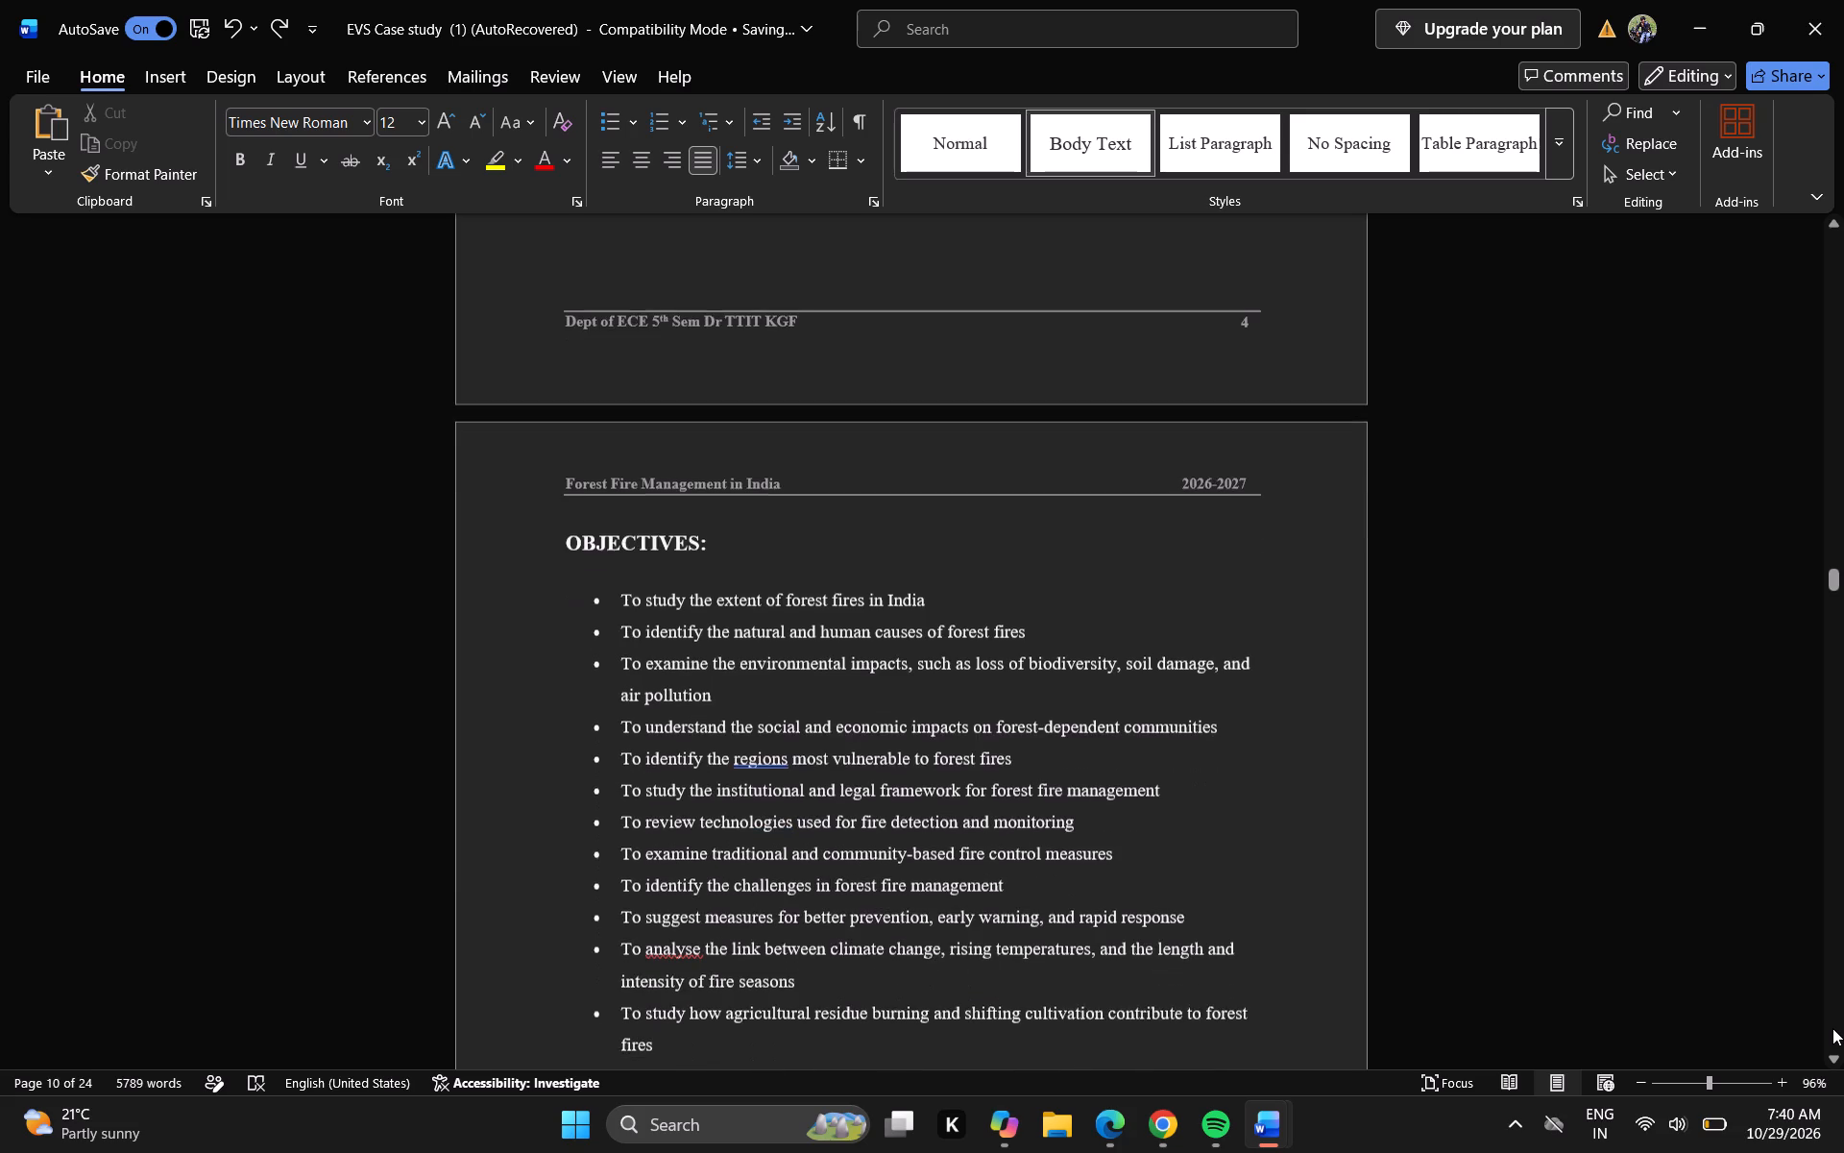
pyautogui.click(1832, 1028)
pyautogui.click(1832, 1028)
pyautogui.click(1832, 1028)
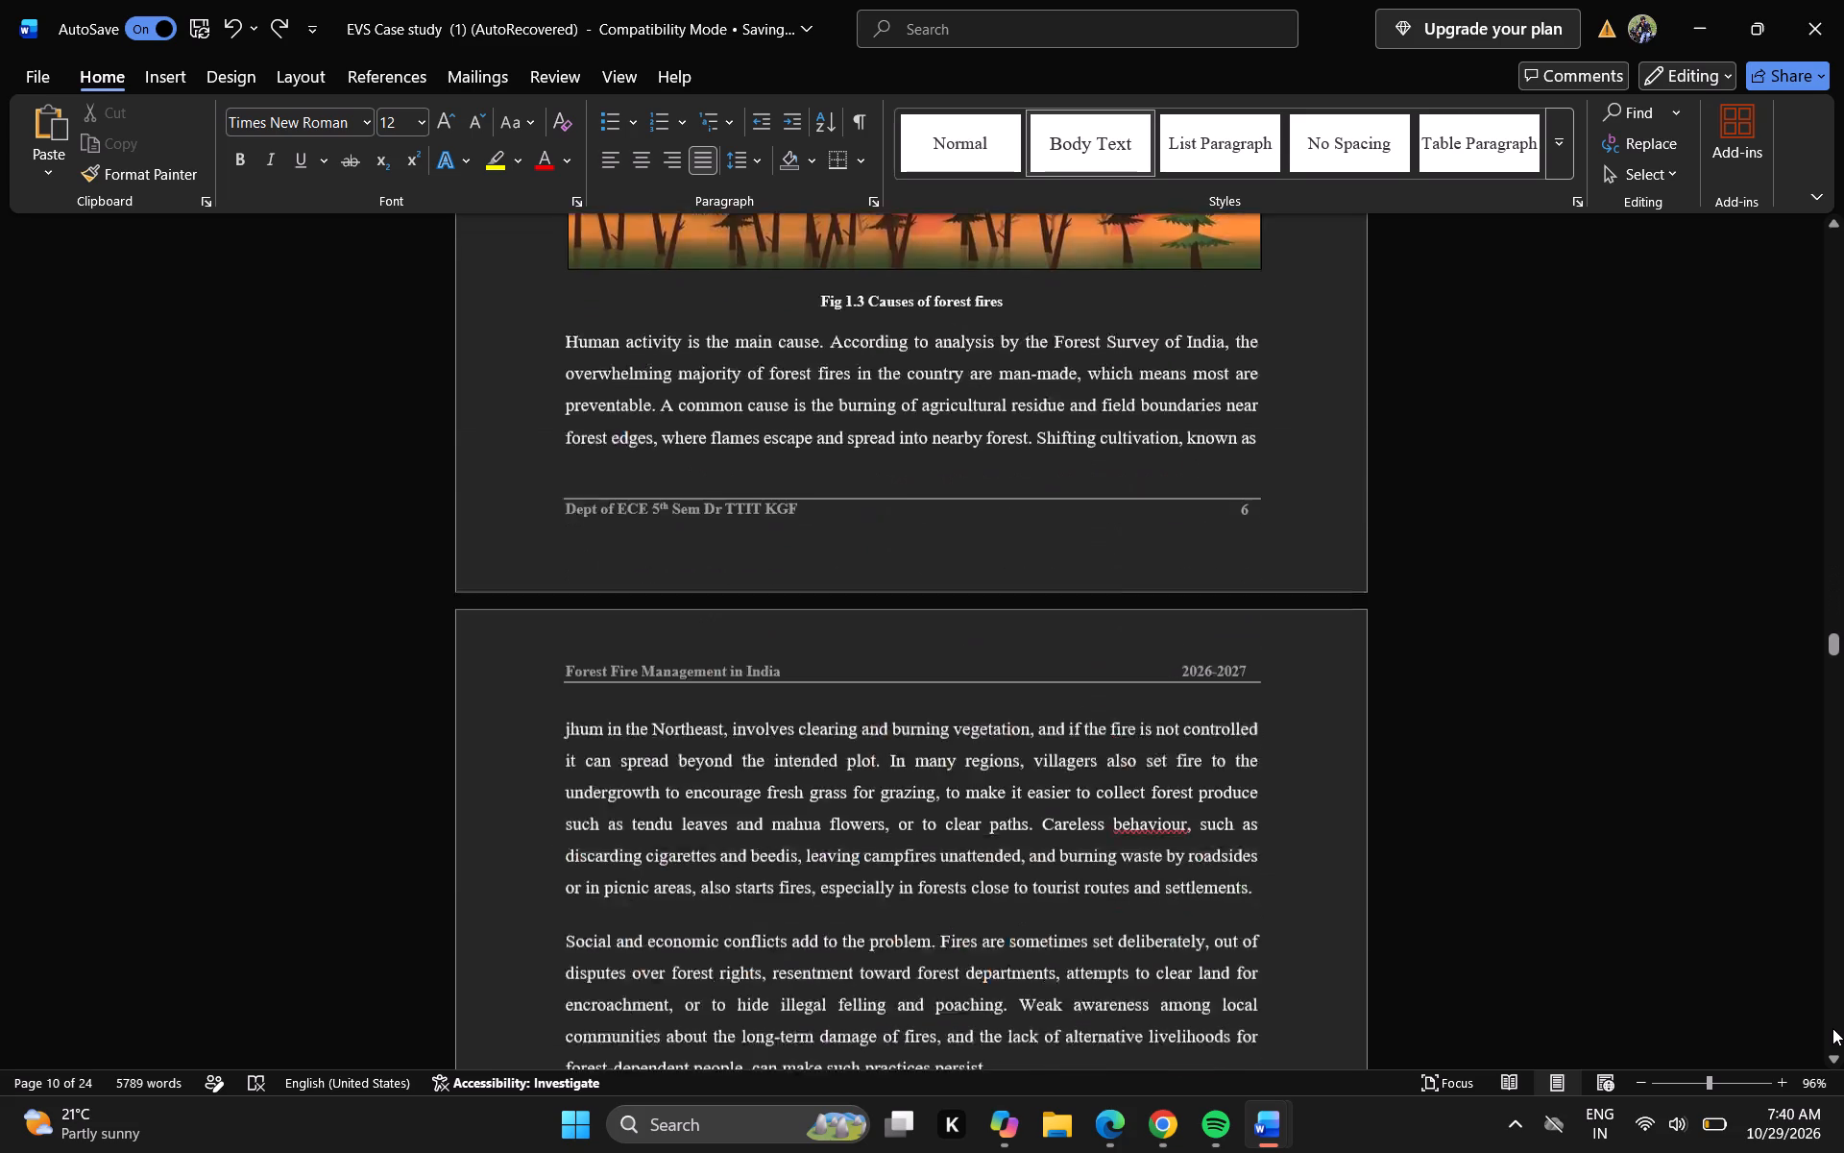
pyautogui.tripleClick(1832, 1028)
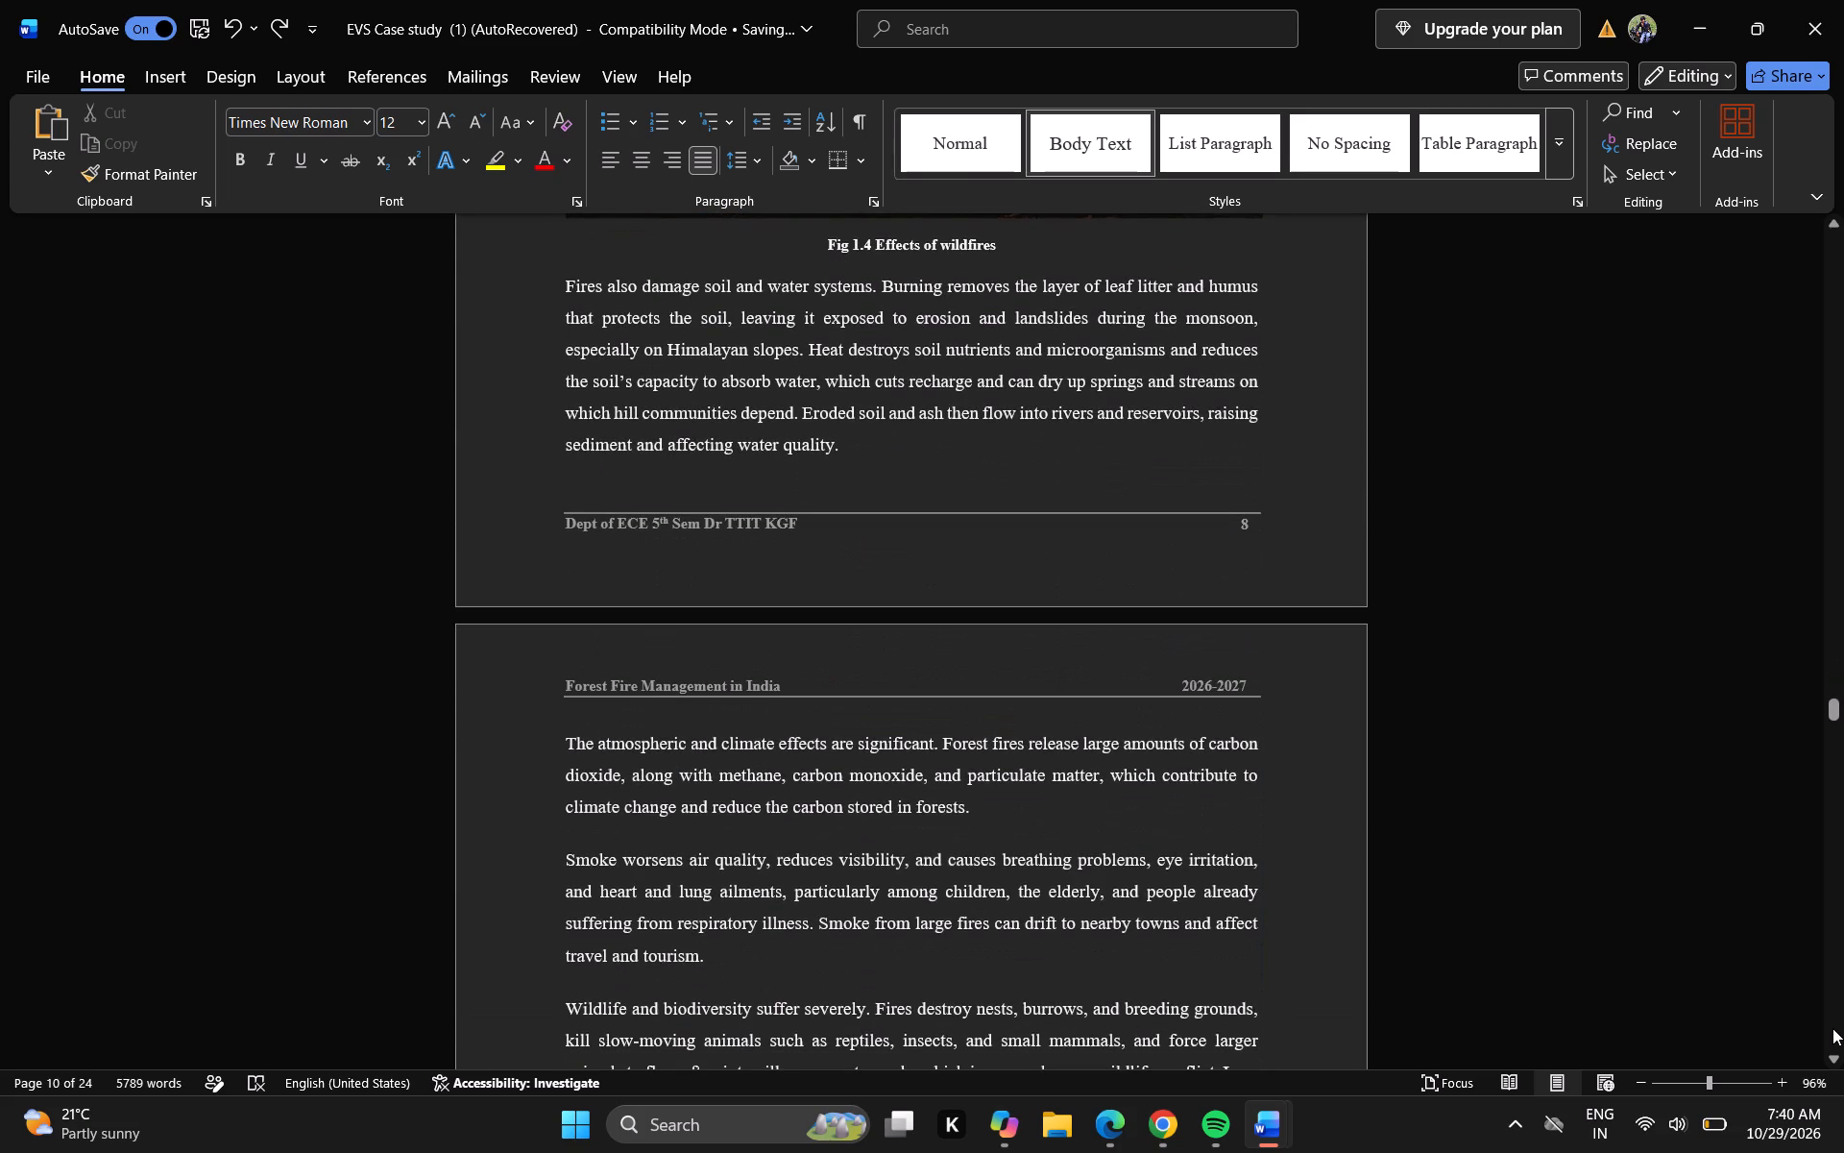
# Examine the Fig 1.1 caption under the watershed diagram in the introduction, checking its wording, font and size.
pyautogui.tripleClick(1839, 238)
pyautogui.tripleClick(1839, 238)
pyautogui.doubleClick(1839, 238)
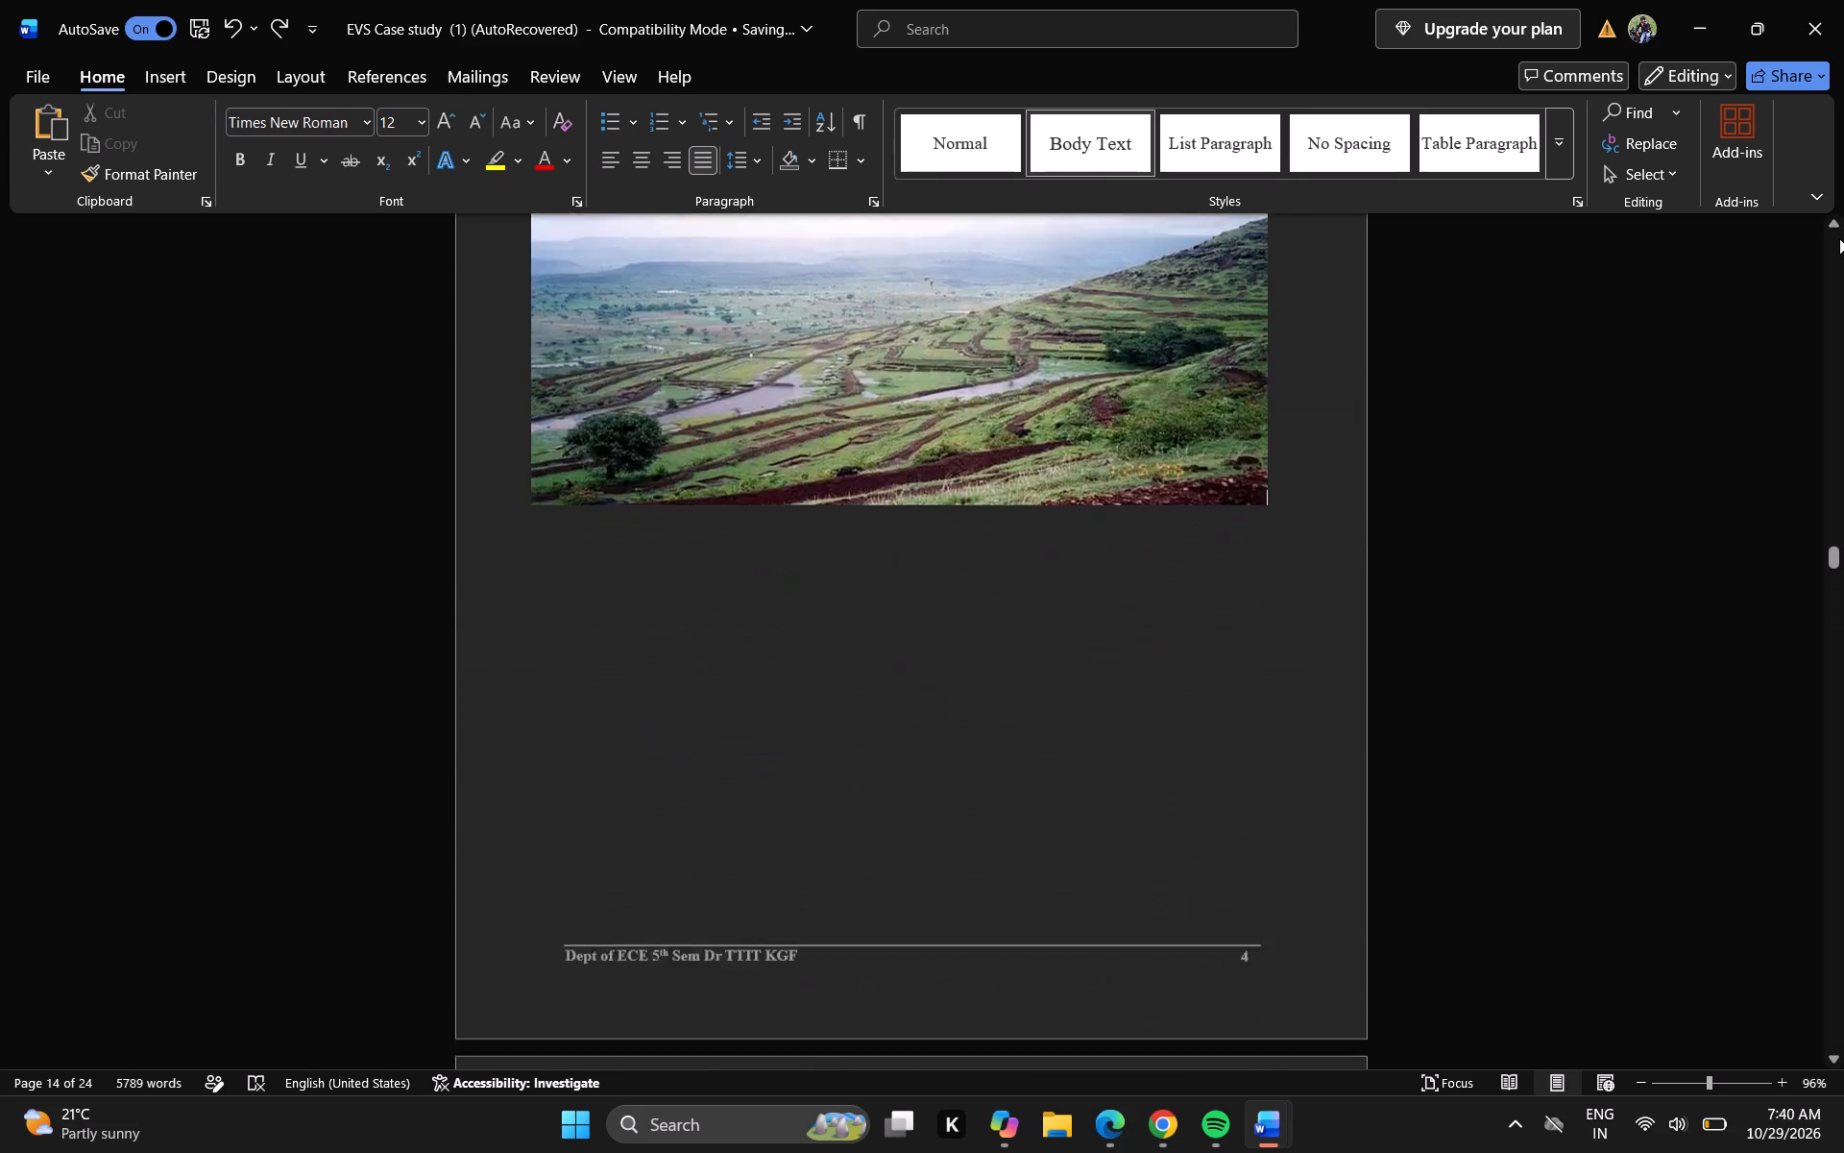
pyautogui.click(1839, 238)
pyautogui.click(1839, 238)
pyautogui.click(1839, 238)
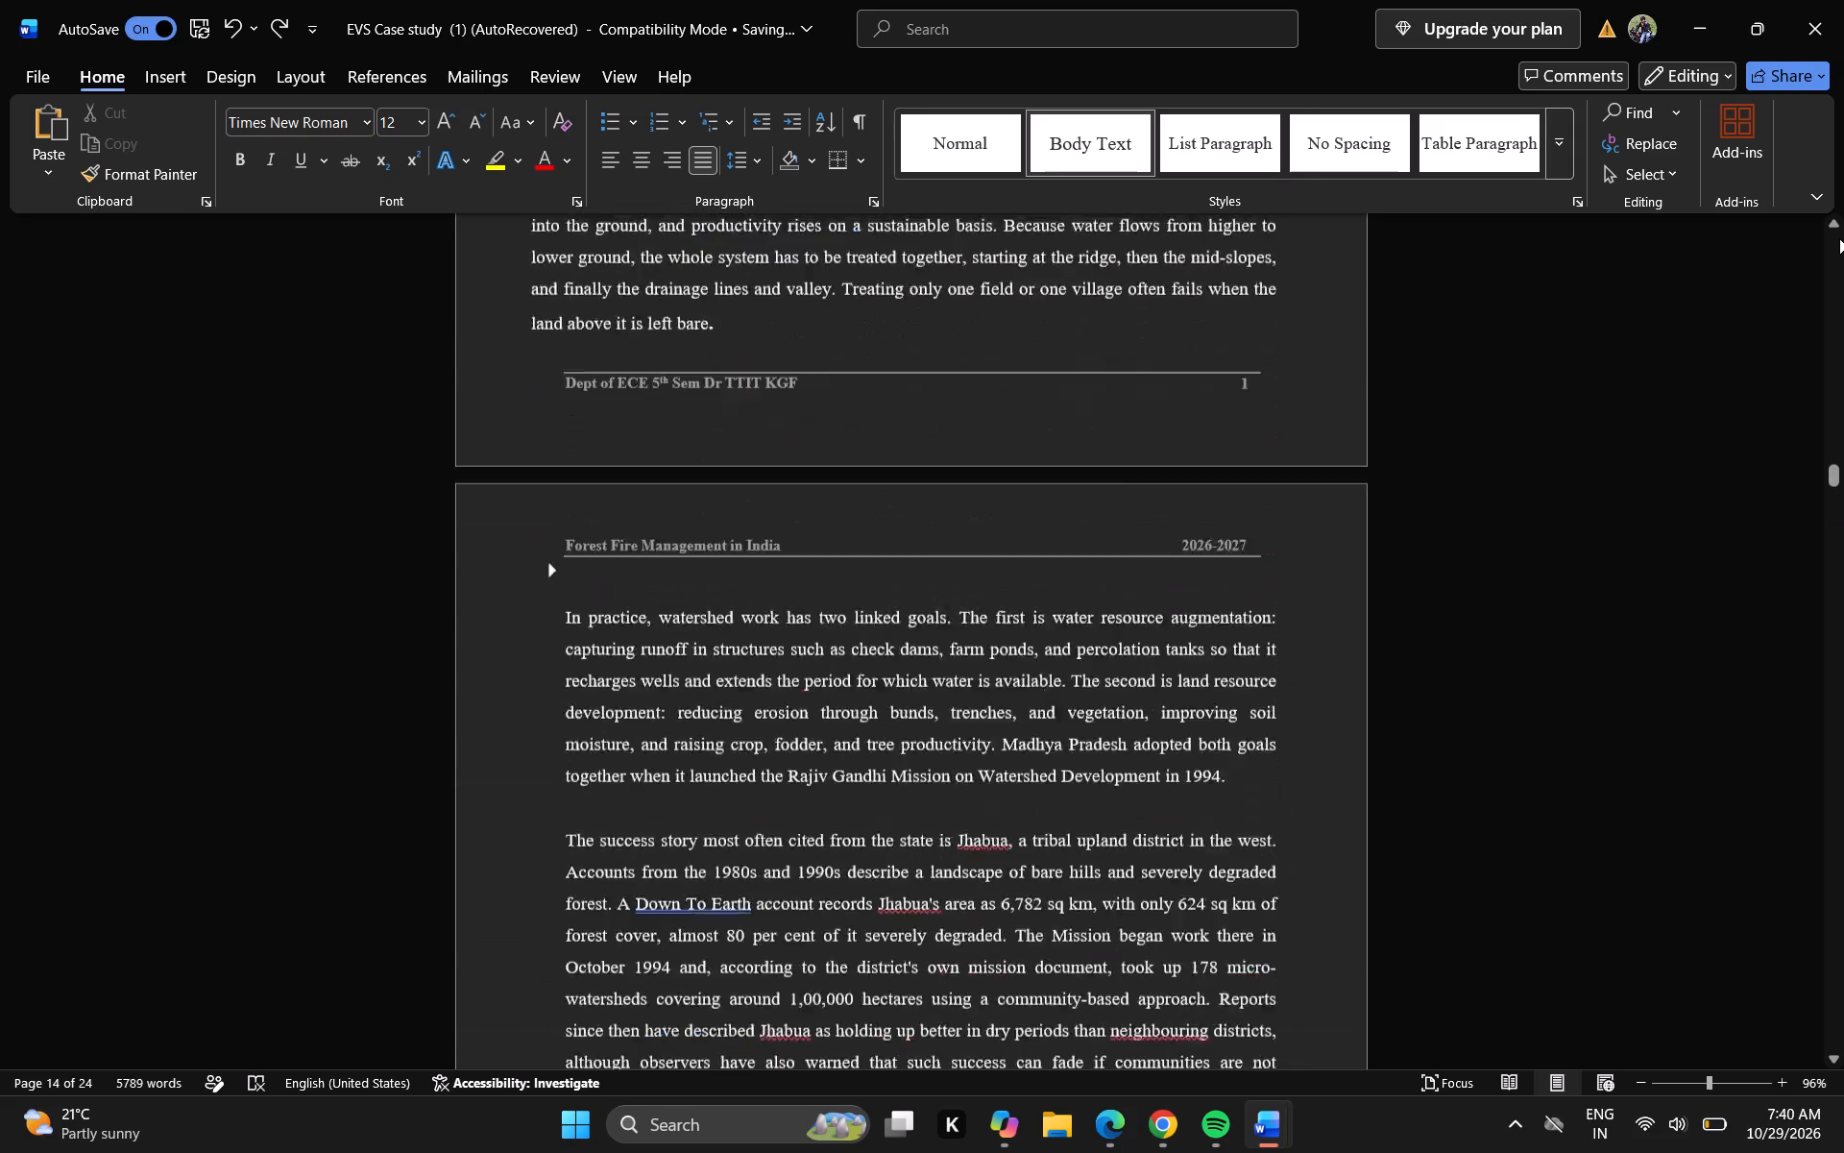
pyautogui.click(1839, 238)
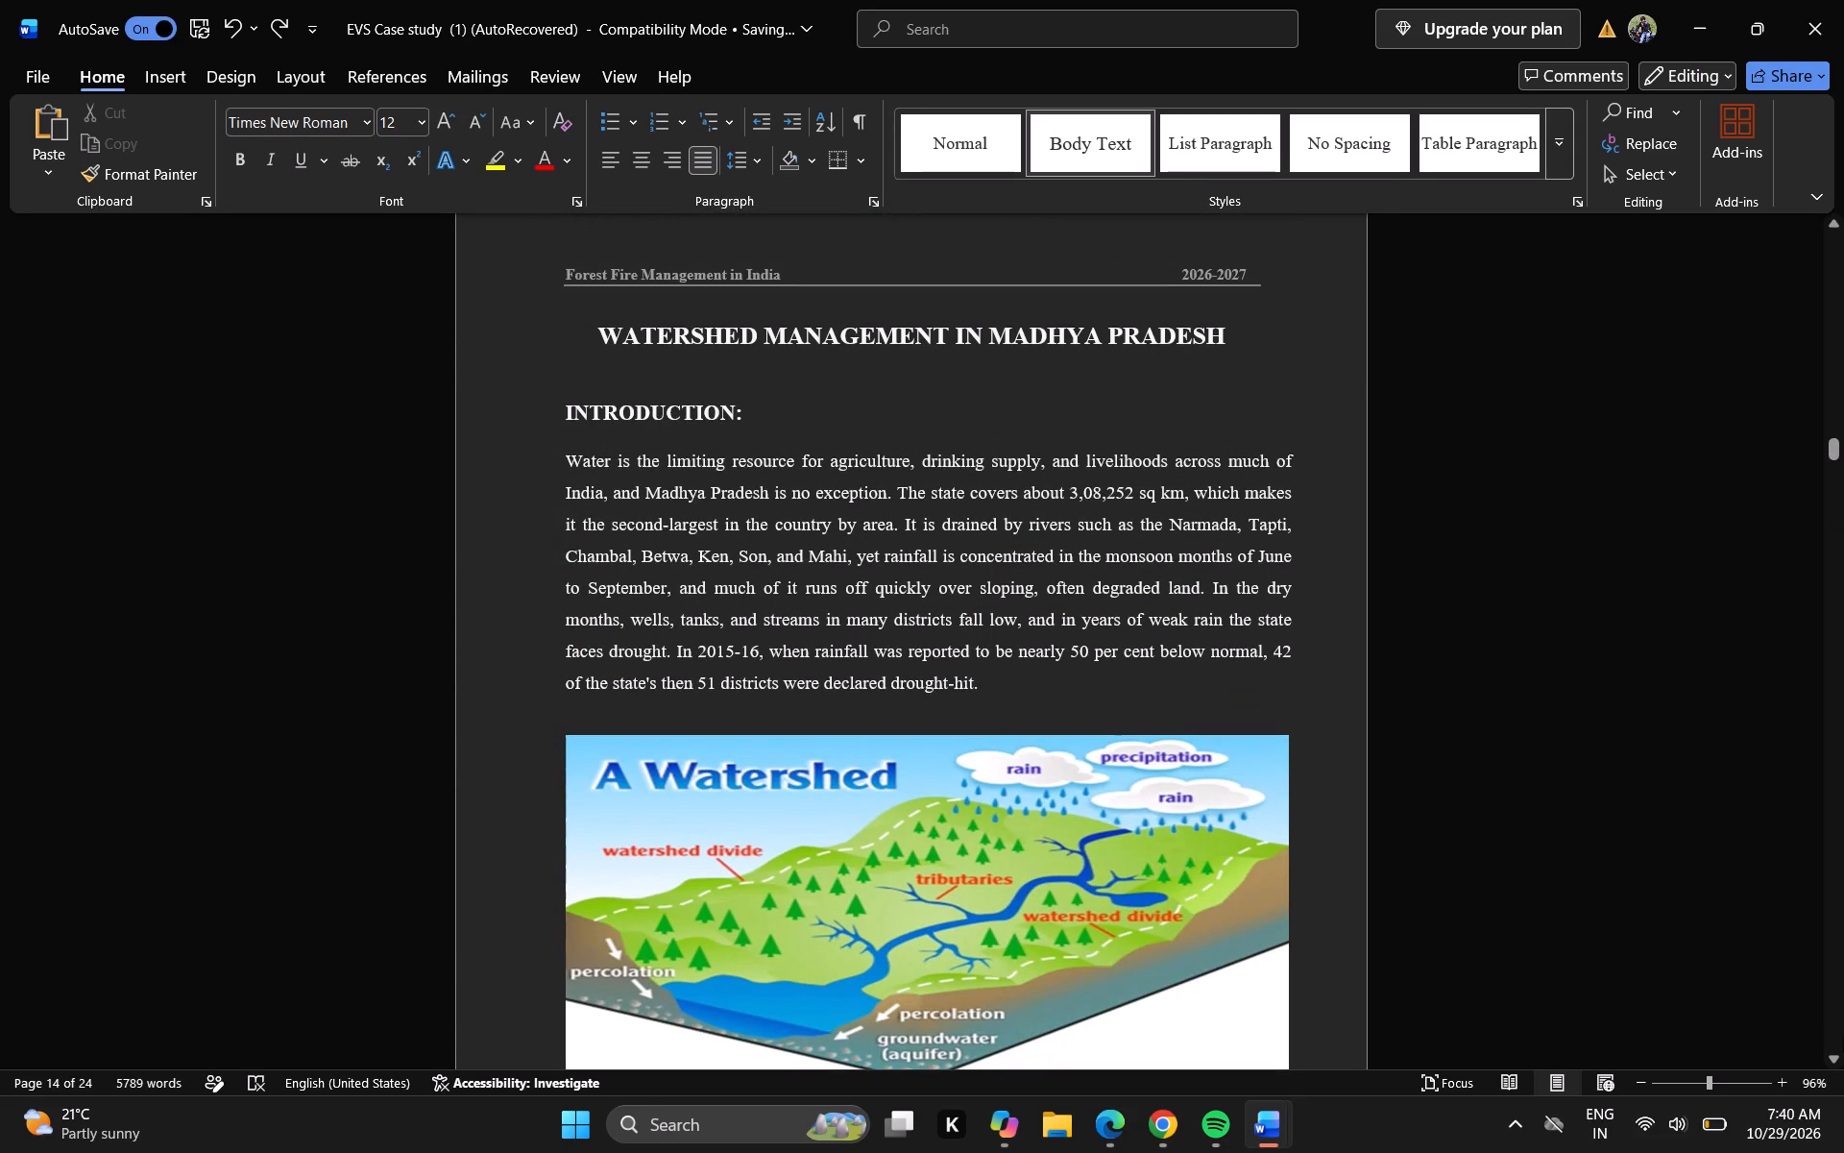
pyautogui.click(1832, 1049)
pyautogui.tripleClick(1832, 1049)
pyautogui.tripleClick(1832, 1049)
pyautogui.doubleClick(1832, 1049)
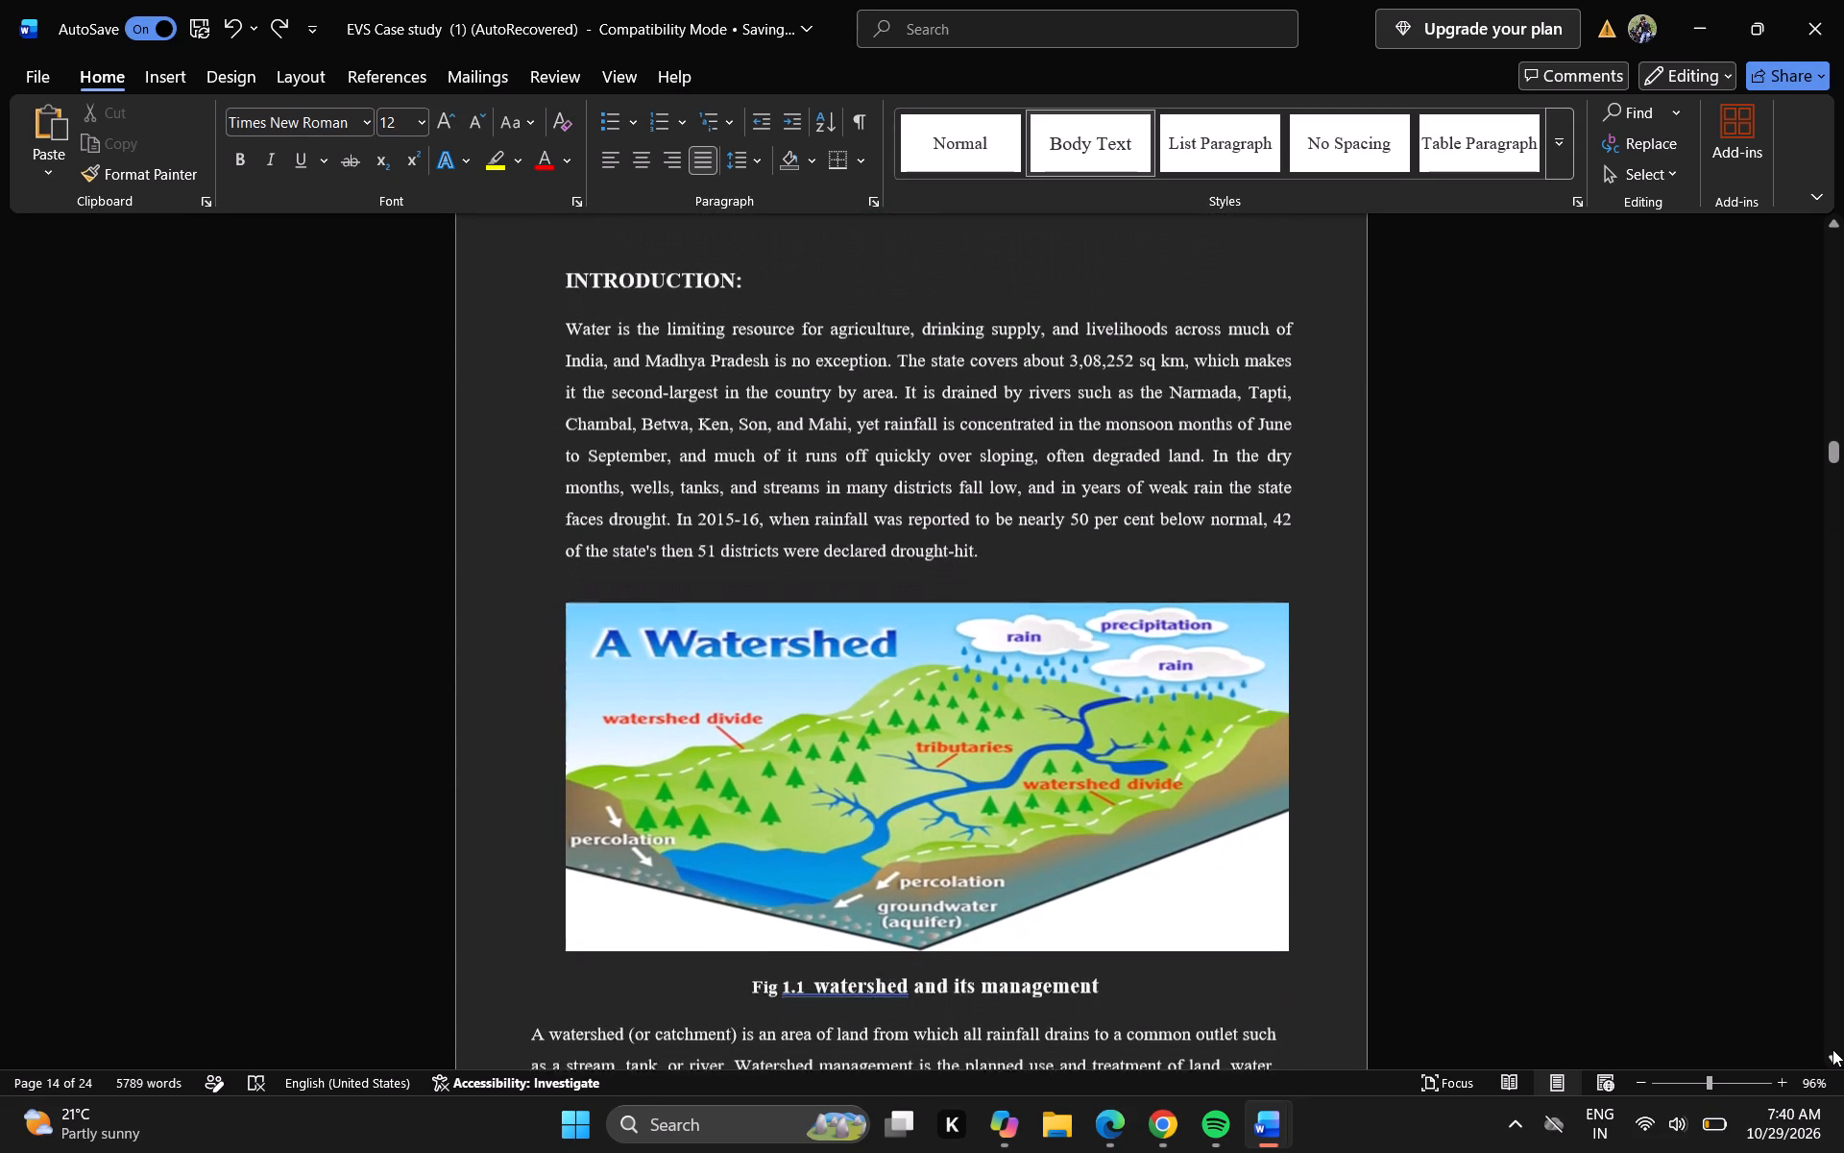
pyautogui.moveTo(1832, 1049); pyautogui.dragTo(895, 1152)
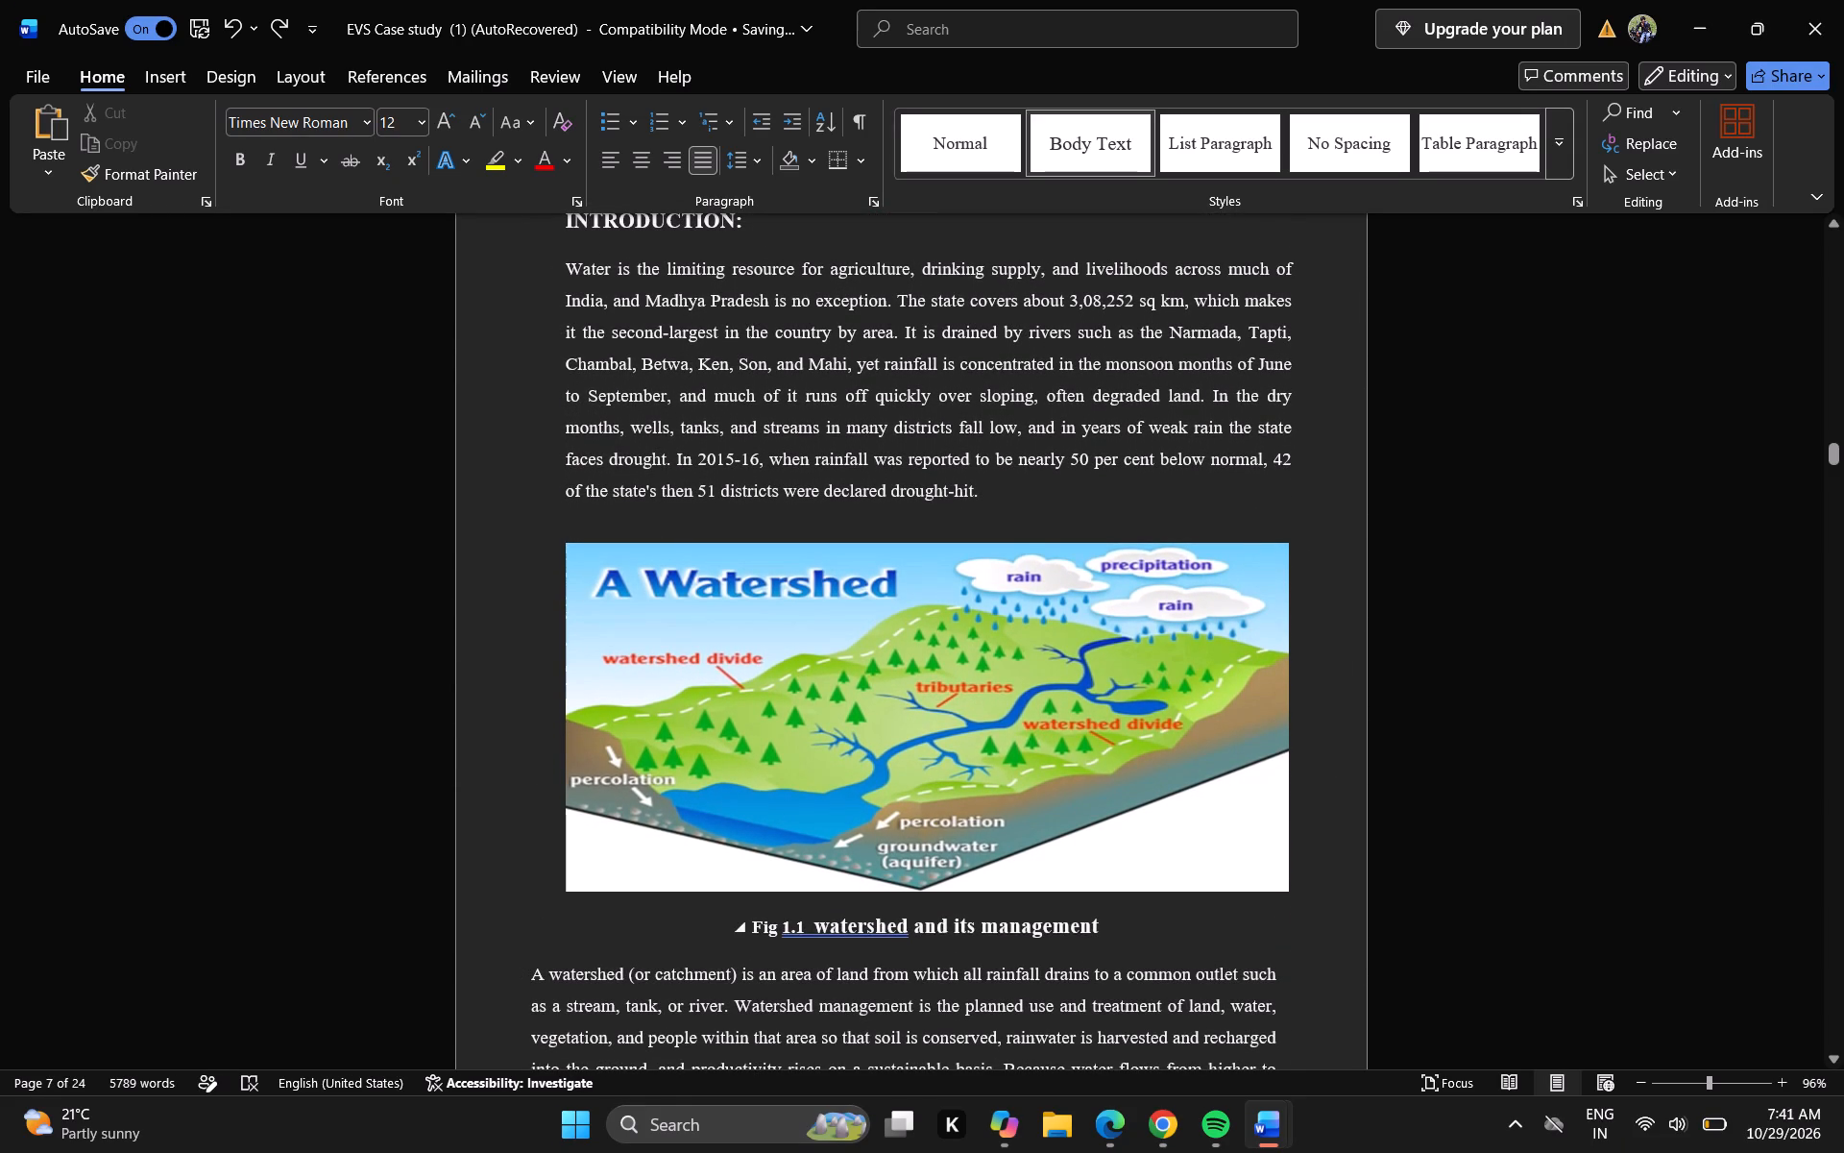
pyautogui.doubleClick(1031, 930)
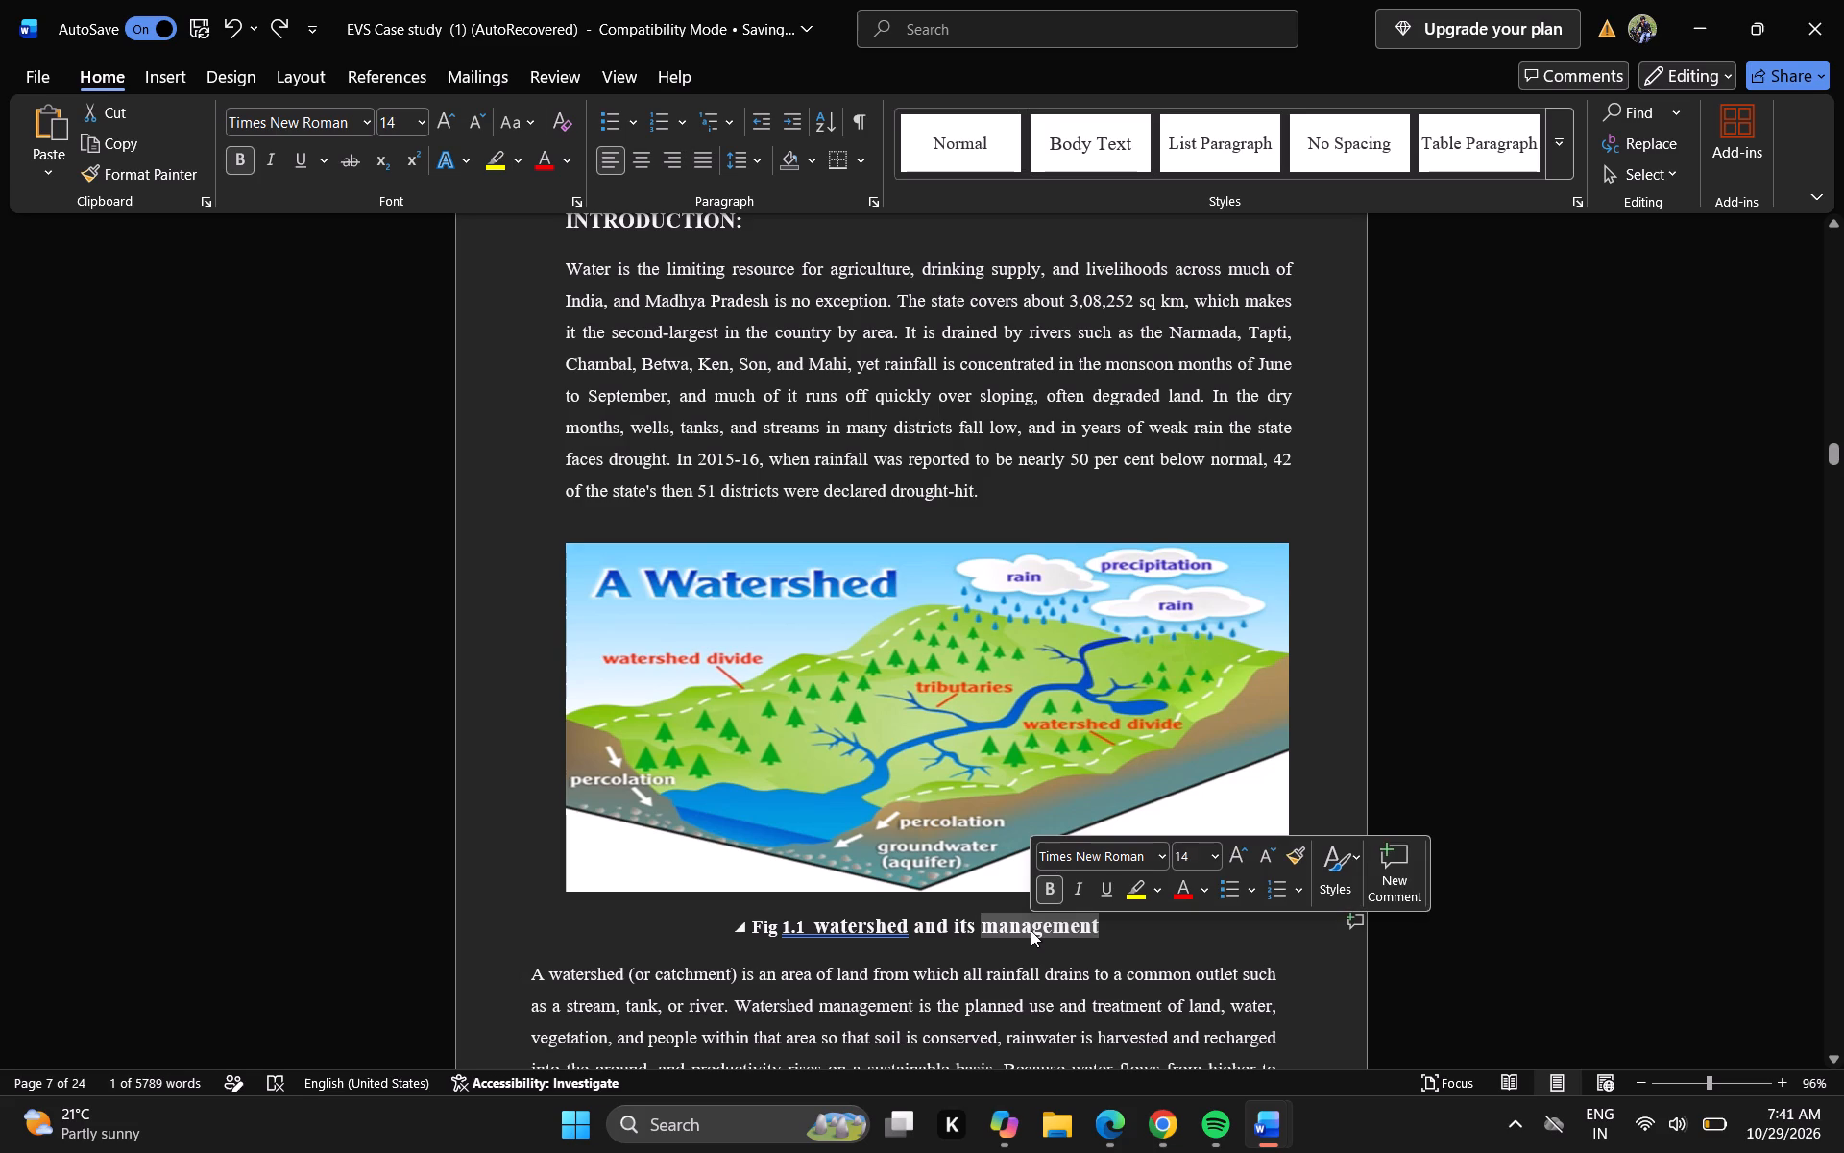
pyautogui.click(1031, 930)
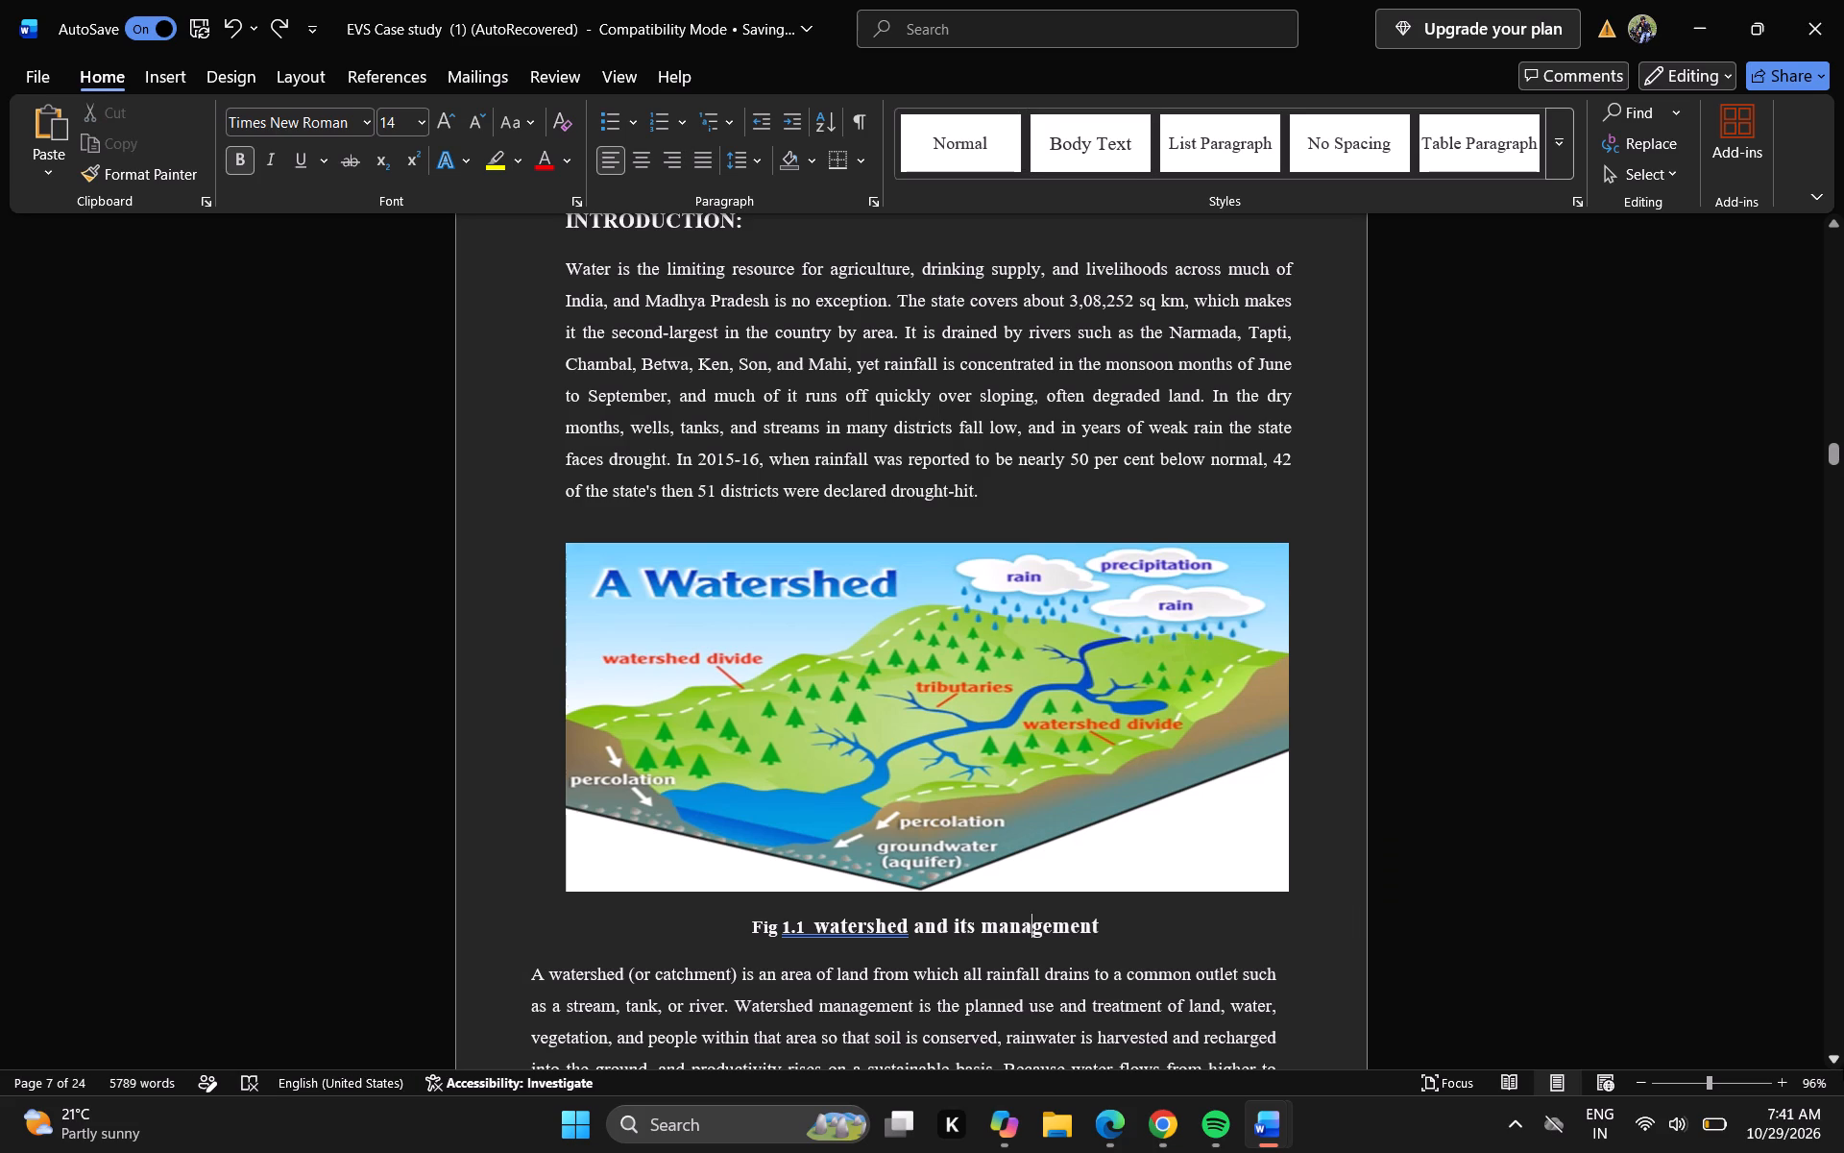
# Remove the extra blank line between the Causes for Watershed Management paragraph and the terraced hillside picture.
pyautogui.click(1840, 1040)
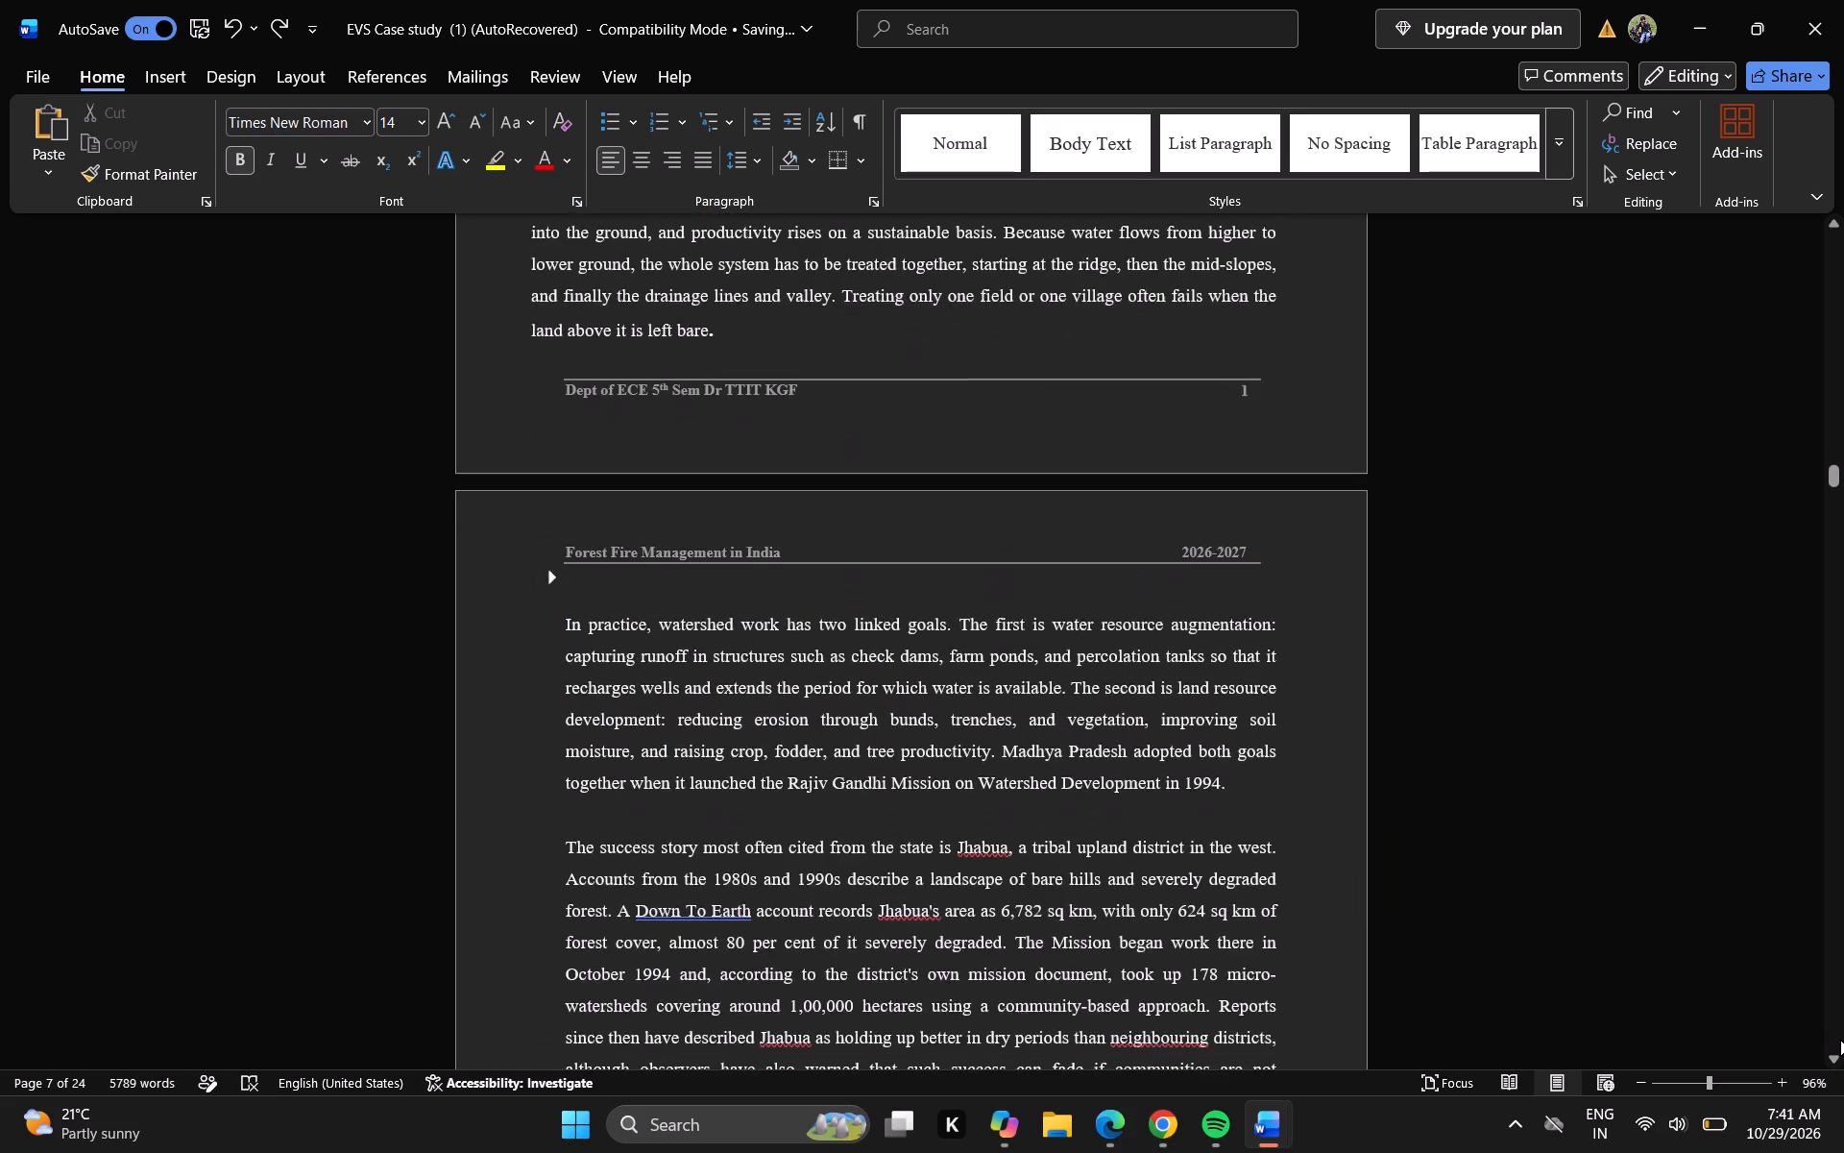
pyautogui.click(1840, 1040)
pyautogui.click(1840, 1040)
pyautogui.click(1840, 1040)
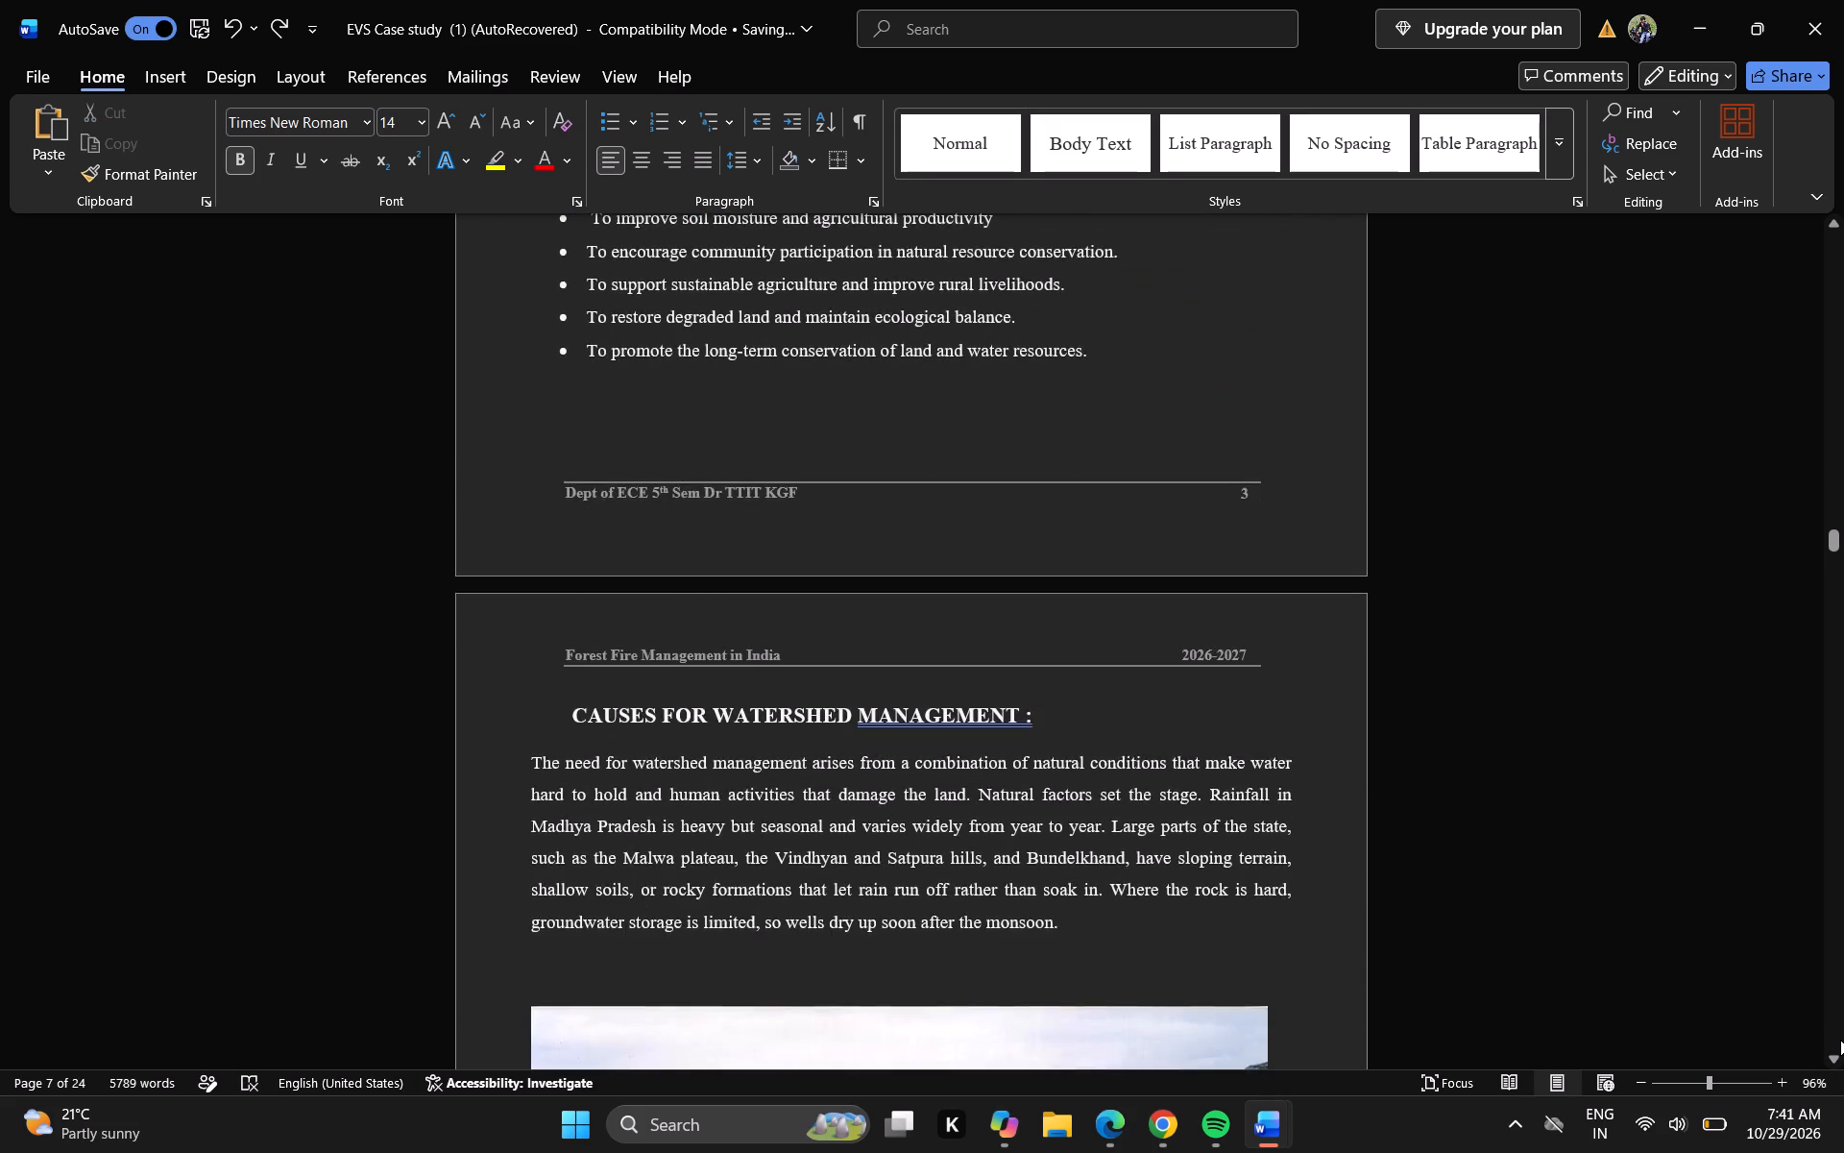
pyautogui.click(1840, 1040)
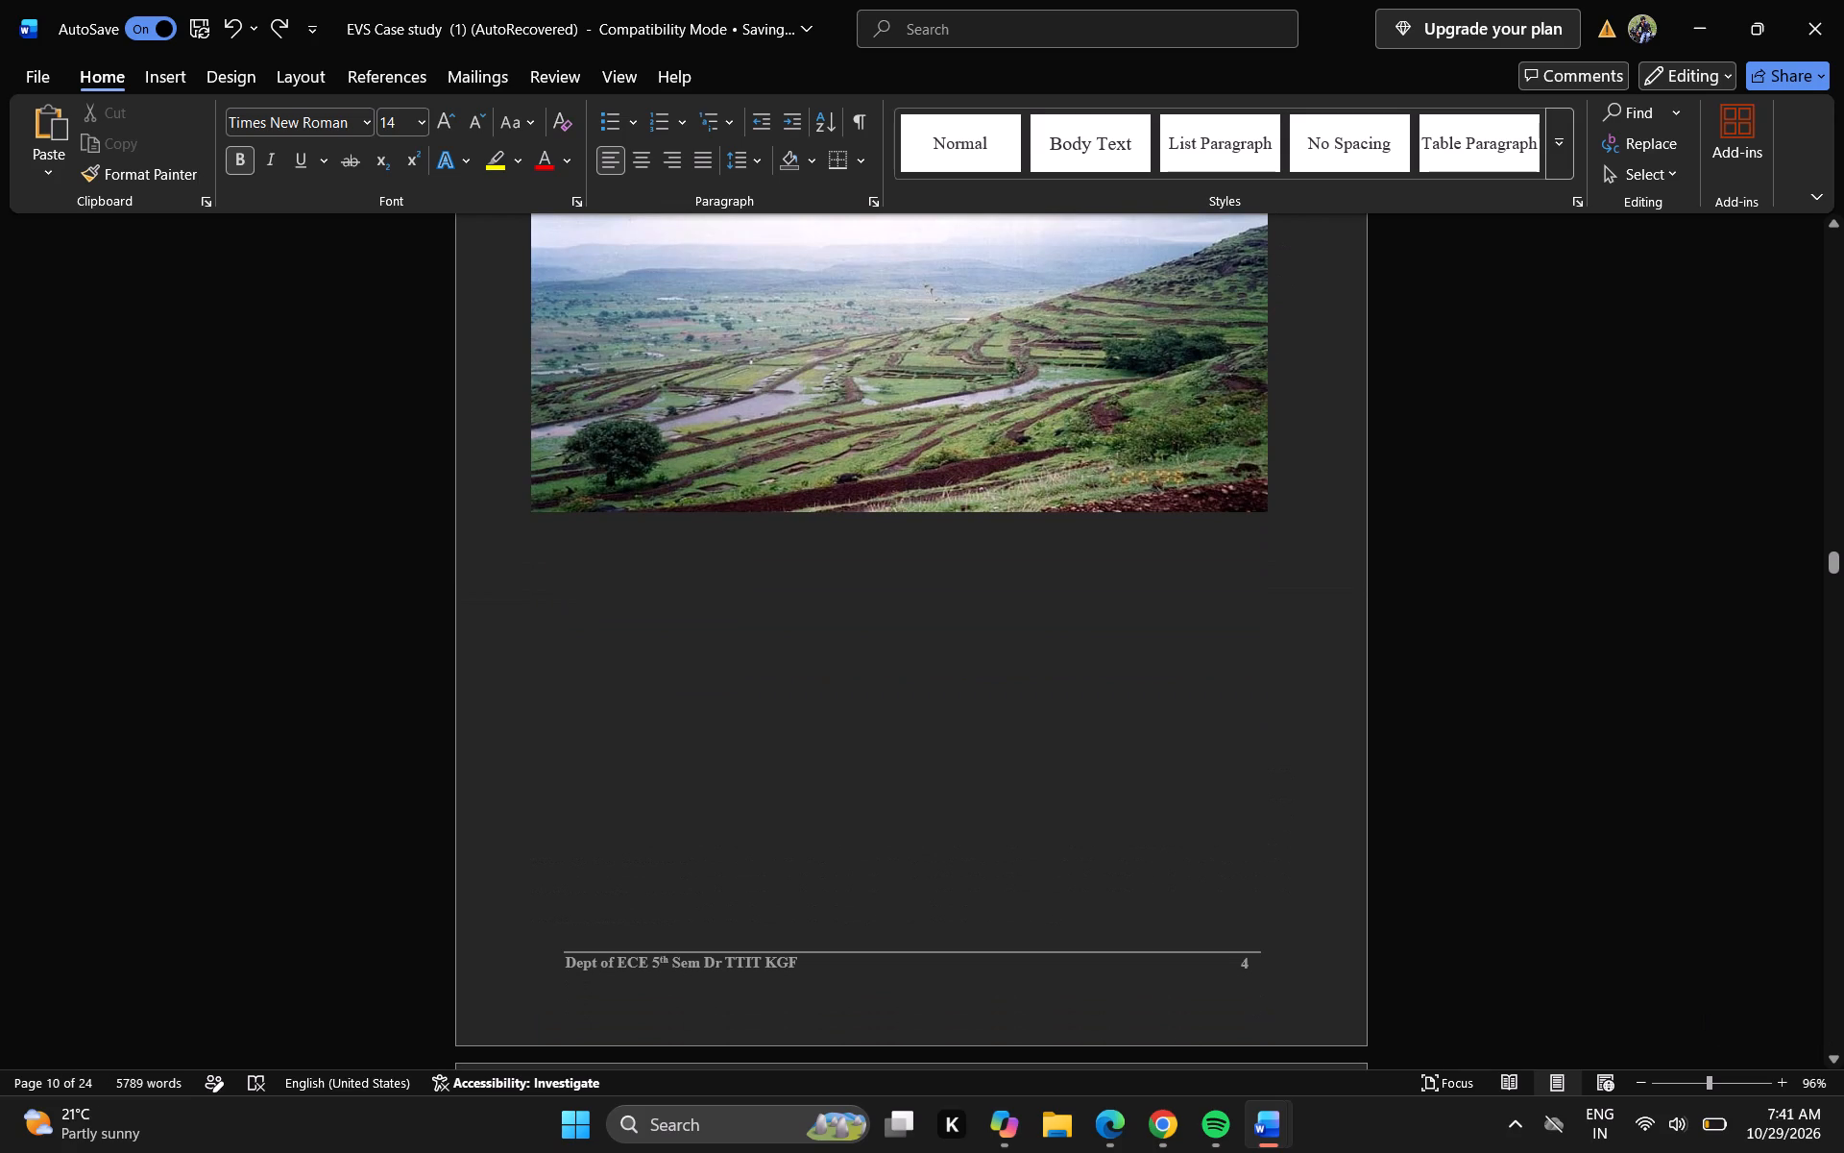
pyautogui.click(737, 575)
pyautogui.click(737, 575)
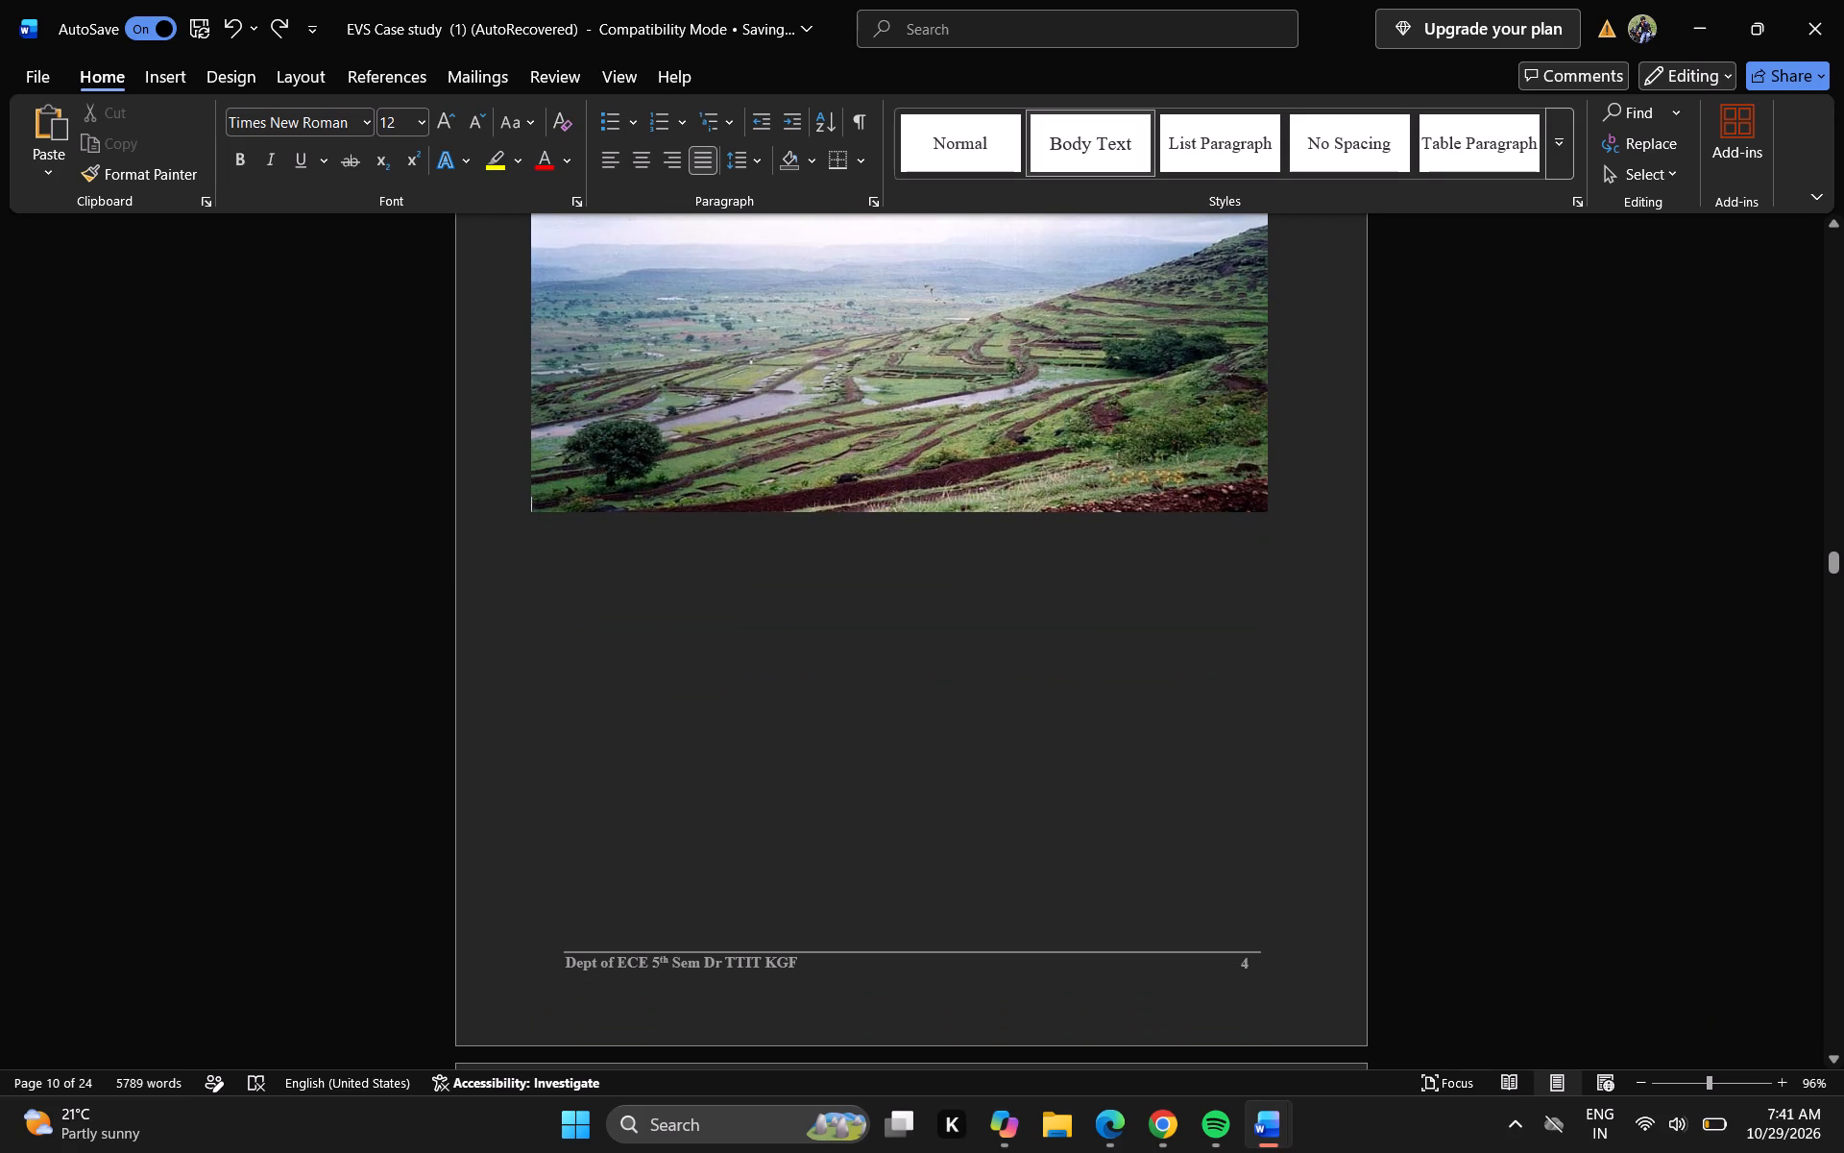
pyautogui.press('Return')
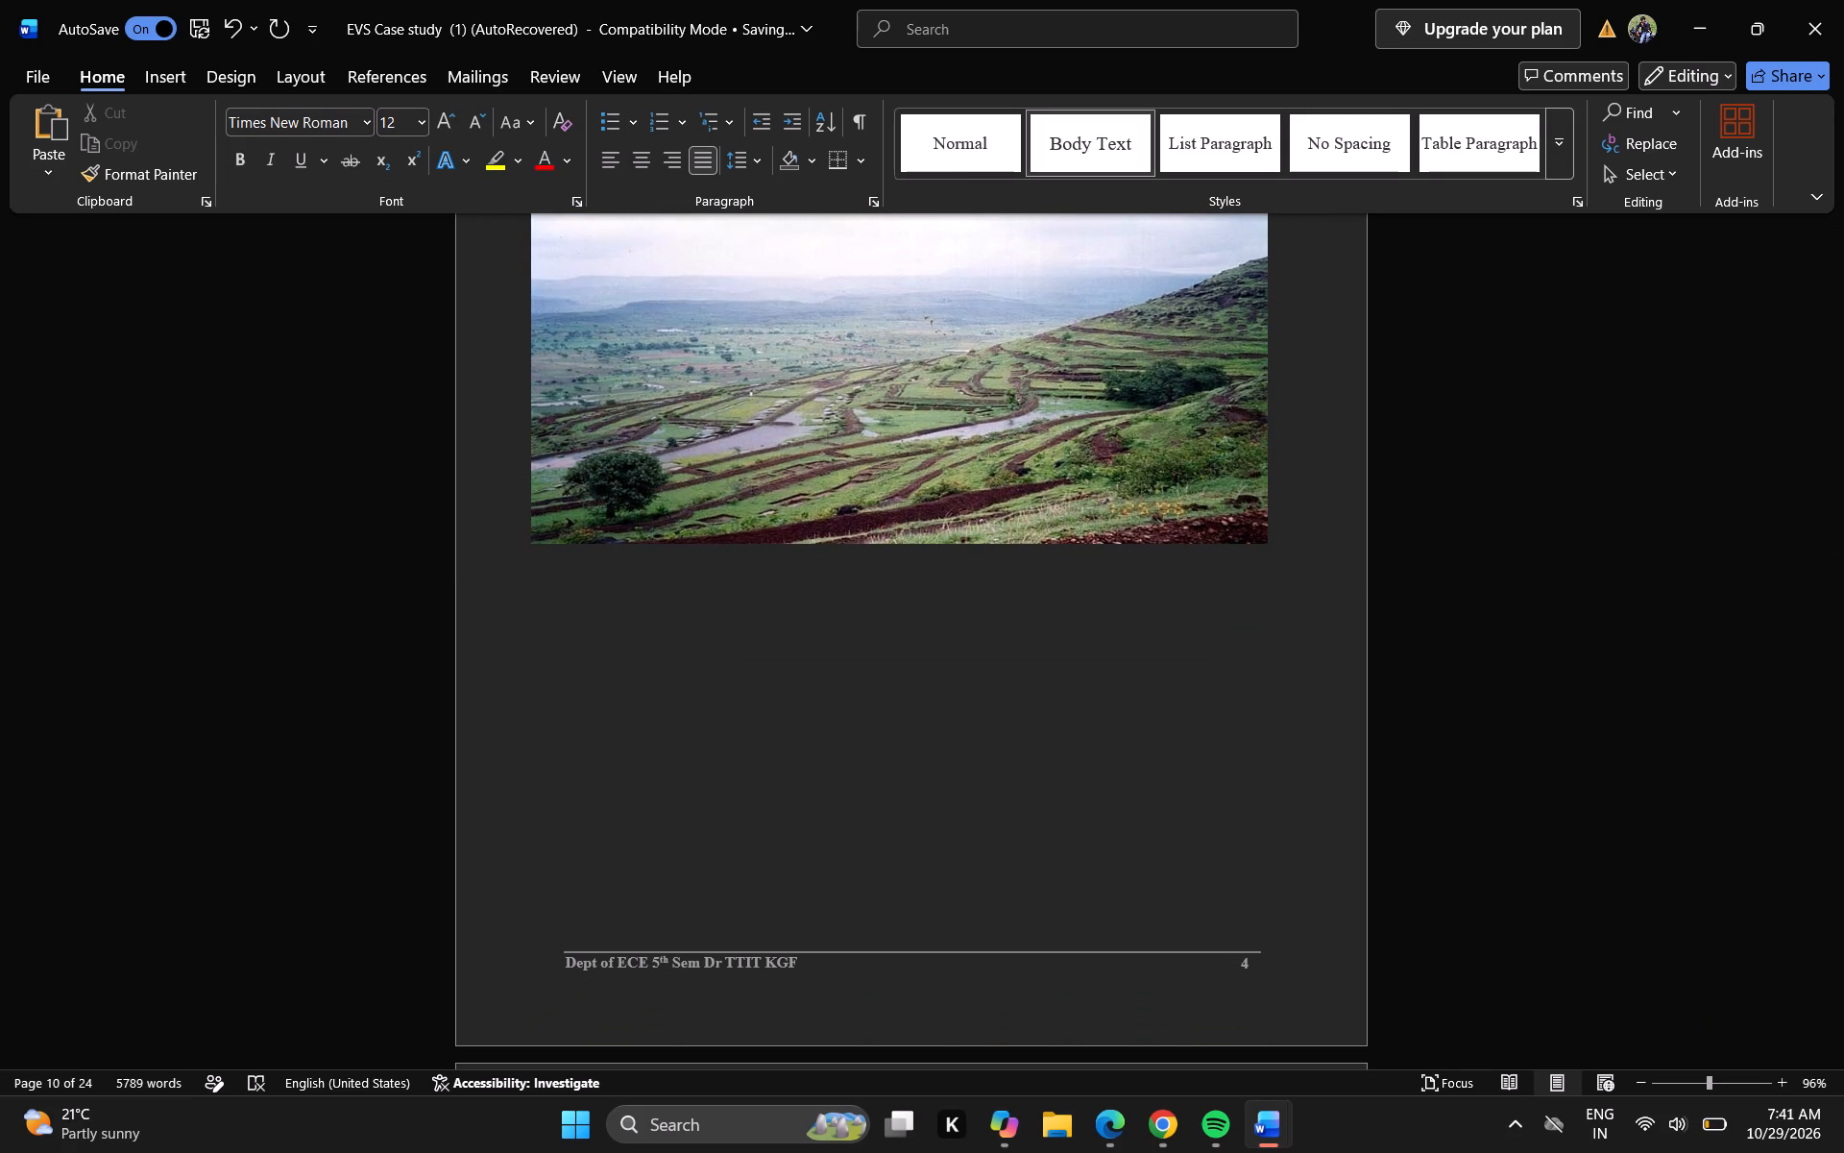
pyautogui.press('BackSpace')
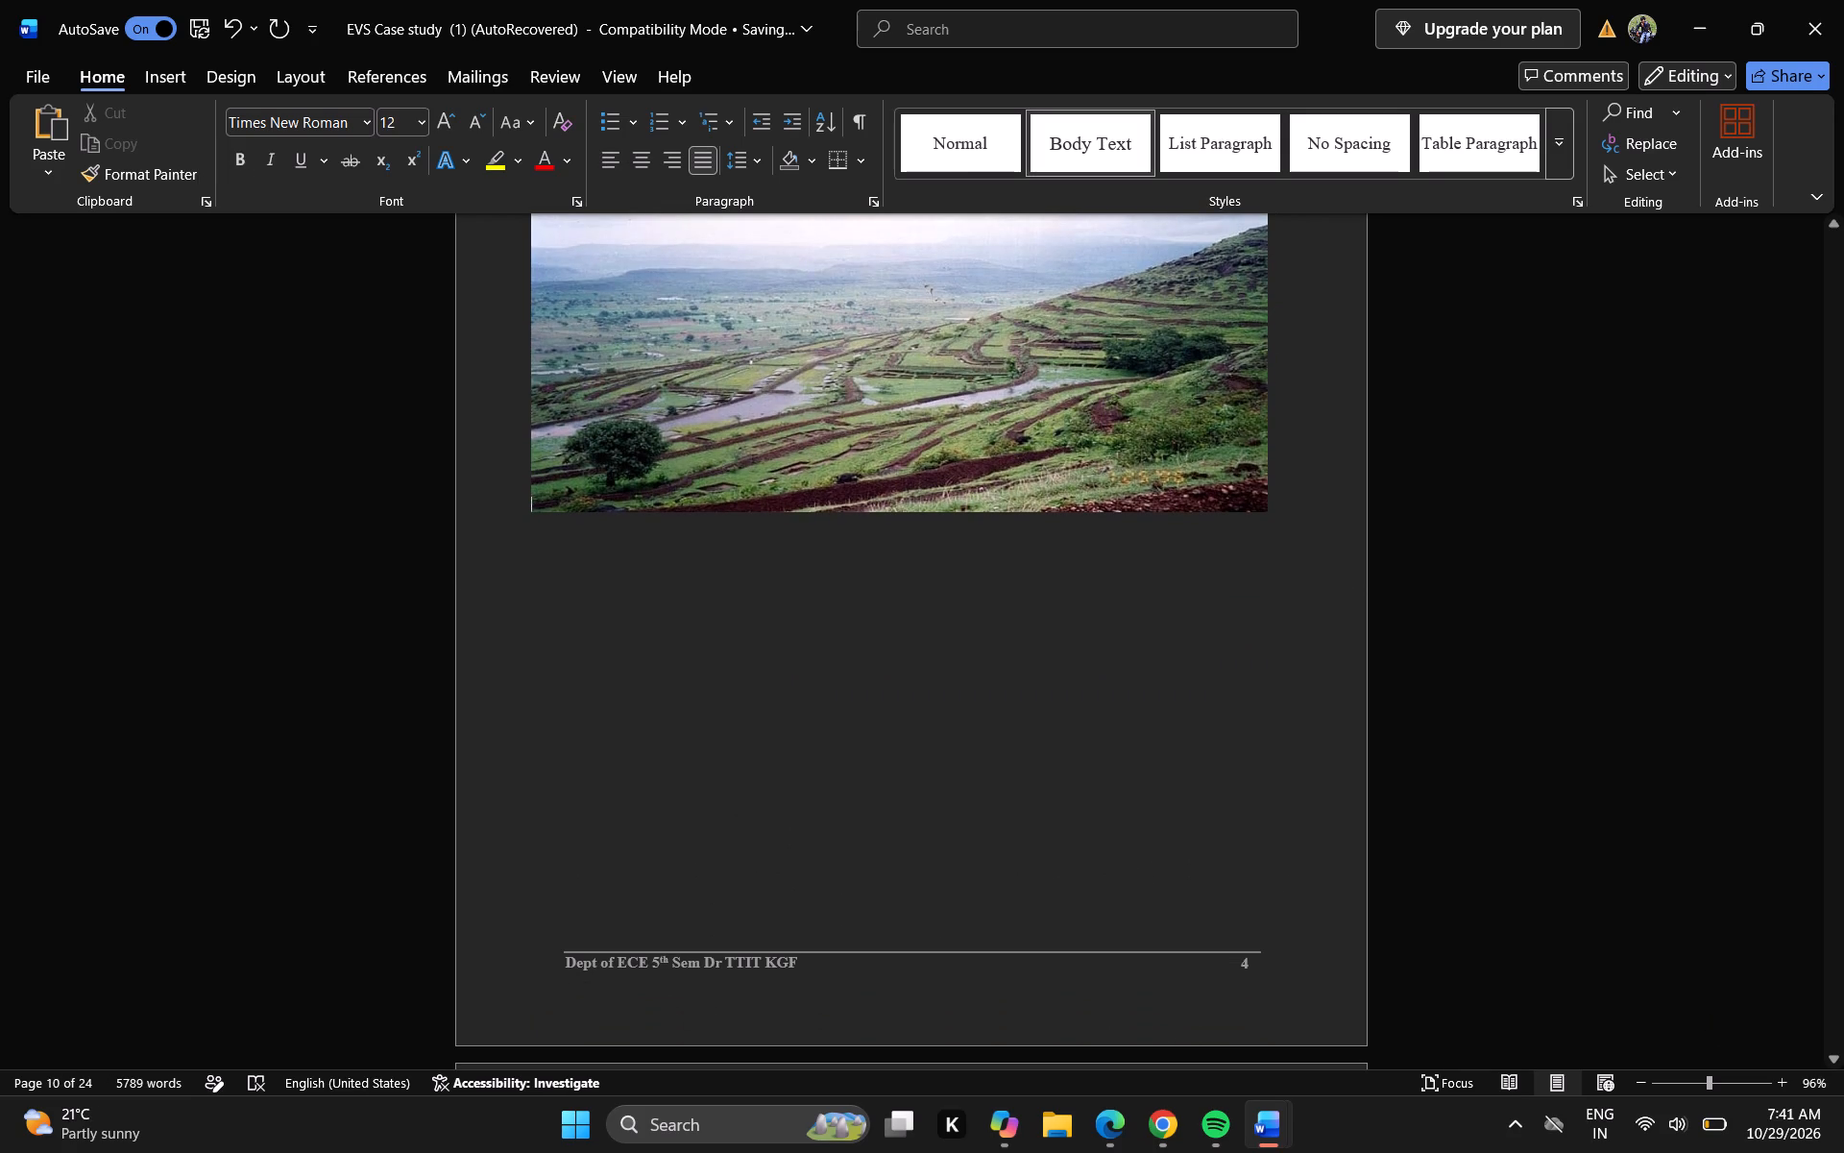
pyautogui.click(1835, 231)
pyautogui.tripleClick(1835, 231)
pyautogui.tripleClick(1835, 231)
pyautogui.tripleClick(1835, 231)
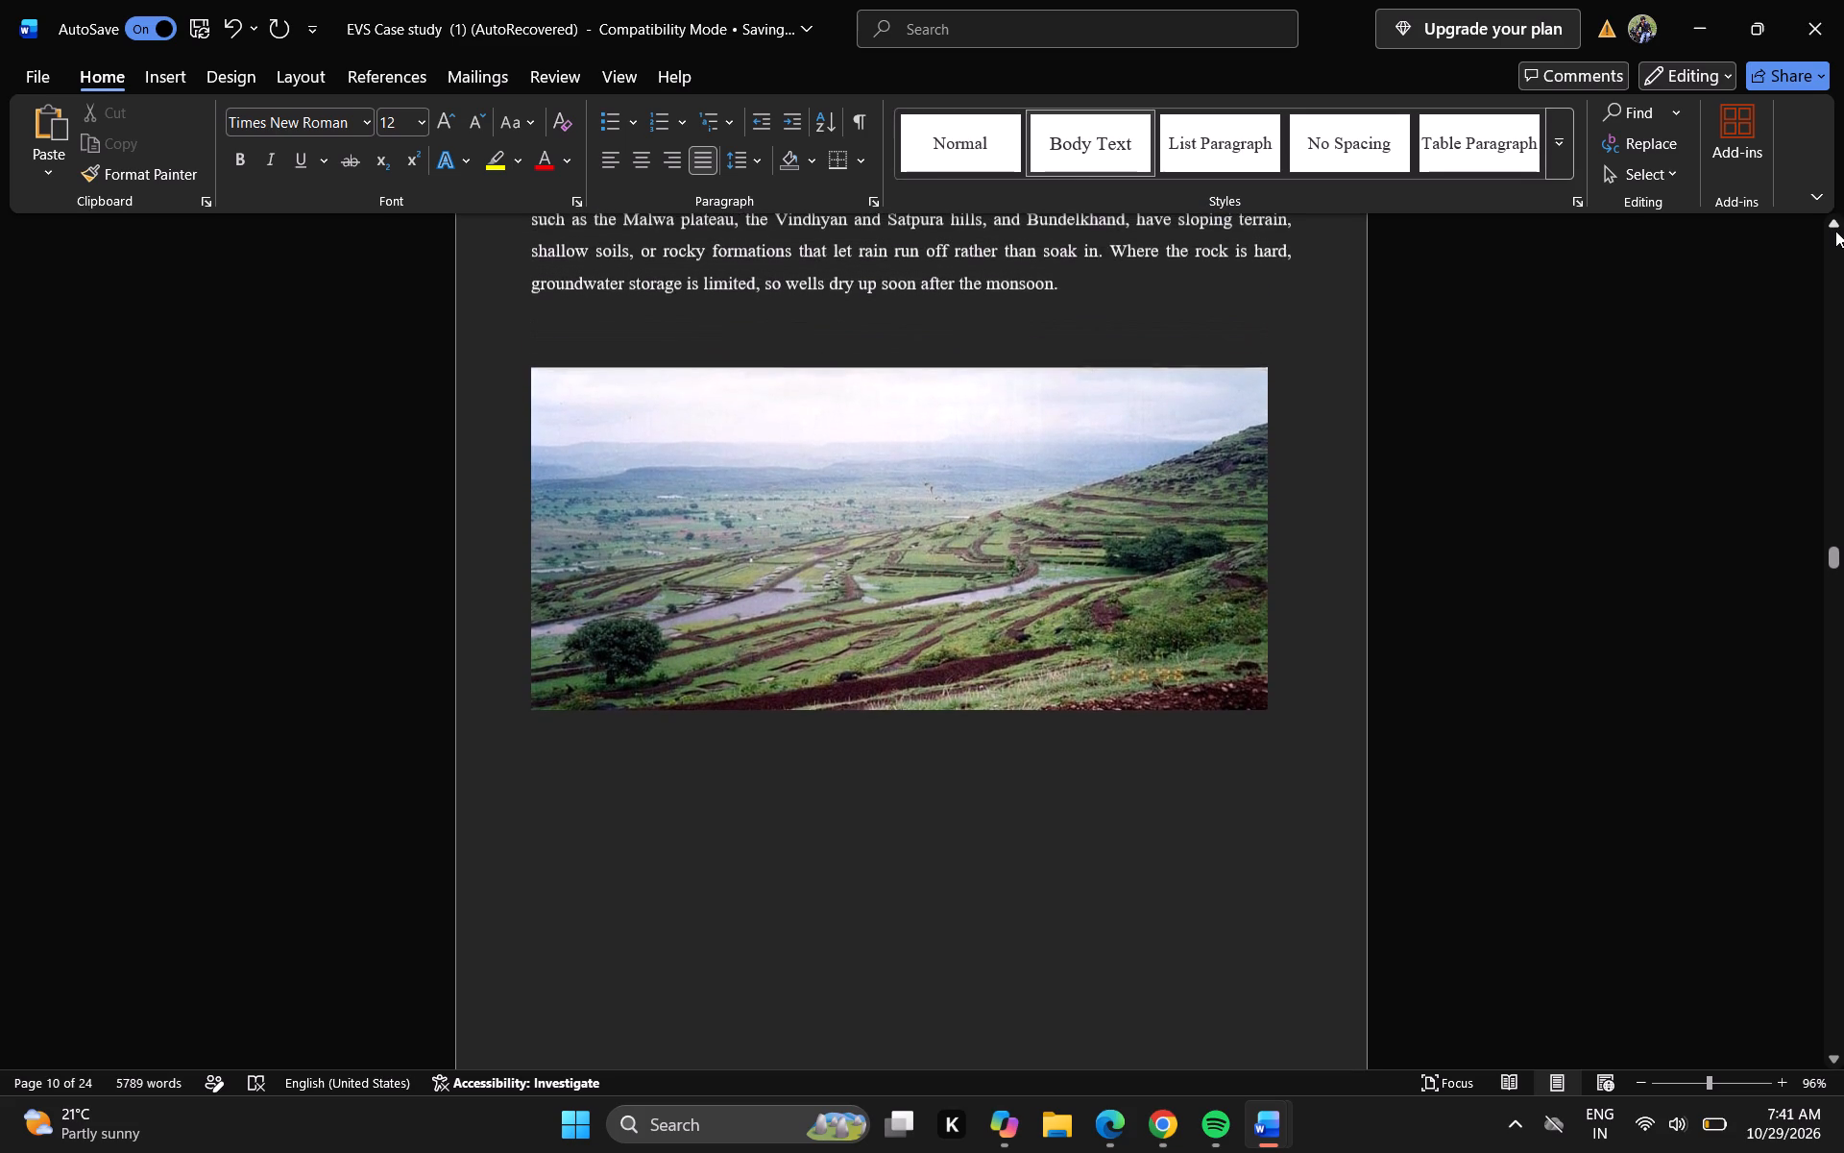
pyautogui.click(1835, 231)
pyautogui.press('BackSpace')
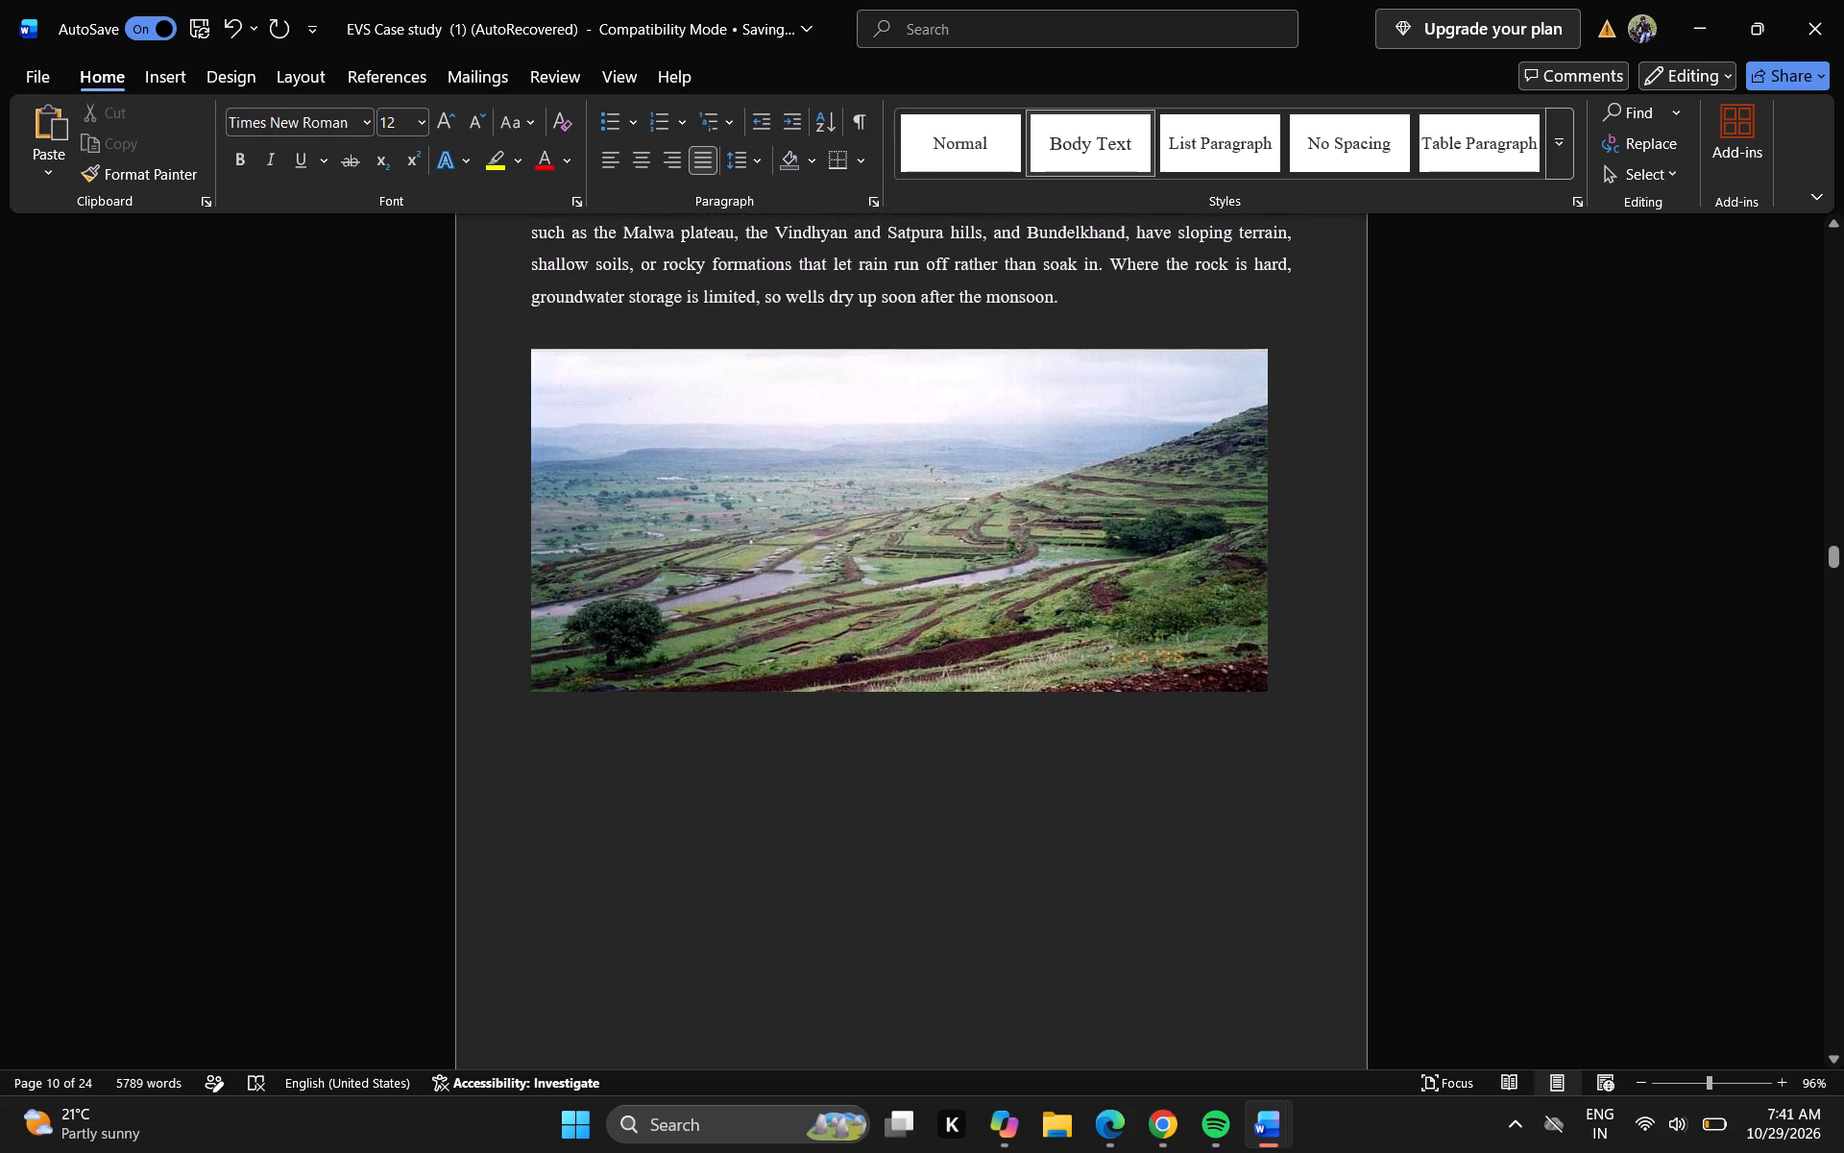
# Add blank space below the terraced hillside picture and paste the copied content there on a line indented by three tabs.
pyautogui.click(1285, 689)
pyautogui.press('Return')
pyautogui.press('Return')
pyautogui.press('Return')
pyautogui.press('BackSpace')
pyautogui.press('Tab')
pyautogui.press('Tab')
pyautogui.press('Tab')
pyautogui.hotkey('ctrl', 'v')
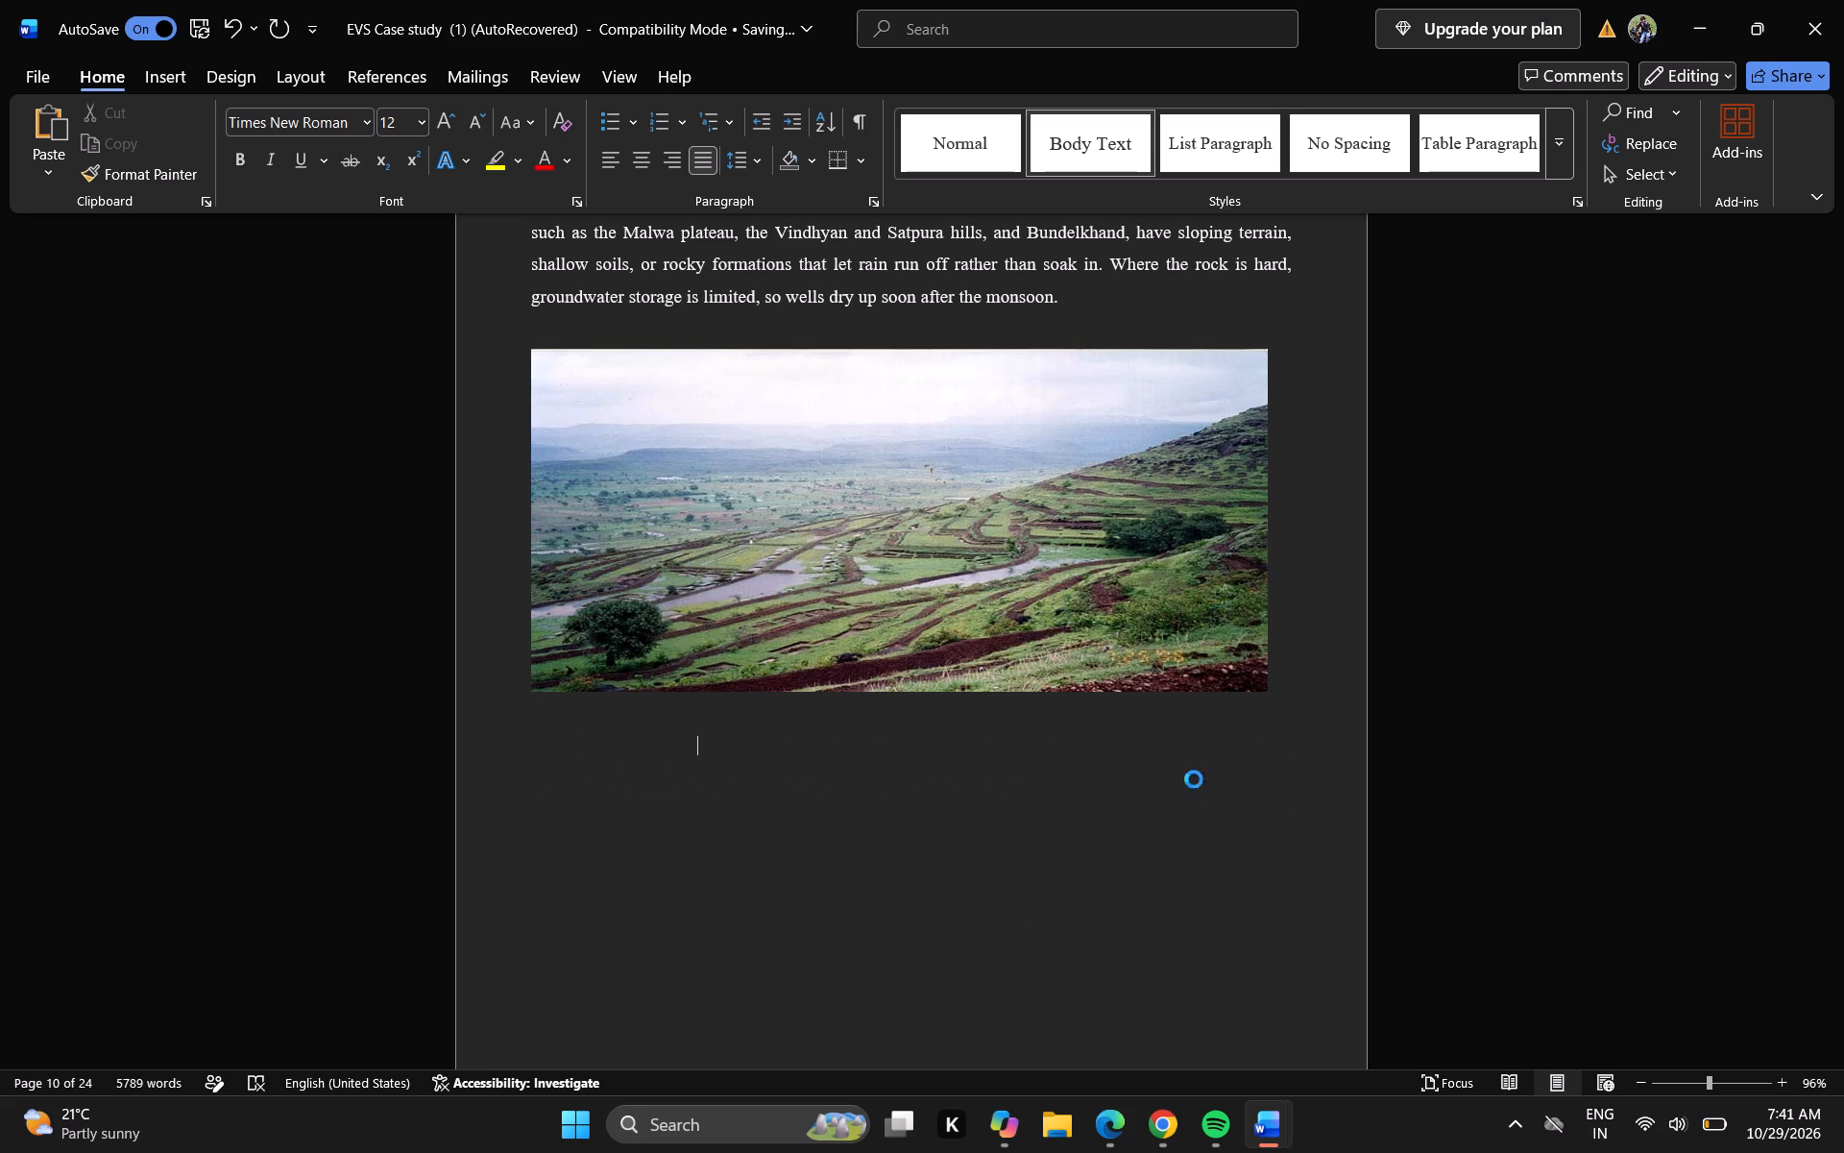
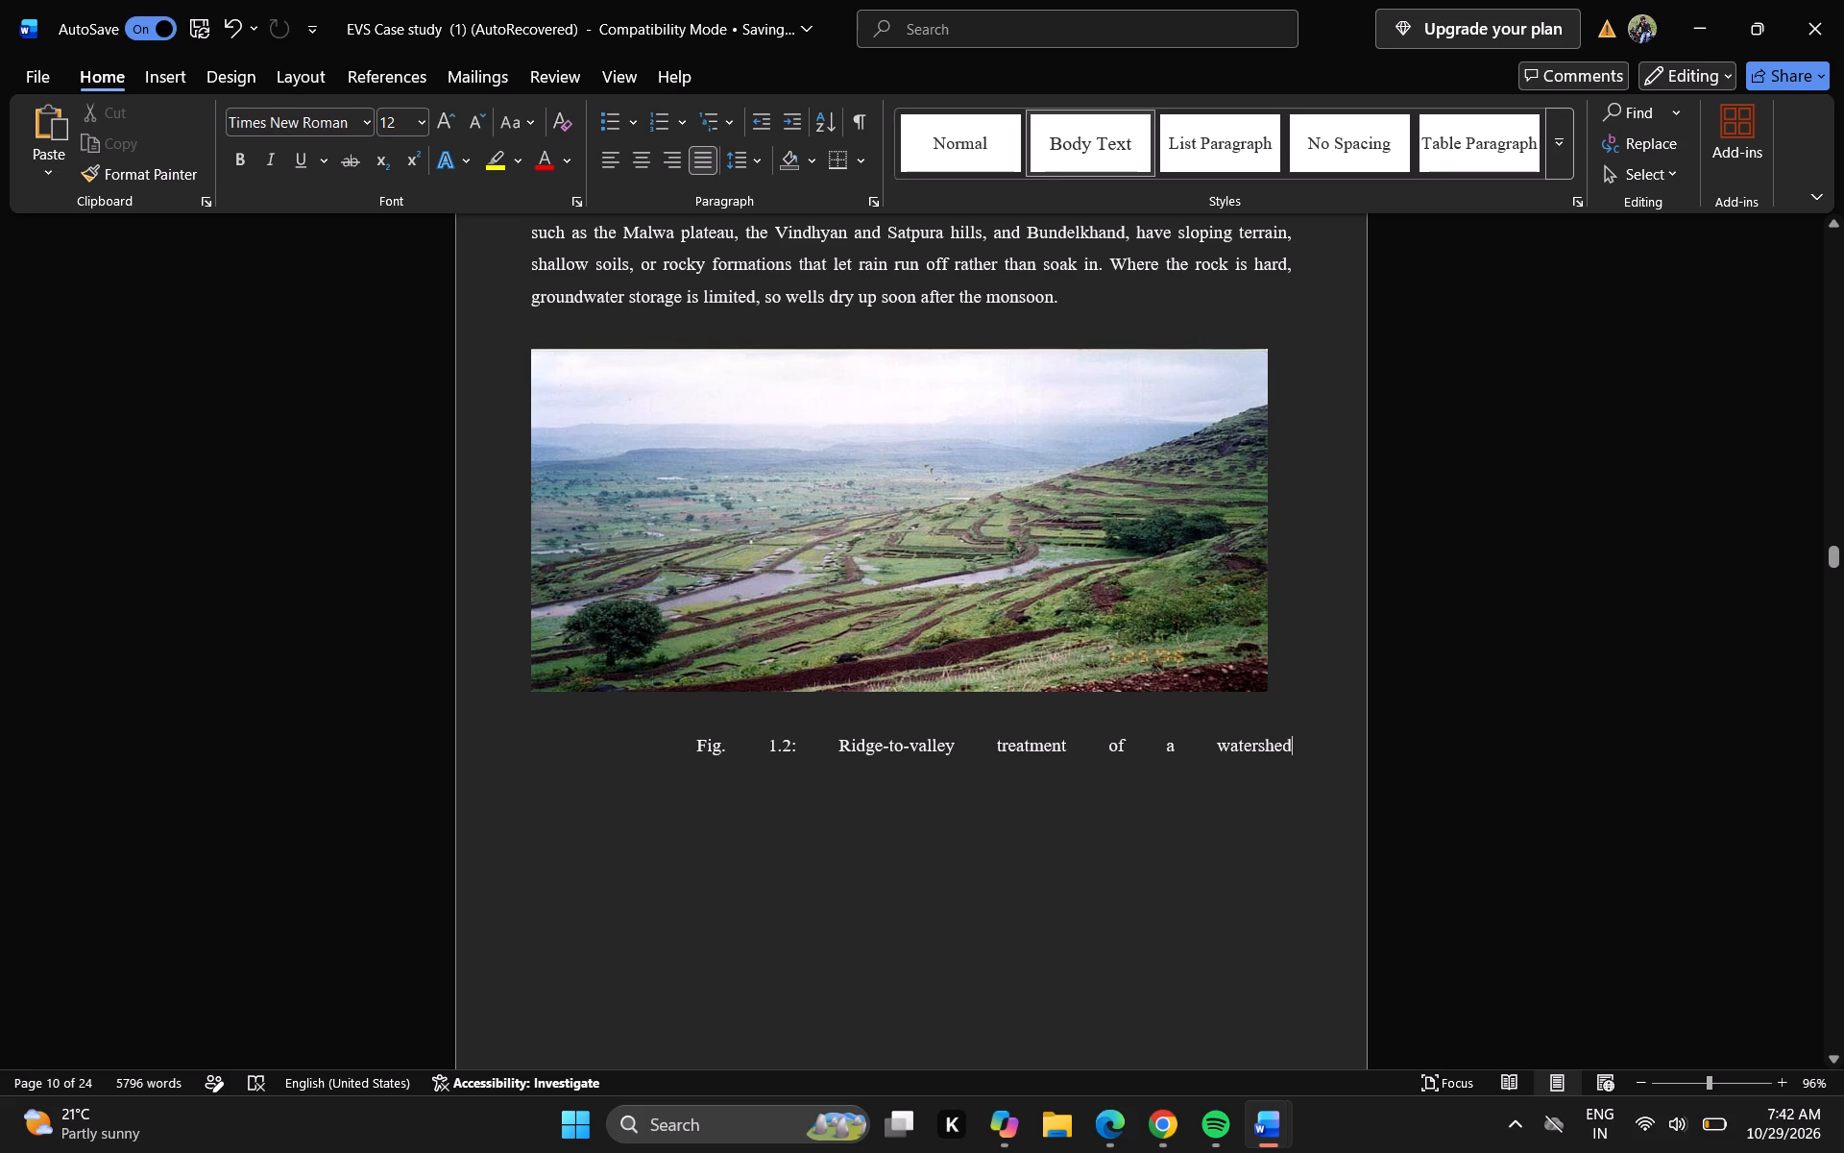
# Close the wide gaps in the Fig. 1.2 caption by deleting the spaces before "1.2:", "Ridge-to-valley" and "treatment".
pyautogui.click(770, 744)
pyautogui.press('BackSpace')
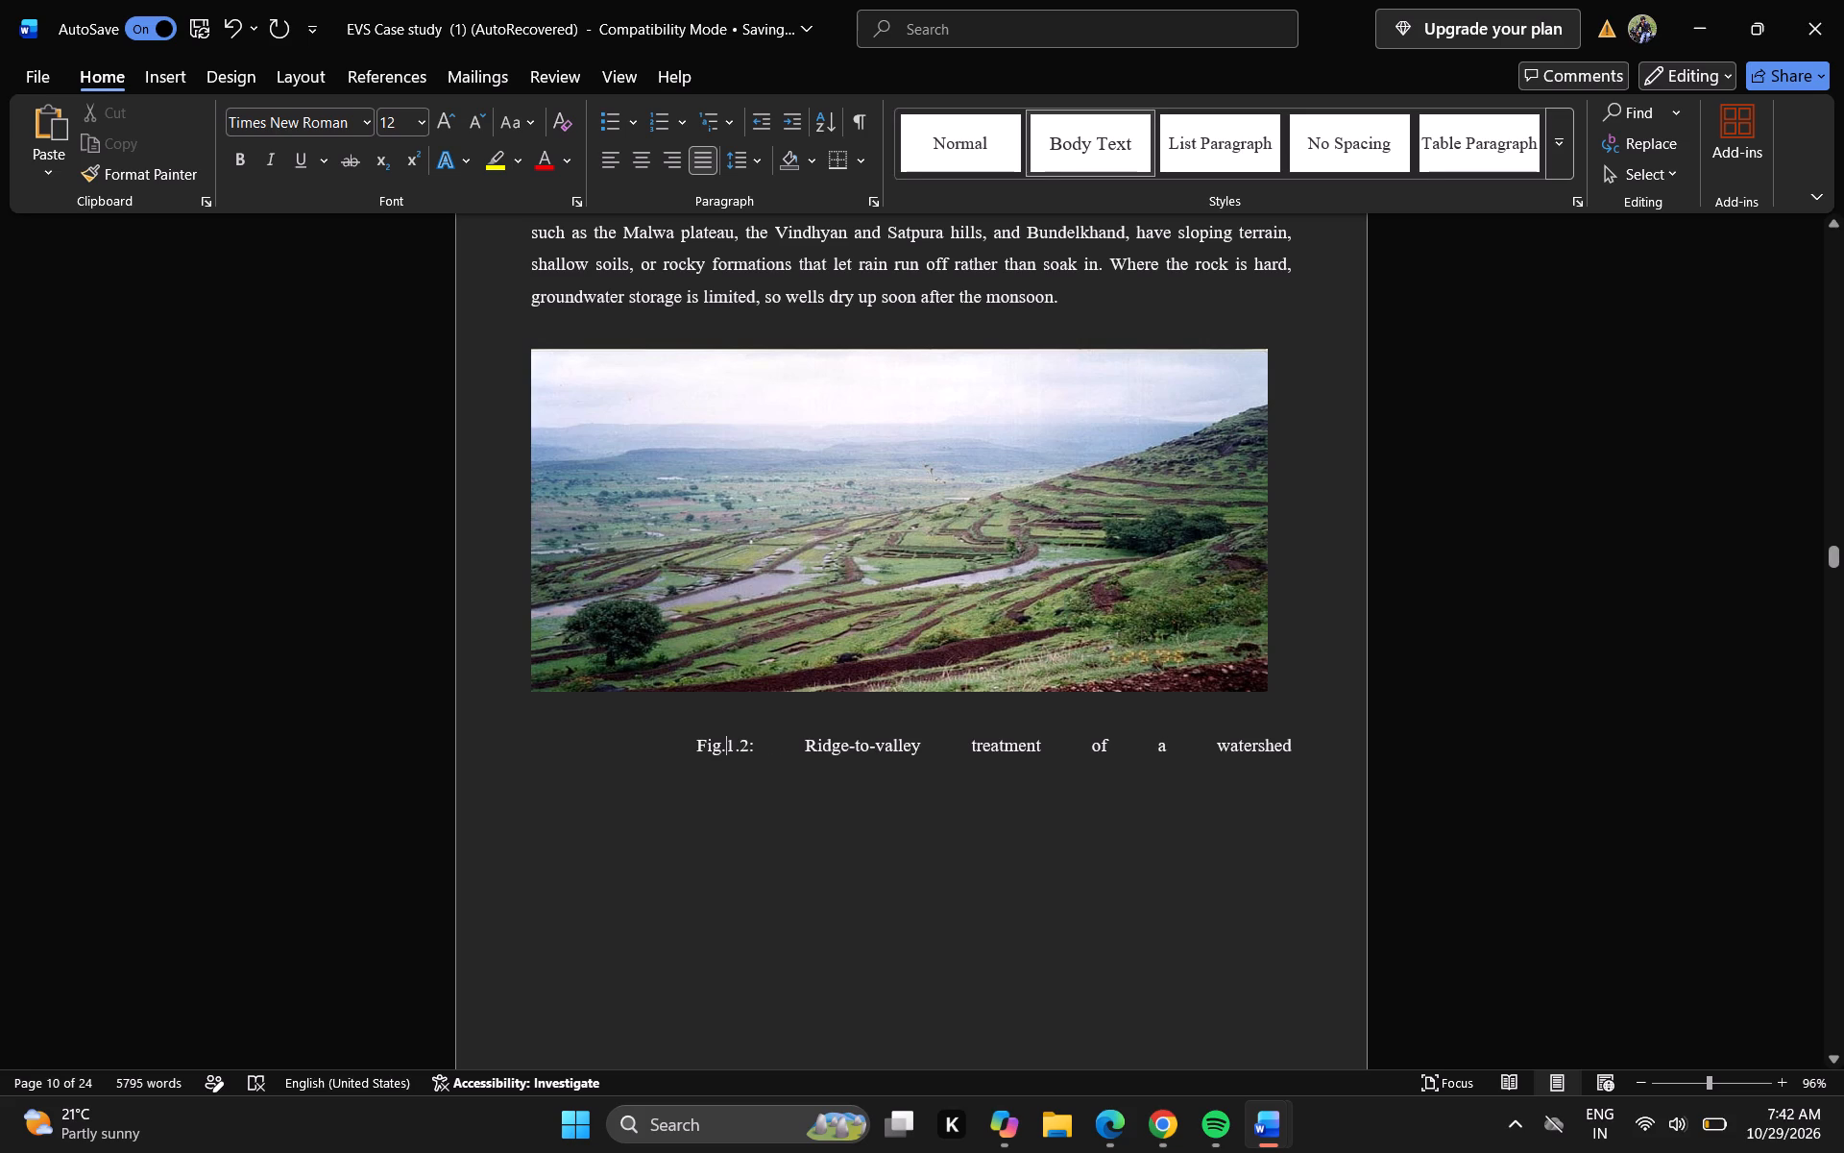
pyautogui.click(805, 745)
pyautogui.press('BackSpace')
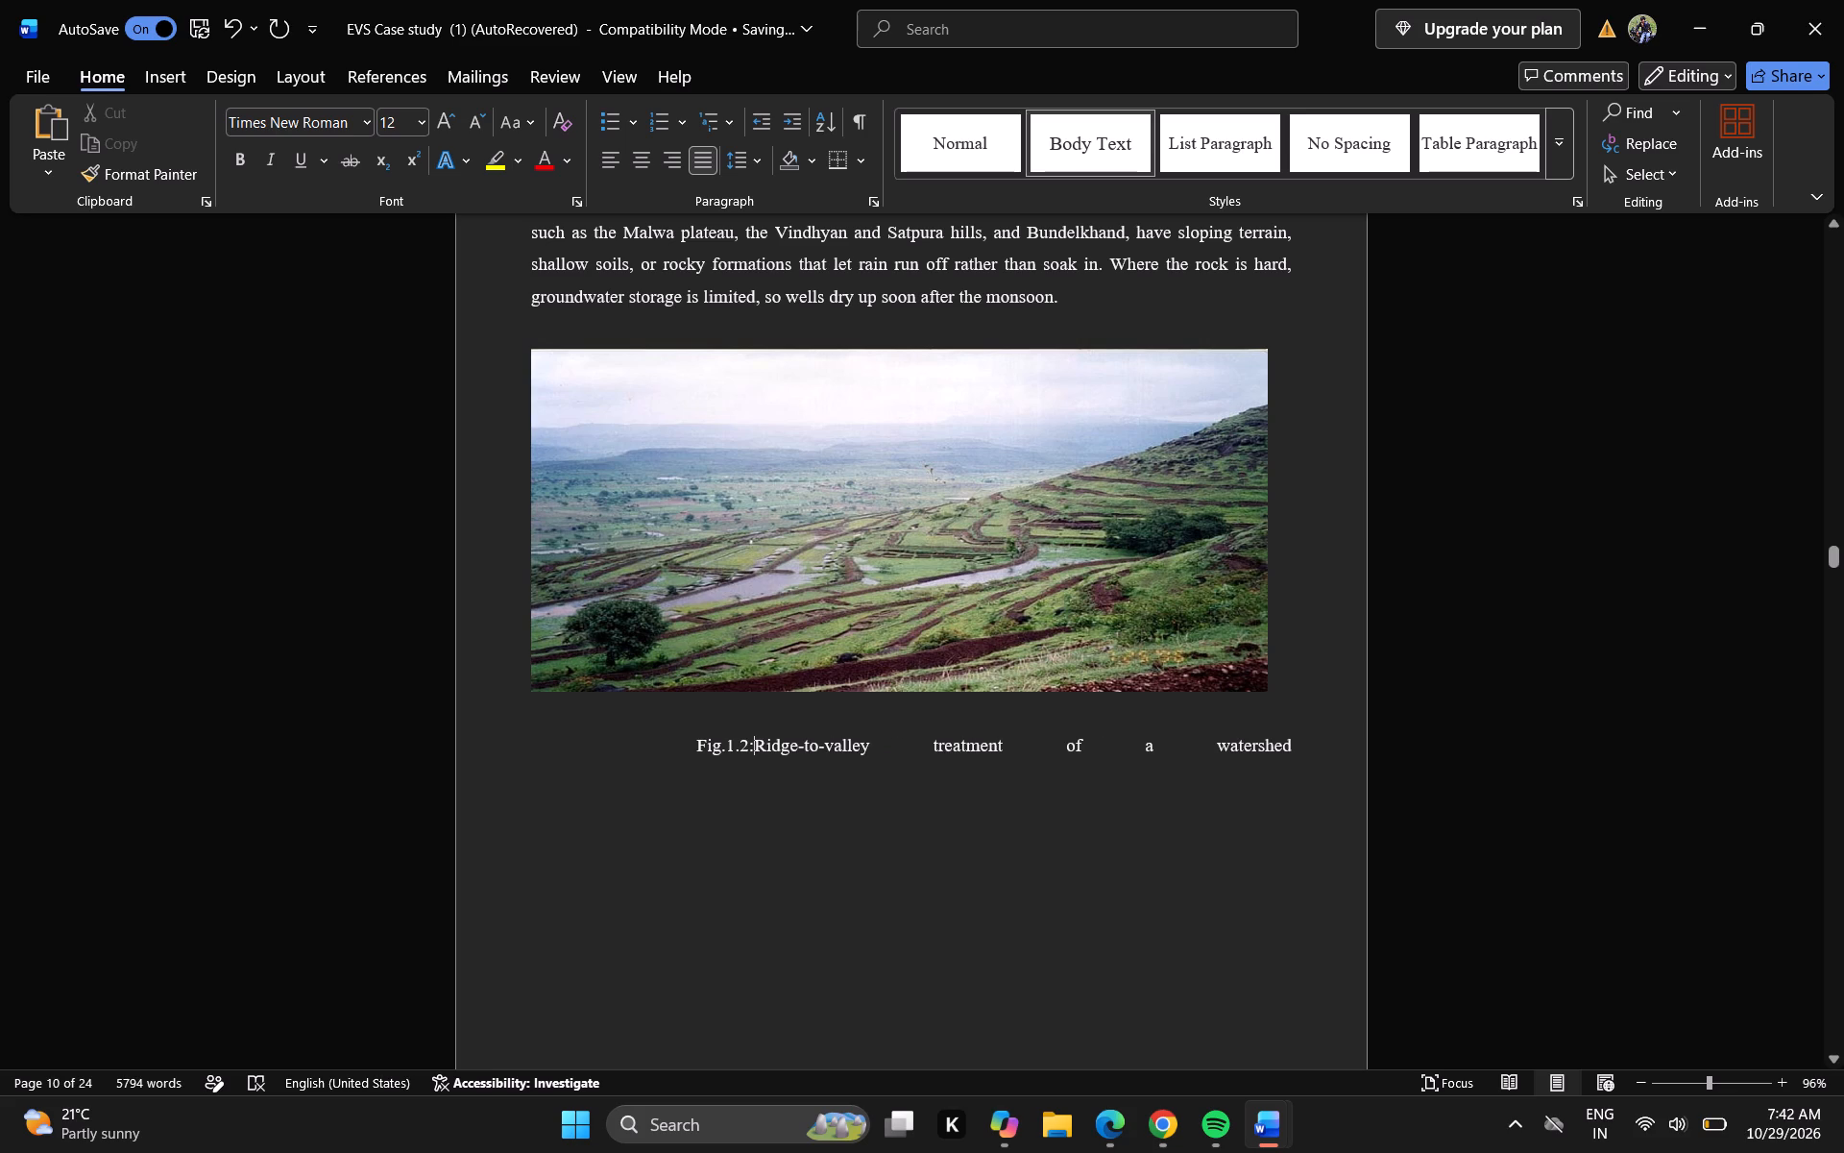
pyautogui.click(933, 745)
pyautogui.press('BackSpace')
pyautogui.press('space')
pyautogui.press('BackSpace')
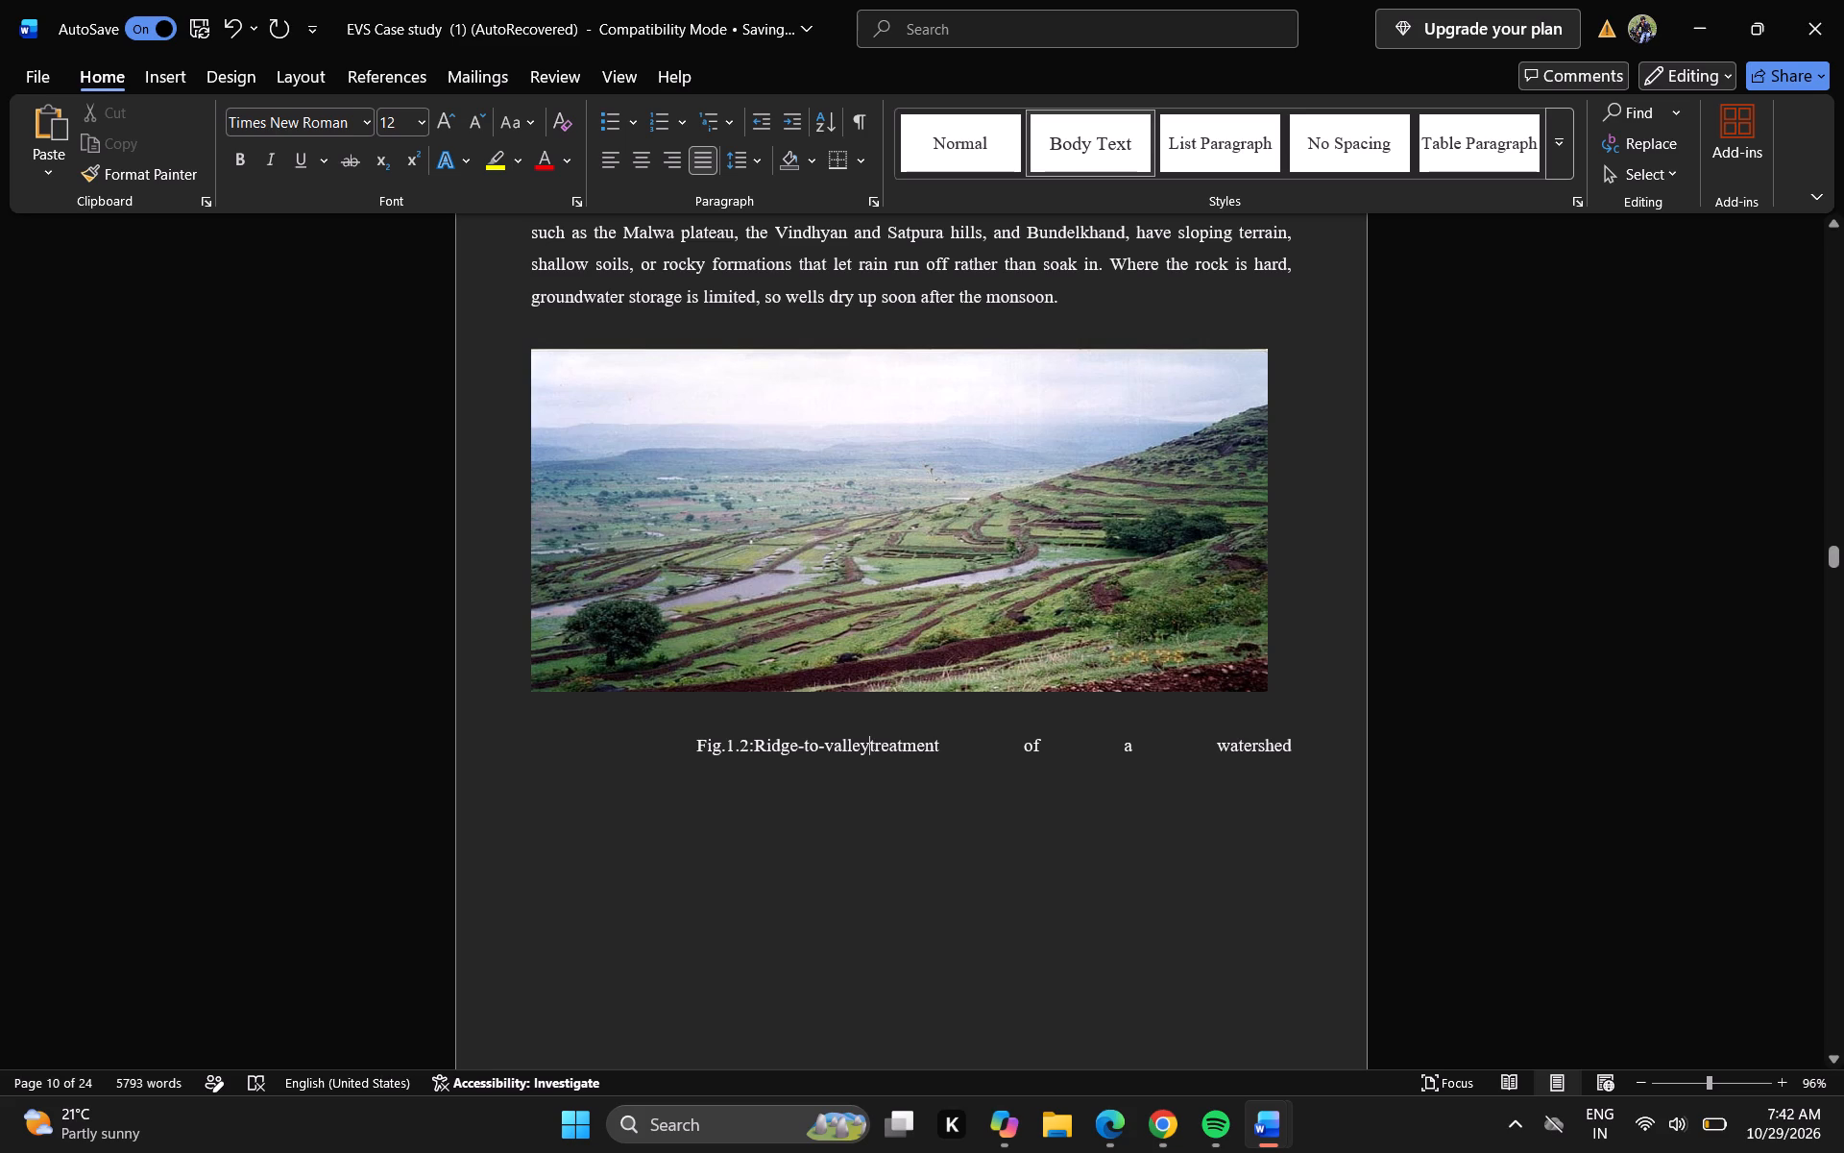
# Remove the stretched spaces between "treatment", "of", "a" and "watershed" in the Fig.1.2 caption below the terraced hillside picture.
pyautogui.click(1019, 747)
pyautogui.press('BackSpace')
pyautogui.click(1075, 747)
pyautogui.press('BackSpace')
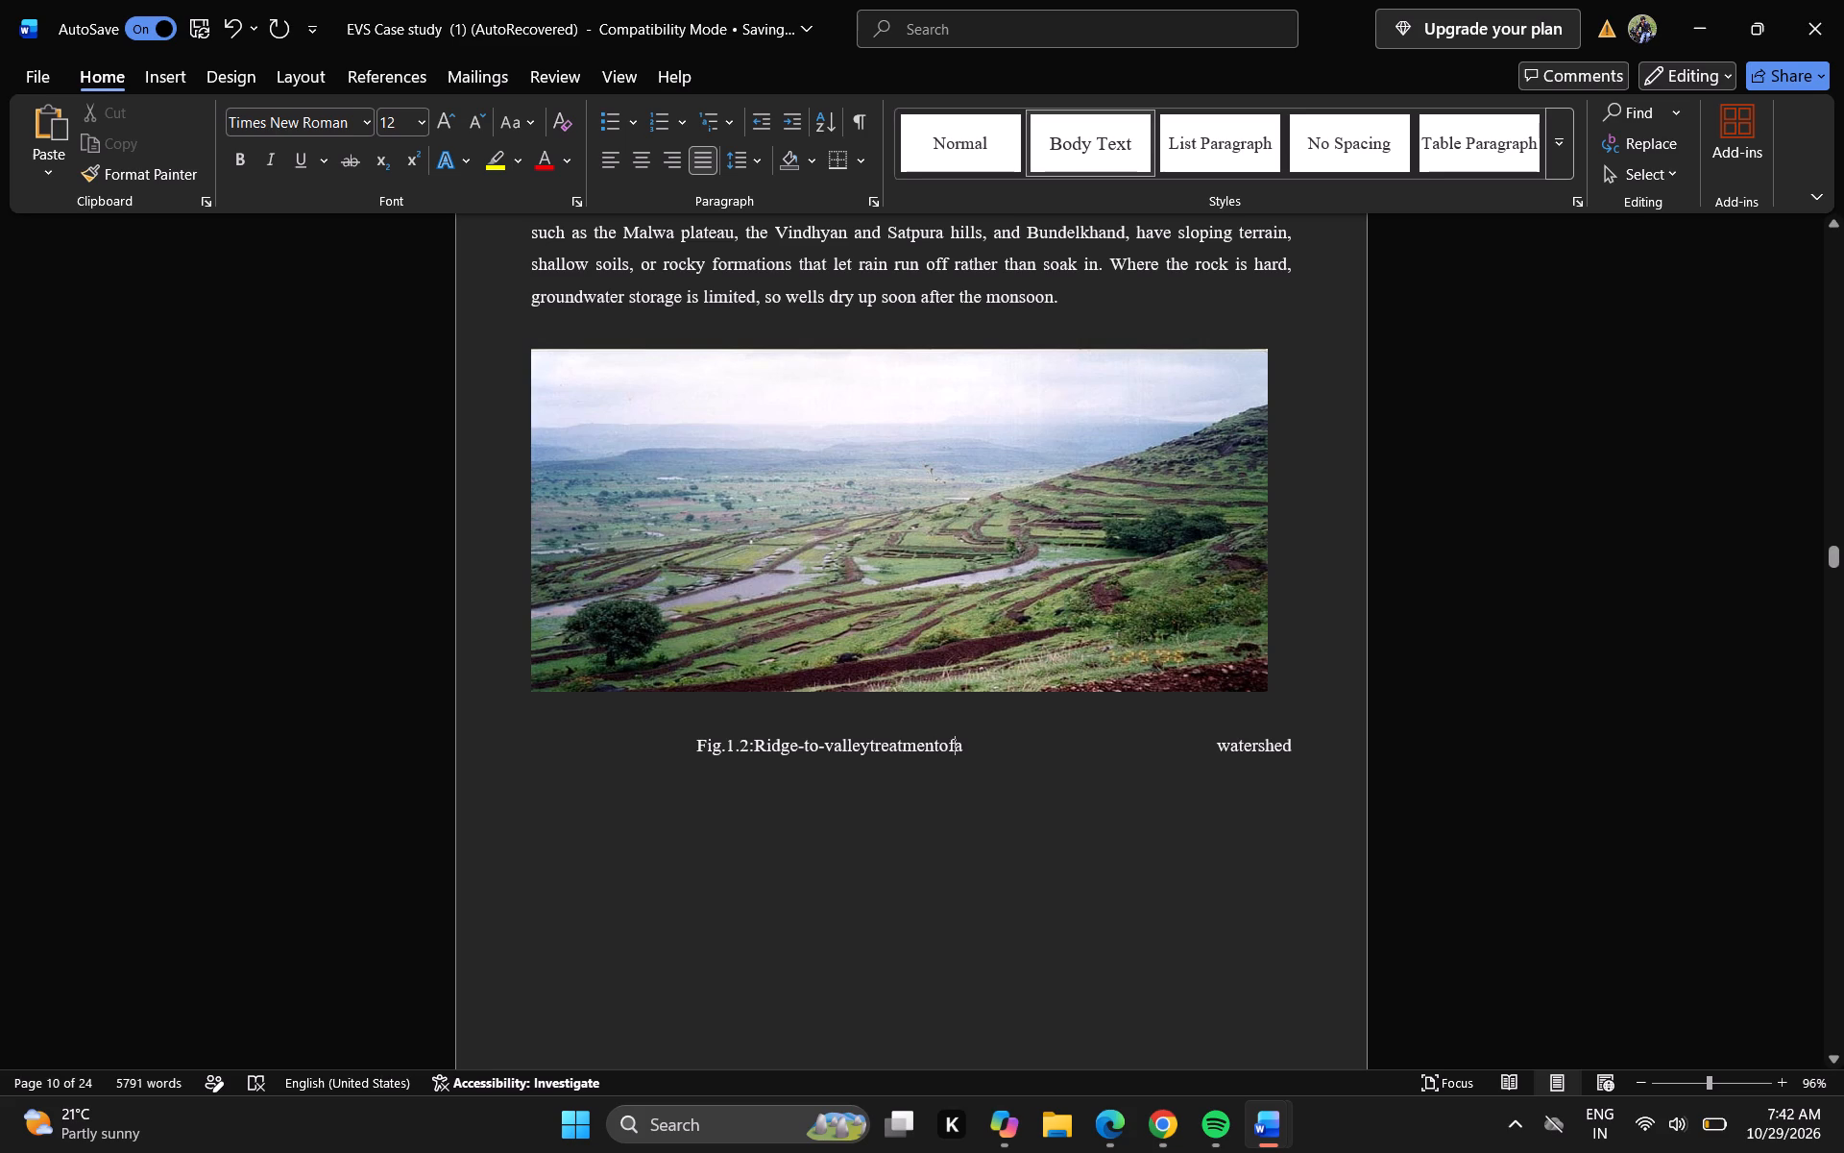
pyautogui.click(1211, 745)
pyautogui.press('BackSpace')
# Format the whole Fig.1.2 caption in bold at font size 14.
pyautogui.moveTo(682, 745); pyautogui.dragTo(1064, 749)
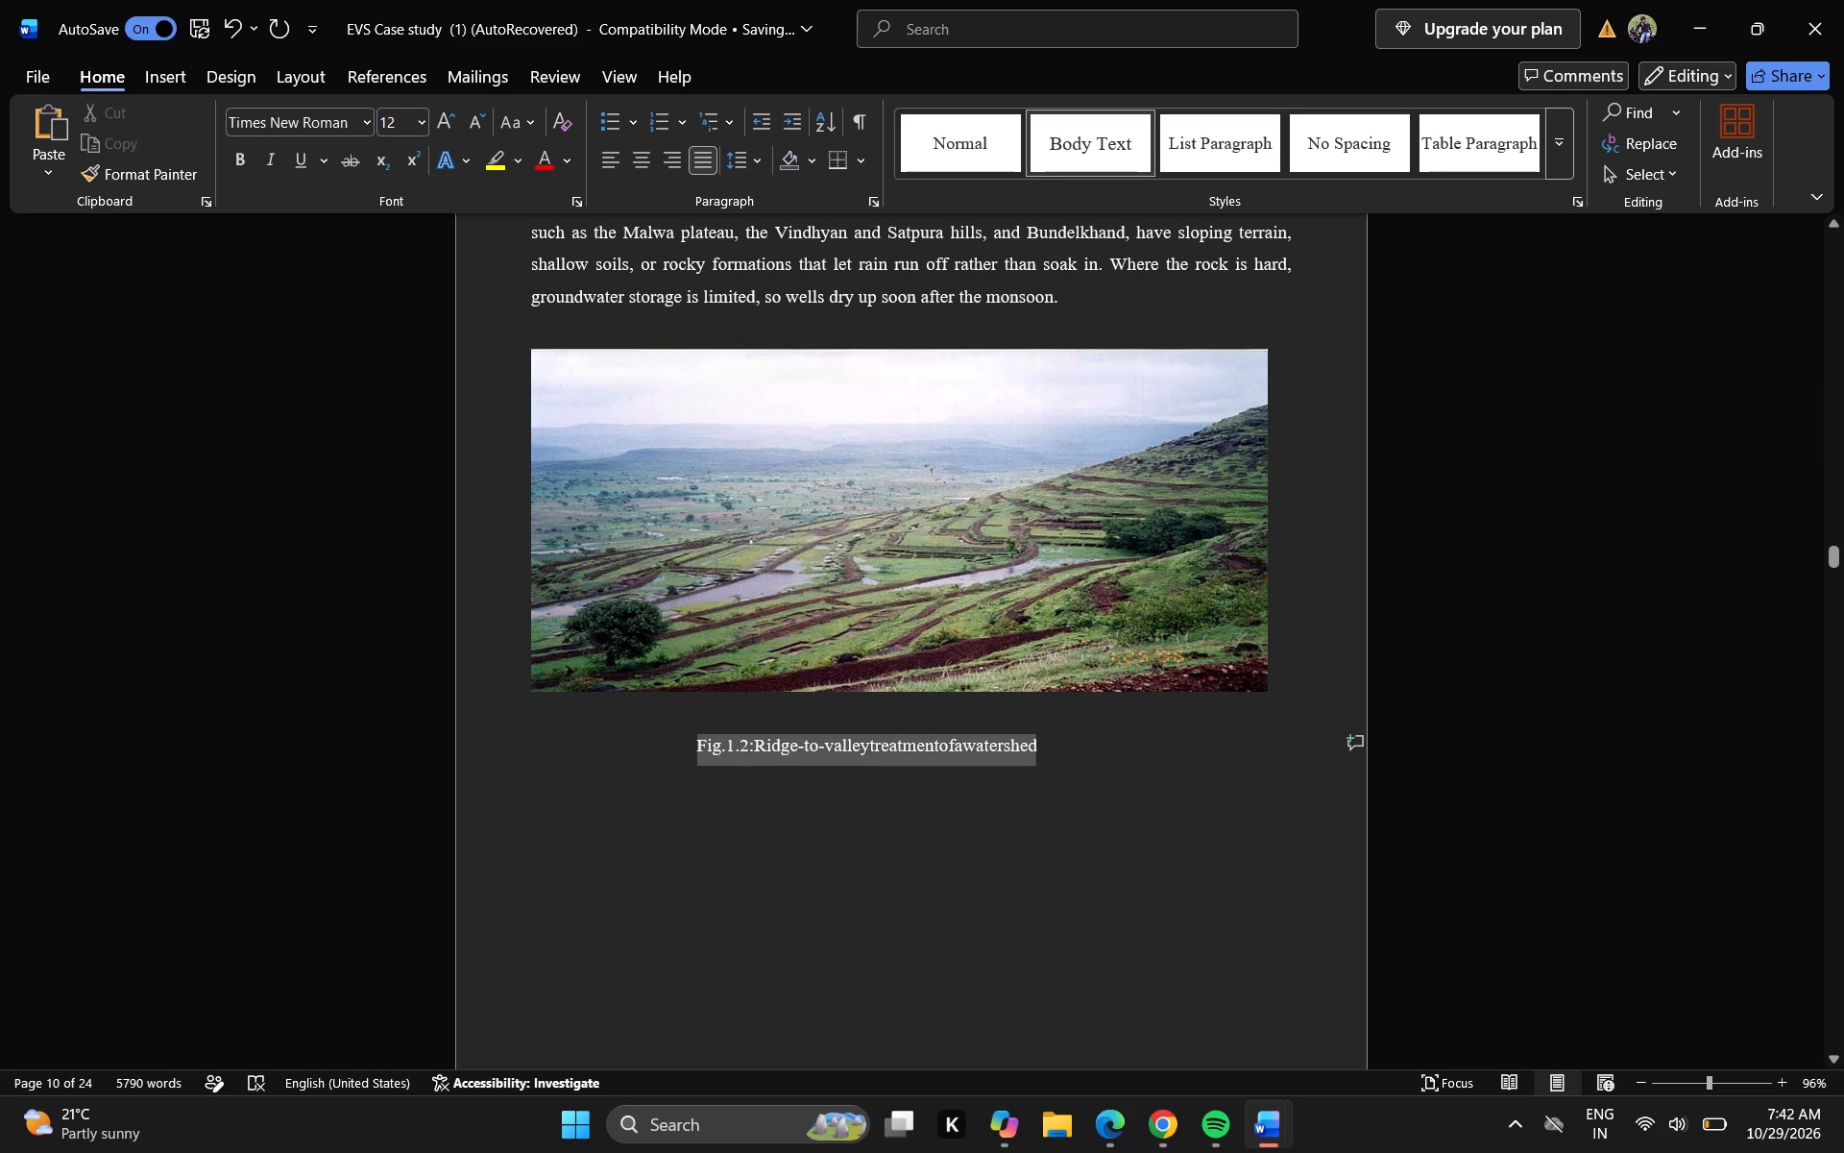
pyautogui.moveTo(1064, 749); pyautogui.dragTo(1065, 748)
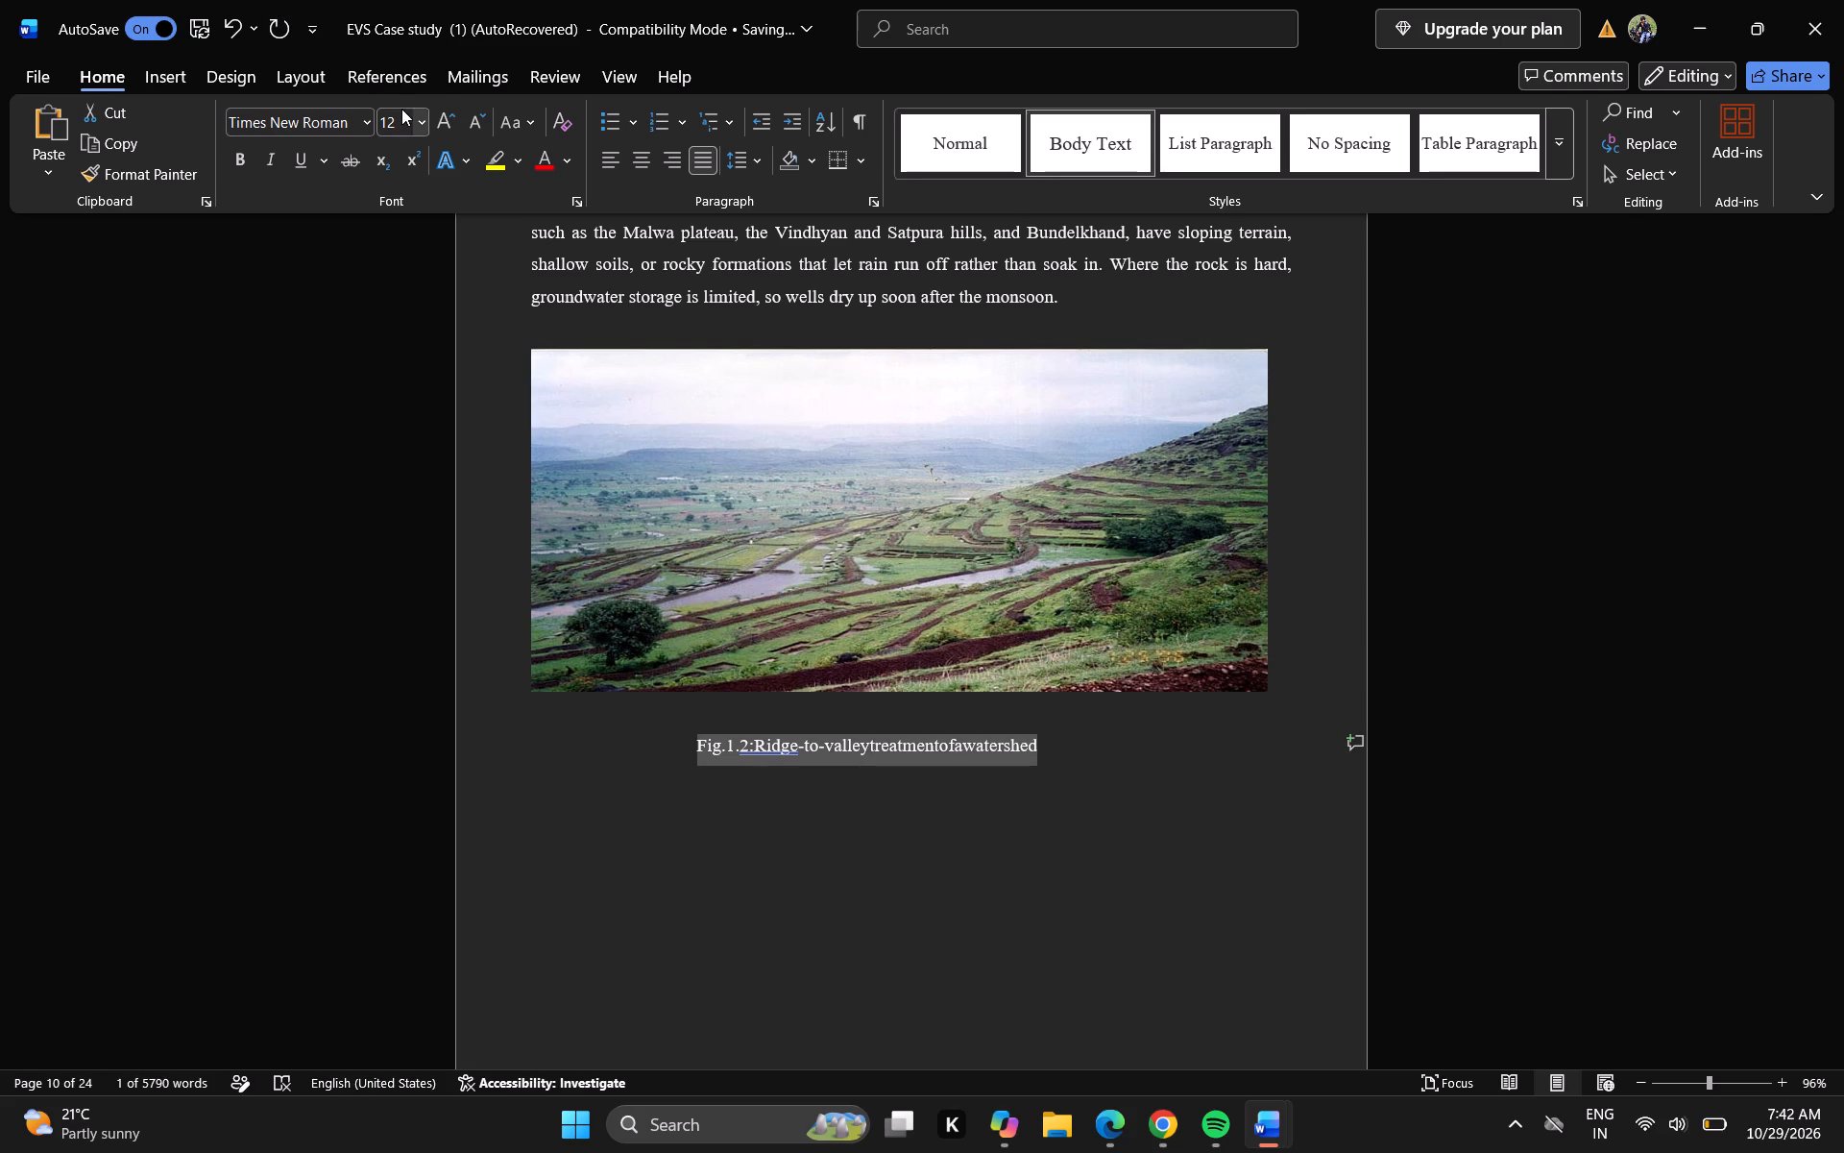
pyautogui.click(401, 110)
pyautogui.click(401, 120)
pyautogui.press('BackSpace')
pyautogui.write('14')
pyautogui.press('Return')
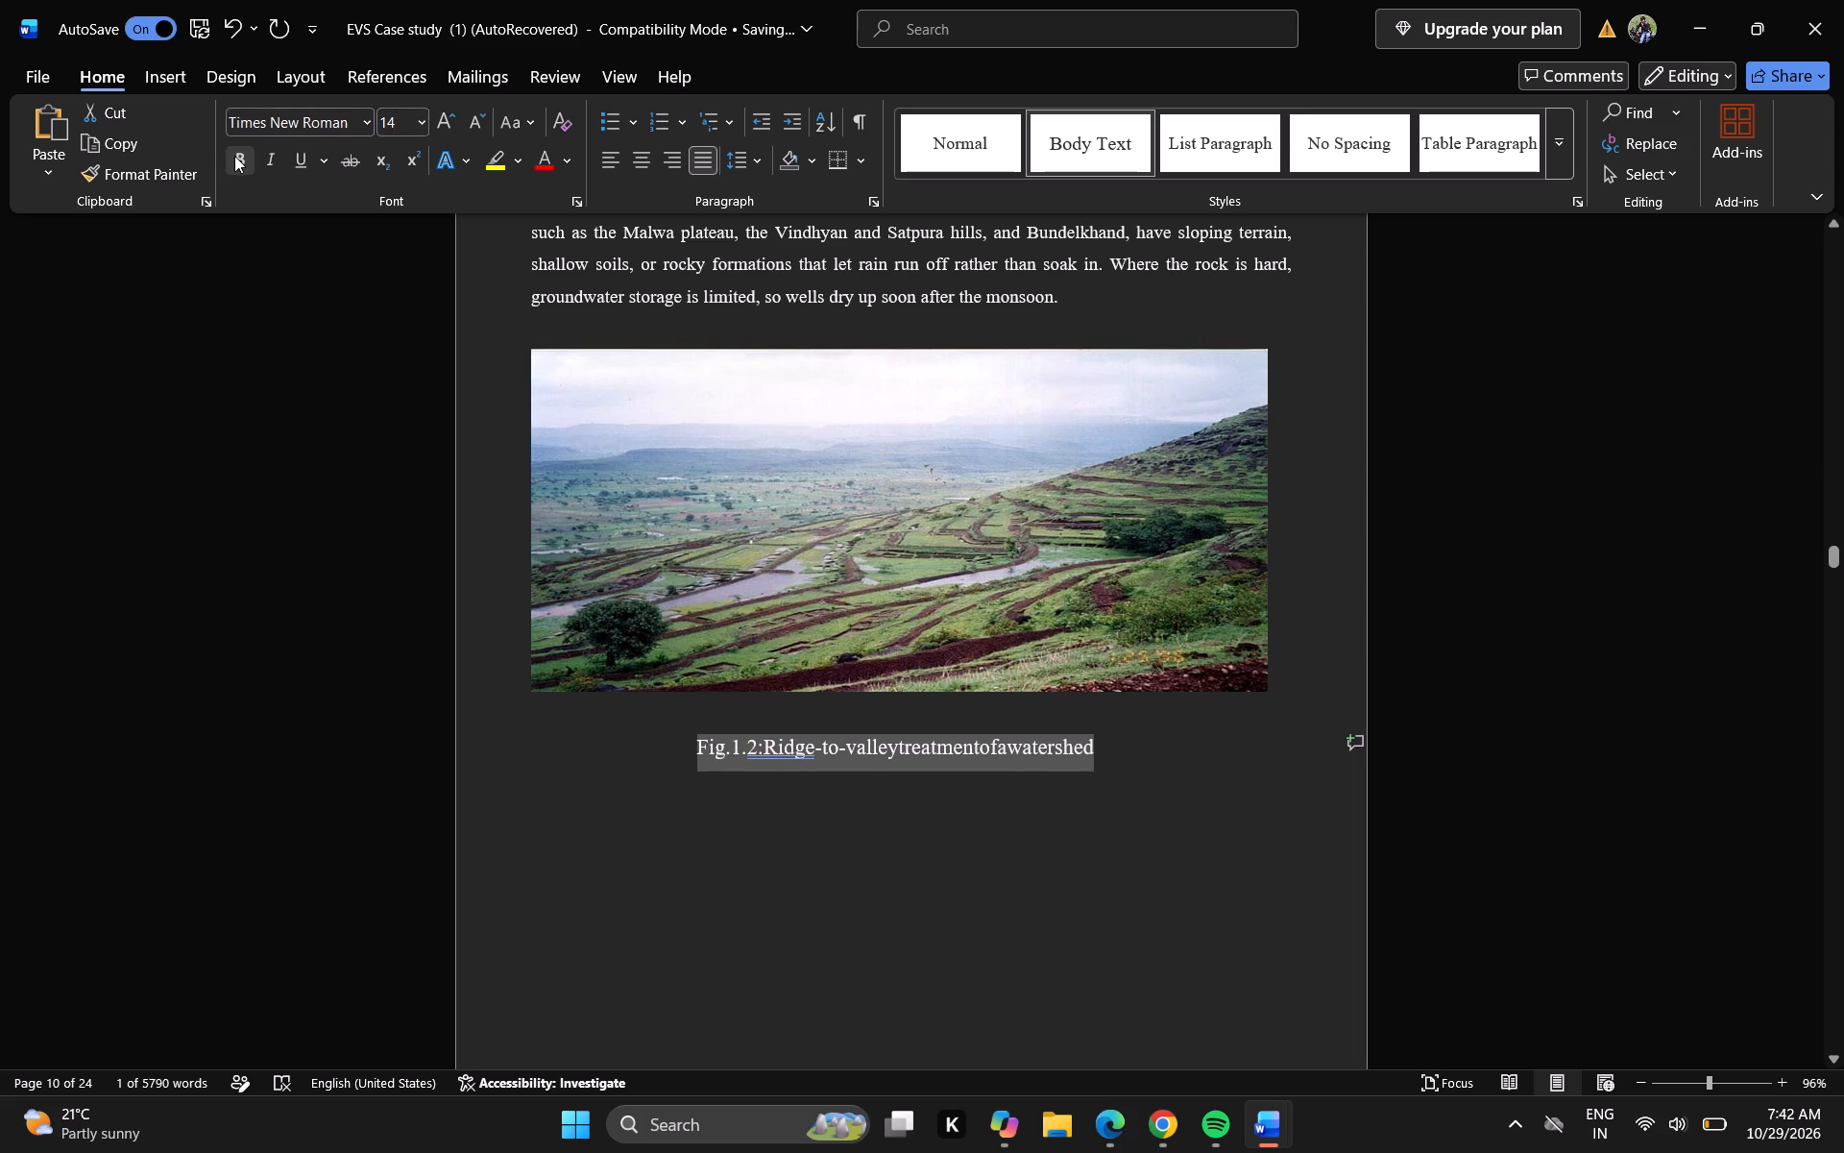
pyautogui.click(234, 156)
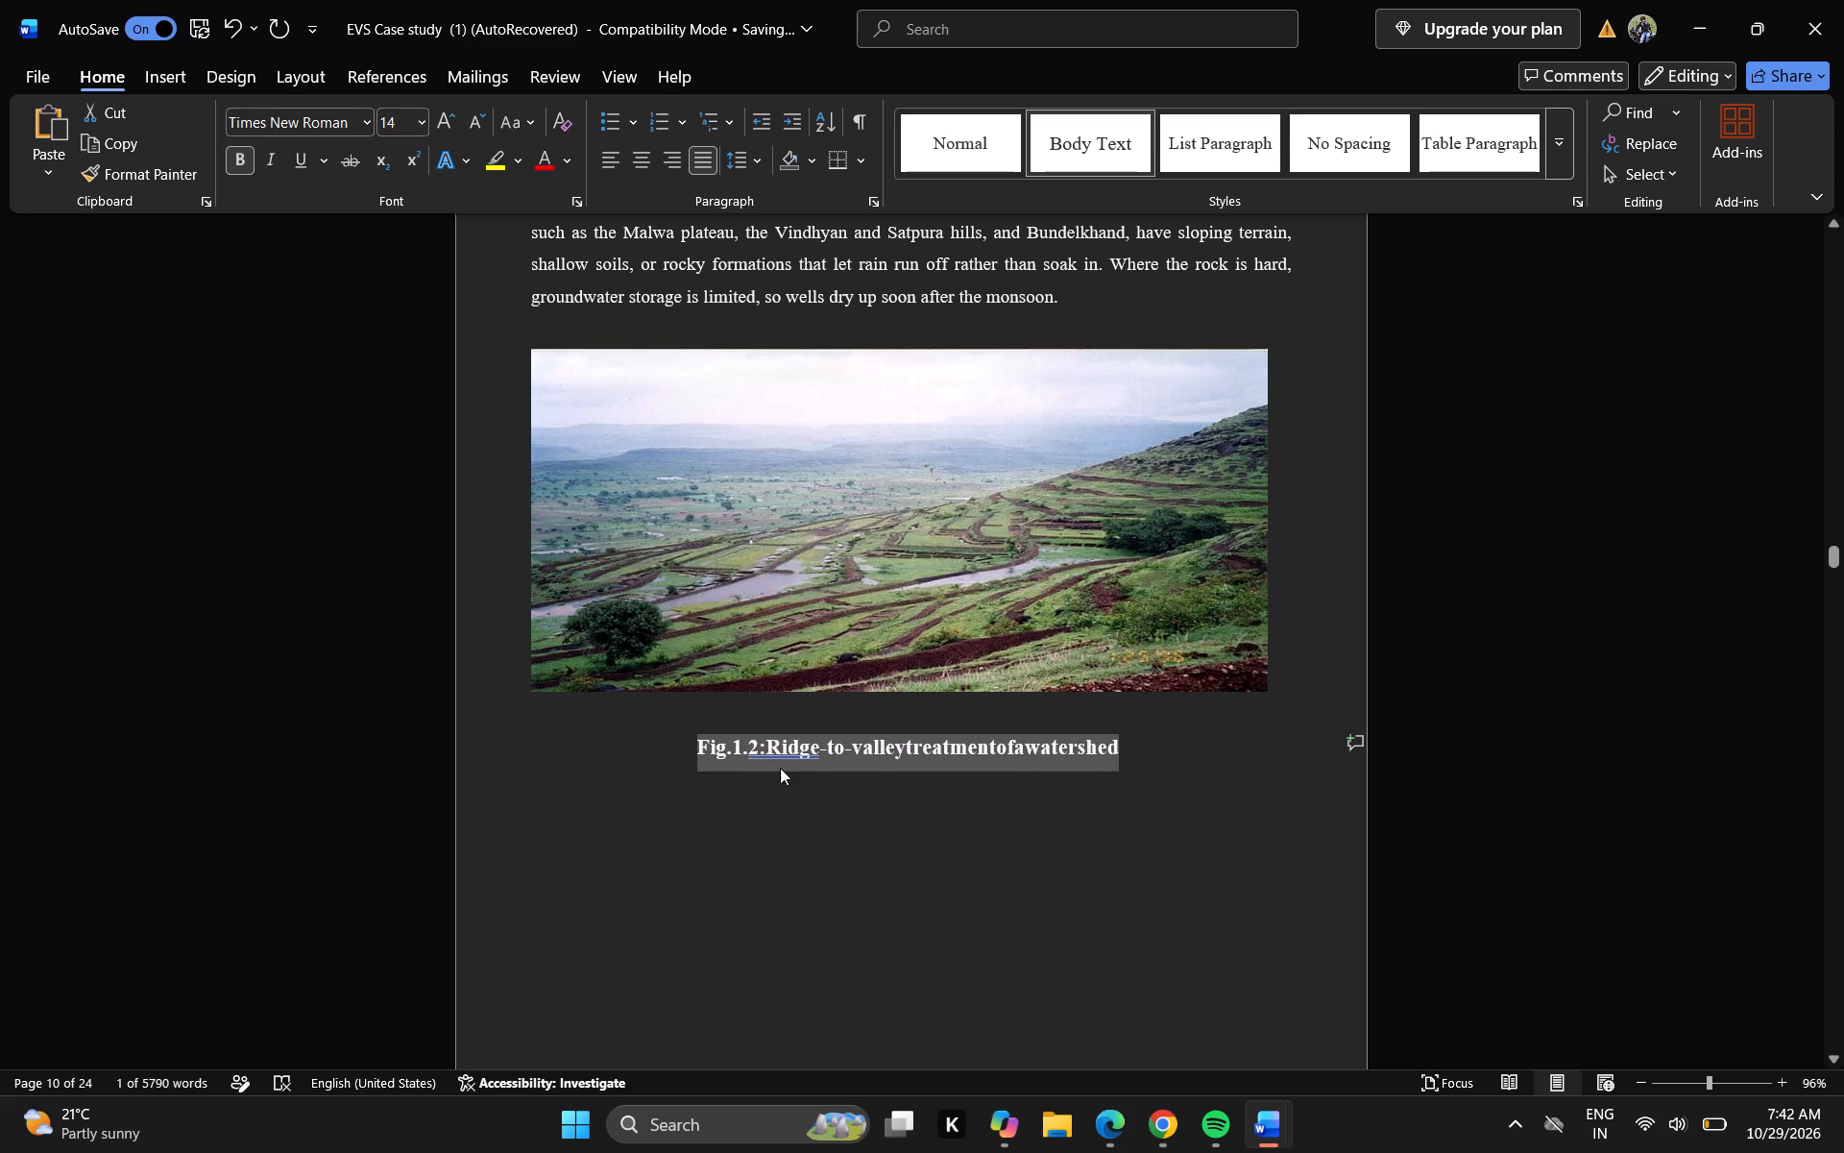
pyautogui.click(811, 786)
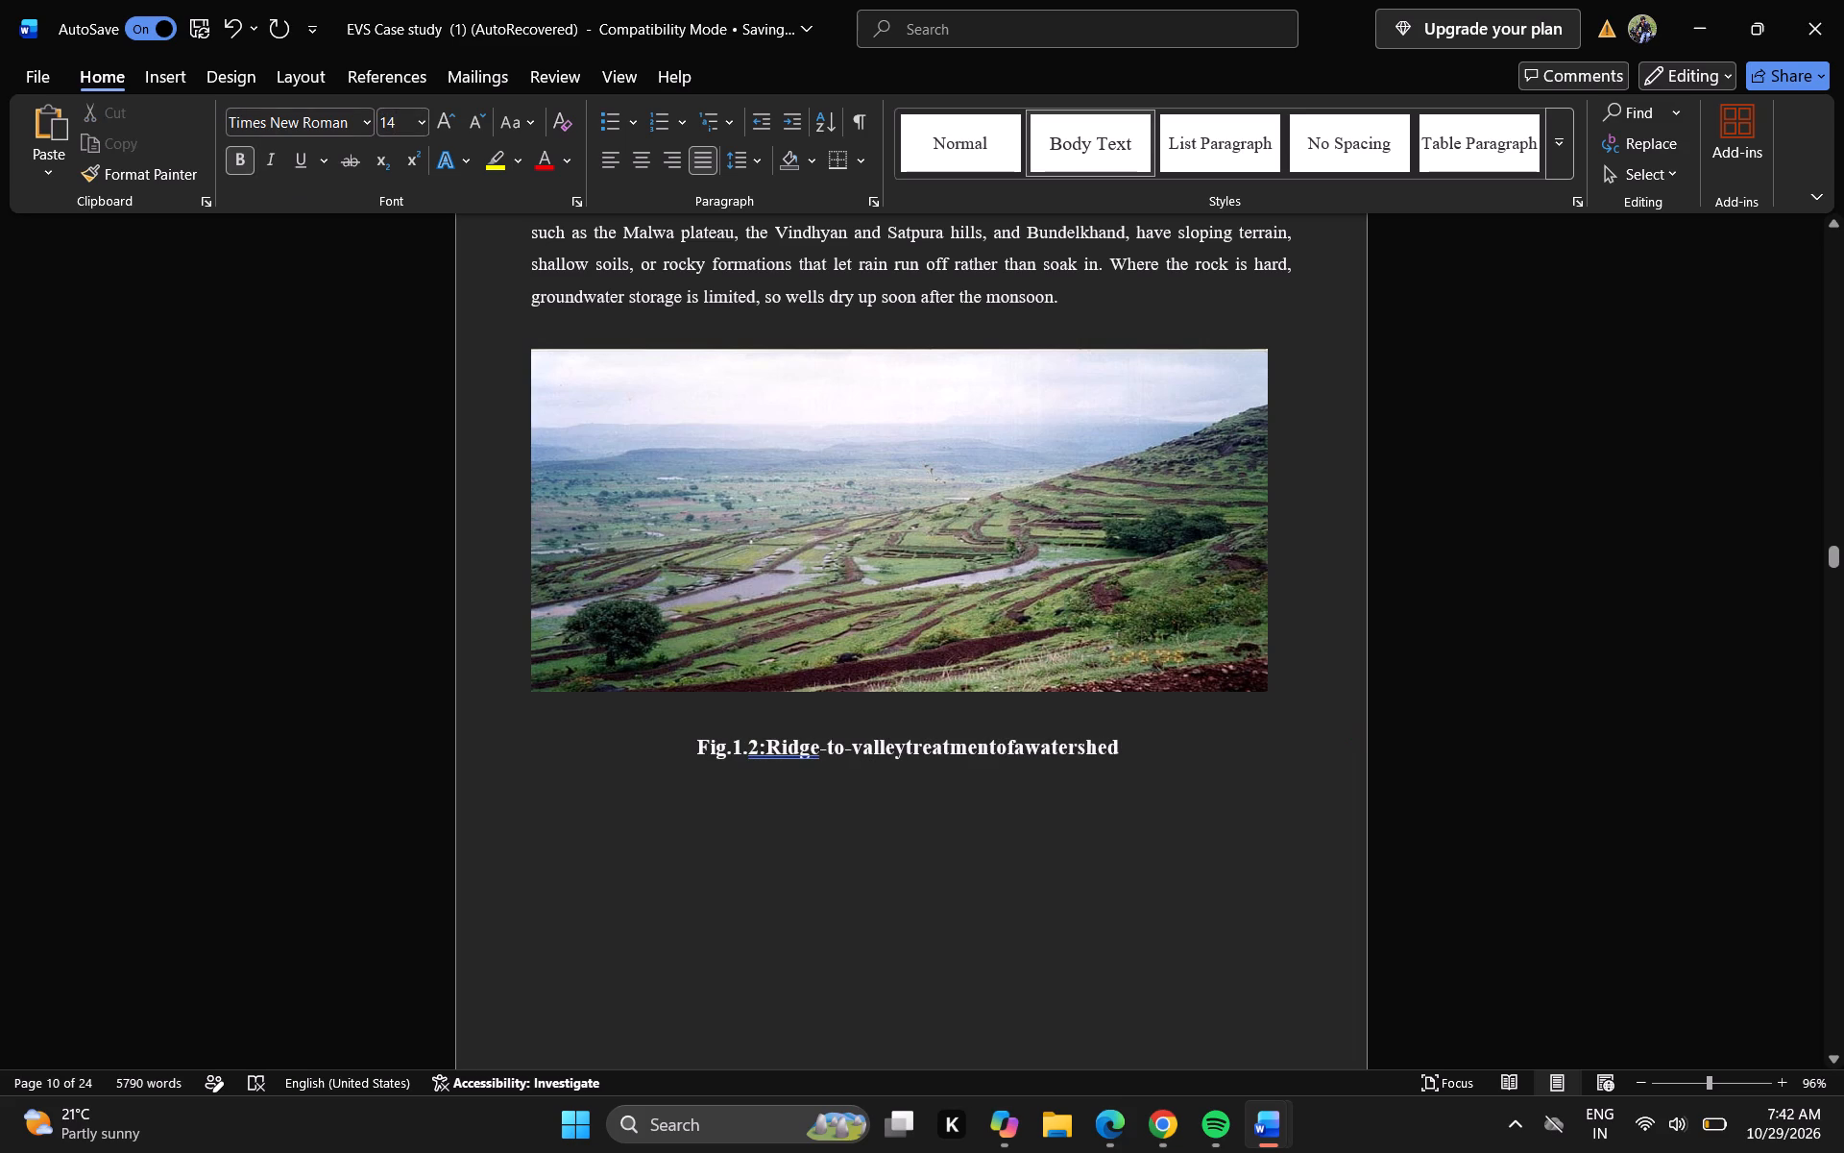
# Change the Fig.1.2 caption's paragraph alignment from justified to left-aligned.
pyautogui.click(902, 745)
pyautogui.press('space')
pyautogui.press('BackSpace')
pyautogui.click(617, 159)
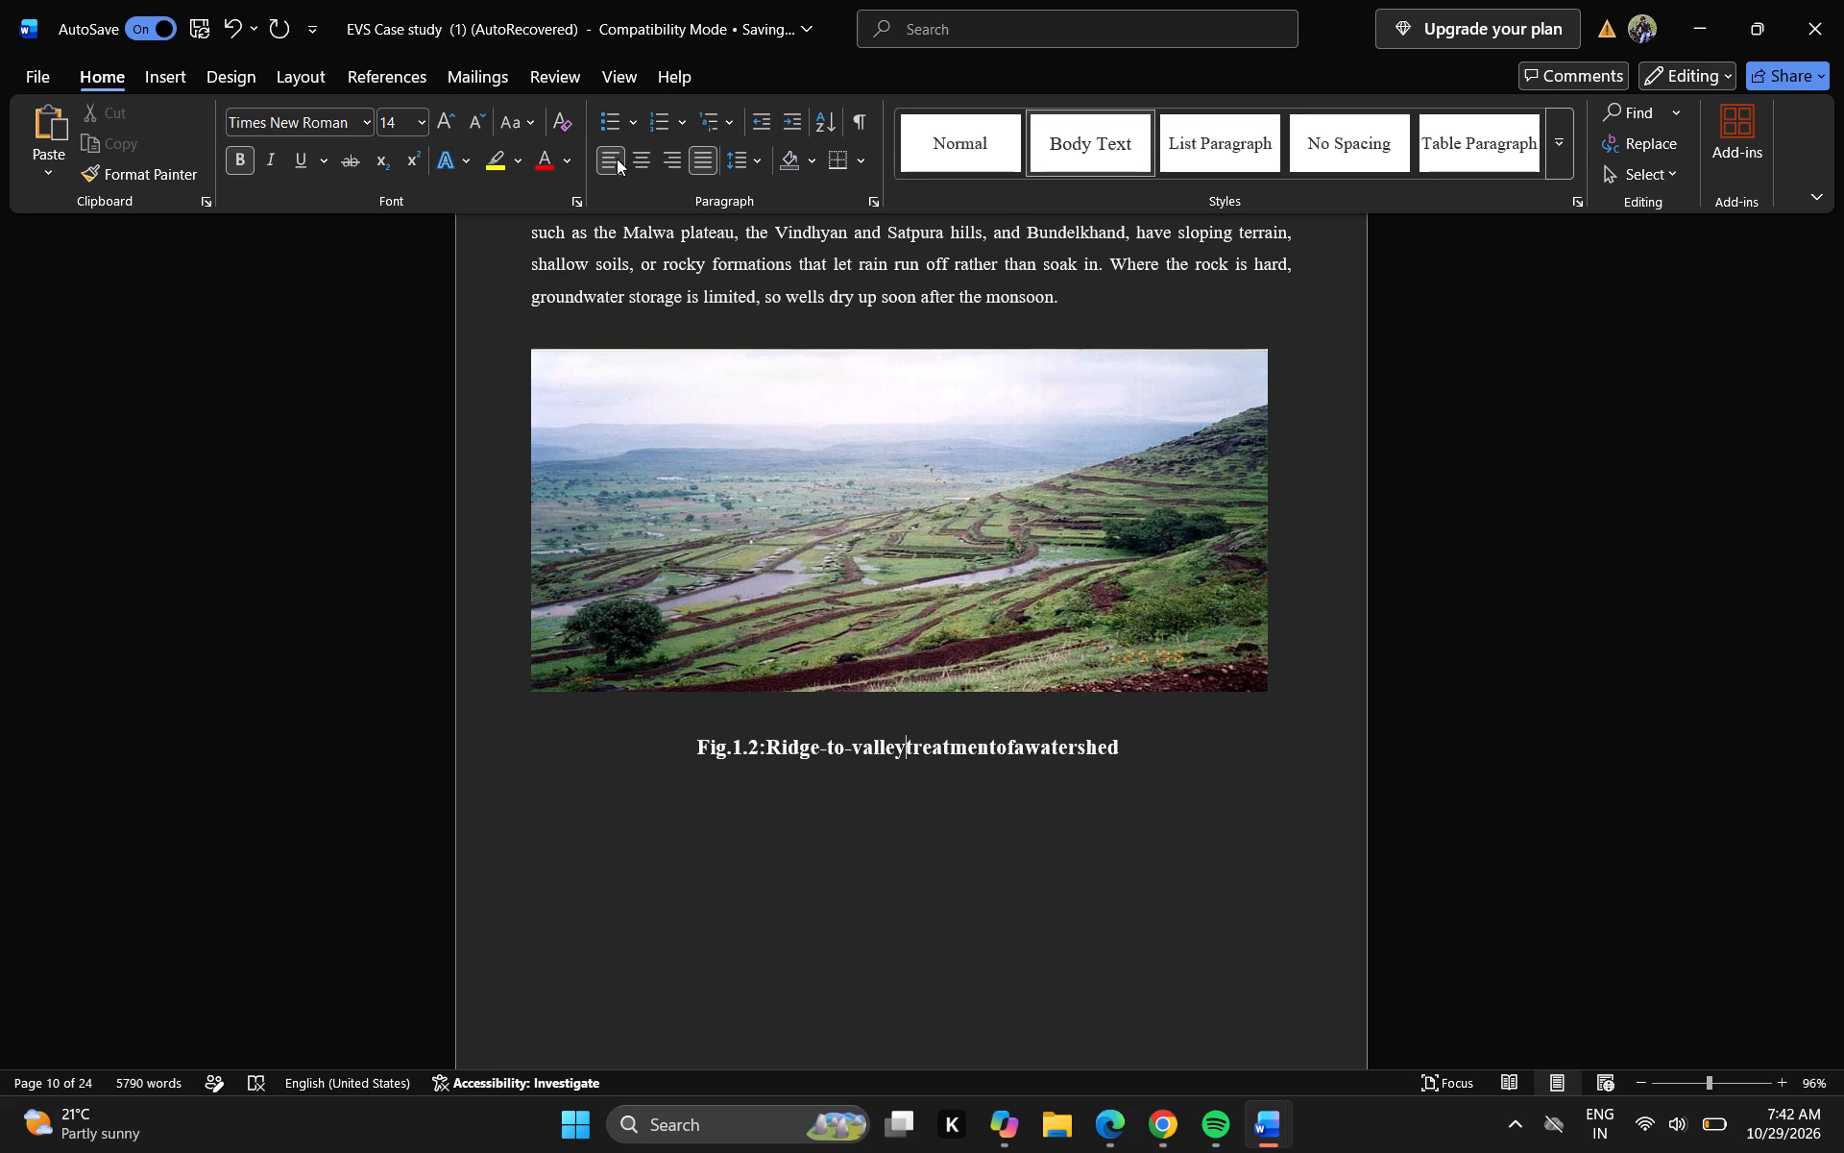
# Reinsert single spaces after "valley", "treatment" and "of" in the Fig.1.2 caption.
pyautogui.press('space')
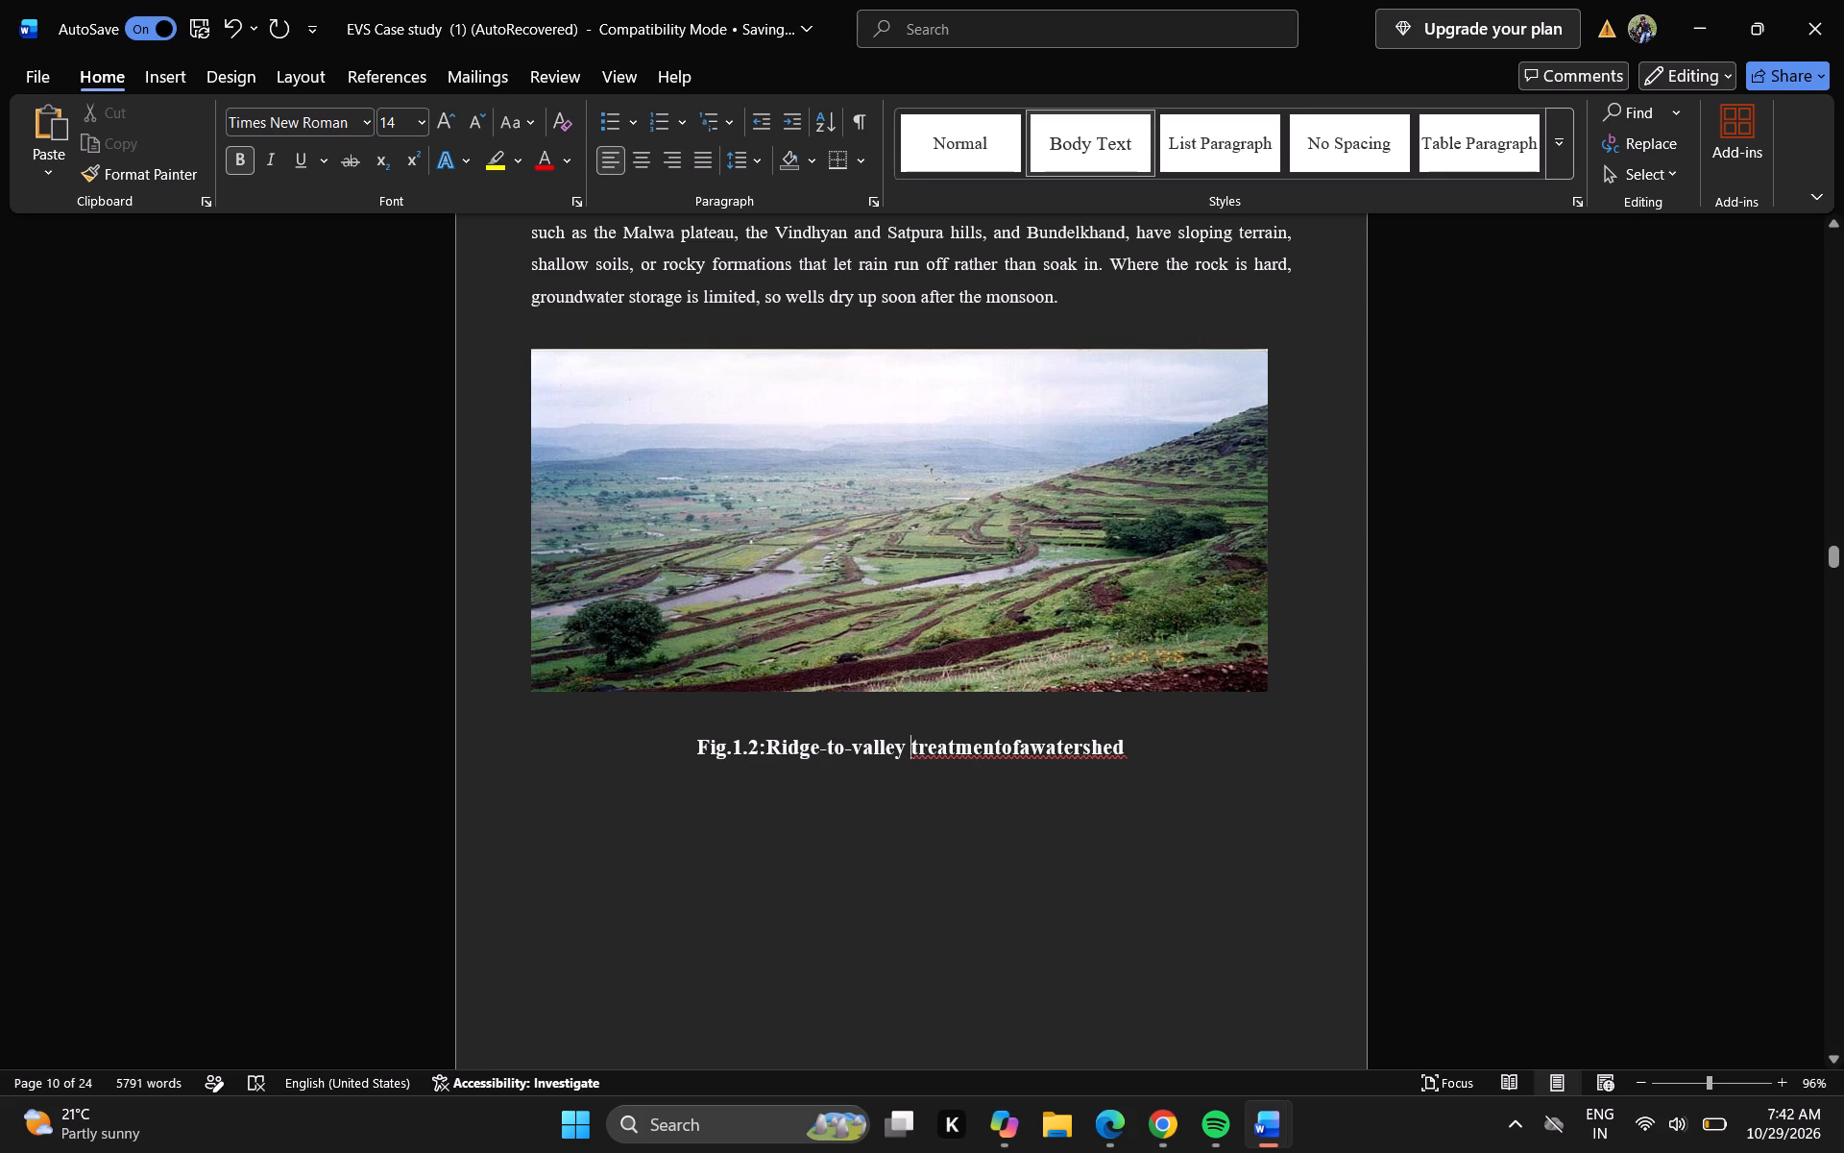
pyautogui.click(994, 748)
pyautogui.press('space')
pyautogui.press('BackSpace')
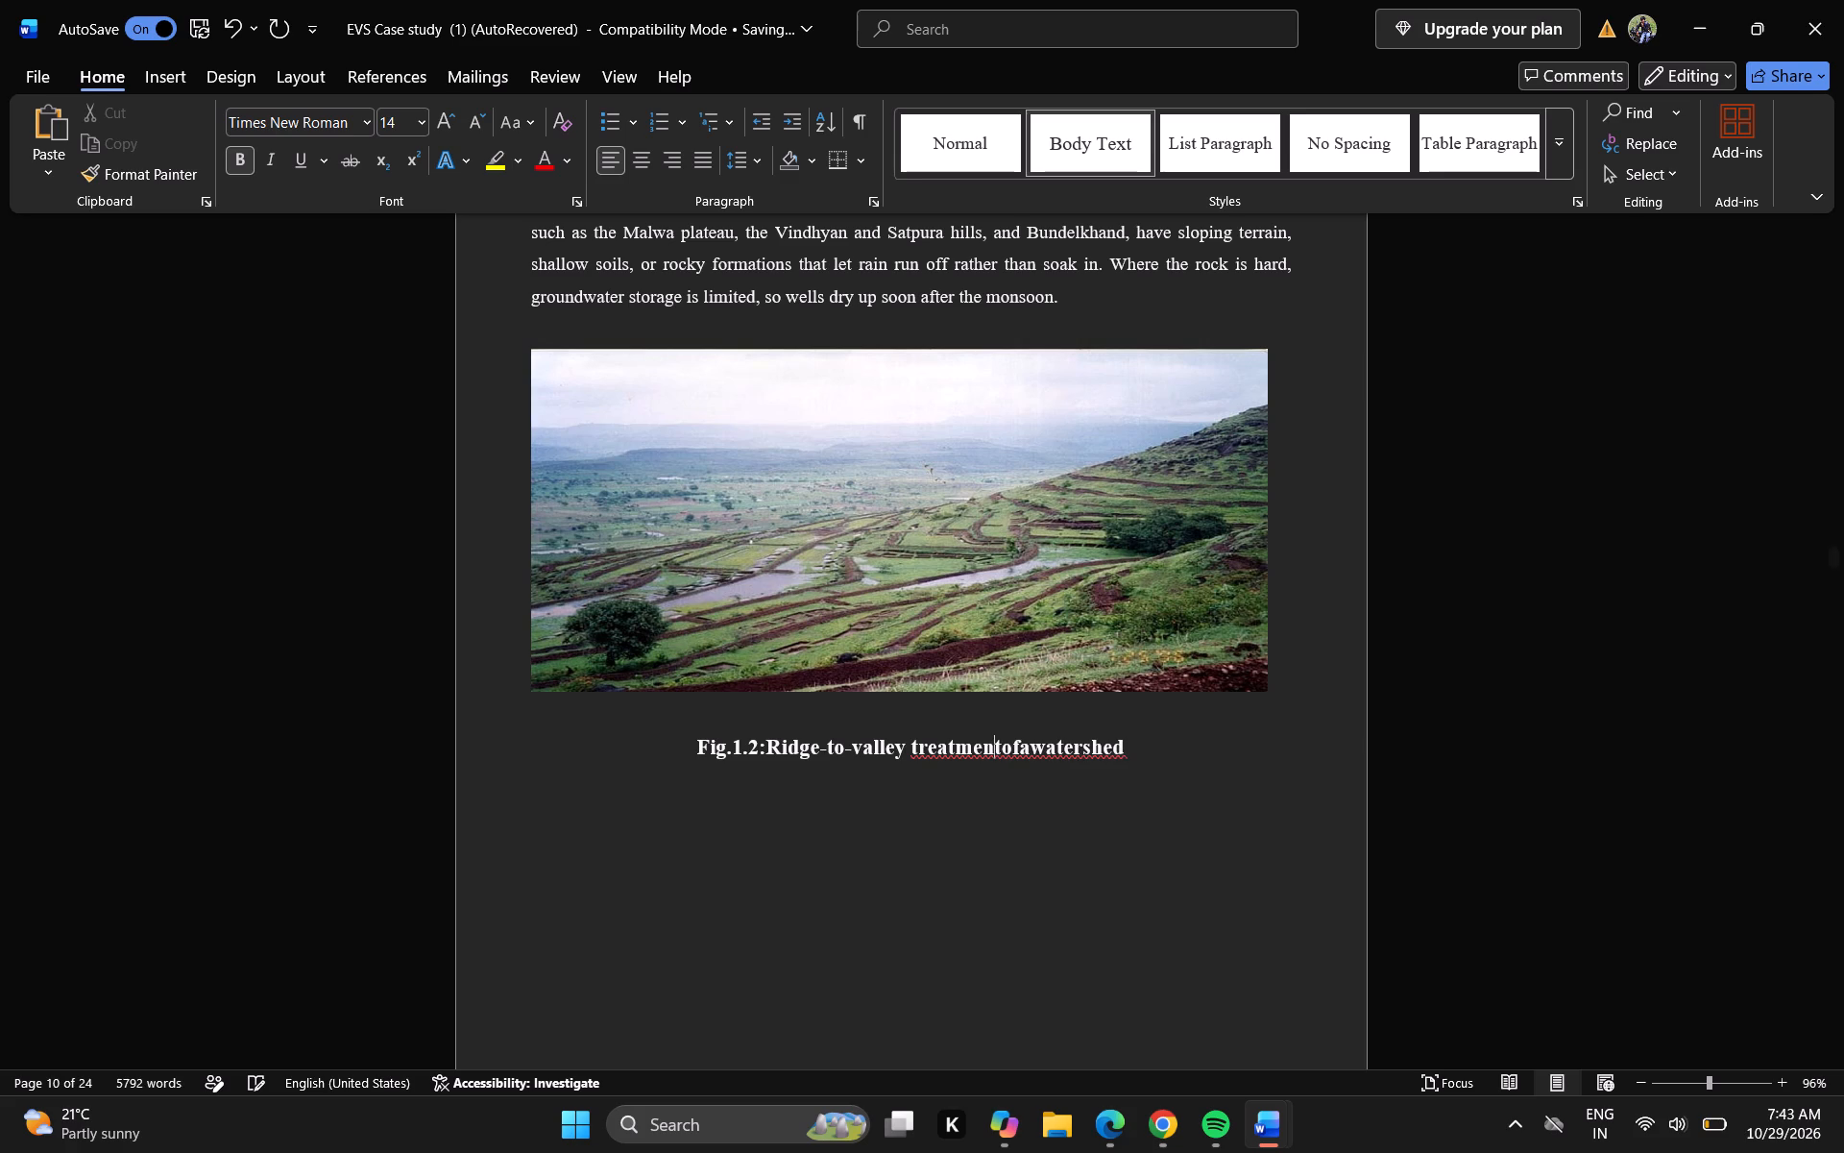
pyautogui.click(1002, 747)
pyautogui.press('space')
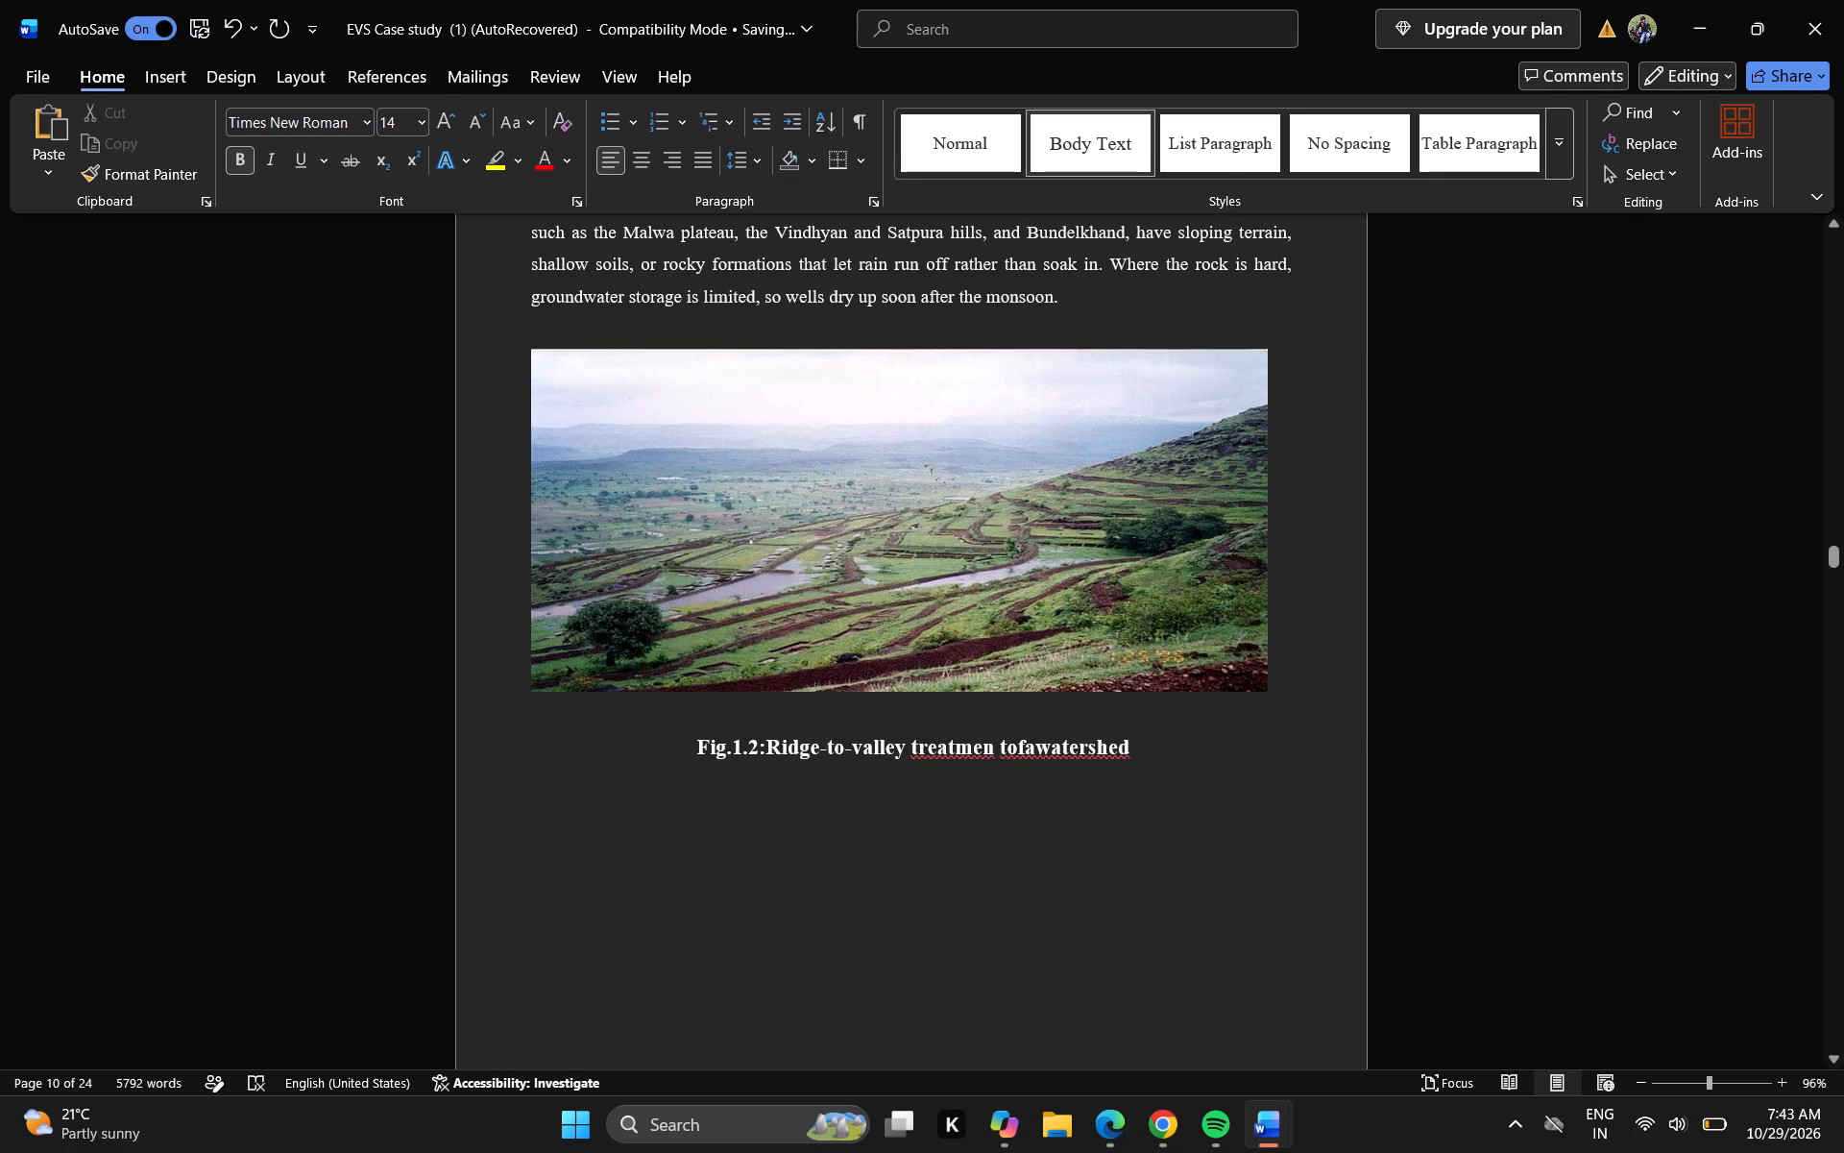
pyautogui.press('BackSpace')
pyautogui.press('Right')
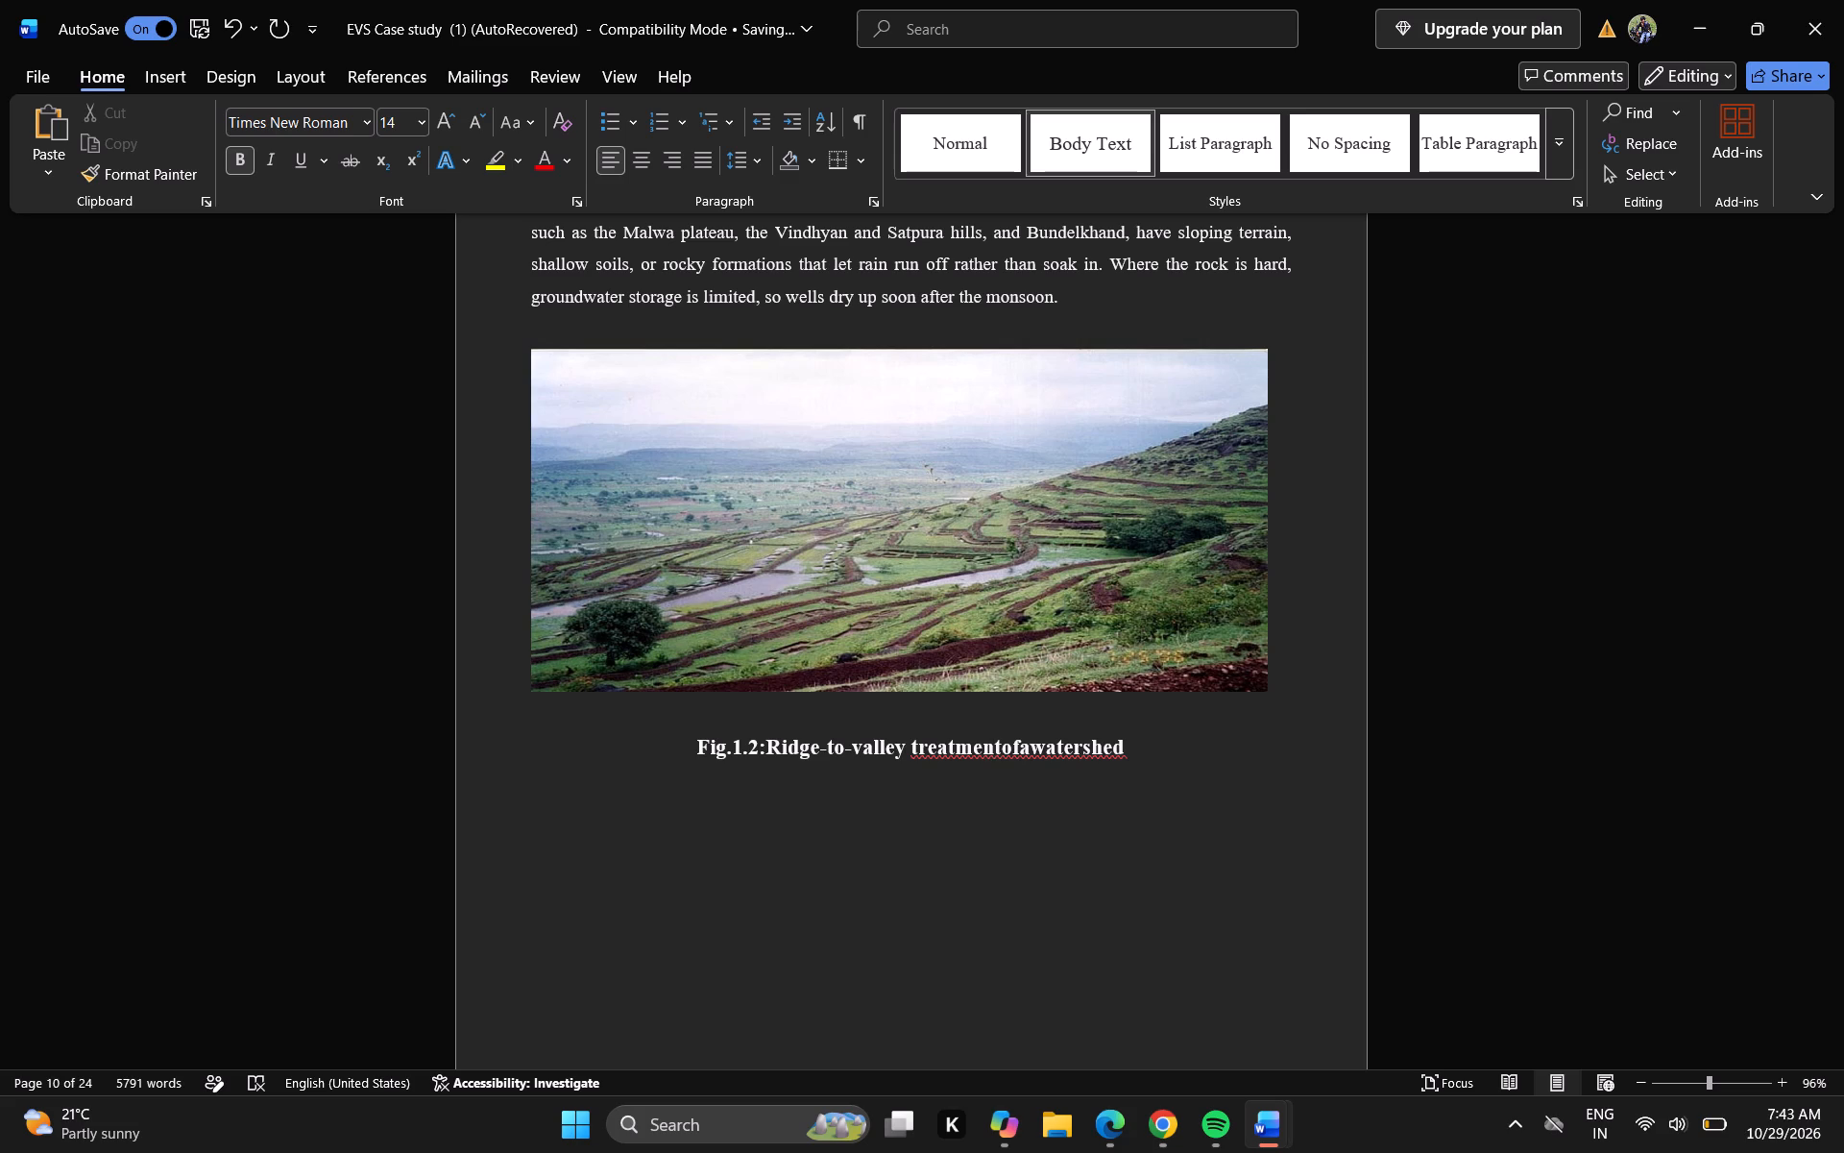
pyautogui.press('space')
pyautogui.press('Right')
pyautogui.press('Right')
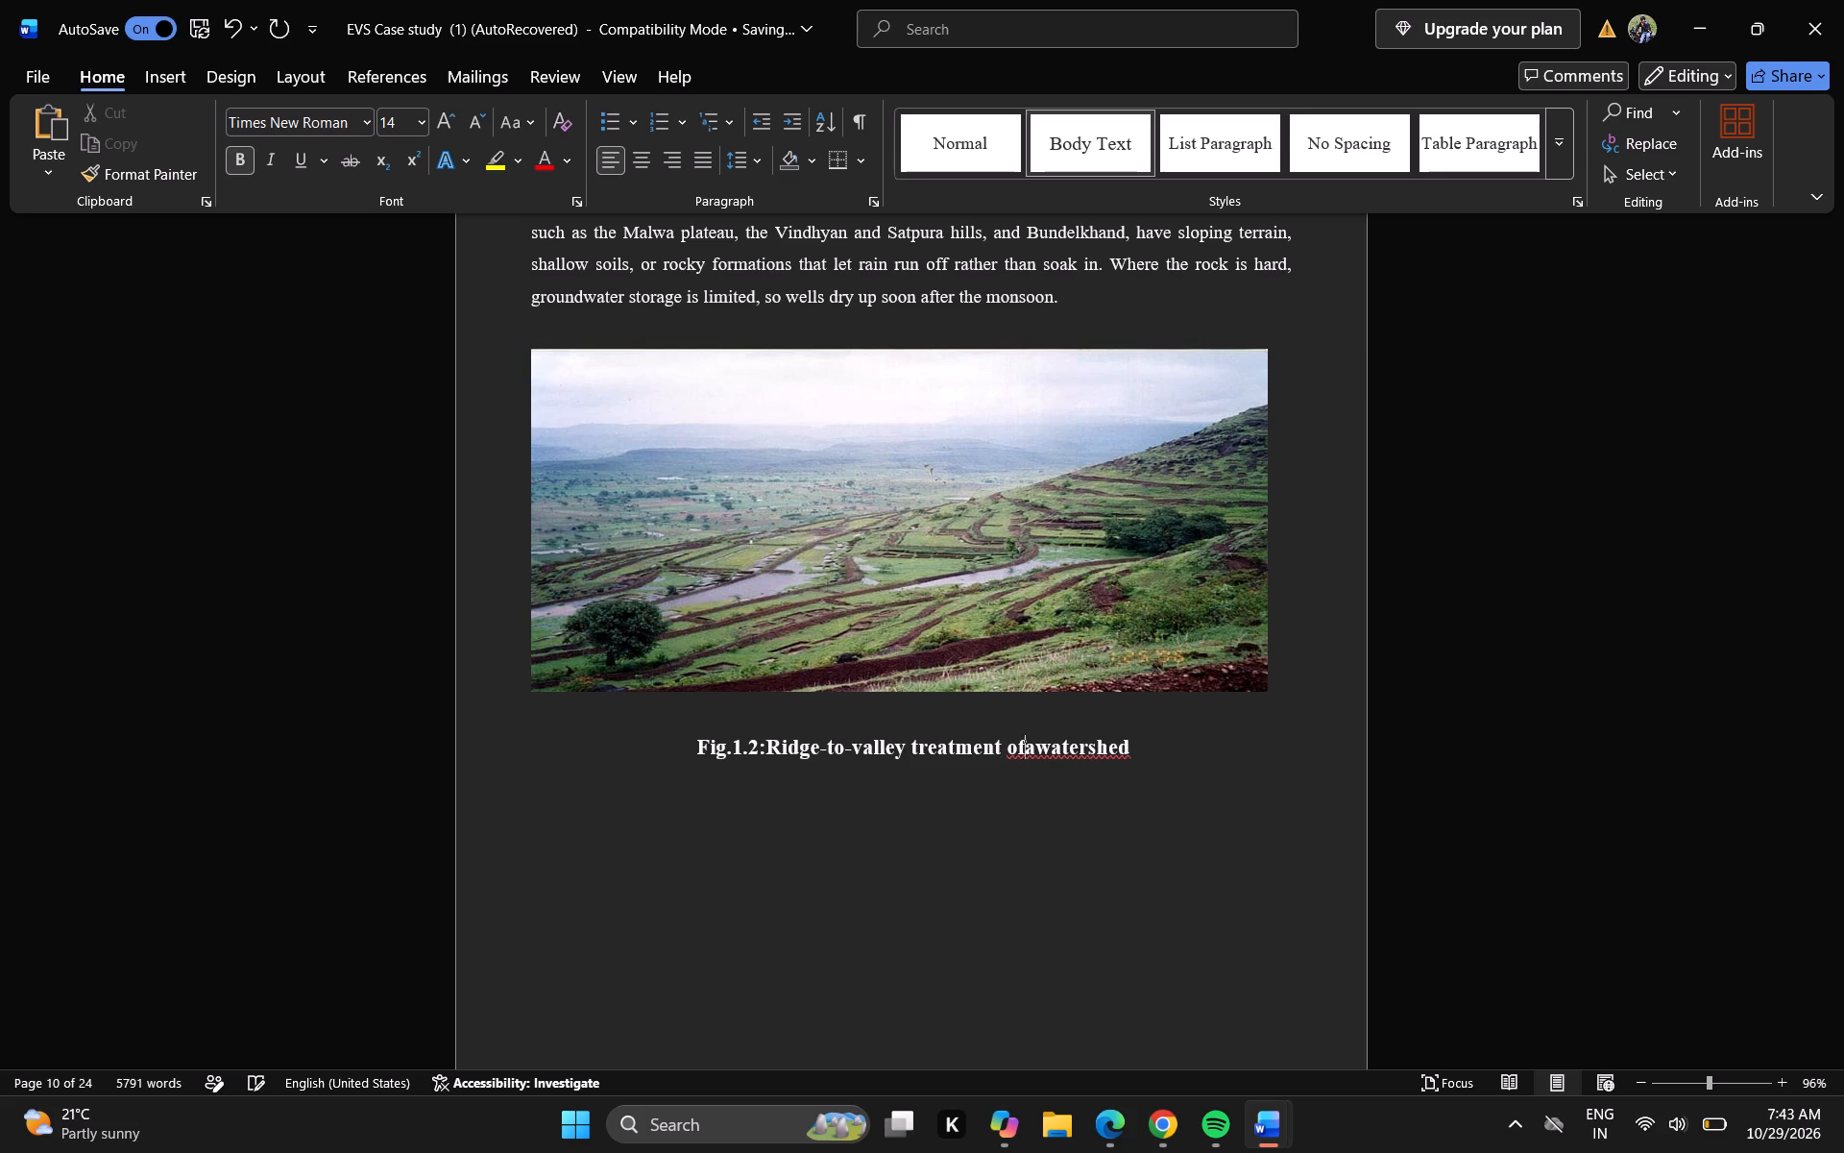
pyautogui.press('Right')
pyautogui.press('Left')
pyautogui.press('space')
# Insert a space between "a" and "watershed" in the Fig.1.2 caption below the terraced hillside picture.
pyautogui.press('Right')
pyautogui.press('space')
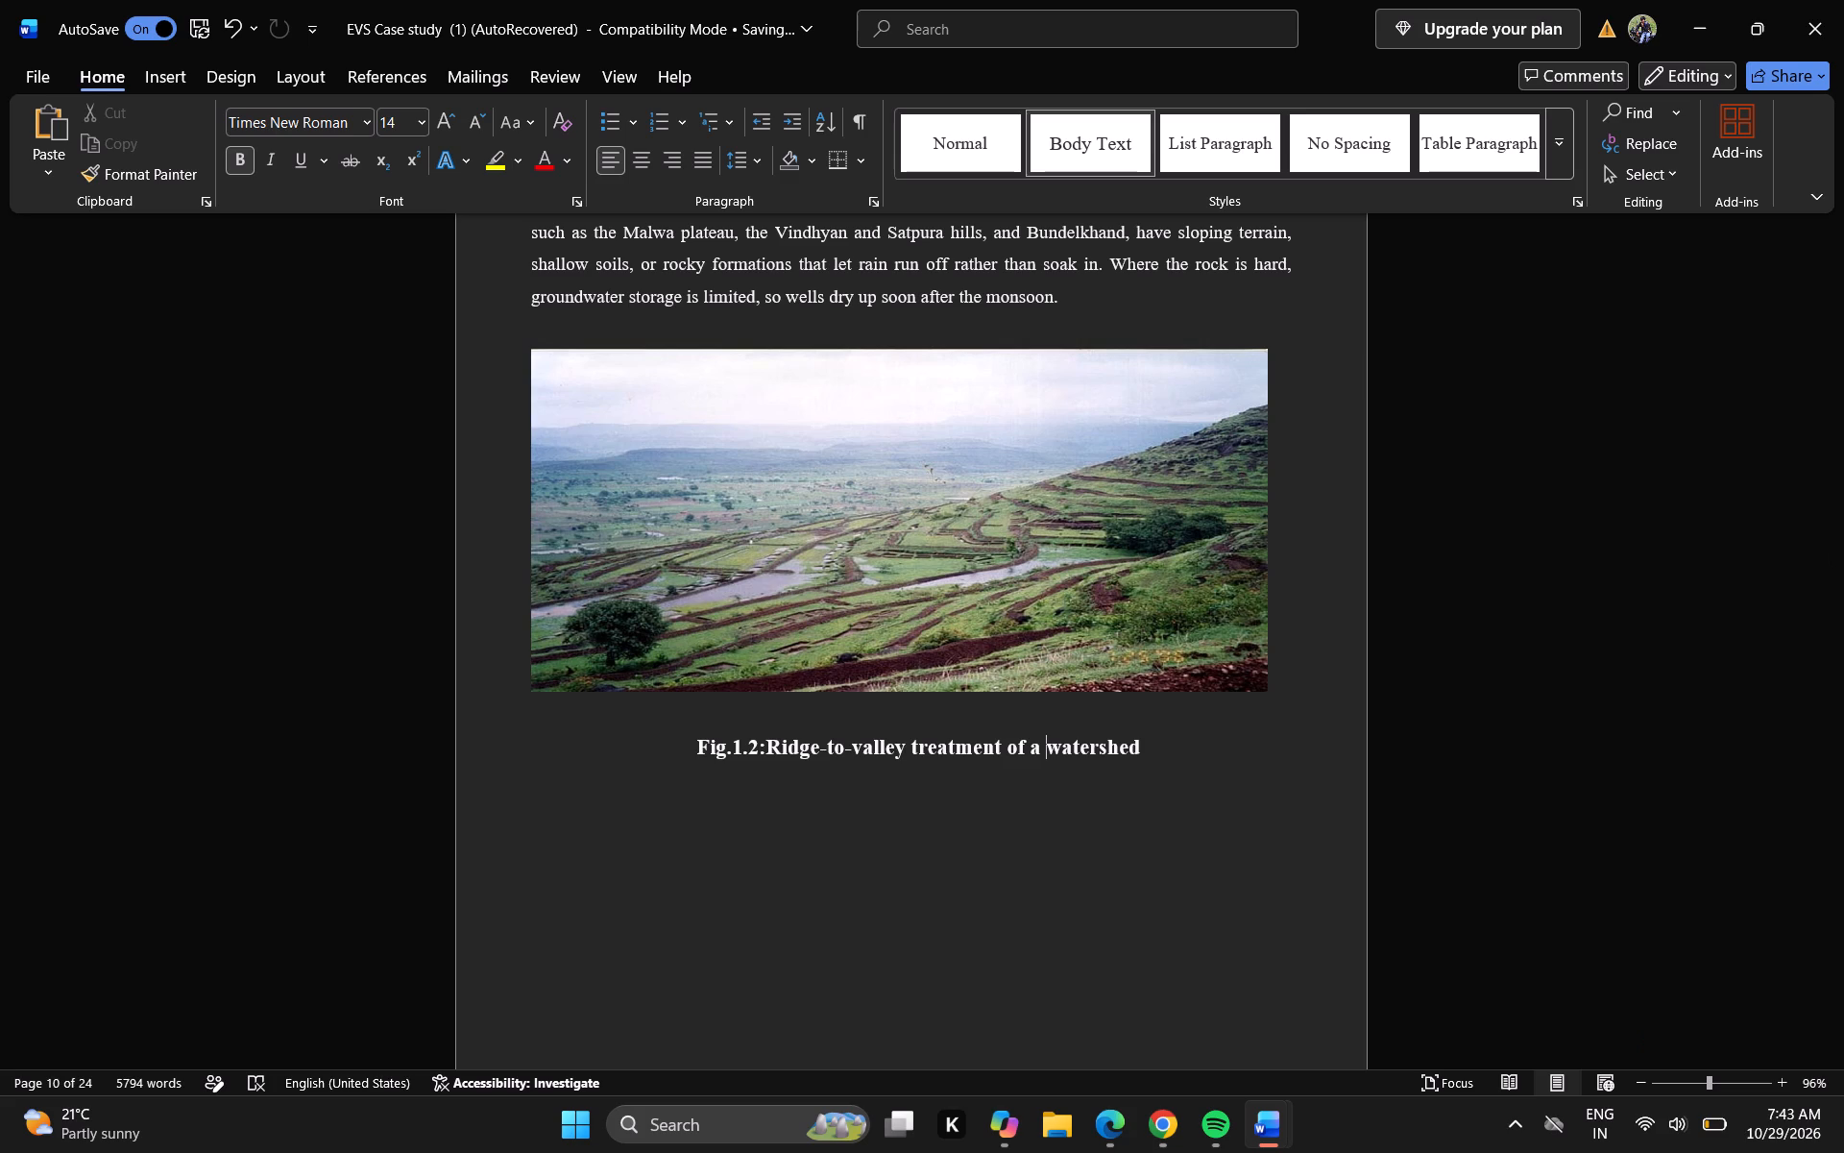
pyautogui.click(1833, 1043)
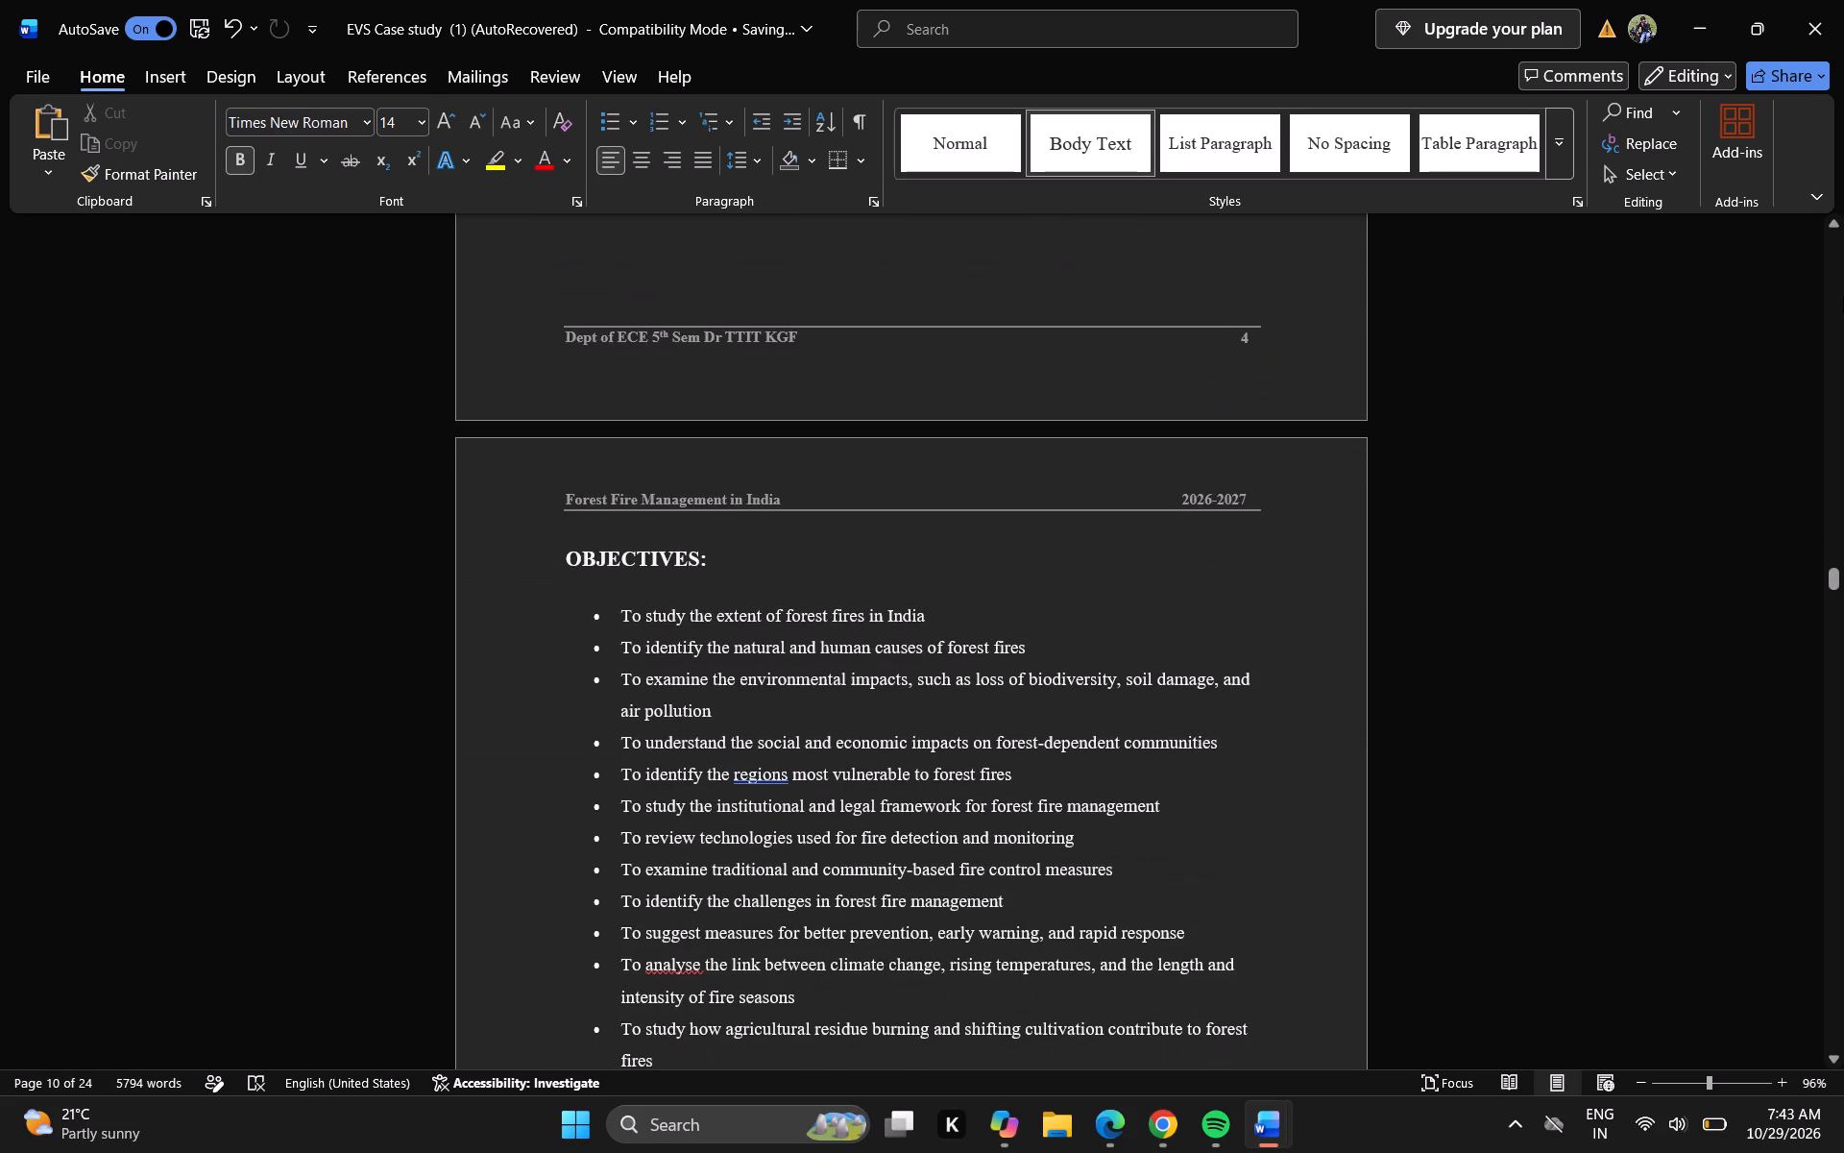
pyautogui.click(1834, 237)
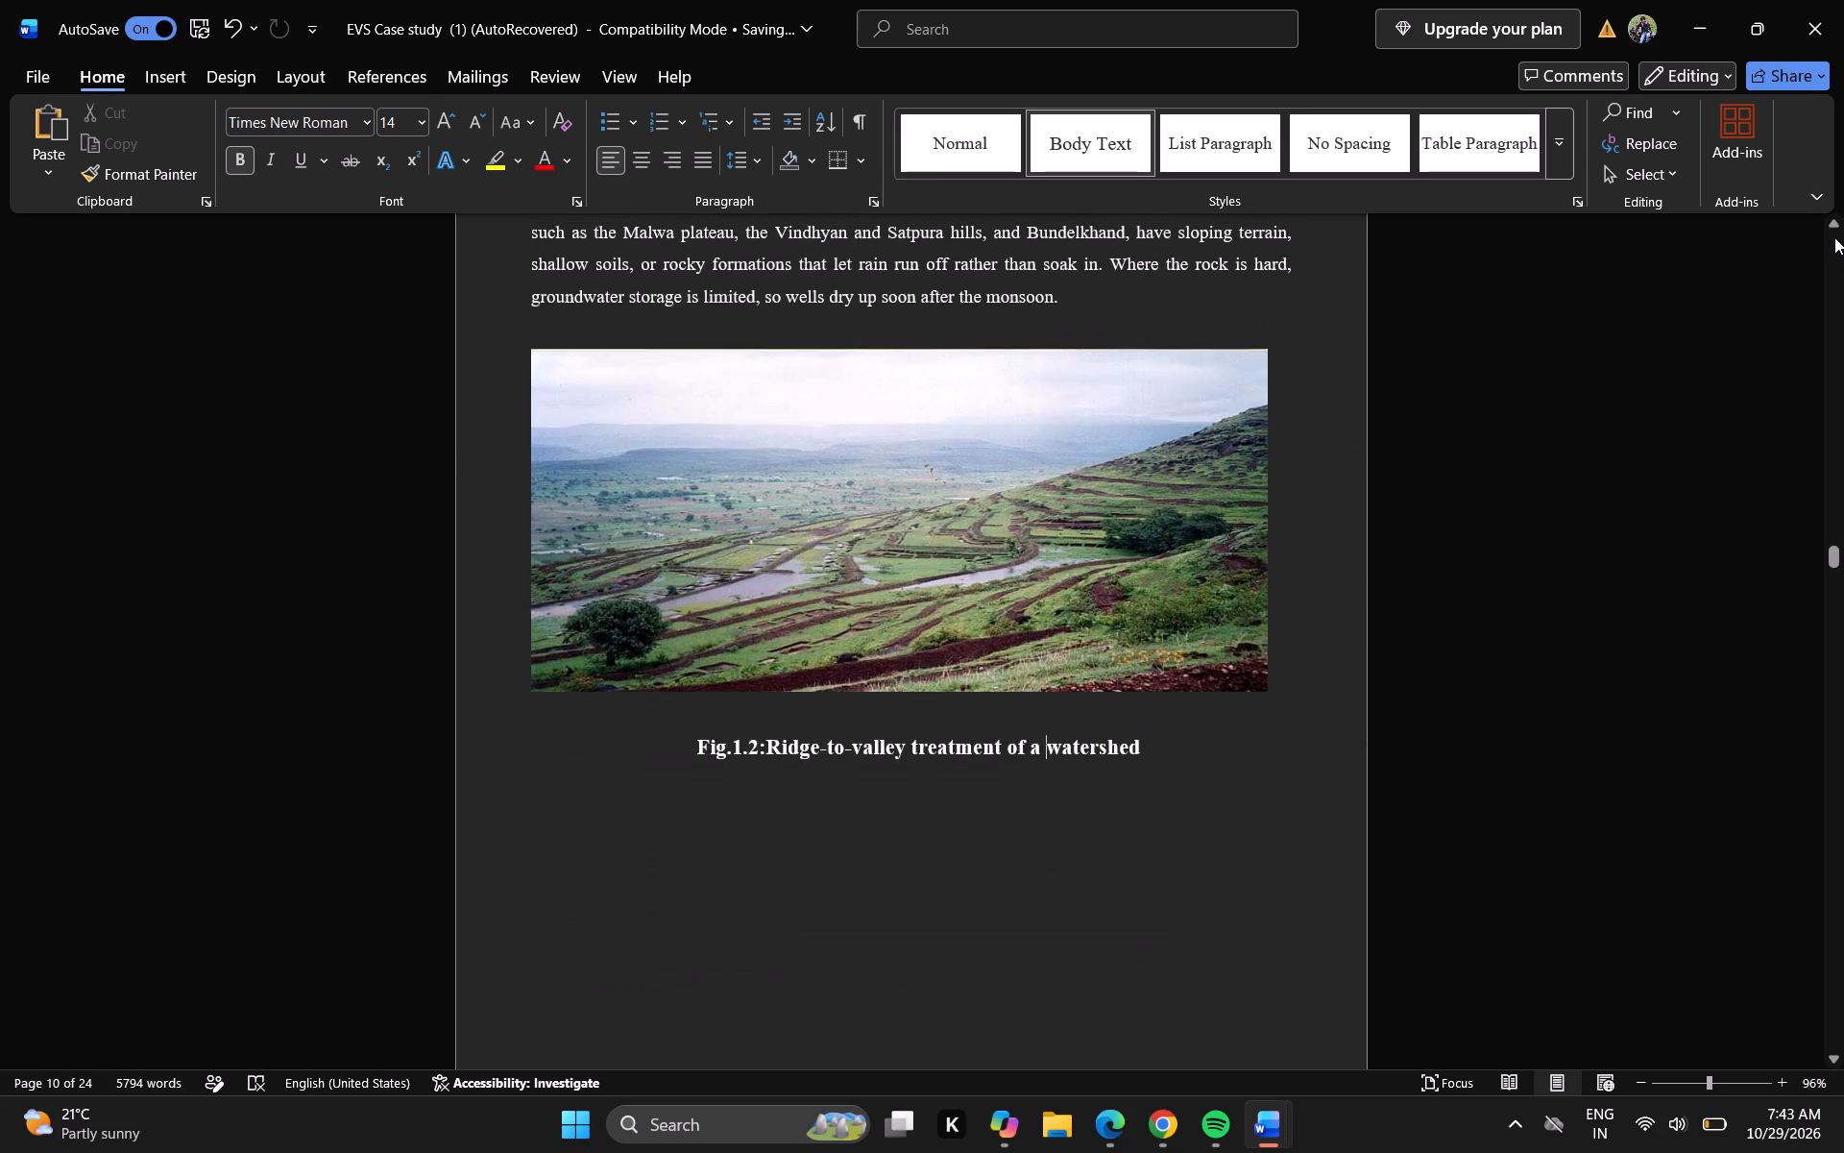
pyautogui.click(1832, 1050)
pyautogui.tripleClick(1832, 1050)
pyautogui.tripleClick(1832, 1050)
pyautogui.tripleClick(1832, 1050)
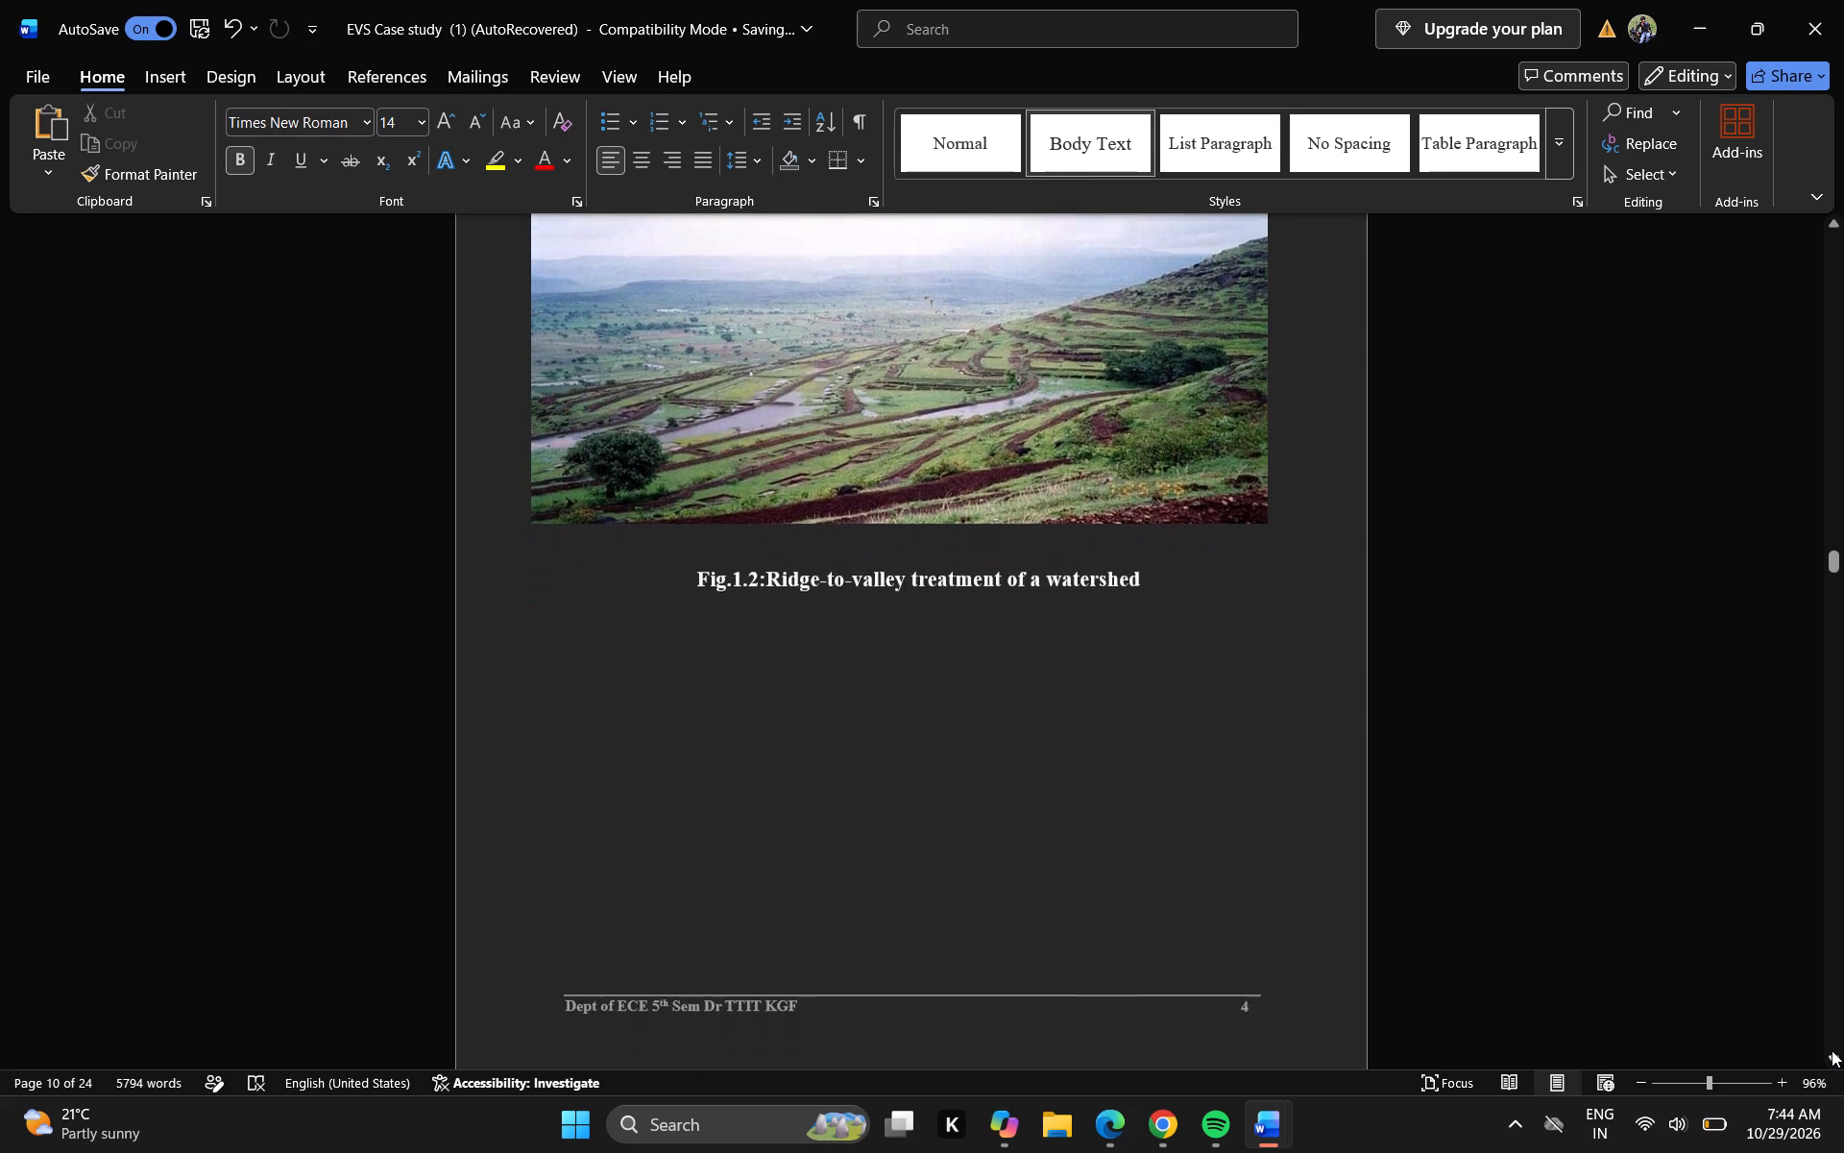
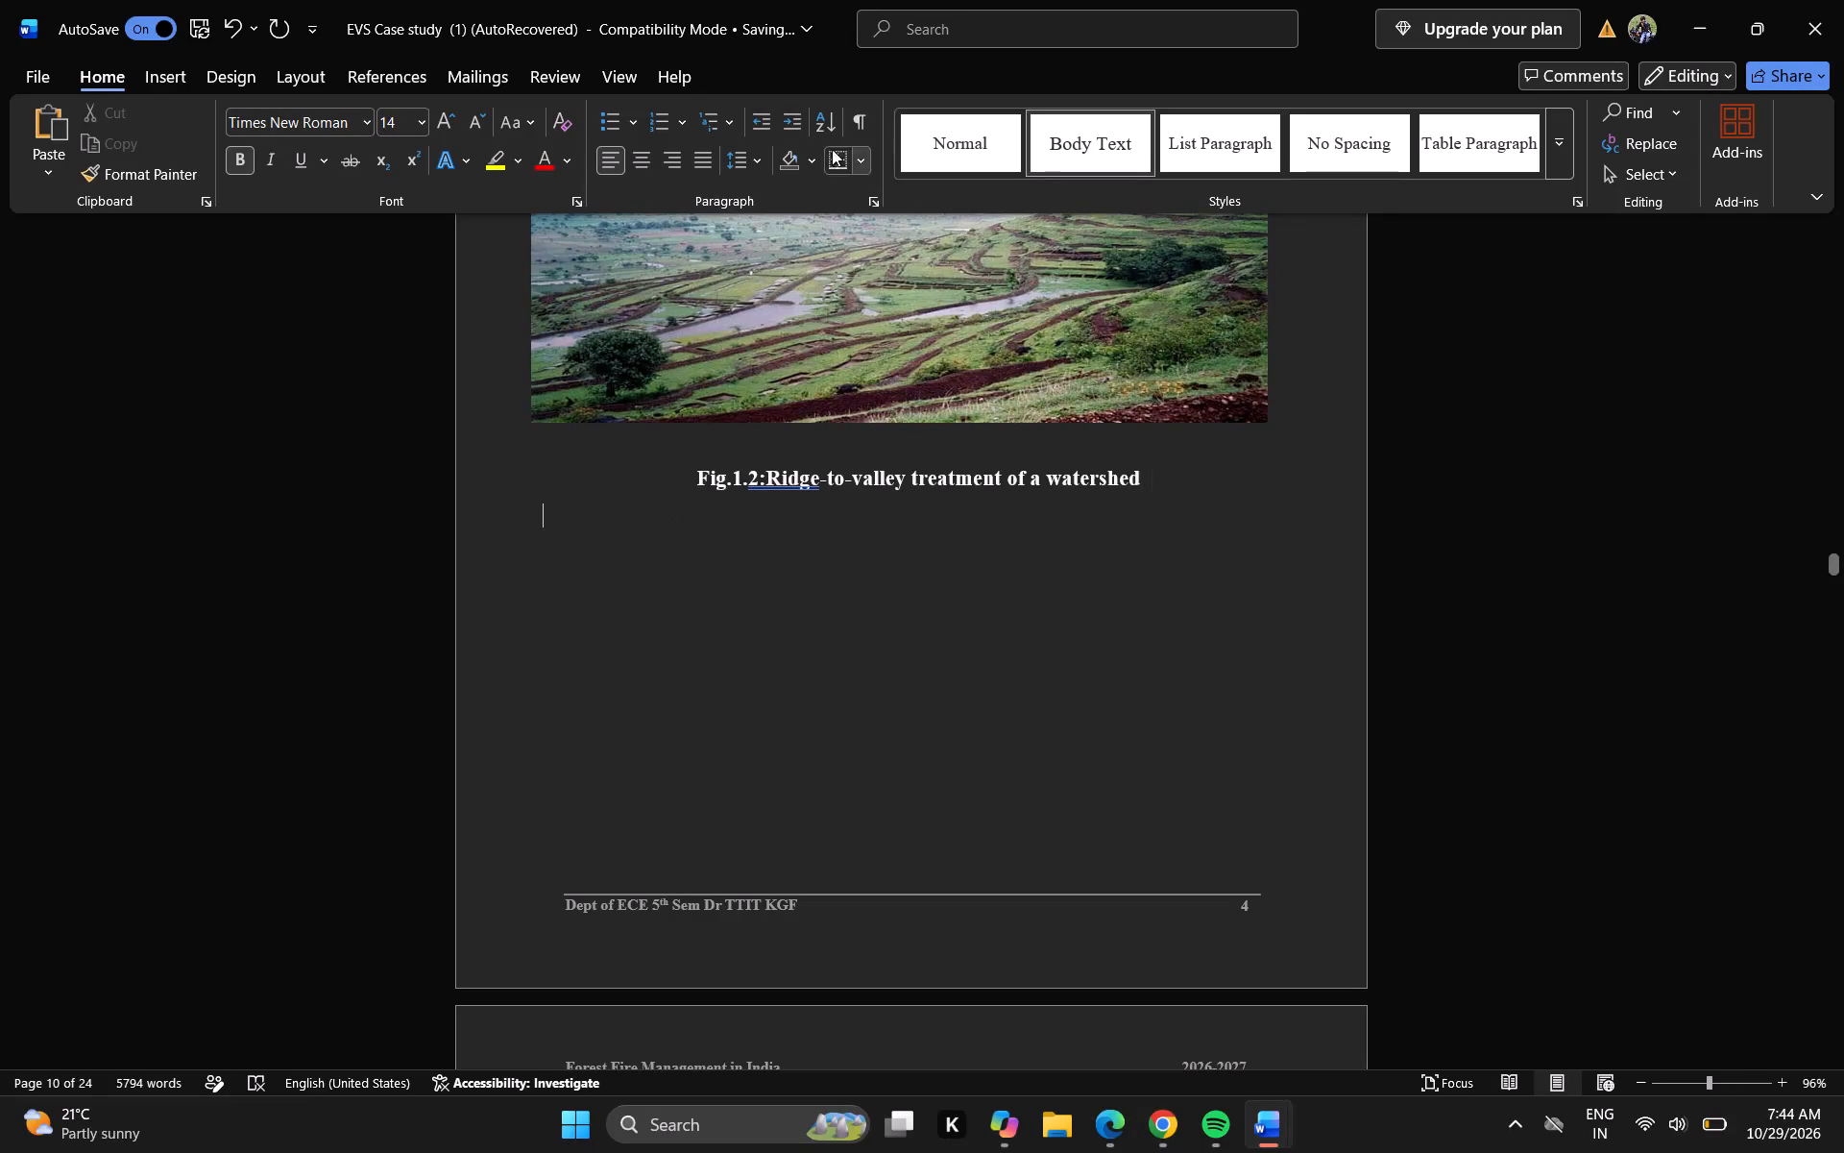
# Format the empty paragraph below the Fig.1.2 caption with justified alignment and font size 12.
pyautogui.click(705, 161)
pyautogui.click(394, 117)
pyautogui.press('BackSpace')
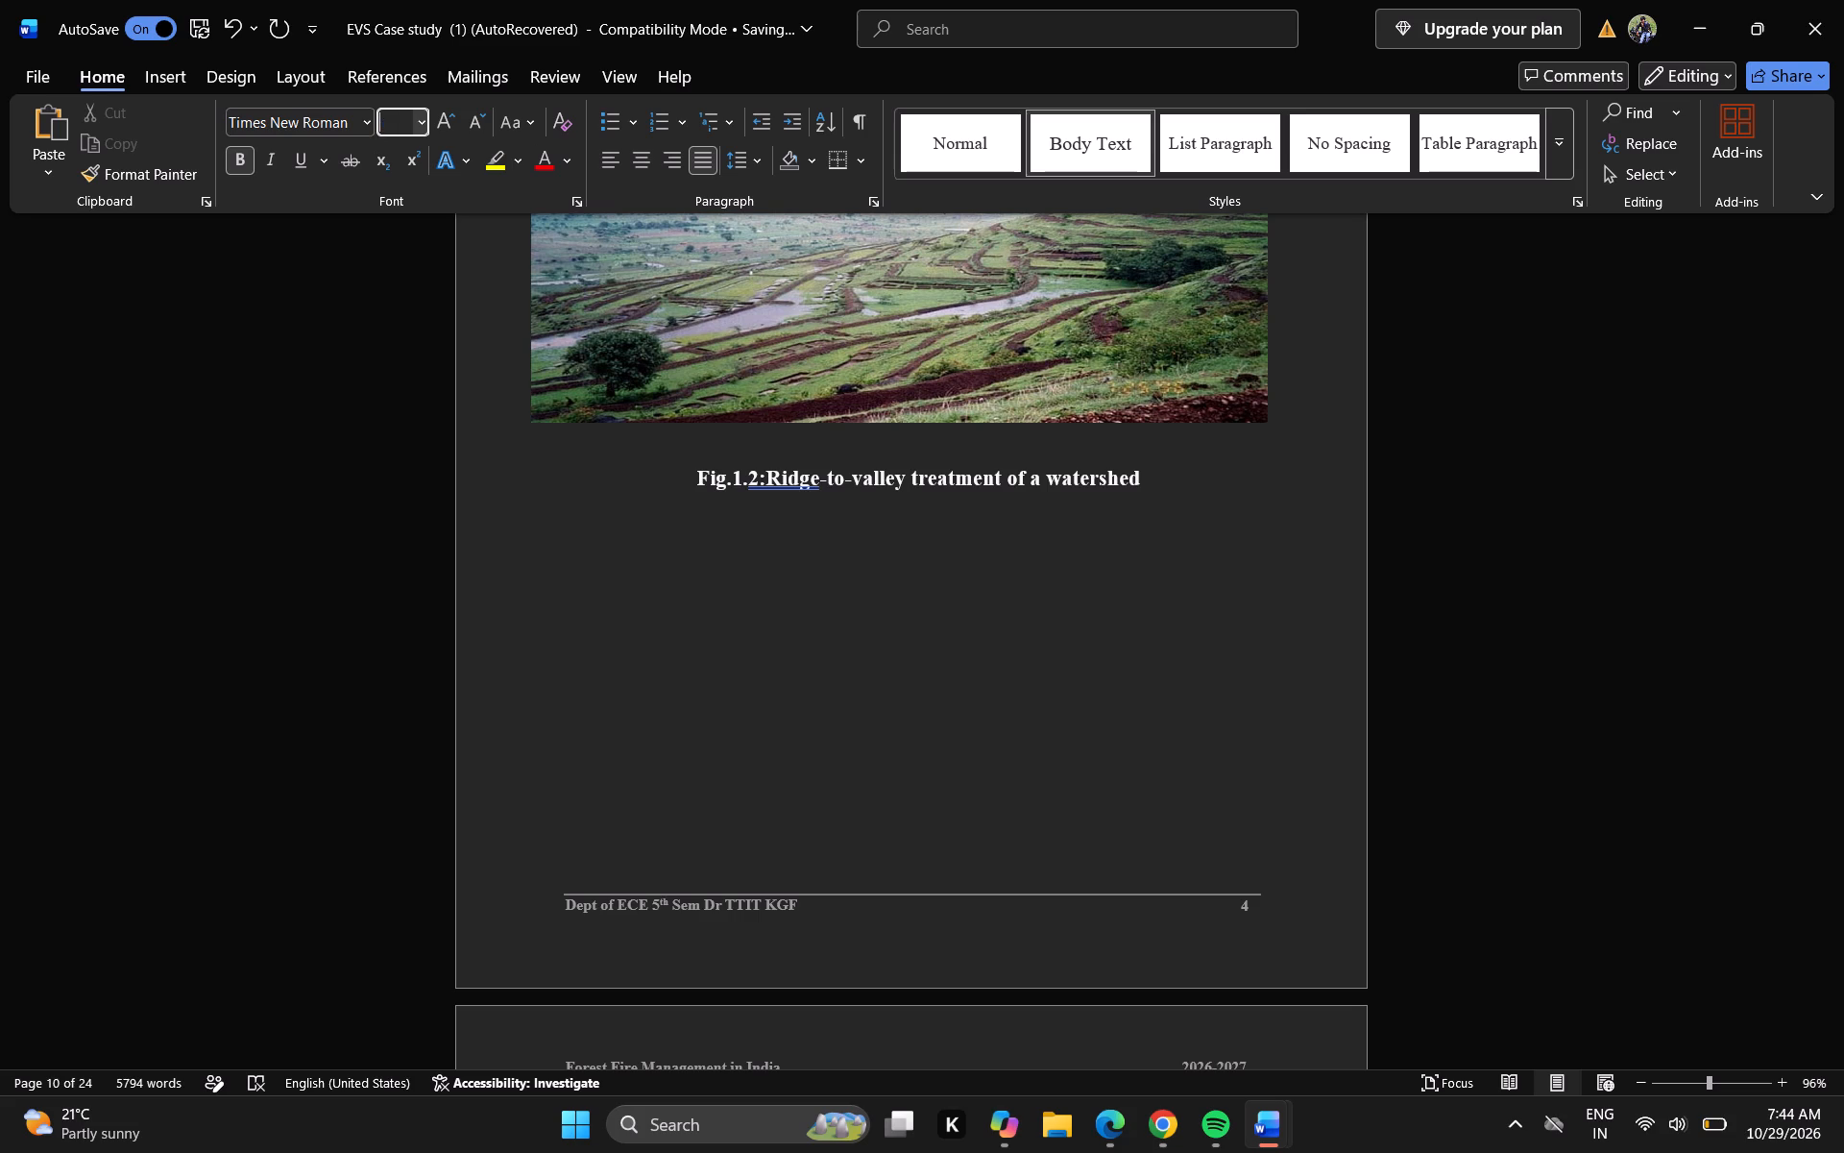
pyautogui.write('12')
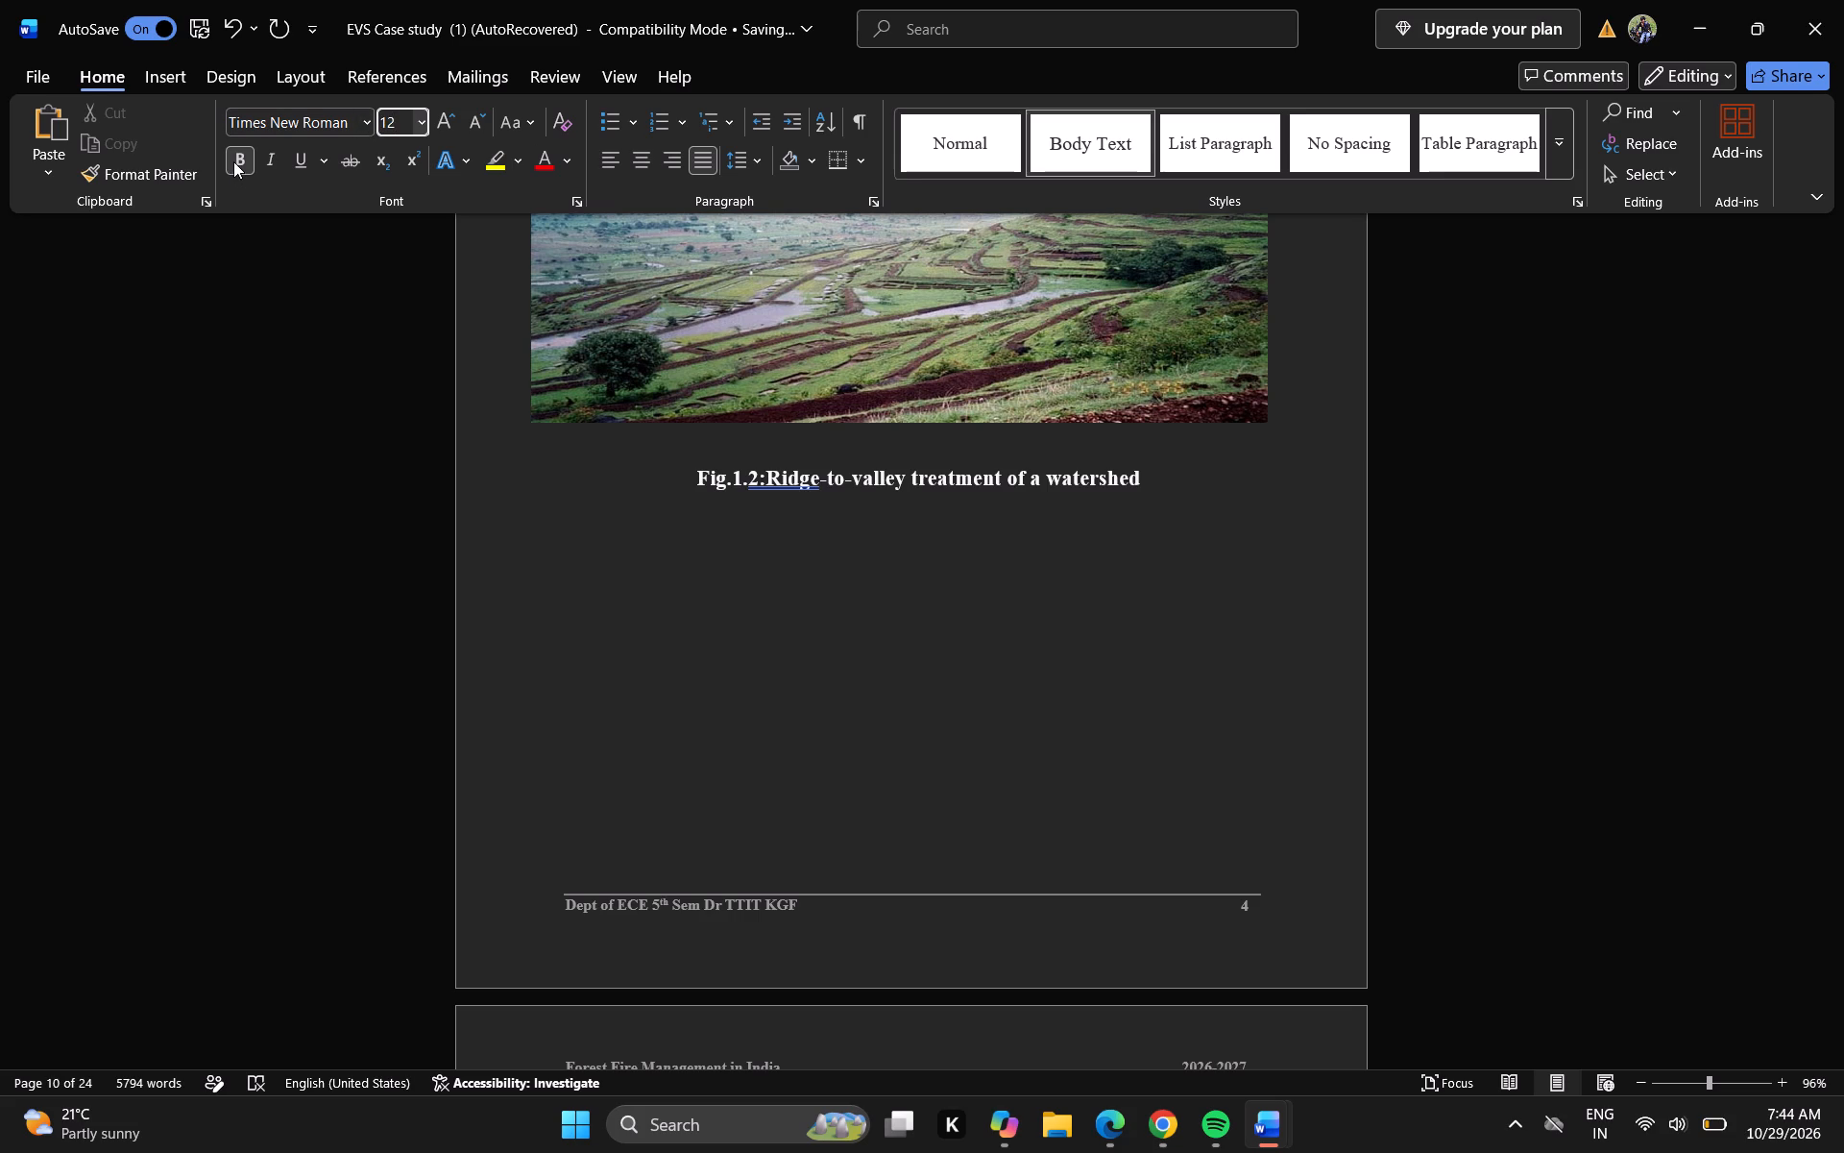
# Turn off bold and paste the copied paragraphs on human activity and groundwater over-extraction below the Fig.1.2 caption.
pyautogui.click(233, 161)
pyautogui.hotkey('ctrl', 'v')
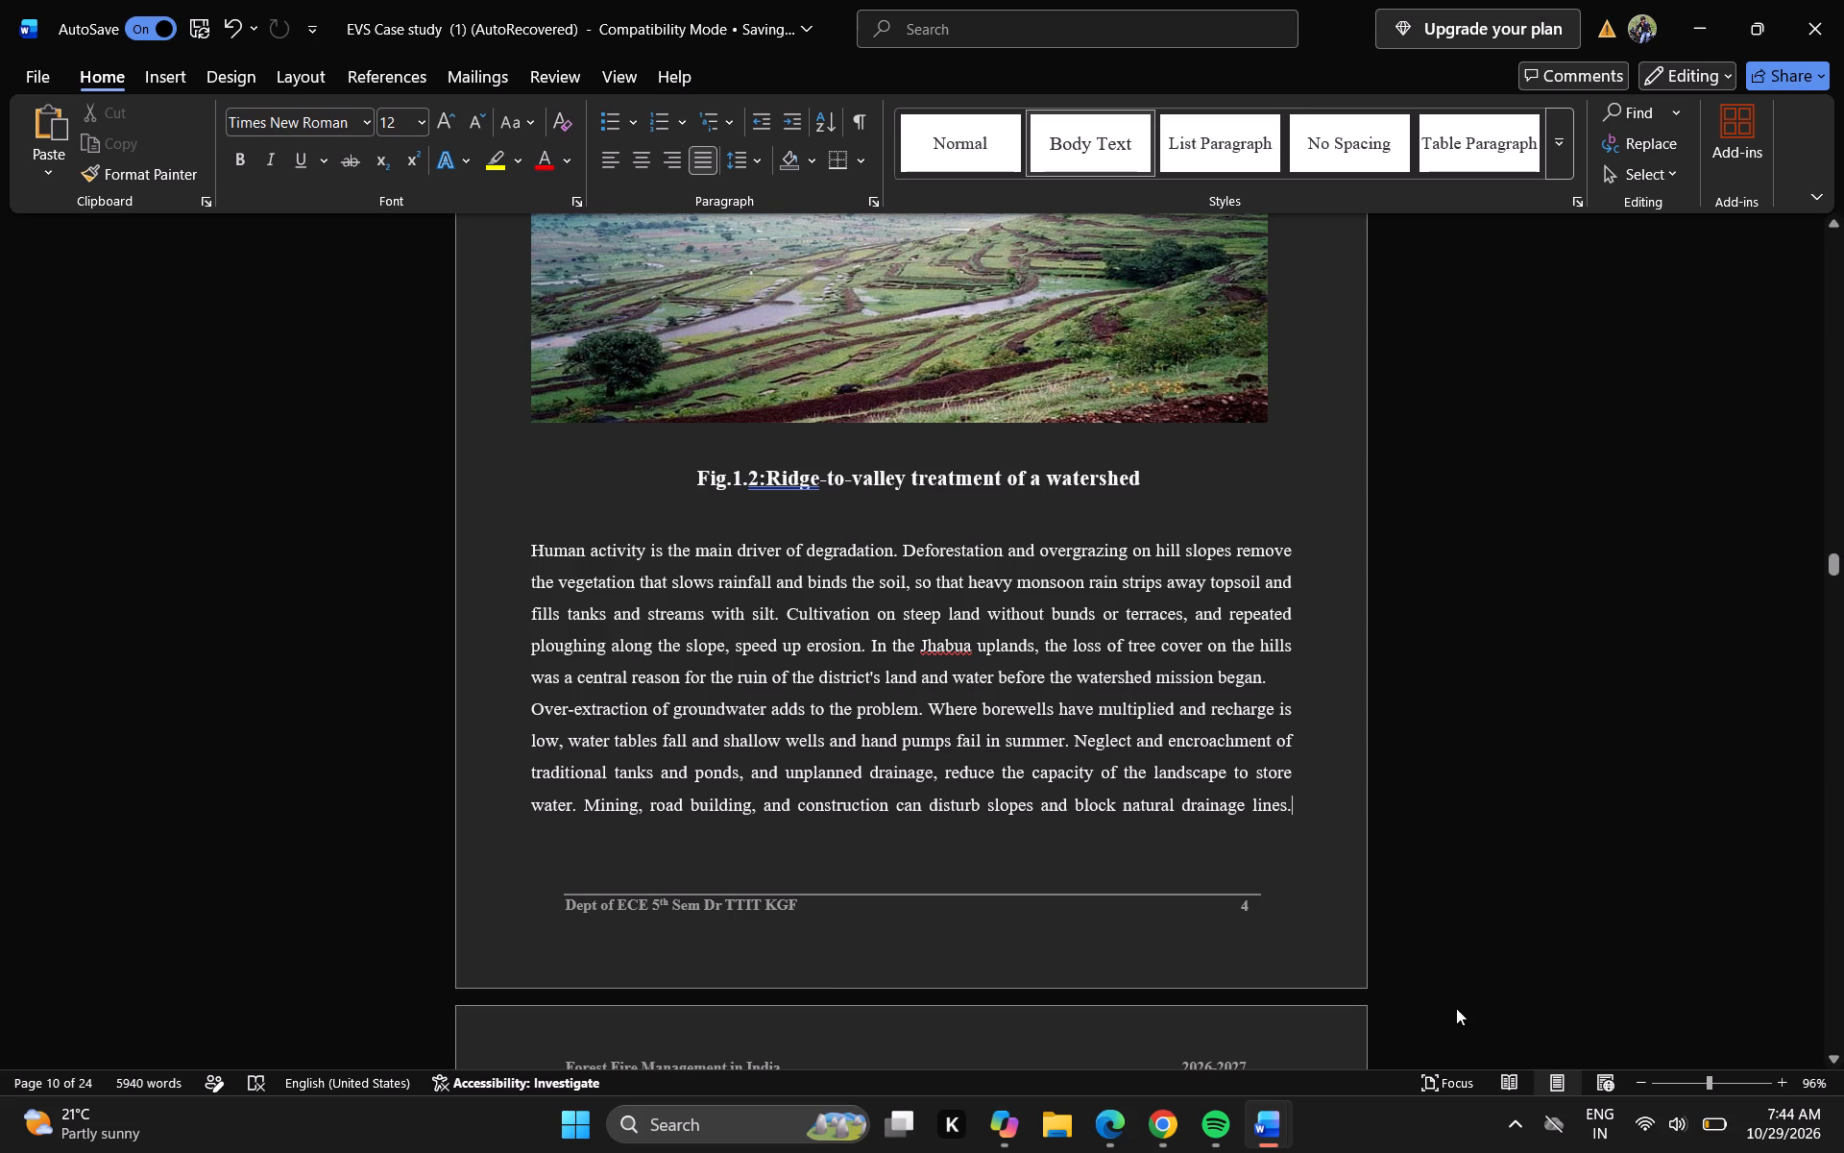
# Delete the OBJECTIVES heading and the forest fire bullets below it, through "prevention, technology," in the last bullet.
pyautogui.tripleClick(1835, 1049)
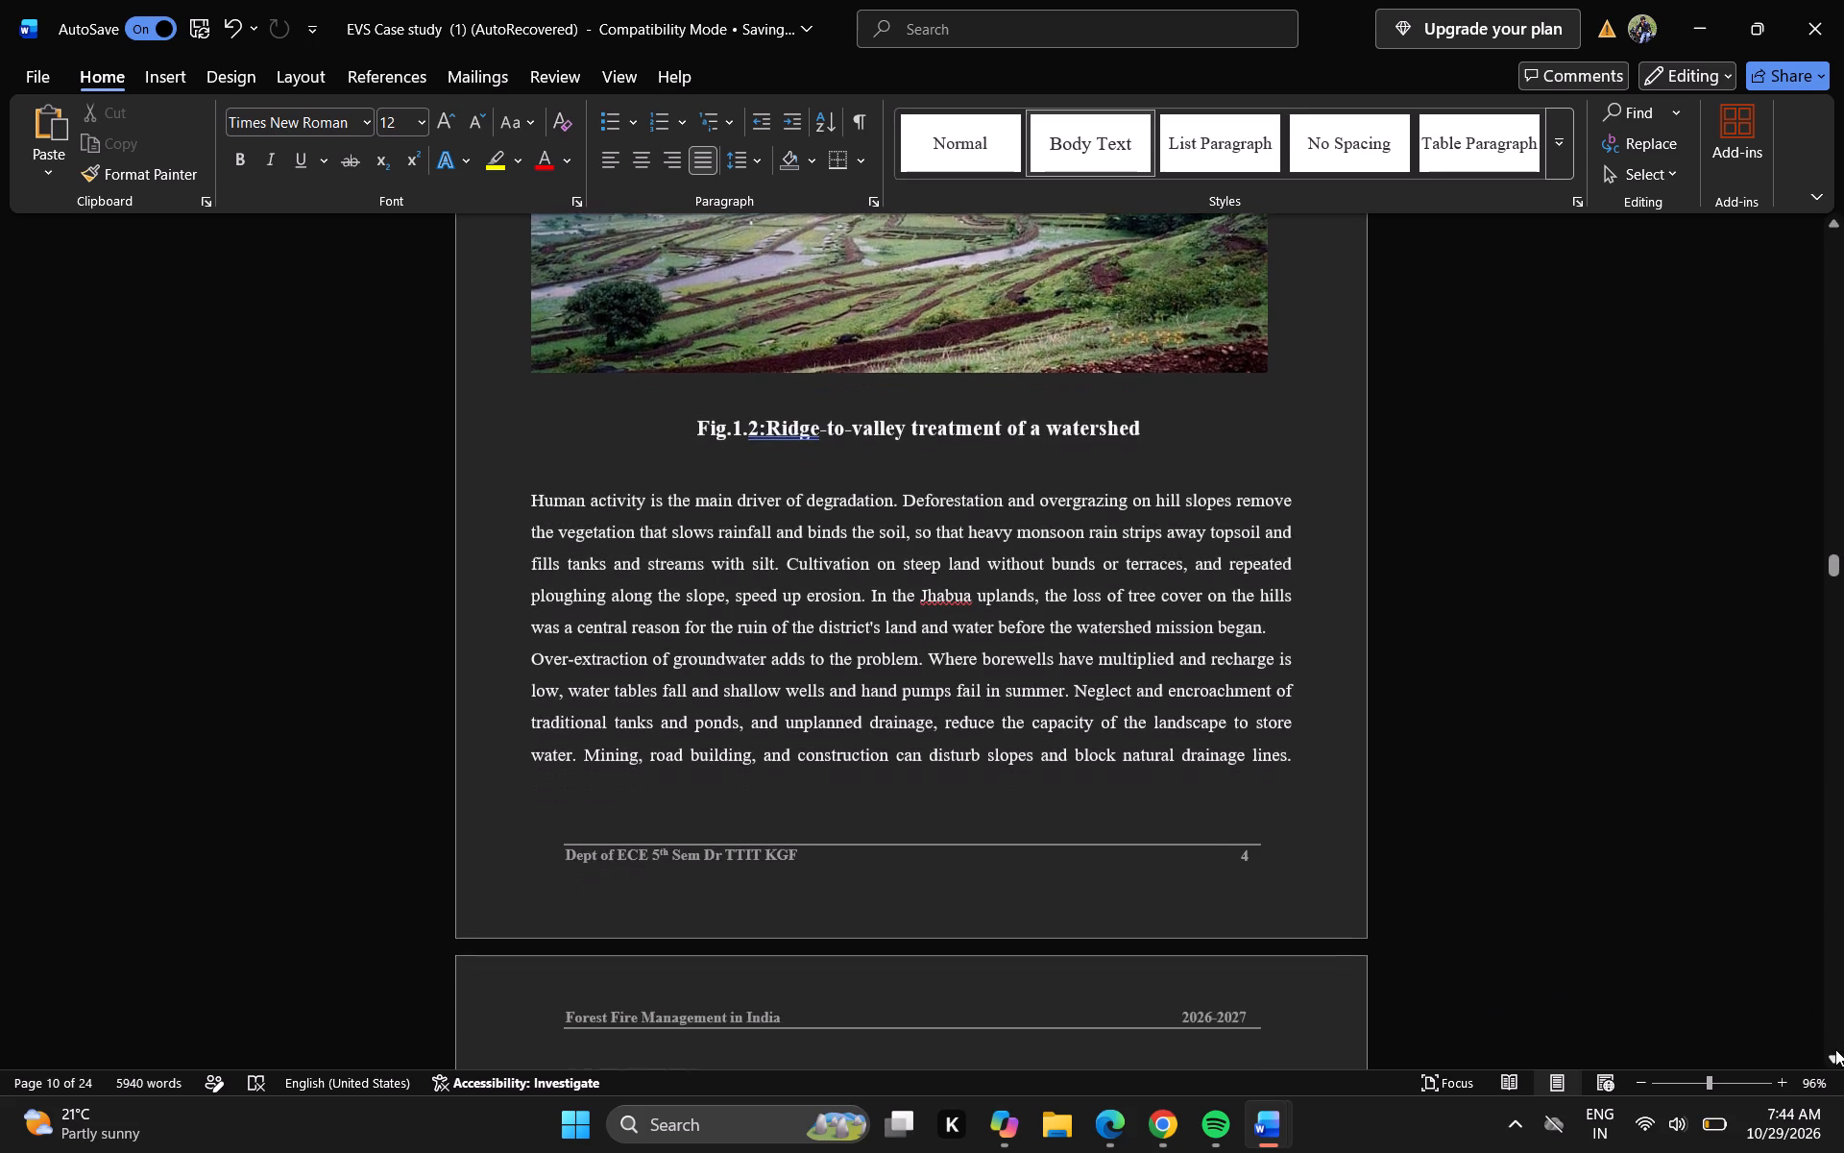
pyautogui.tripleClick(1835, 1049)
pyautogui.tripleClick(1835, 1049)
pyautogui.tripleClick(1835, 1049)
pyautogui.tripleClick(1835, 1049)
pyautogui.tripleClick(1835, 1049)
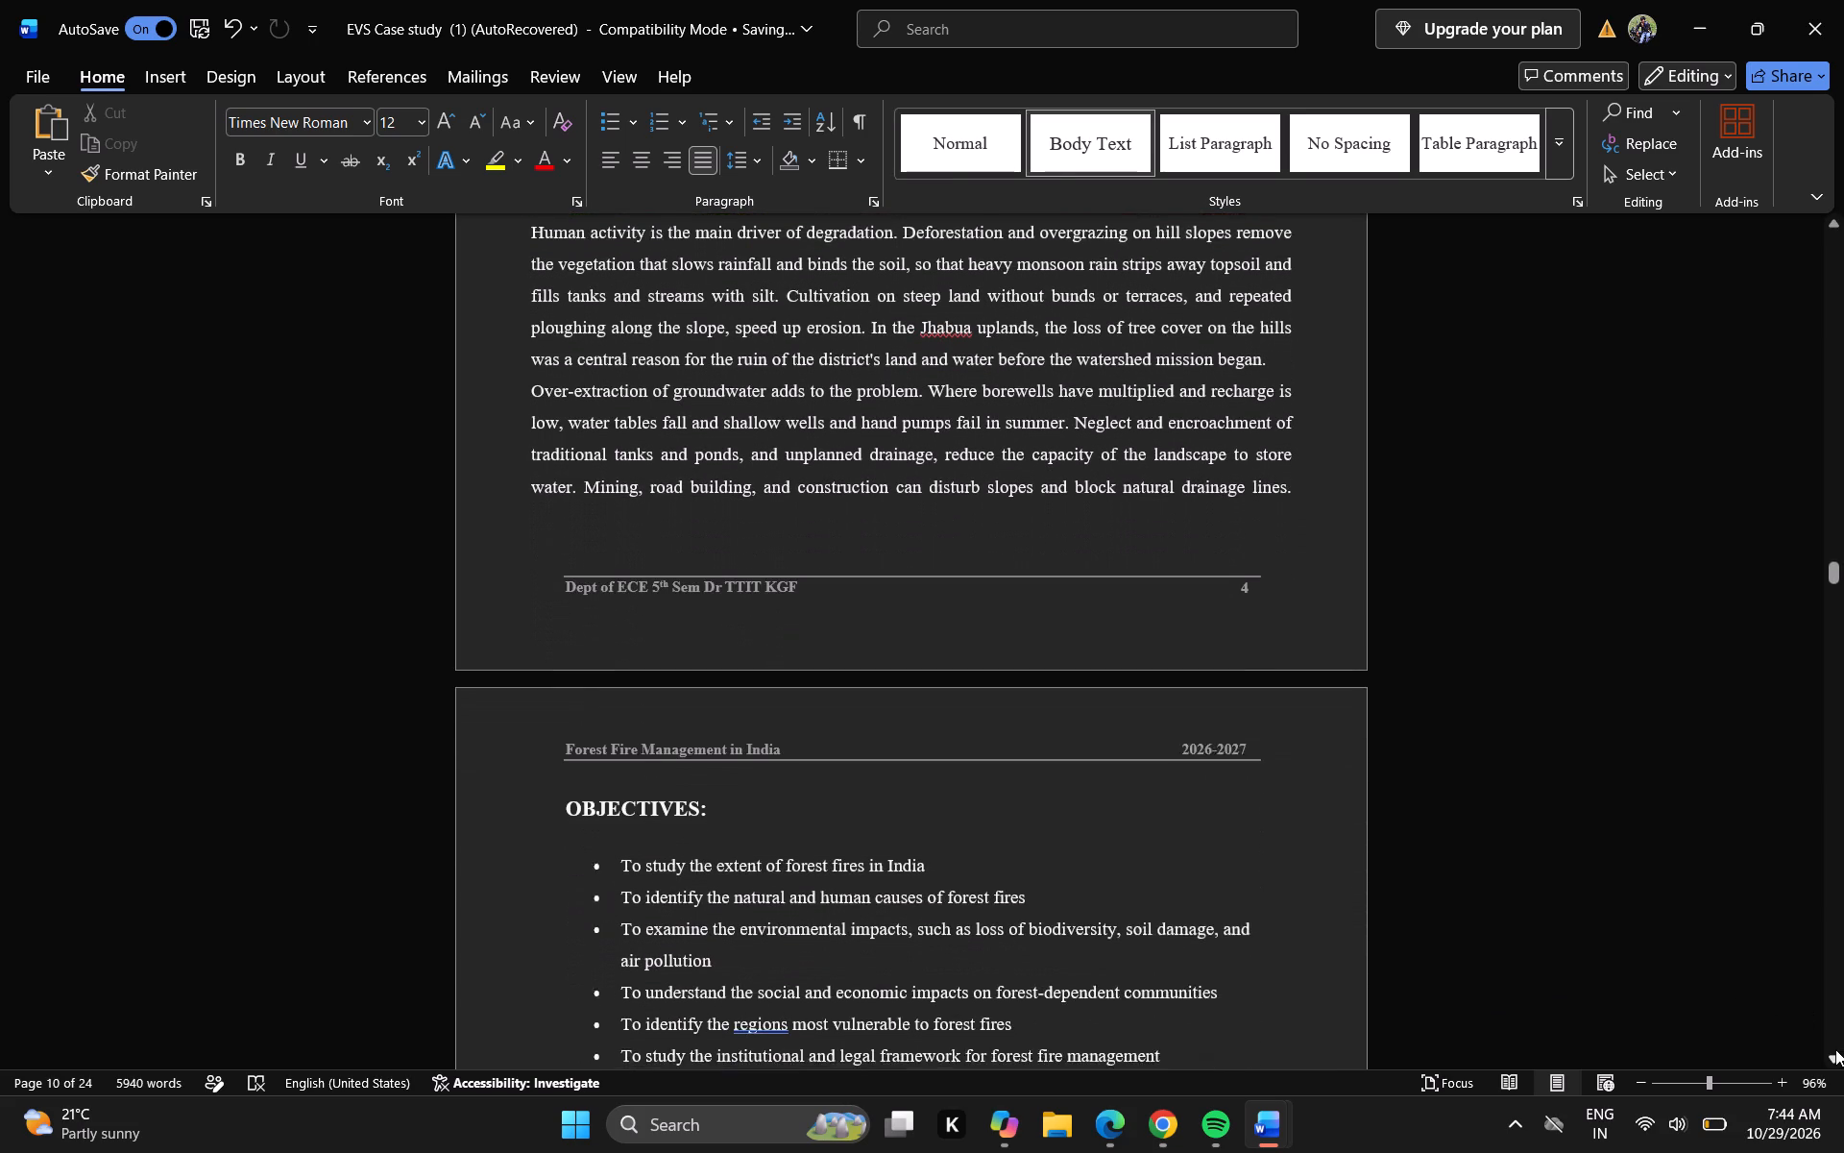
pyautogui.tripleClick(1835, 1049)
pyautogui.tripleClick(1835, 1049)
pyautogui.tripleClick(1835, 1049)
pyautogui.tripleClick(1835, 1049)
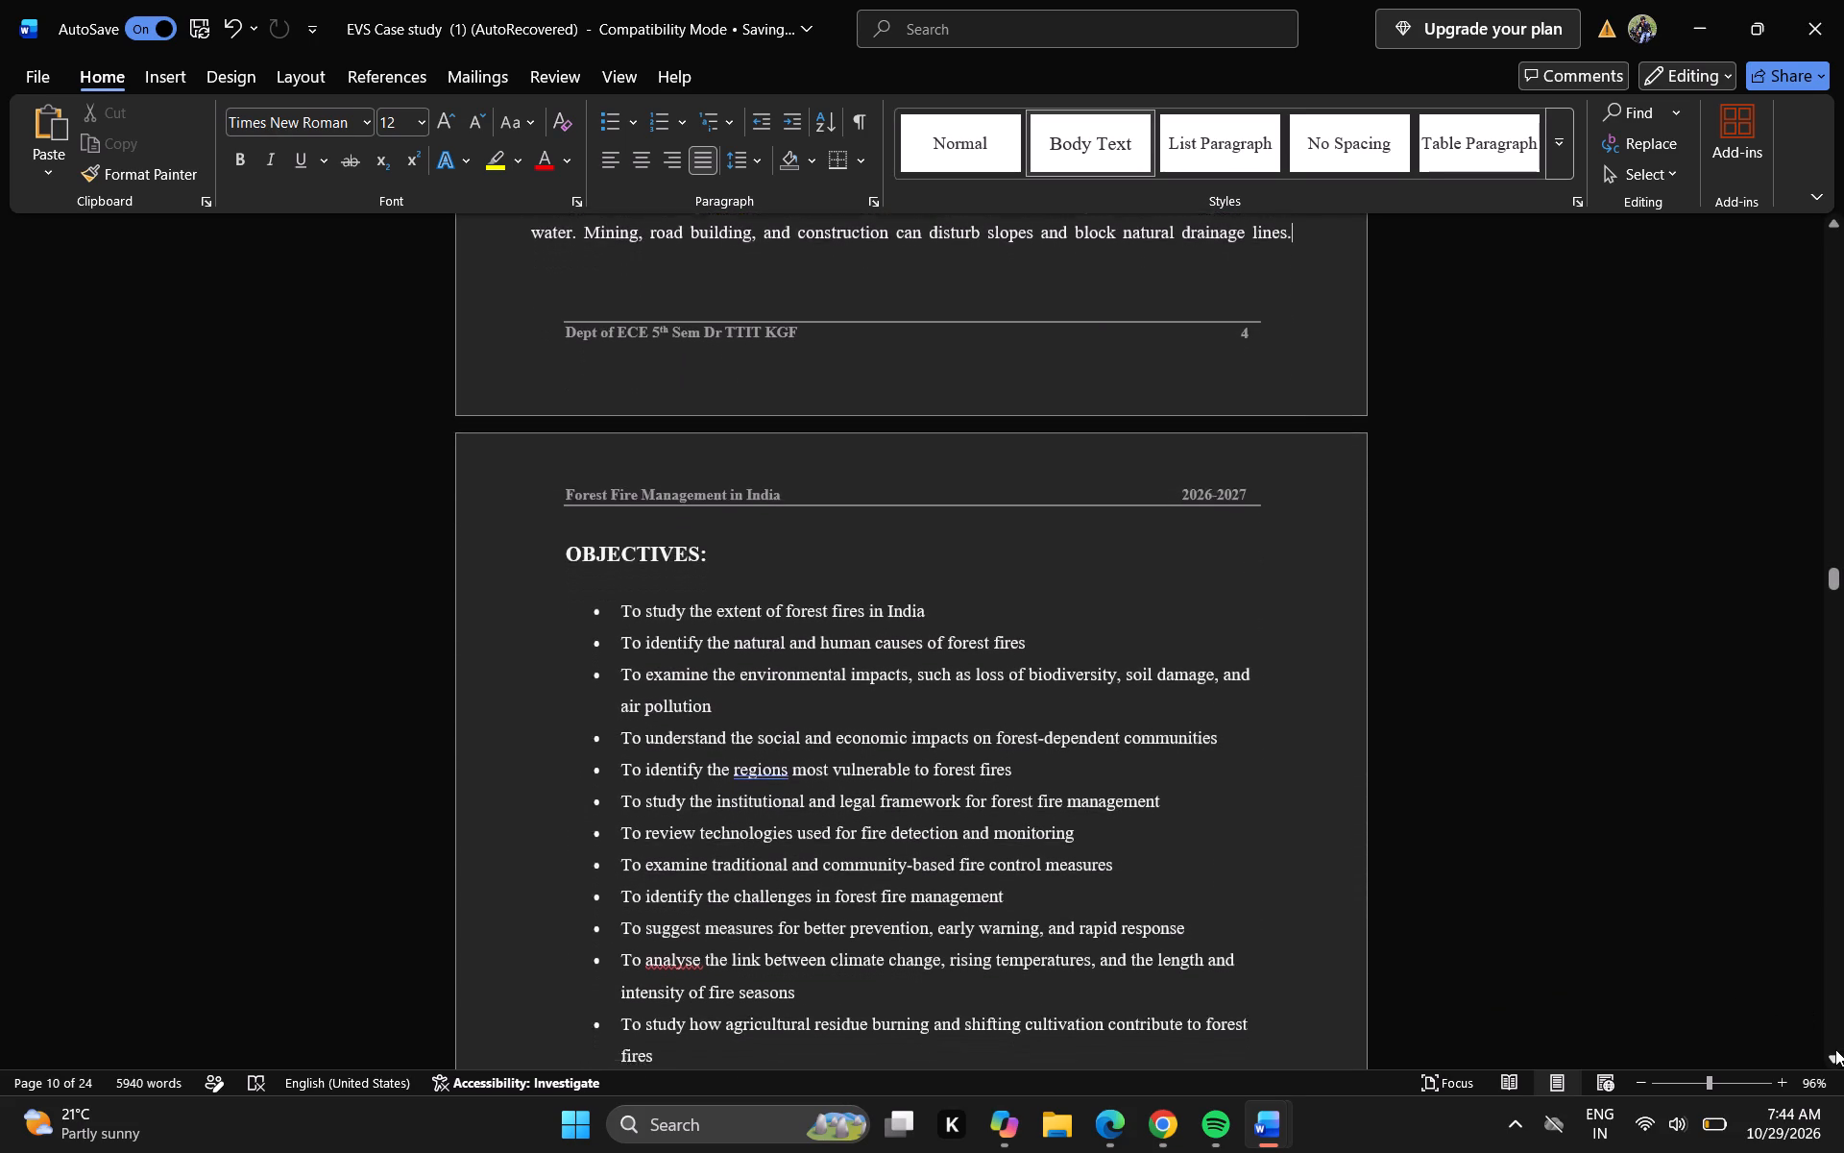
pyautogui.tripleClick(1835, 1049)
pyautogui.tripleClick(1835, 1049)
pyautogui.tripleClick(1835, 1049)
pyautogui.tripleClick(1835, 1049)
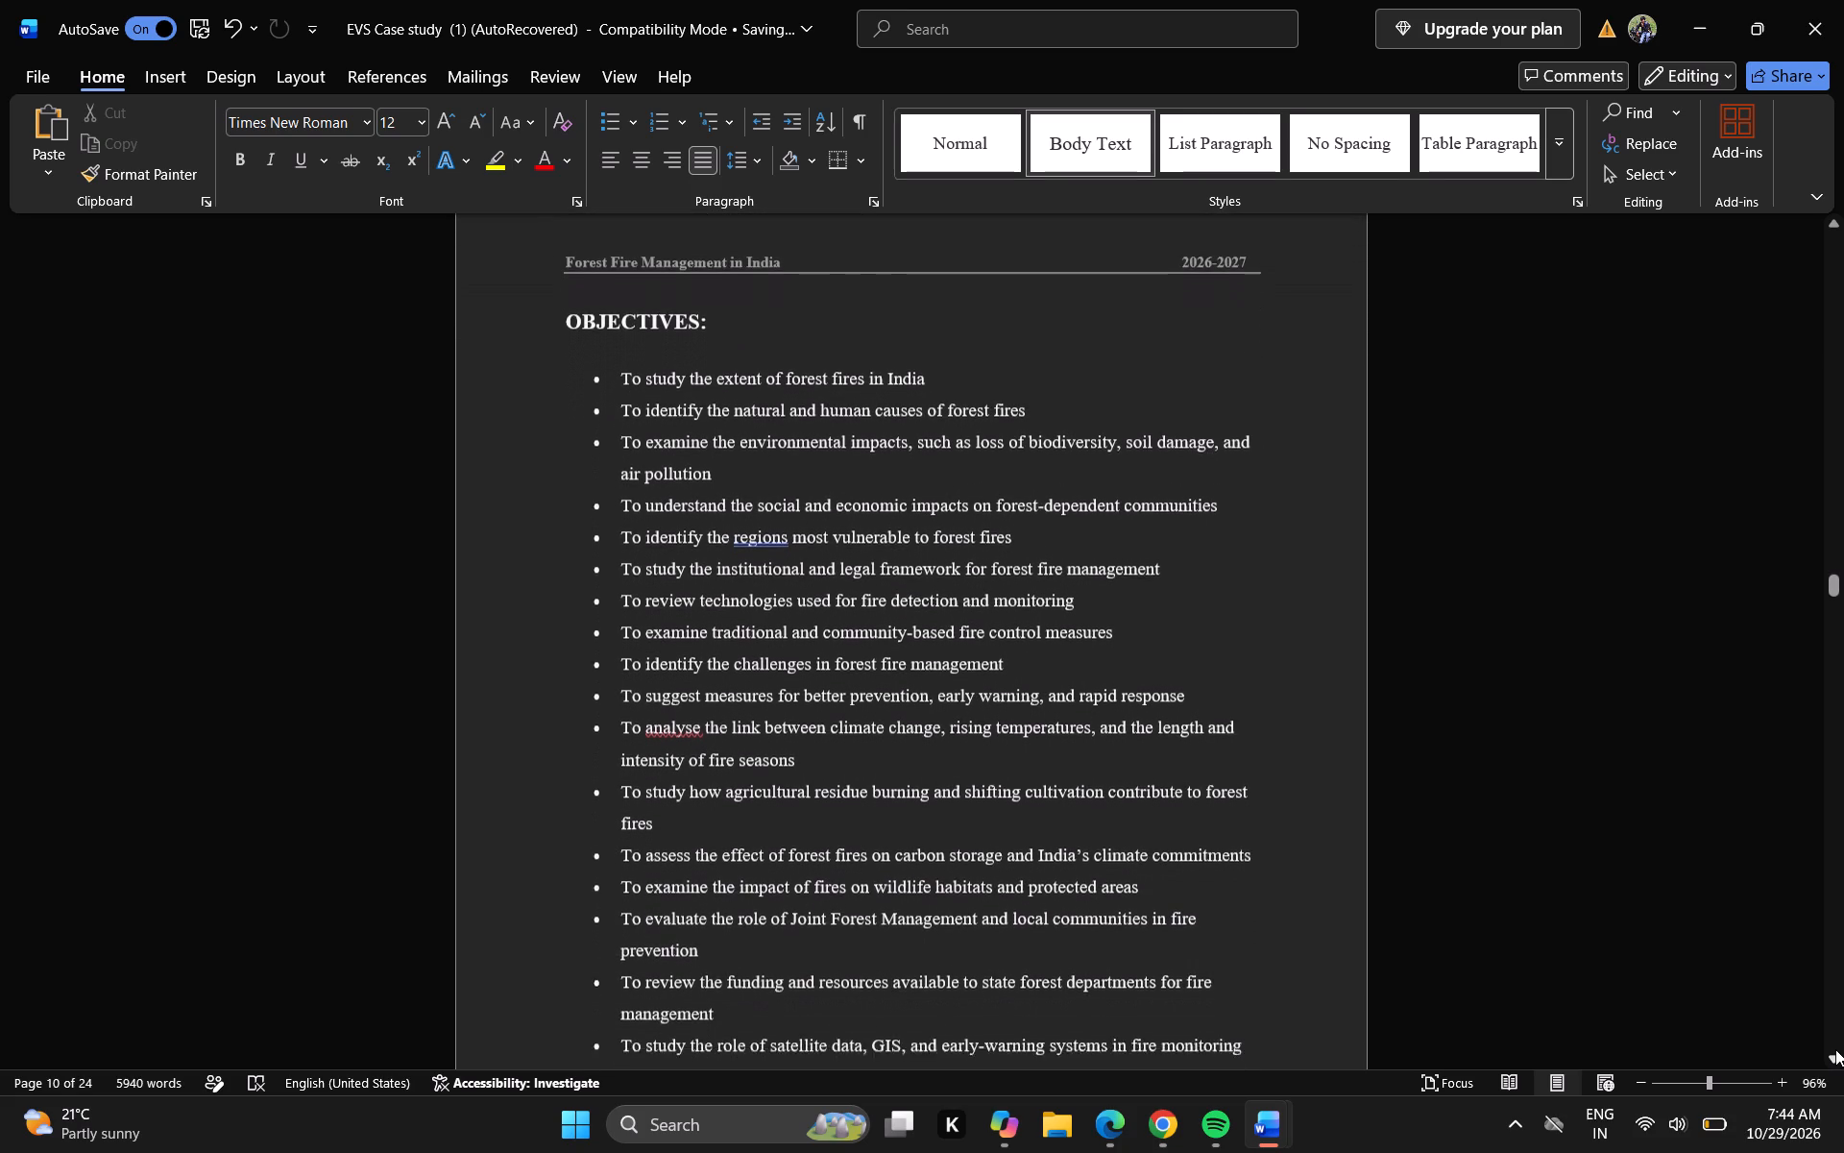
pyautogui.tripleClick(1835, 1049)
pyautogui.click(1835, 1049)
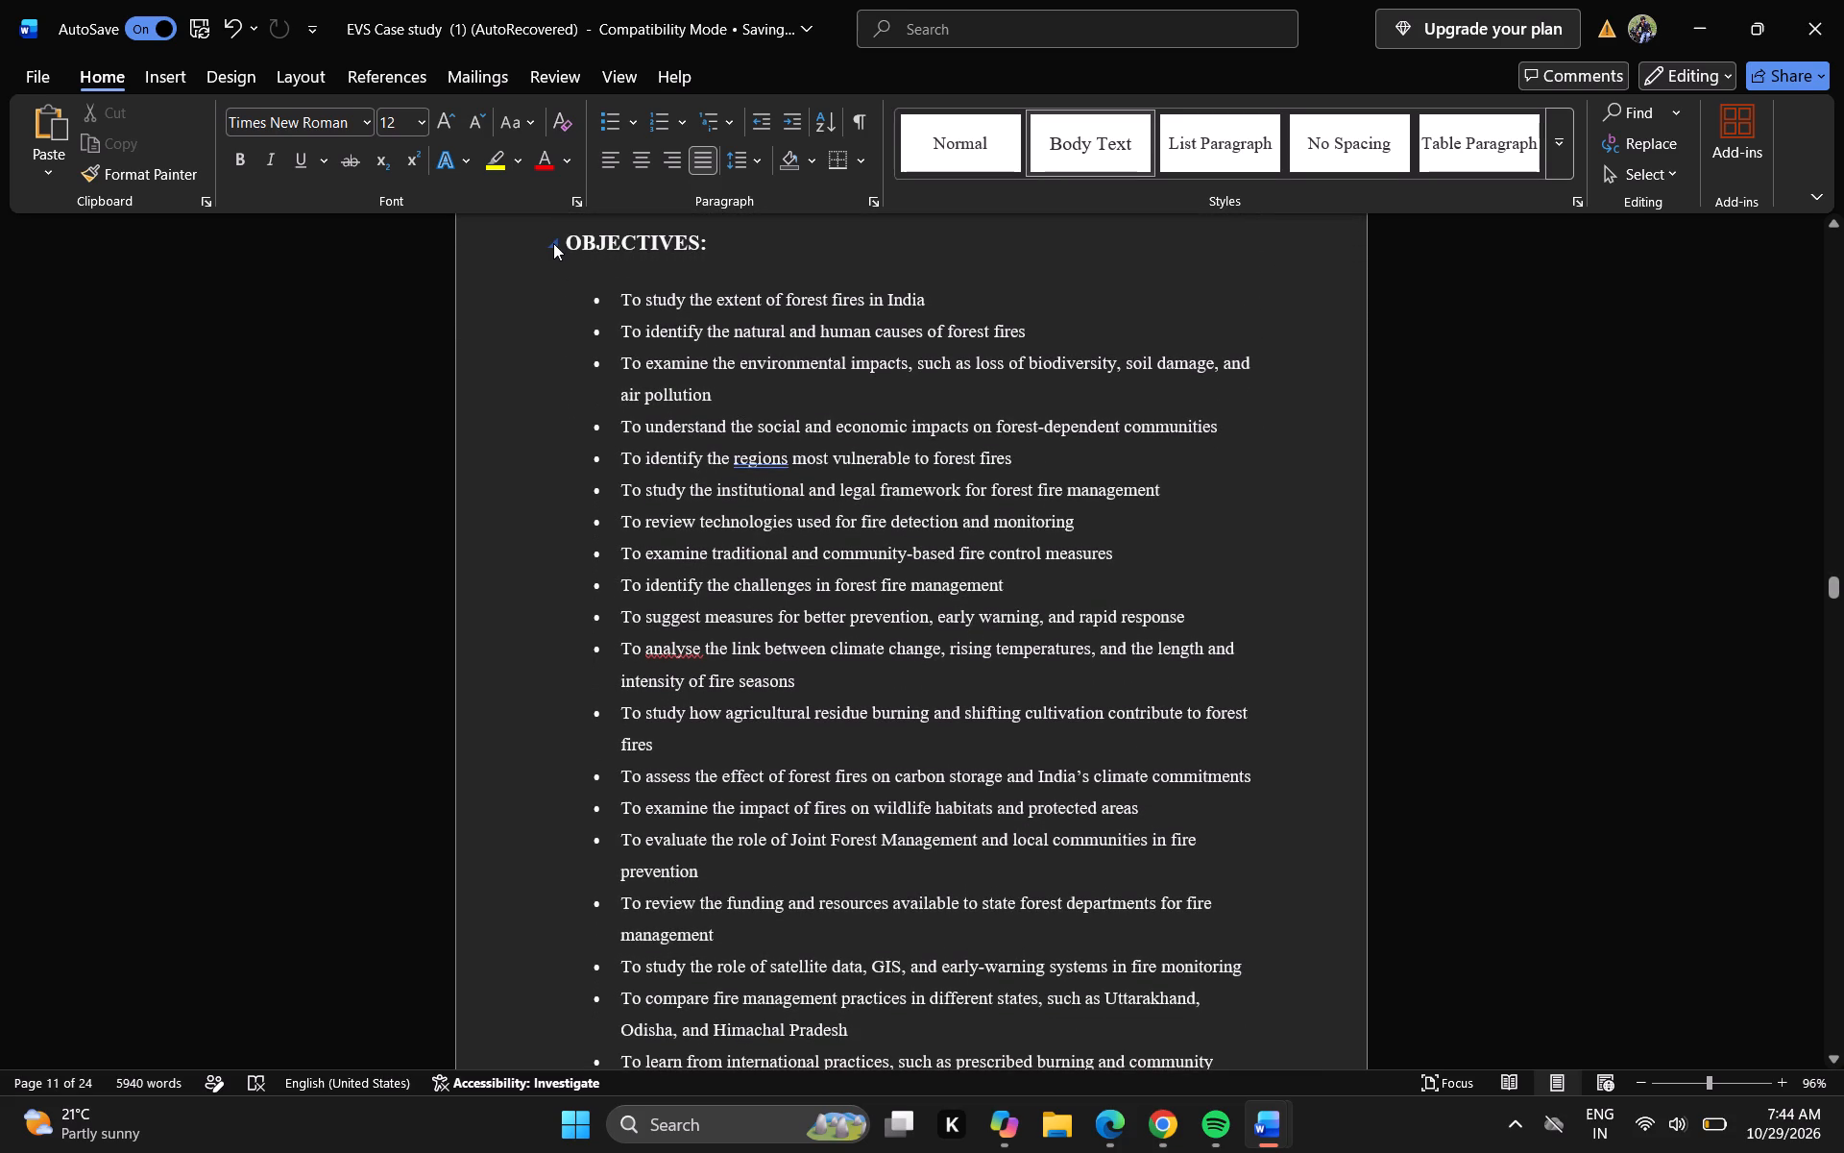
pyautogui.moveTo(563, 236); pyautogui.dragTo(1163, 1013)
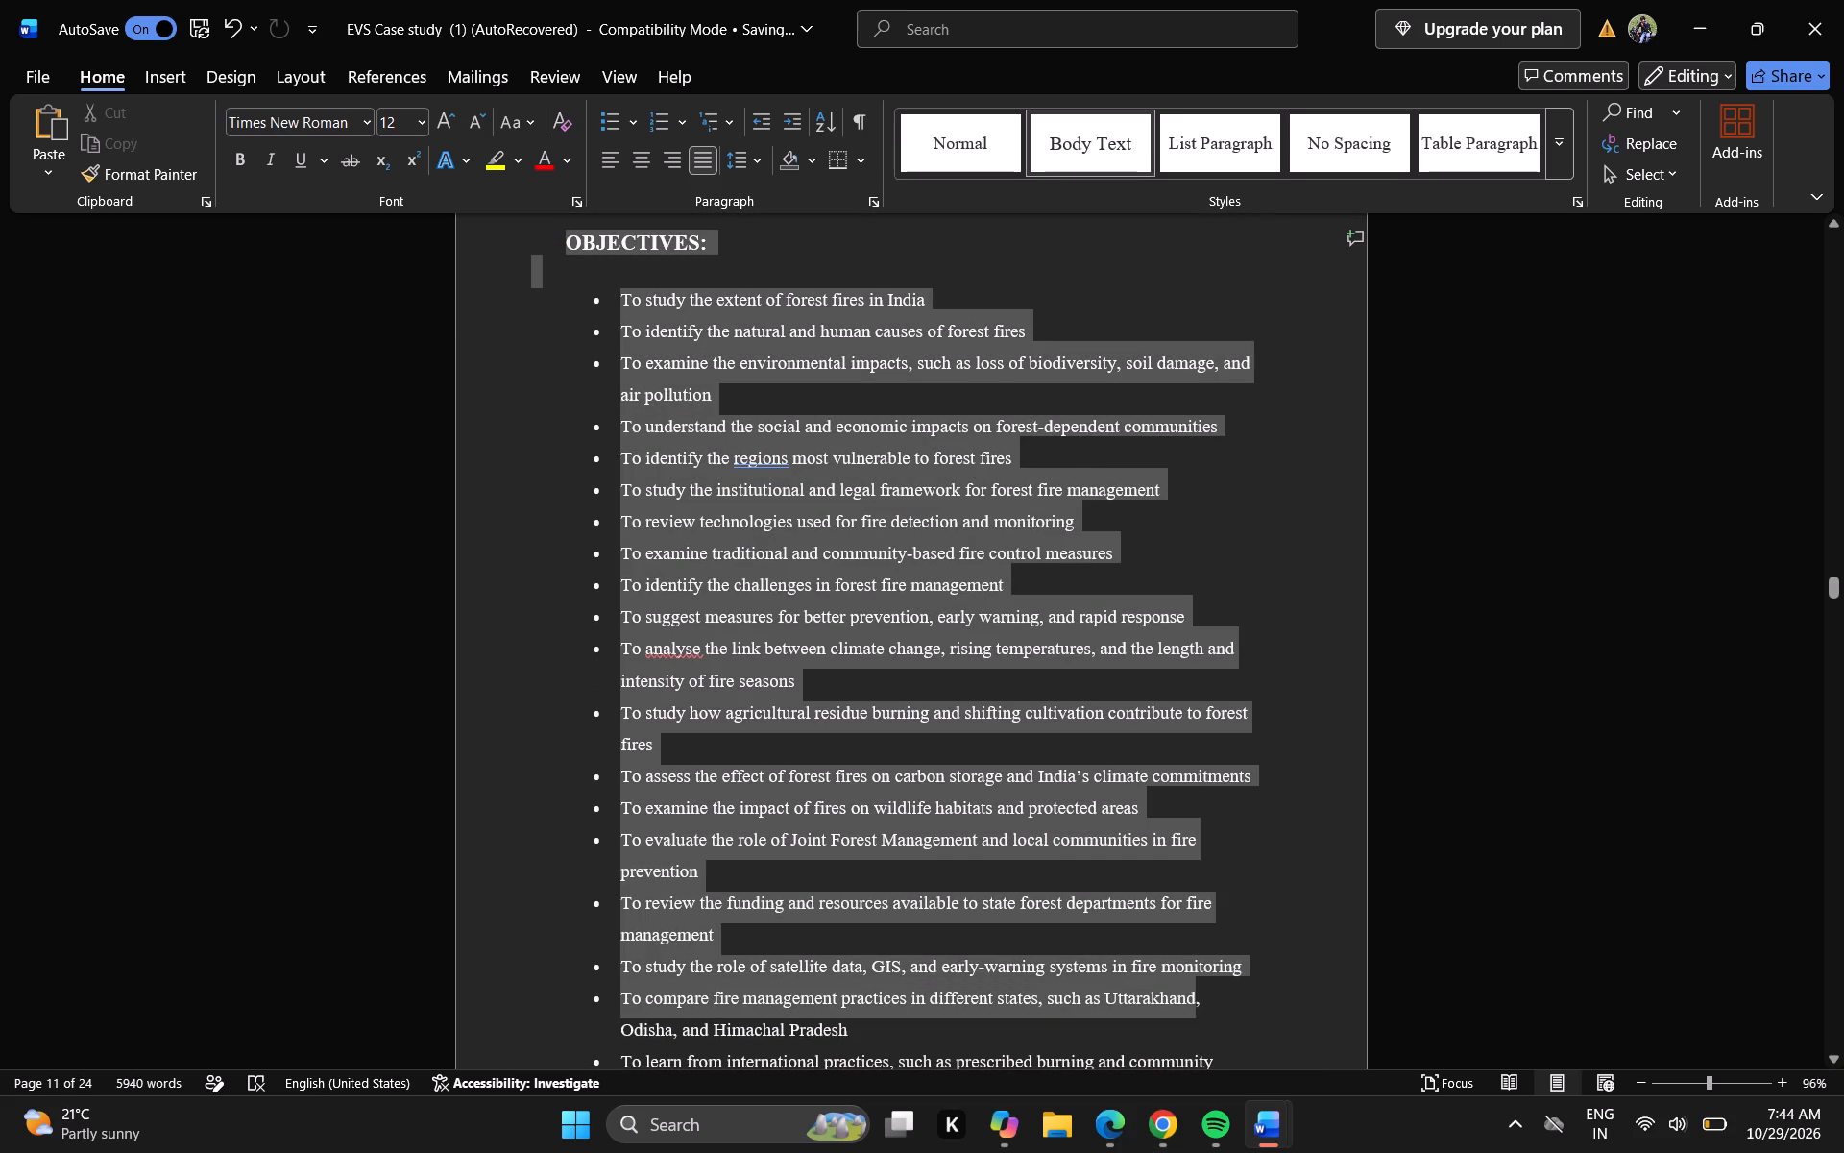
pyautogui.moveTo(1163, 1013); pyautogui.dragTo(1246, 840)
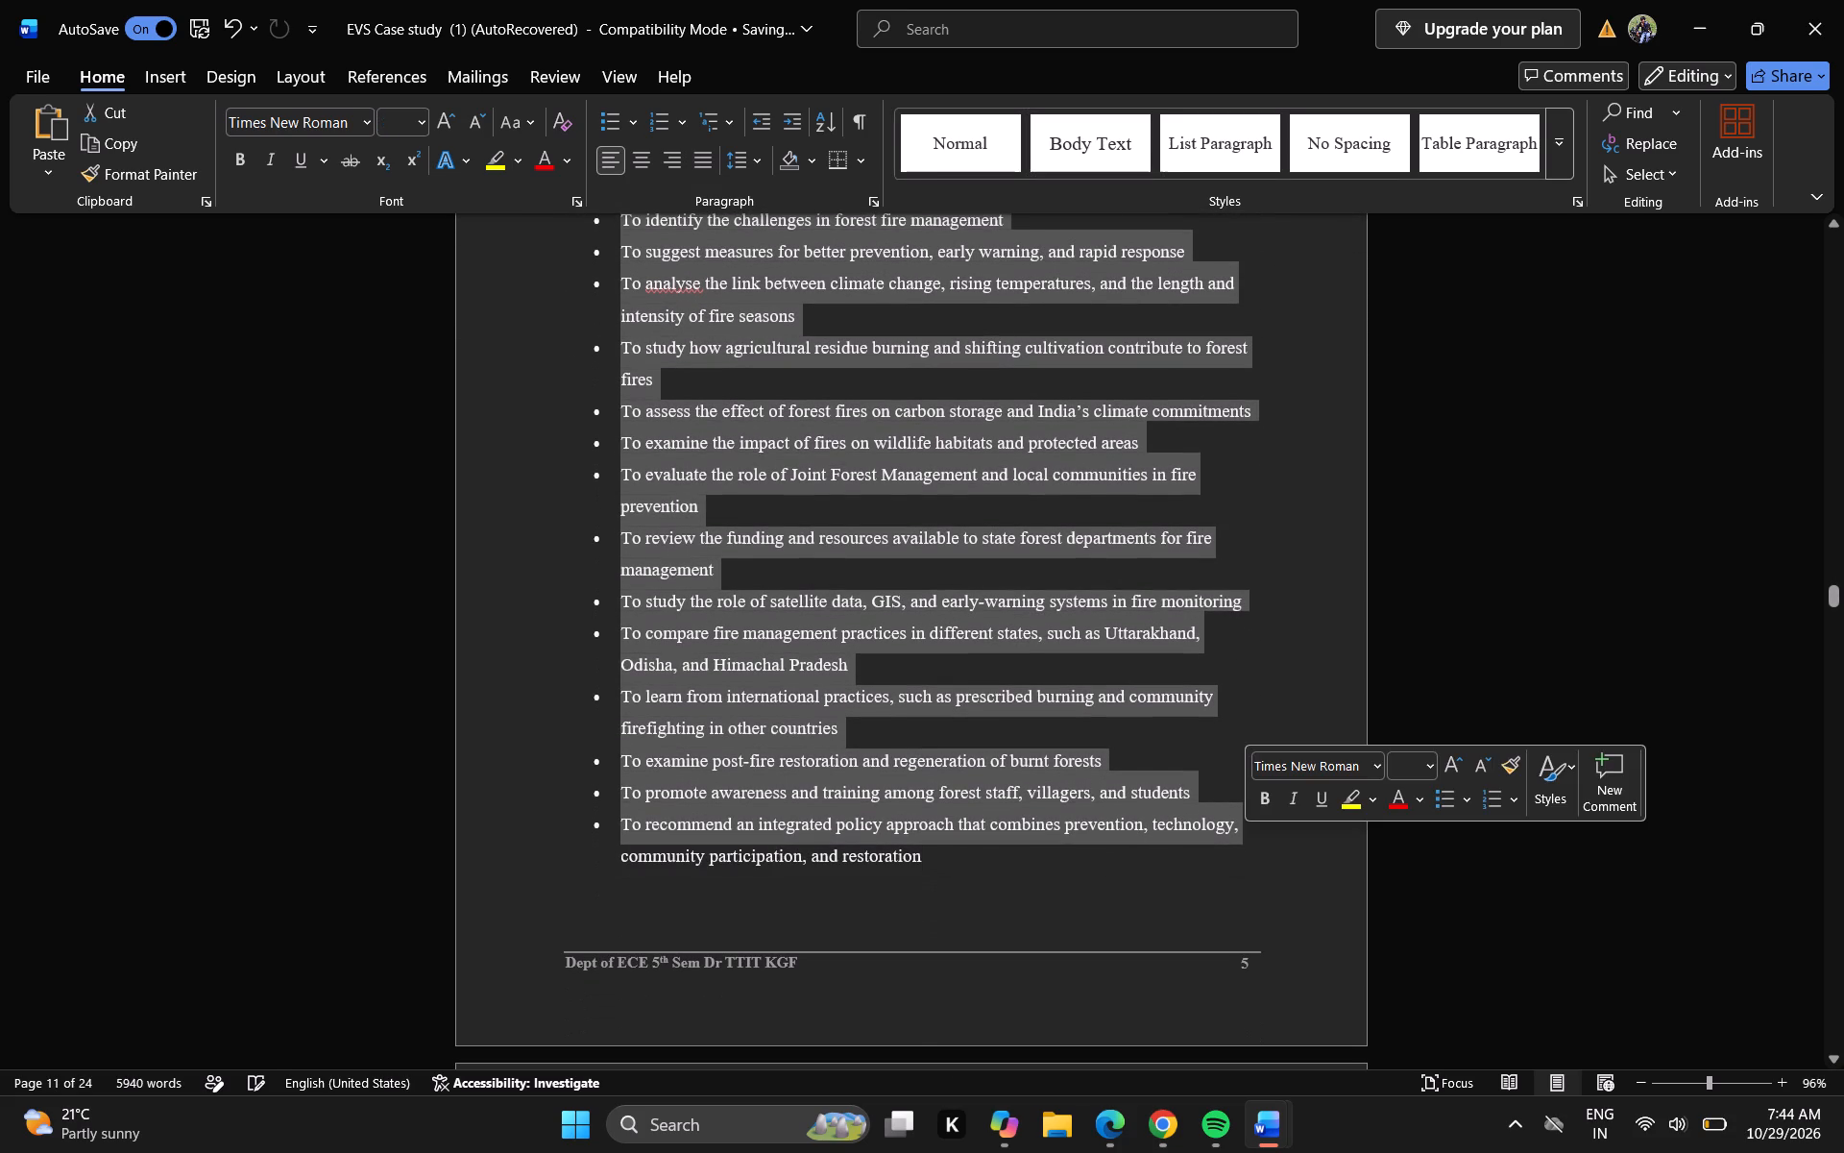
pyautogui.press('BackSpace')
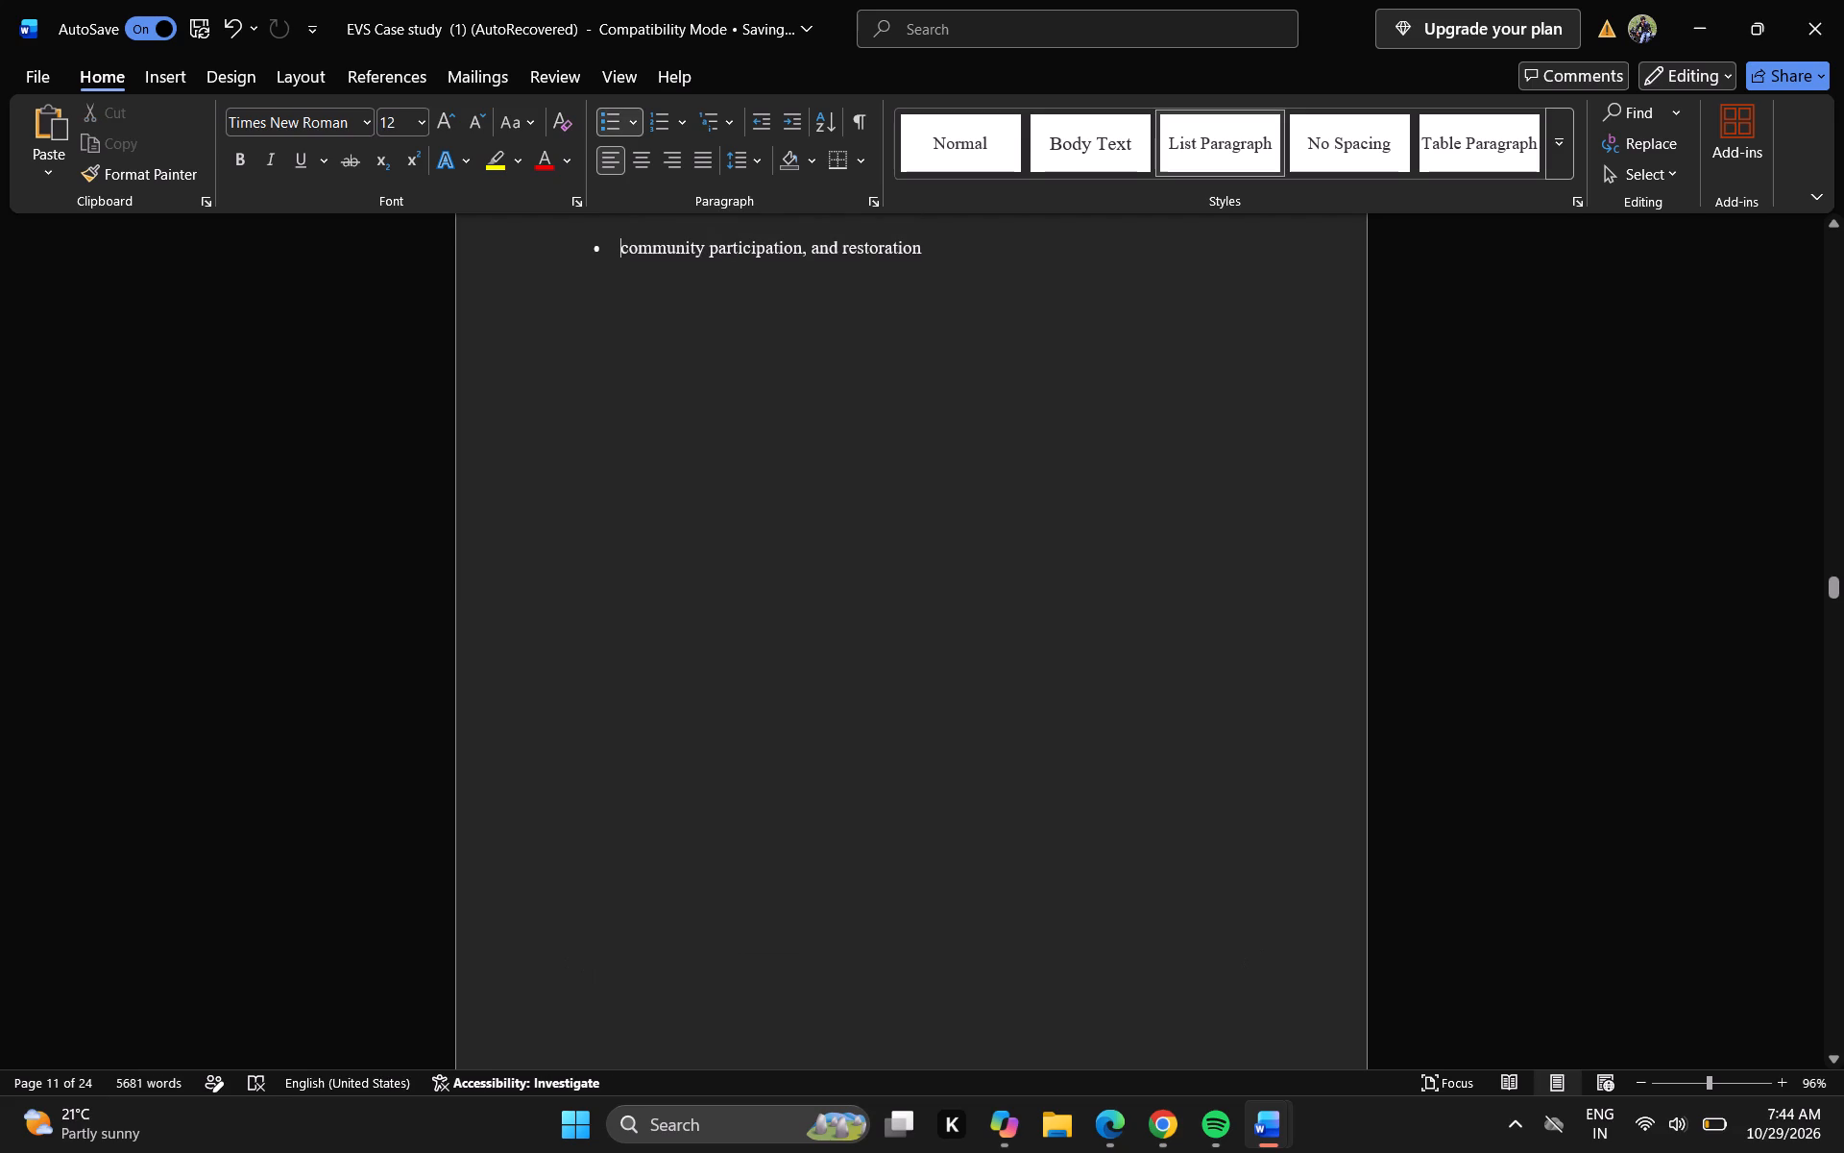
pyautogui.press('Up')
pyautogui.press('Up')
pyautogui.press('Up')
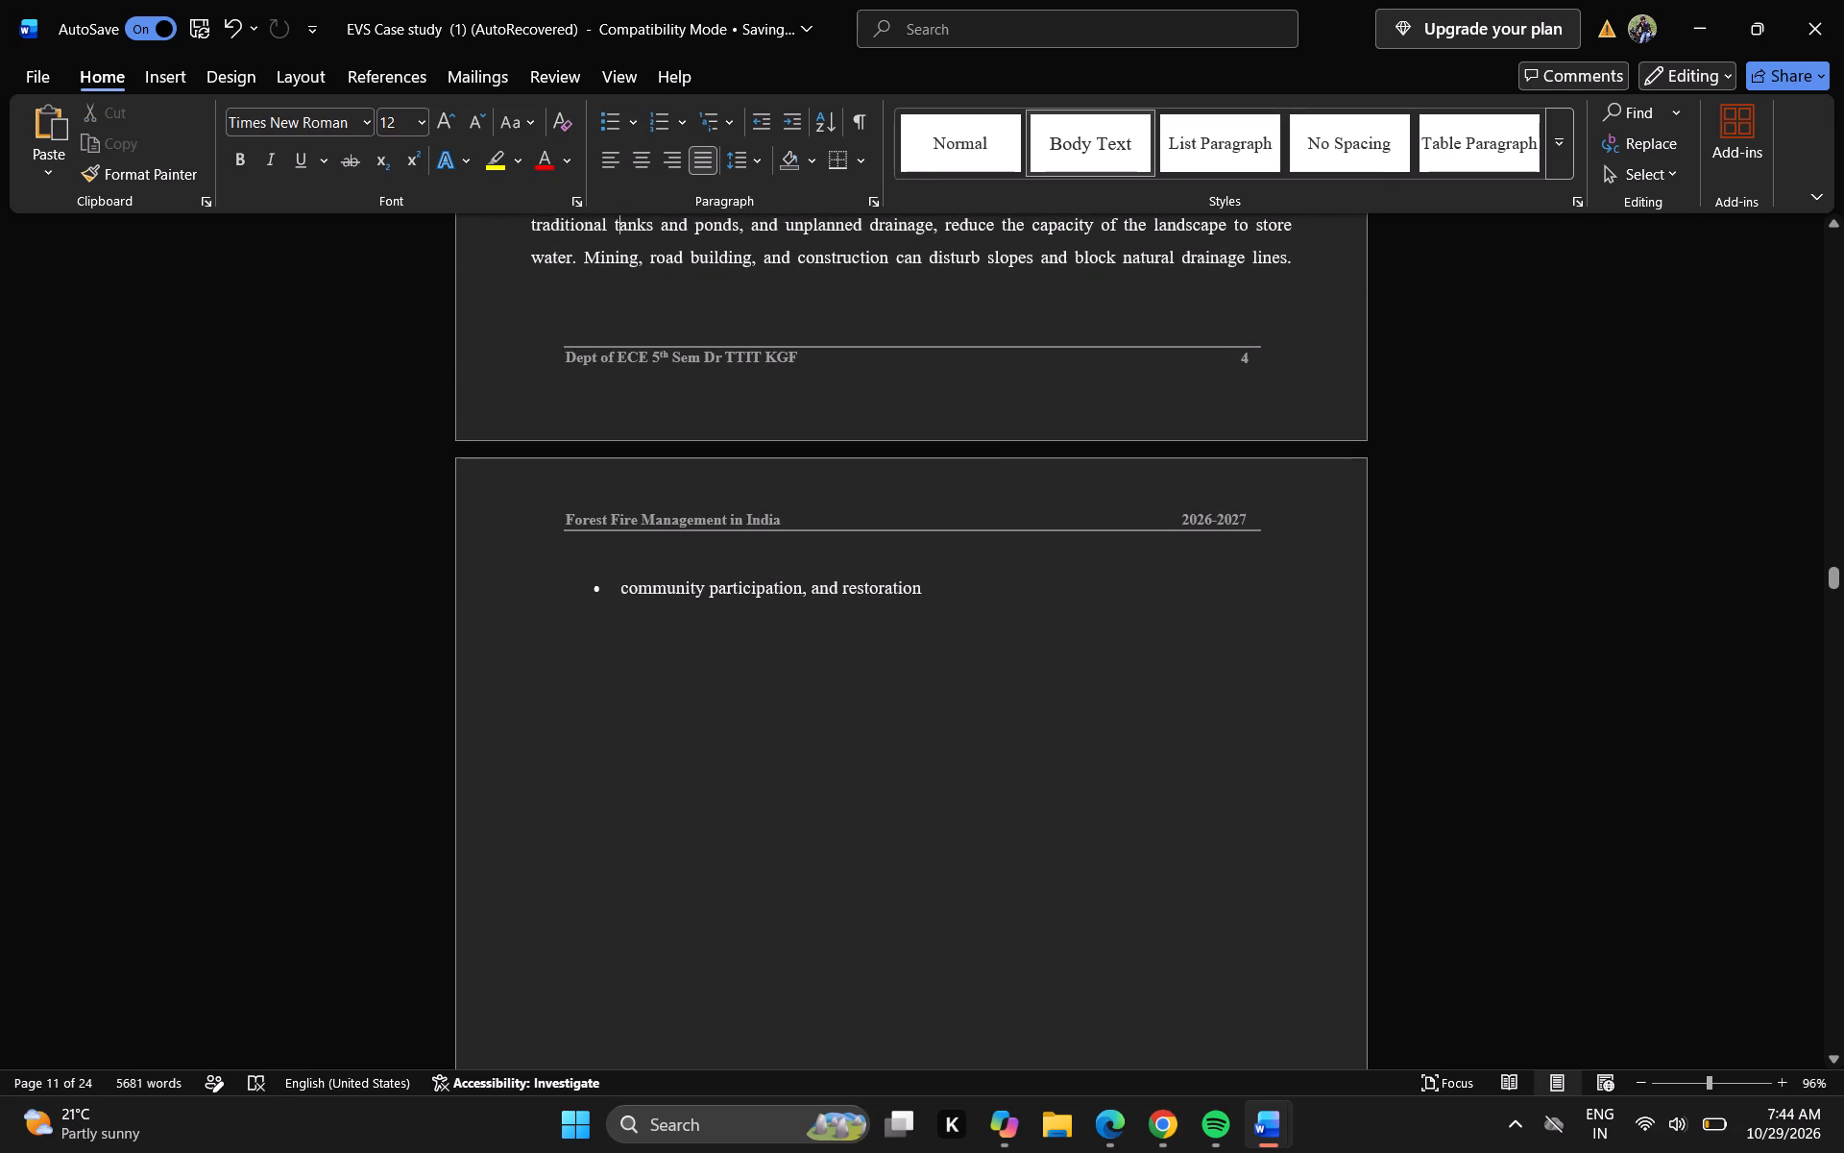
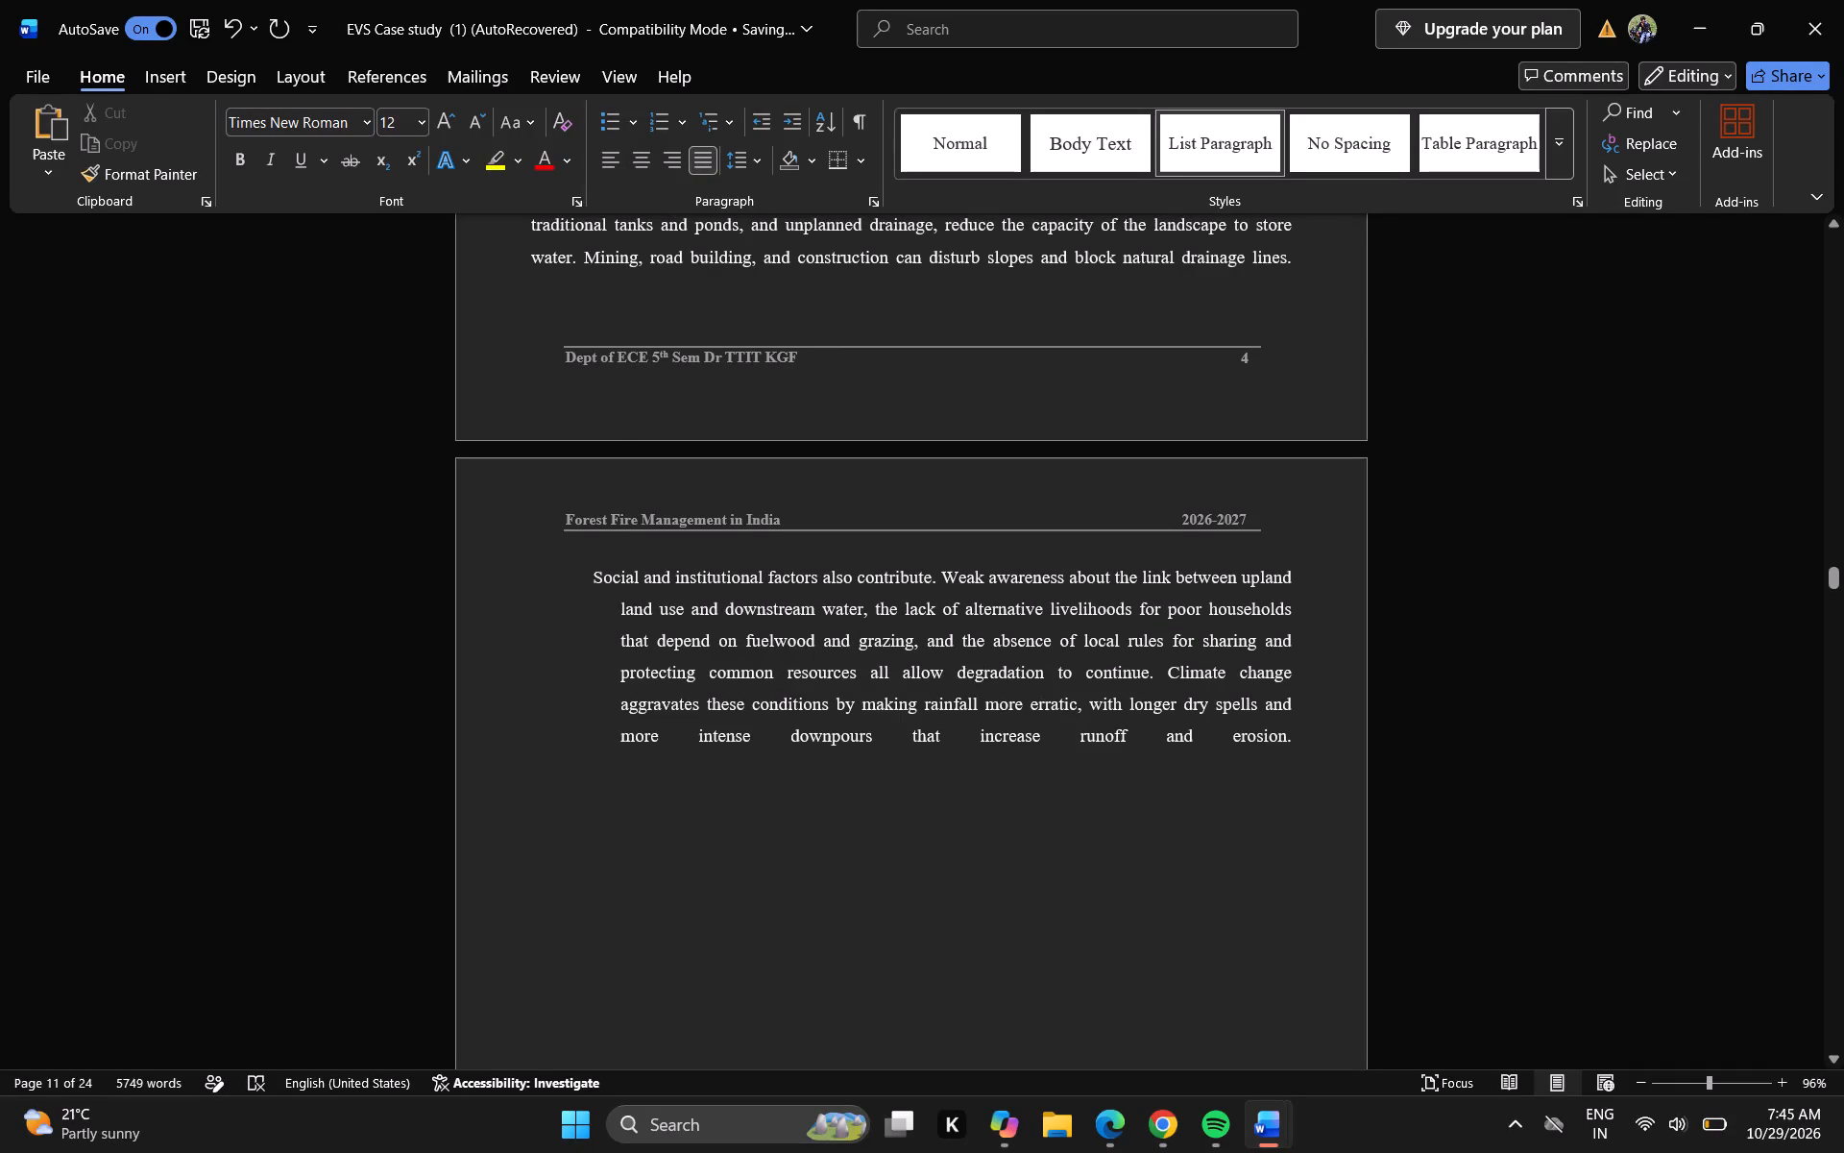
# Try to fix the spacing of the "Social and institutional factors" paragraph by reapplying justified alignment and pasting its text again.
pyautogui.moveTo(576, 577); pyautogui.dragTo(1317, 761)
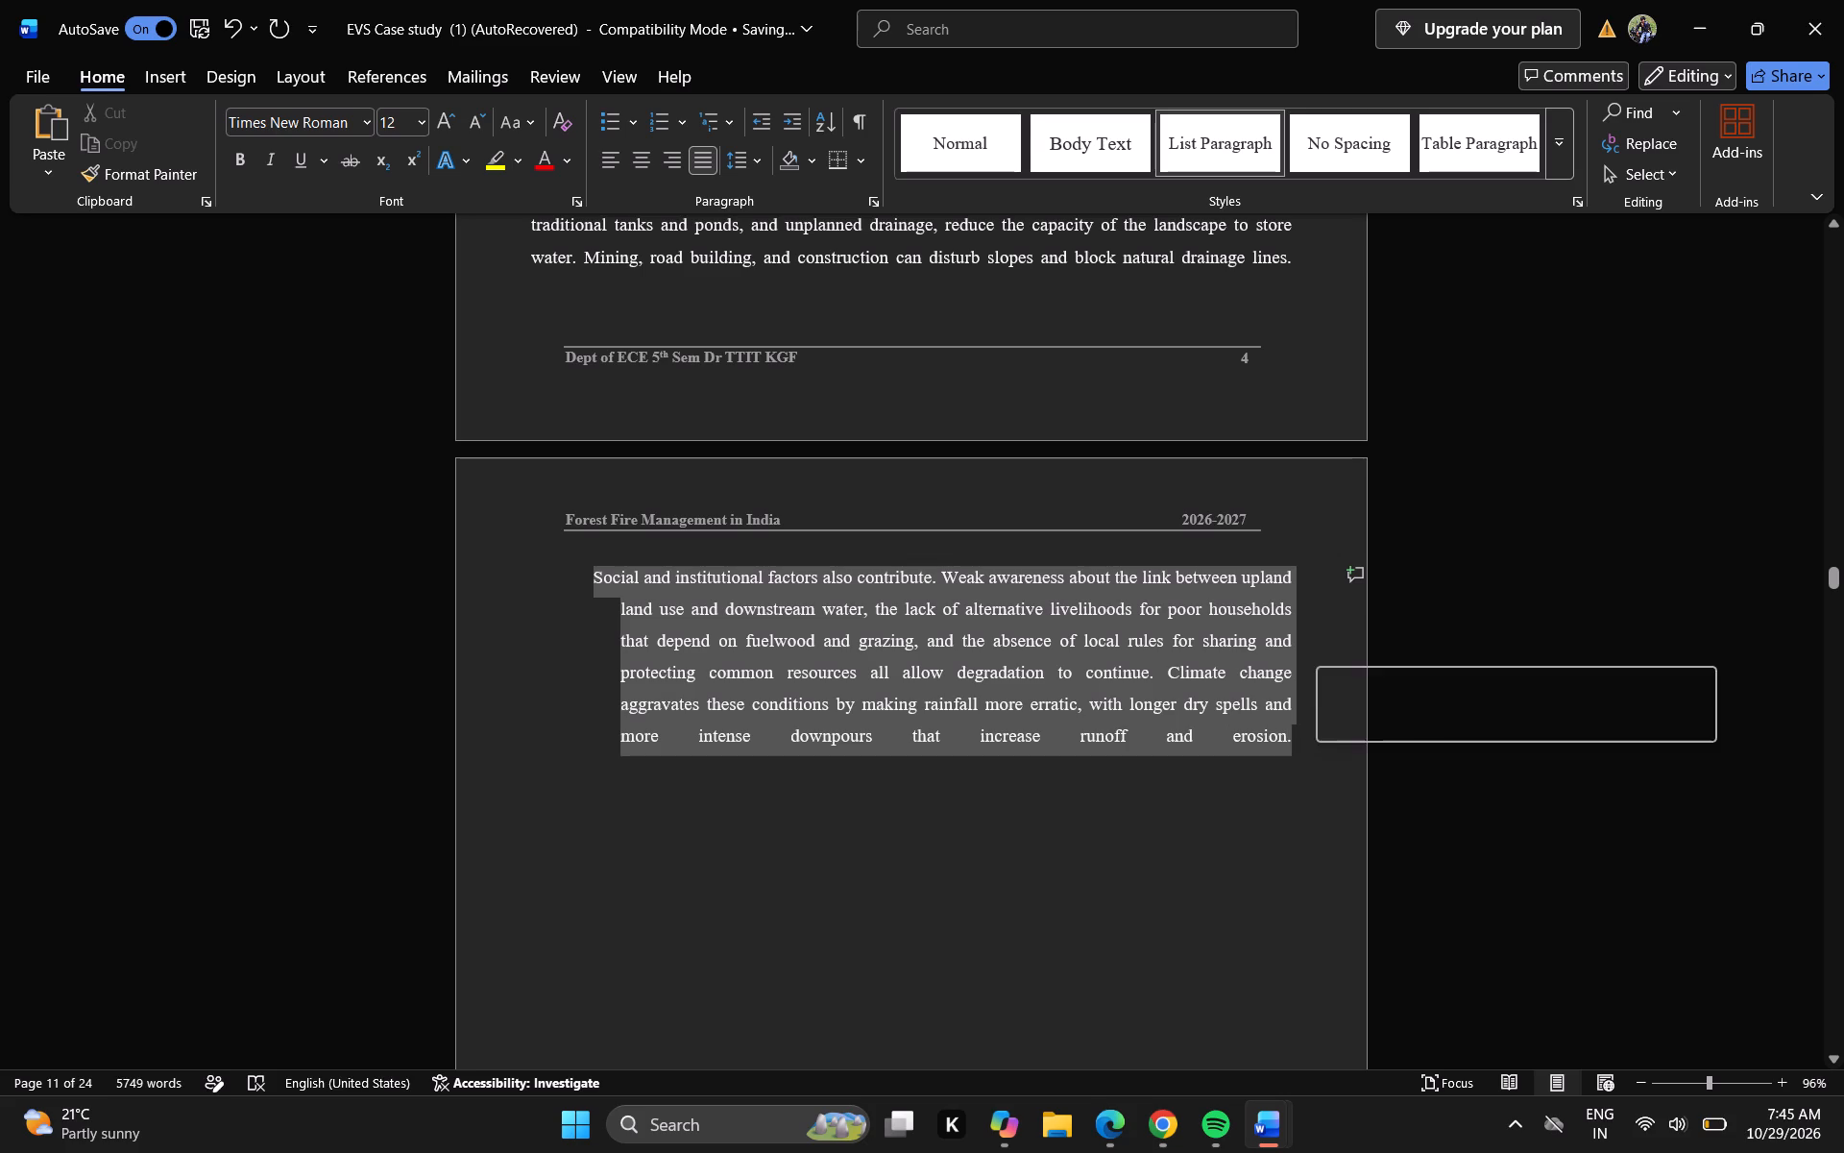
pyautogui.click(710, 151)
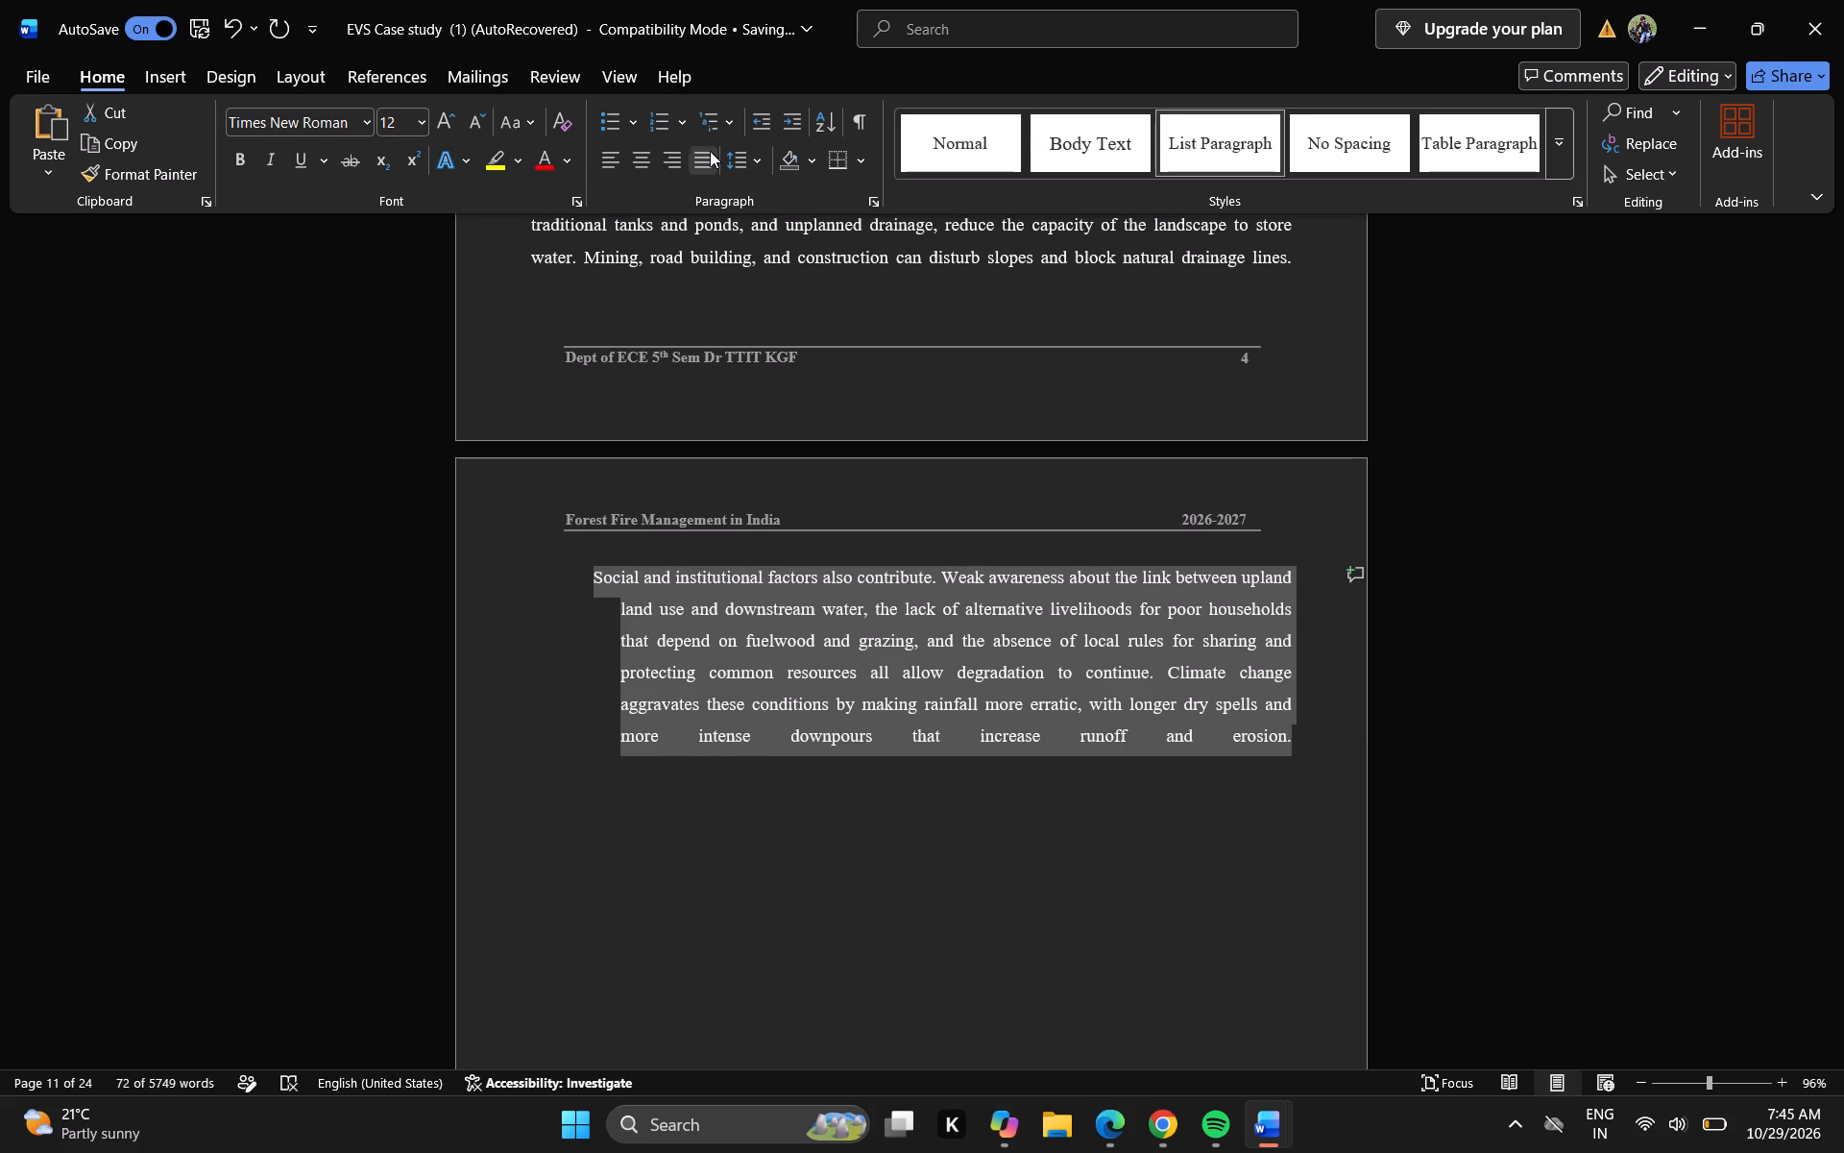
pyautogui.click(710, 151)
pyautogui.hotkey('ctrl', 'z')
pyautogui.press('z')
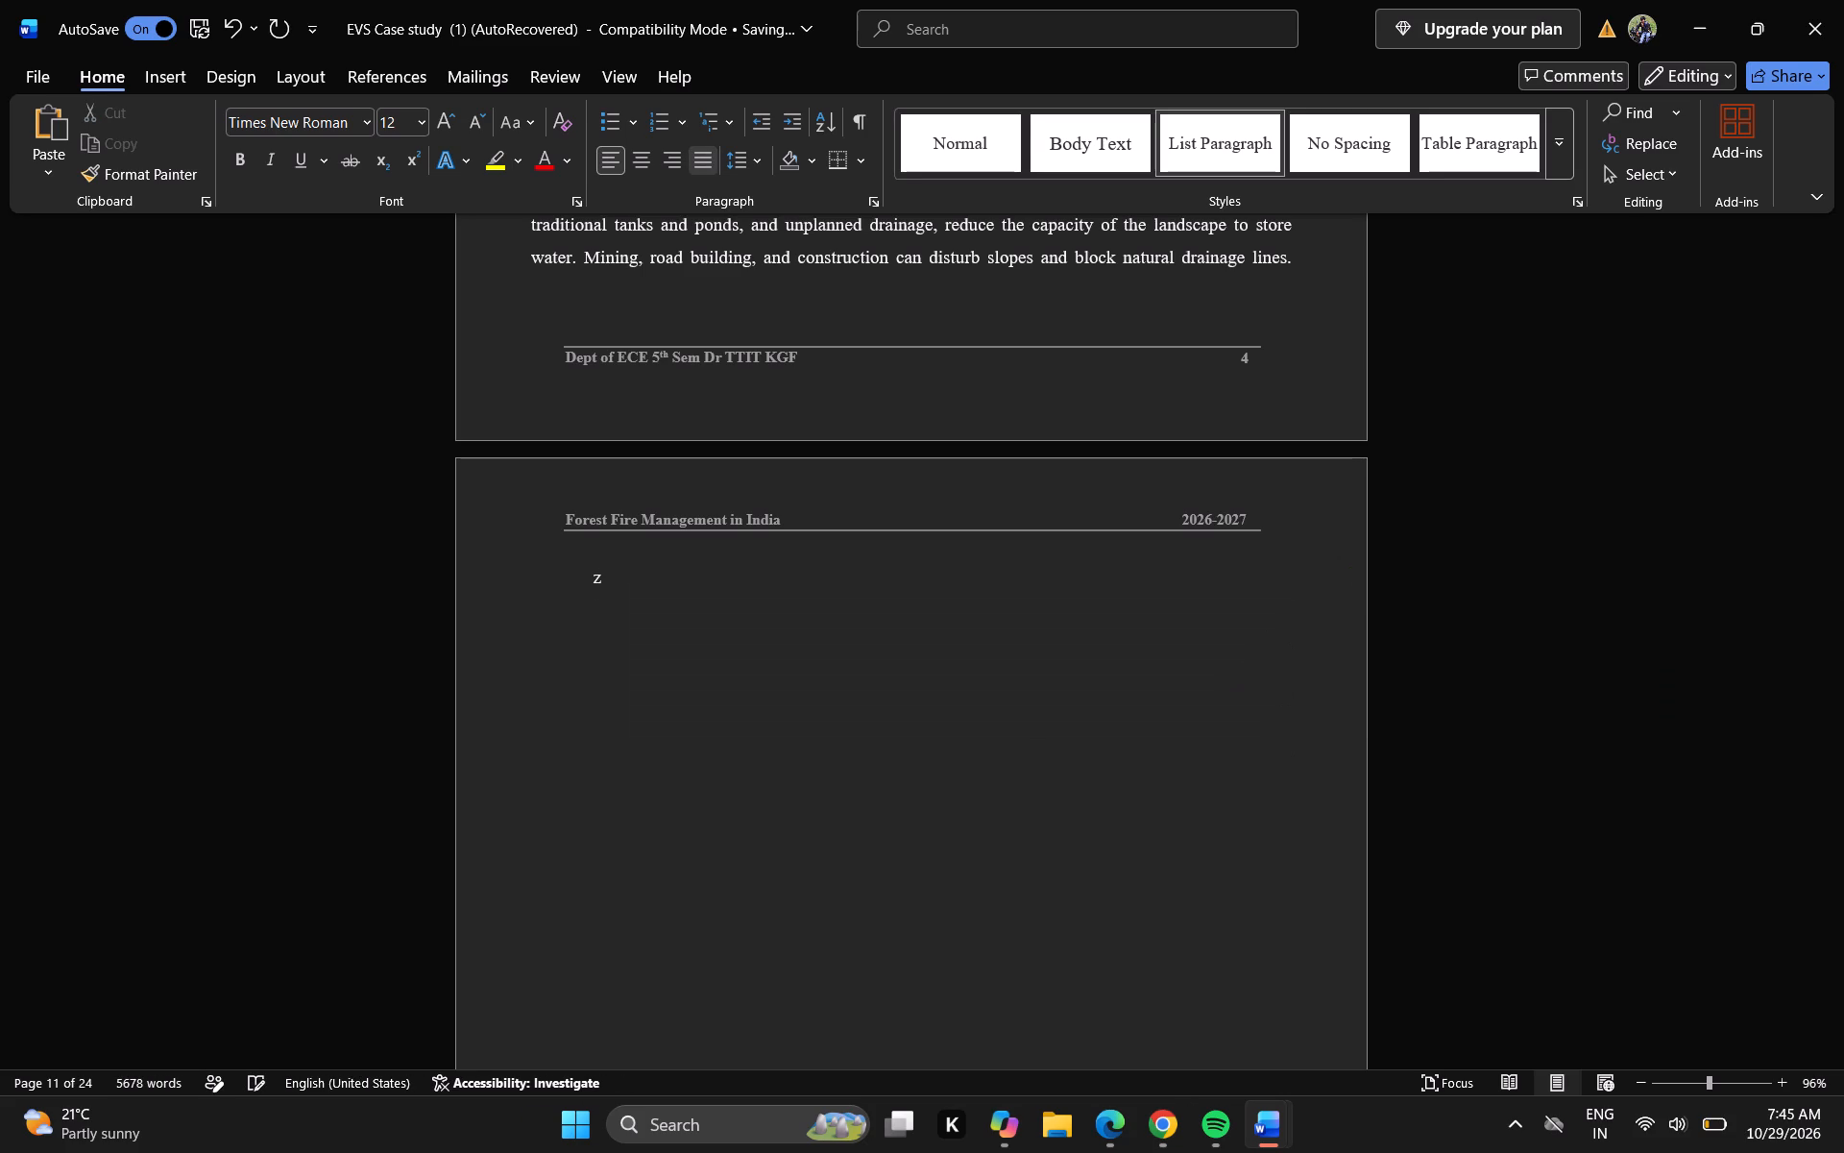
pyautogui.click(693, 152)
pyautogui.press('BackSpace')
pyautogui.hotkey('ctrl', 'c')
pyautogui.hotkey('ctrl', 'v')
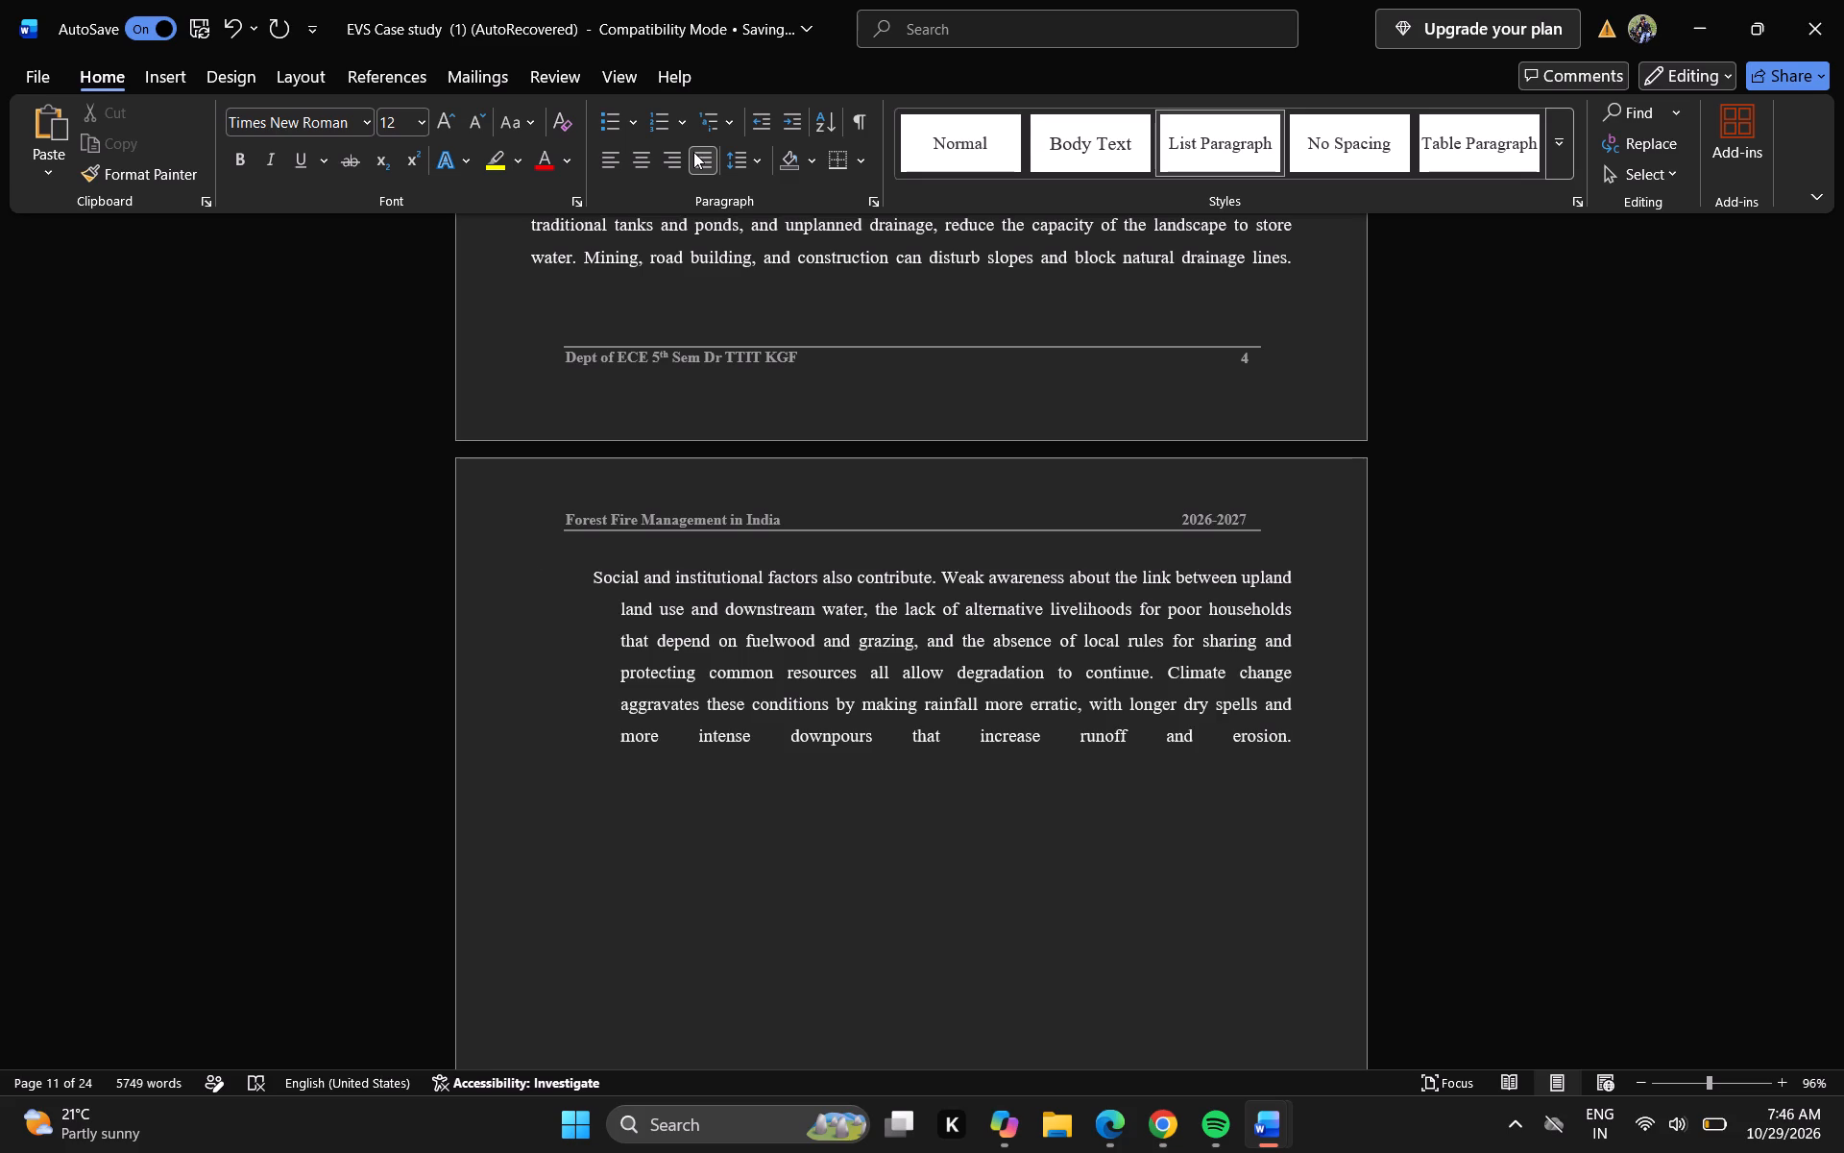
# Delete the whole badly indented "Social and institutional factors also contribute" paragraph above the CAUSES OF FOREST FIRES heading.
pyautogui.moveTo(573, 583); pyautogui.dragTo(1298, 789)
pyautogui.press('BackSpace')
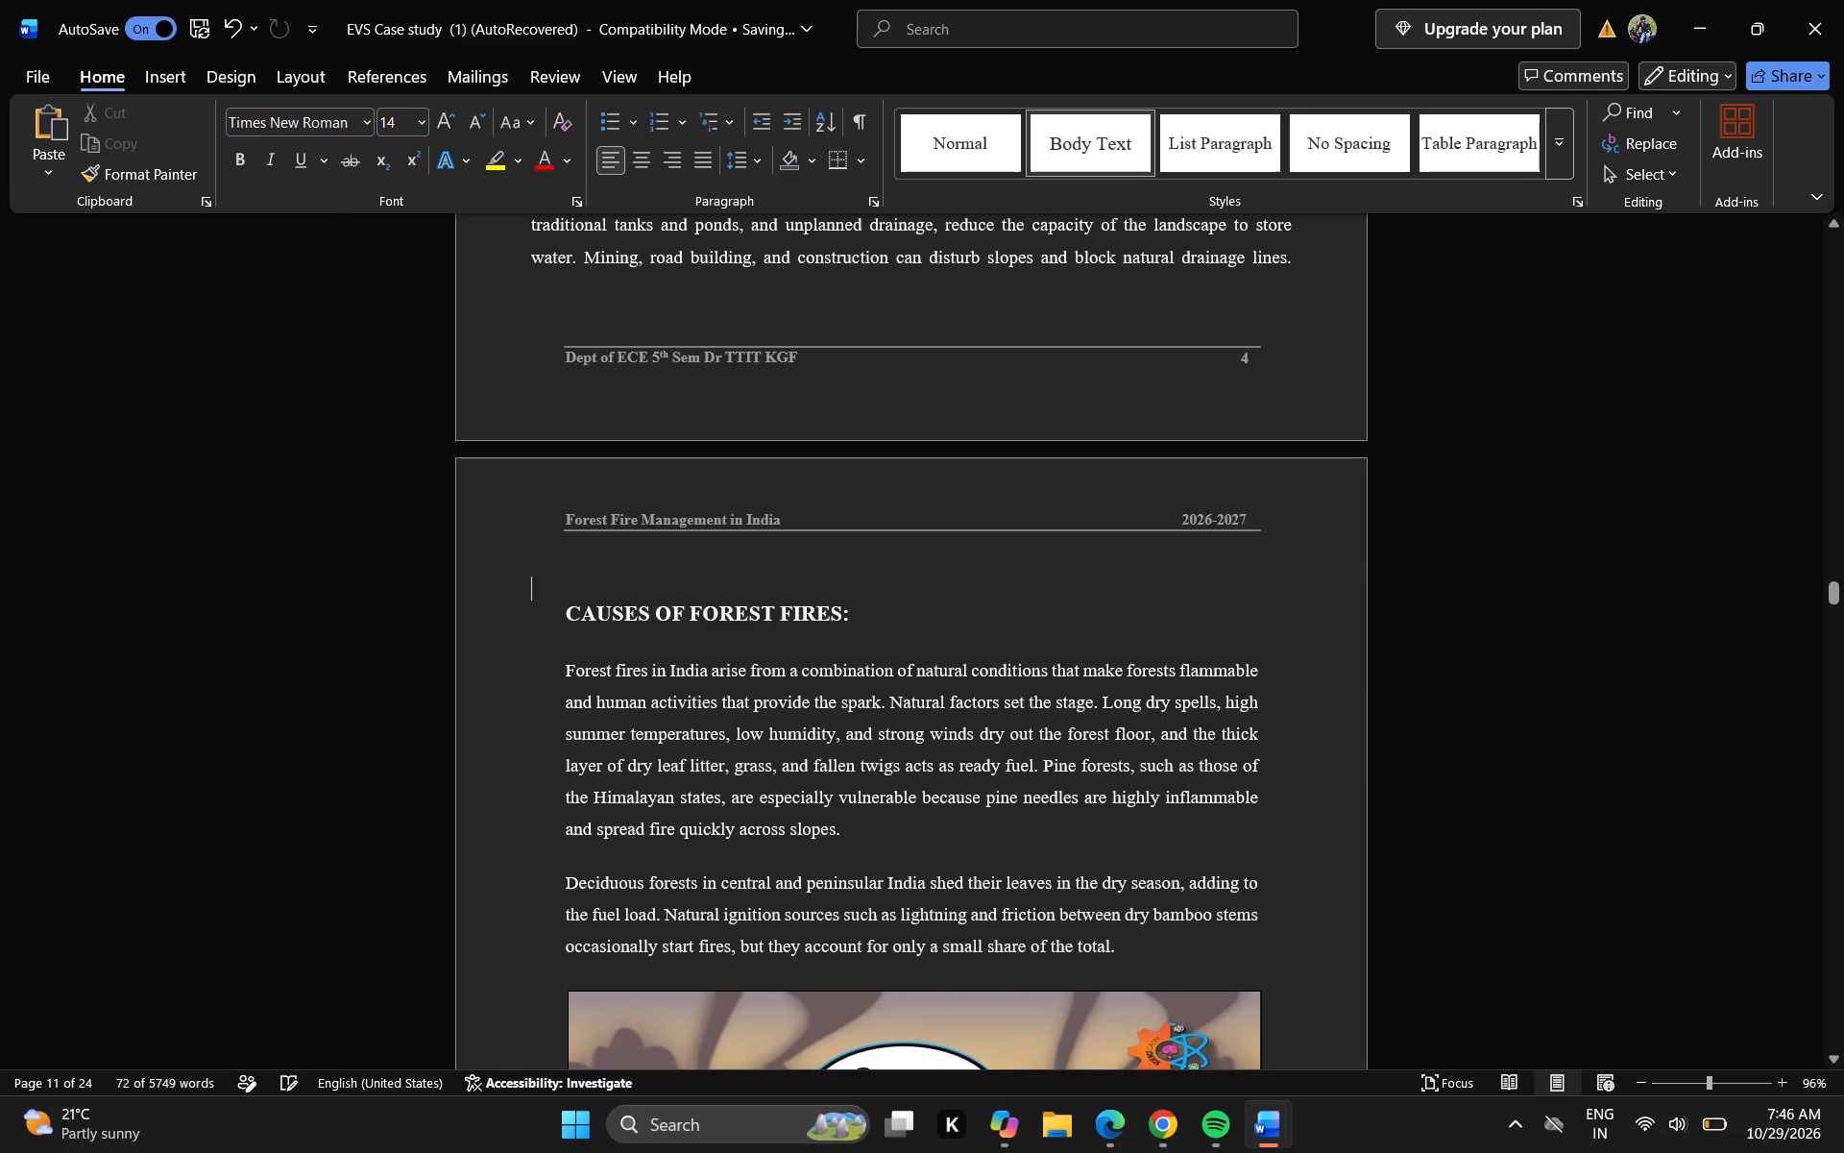
pyautogui.hotkey('ctrl', 'z')
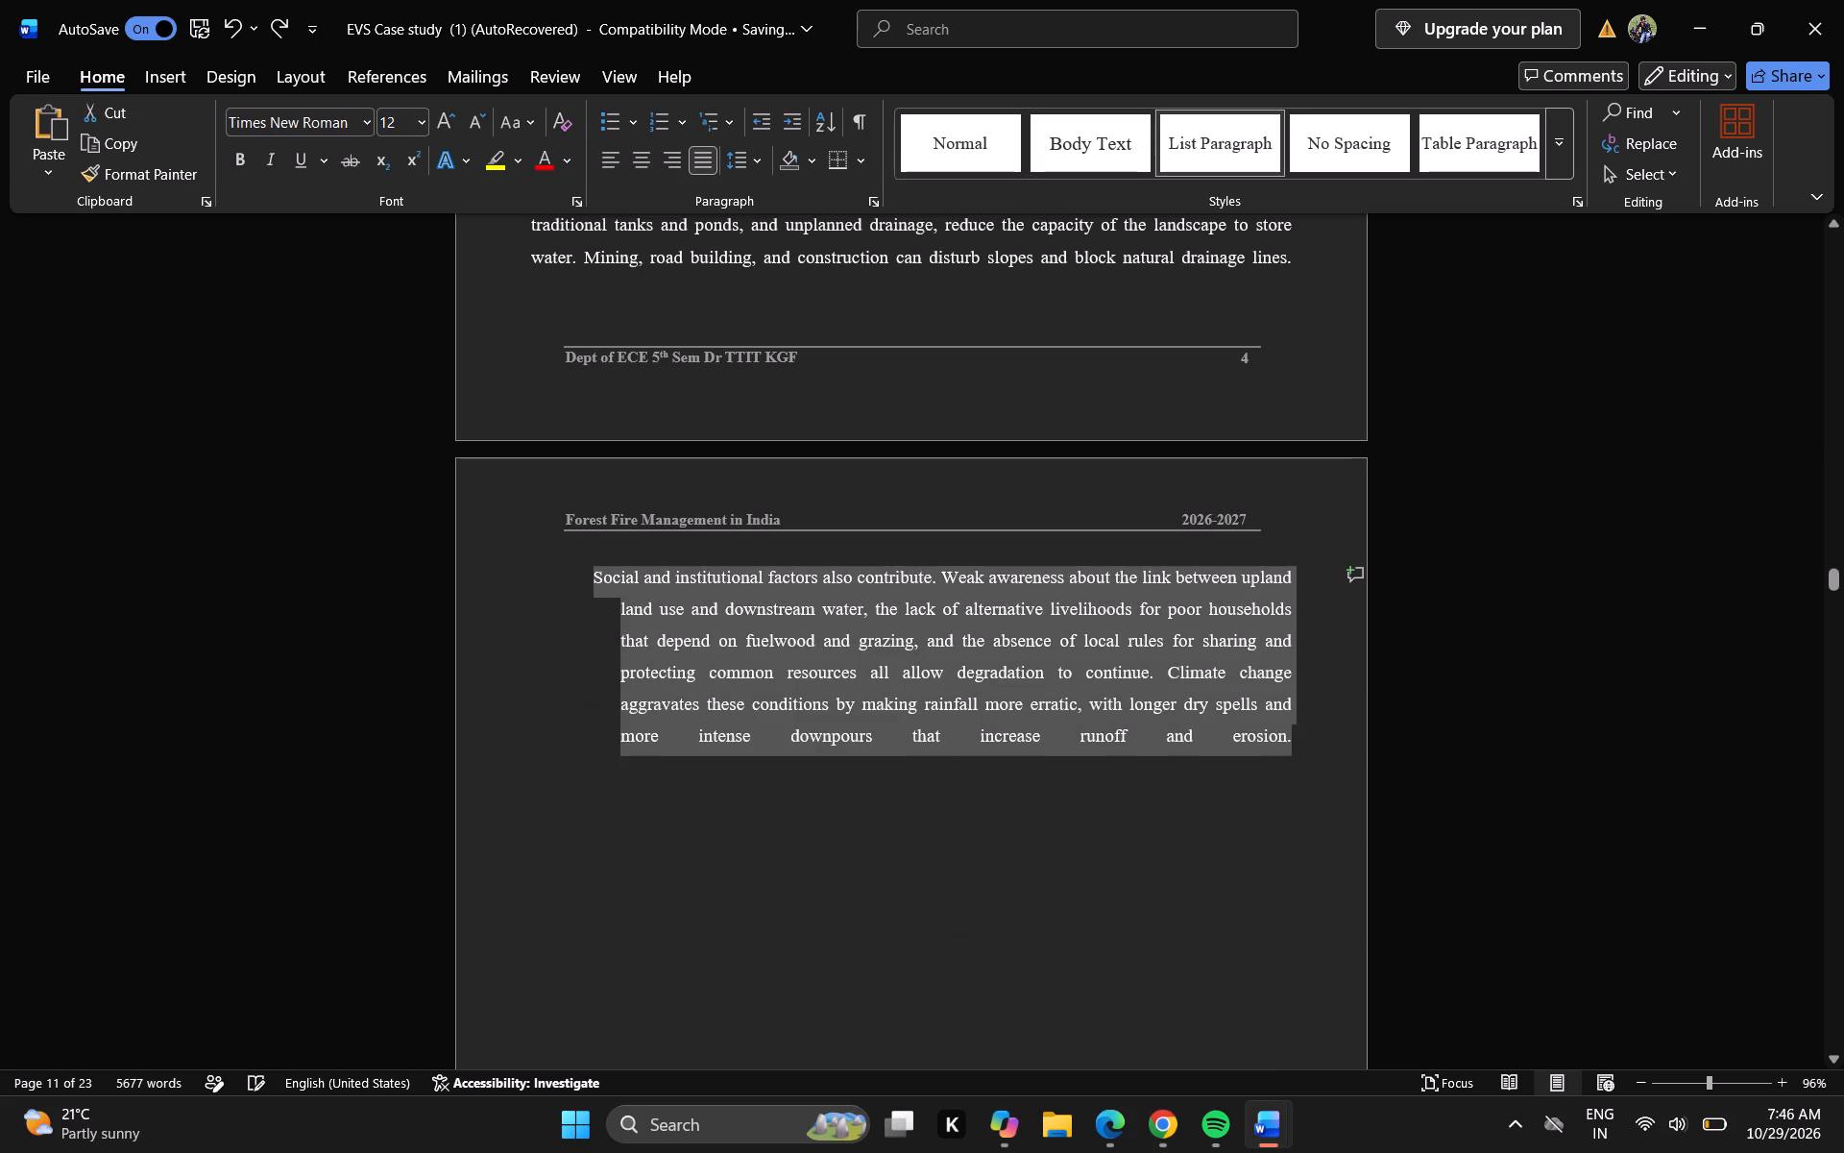
pyautogui.press('BackSpace')
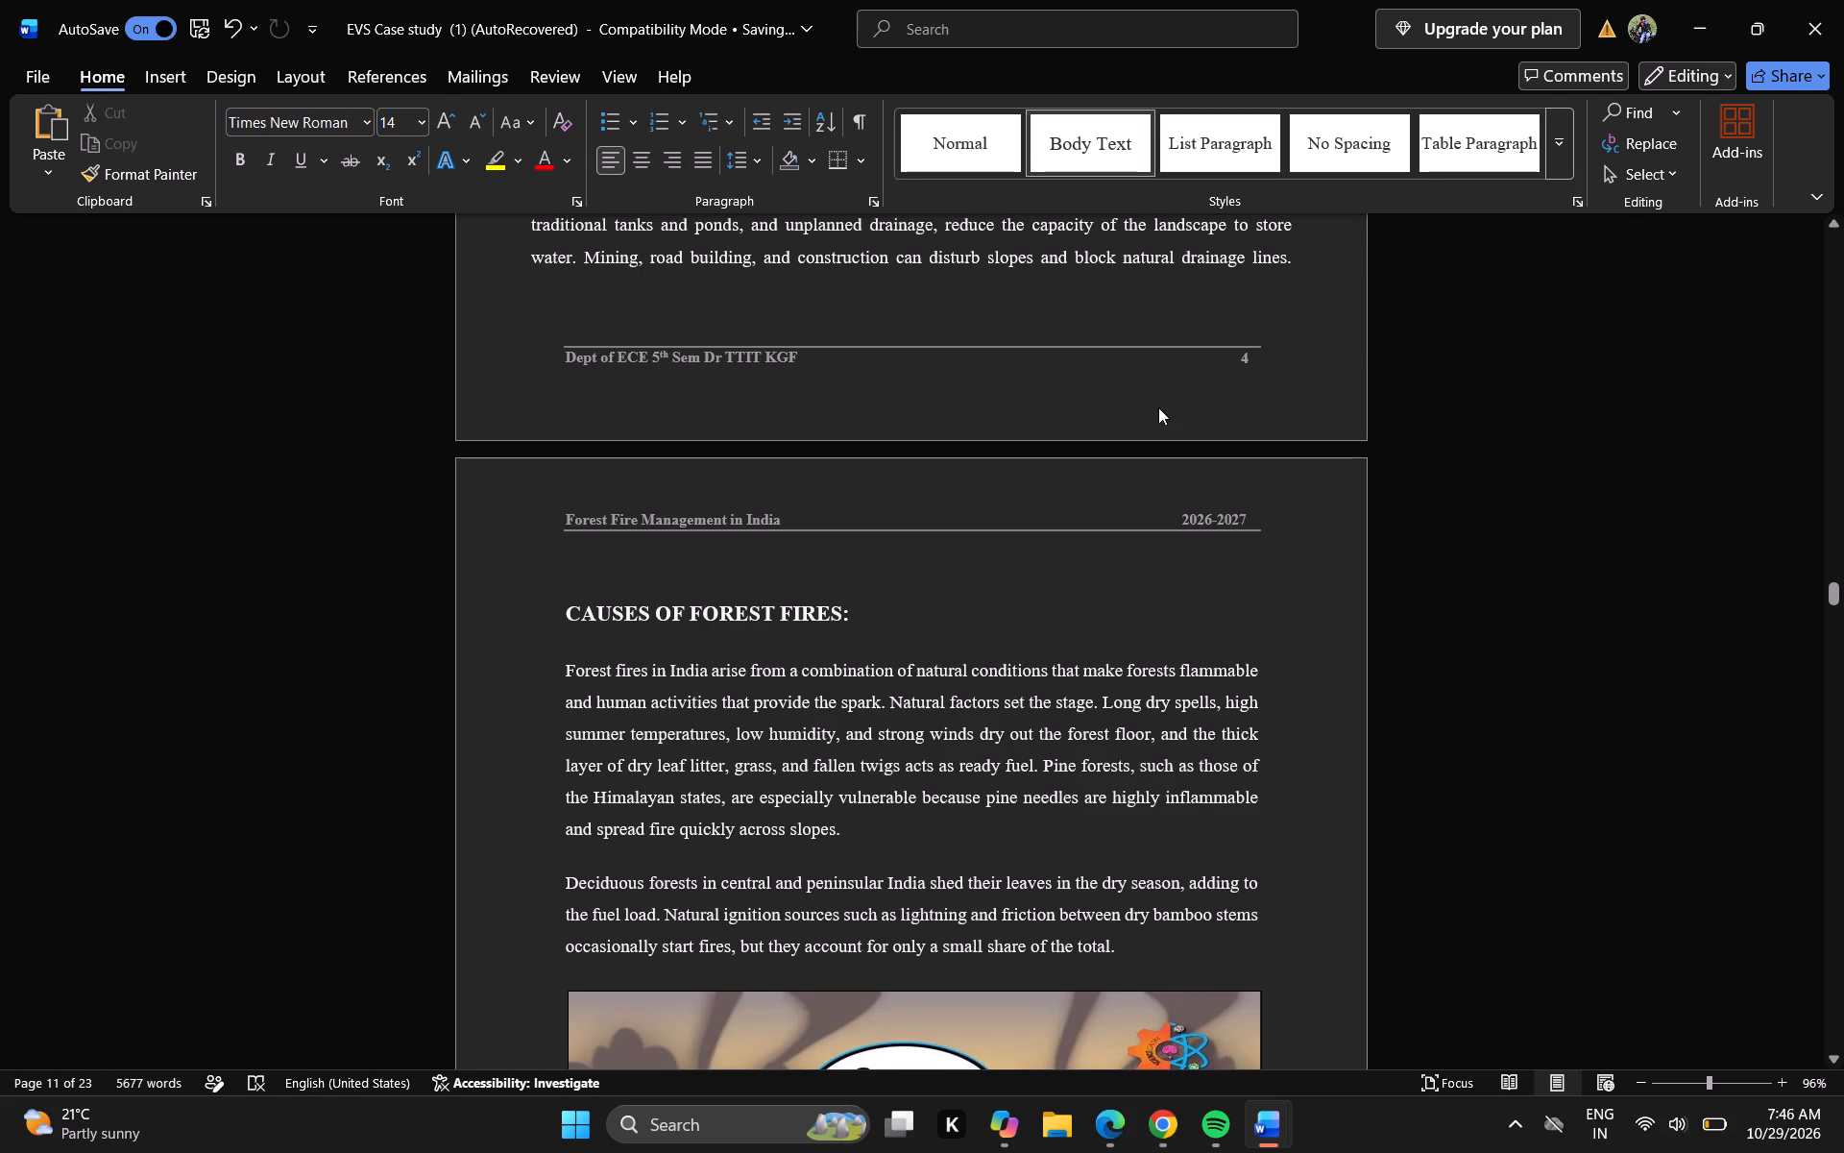
# Set the empty line above the CAUSES OF FOREST FIRES heading to justified alignment and font size 12.
pyautogui.click(708, 174)
pyautogui.click(397, 110)
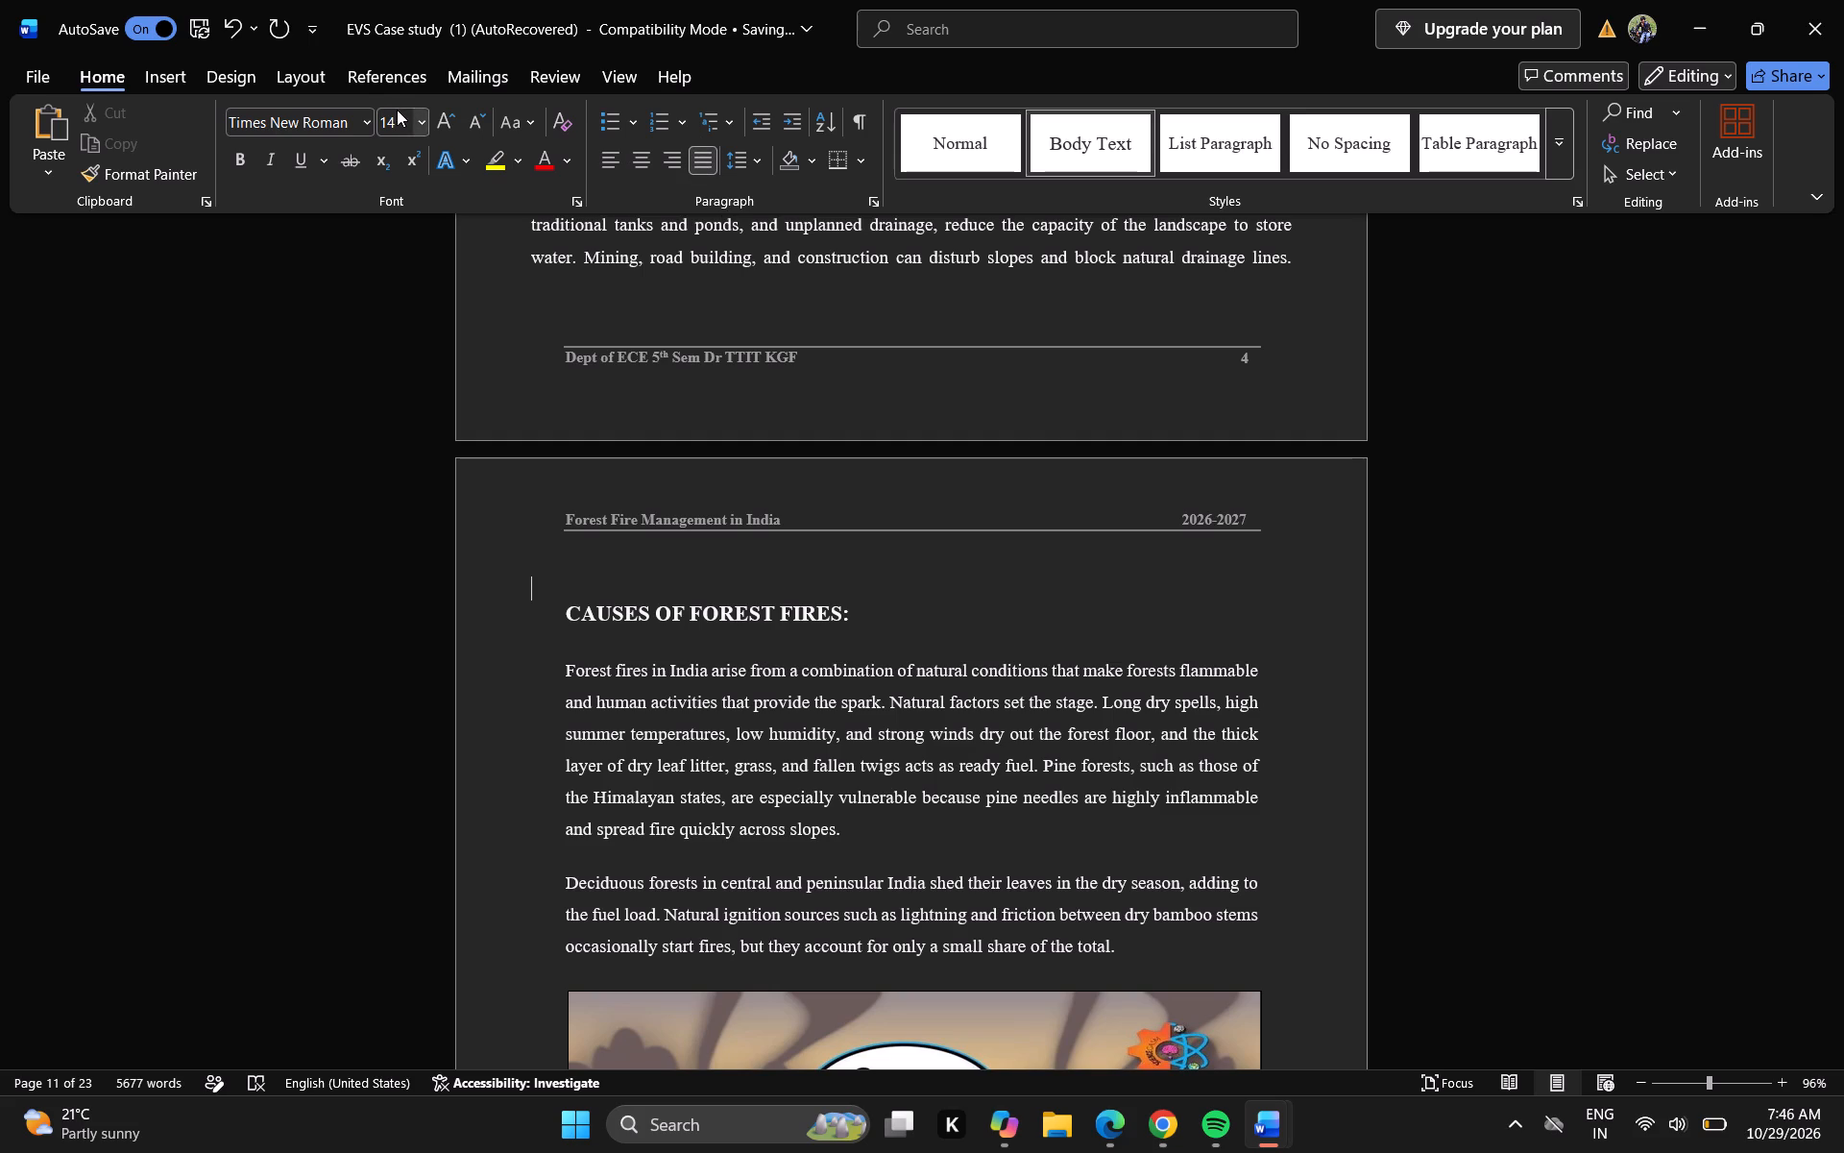
pyautogui.click(400, 128)
pyautogui.press('BackSpace')
pyautogui.write('12')
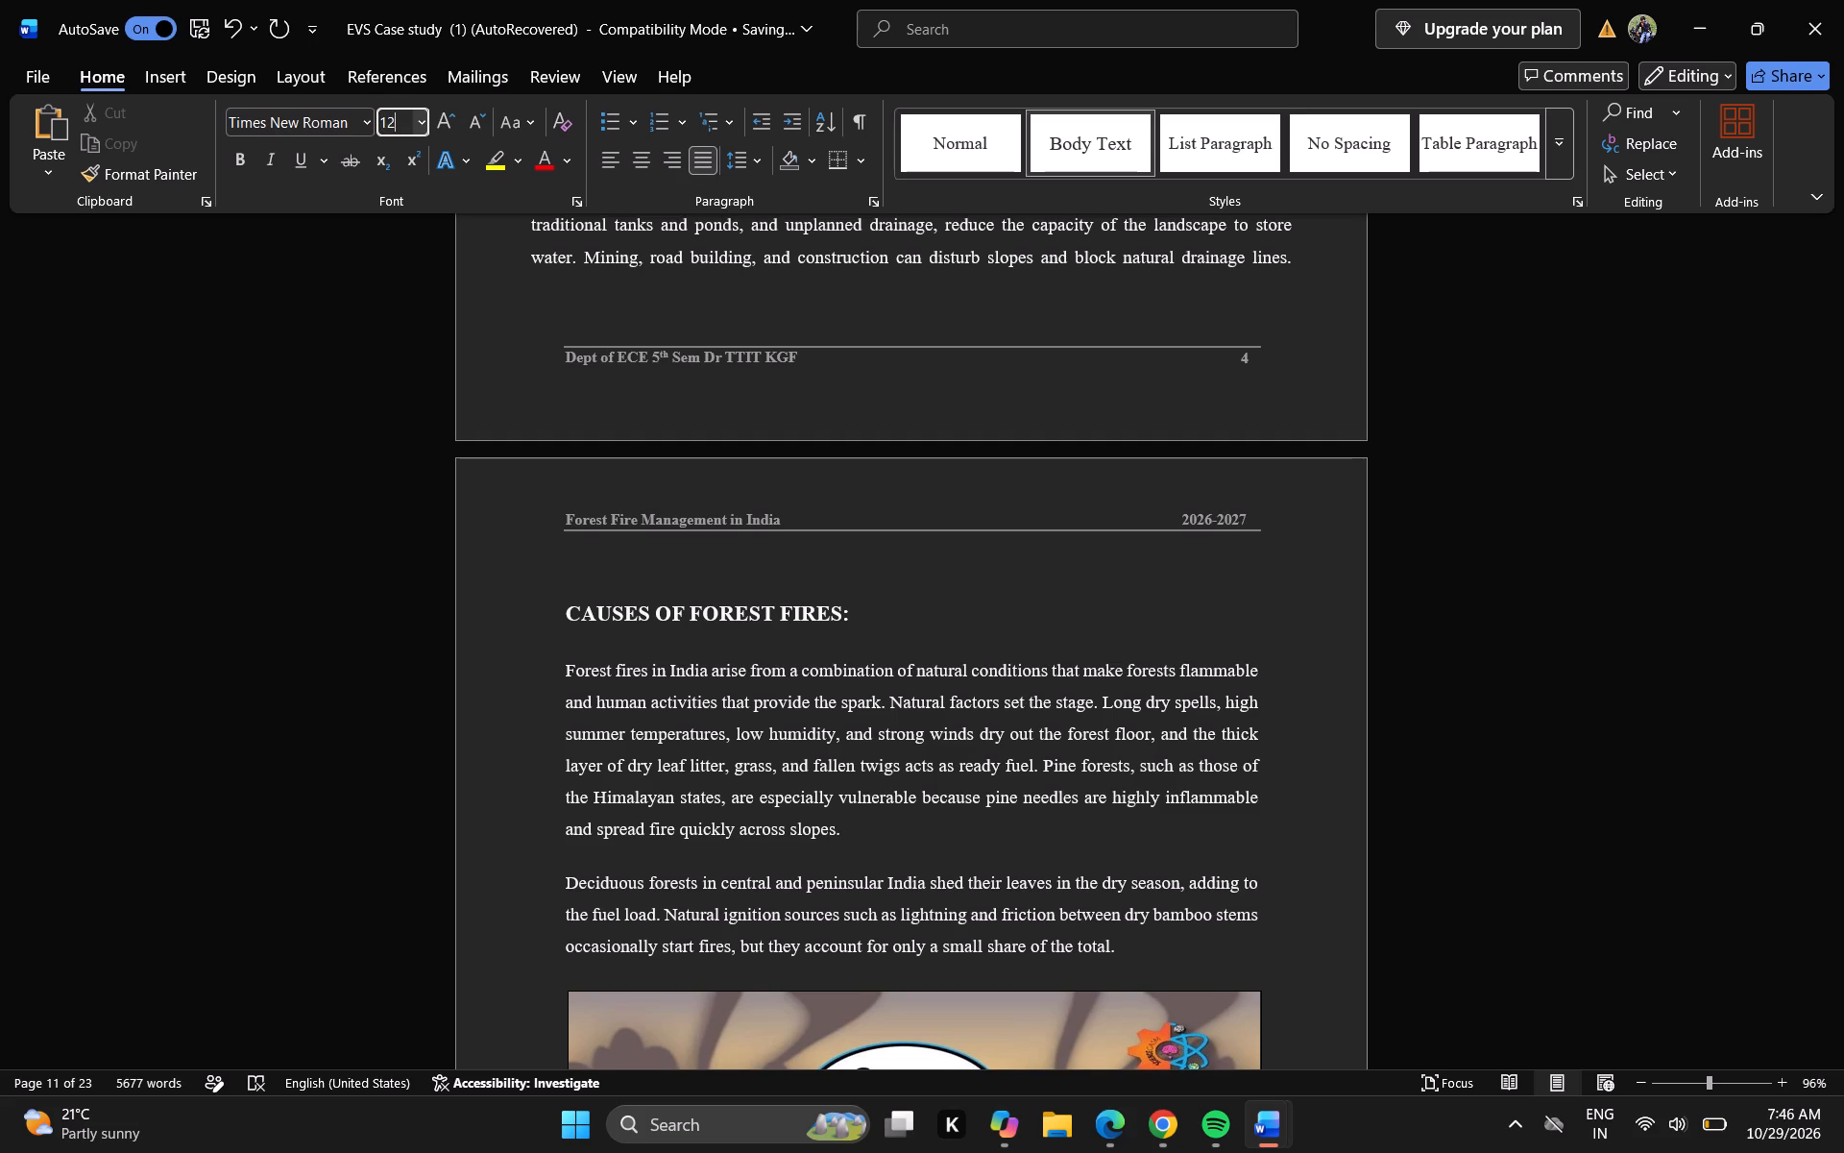
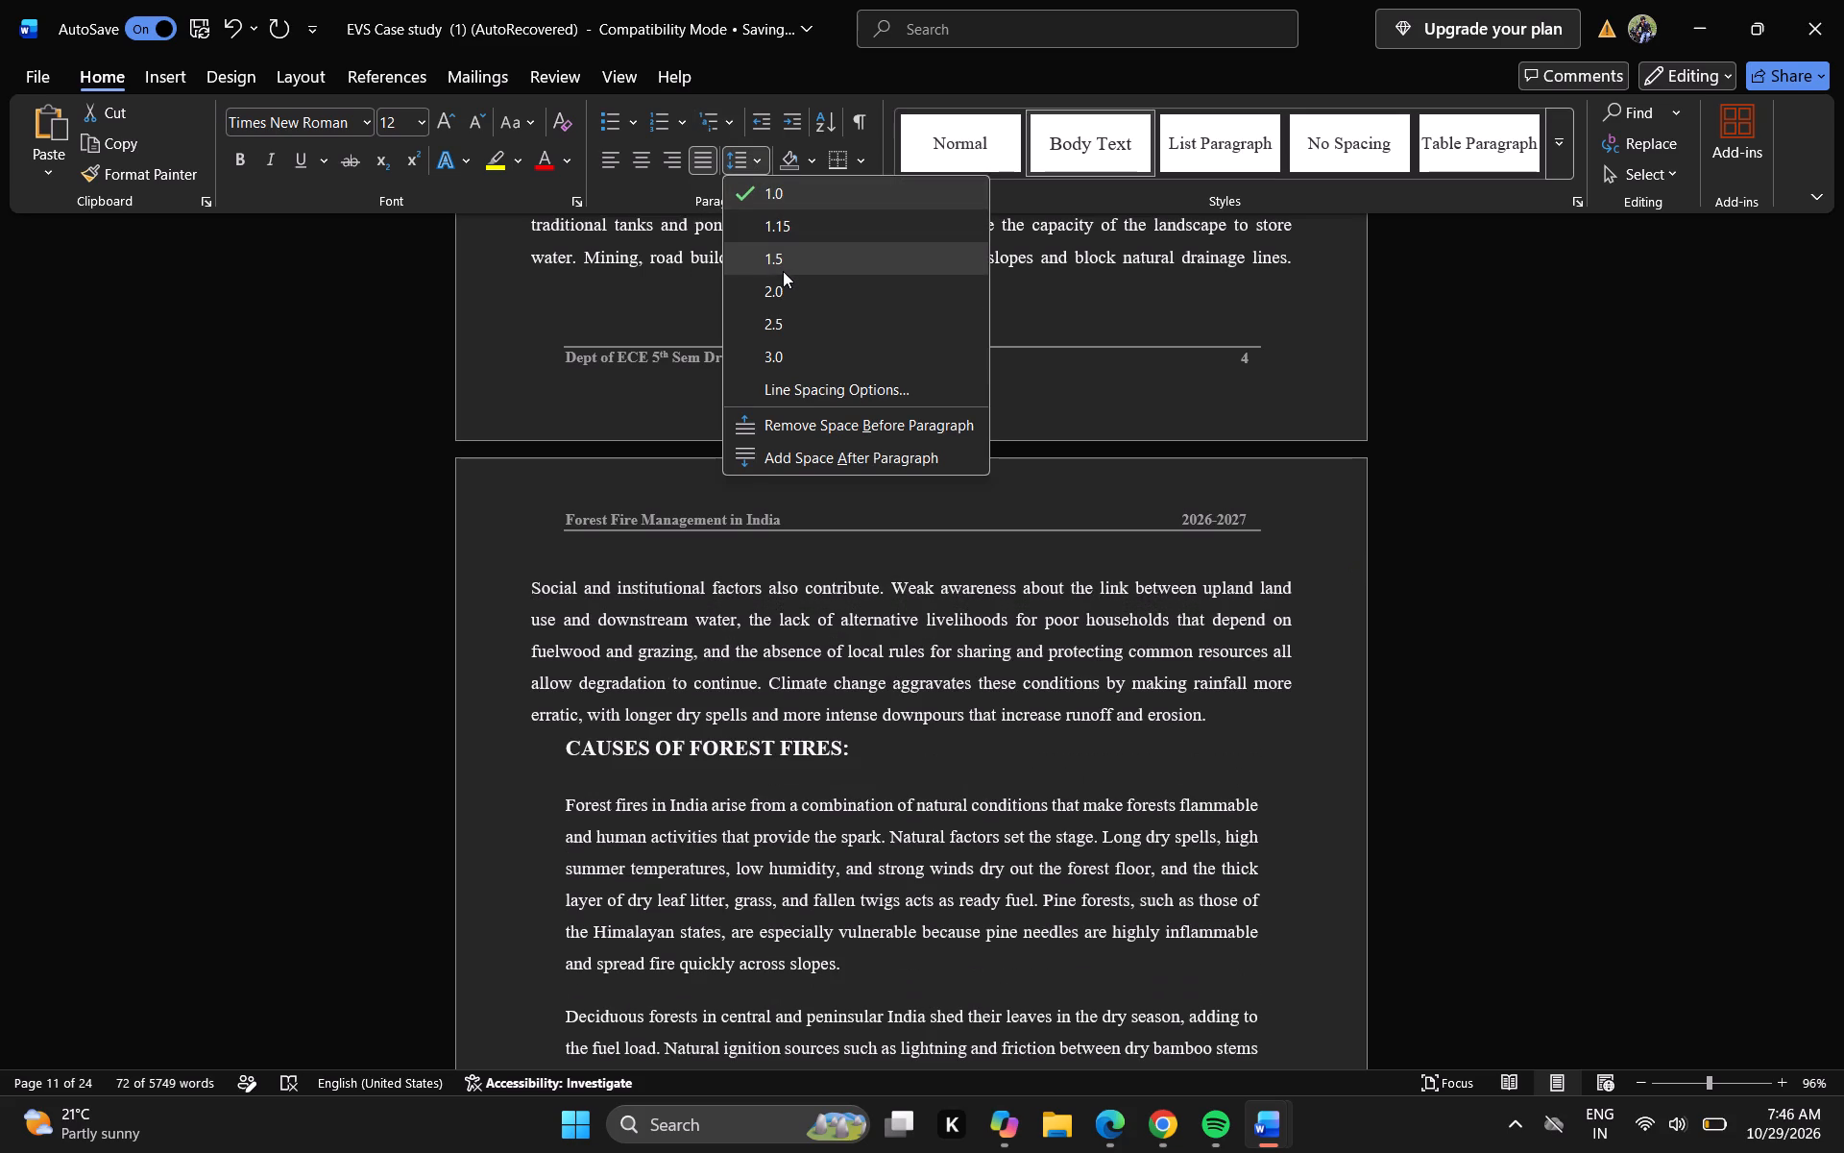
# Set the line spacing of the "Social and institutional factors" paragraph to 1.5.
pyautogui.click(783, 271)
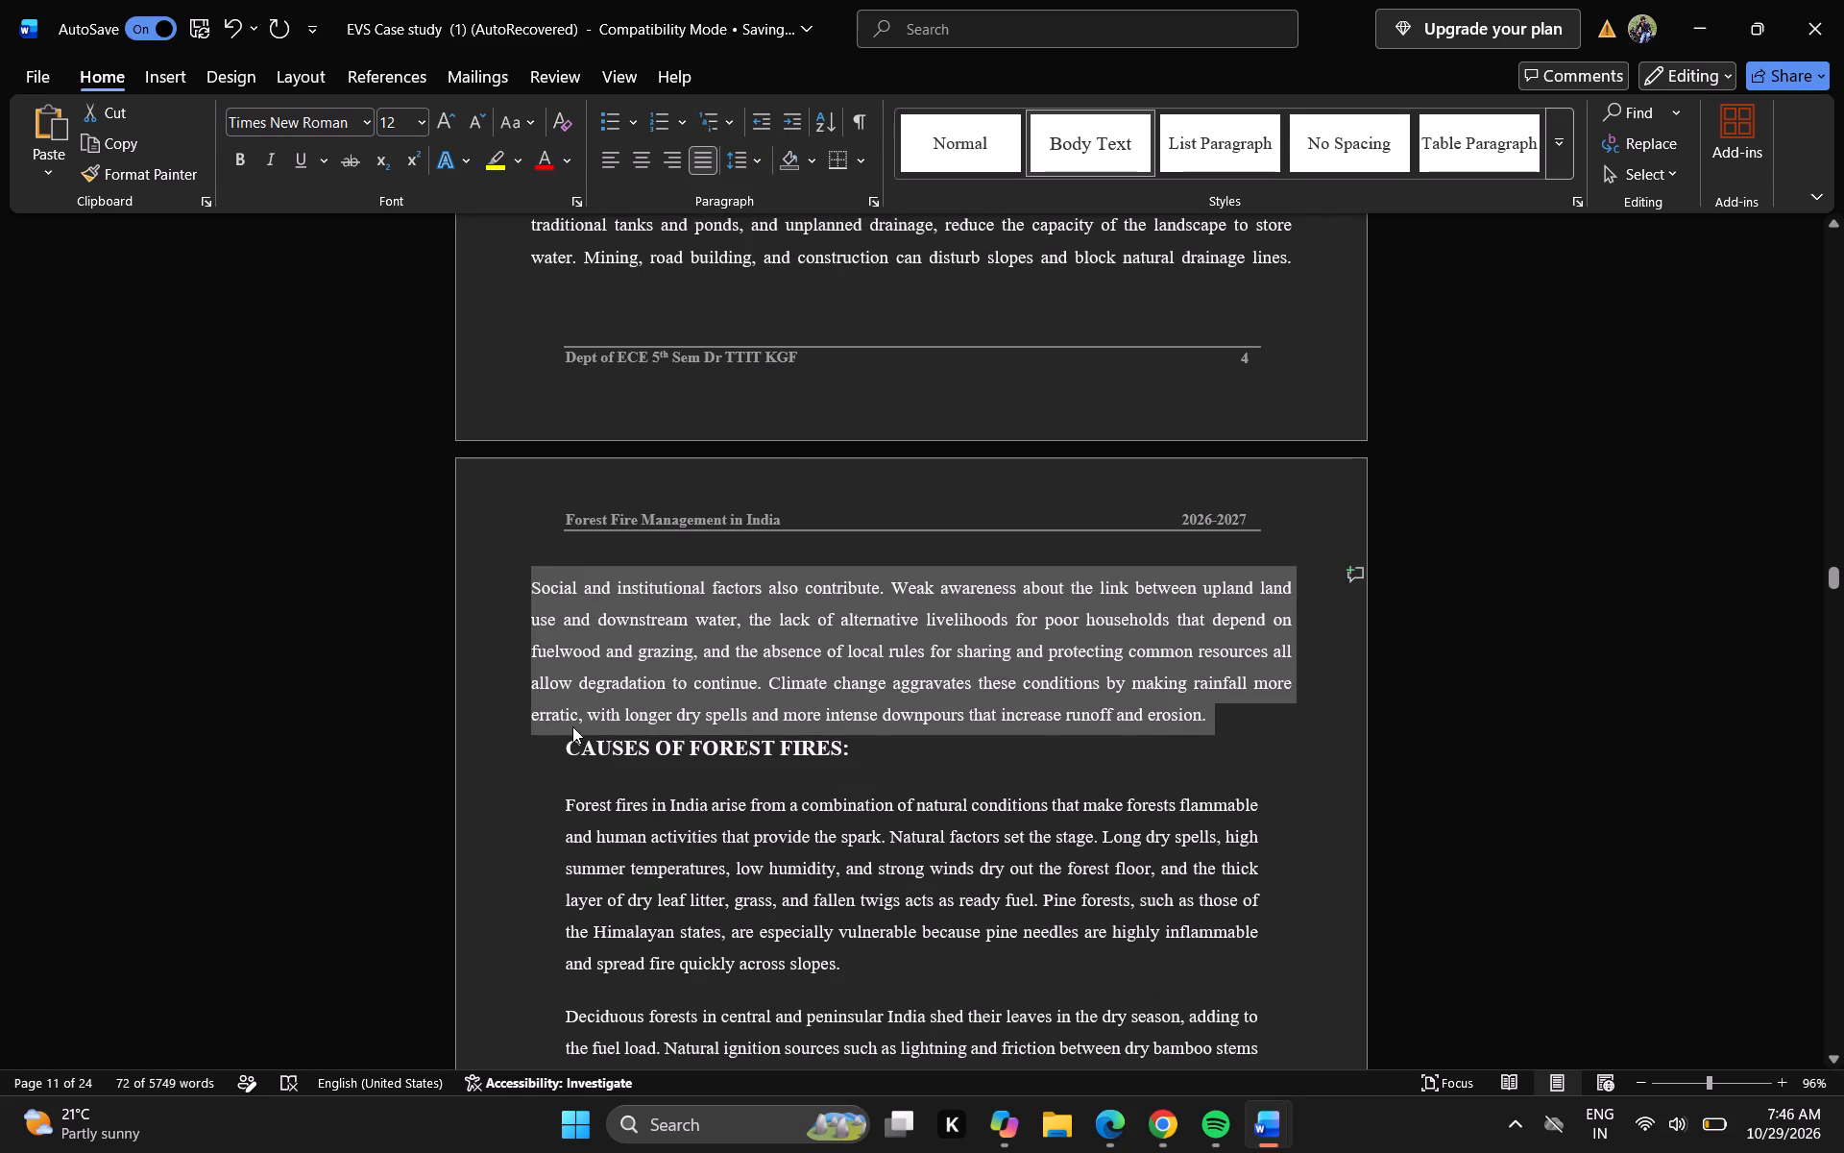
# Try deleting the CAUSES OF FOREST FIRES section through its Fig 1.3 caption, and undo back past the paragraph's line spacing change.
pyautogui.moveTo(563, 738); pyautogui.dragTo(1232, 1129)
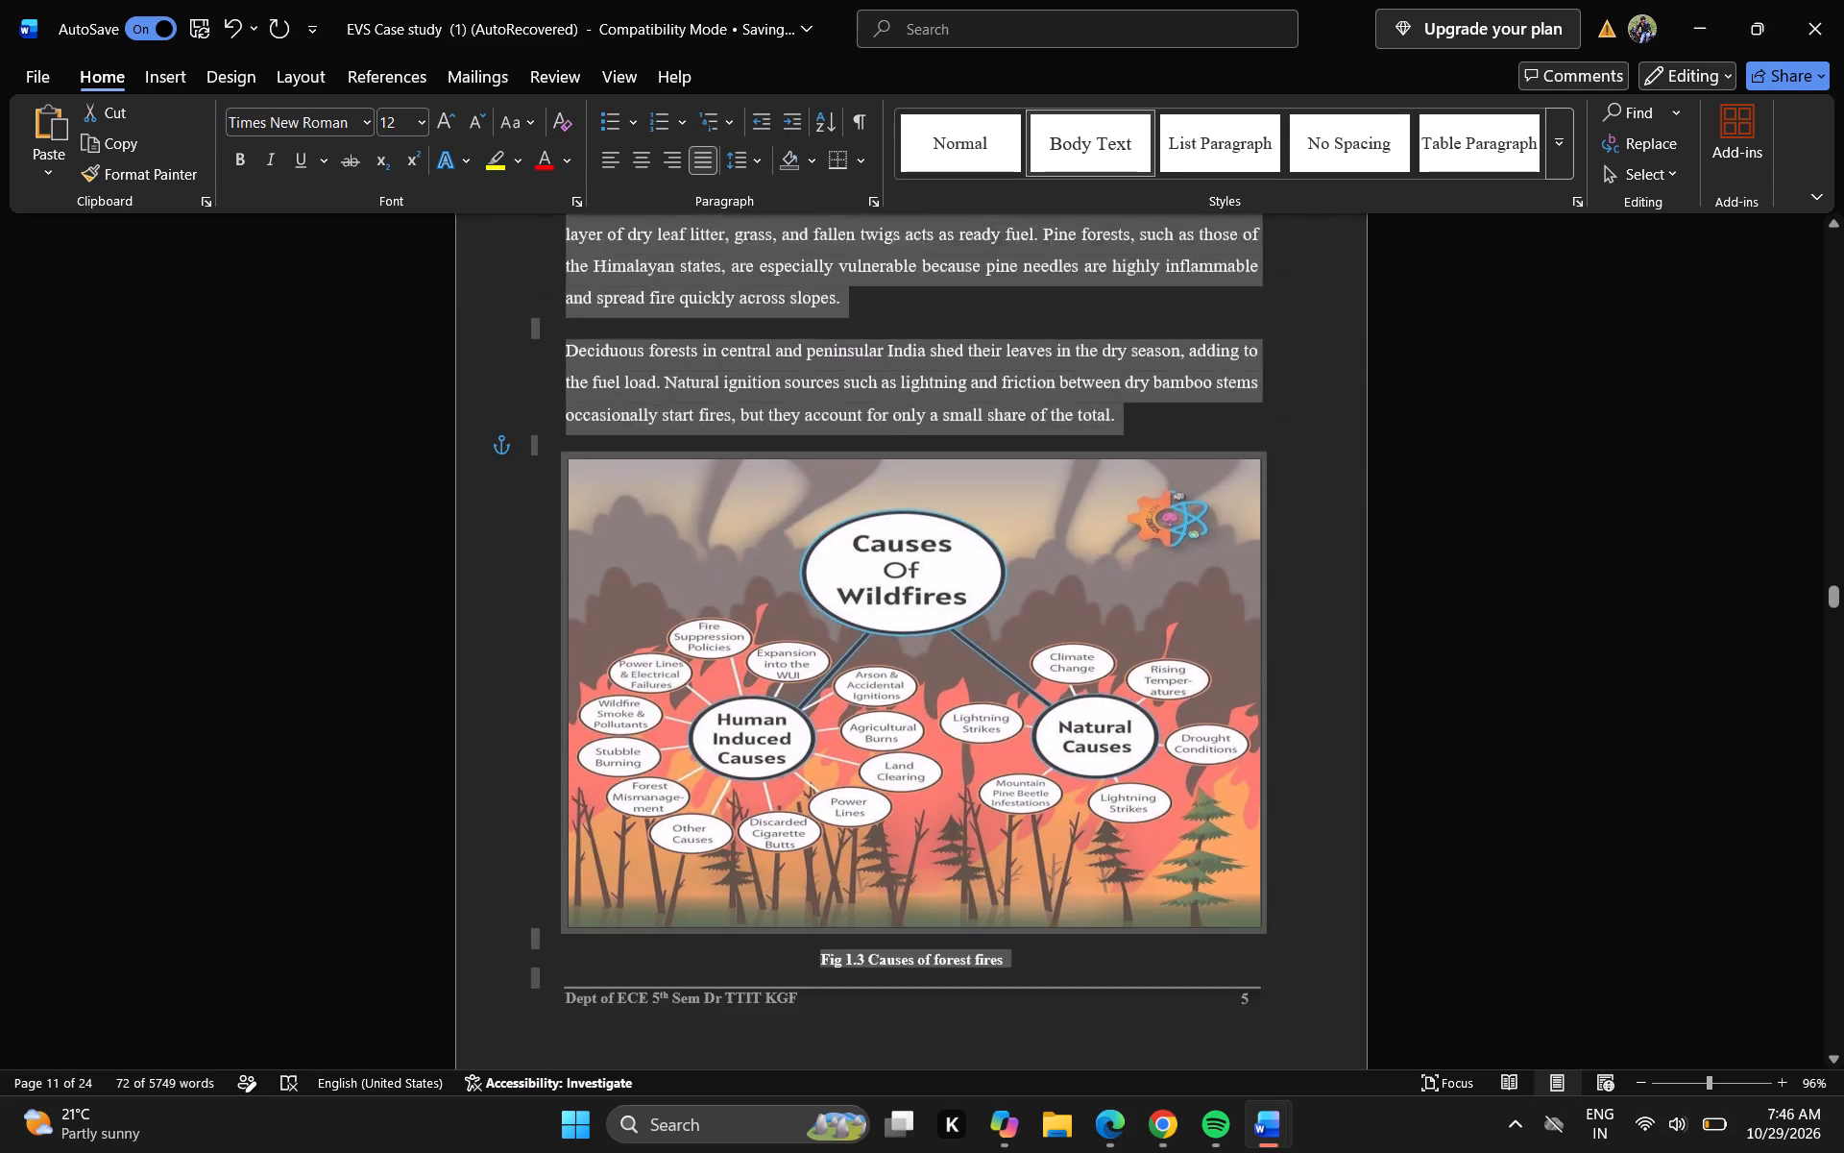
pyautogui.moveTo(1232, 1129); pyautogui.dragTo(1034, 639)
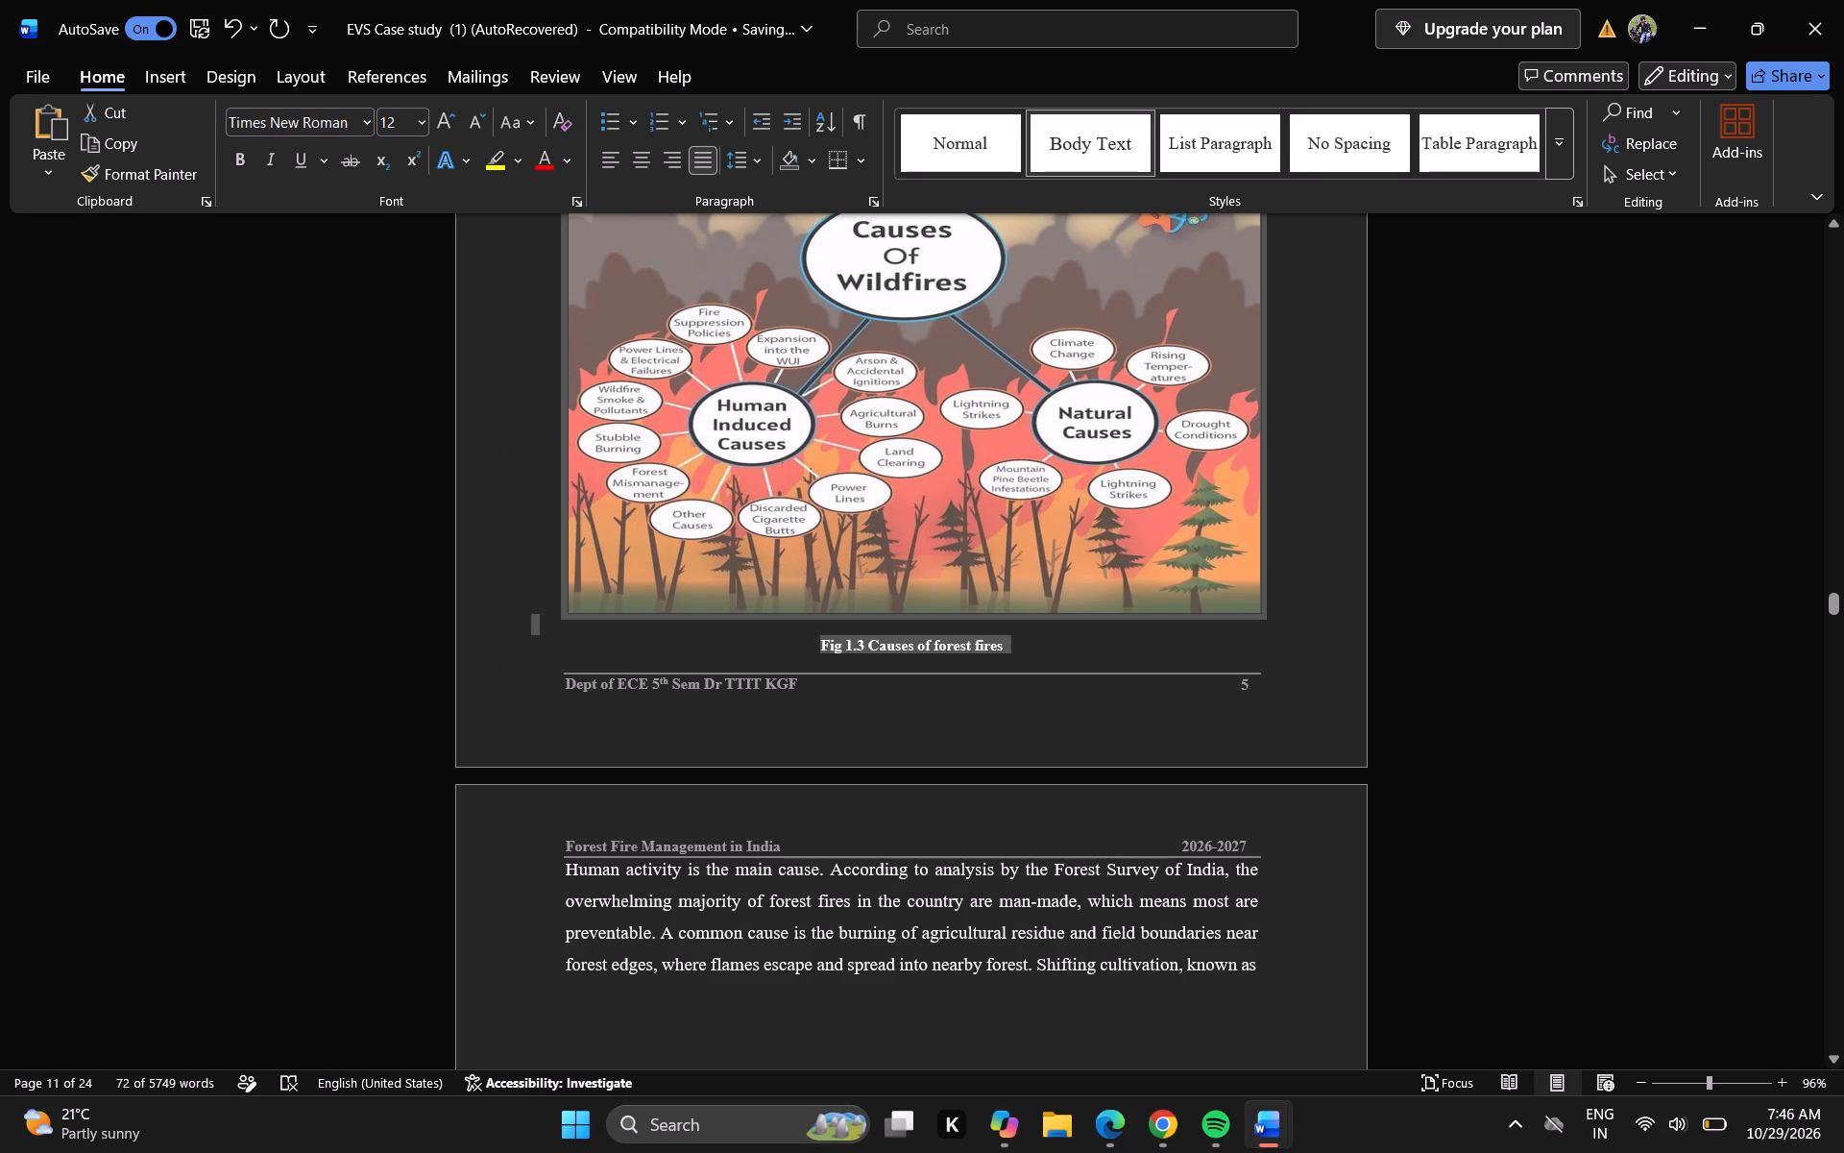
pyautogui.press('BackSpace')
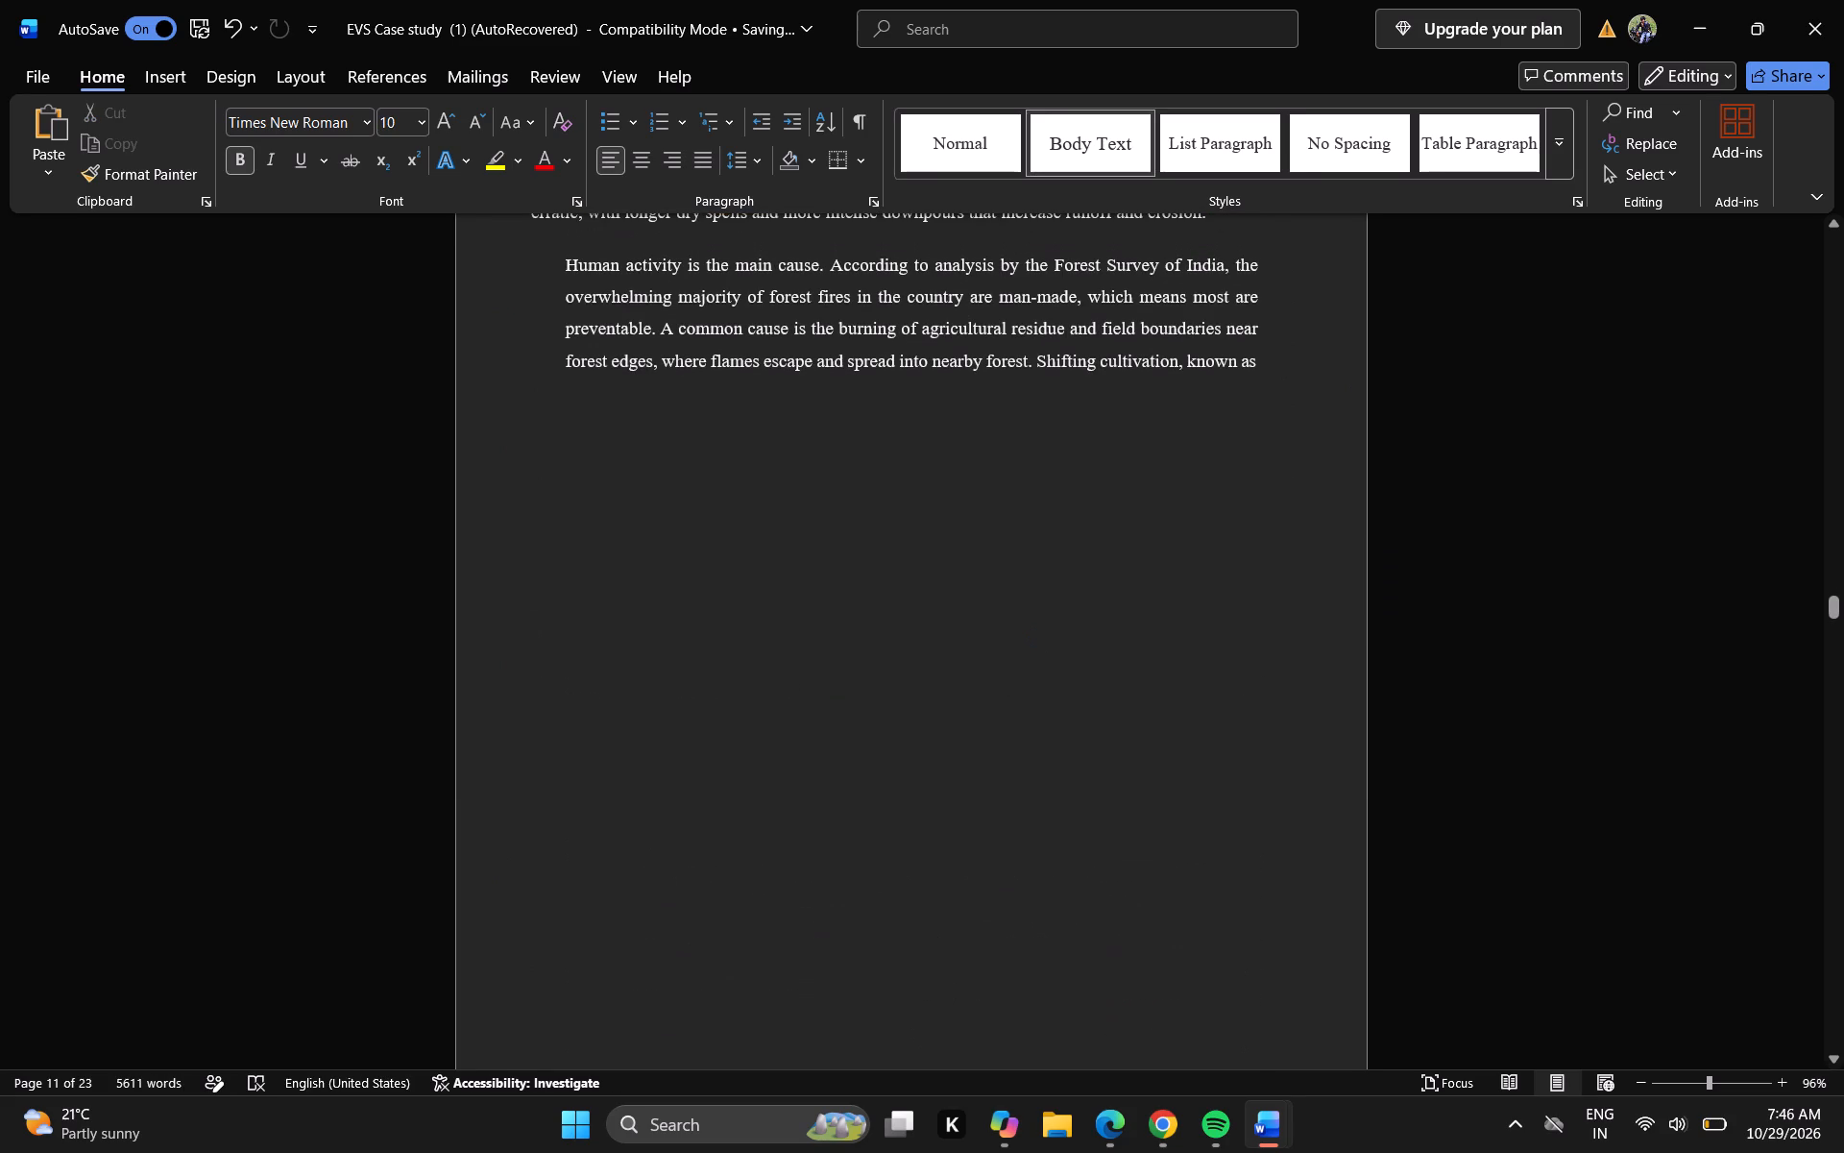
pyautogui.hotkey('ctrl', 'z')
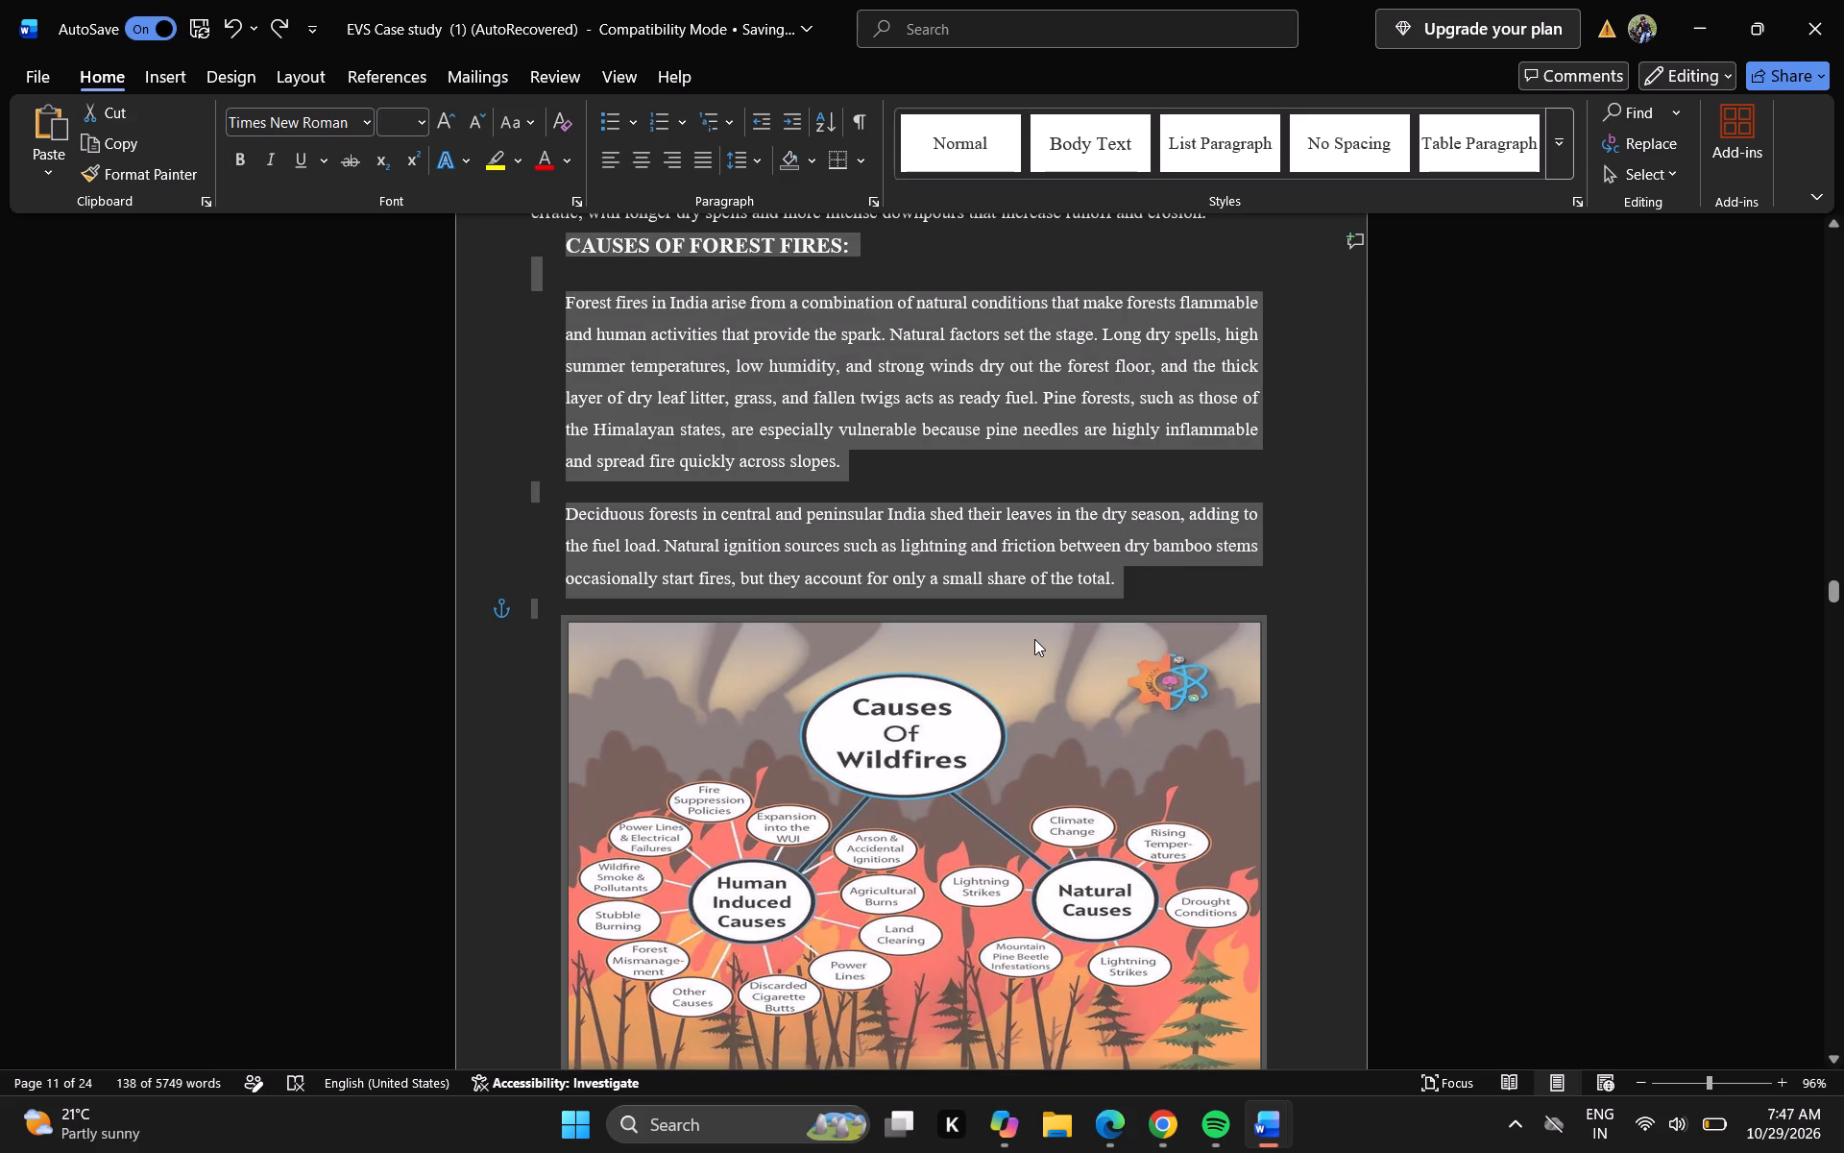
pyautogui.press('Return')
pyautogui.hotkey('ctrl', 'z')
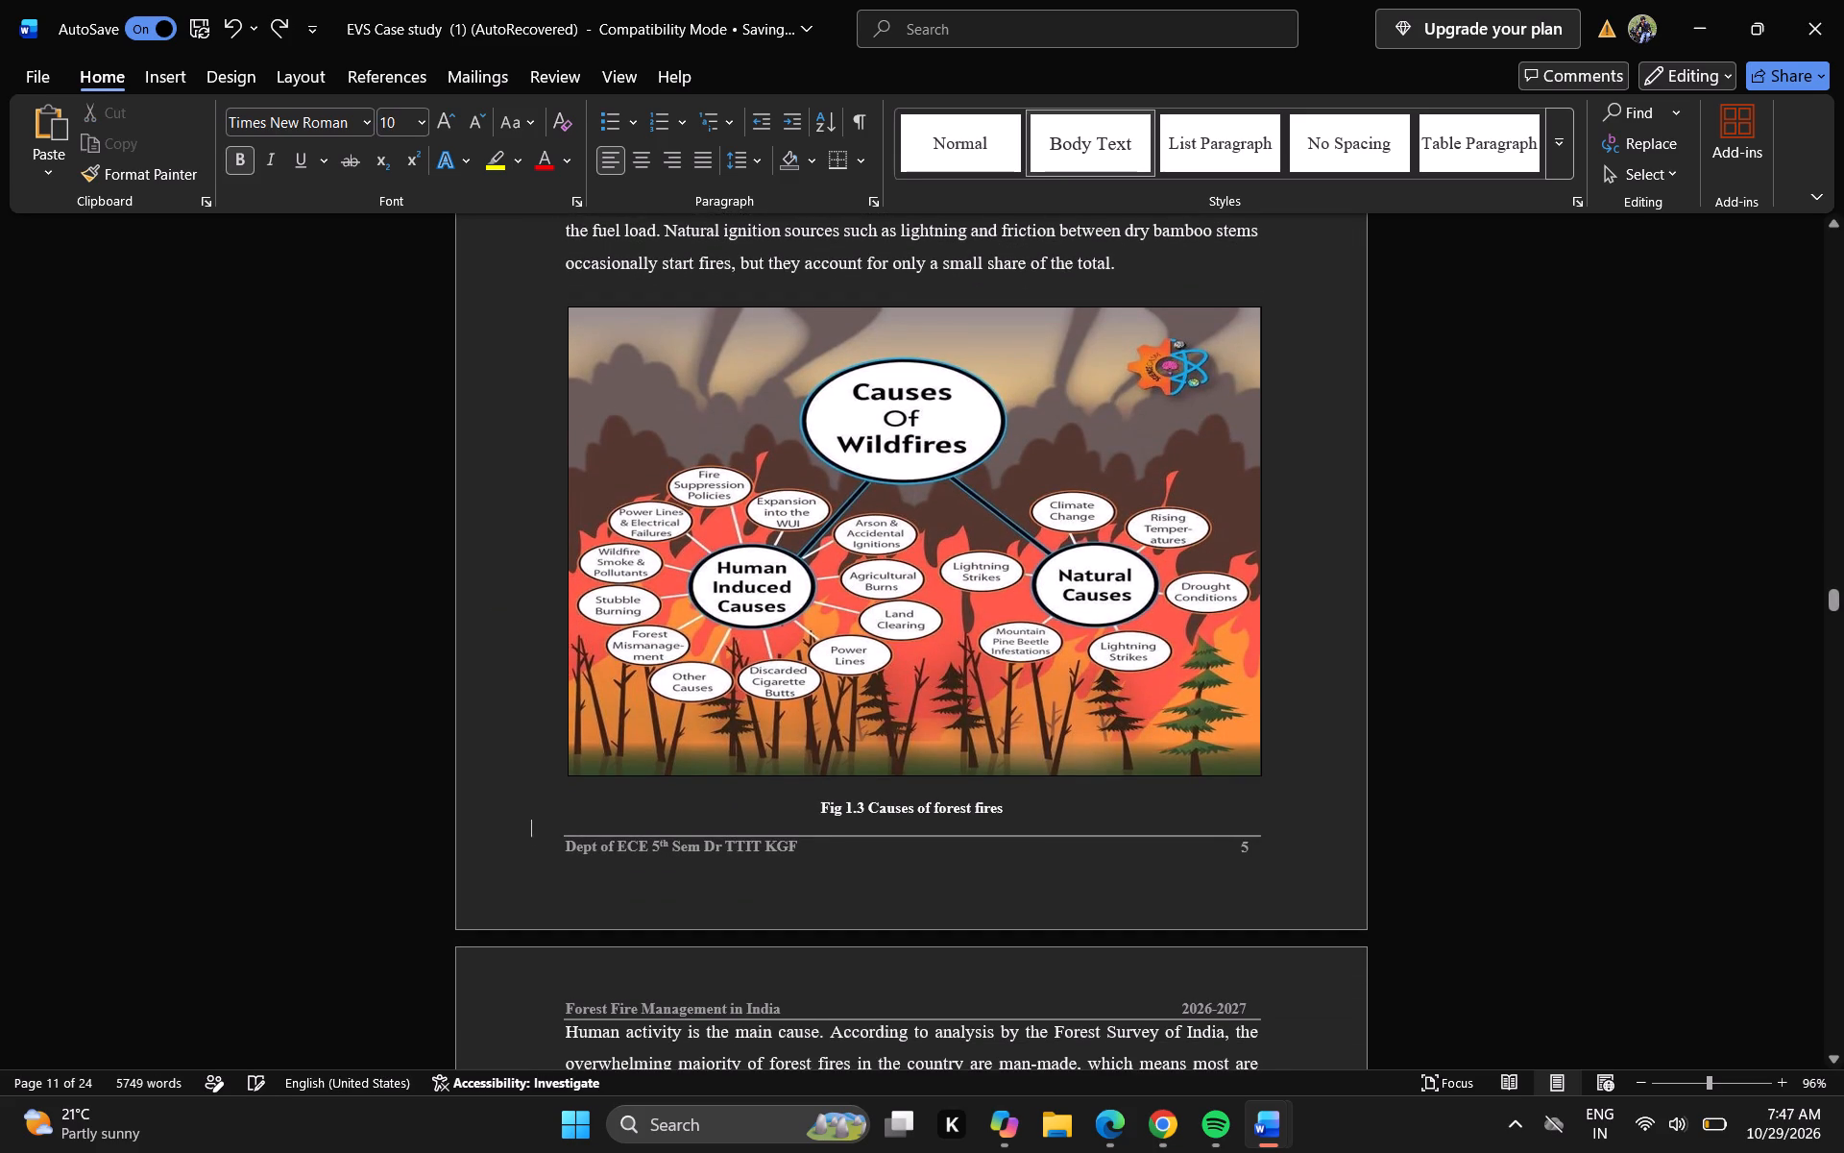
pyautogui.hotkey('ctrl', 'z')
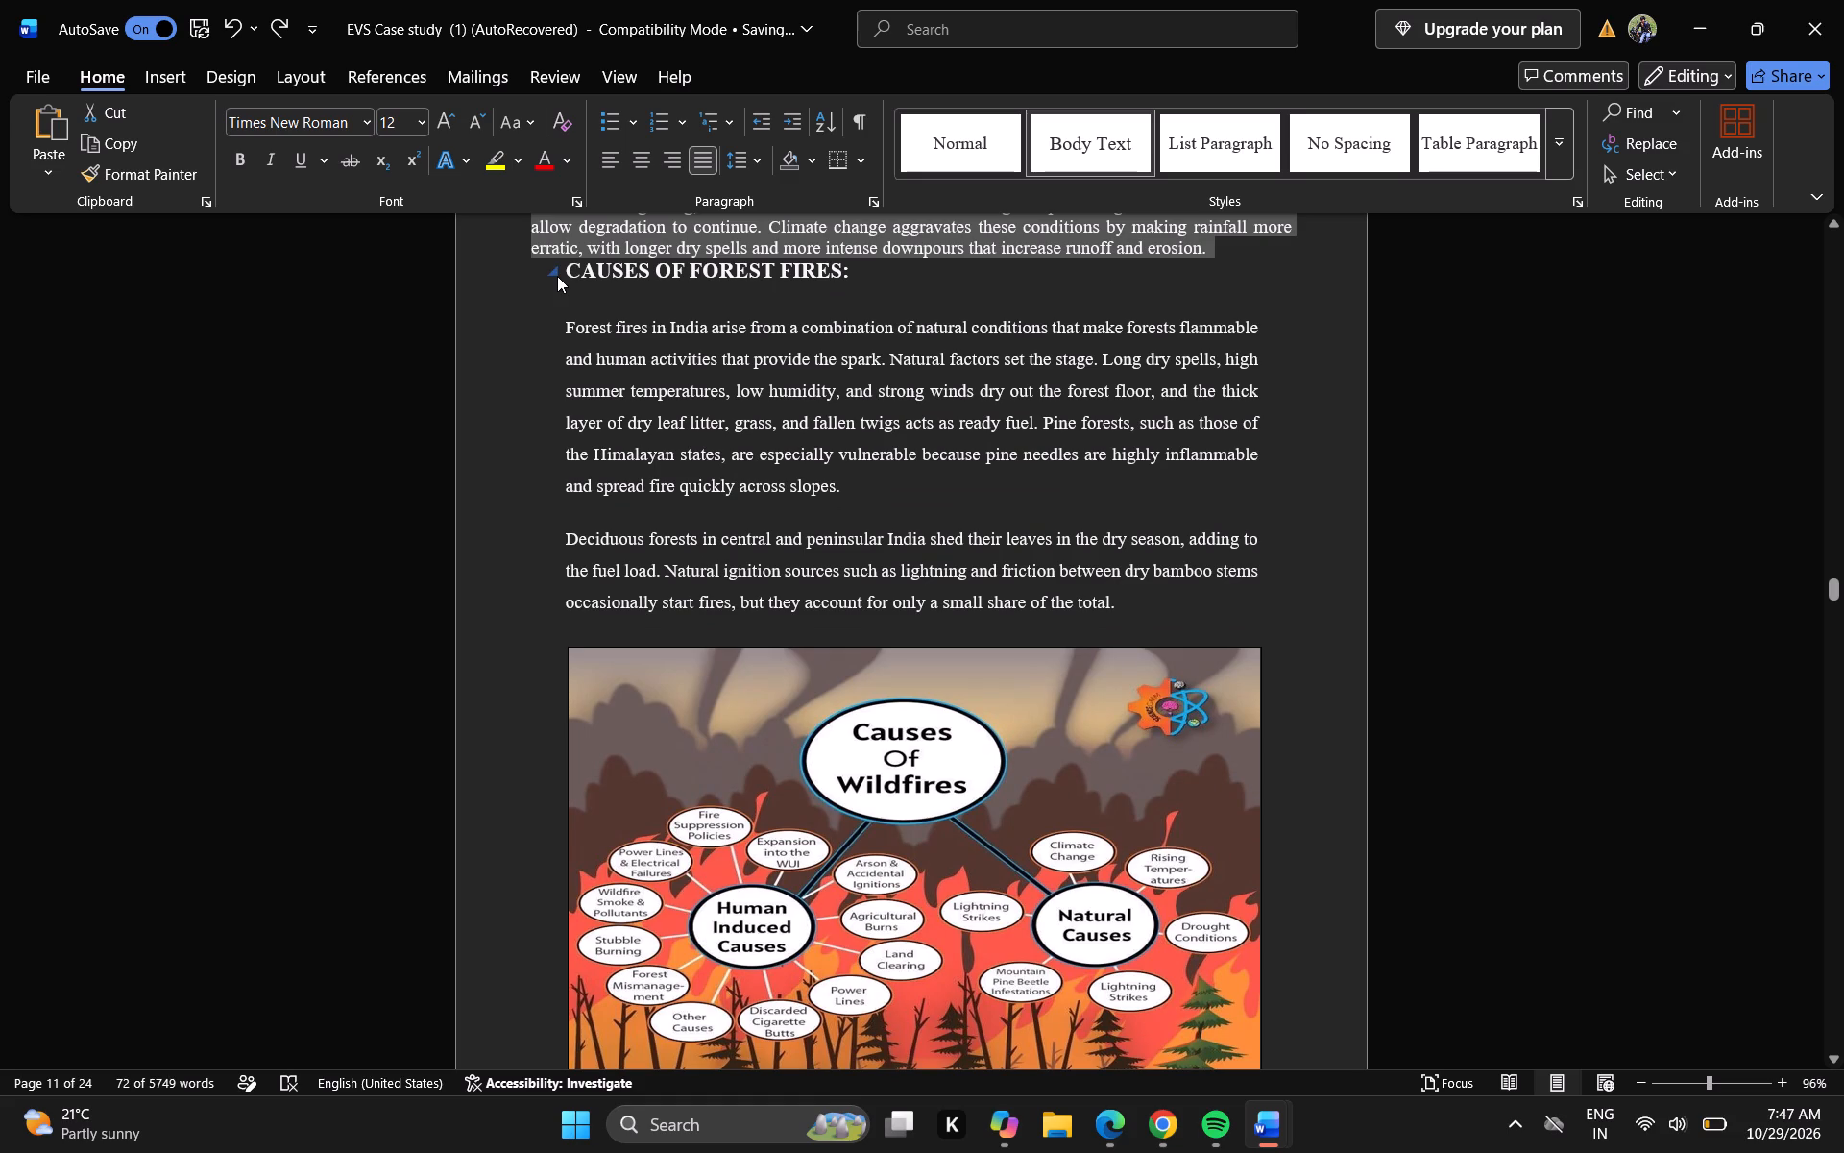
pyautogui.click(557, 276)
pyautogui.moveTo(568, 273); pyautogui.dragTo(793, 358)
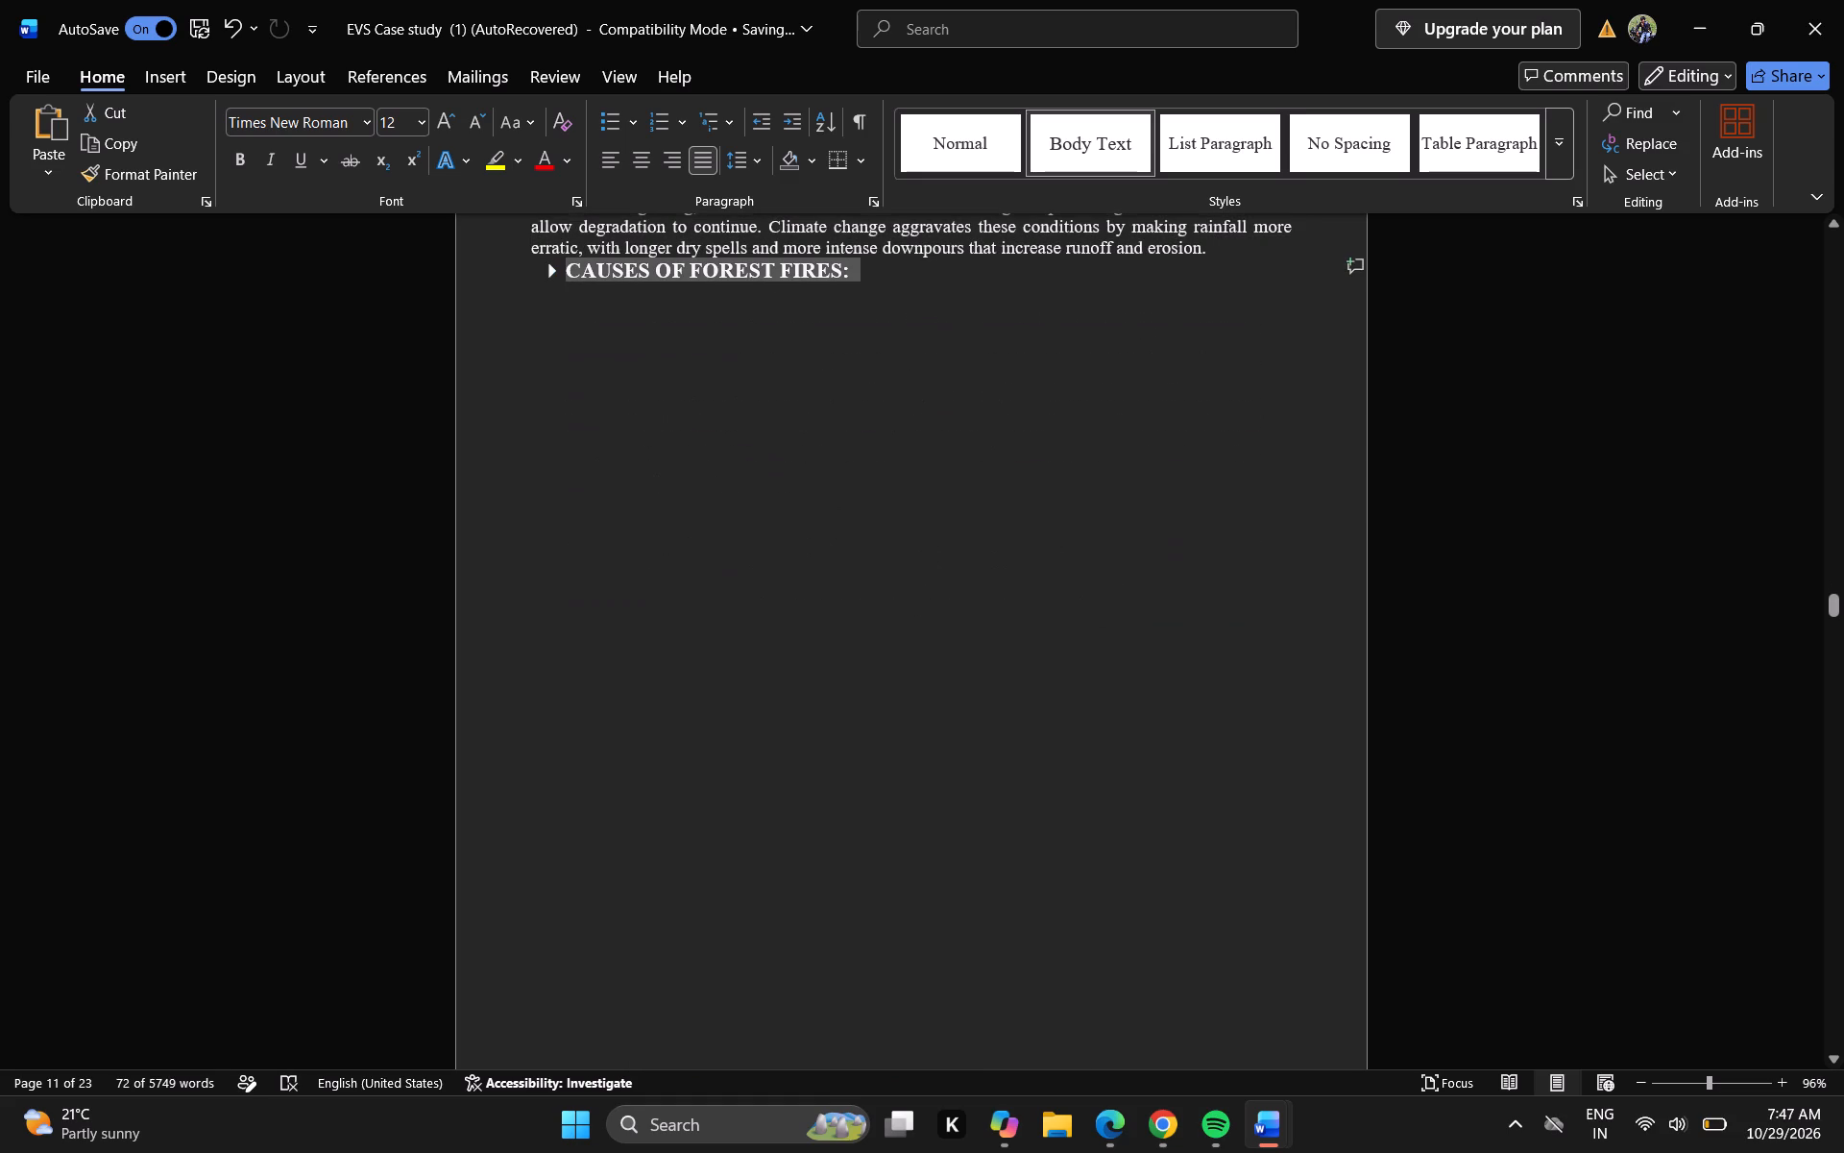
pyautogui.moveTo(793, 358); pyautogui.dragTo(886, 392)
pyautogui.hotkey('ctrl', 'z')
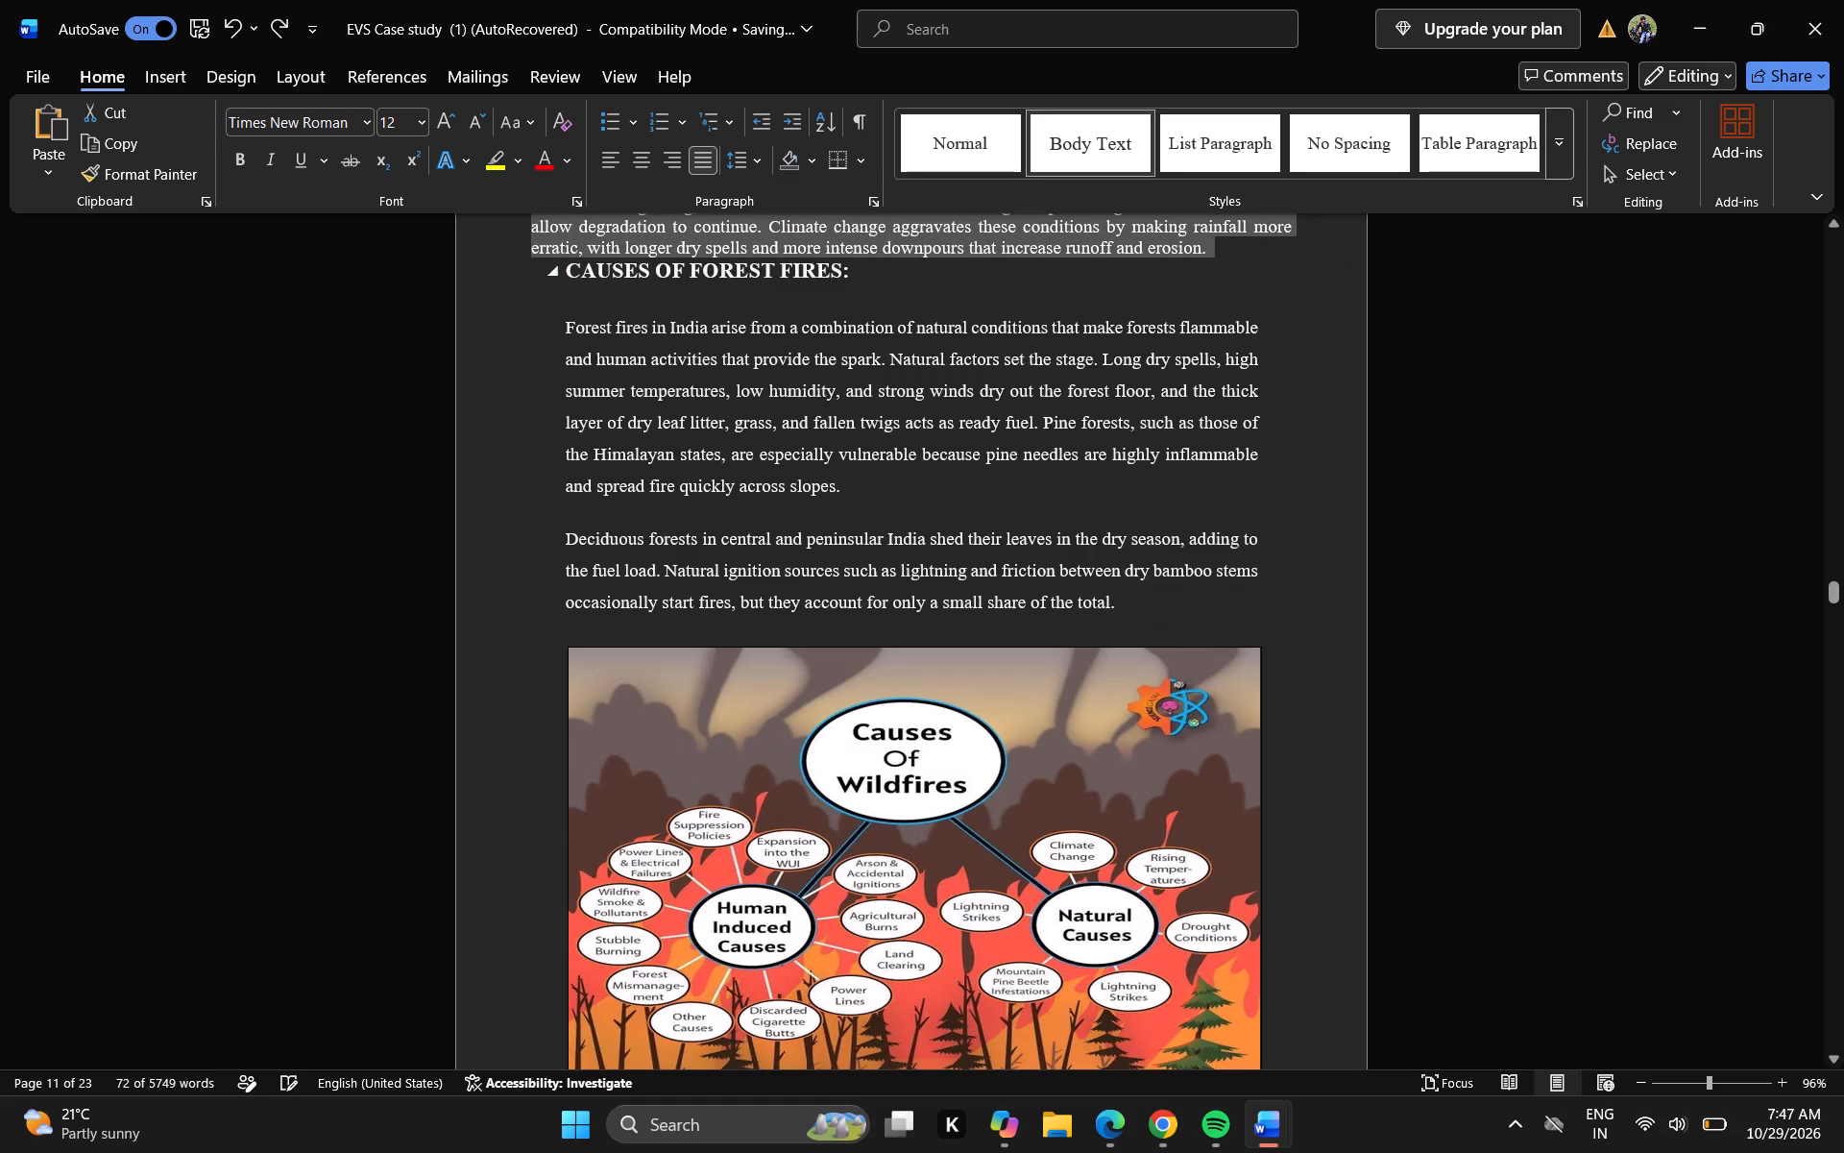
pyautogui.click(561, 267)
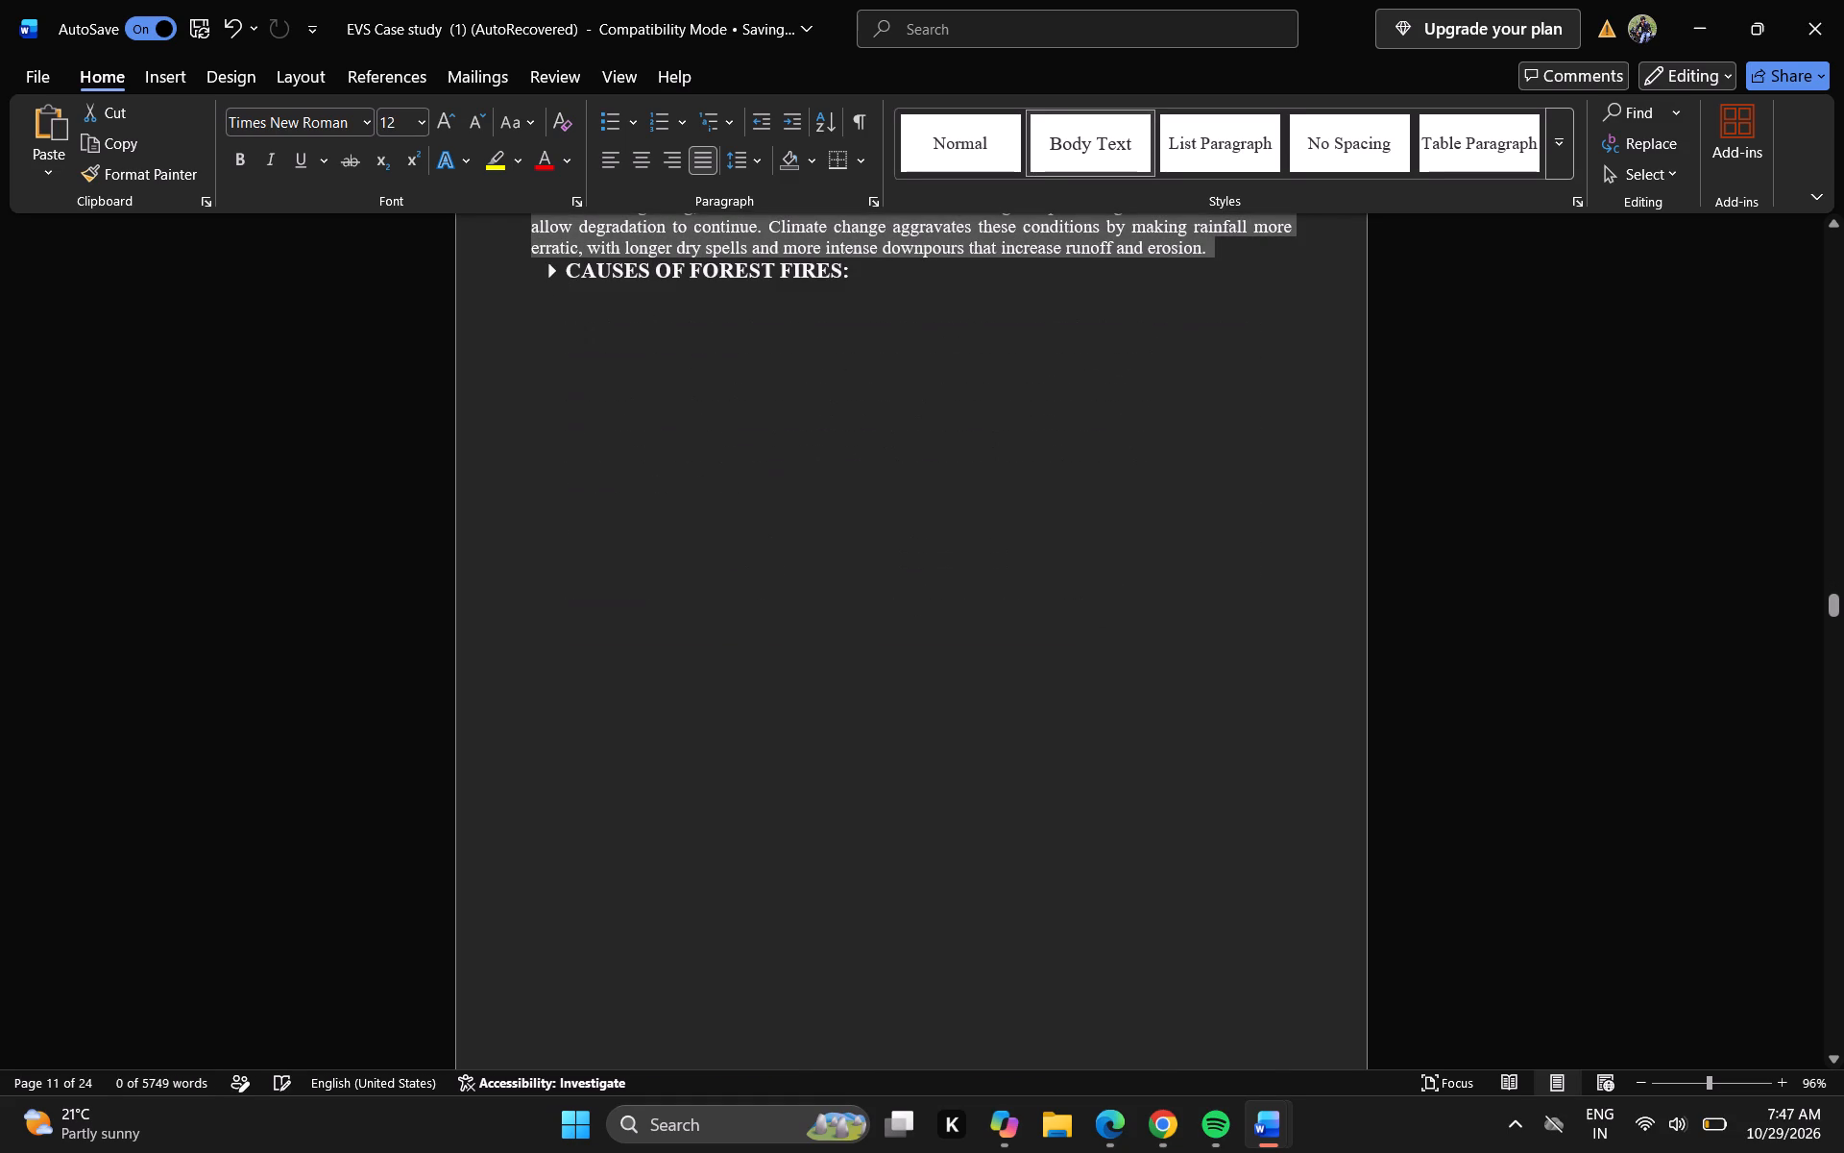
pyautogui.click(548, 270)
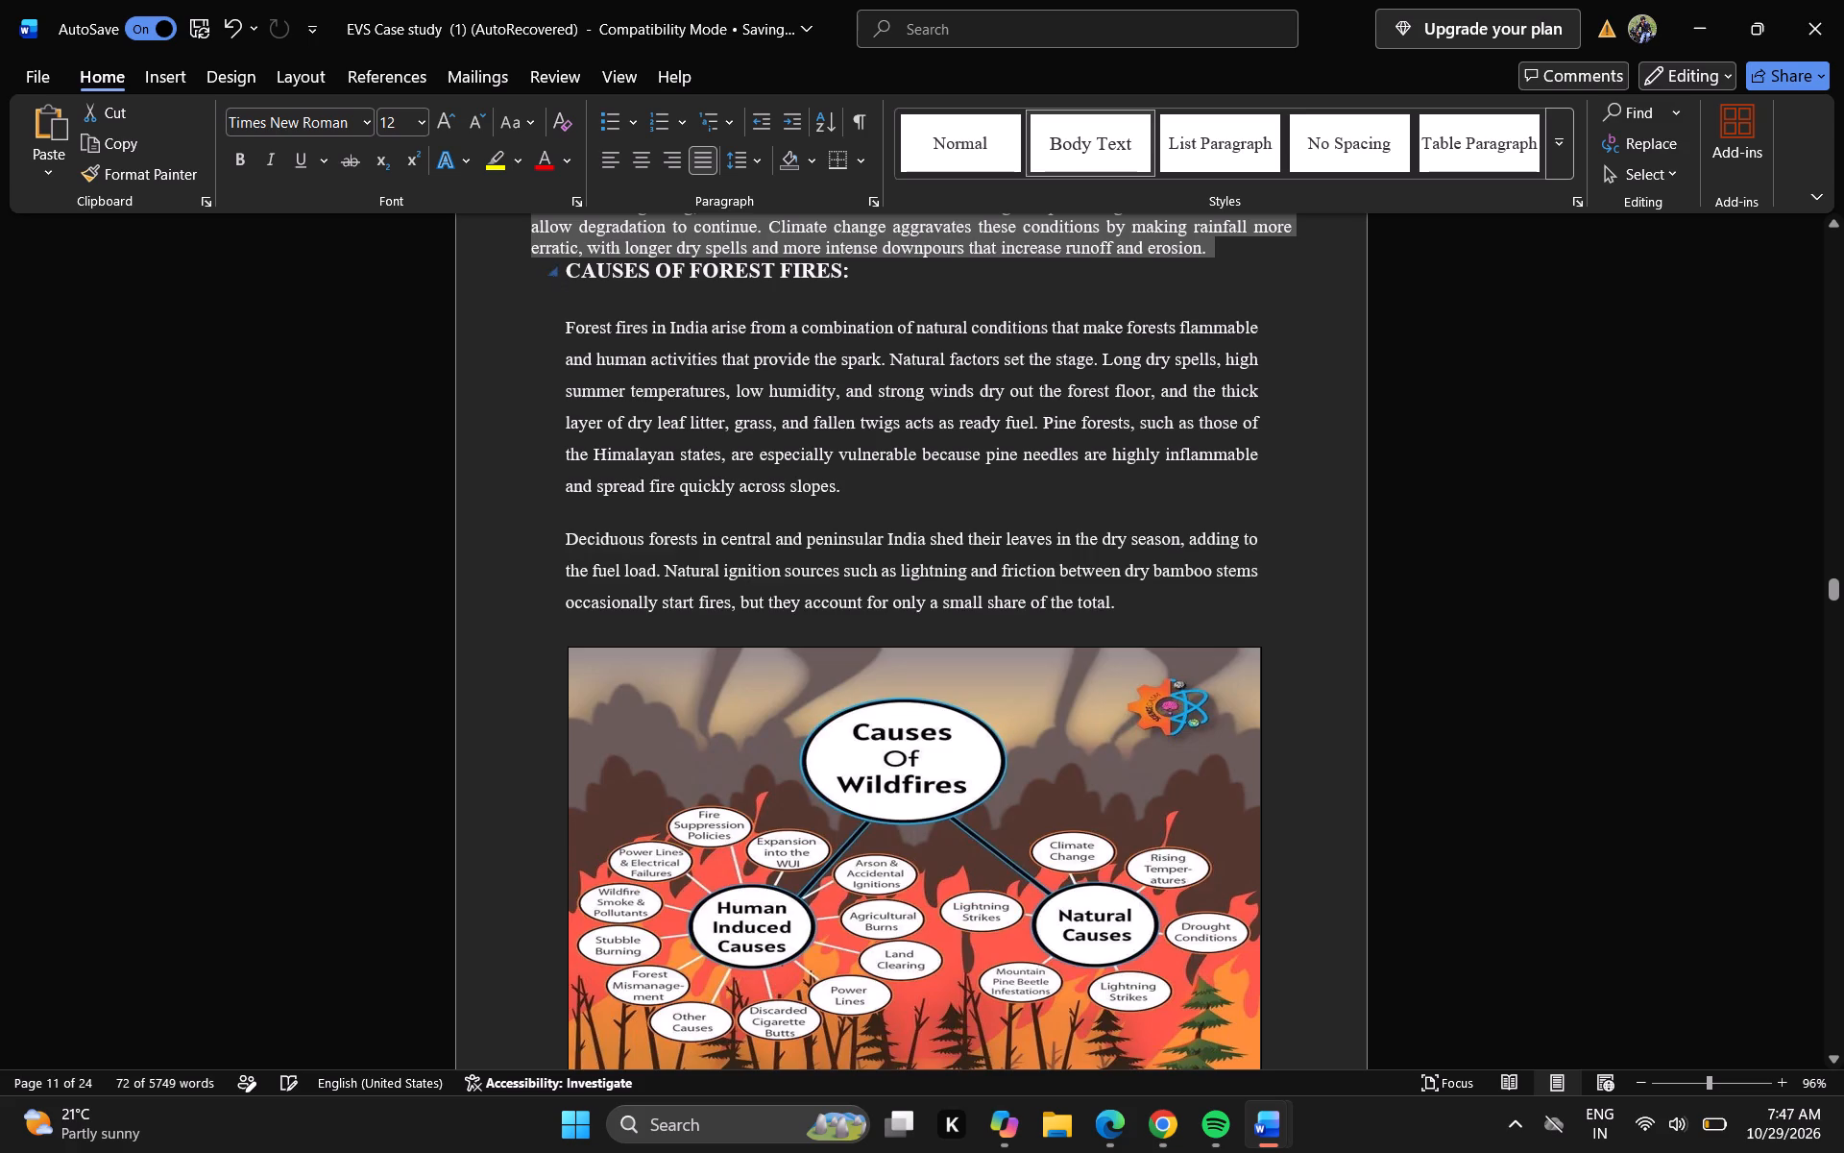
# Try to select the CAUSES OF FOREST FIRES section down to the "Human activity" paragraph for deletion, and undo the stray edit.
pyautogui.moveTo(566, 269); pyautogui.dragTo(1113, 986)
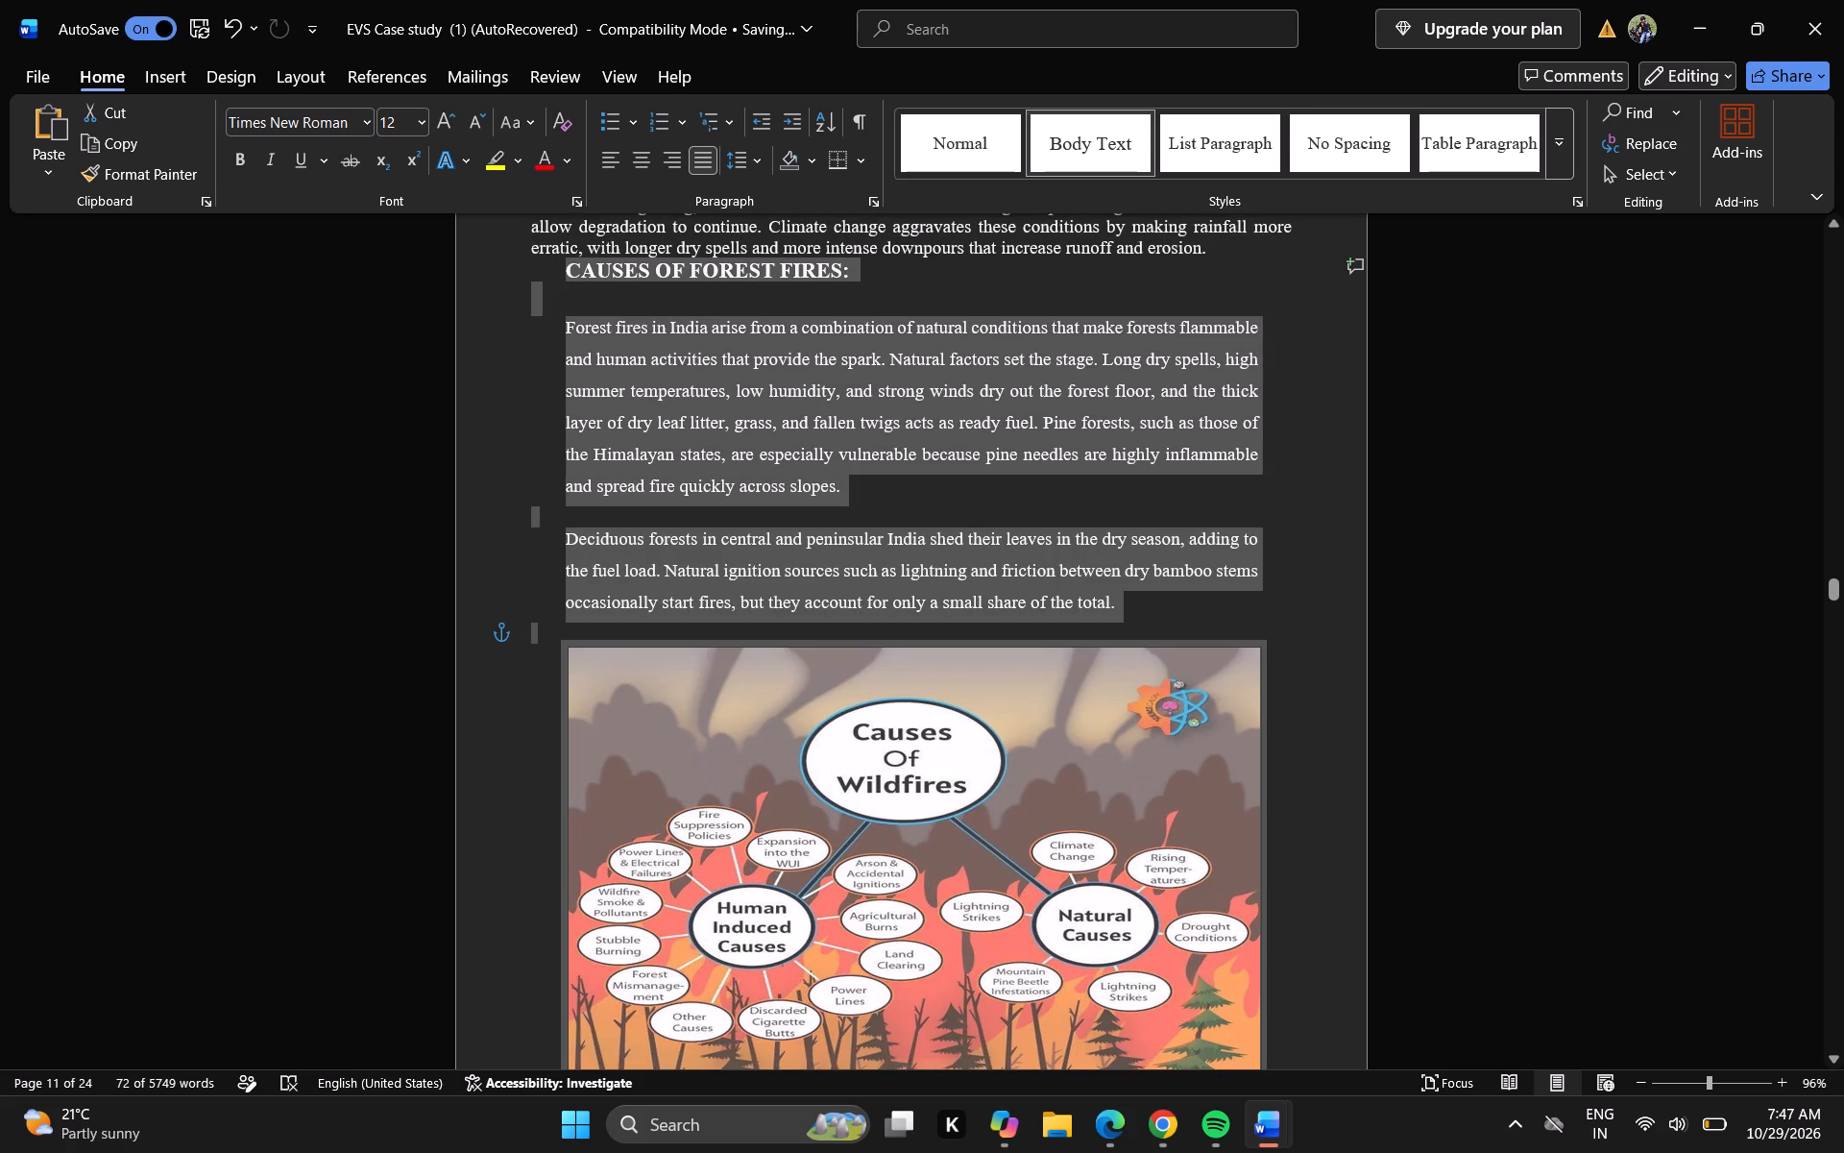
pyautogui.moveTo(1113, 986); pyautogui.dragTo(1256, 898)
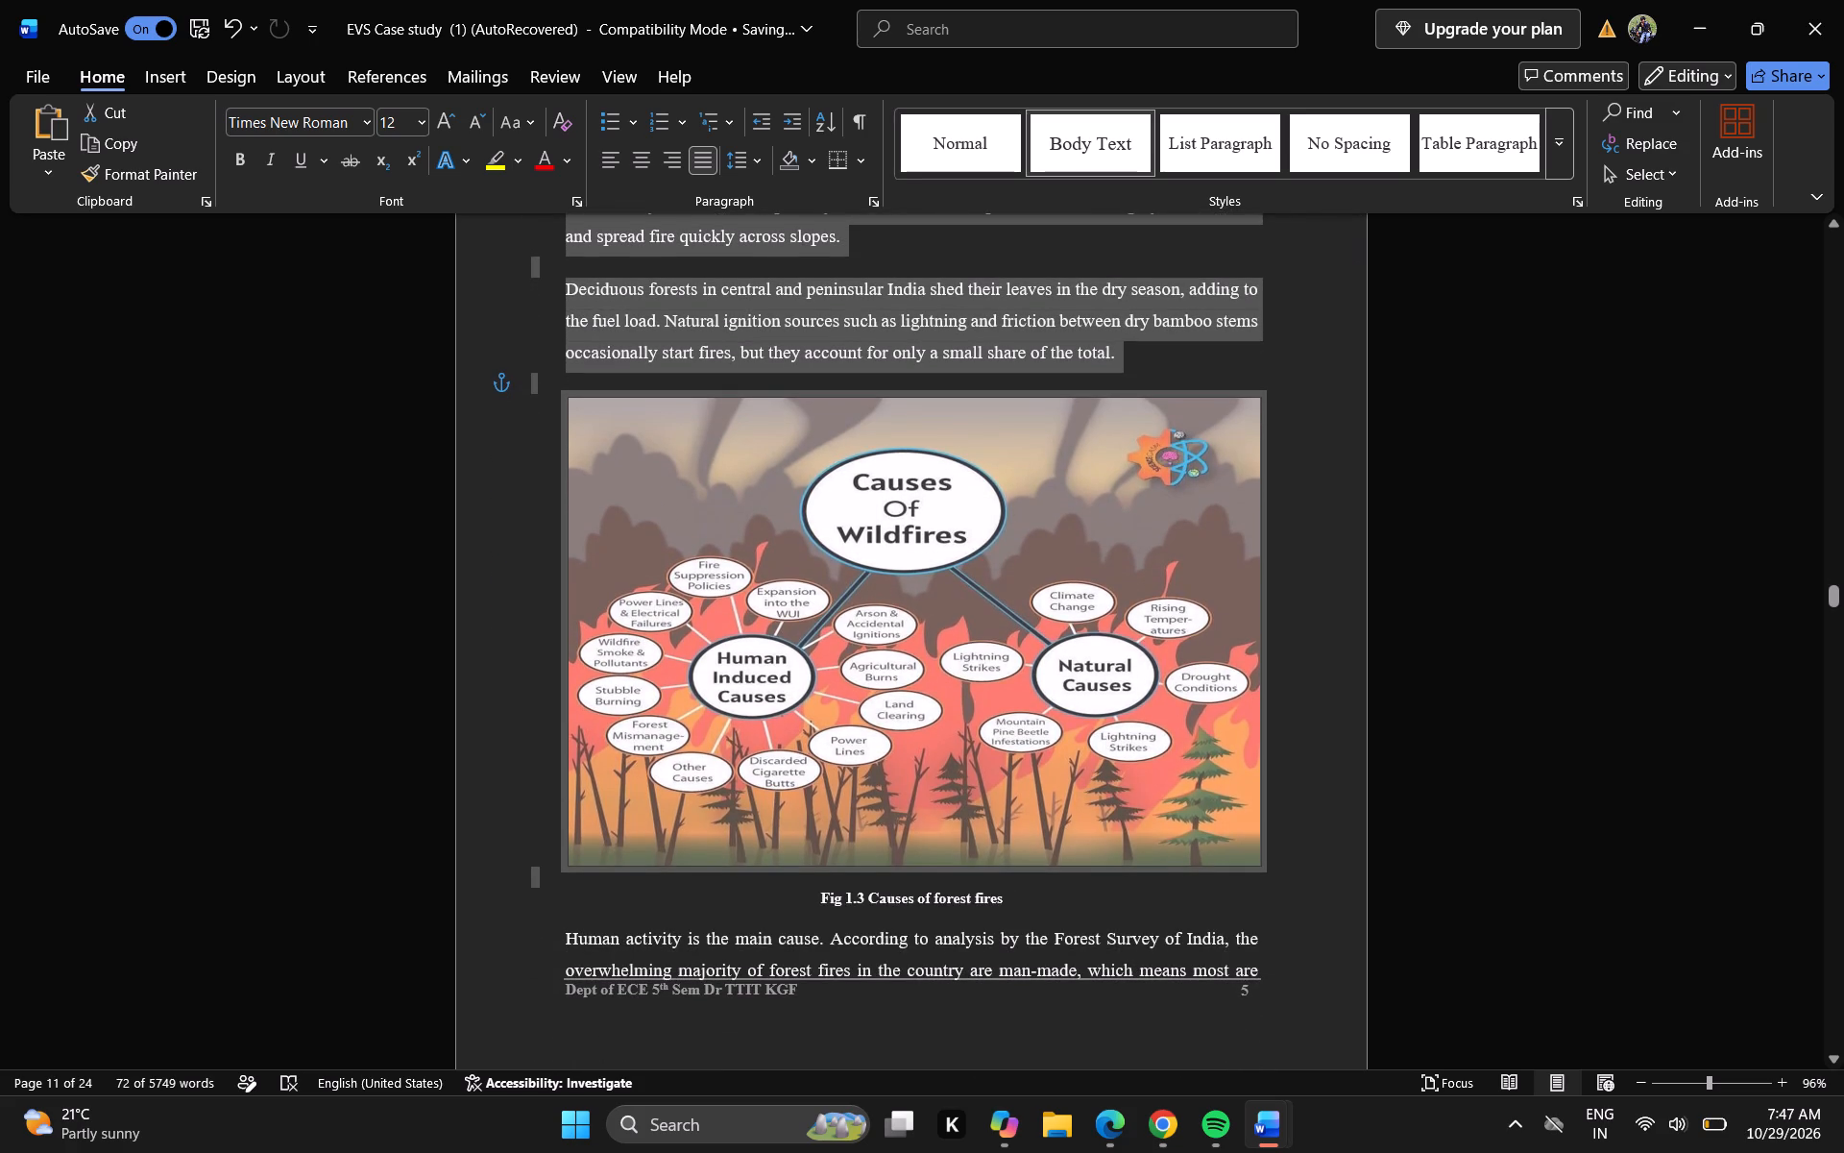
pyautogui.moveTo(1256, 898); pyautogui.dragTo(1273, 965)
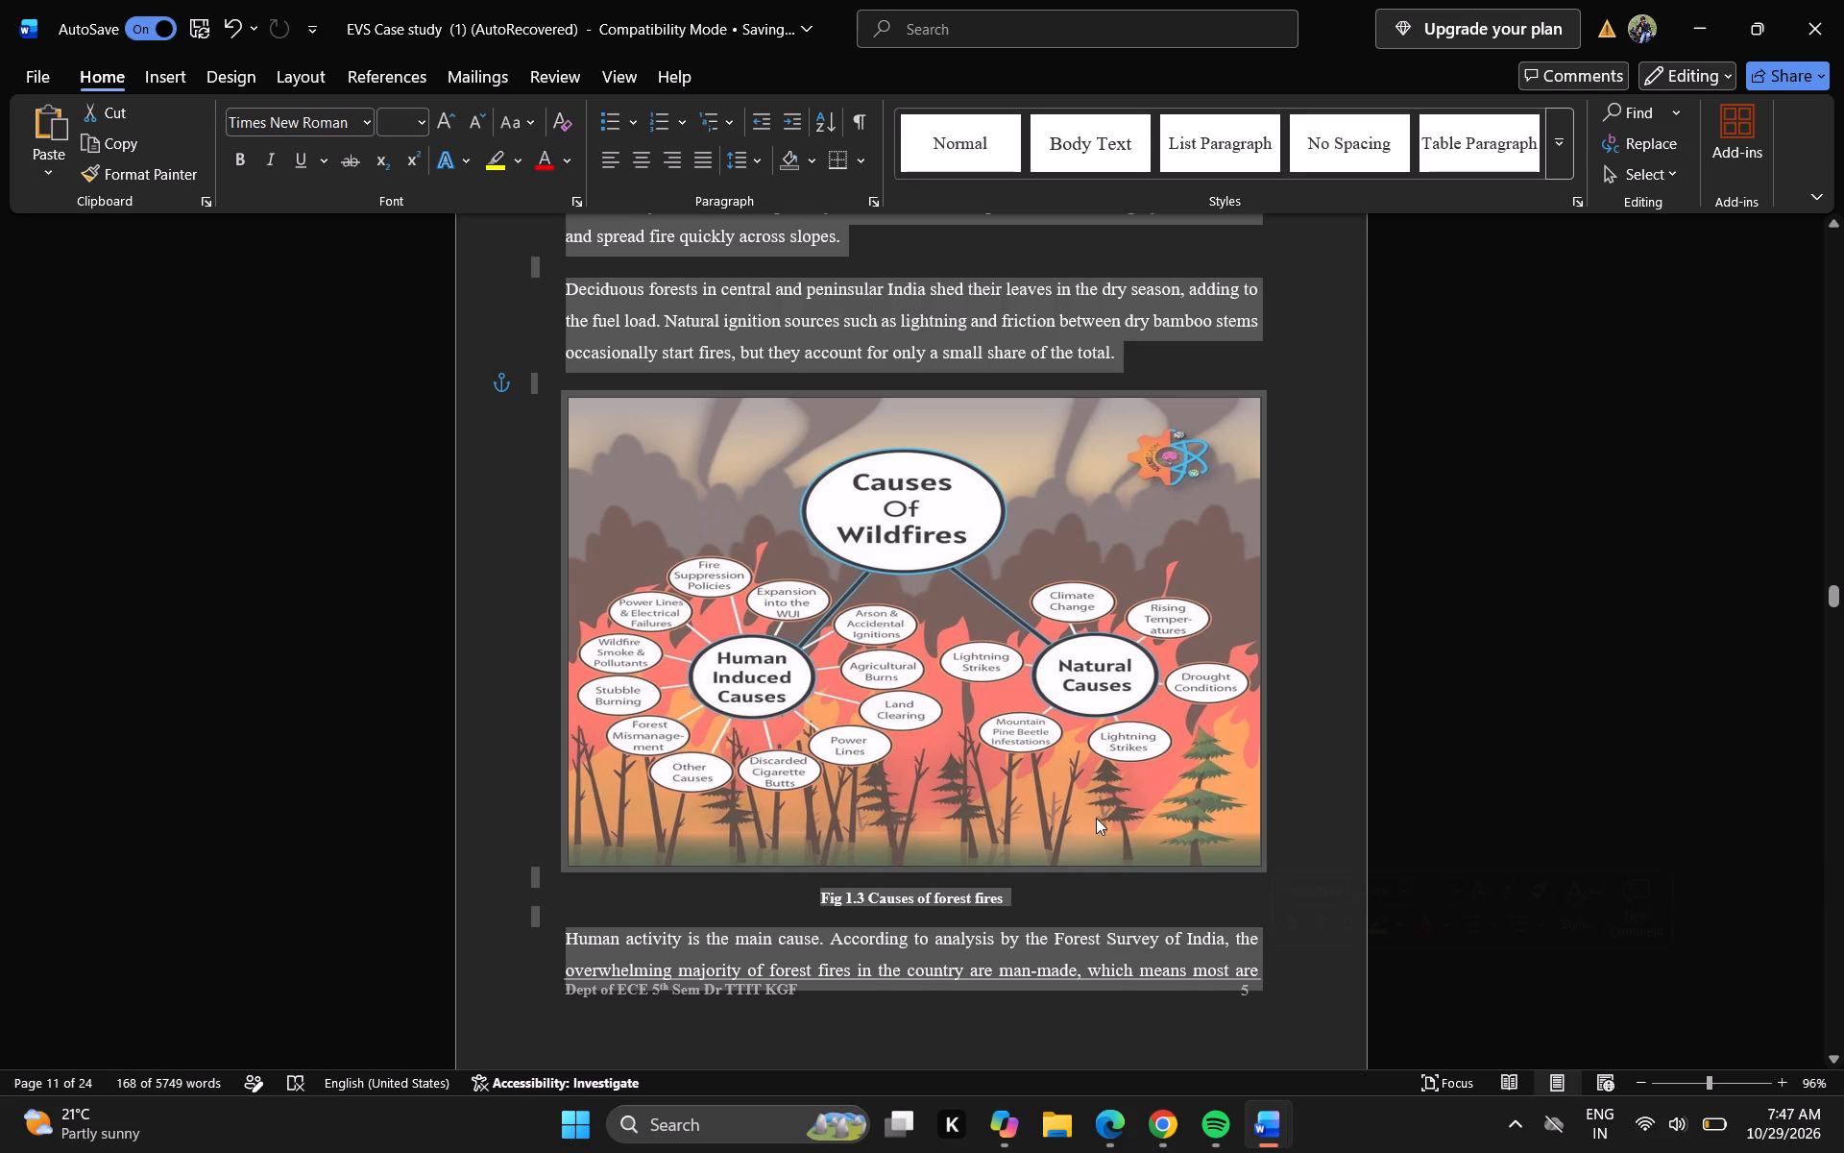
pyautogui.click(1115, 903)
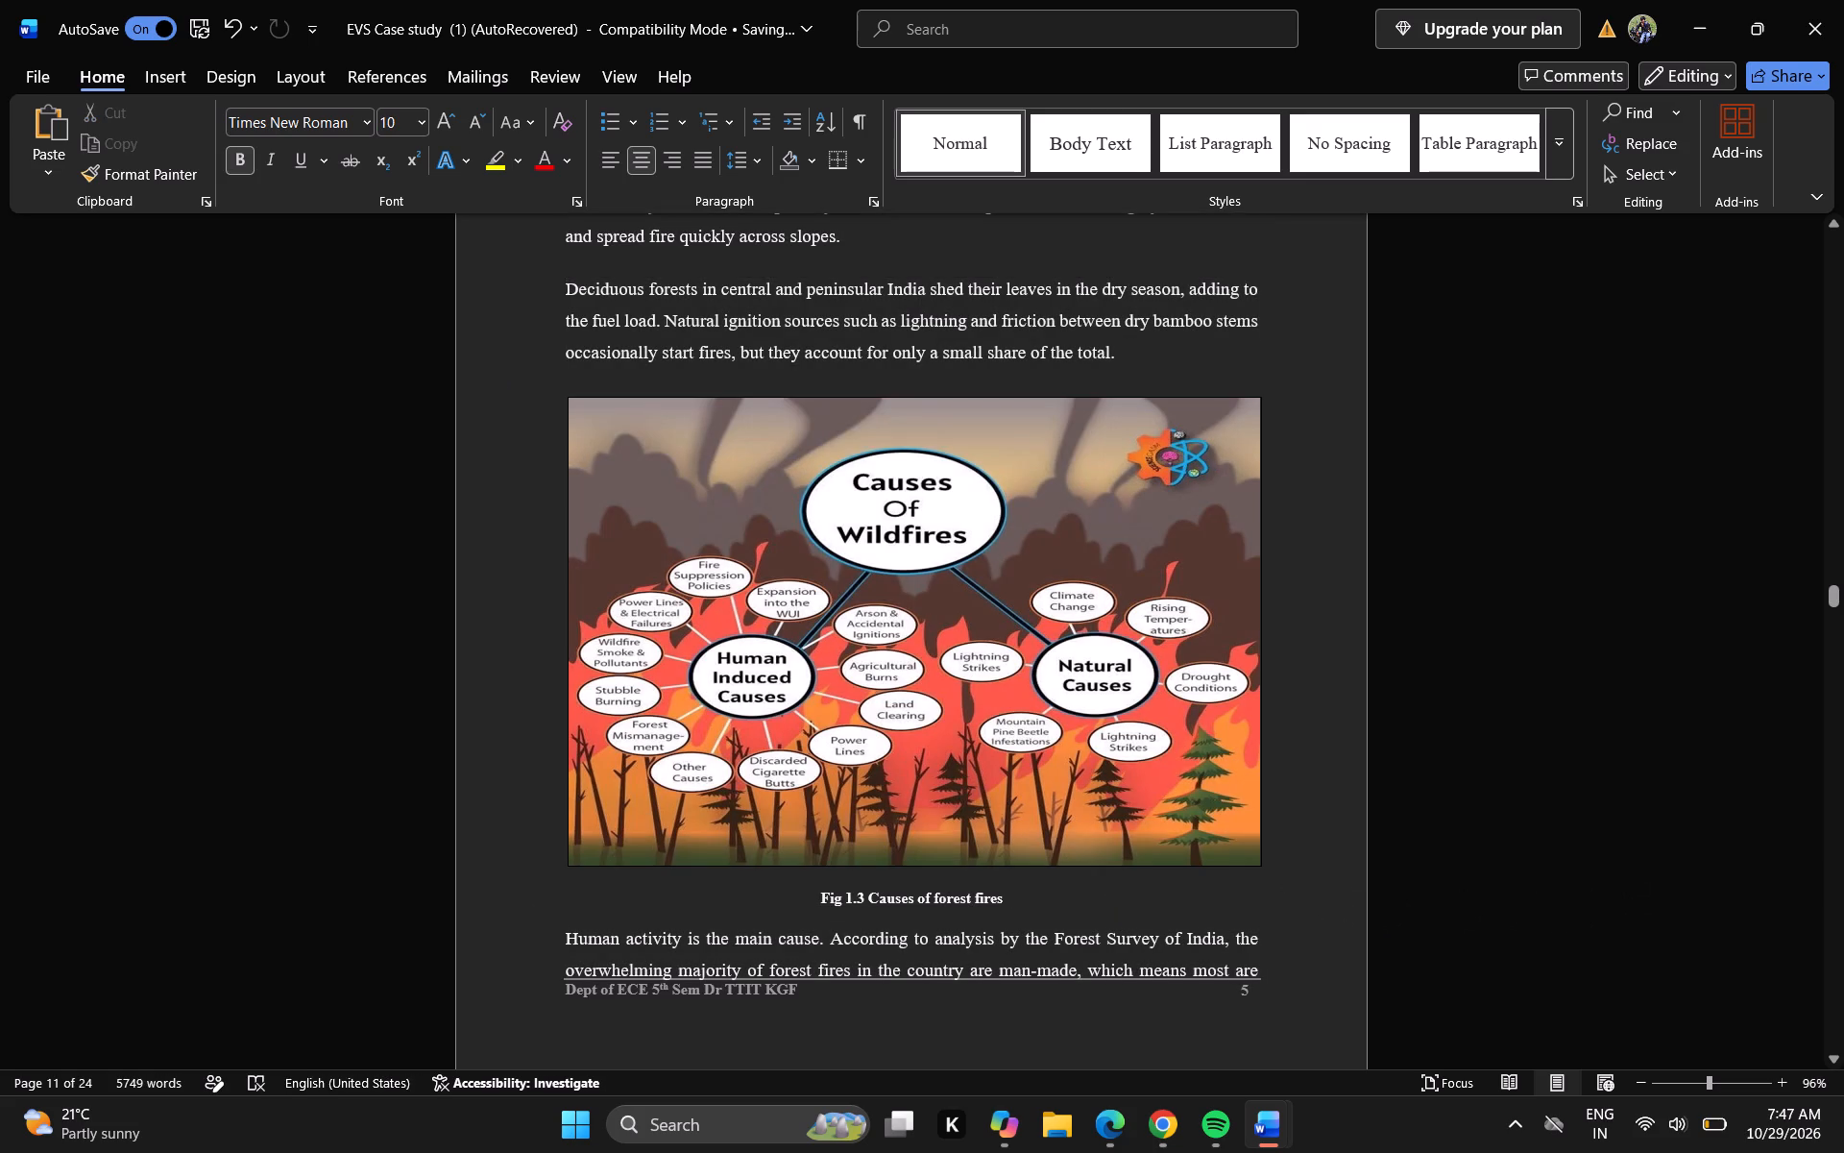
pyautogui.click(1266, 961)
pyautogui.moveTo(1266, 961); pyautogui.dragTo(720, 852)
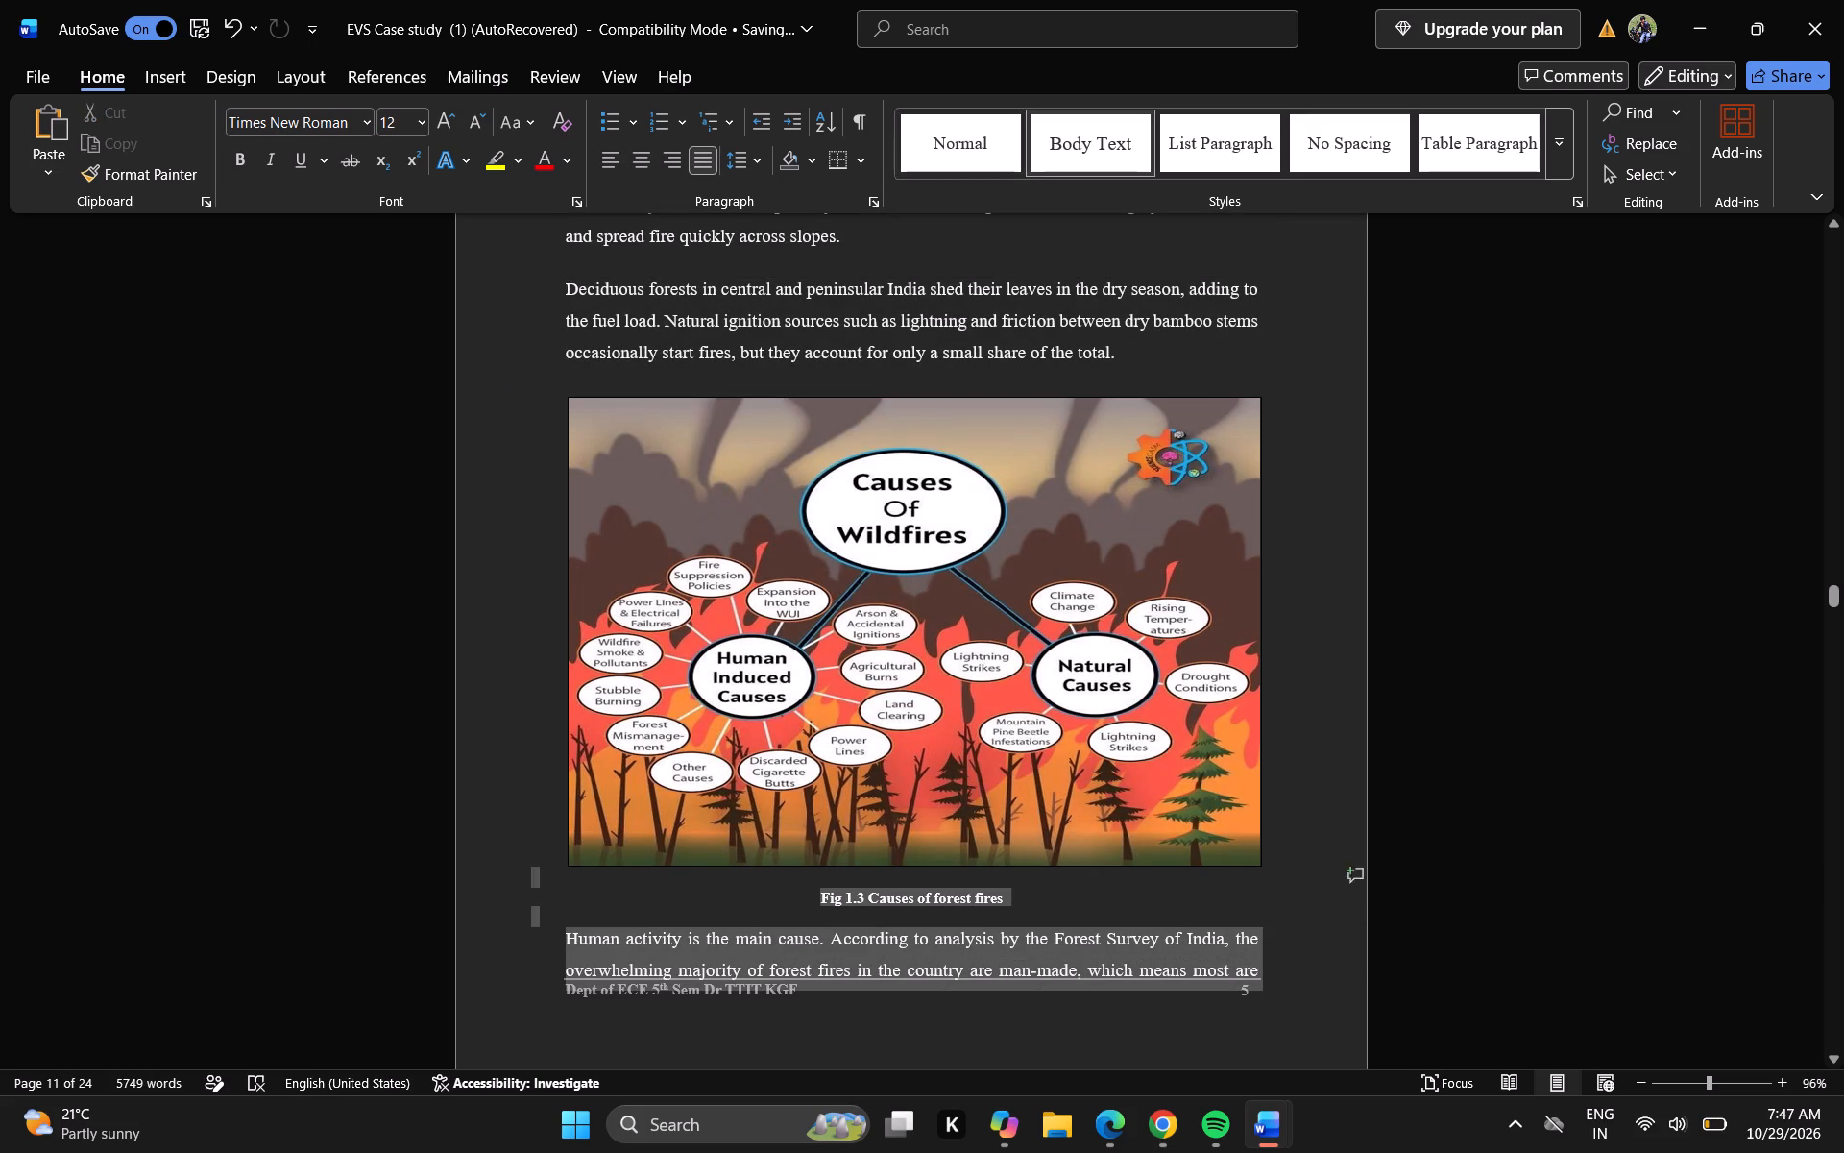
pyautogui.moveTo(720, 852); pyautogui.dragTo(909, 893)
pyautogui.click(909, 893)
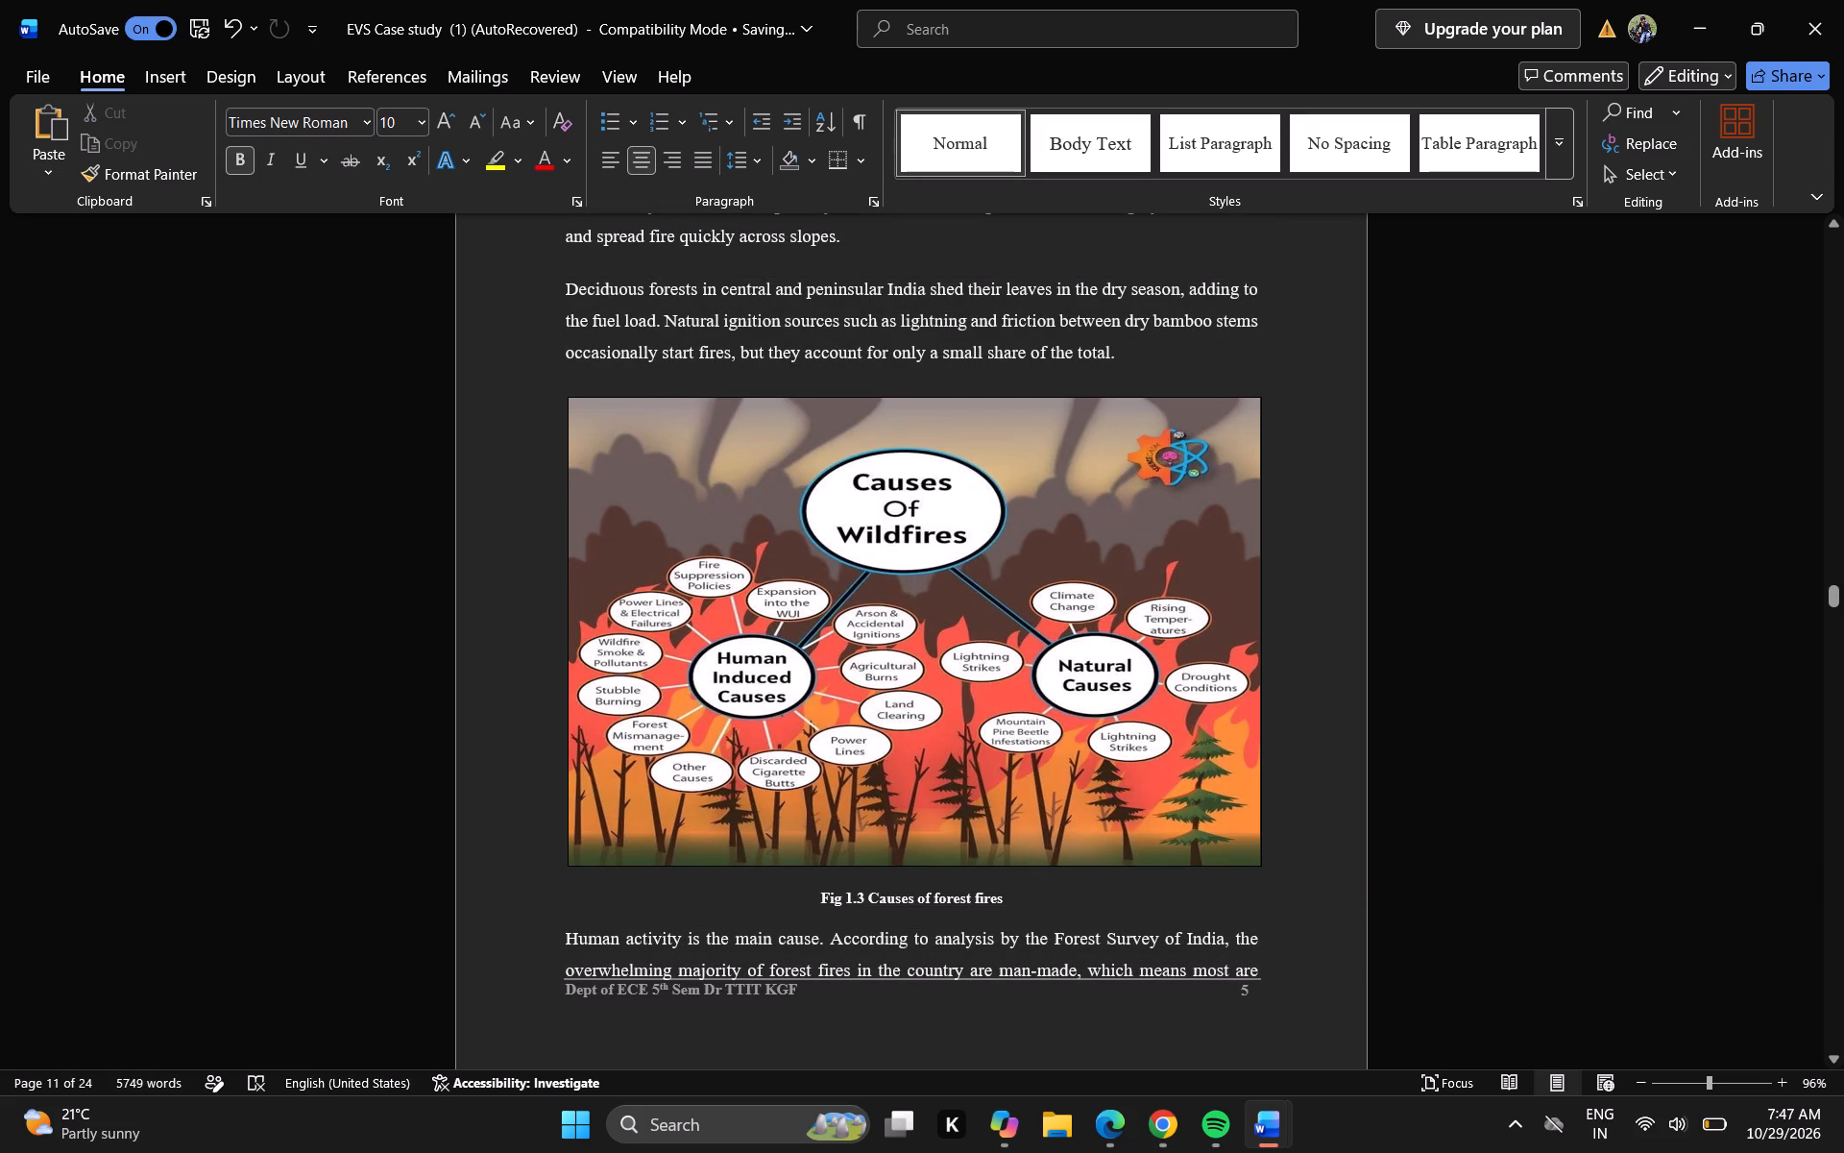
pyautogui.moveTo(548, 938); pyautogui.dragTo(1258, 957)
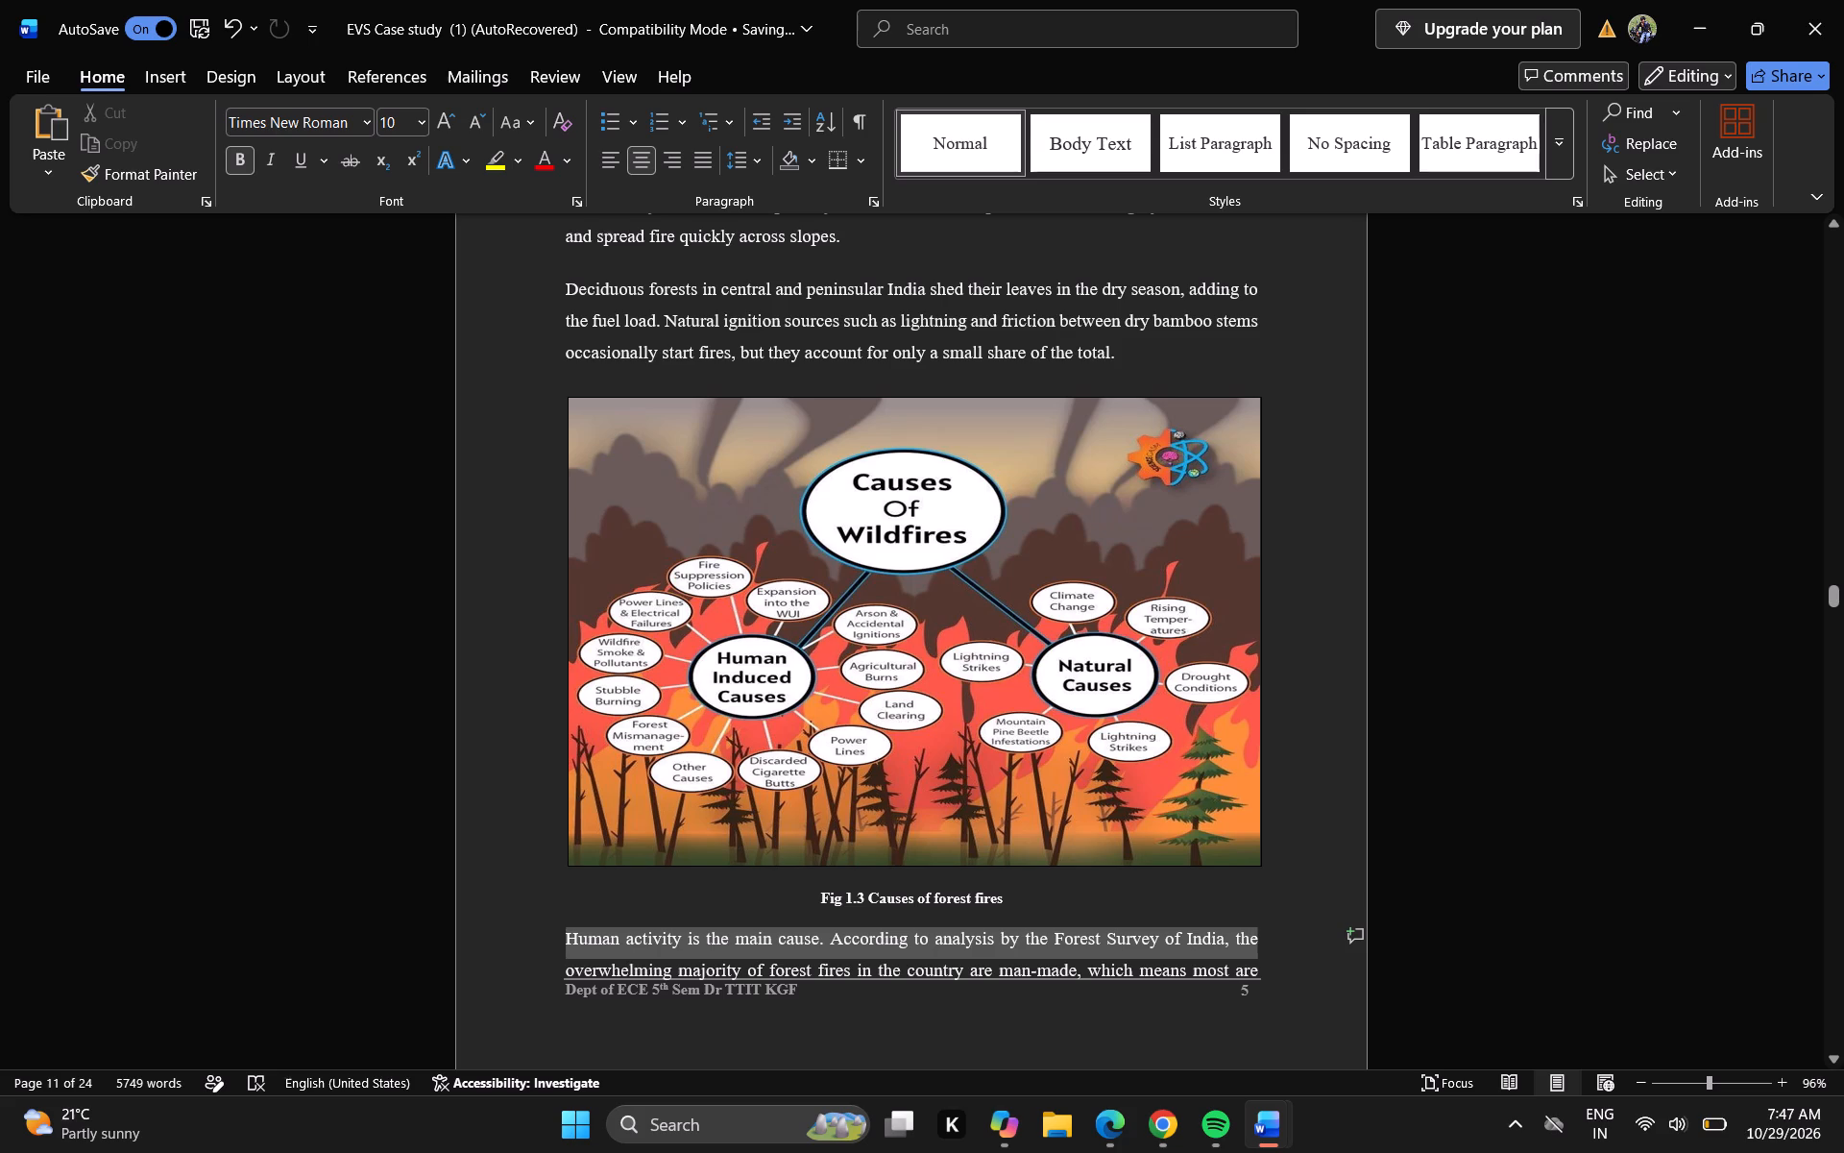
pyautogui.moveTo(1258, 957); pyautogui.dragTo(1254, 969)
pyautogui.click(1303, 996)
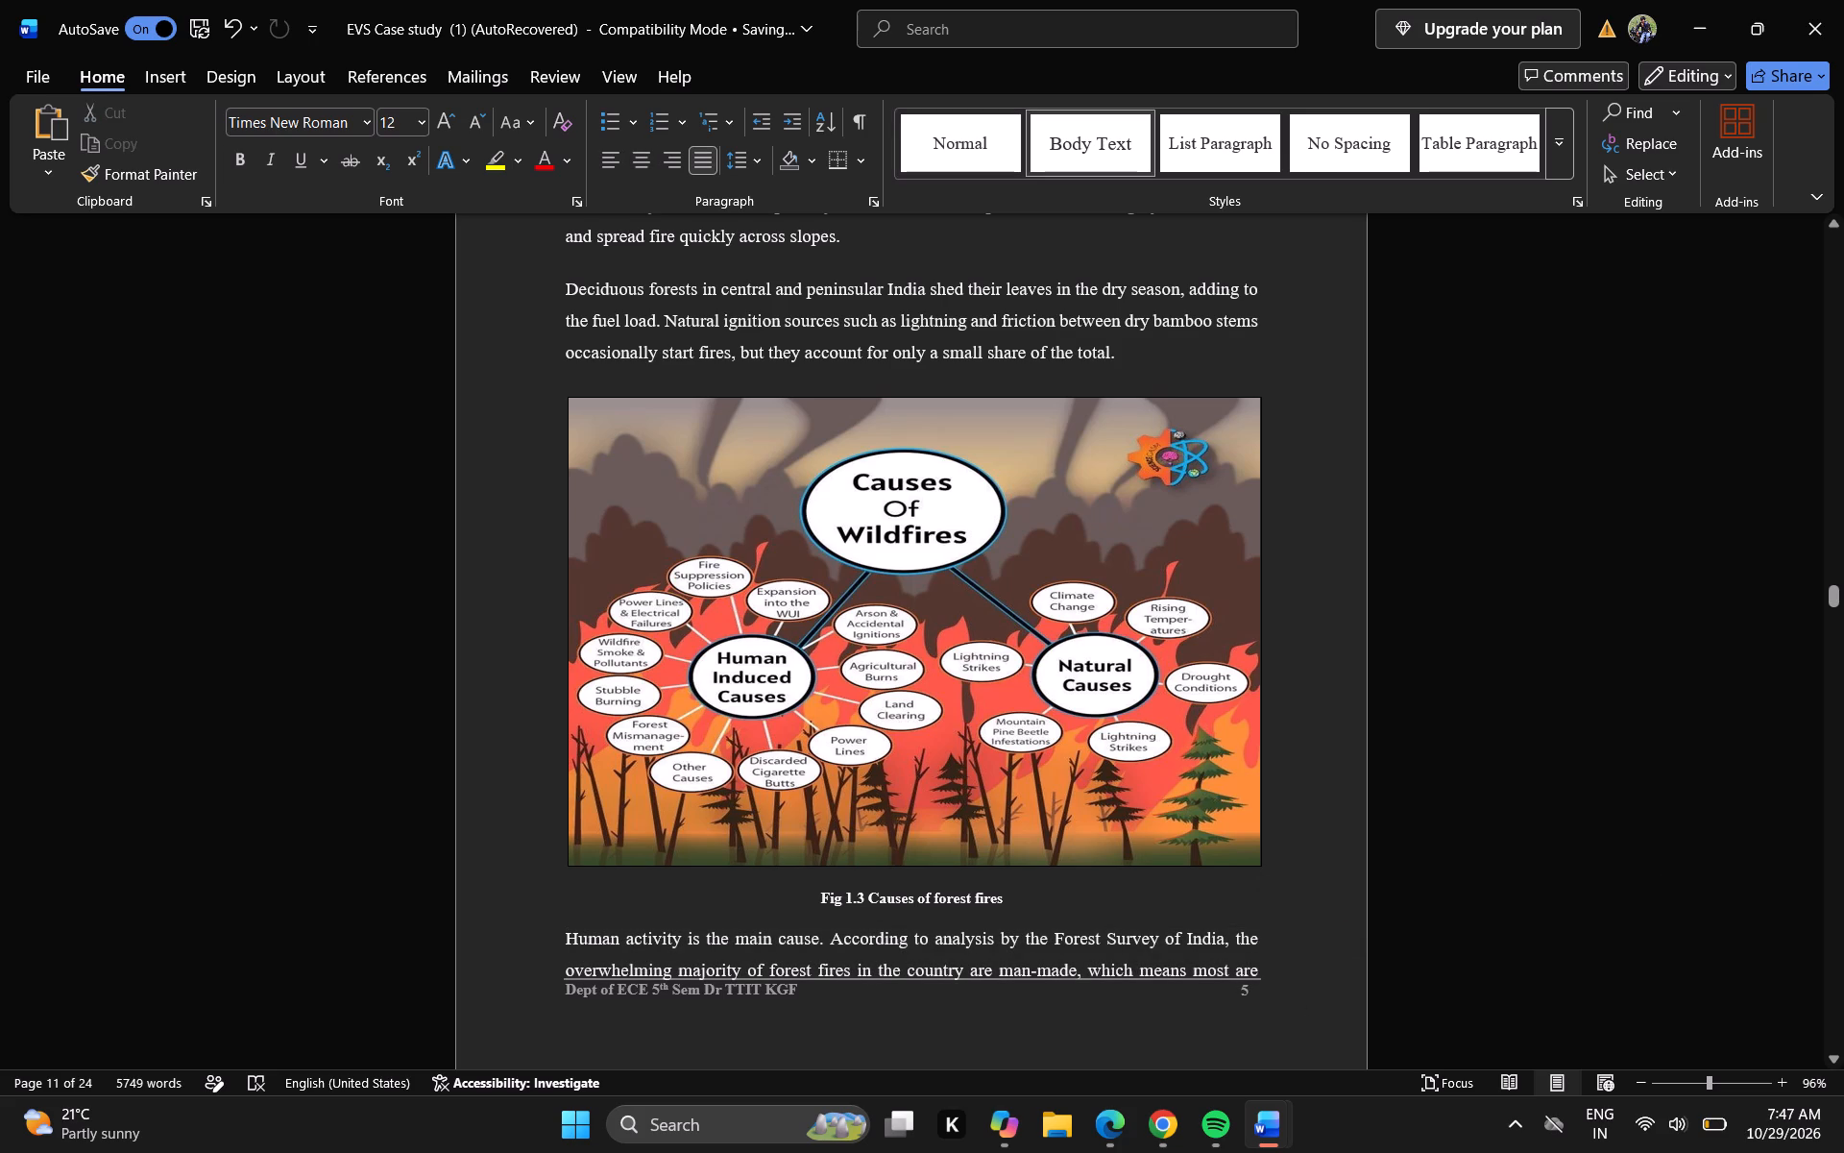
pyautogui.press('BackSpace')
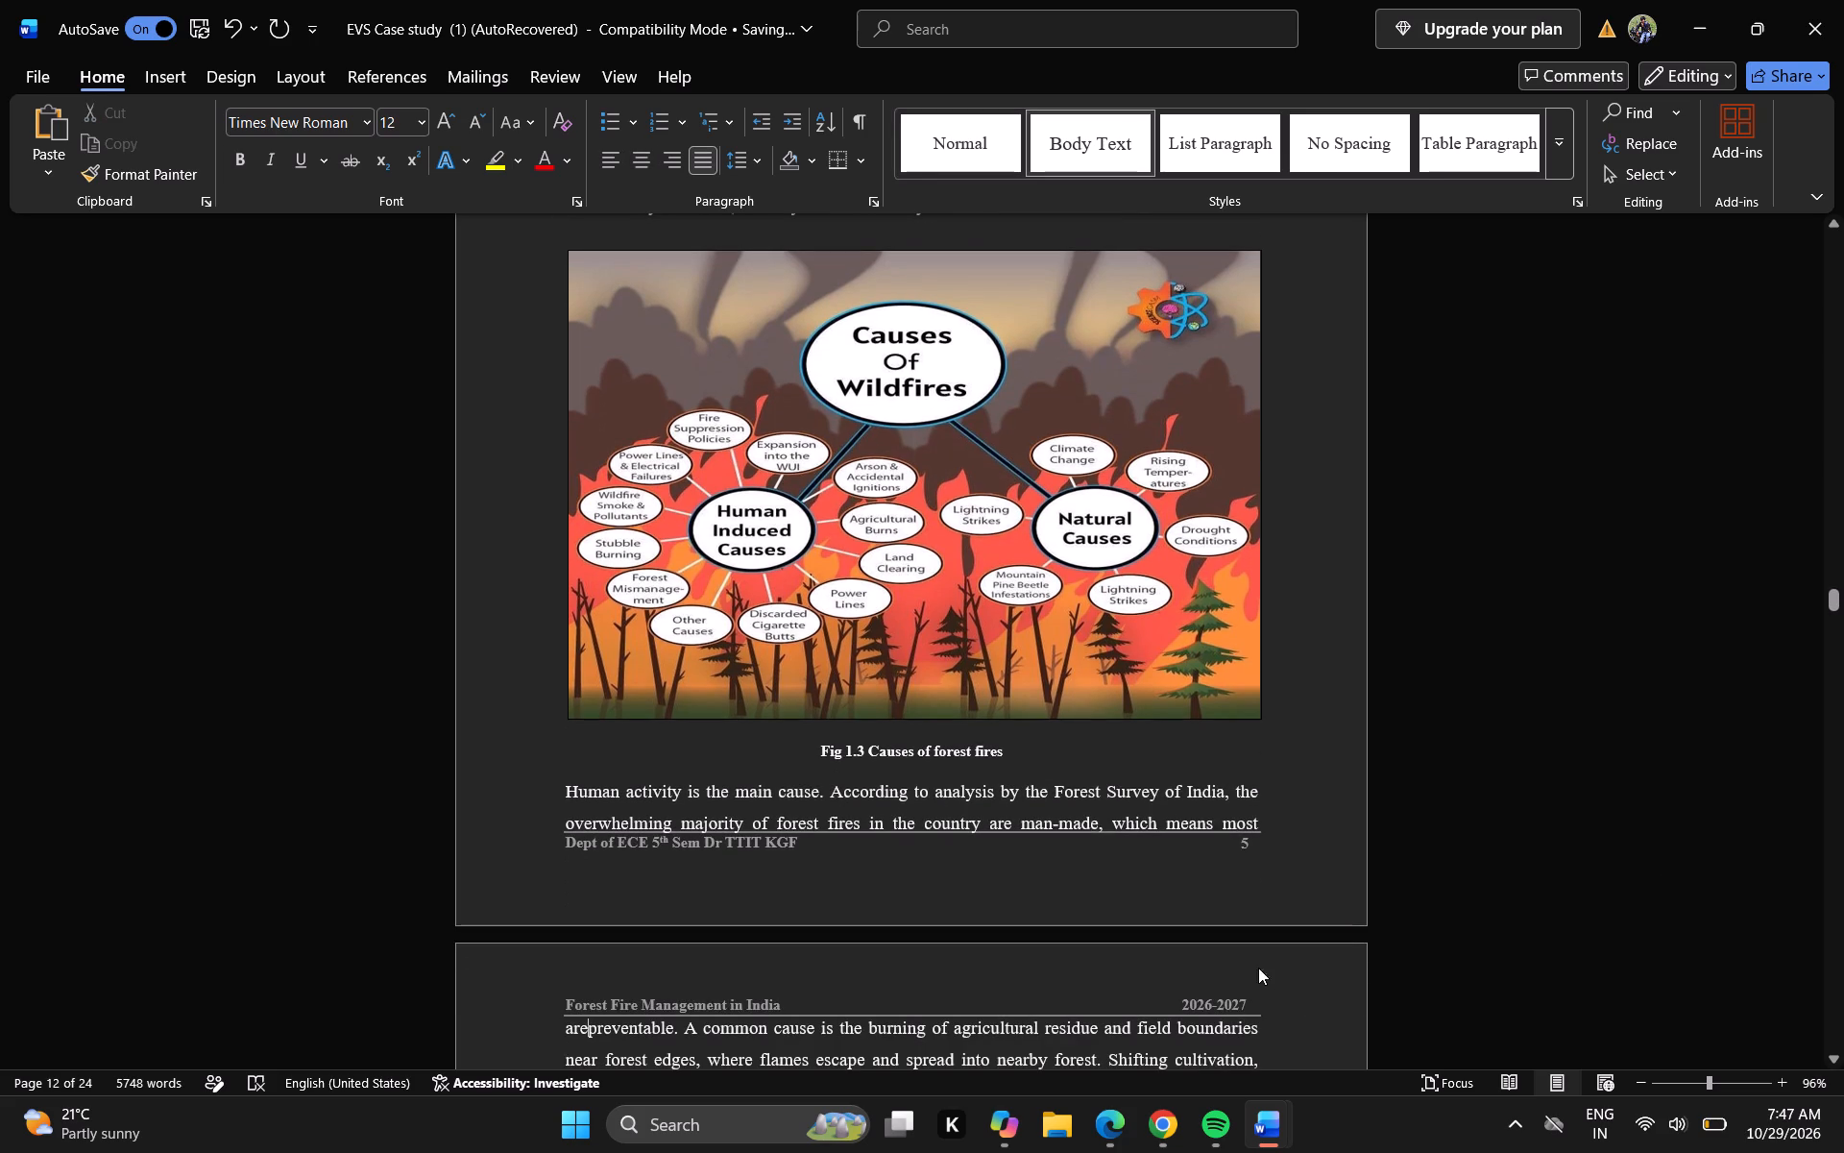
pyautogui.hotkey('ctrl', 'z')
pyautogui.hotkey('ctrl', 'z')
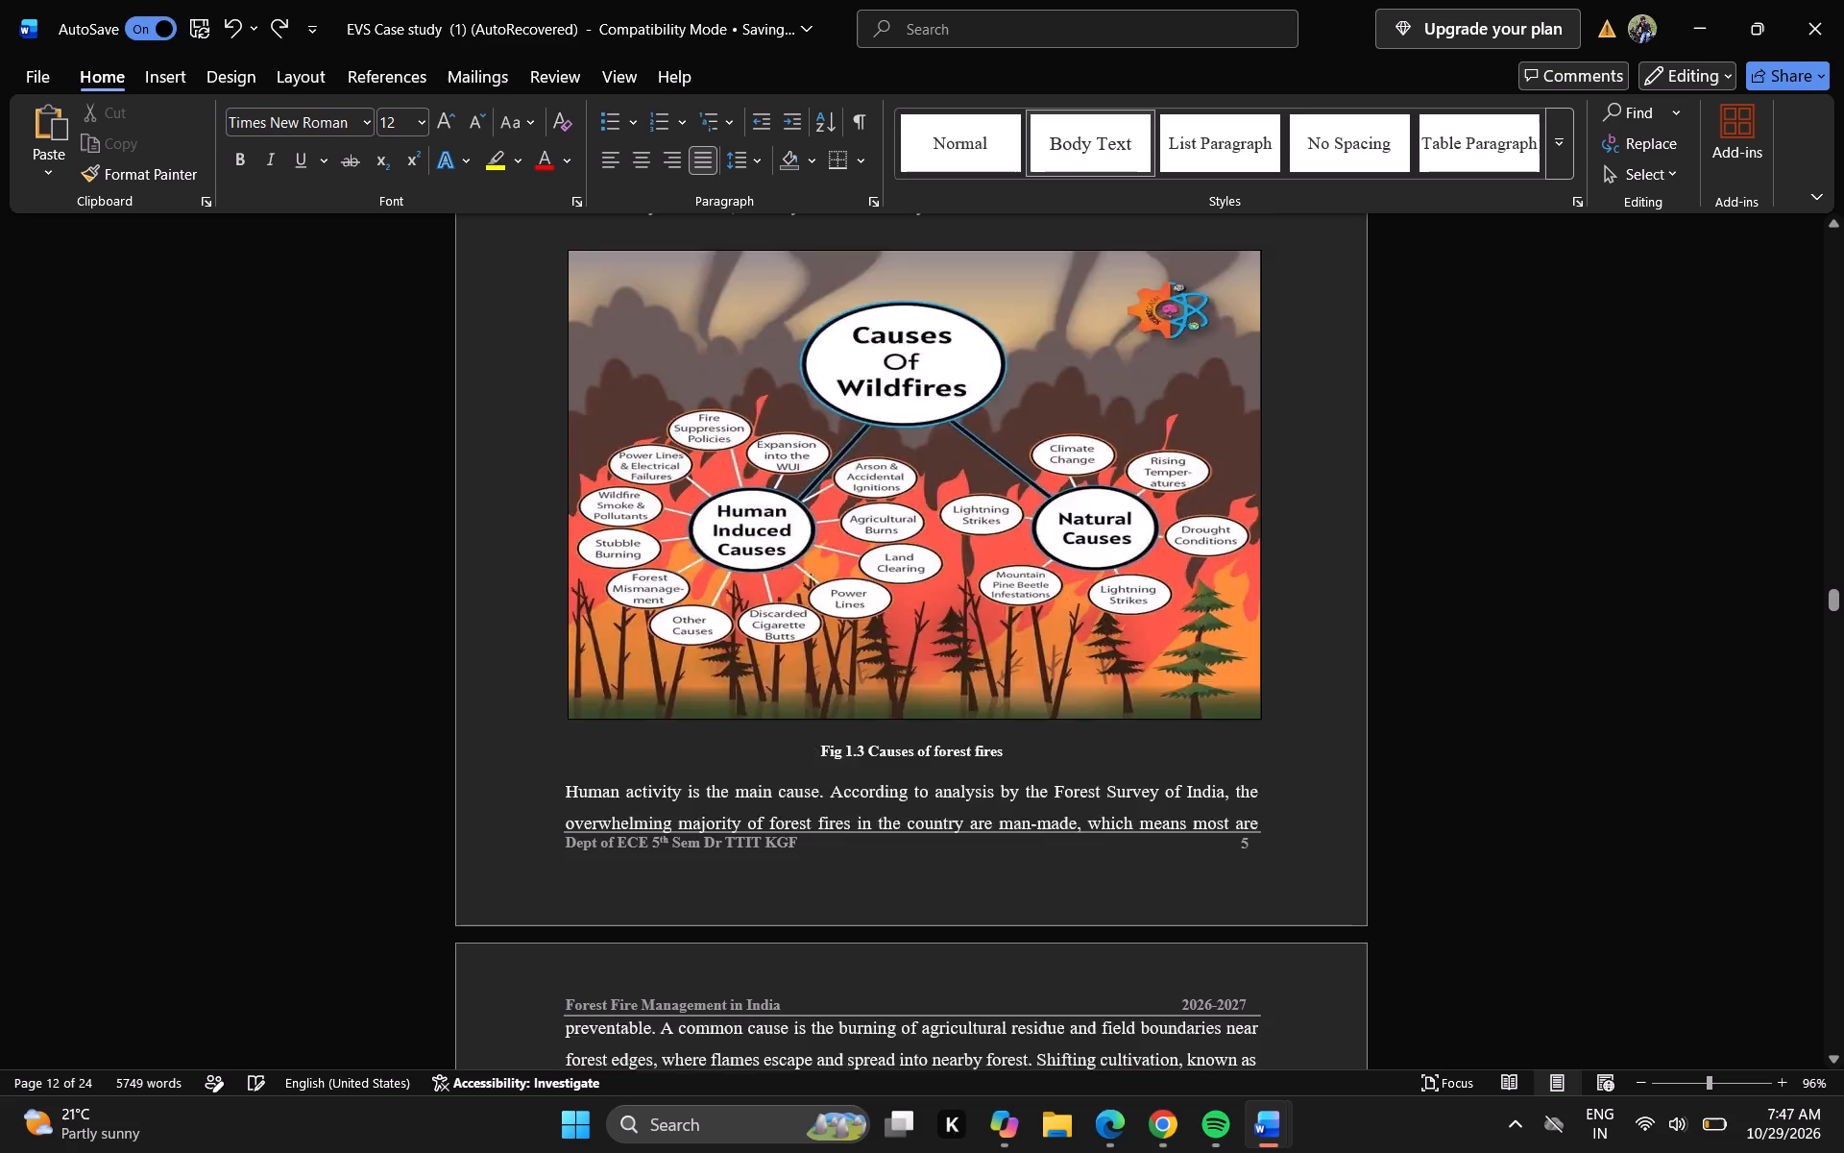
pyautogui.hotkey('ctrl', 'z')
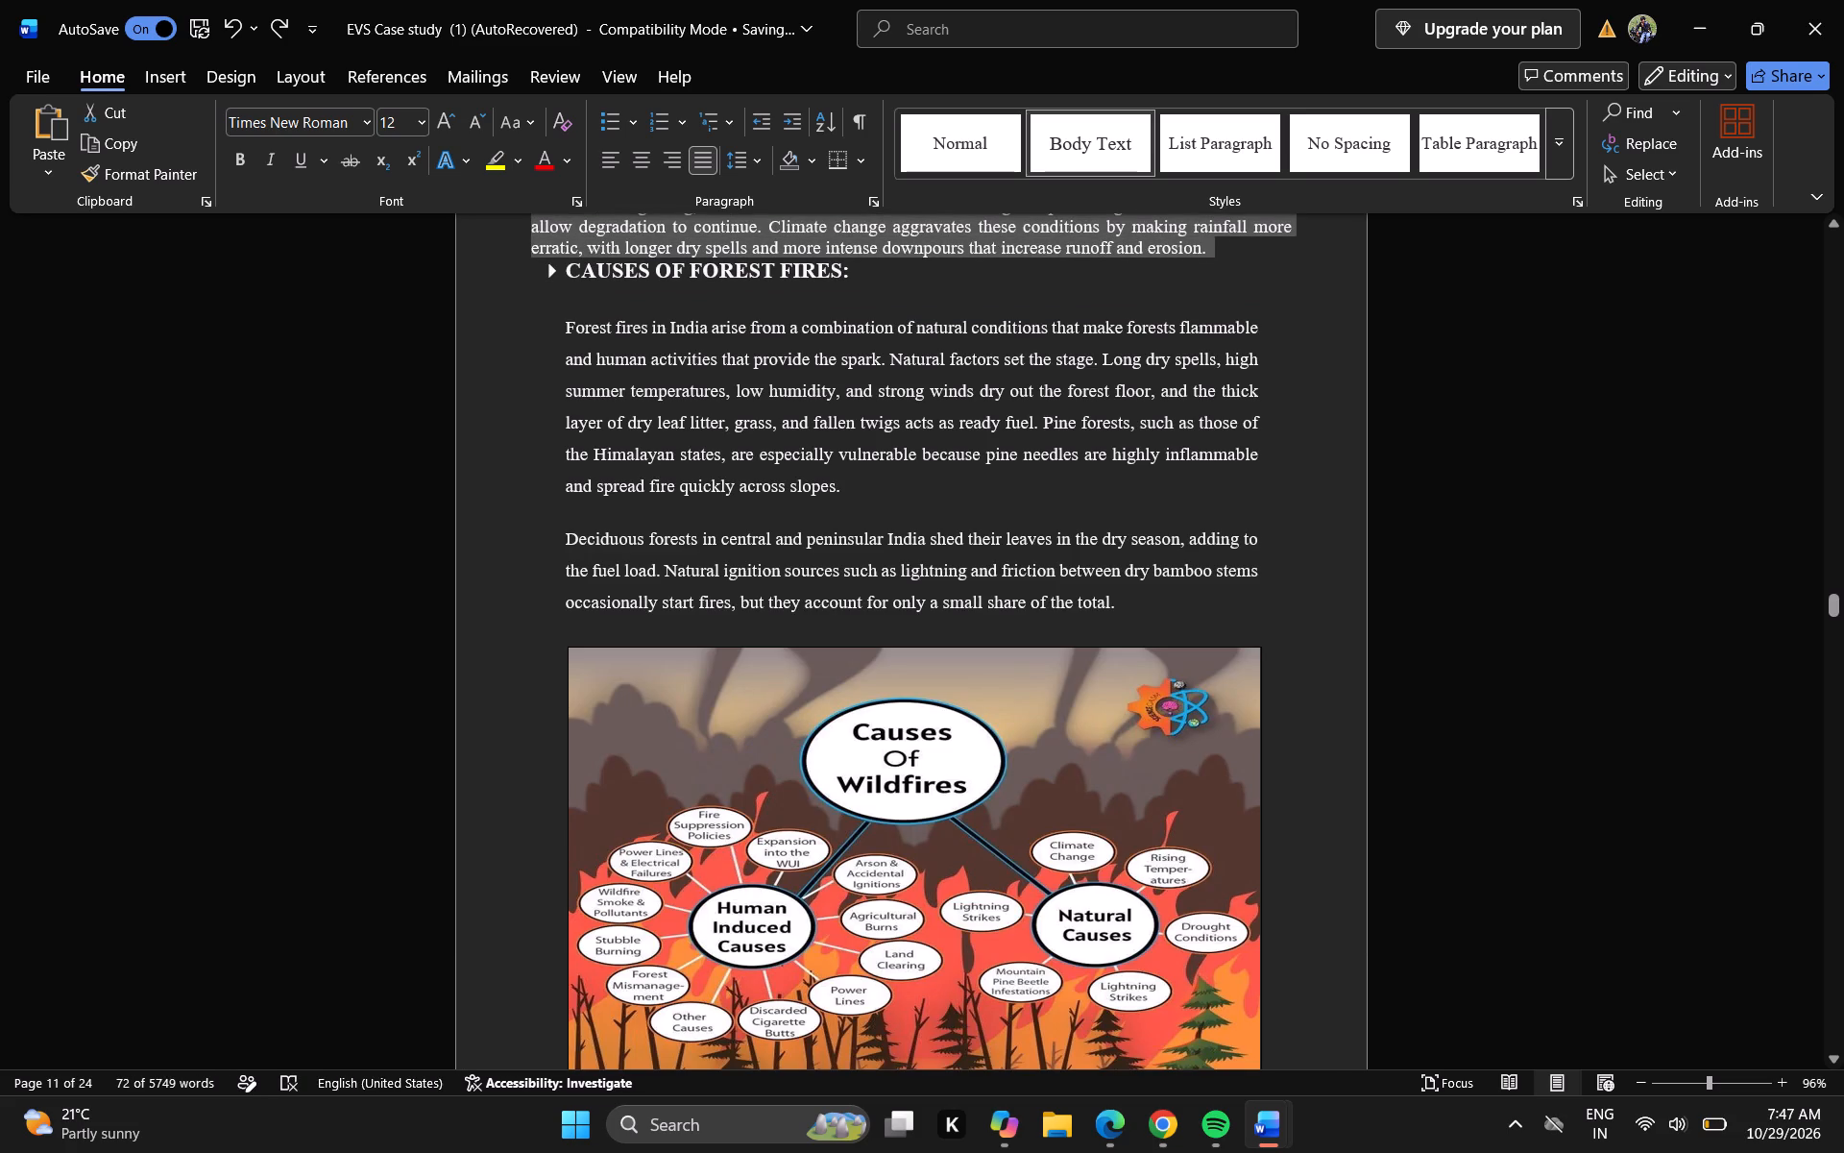
# Delete the CAUSES OF FOREST FIRES heading and the two forest fire paragraphs above the wildfire picture.
pyautogui.moveTo(551, 323); pyautogui.dragTo(1177, 588)
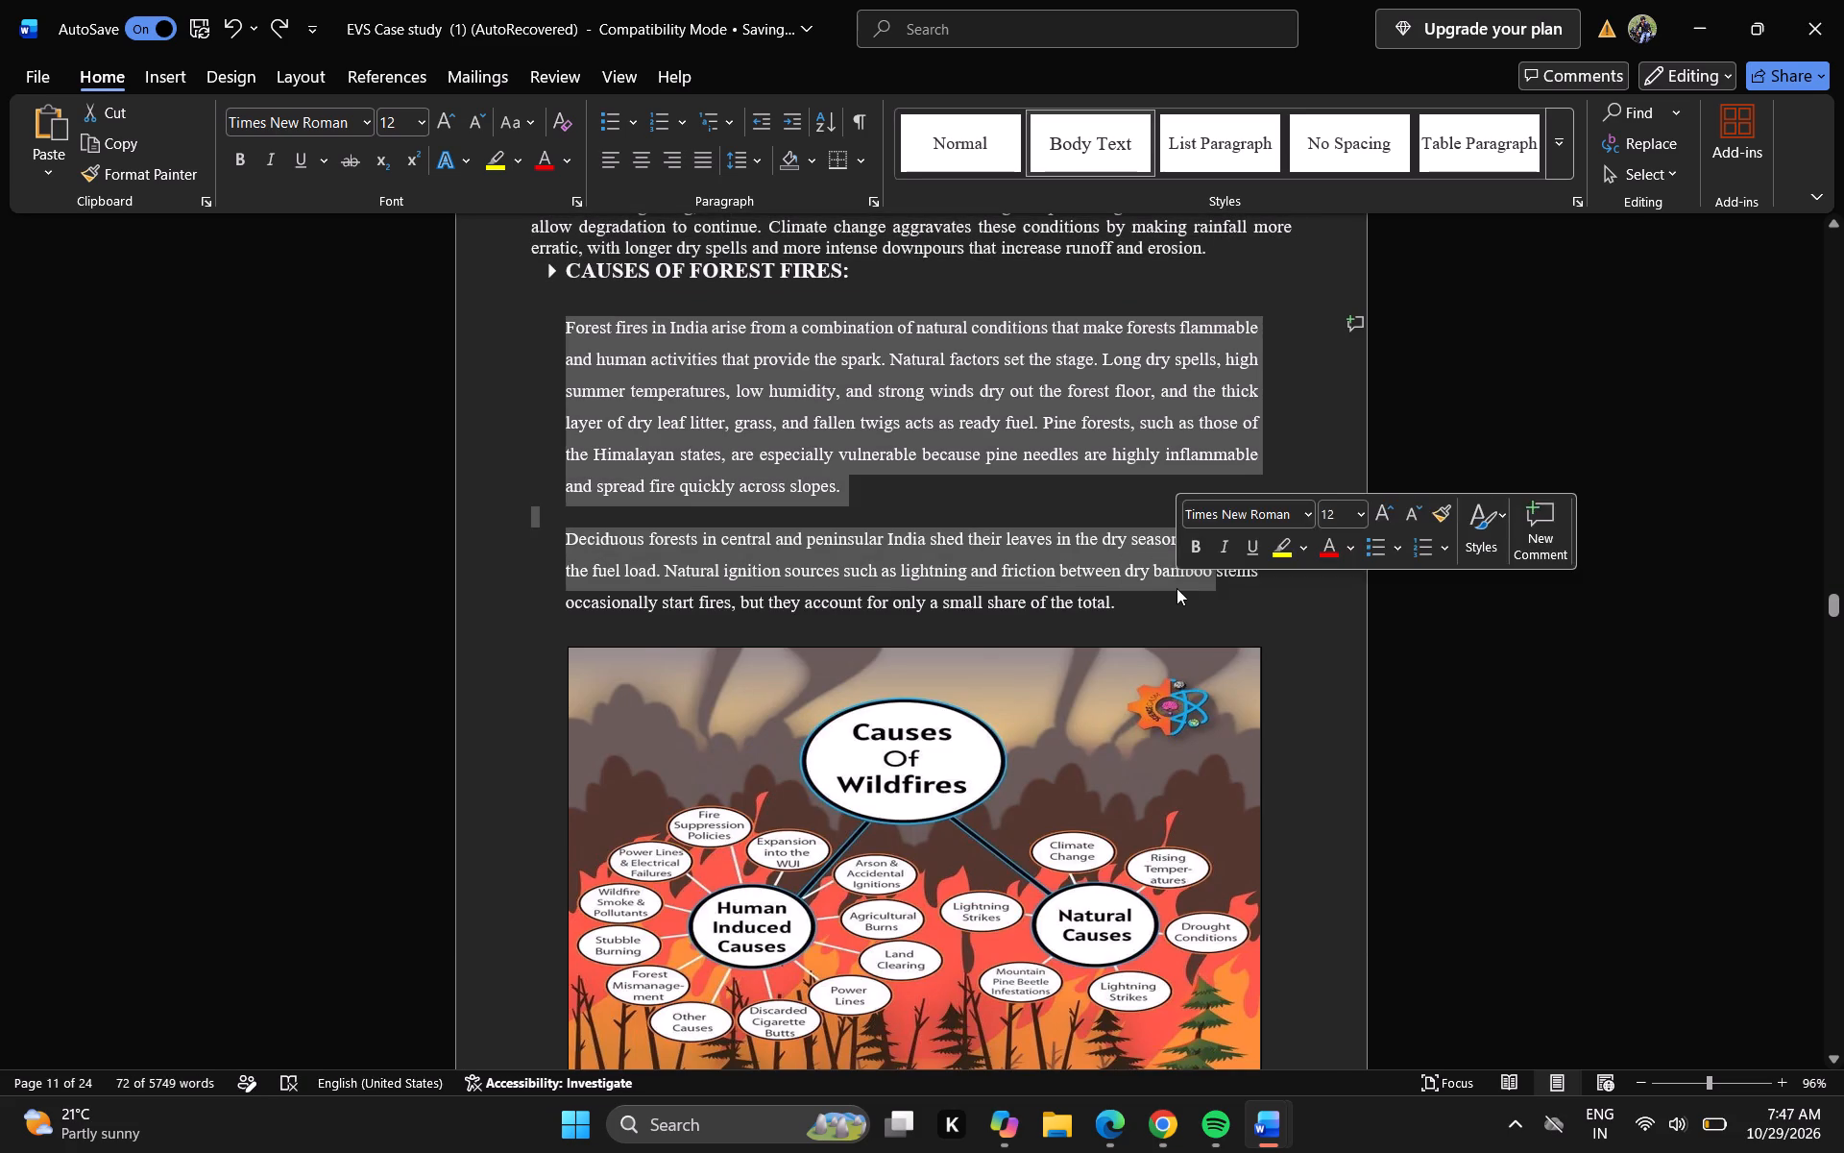
pyautogui.press('BackSpace')
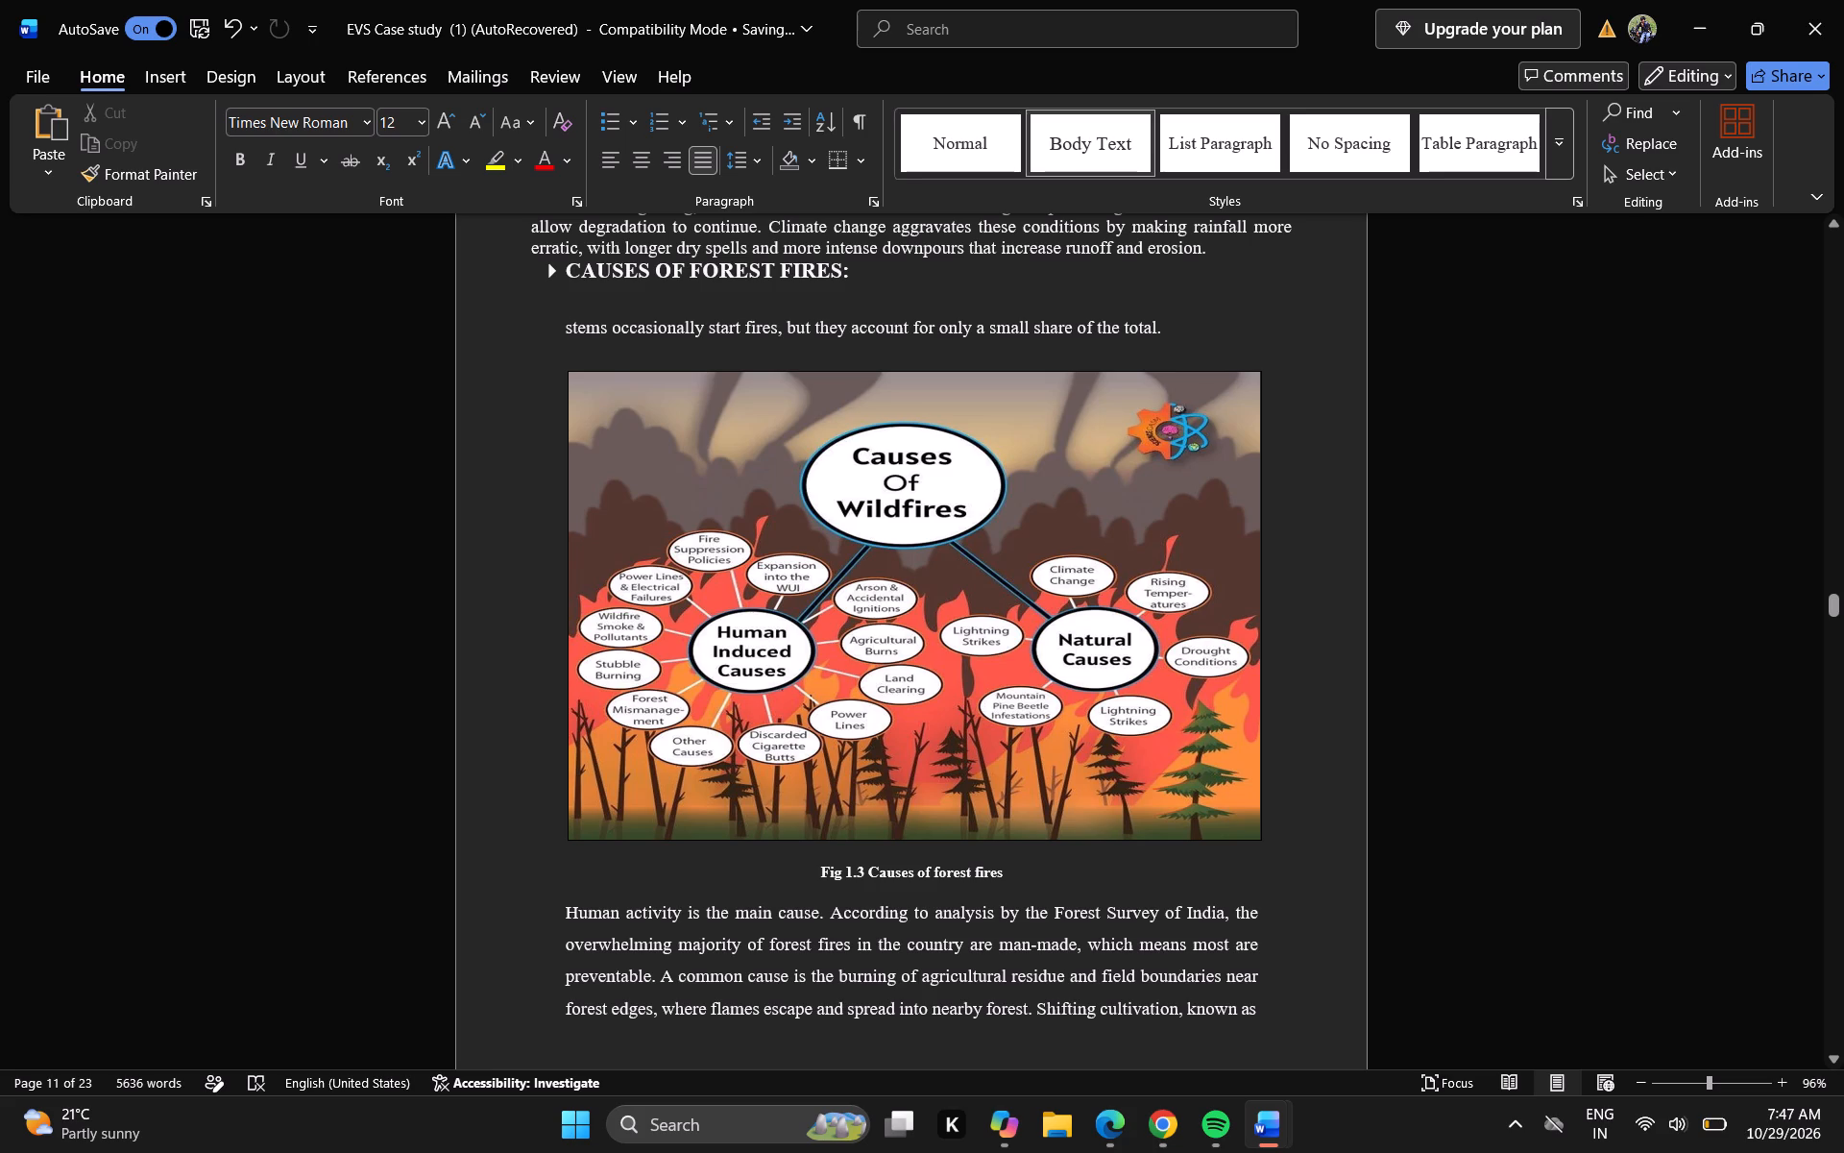
pyautogui.moveTo(540, 269); pyautogui.dragTo(810, 312)
pyautogui.moveTo(810, 312); pyautogui.dragTo(1222, 346)
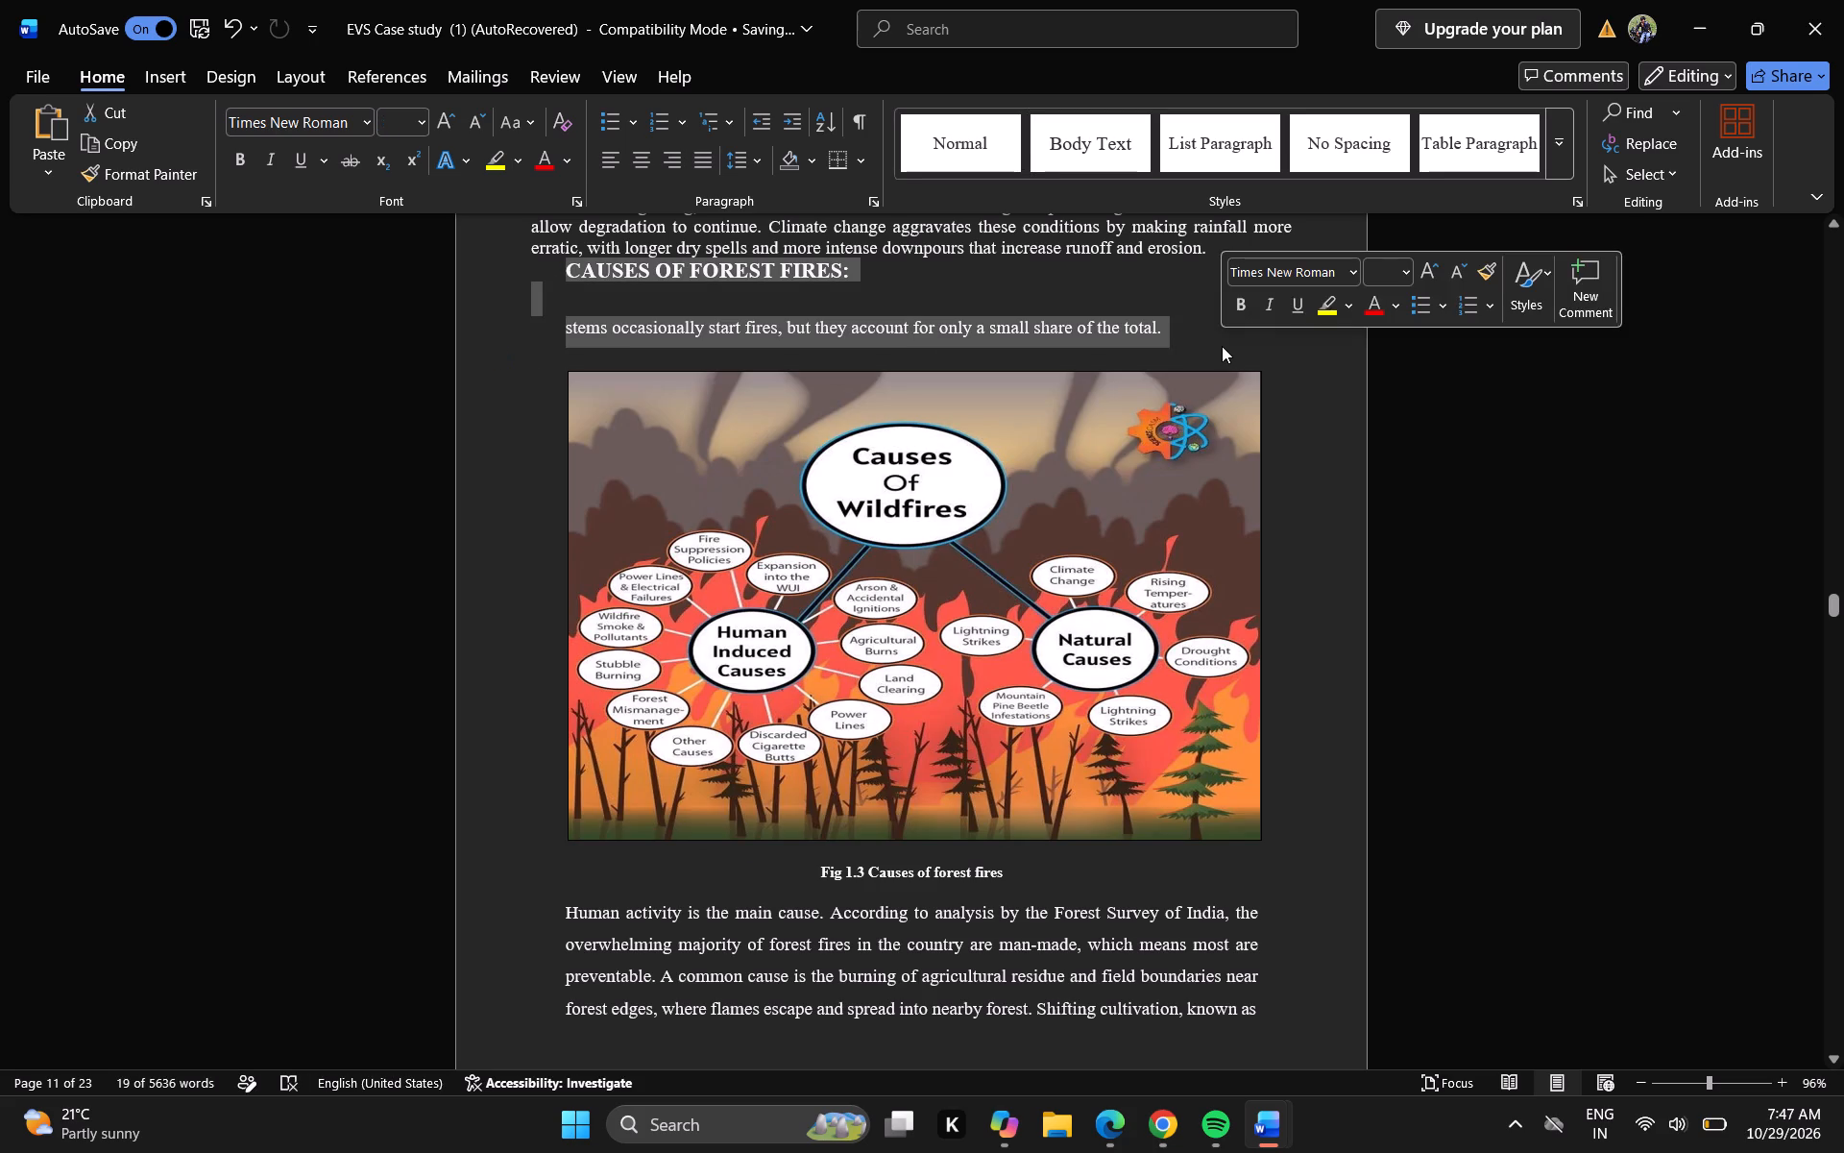
pyautogui.press('BackSpace')
# Delete the Causes of Wildfires picture with its Fig 1.3 caption and the "Human activity is the main cause" text below it.
pyautogui.click(1155, 486)
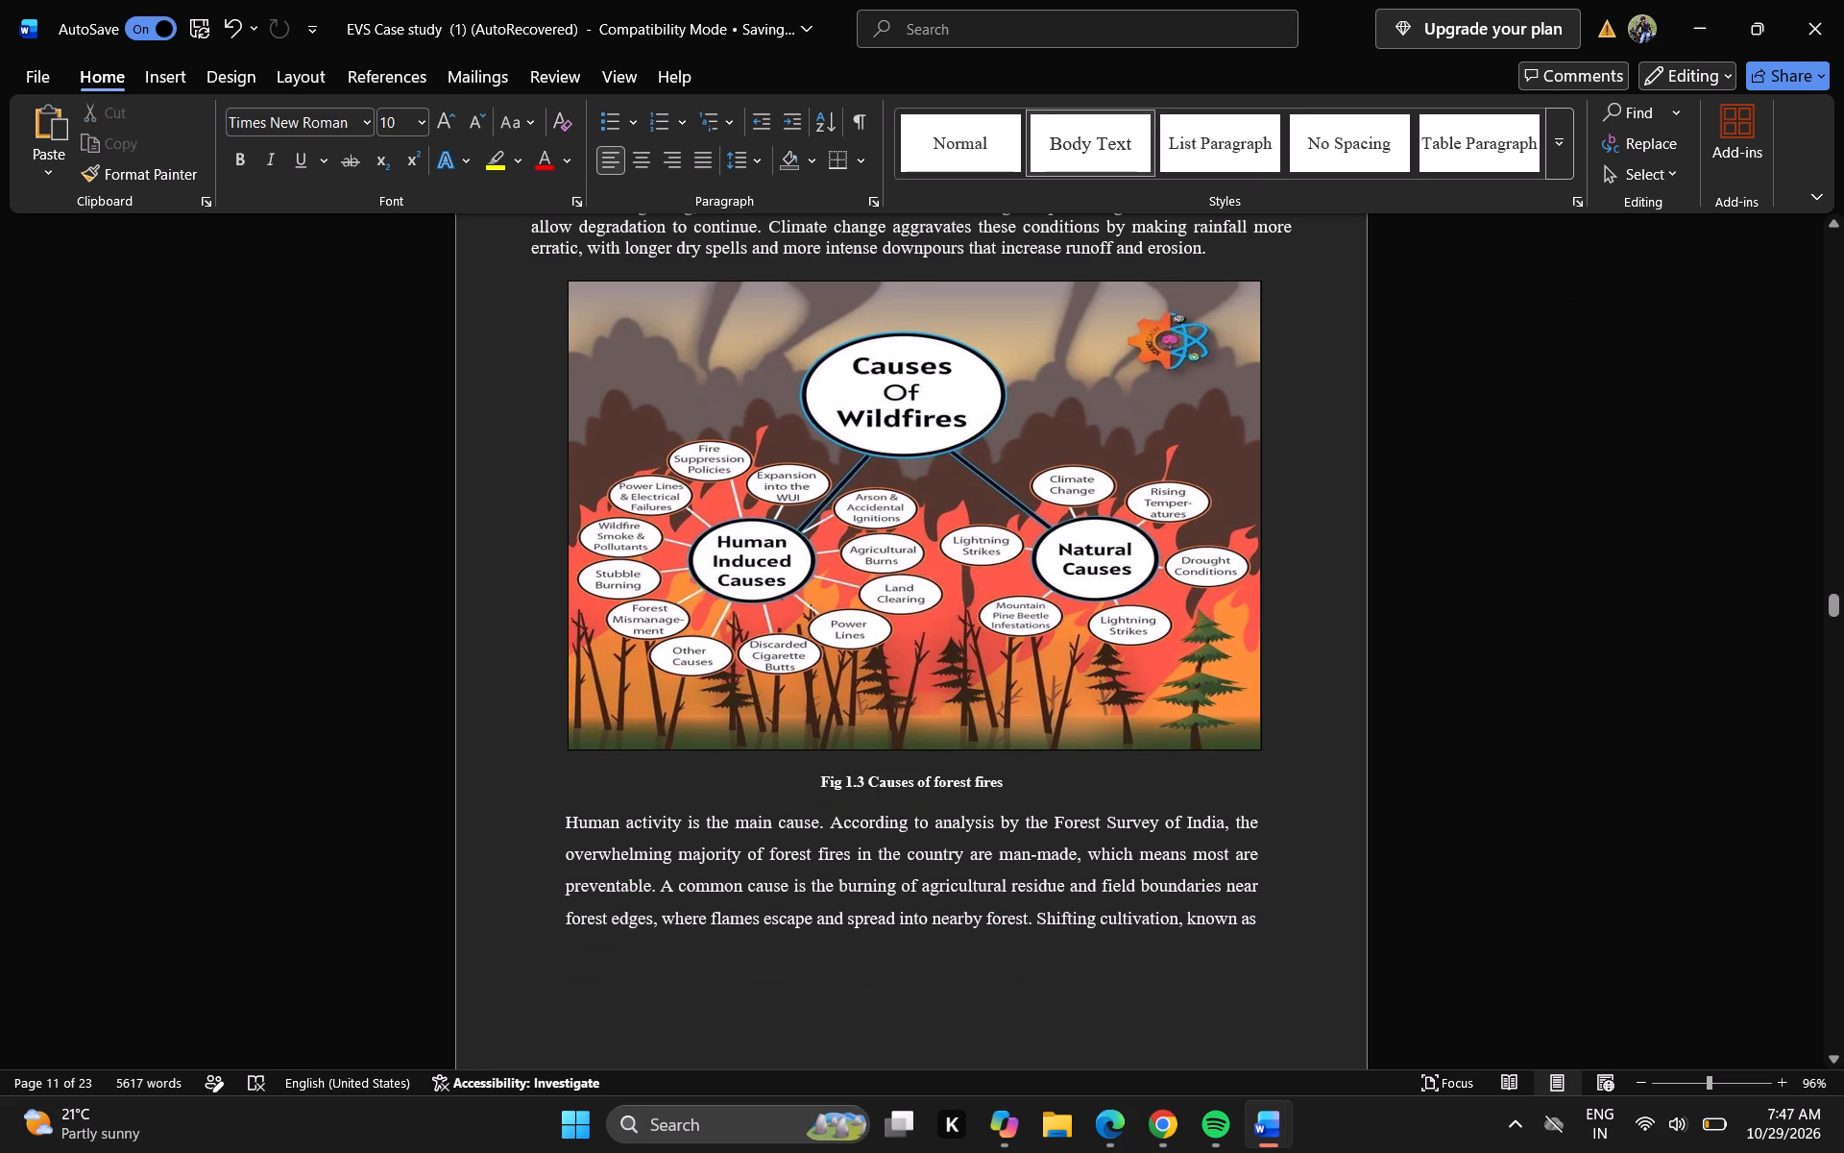
pyautogui.press('BackSpace')
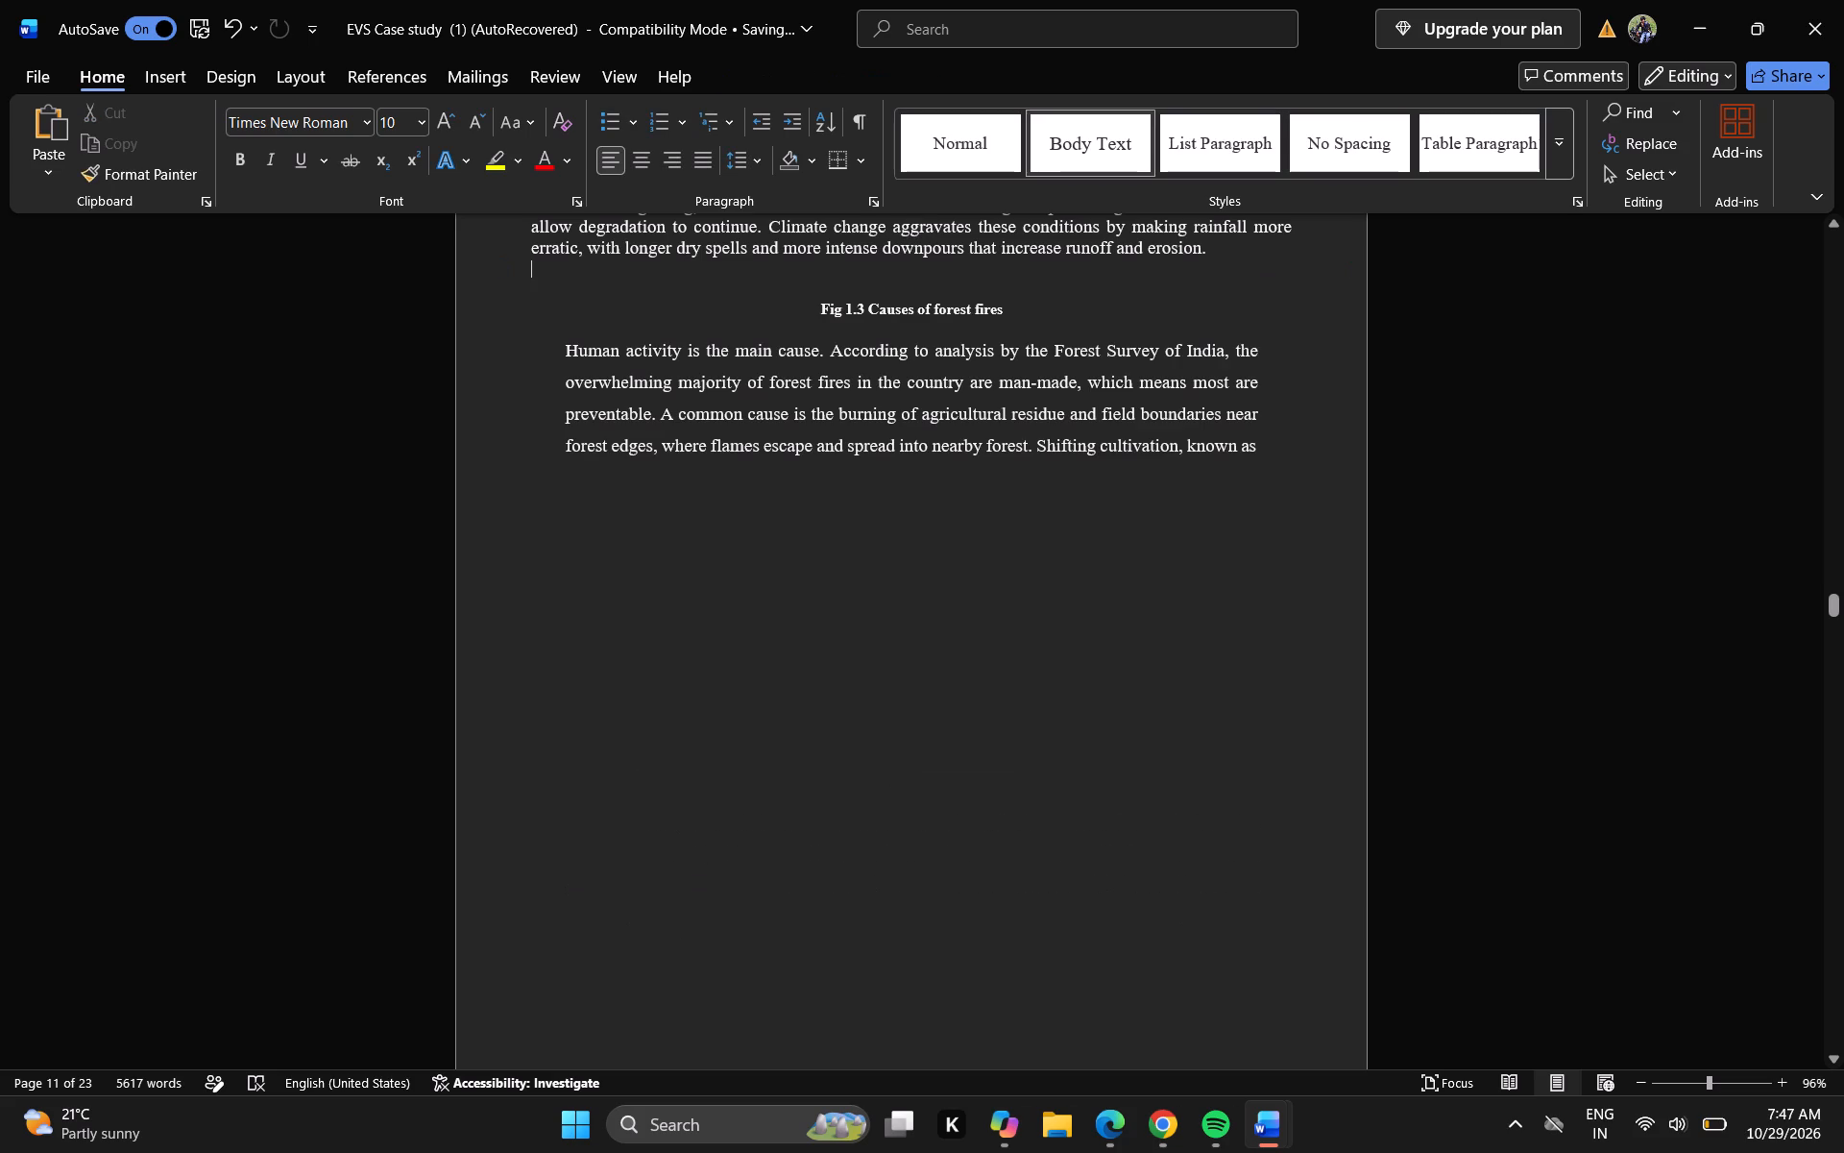
pyautogui.moveTo(539, 296); pyautogui.dragTo(1245, 503)
pyautogui.press('BackSpace')
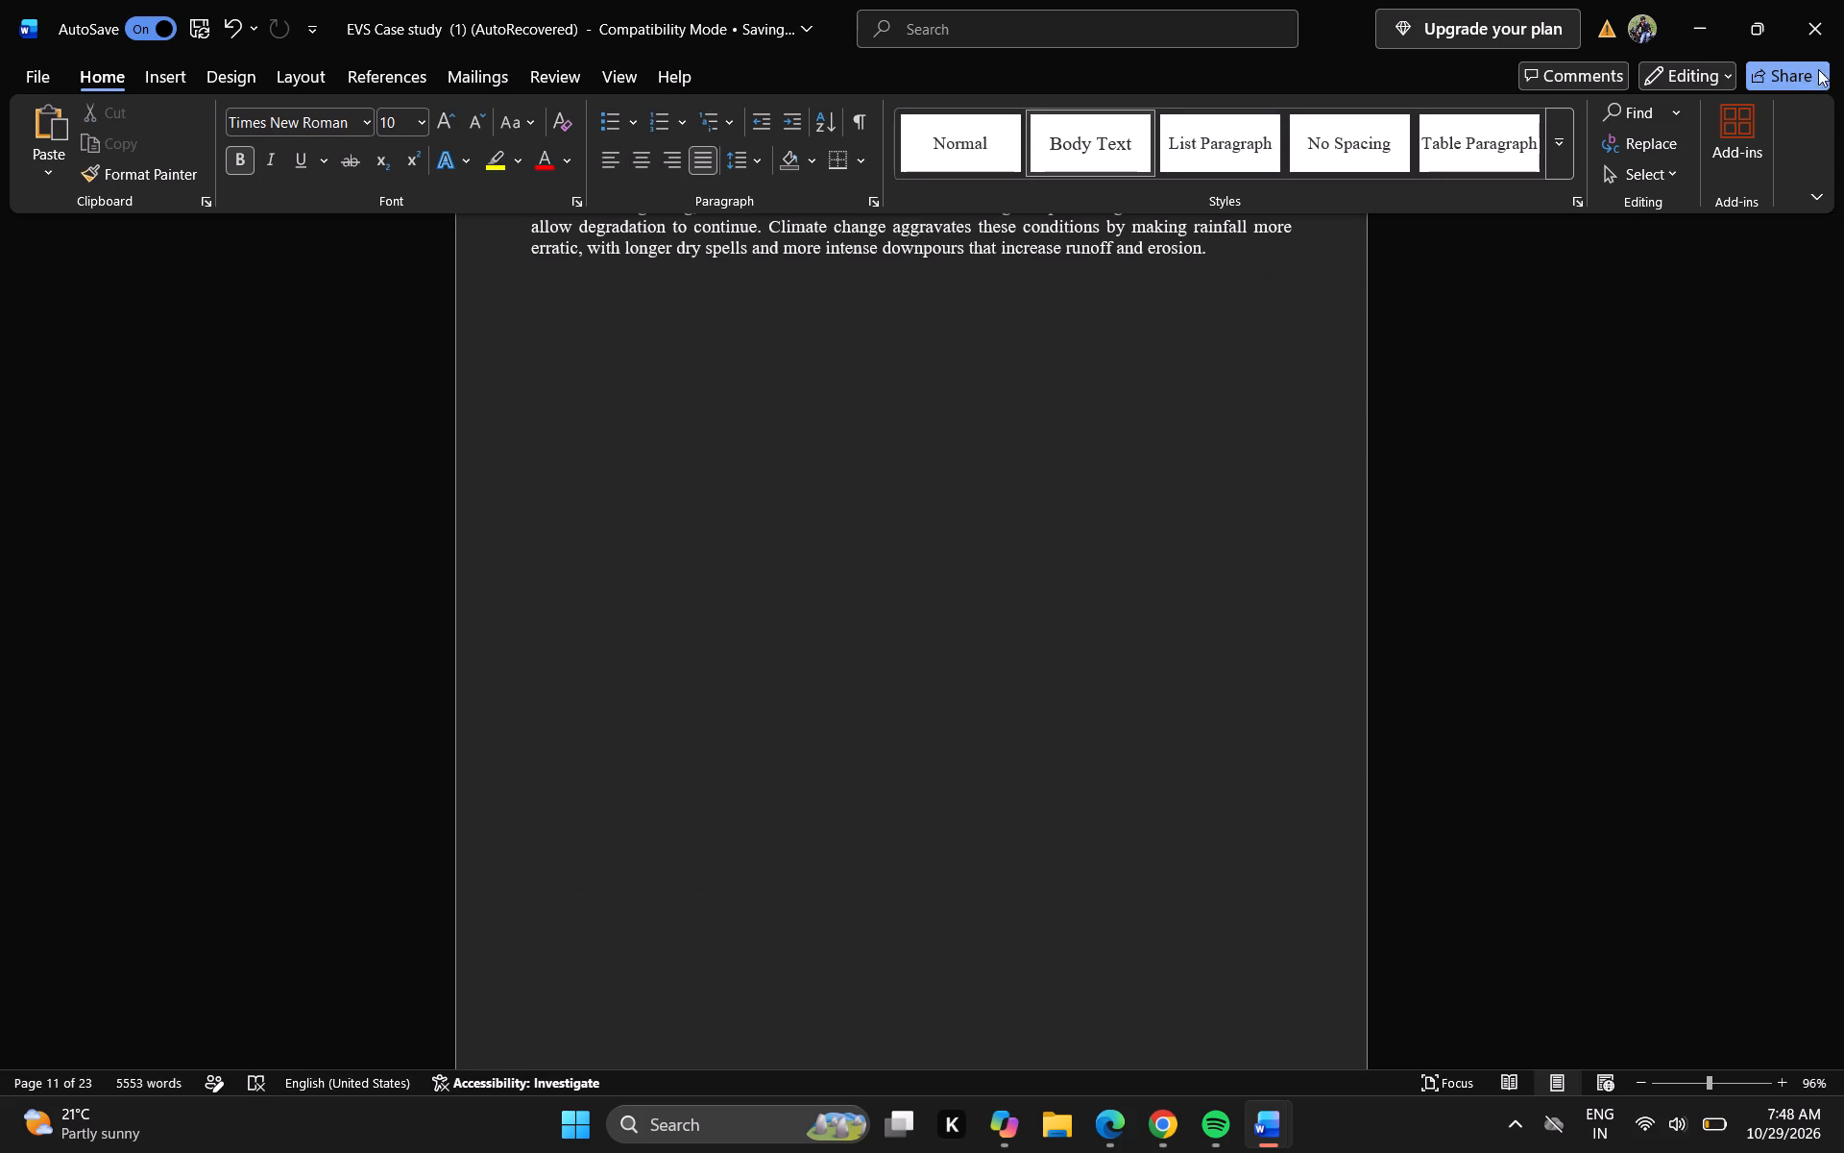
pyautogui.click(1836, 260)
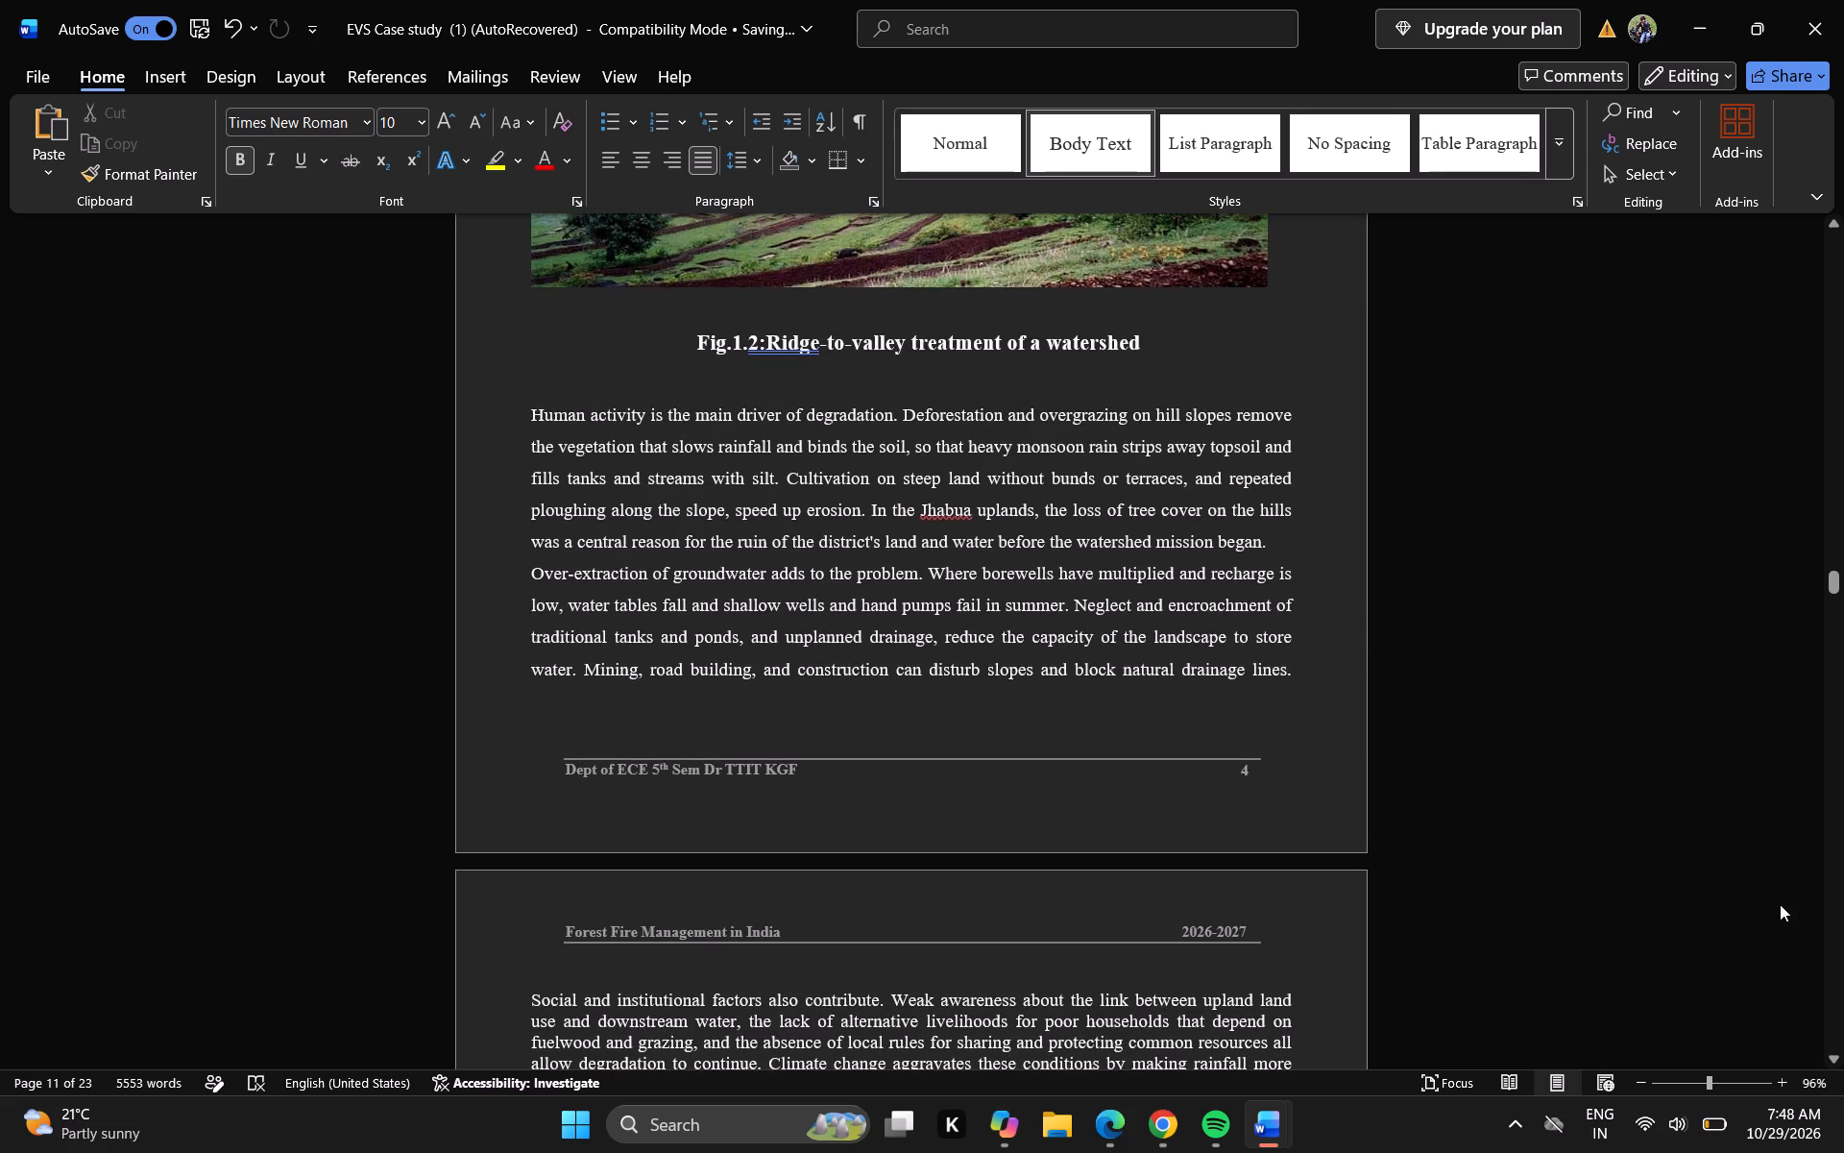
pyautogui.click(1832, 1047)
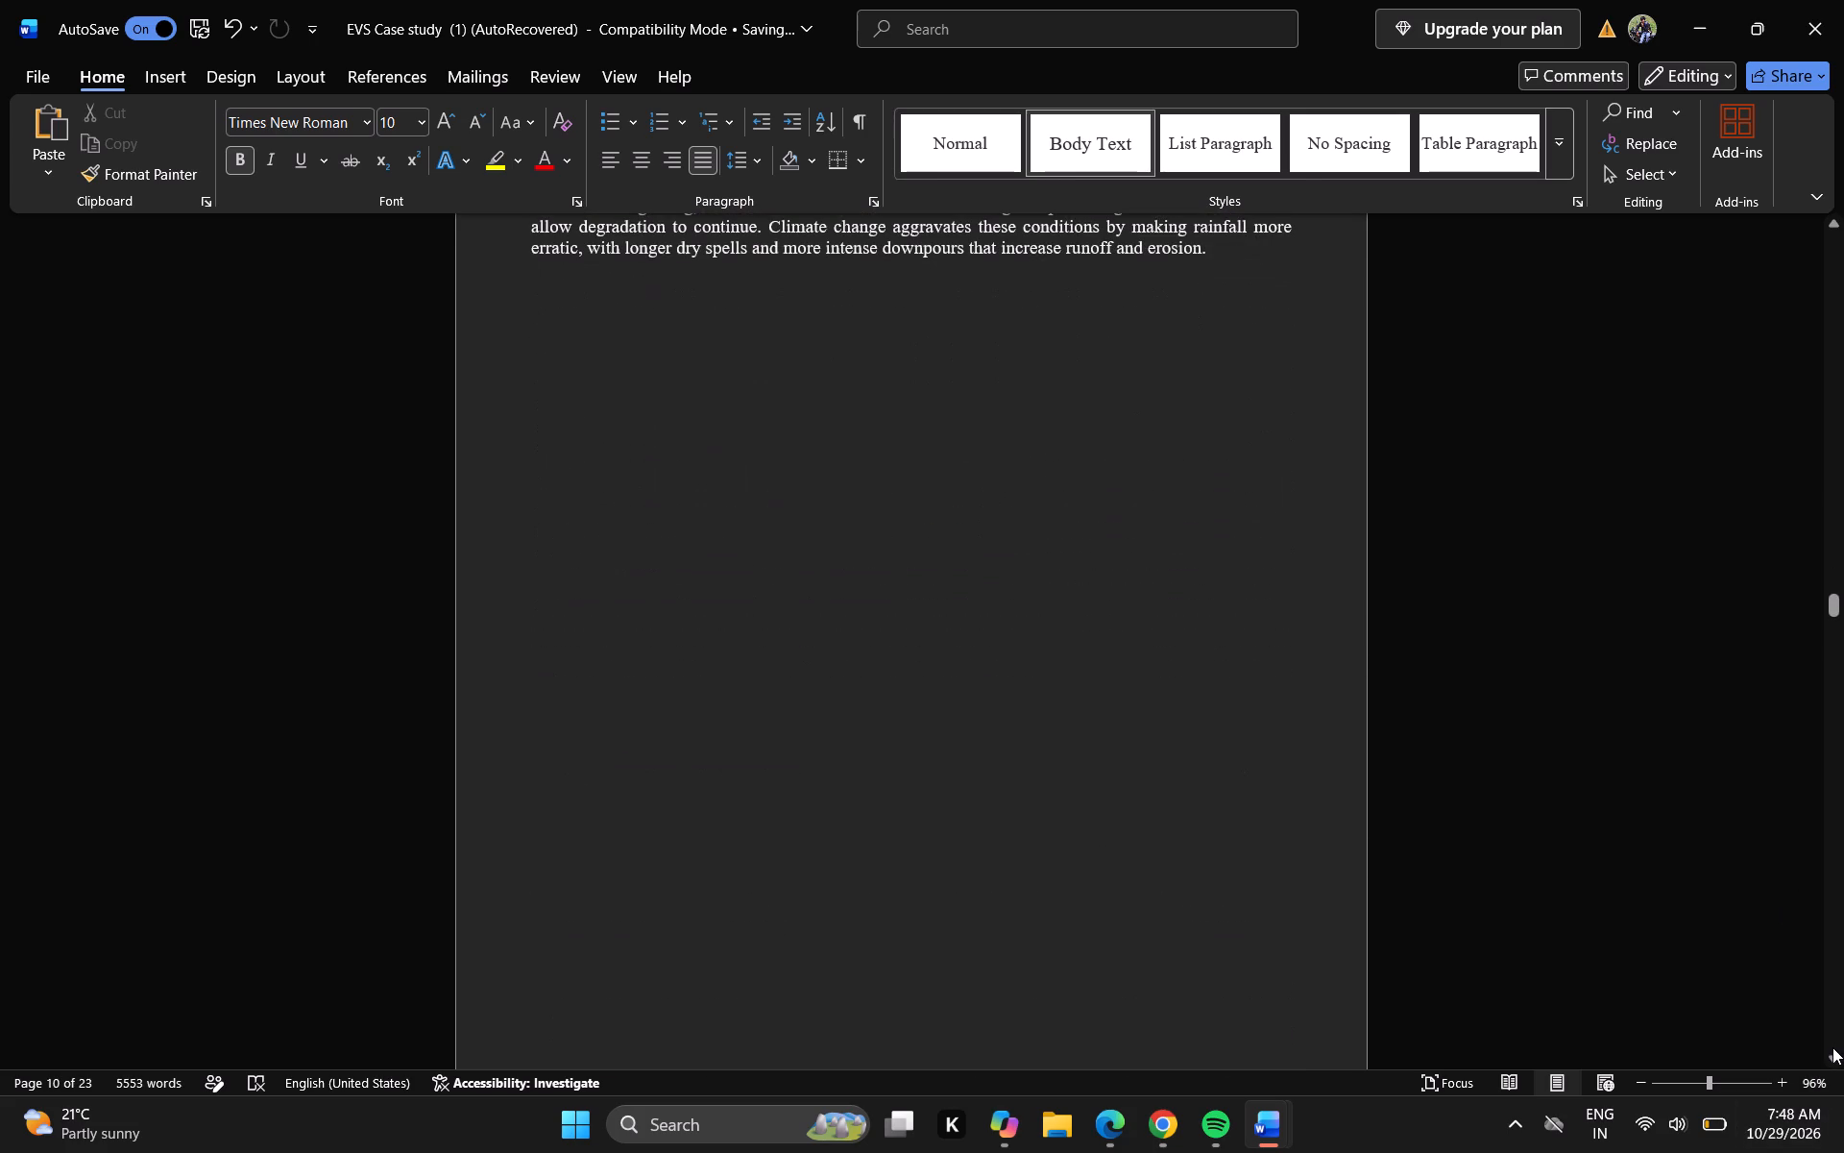
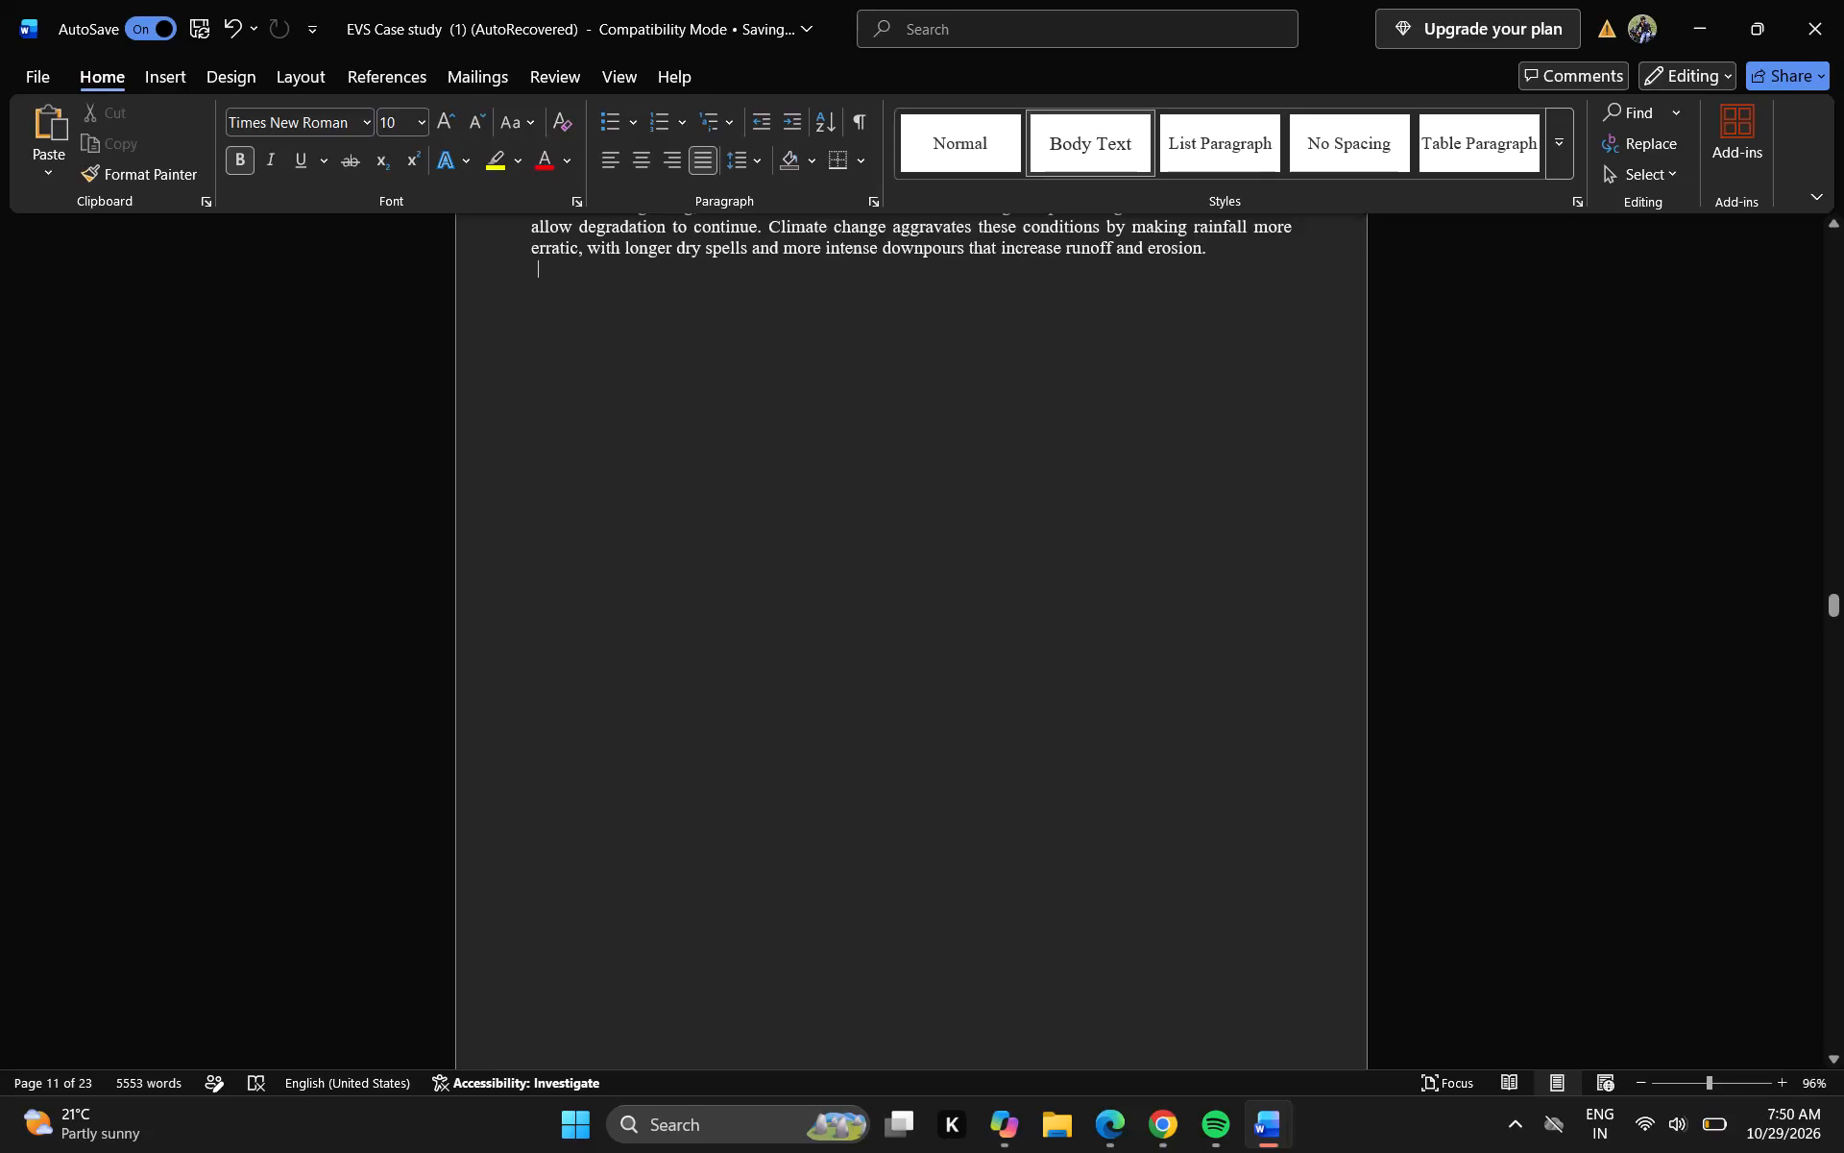
# Insert the picture "WhatsApp Image 2026-10-29 at 7.50.00 AM" from Downloads on a new line below the climate change paragraph.
pyautogui.press('Return')
pyautogui.click(167, 66)
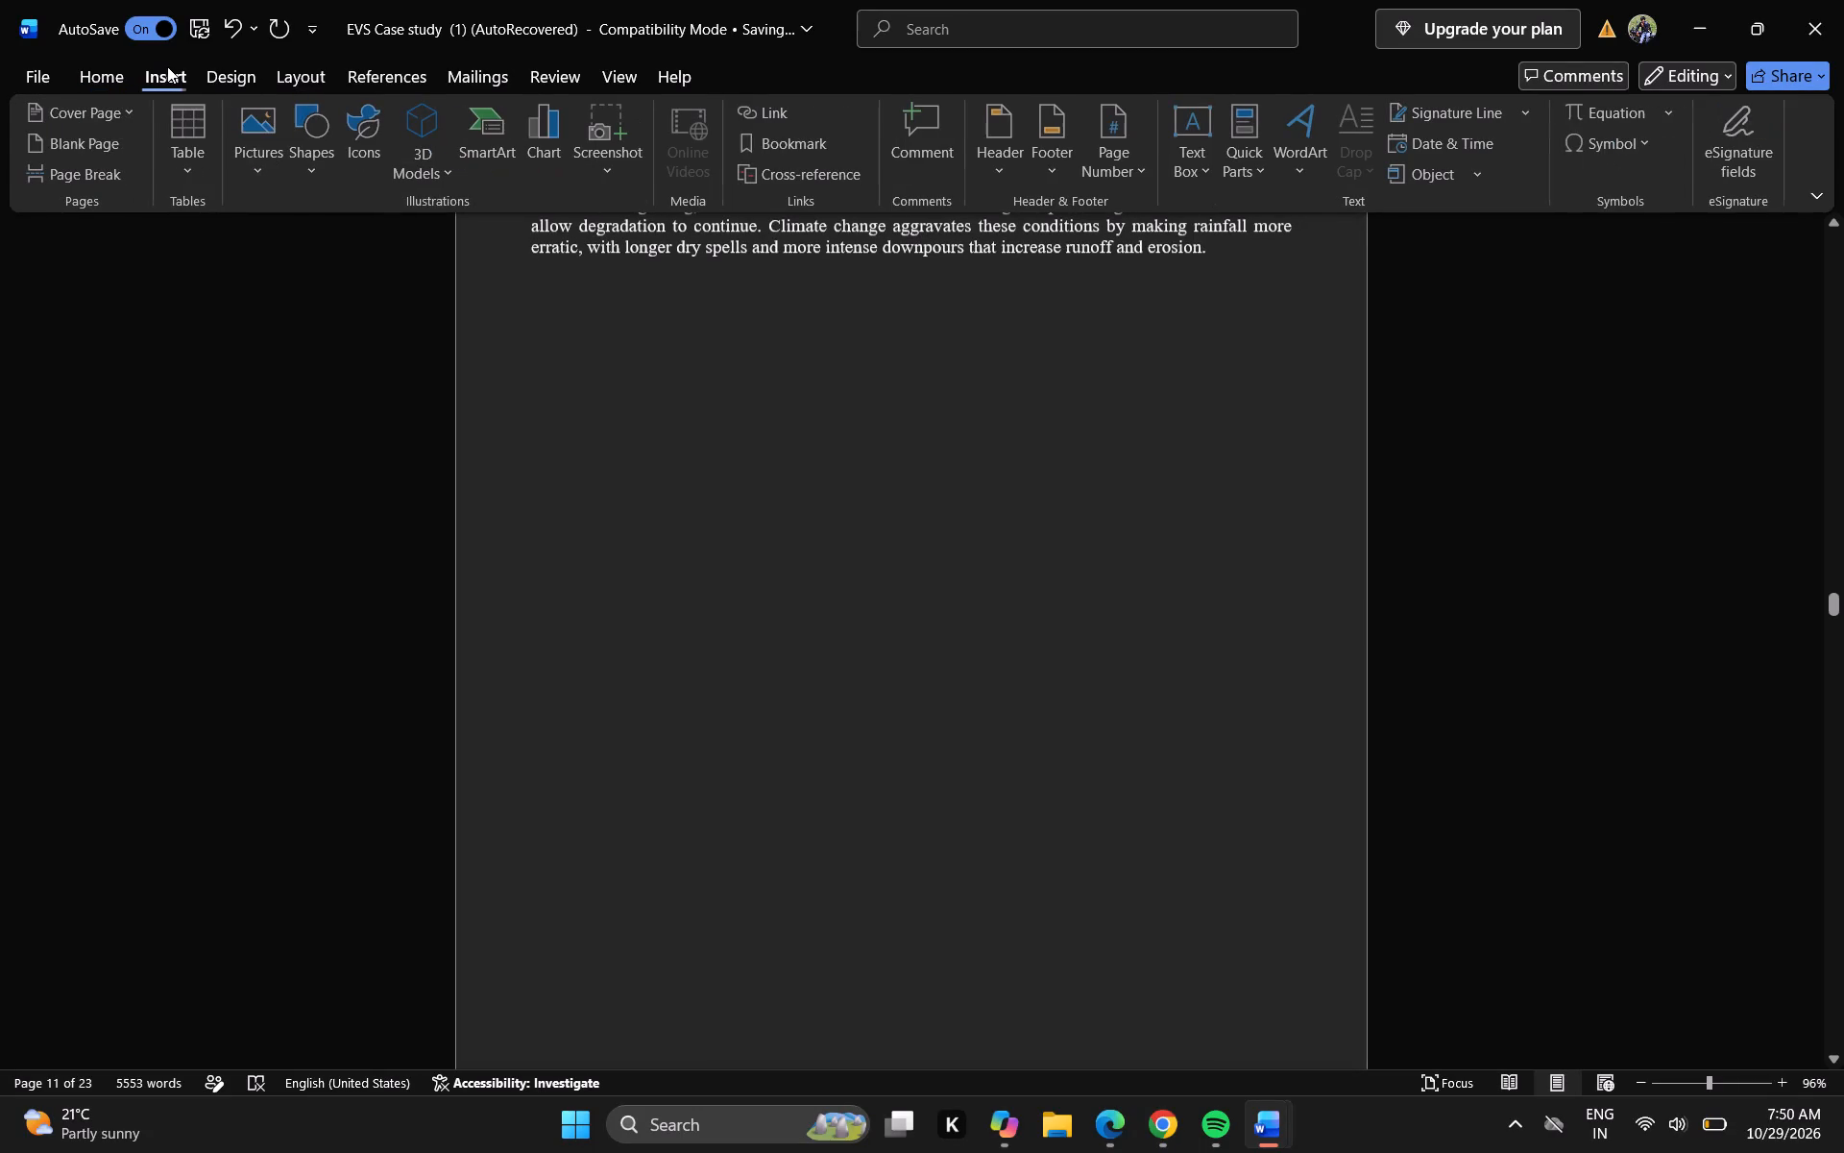
pyautogui.click(266, 125)
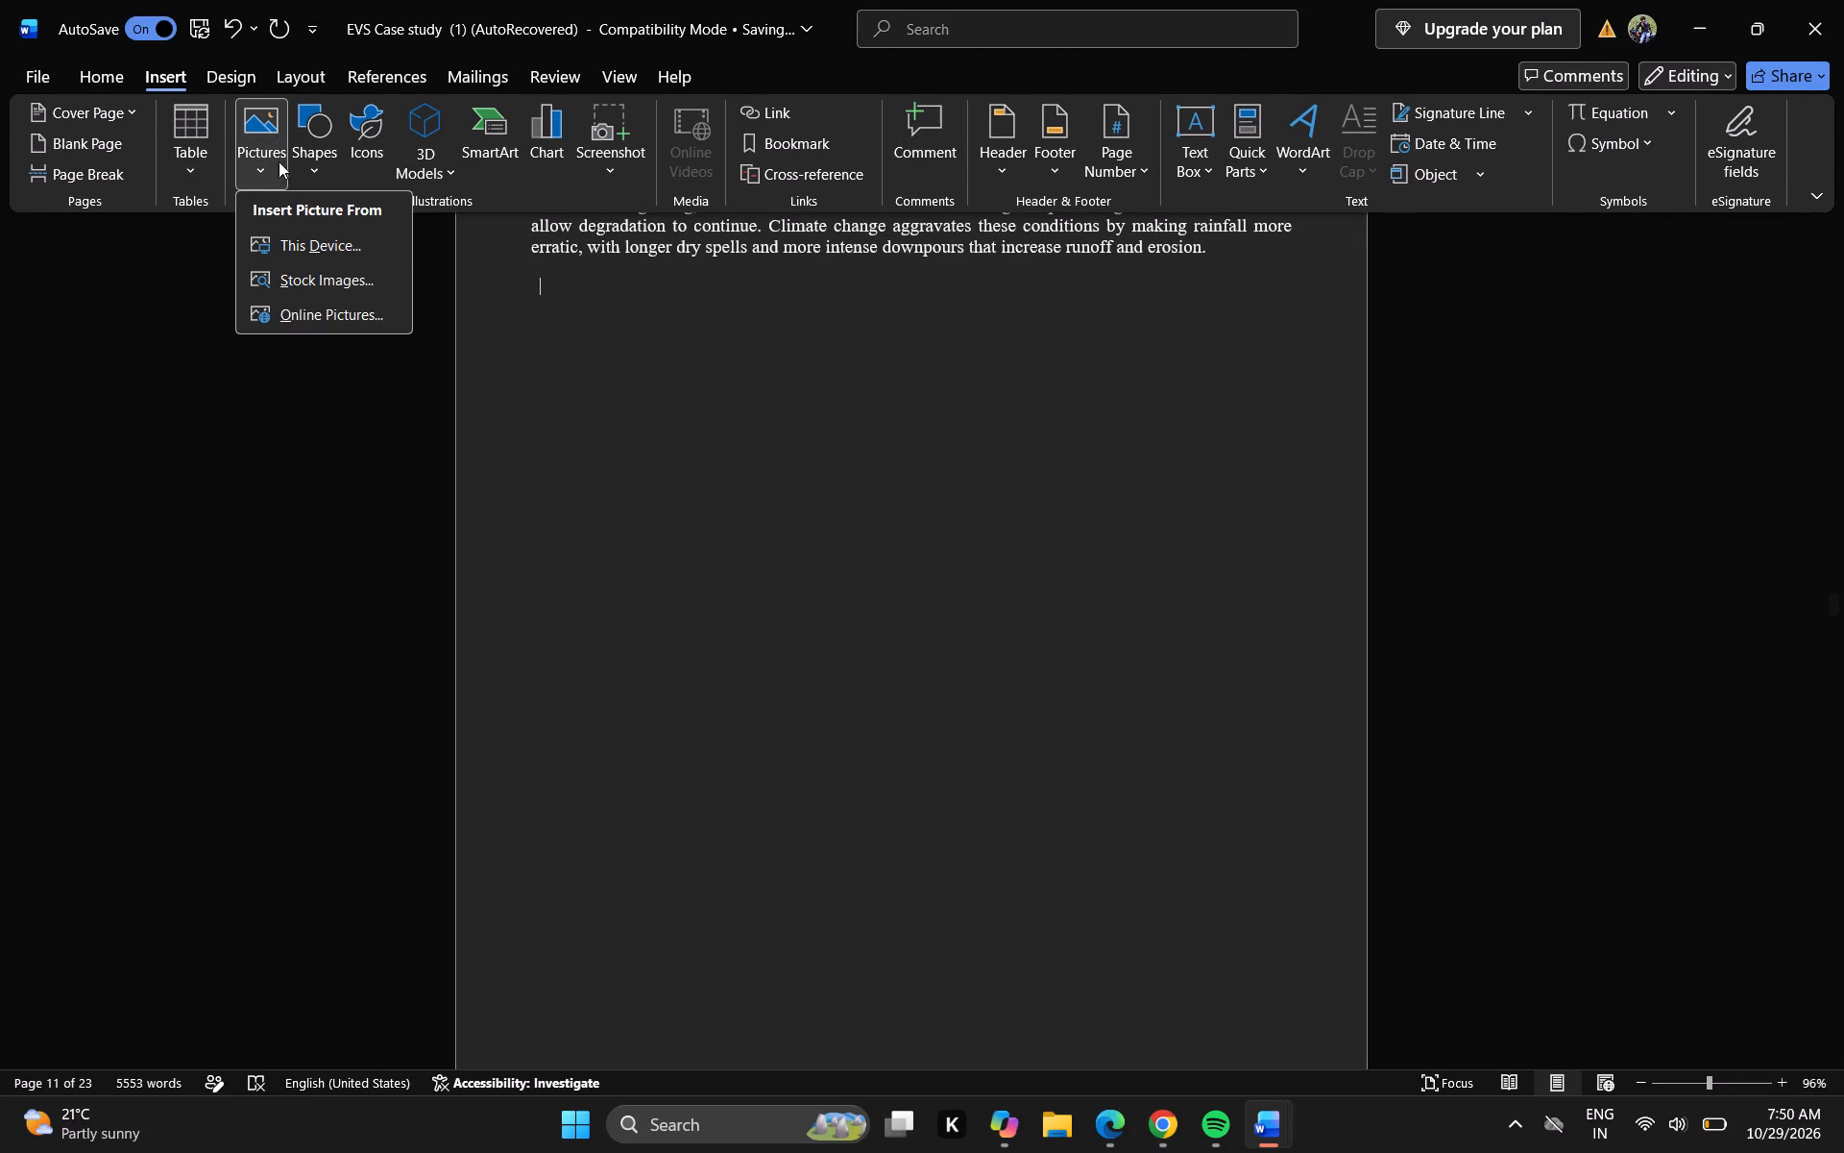
pyautogui.click(309, 242)
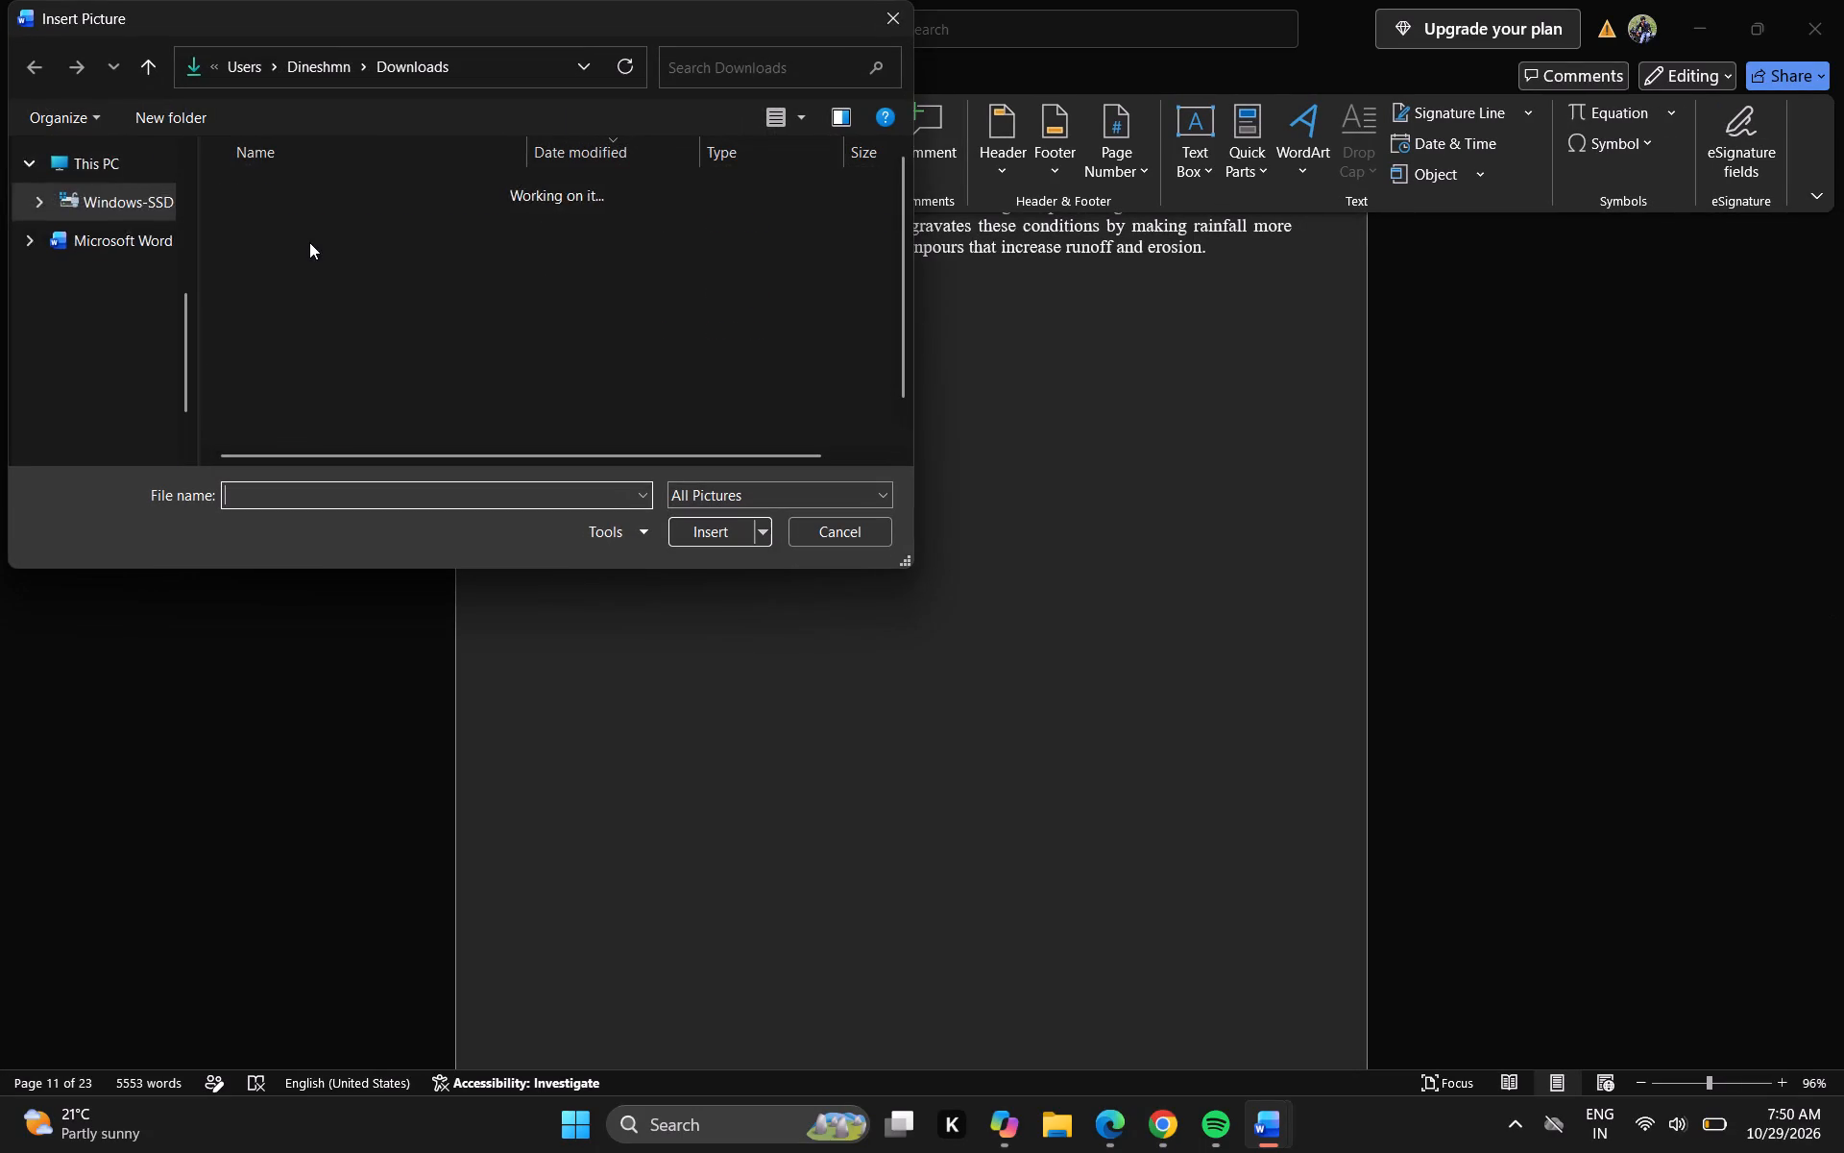
pyautogui.click(447, 226)
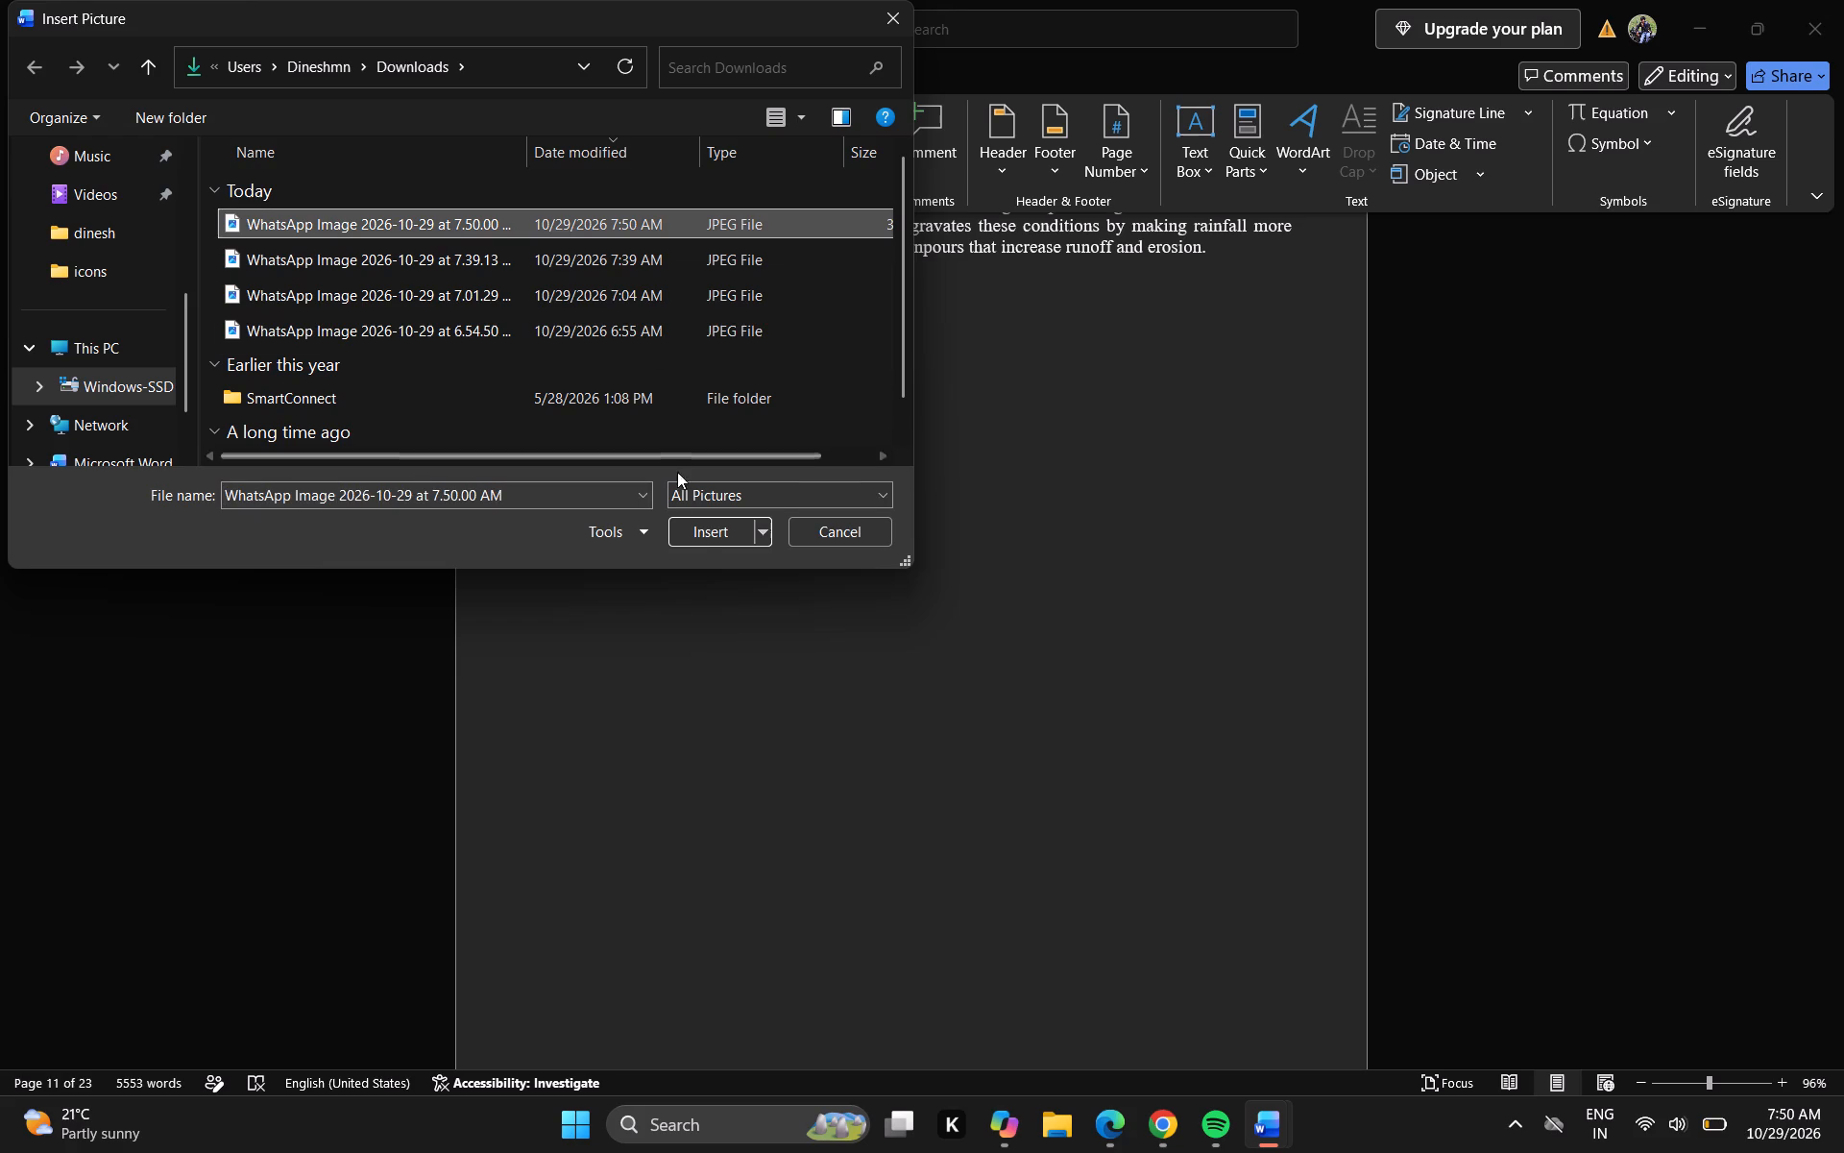
pyautogui.click(708, 533)
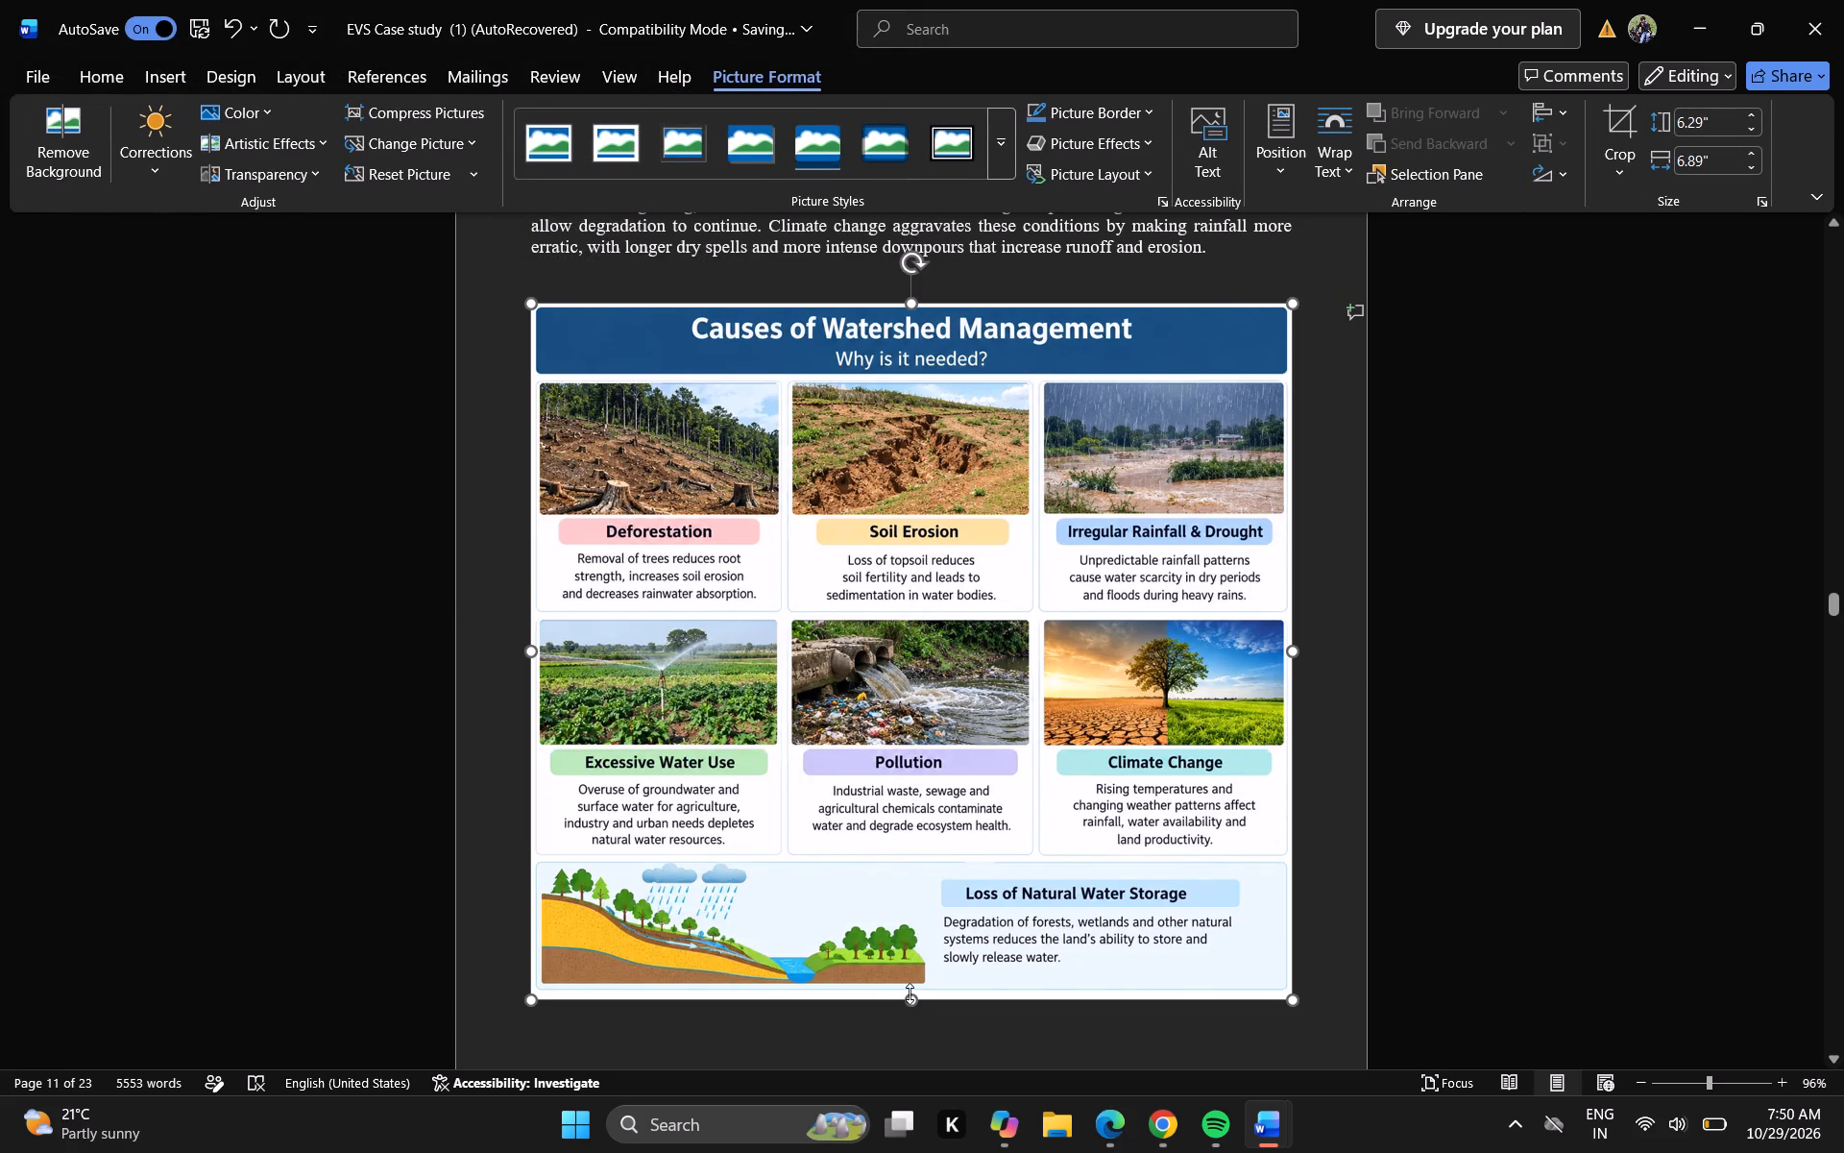
# Reduce the height of the Causes of Watershed Management picture slightly, keeping its full text-column width.
pyautogui.moveTo(914, 997); pyautogui.dragTo(882, 826)
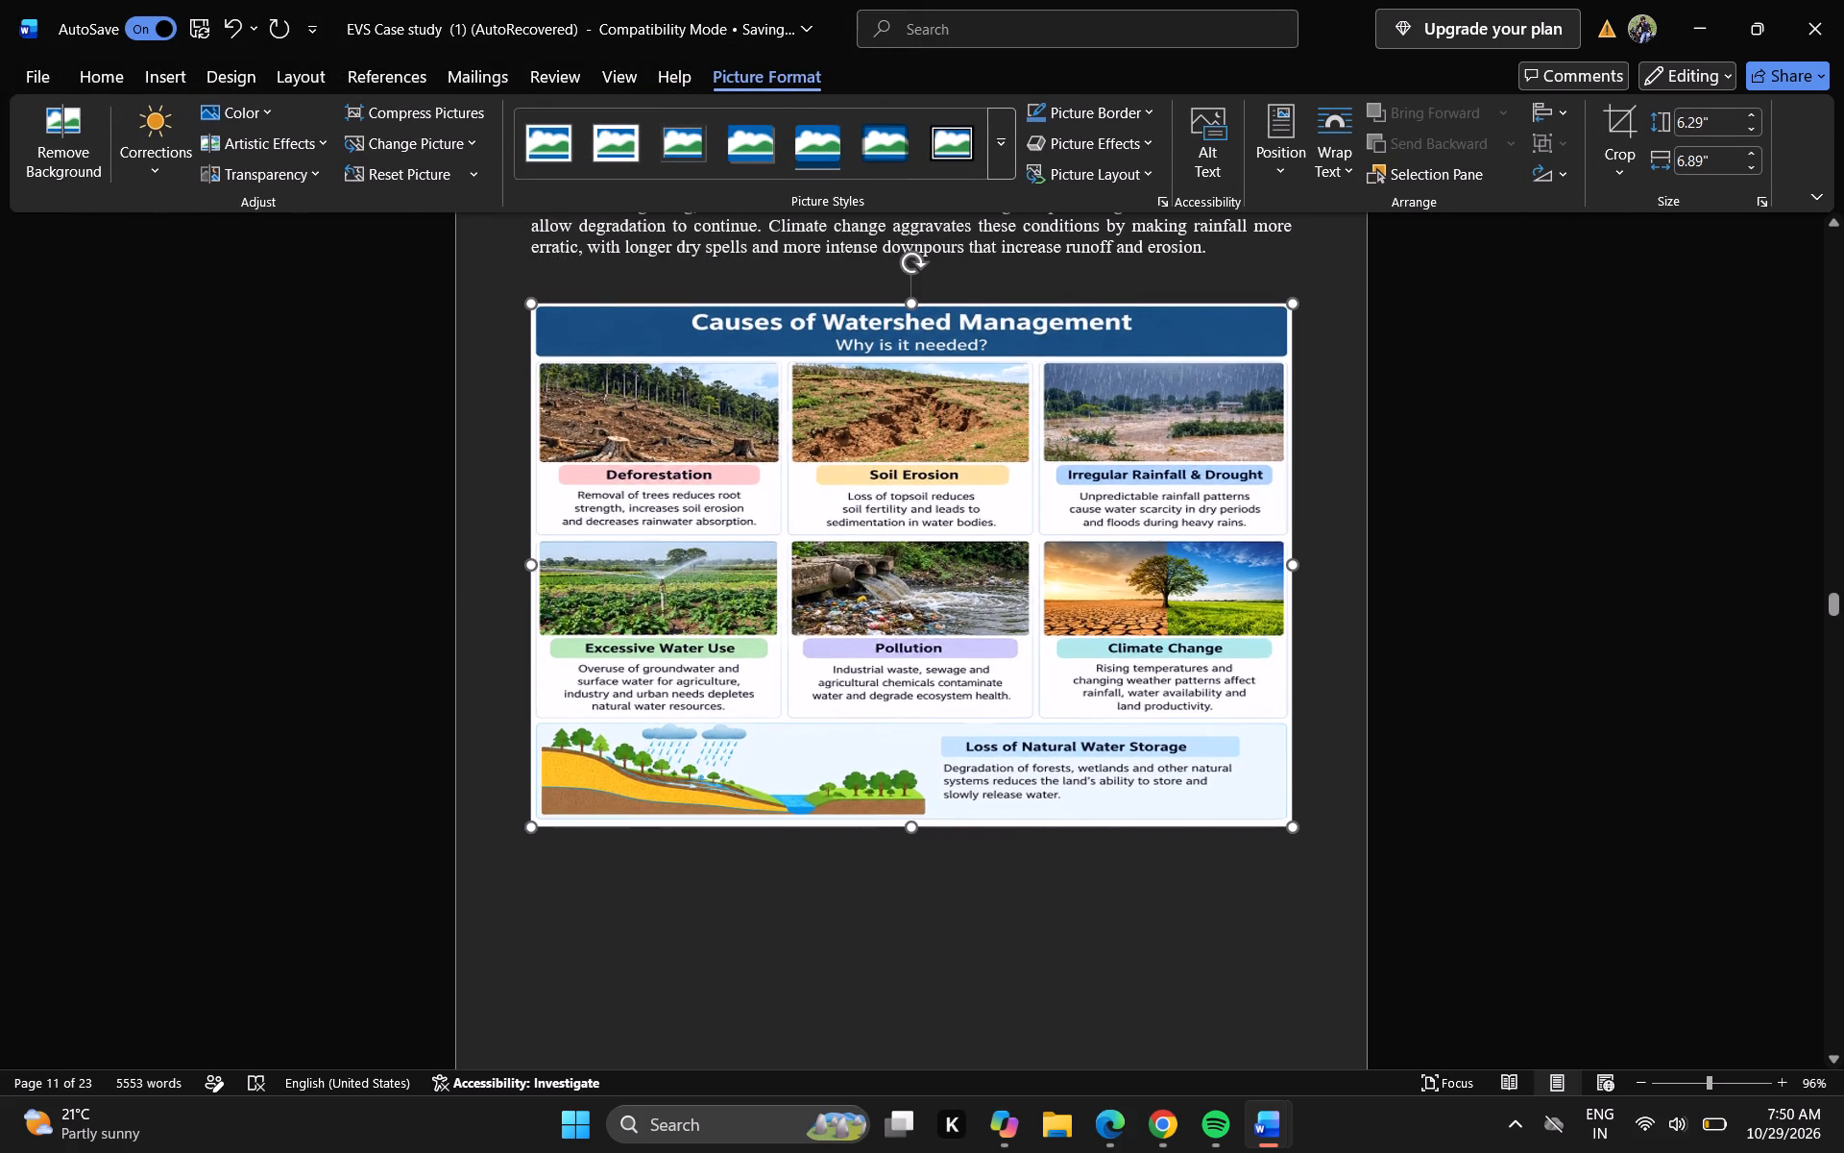
pyautogui.moveTo(882, 826); pyautogui.dragTo(894, 959)
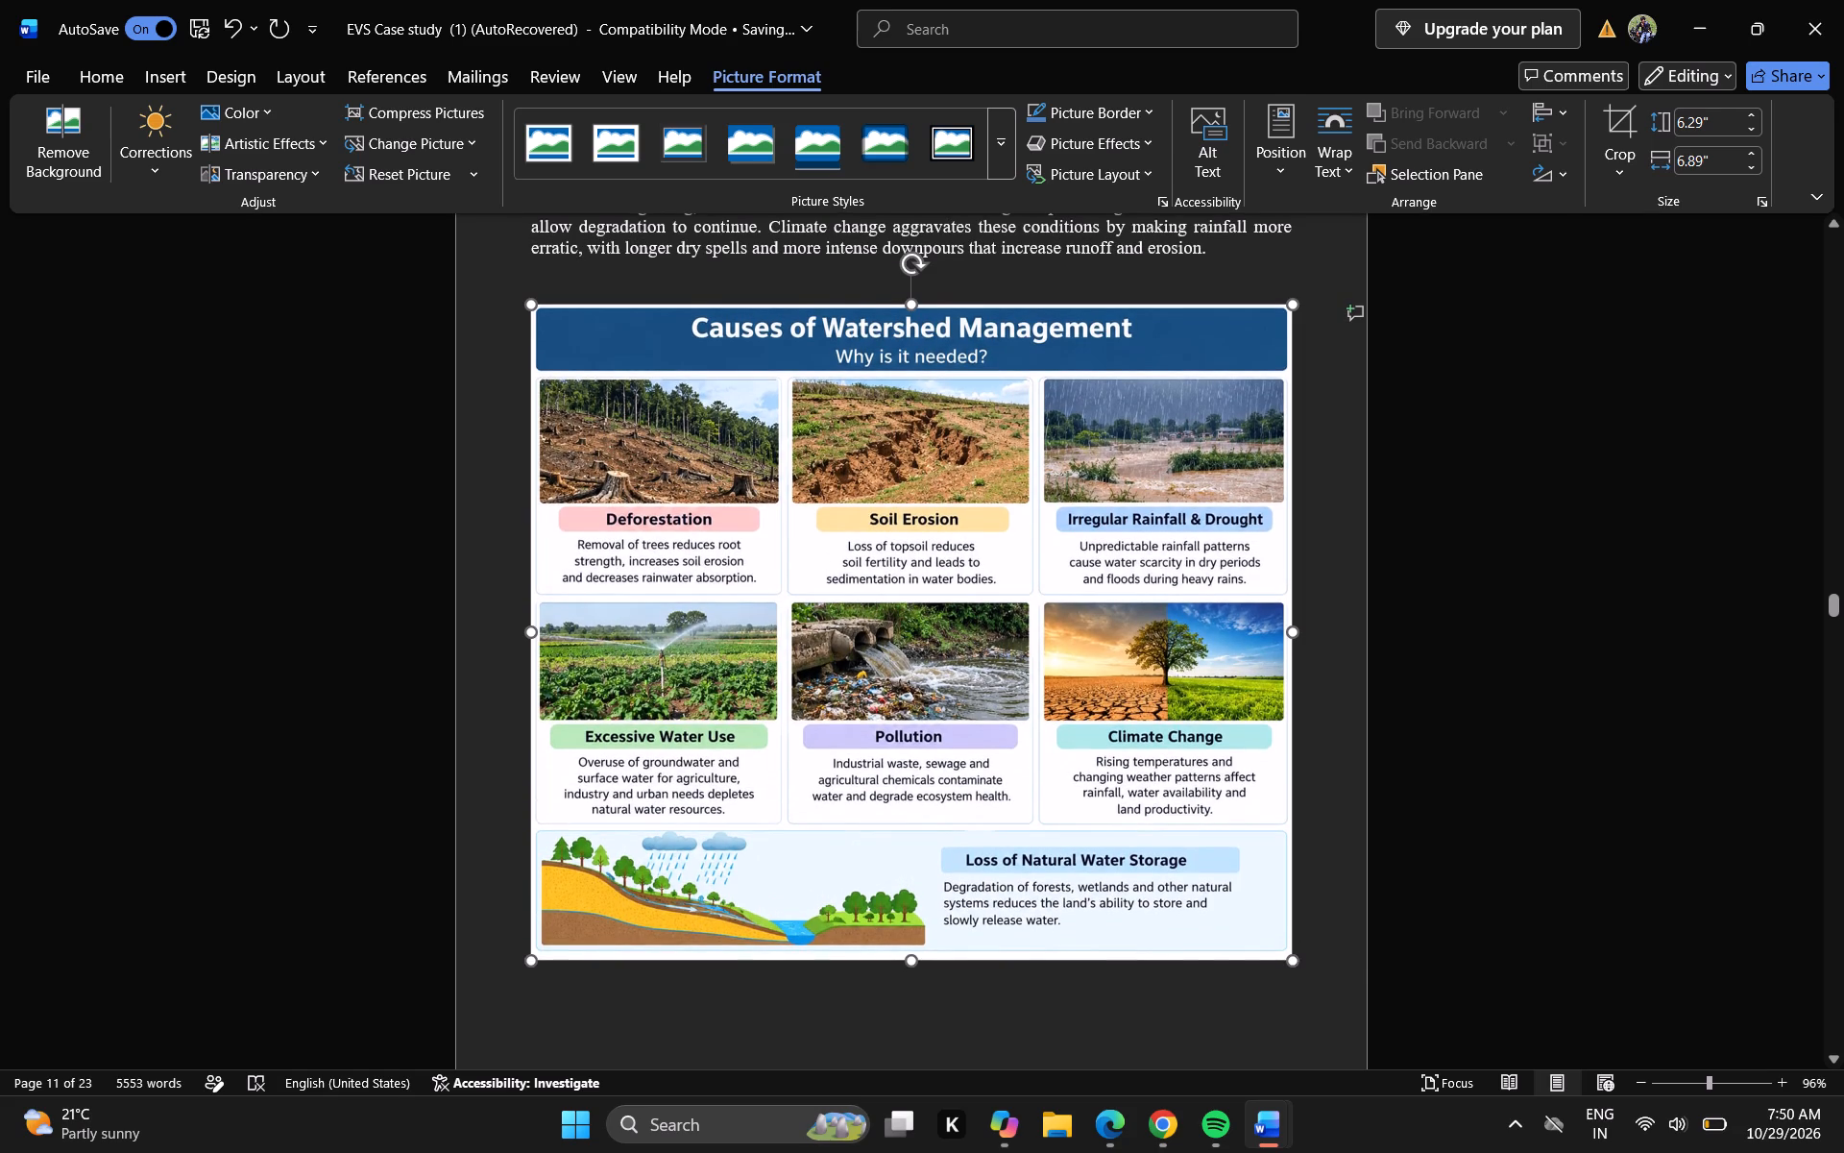
pyautogui.click(1832, 1060)
pyautogui.tripleClick(1832, 1060)
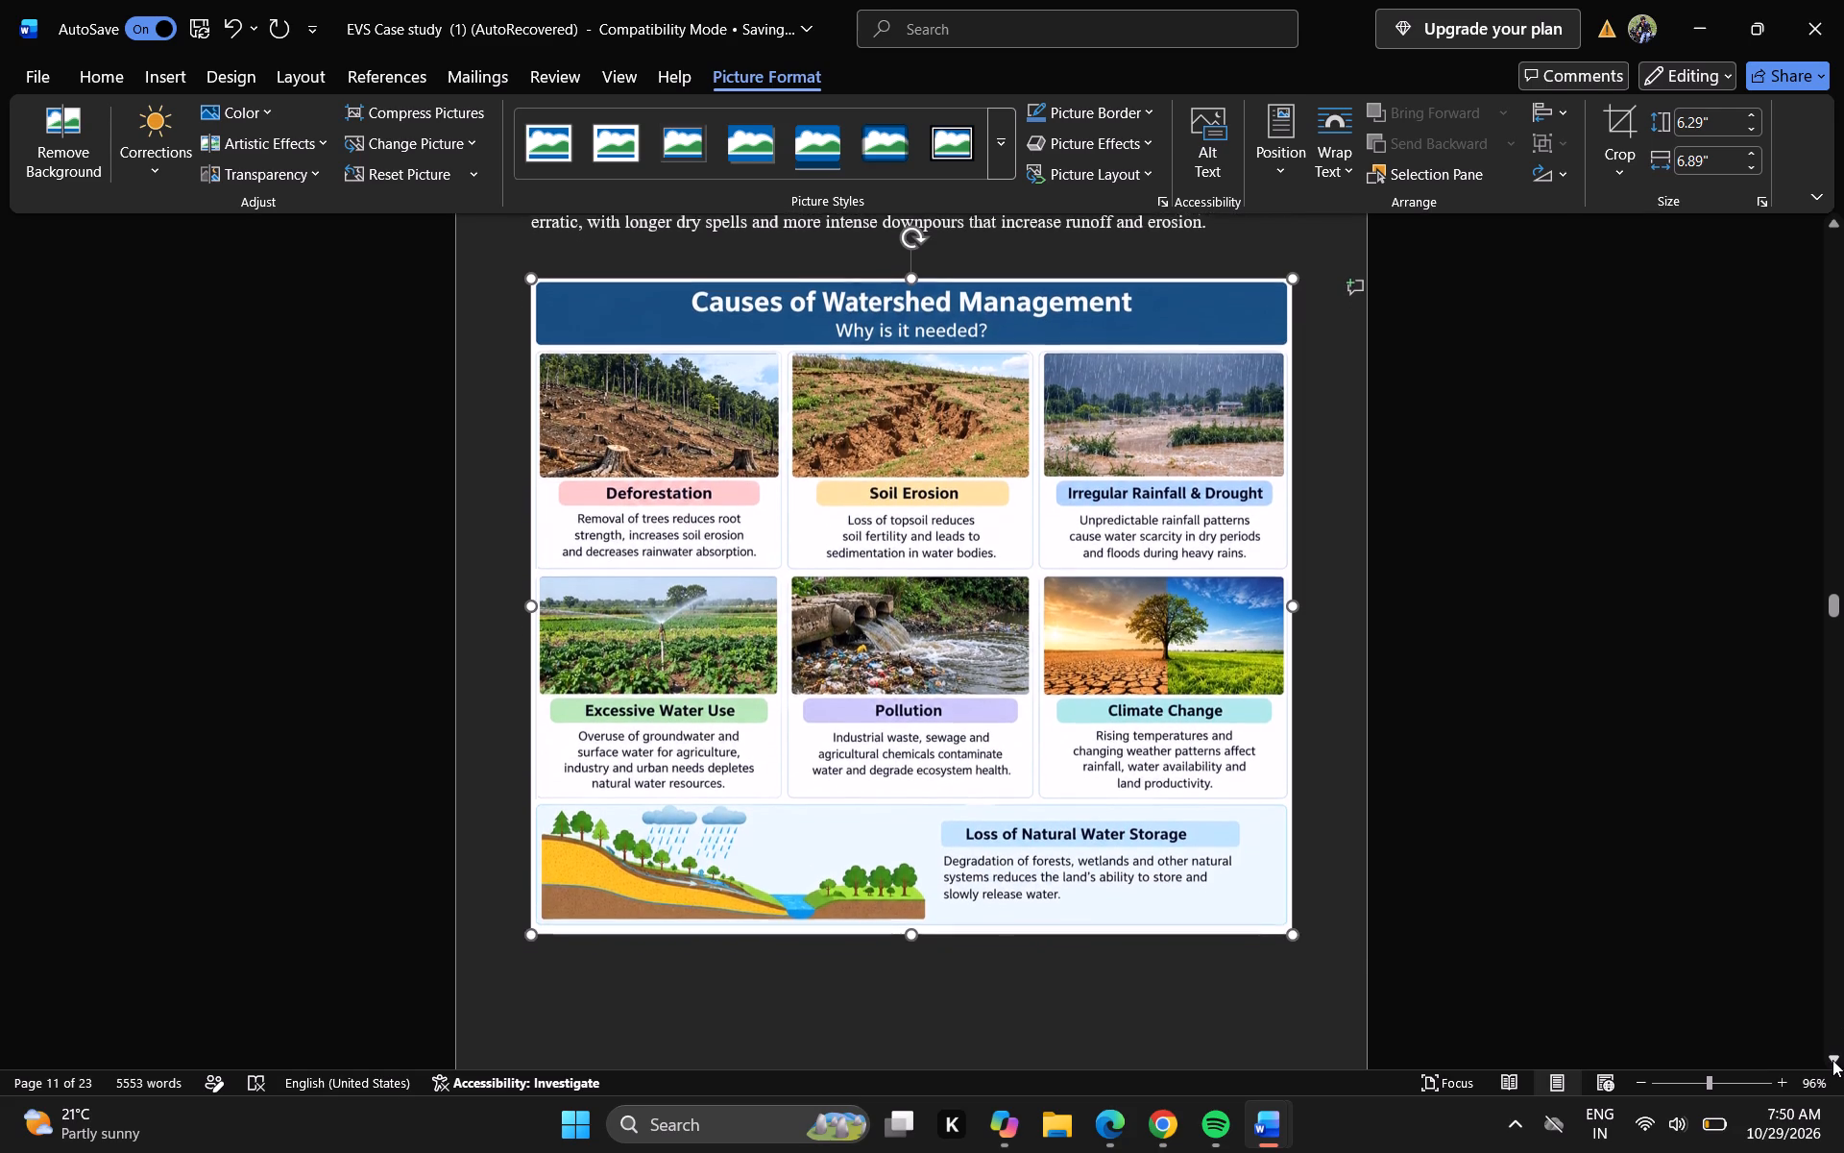
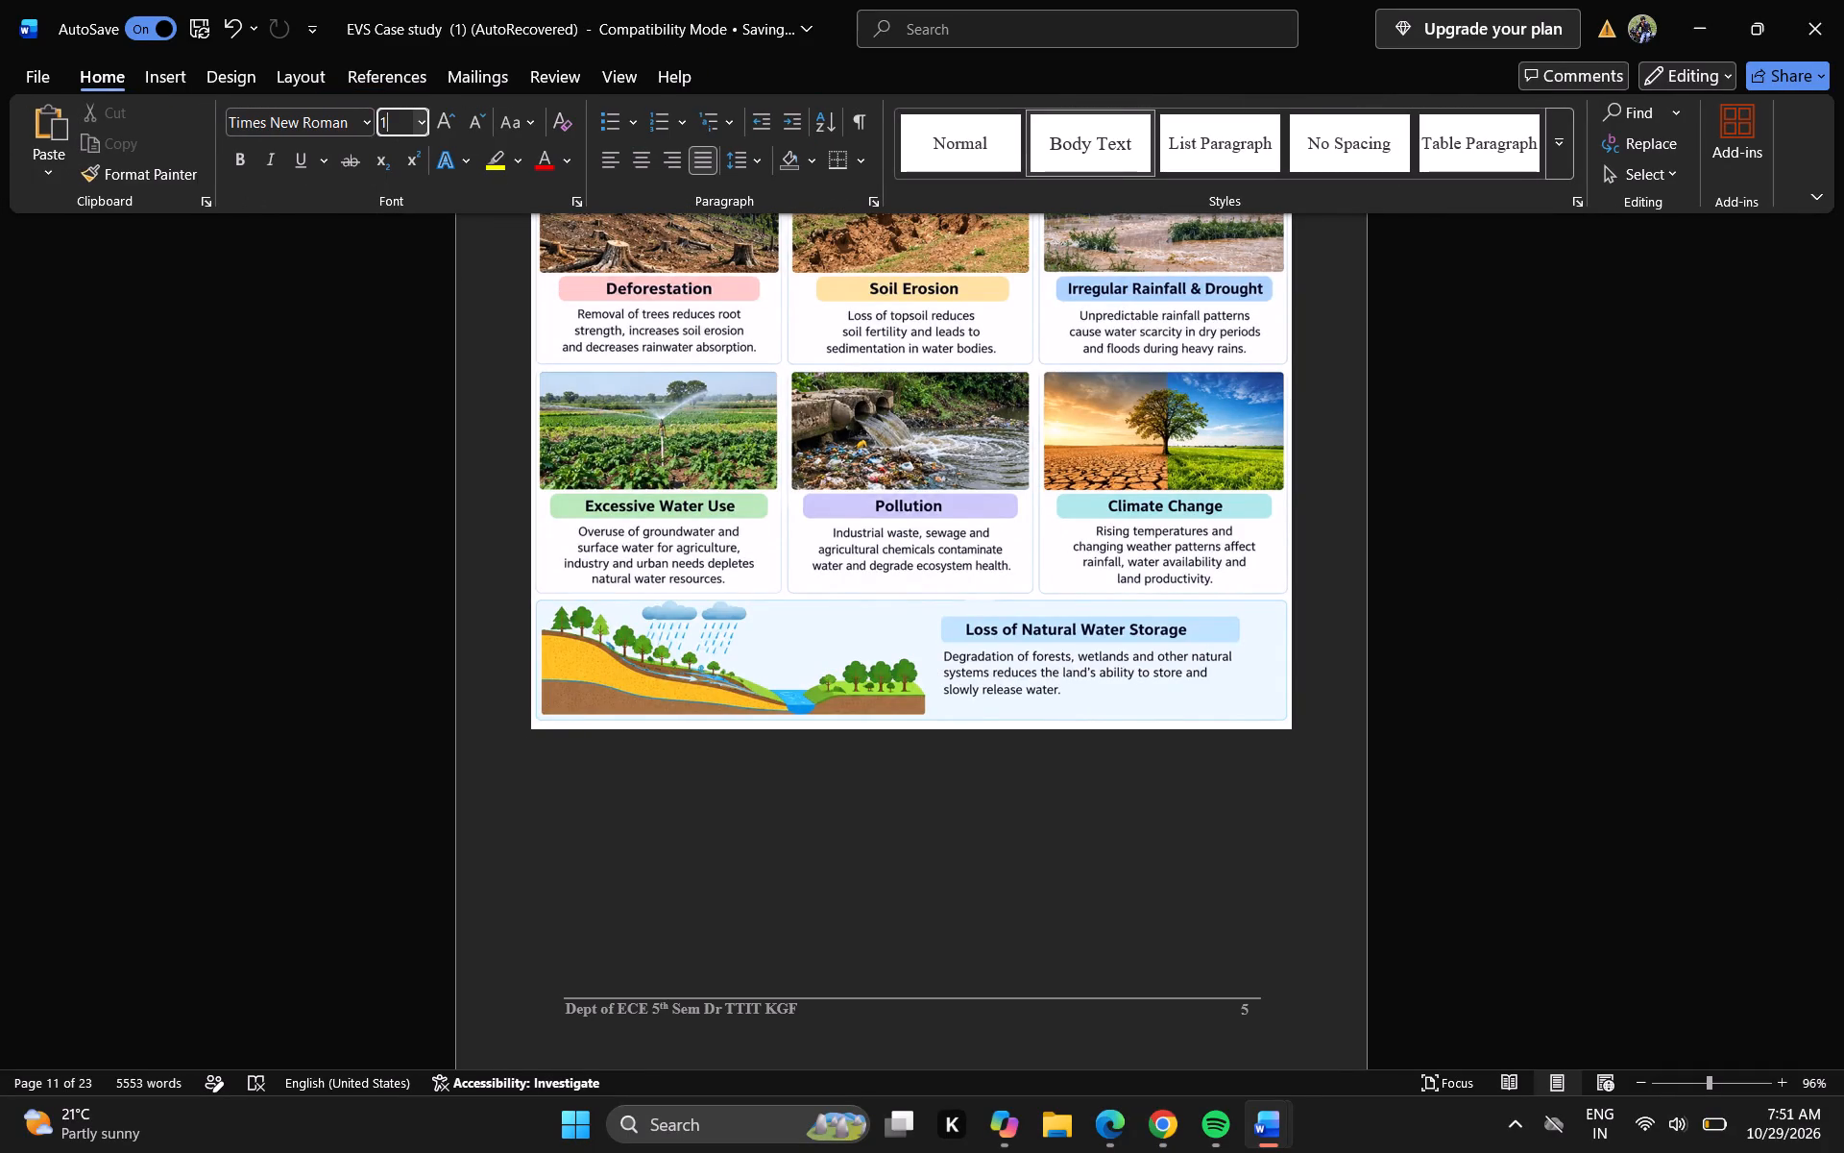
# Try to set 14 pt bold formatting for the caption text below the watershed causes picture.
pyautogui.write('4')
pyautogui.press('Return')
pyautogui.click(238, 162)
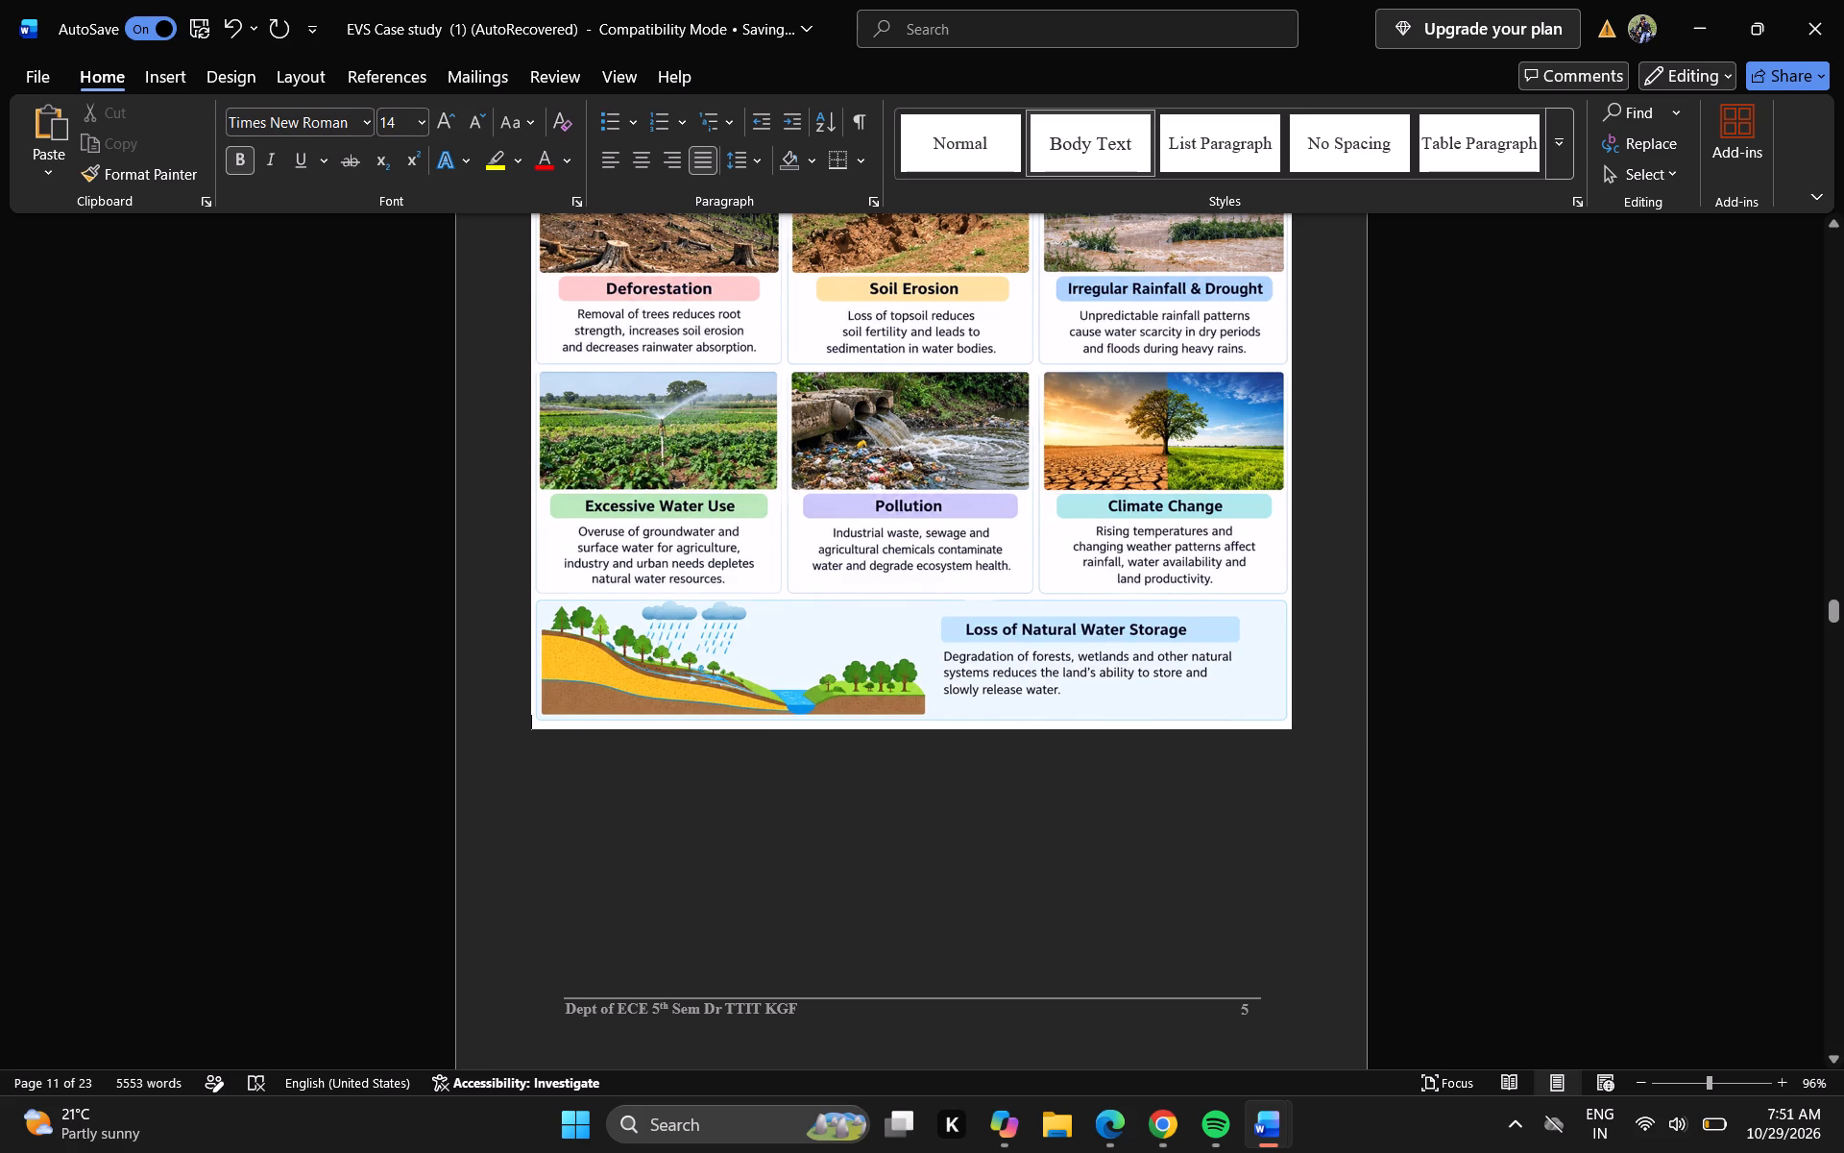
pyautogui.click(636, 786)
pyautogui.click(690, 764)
# Paste the caption "Fig. 1.3: Causes of watershed degradation" on a new indented, left-aligned line below the watershed causes picture.
pyautogui.moveTo(1298, 728); pyautogui.dragTo(1327, 803)
pyautogui.moveTo(1327, 803); pyautogui.dragTo(1211, 817)
pyautogui.press('Return')
pyautogui.press('Return')
pyautogui.press('Tab')
pyautogui.press('Tab')
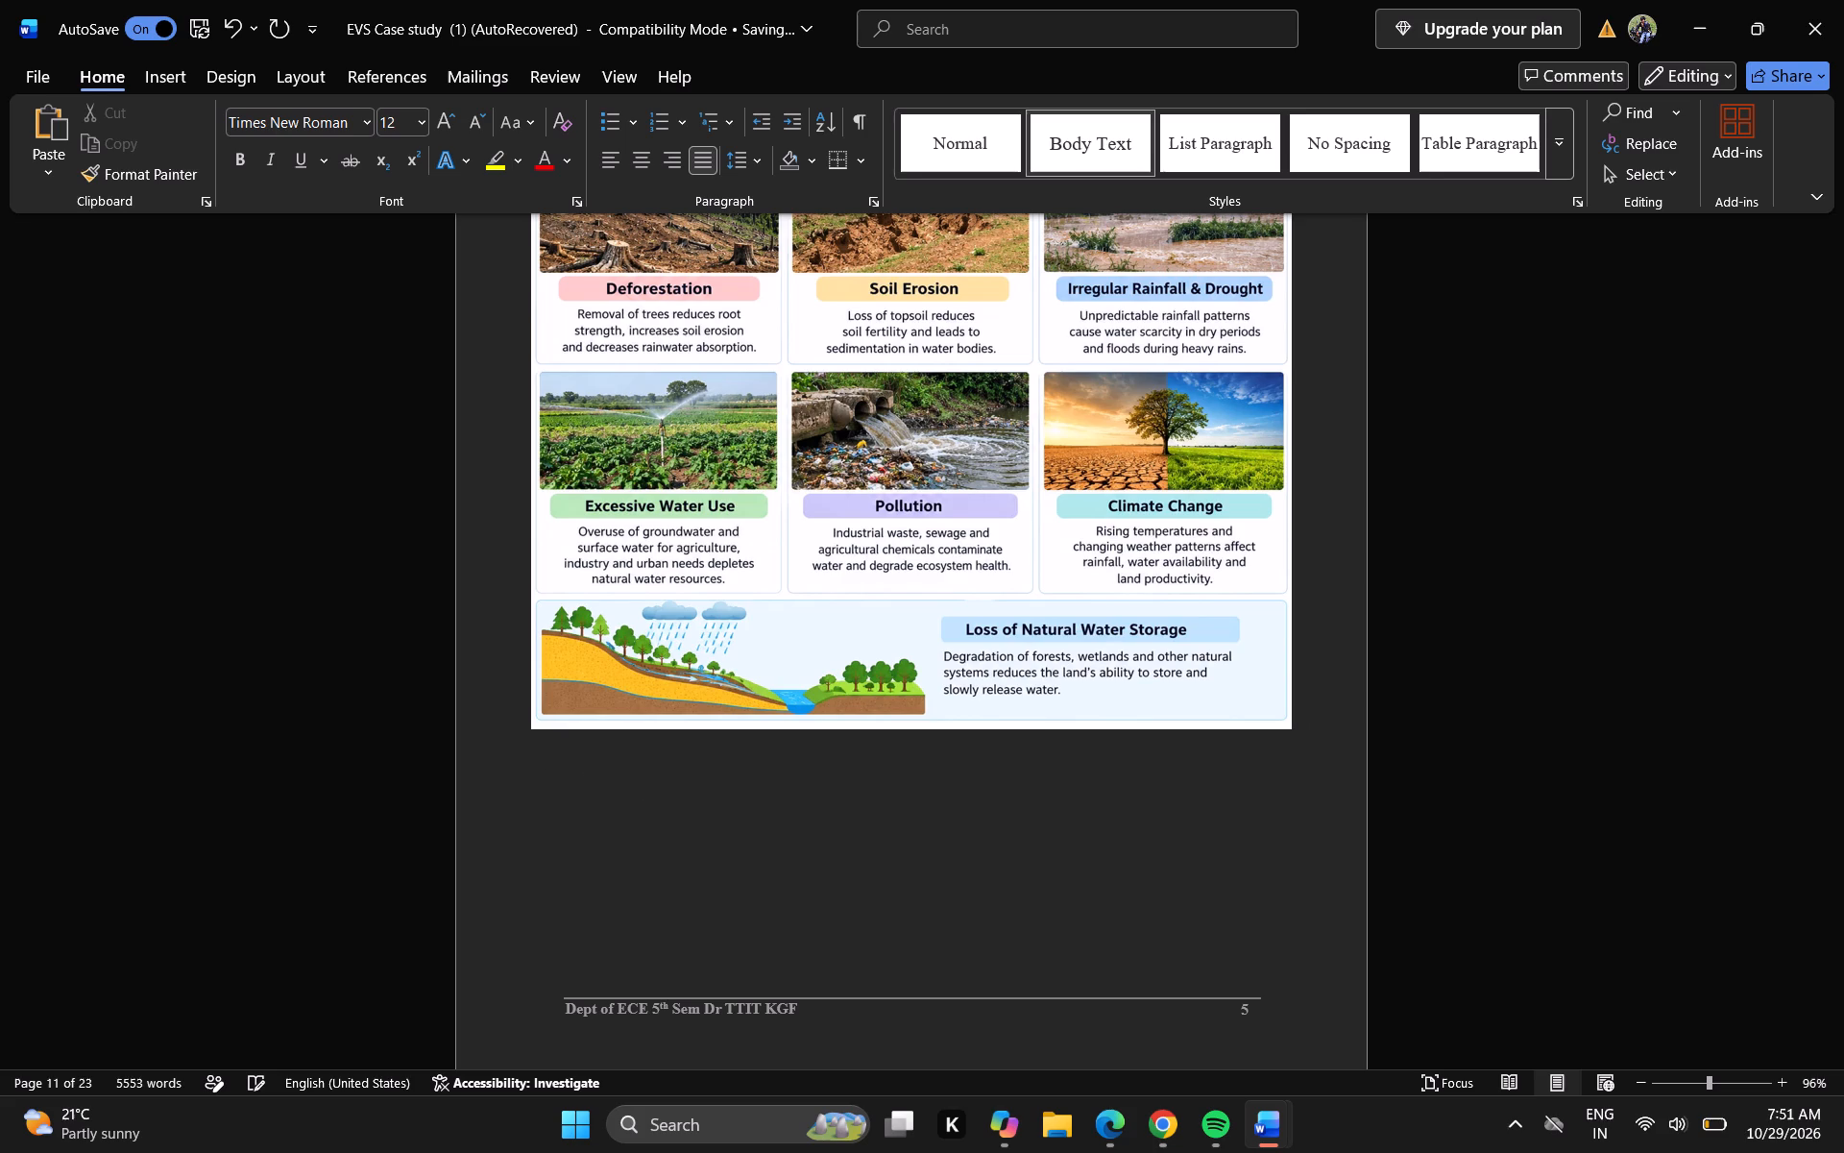
pyautogui.press('Tab')
pyautogui.hotkey('ctrl', 'v')
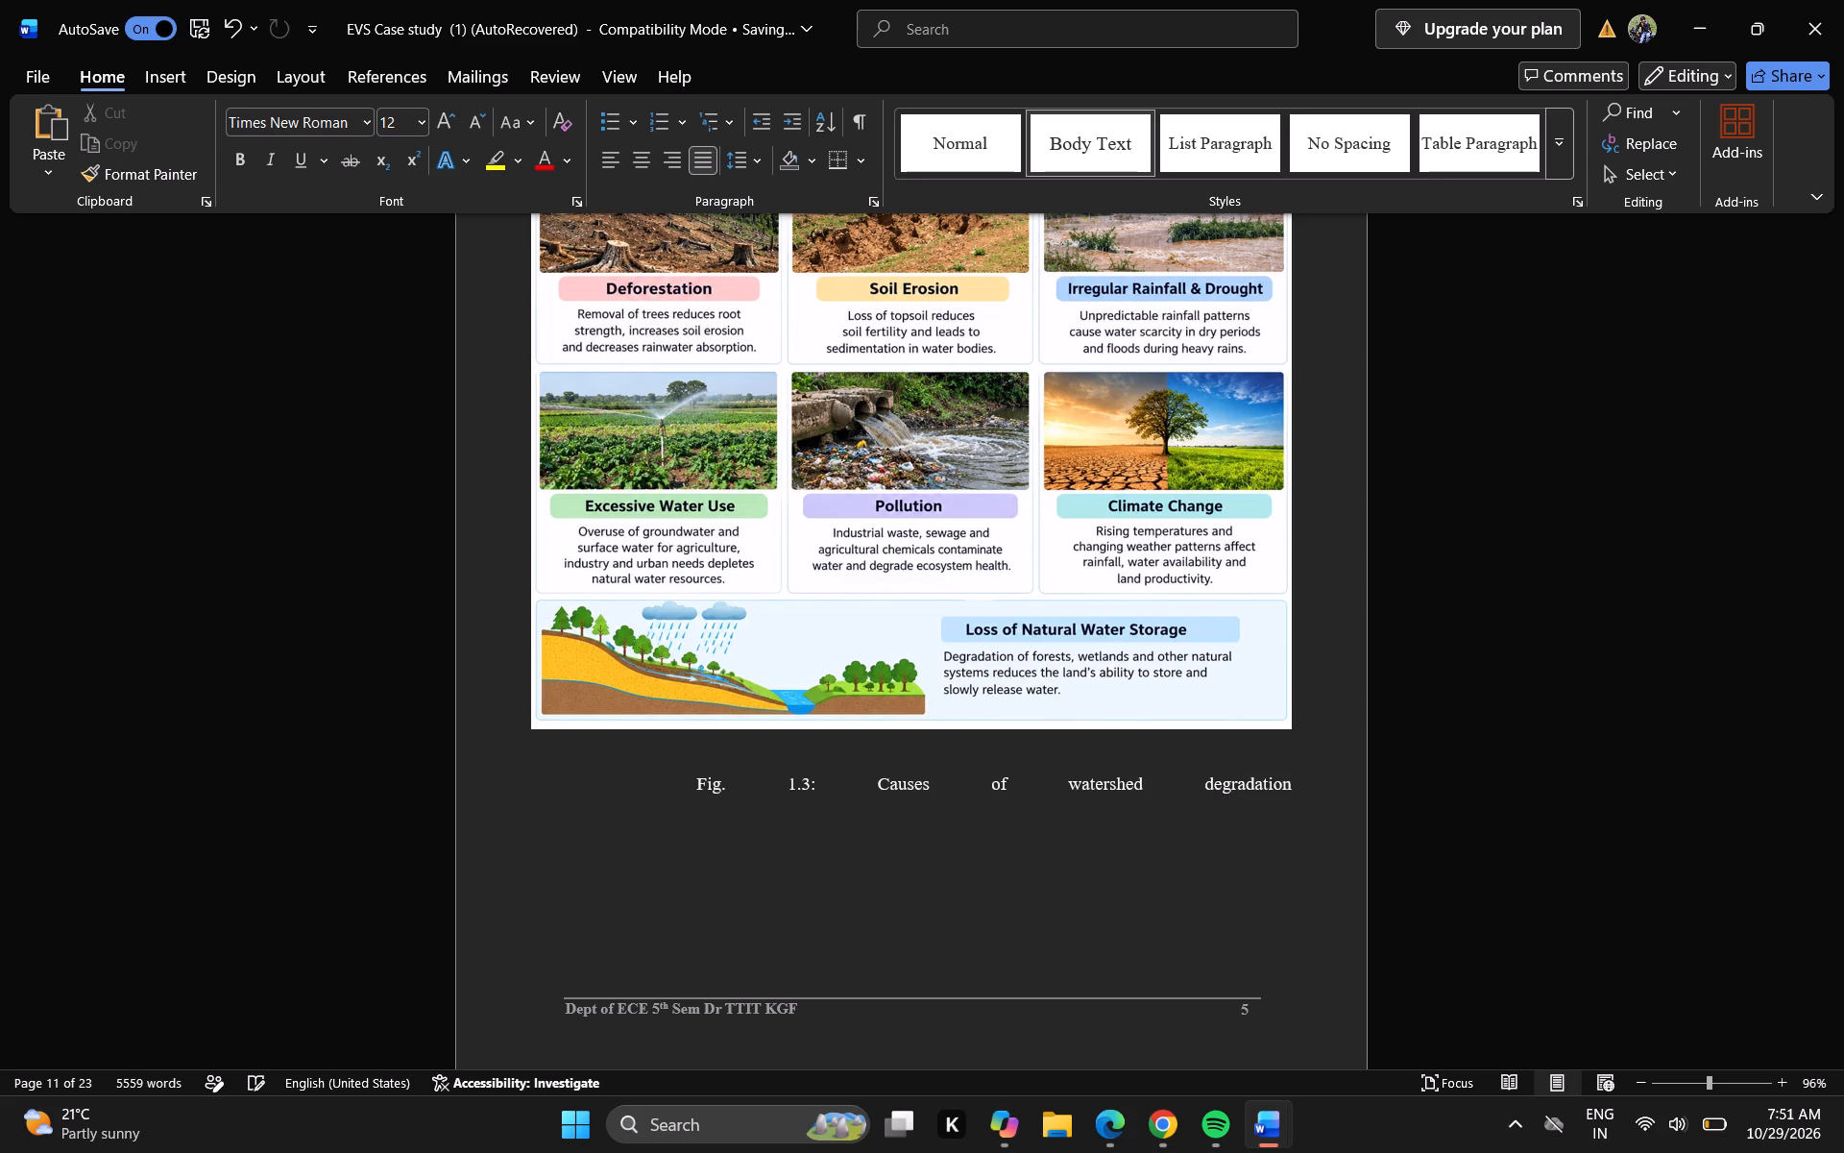
pyautogui.hotkey('ctrl', 'z')
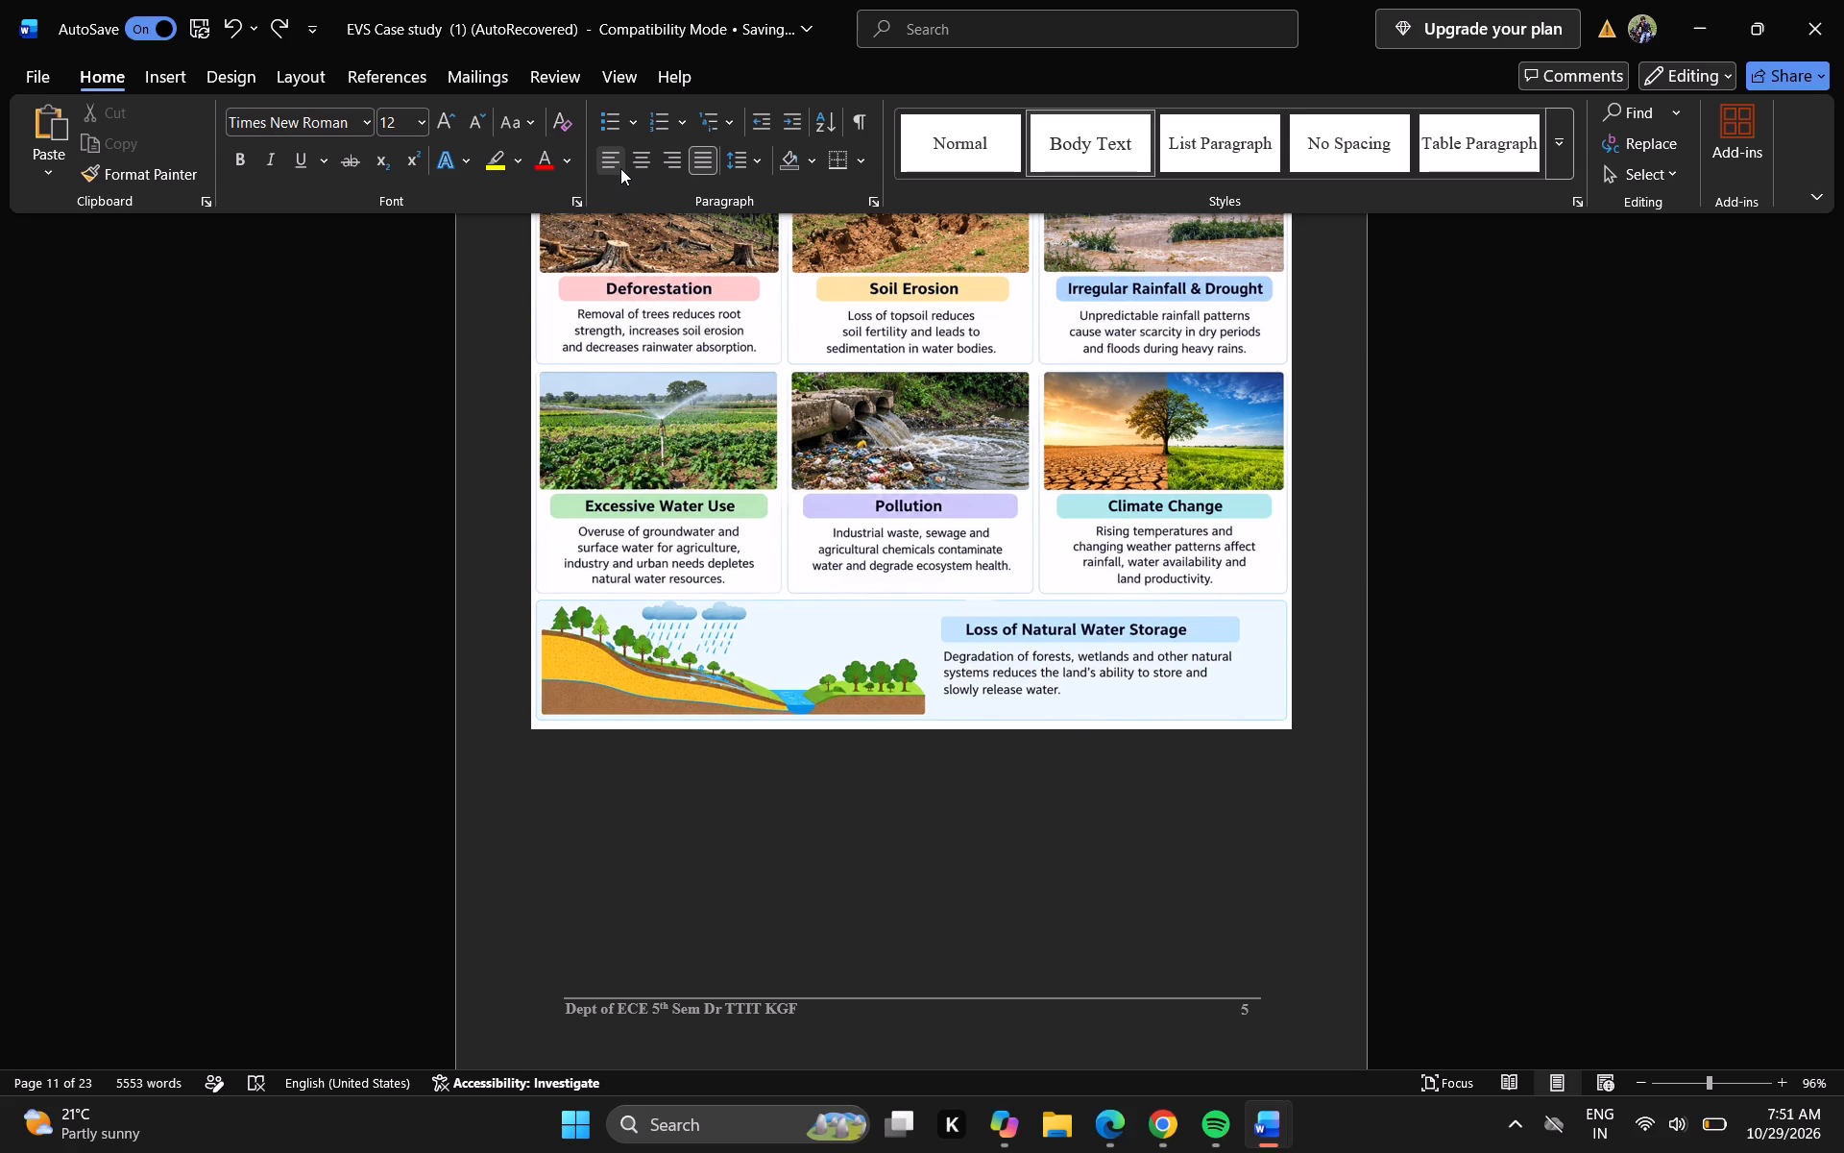
pyautogui.click(620, 168)
pyautogui.click(402, 112)
pyautogui.press('BackSpace')
pyautogui.write('14')
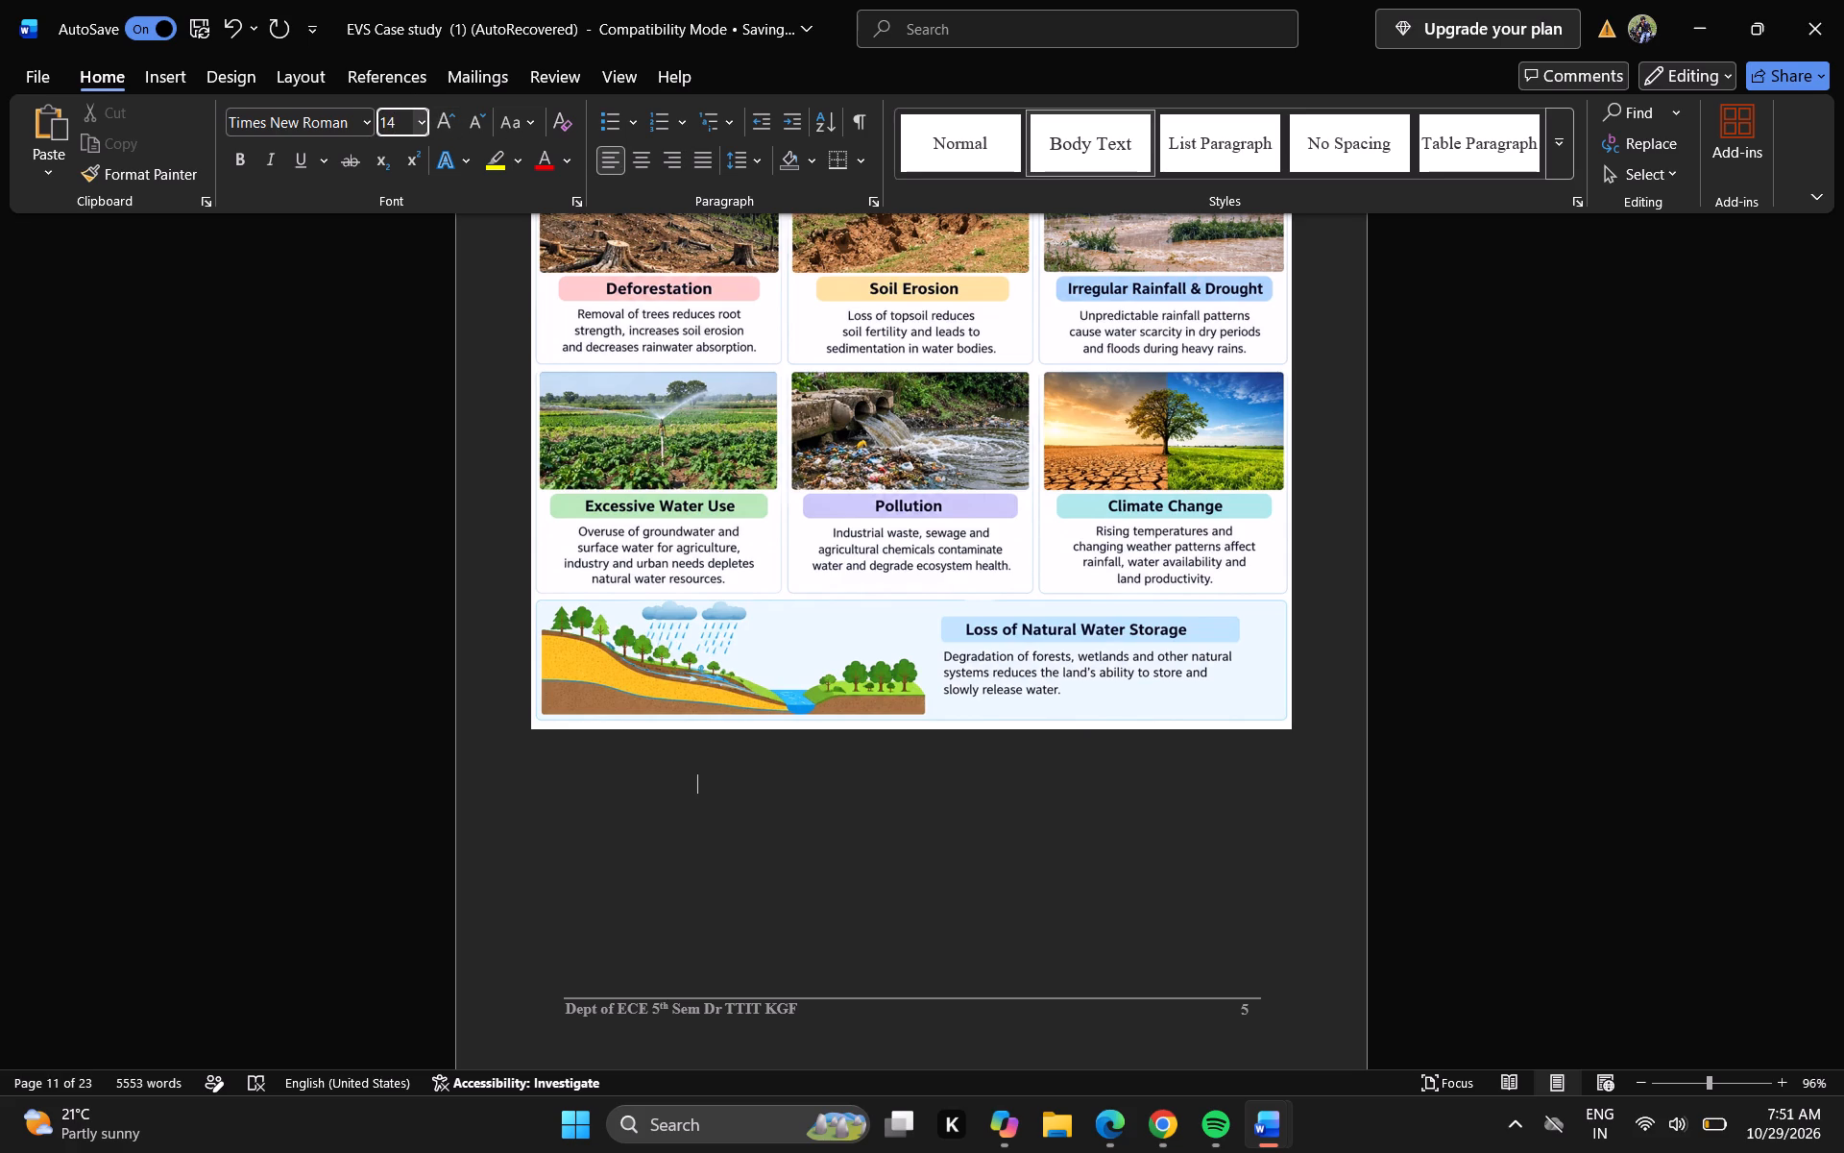
pyautogui.press('Return')
pyautogui.click(233, 150)
pyautogui.hotkey('ctrl', 'v')
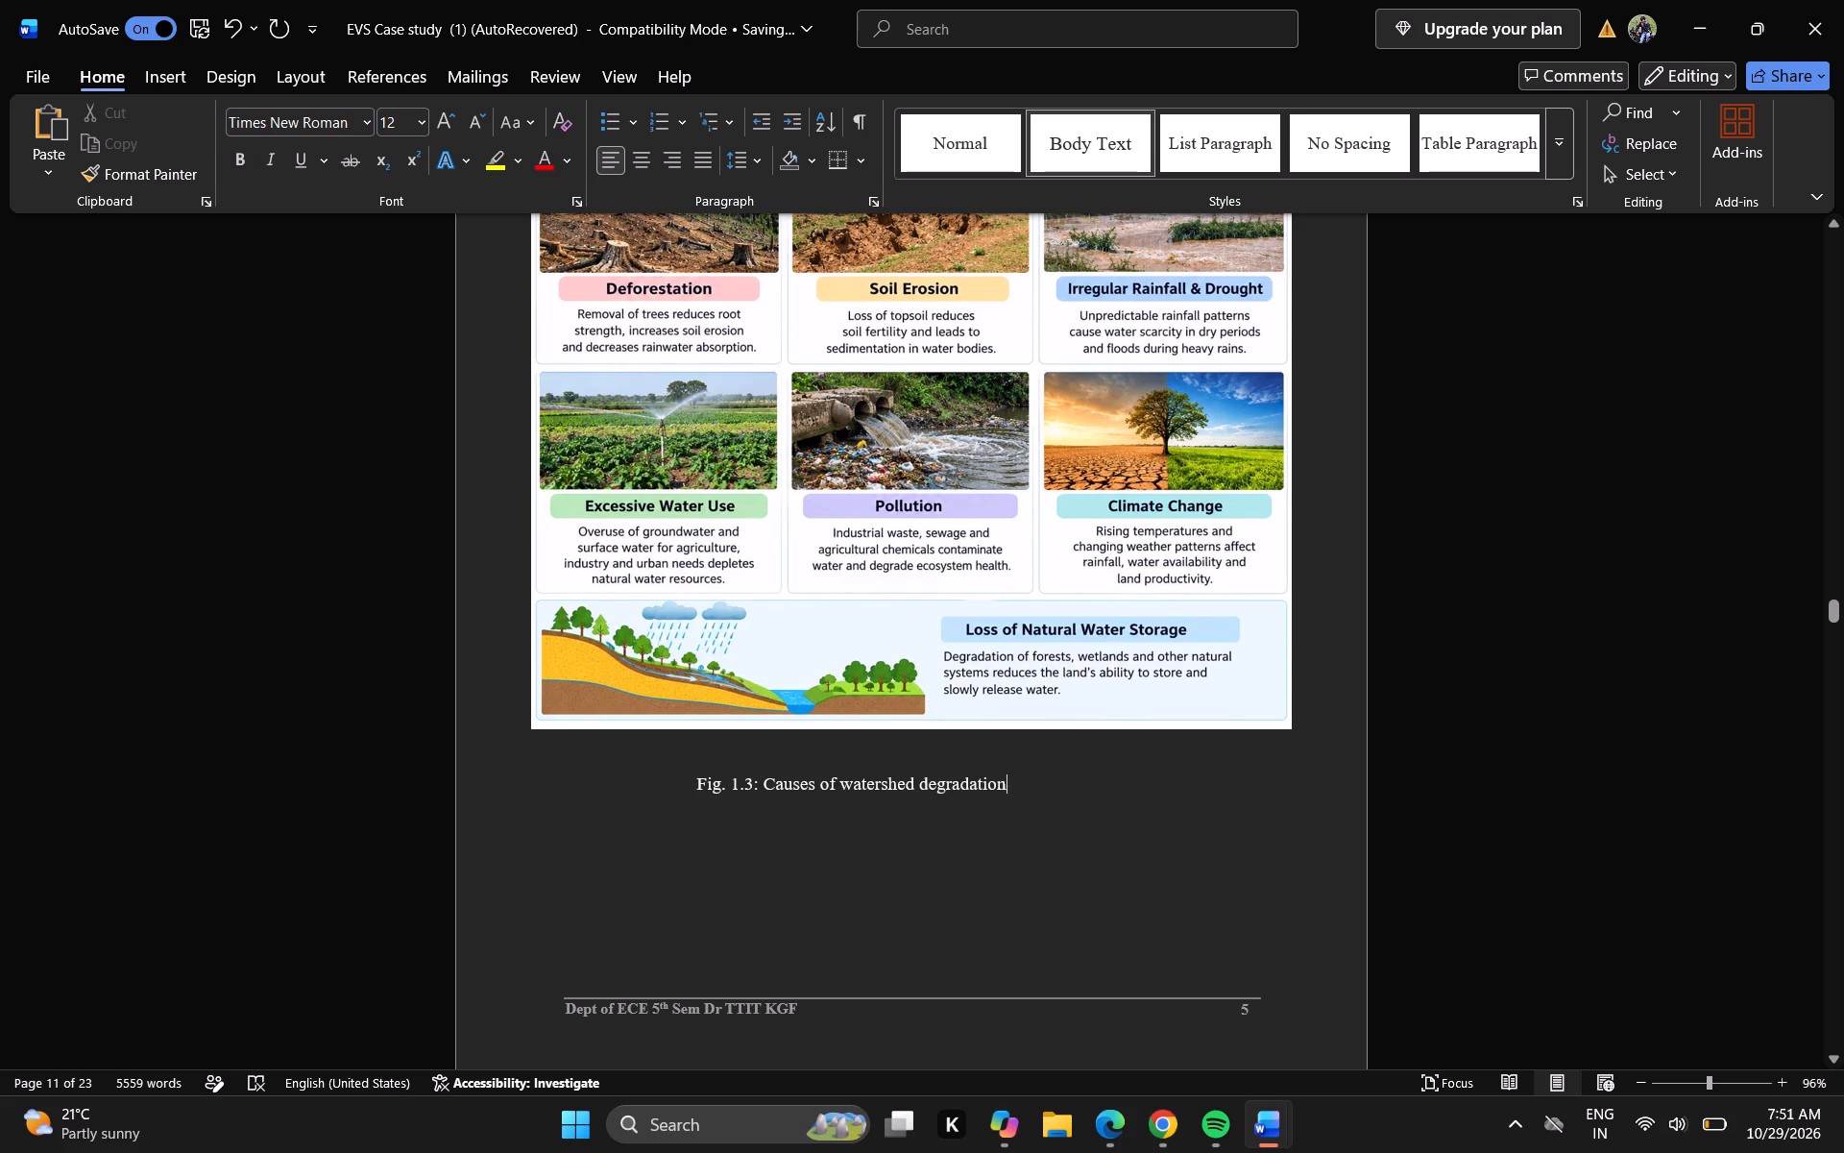
# Format the Fig. 1.3 caption as bold at 14 pt.
pyautogui.moveTo(688, 781); pyautogui.dragTo(1042, 808)
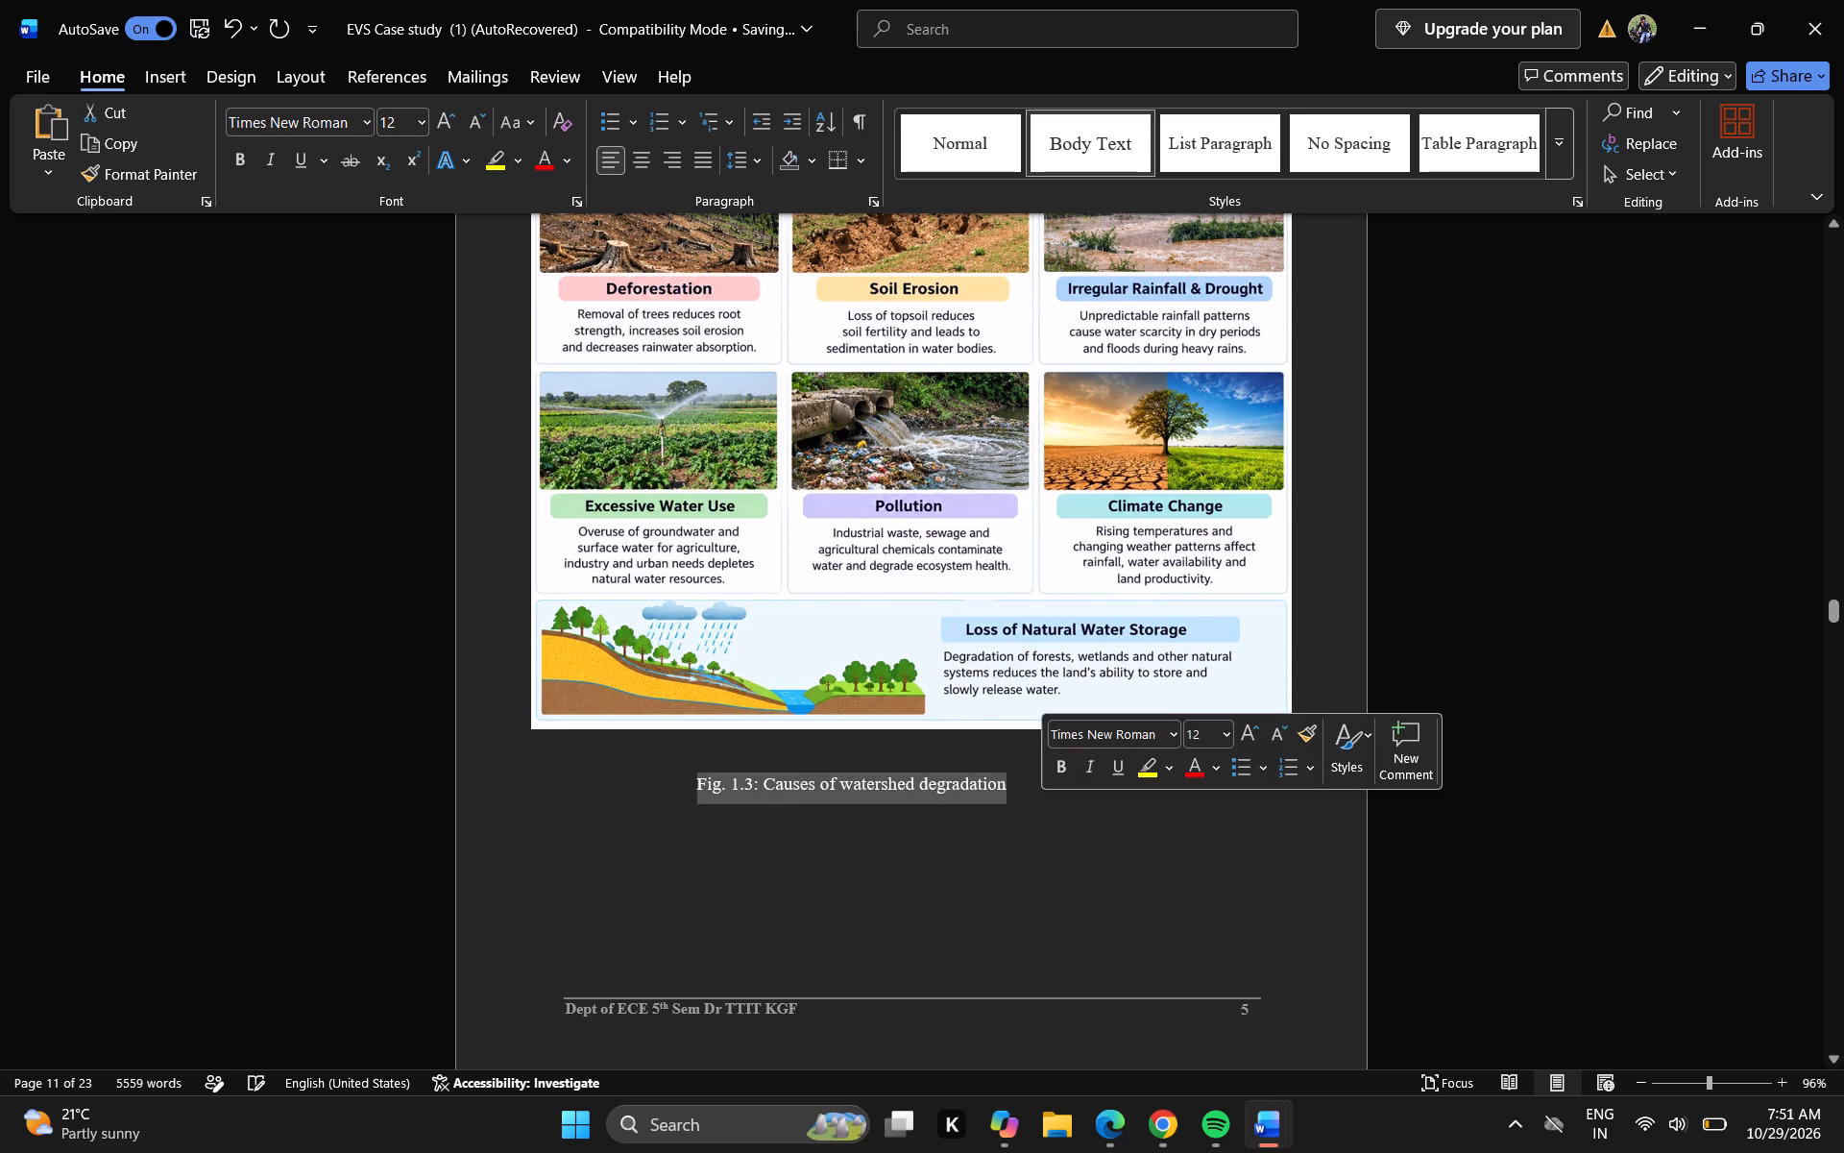
pyautogui.click(1060, 770)
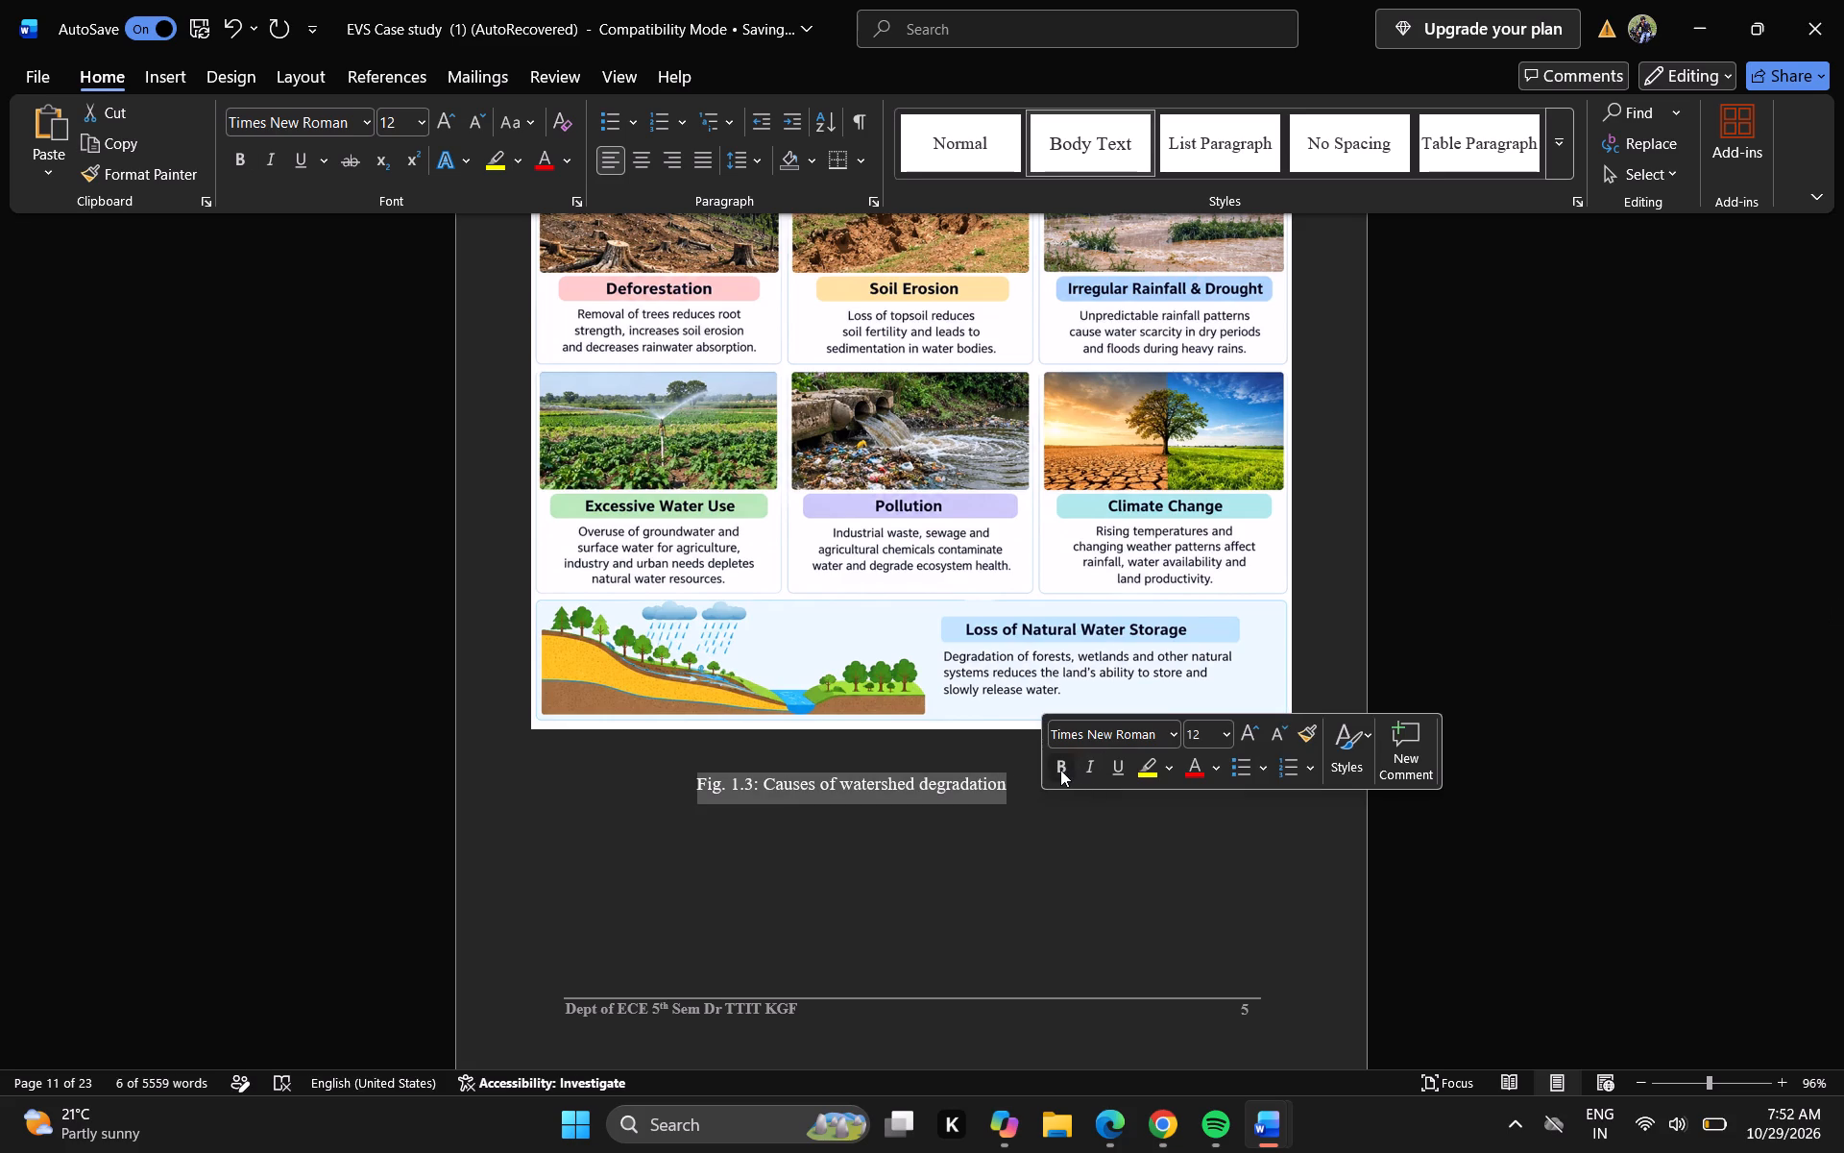
pyautogui.click(1204, 730)
pyautogui.press('BackSpace')
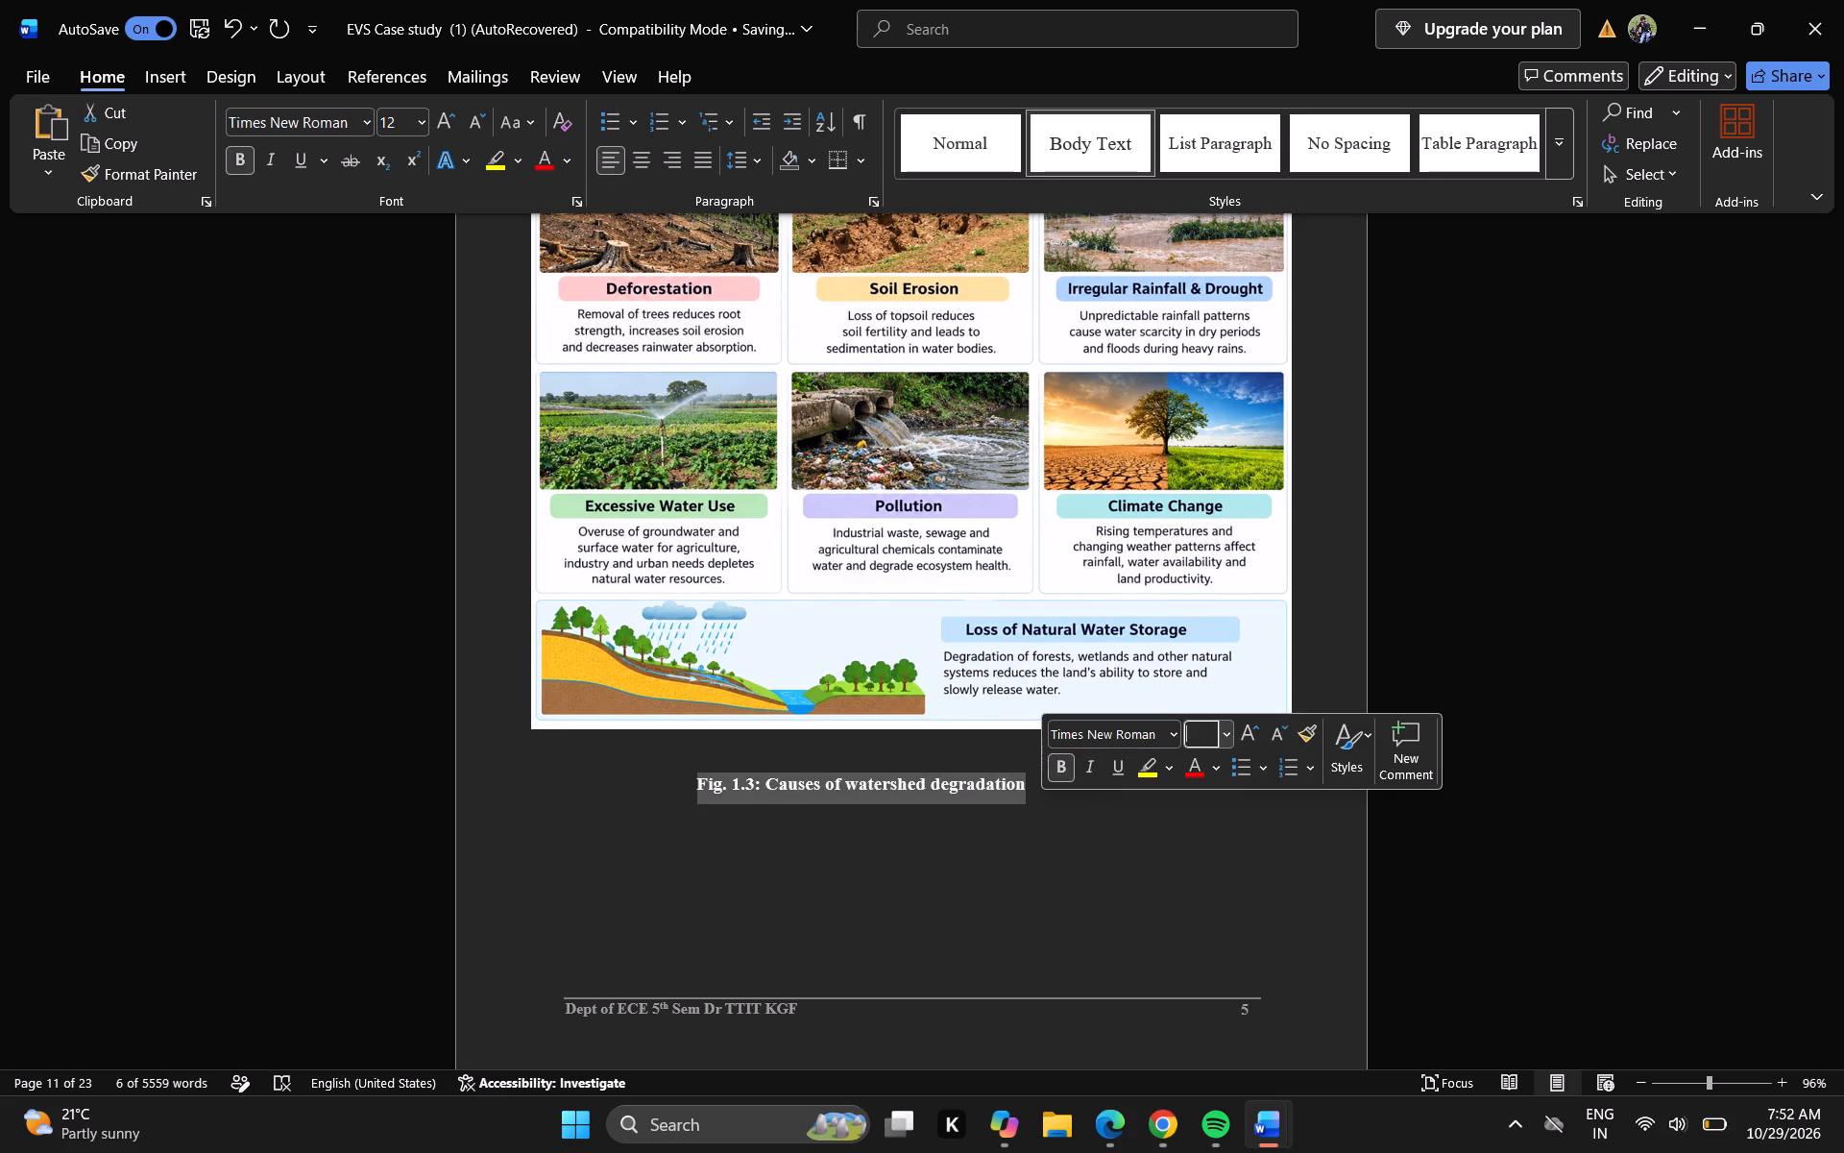
pyautogui.write('14')
pyautogui.press('Return')
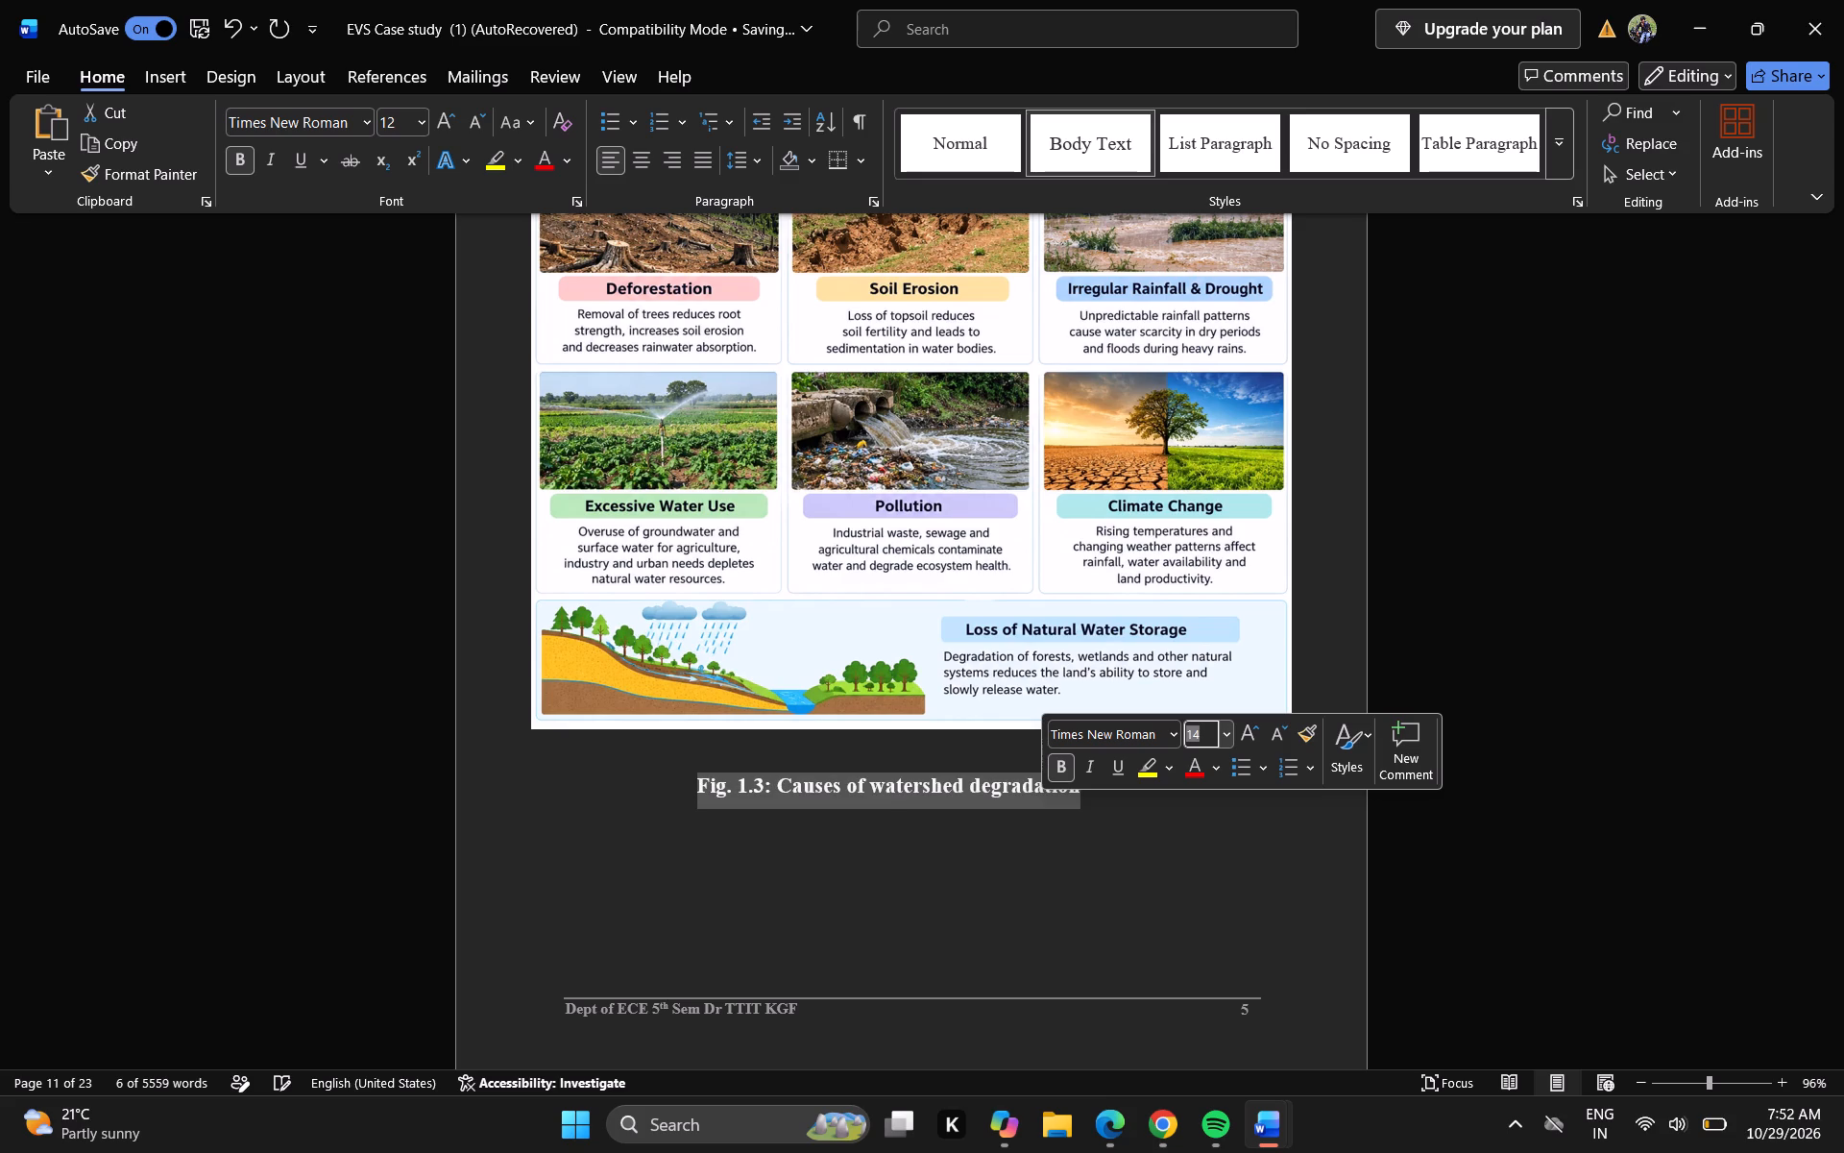
# Replace the last word of the Fig. 1.3 caption with "management".
pyautogui.click(1128, 818)
pyautogui.click(1096, 789)
pyautogui.press('BackSpace')
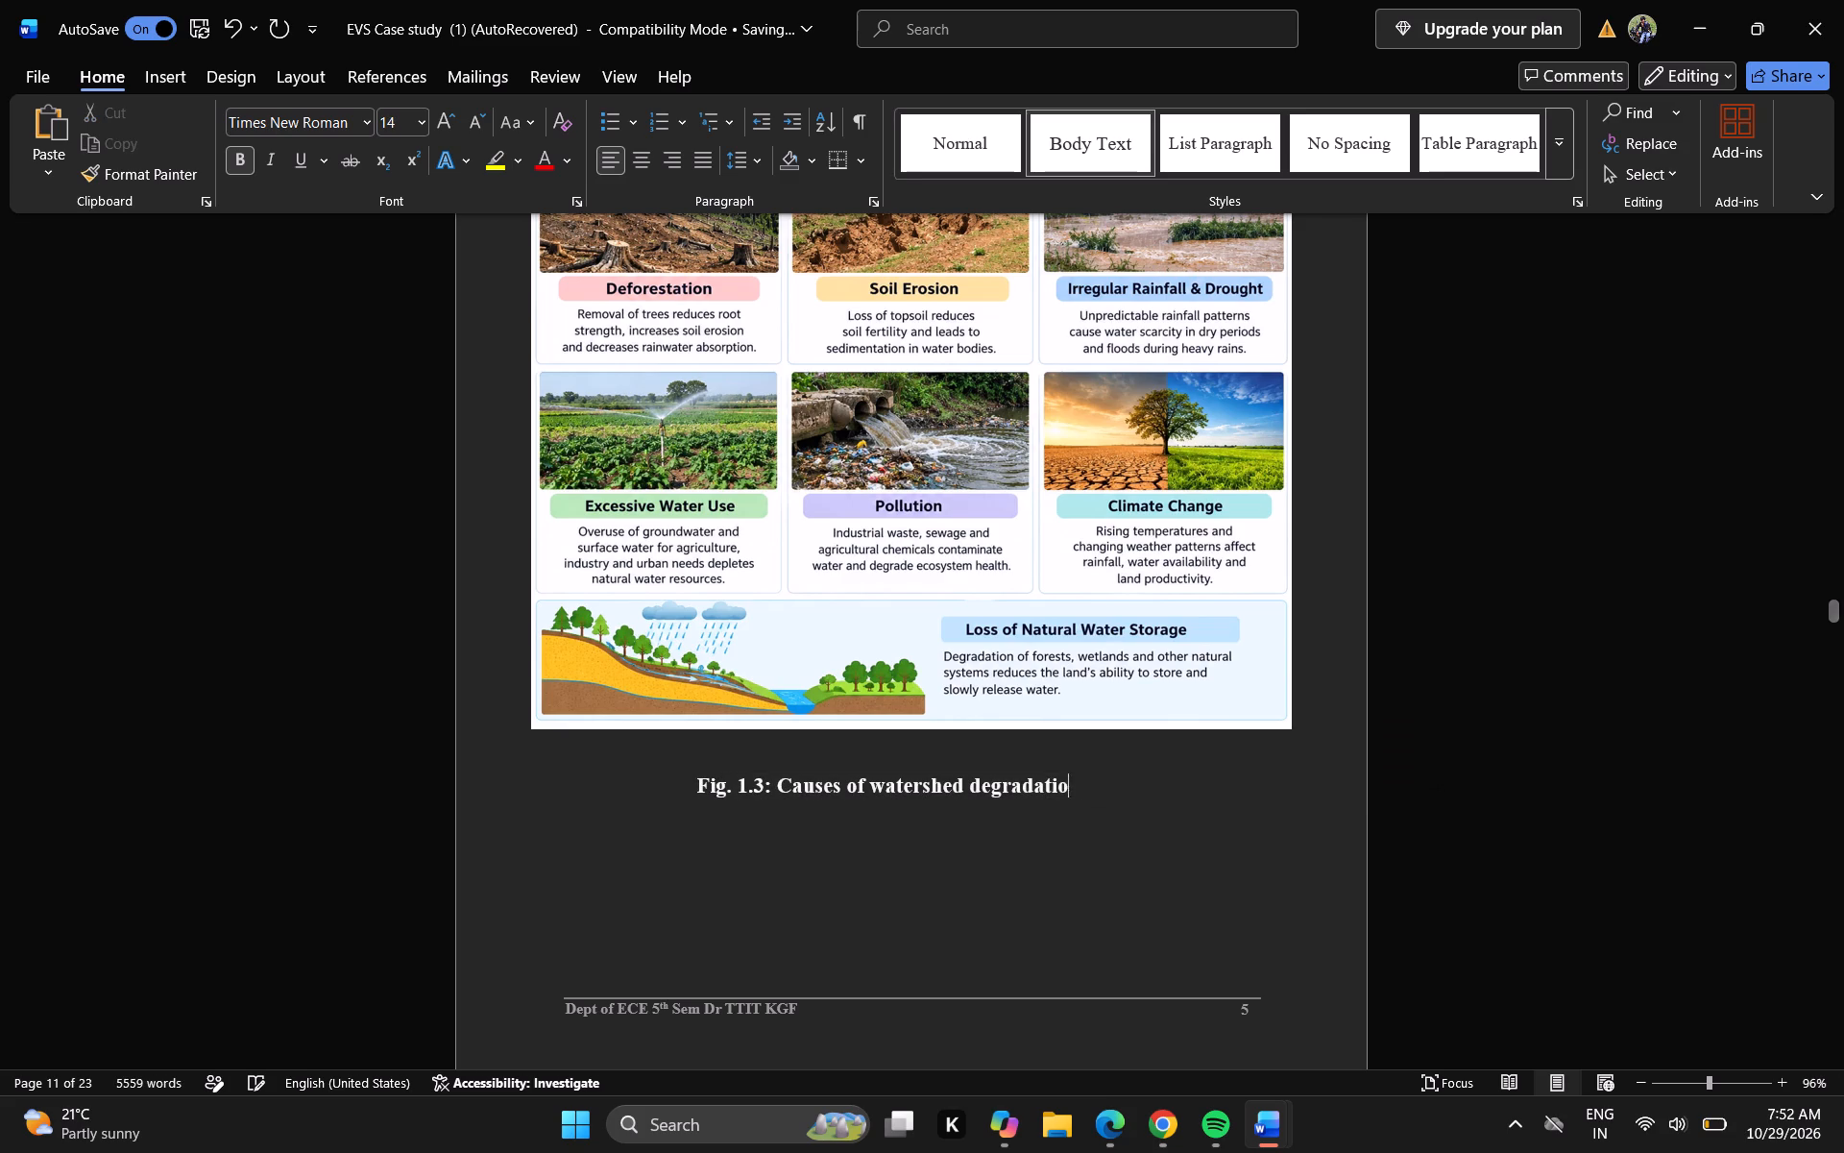
pyautogui.press('BackSpace')
pyautogui.press('BackSpace')
pyautogui.press('BackSpace')
pyautogui.press('BackSpace')
pyautogui.press('BackSpace')
pyautogui.press('BackSpace')
pyautogui.press('BackSpace')
pyautogui.press('BackSpace')
pyautogui.press('BackSpace')
pyautogui.press('BackSpace')
pyautogui.write('mana')
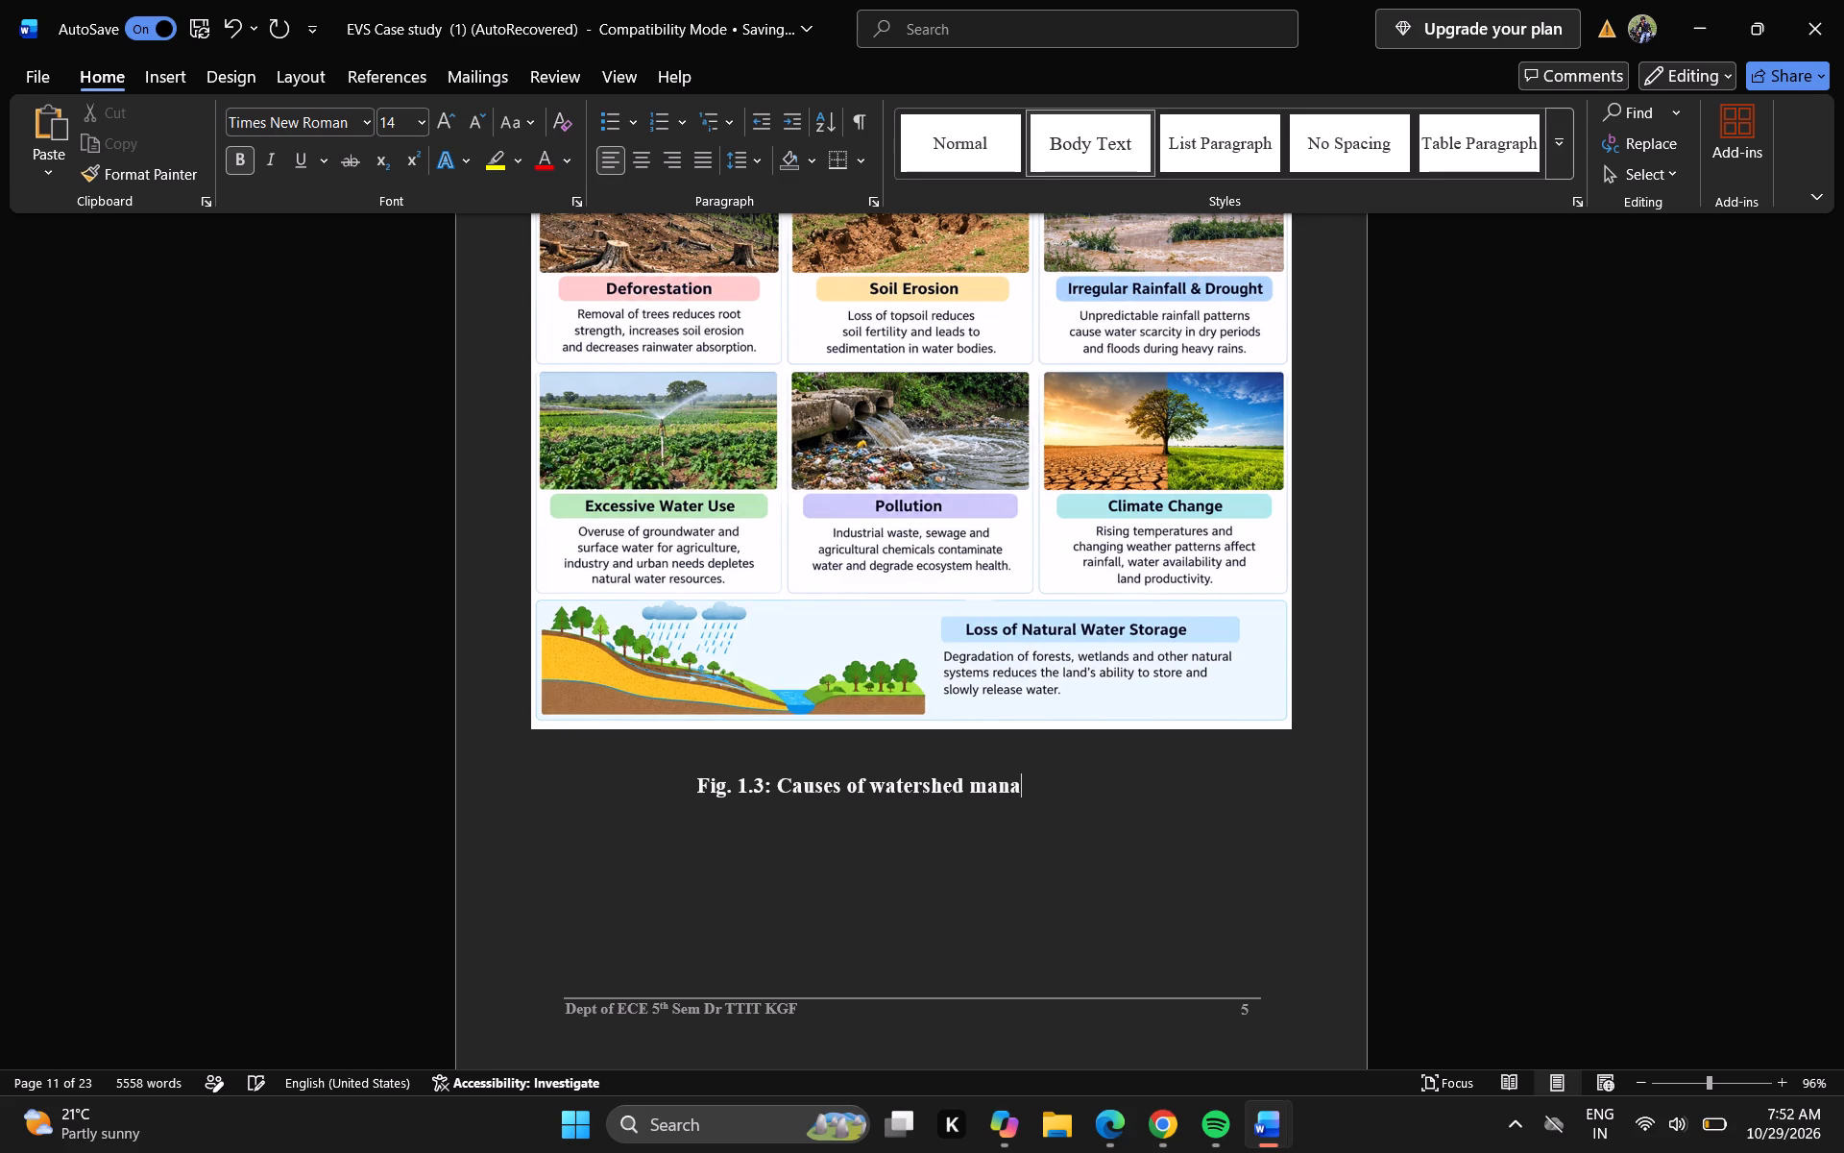
pyautogui.write('gement')
# Review the remaining forest fire text between the Fig. 1.3 caption and the EFFECTS OF FOREST FIRES section.
pyautogui.doubleClick(1834, 1049)
pyautogui.tripleClick(1837, 1049)
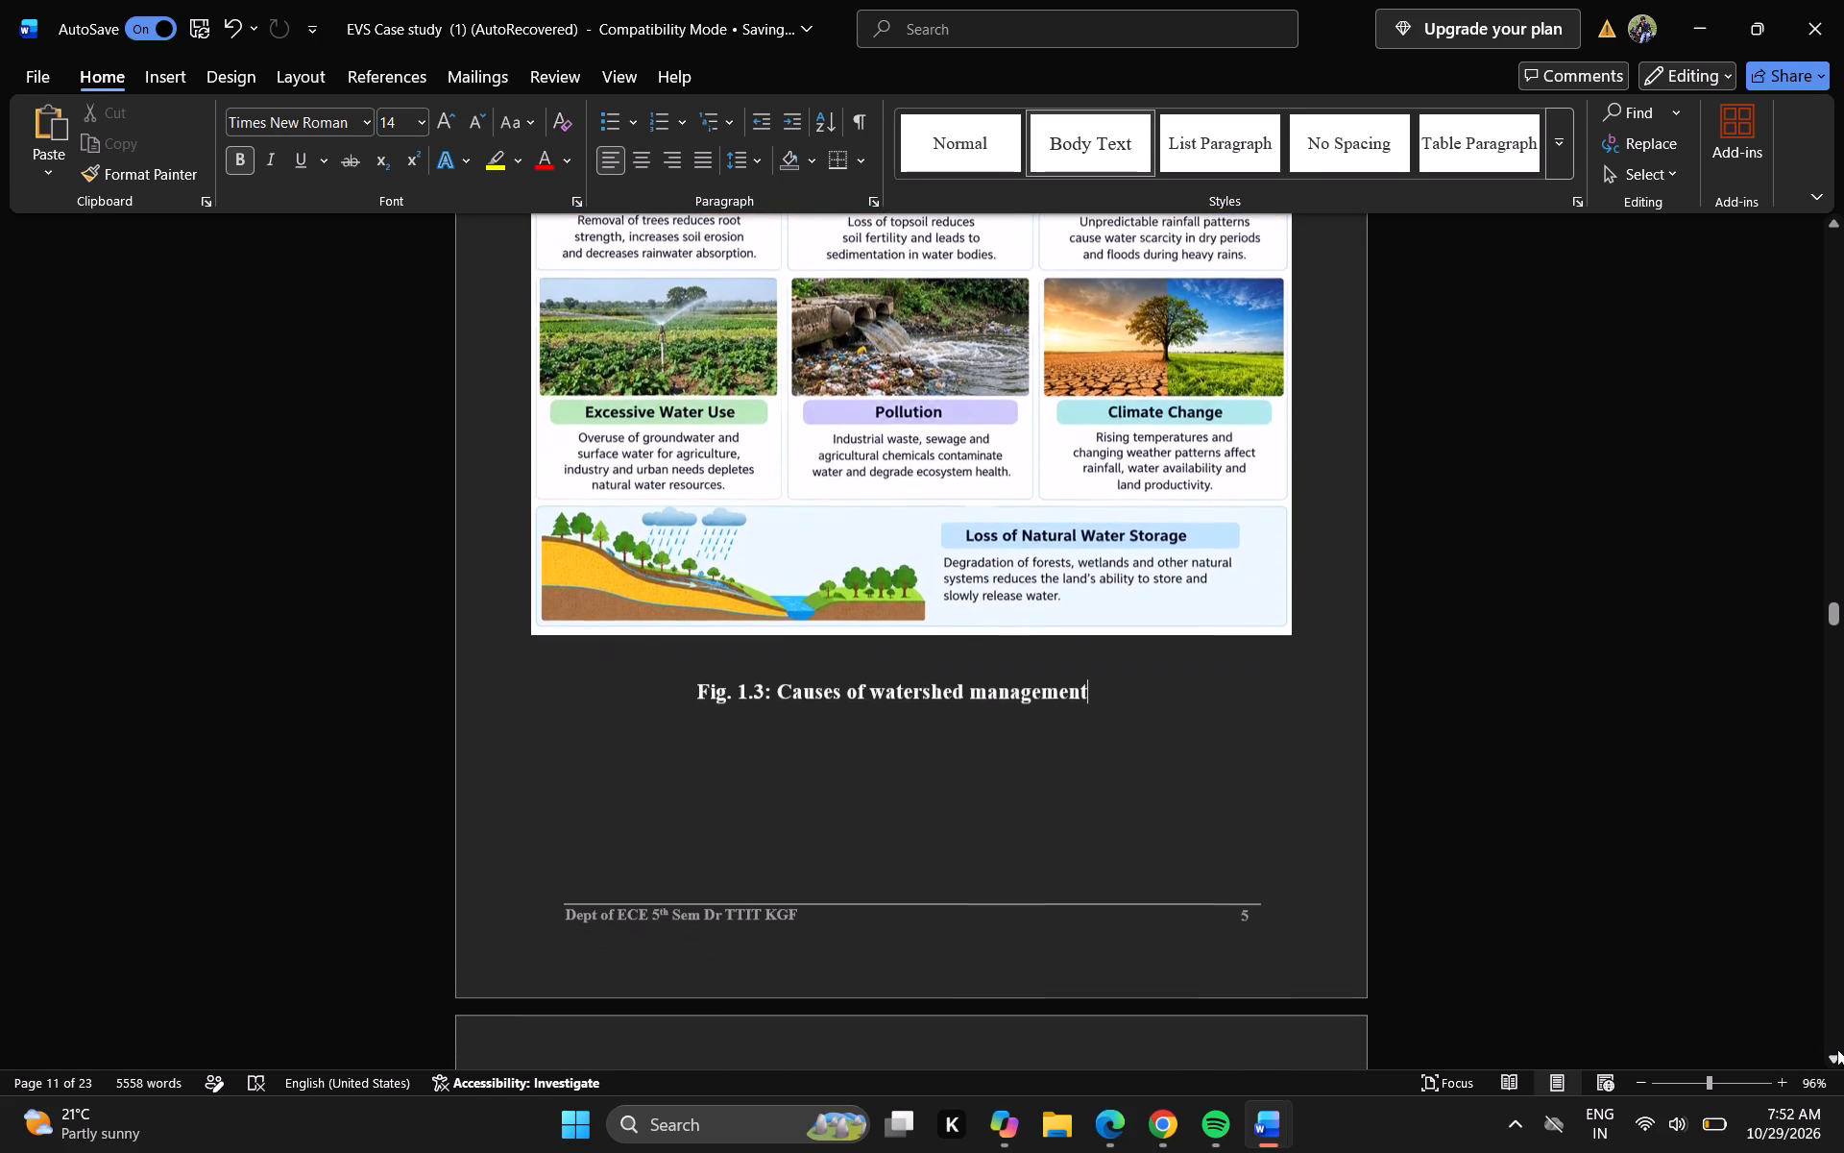
pyautogui.tripleClick(1837, 1049)
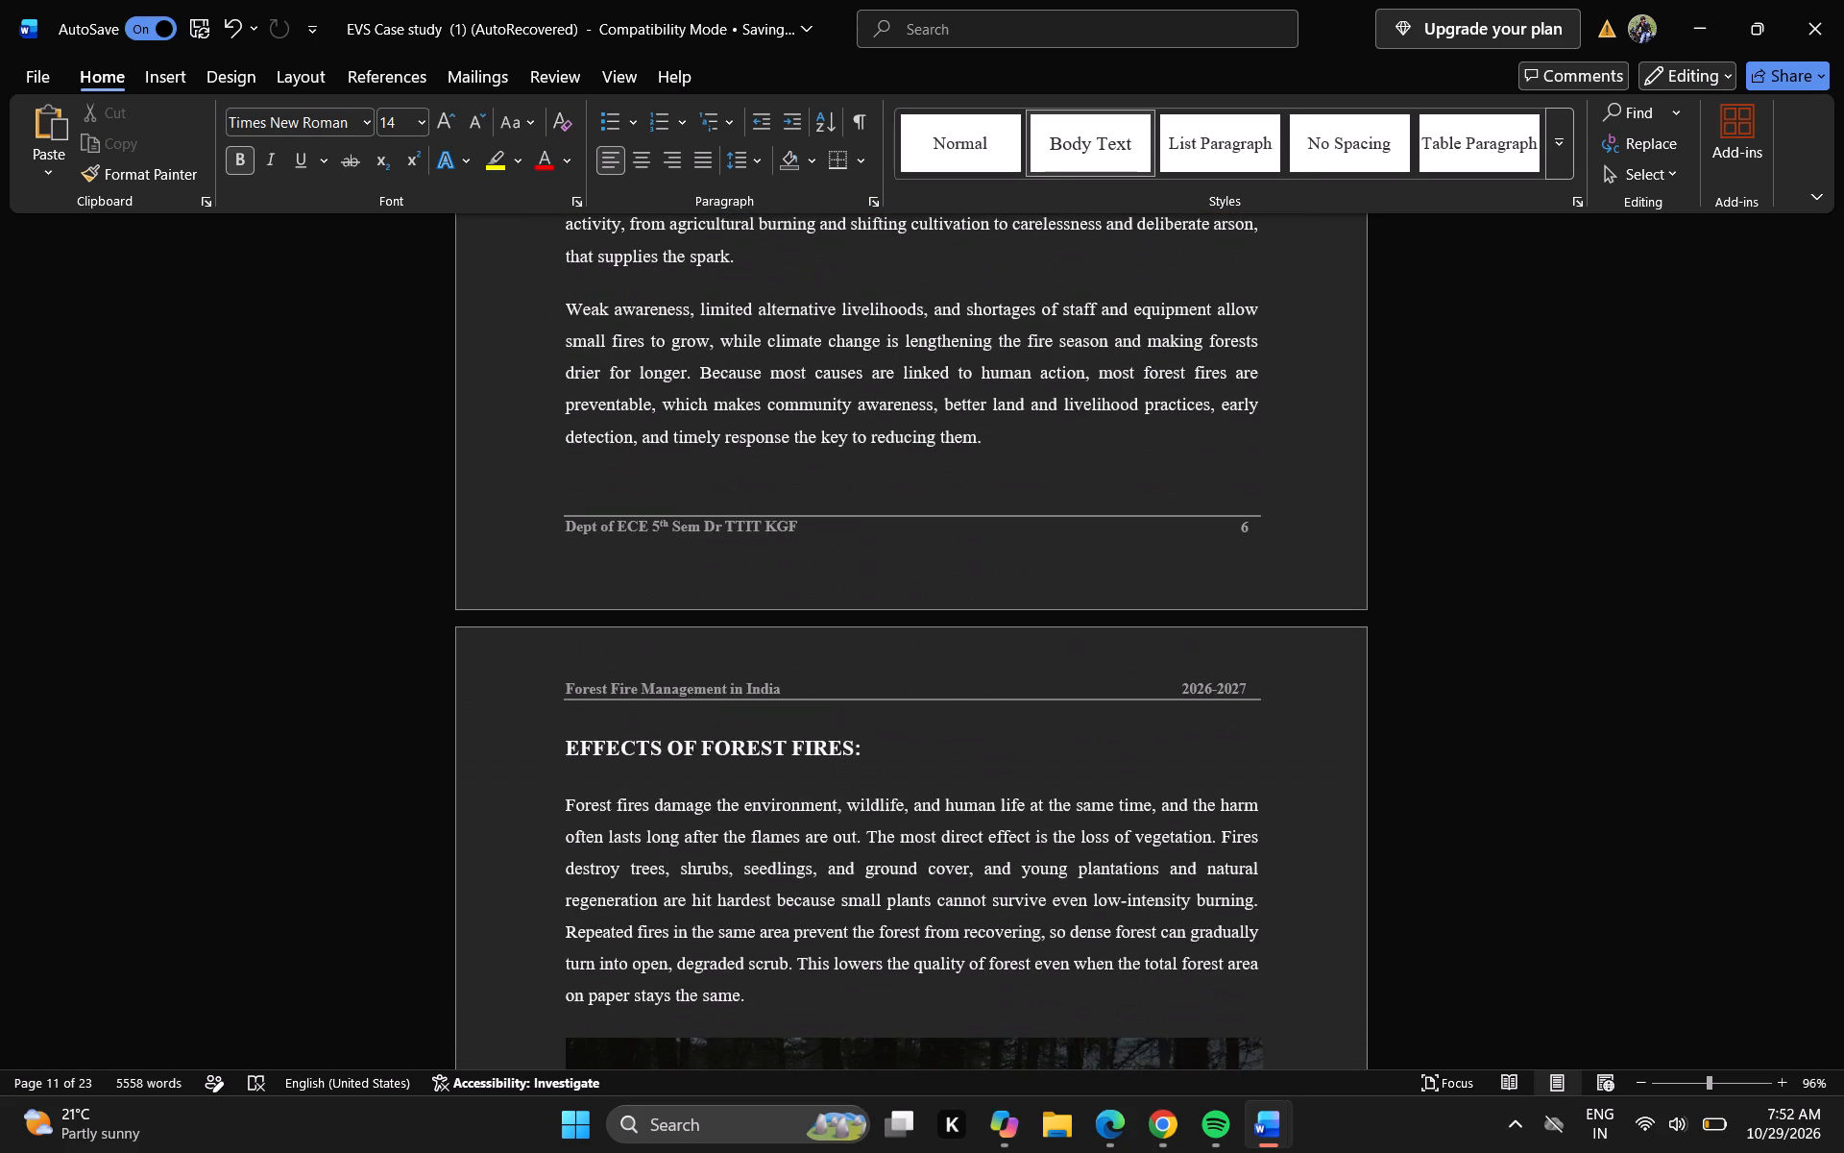
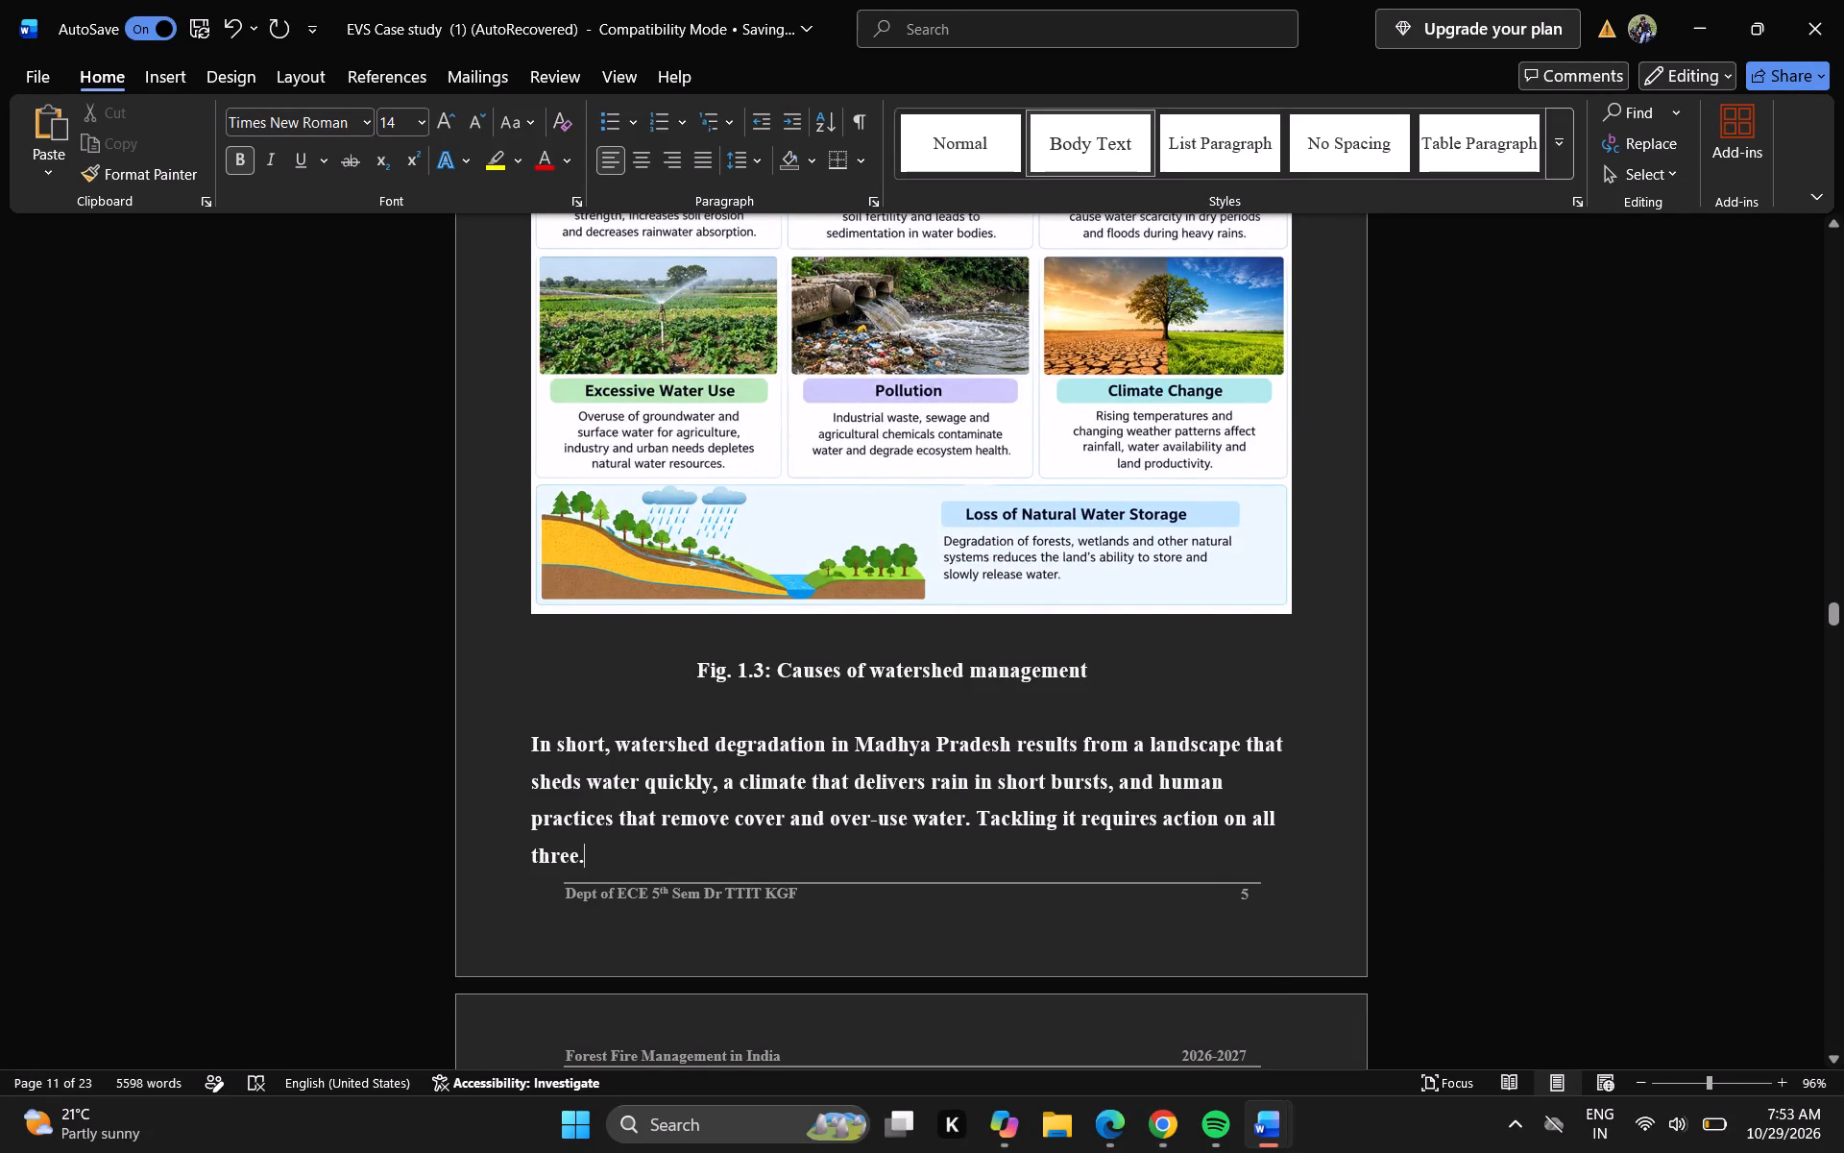
# Remove the bold from the "In short, watershed degradation in Madhya Pradesh" paragraph below the Fig. 1.3 caption and set it to 12 pt.
pyautogui.moveTo(524, 743); pyautogui.dragTo(657, 882)
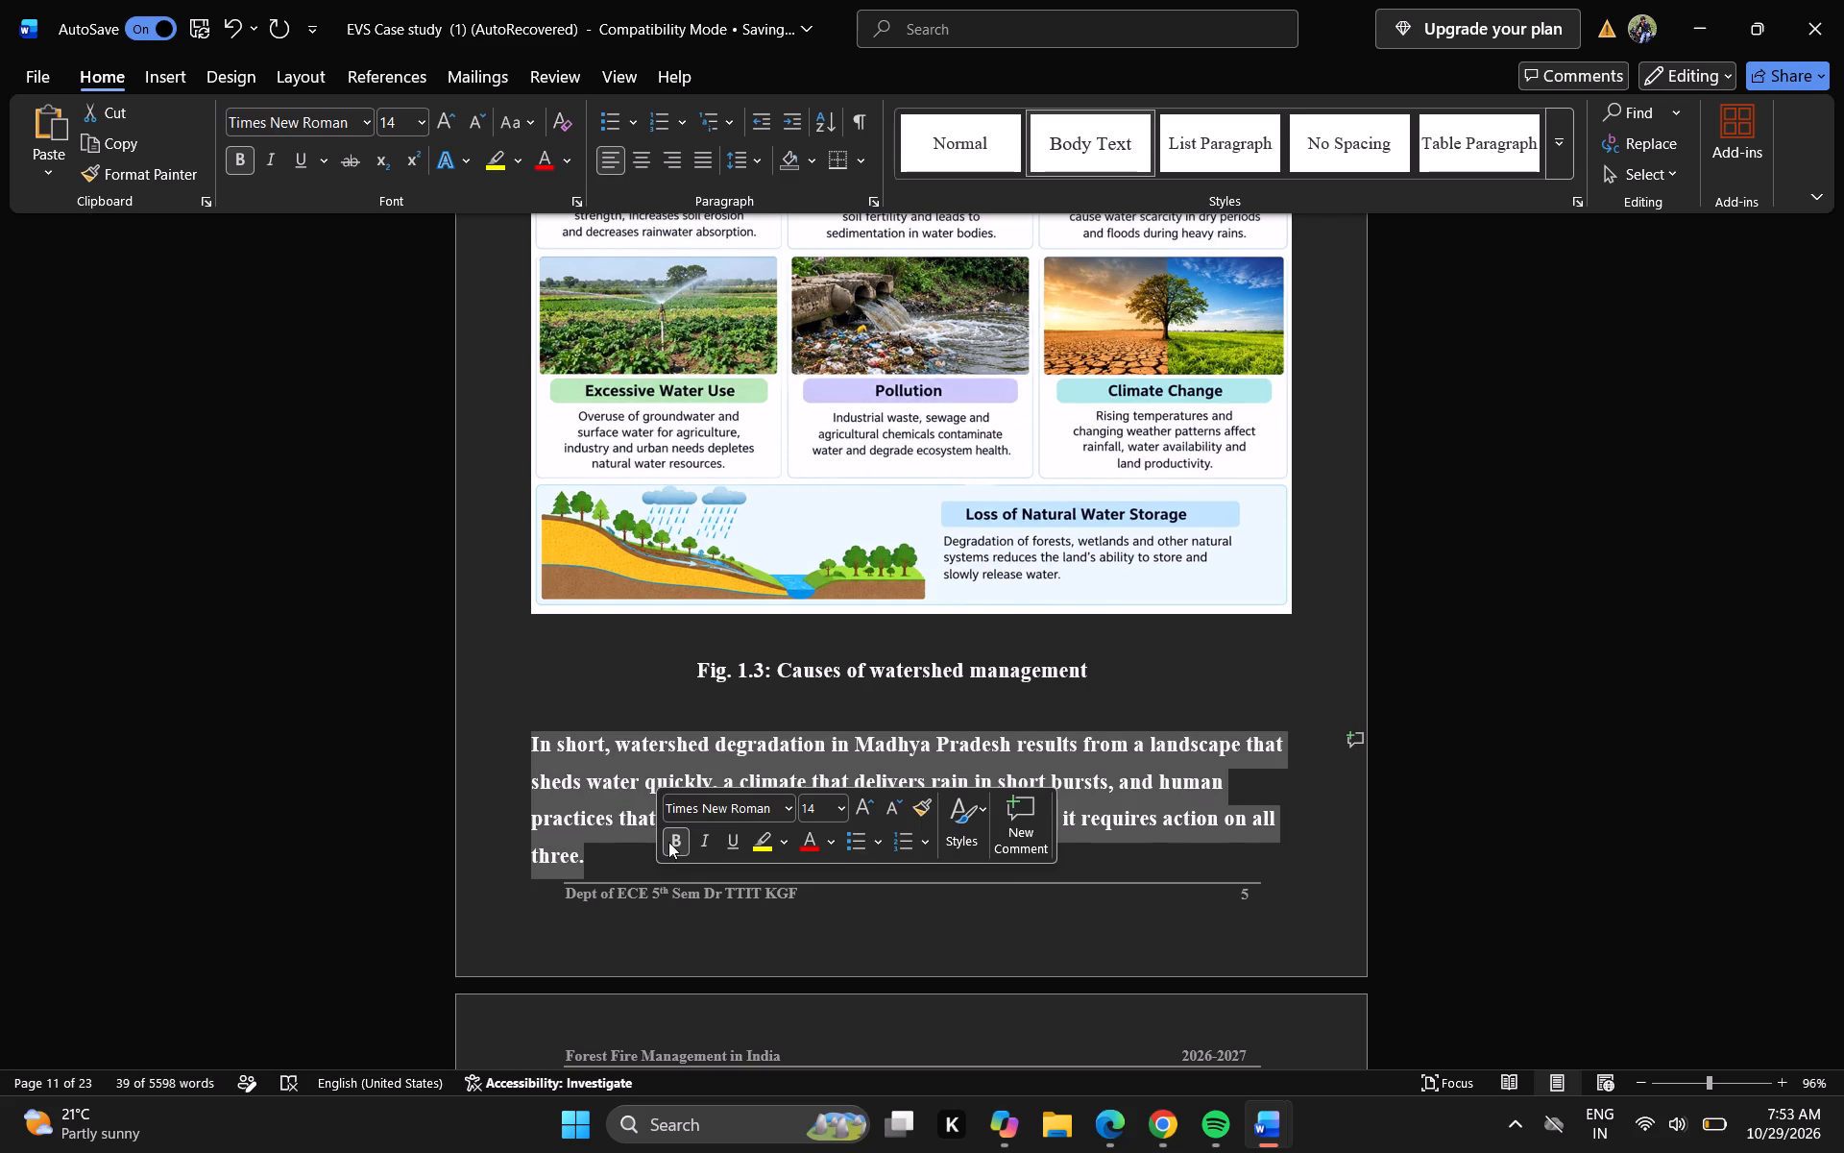
pyautogui.click(668, 842)
pyautogui.click(819, 795)
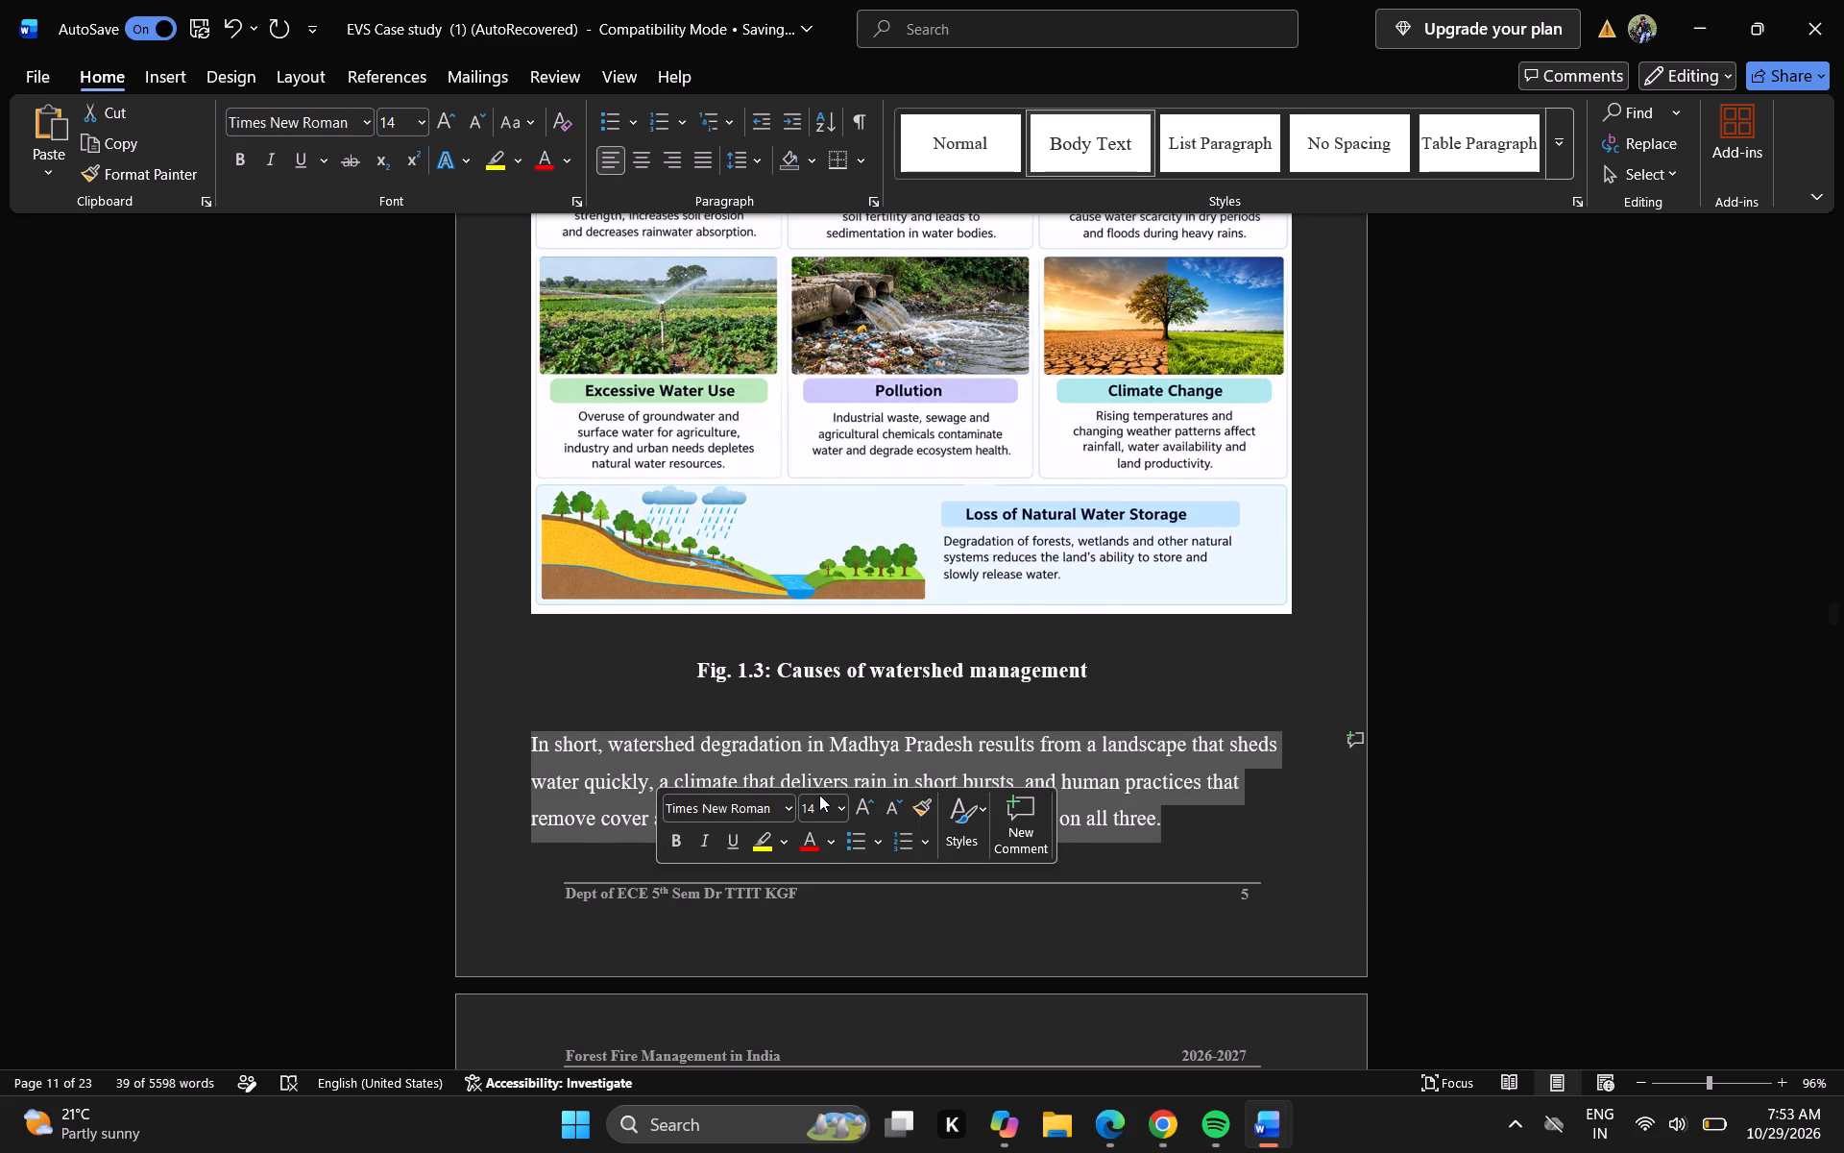
pyautogui.click(819, 807)
# Set the "In short, watershed degradation in Madhya Pradesh" paragraph below the Fig. 1.3 caption to 12 pt.
pyautogui.press('BackSpace')
pyautogui.press('BackSpace')
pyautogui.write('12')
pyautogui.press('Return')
pyautogui.click(1141, 855)
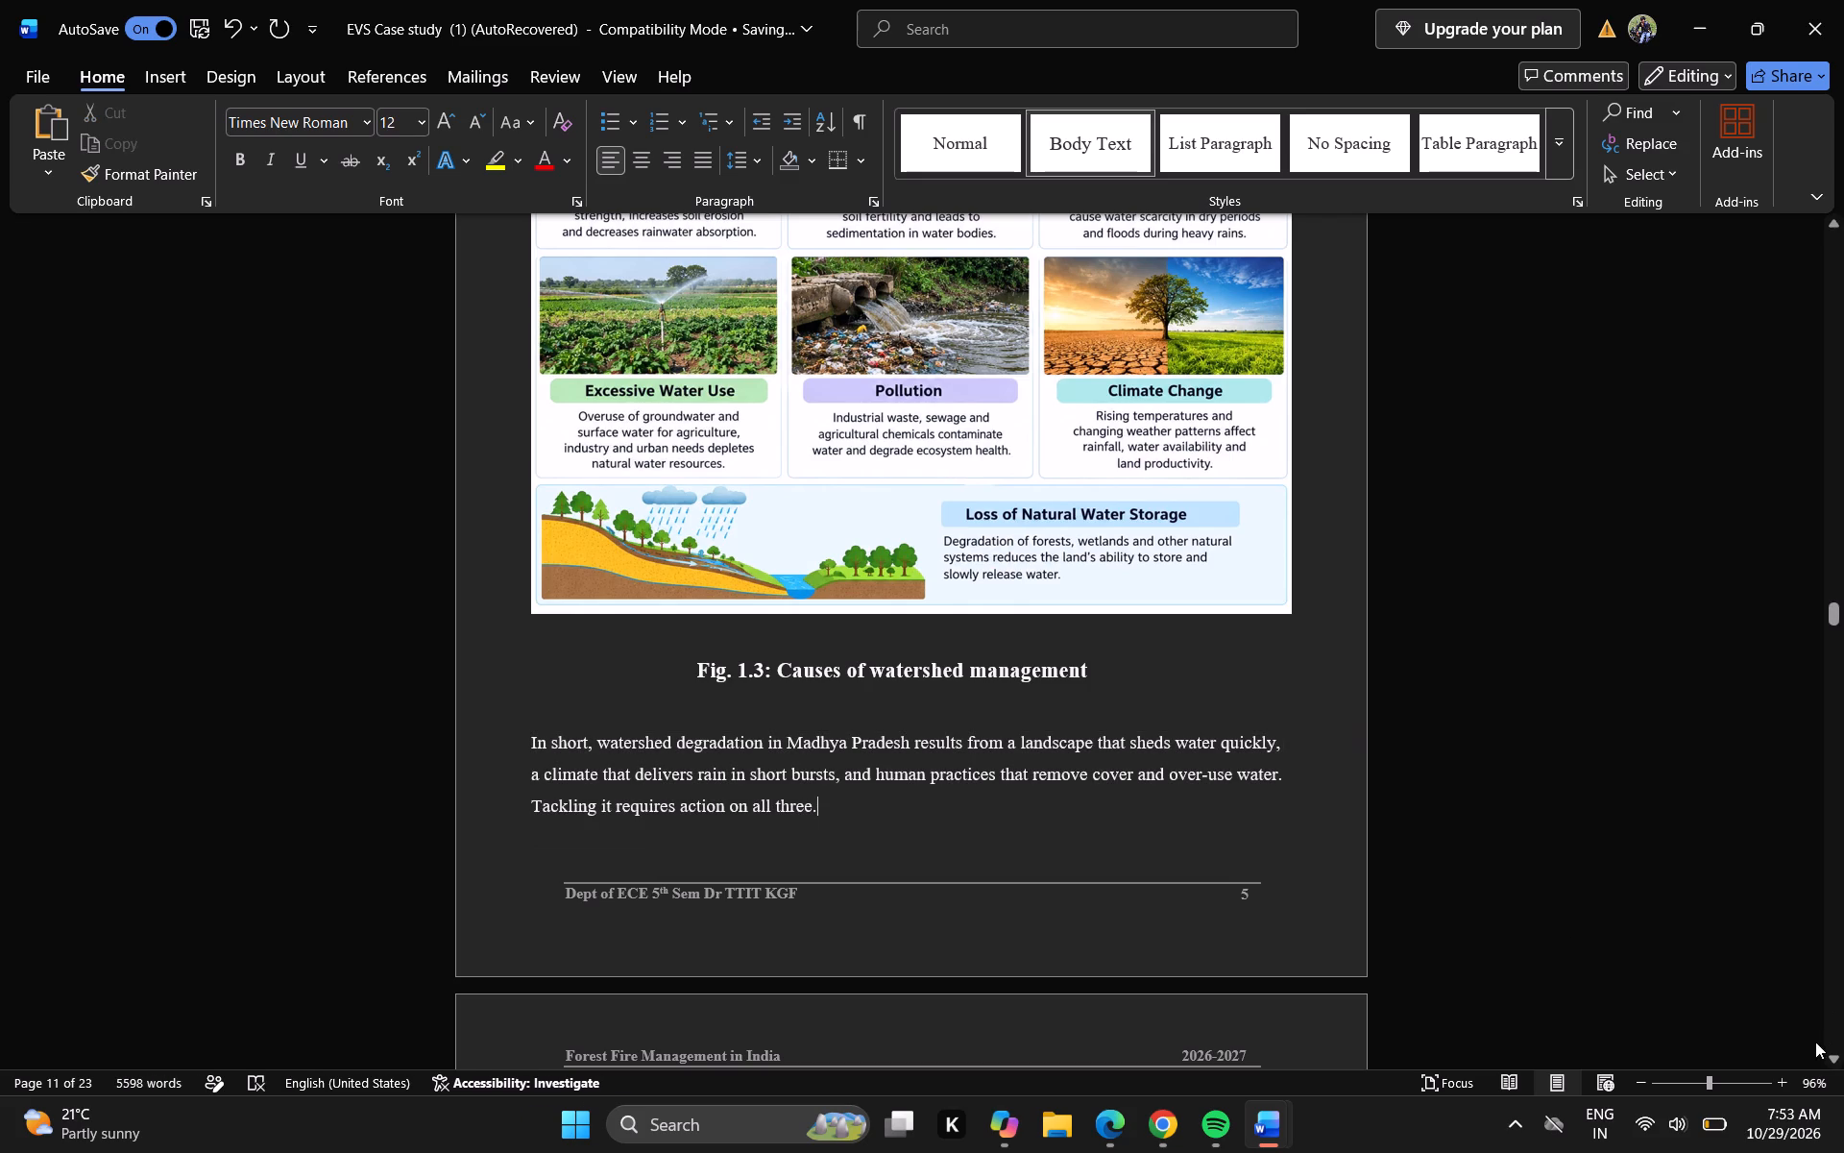
# Delete the remaining forest fire causes text on page 6, from "jhum in the Northeast" through "the key to reducing them.".
pyautogui.click(1843, 1046)
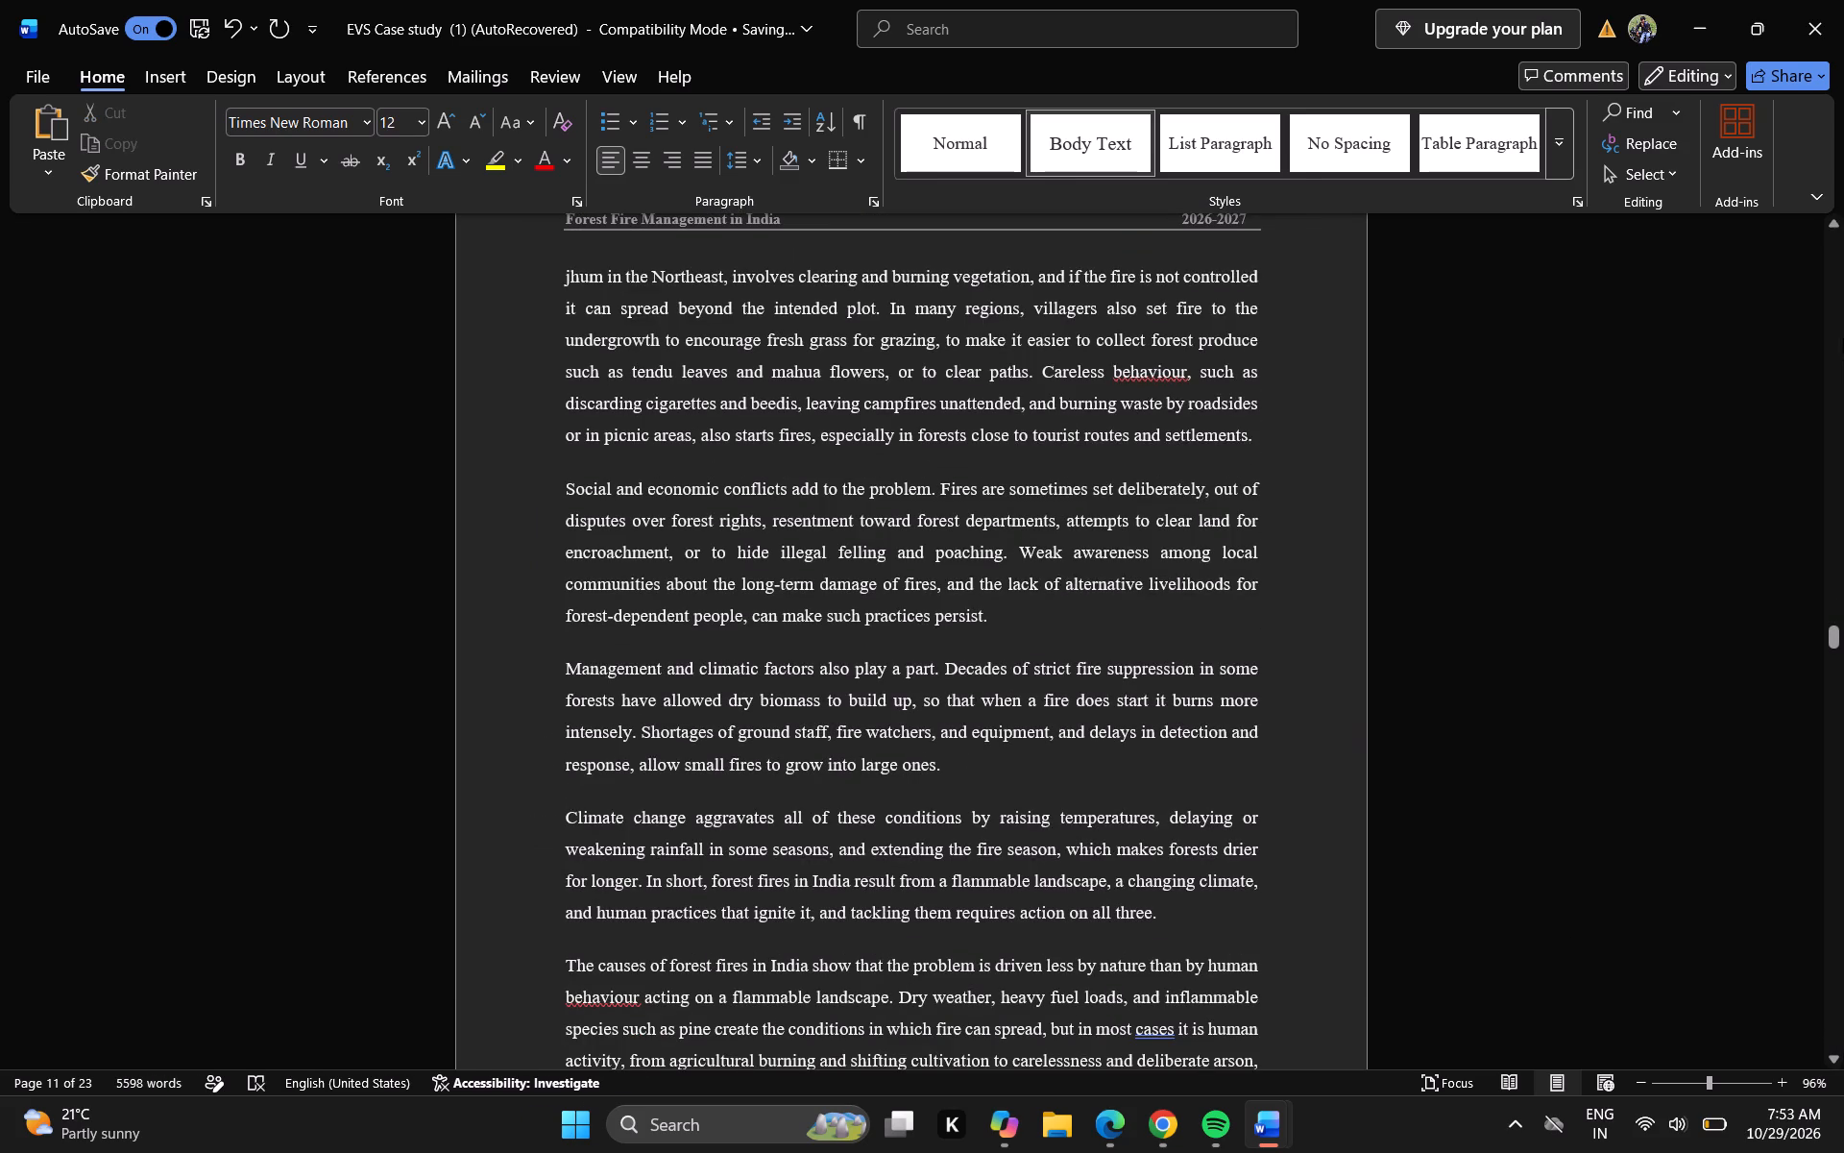
pyautogui.click(1833, 232)
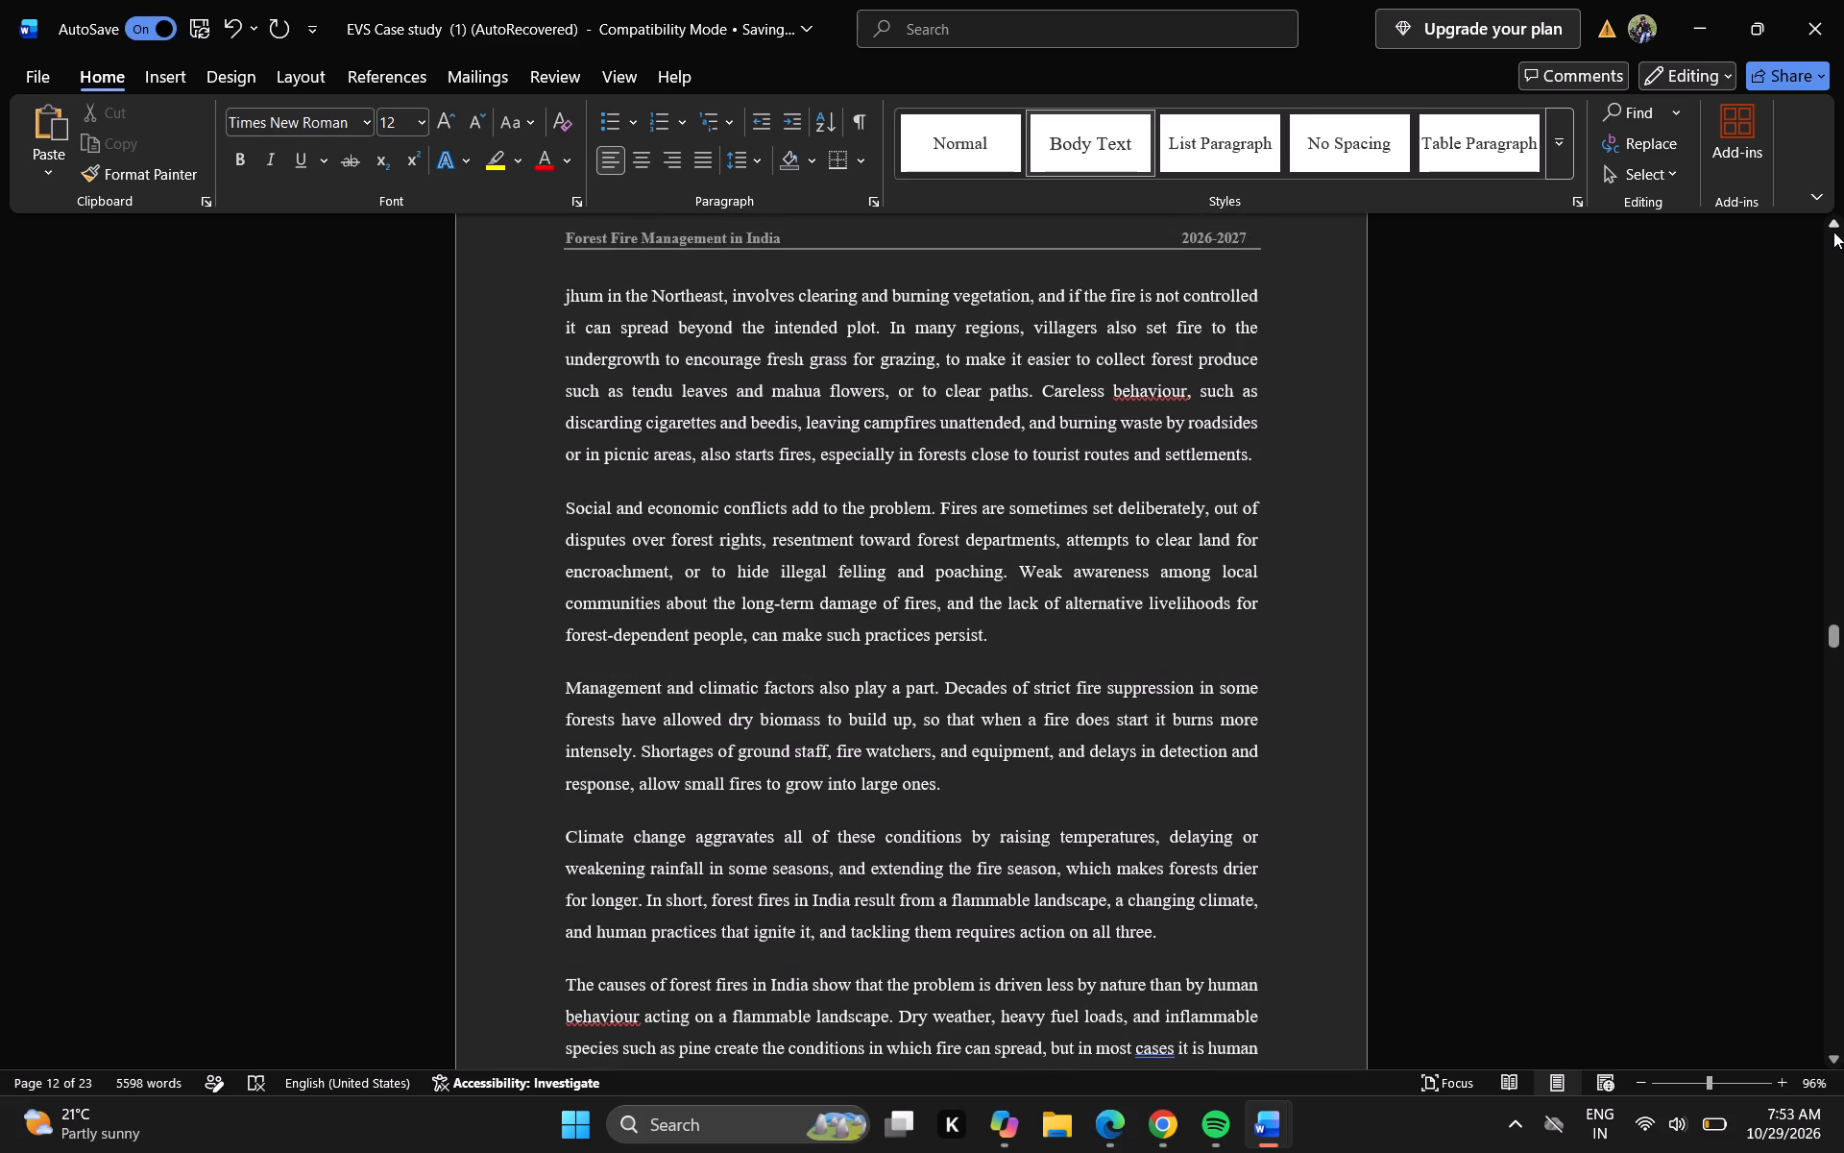
pyautogui.tripleClick(1833, 232)
pyautogui.tripleClick(1833, 232)
pyautogui.tripleClick(1833, 232)
pyautogui.click(1833, 232)
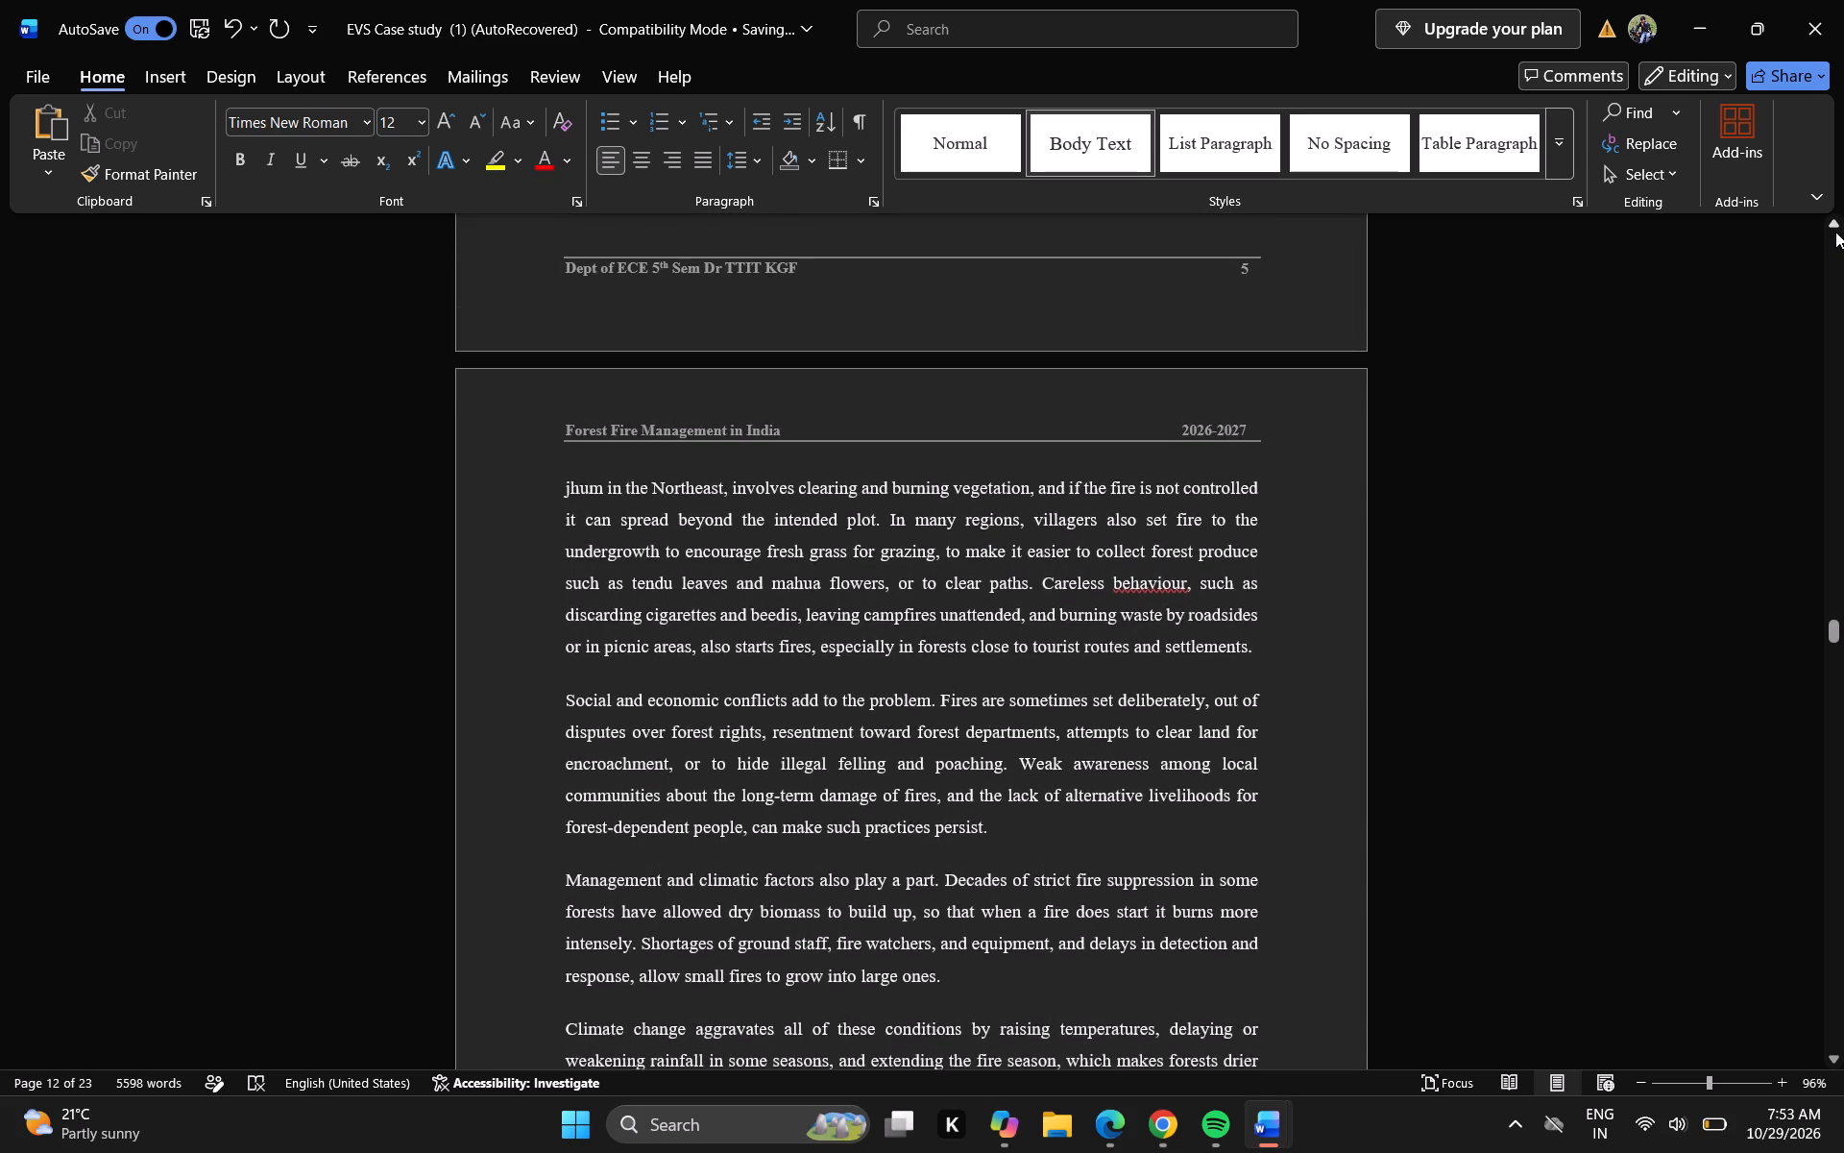
pyautogui.tripleClick(1835, 232)
pyautogui.click(1835, 232)
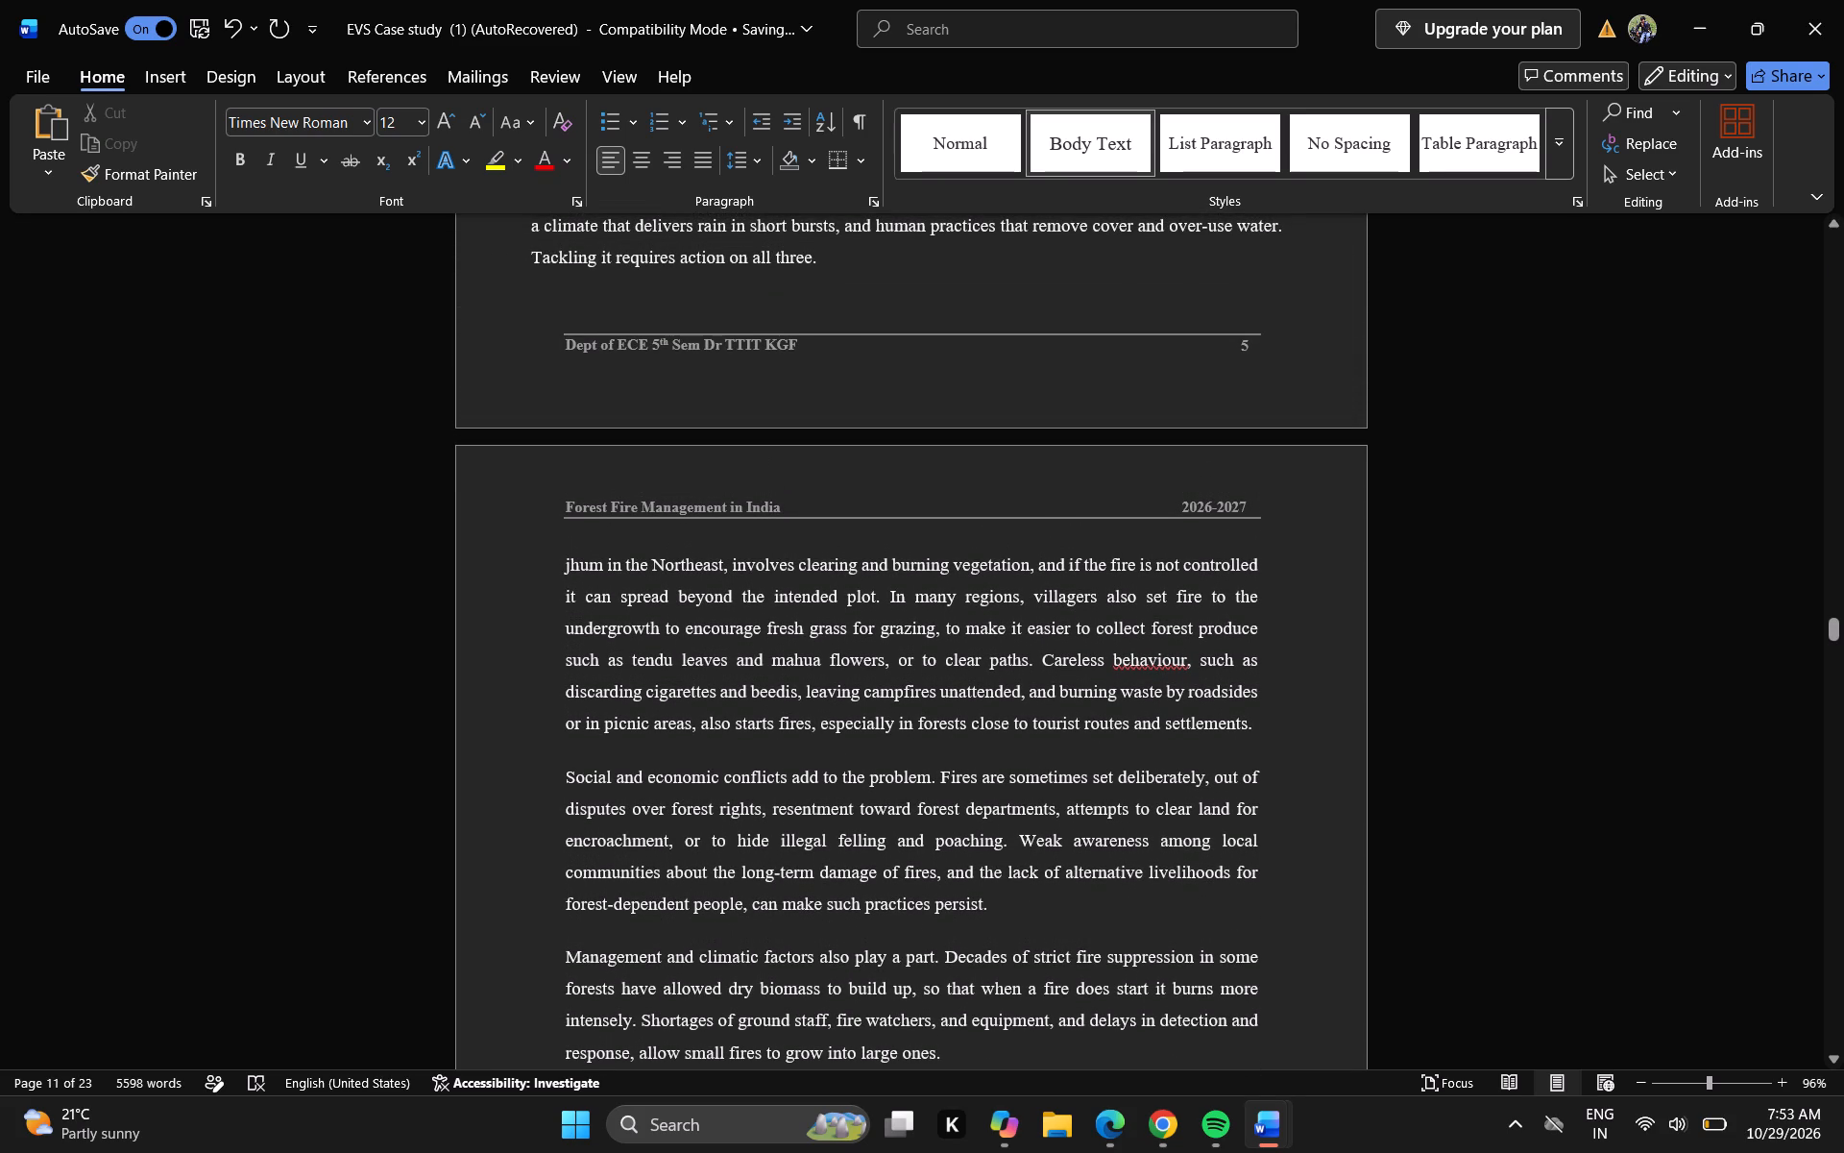
pyautogui.moveTo(565, 554); pyautogui.dragTo(1178, 1039)
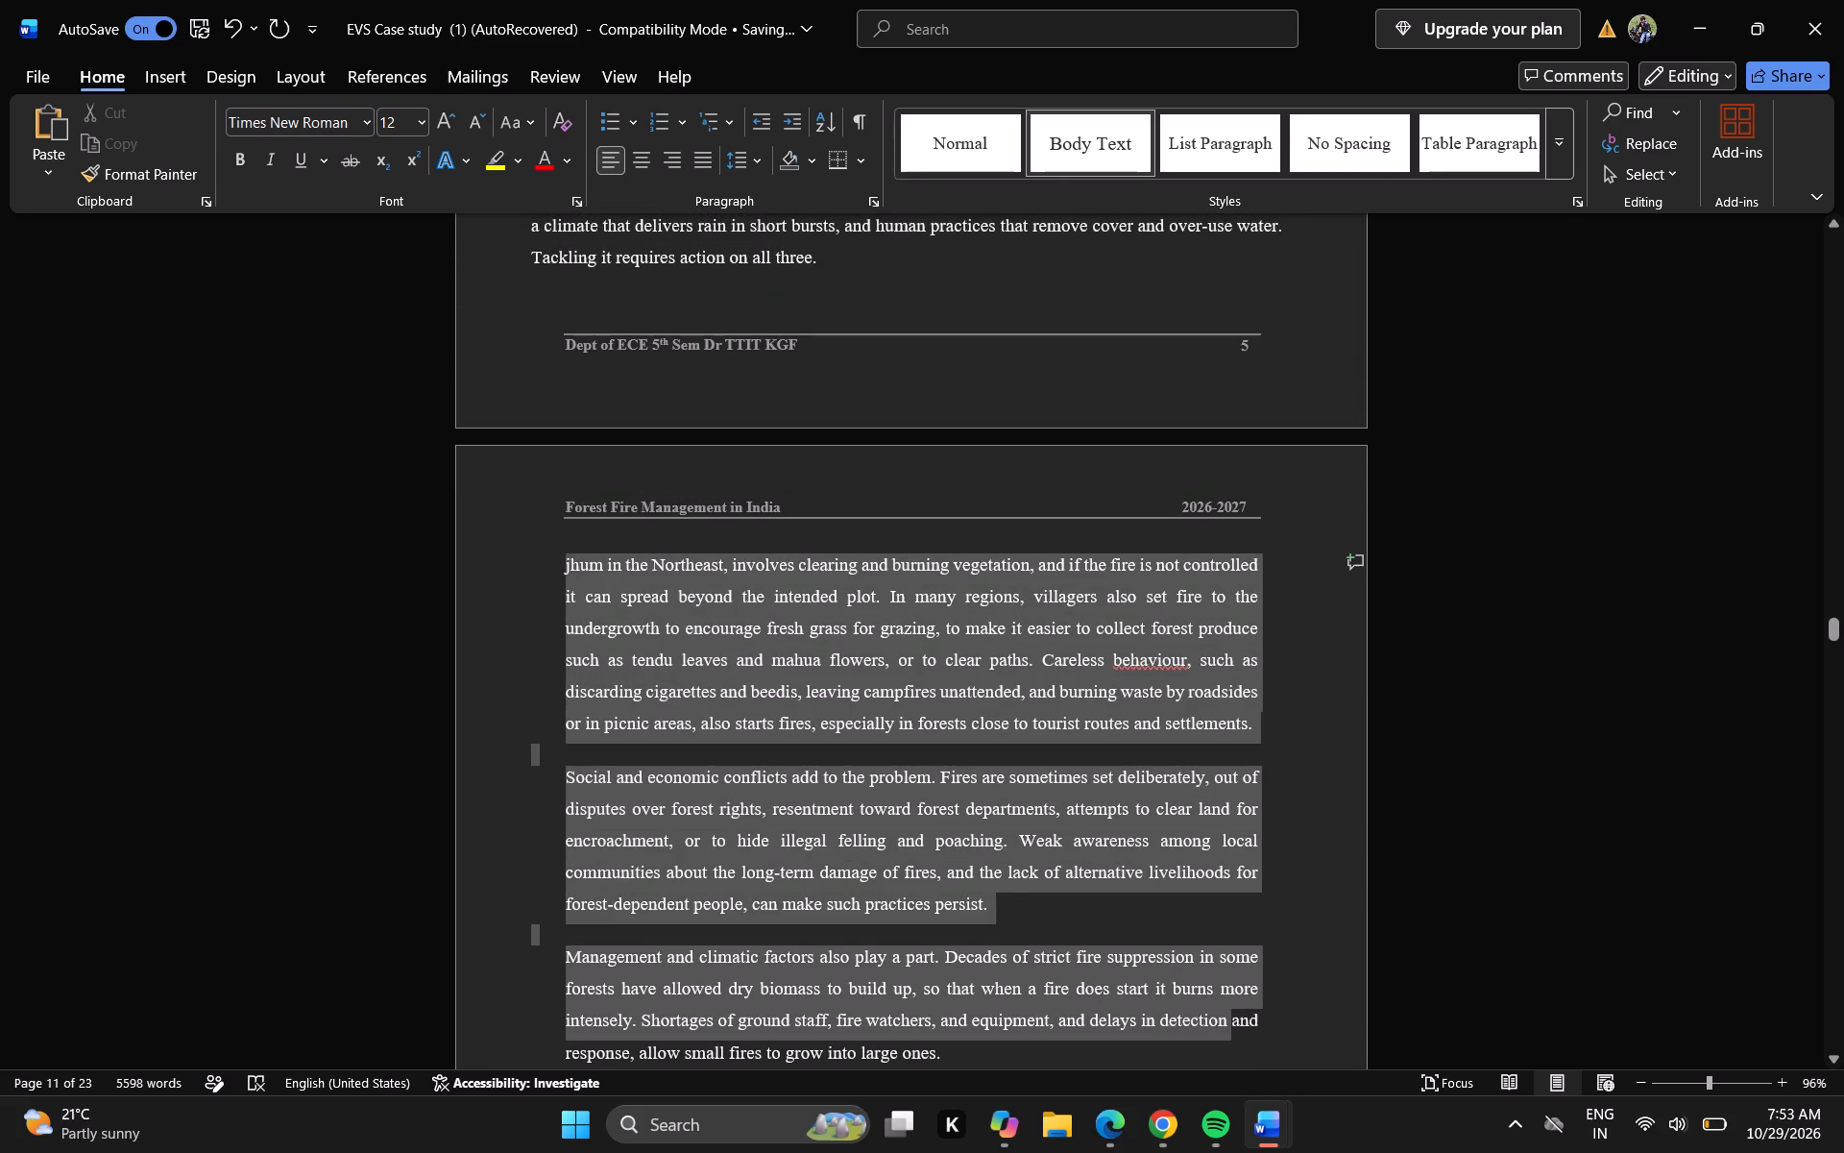
pyautogui.moveTo(1178, 1039); pyautogui.dragTo(1180, 1068)
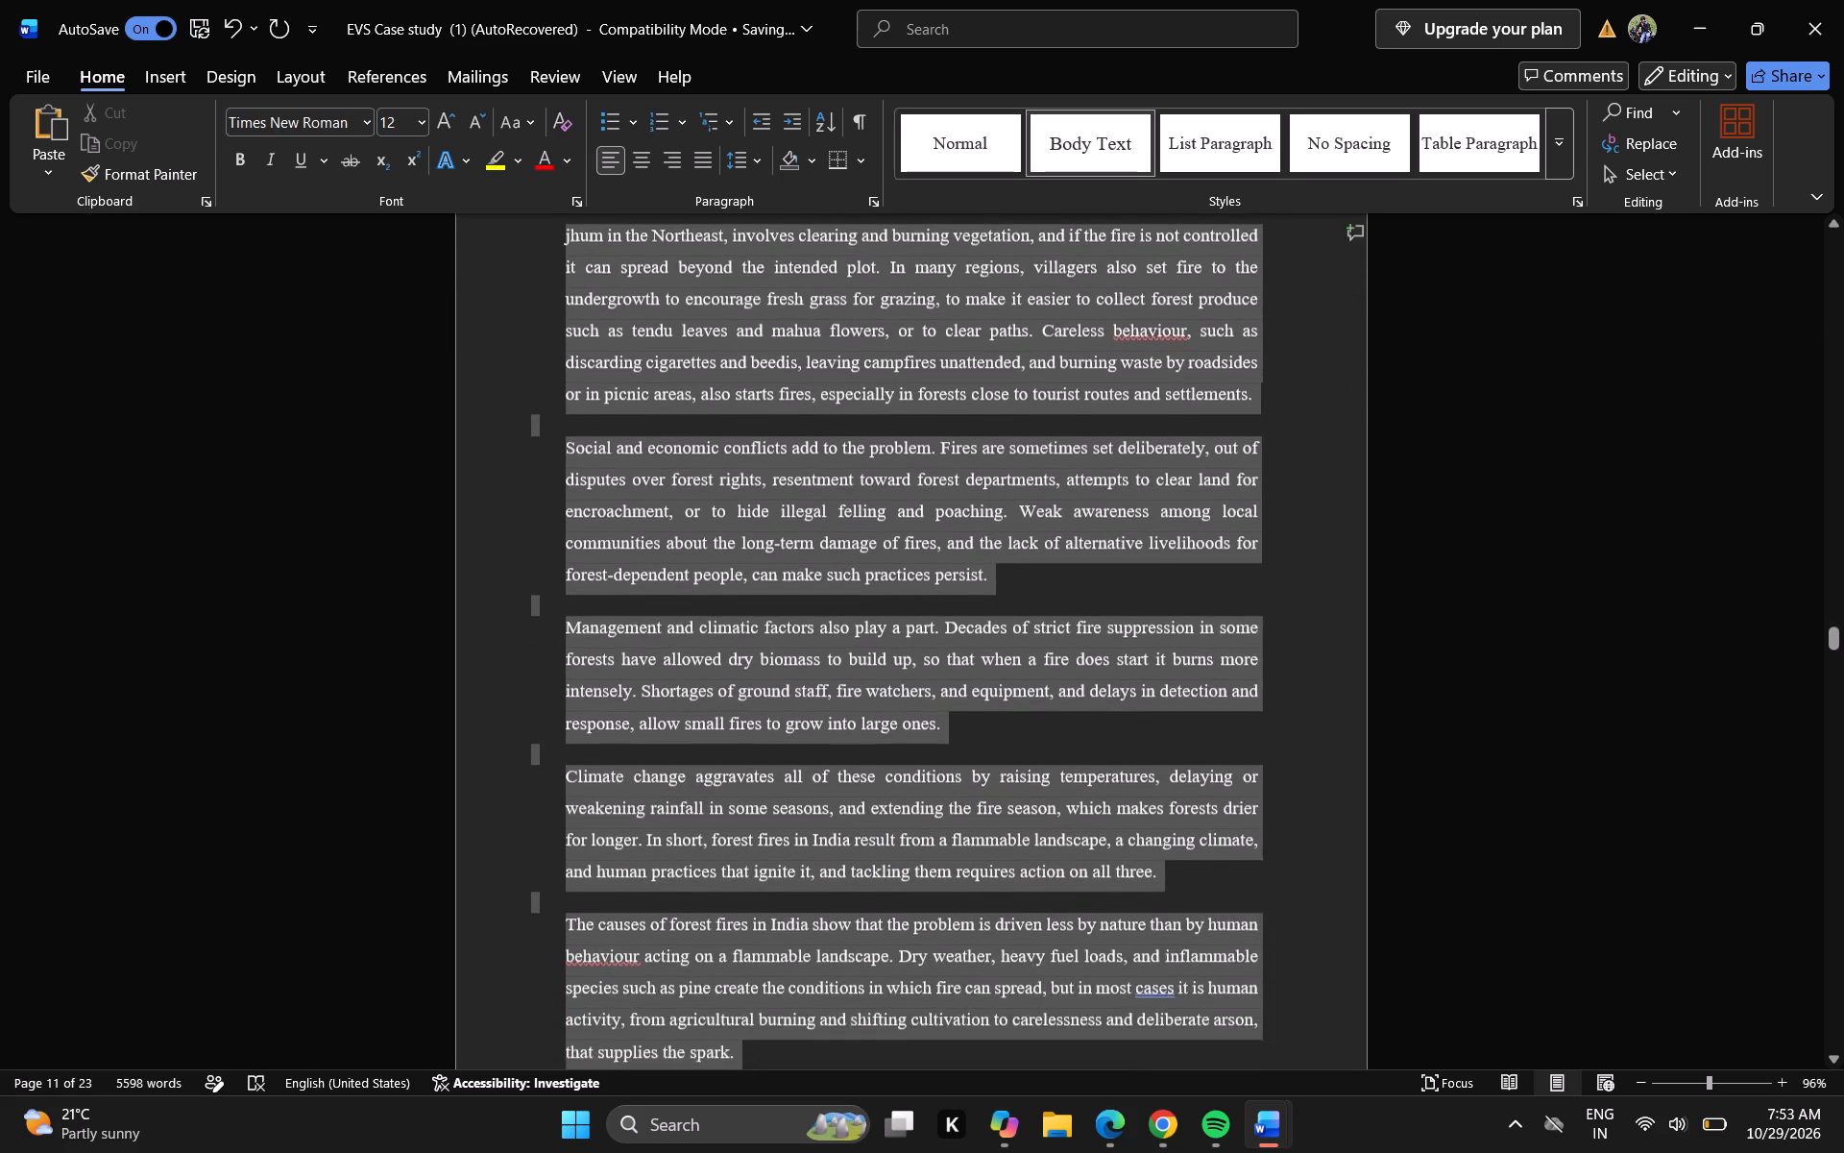
pyautogui.moveTo(1180, 1068); pyautogui.dragTo(1031, 946)
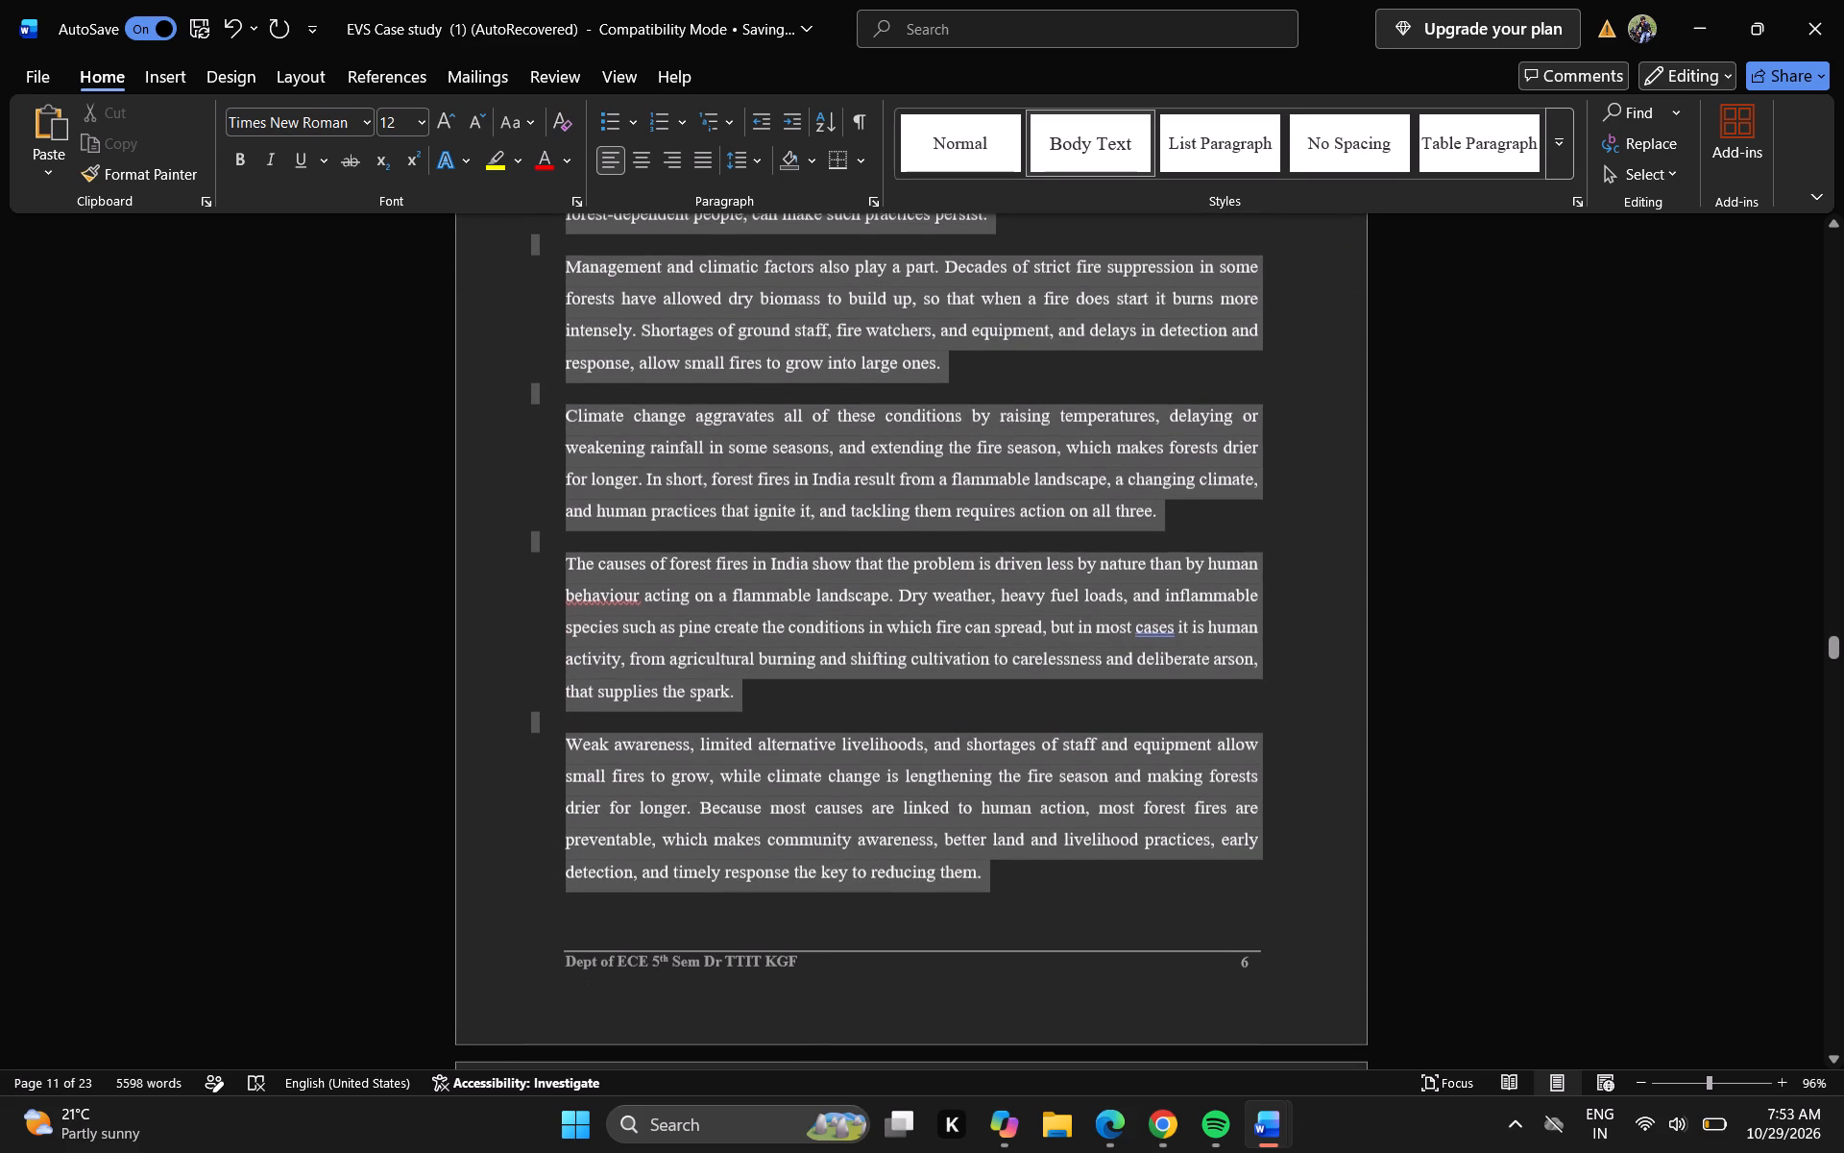
pyautogui.moveTo(1031, 946); pyautogui.dragTo(1005, 900)
pyautogui.press('BackSpace')
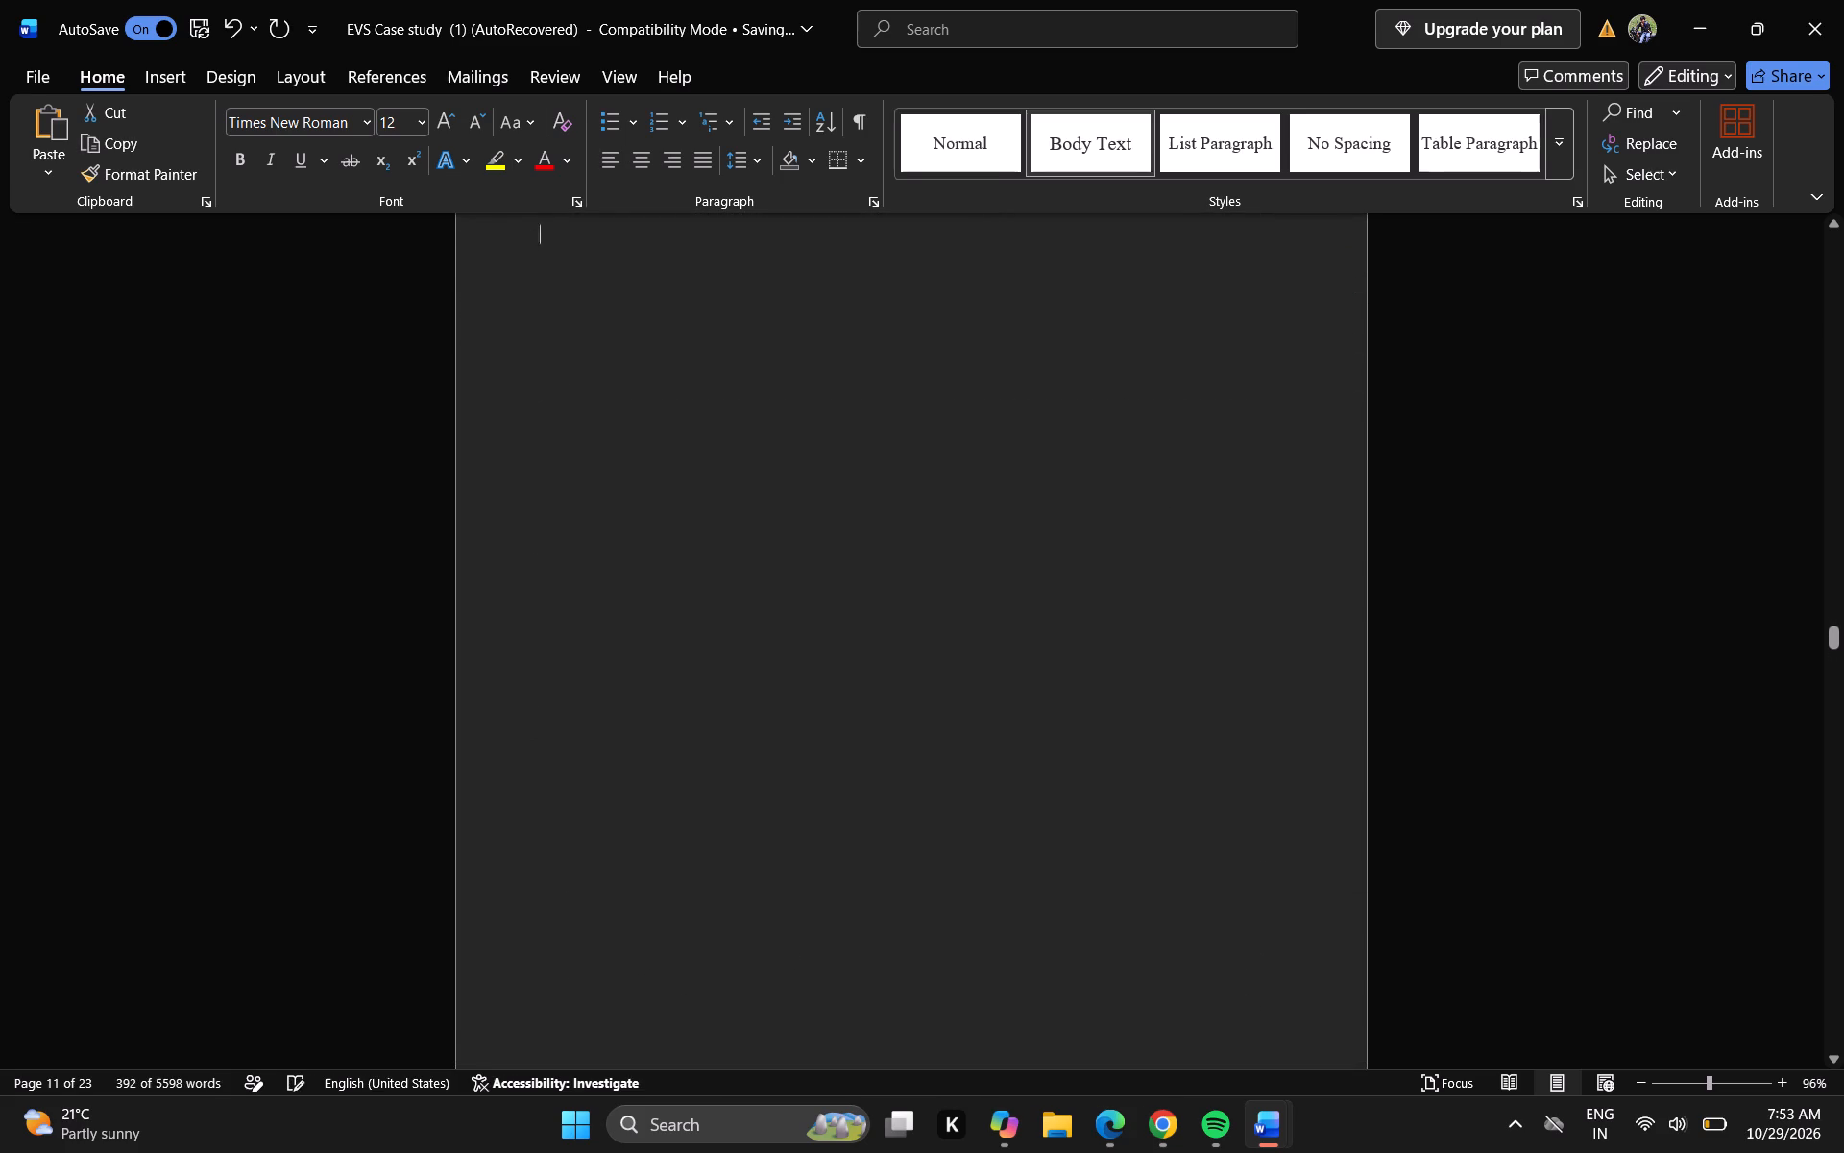
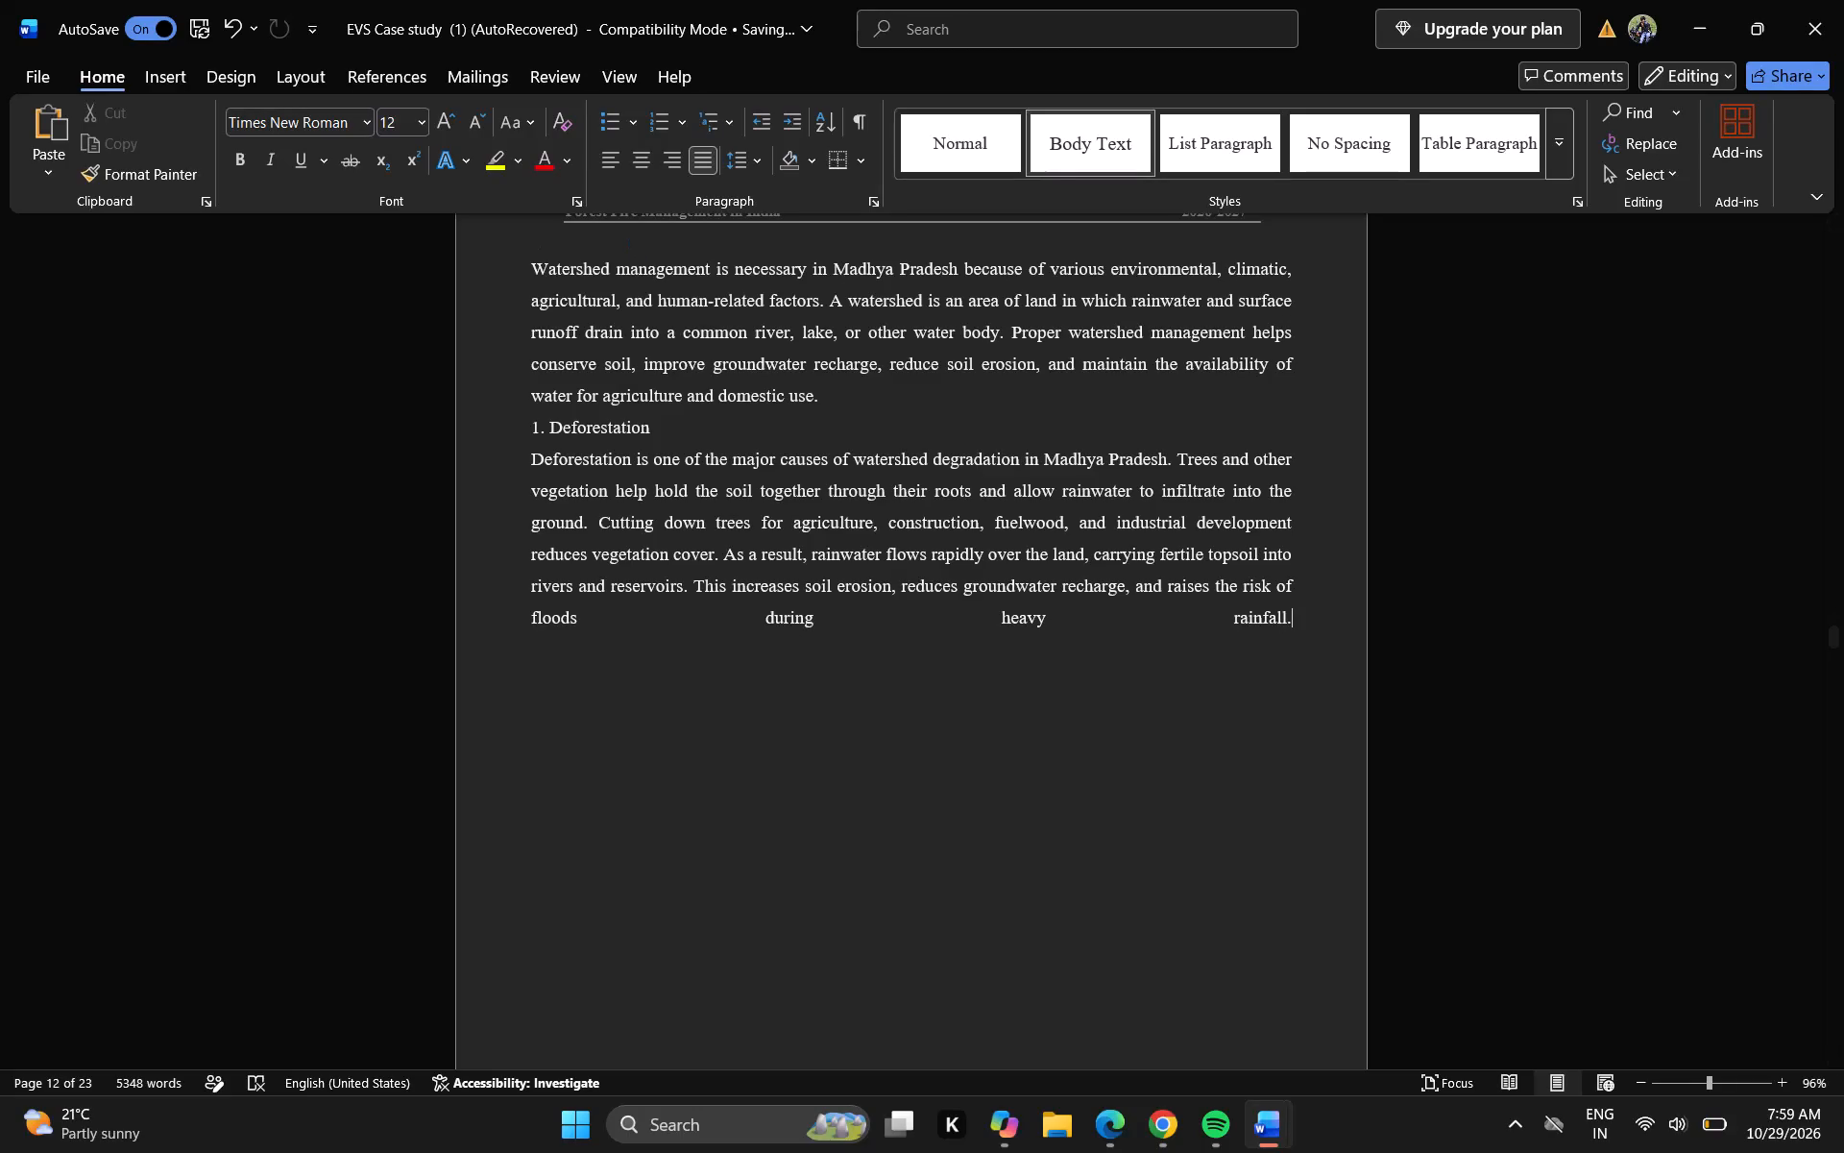
# Apply 1.5 line spacing to the watershed management body text on page 6.
pyautogui.click(750, 156)
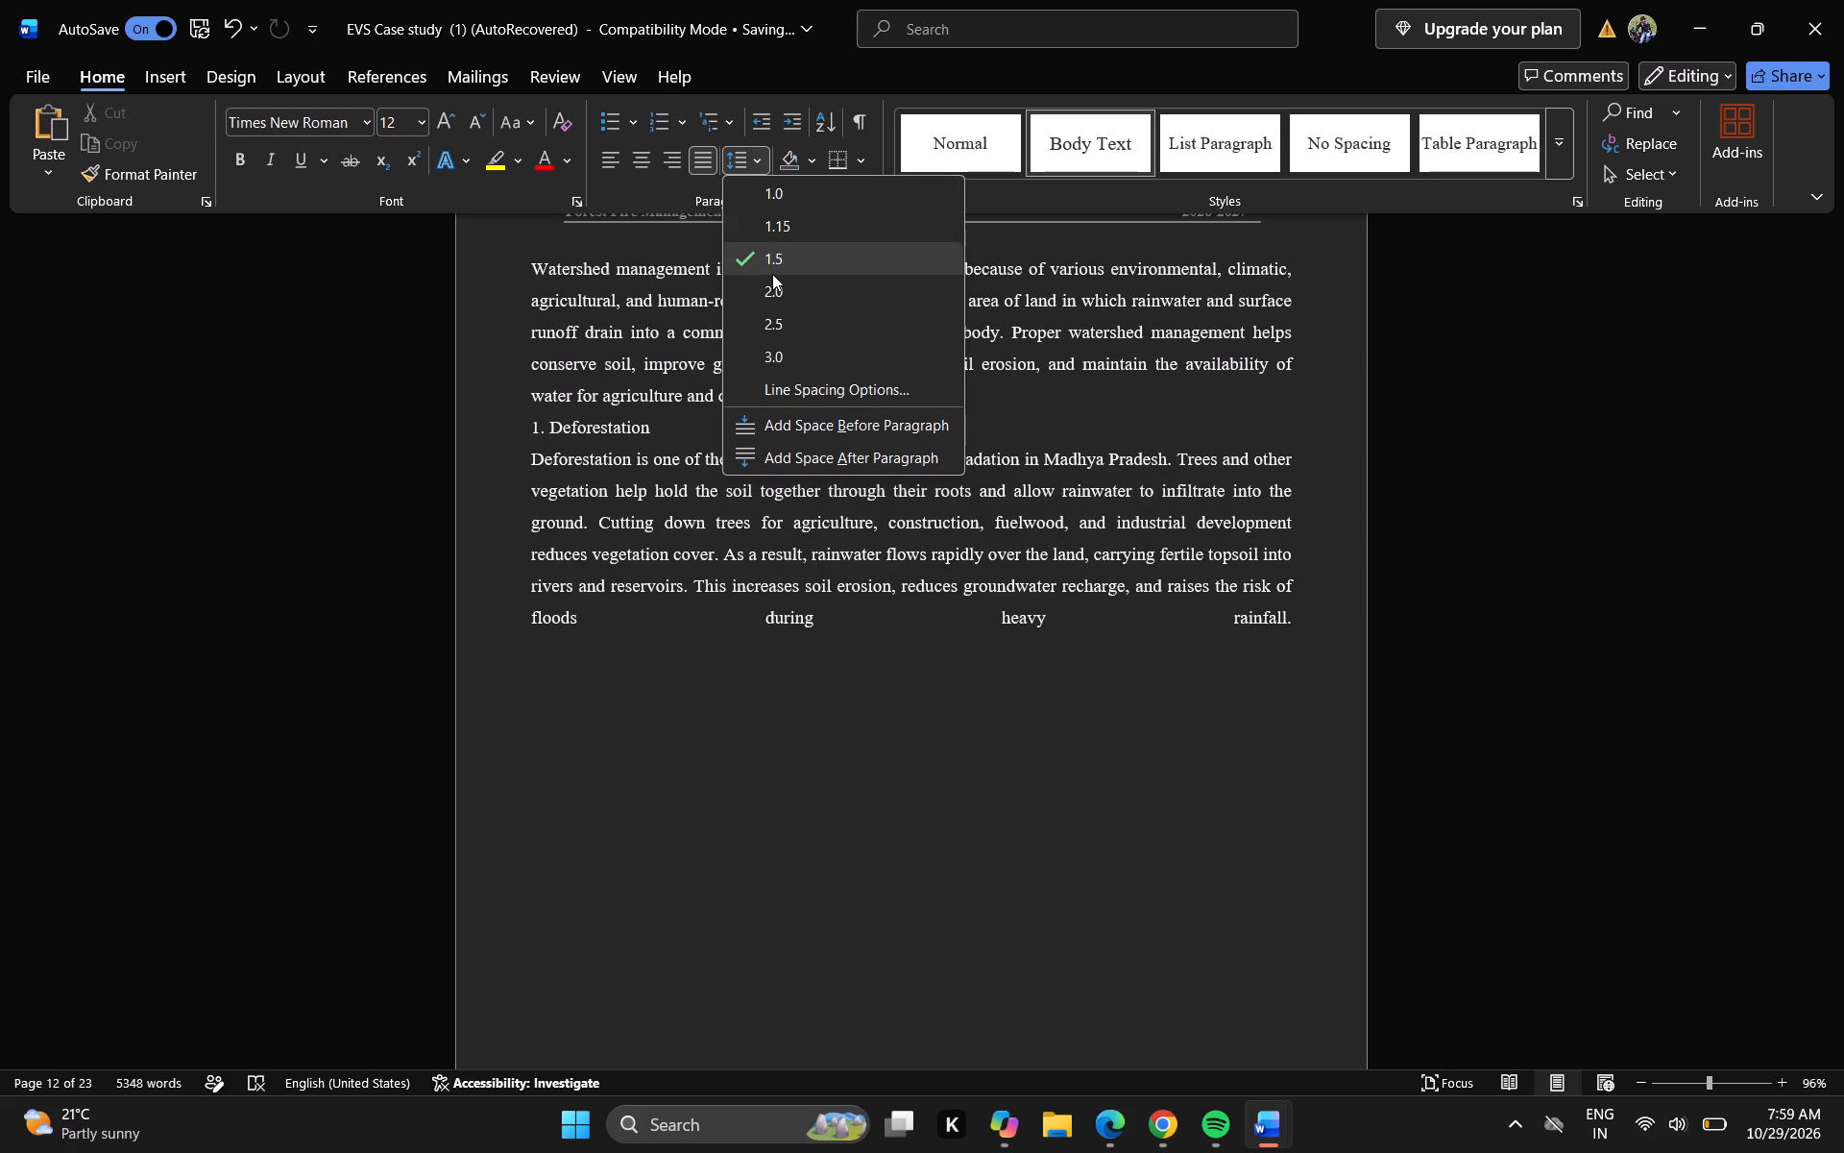
pyautogui.click(778, 268)
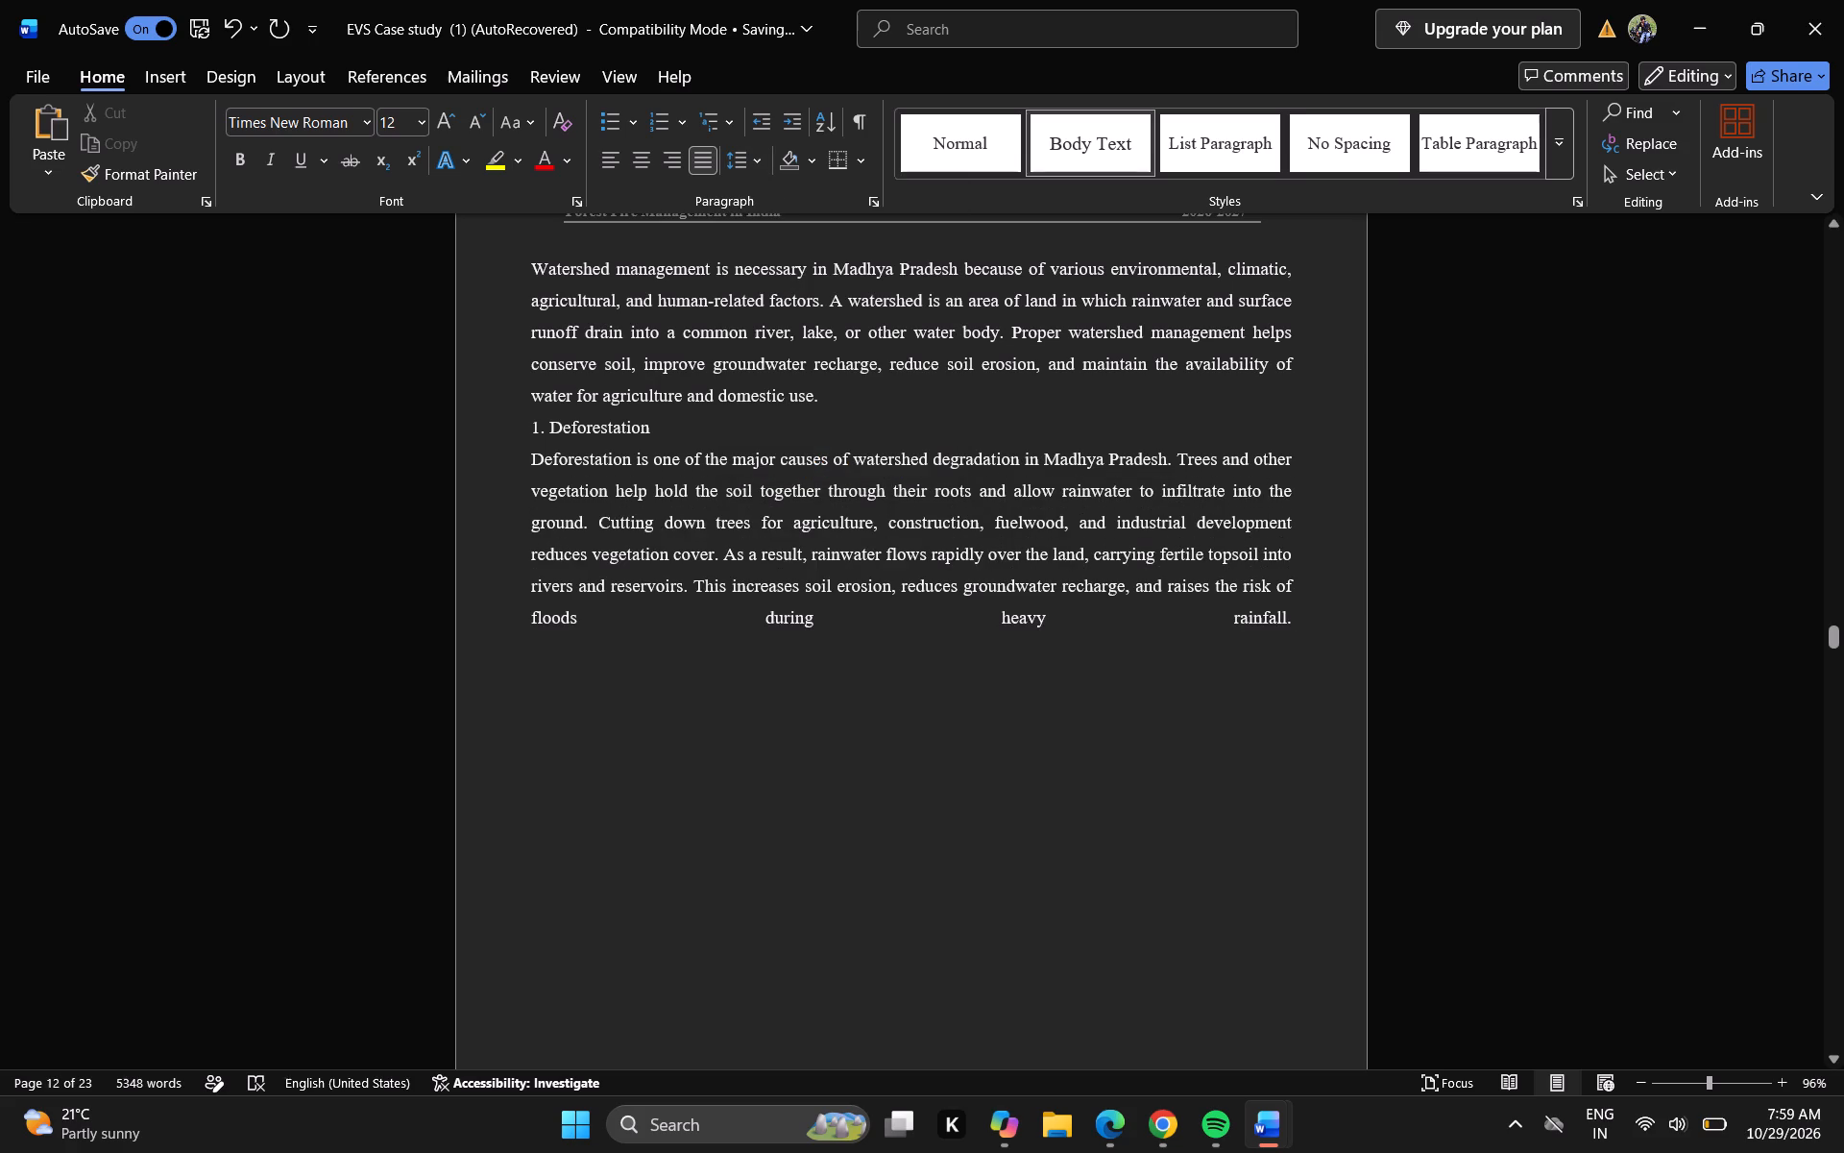
pyautogui.click(842, 388)
# Format the "1. Deforestation" heading as bold at 14 pt.
pyautogui.moveTo(521, 429); pyautogui.dragTo(590, 443)
pyautogui.moveTo(590, 443); pyautogui.dragTo(668, 429)
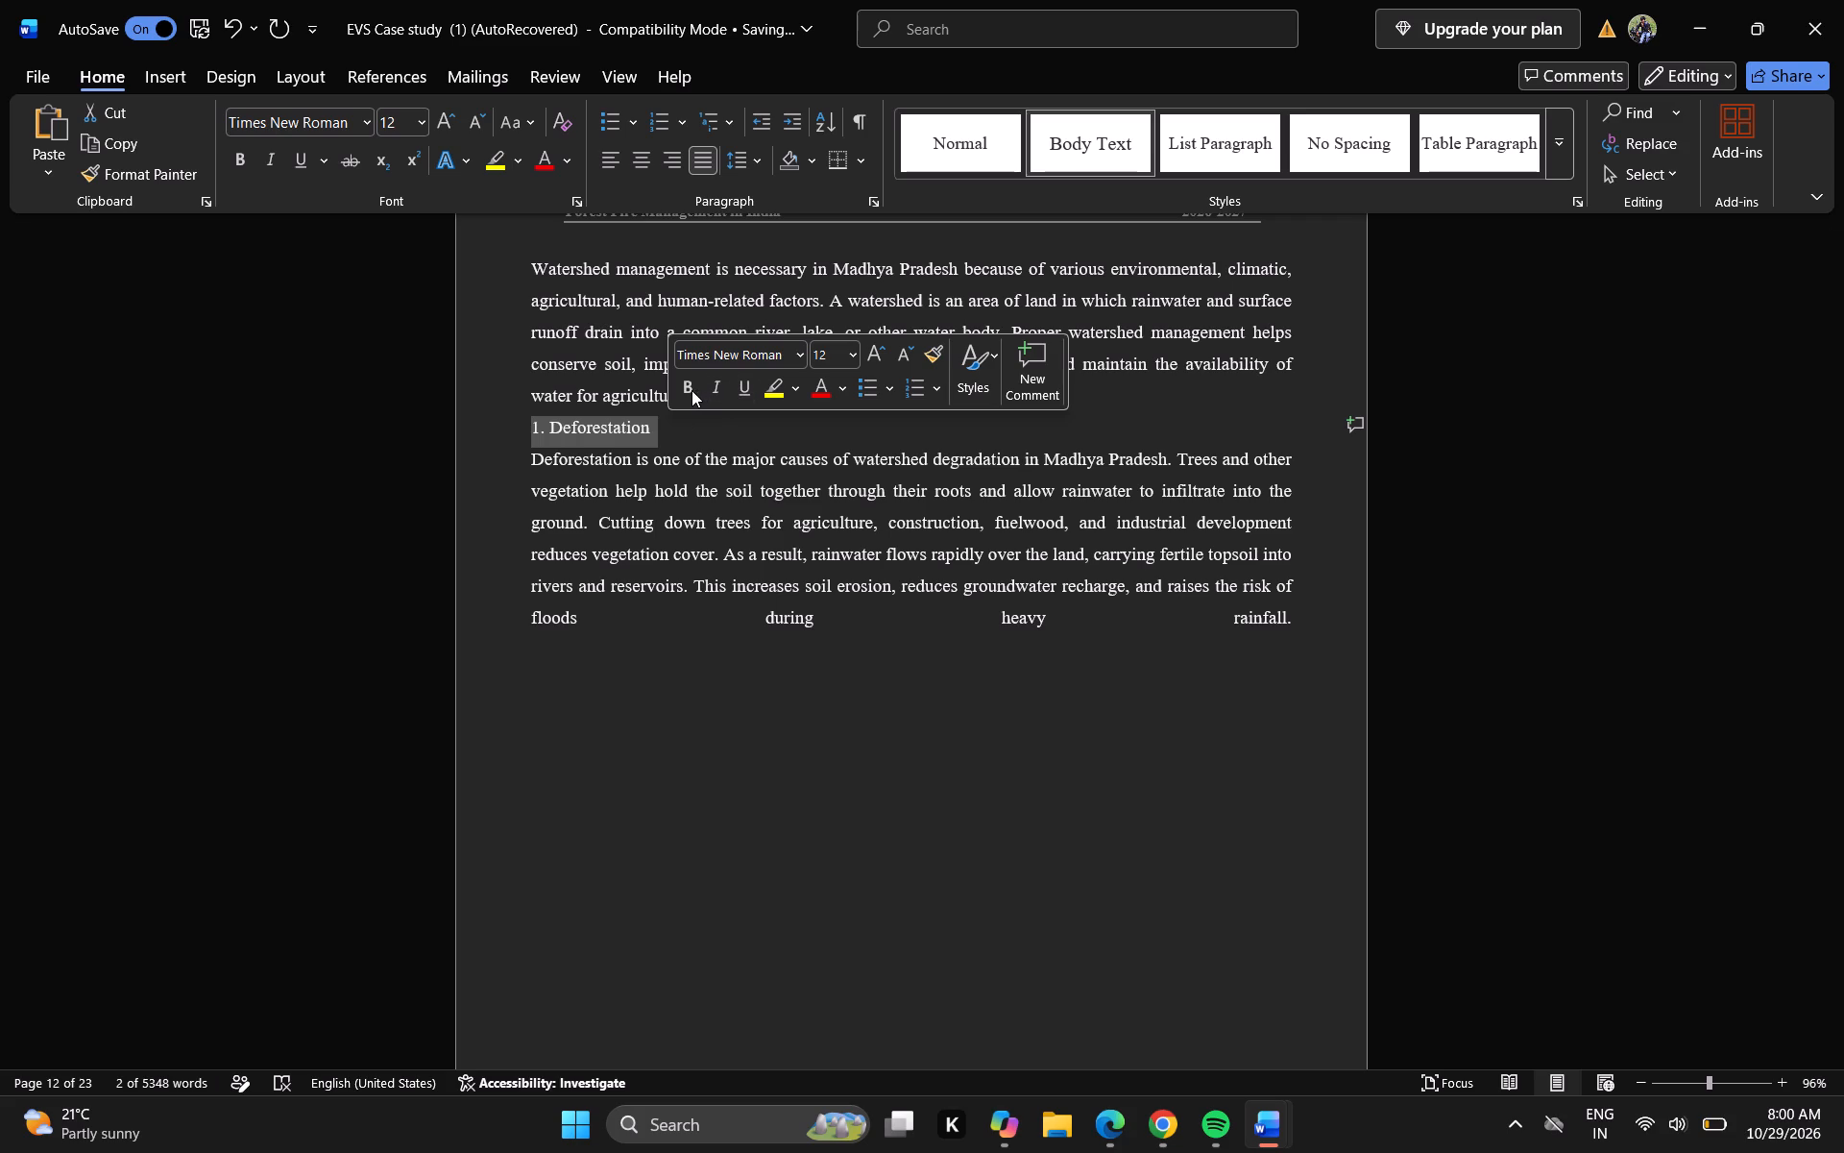
pyautogui.click(685, 390)
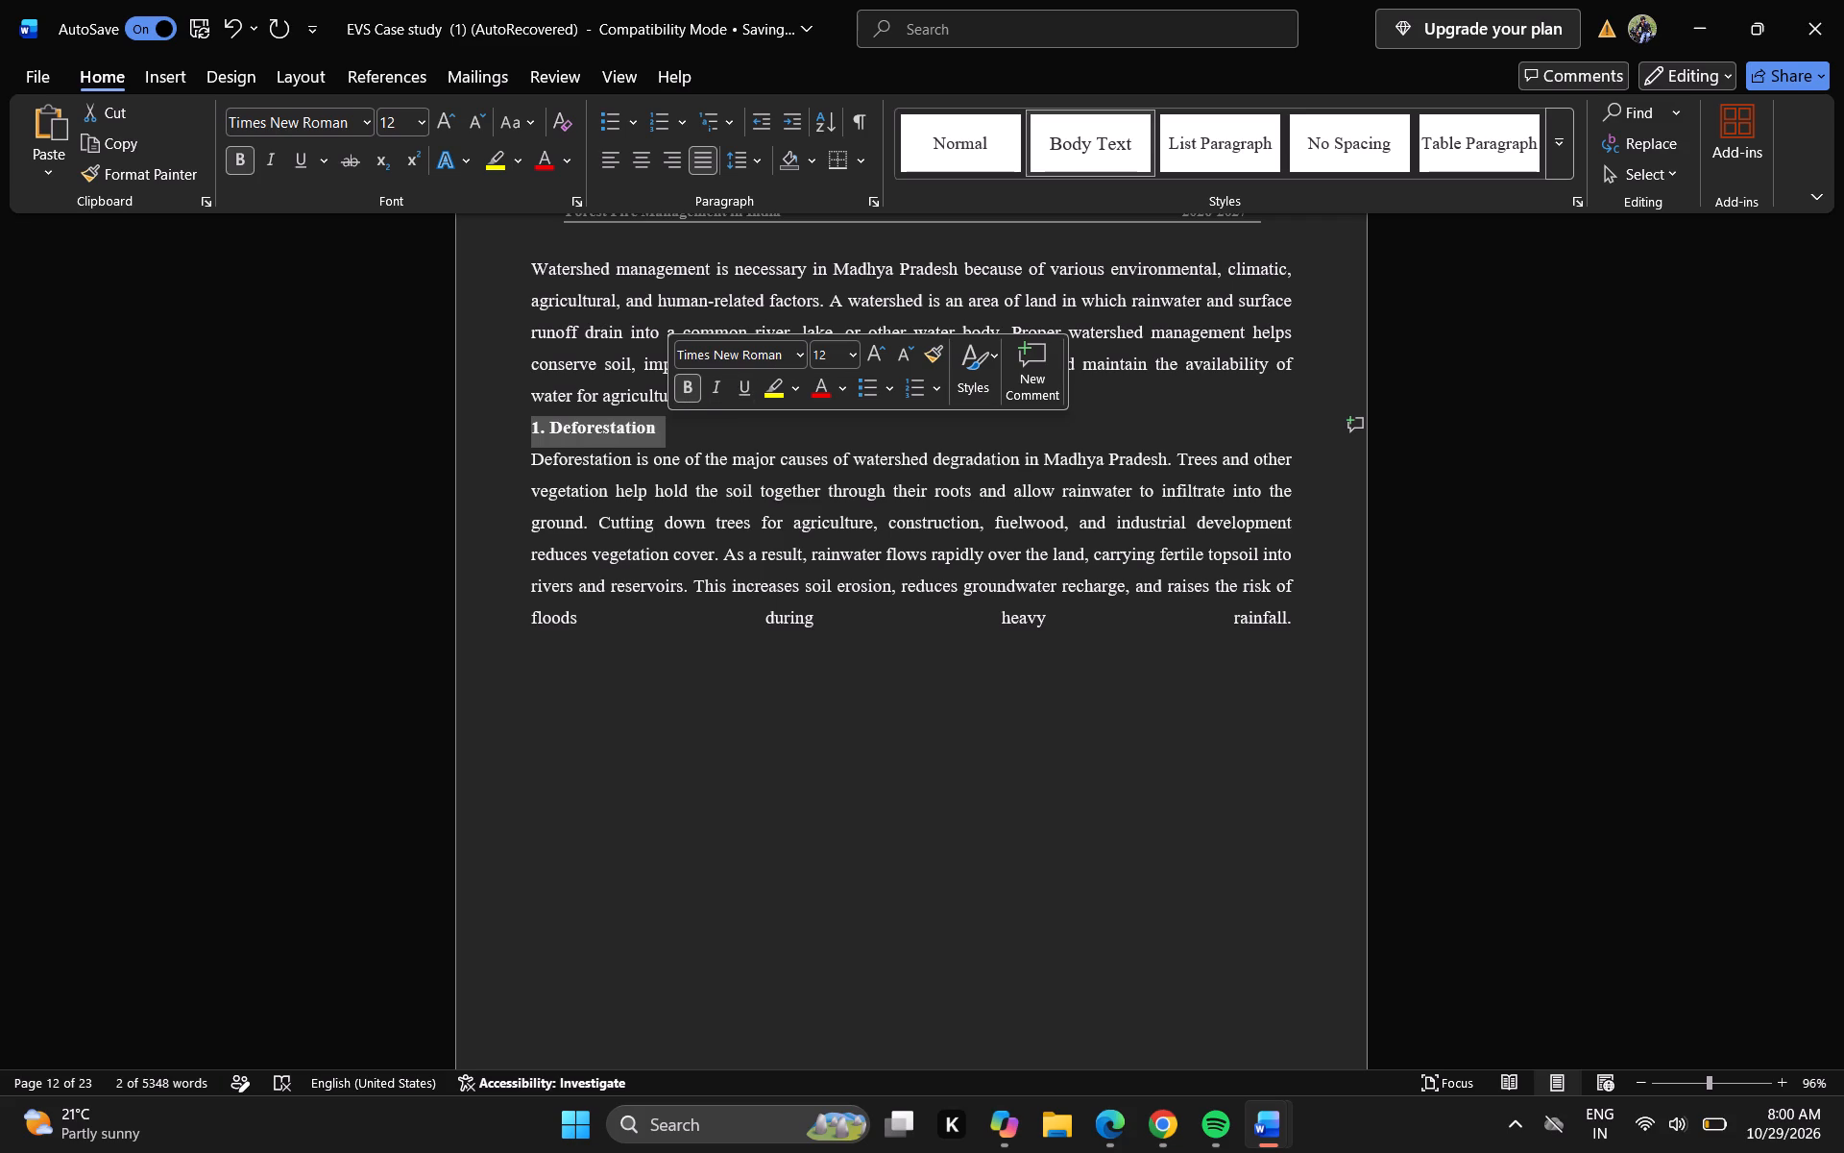
pyautogui.click(825, 357)
pyautogui.press('1')
pyautogui.press('4')
pyautogui.press('Return')
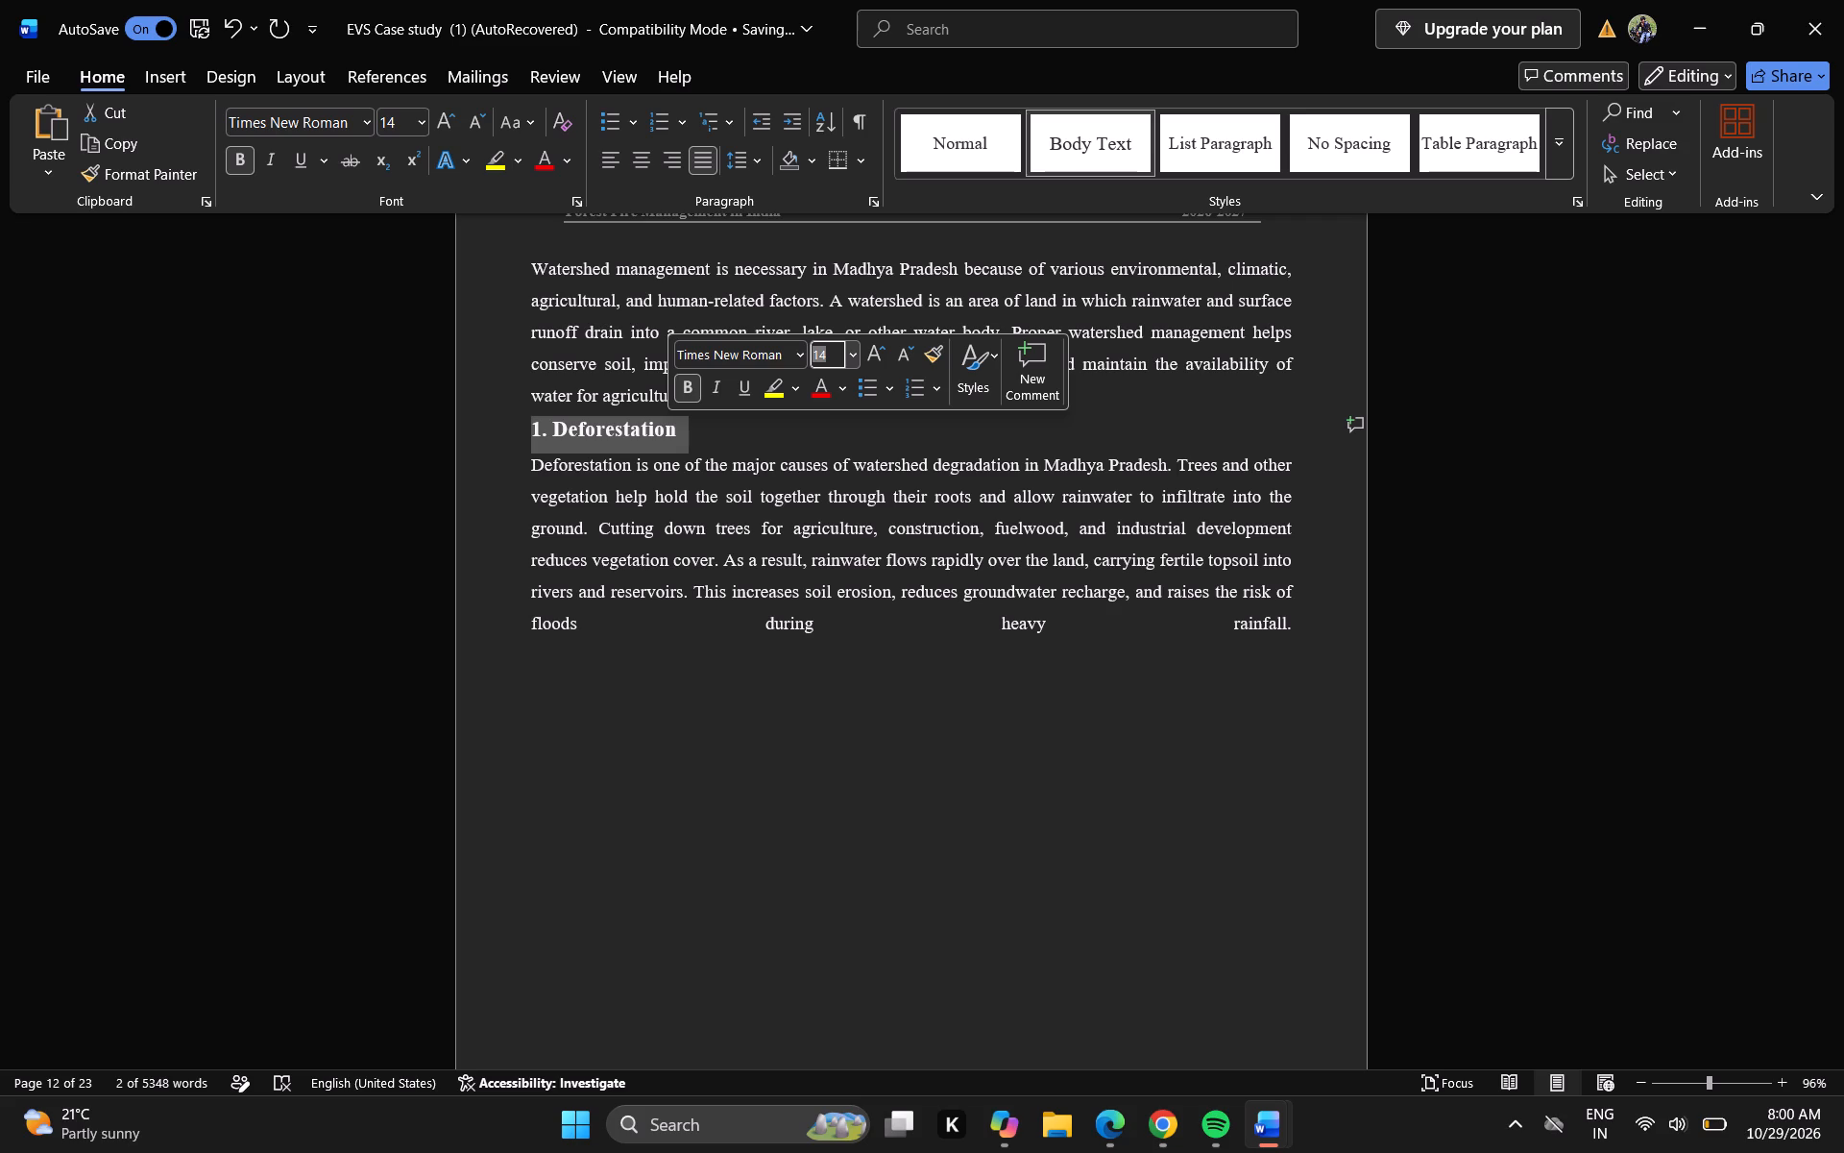
pyautogui.click(696, 429)
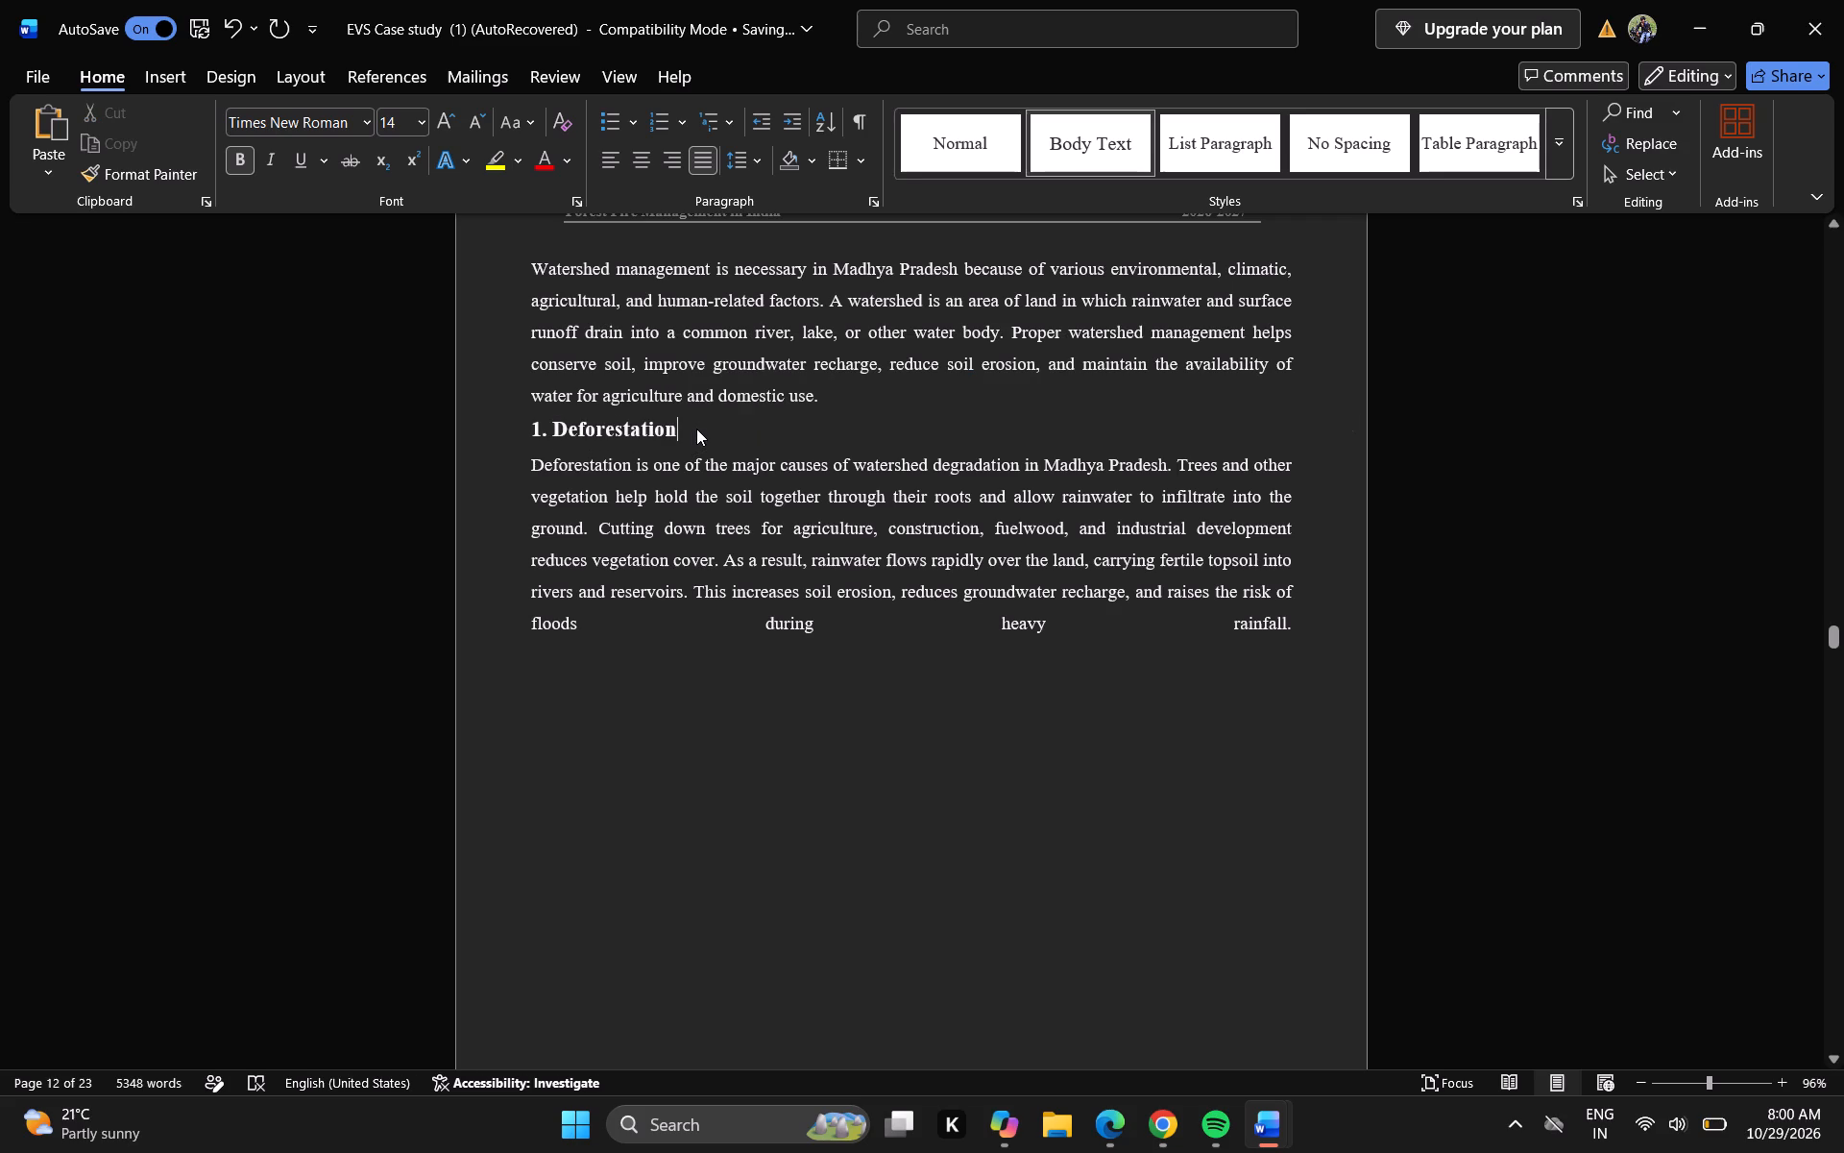
# Delete the wide space between "floods" and "during" in the Deforestation paragraph's last line and left-align the paragraph.
pyautogui.moveTo(766, 624); pyautogui.dragTo(940, 805)
pyautogui.moveTo(780, 695); pyautogui.dragTo(765, 665)
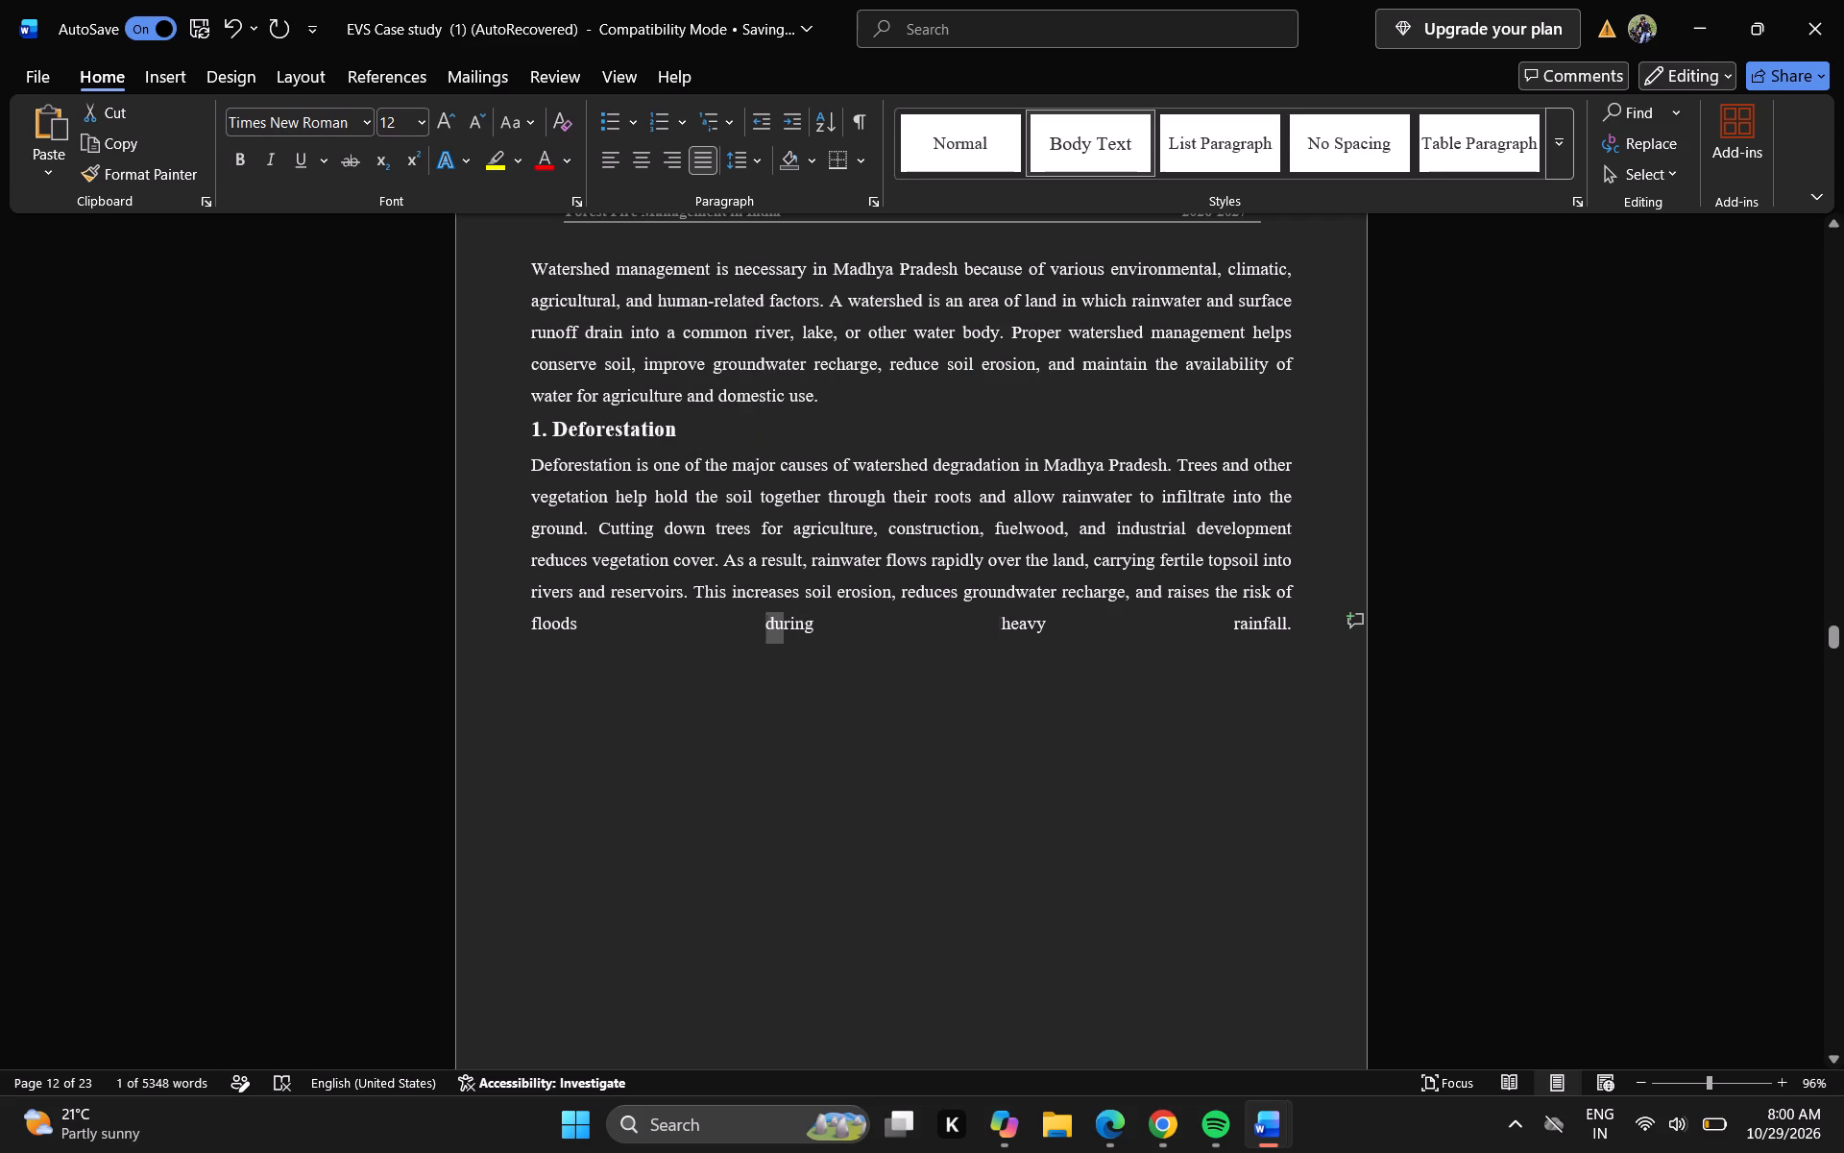
pyautogui.moveTo(765, 665); pyautogui.dragTo(748, 633)
pyautogui.click(748, 633)
pyautogui.click(761, 629)
pyautogui.press('BackSpace')
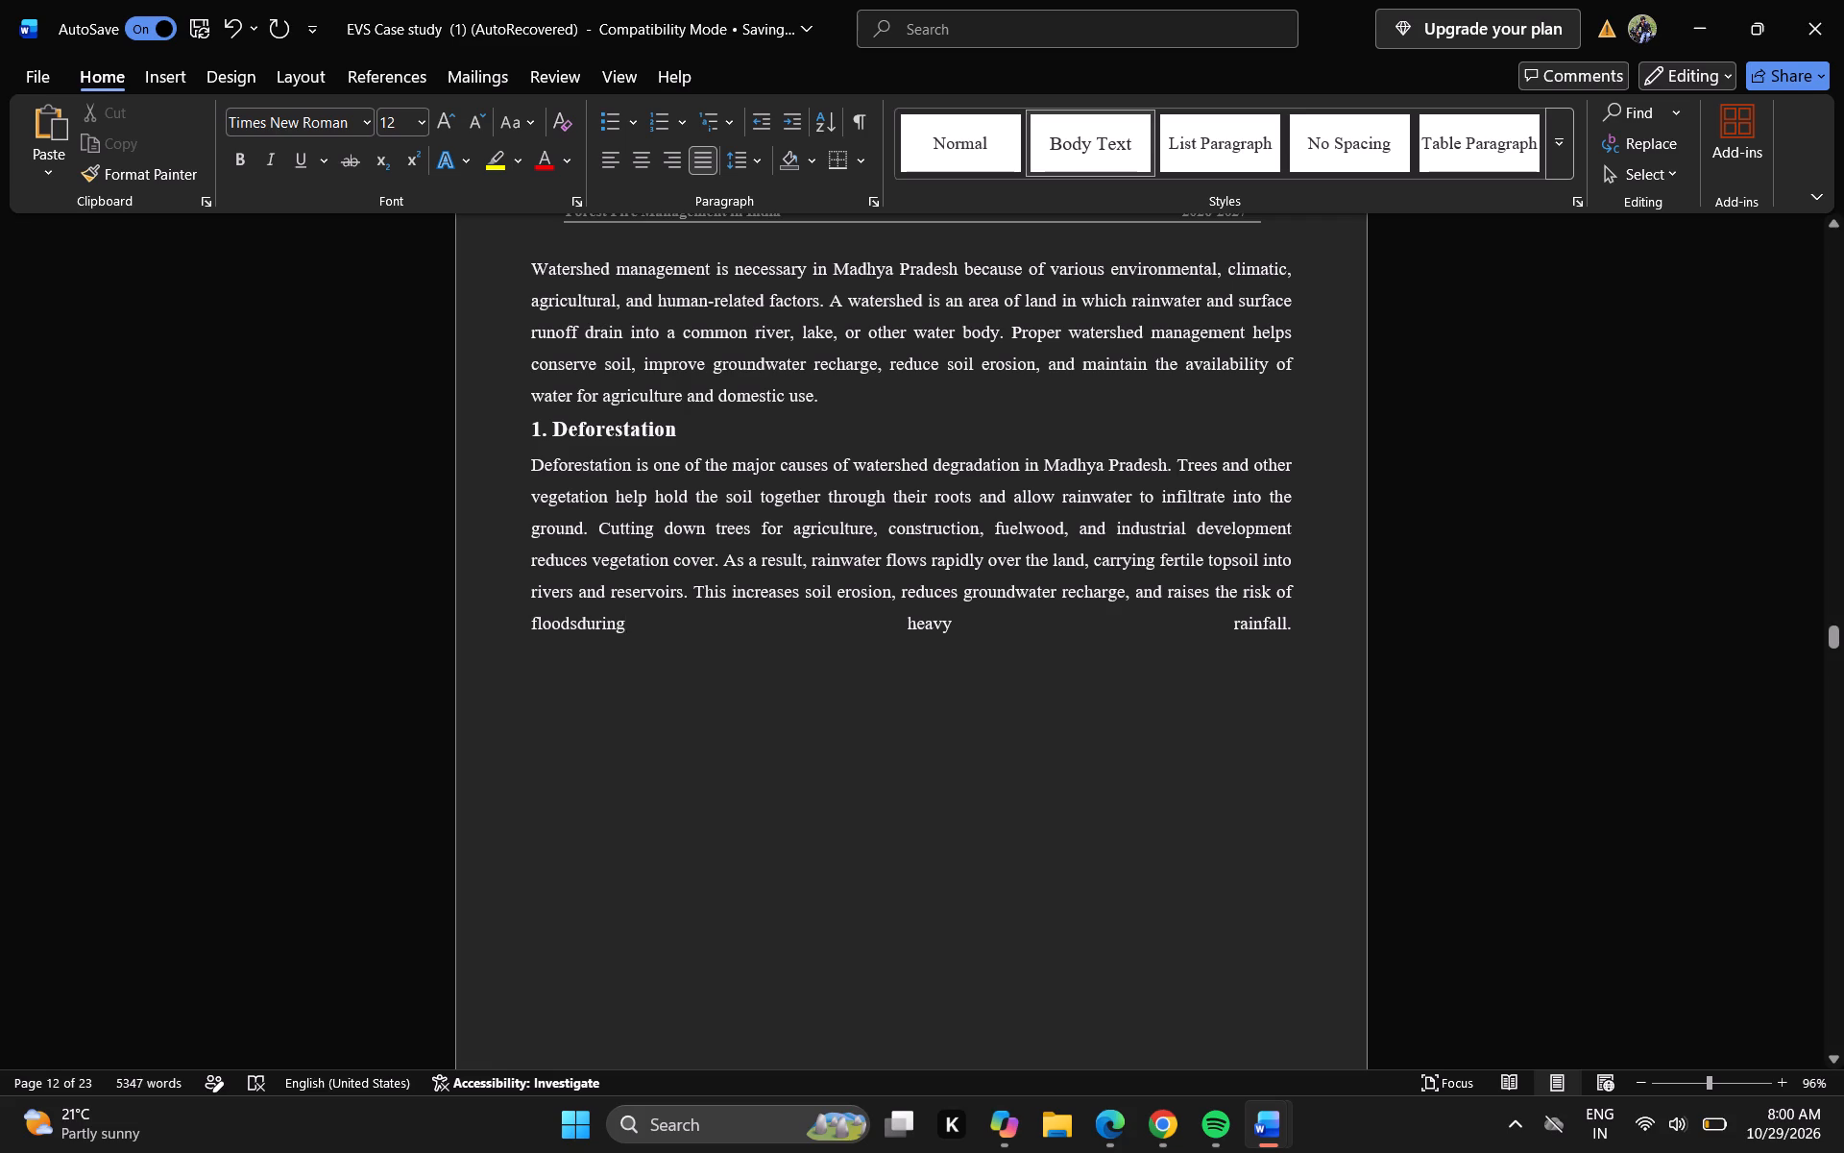
pyautogui.click(611, 173)
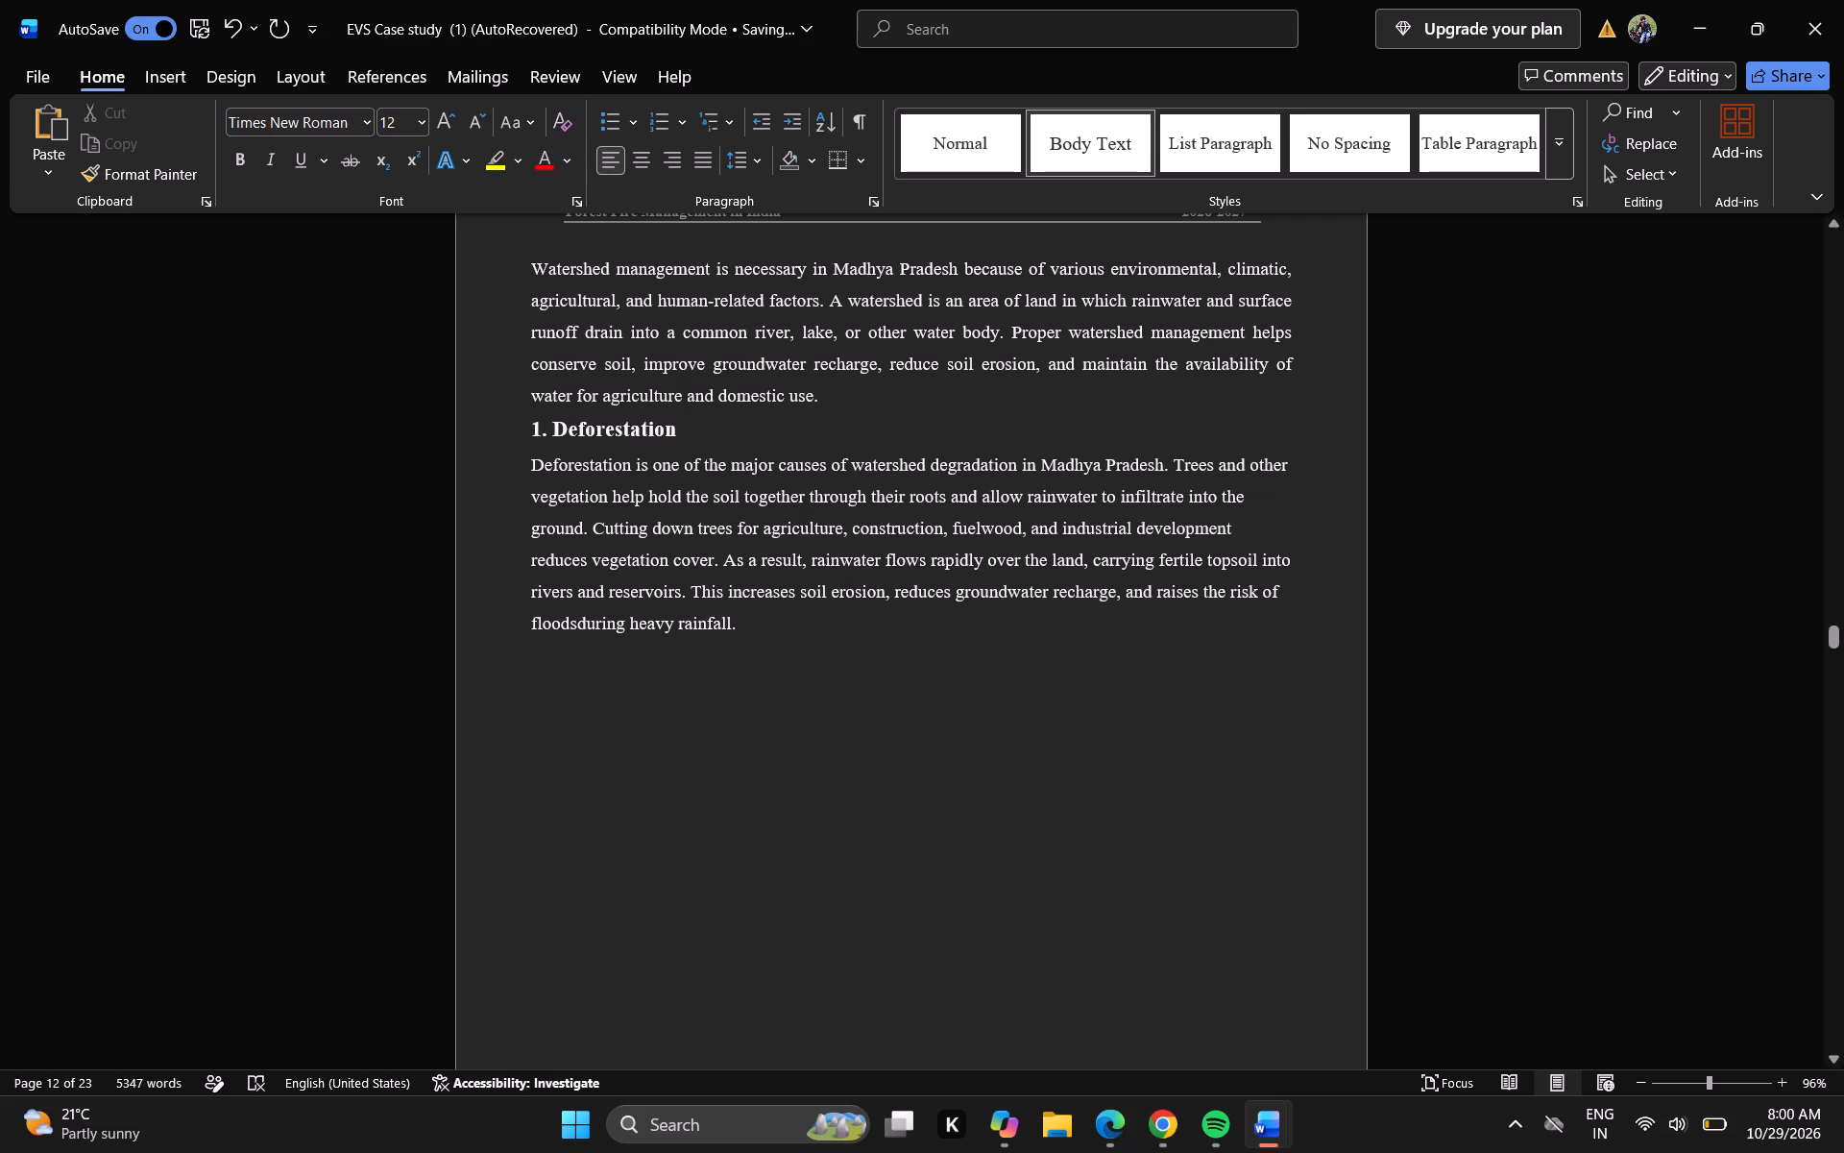
# Insert a space between "floods" and "during" in the last line of the Deforestation paragraph.
pyautogui.click(702, 500)
pyautogui.press('space')
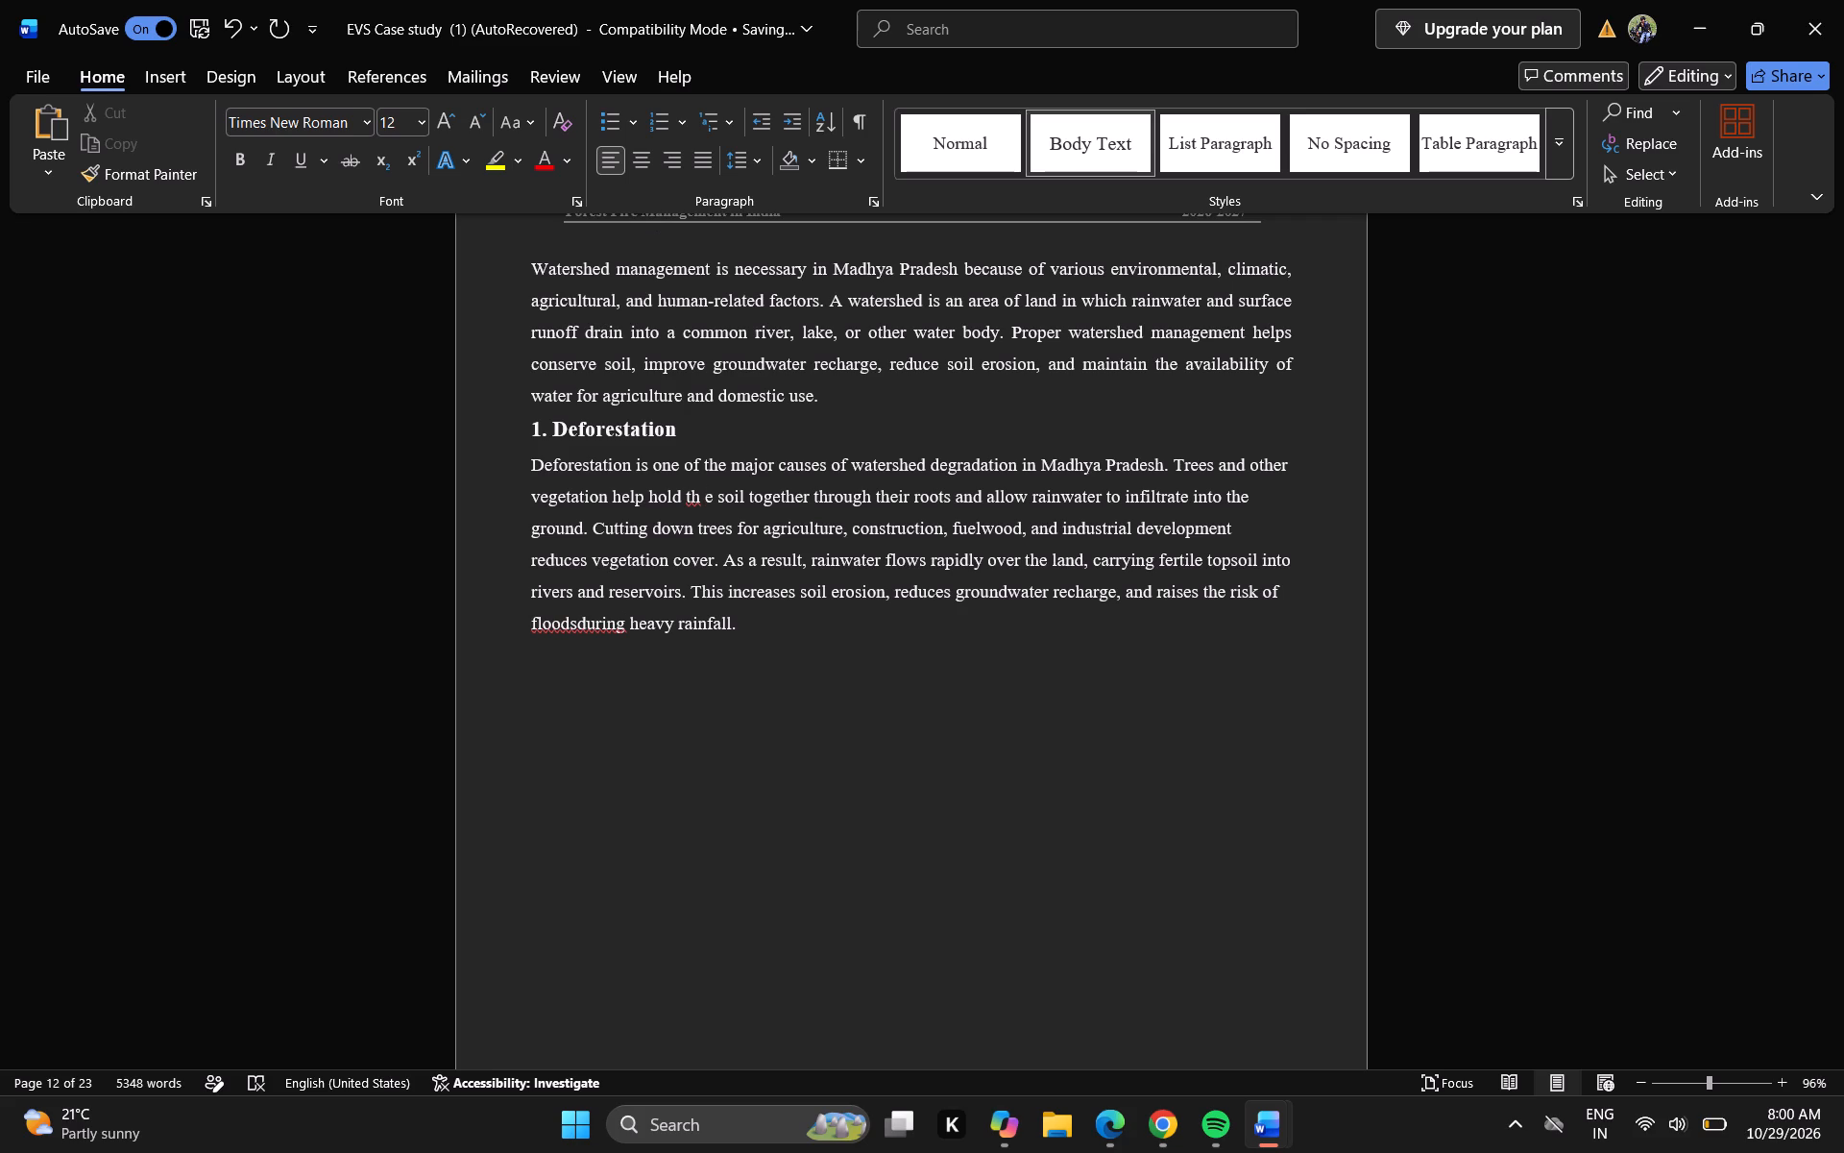
pyautogui.press('BackSpace')
pyautogui.press('Down')
pyautogui.press('Down')
pyautogui.press('Down')
pyautogui.press('Down')
pyautogui.press('Down')
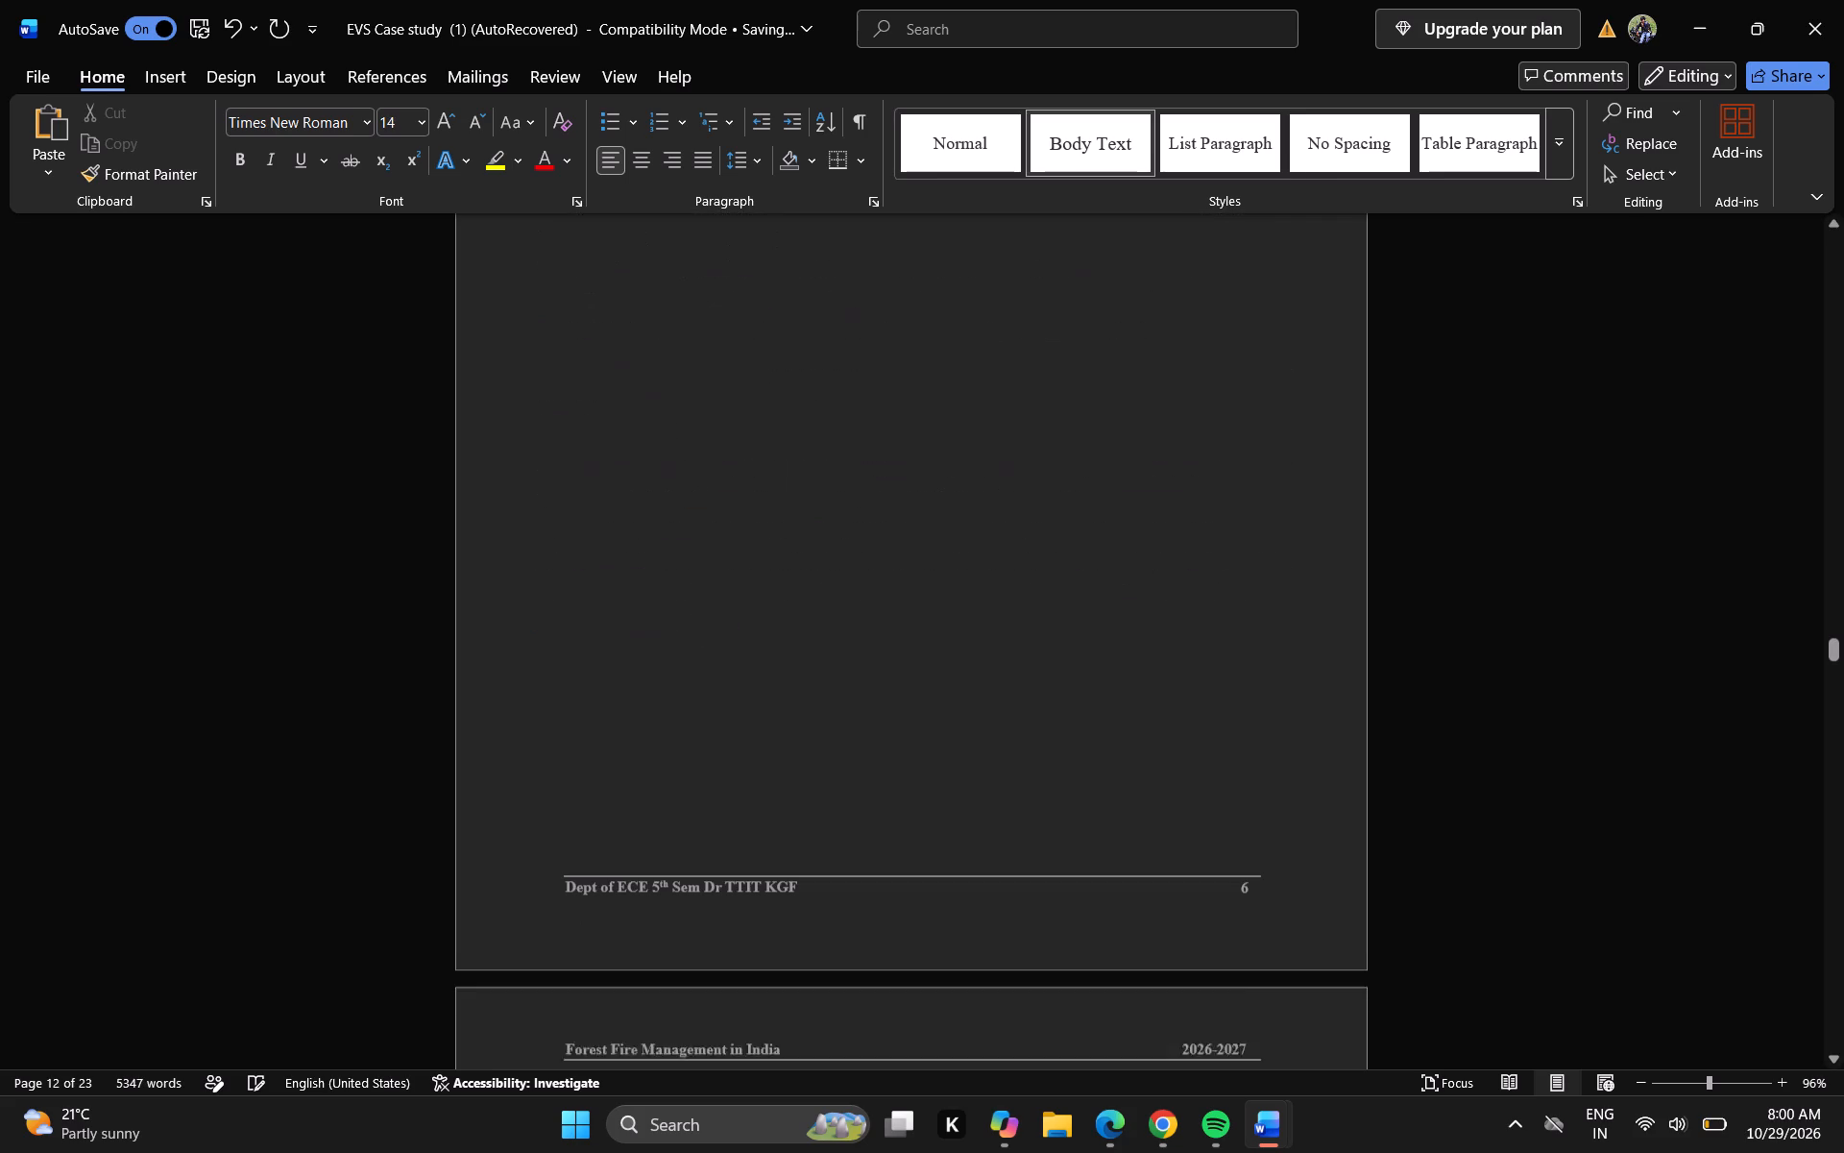
pyautogui.press('Up')
pyautogui.press('Up')
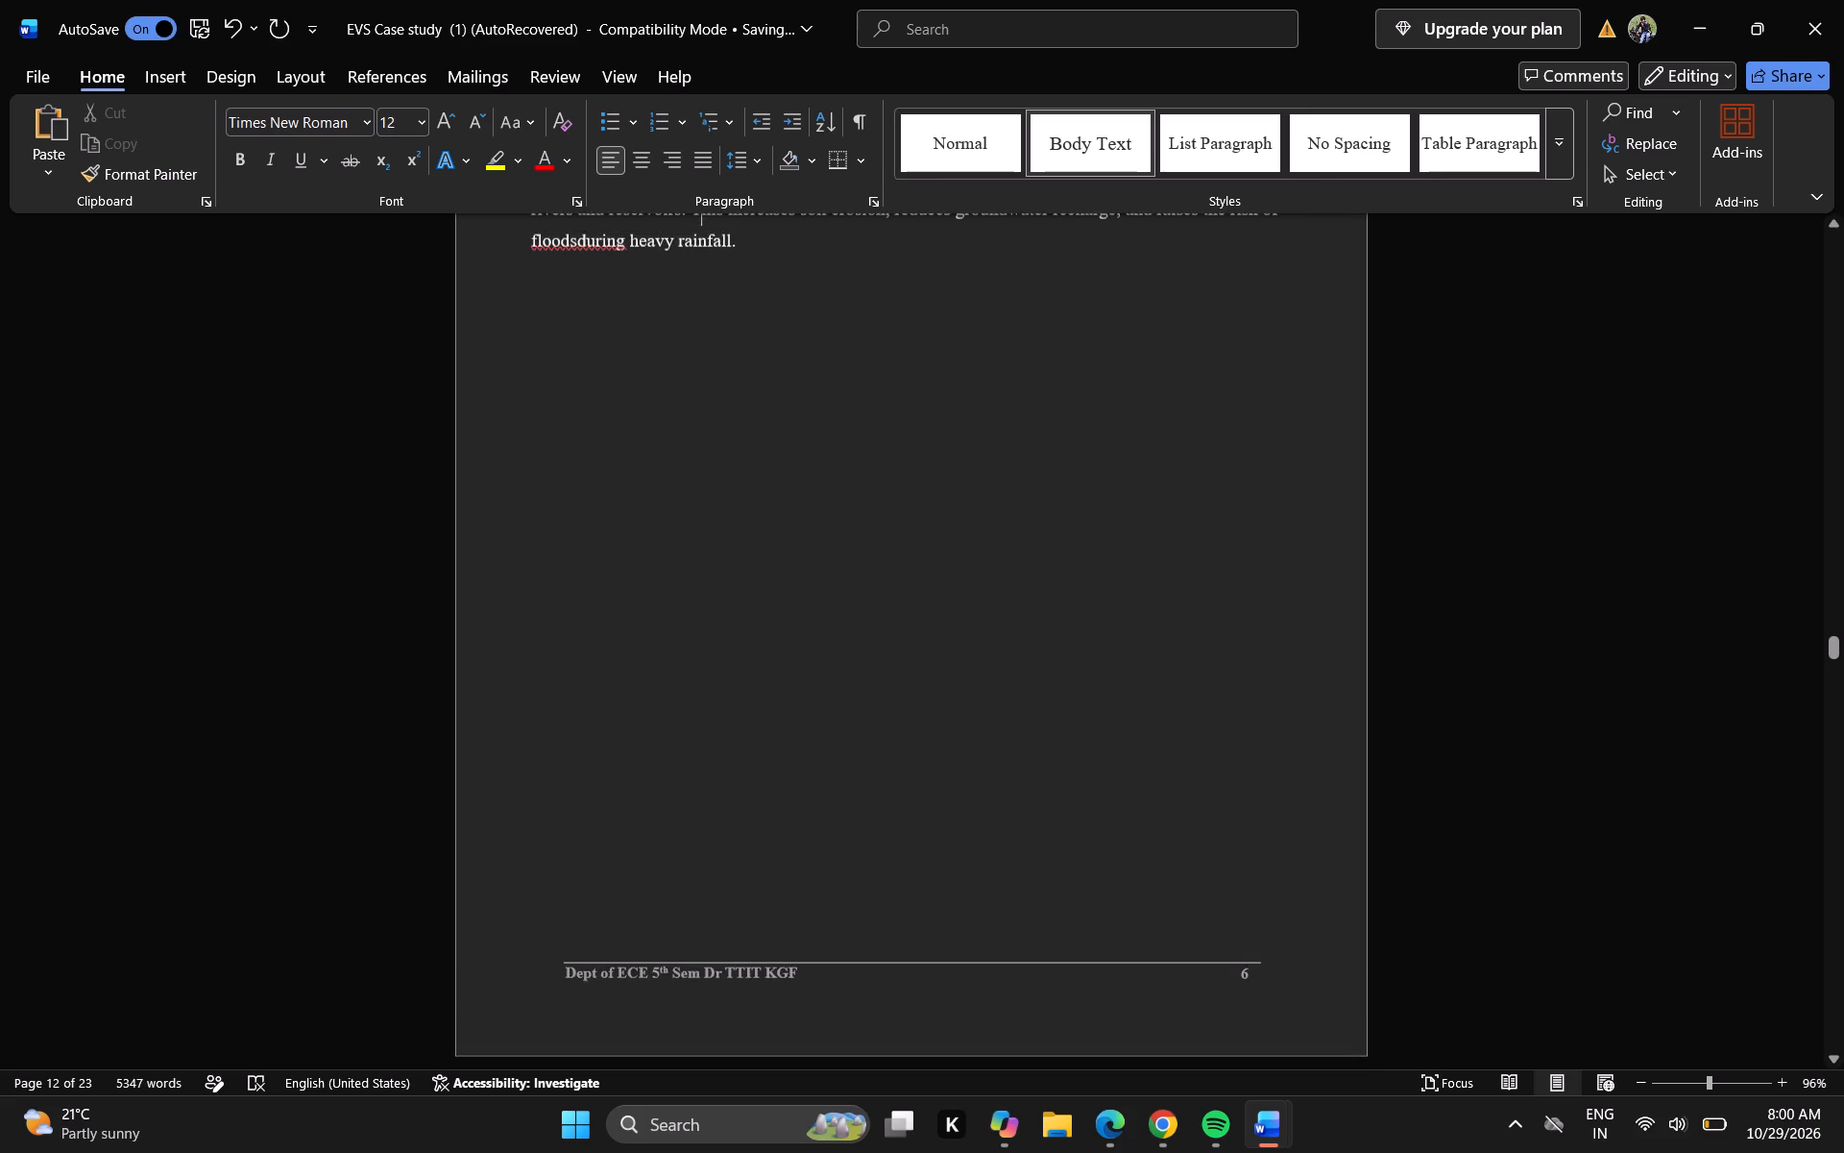
pyautogui.press('Up')
pyautogui.press('Down')
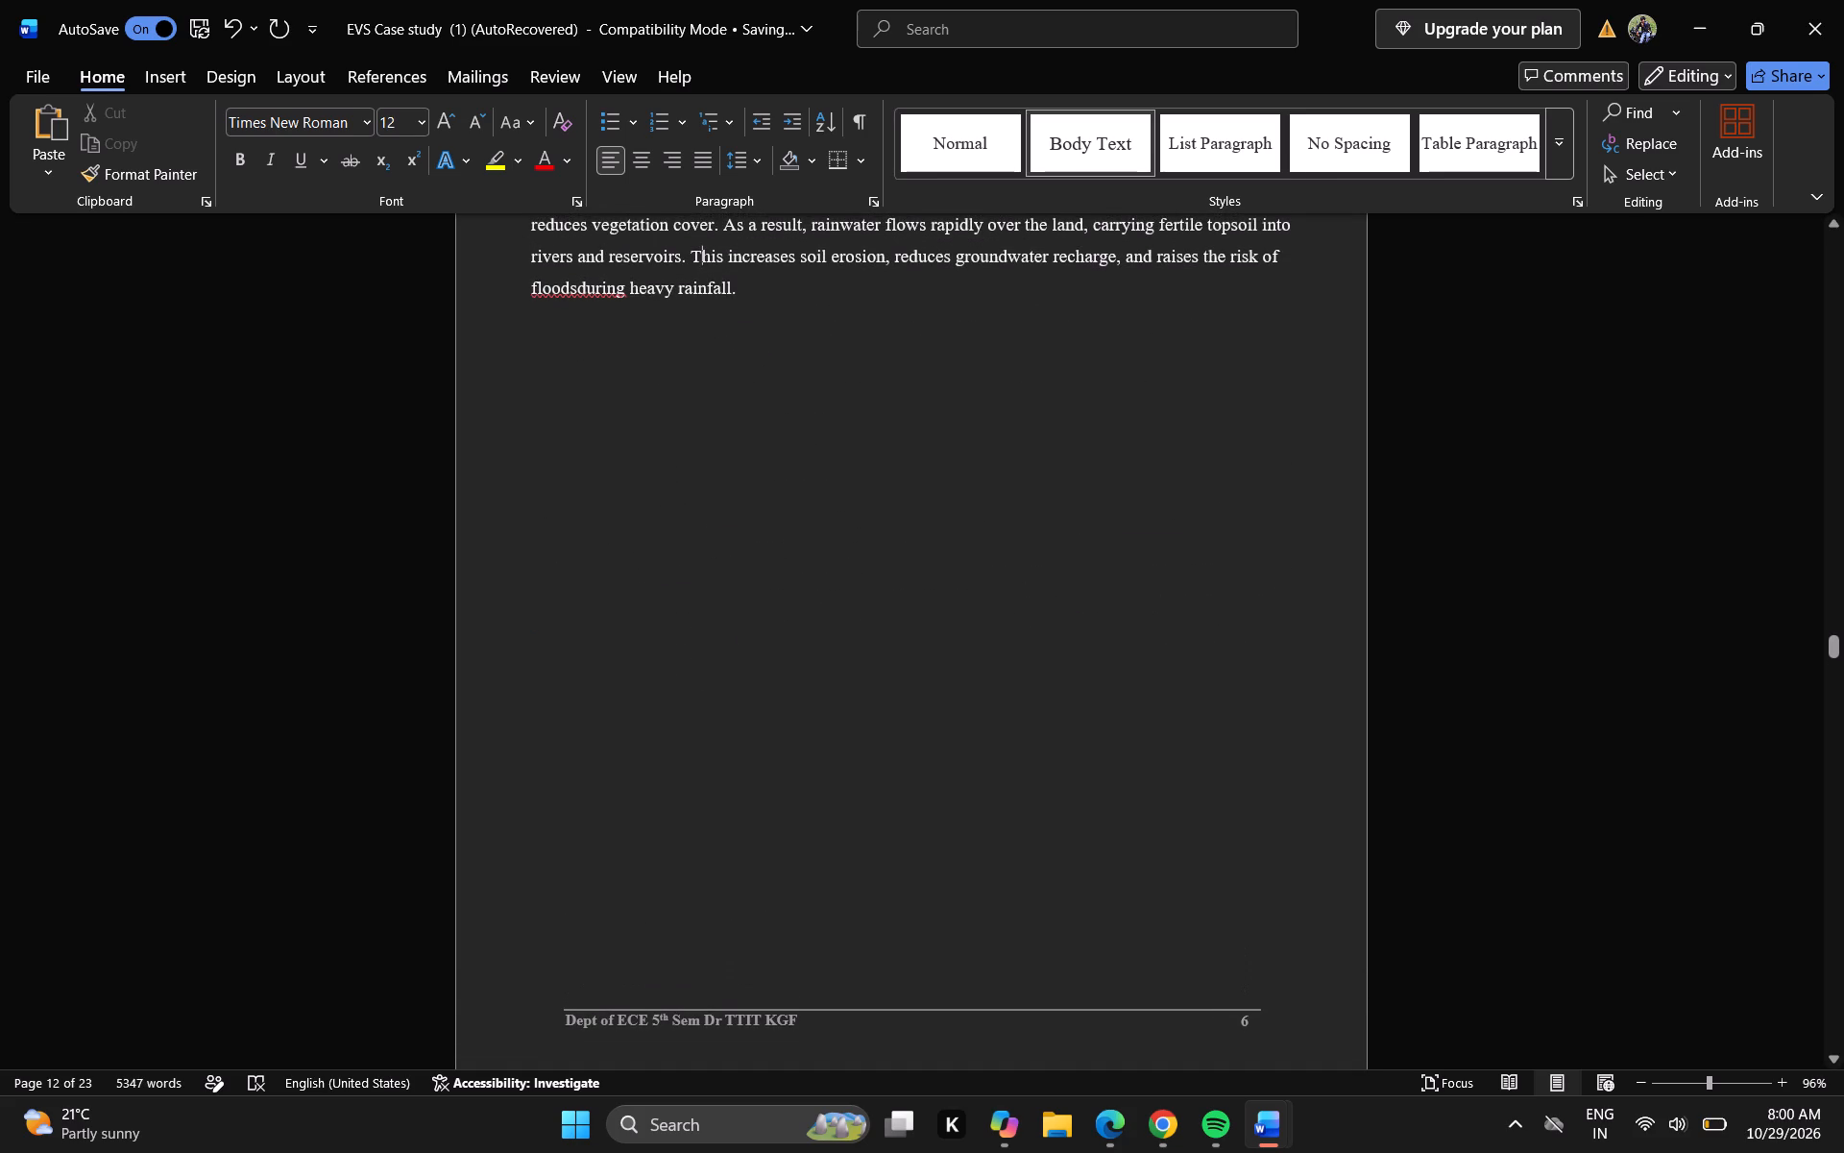
pyautogui.press('Left')
pyautogui.press('Left')
pyautogui.press('Left')
pyautogui.press('Down')
pyautogui.press('Left')
pyautogui.press('Left')
pyautogui.press('Left')
pyautogui.press('Left')
pyautogui.press('Left')
pyautogui.press('Left')
pyautogui.press('Left')
pyautogui.press('Left')
pyautogui.press('Left')
pyautogui.press('Left')
pyautogui.press('Left')
pyautogui.press('Left')
pyautogui.press('Left')
pyautogui.press('space')
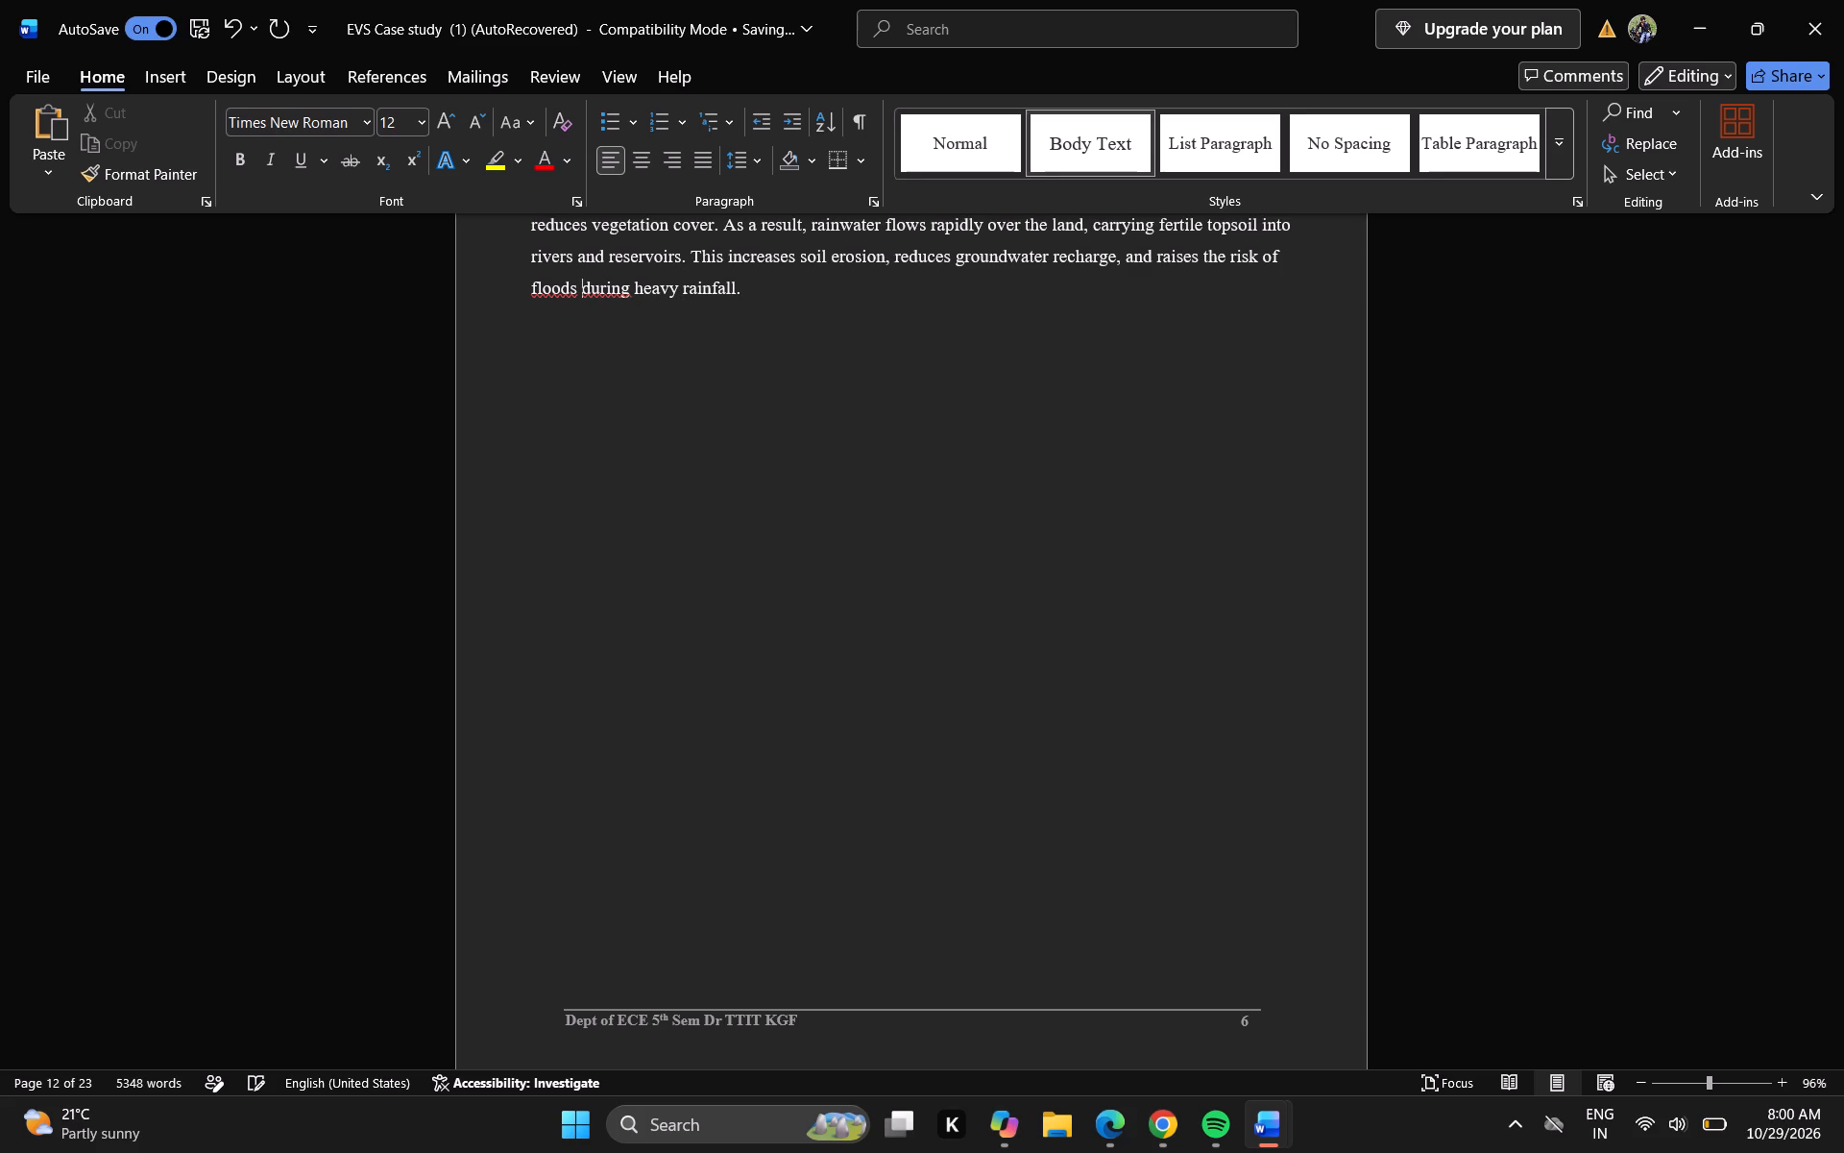
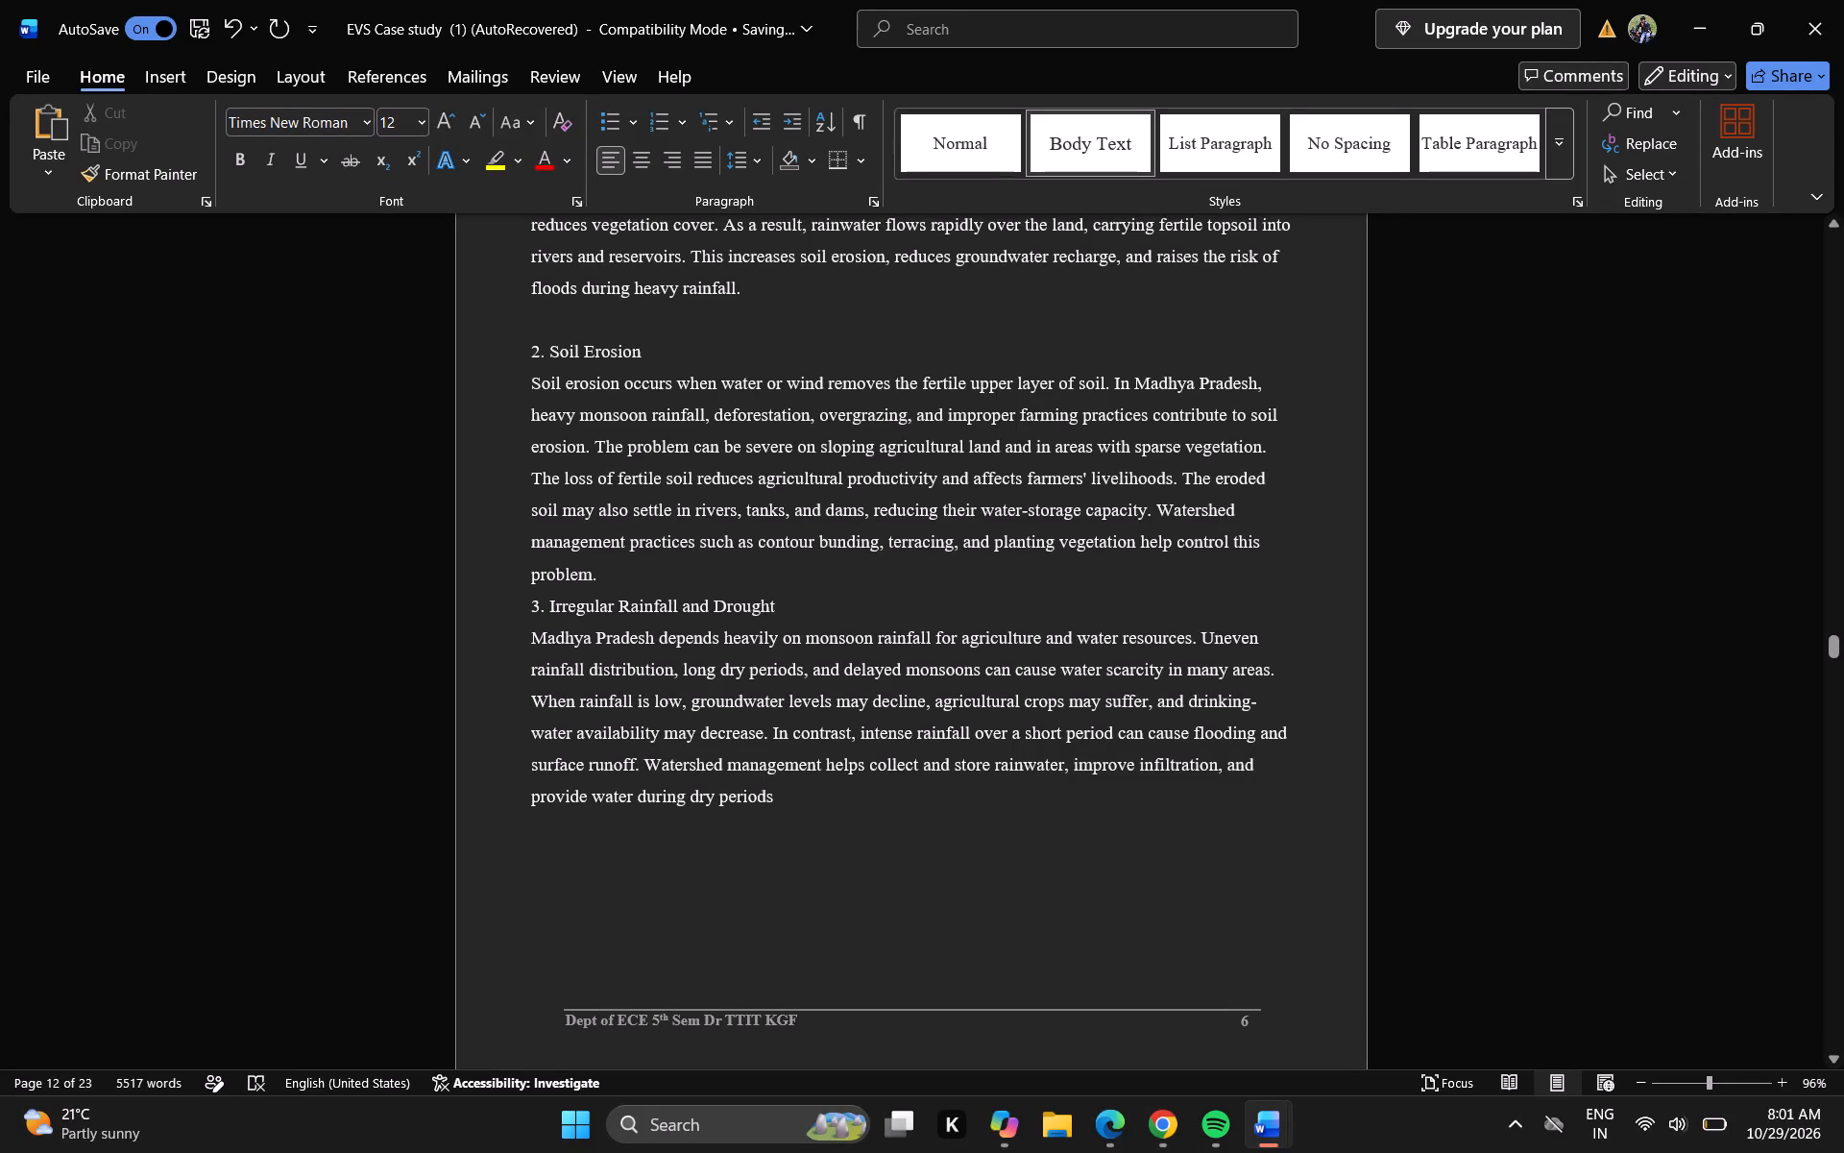
# Format the "2. Soil Erosion" heading on page 6 as bold at 14 pt.
pyautogui.moveTo(528, 353); pyautogui.dragTo(631, 345)
pyautogui.click(660, 311)
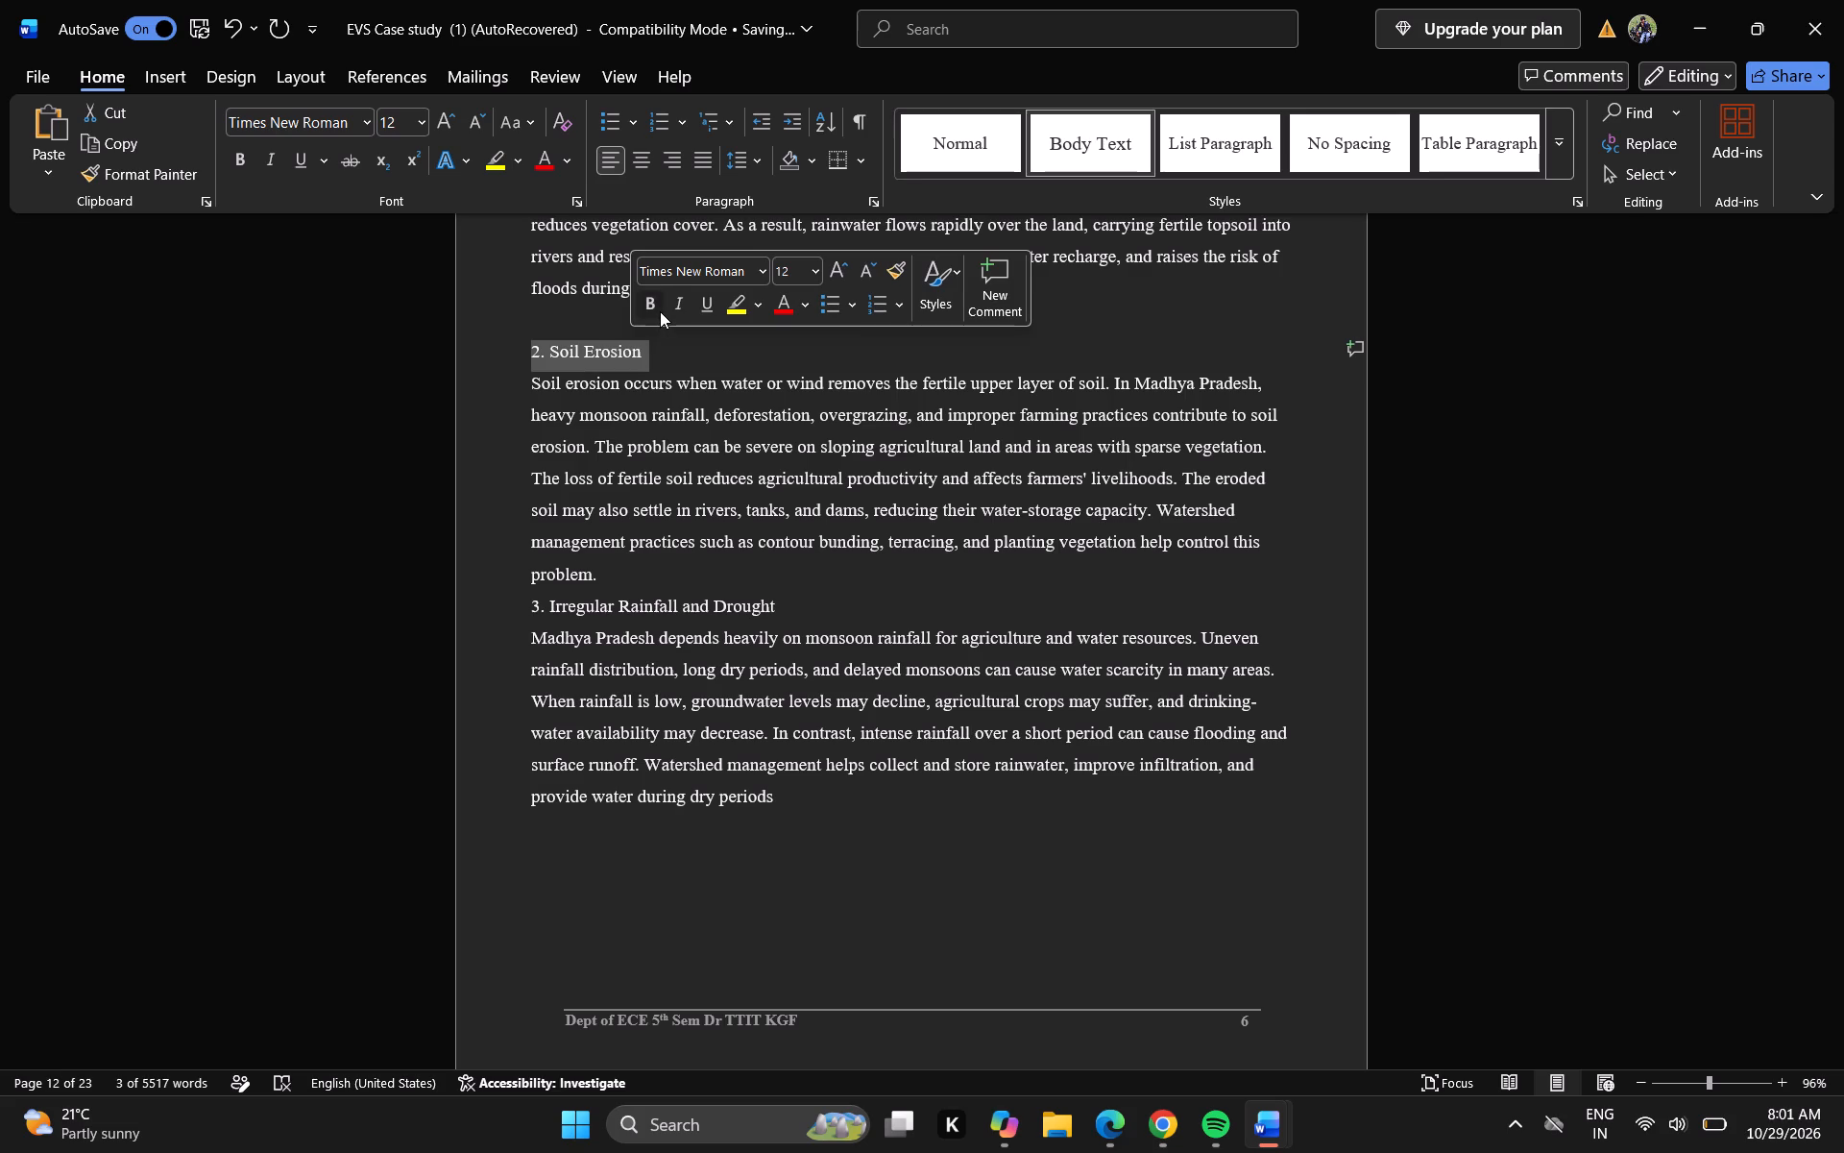
pyautogui.click(796, 261)
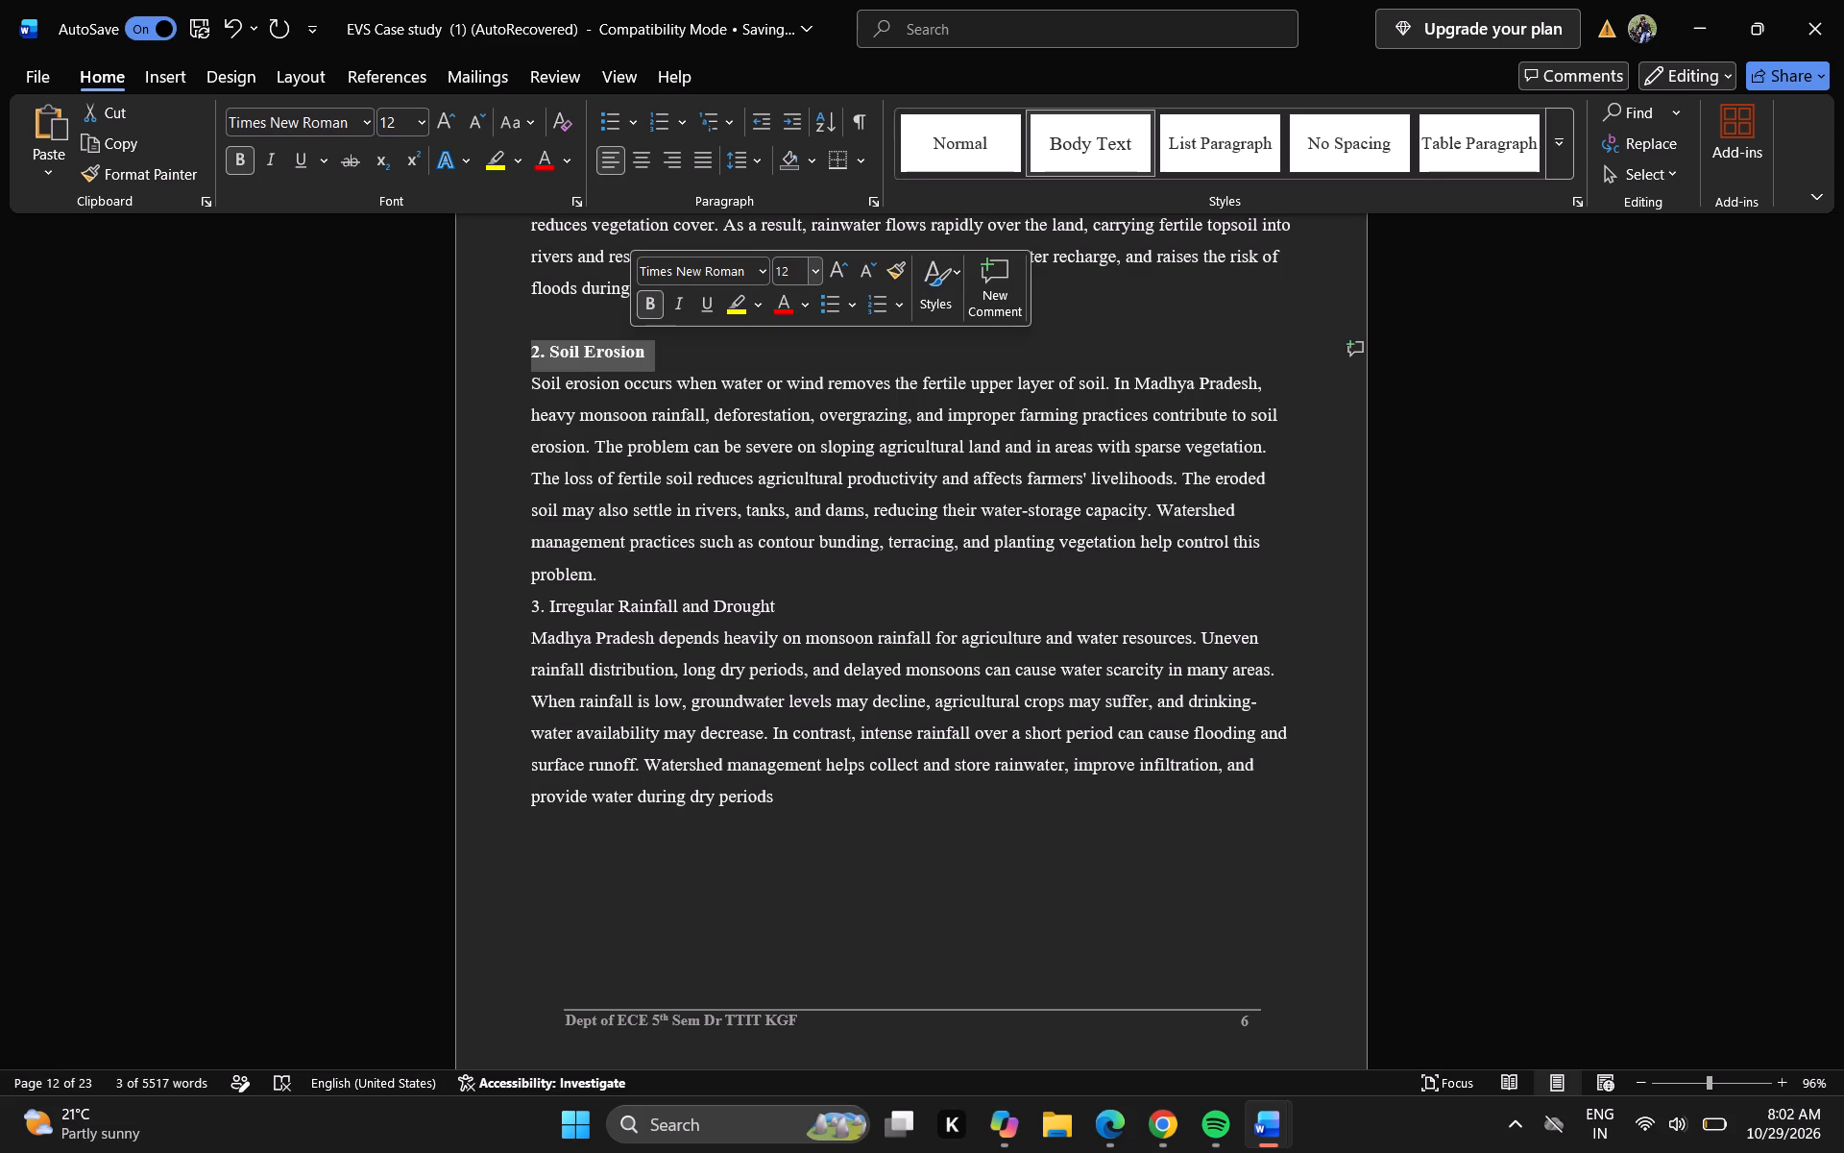
pyautogui.click(793, 270)
pyautogui.write('14')
pyautogui.press('Return')
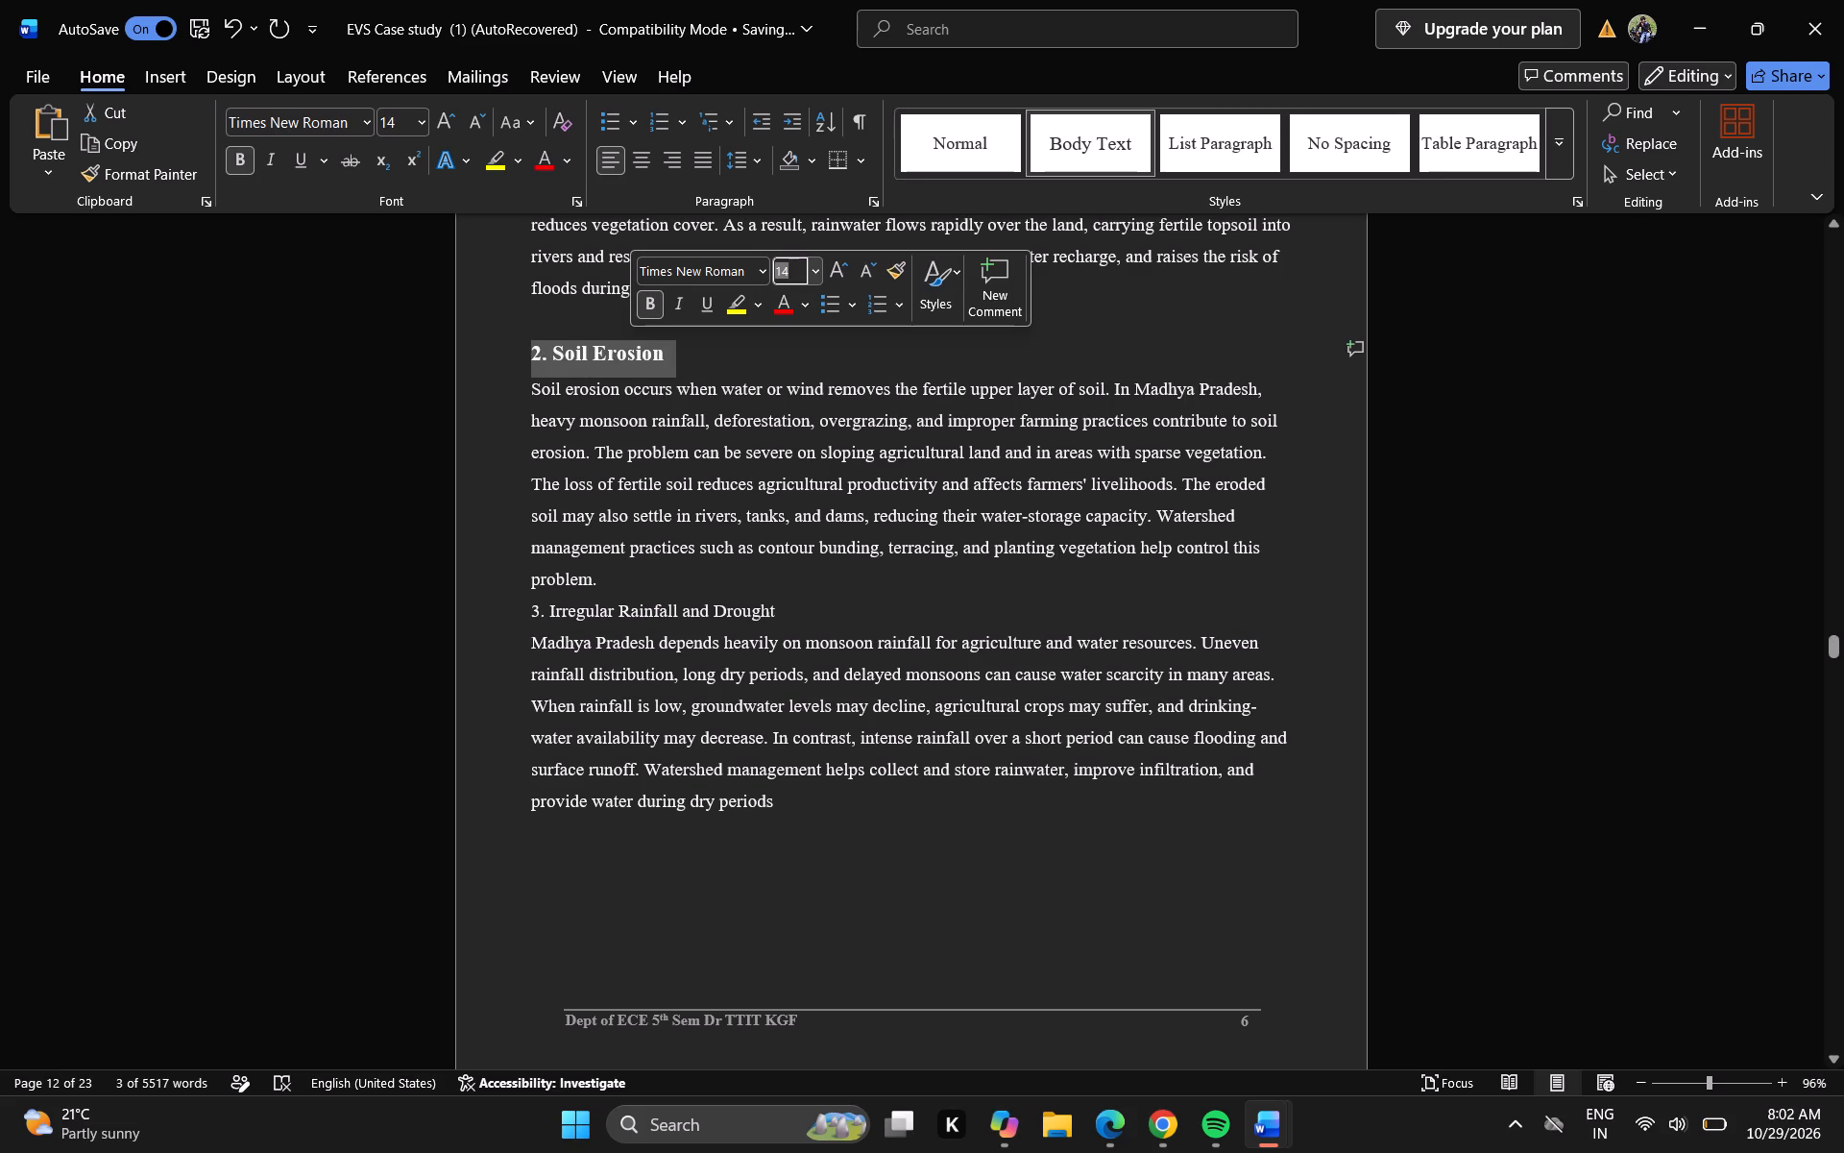
# Format the "3. Irregular Rainfall and Drought" heading on page 6 as bold at 14 pt.
pyautogui.moveTo(529, 607); pyautogui.dragTo(750, 598)
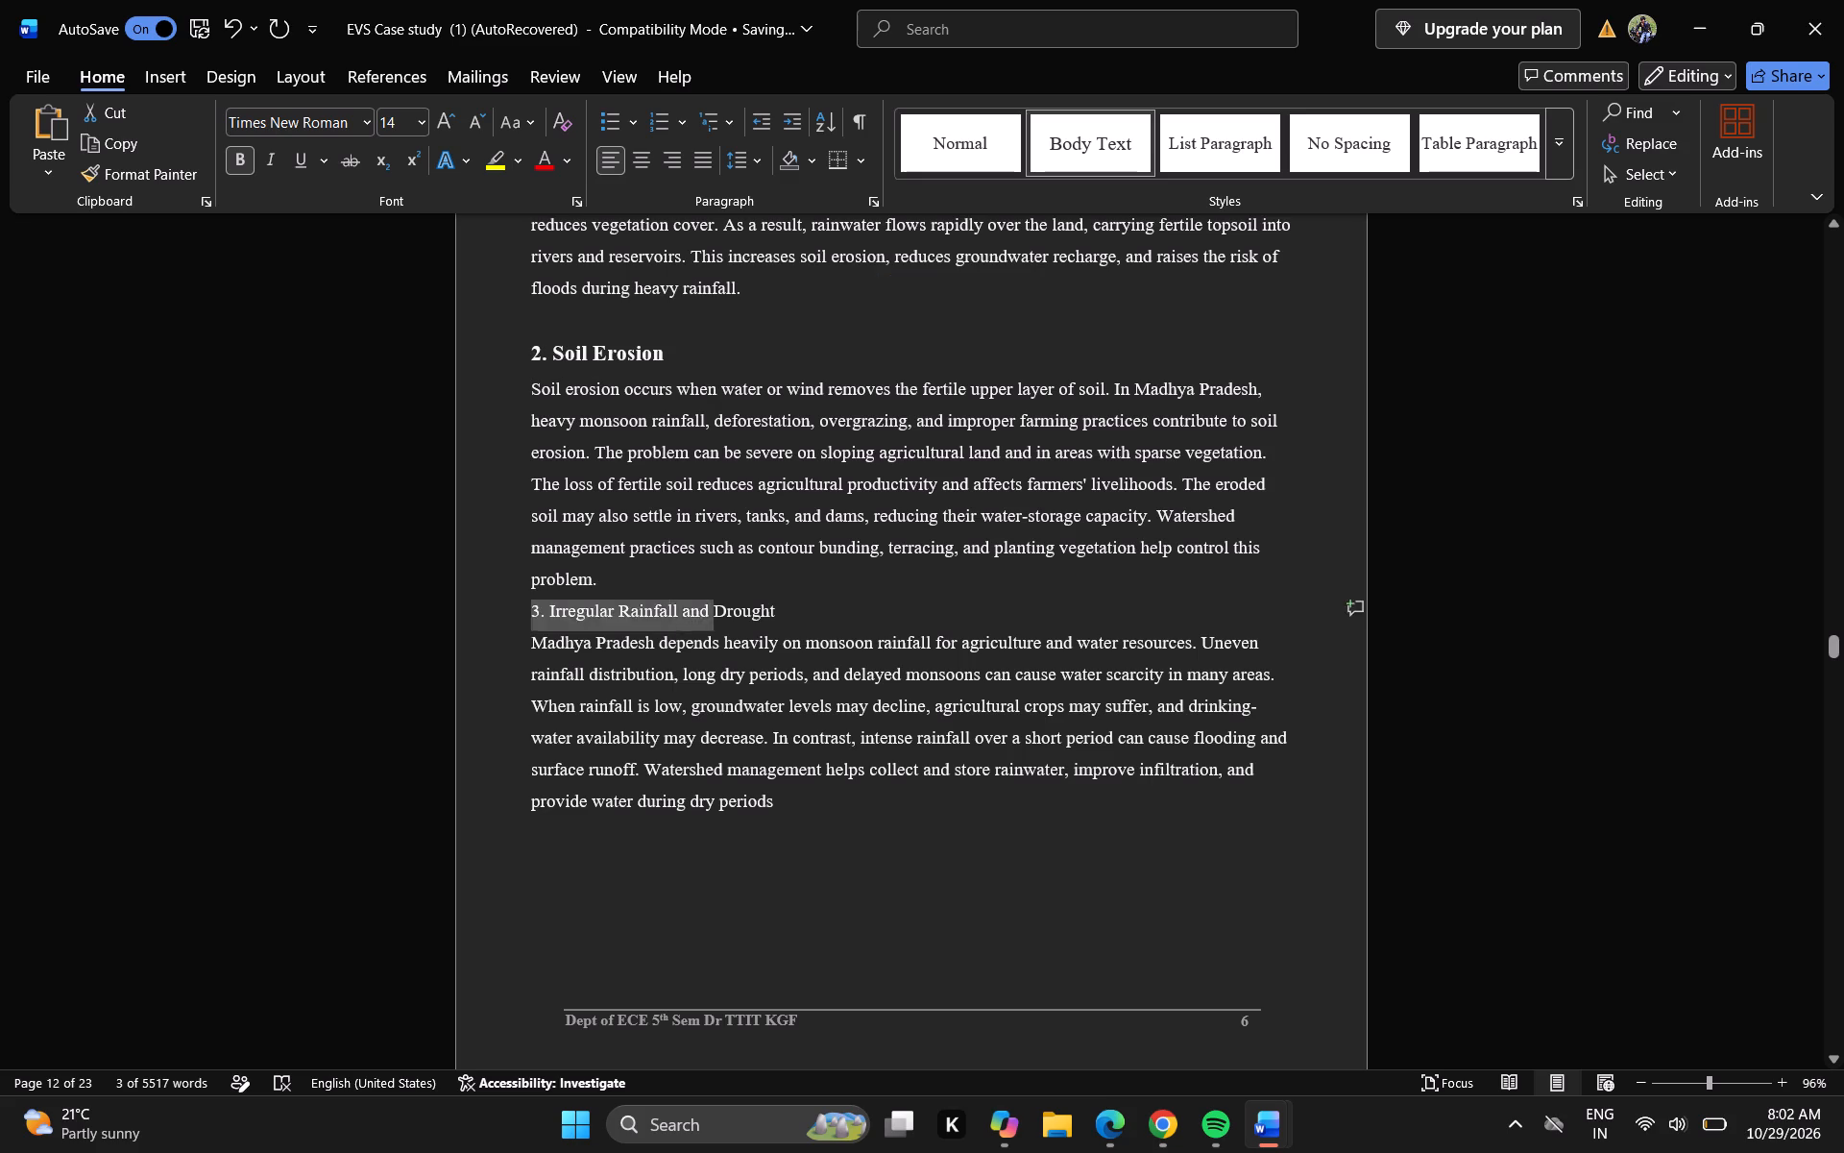
pyautogui.moveTo(750, 598); pyautogui.dragTo(799, 603)
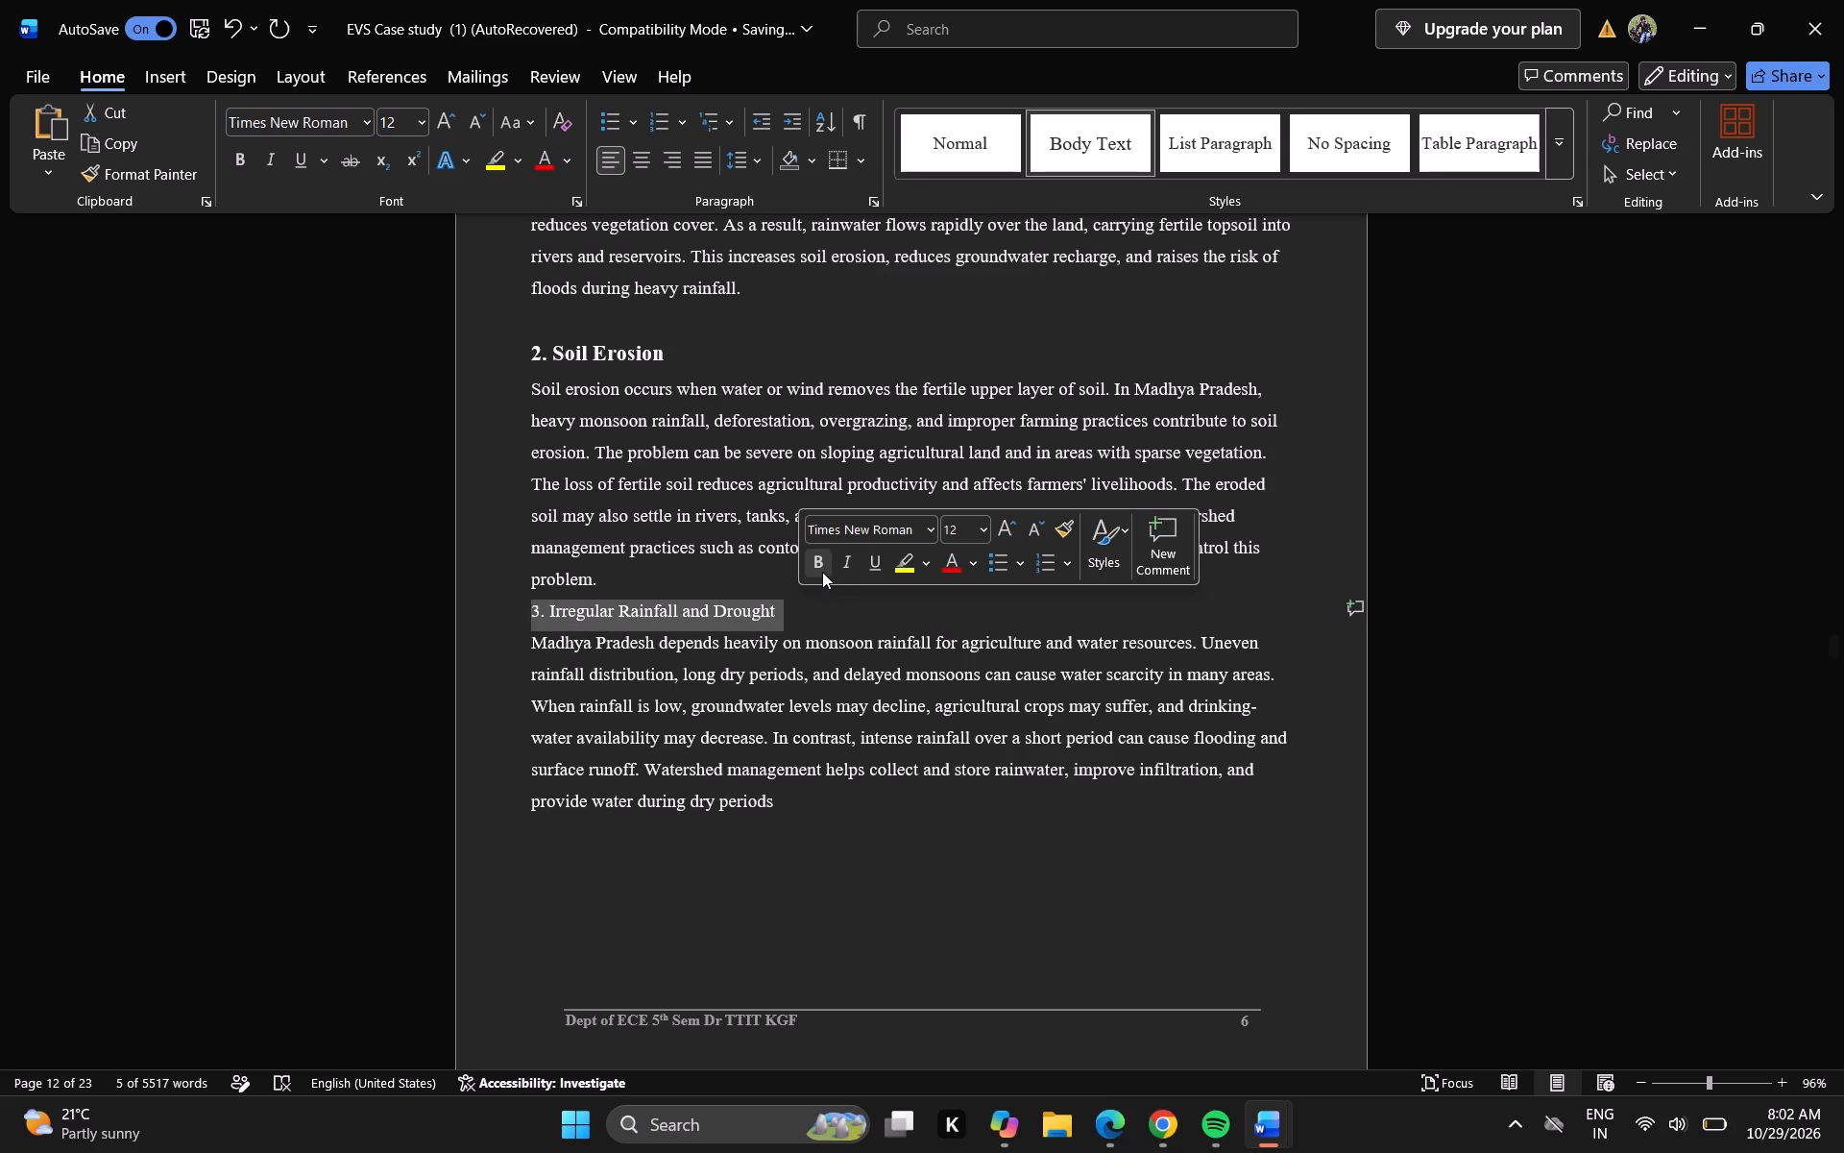
pyautogui.click(822, 572)
pyautogui.click(957, 526)
pyautogui.press('BackSpace')
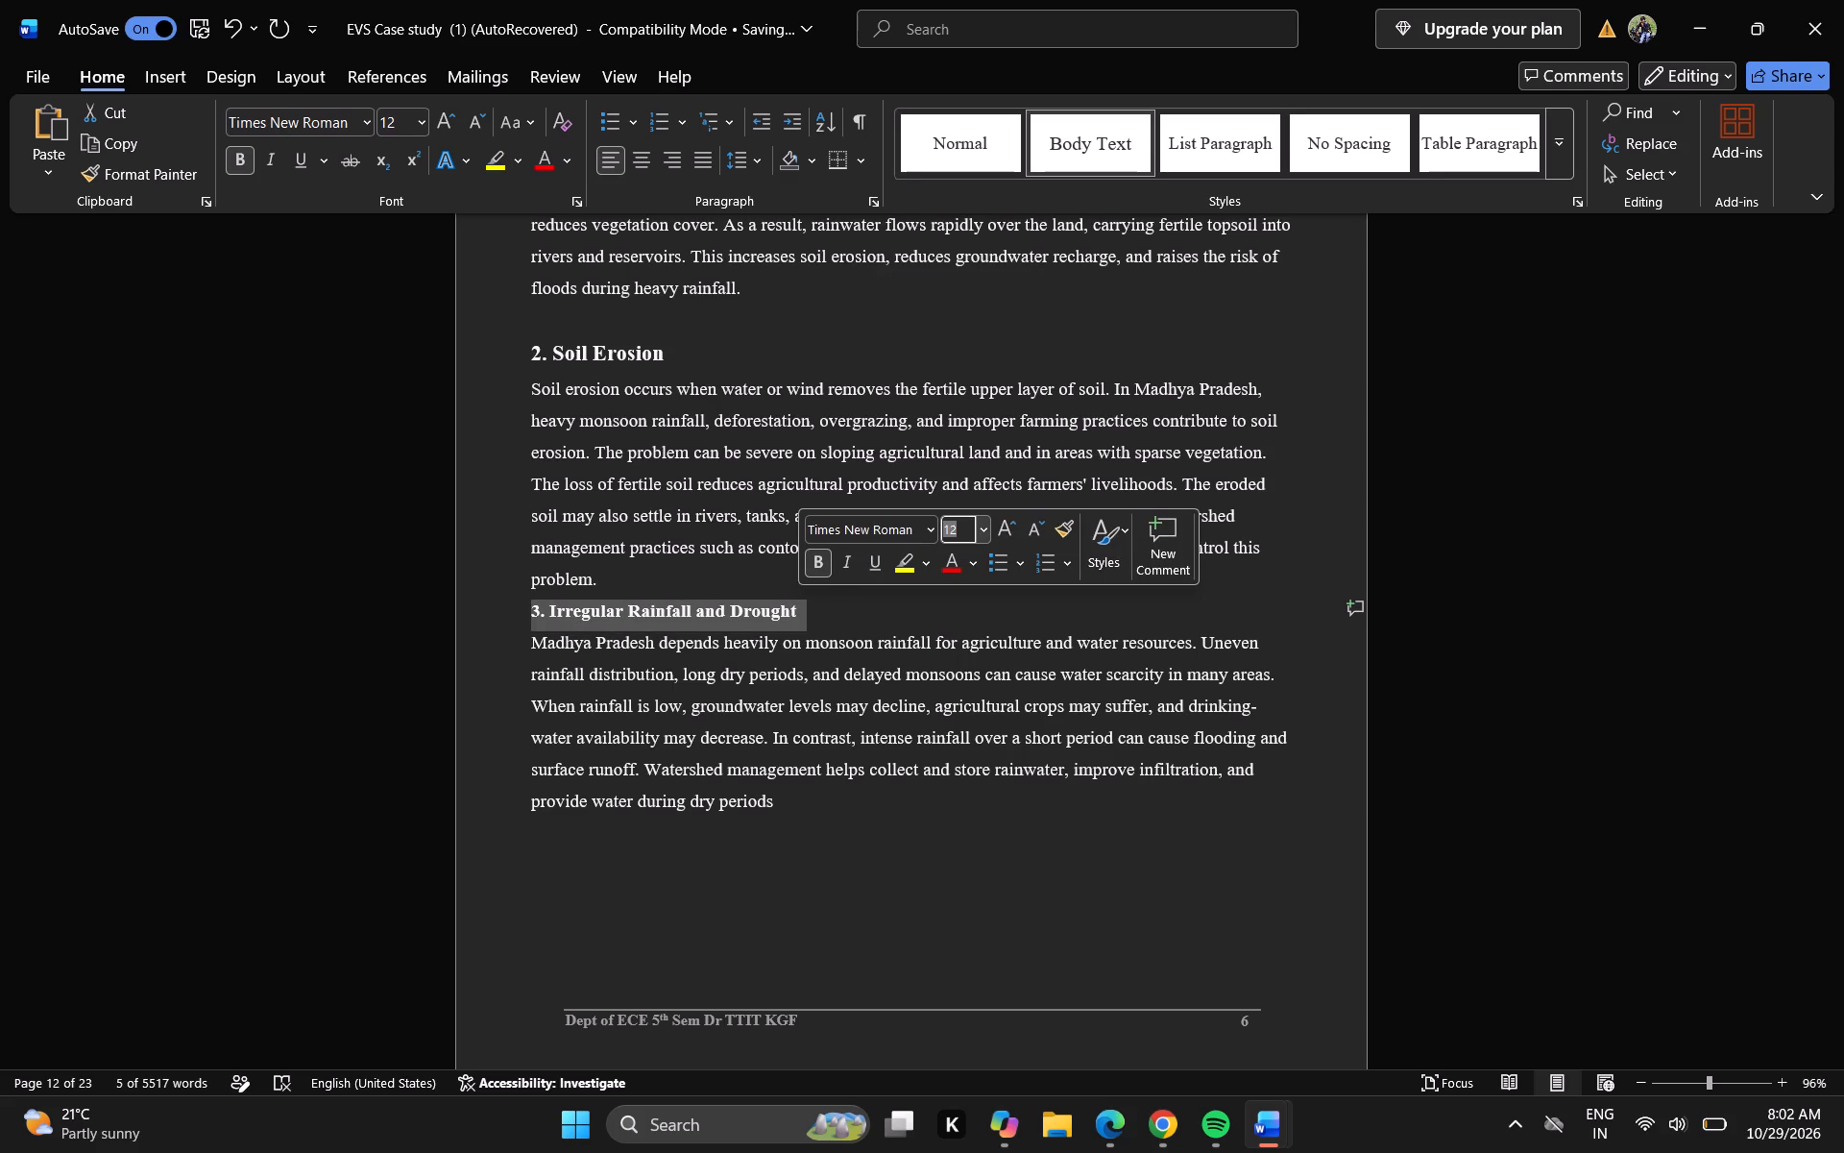
pyautogui.write('14')
pyautogui.press('Return')
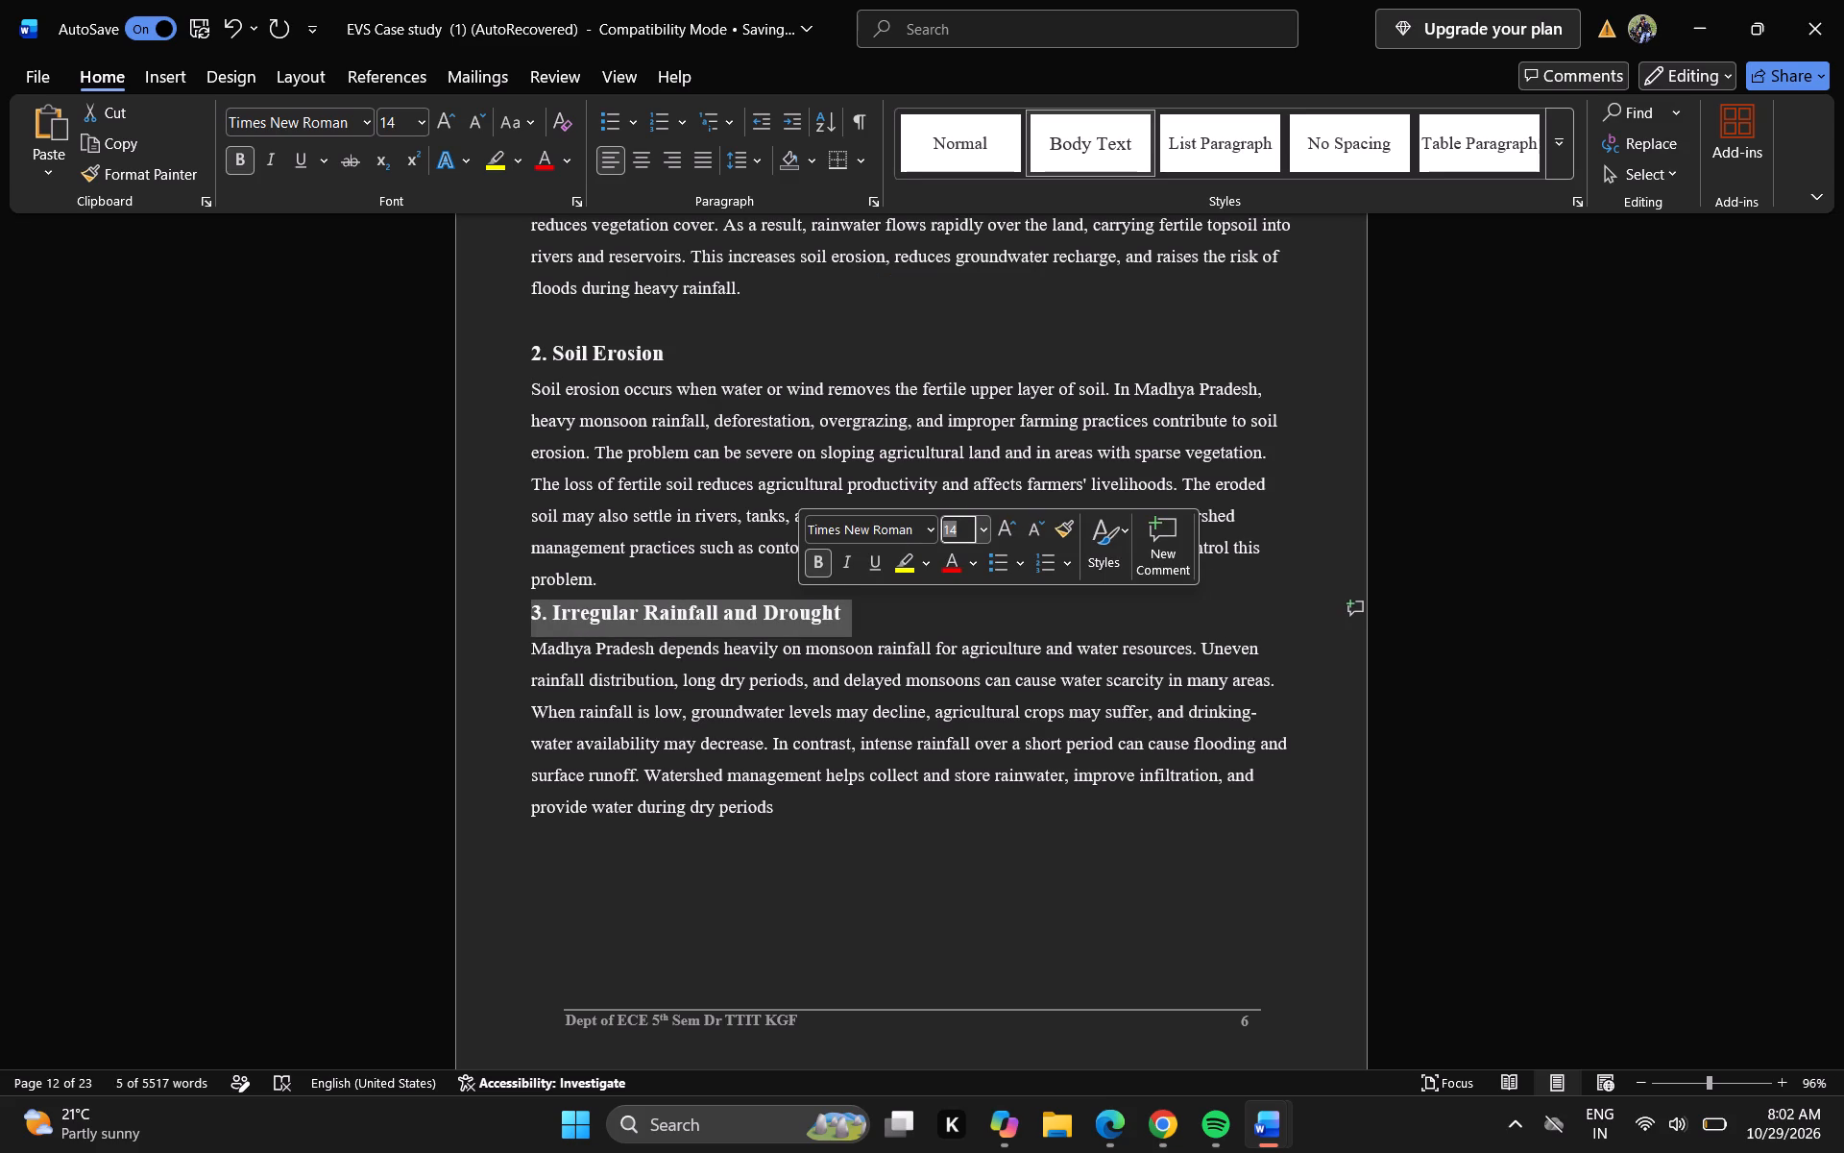
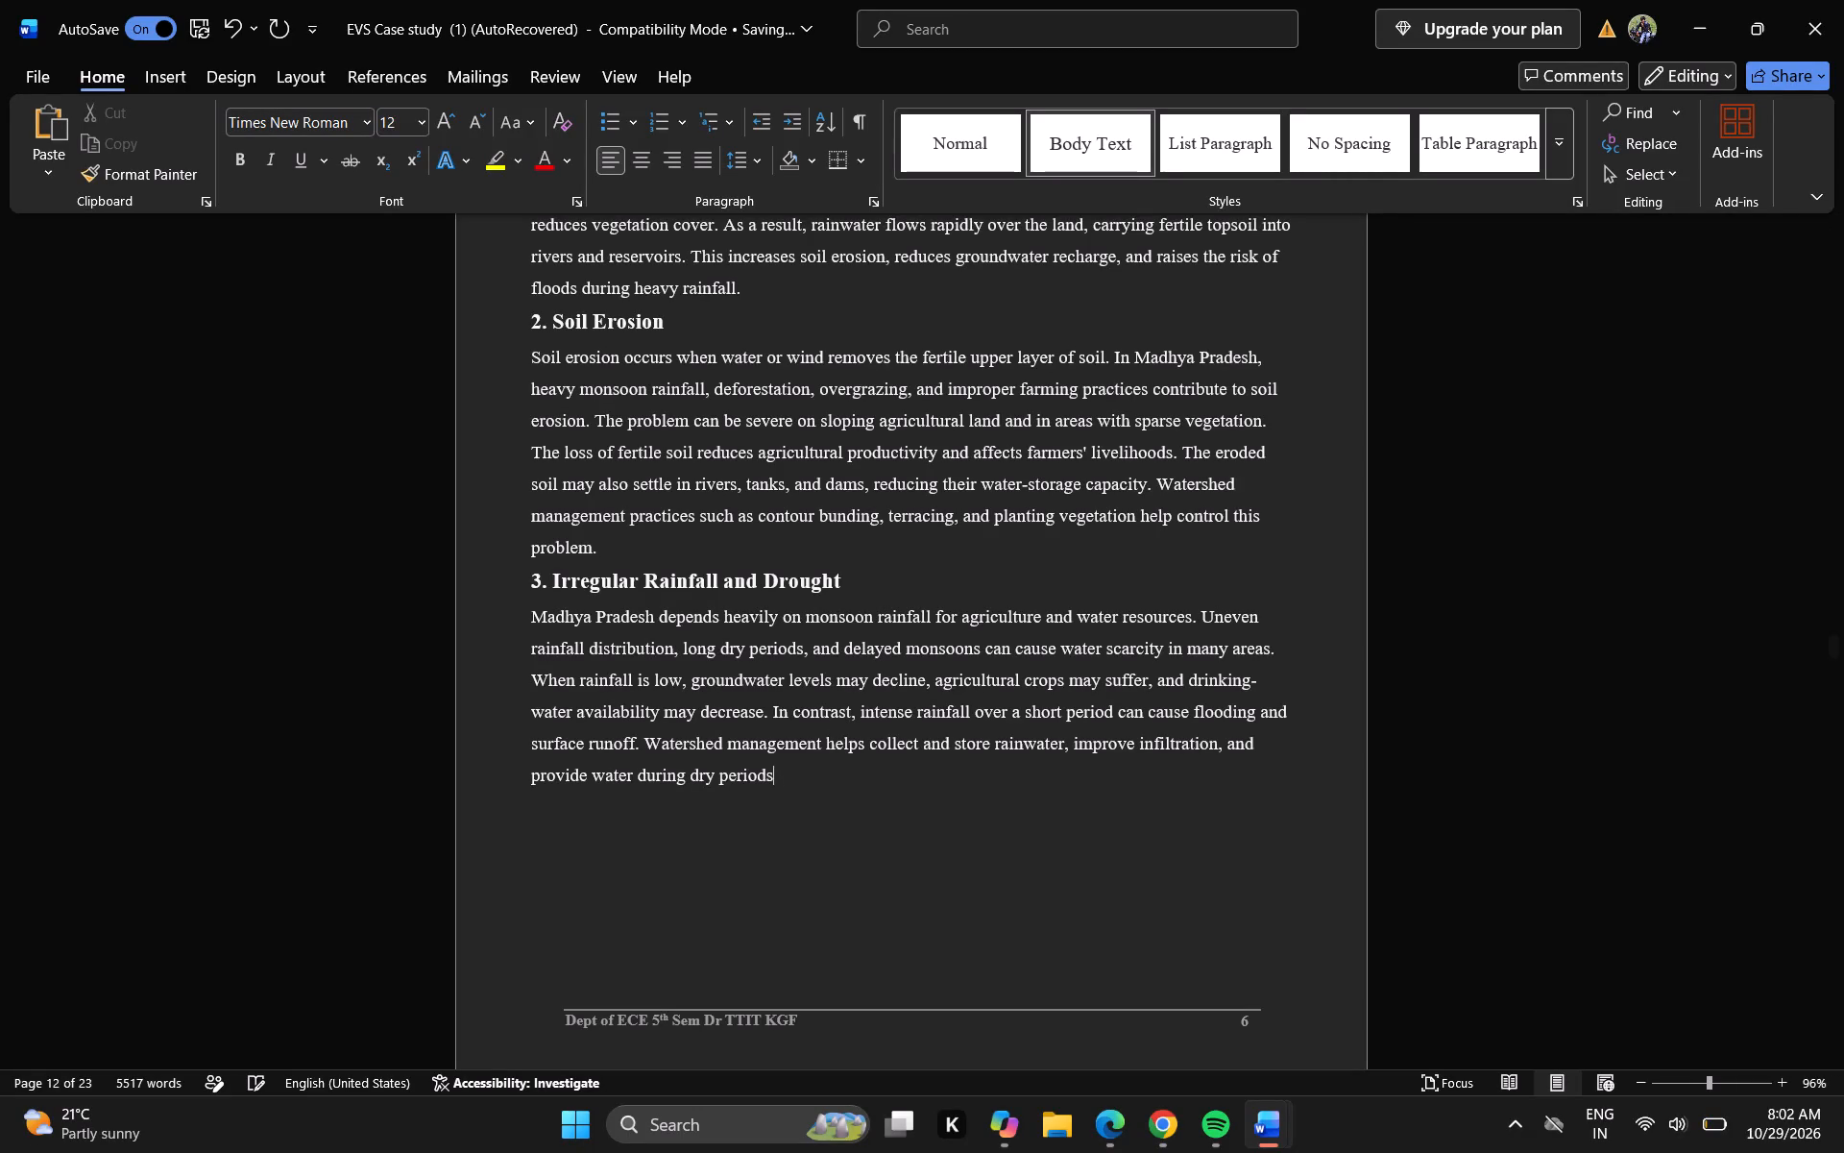
# End the Irregular Rainfall and Drought paragraph with a period and paste the copied section 4 on groundwater use below, after a blank line.
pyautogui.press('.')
pyautogui.press('Return')
pyautogui.press('Return')
pyautogui.hotkey('ctrl', 'v')
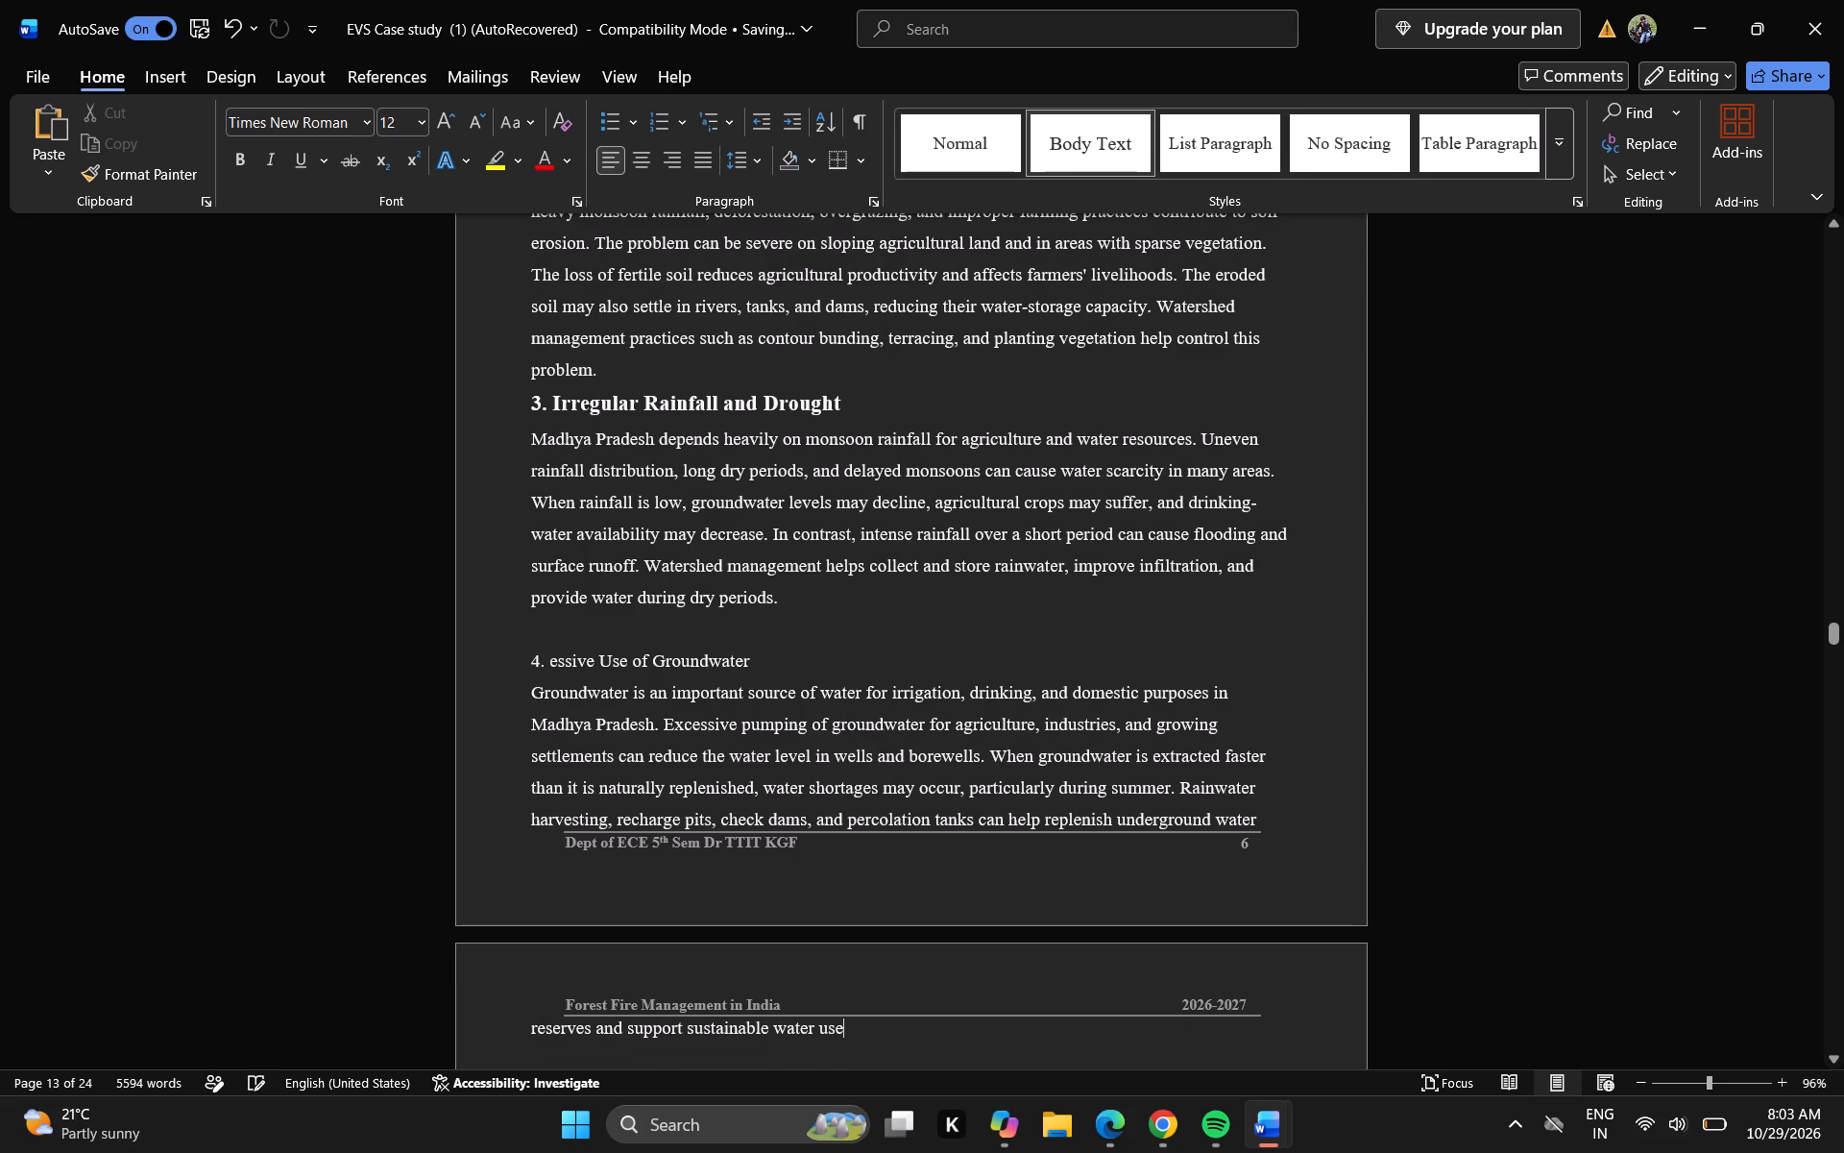
# Remove the blank line above the "4. essive Use of Groundwater" heading on page 6.
pyautogui.click(521, 662)
pyautogui.press('BackSpace')
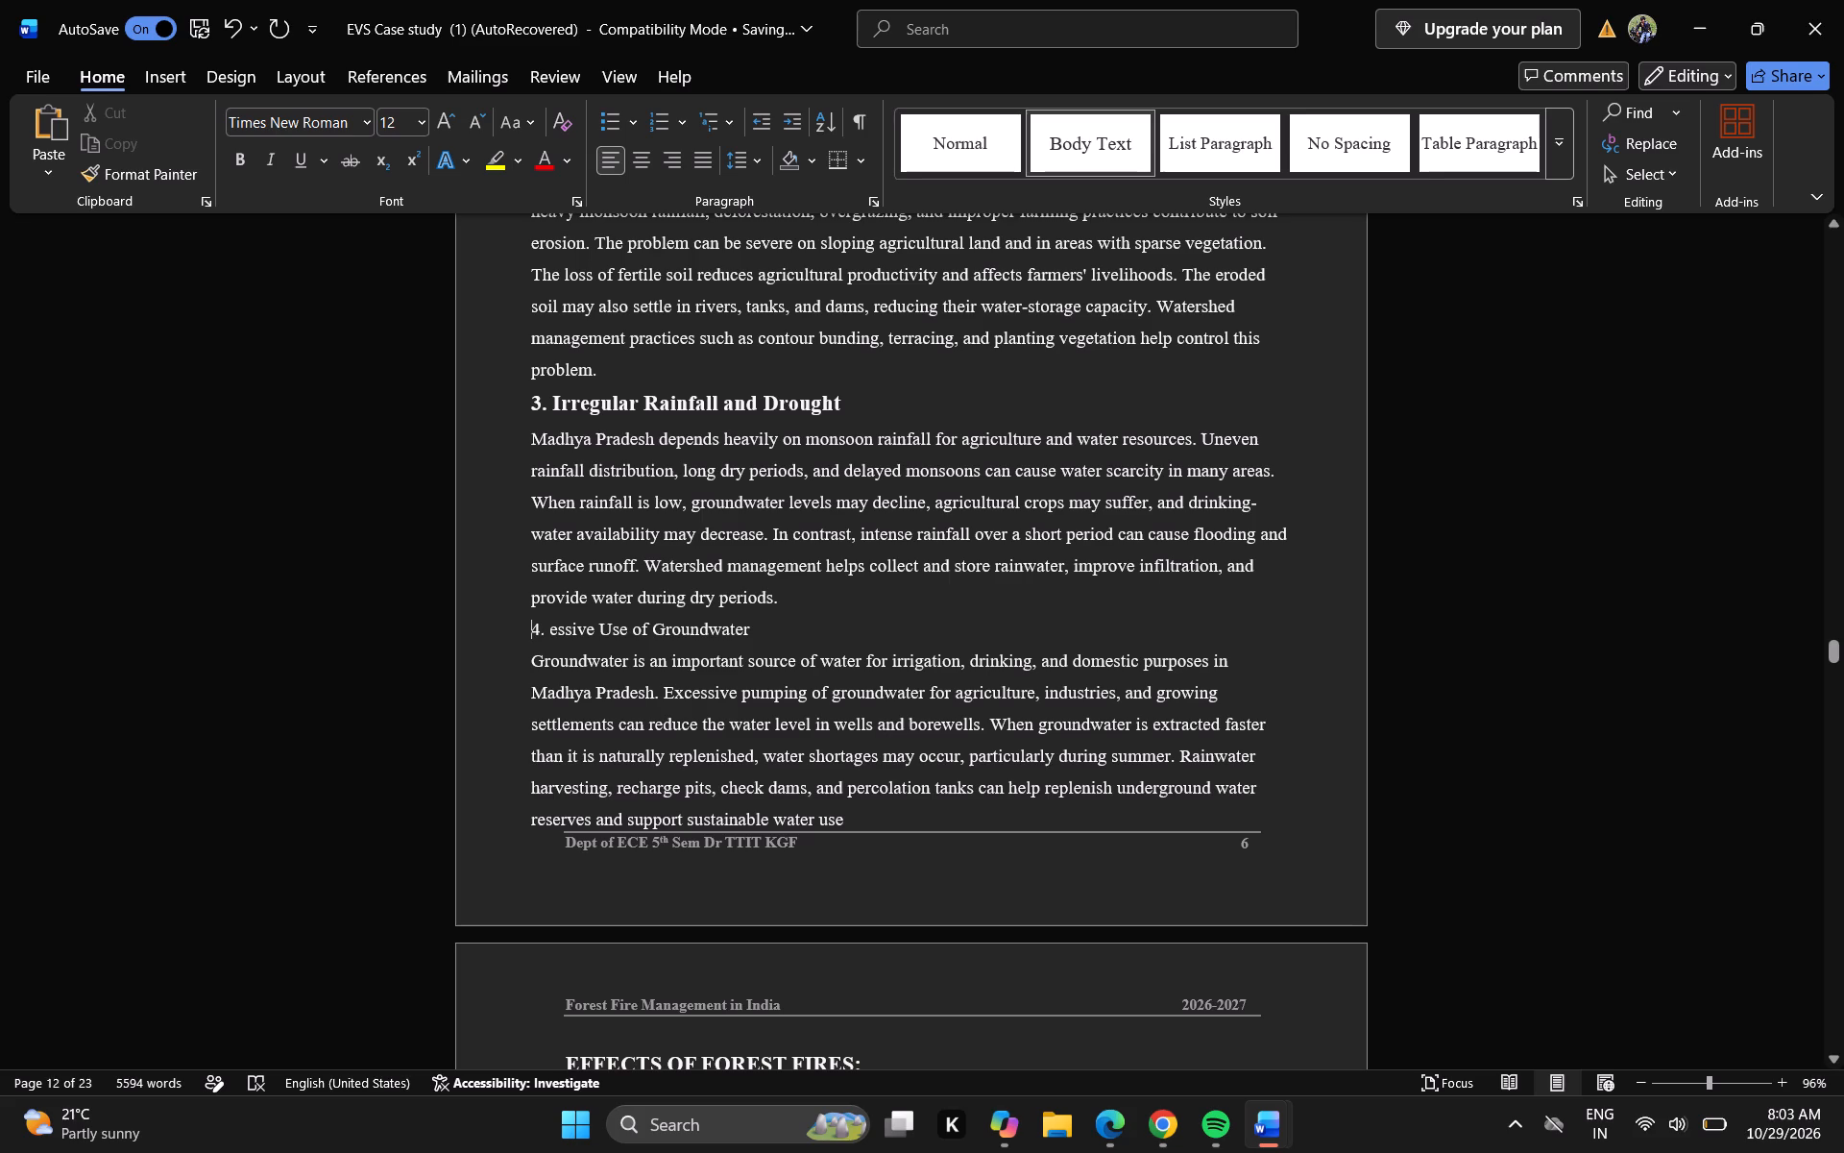
# Copy the groundwater paragraph's ending, from the period before "When groundwater is extracted faster" onward, and delete it from page 6.
pyautogui.moveTo(983, 724); pyautogui.dragTo(1243, 809)
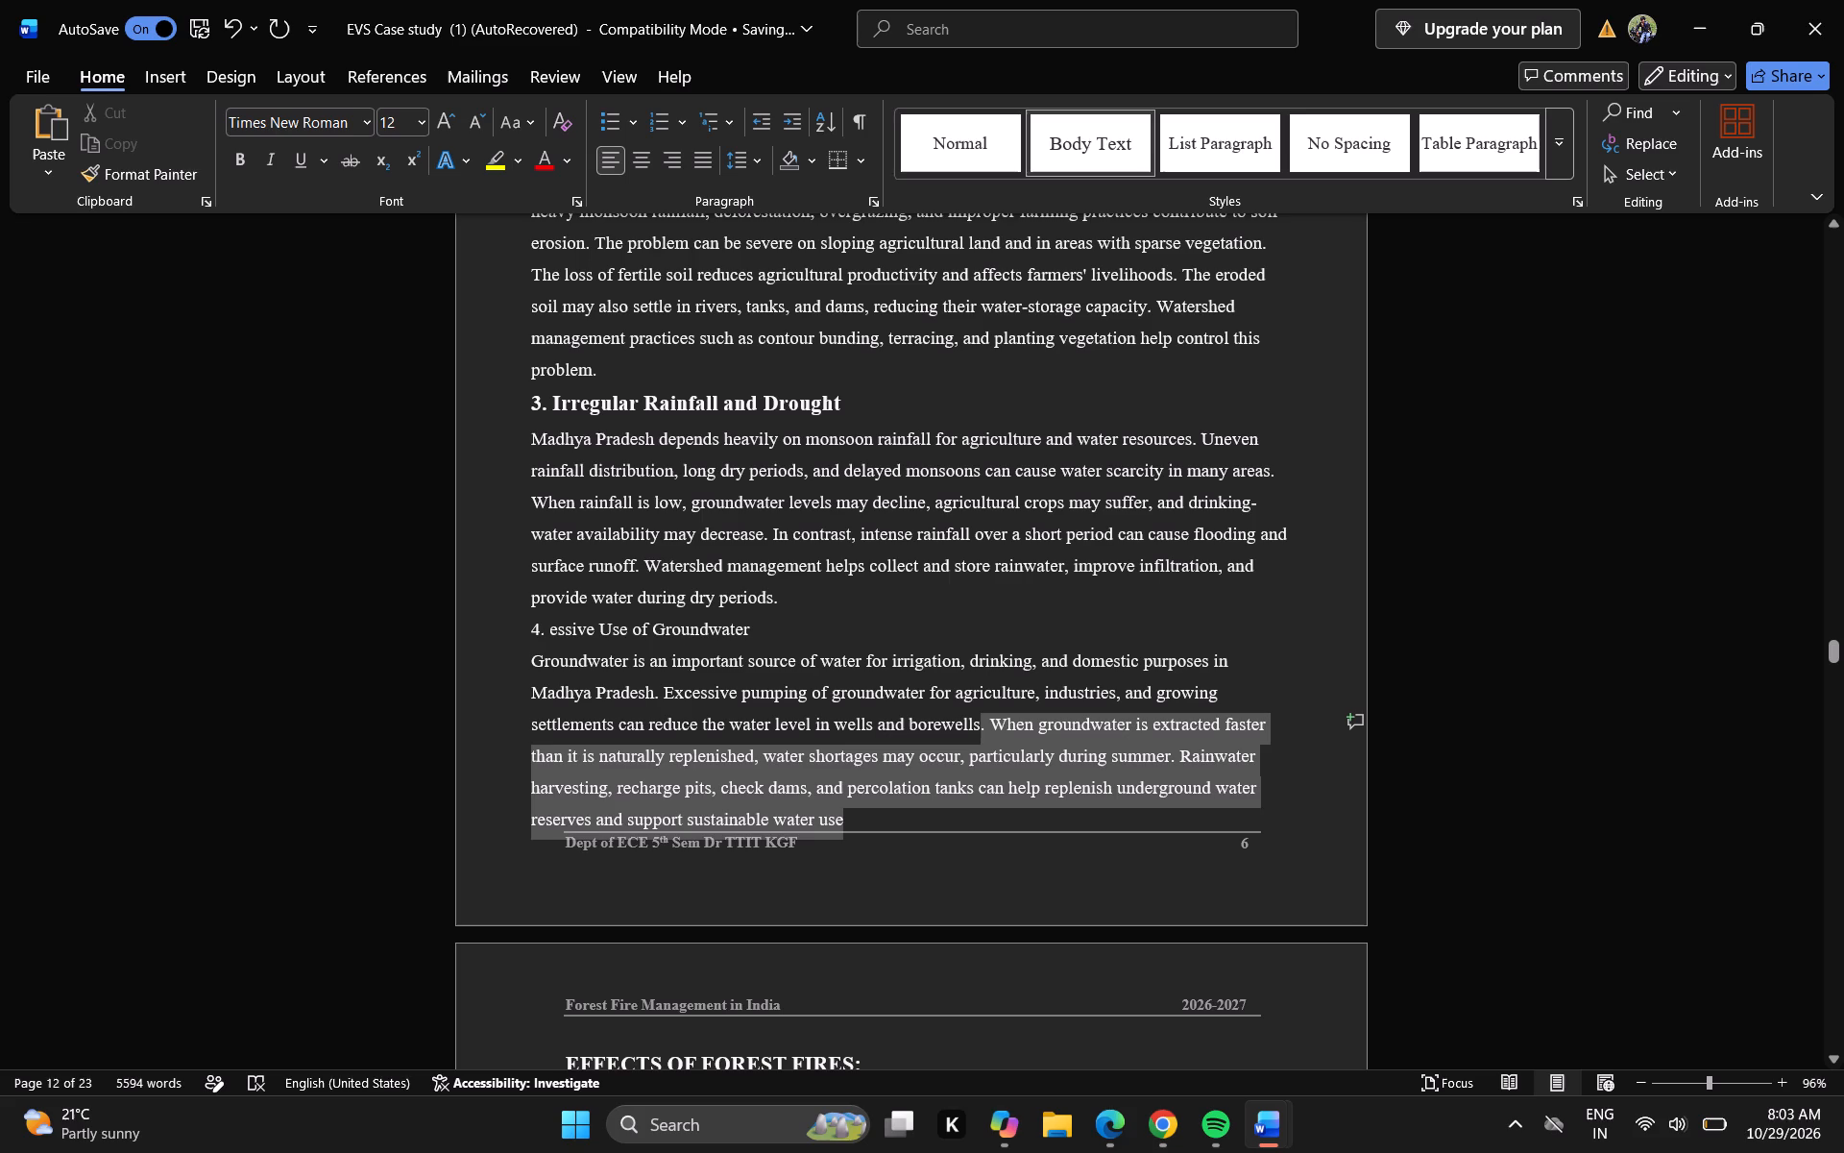
pyautogui.moveTo(1243, 809); pyautogui.dragTo(1244, 810)
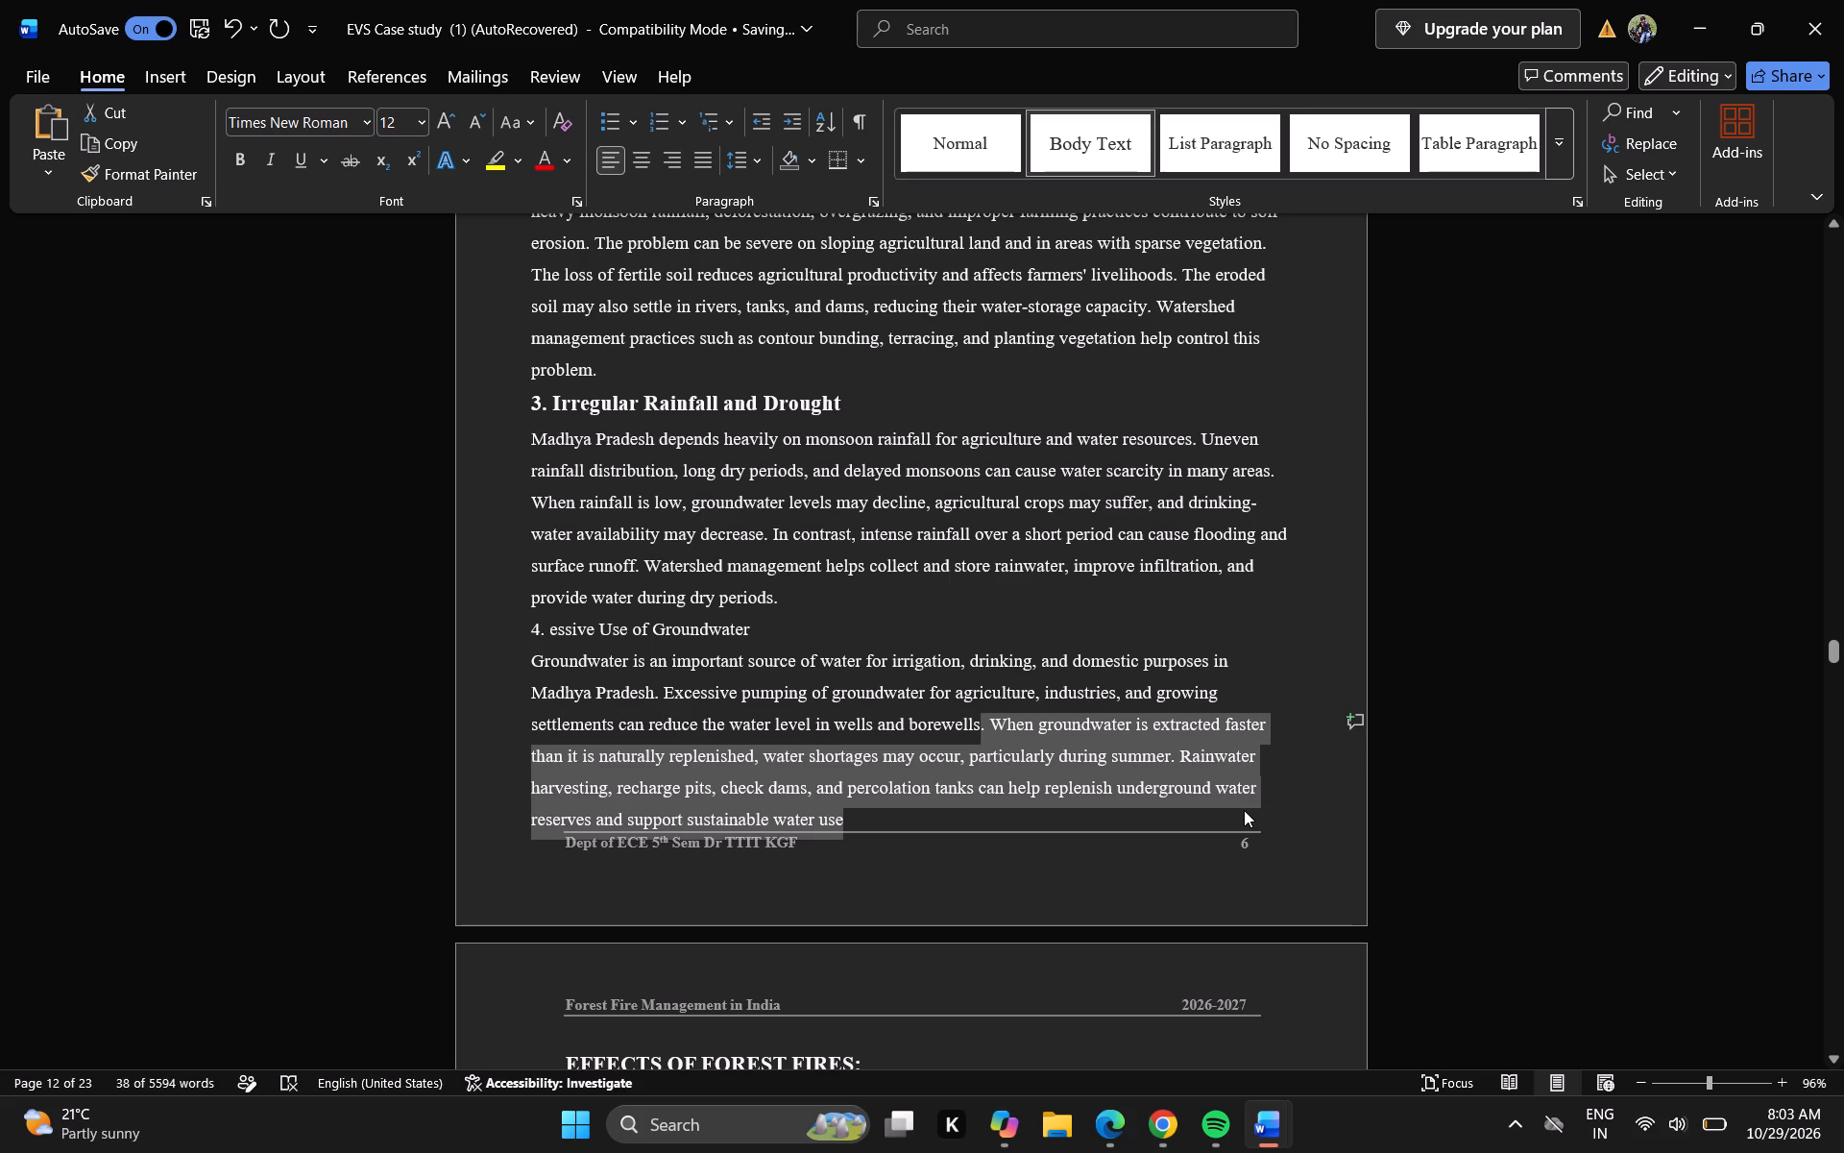
pyautogui.hotkey('ctrl', 'c')
pyautogui.press('BackSpace')
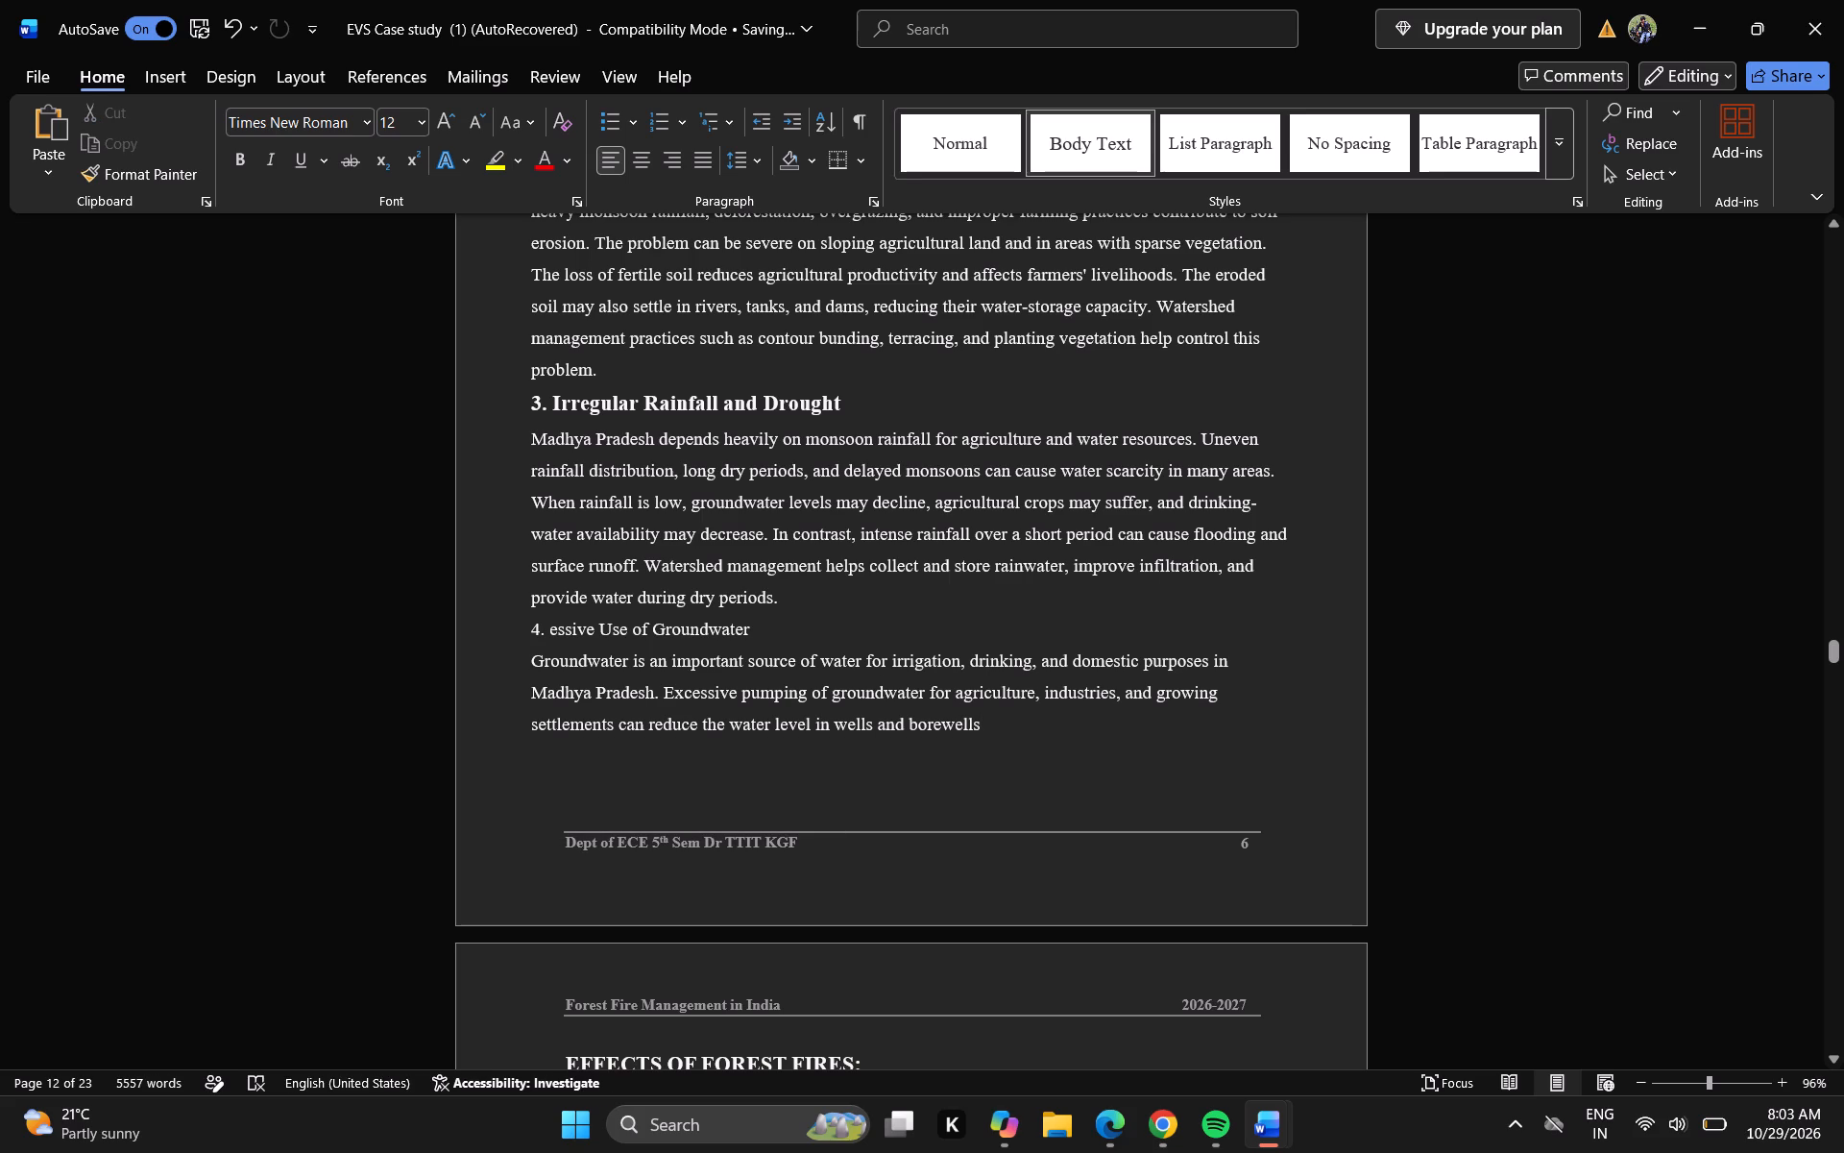
# Format the "4. essive Use of Groundwater" heading on page 6 as bold at 14 pt.
pyautogui.moveTo(529, 633); pyautogui.dragTo(763, 626)
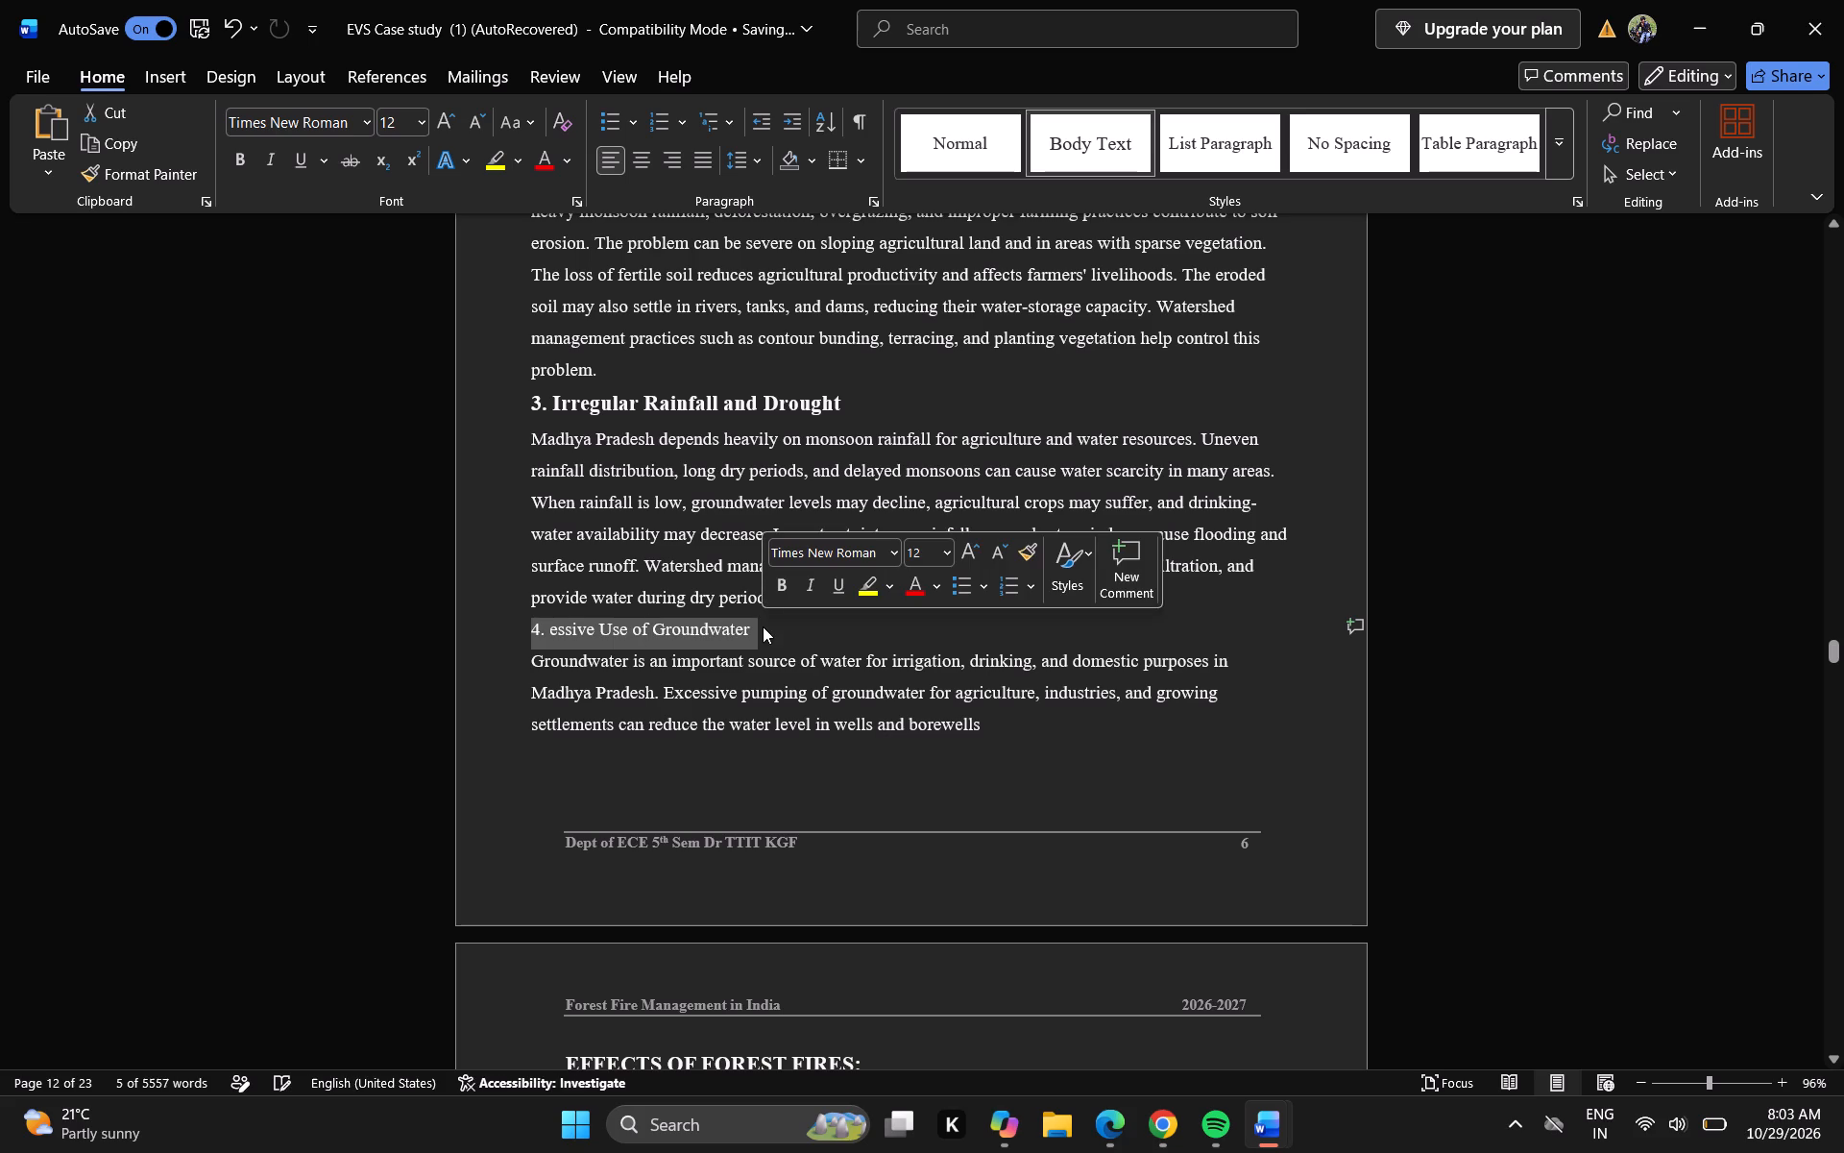
pyautogui.moveTo(775, 582); pyautogui.dragTo(928, 549)
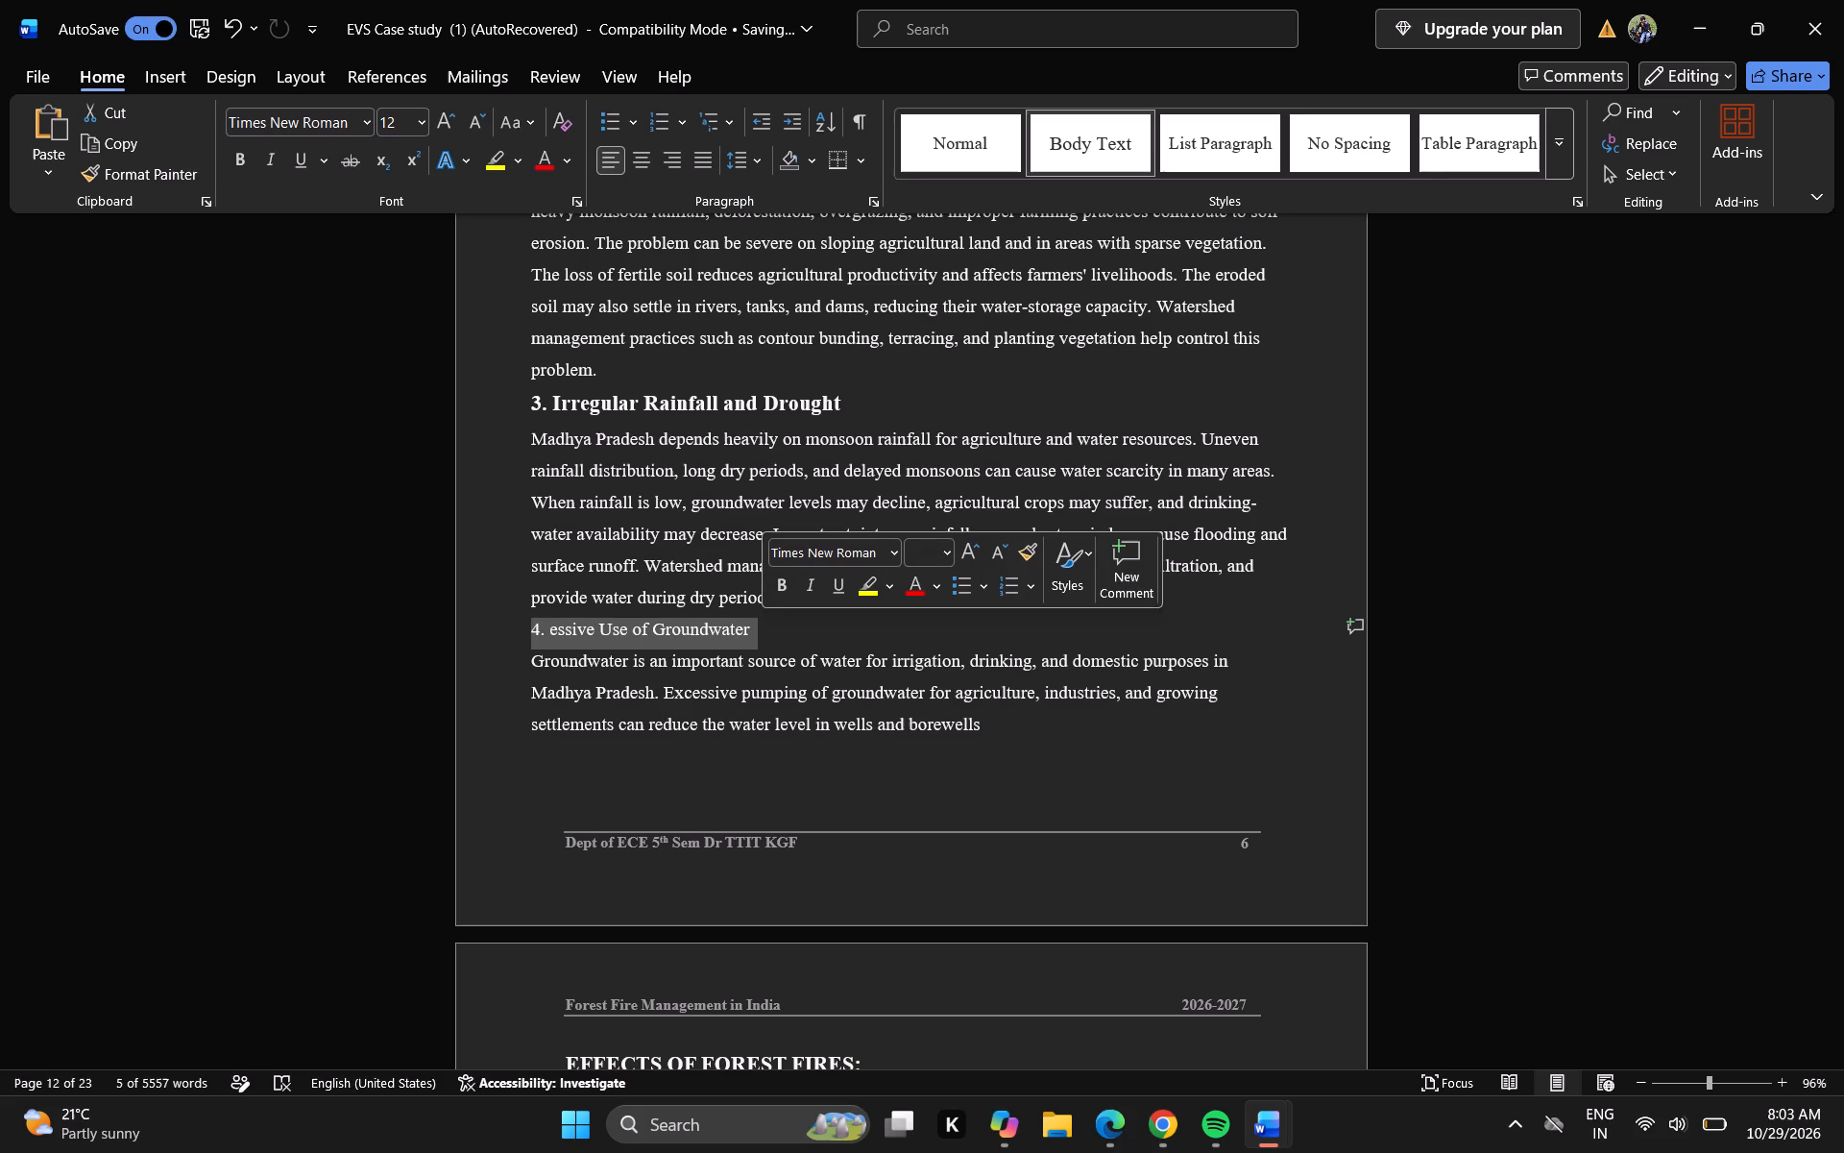
pyautogui.click(928, 549)
pyautogui.press('BackSpace')
pyautogui.write('14')
pyautogui.press('Return')
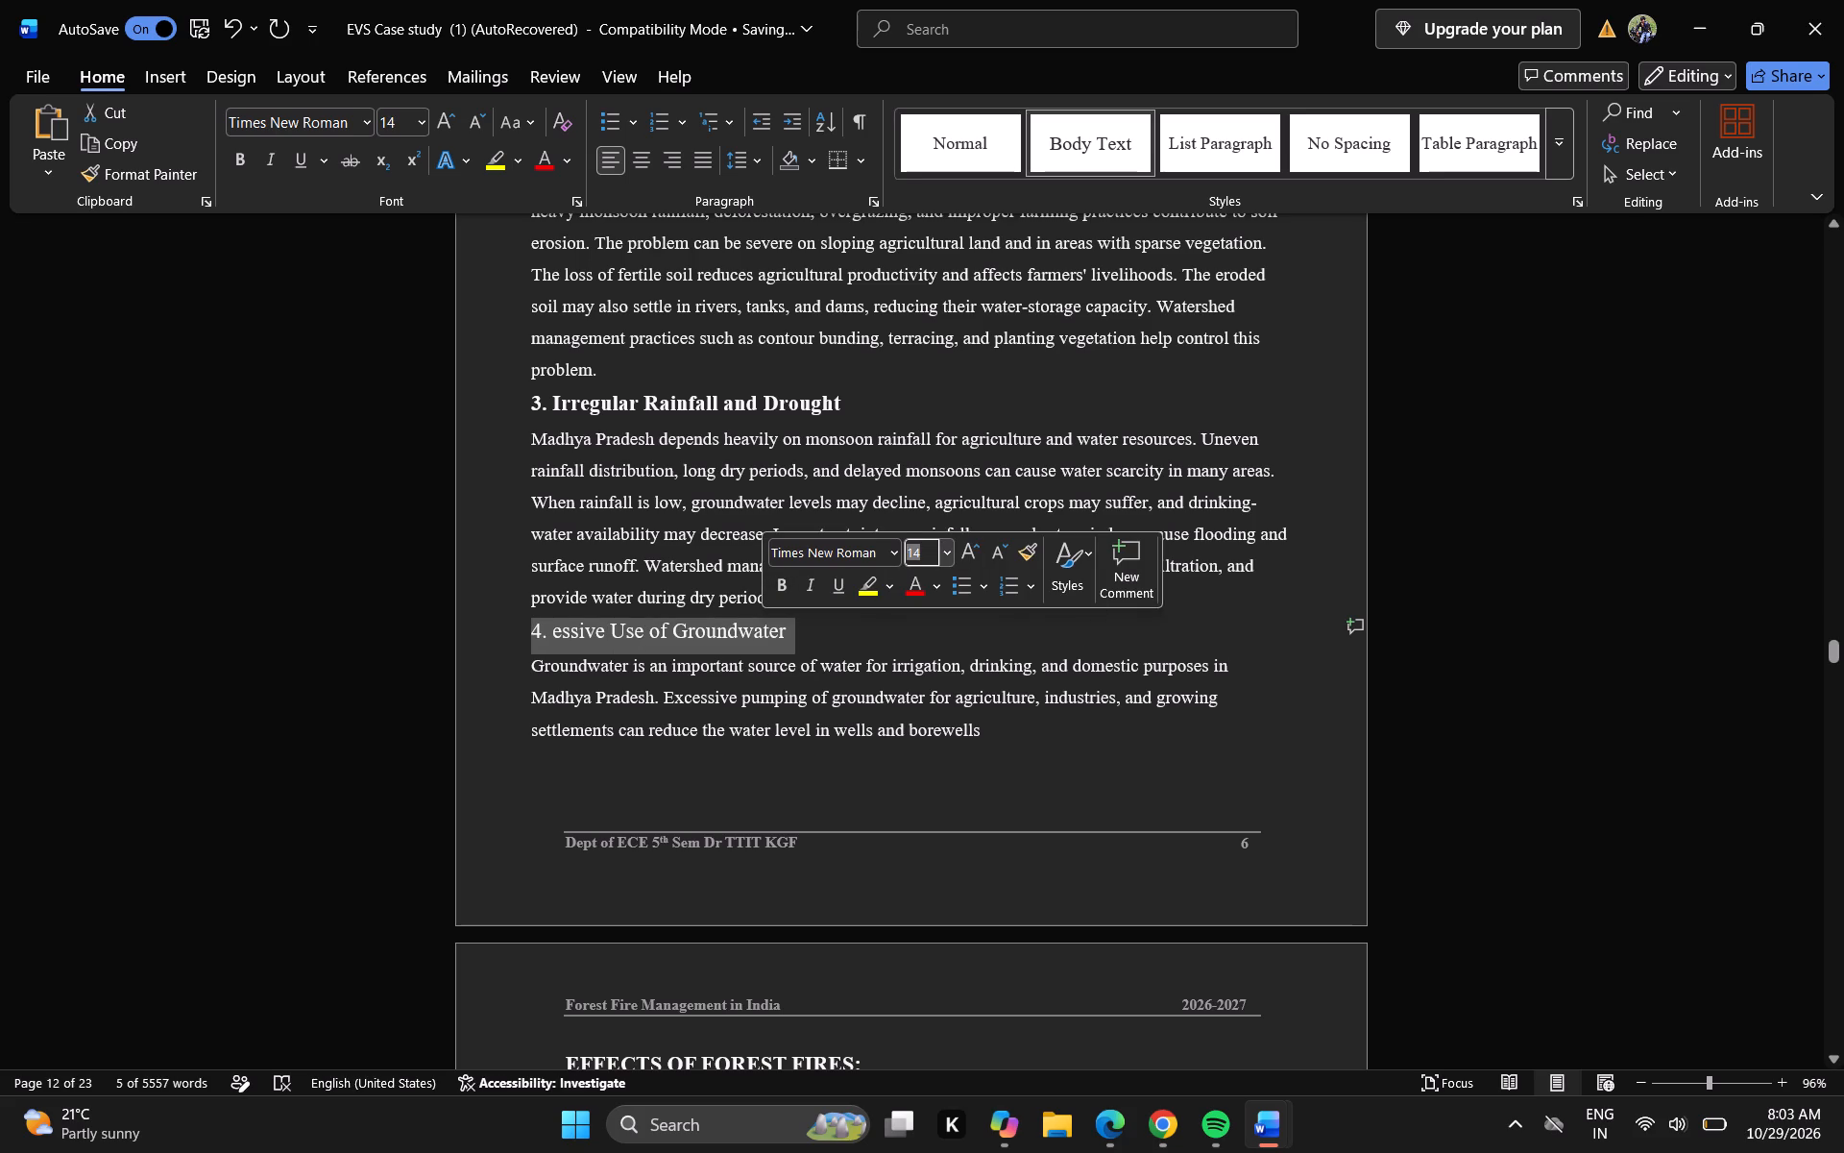
pyautogui.click(1005, 727)
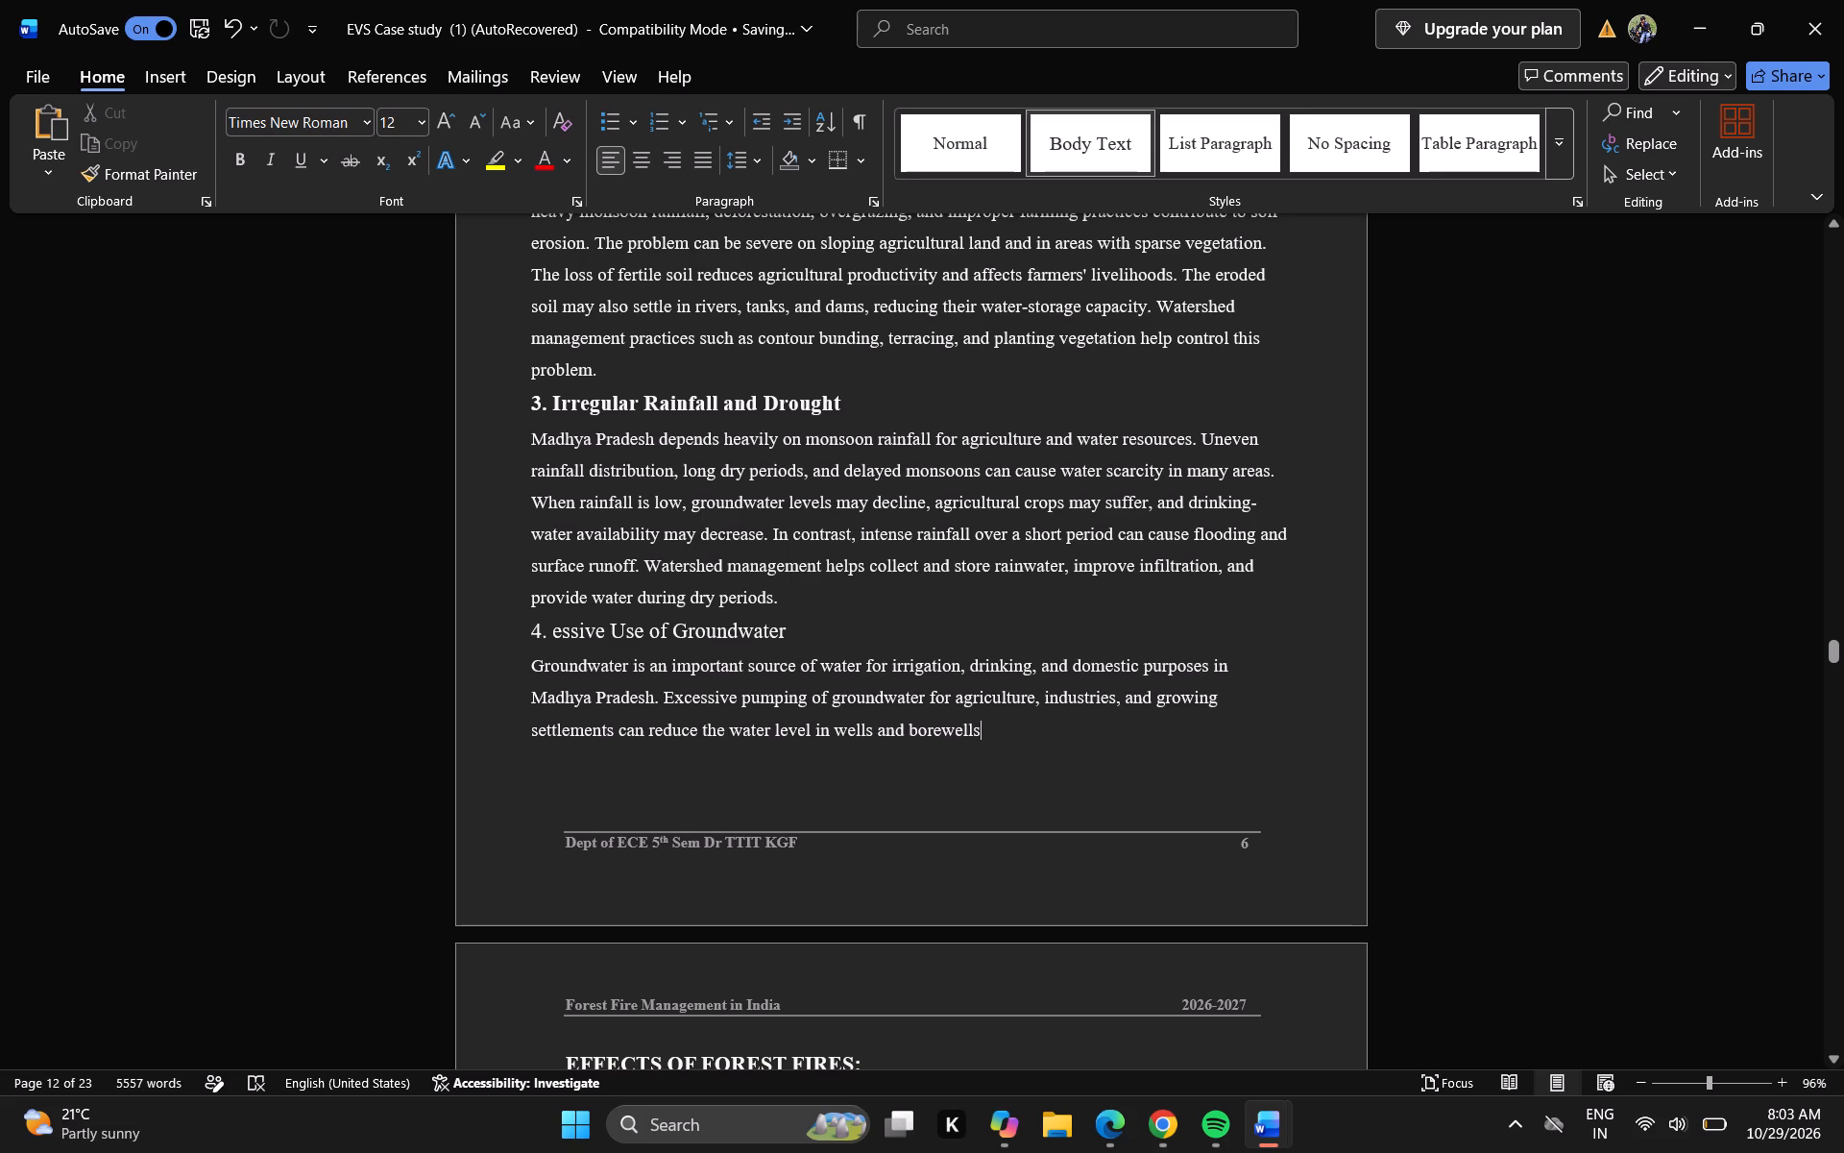
pyautogui.moveTo(518, 628); pyautogui.dragTo(839, 635)
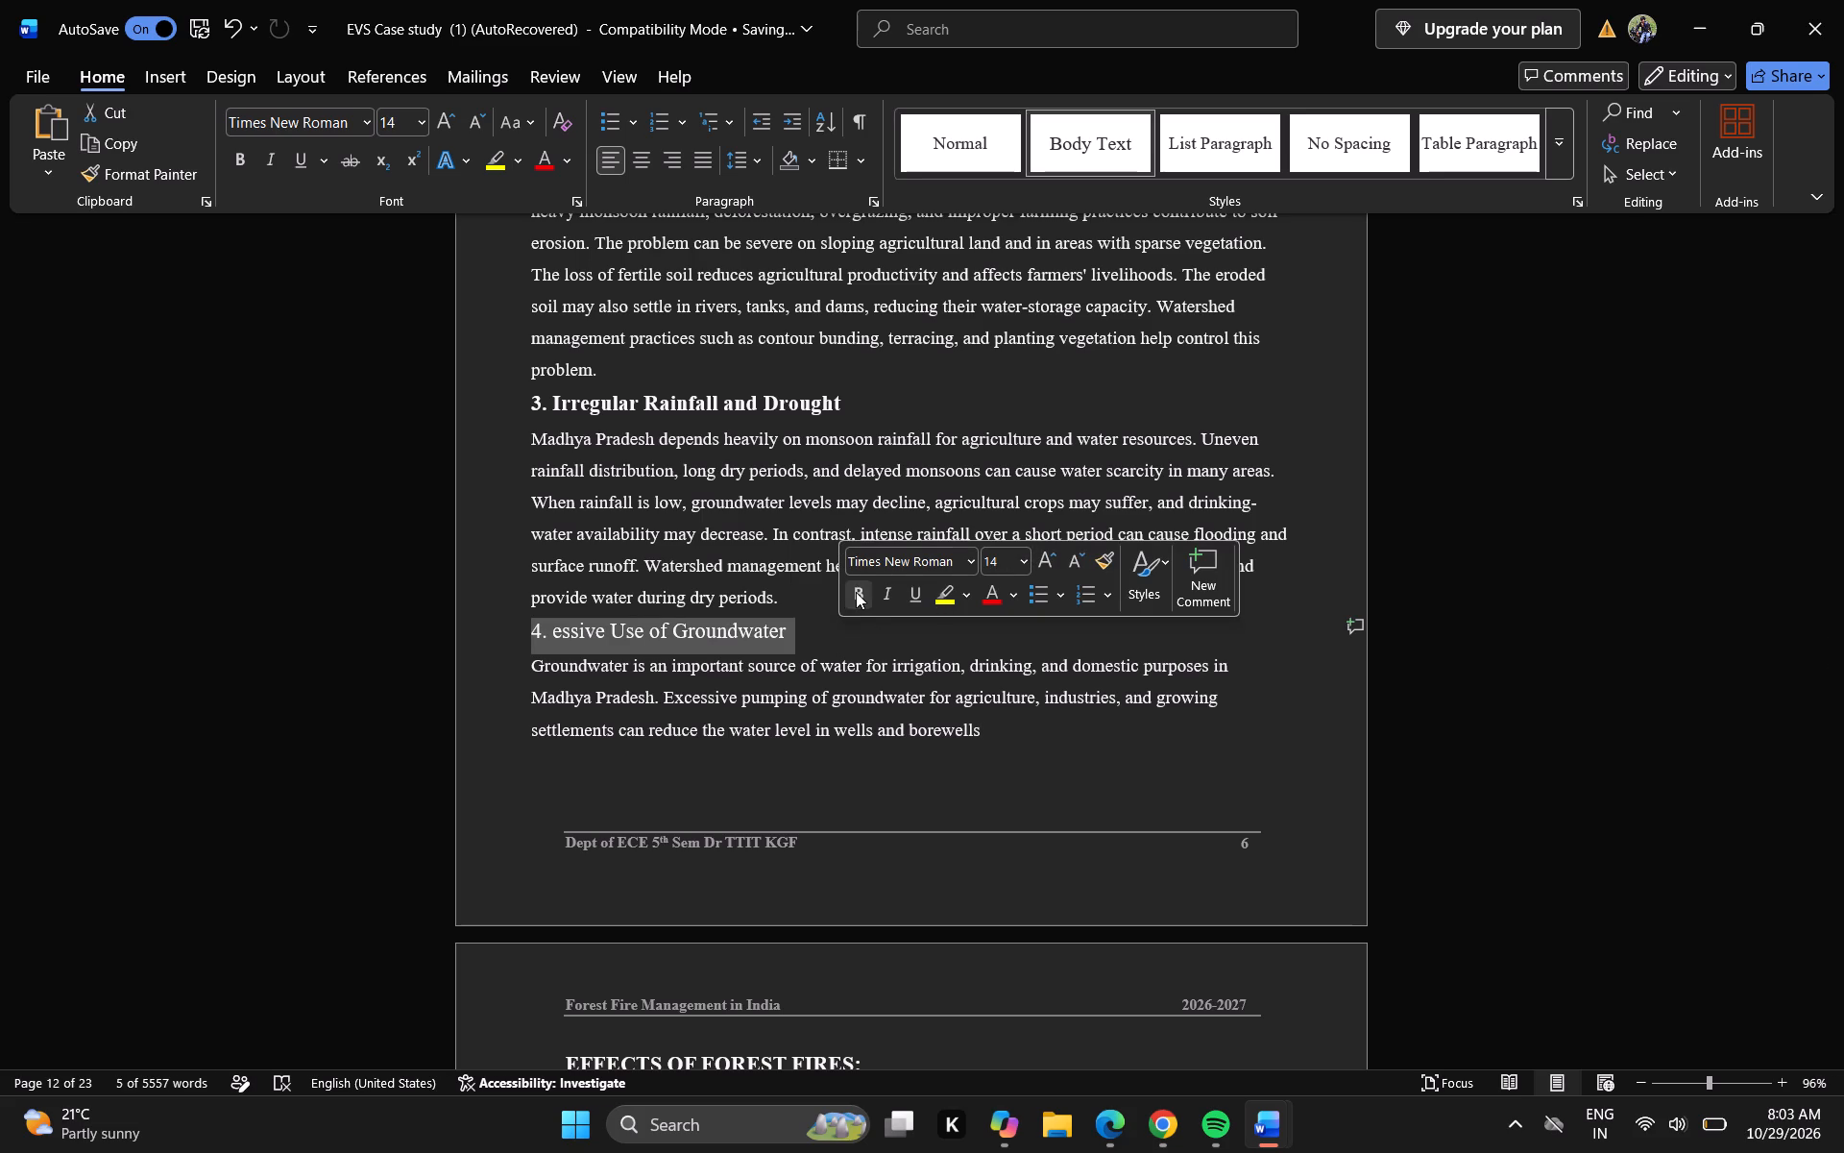
pyautogui.click(856, 592)
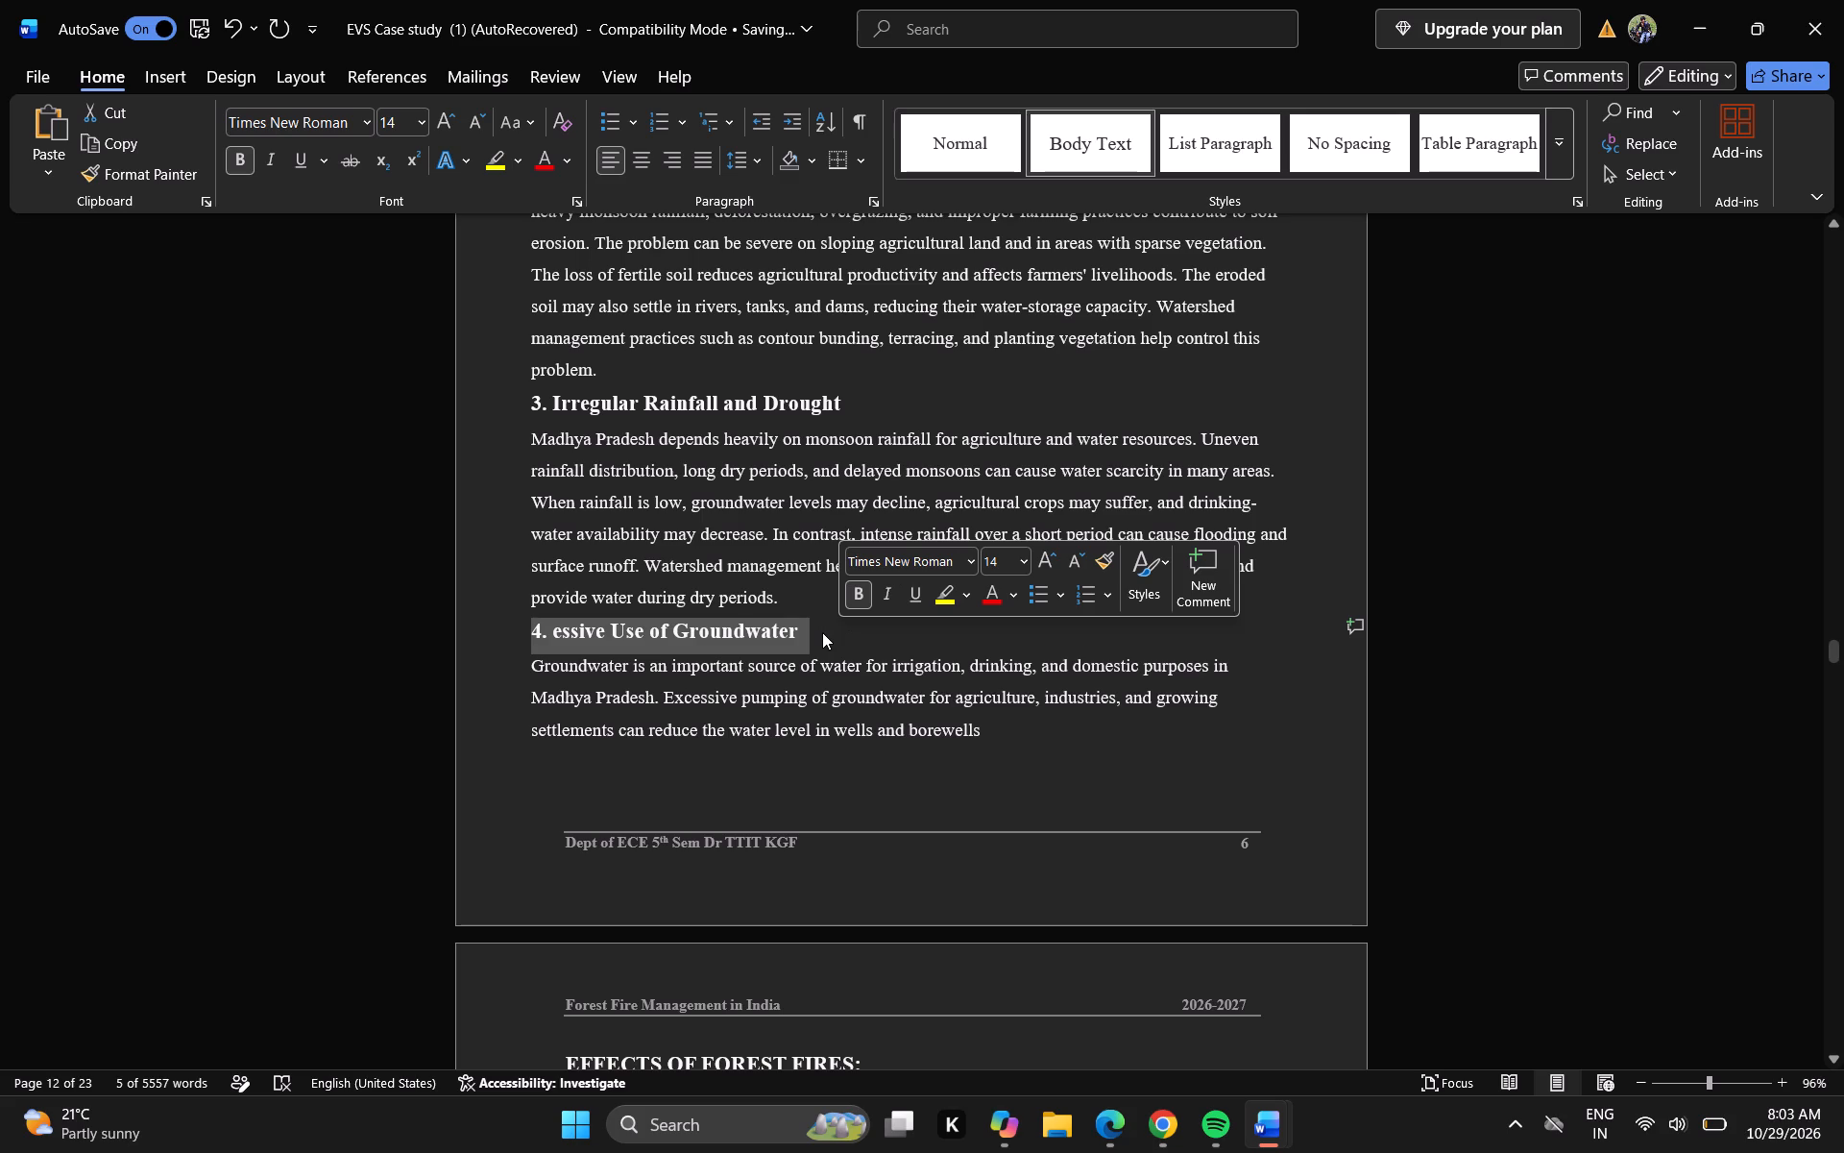
# Correct the fourth heading's wording to "4. Excessive Use of Groundwater".
pyautogui.click(551, 637)
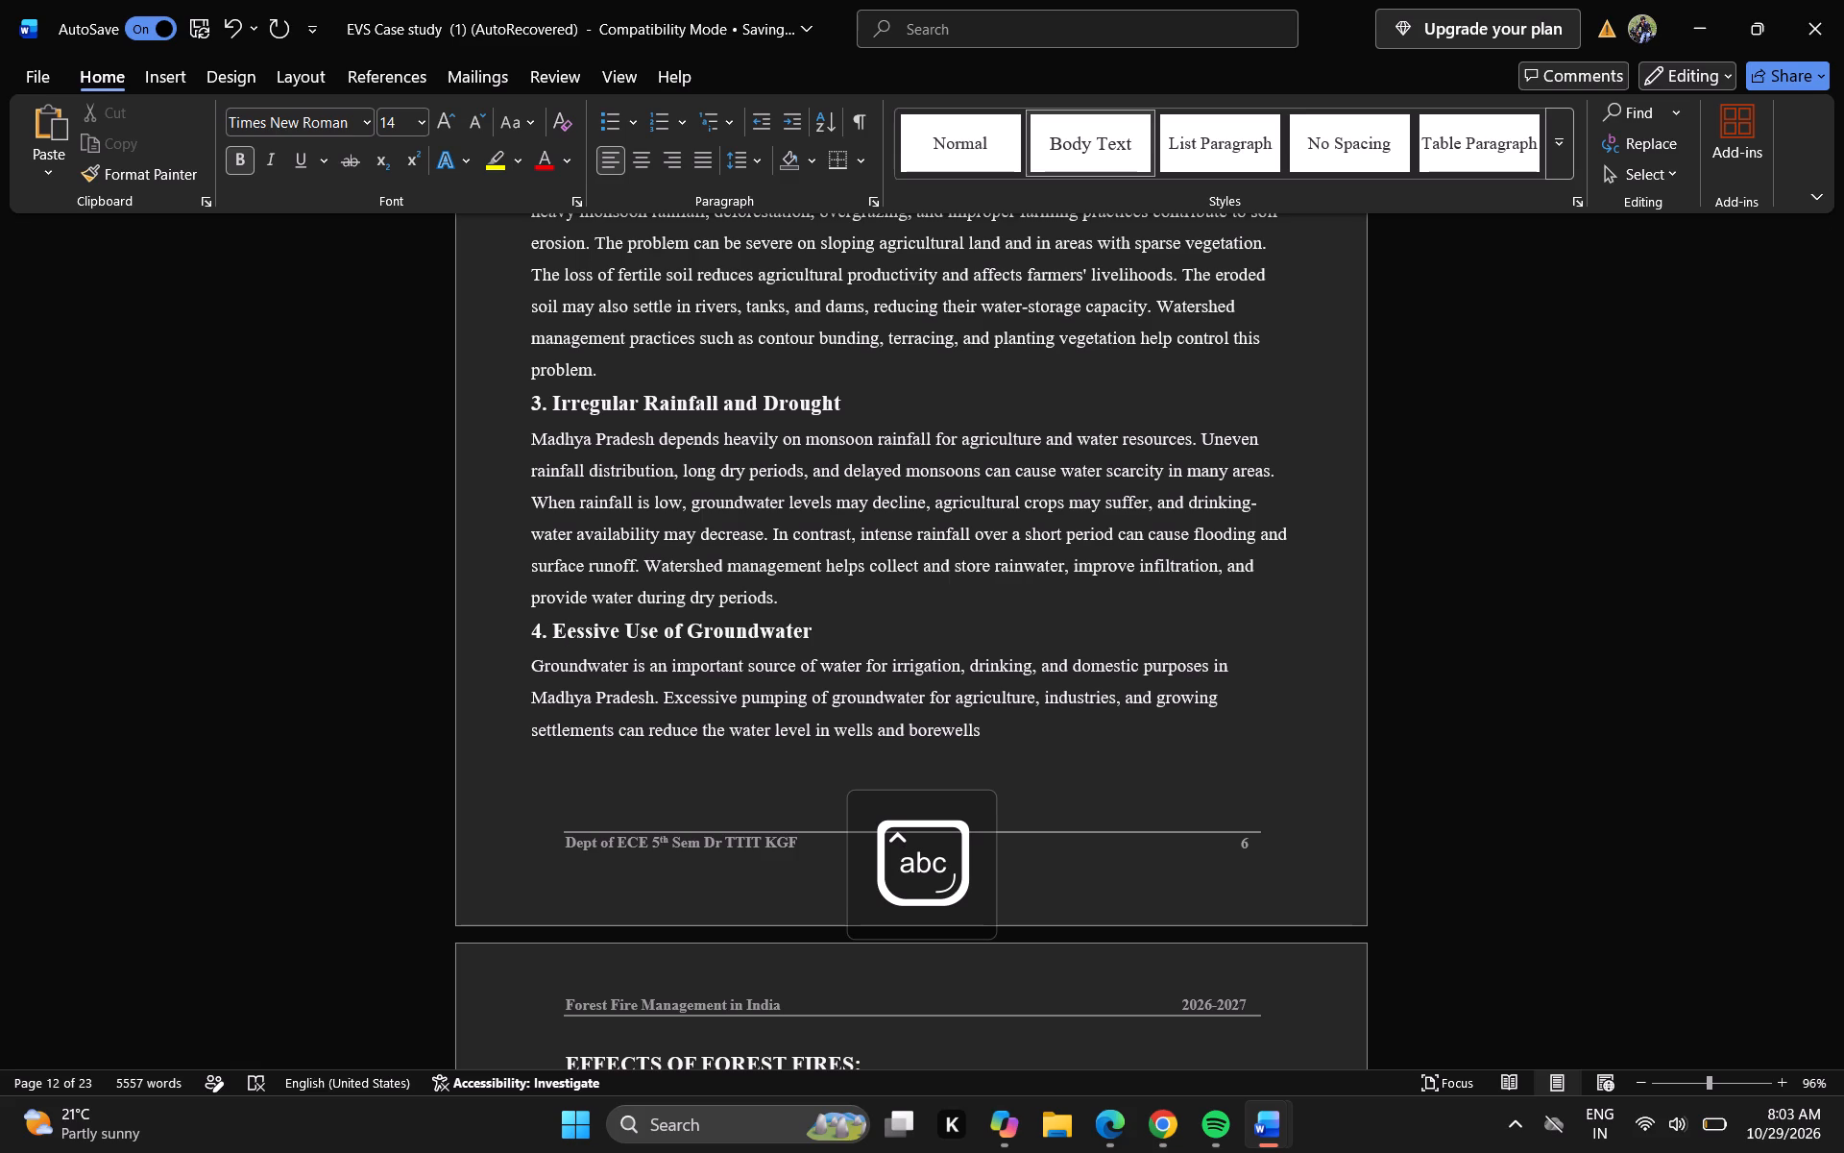
pyautogui.write('xc')
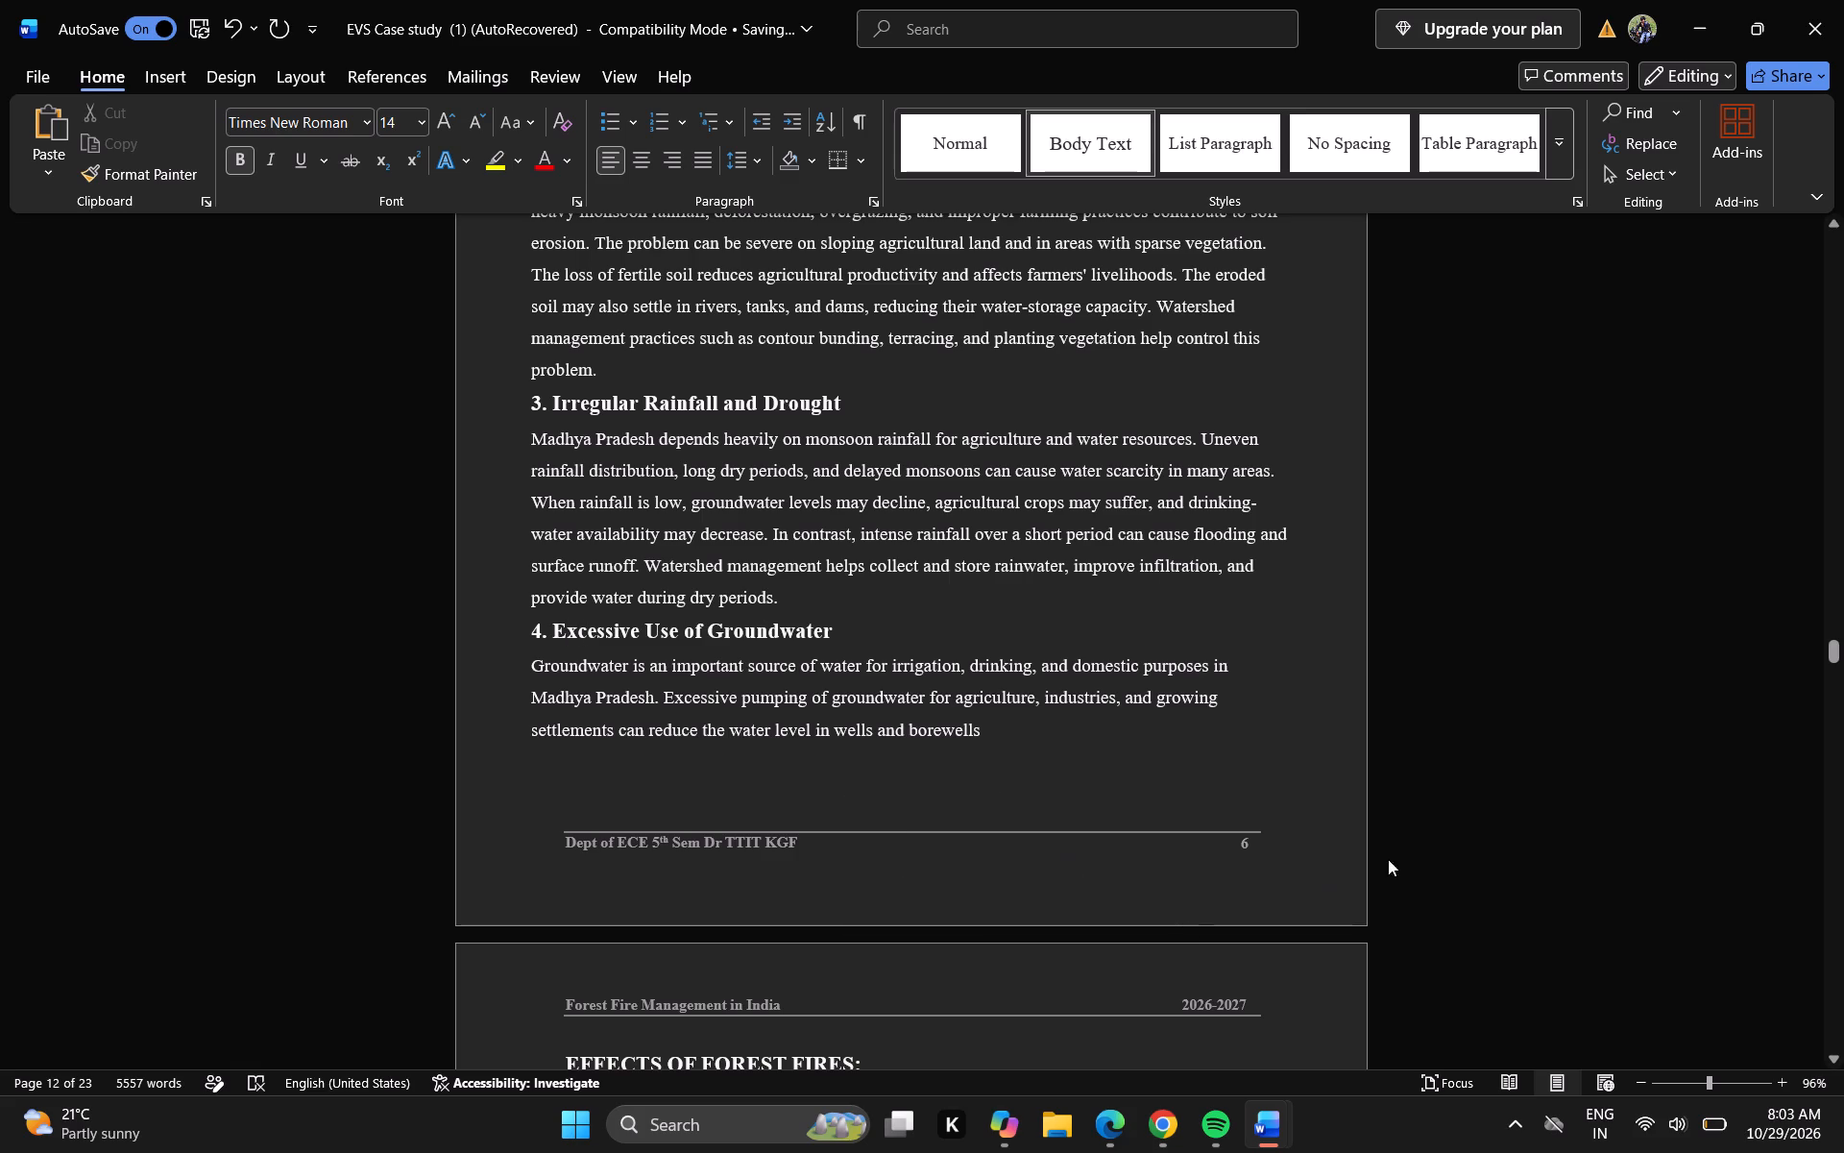
# Delete the "EFFECTS OF FOREST FIRES" heading, its text, the impacts picture, the Fig 1.4 caption and the soil-damage paragraph following page 6.
pyautogui.tripleClick(1832, 1051)
pyautogui.tripleClick(1832, 1051)
pyautogui.tripleClick(1832, 1051)
pyautogui.tripleClick(1832, 1051)
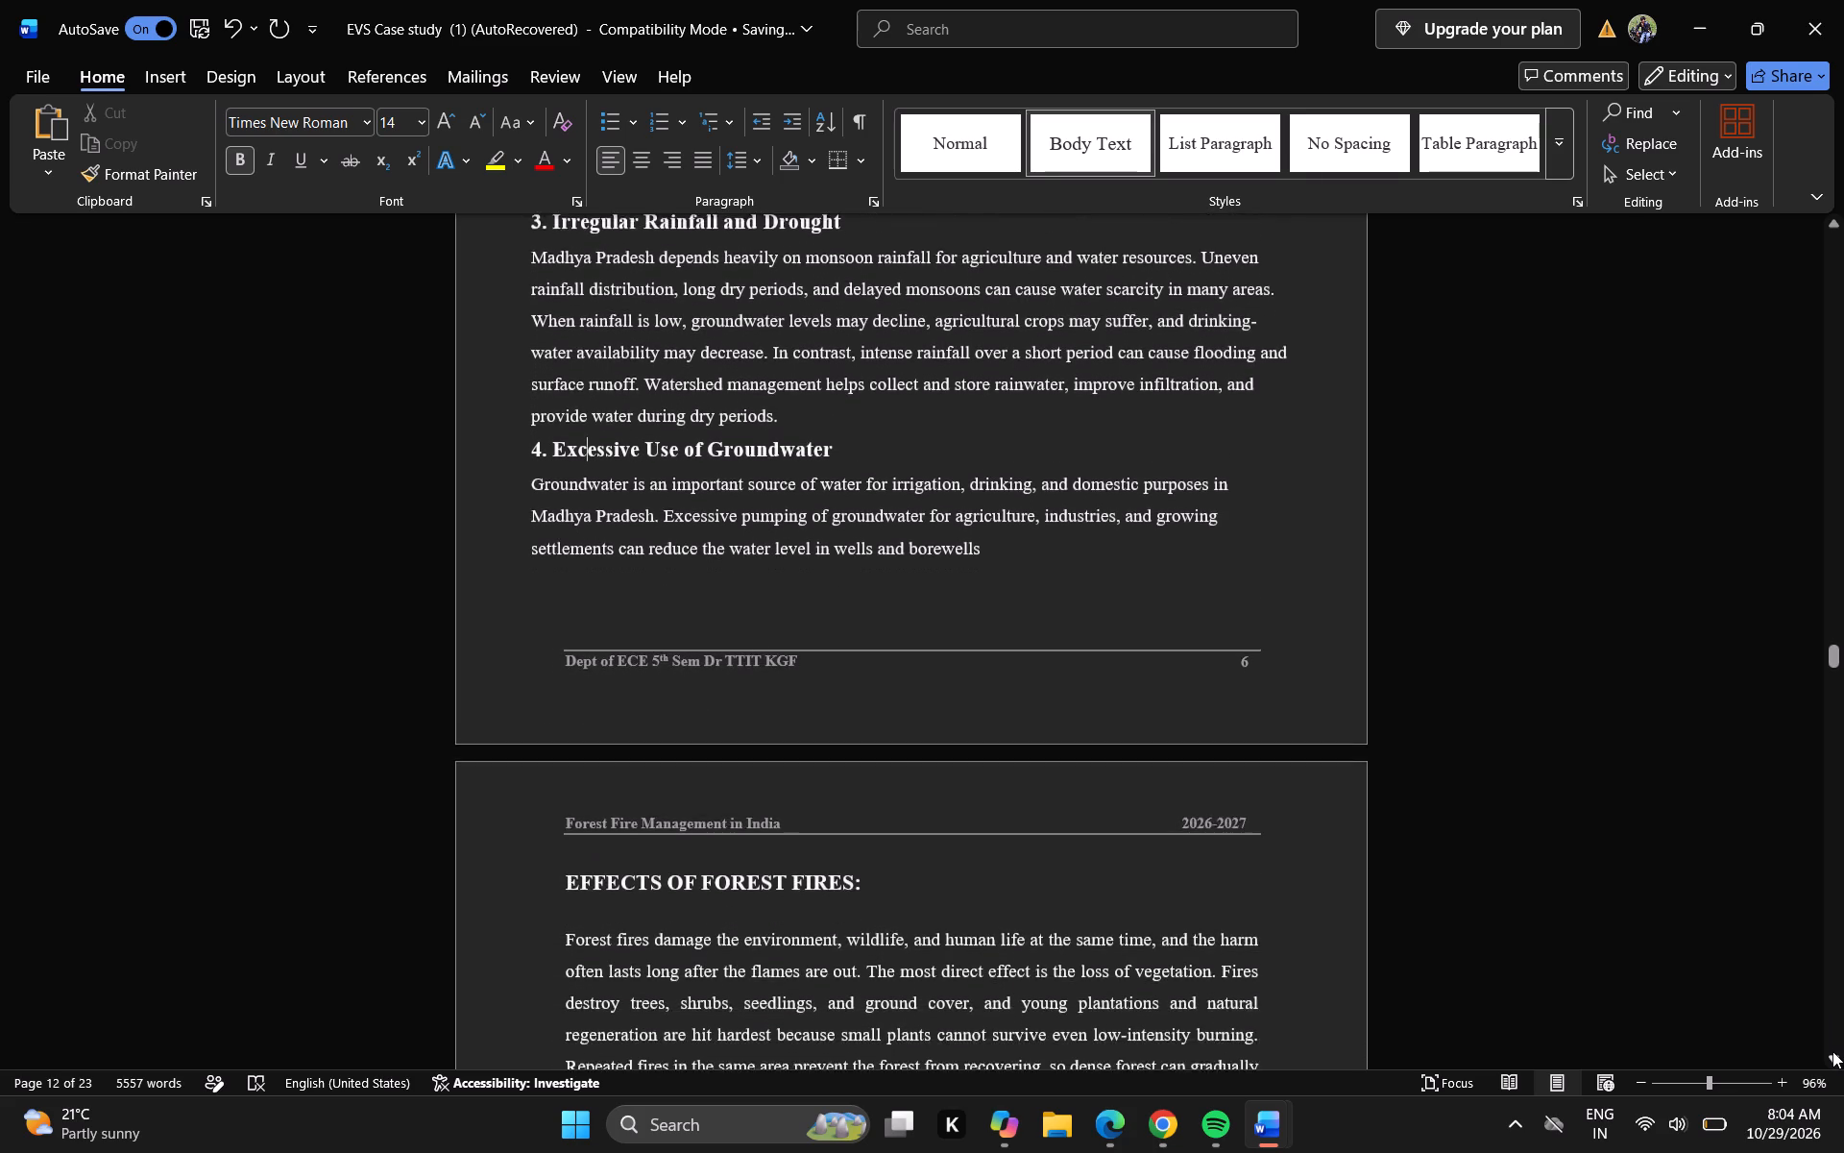
pyautogui.tripleClick(1832, 1051)
pyautogui.tripleClick(1833, 1051)
pyautogui.tripleClick(1833, 1051)
pyautogui.tripleClick(1833, 1051)
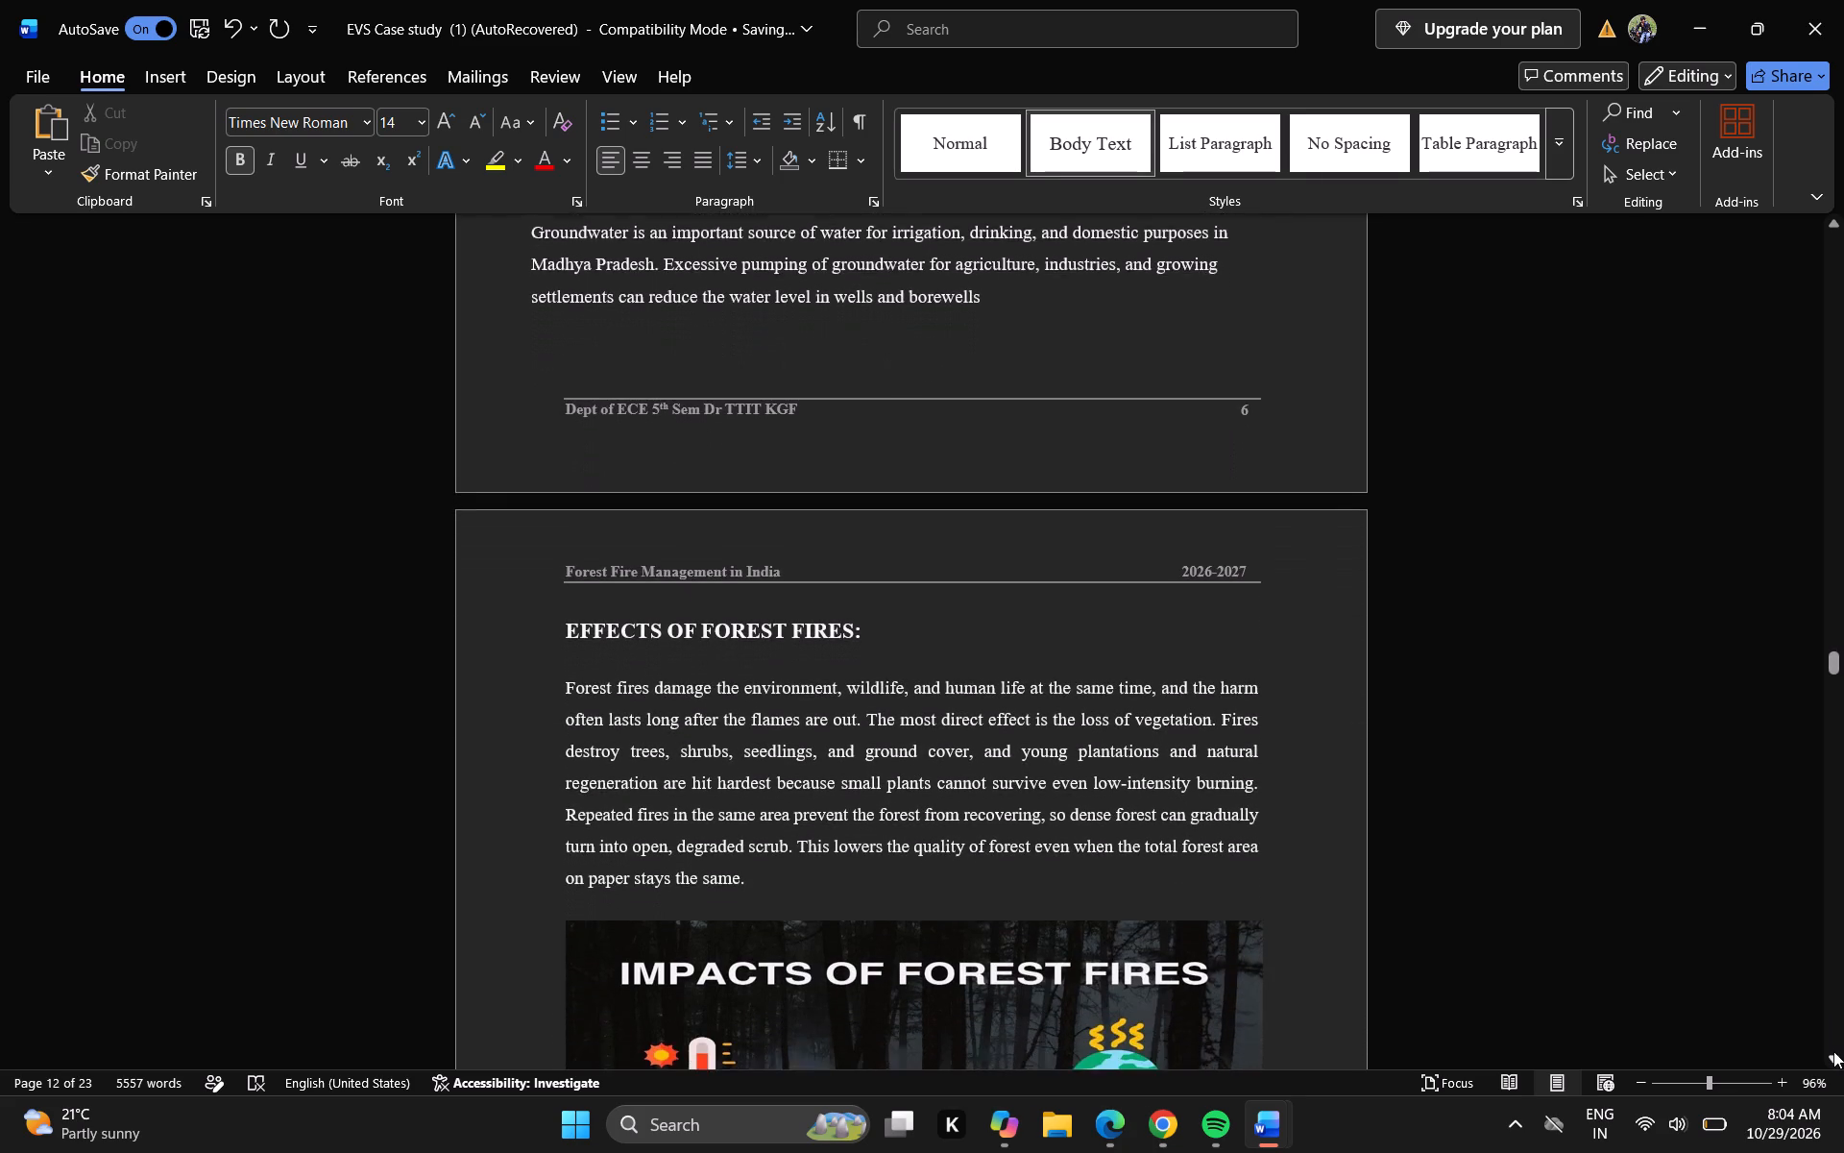
pyautogui.tripleClick(1833, 1051)
pyautogui.tripleClick(1833, 1051)
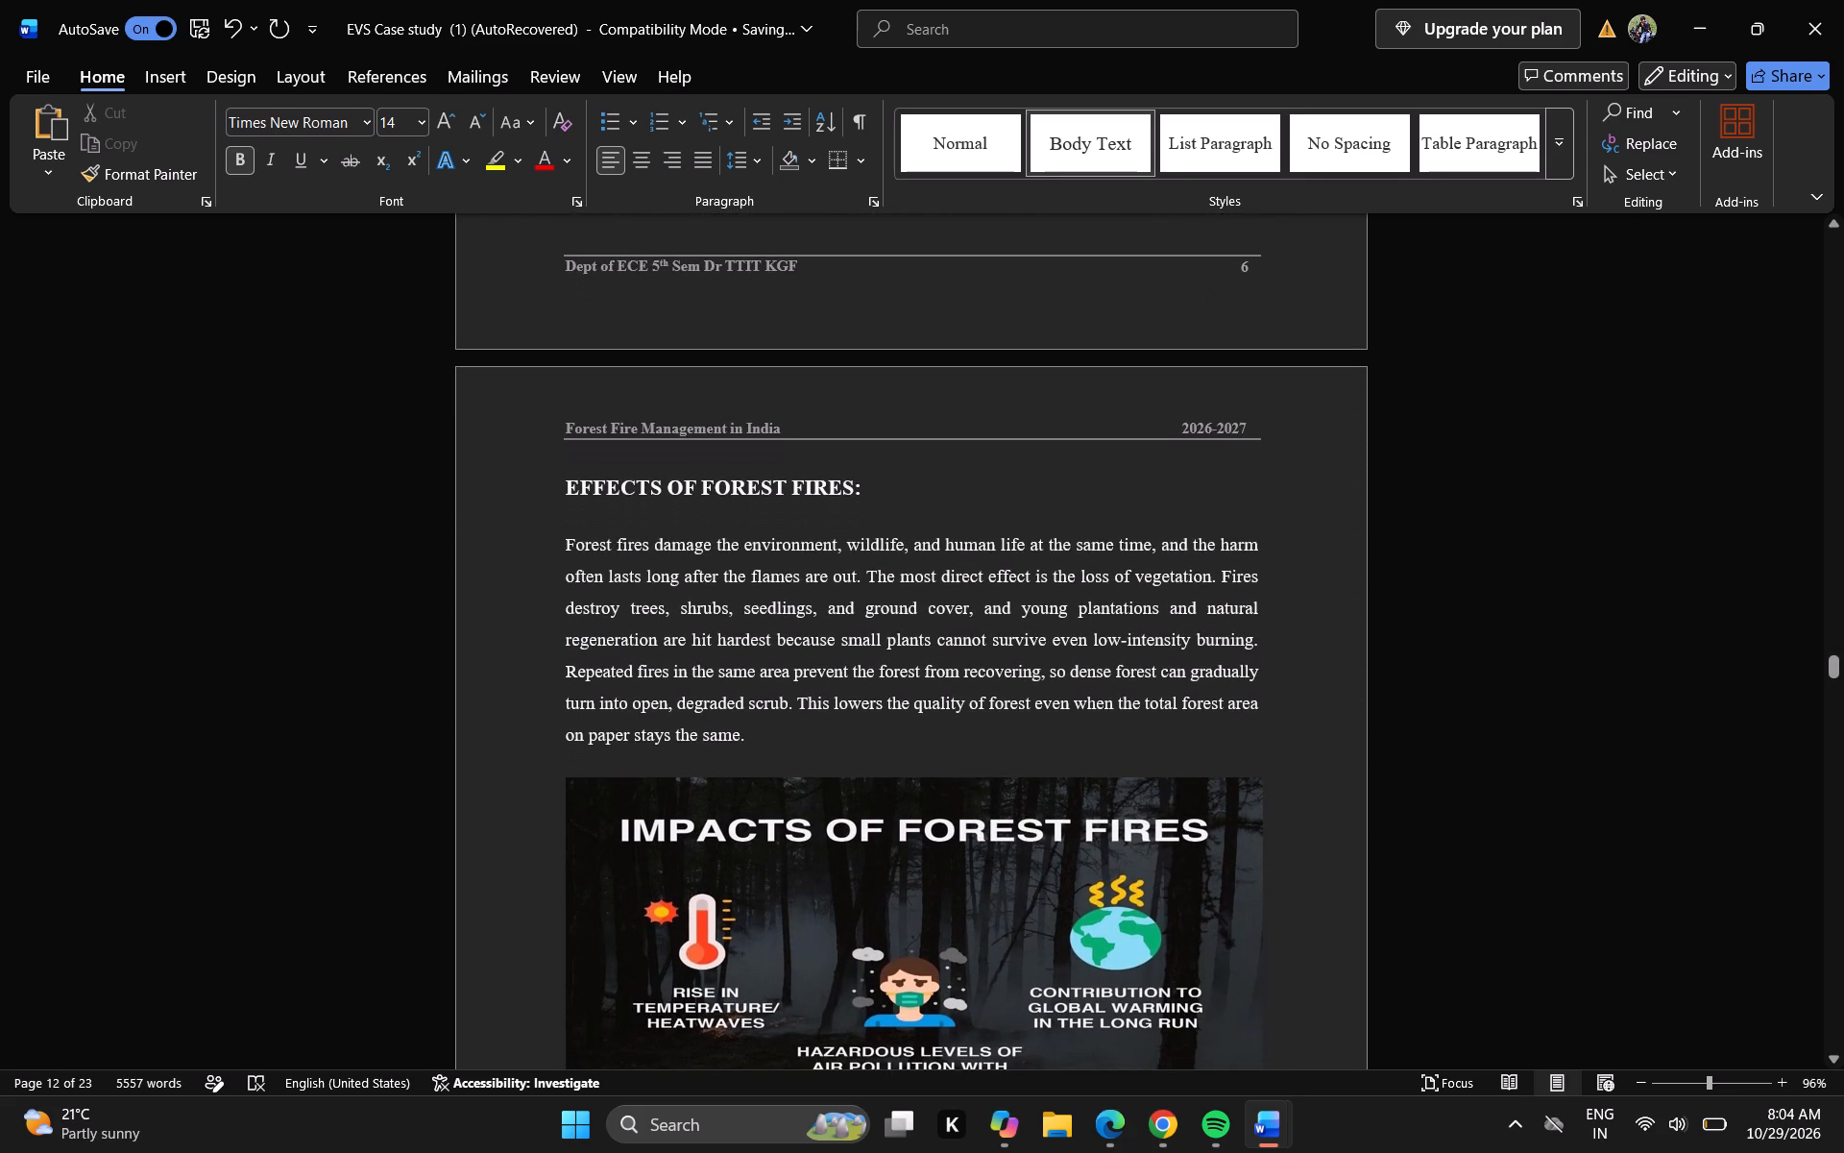
pyautogui.moveTo(558, 478); pyautogui.dragTo(597, 477)
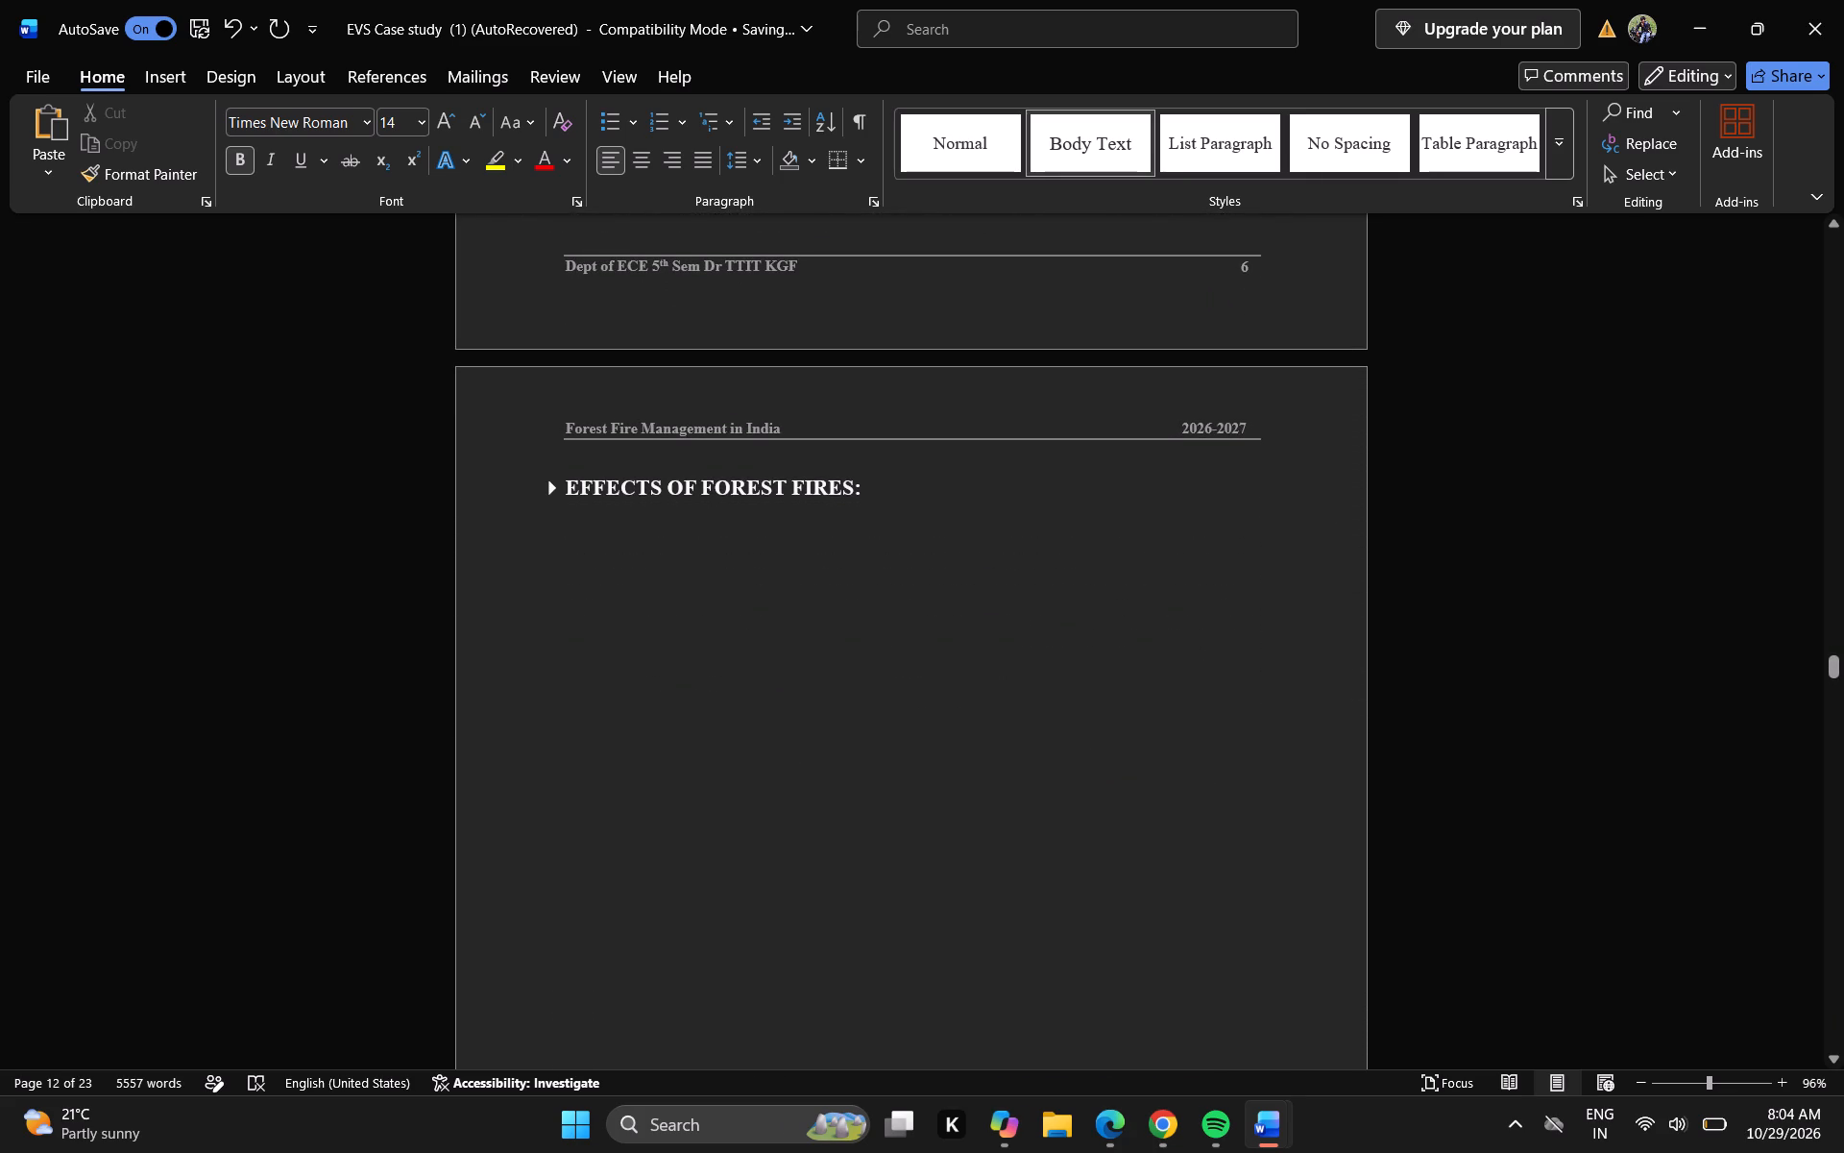
pyautogui.click(556, 489)
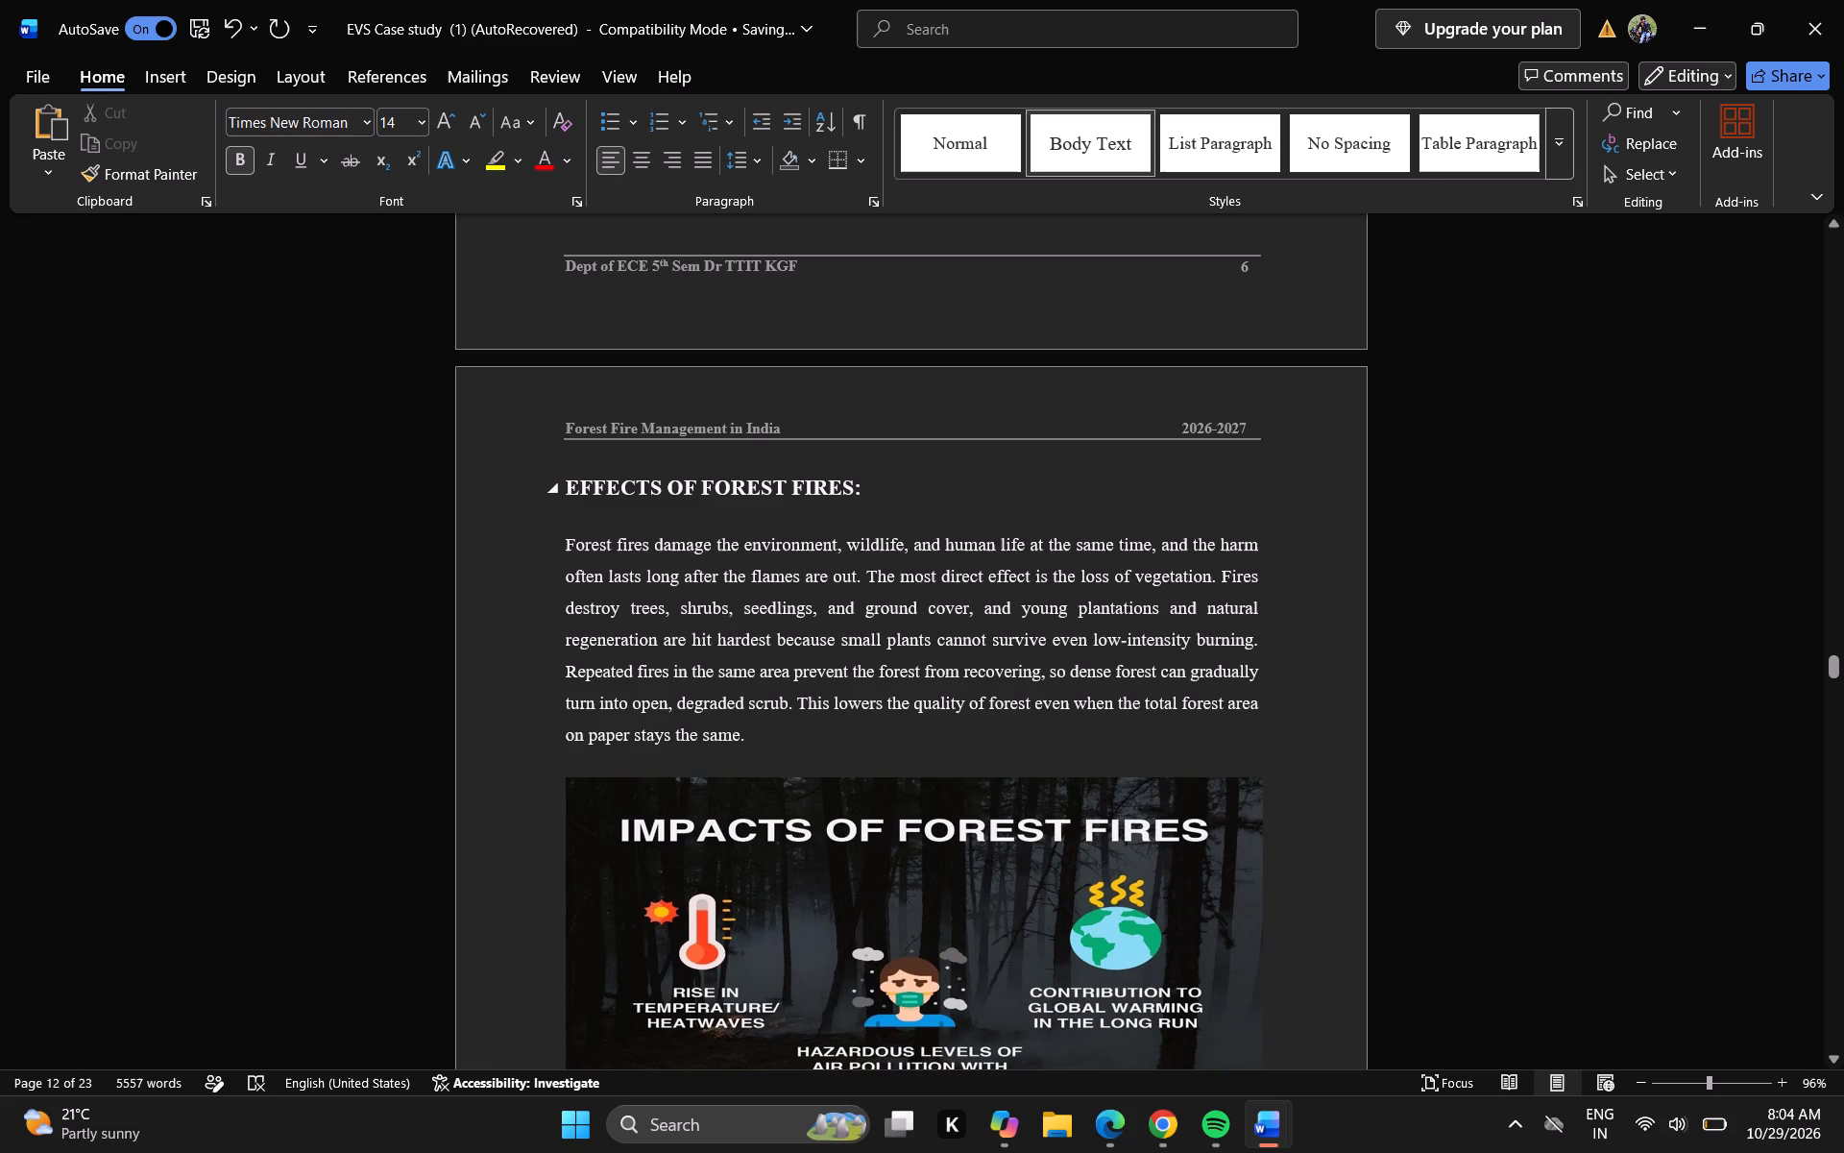
pyautogui.moveTo(564, 483); pyautogui.dragTo(1124, 965)
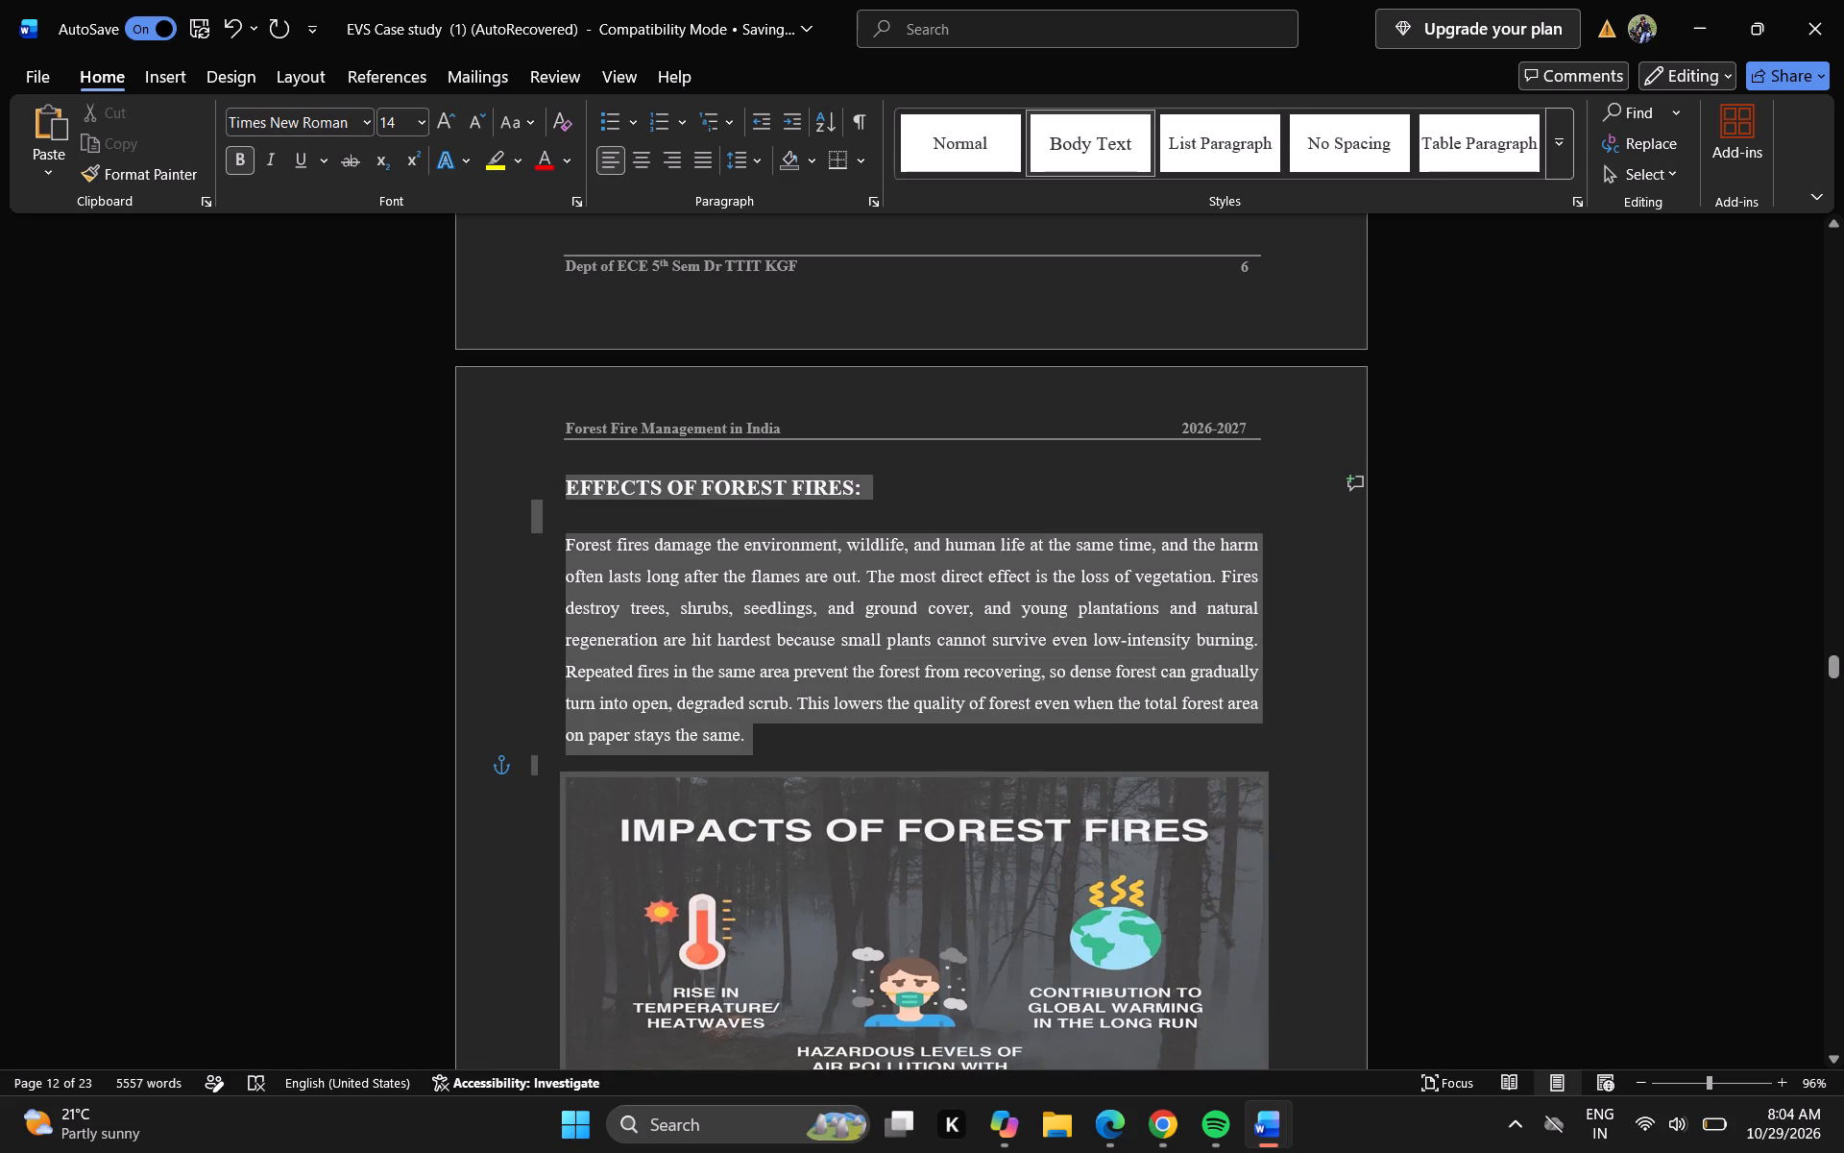
pyautogui.moveTo(1124, 965); pyautogui.dragTo(1137, 959)
pyautogui.press('BackSpace')
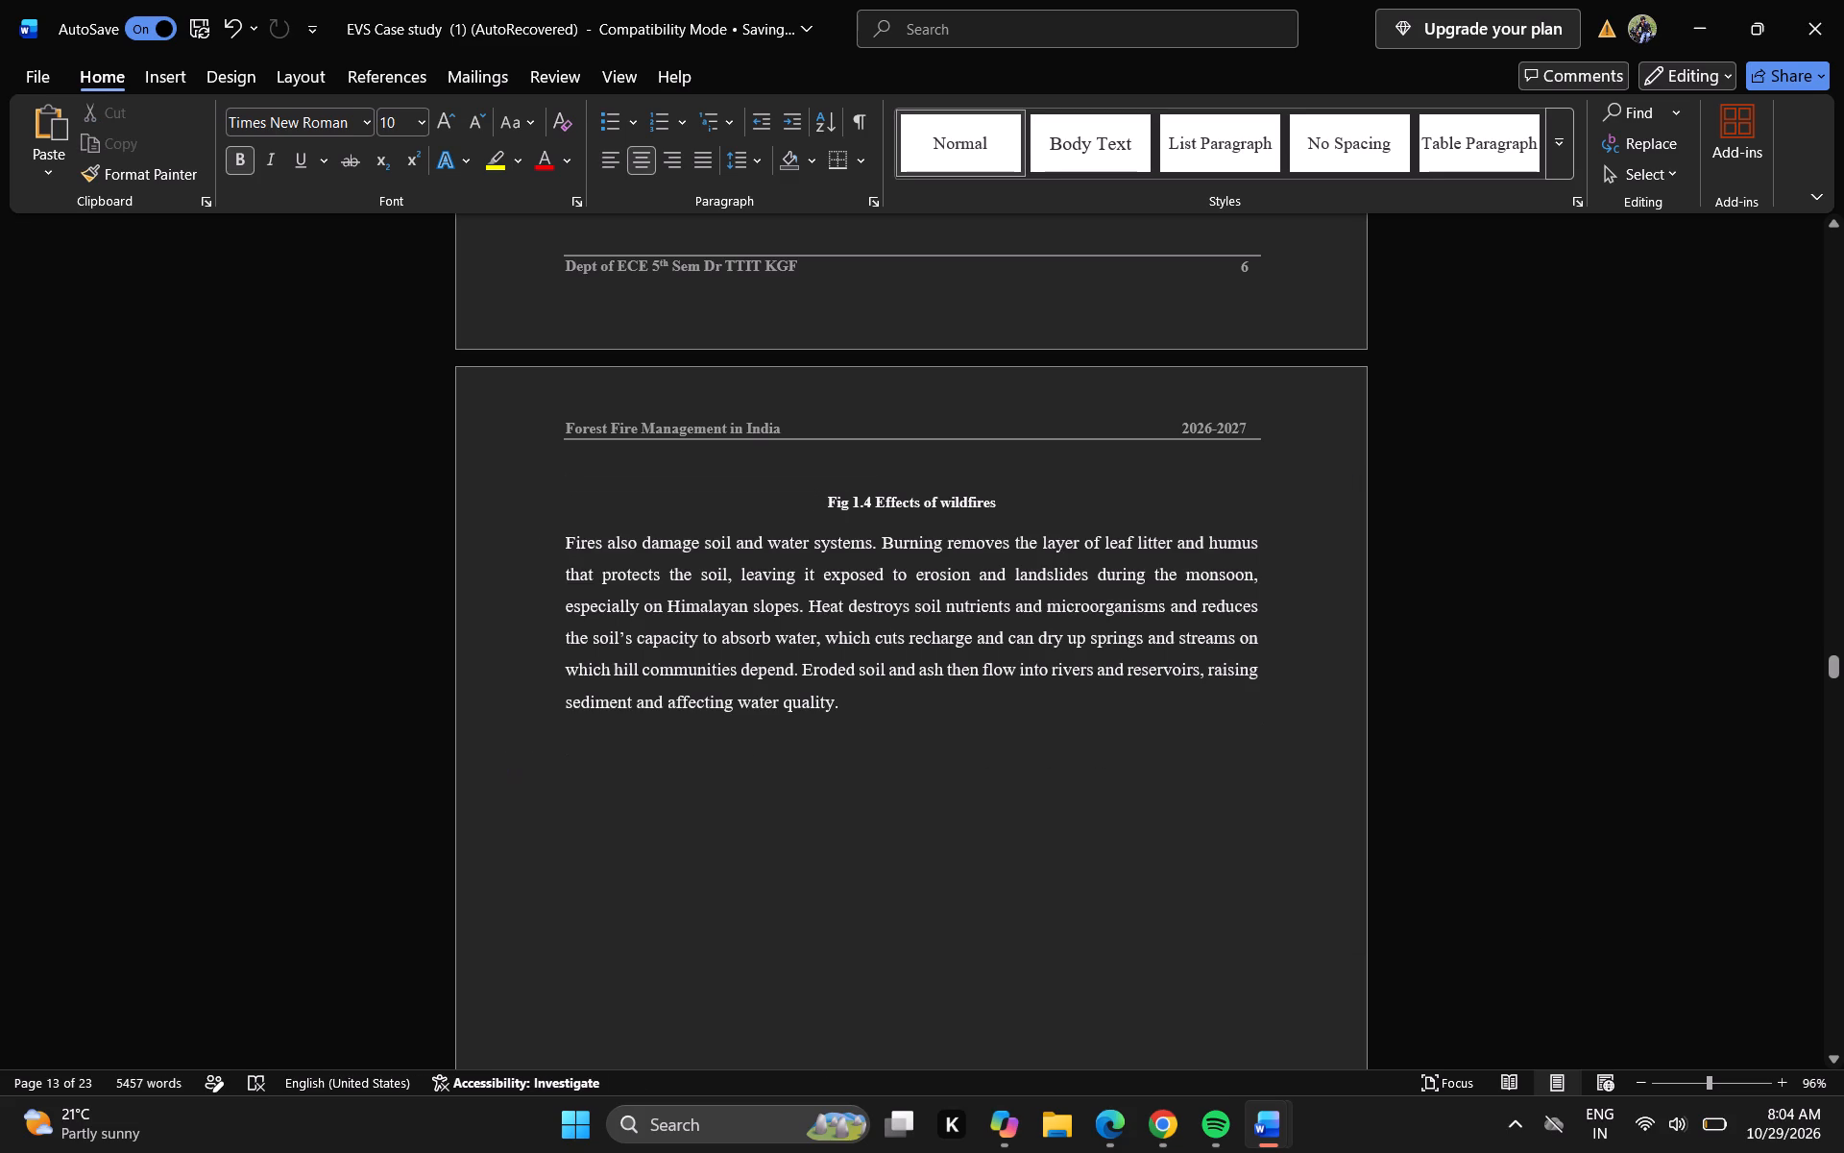
pyautogui.moveTo(550, 474); pyautogui.dragTo(840, 725)
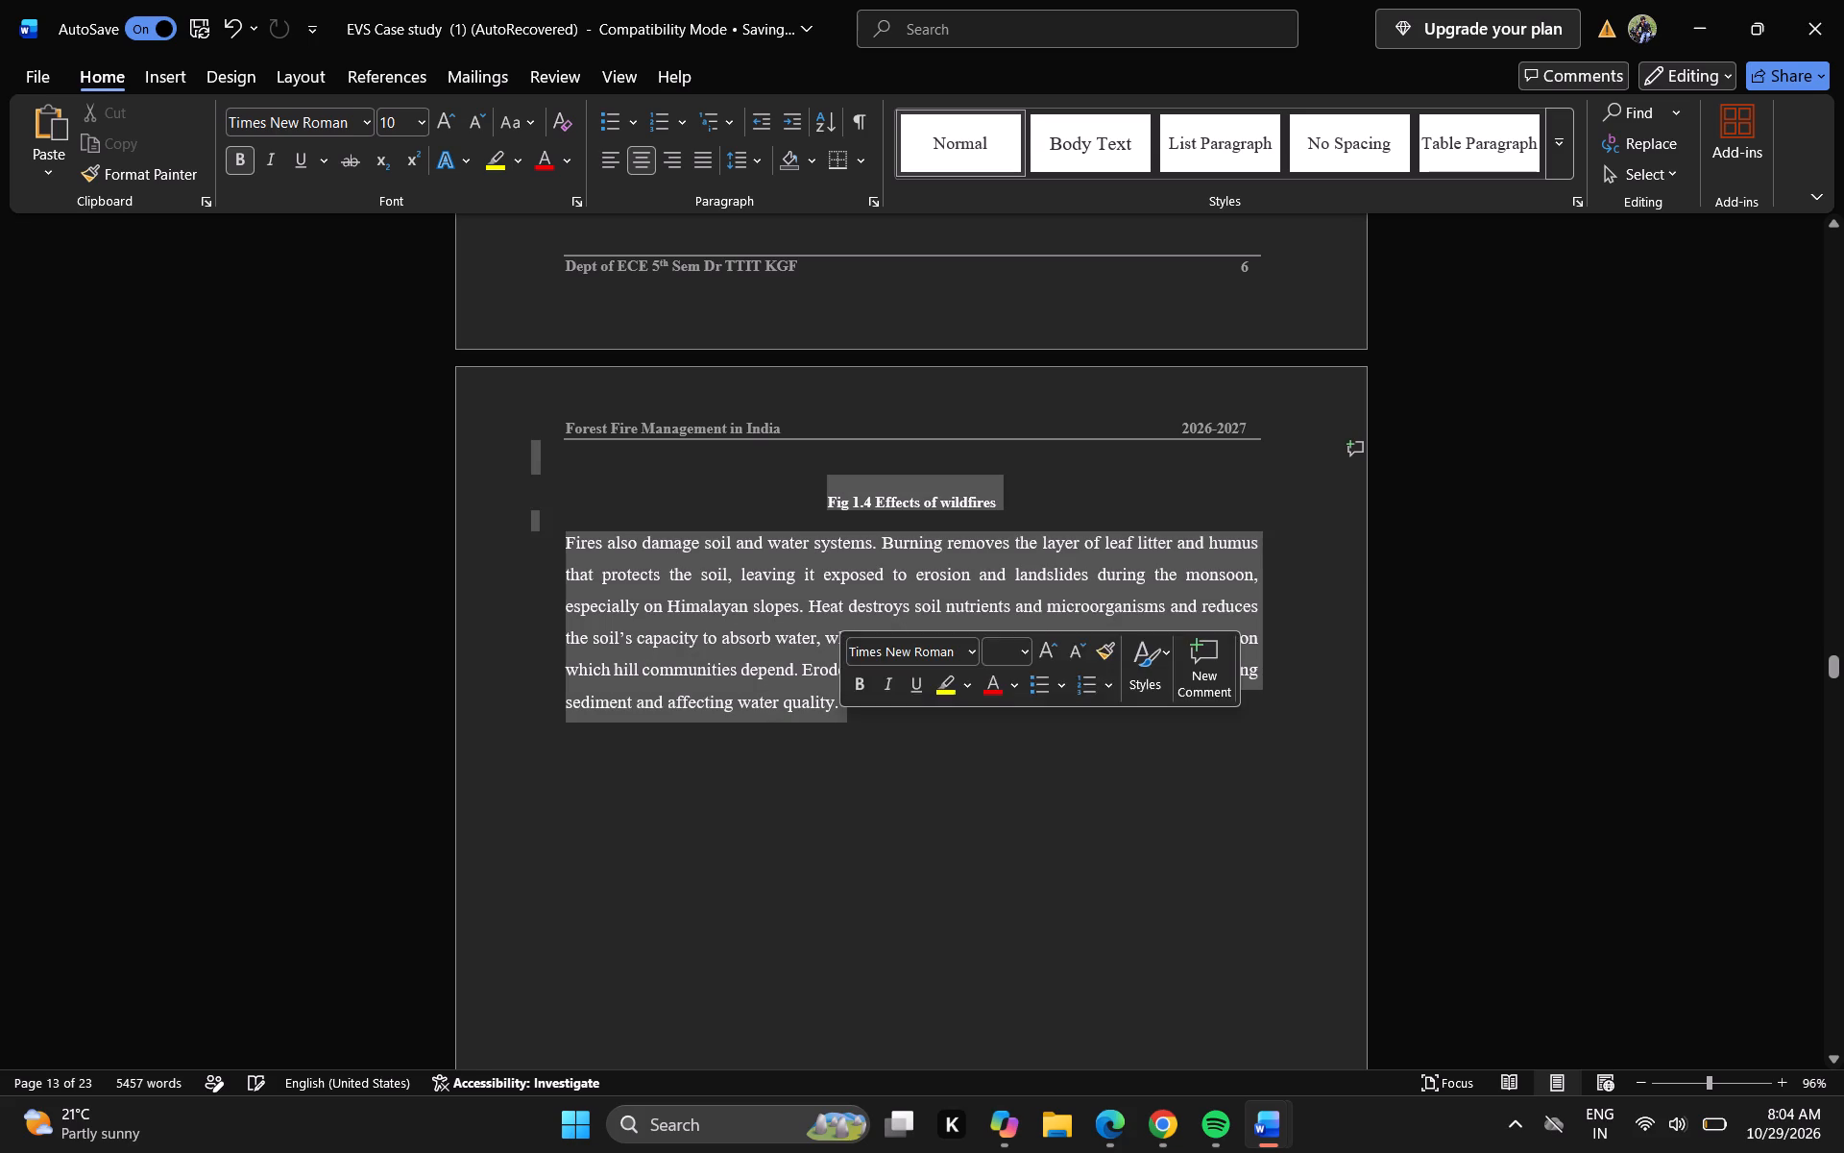
pyautogui.press('BackSpace')
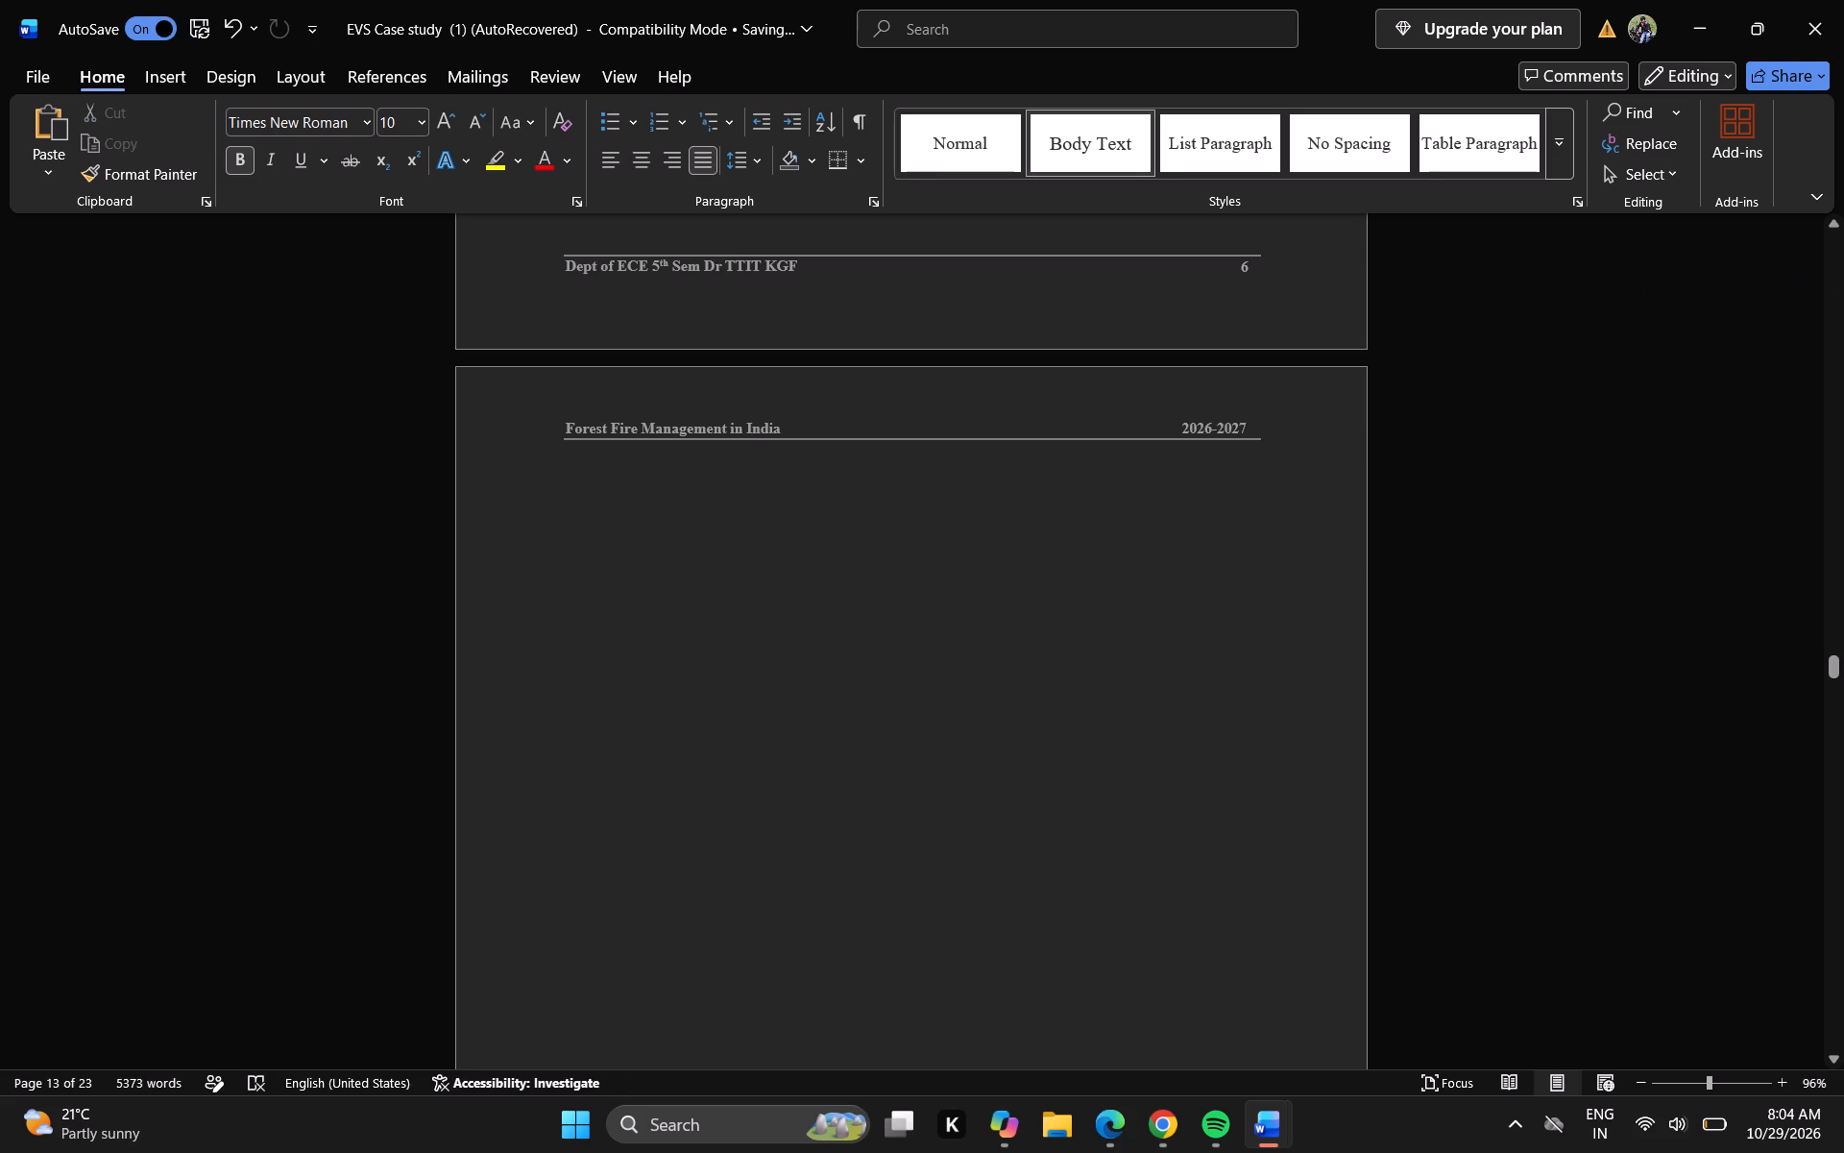
# Paste the copied groundwater text at the top of the emptied page after page 6.
pyautogui.click(1831, 253)
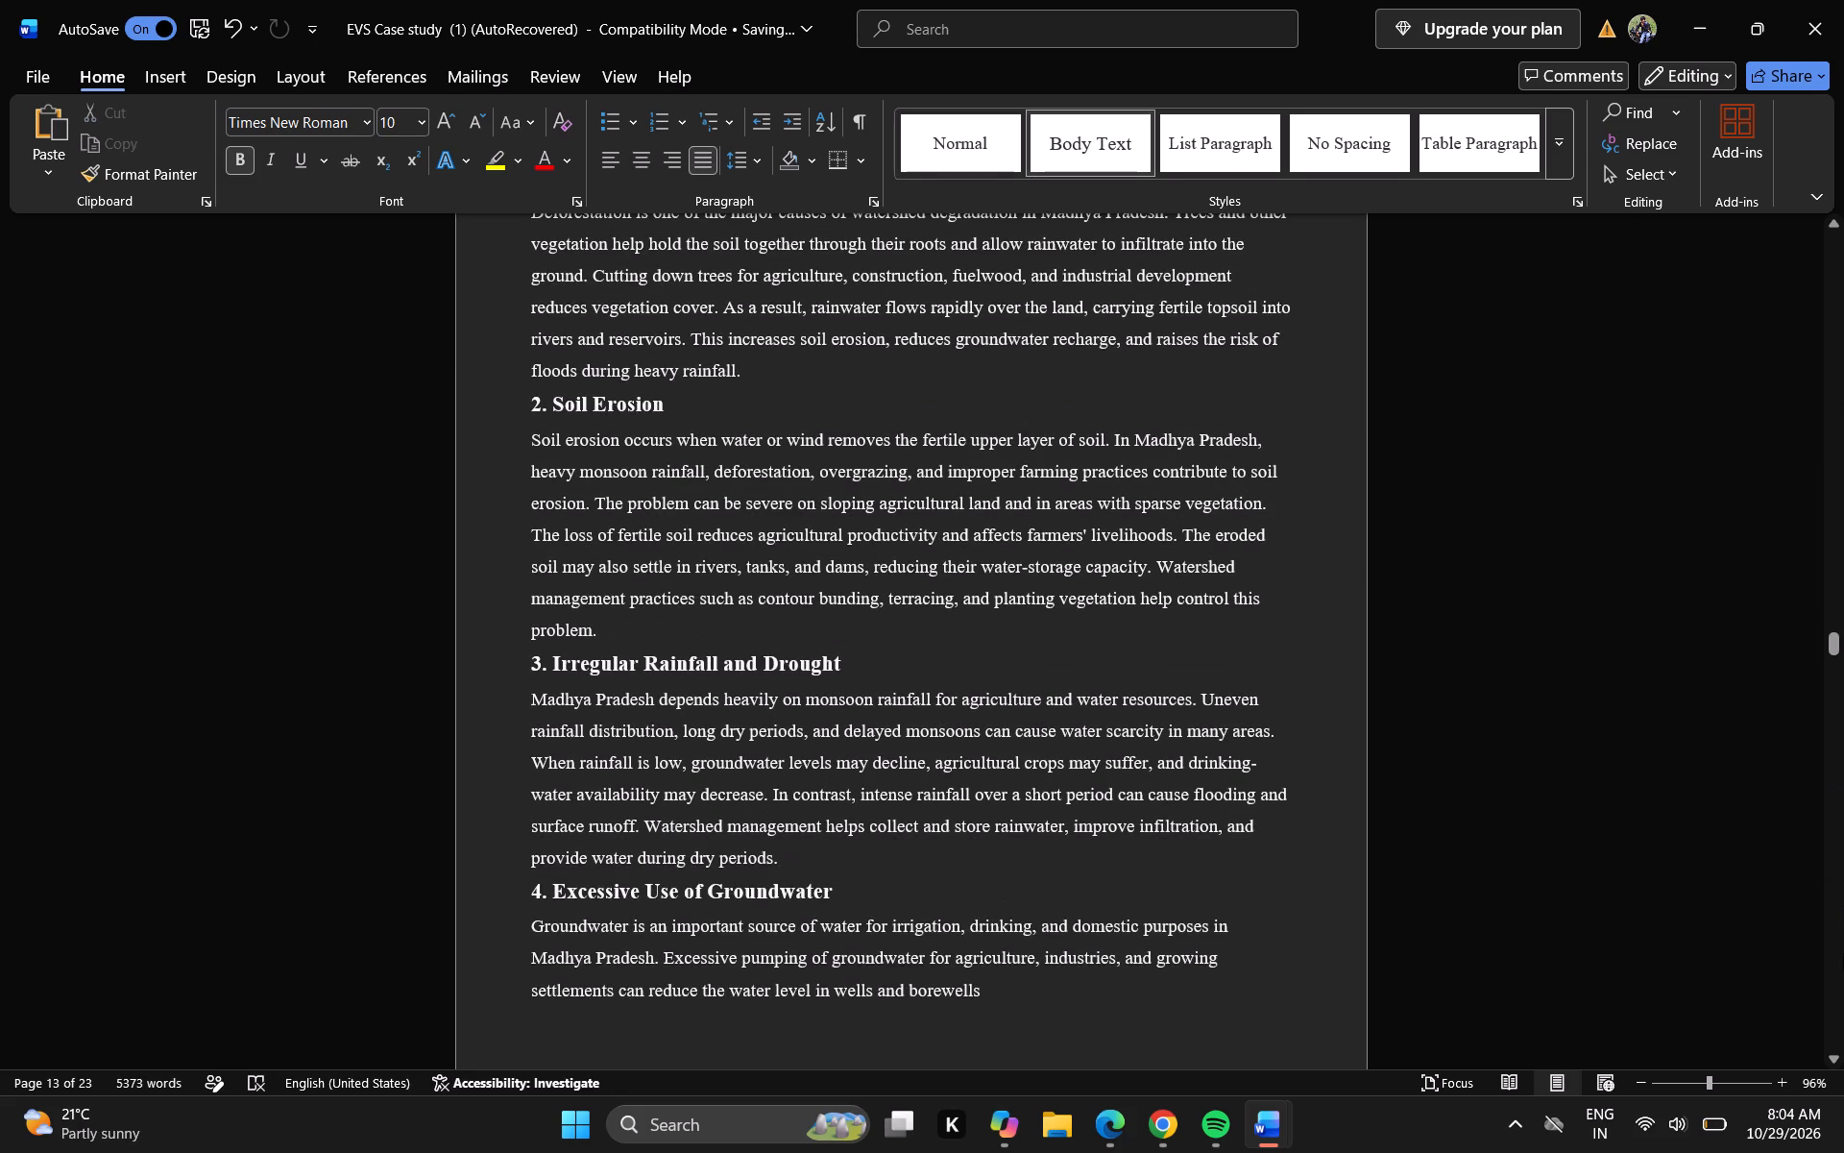
pyautogui.tripleClick(1833, 1051)
pyautogui.tripleClick(1833, 1051)
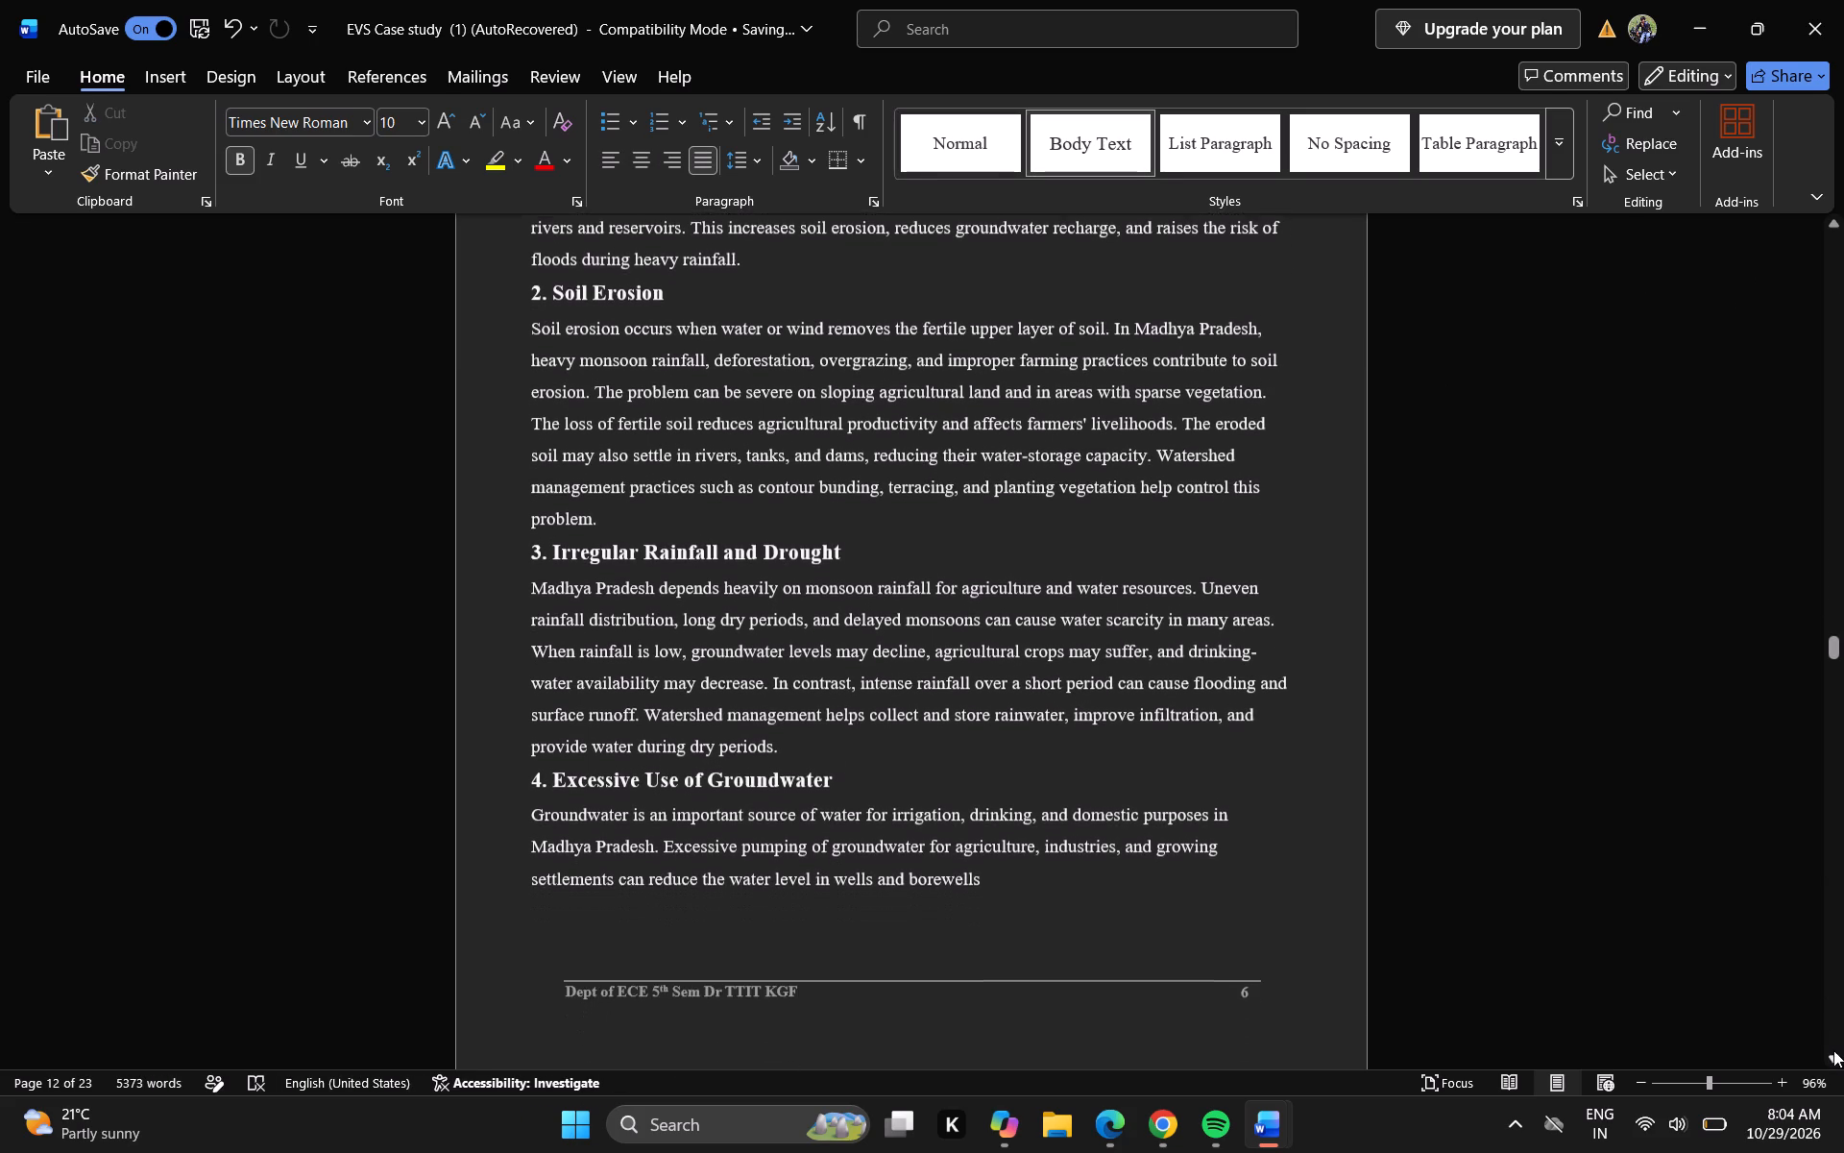
pyautogui.tripleClick(1832, 1050)
pyautogui.tripleClick(1832, 1050)
pyautogui.tripleClick(1832, 1050)
pyautogui.doubleClick(1832, 1050)
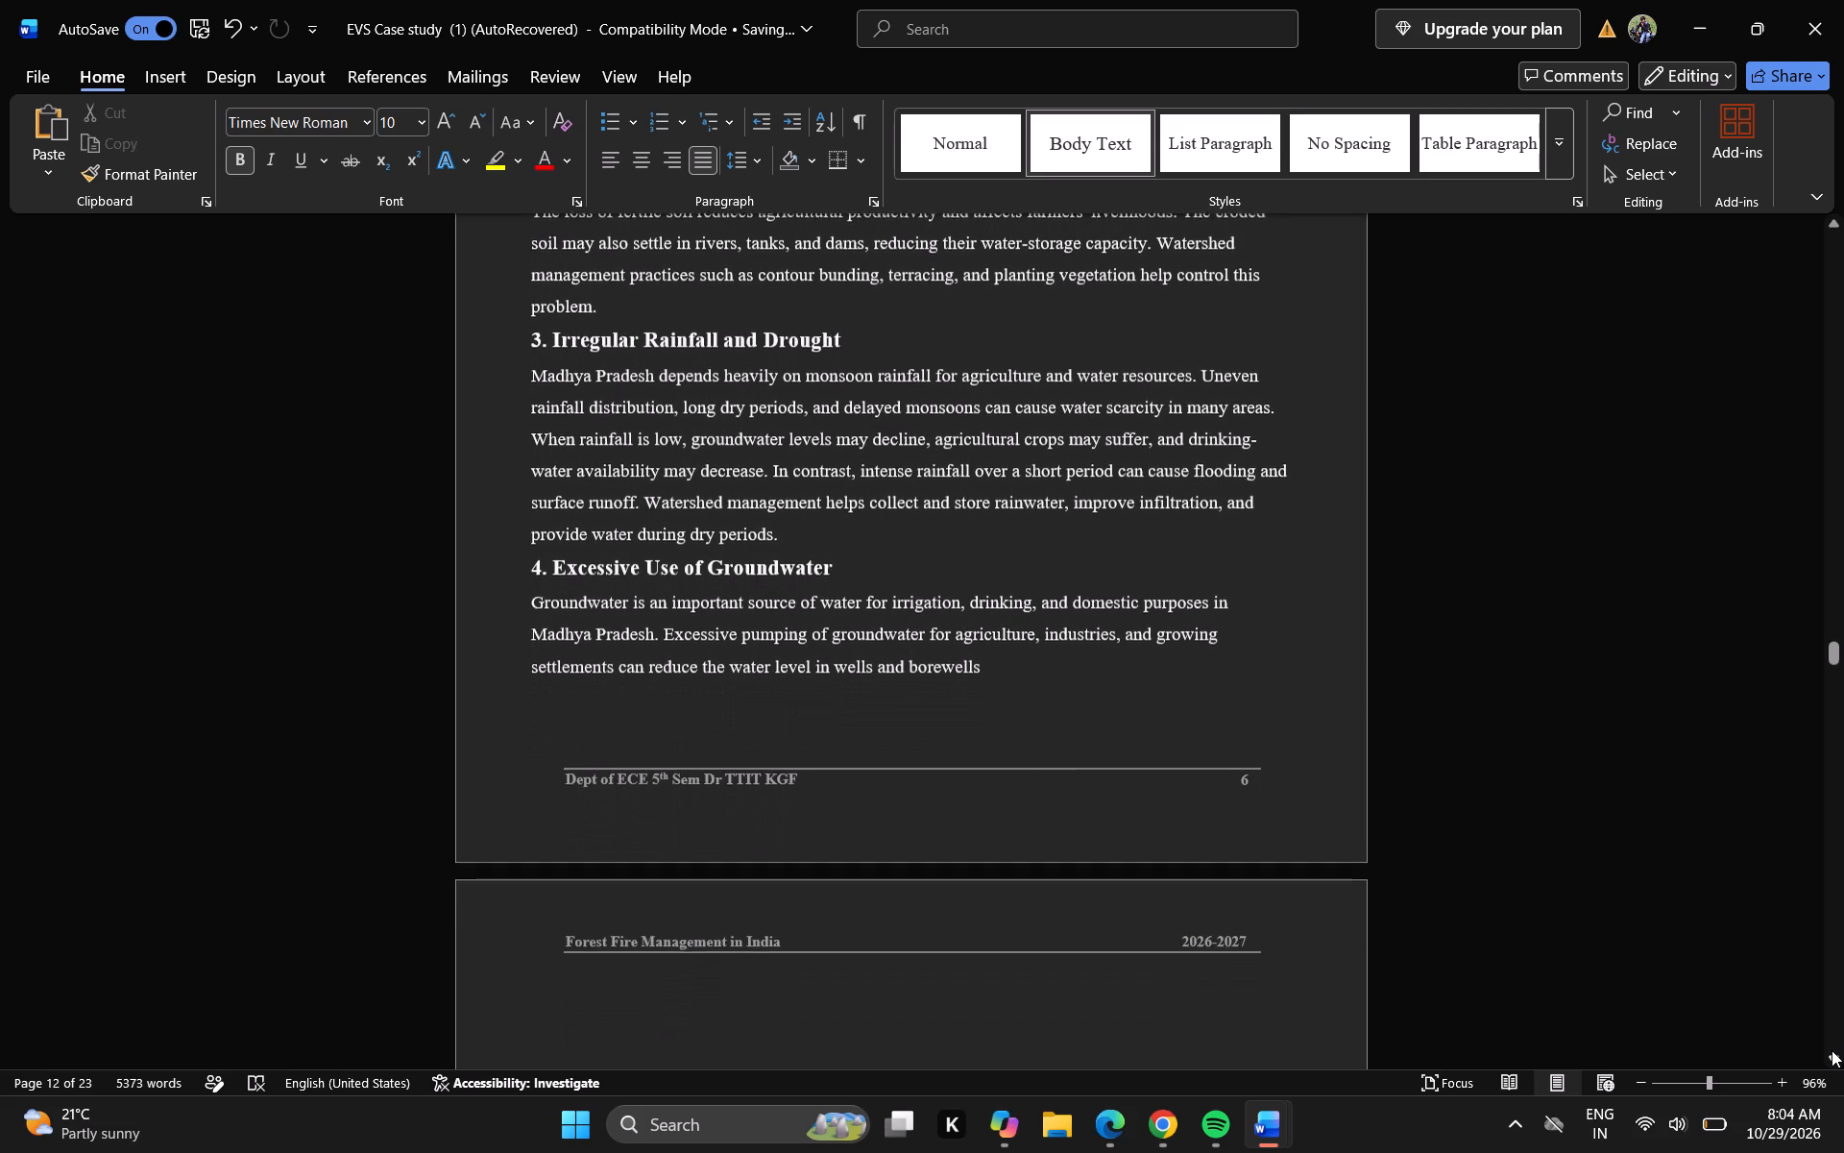
pyautogui.click(563, 993)
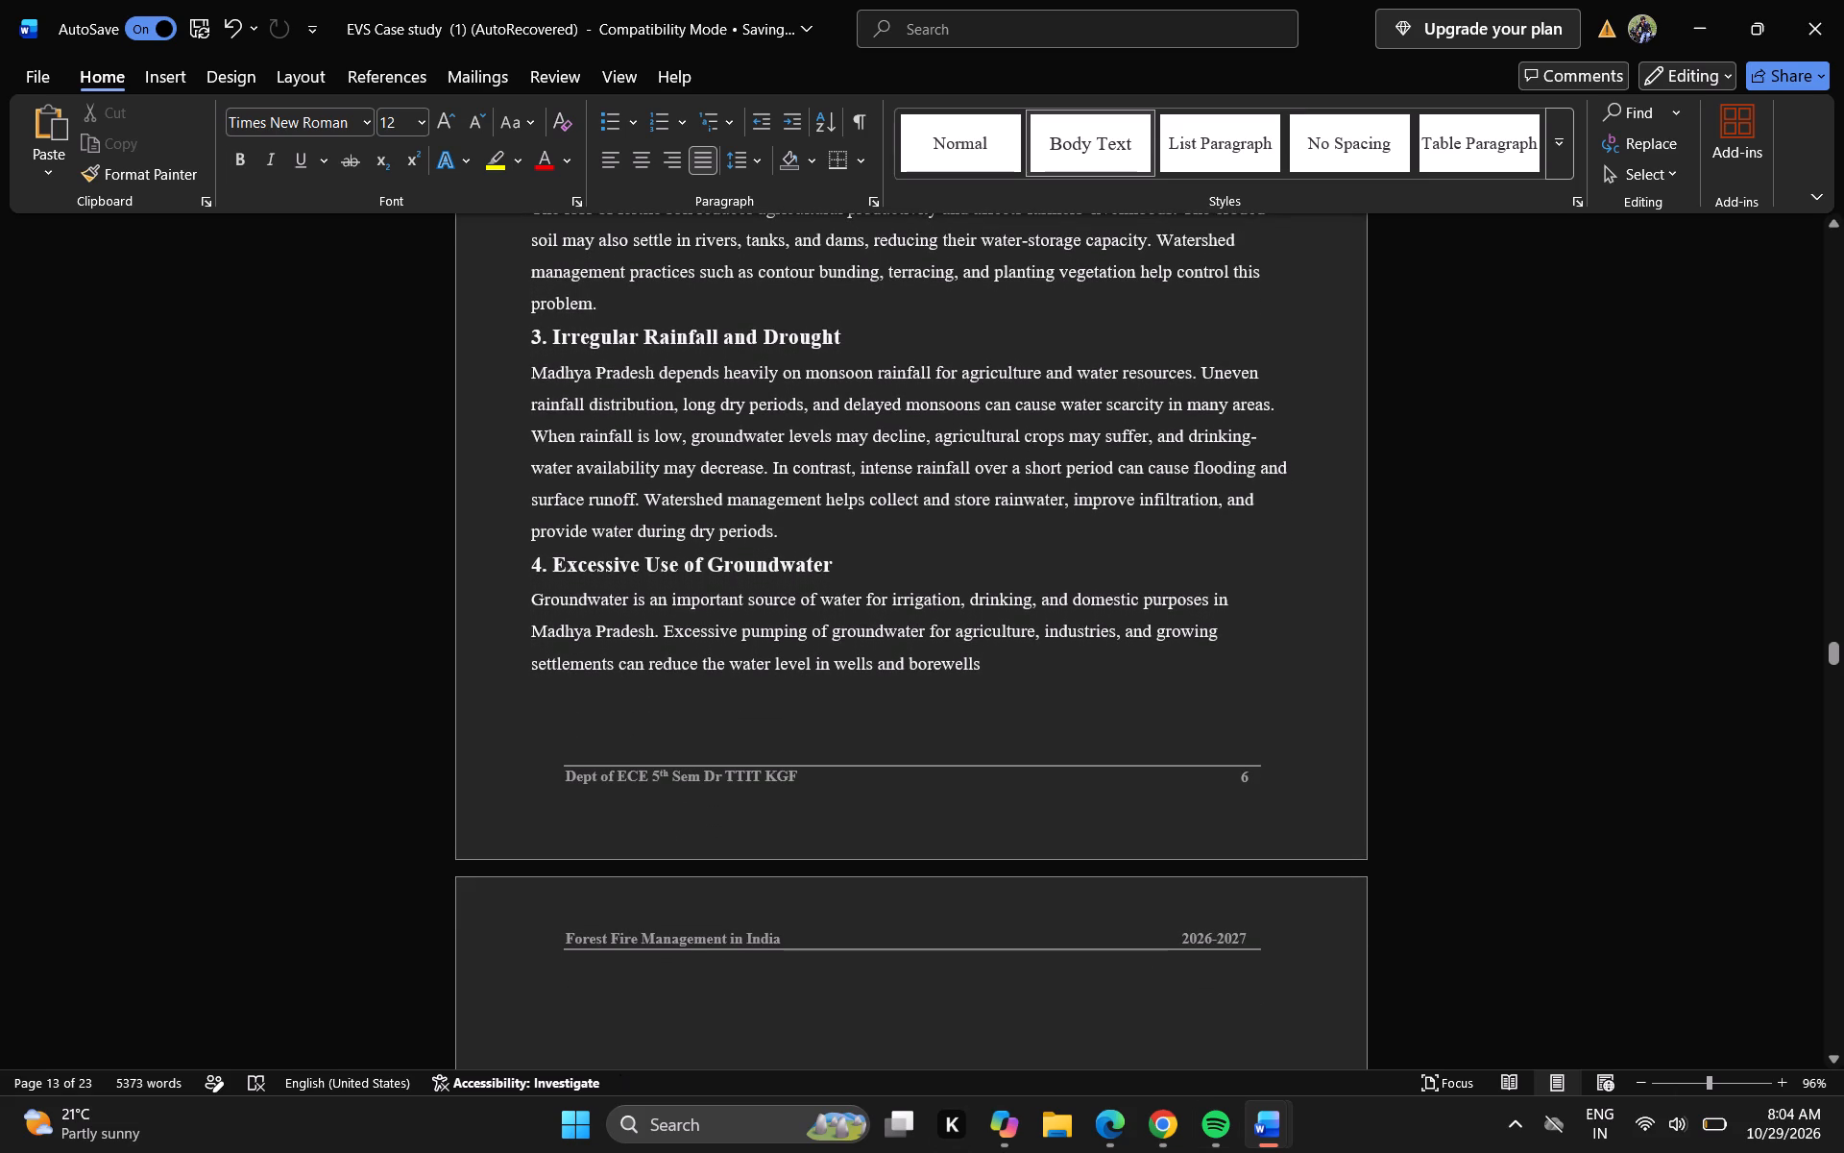
pyautogui.click(543, 984)
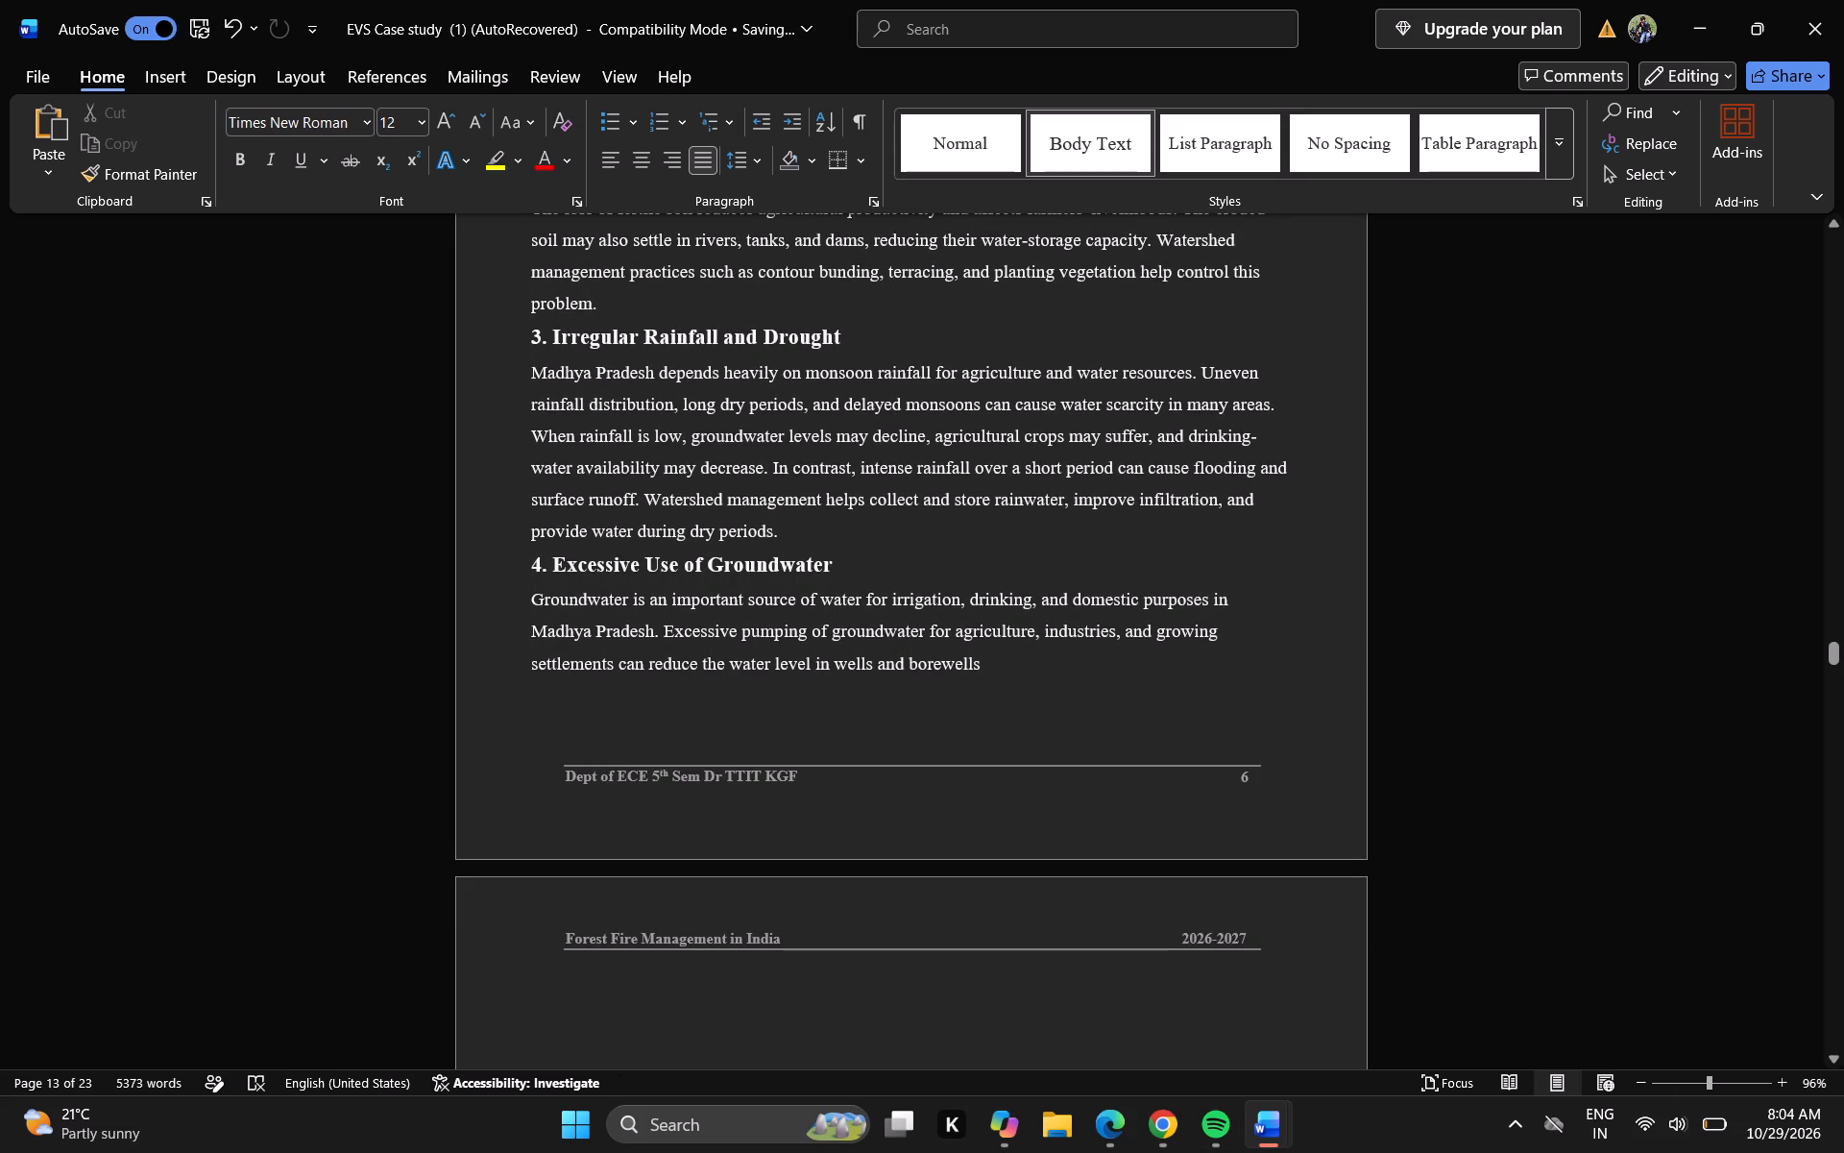
pyautogui.click(570, 988)
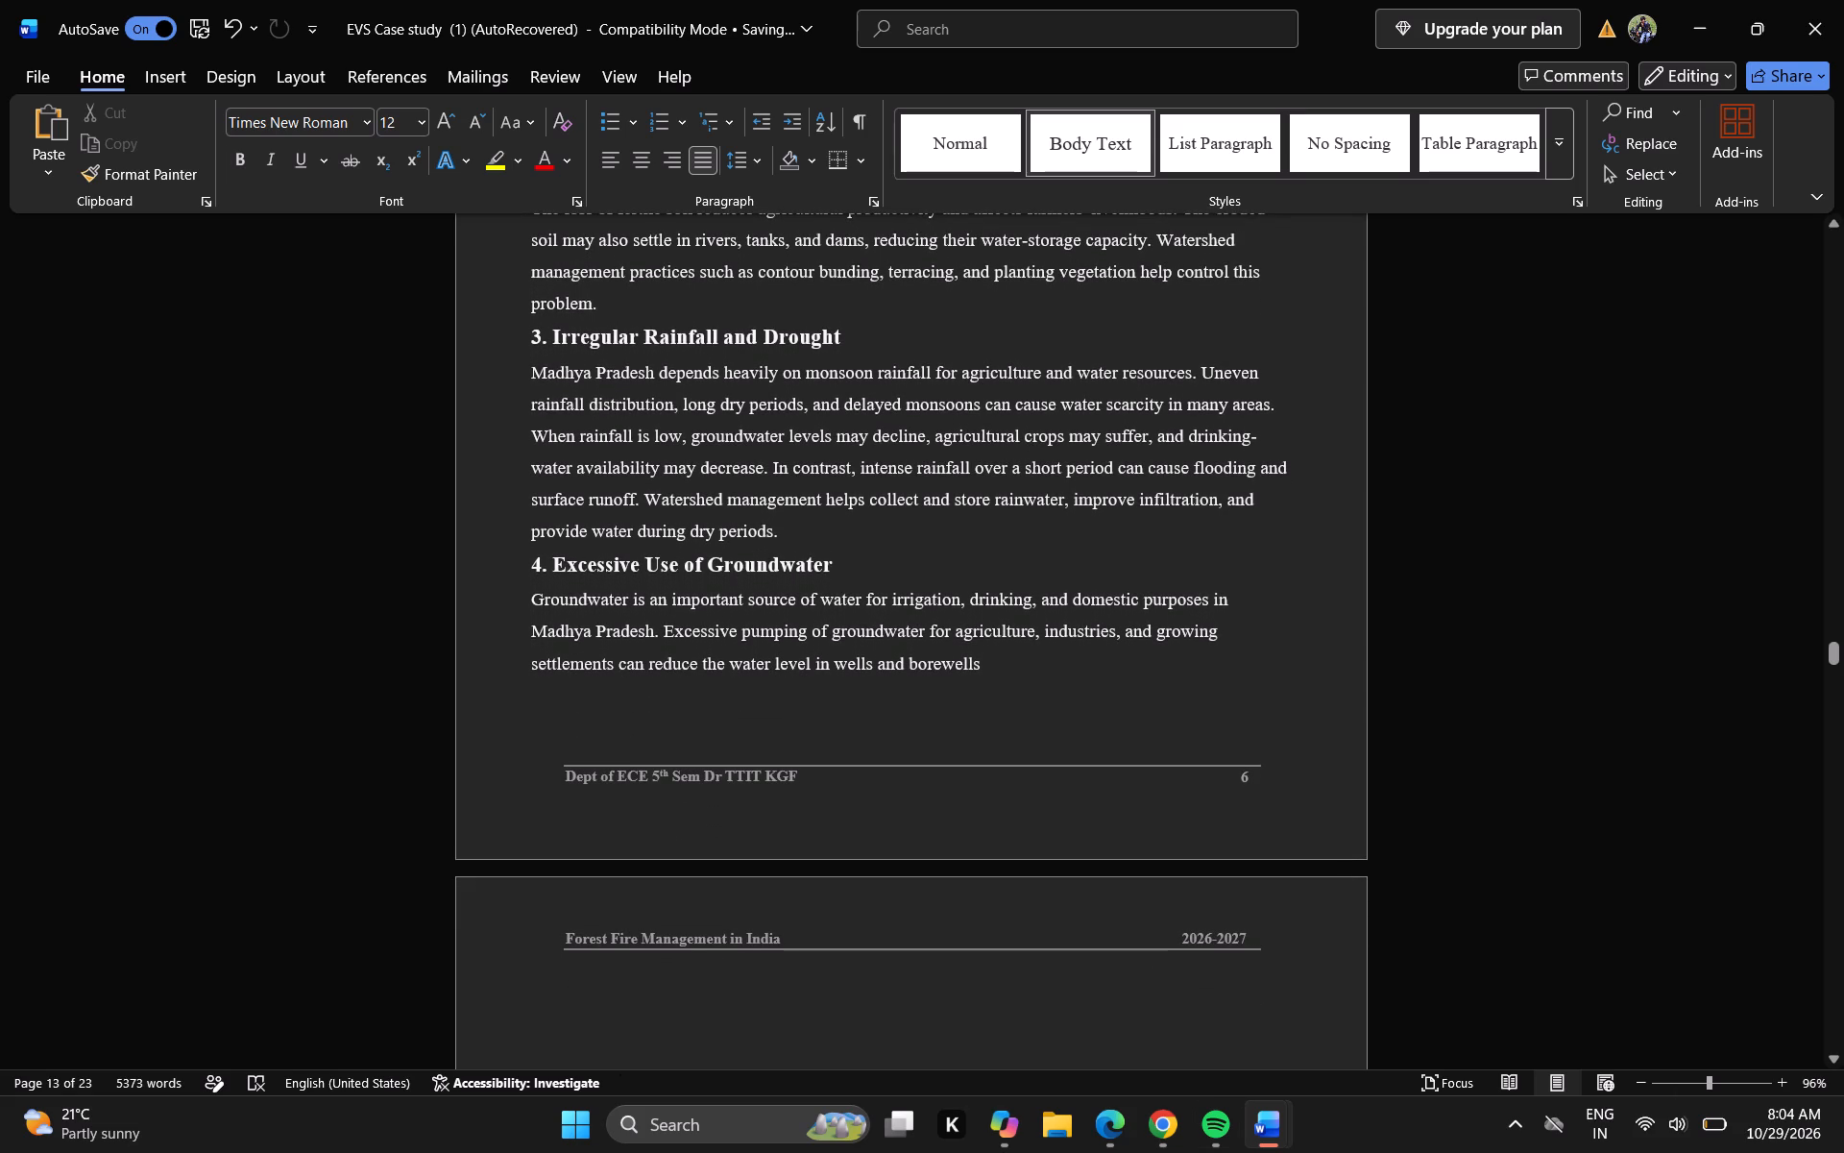
pyautogui.doubleClick(562, 991)
pyautogui.hotkey('ctrl', 'v')
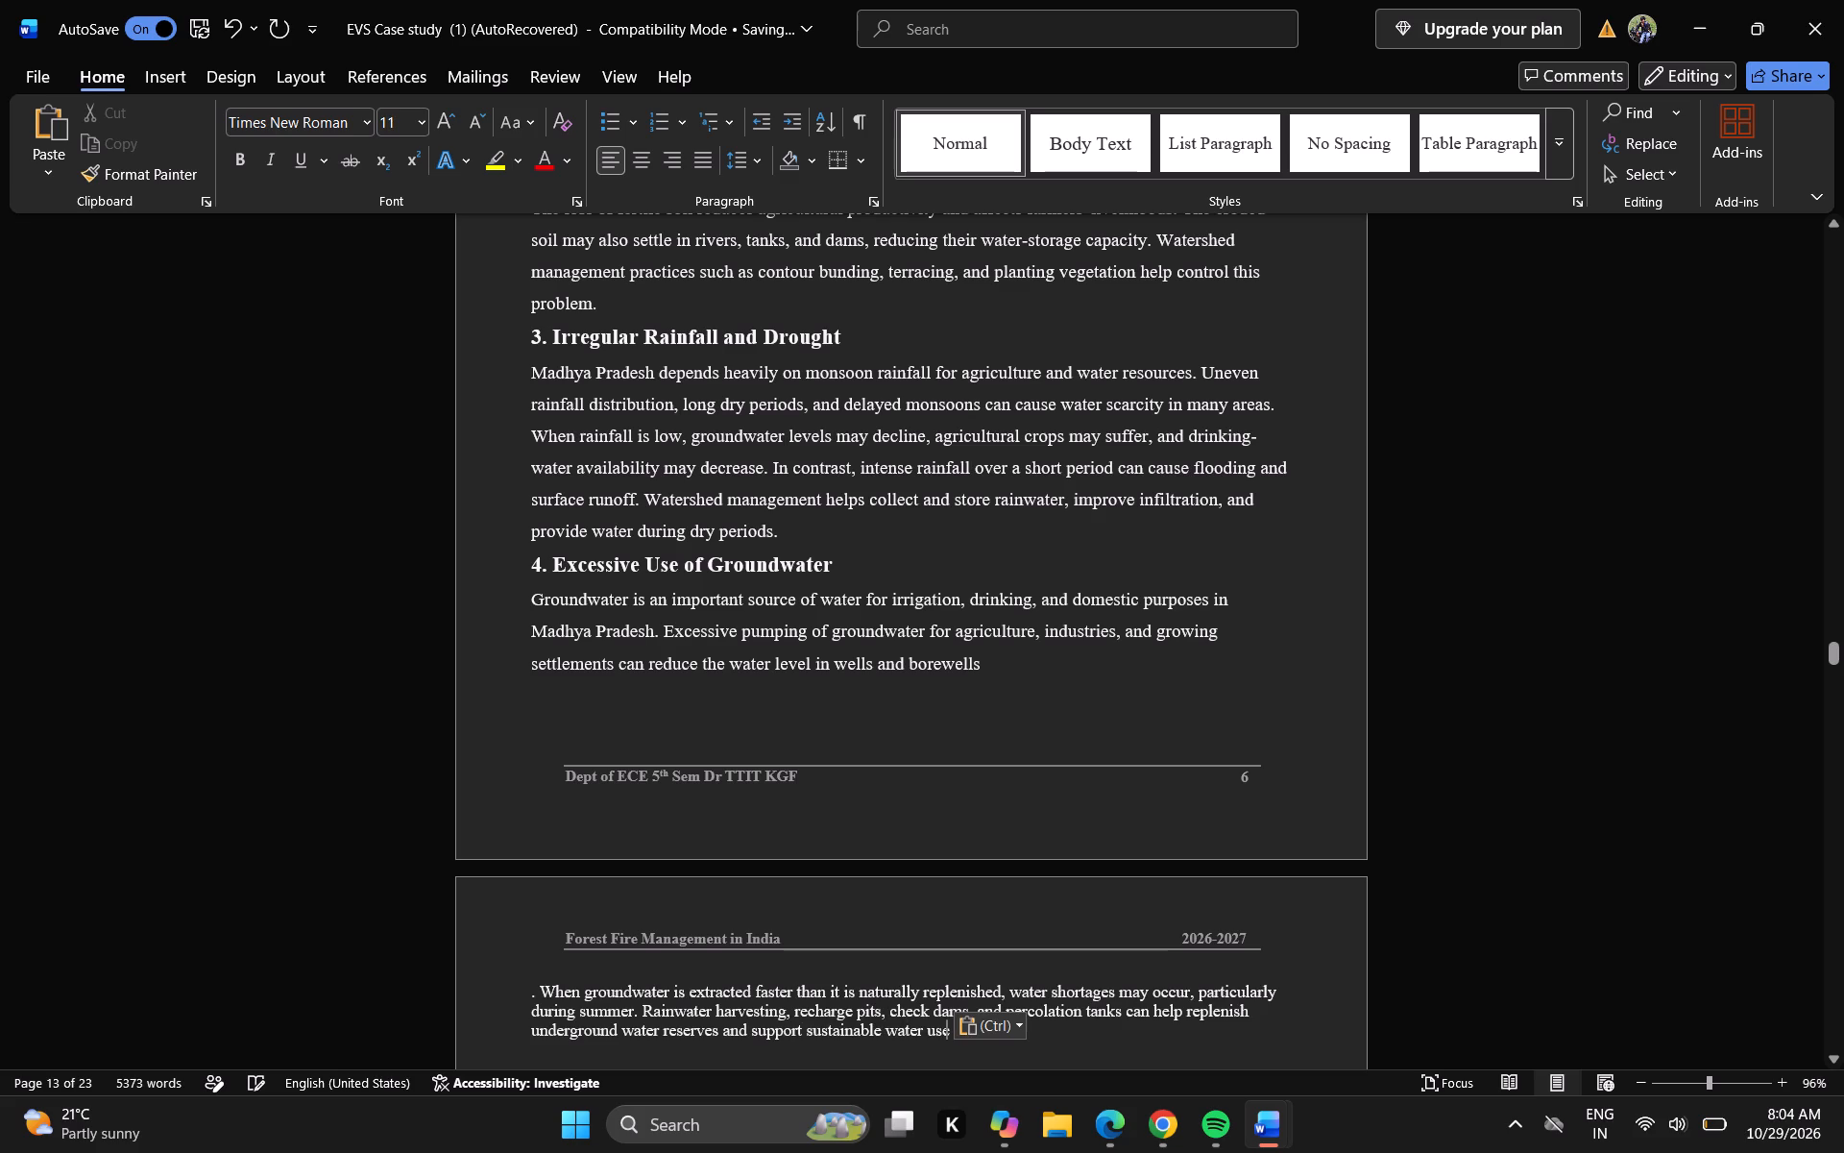
# Remove the leading period and space so the pasted paragraph starts with "When groundwater is extracted faster".
pyautogui.click(543, 989)
pyautogui.press('BackSpace')
pyautogui.press(',')
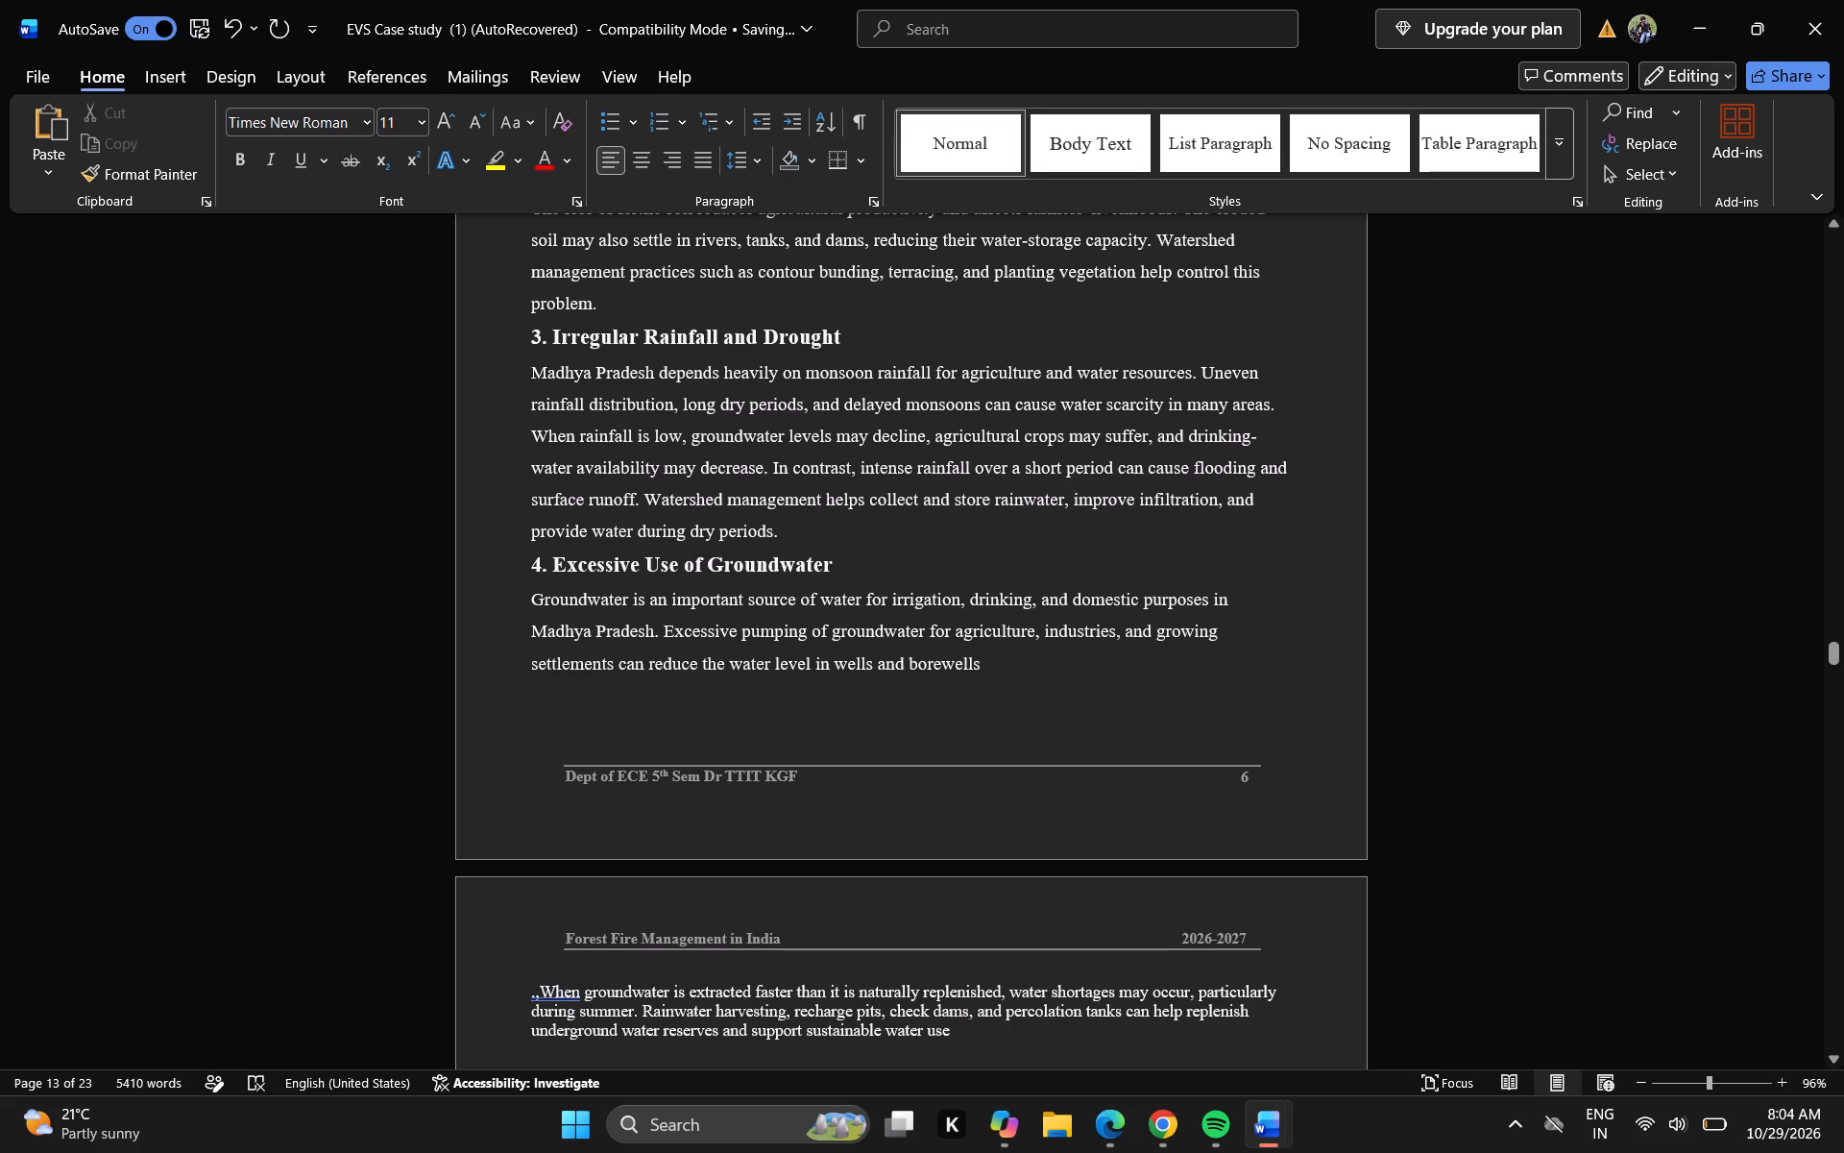
pyautogui.press('BackSpace')
pyautogui.press('BackSpace')
pyautogui.press(',')
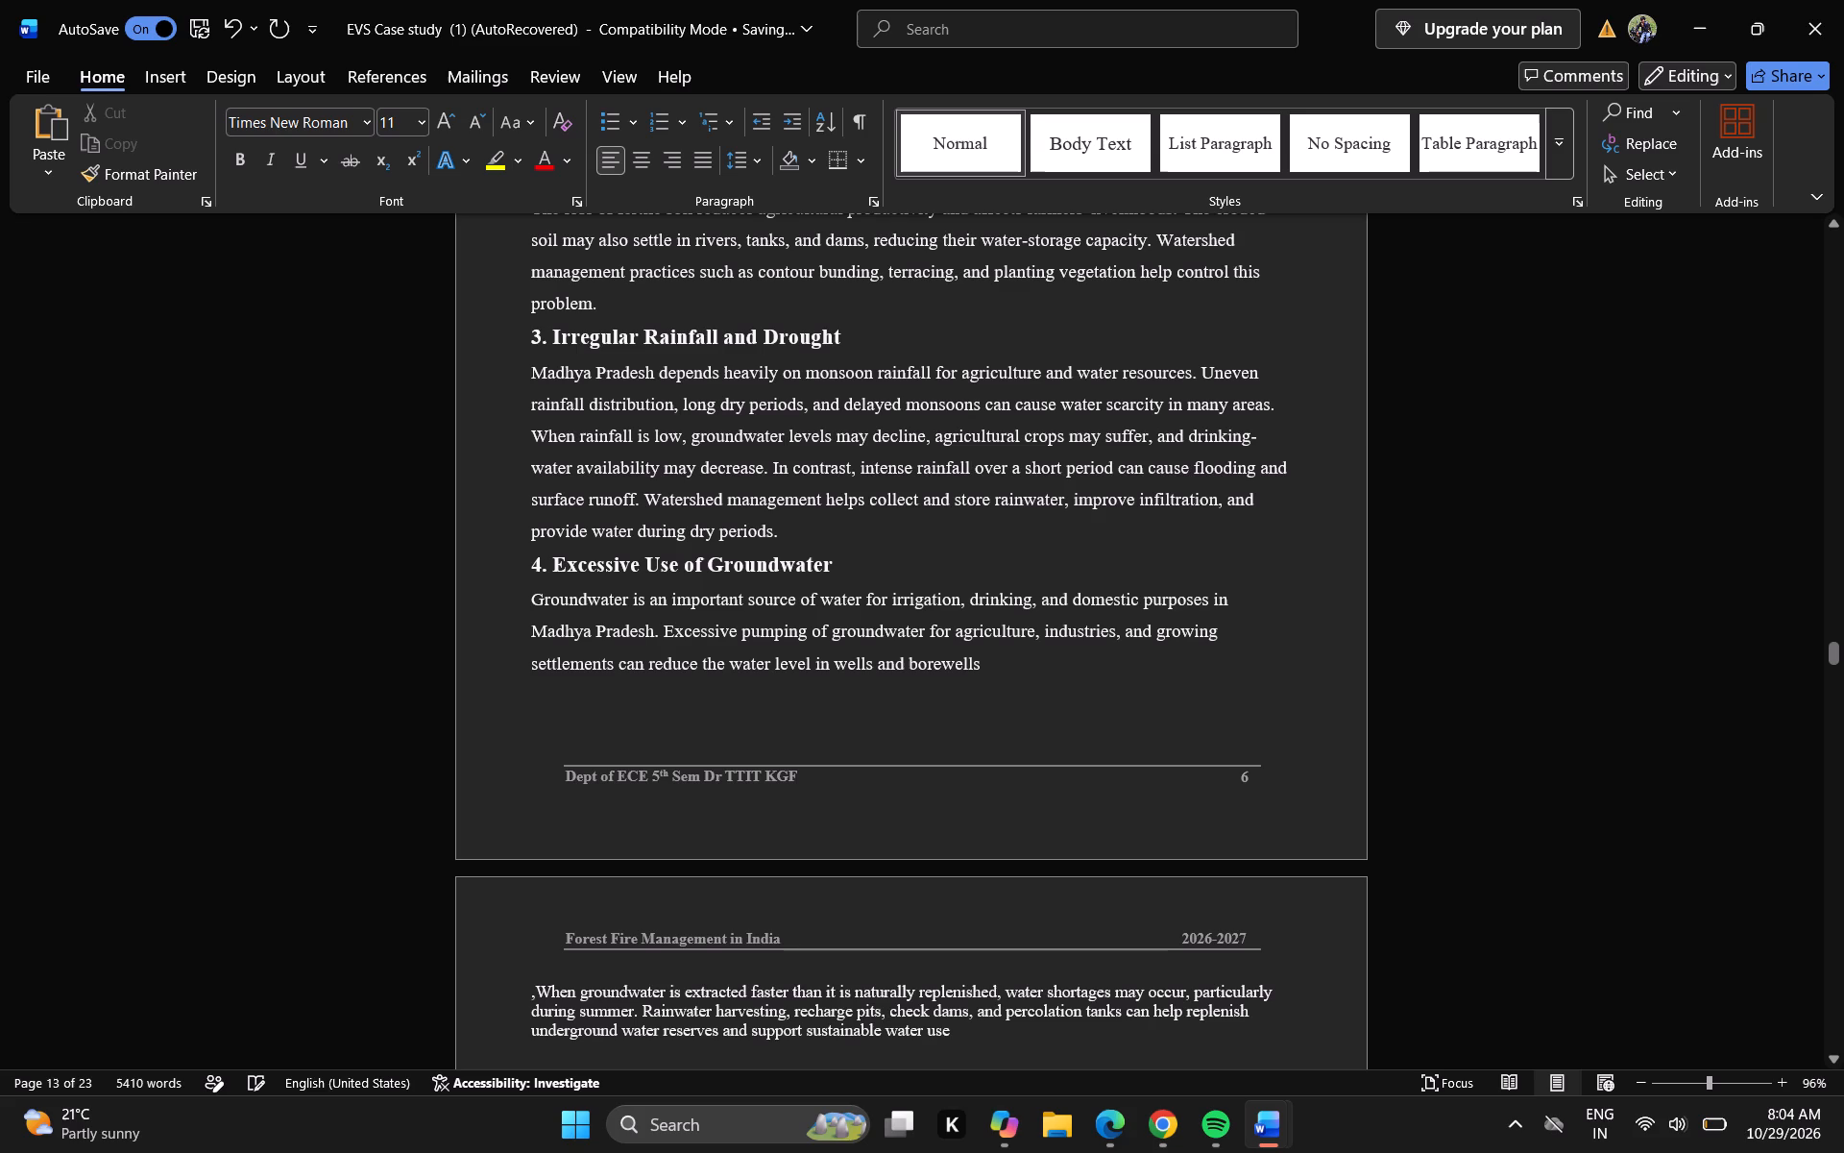
pyautogui.press('BackSpace')
# Set the pasted groundwater paragraph to 12 pt and justify it.
pyautogui.moveTo(539, 991); pyautogui.dragTo(791, 1093)
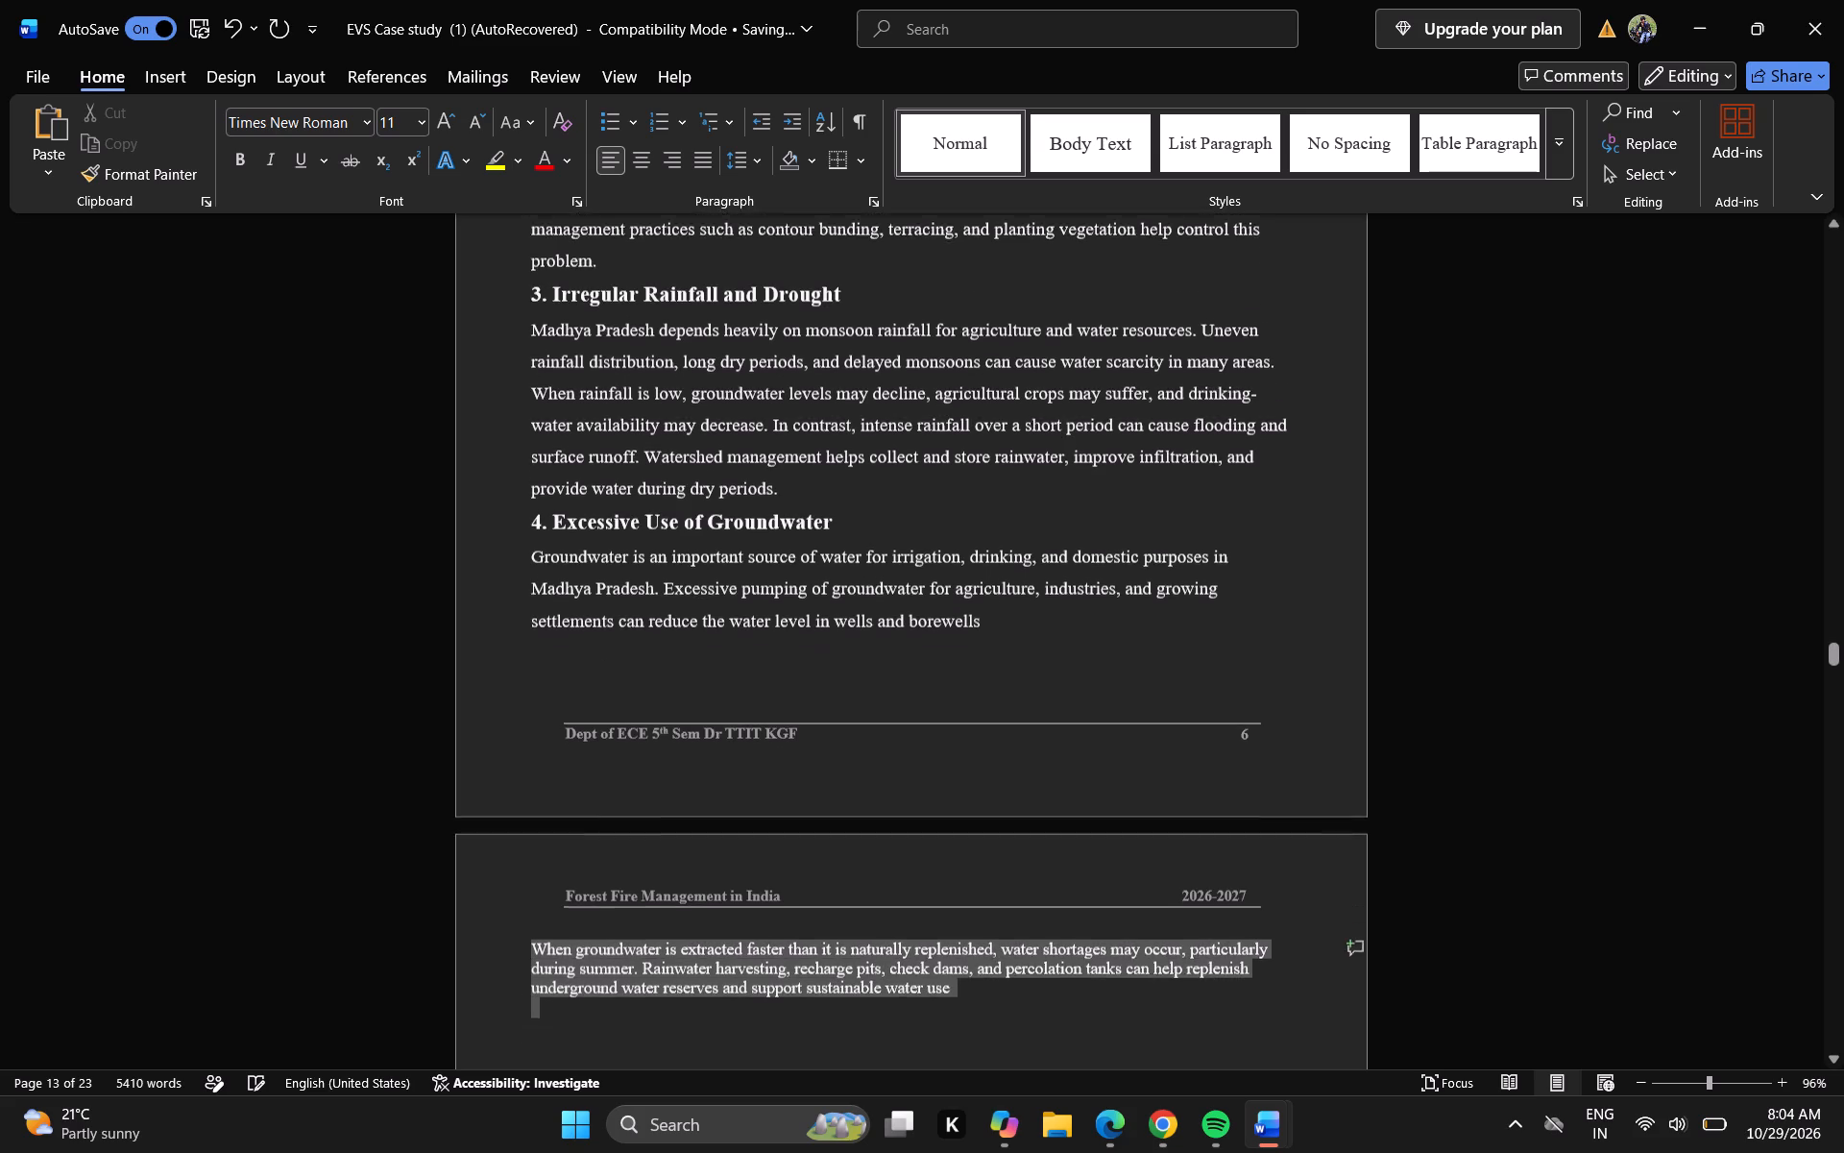
pyautogui.moveTo(791, 1093); pyautogui.dragTo(818, 1083)
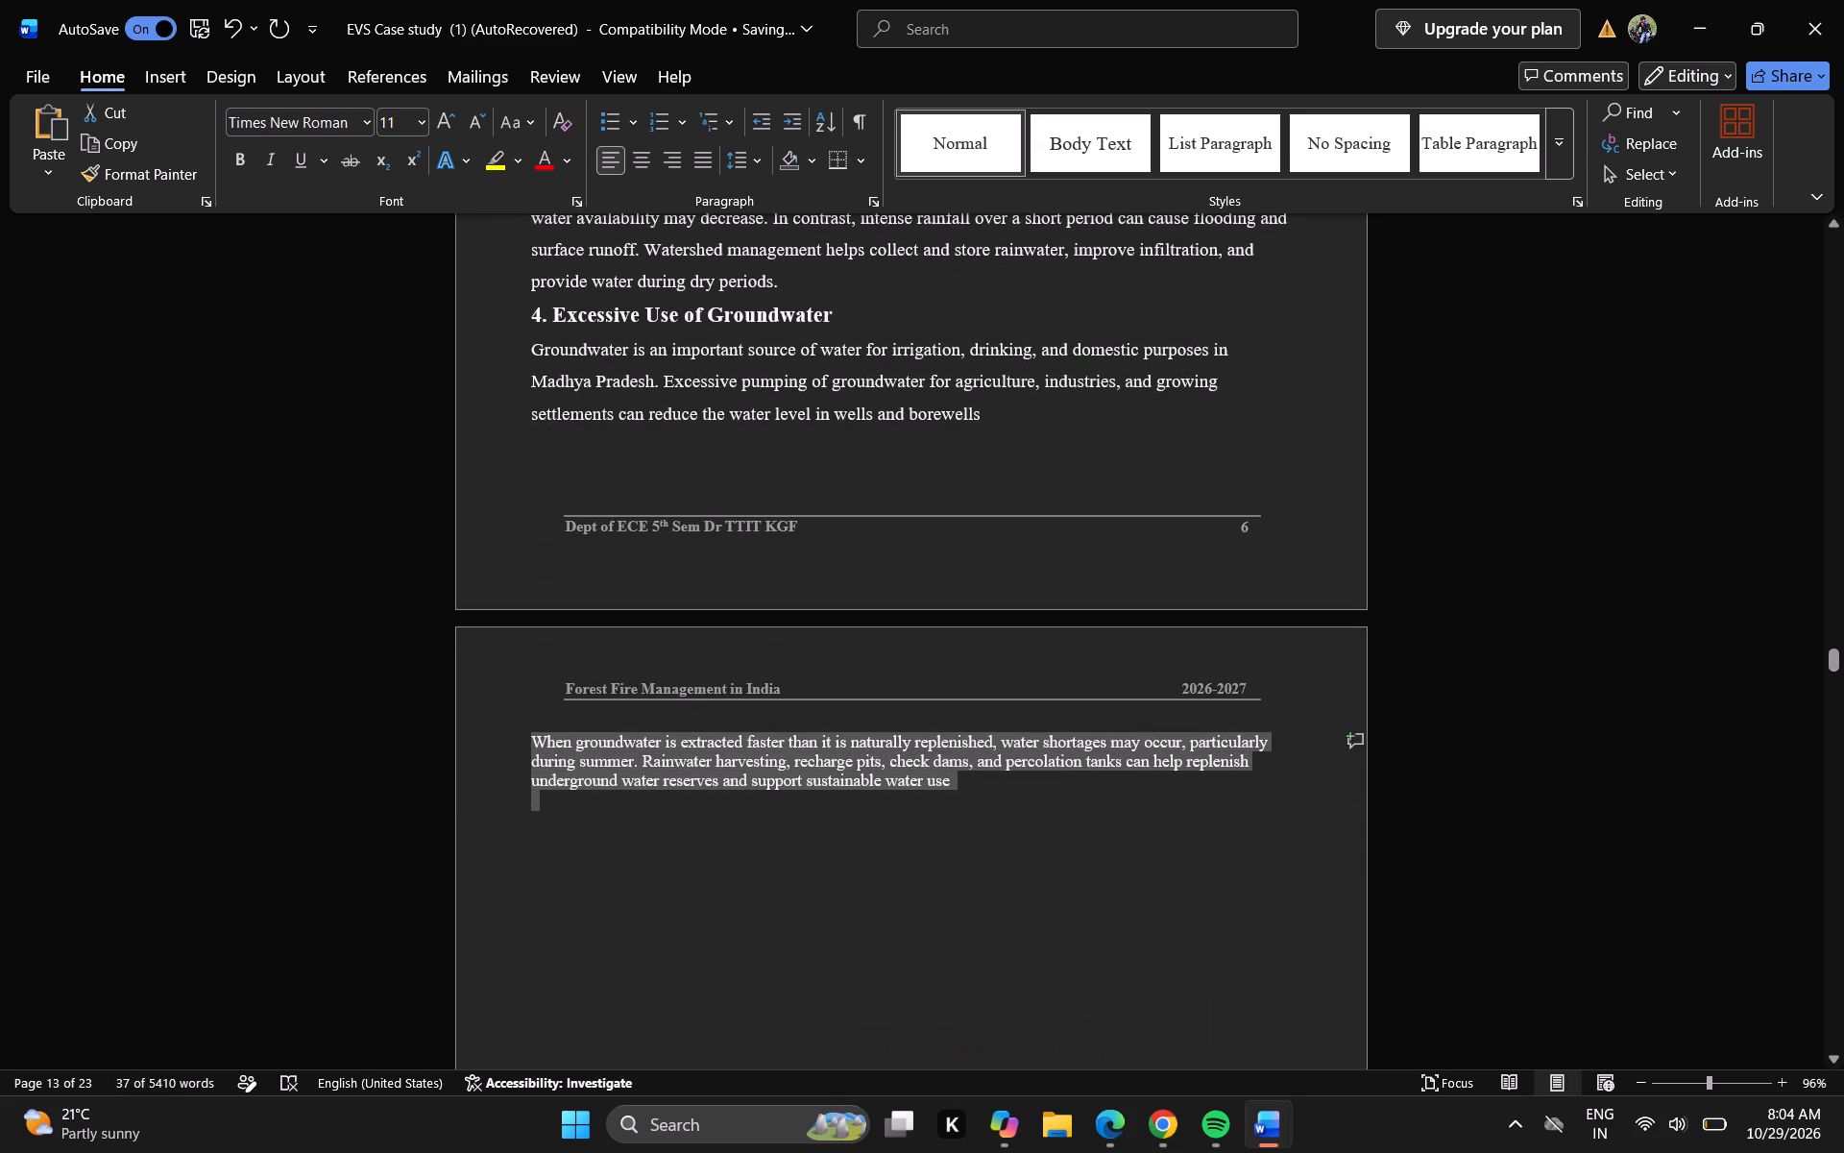
pyautogui.click(399, 114)
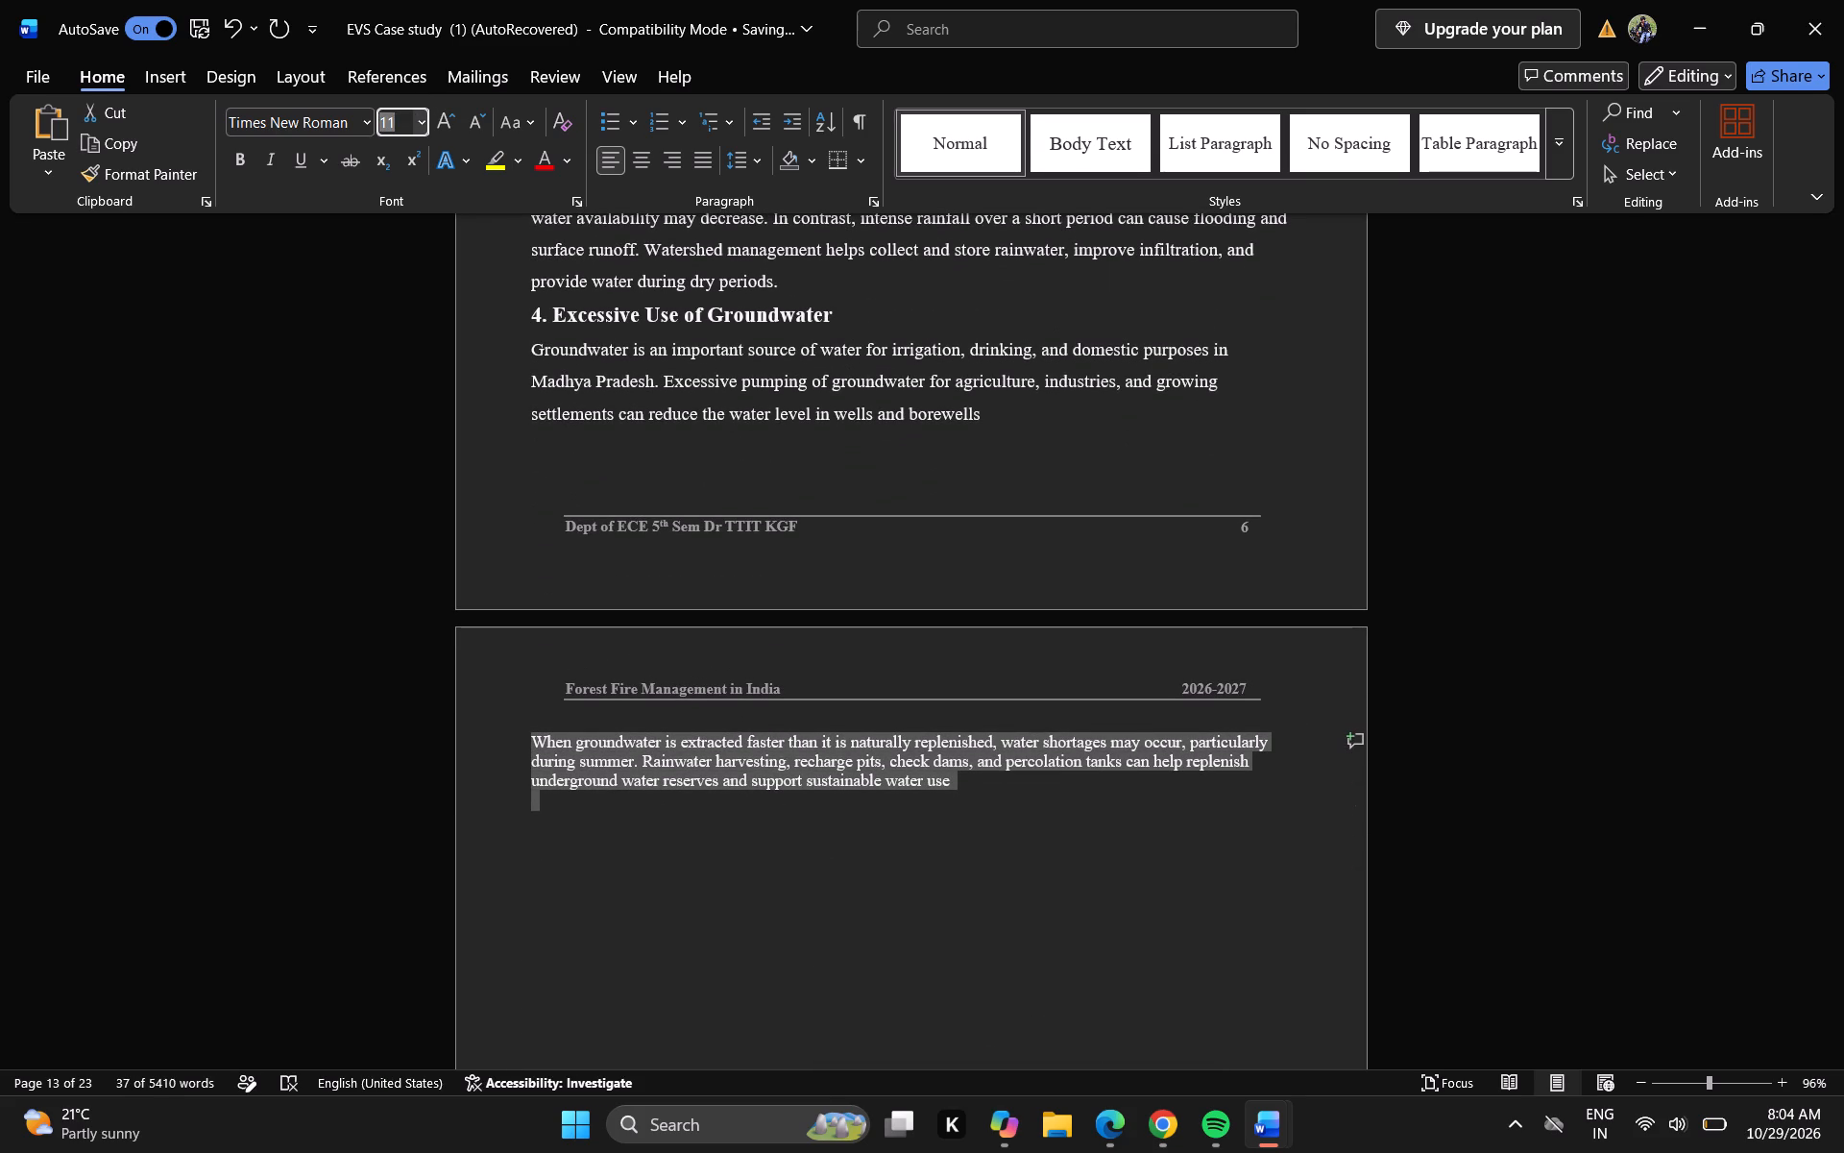
pyautogui.press('BackSpace')
pyautogui.write('12')
pyautogui.press('Return')
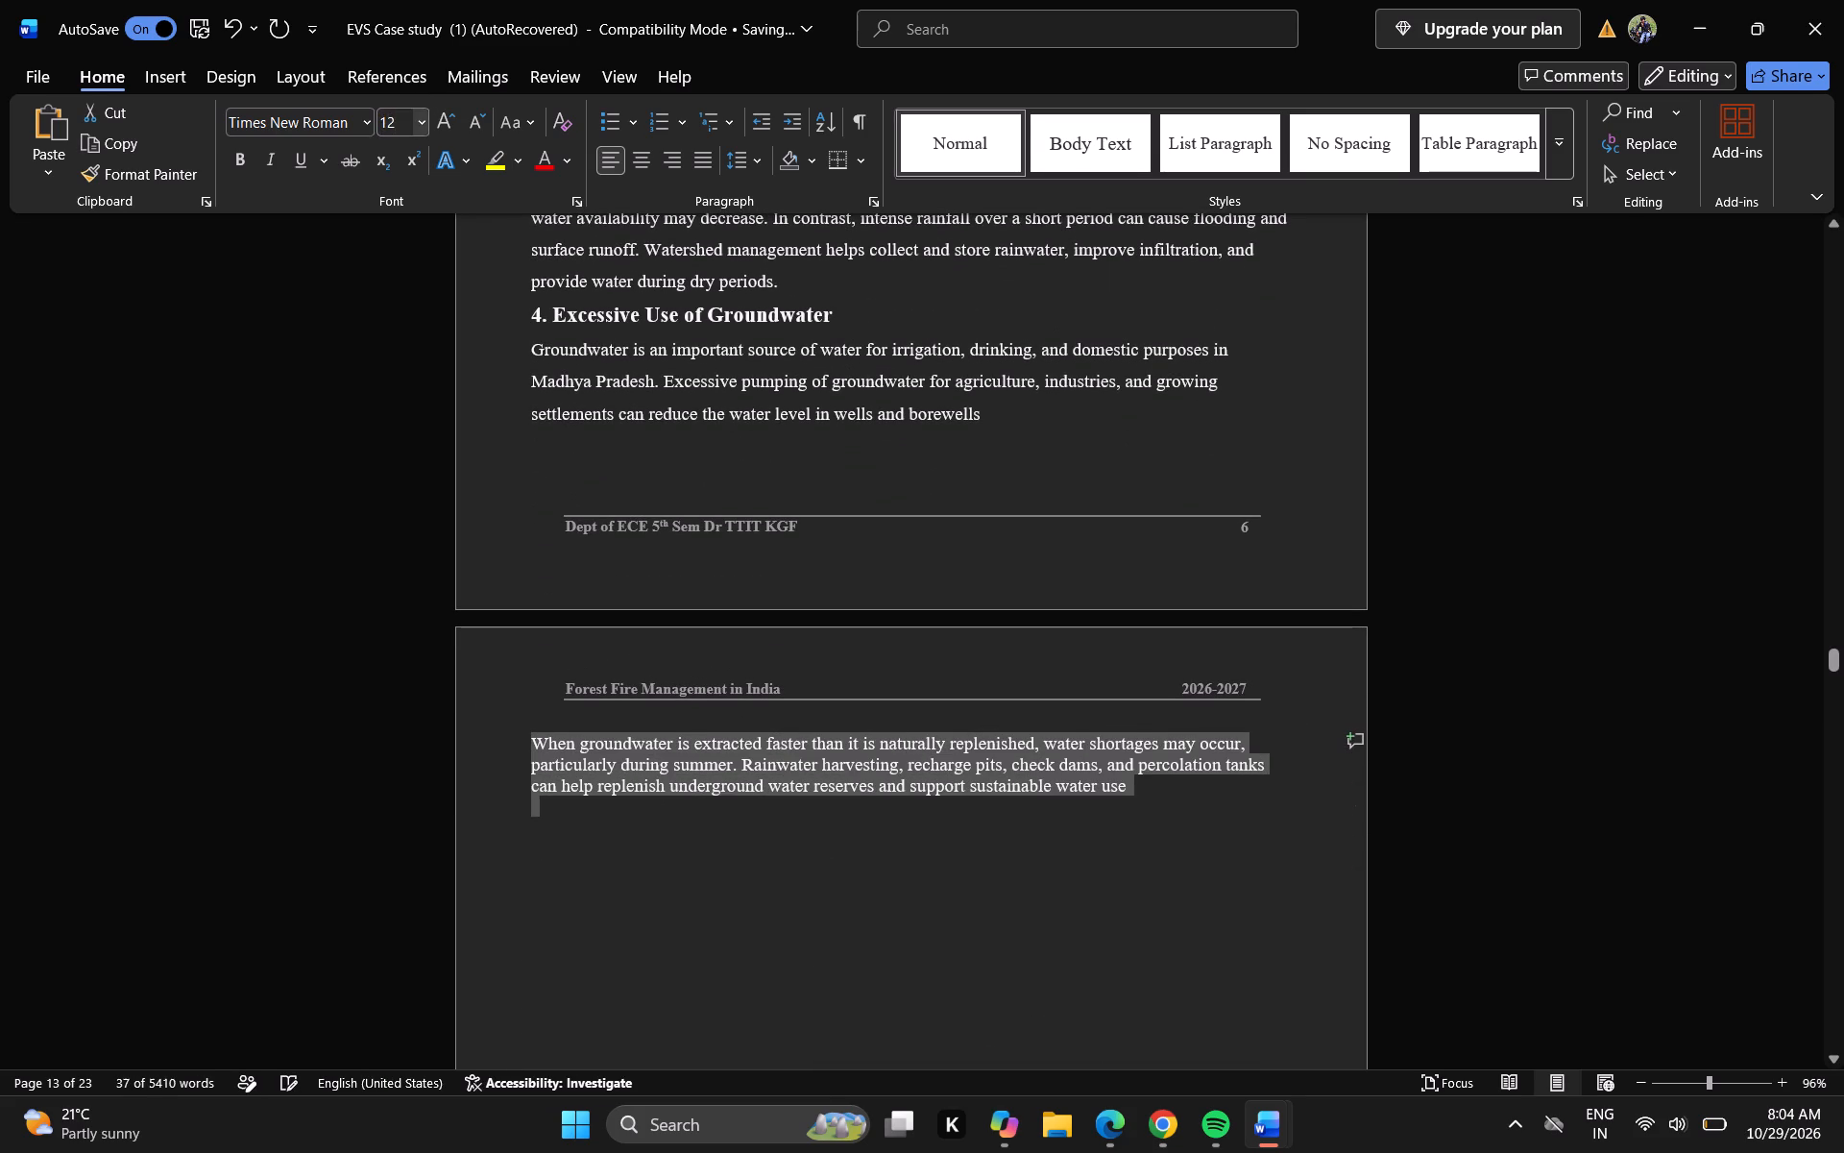
pyautogui.click(697, 157)
pyautogui.click(1145, 823)
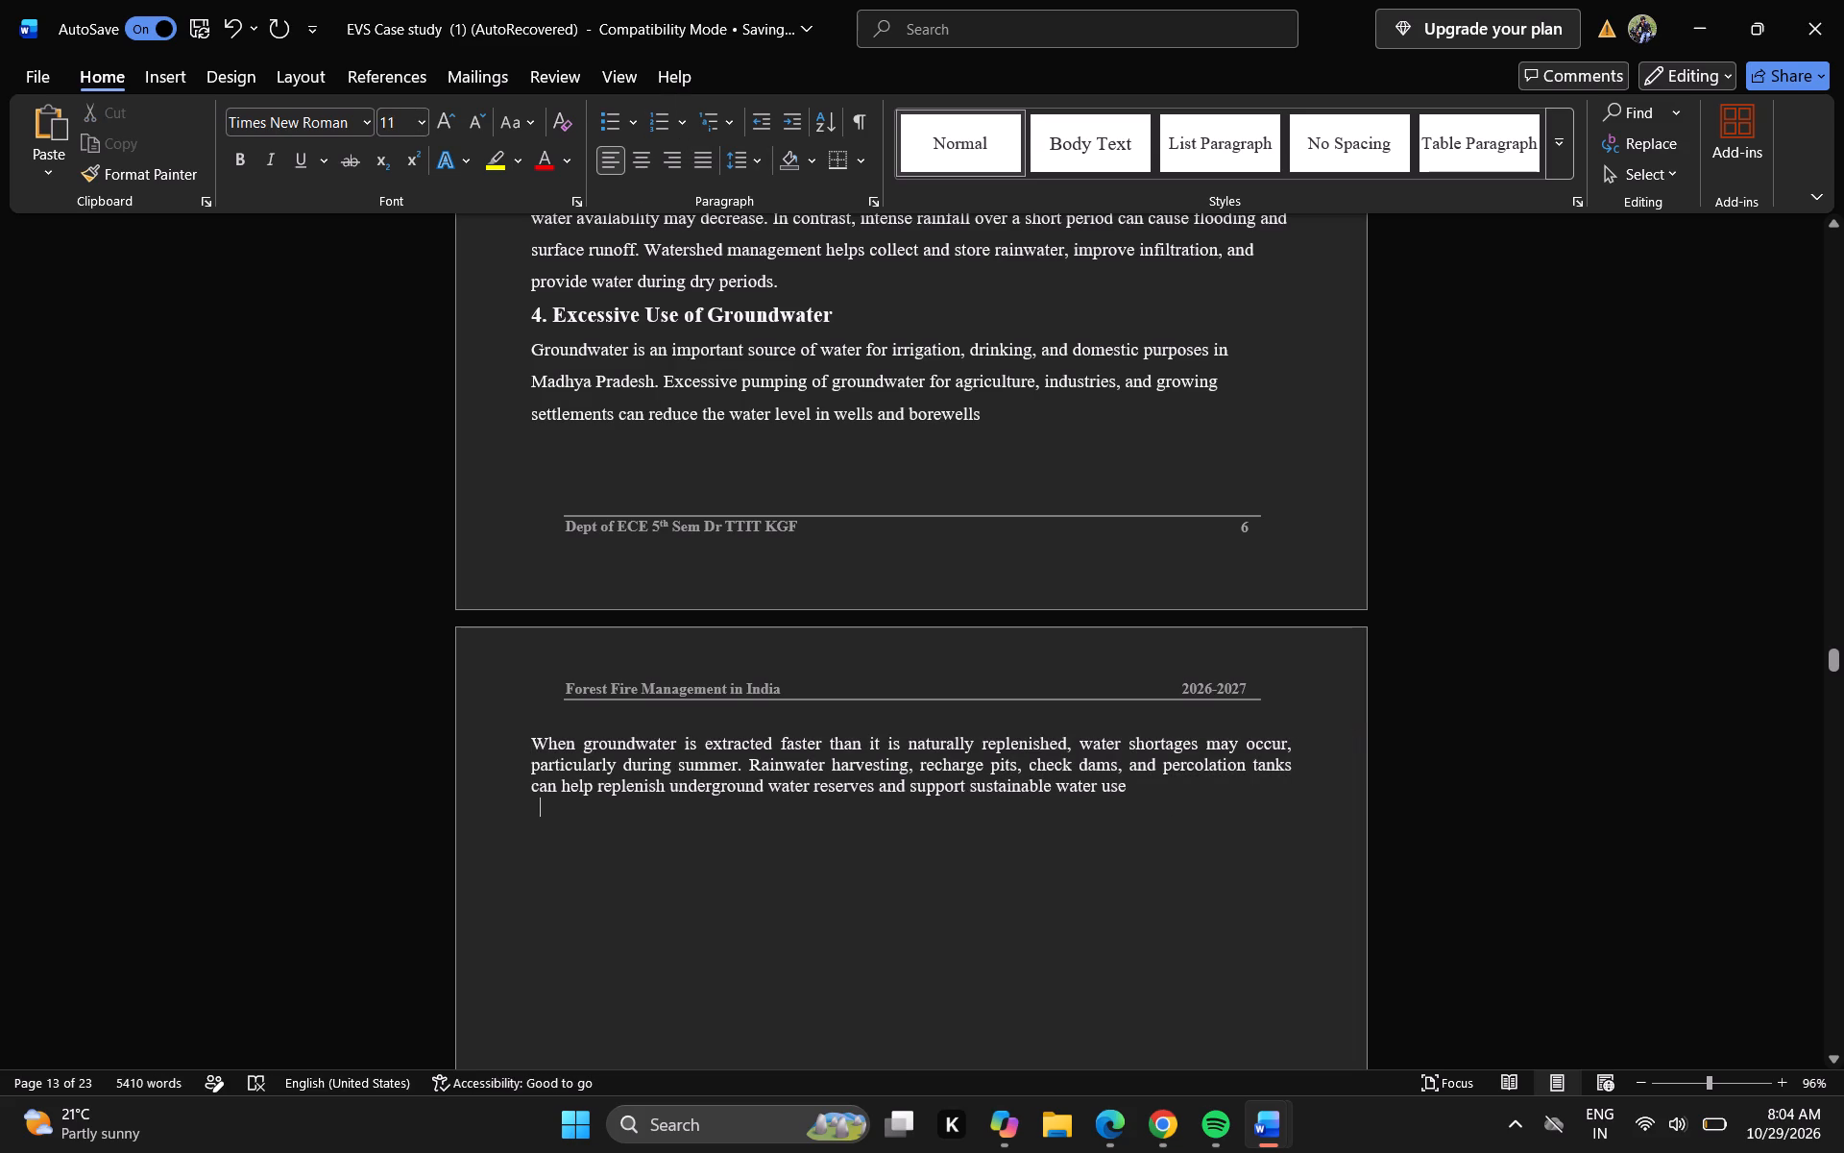
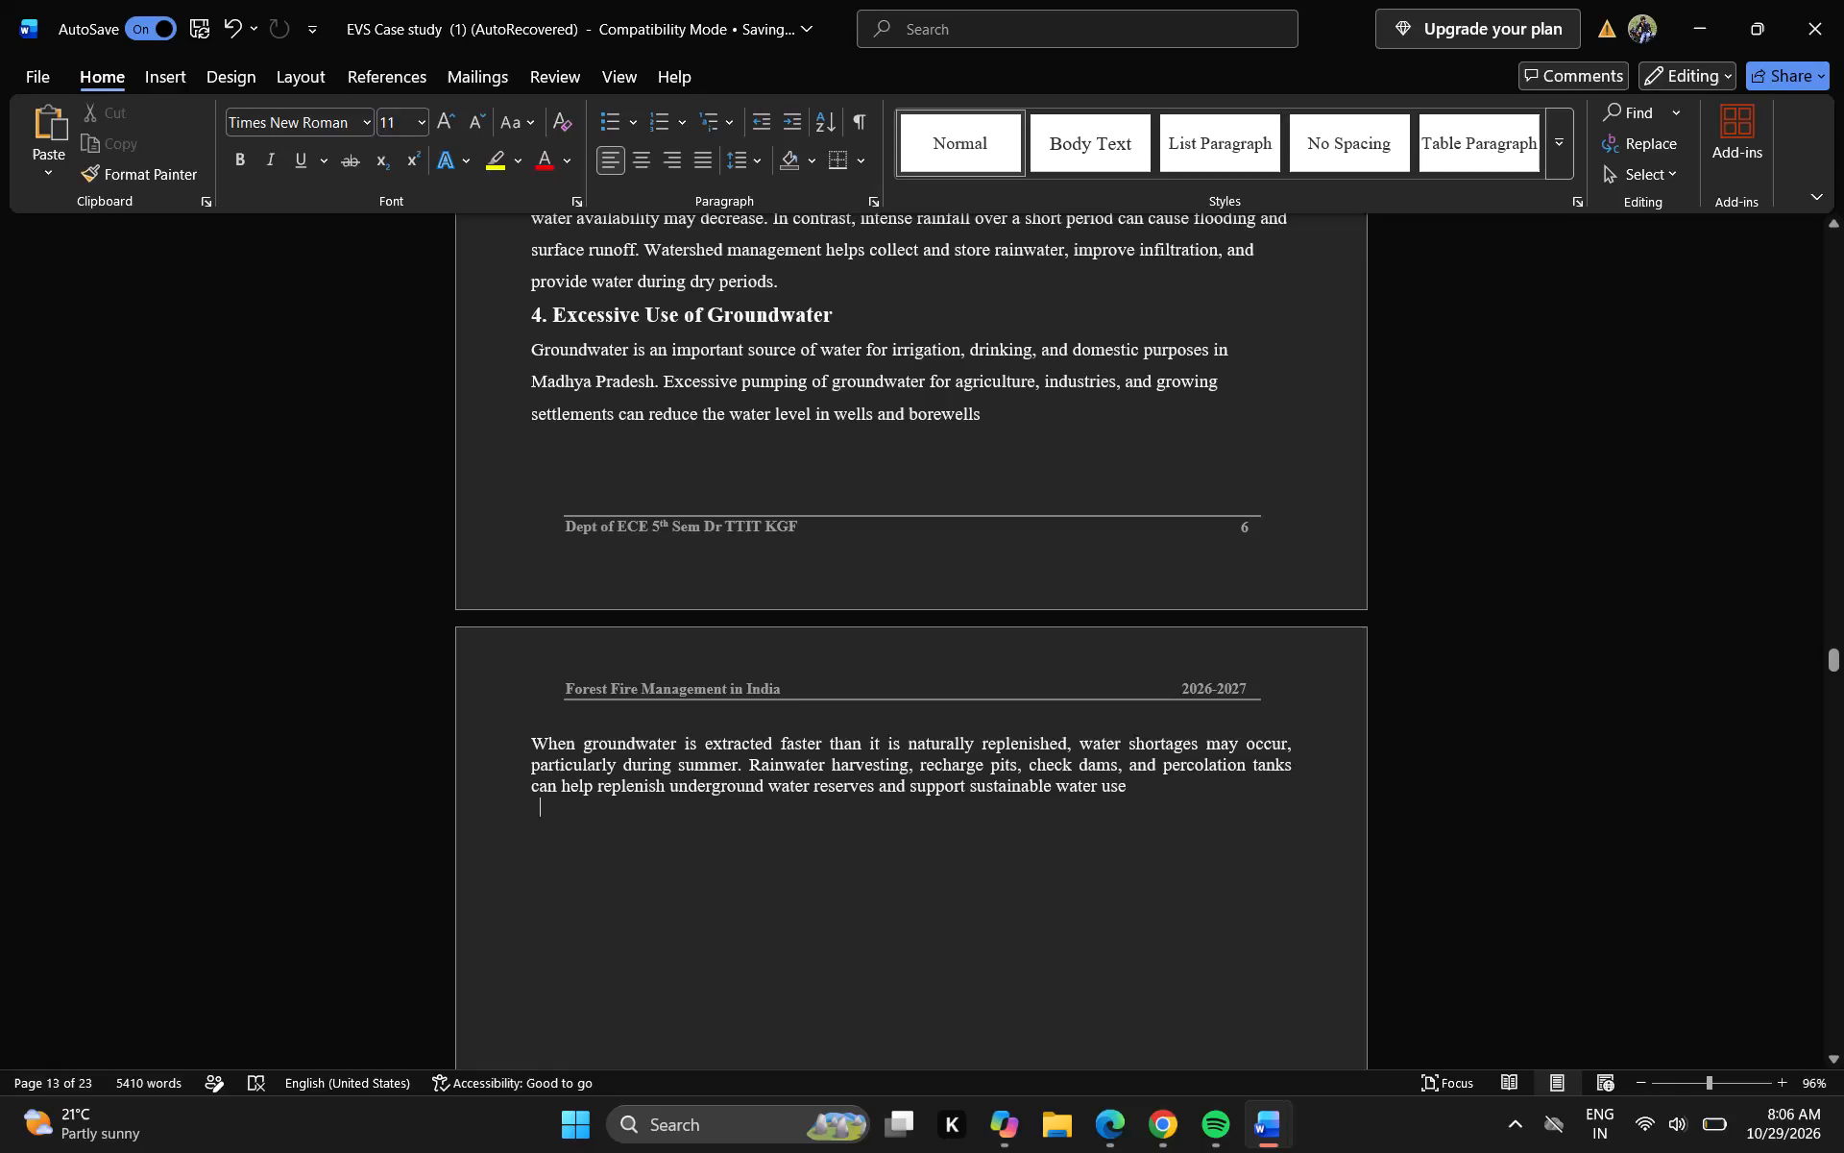
# Paste the copied Overgrazing and Improper Agricultural Practices text below the groundwater paragraph.
pyautogui.hotkey('ctrl', 'v')
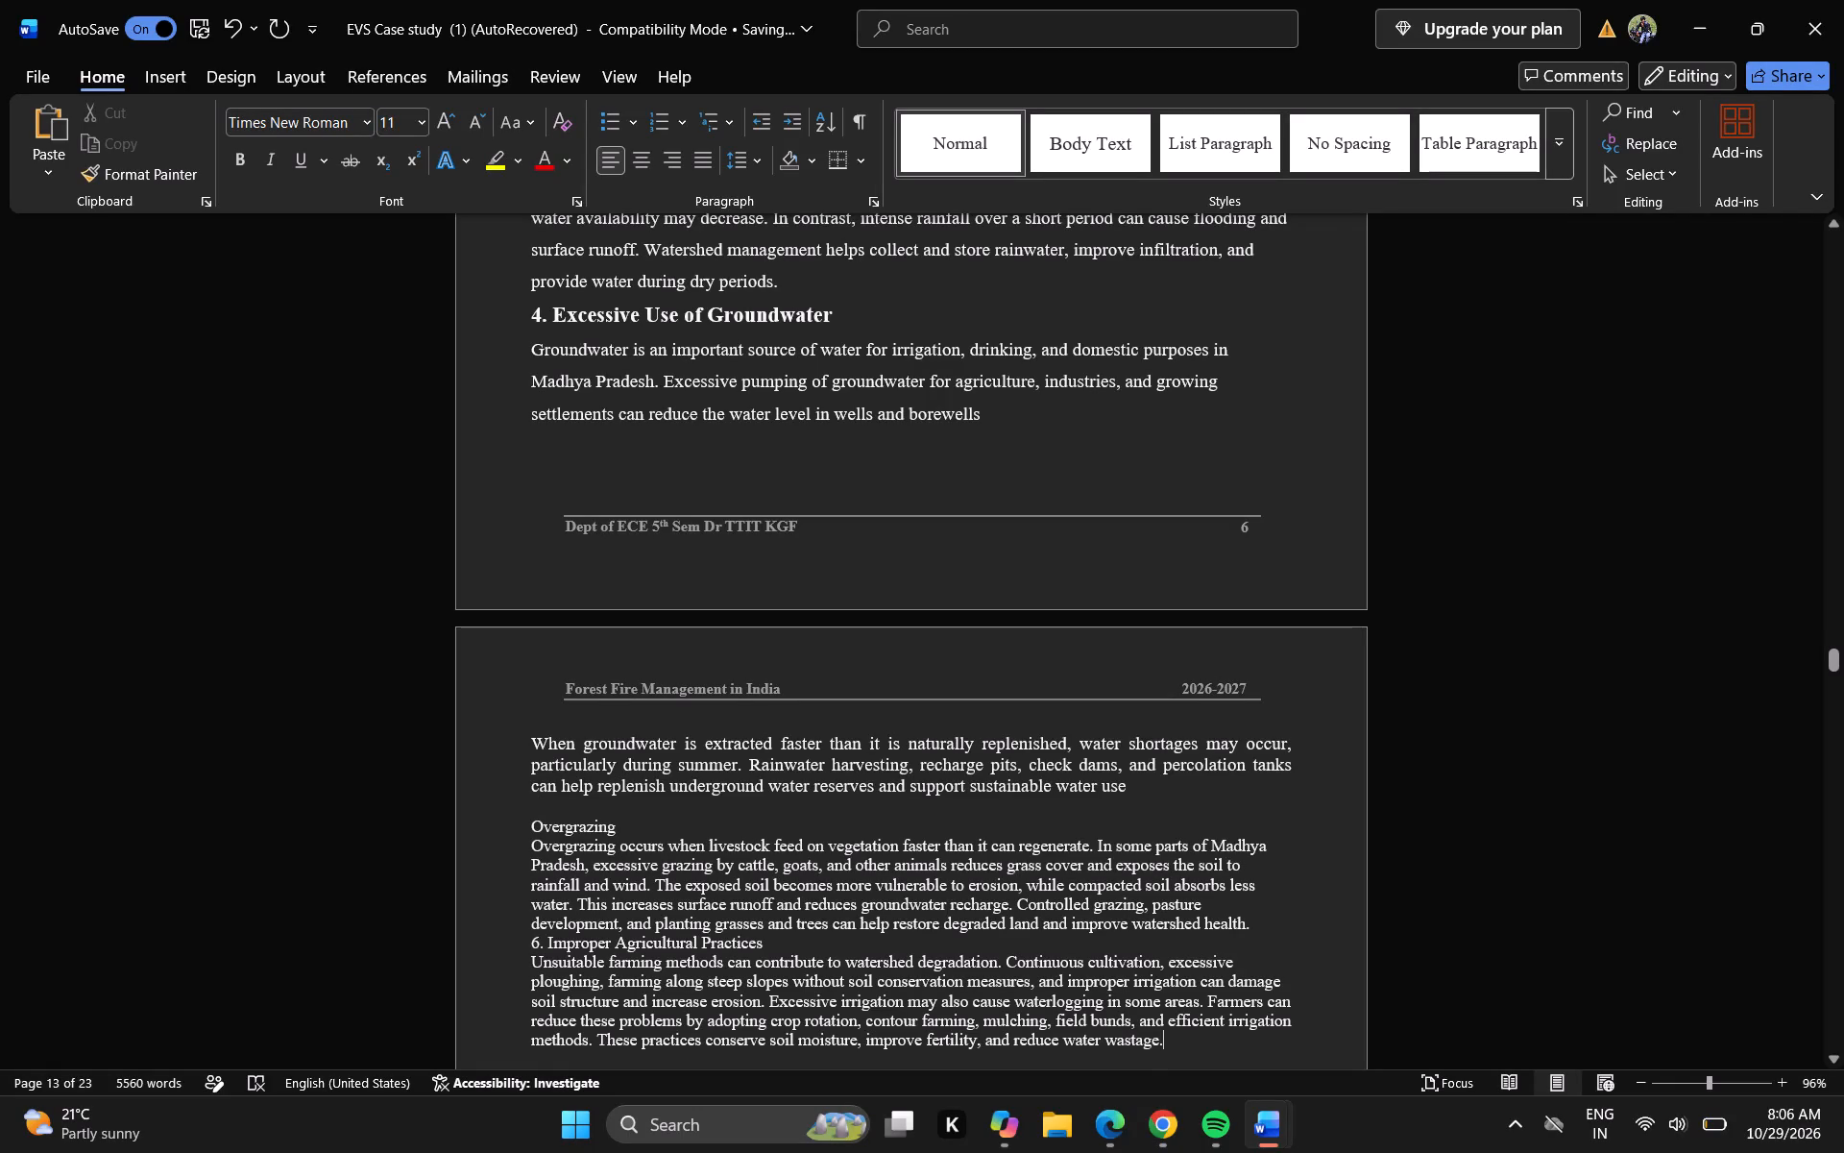
# Format the Overgrazing heading as bold 14 pt and prefix it with "5.".
pyautogui.moveTo(527, 822); pyautogui.dragTo(649, 830)
pyautogui.click(676, 780)
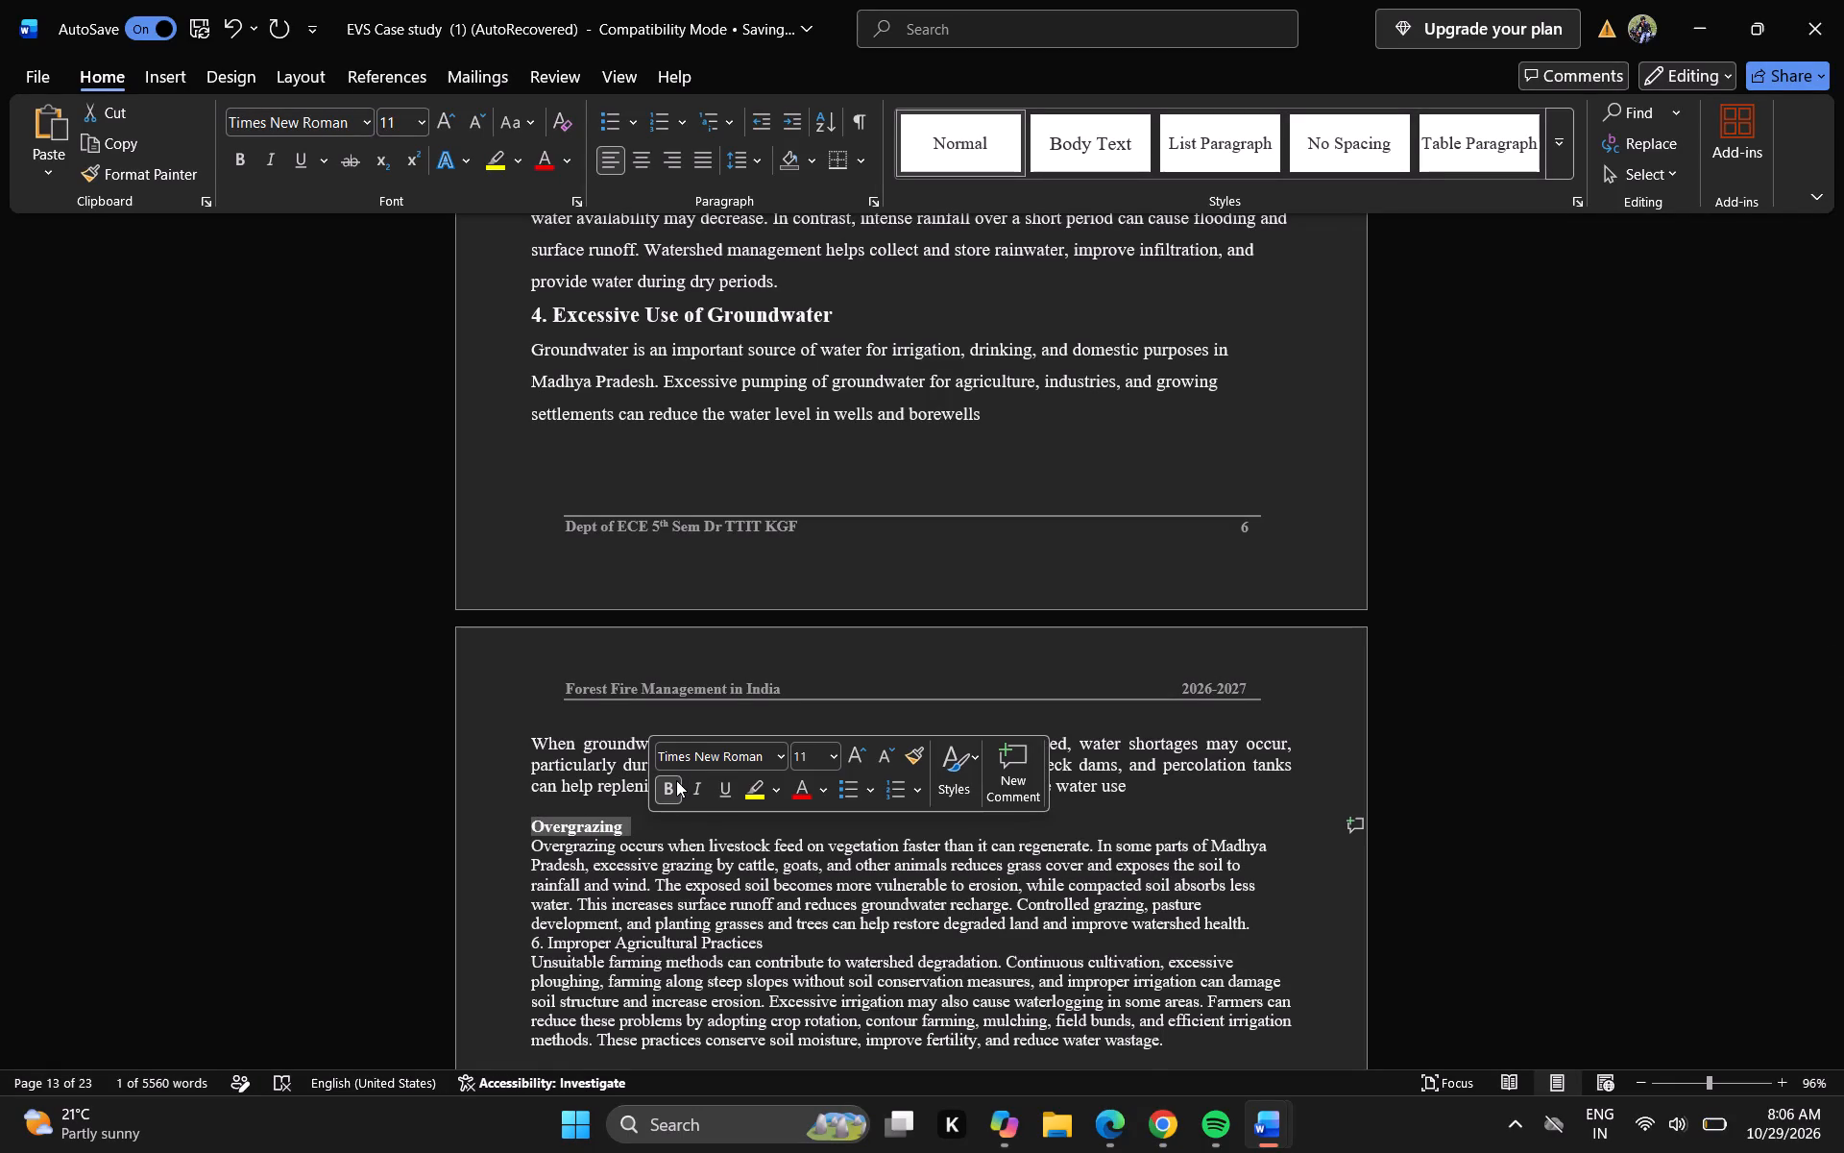
pyautogui.click(809, 748)
pyautogui.press('BackSpace')
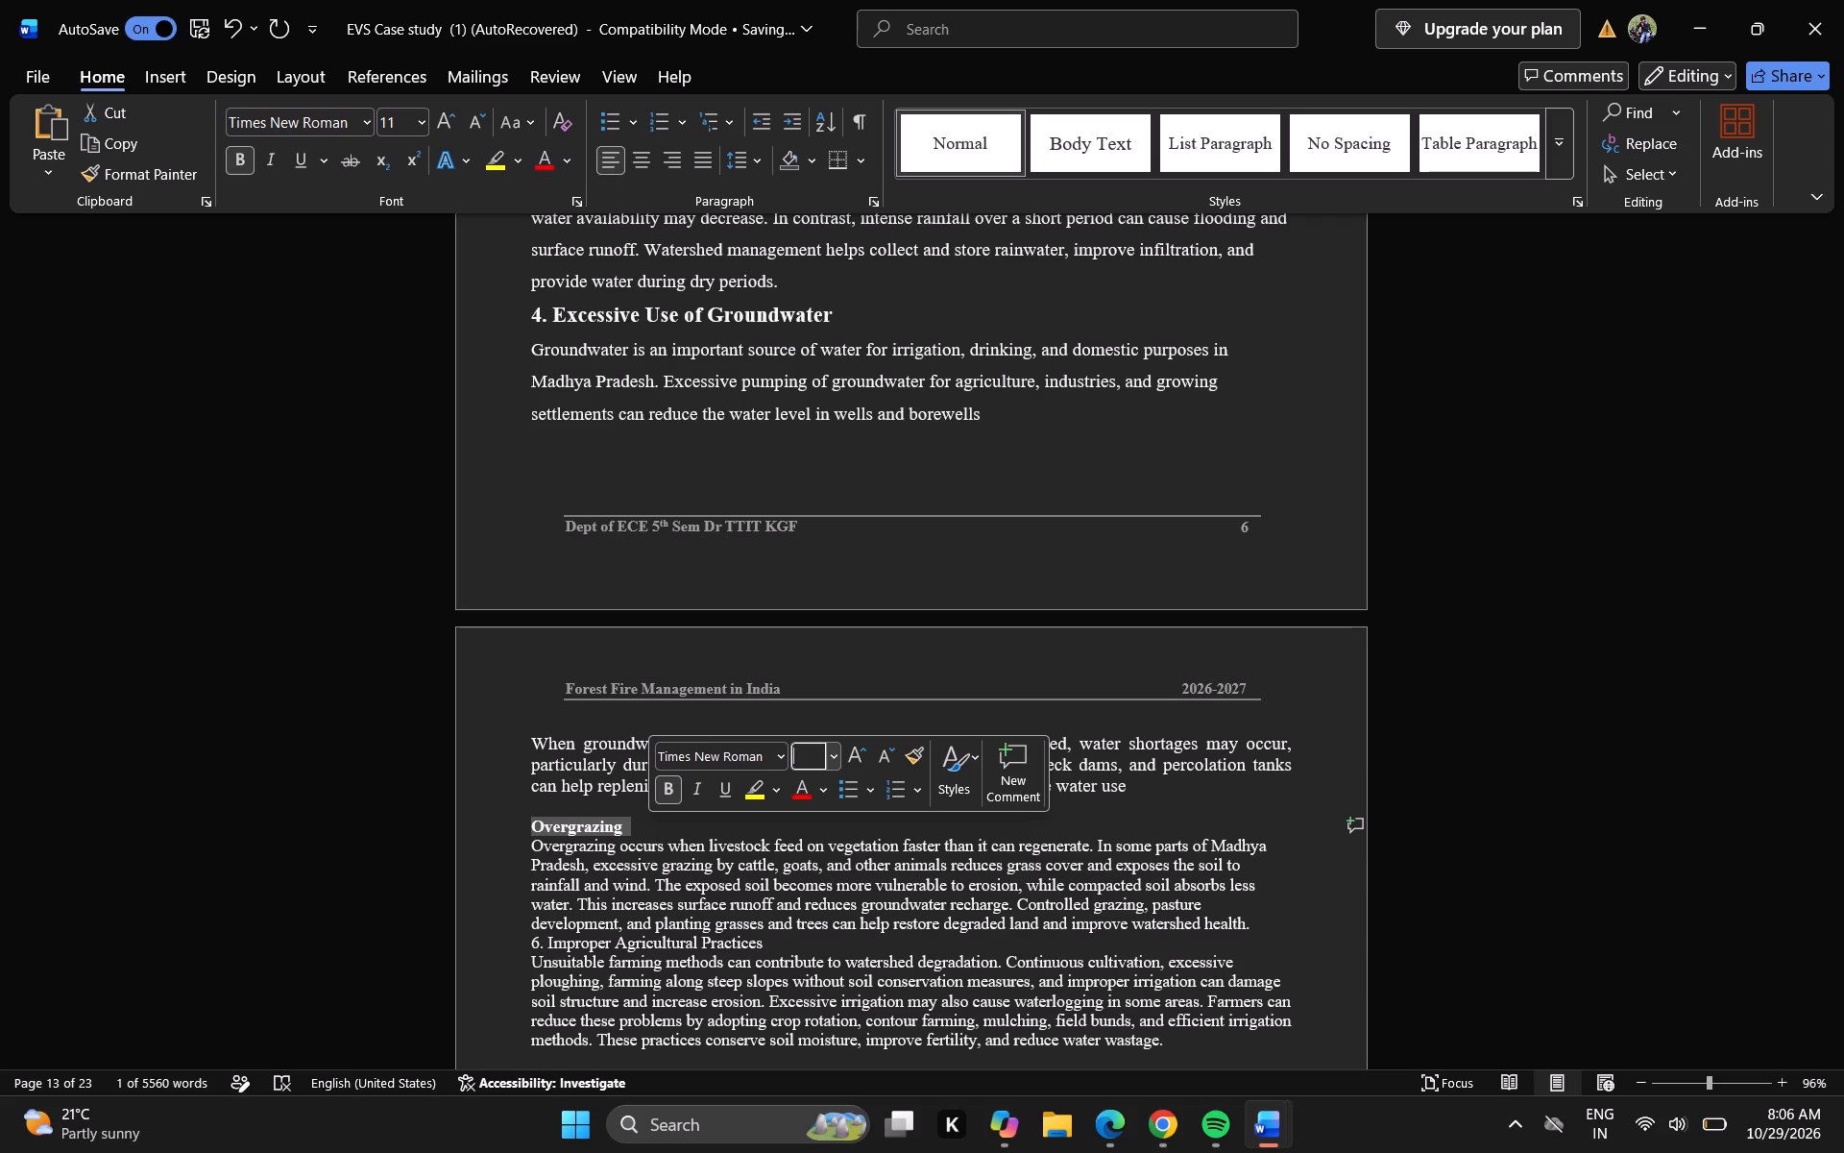
pyautogui.write('14')
pyautogui.press('Return')
pyautogui.click(531, 822)
pyautogui.click(531, 822)
pyautogui.press('5')
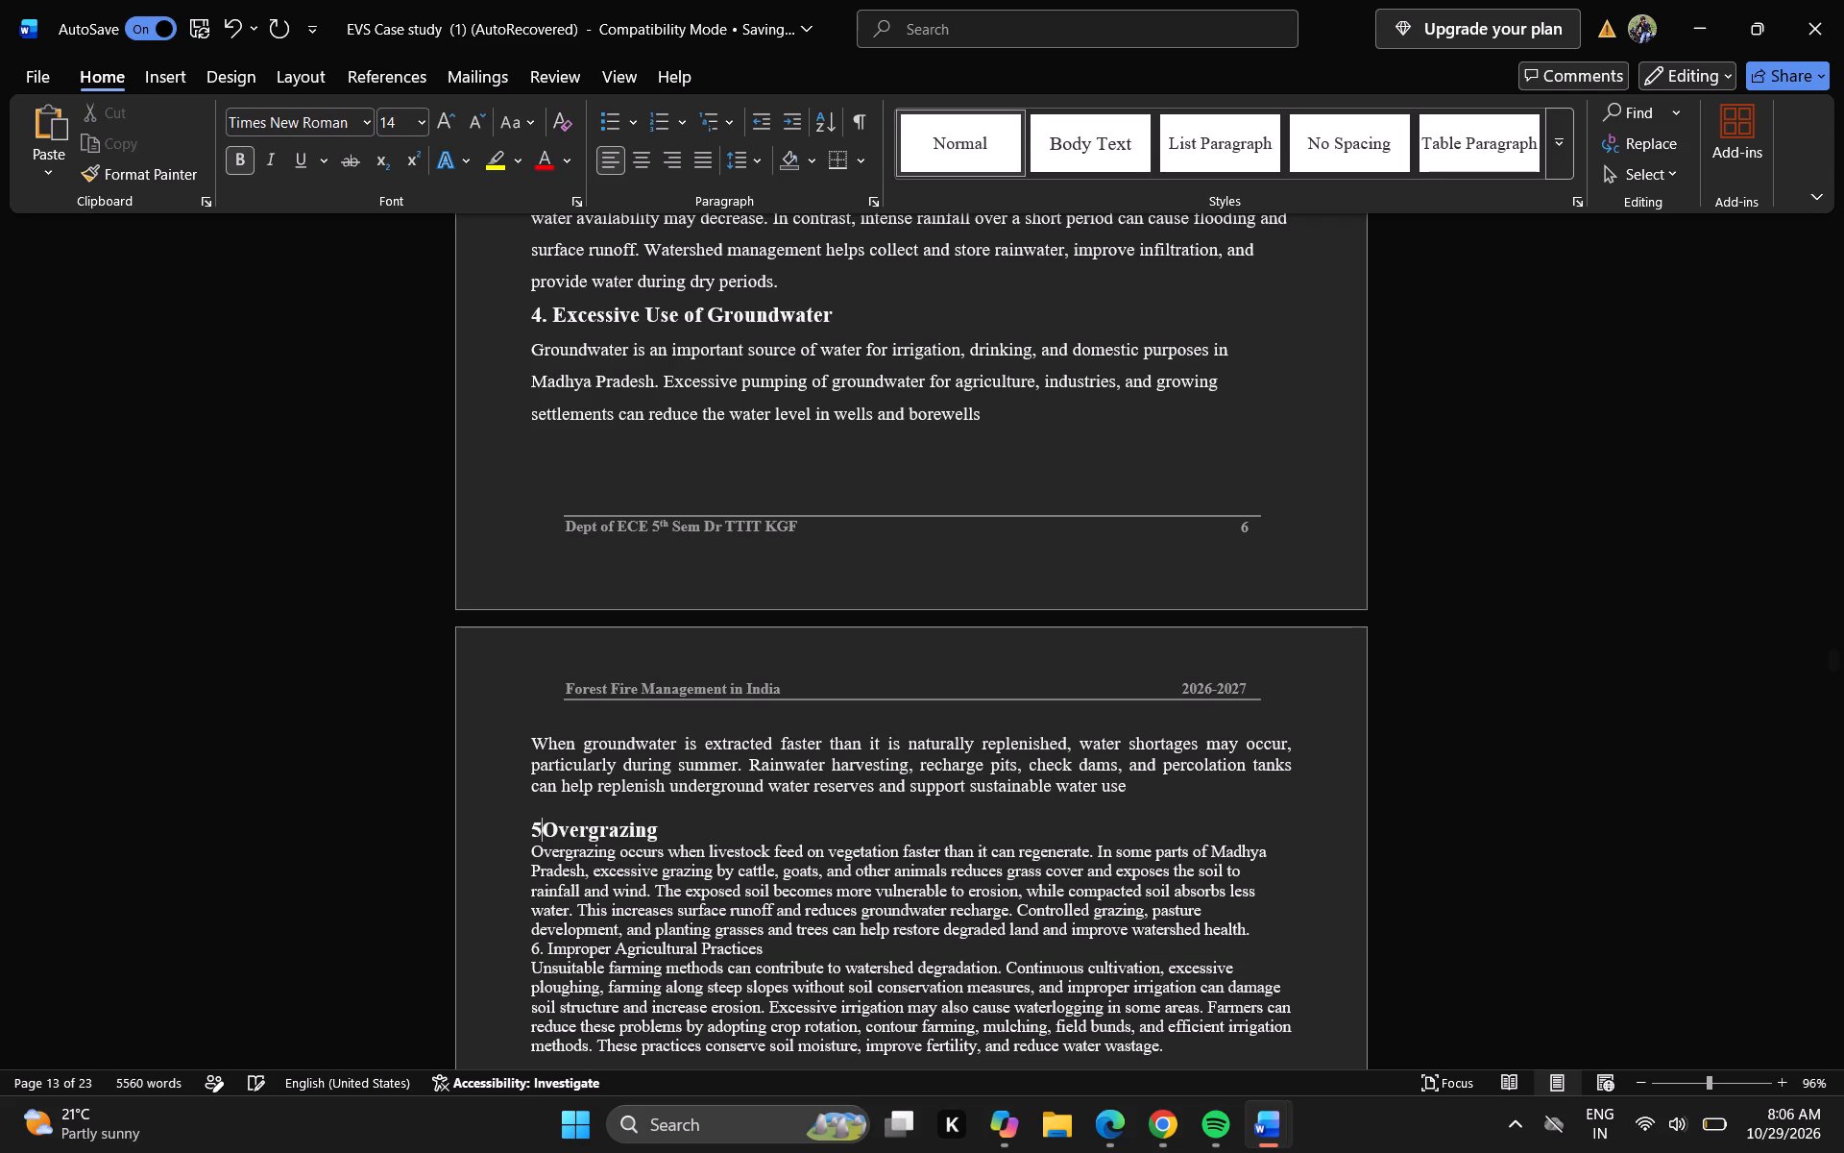
pyautogui.press('.')
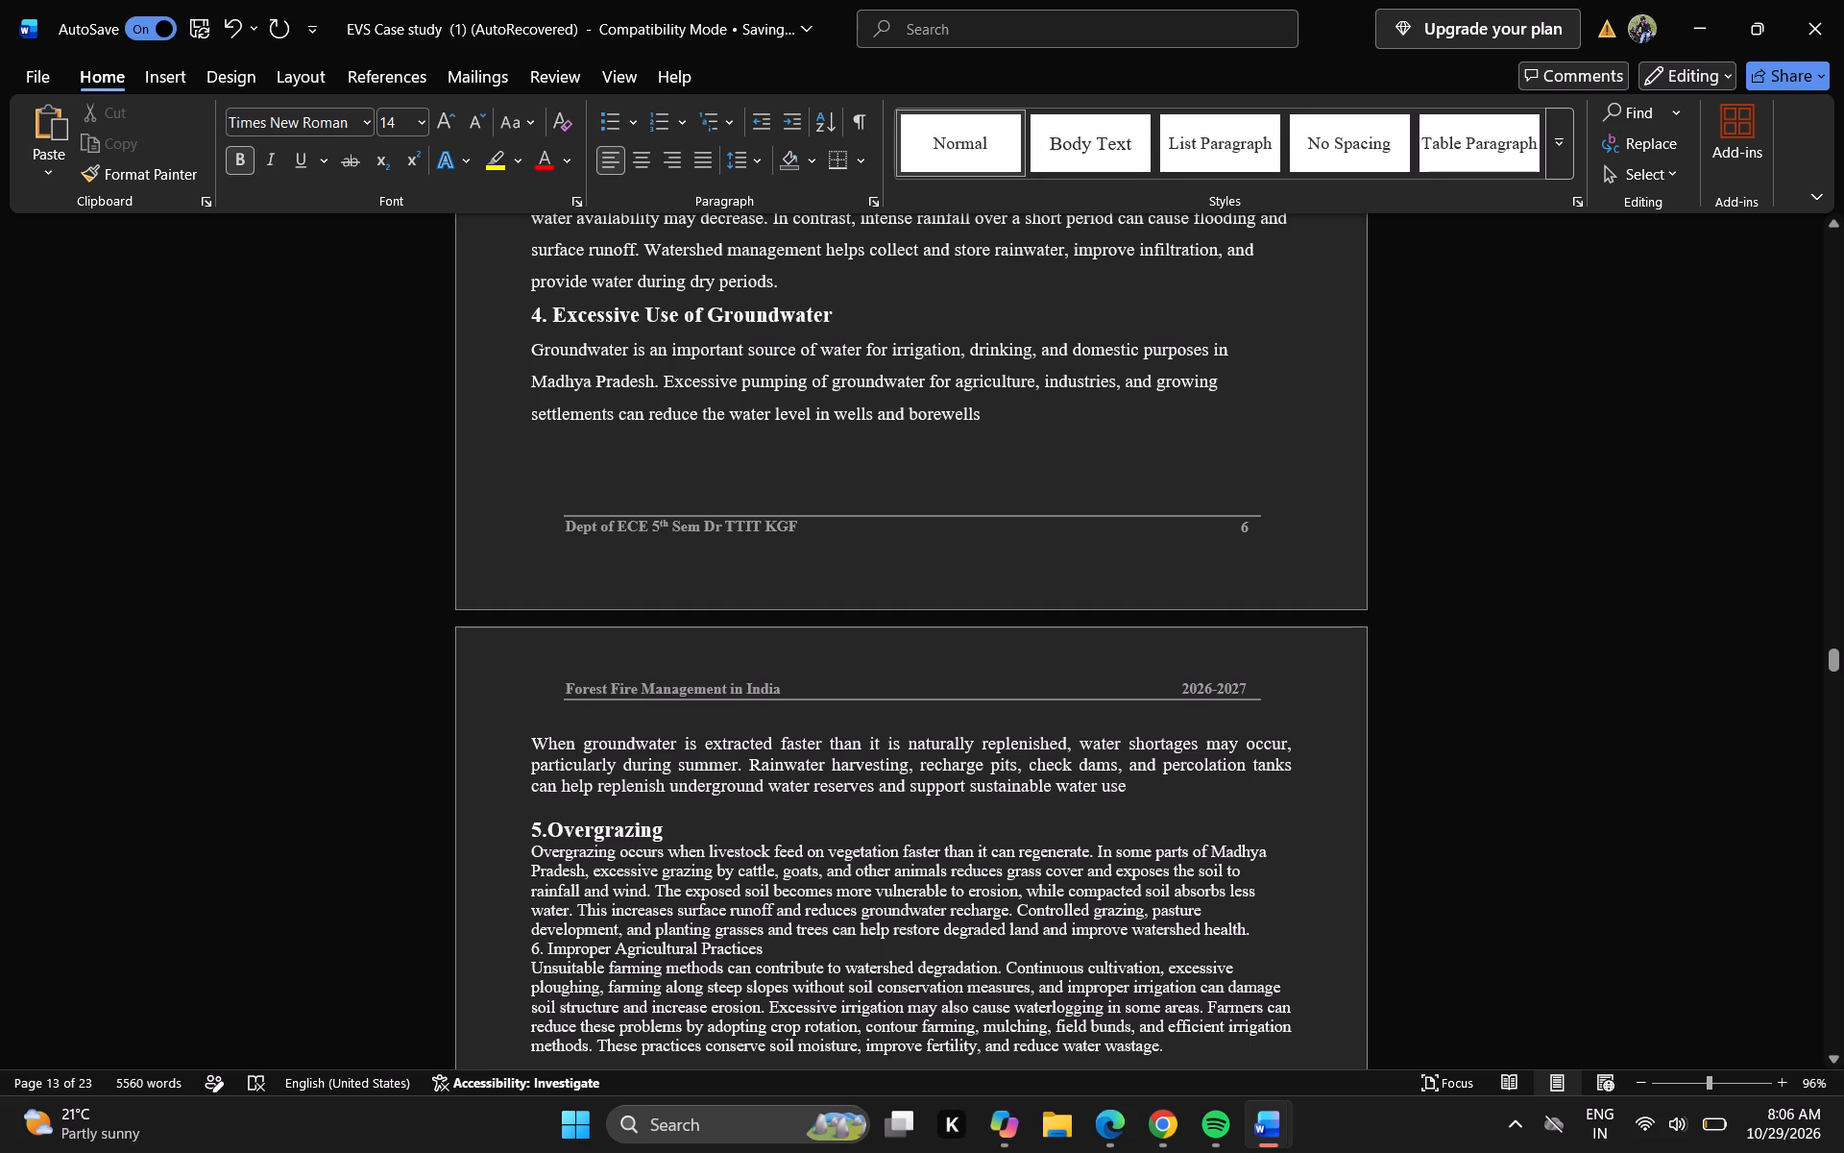
# Set all the pasted text below the Overgrazing heading to 12 pt and justify it.
pyautogui.moveTo(528, 850); pyautogui.dragTo(1064, 1020)
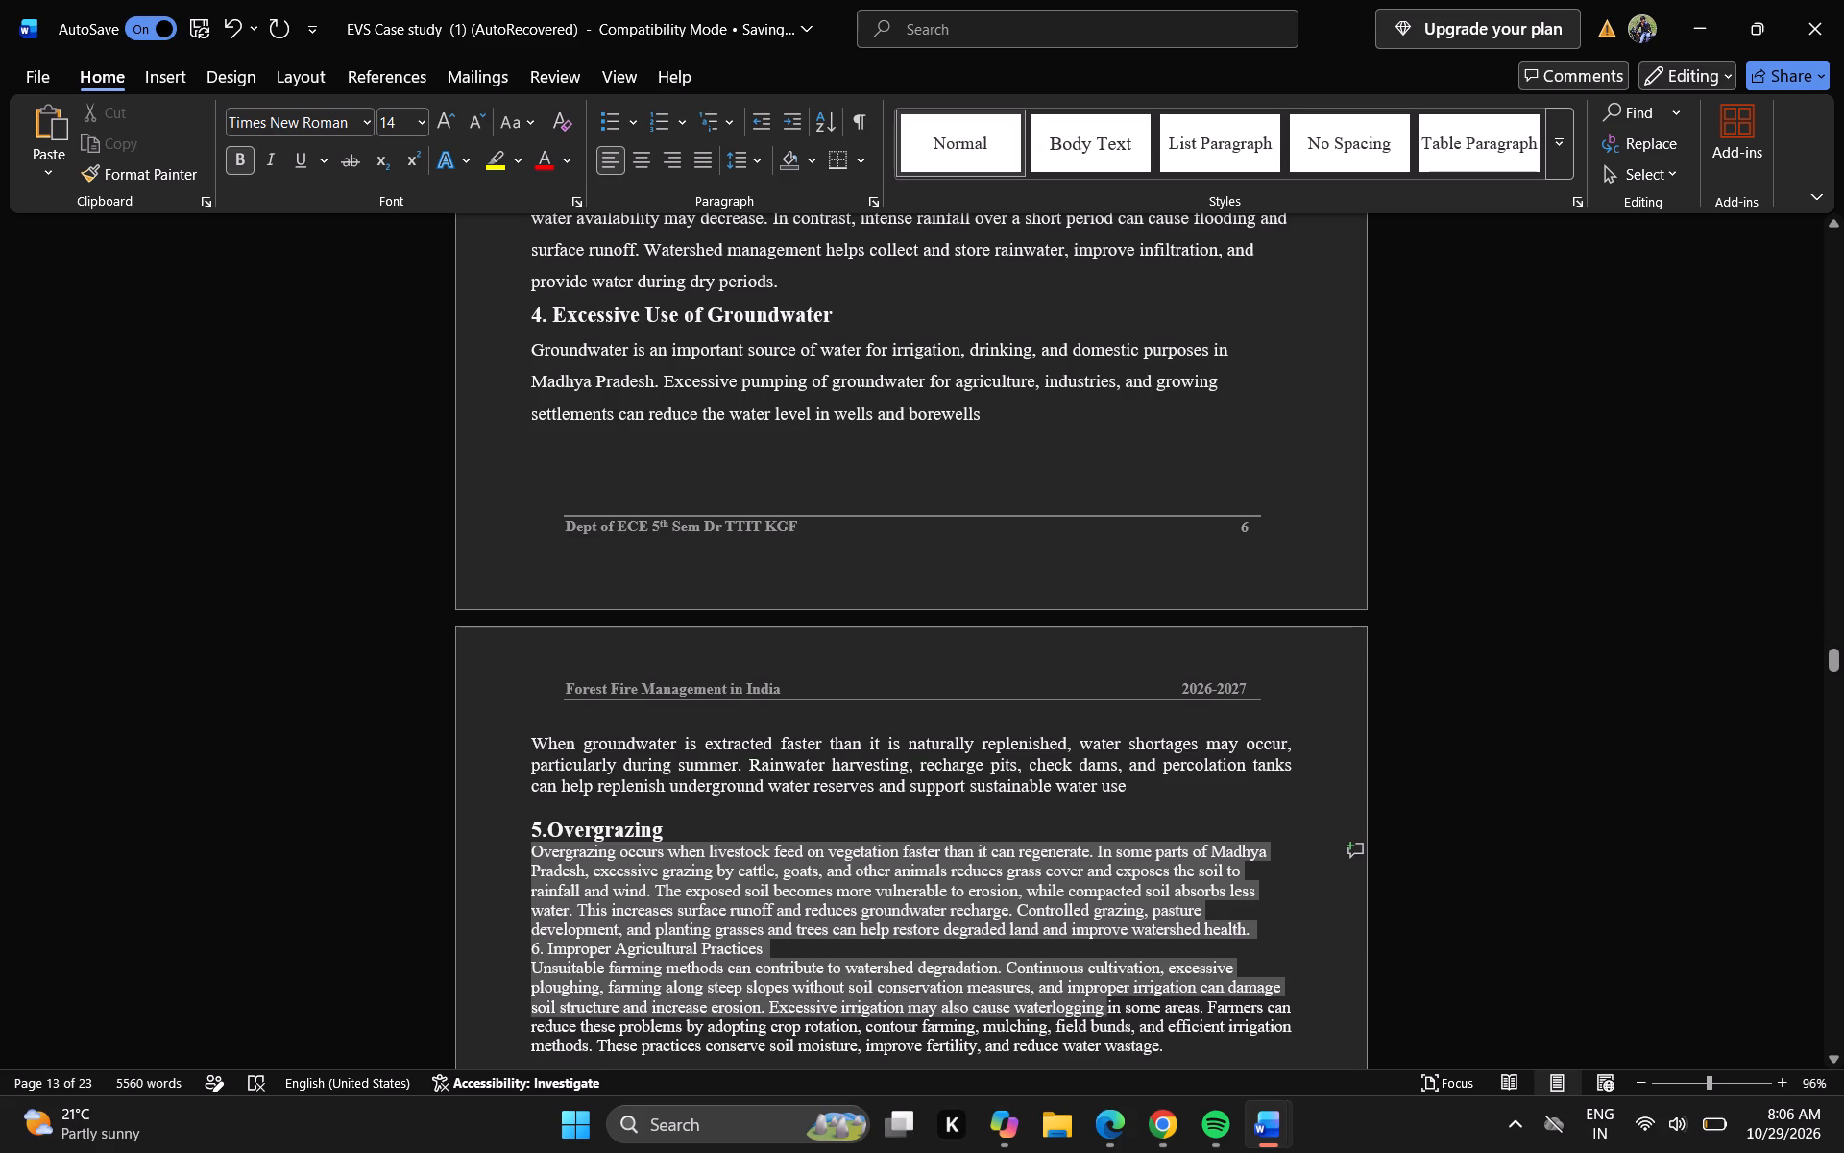
pyautogui.moveTo(1064, 1020); pyautogui.dragTo(1224, 972)
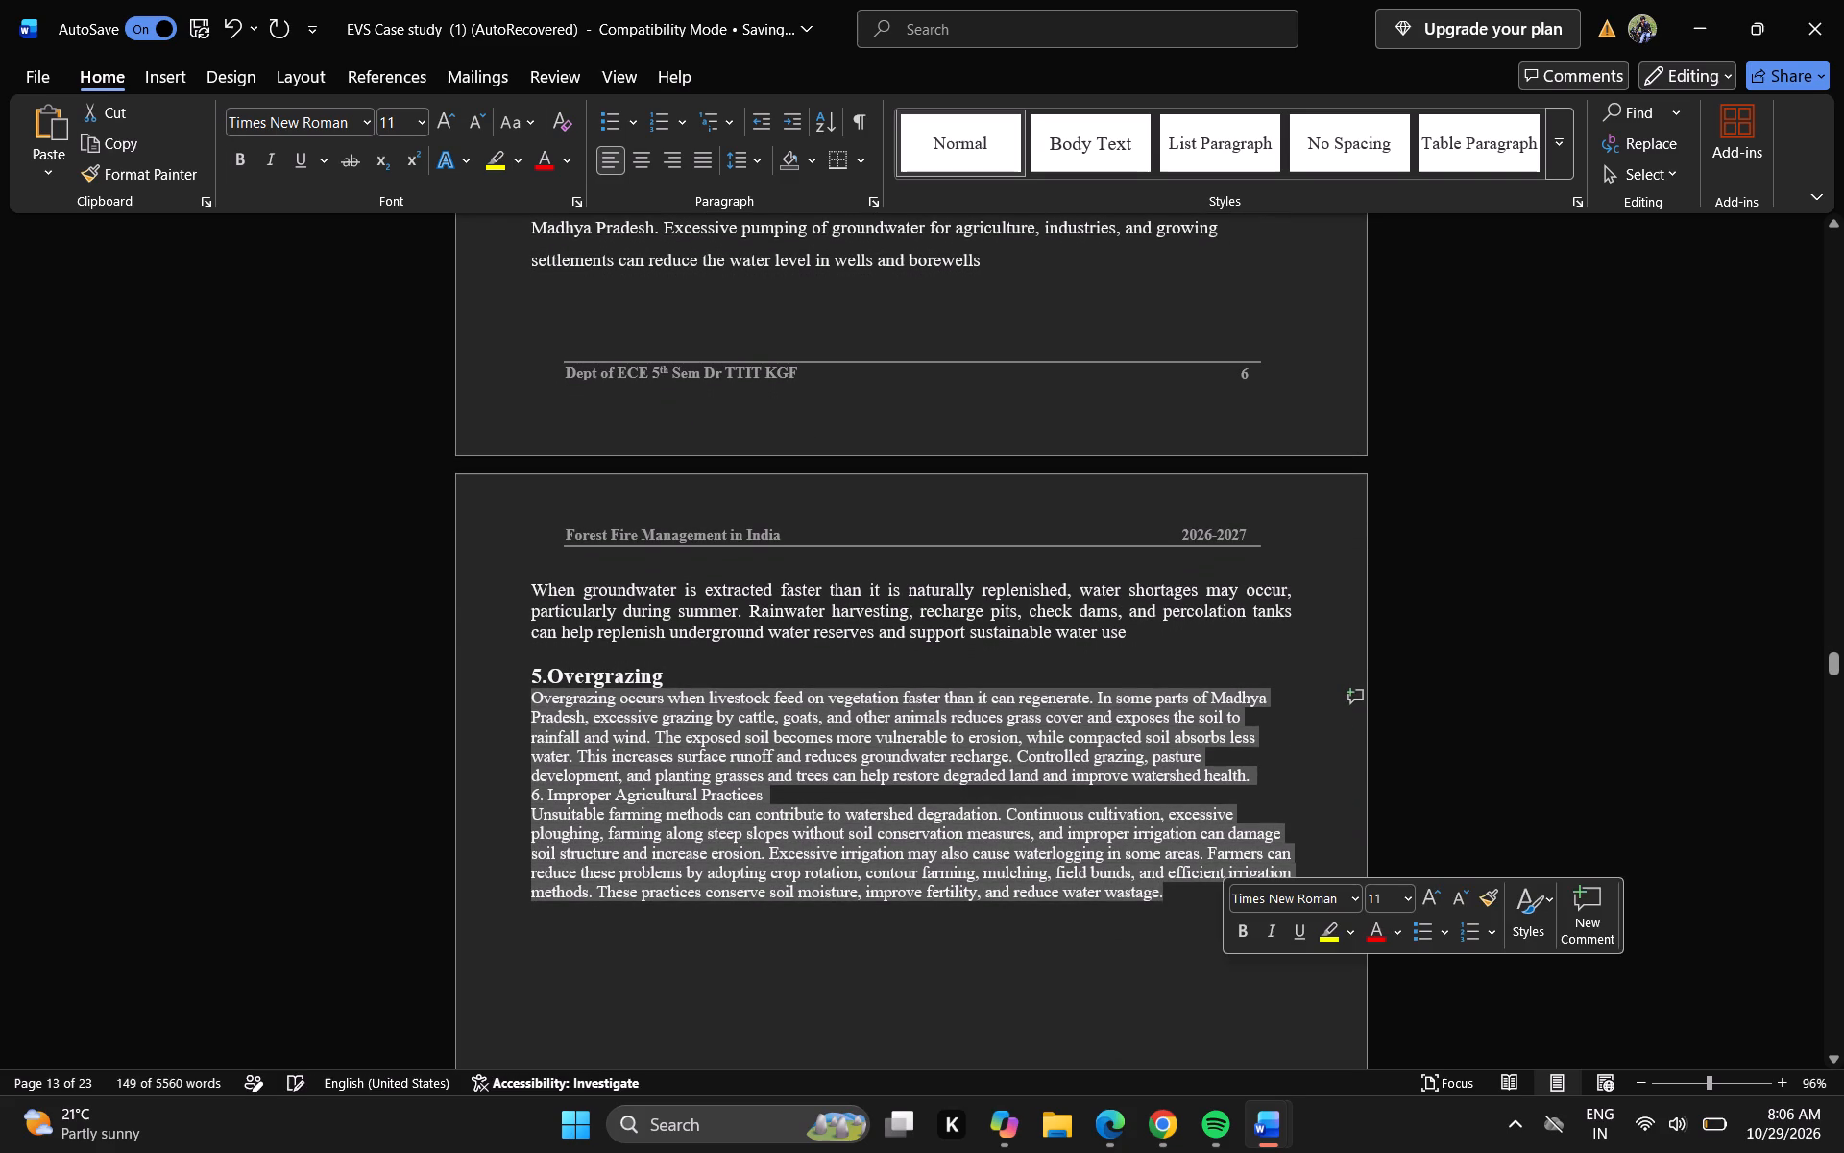
pyautogui.click(1392, 891)
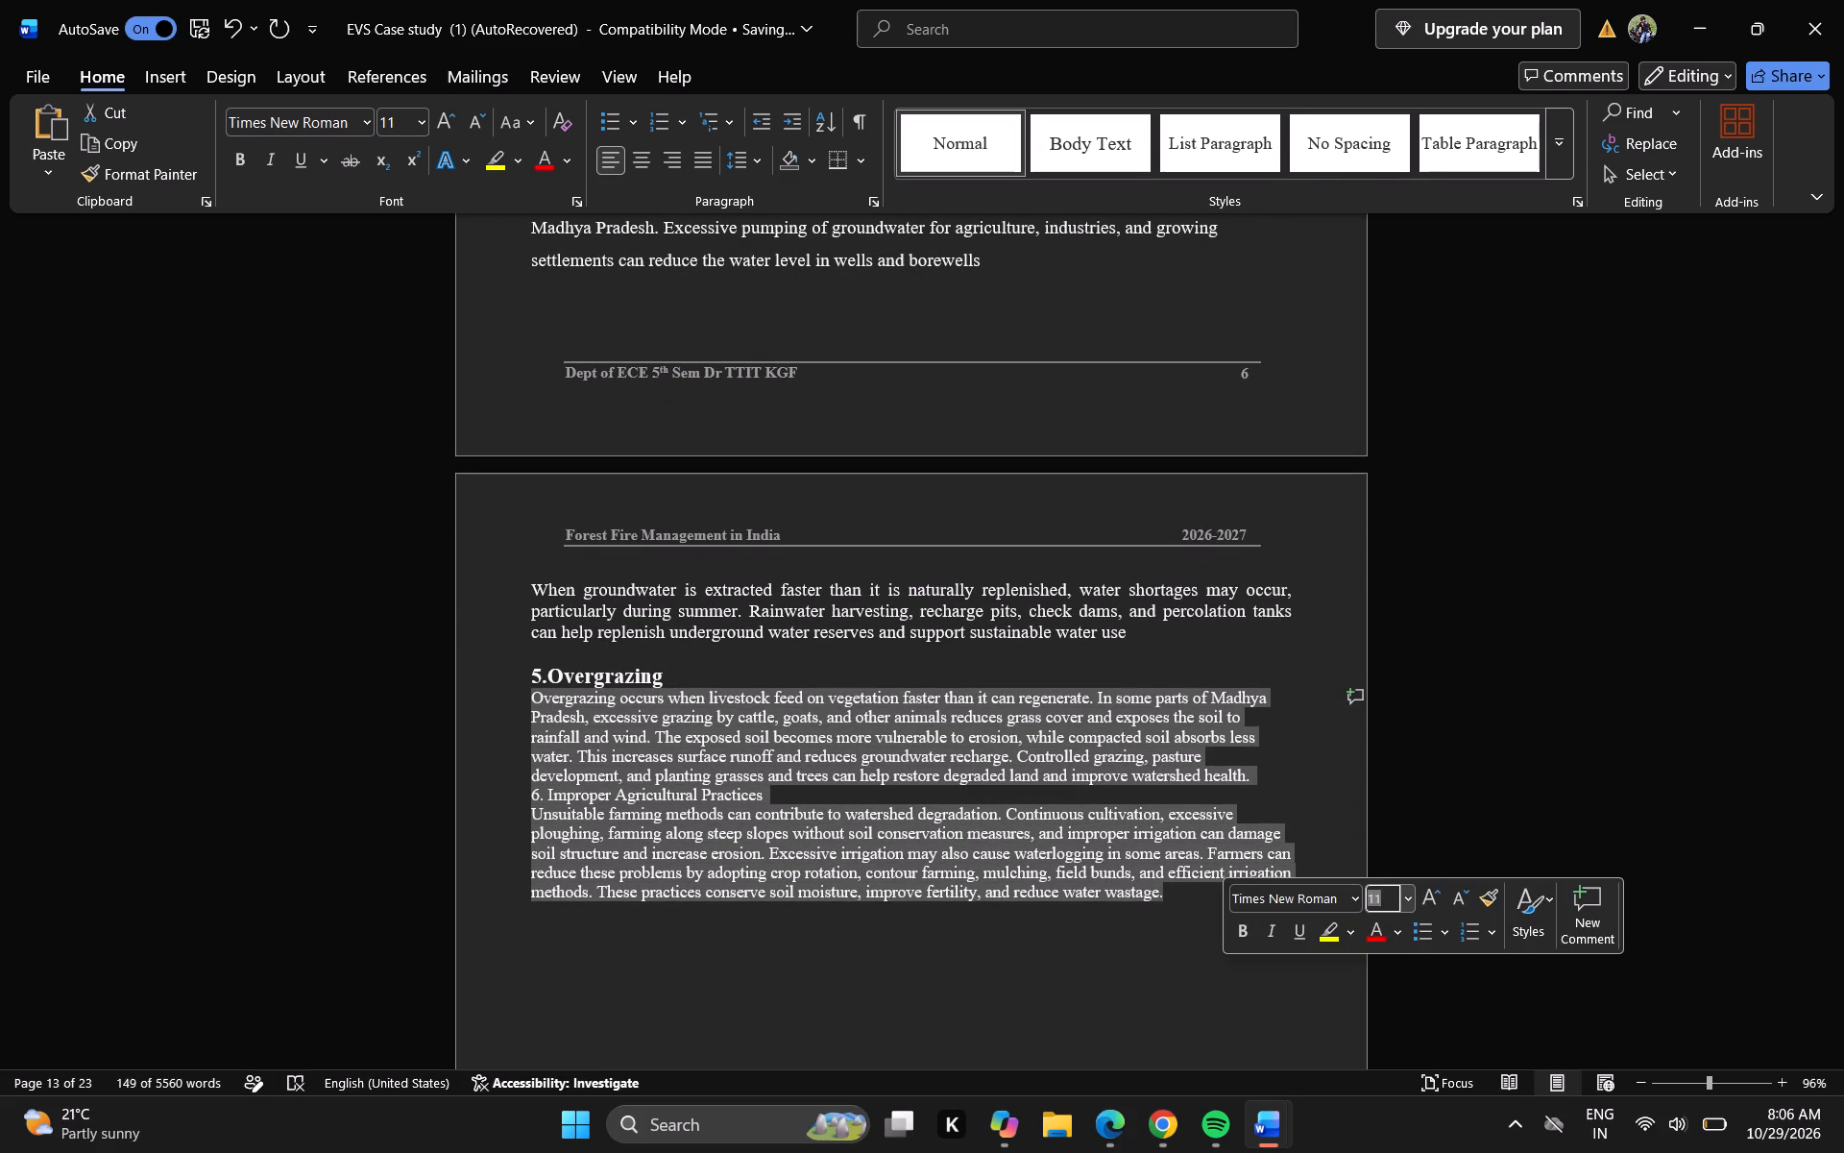
pyautogui.press('BackSpace')
pyautogui.write('12')
pyautogui.press('Return')
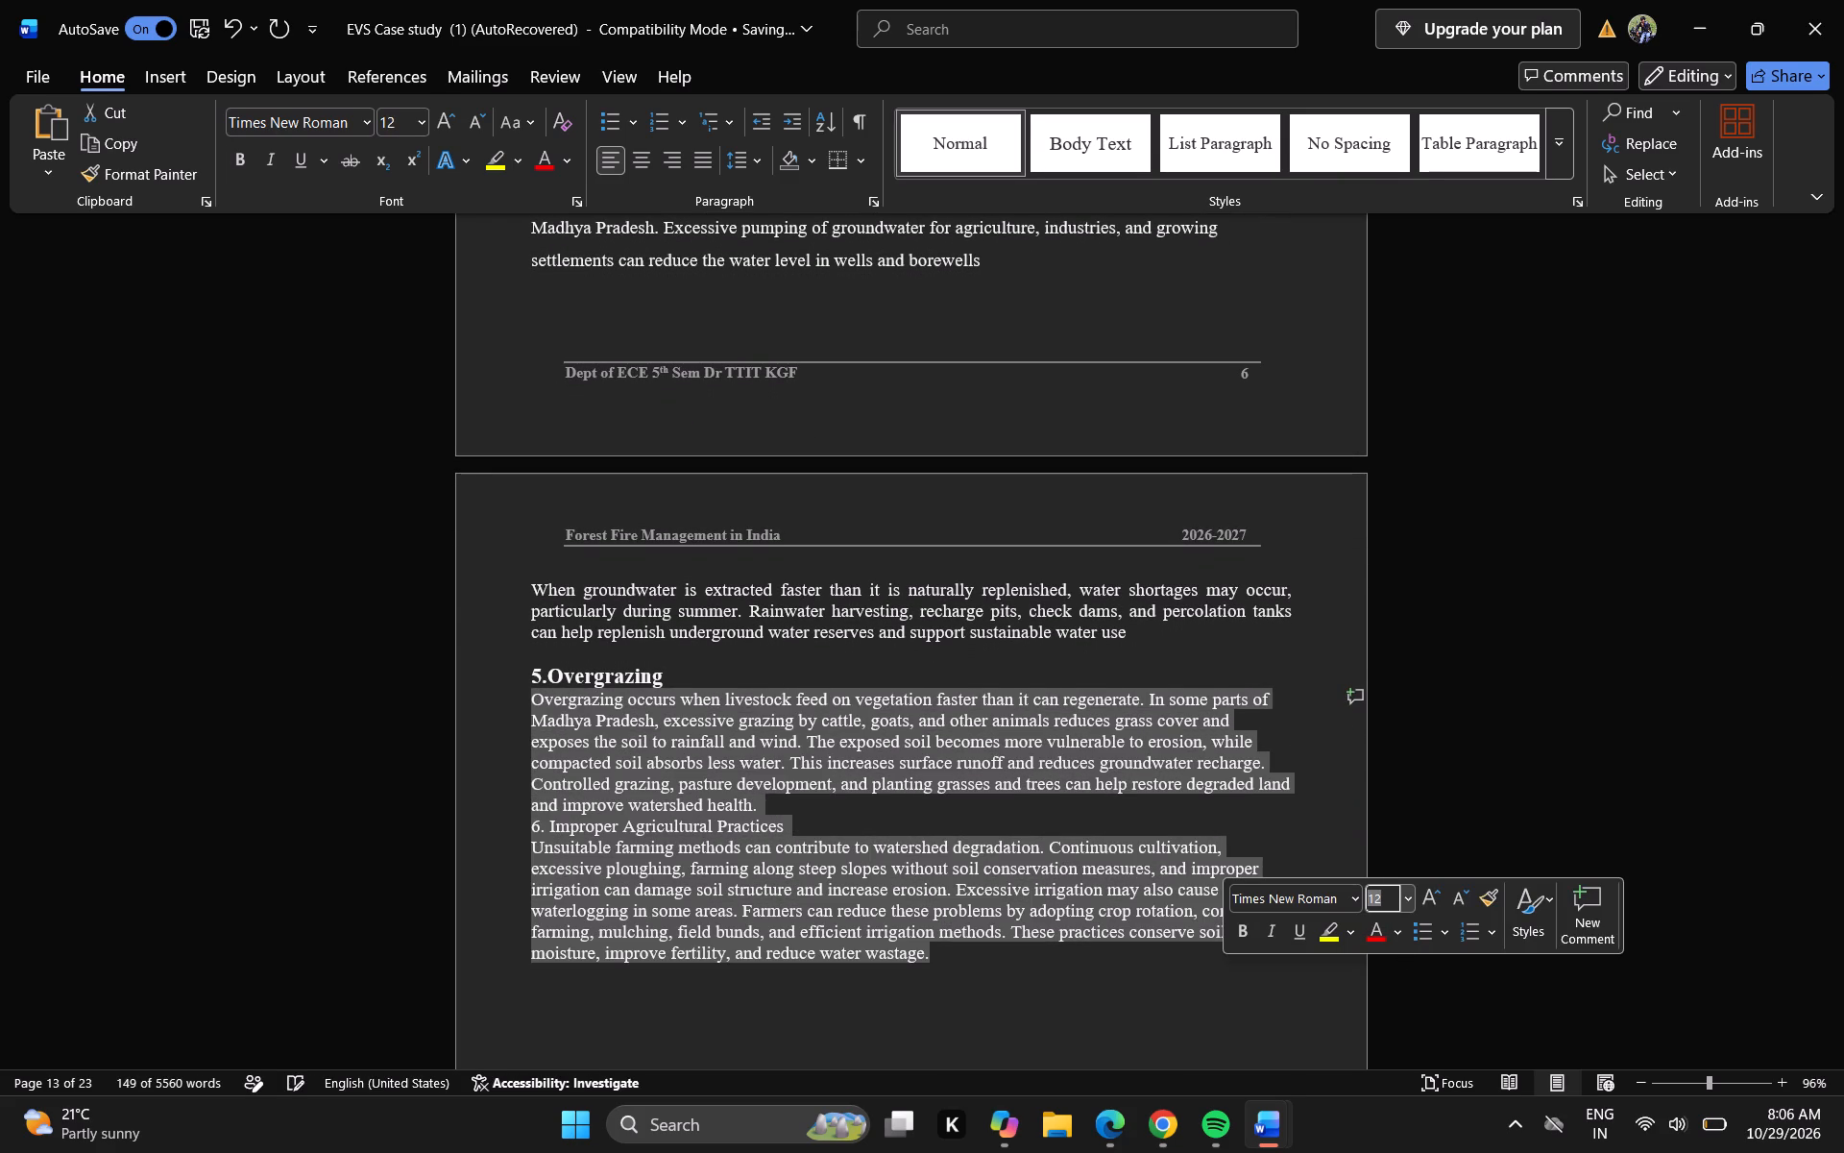
pyautogui.click(699, 150)
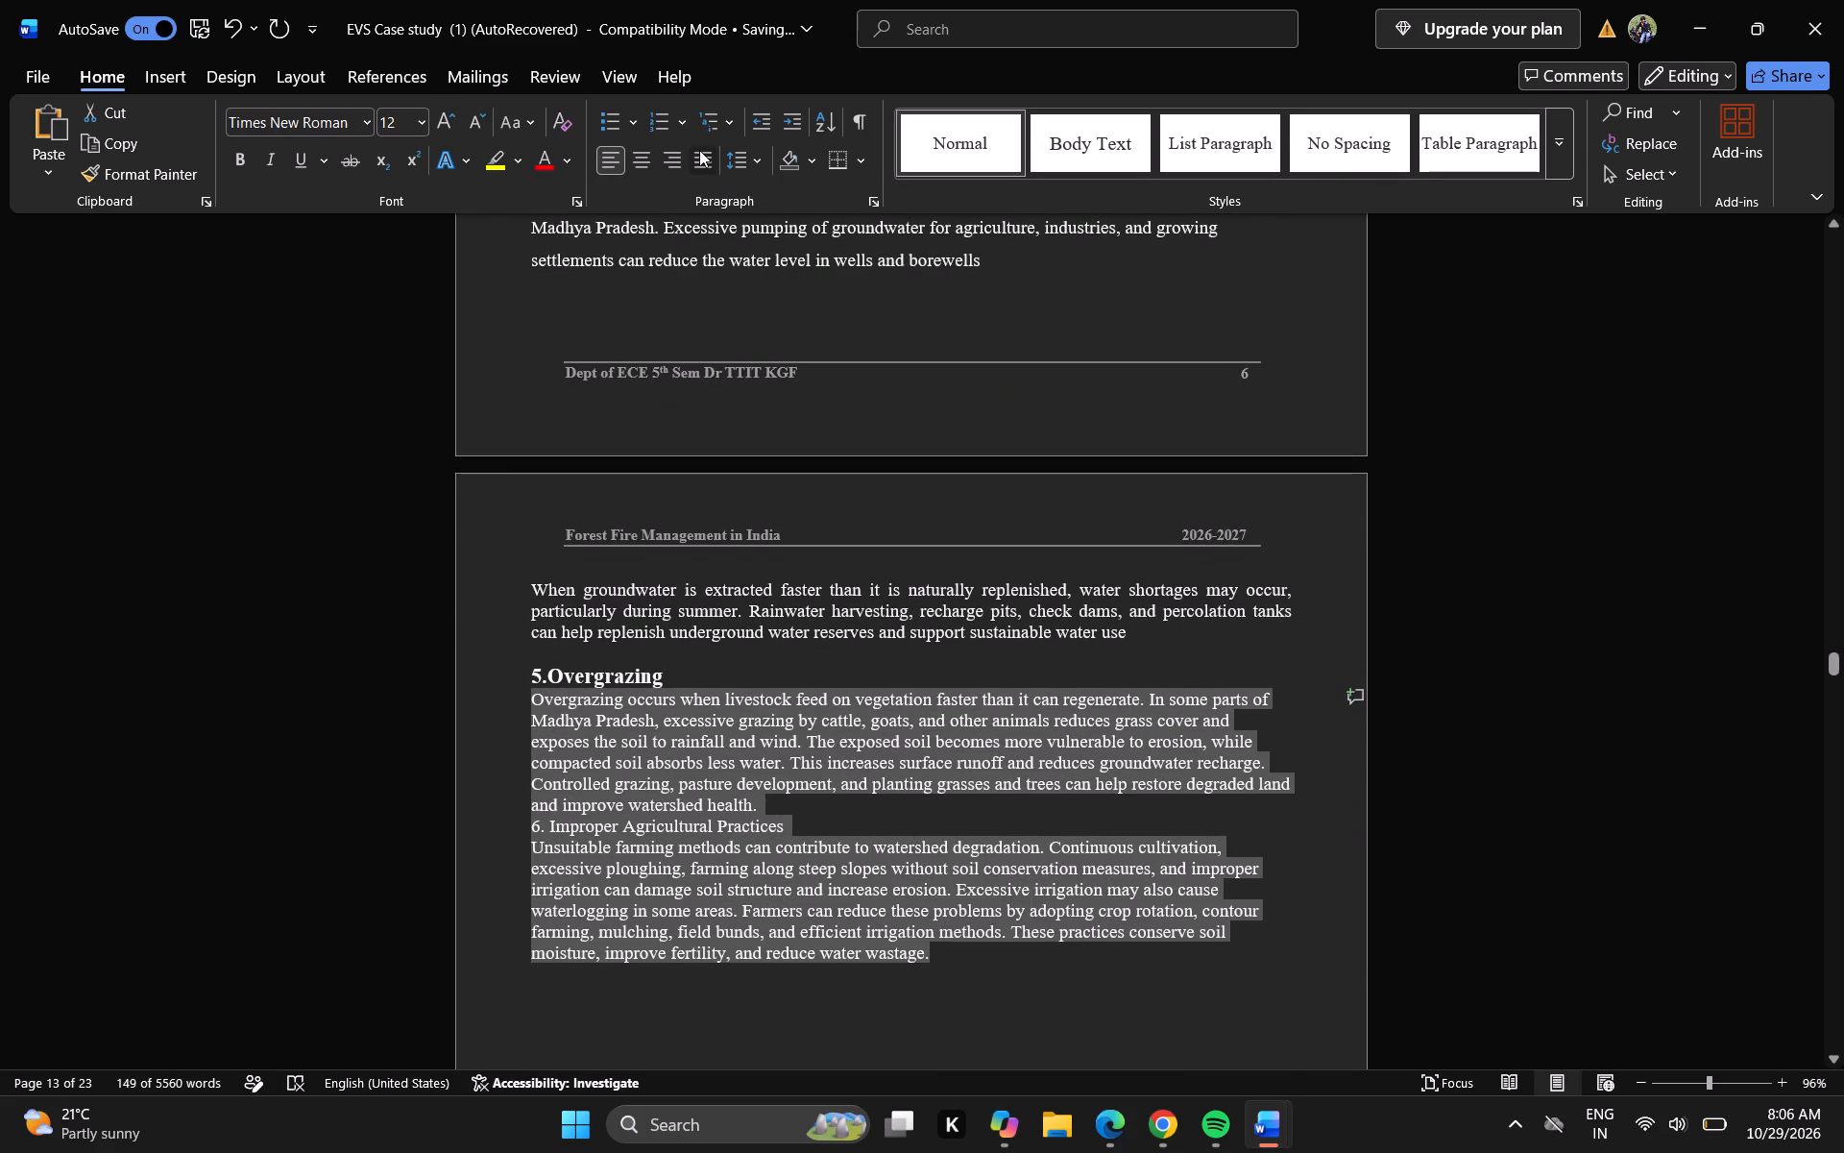
# Format the "6. Improper Agricultural Practices" heading as bold 14 pt.
pyautogui.click(488, 846)
pyautogui.moveTo(495, 855); pyautogui.dragTo(521, 819)
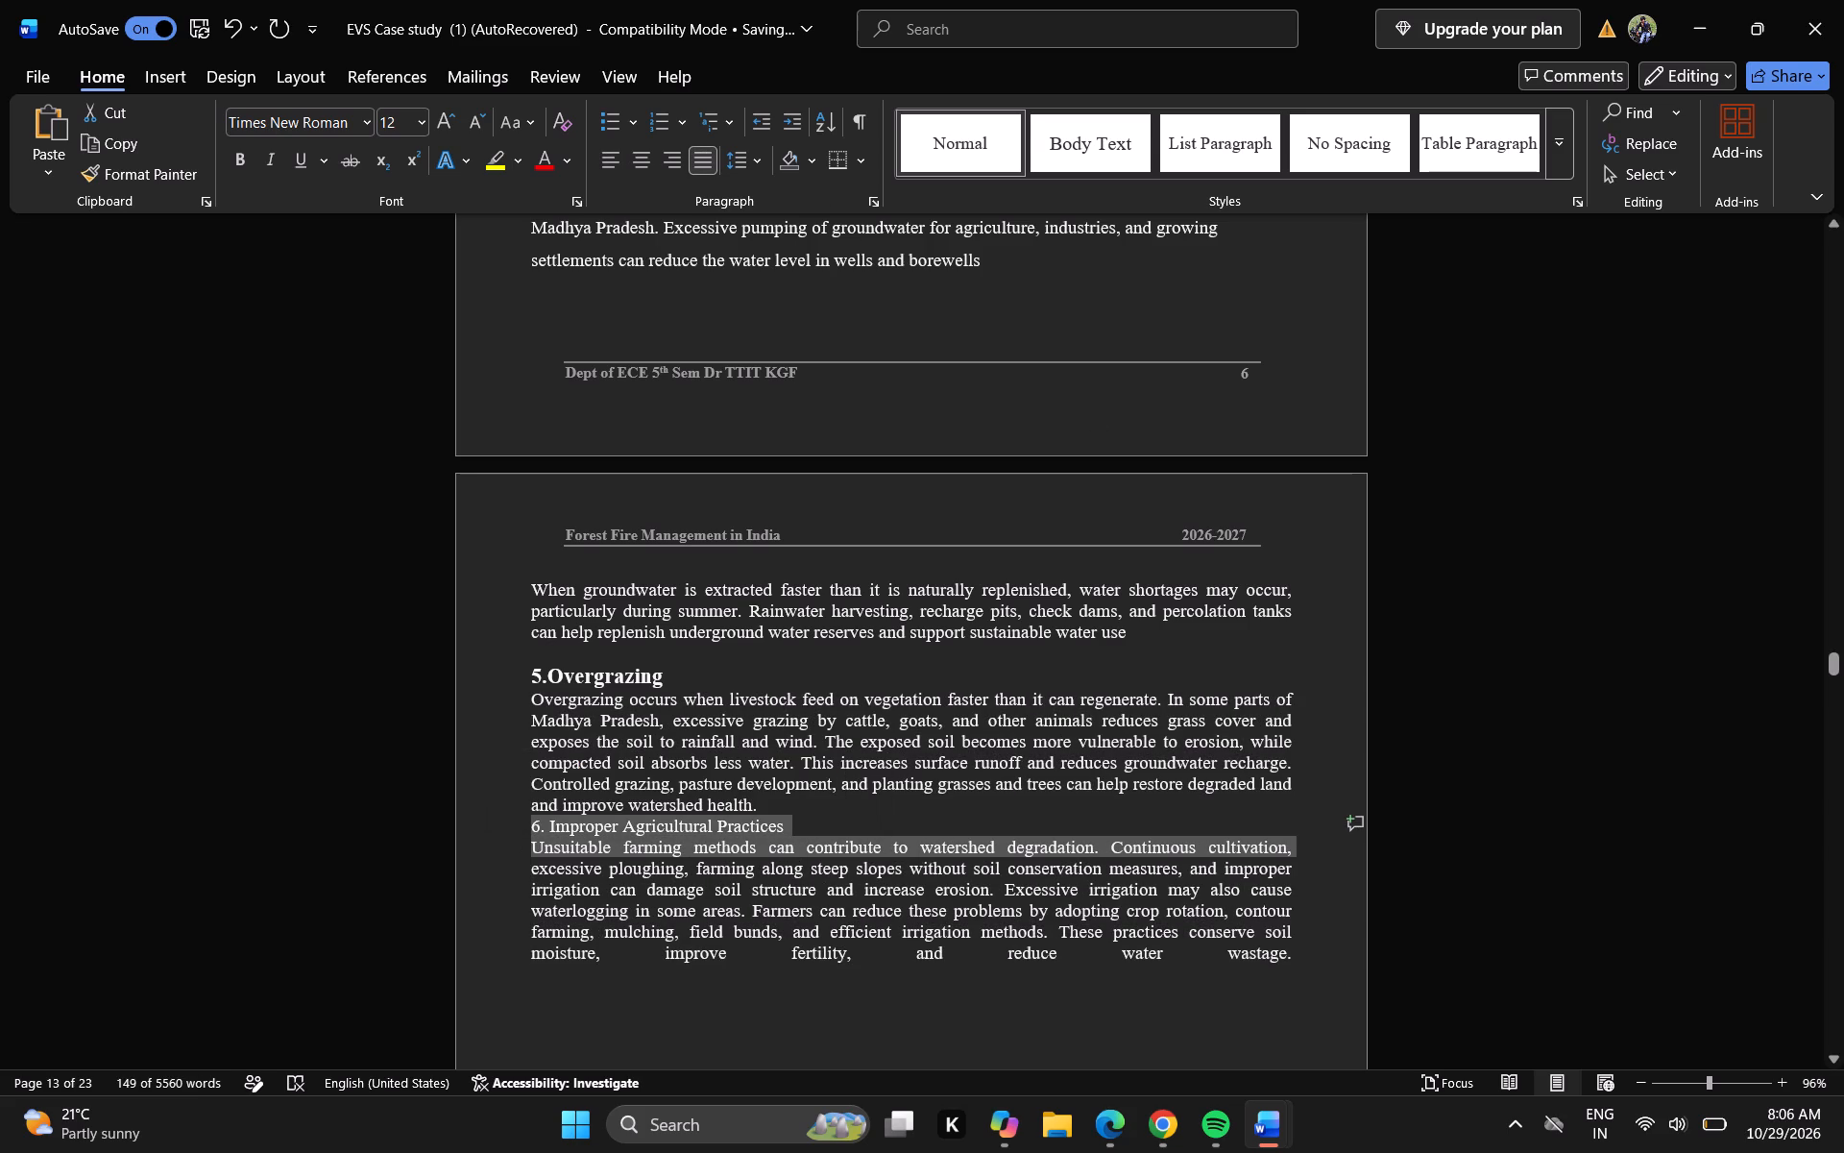
pyautogui.moveTo(521, 819); pyautogui.dragTo(531, 822)
pyautogui.click(531, 822)
pyautogui.moveTo(531, 822); pyautogui.dragTo(769, 807)
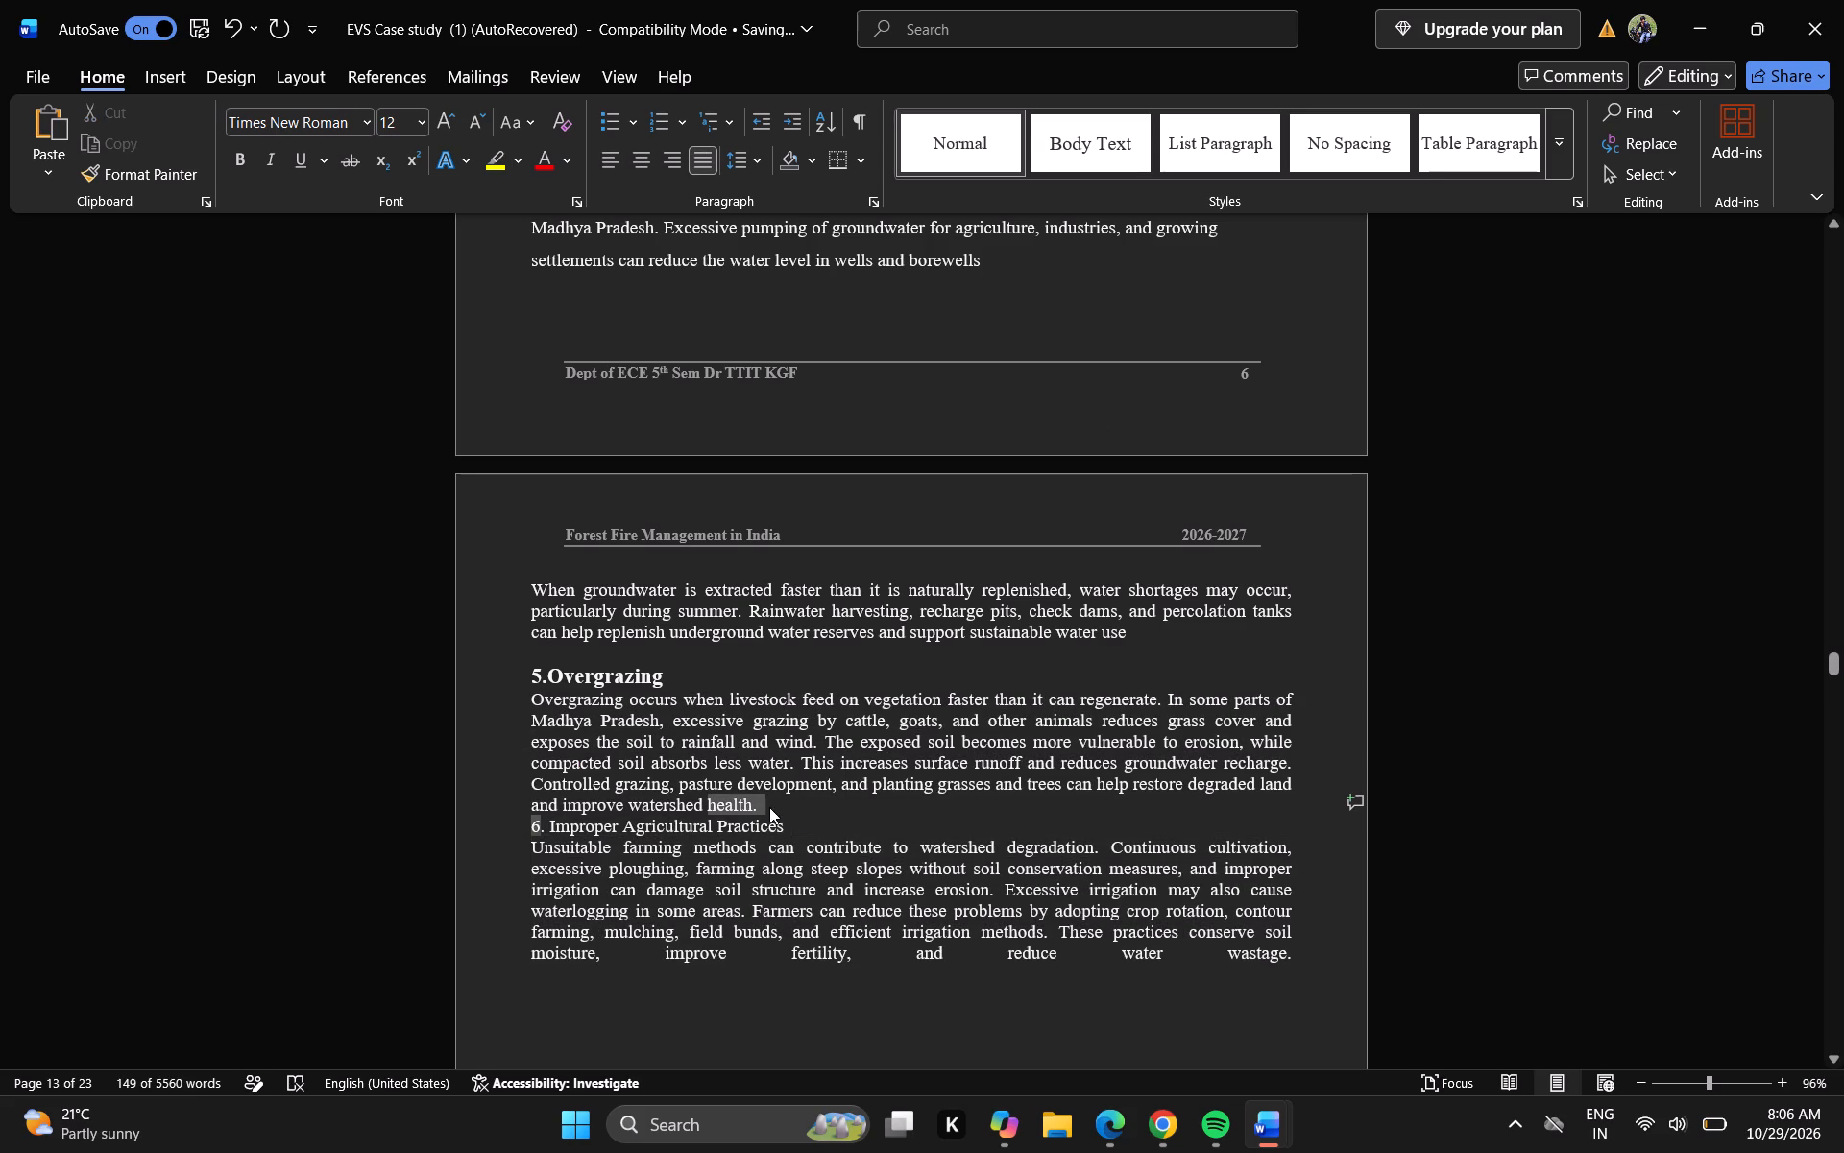
pyautogui.moveTo(769, 807); pyautogui.dragTo(783, 827)
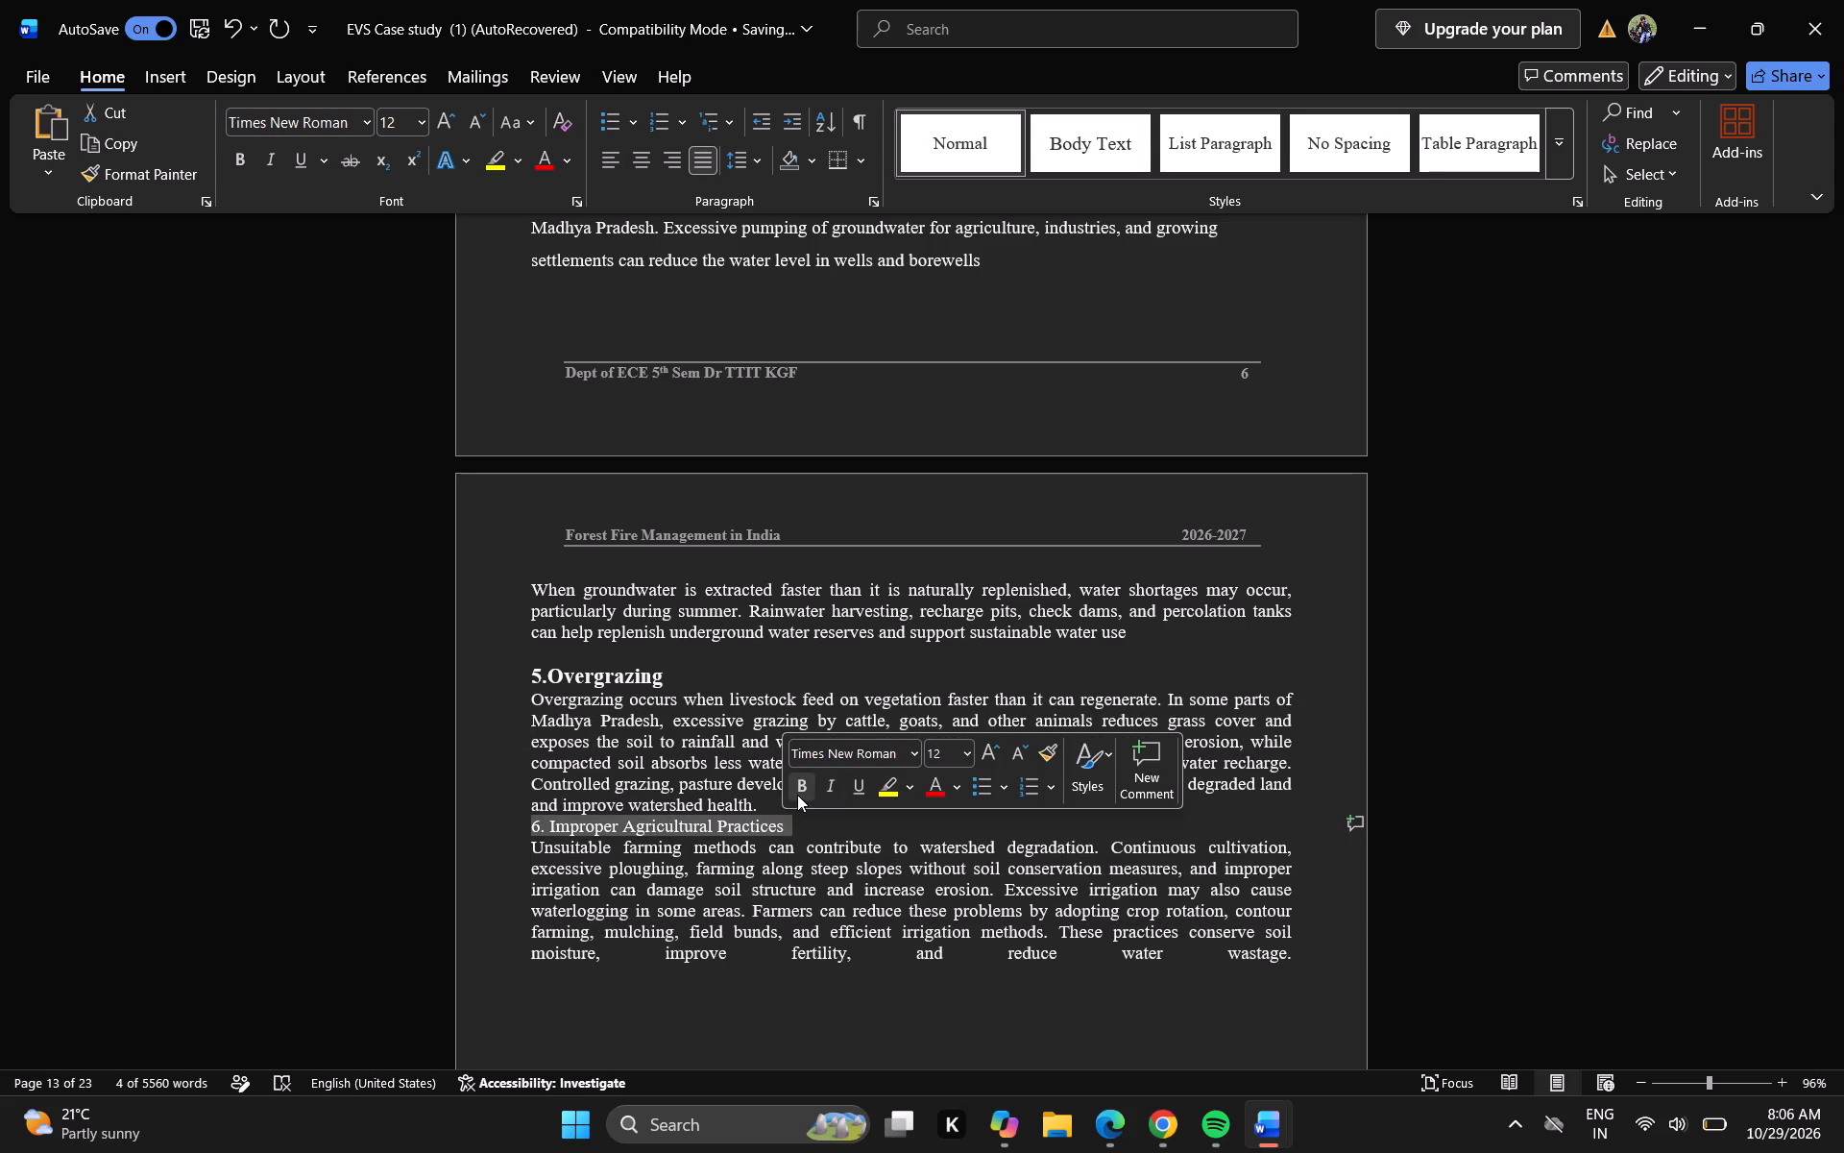
pyautogui.click(797, 795)
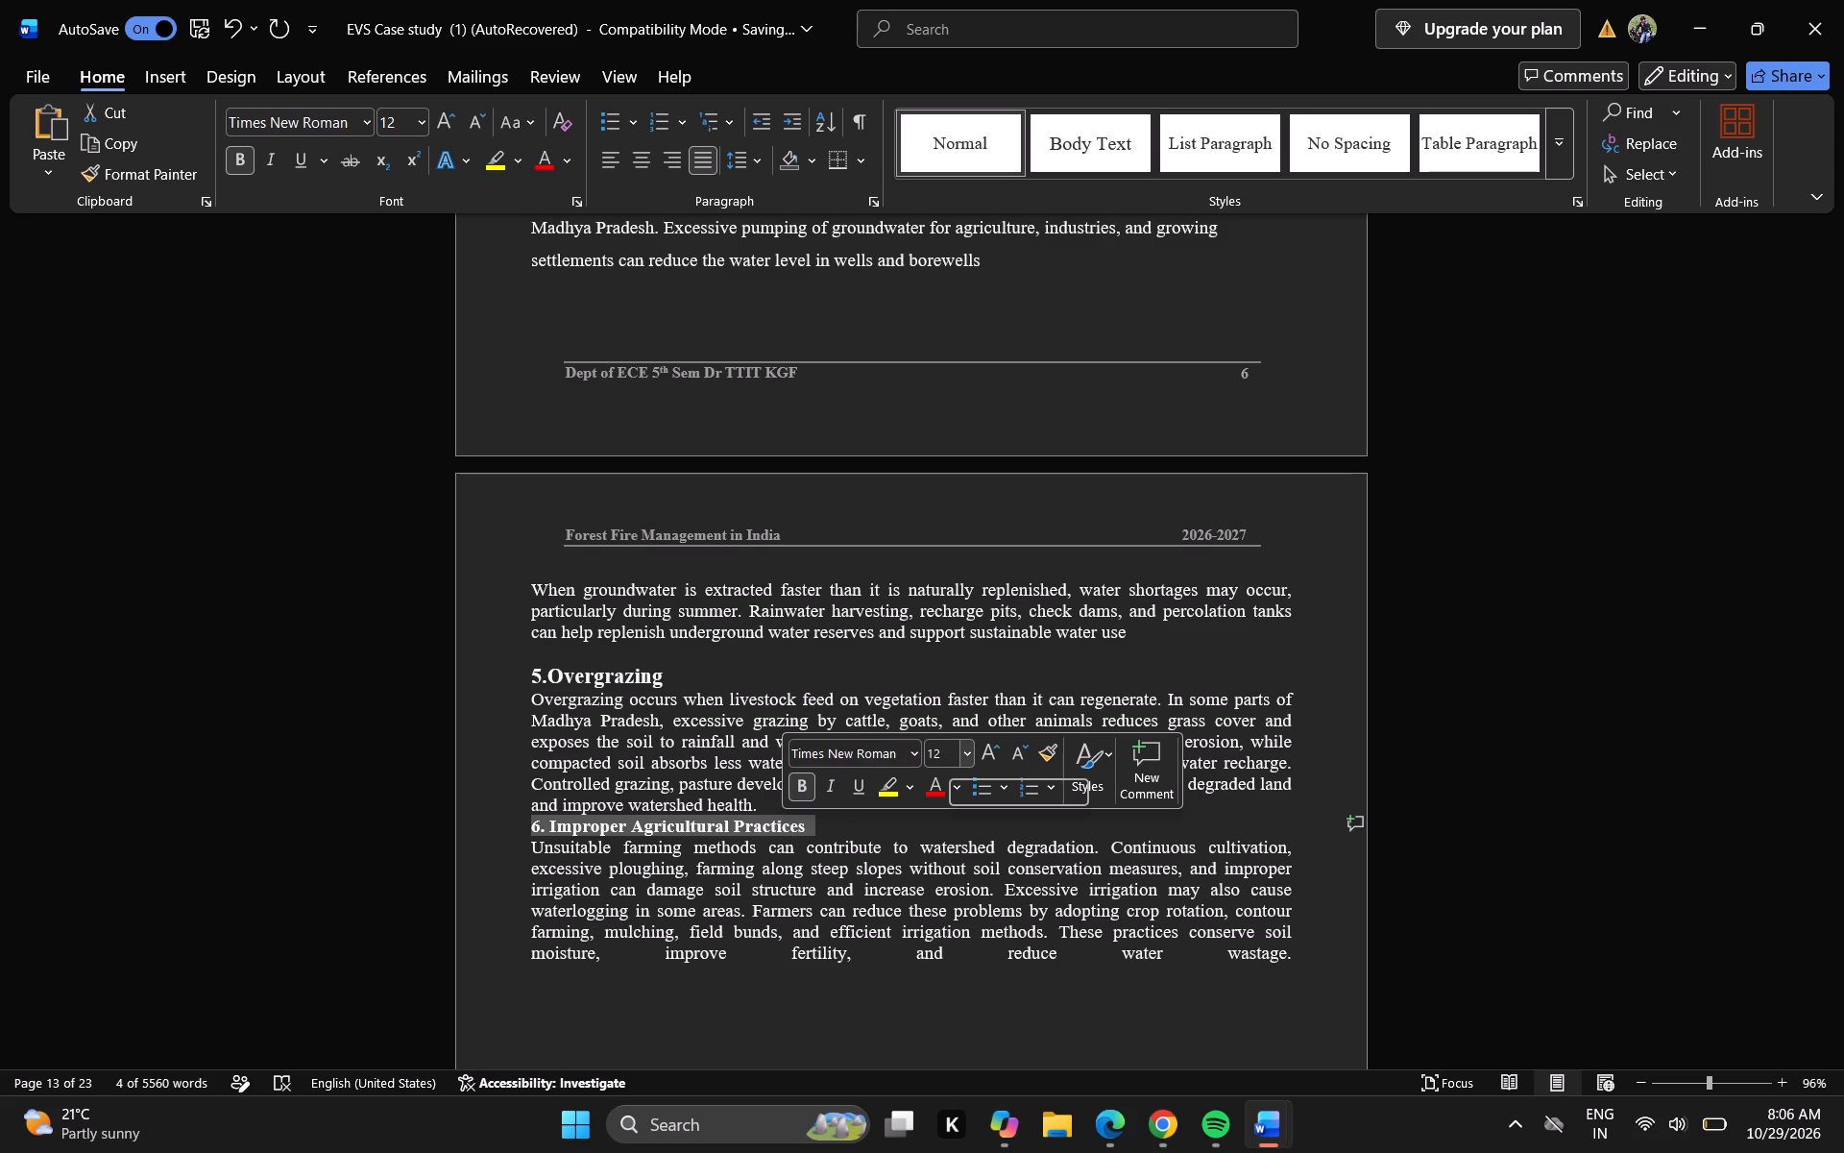
pyautogui.click(949, 754)
pyautogui.press('BackSpace')
pyautogui.write('14')
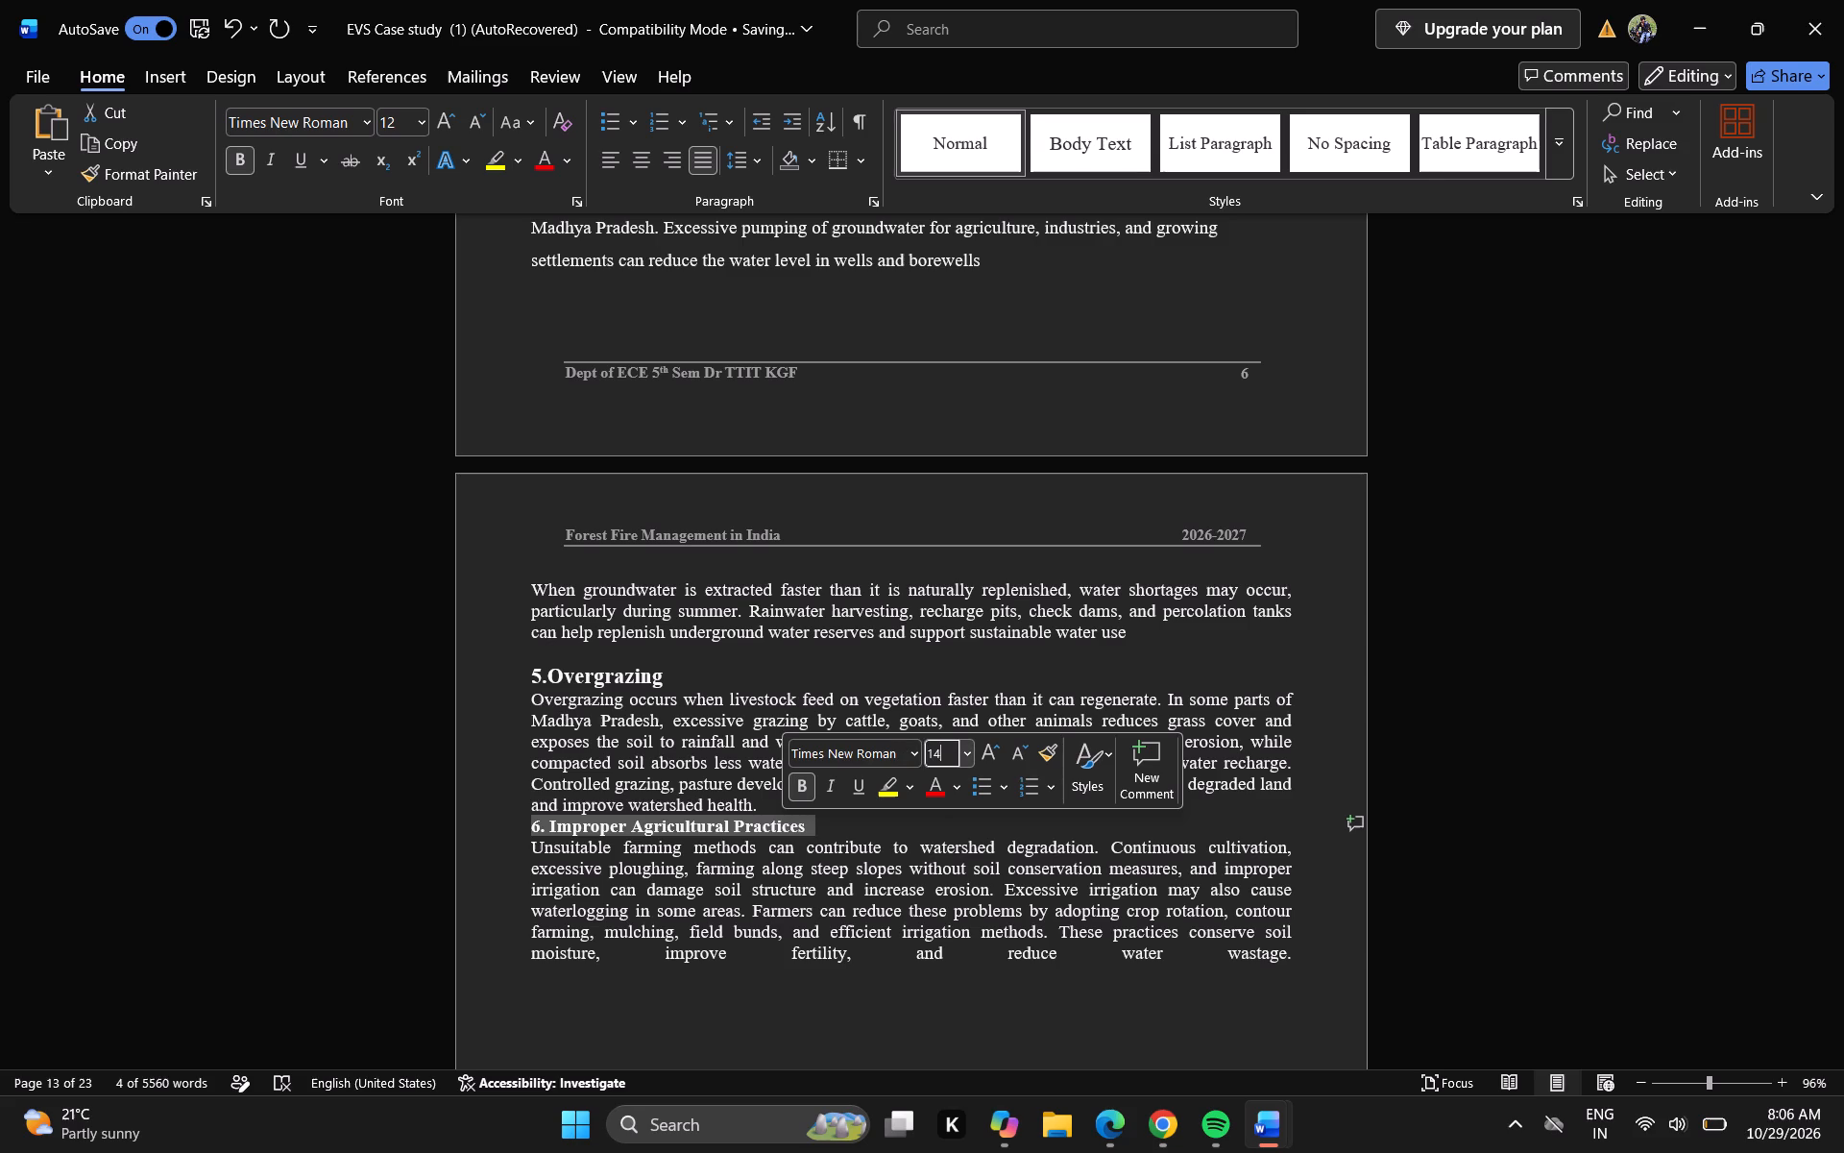
pyautogui.press('Return')
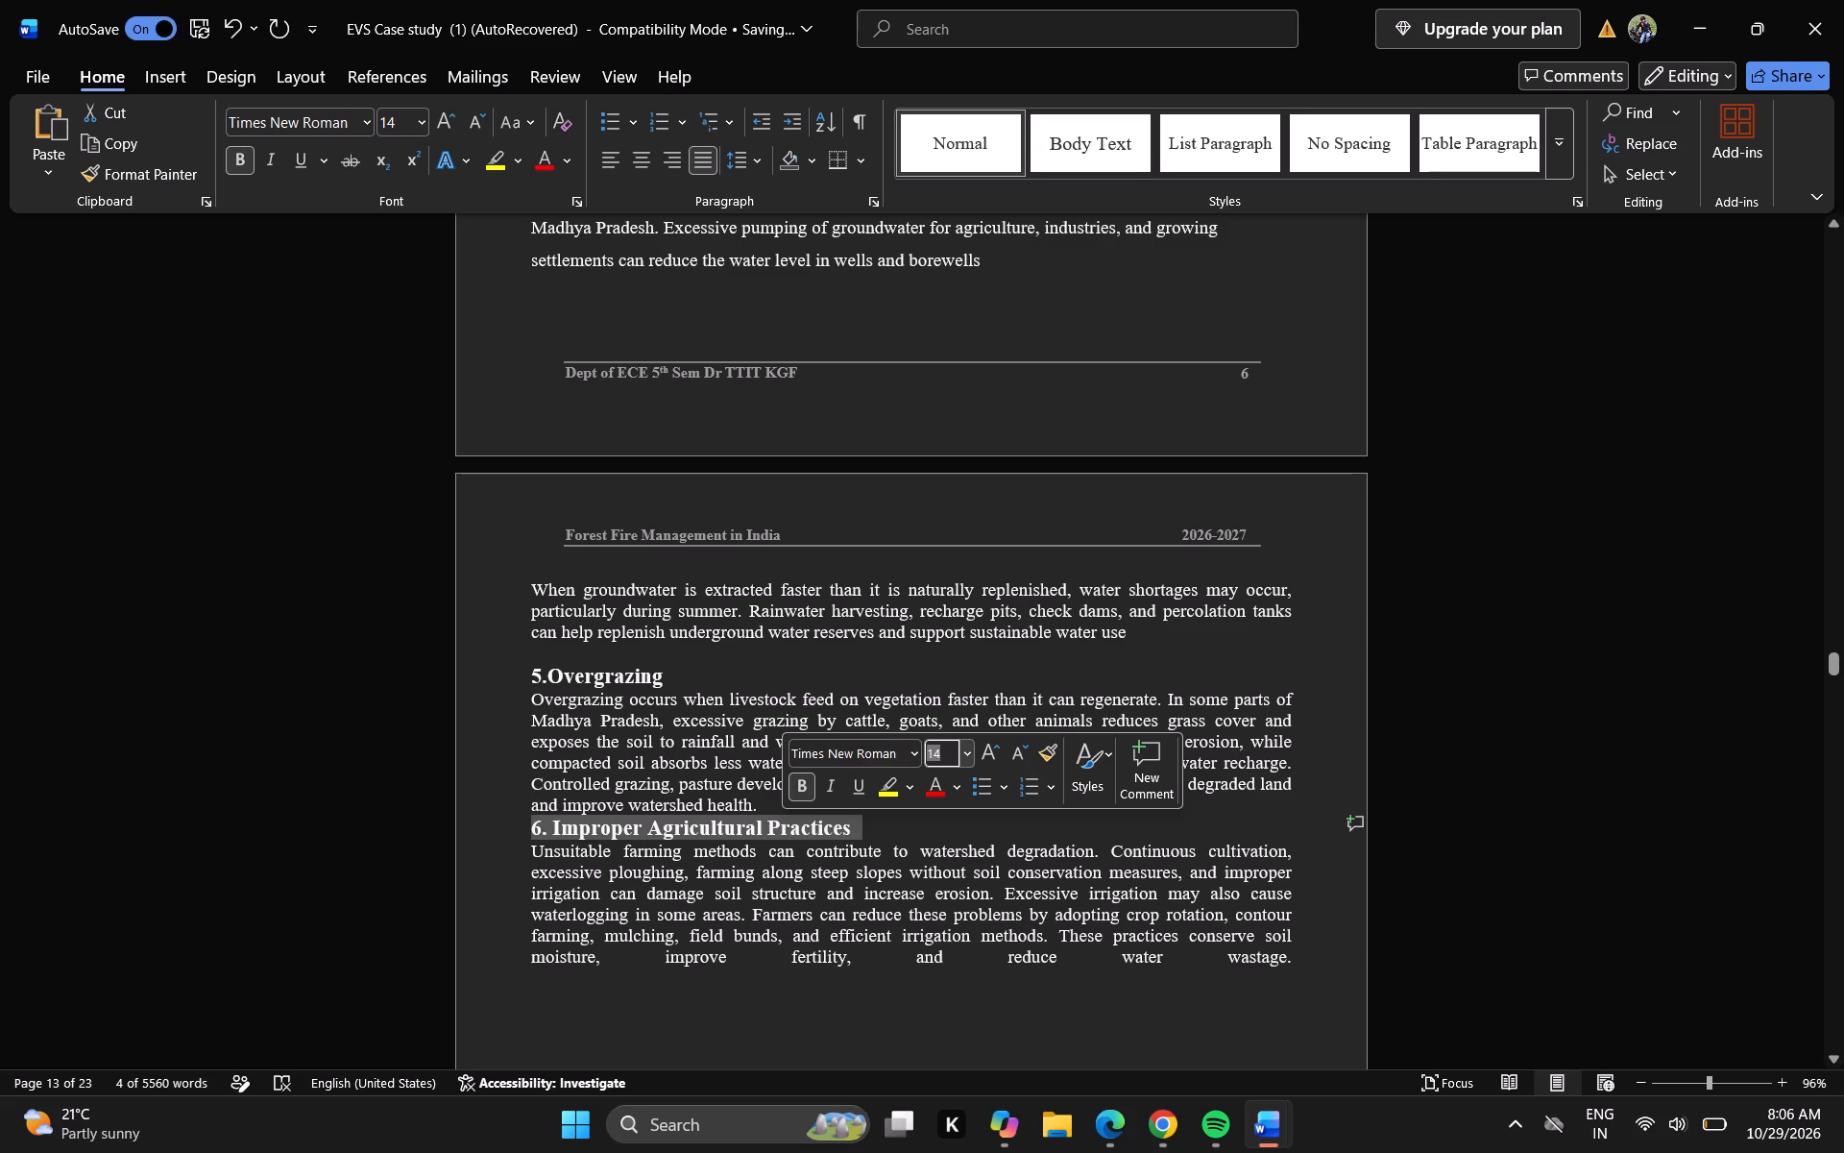
# Delete the space between "moisture," and "improve" in the last line of the Improper Agricultural Practices paragraph, keeping one space before "fertility".
pyautogui.click(650, 968)
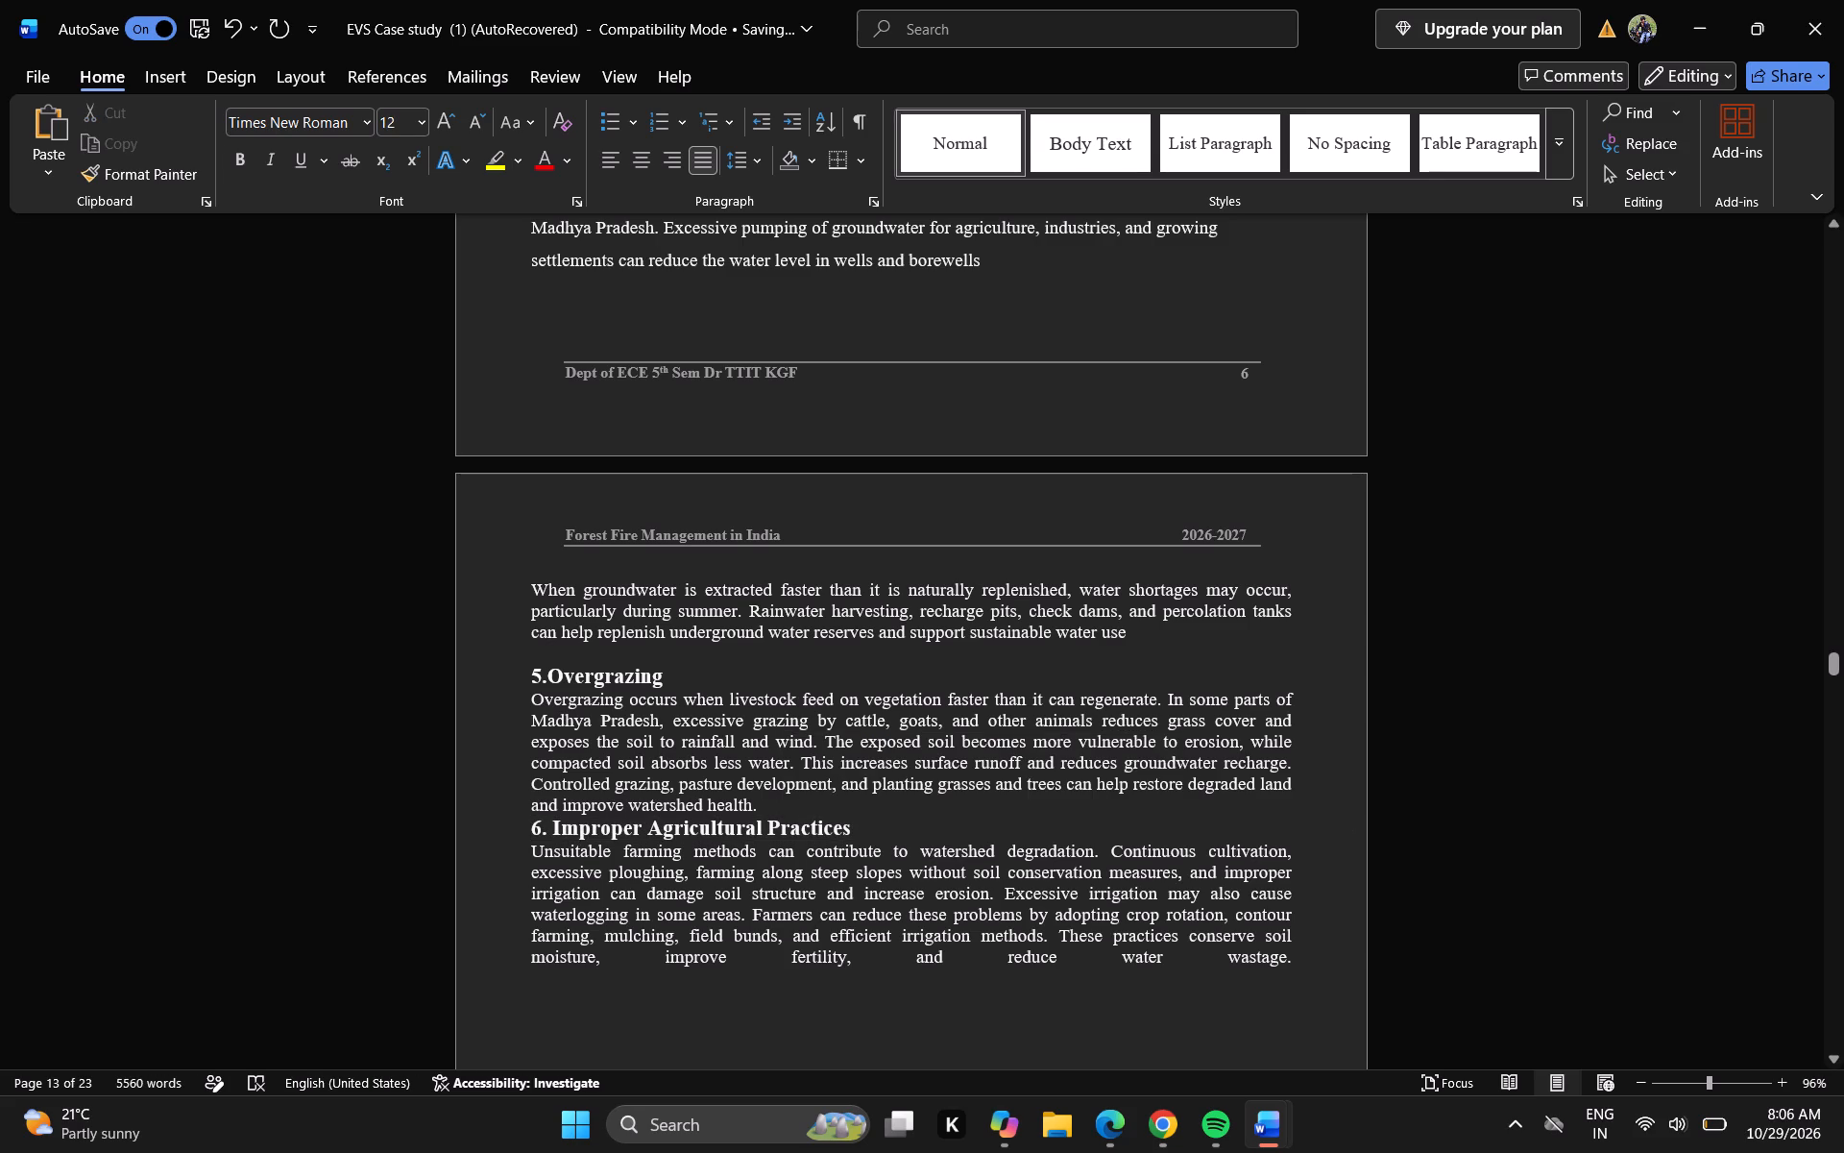
pyautogui.press('BackSpace')
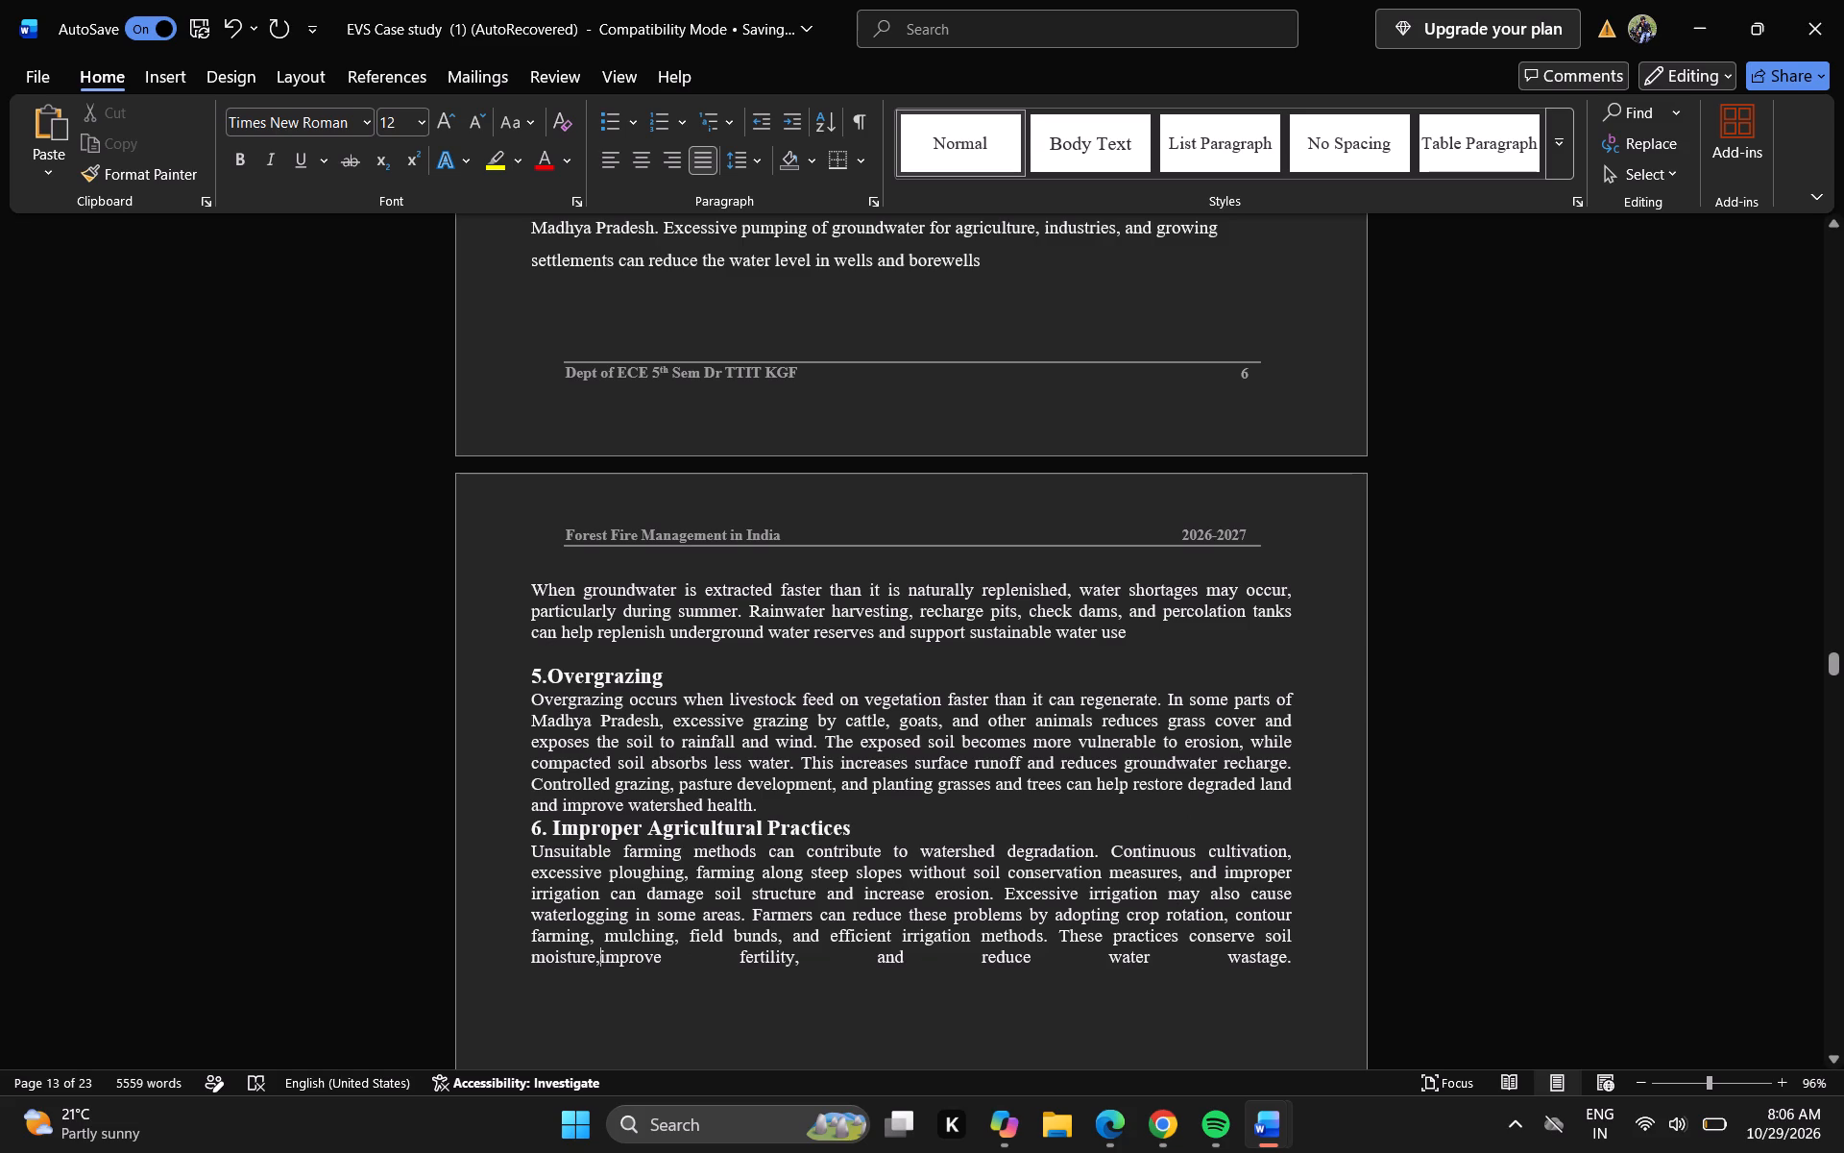
pyautogui.click(745, 955)
pyautogui.press('BackSpace')
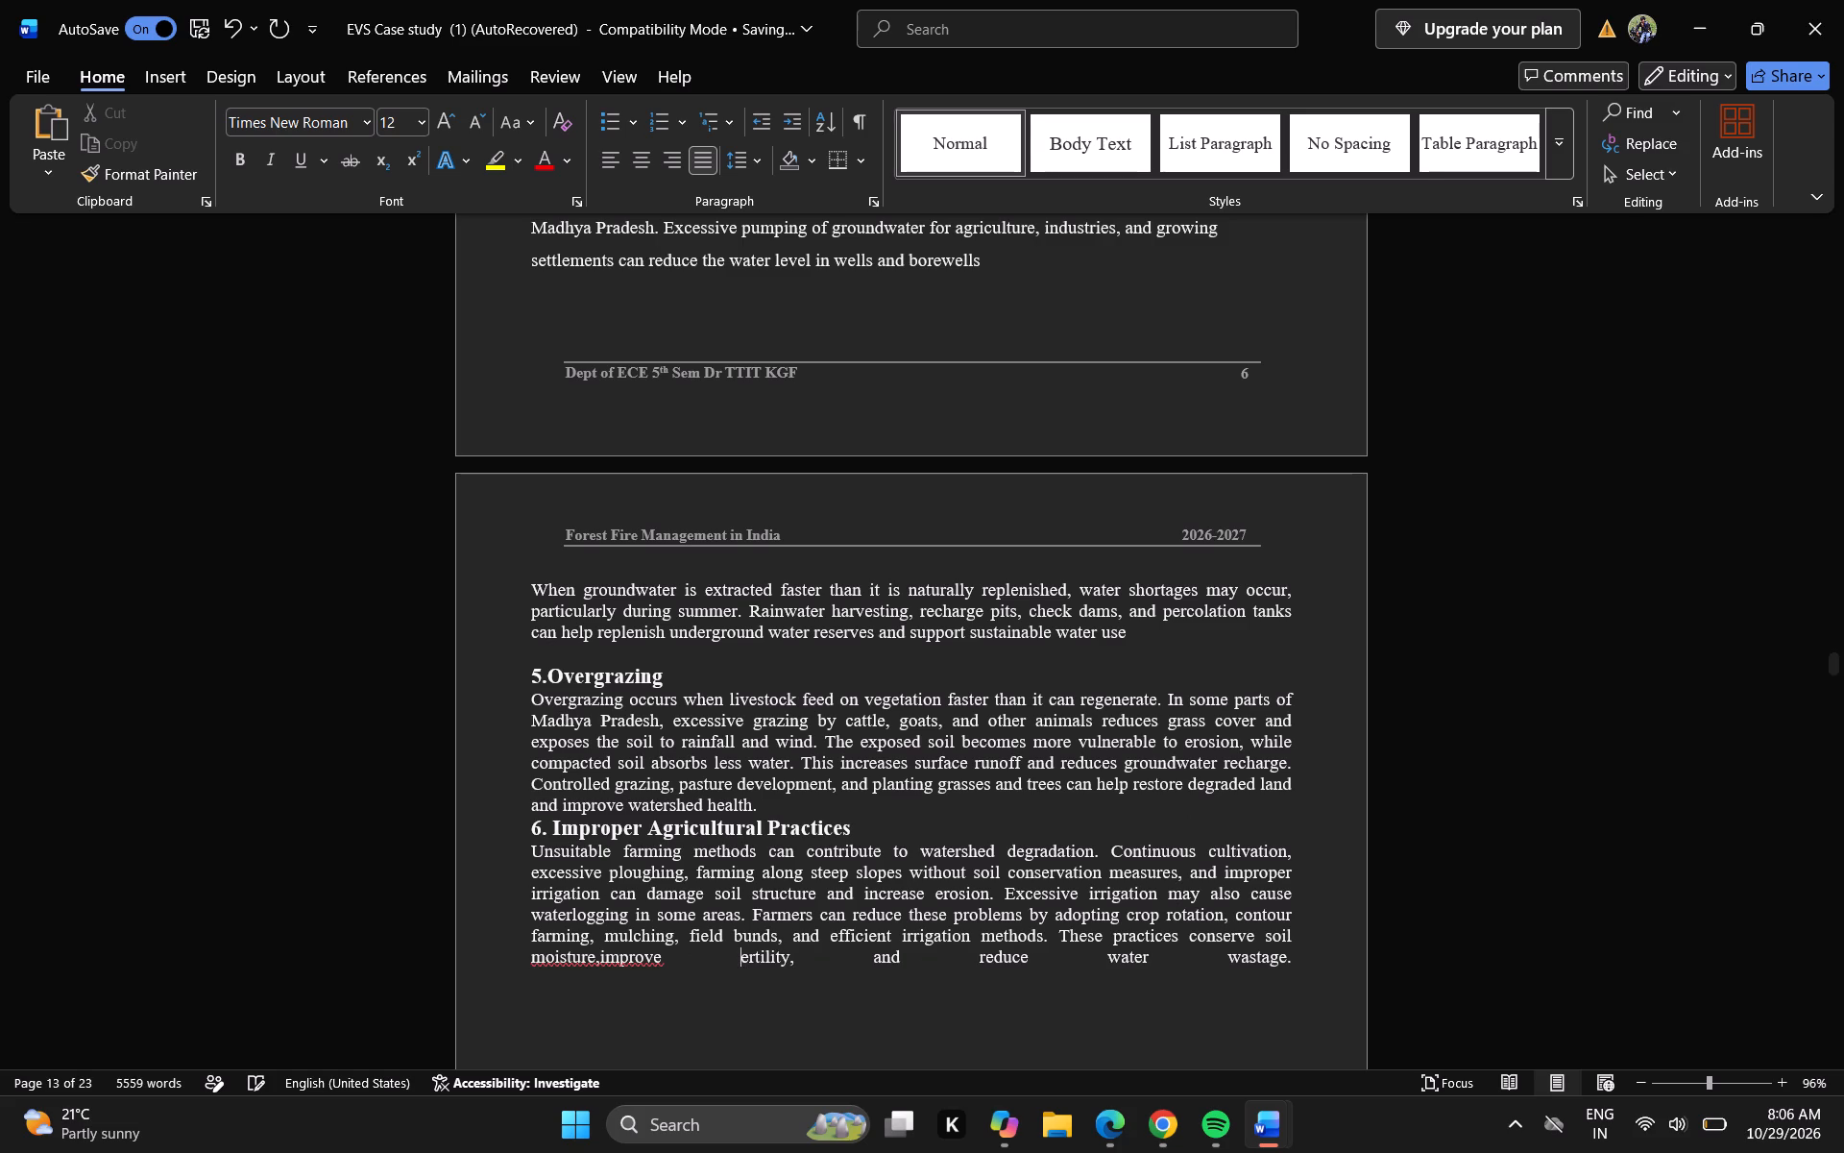
pyautogui.hotkey('ctrl', 'z')
pyautogui.press('Left')
pyautogui.press('BackSpace')
pyautogui.press('space')
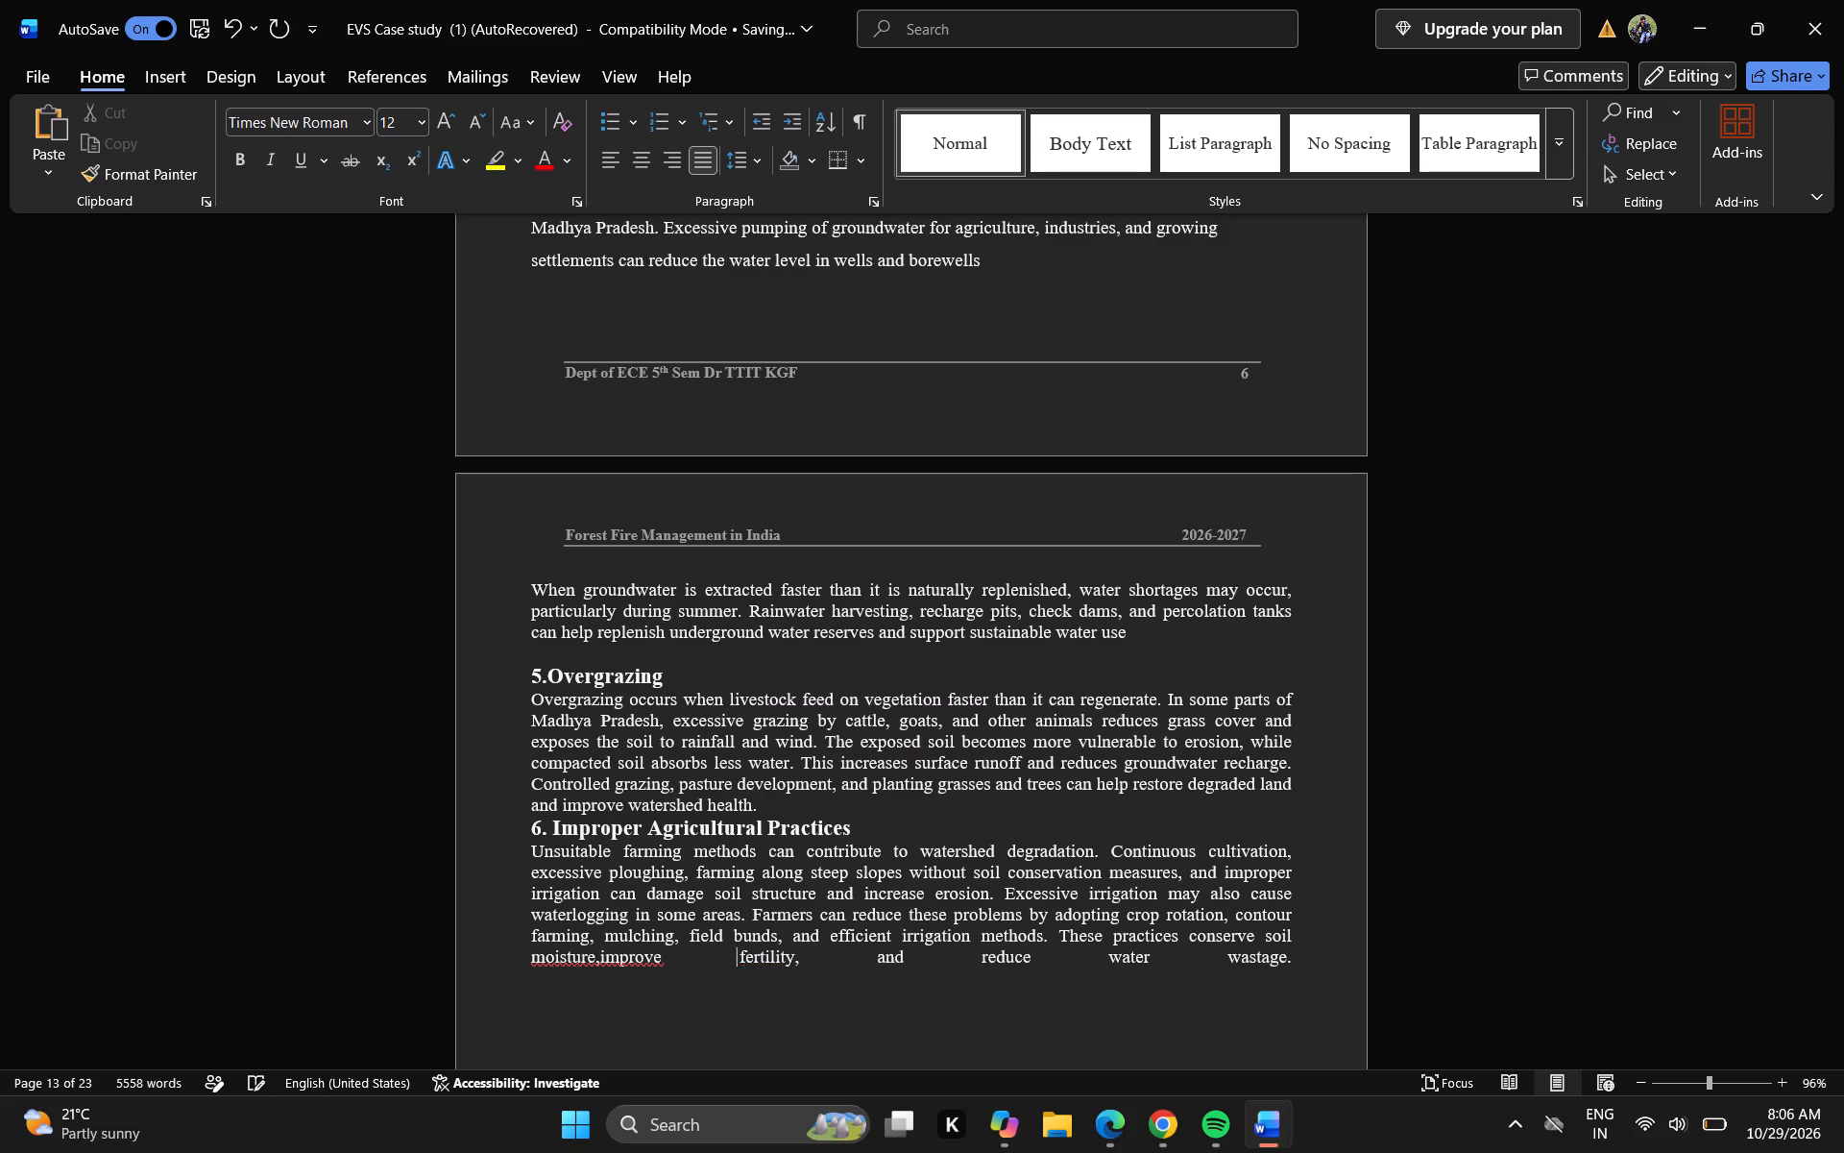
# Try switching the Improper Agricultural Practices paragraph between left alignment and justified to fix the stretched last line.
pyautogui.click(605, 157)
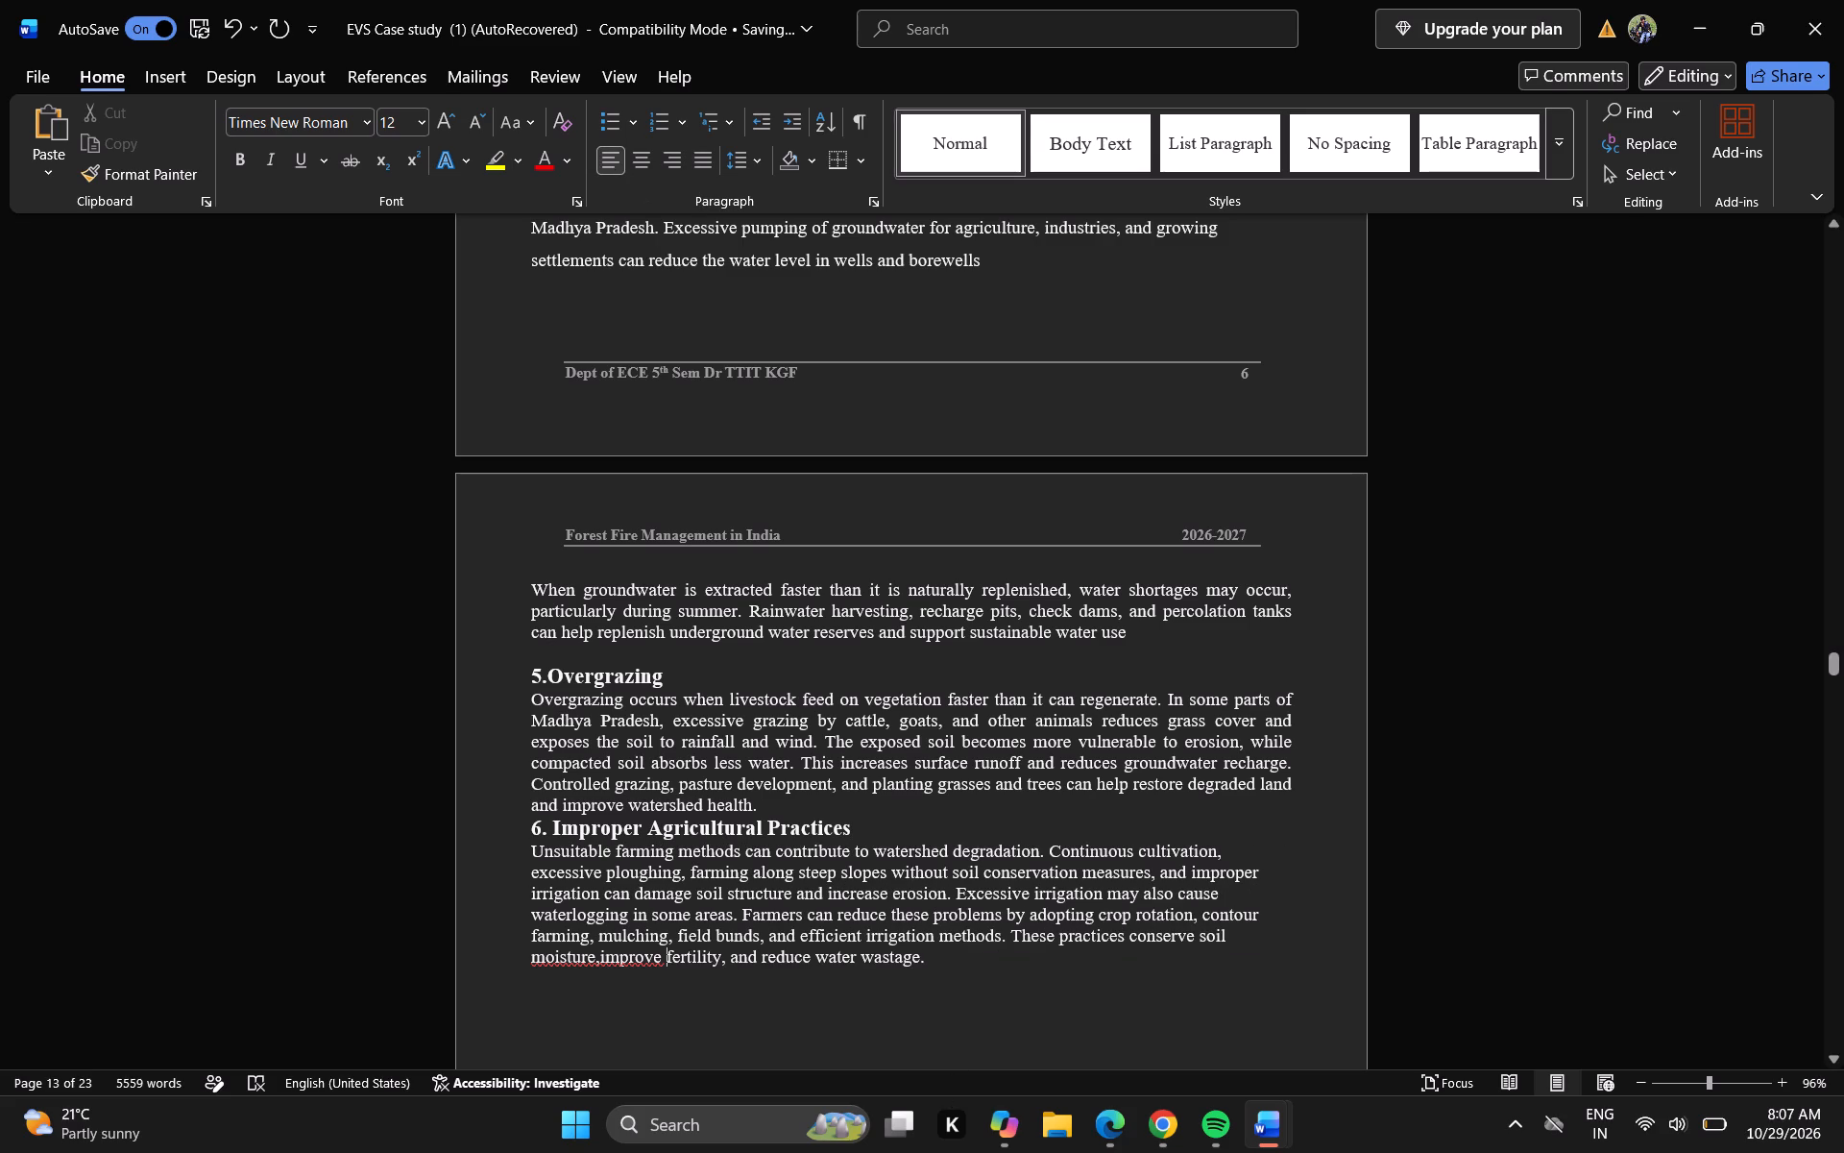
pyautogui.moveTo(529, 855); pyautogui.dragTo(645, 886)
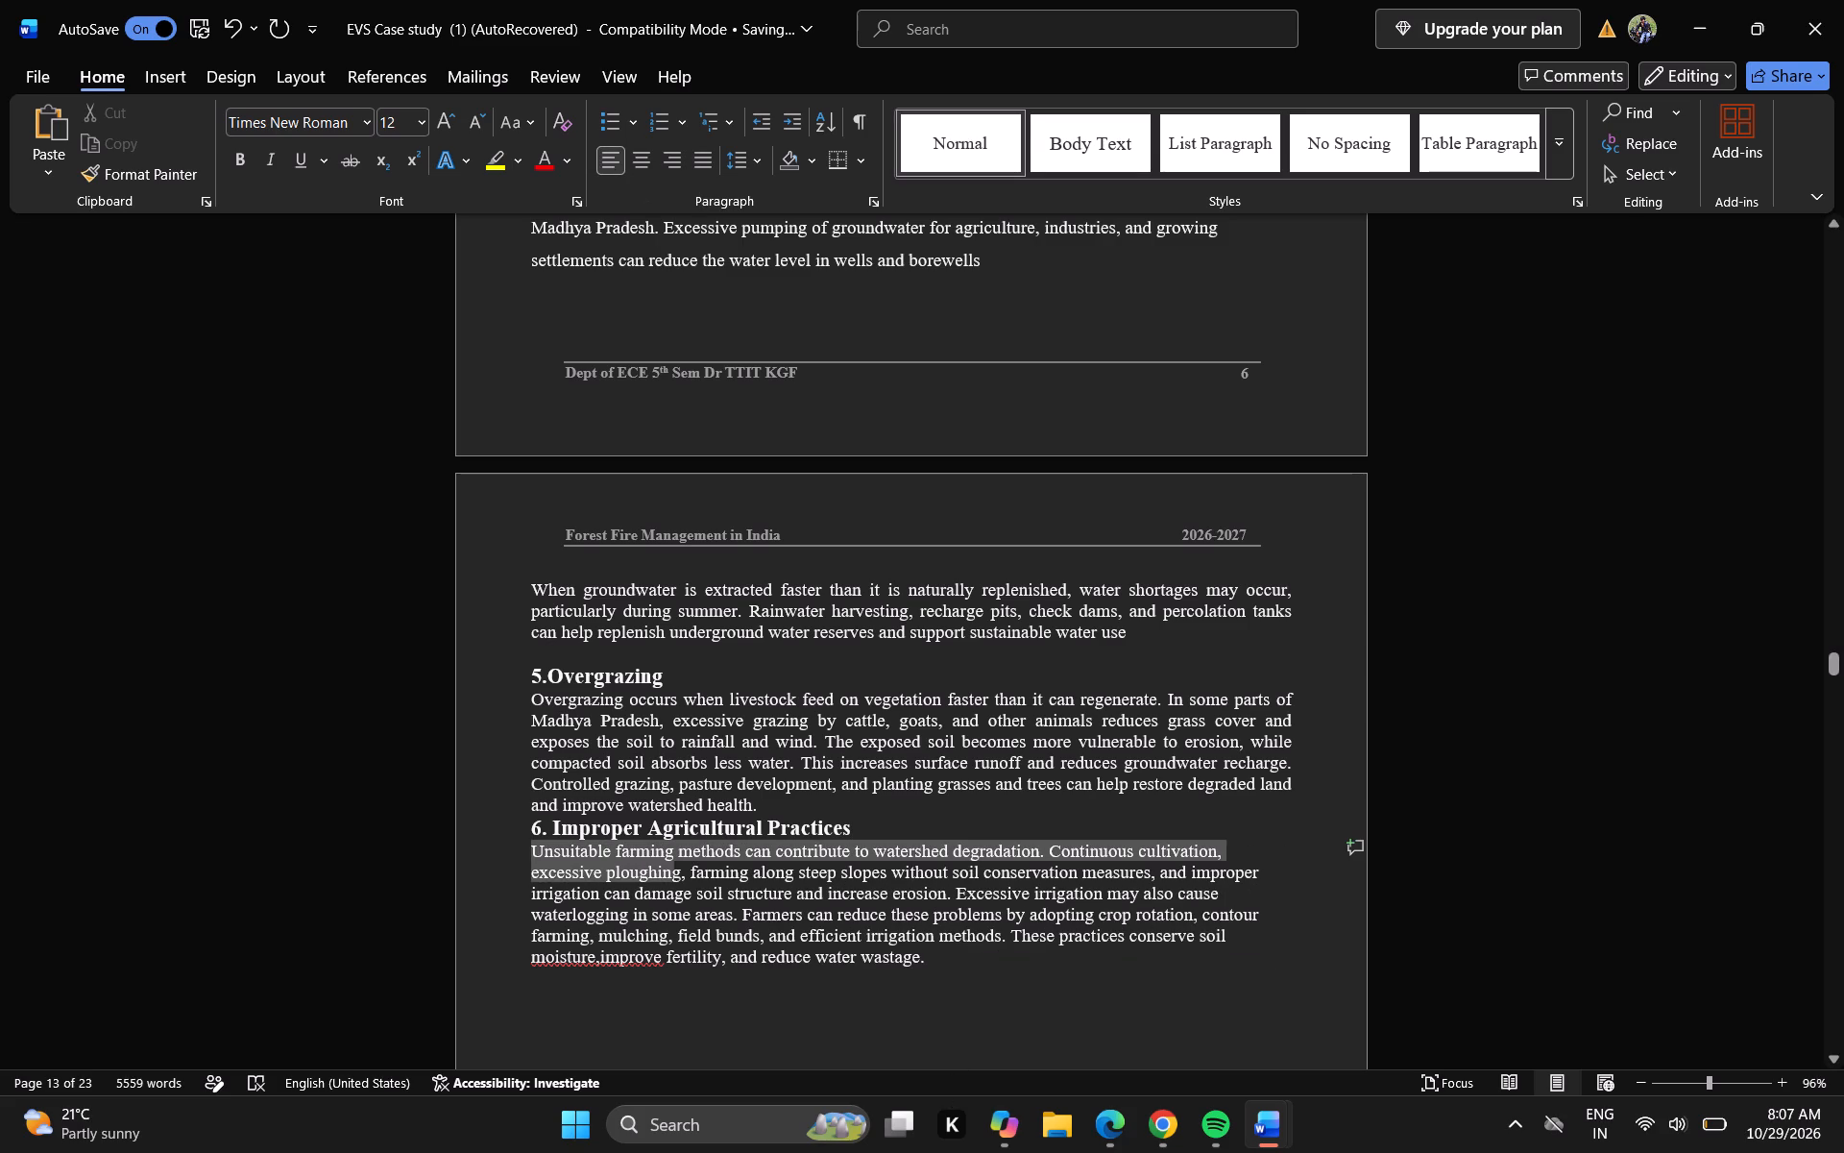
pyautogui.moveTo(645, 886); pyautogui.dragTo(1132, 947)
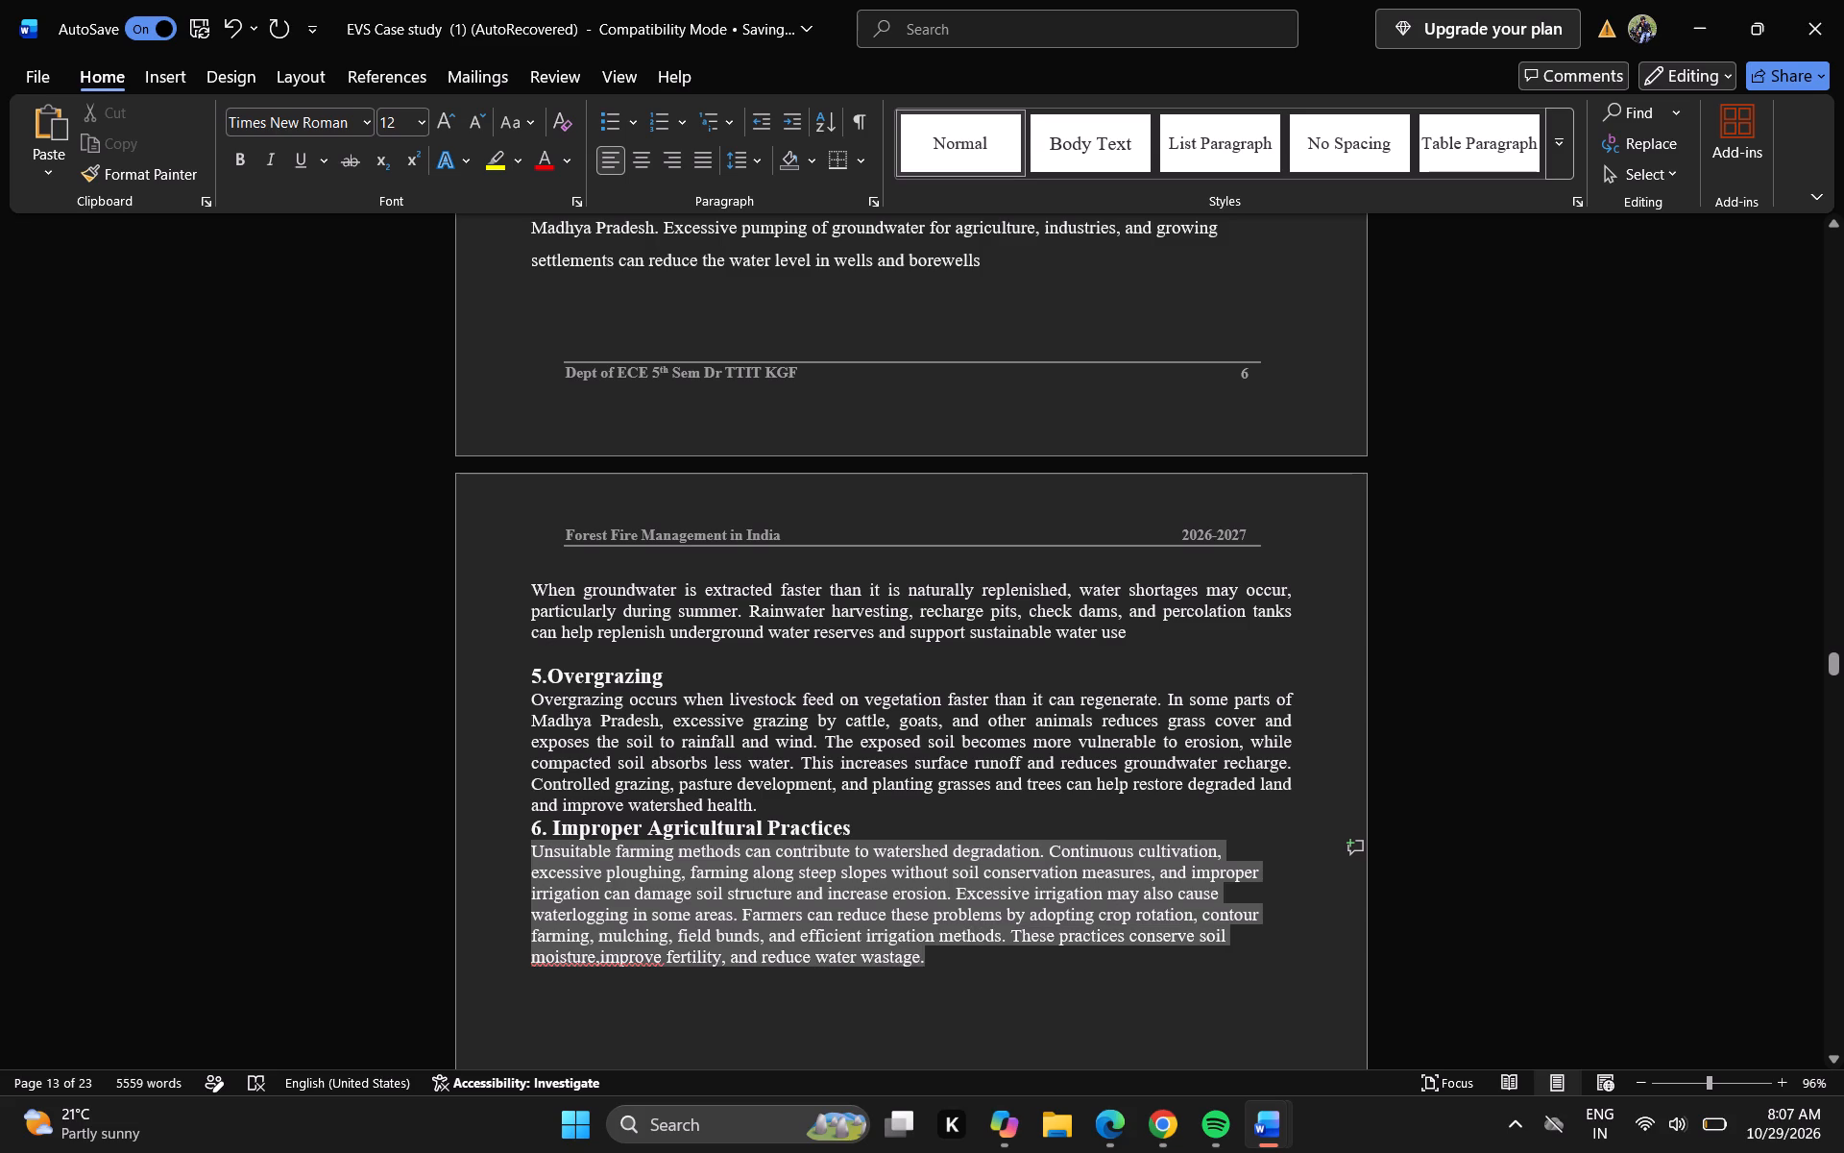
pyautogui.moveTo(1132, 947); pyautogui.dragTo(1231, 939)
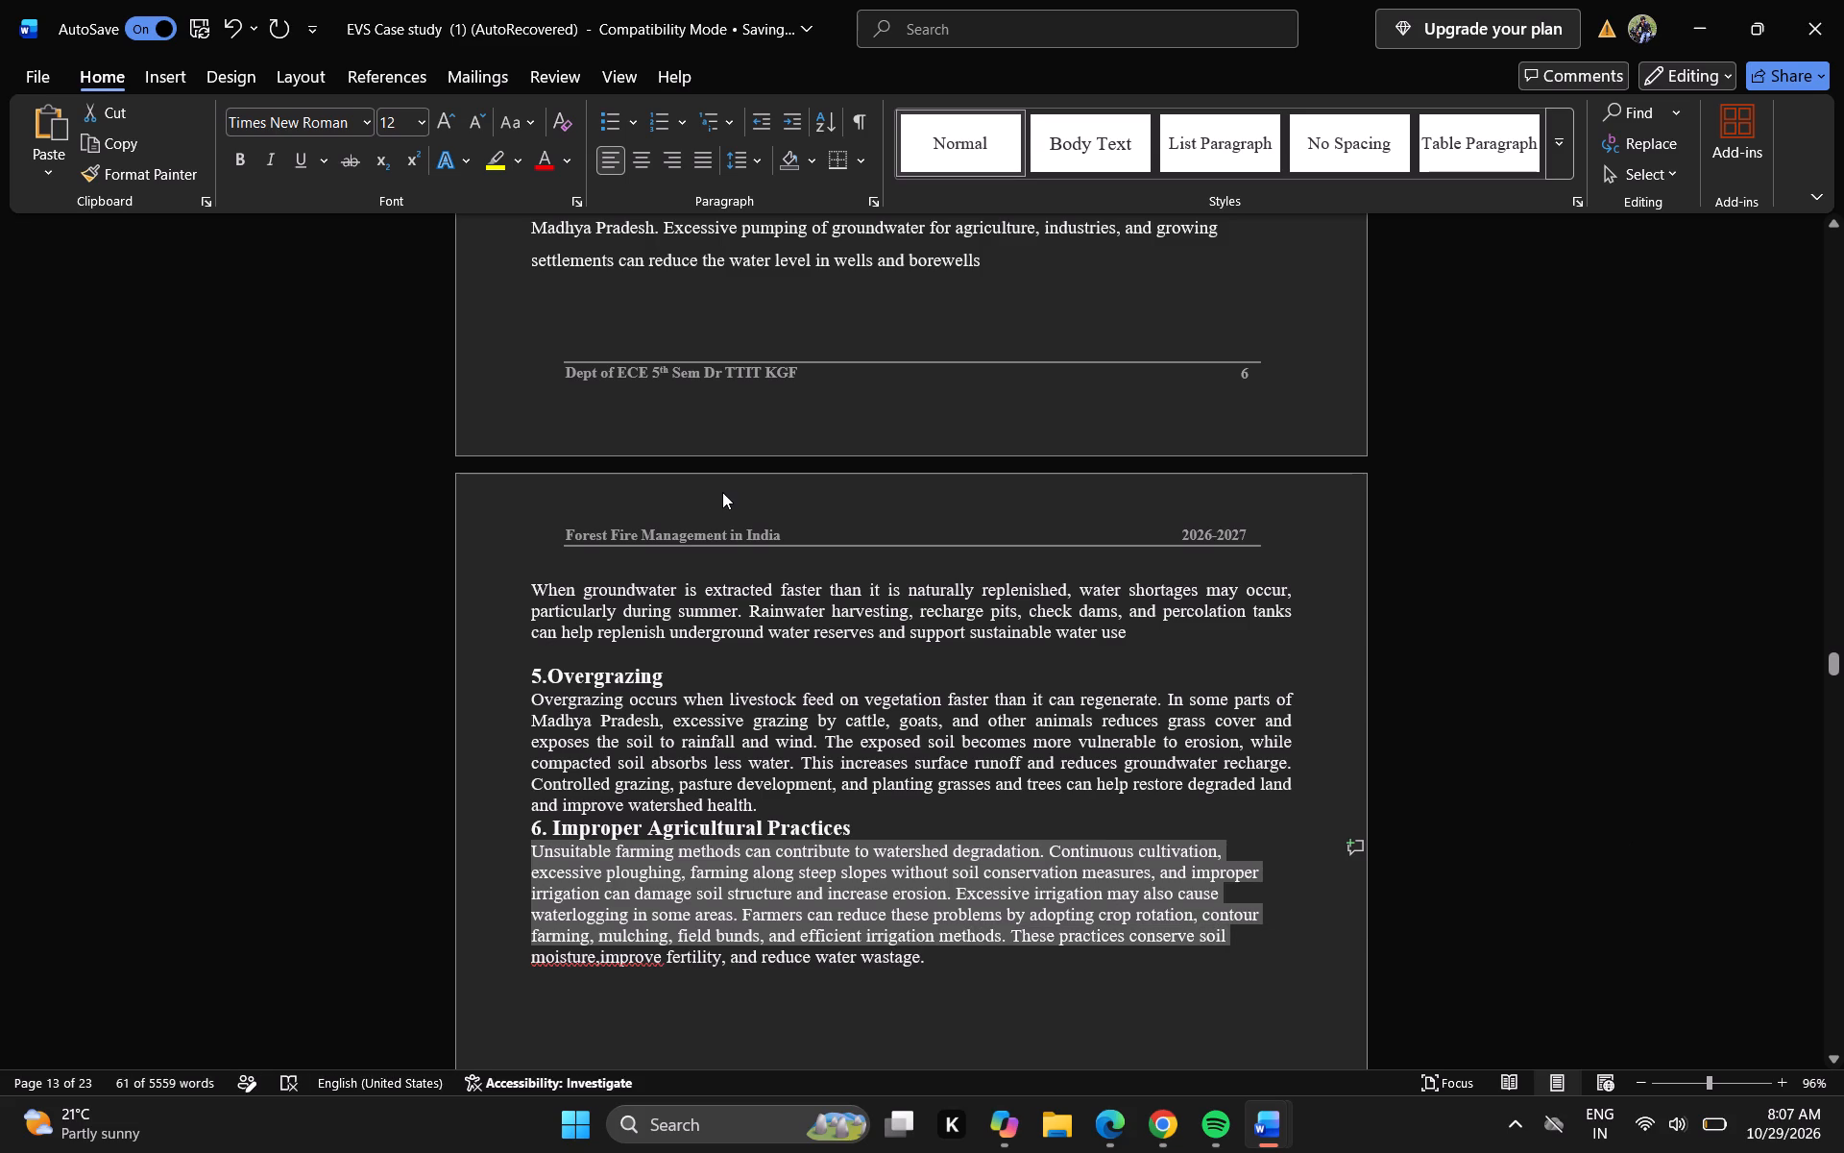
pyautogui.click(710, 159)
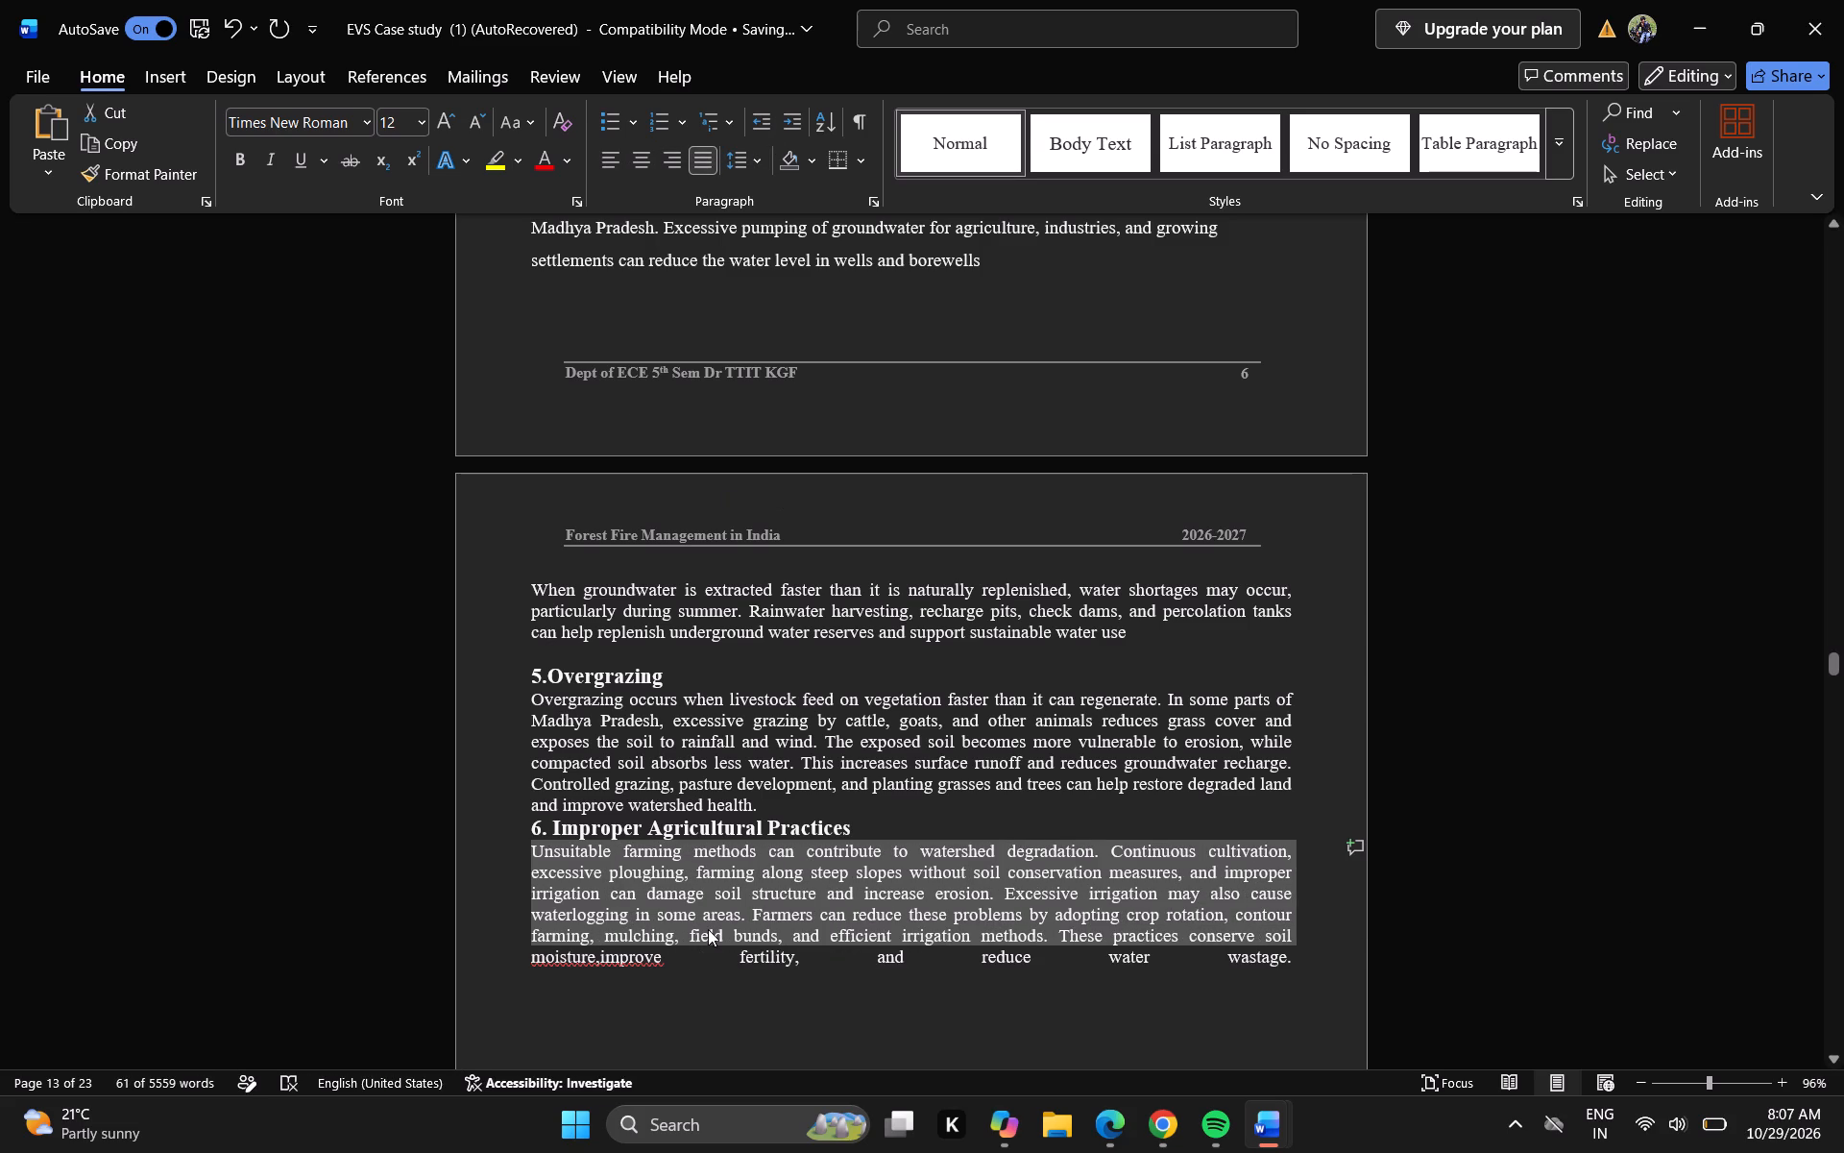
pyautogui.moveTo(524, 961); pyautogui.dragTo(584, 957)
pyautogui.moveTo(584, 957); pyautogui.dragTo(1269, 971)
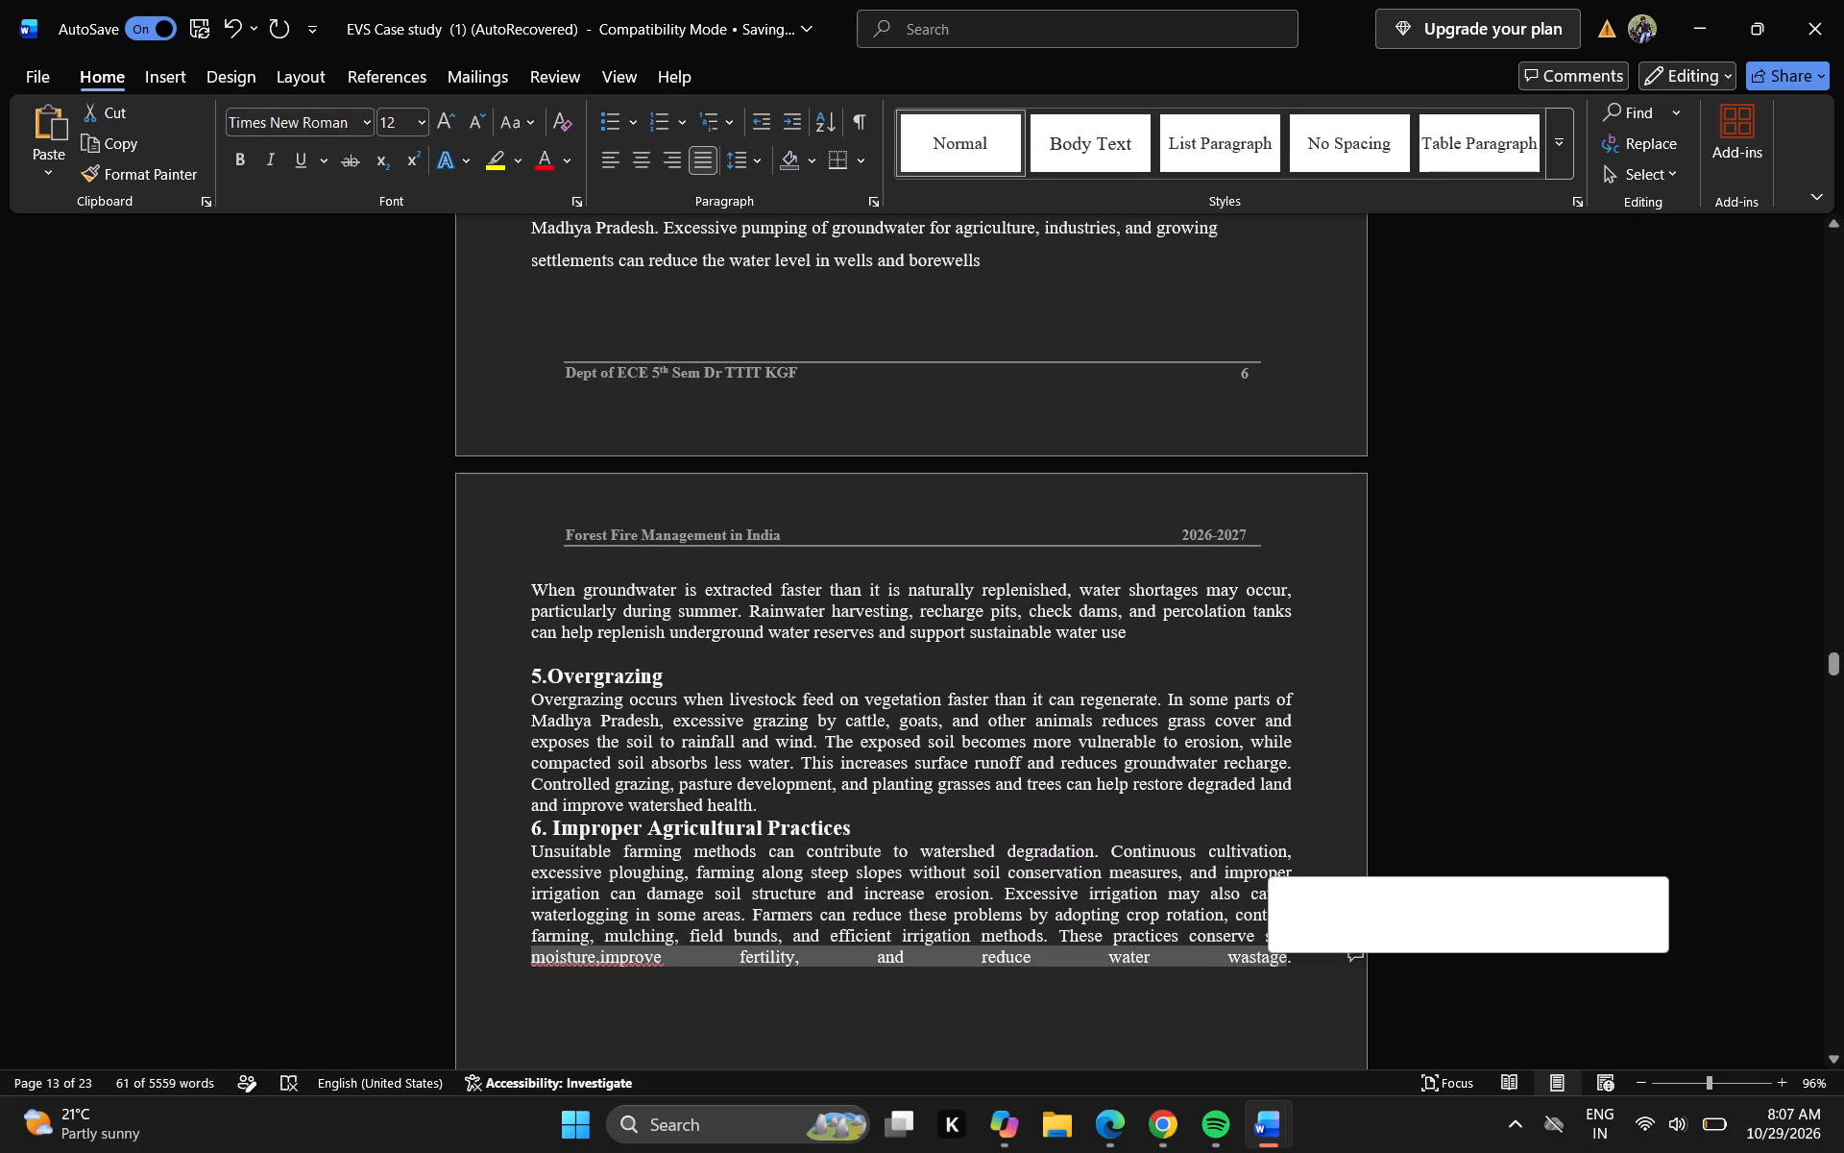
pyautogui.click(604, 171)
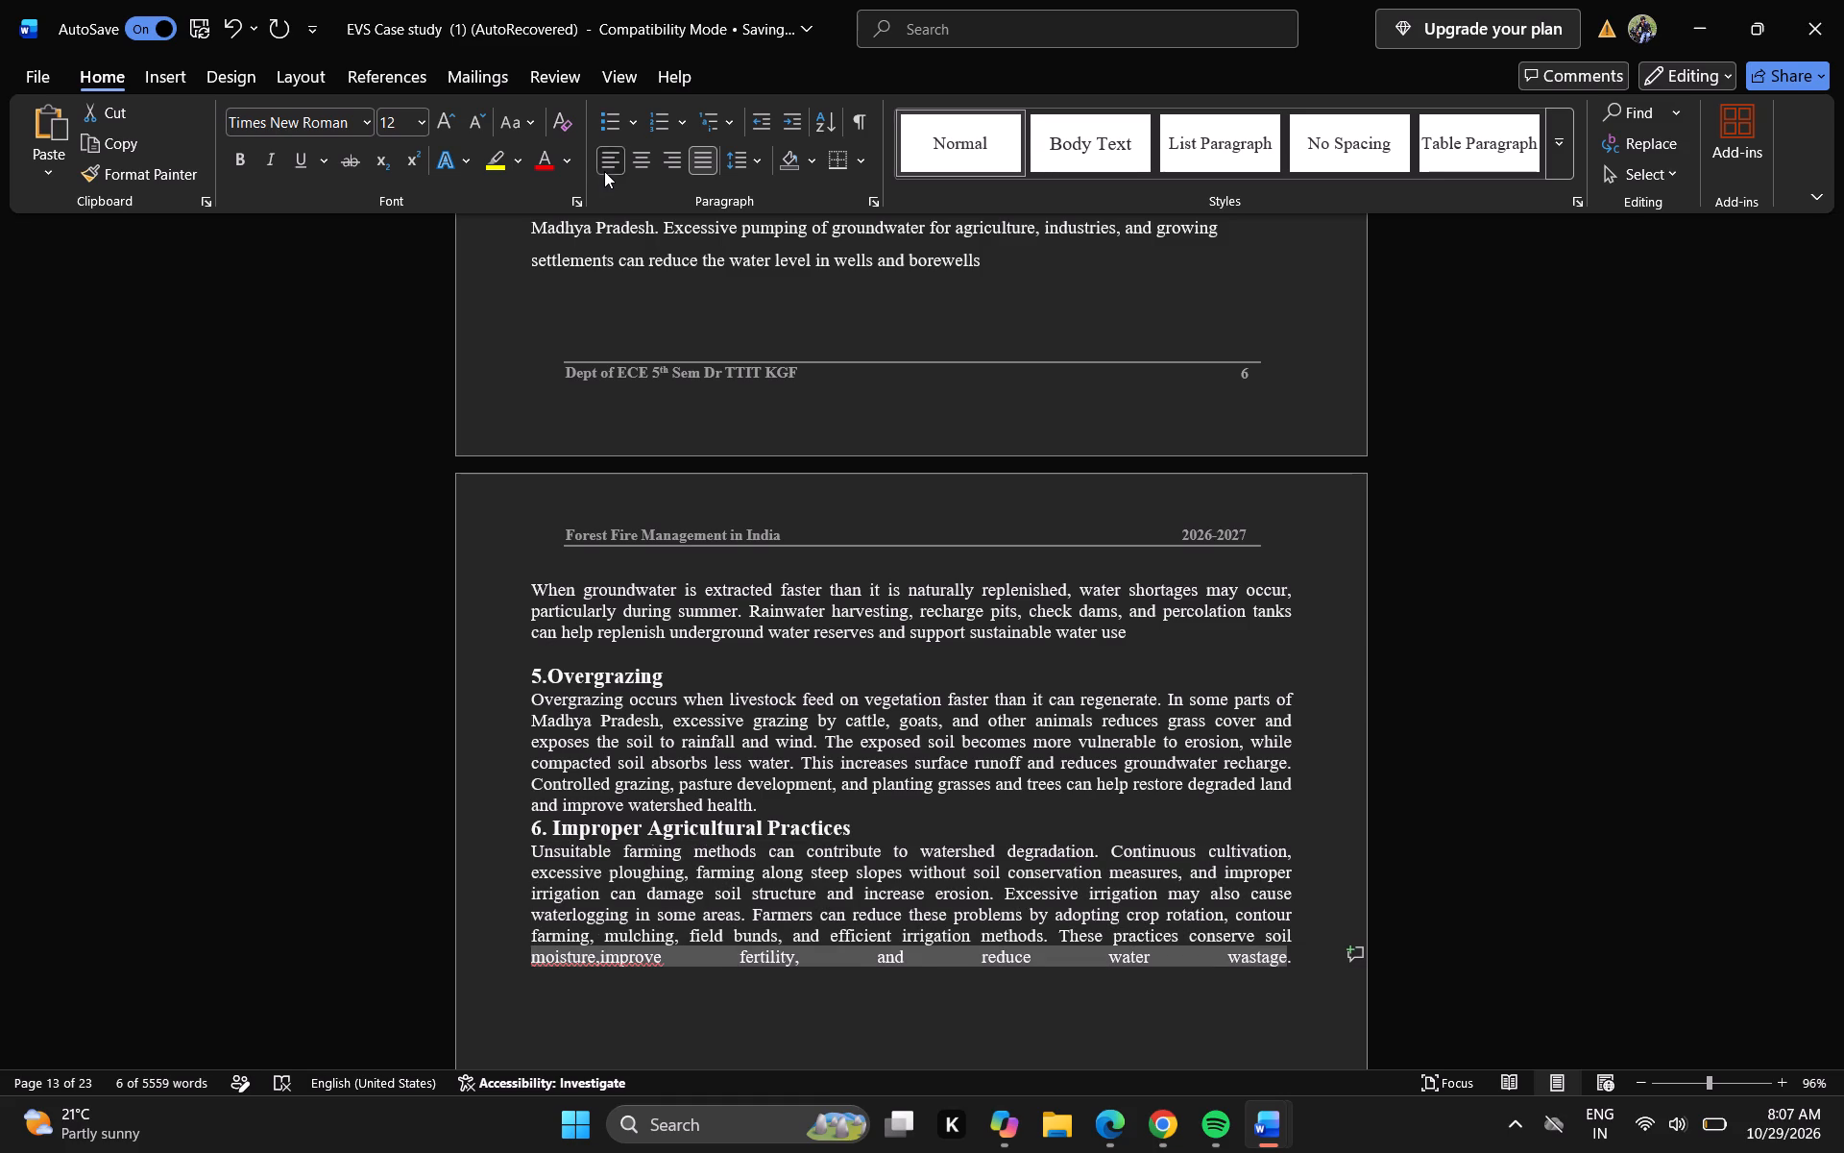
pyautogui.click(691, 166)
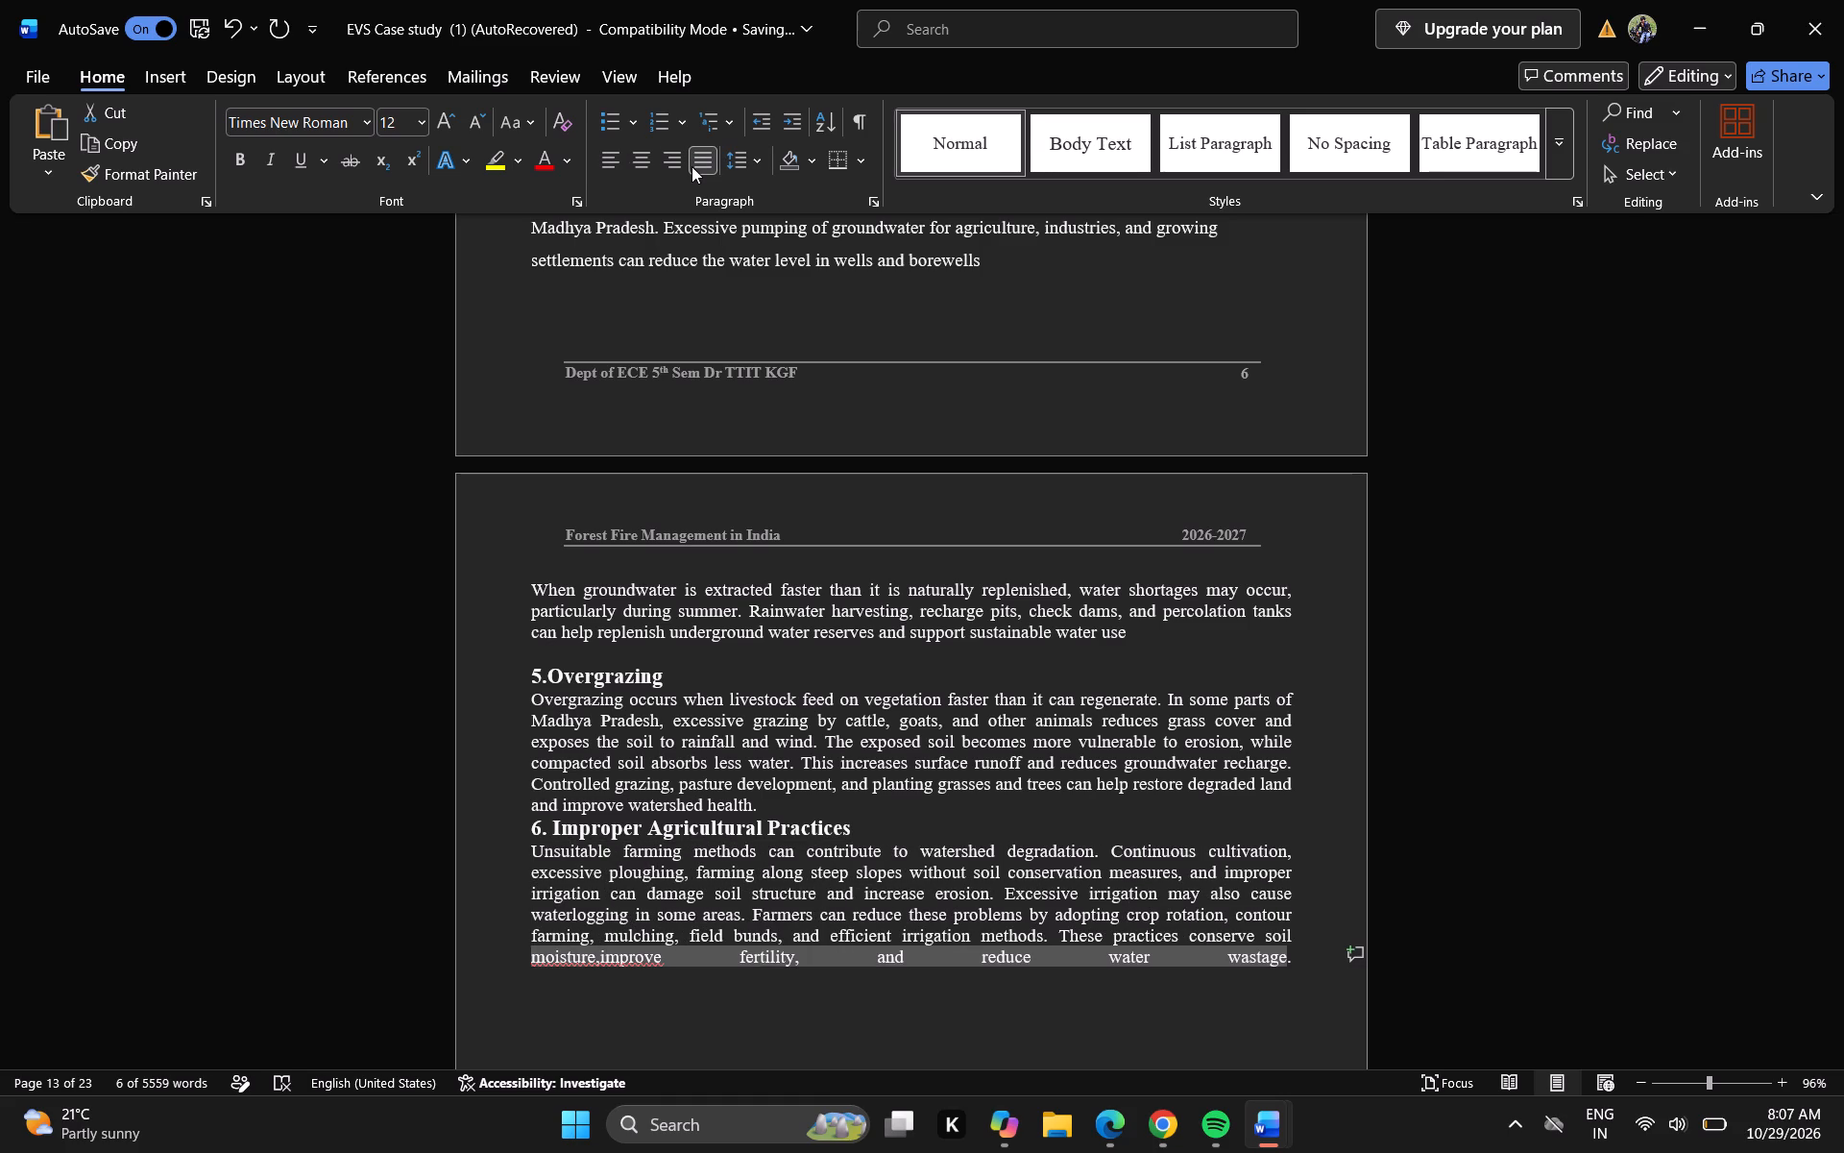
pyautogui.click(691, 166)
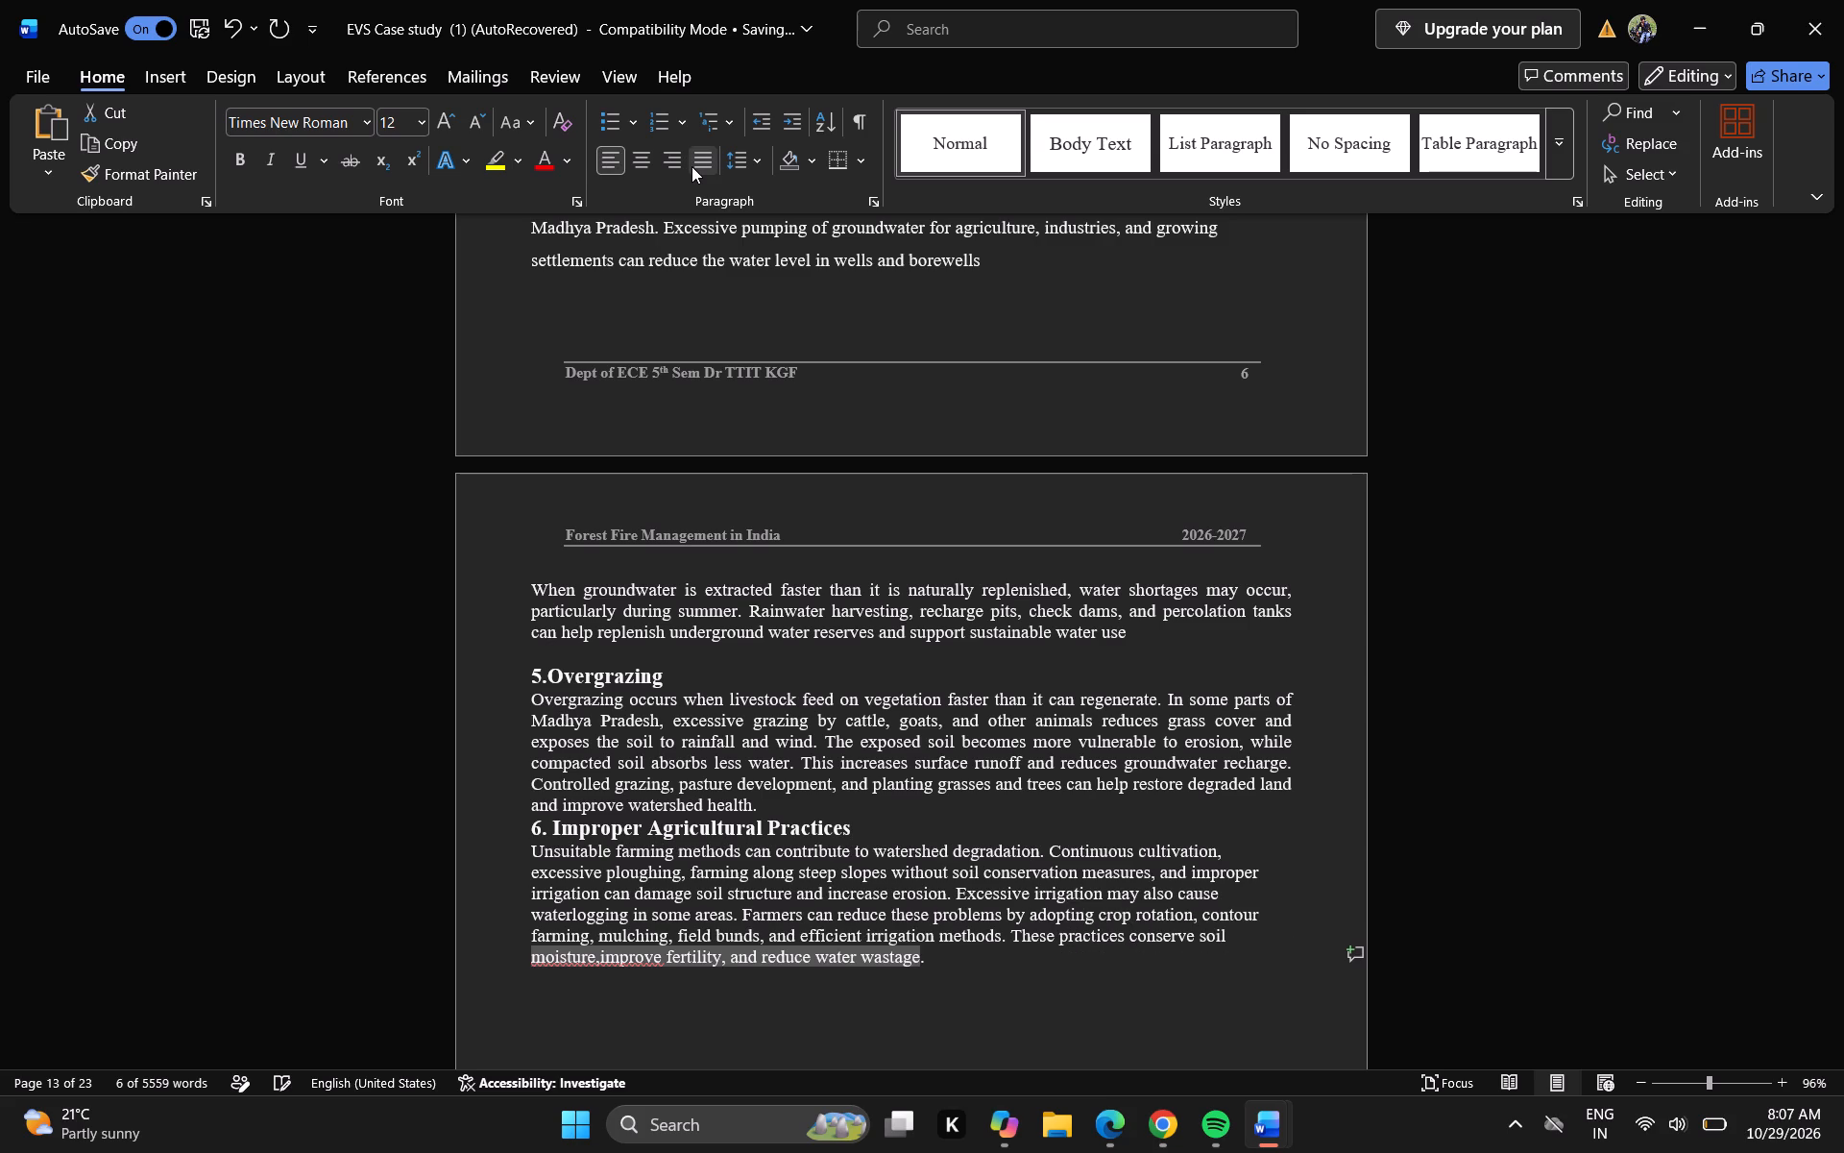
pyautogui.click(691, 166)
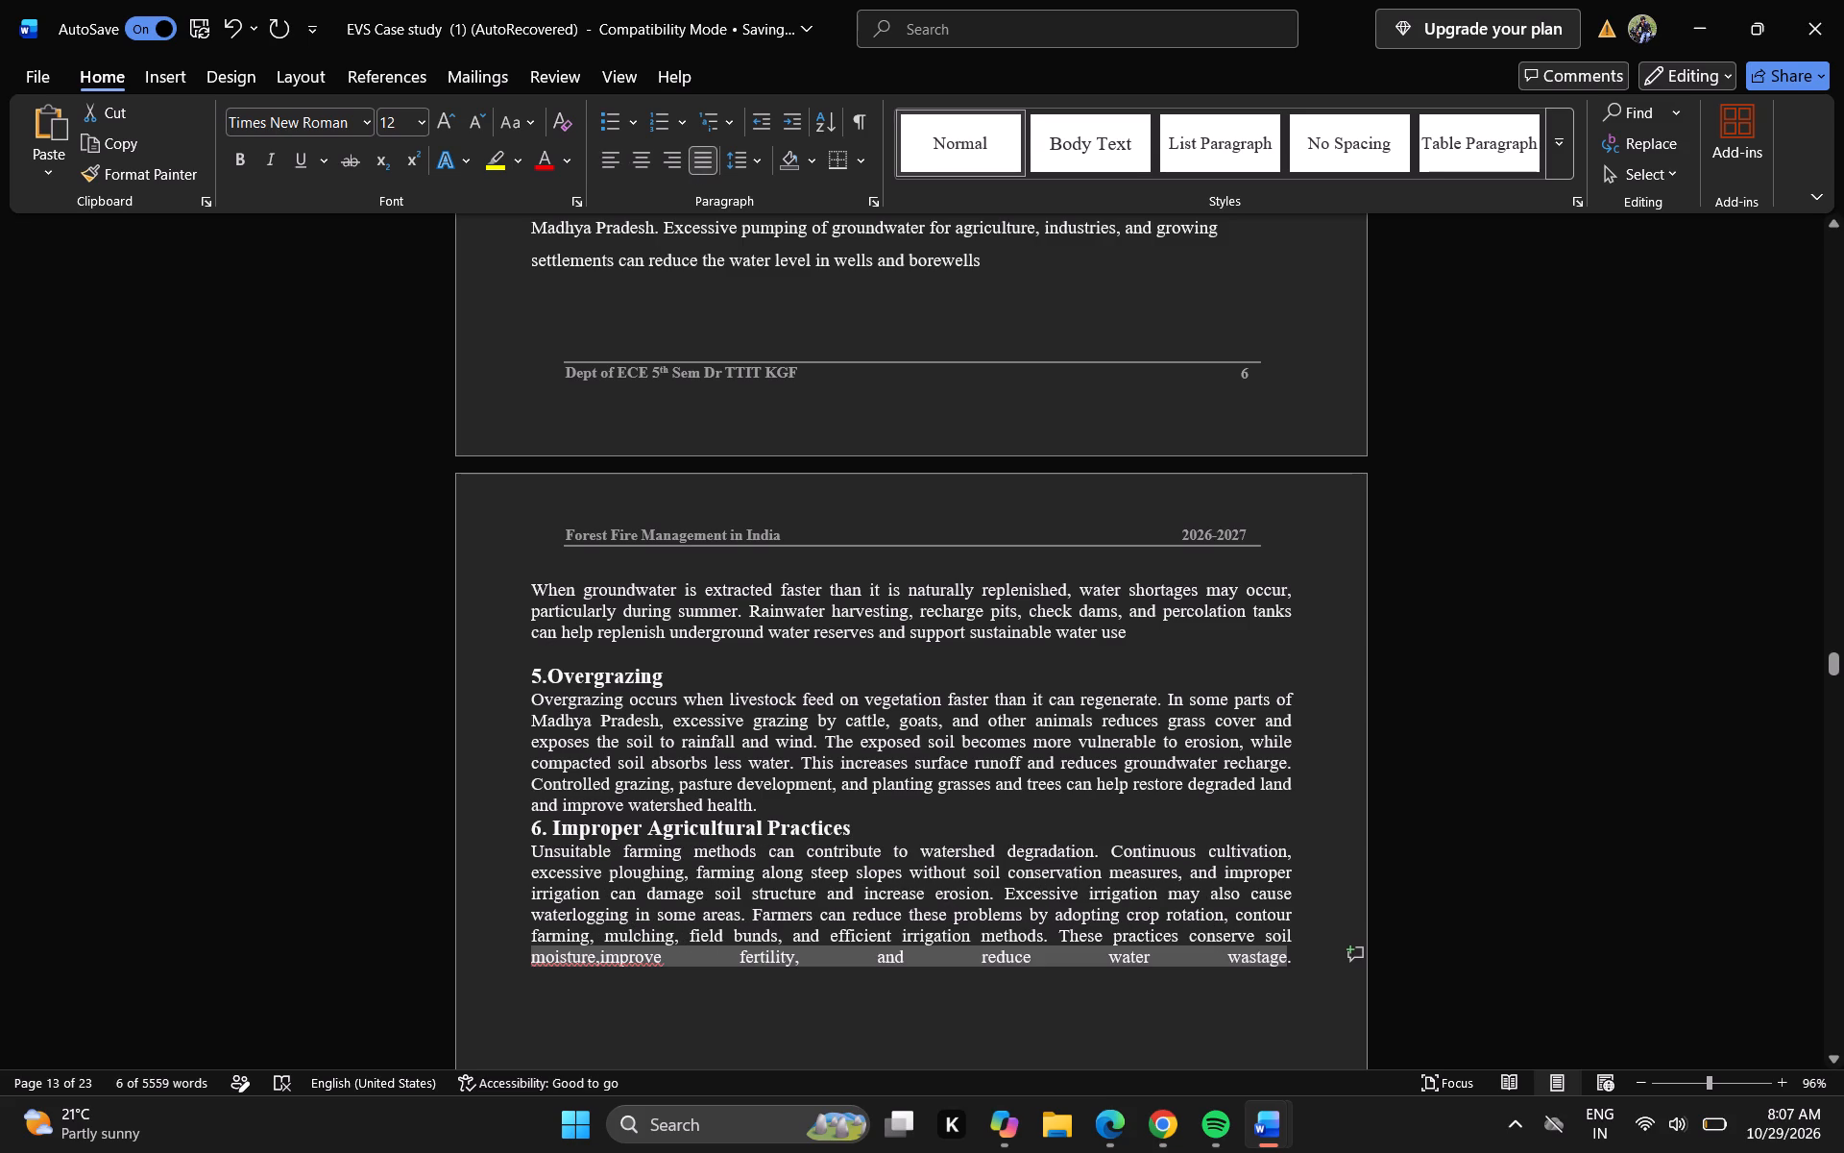
# Delete the spaces between all the words from "improve" to "wastage" in the last line of the Improper Agricultural Practices paragraph.
pyautogui.click(872, 955)
pyautogui.click(872, 955)
pyautogui.press('BackSpace')
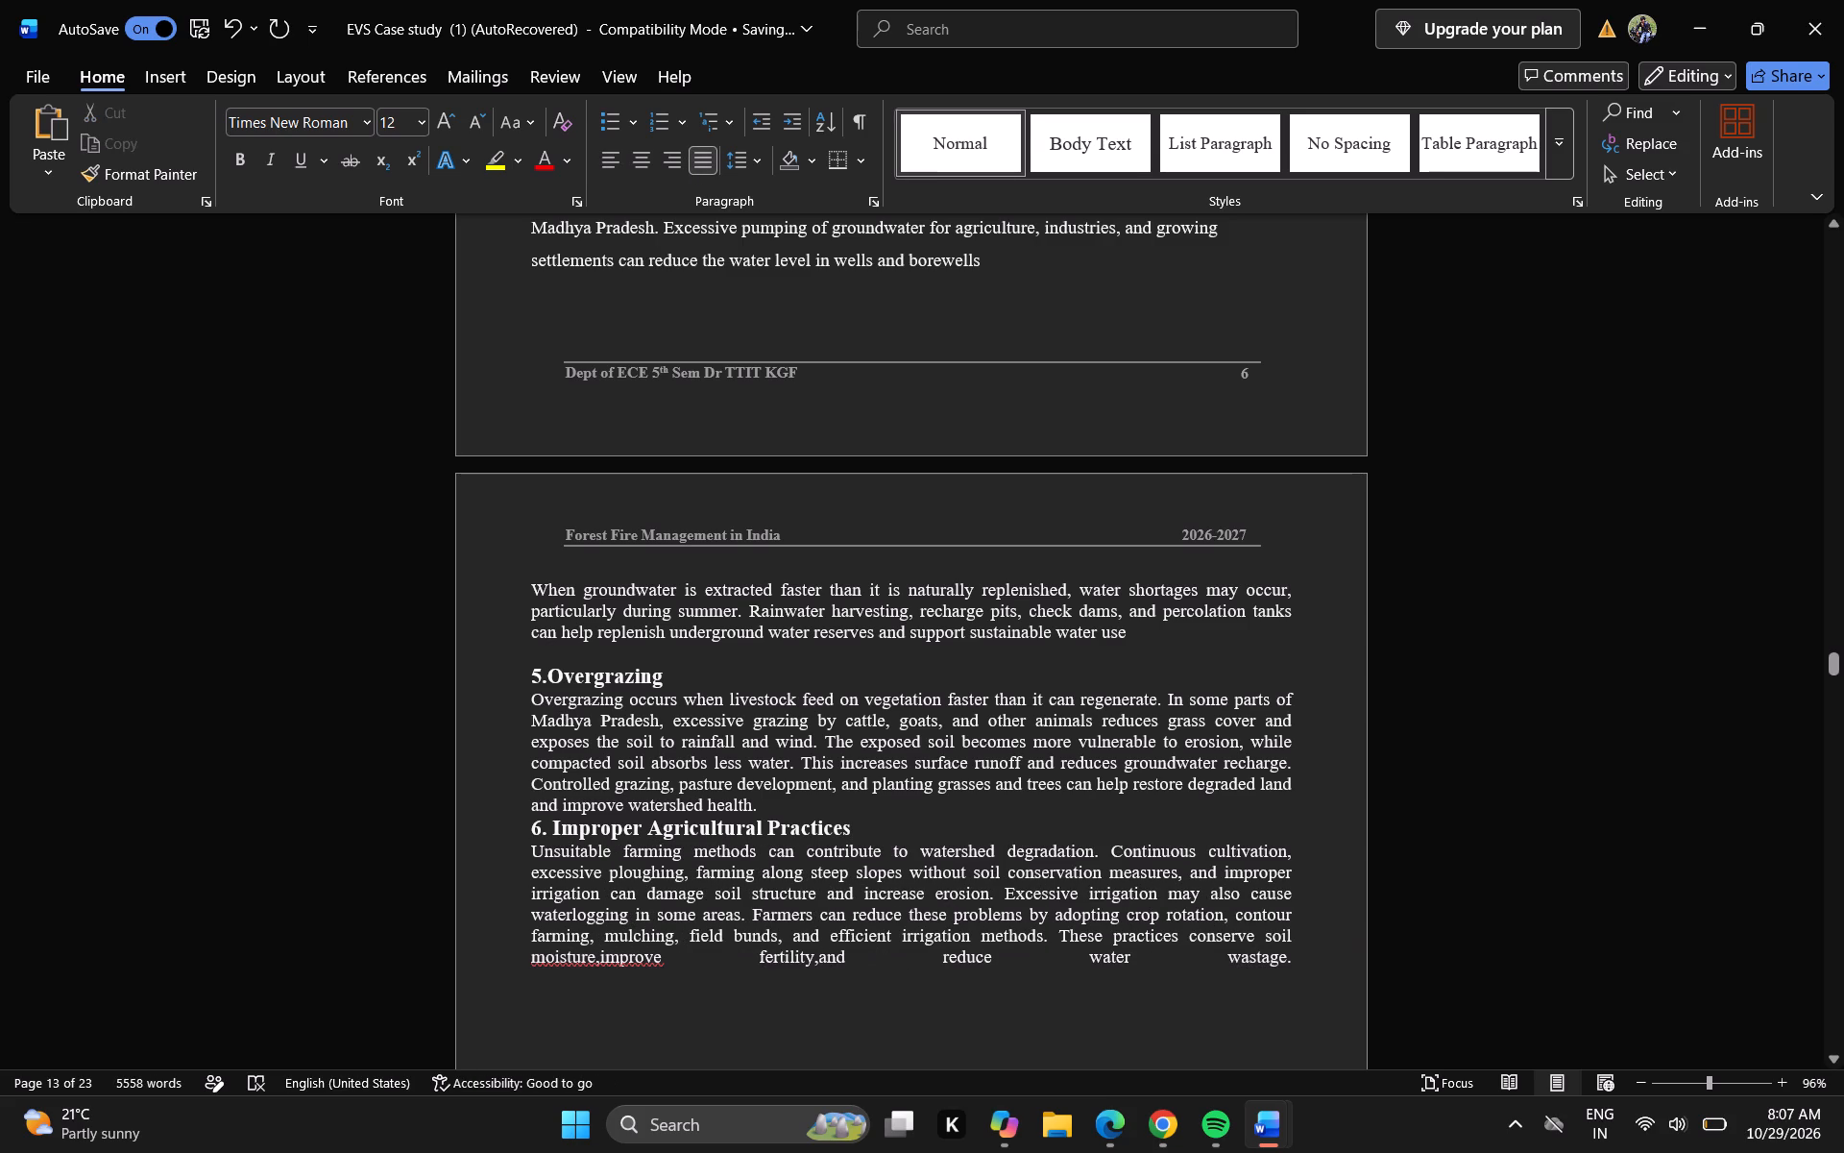
pyautogui.click(939, 959)
pyautogui.press('BackSpace')
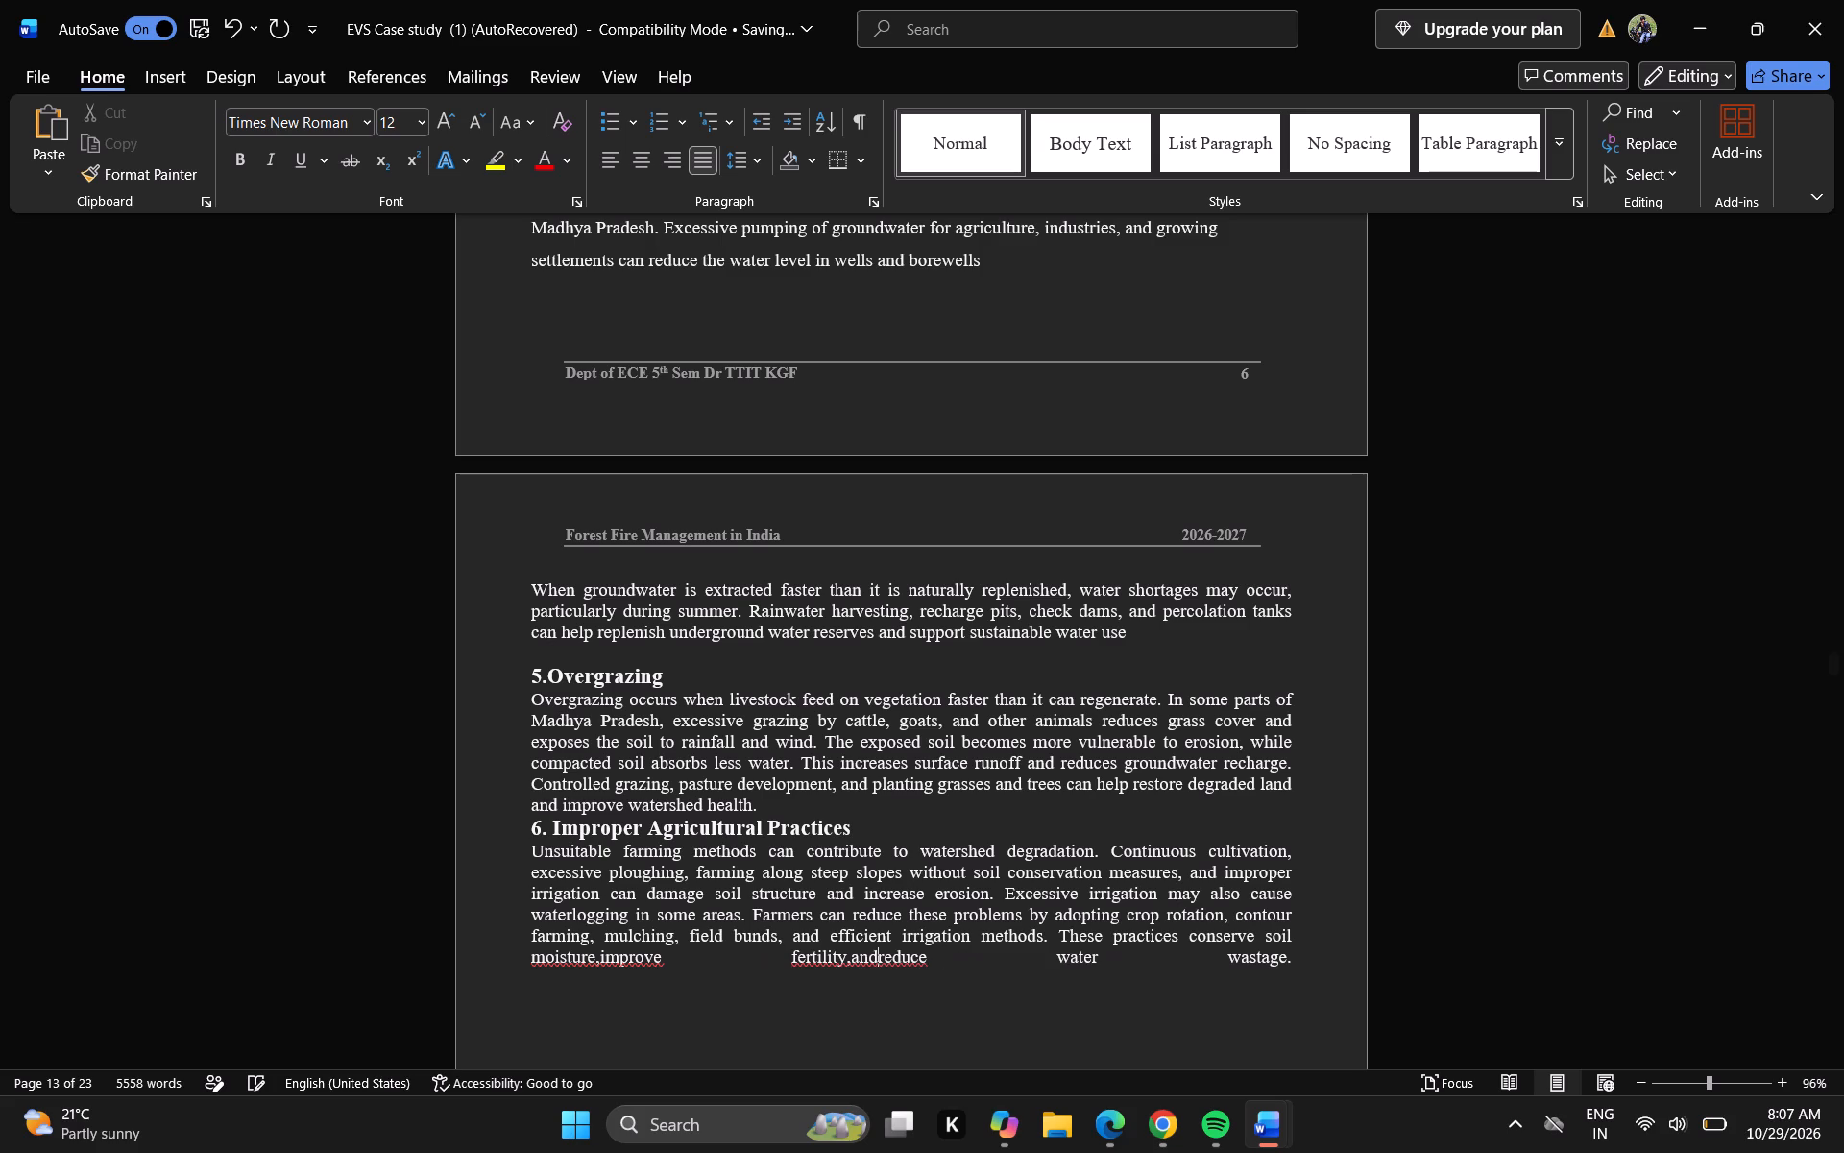
pyautogui.press('space')
pyautogui.press('BackSpace')
pyautogui.click(1053, 958)
pyautogui.press('BackSpace')
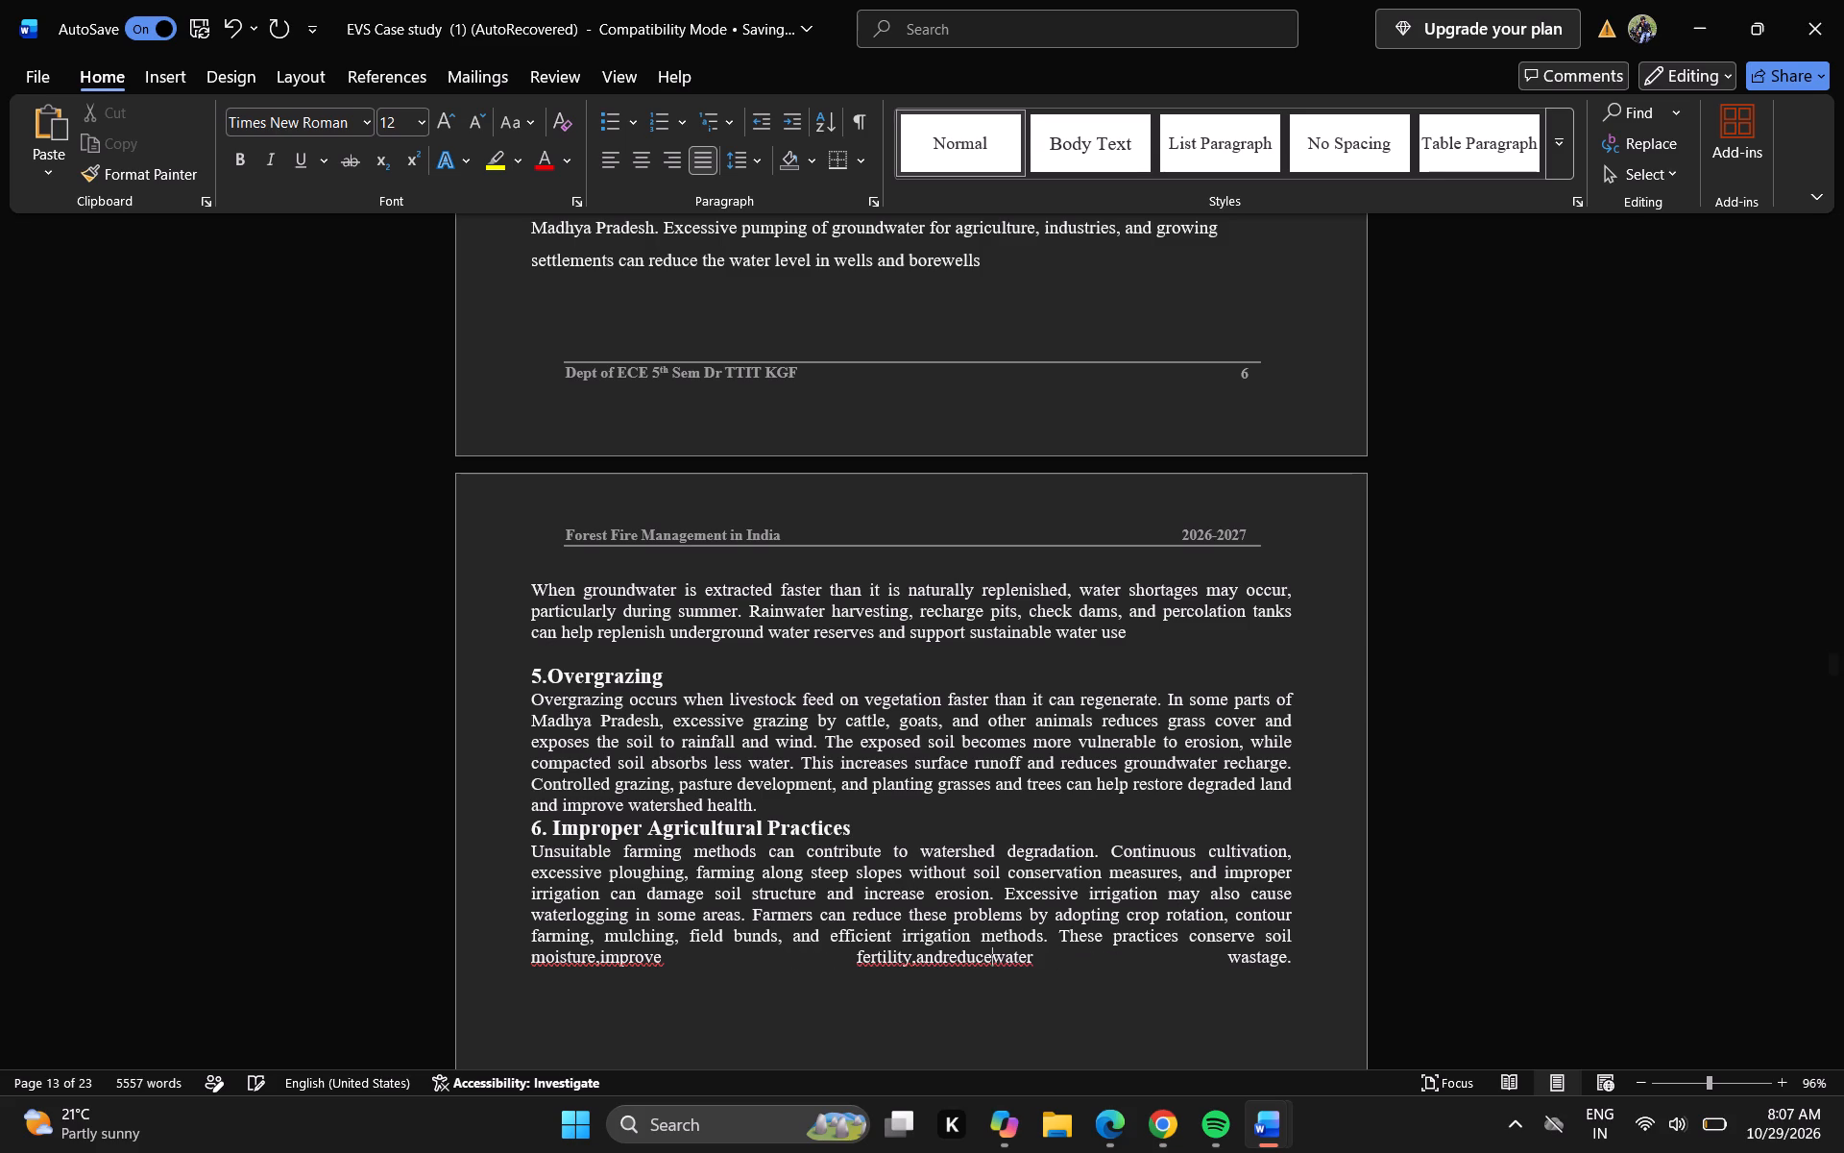
pyautogui.click(1222, 961)
pyautogui.press('BackSpace')
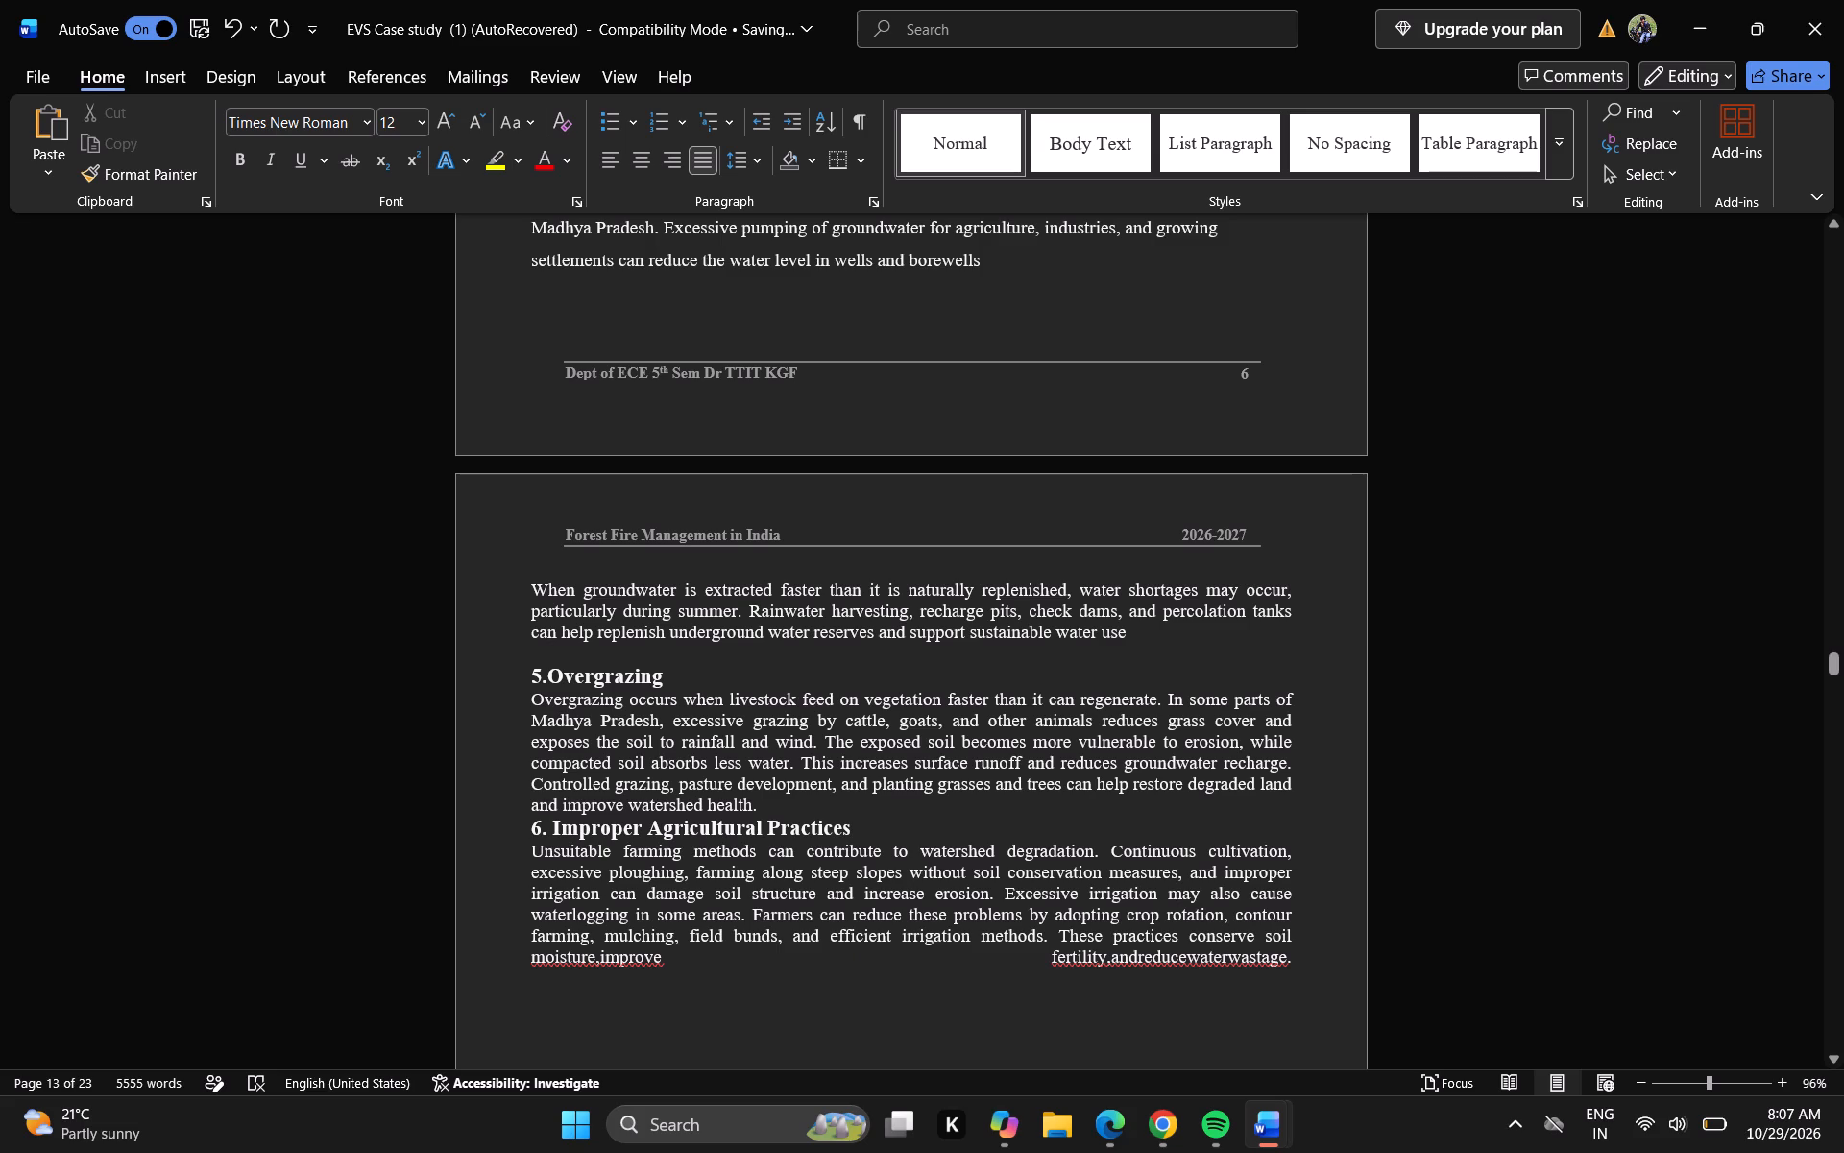
pyautogui.click(1043, 961)
pyautogui.press('BackSpace')
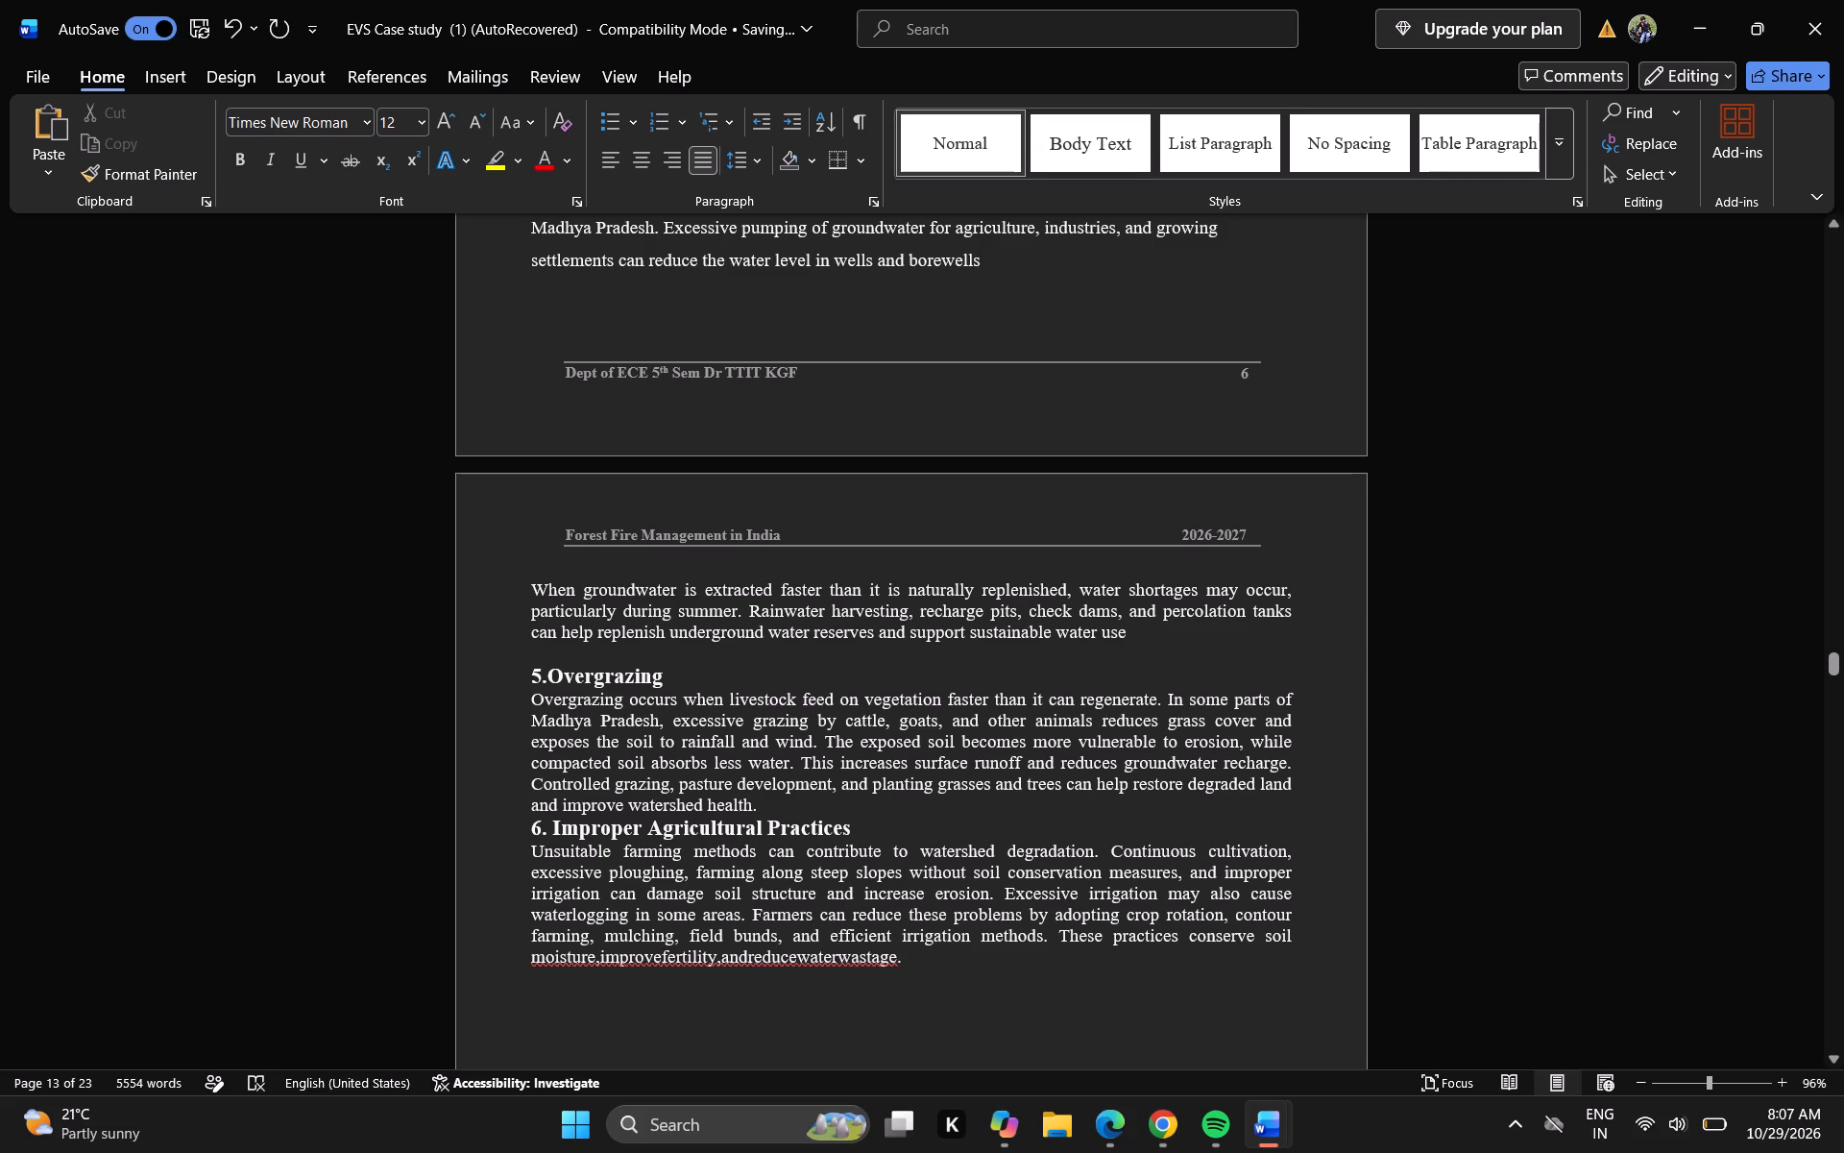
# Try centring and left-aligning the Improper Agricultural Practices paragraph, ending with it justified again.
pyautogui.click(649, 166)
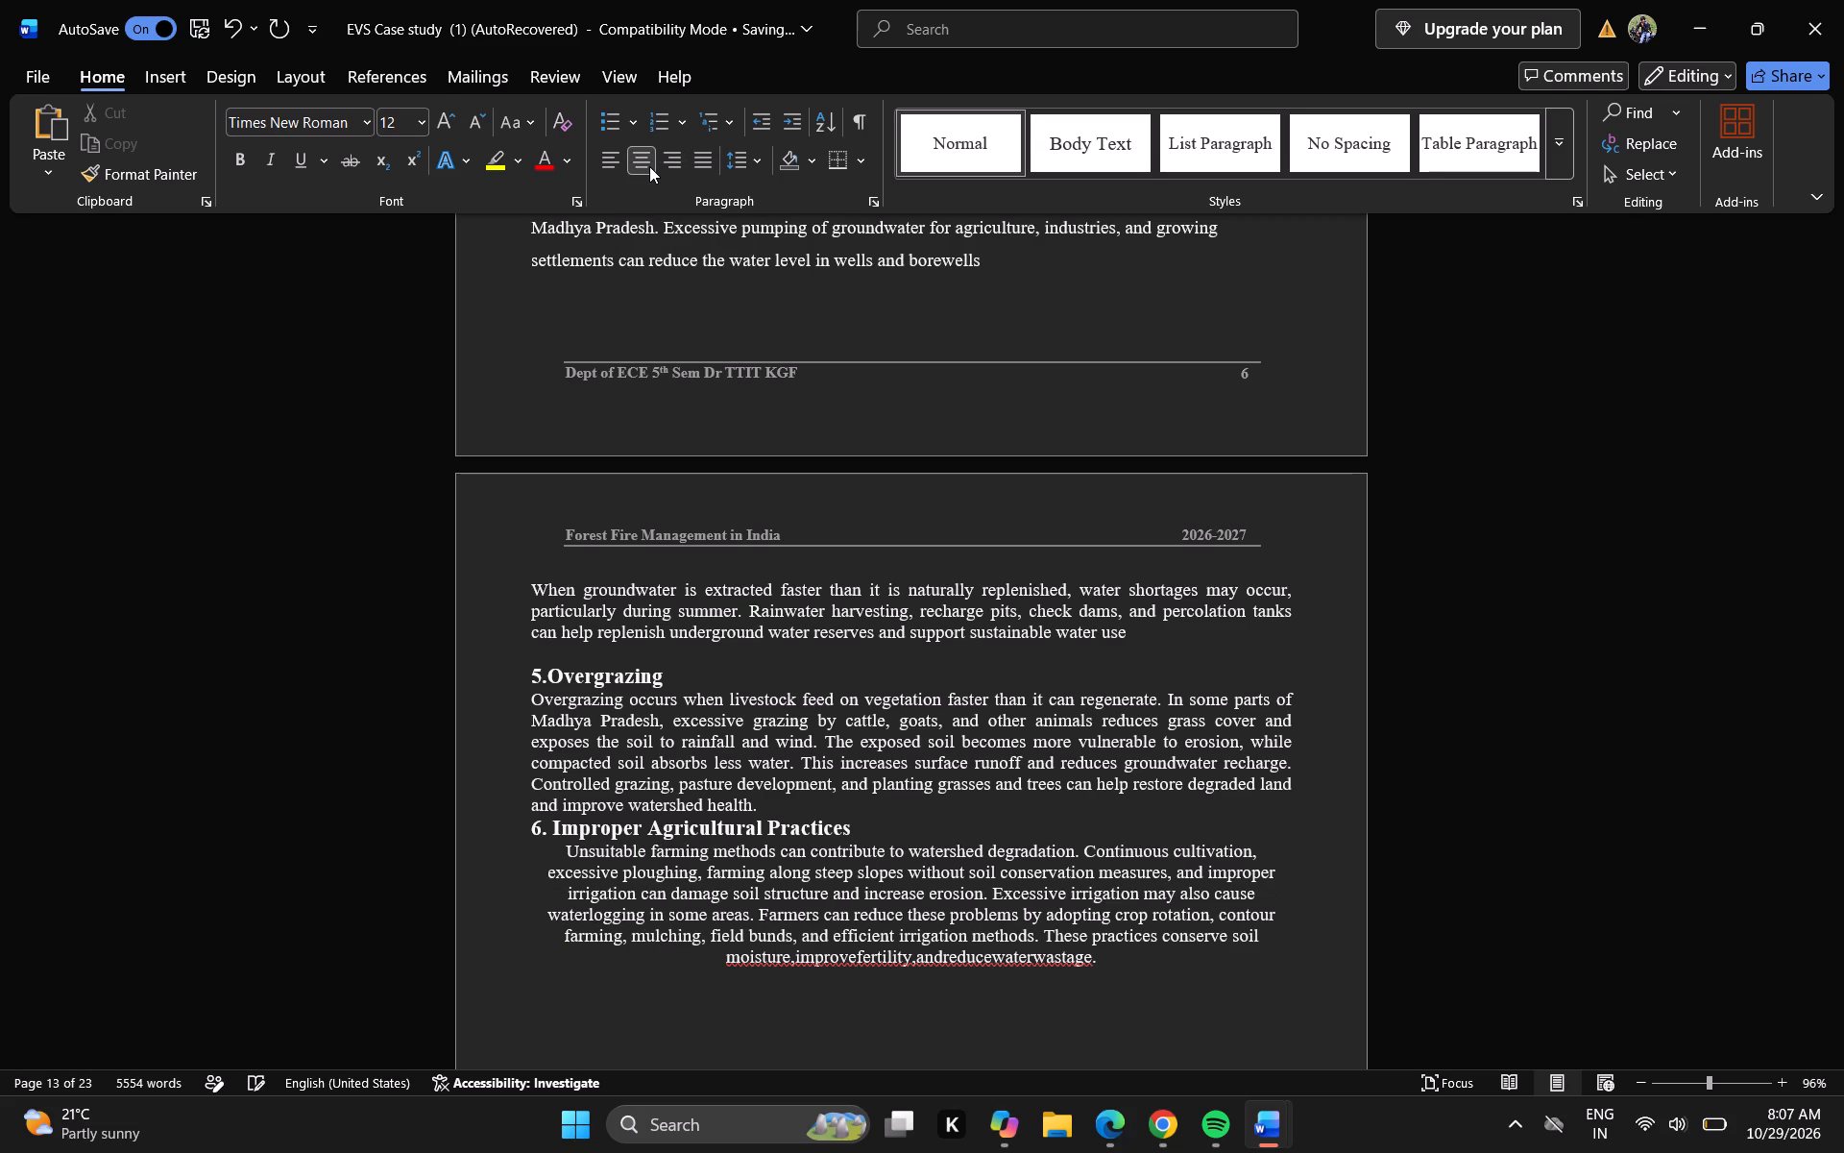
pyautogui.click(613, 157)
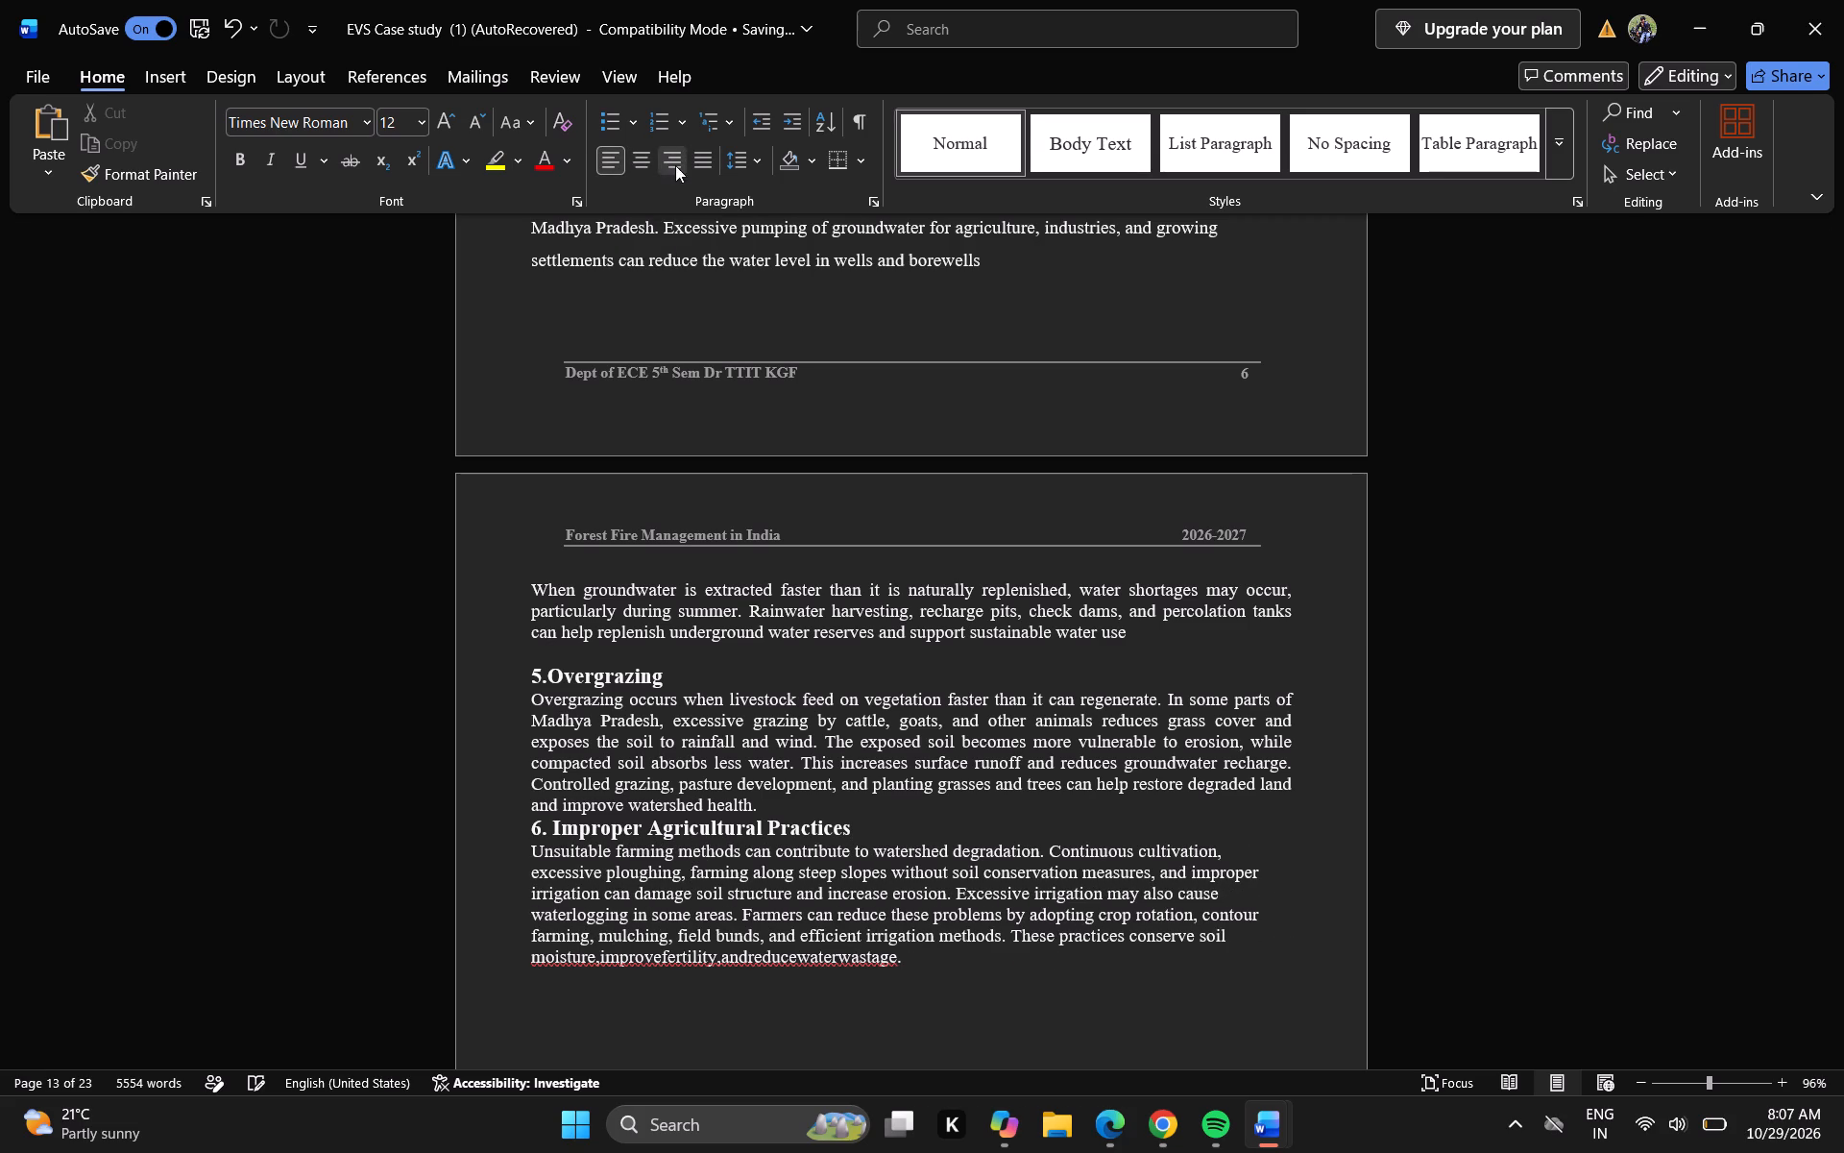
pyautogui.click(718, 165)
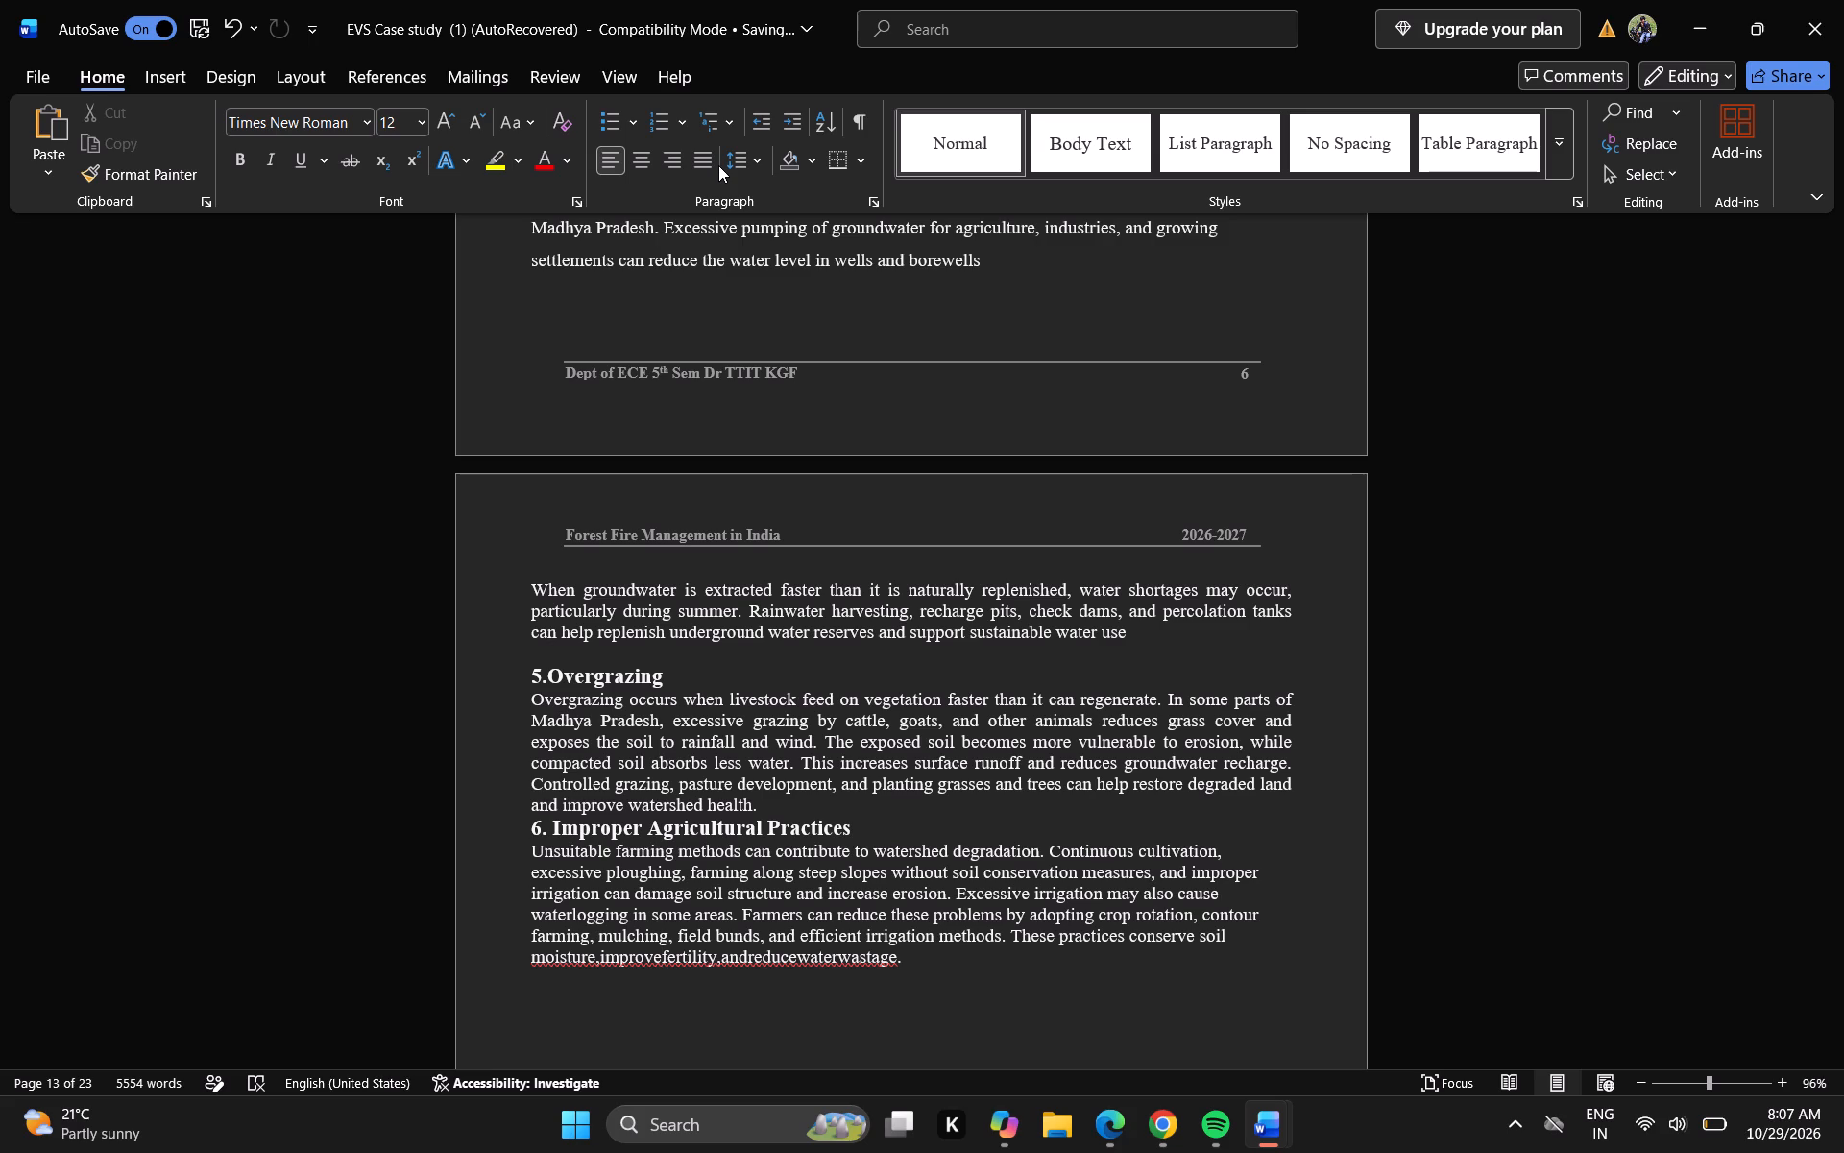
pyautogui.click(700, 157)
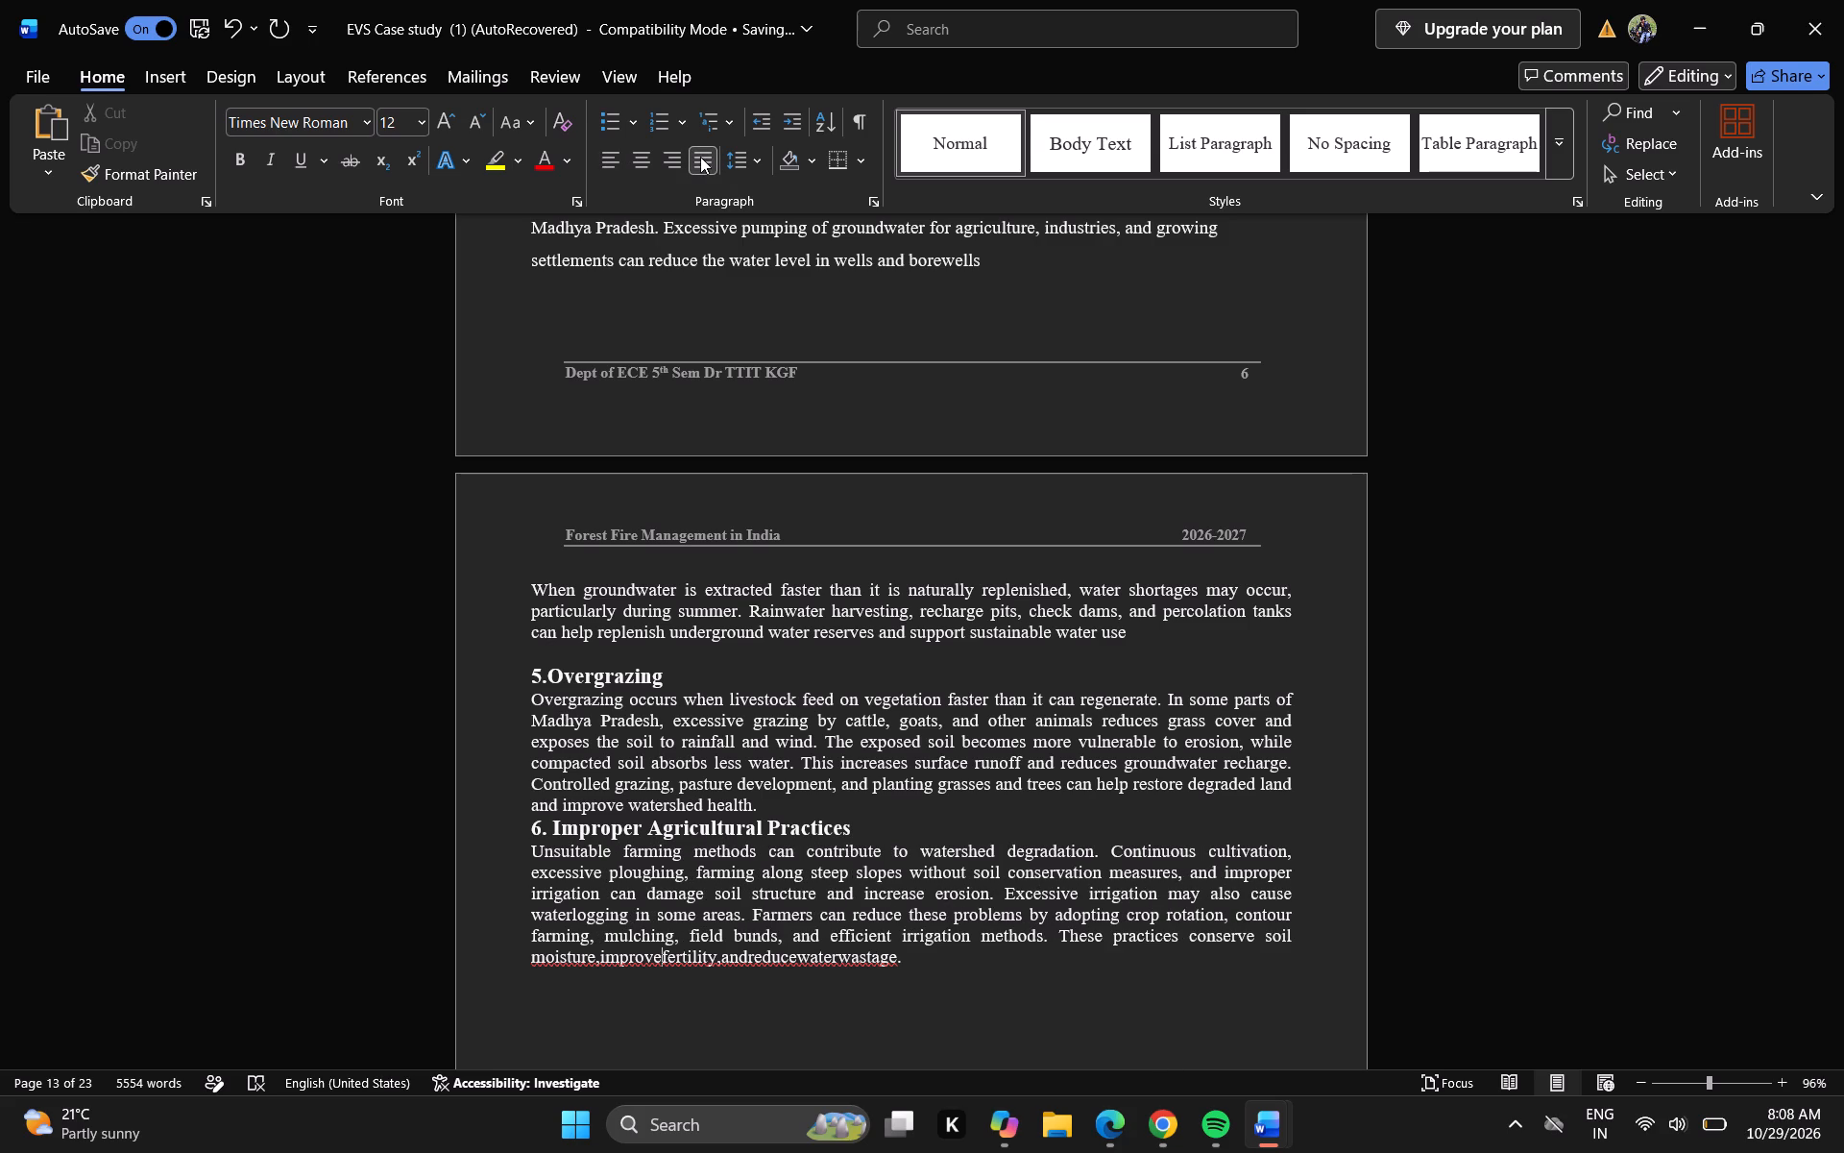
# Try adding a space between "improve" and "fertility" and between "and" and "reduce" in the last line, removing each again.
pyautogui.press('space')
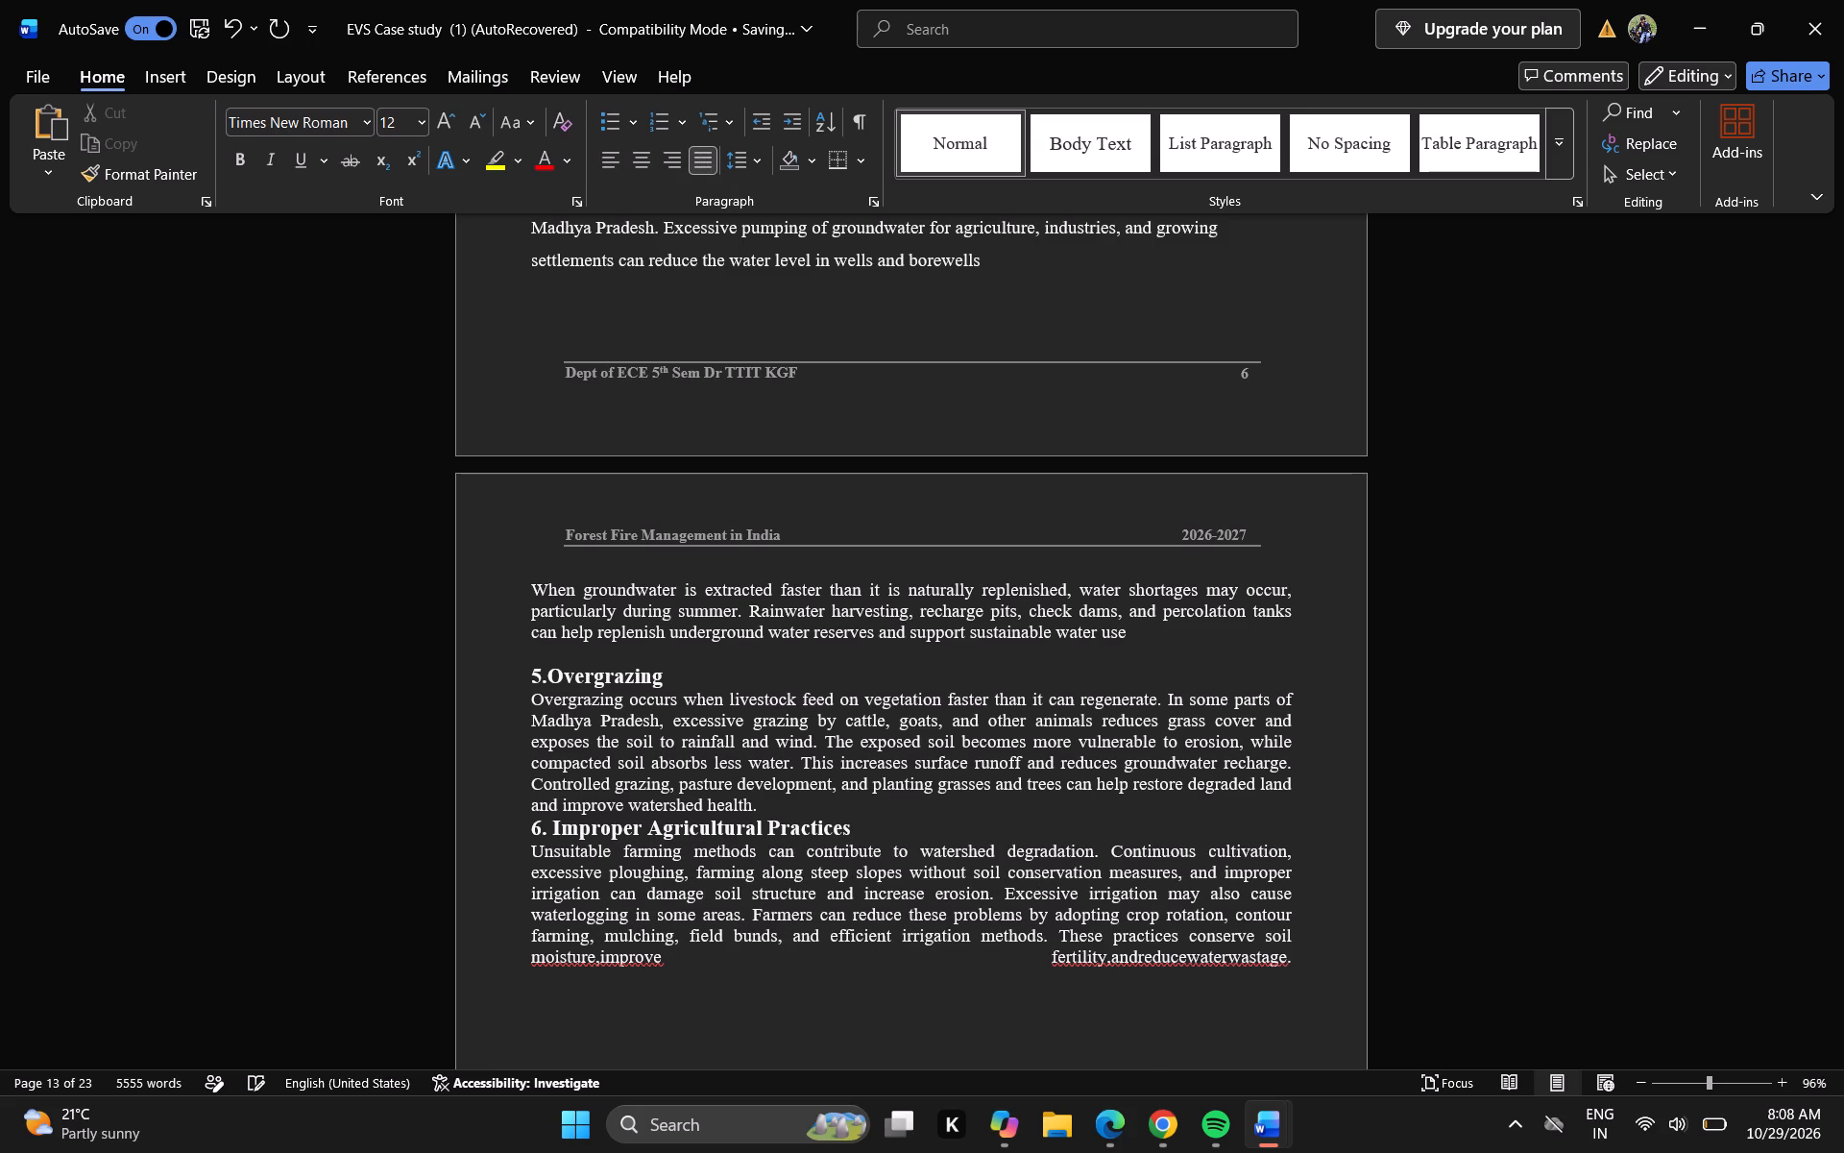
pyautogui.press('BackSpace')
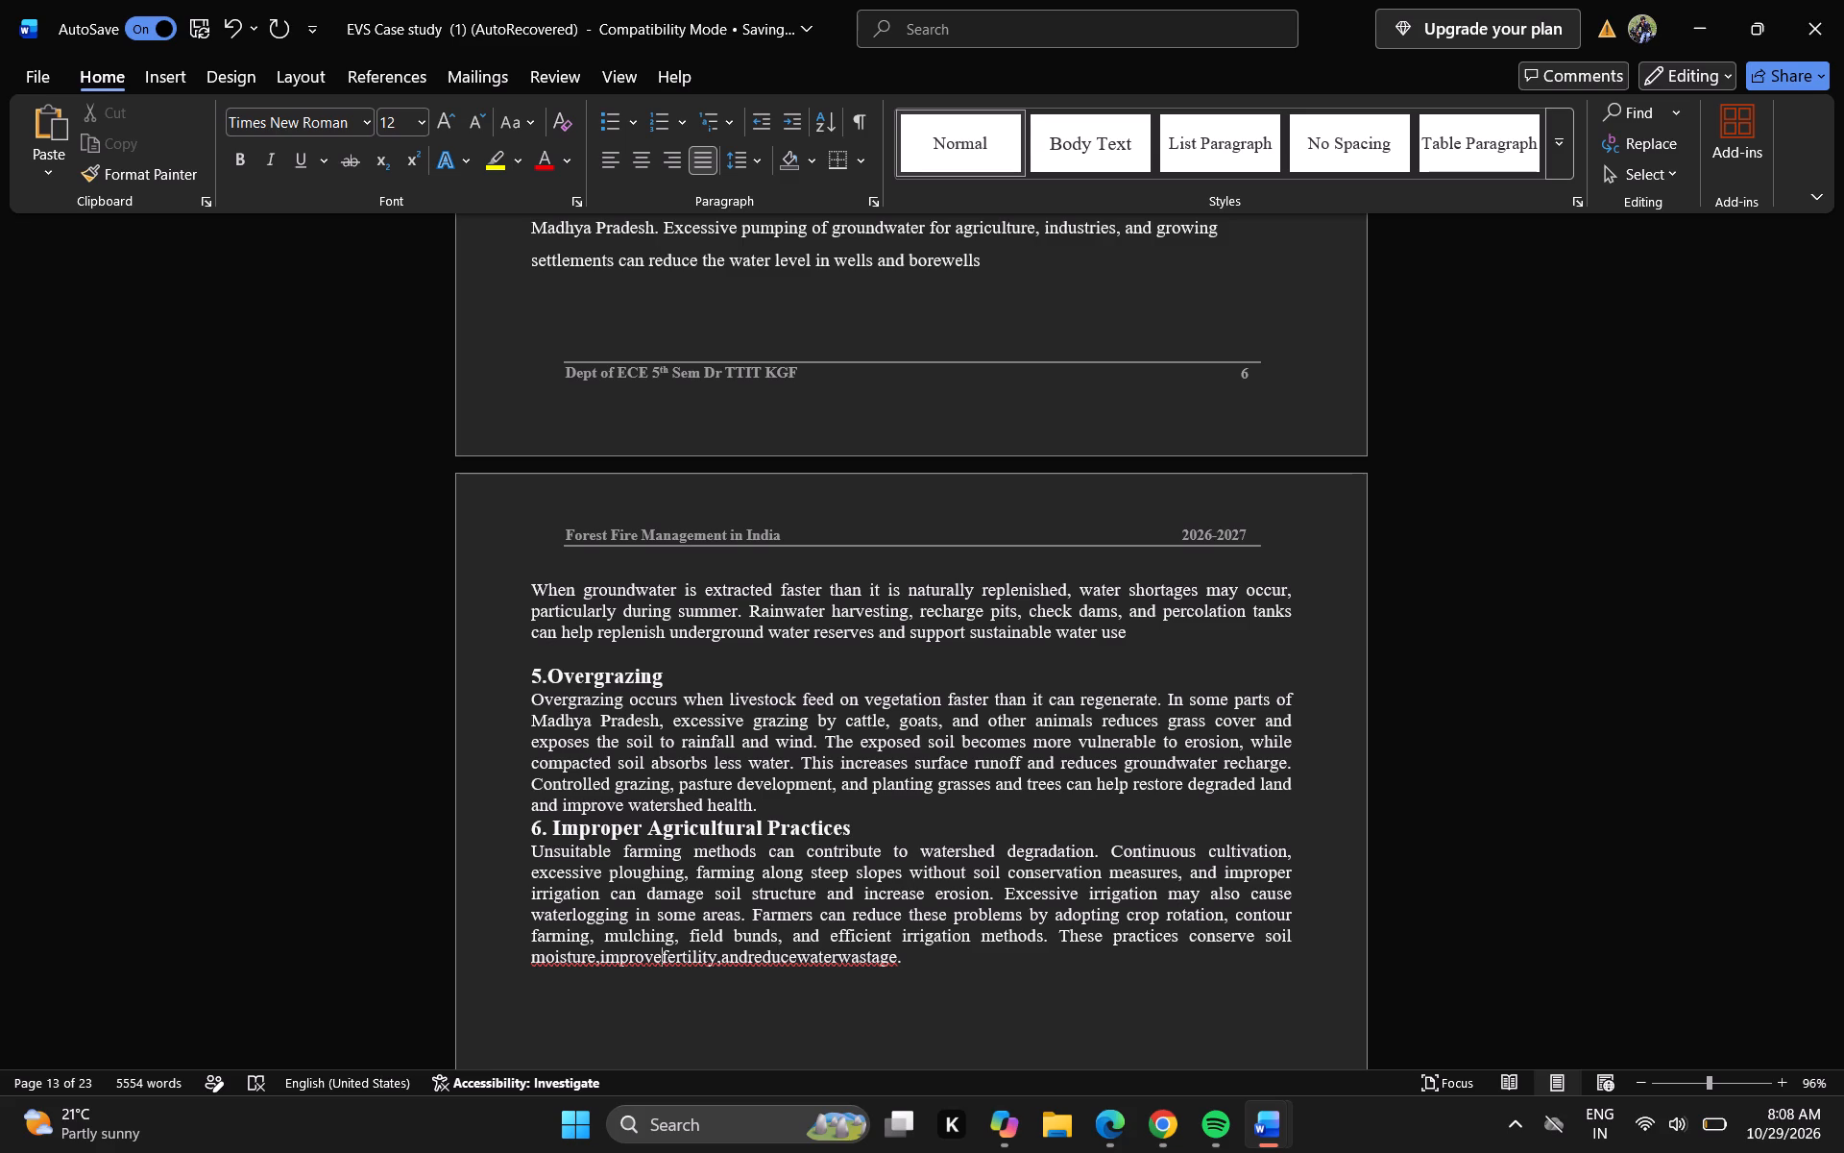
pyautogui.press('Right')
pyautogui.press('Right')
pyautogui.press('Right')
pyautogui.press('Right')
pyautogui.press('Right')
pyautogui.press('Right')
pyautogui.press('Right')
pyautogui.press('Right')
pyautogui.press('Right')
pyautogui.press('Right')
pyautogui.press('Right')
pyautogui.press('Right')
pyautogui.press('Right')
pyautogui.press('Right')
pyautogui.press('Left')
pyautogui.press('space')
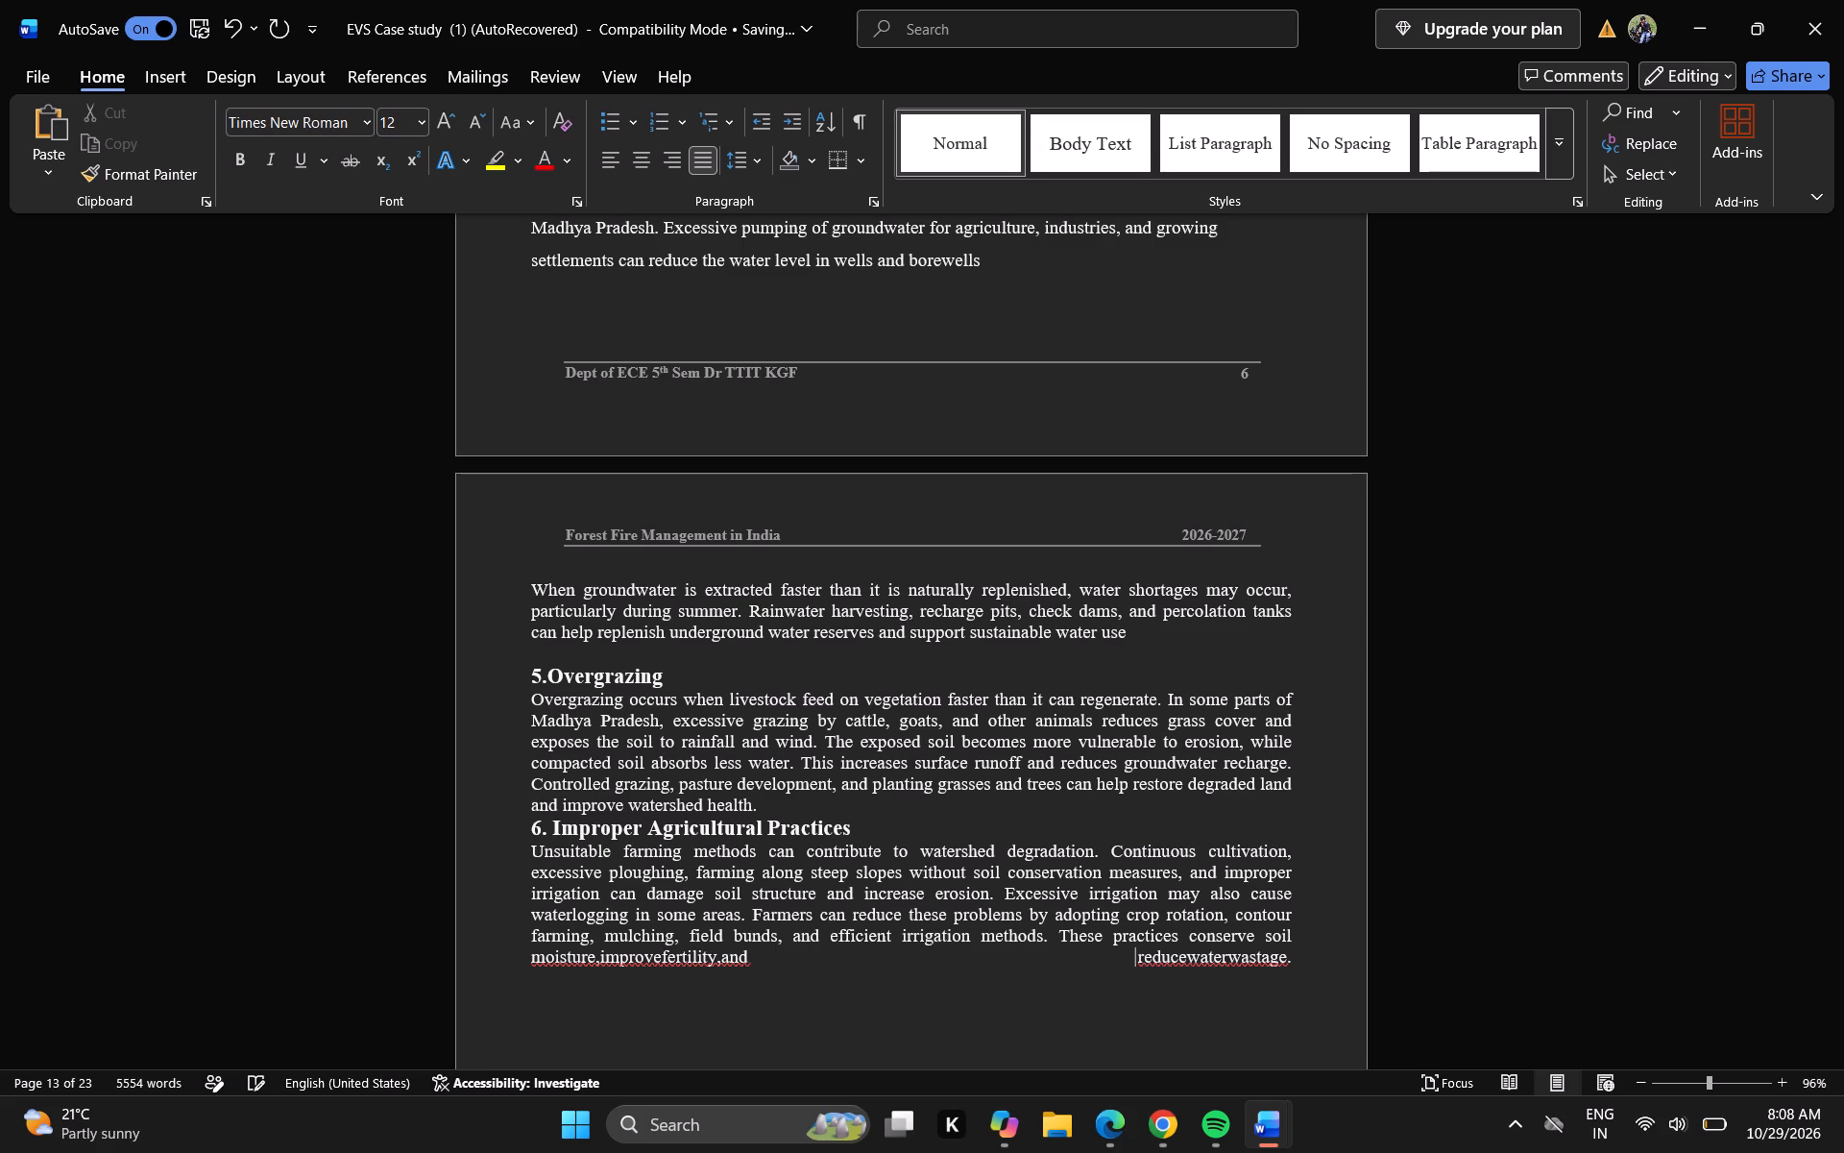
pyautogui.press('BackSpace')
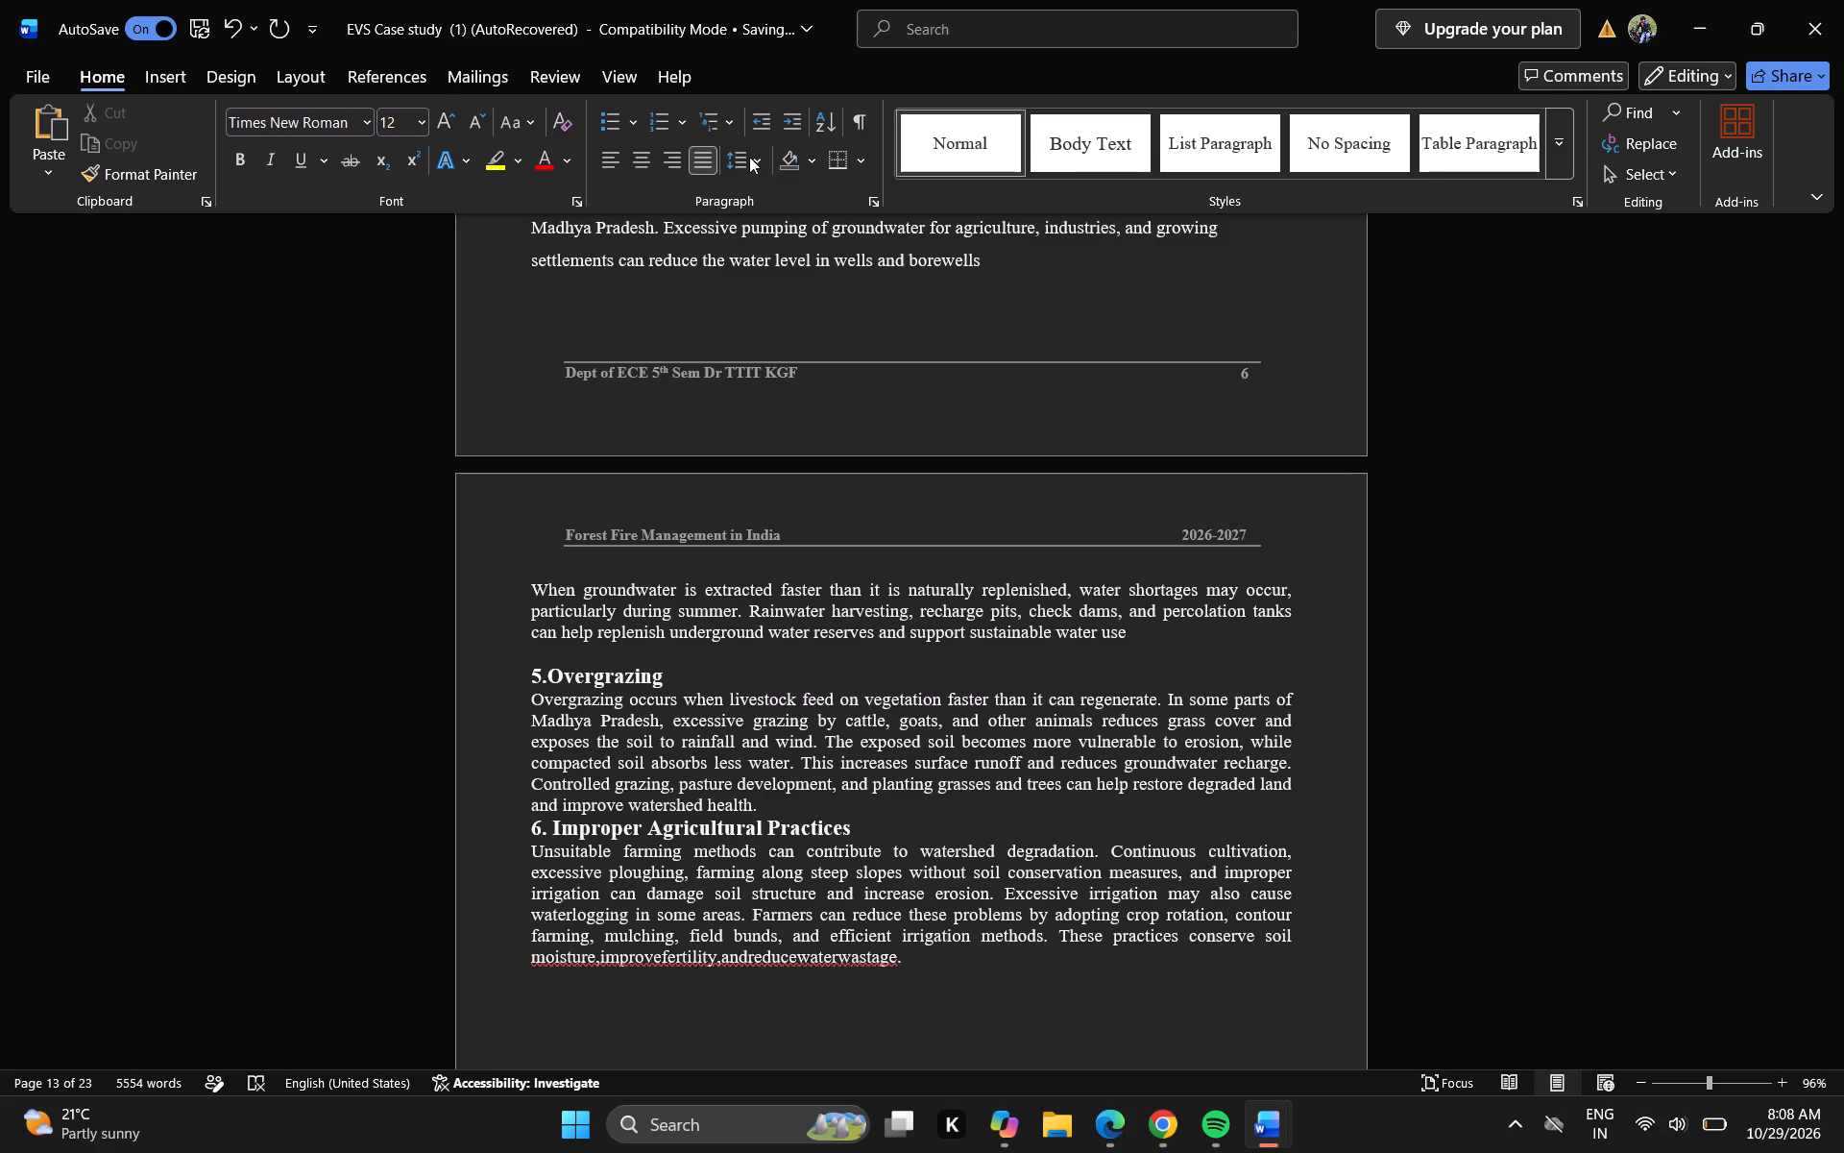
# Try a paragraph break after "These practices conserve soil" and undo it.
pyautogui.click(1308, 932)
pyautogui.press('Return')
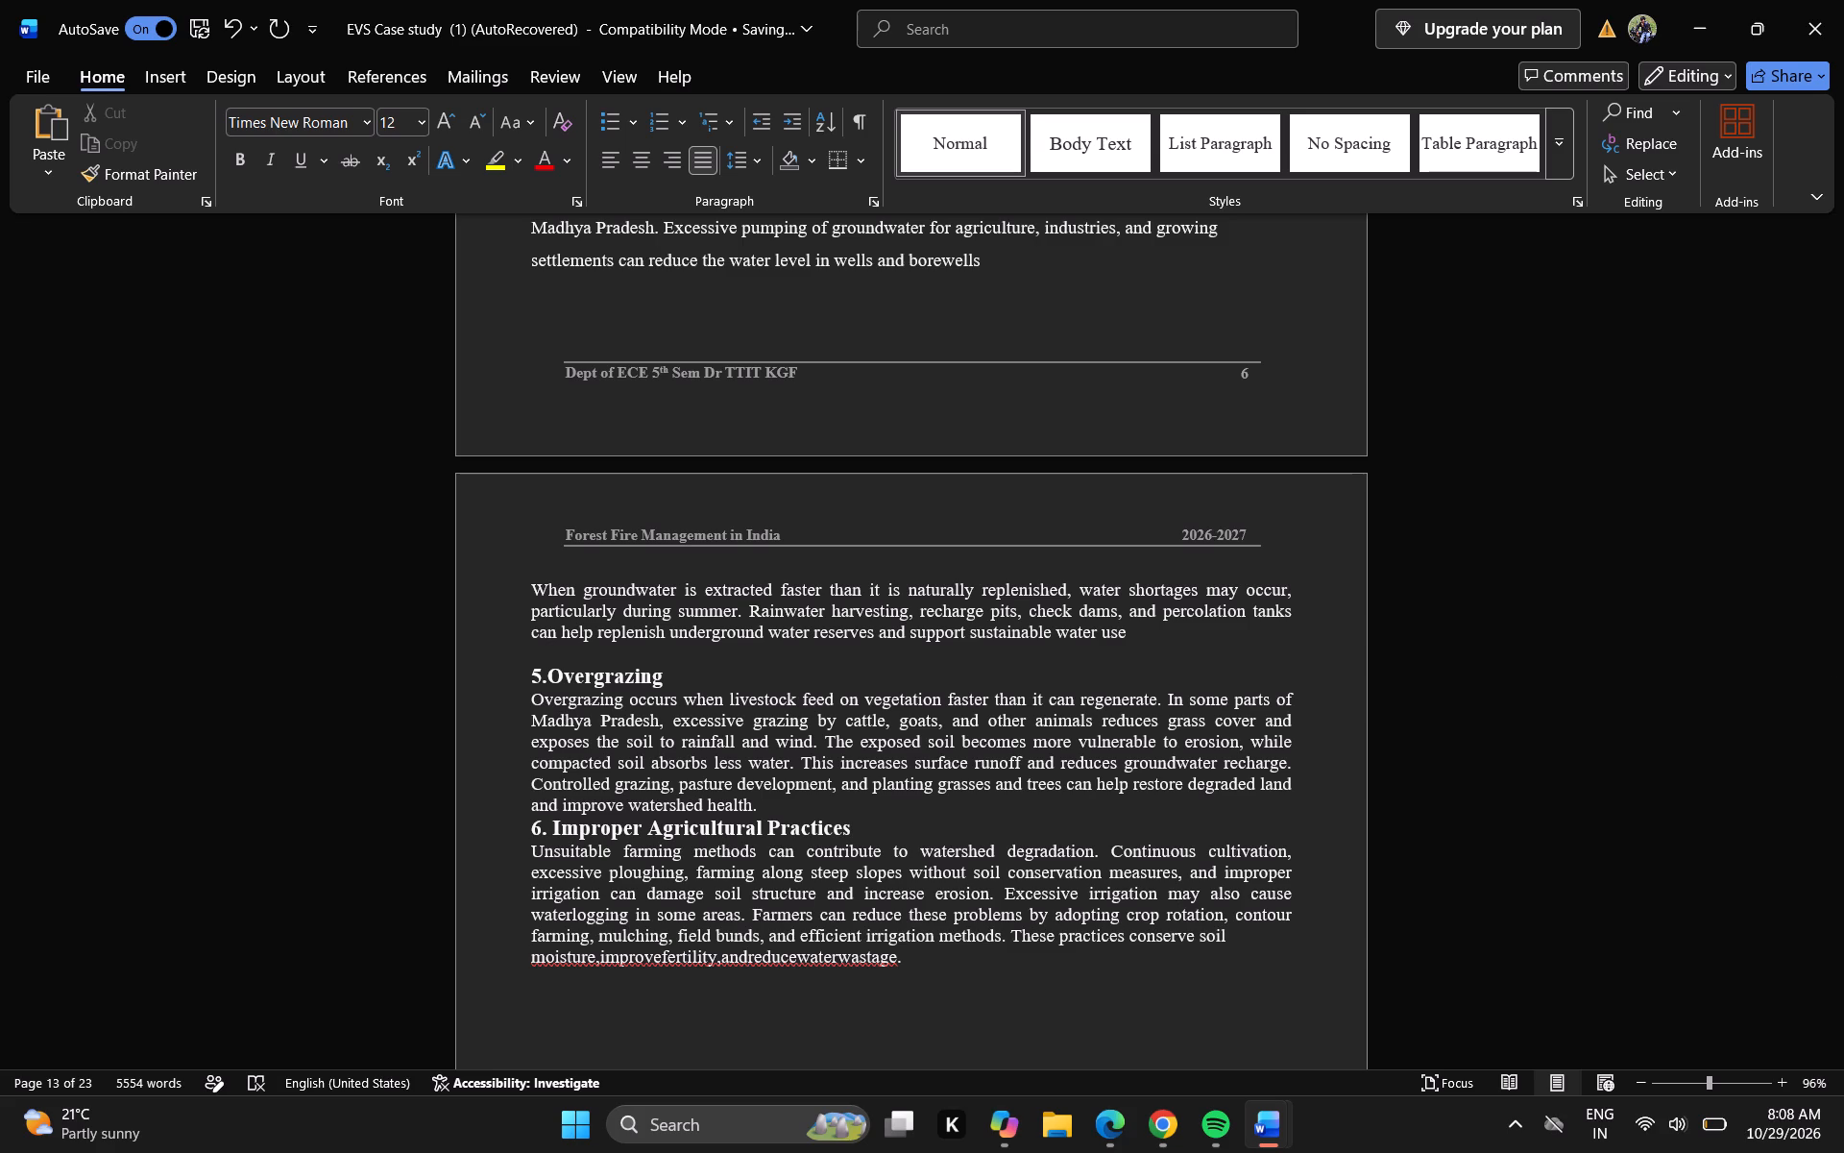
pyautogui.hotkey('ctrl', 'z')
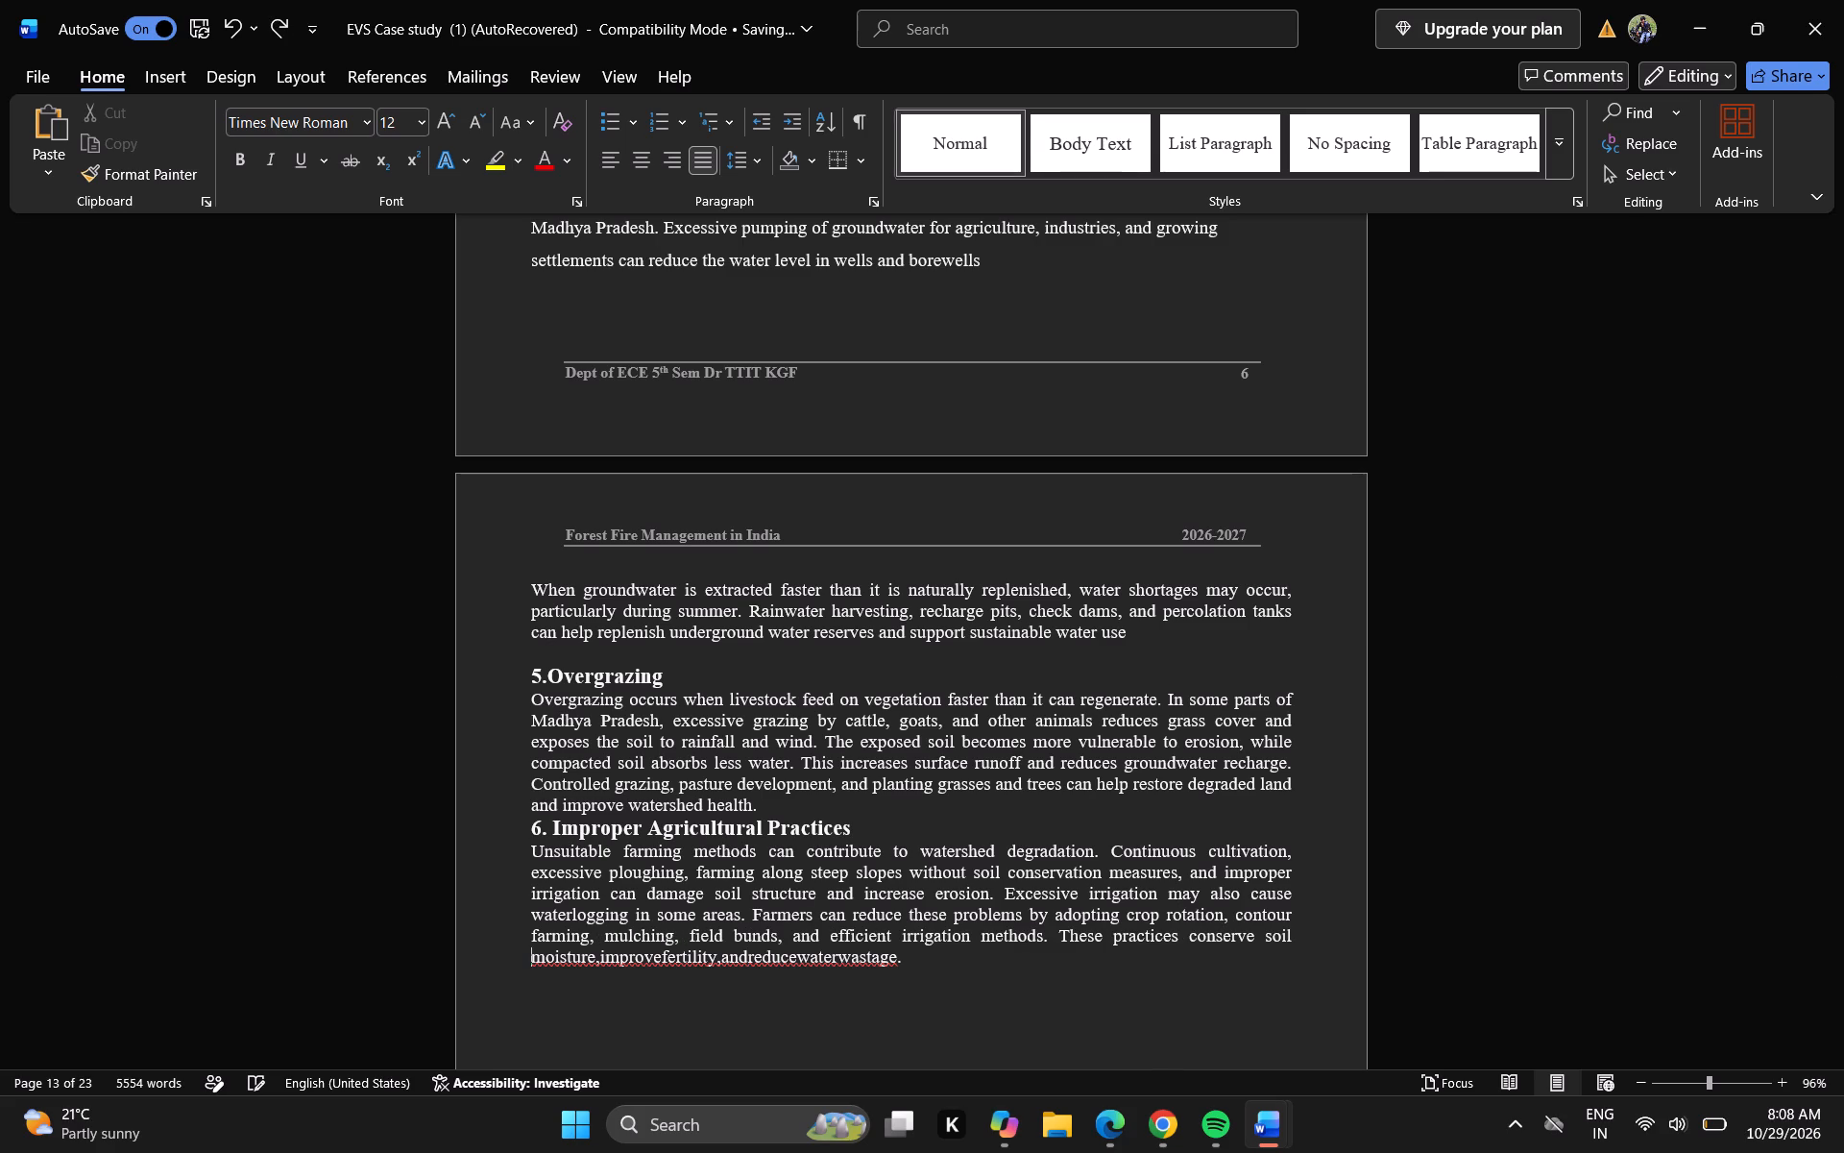
# Add three spaces after "conserve soil" ahead of the last line.
pyautogui.press('space')
pyautogui.press('space')
pyautogui.press('space')
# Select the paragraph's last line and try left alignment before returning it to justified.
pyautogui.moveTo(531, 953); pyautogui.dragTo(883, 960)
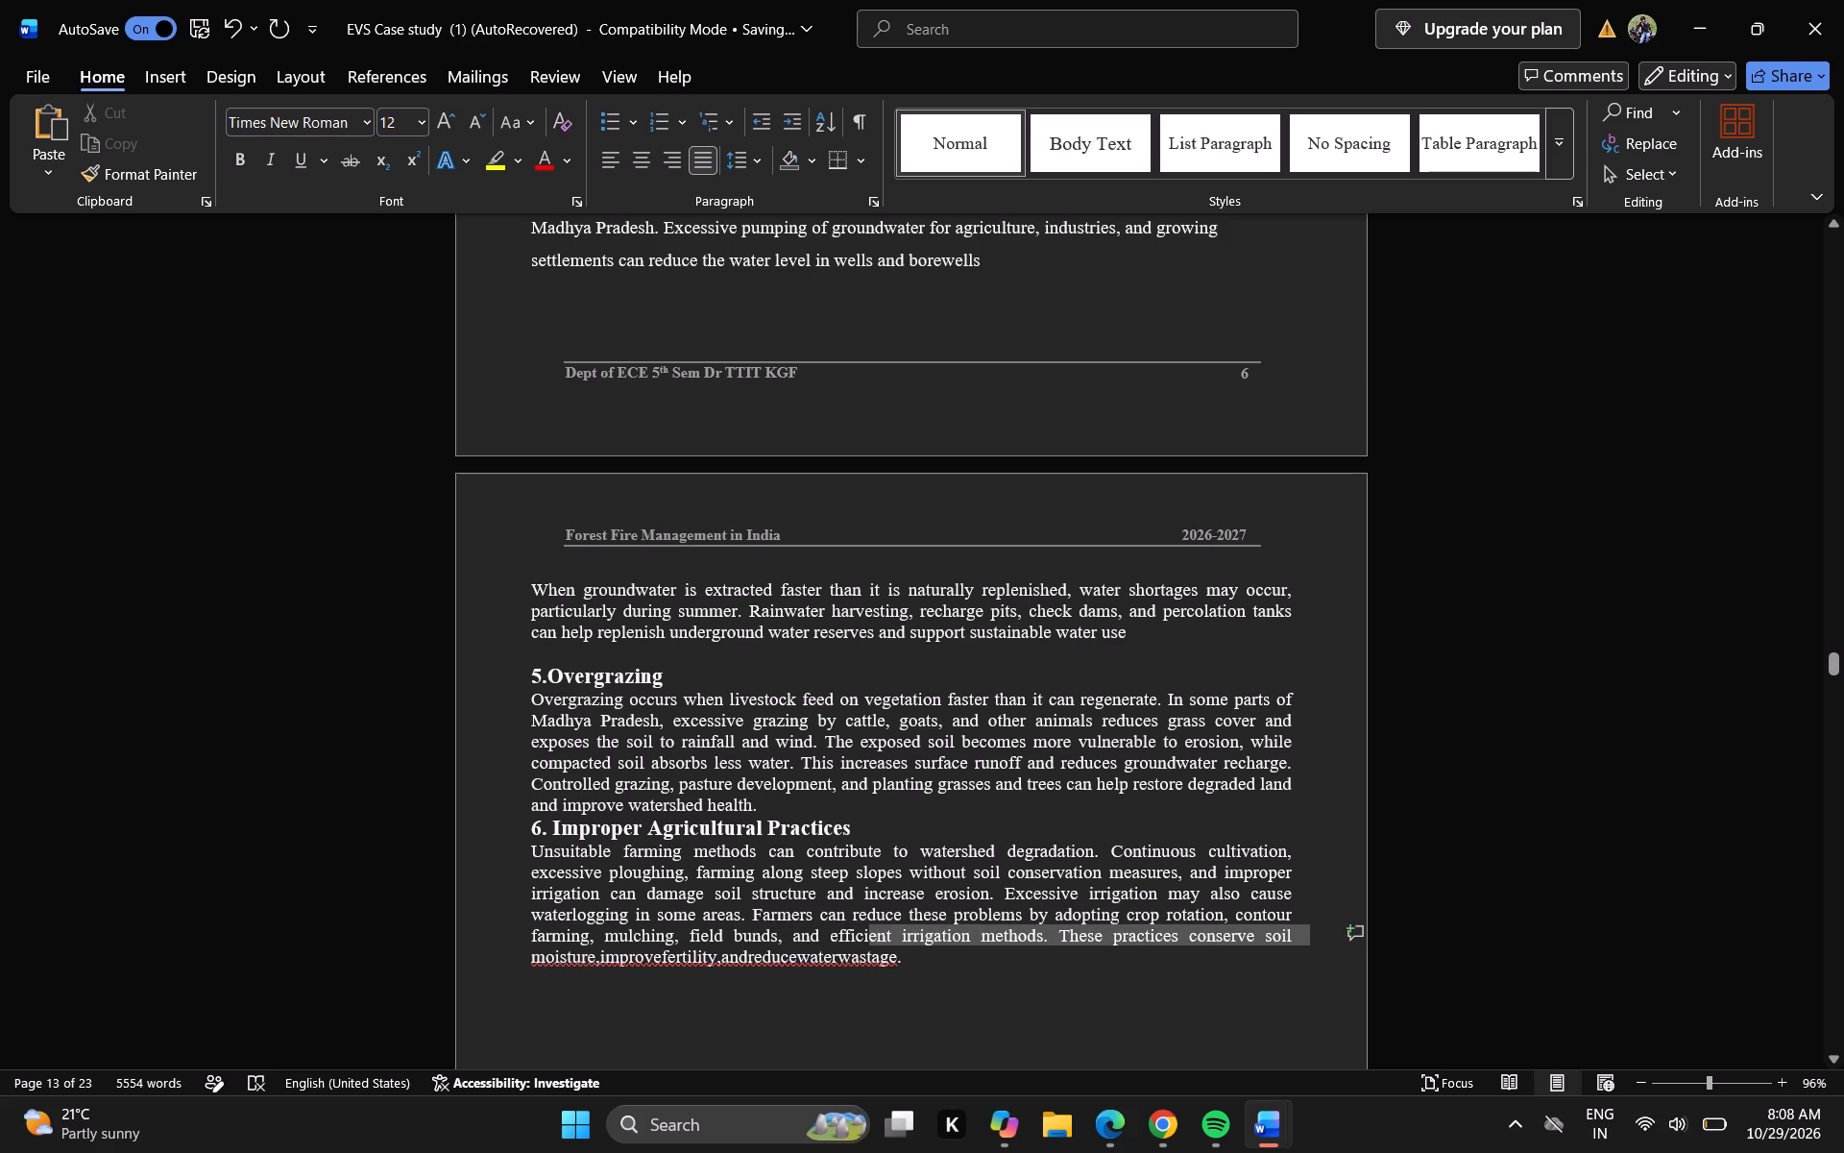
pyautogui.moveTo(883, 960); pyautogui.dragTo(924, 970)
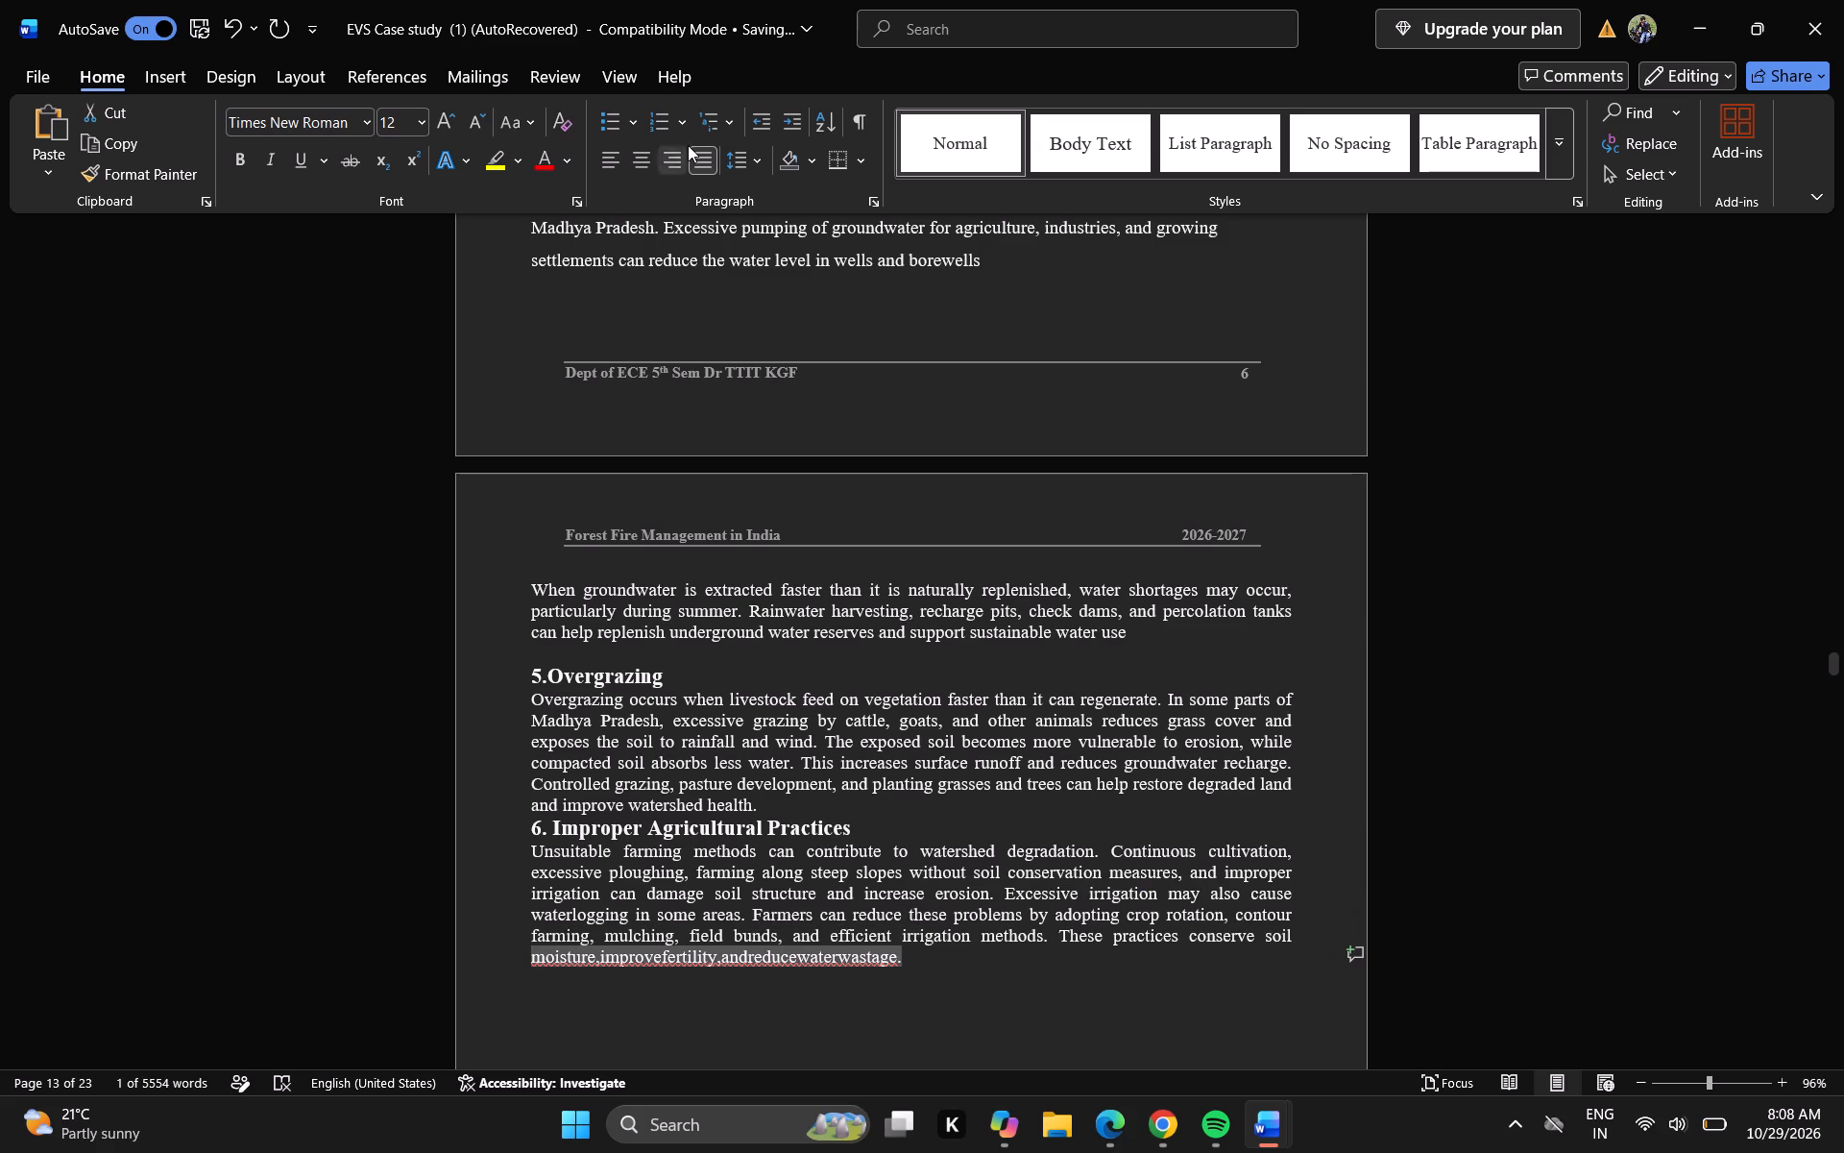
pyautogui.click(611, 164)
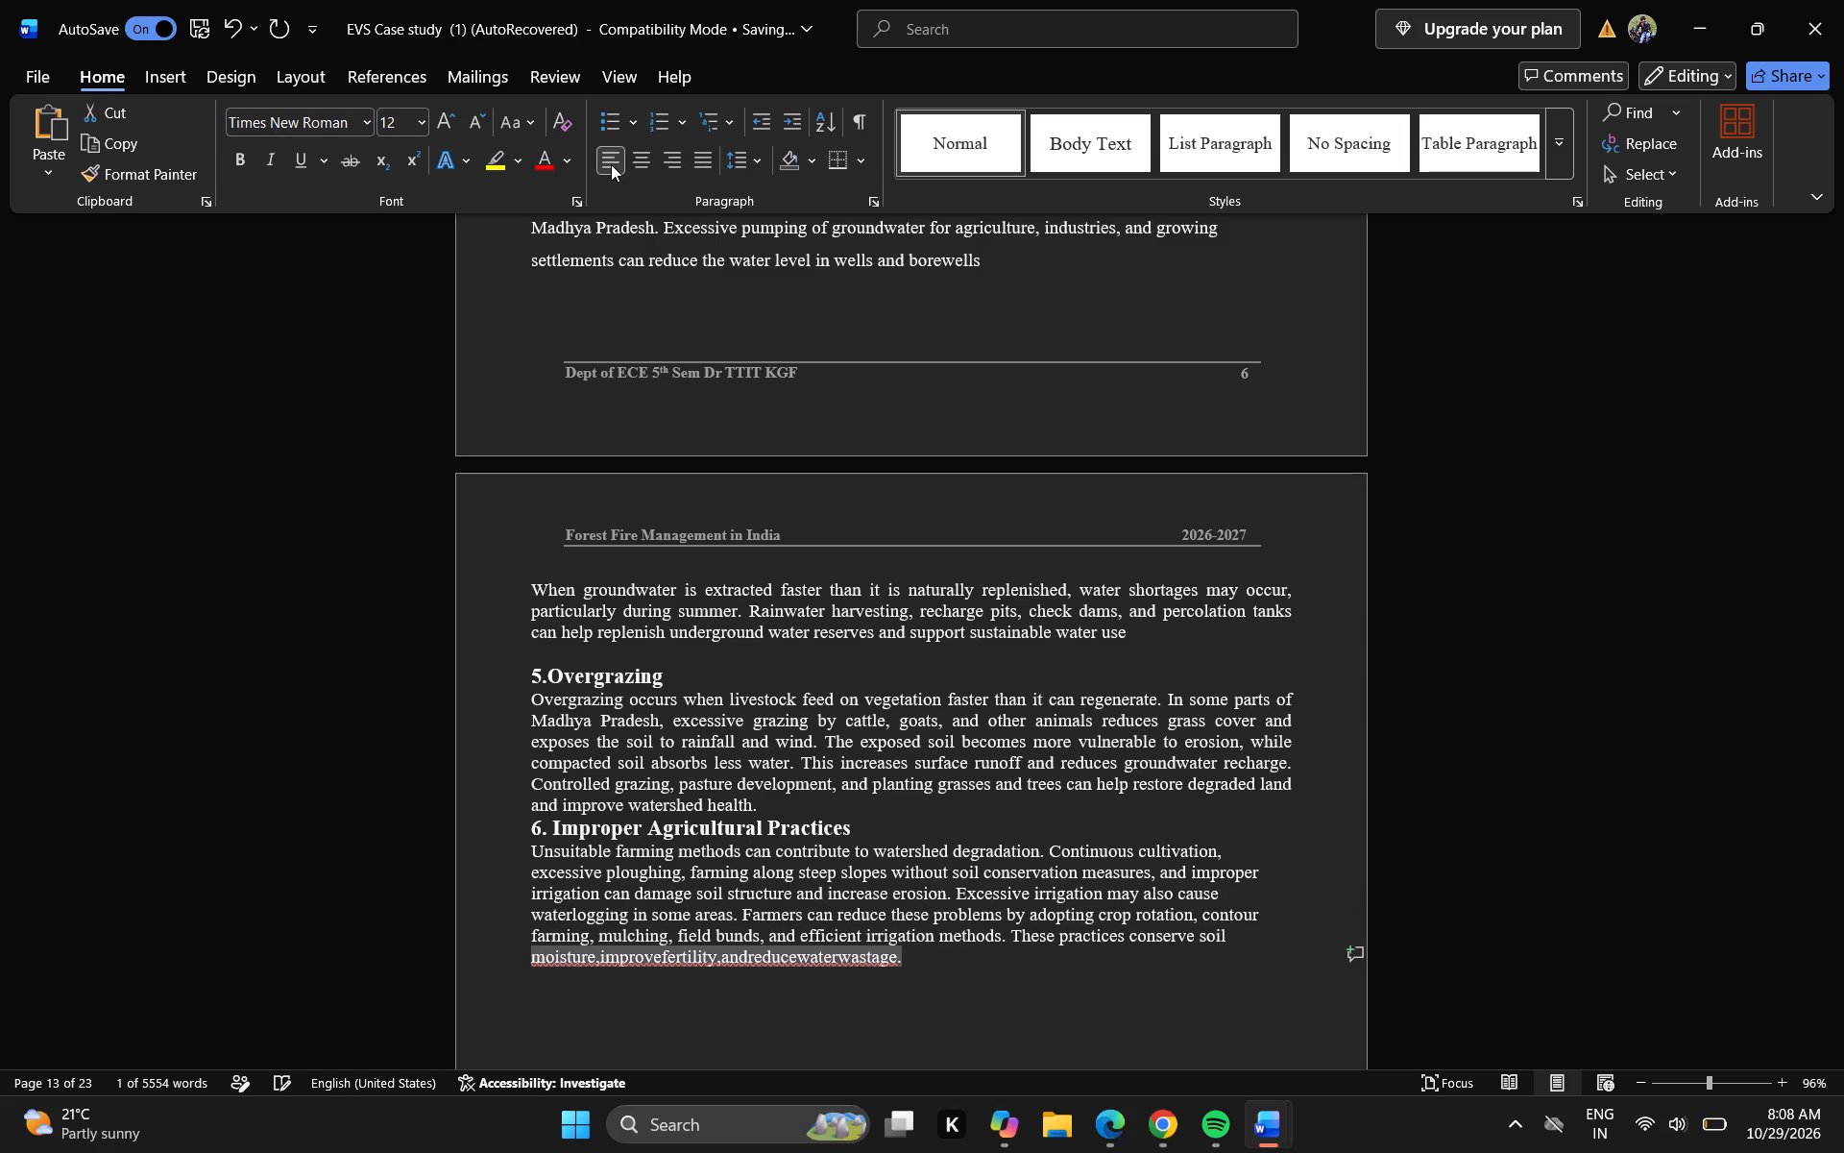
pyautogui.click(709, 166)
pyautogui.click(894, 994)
# Separate the last line, starting at "moisture,", from the paragraph with two paragraph breaks after "conserve soil".
pyautogui.click(1308, 938)
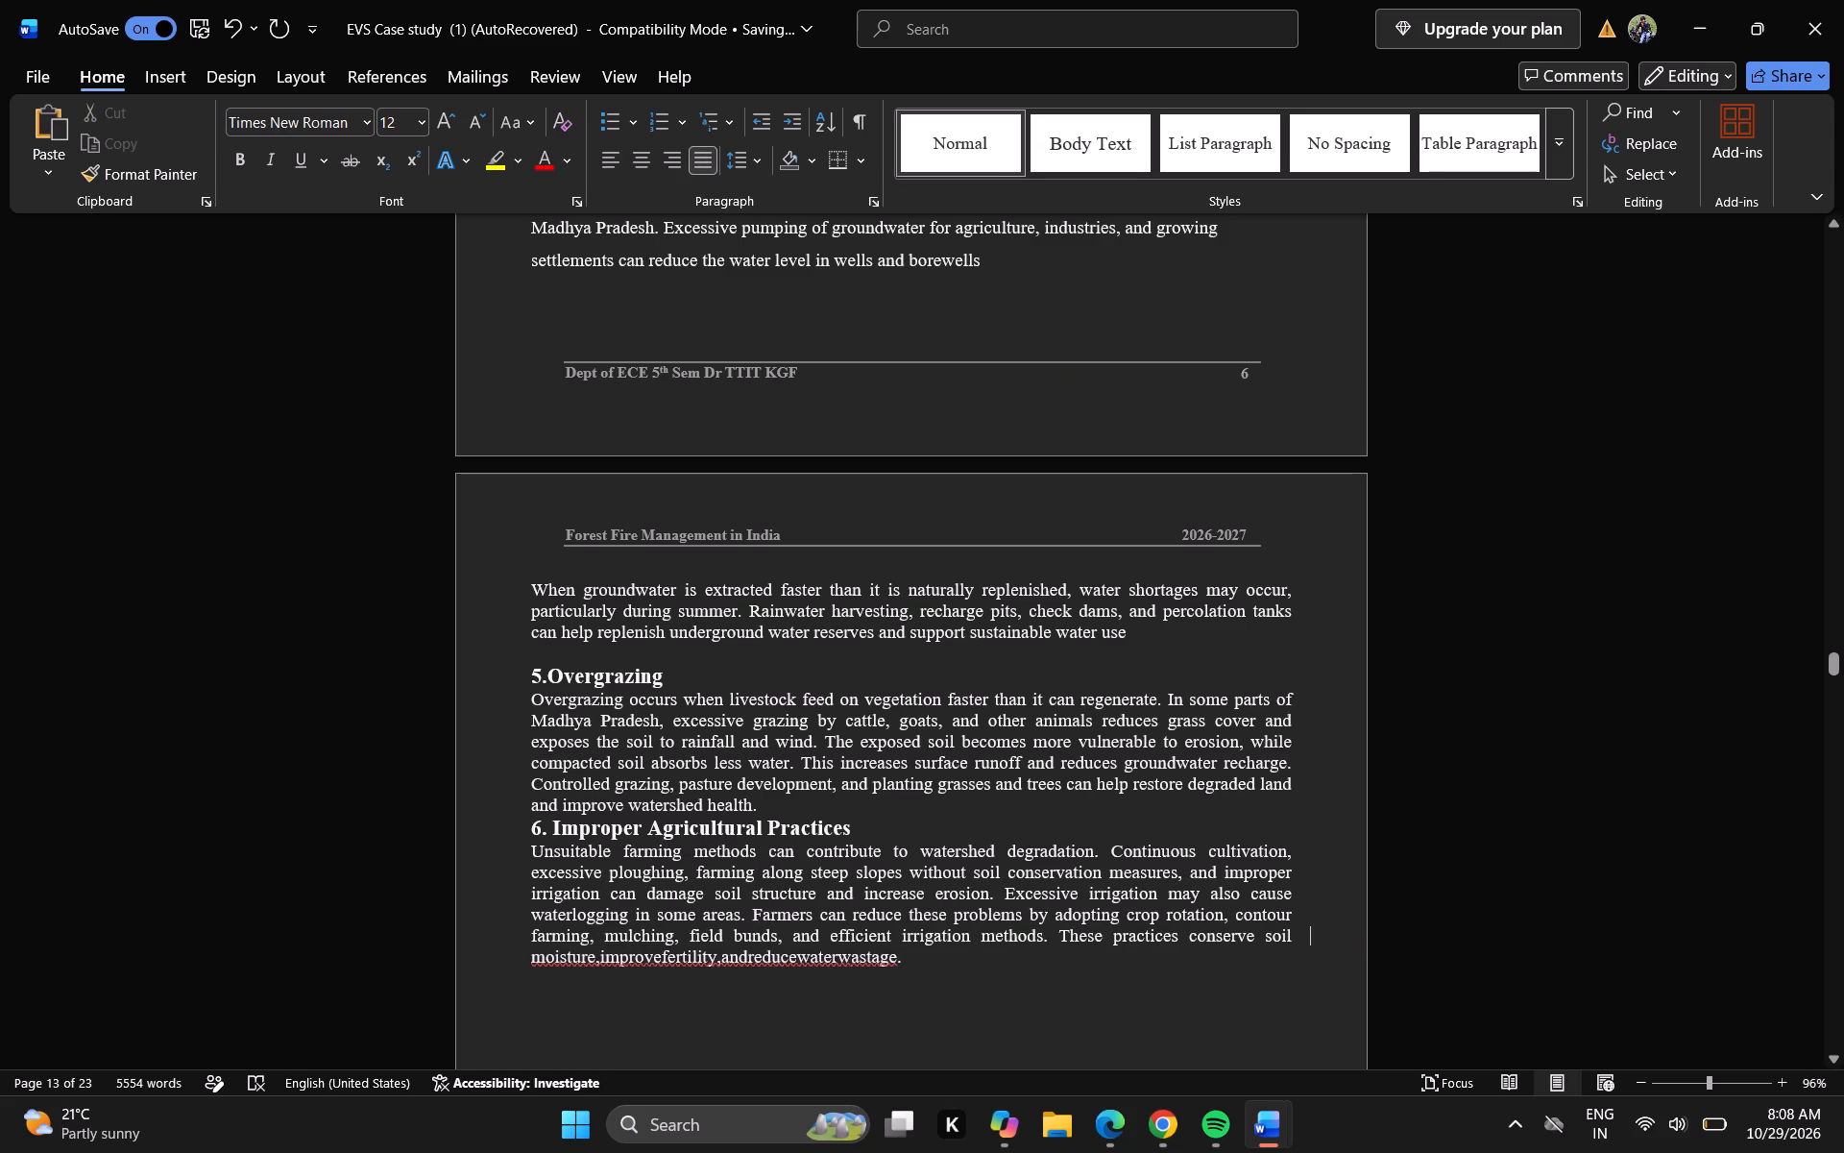
pyautogui.press('Return')
pyautogui.press('Return')
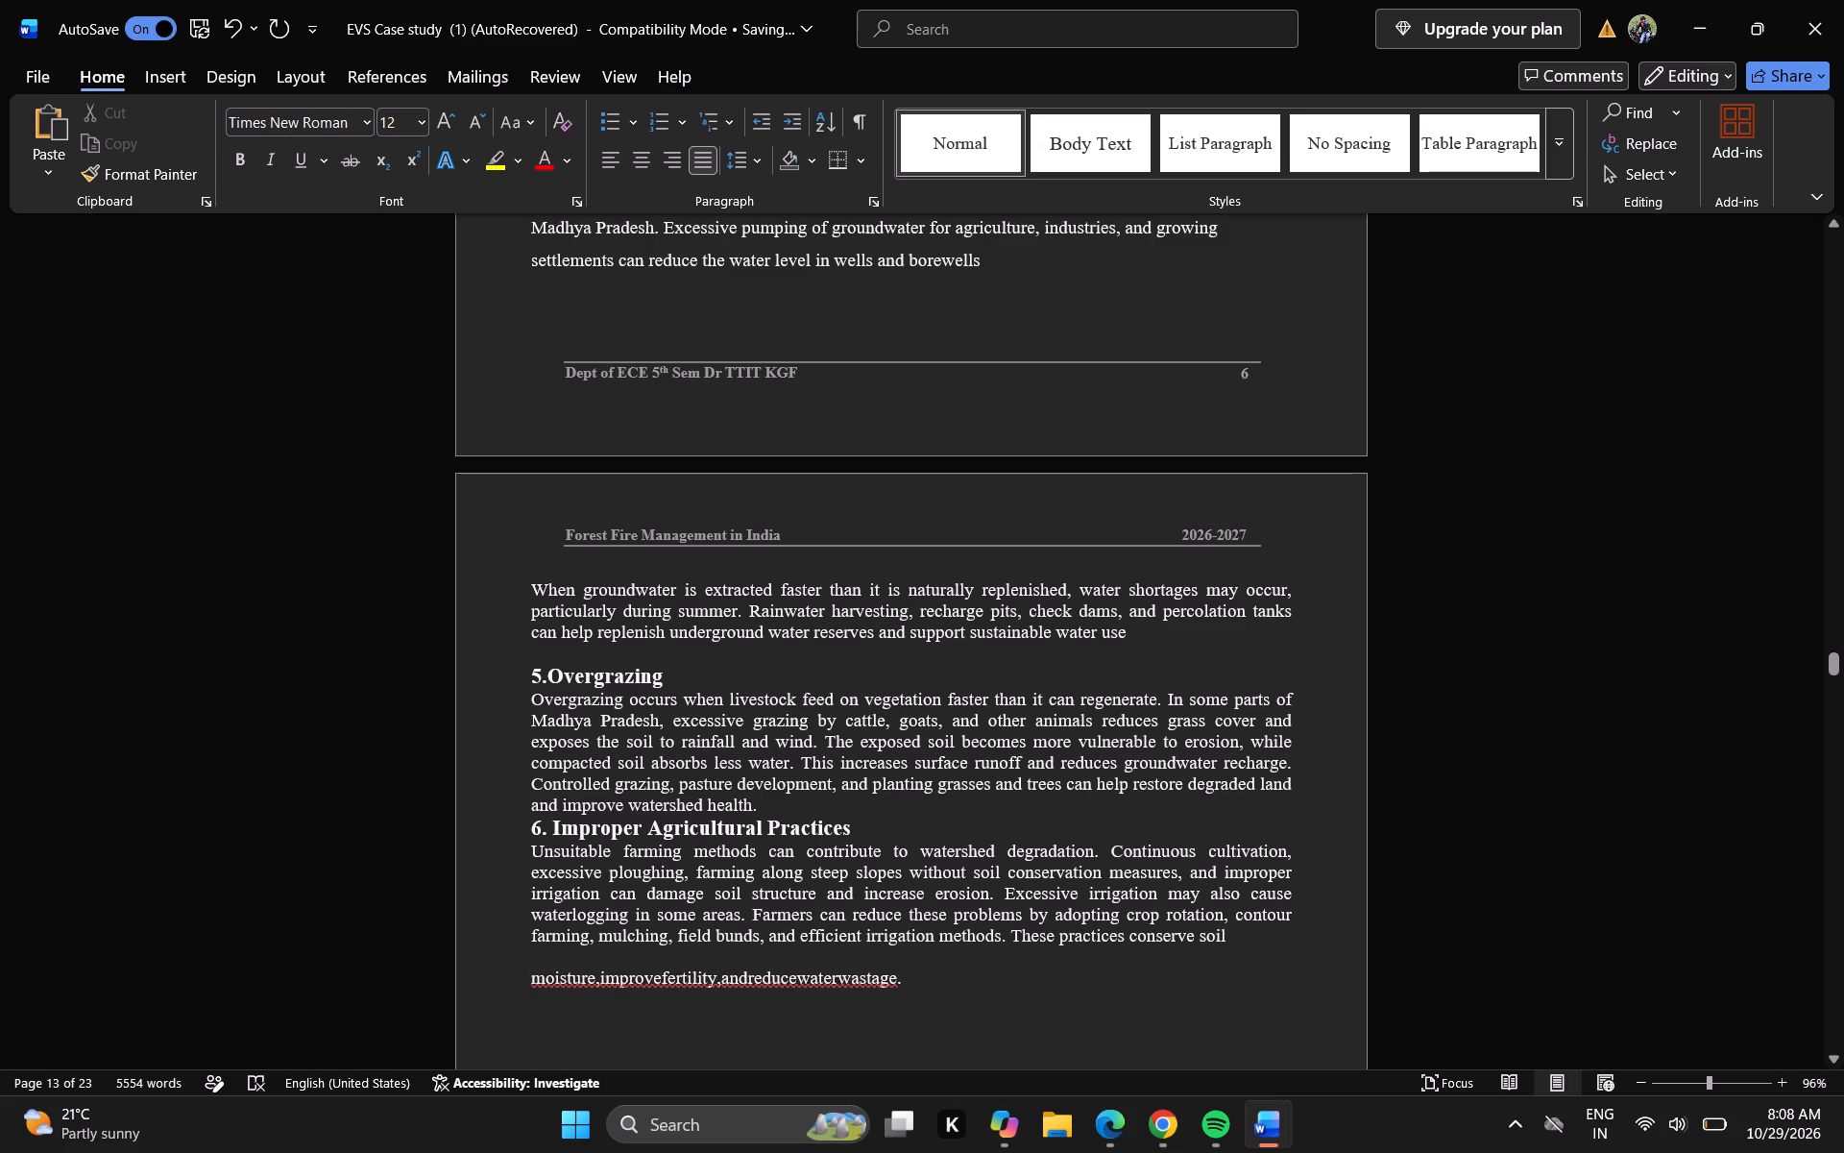
# Left-align the separated last line and put two spaces between "improve" and "fertility".
pyautogui.doubleClick(657, 975)
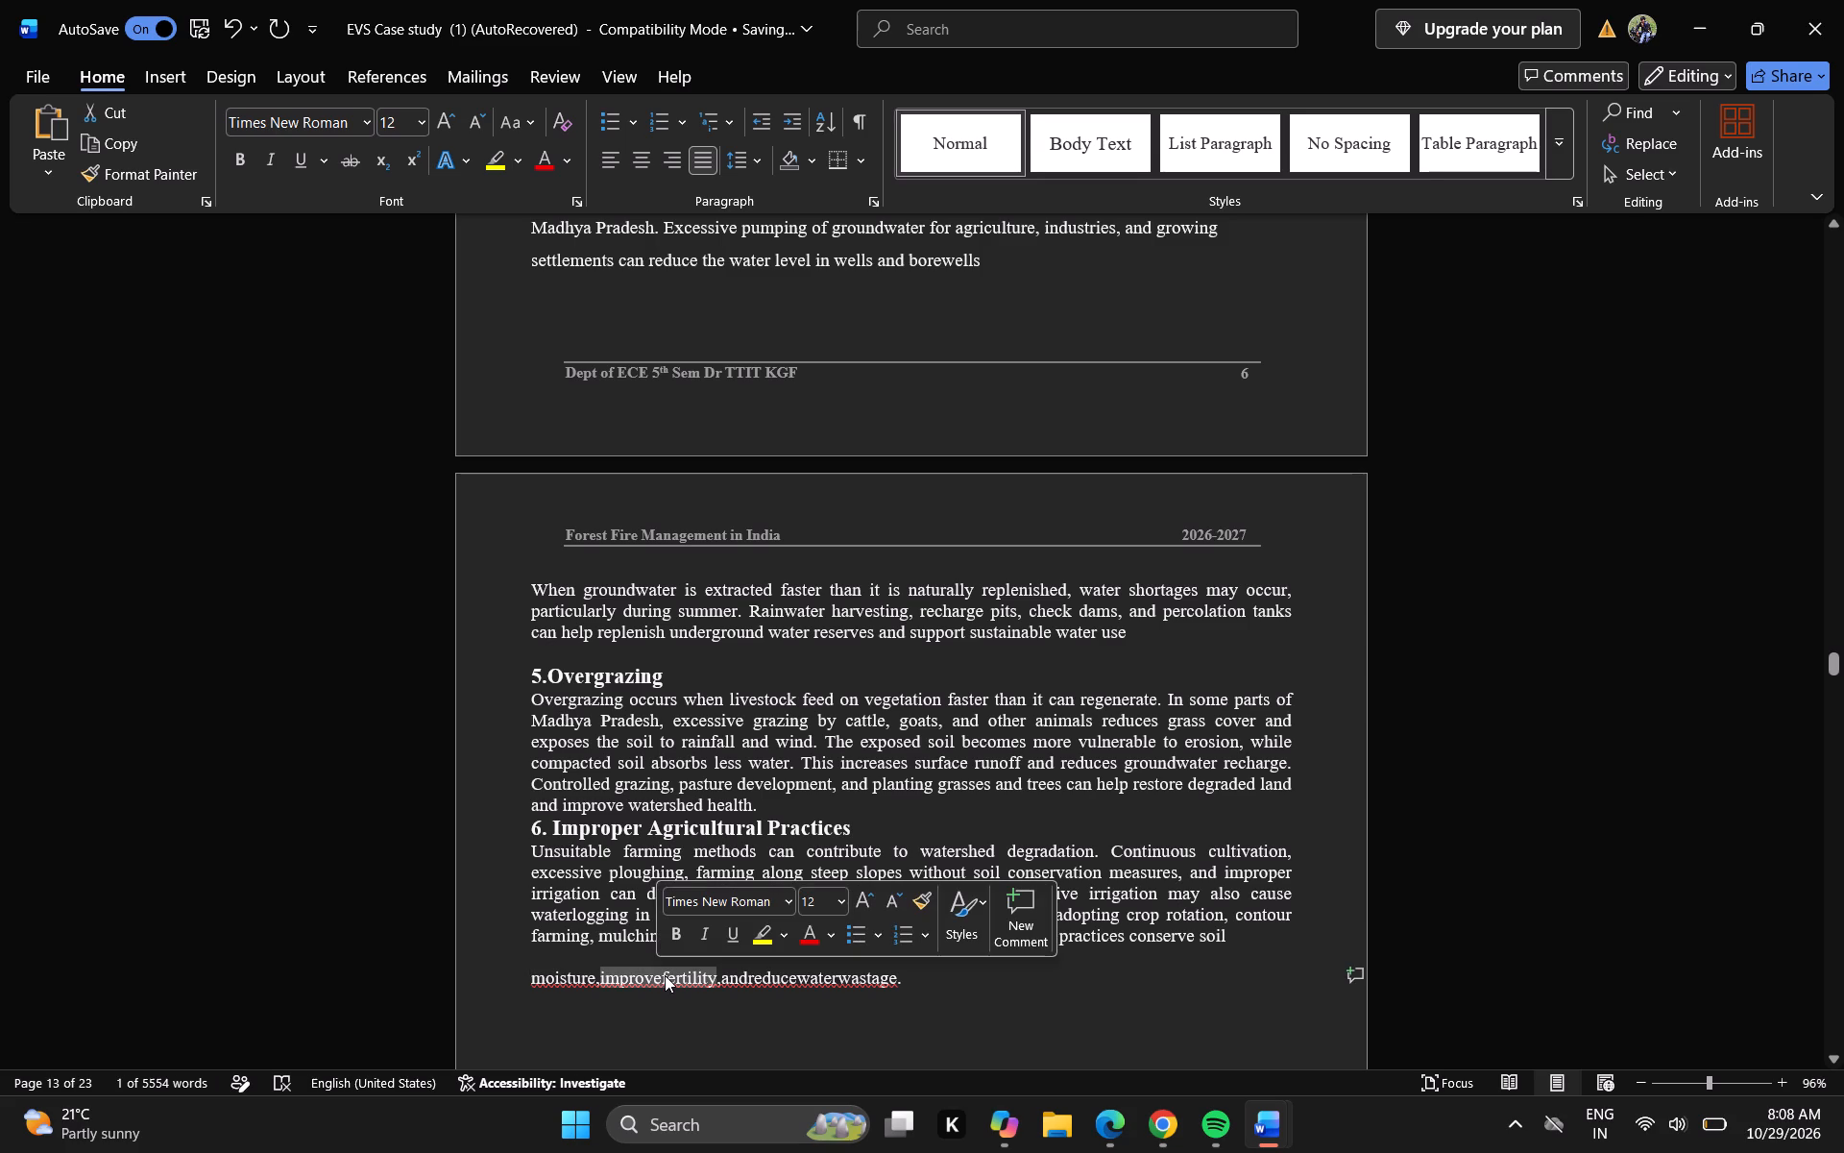
pyautogui.click(665, 975)
pyautogui.press('Left')
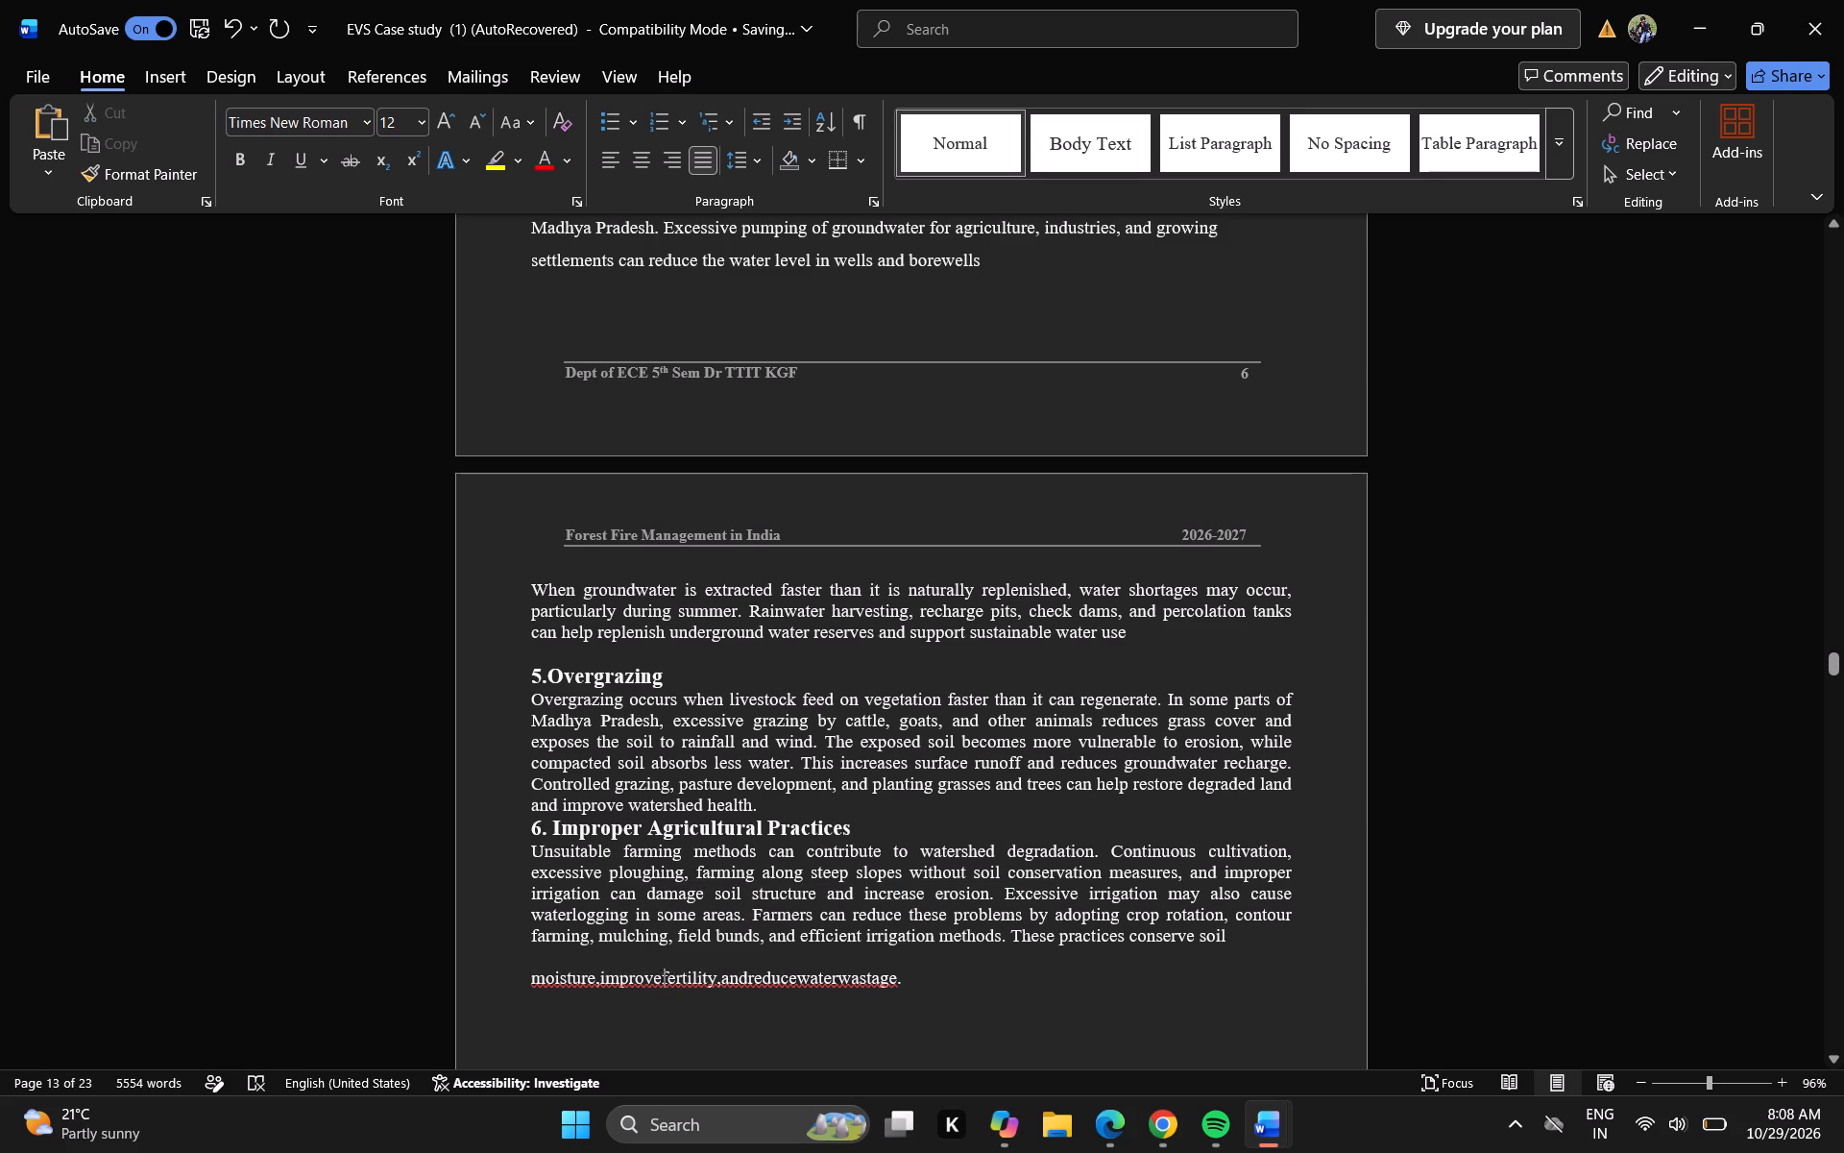
pyautogui.press('space')
pyautogui.press('BackSpace')
pyautogui.click(614, 153)
pyautogui.press('space')
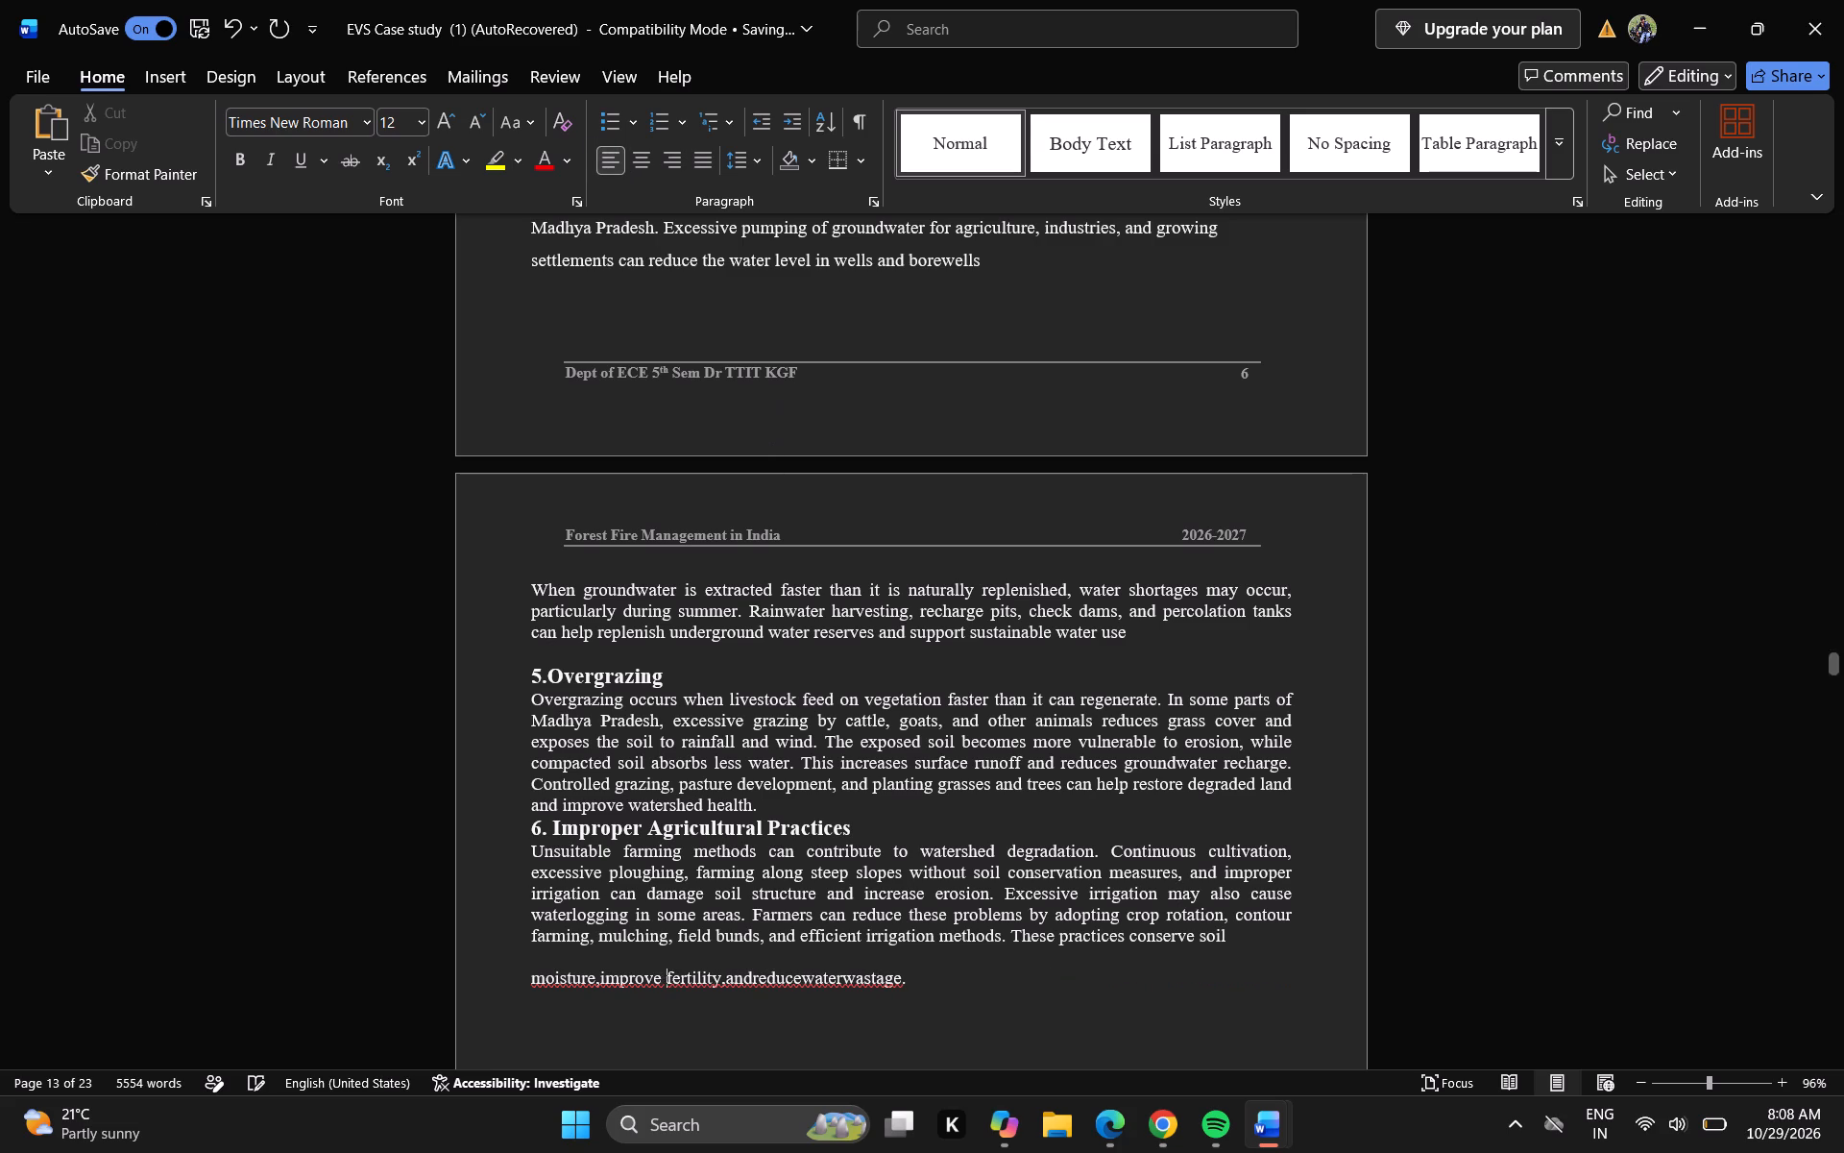
pyautogui.press('space')
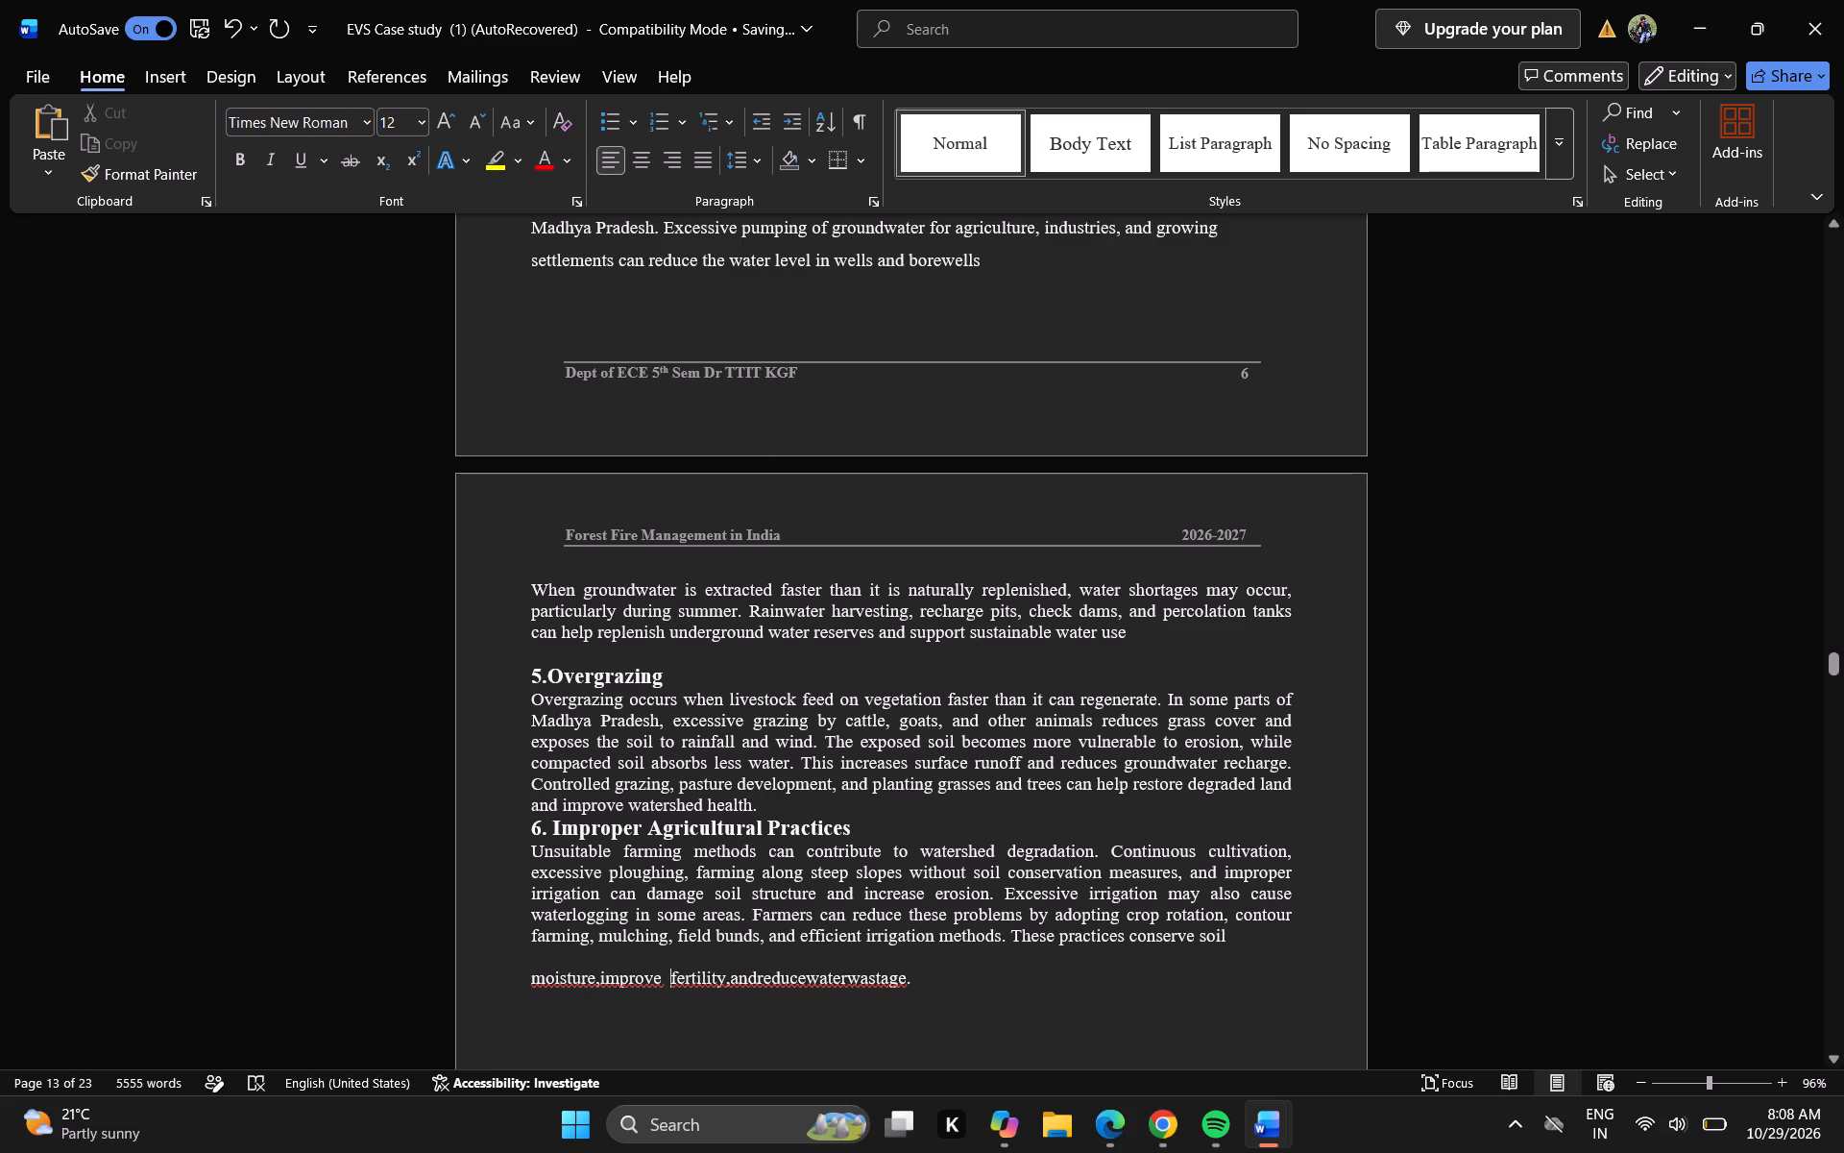
# Insert single spaces between the run-together words at the end of the last line, making it "and reduce water wastage.".
pyautogui.click(752, 973)
pyautogui.press('Right')
pyautogui.press('space')
pyautogui.press('Right')
pyautogui.press('Right')
pyautogui.press('Right')
pyautogui.press('Right')
pyautogui.press('Right')
pyautogui.press('Right')
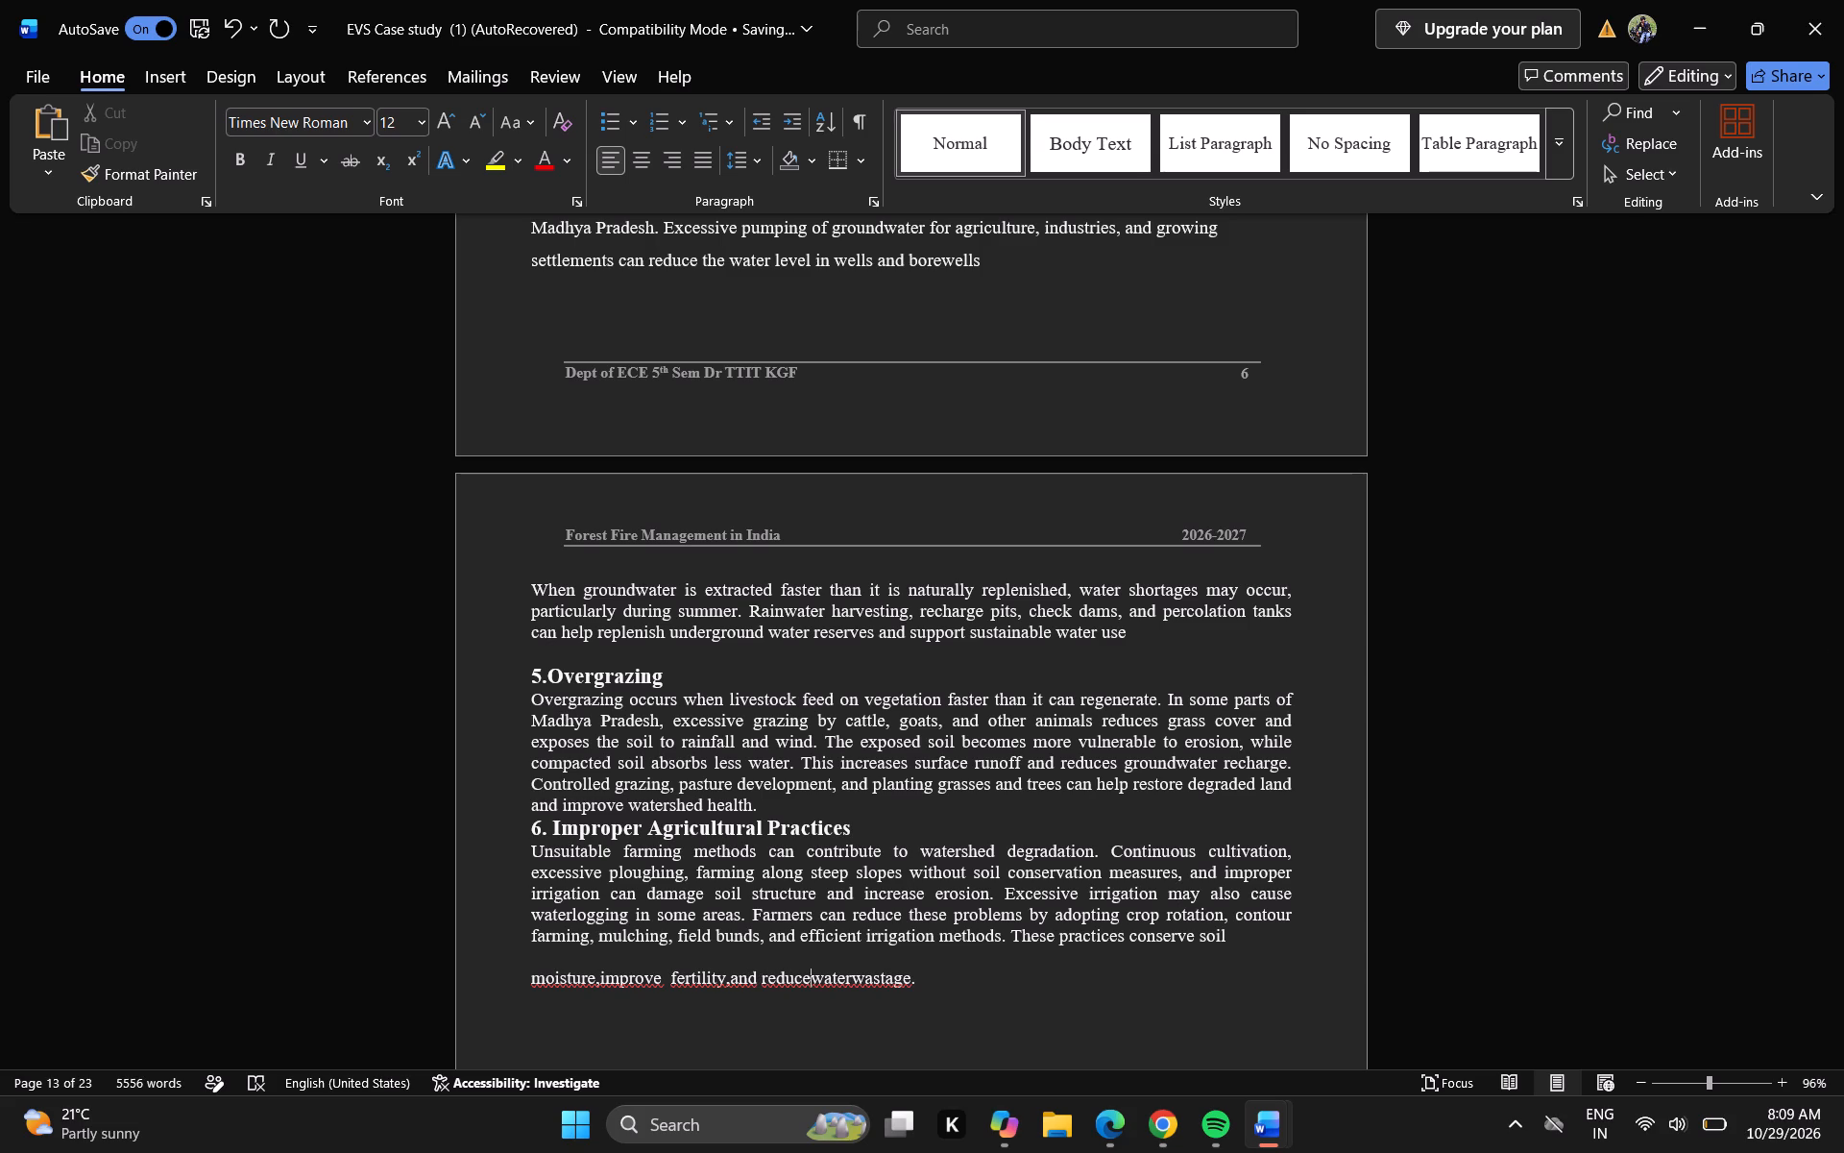
pyautogui.press('space')
pyautogui.press('Right')
pyautogui.press('Right')
pyautogui.press('Right')
pyautogui.press('Right')
pyautogui.press('Right')
pyautogui.press('space')
# Insert a space between "moisture," and "improve" in the last line of the Improper Agricultural Practices text.
pyautogui.press('Left')
pyautogui.press('Left')
pyautogui.press('Left')
pyautogui.press('Left')
pyautogui.press('Left')
pyautogui.press('Left')
pyautogui.press('Left')
pyautogui.press('Left')
pyautogui.press('Left')
pyautogui.press('Left')
pyautogui.press('Left')
pyautogui.press('Left')
pyautogui.press('Left')
pyautogui.press('Left')
pyautogui.press('Left')
pyautogui.press('Left')
pyautogui.press('Left')
pyautogui.press('Left')
pyautogui.press('Left')
pyautogui.press('Left')
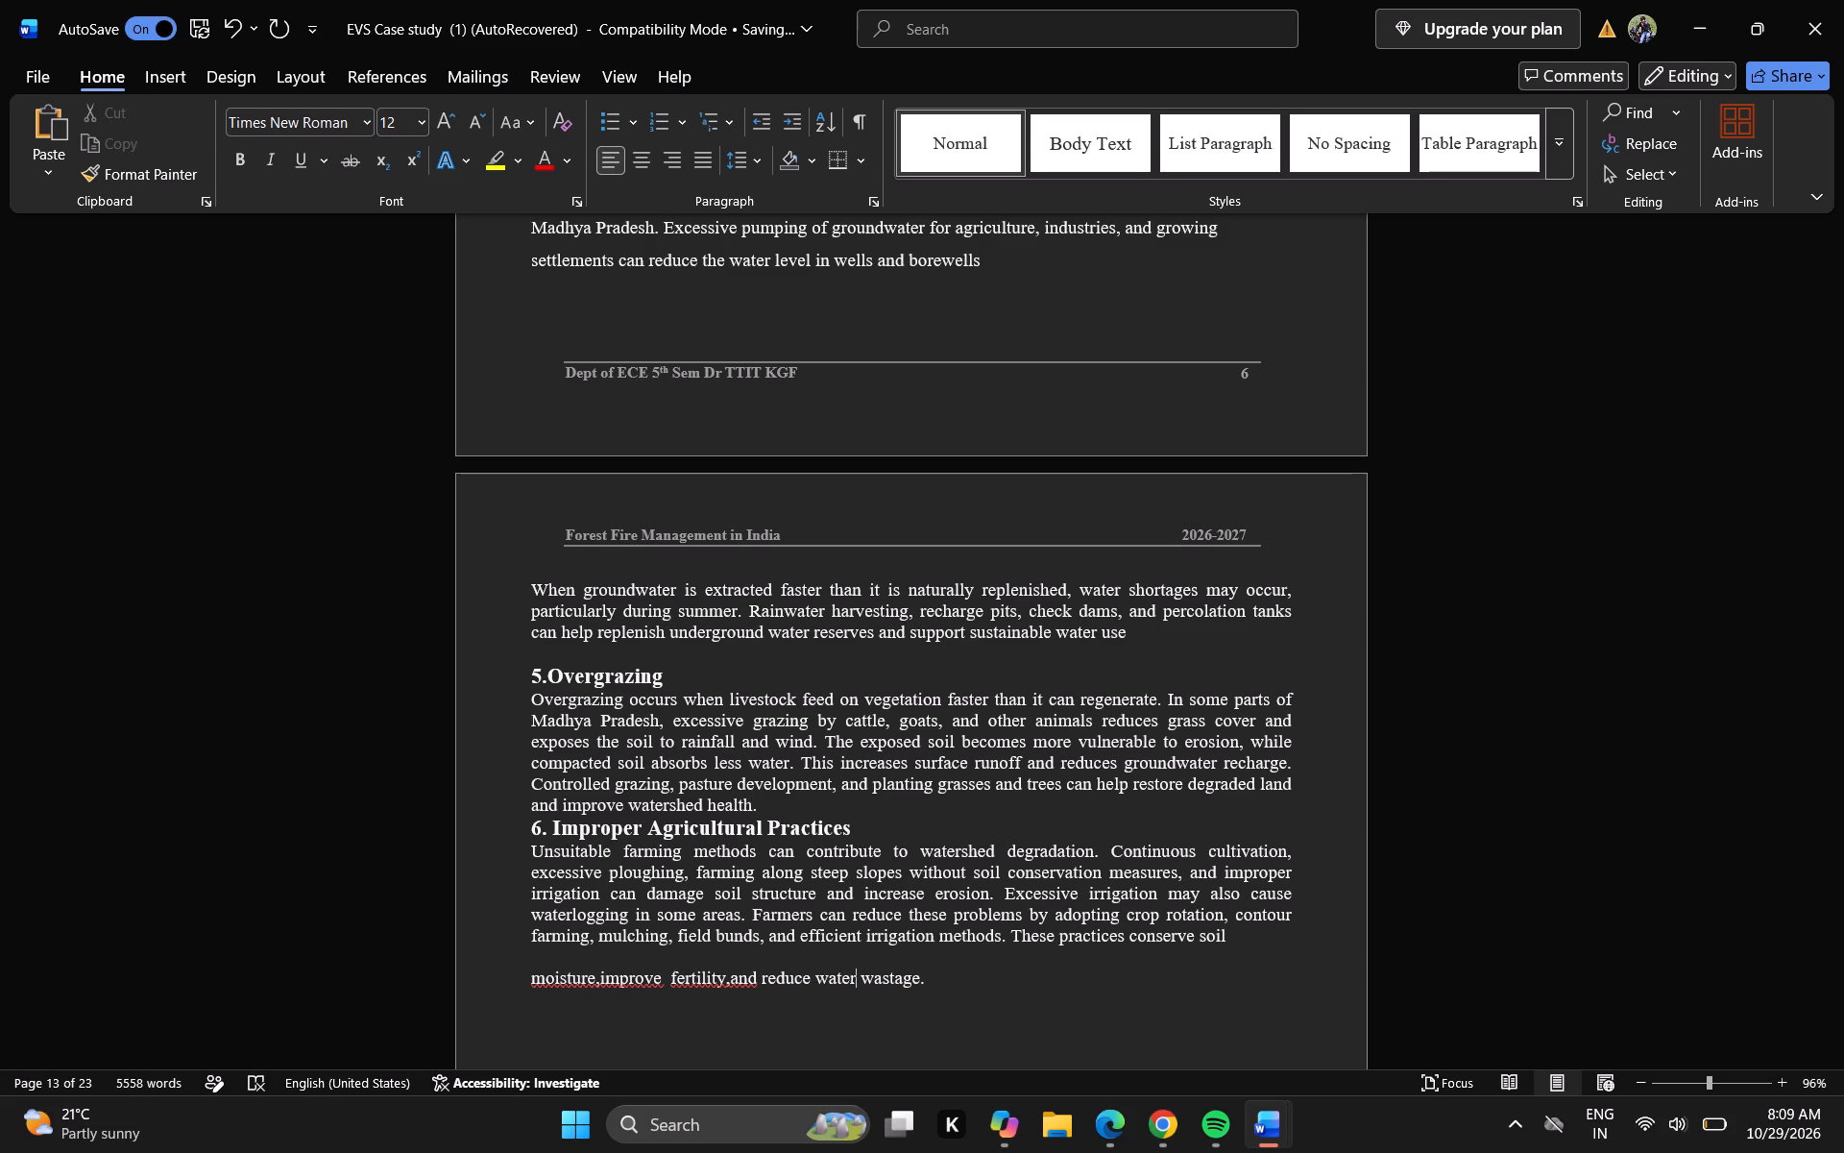
pyautogui.press('Left')
pyautogui.press('Left')
pyautogui.press('Left')
pyautogui.press('Left')
pyautogui.press('Left')
pyautogui.press('Left')
pyautogui.press('Left')
pyautogui.press('Left')
pyautogui.press('space')
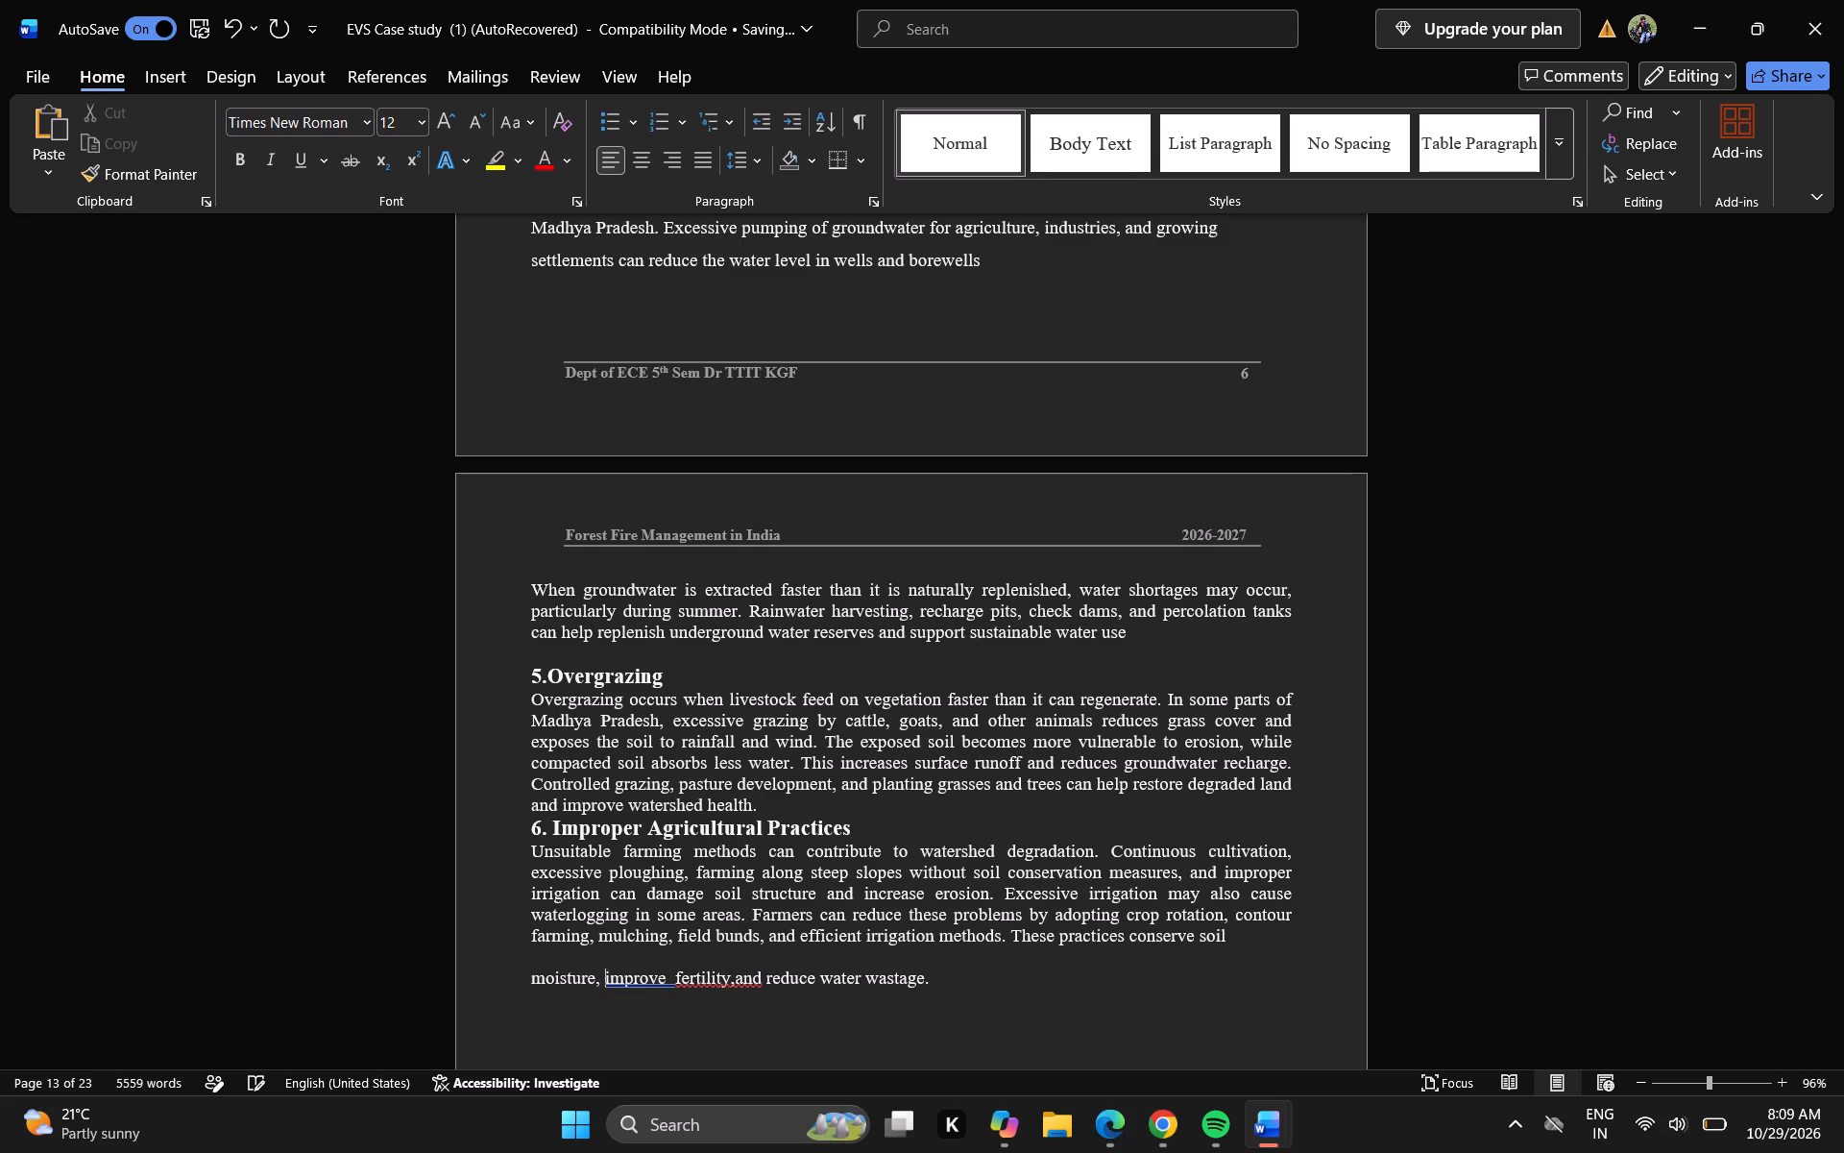
# Insert a space after "fertility", ahead of the comma, in the same last line.
pyautogui.press('Right')
pyautogui.press('Right')
pyautogui.press('Right')
pyautogui.press('Right')
pyautogui.press('Right')
pyautogui.press('Right')
pyautogui.press('Right')
pyautogui.press('Right')
pyautogui.press('Right')
pyautogui.press('Right')
pyautogui.press('Right')
pyautogui.press('Right')
pyautogui.press('Right')
pyautogui.press('Right')
pyautogui.press('Right')
pyautogui.press('Right')
pyautogui.press('Right')
pyautogui.press('Right')
pyautogui.press('space')
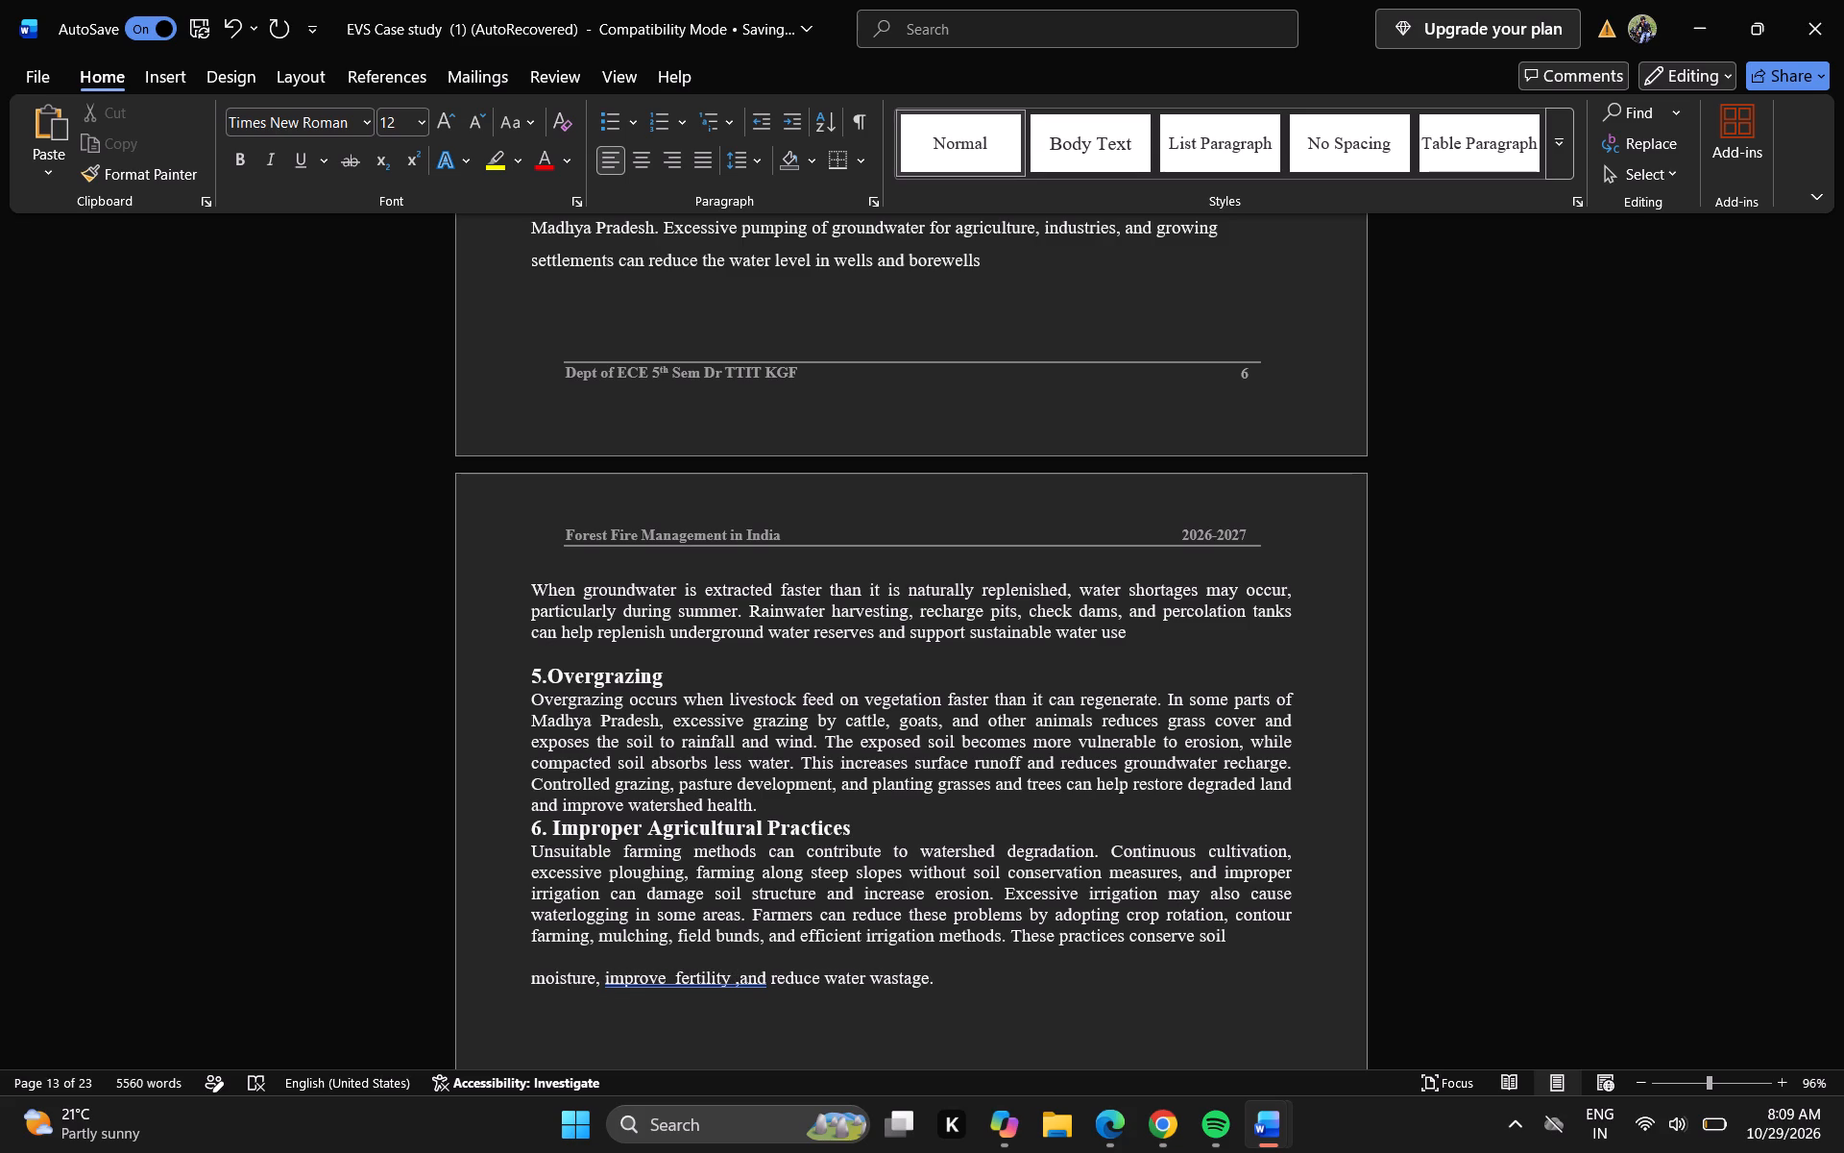
# Remove the blank paragraph above the line starting with "moisture," so it sits directly beneath "conserve soil".
pyautogui.click(528, 985)
pyautogui.press('BackSpace')
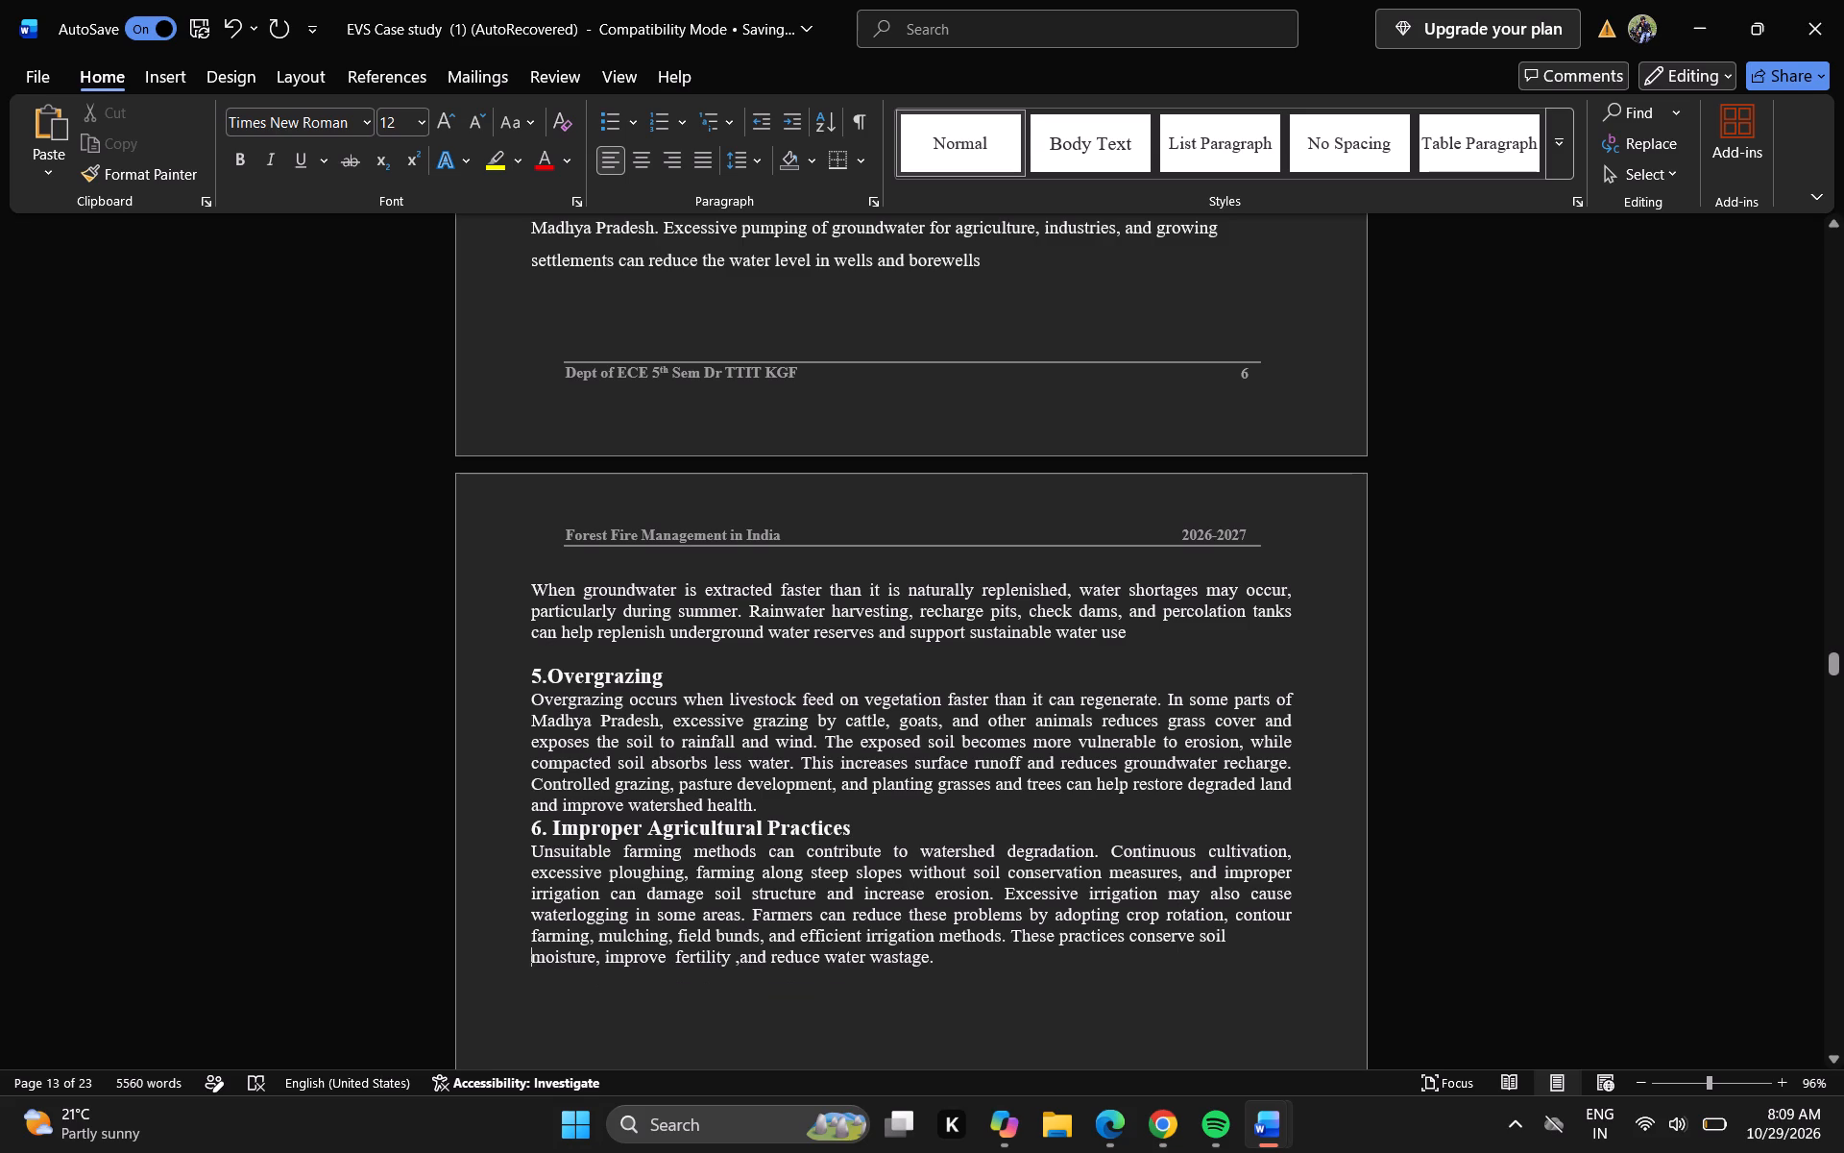
# Add a blank line after "improve watershed health." to separate it from the "6. Improper Agricultural Practices" heading.
pyautogui.click(756, 812)
pyautogui.press('Return')
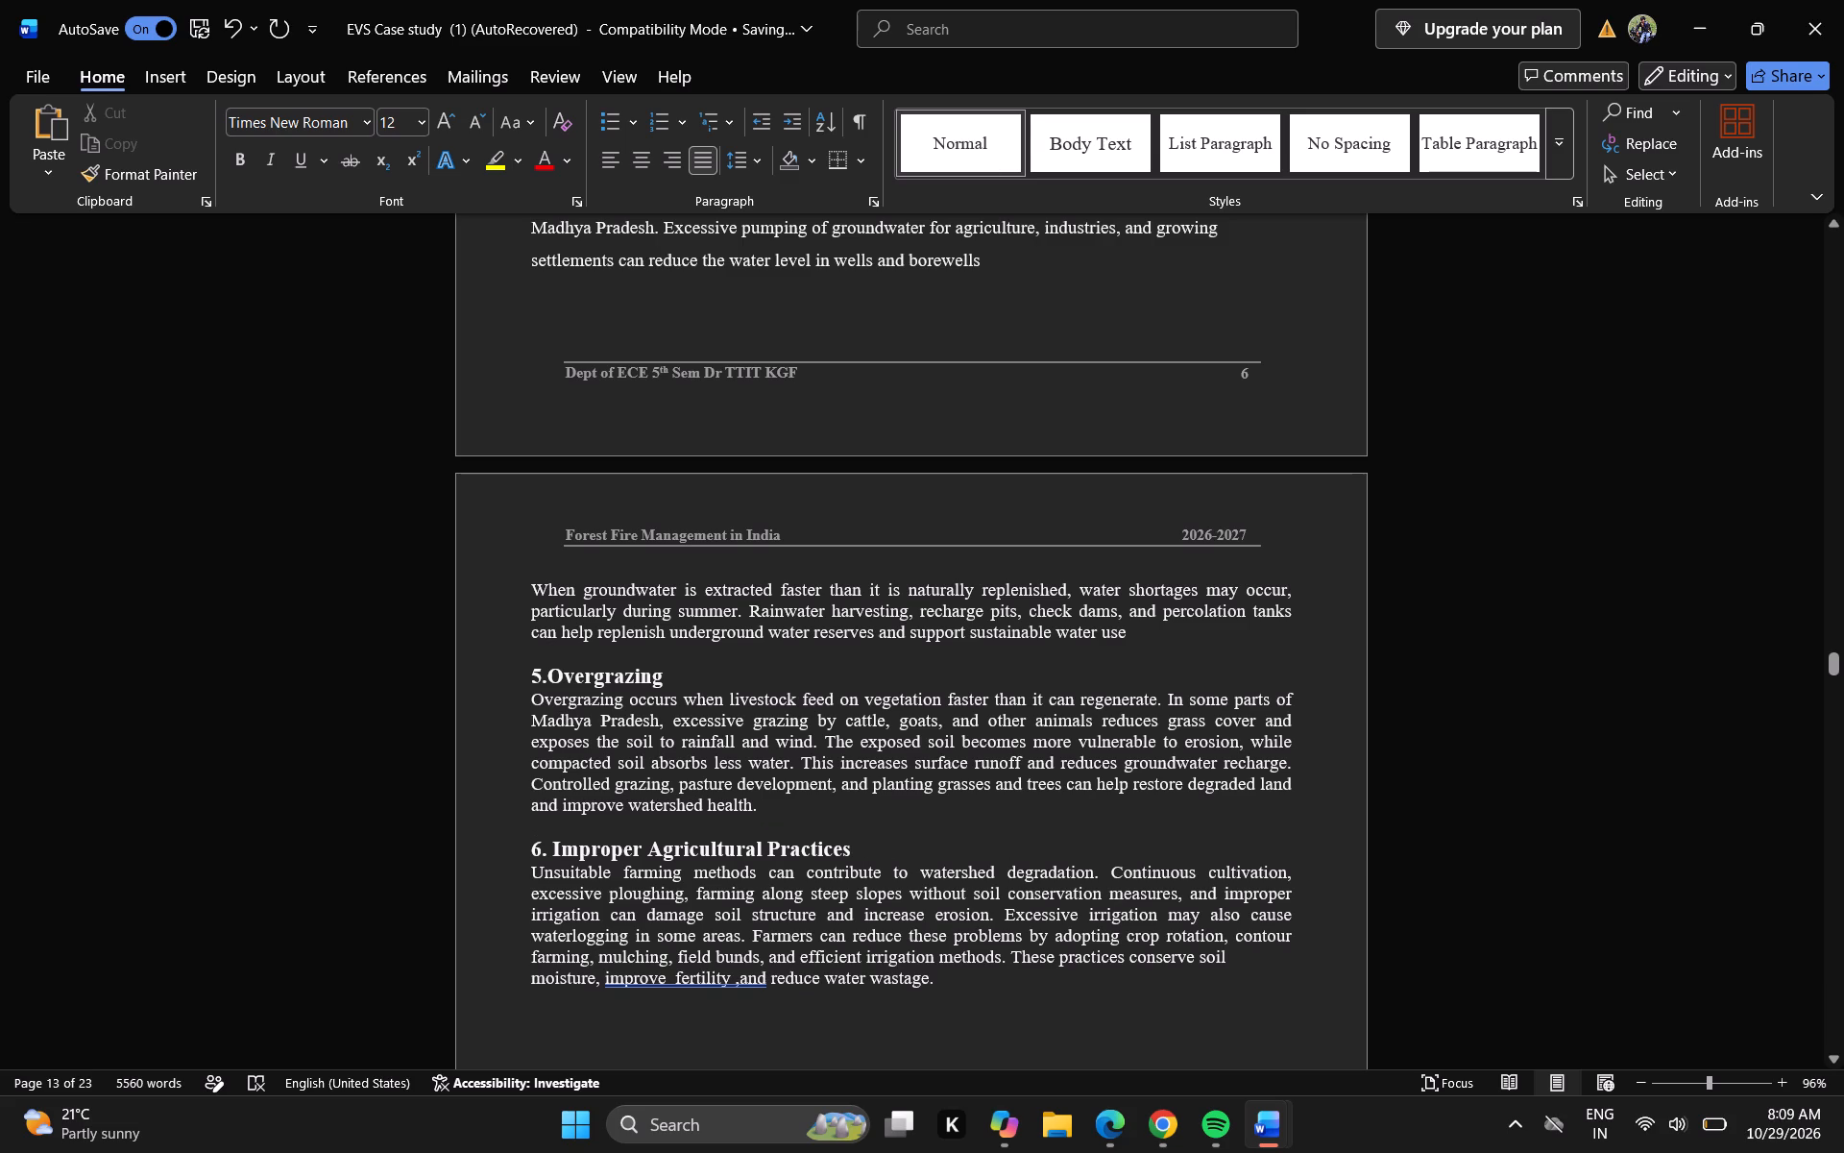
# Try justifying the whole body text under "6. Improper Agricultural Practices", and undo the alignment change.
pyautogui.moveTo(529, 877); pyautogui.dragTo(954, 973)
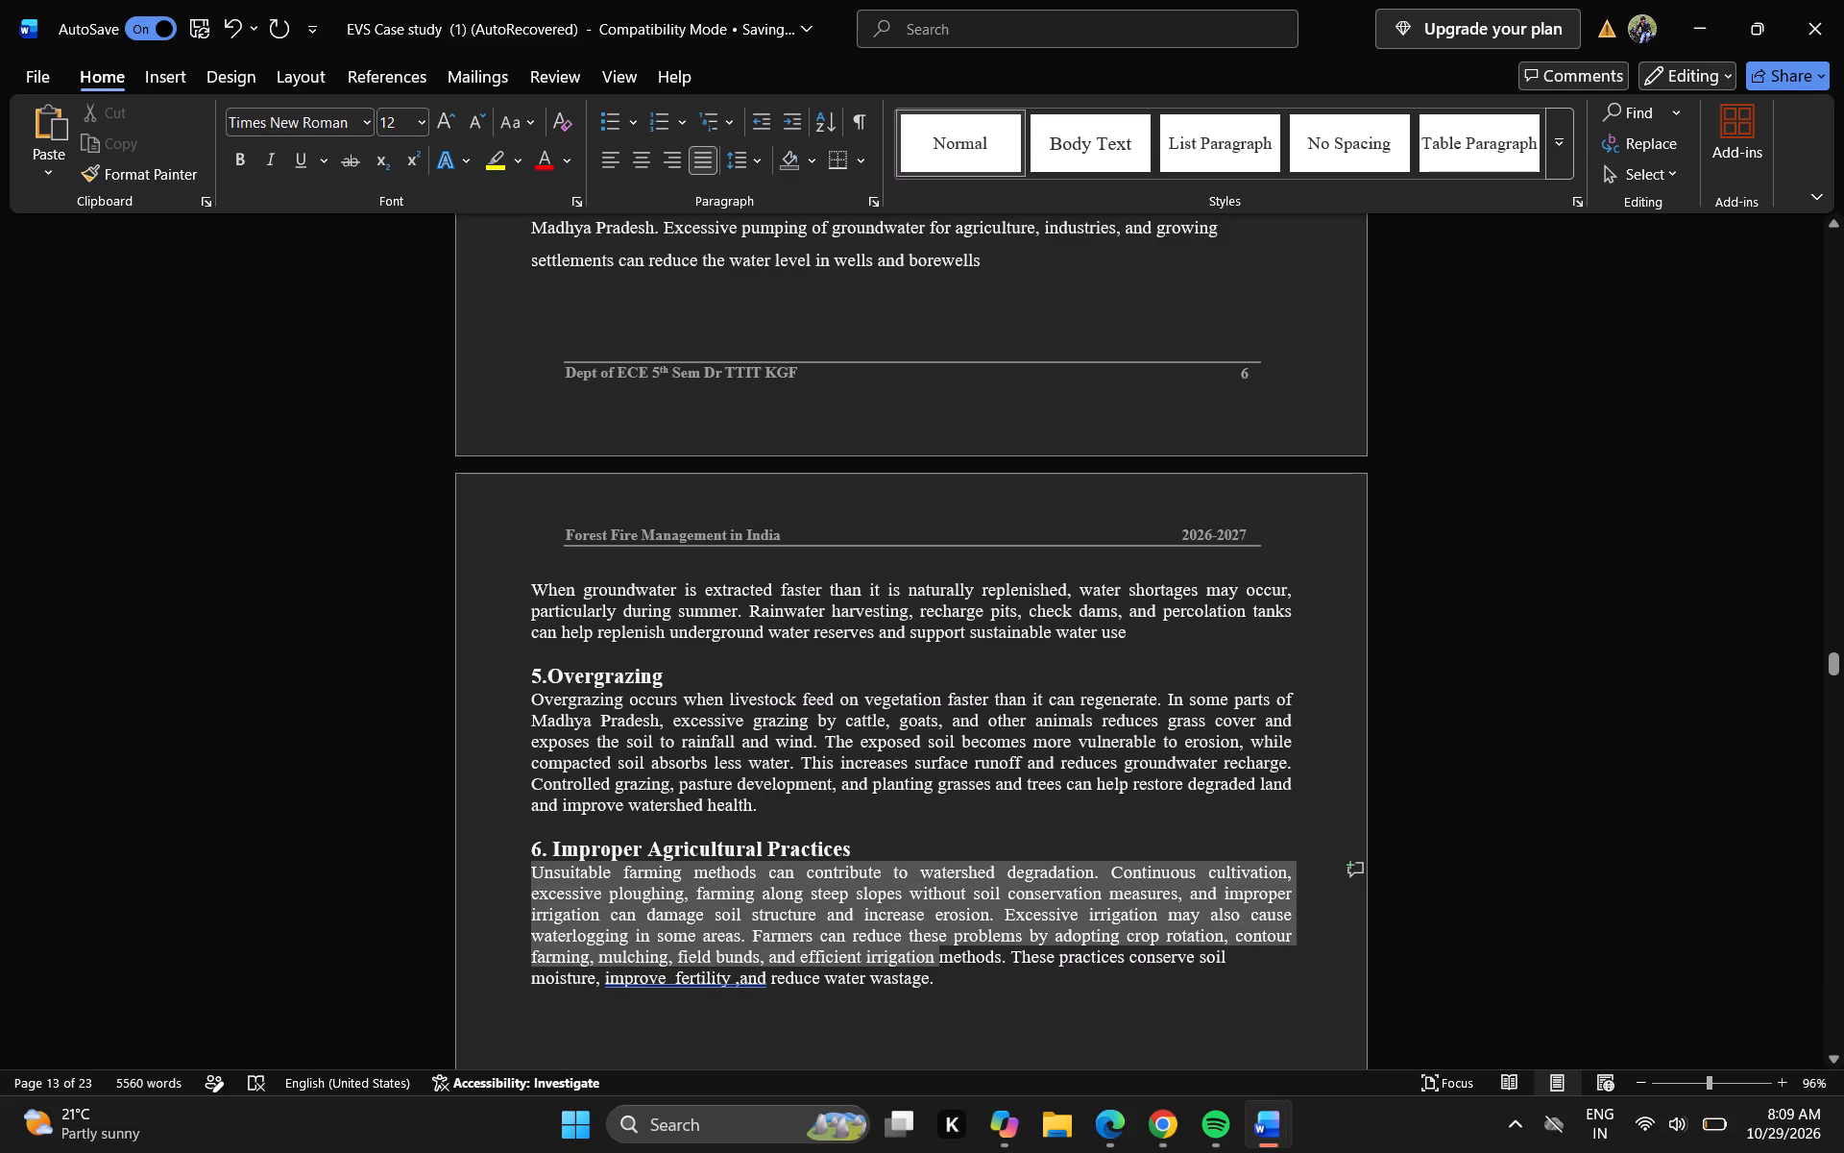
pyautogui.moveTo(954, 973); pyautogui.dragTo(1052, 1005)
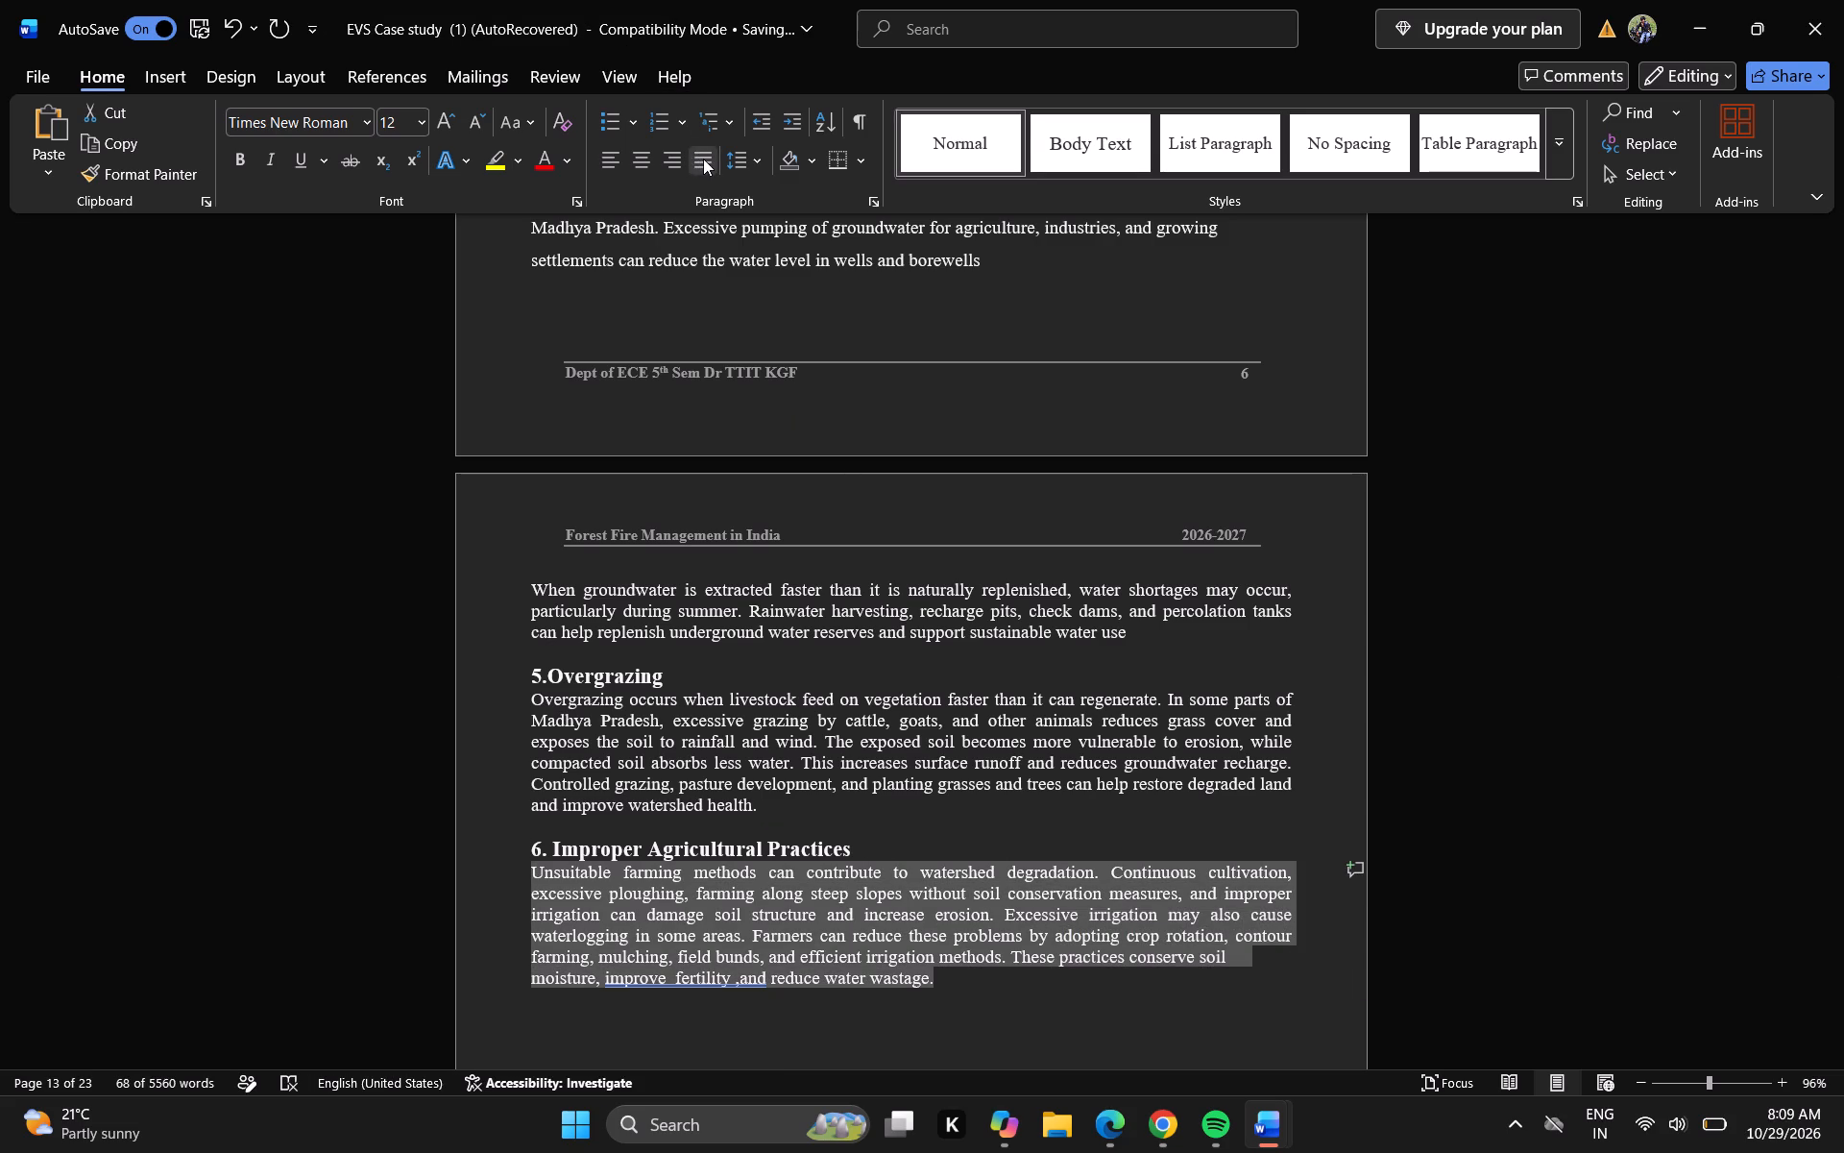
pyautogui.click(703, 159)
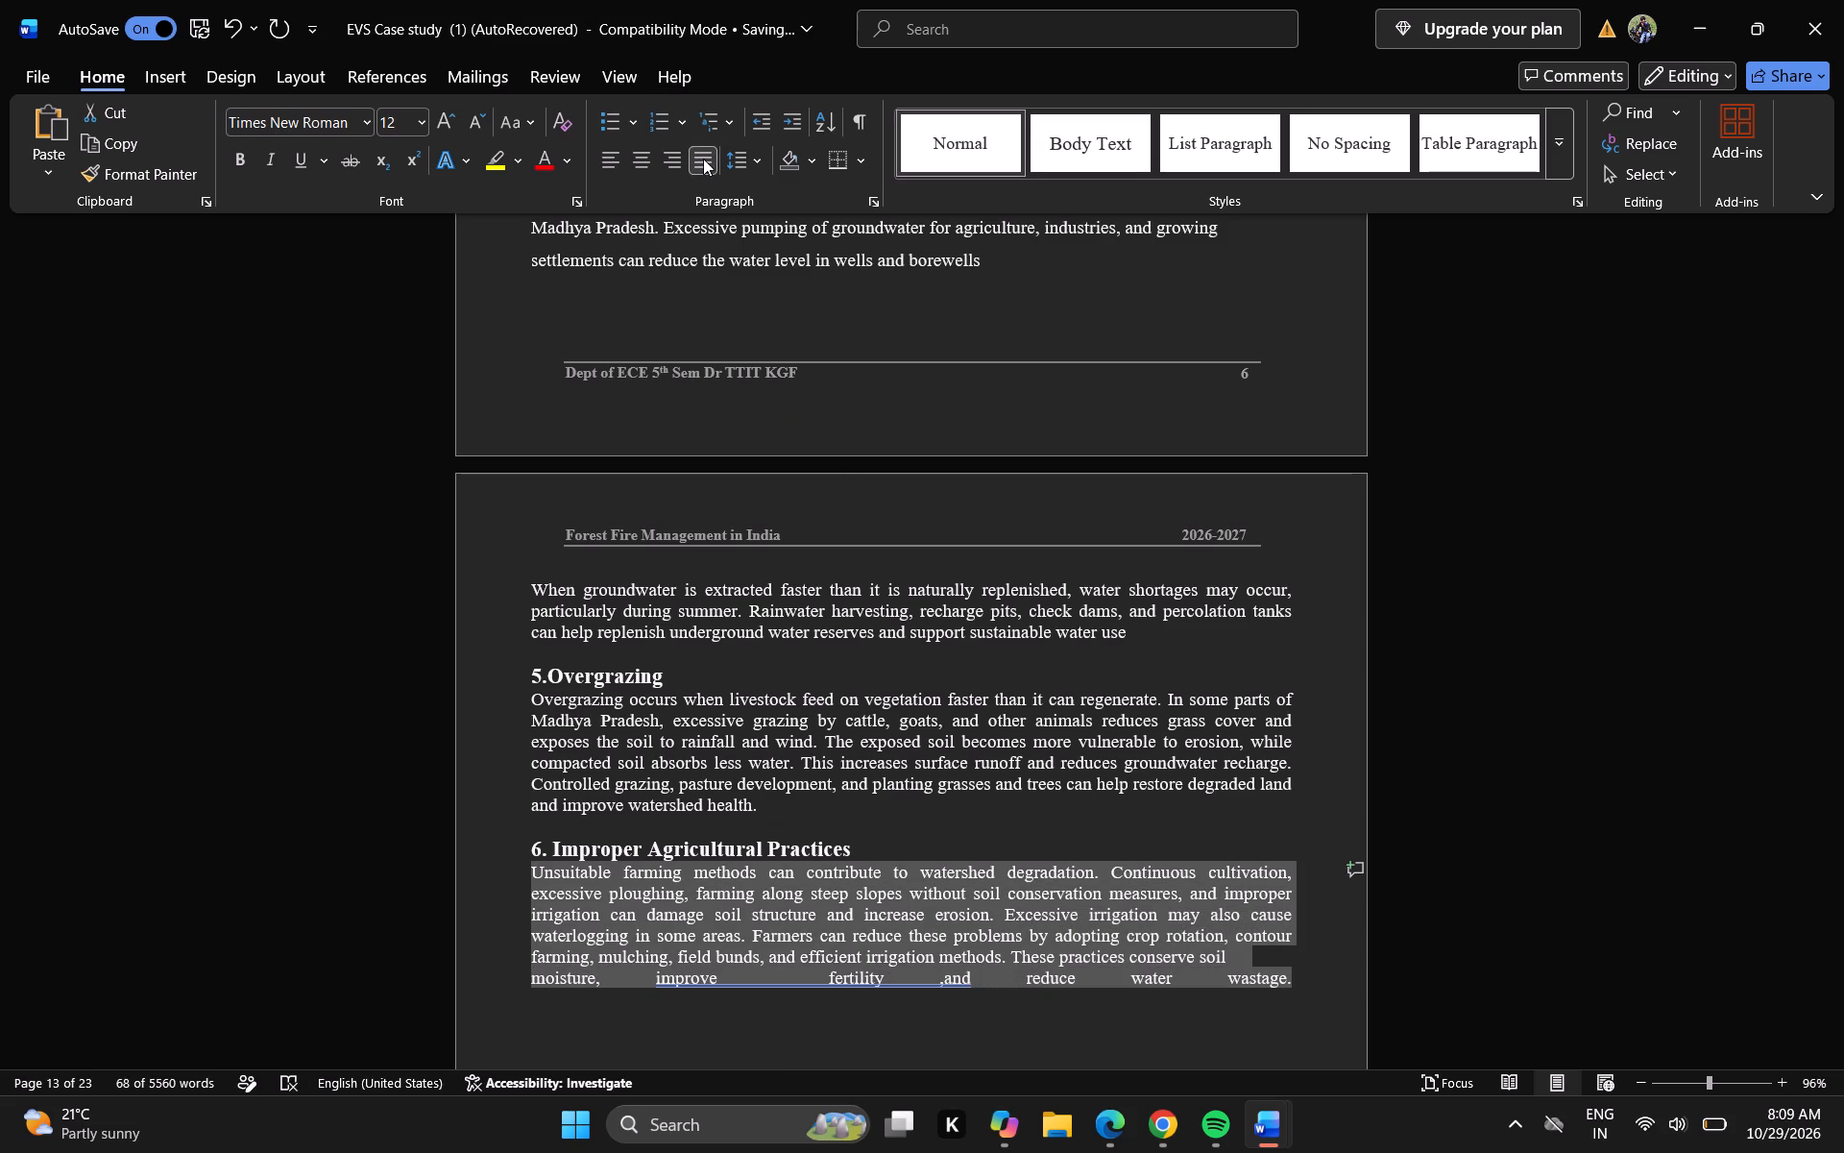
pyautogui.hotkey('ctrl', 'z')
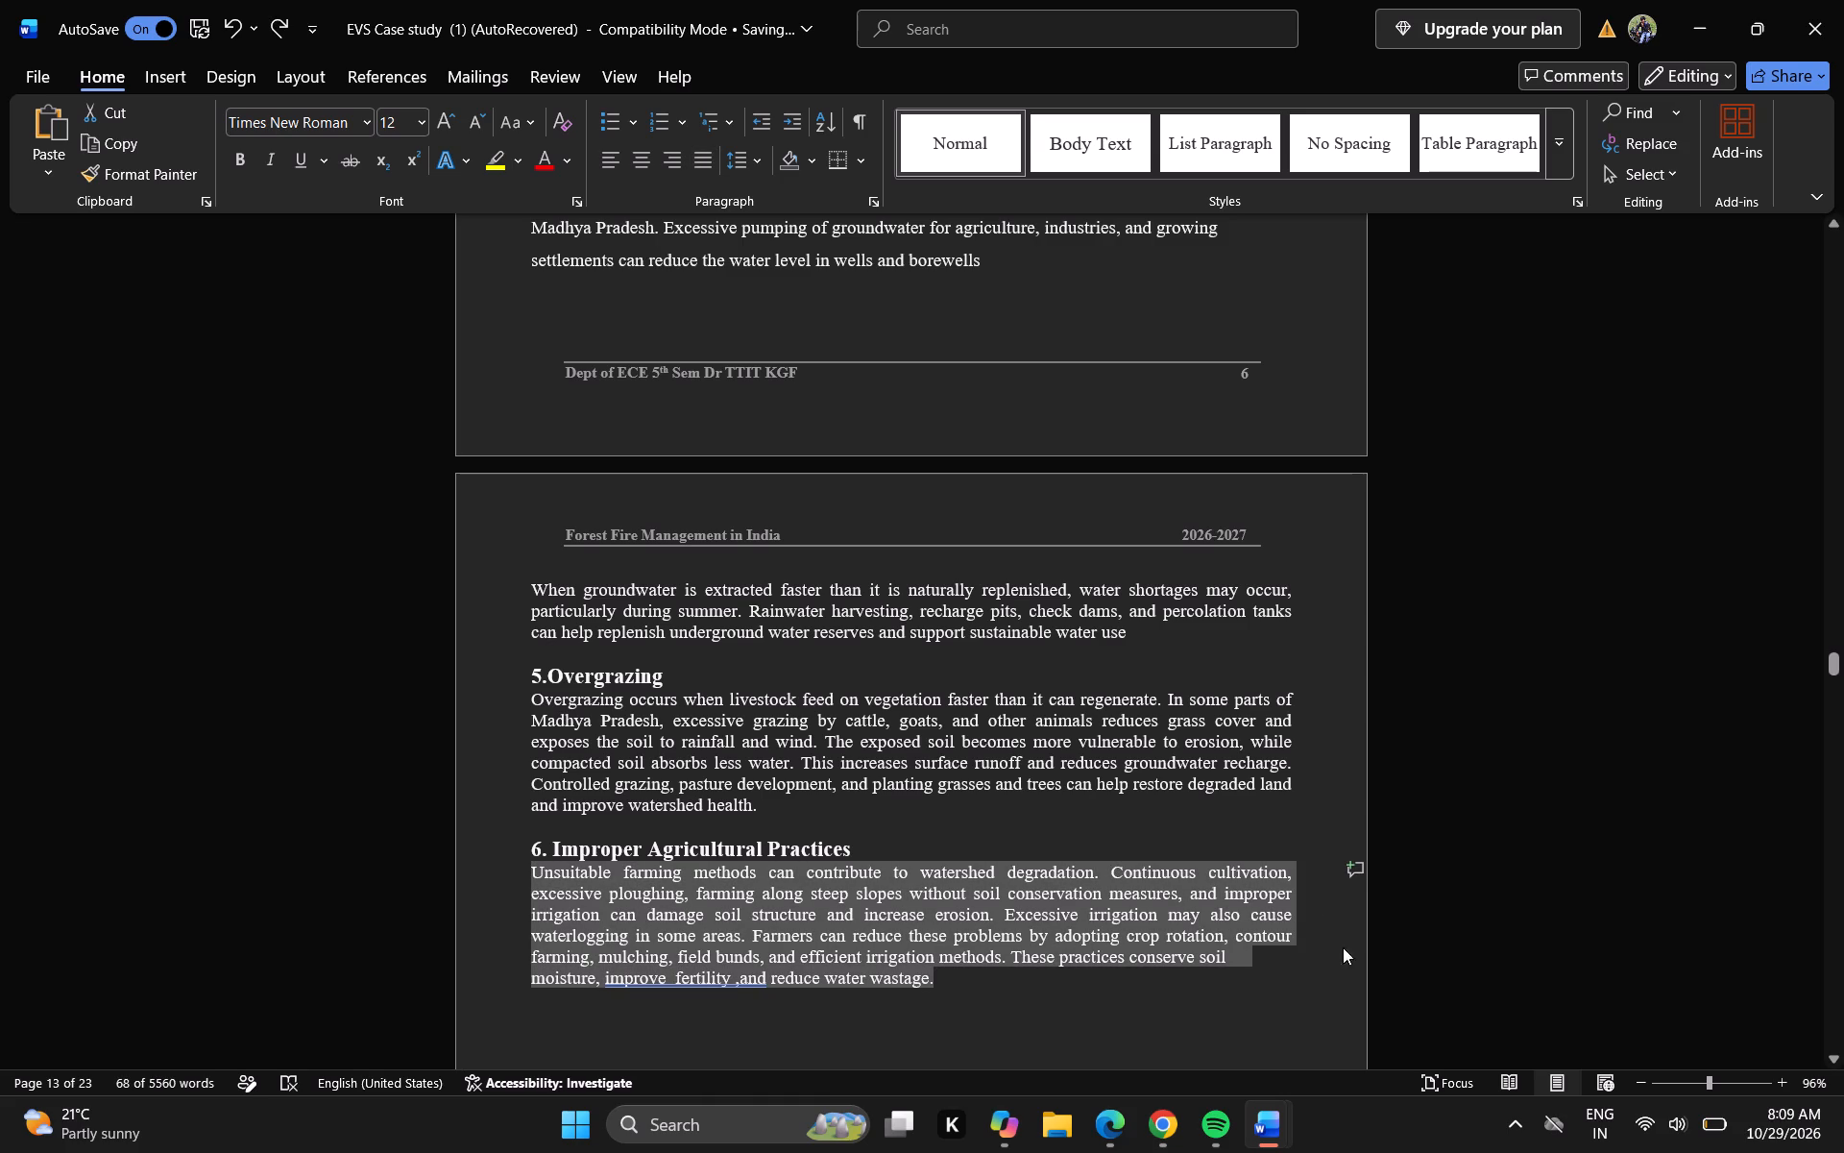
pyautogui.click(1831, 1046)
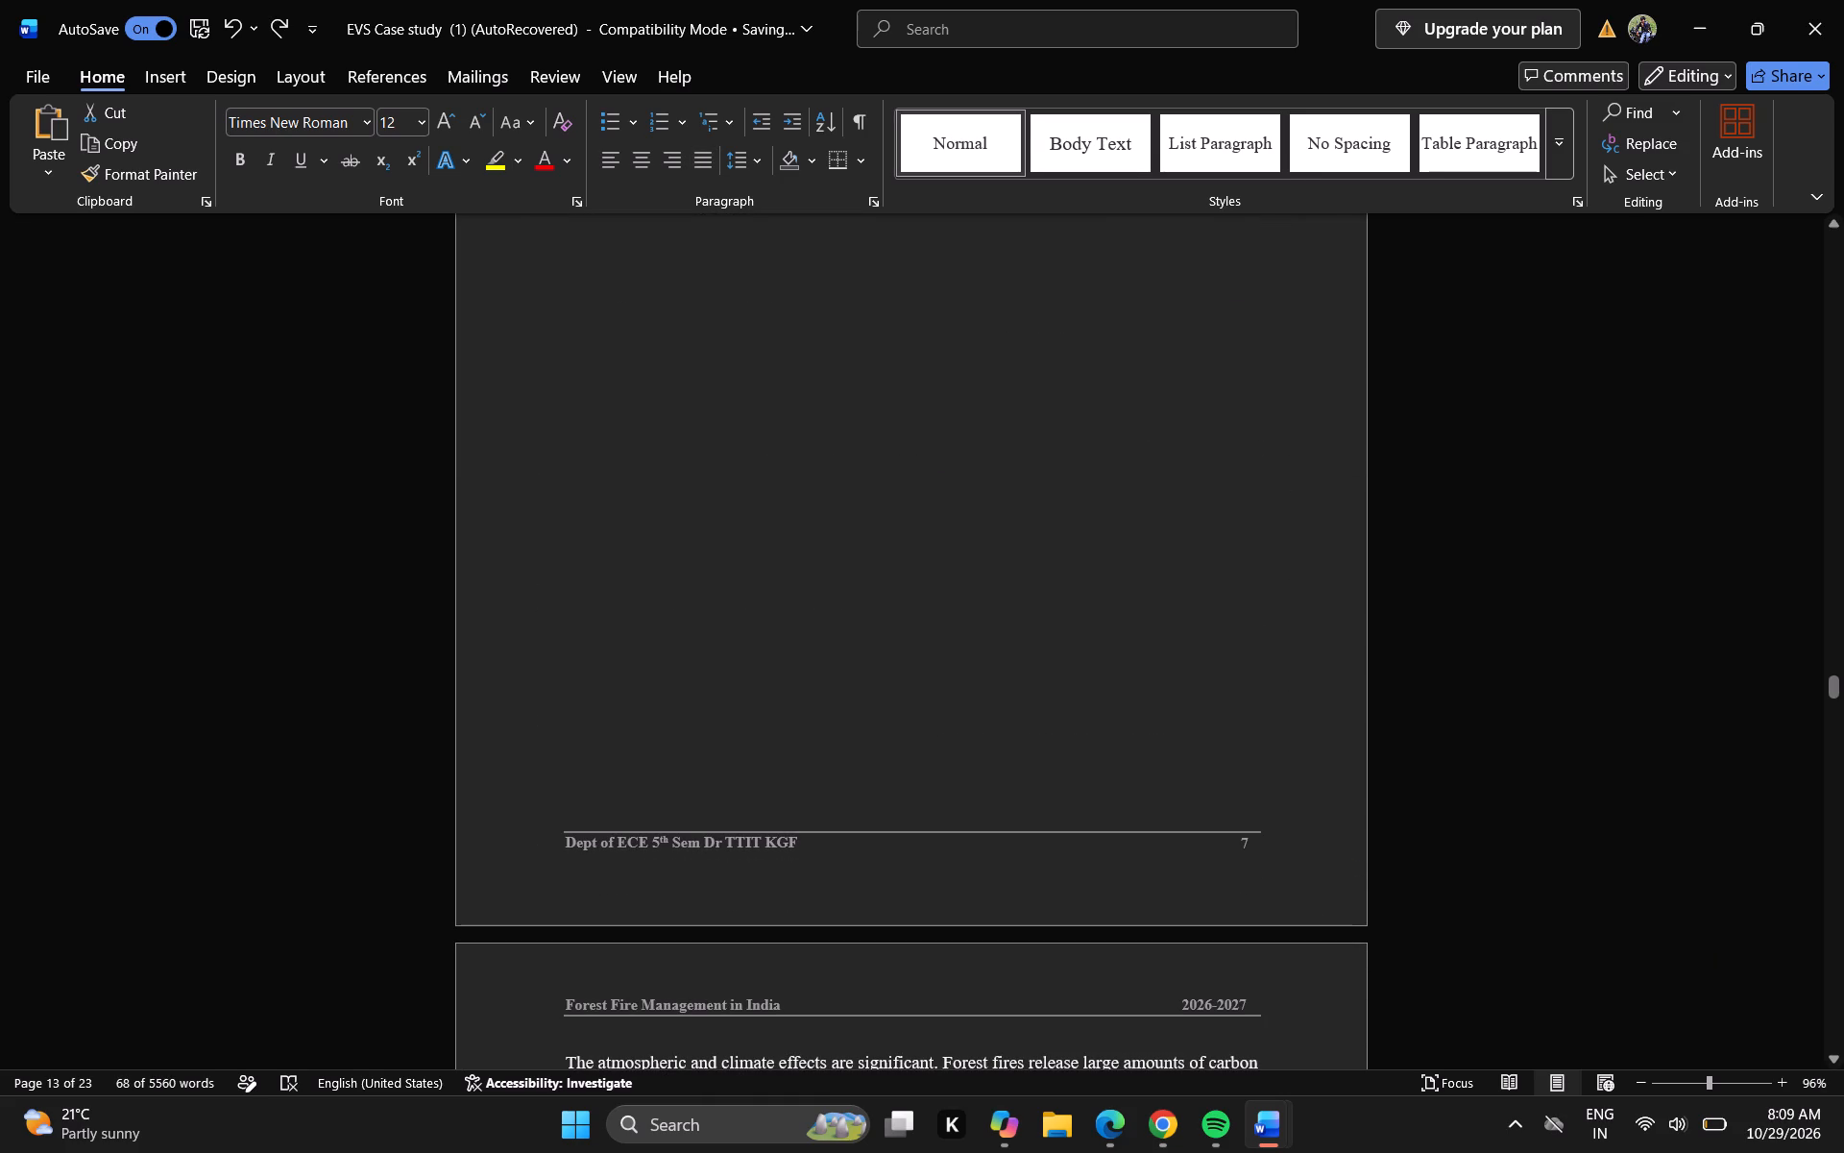
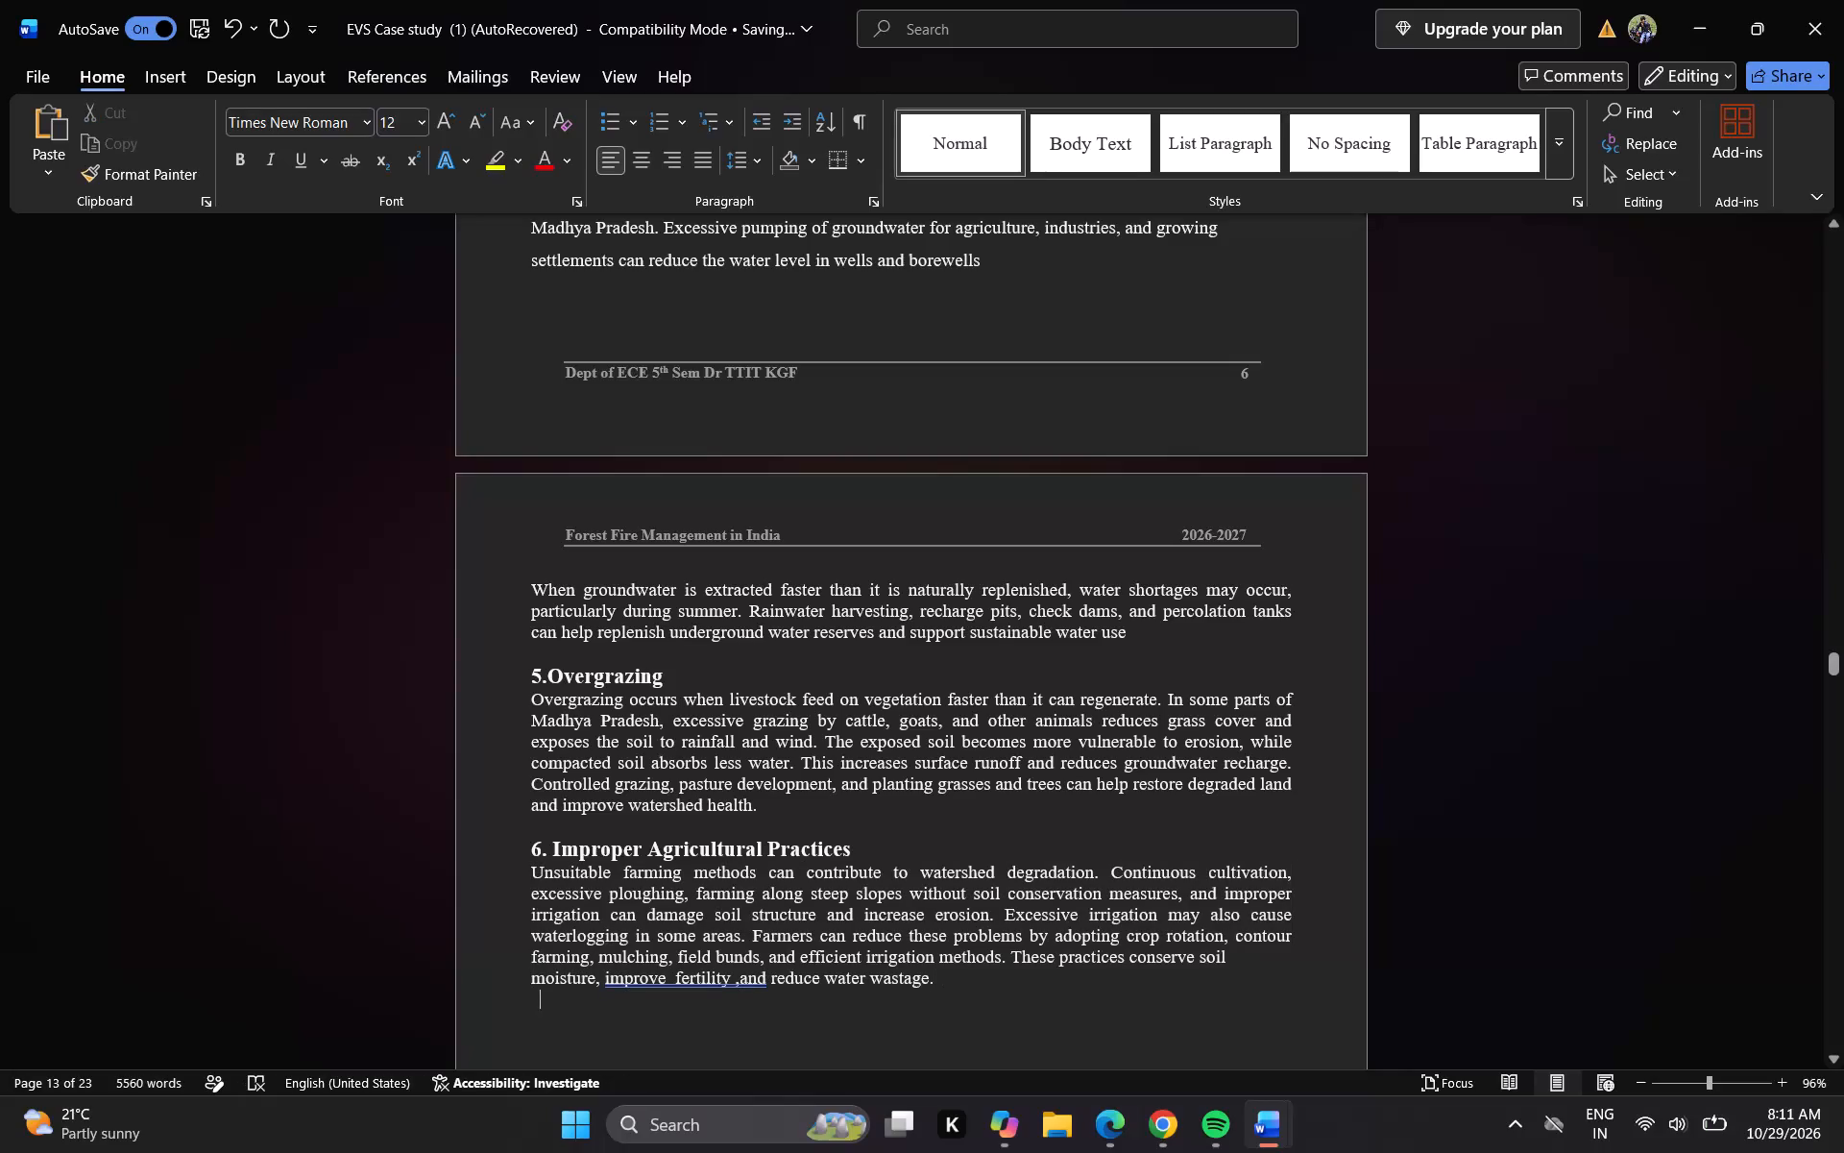
# Paste the copied water pollution and "8. Climate Change" text below the "6. Improper Agricultural Practices" section, separated by a blank line.
pyautogui.press('Return')
pyautogui.hotkey('ctrl', 'v')
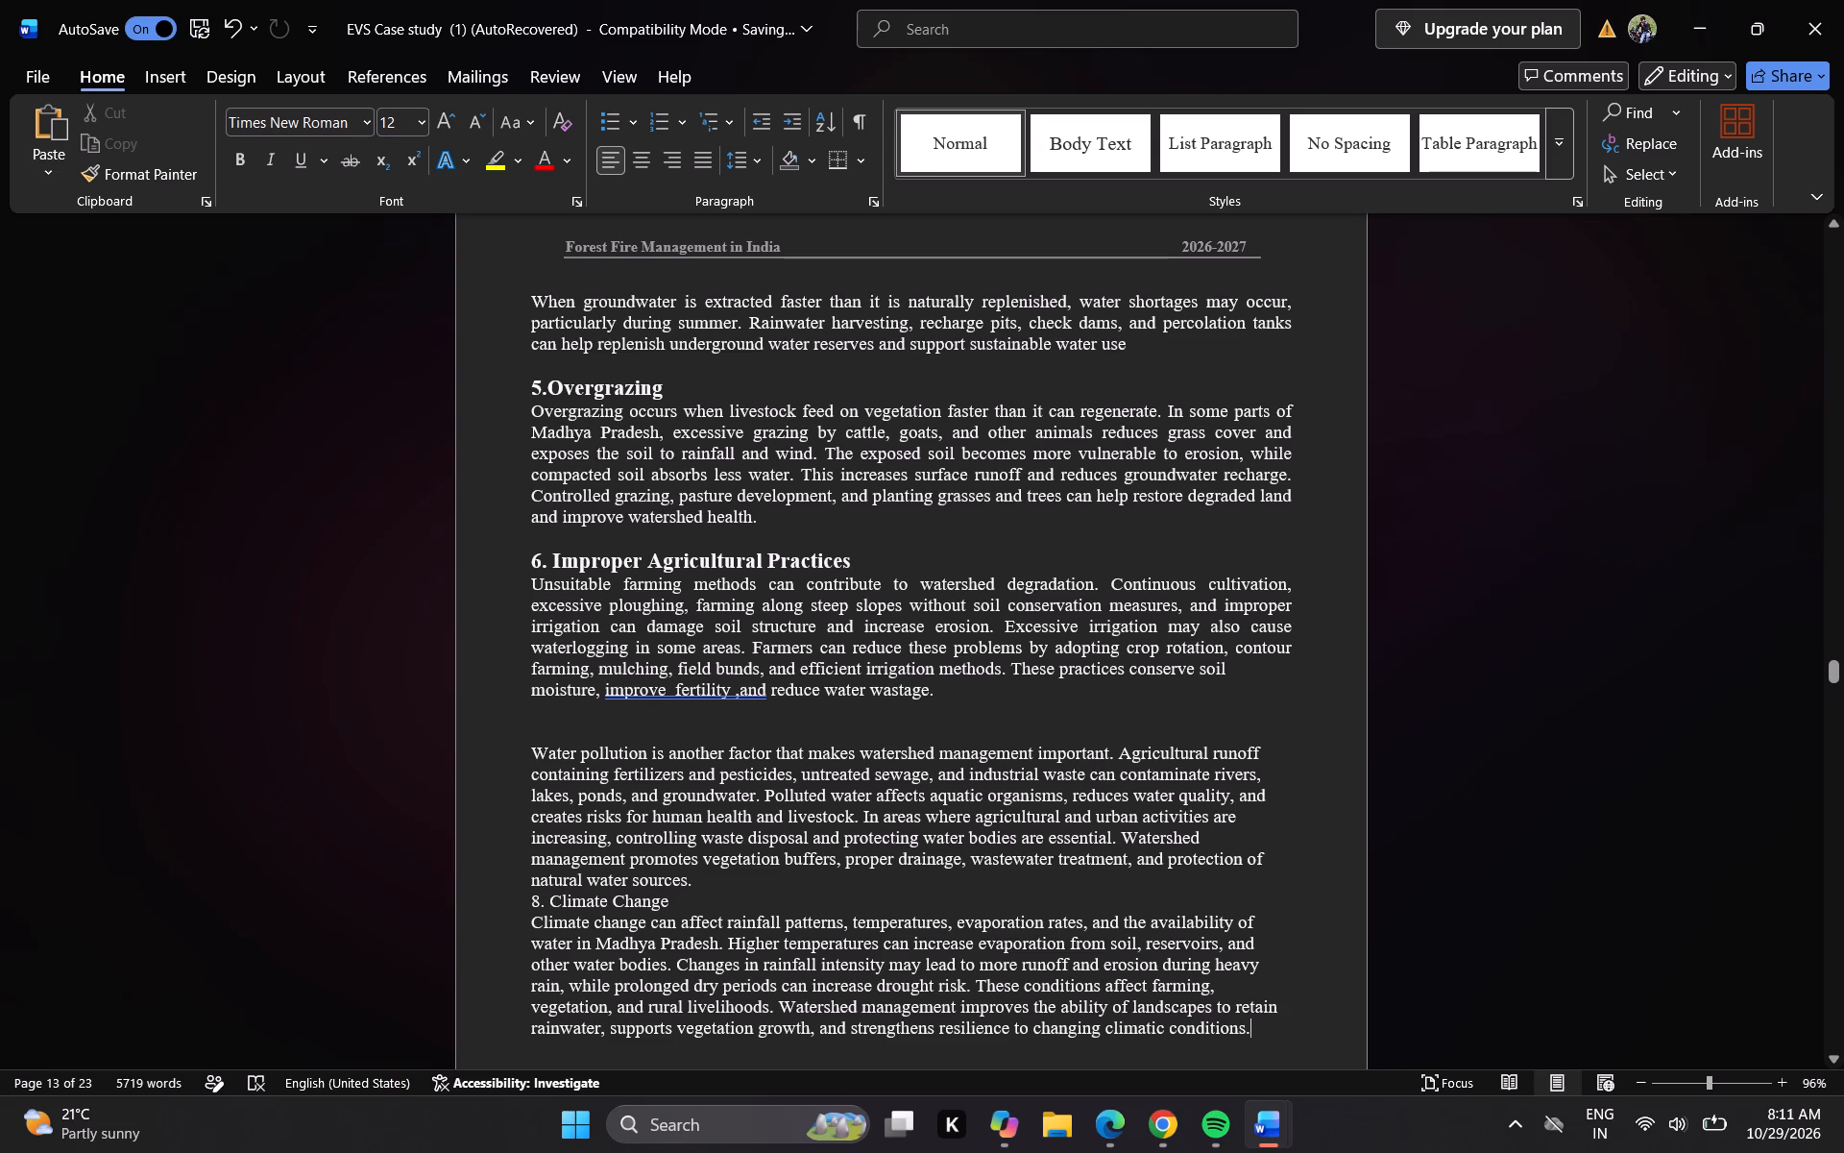
# Justify the pasted water pollution and climate change text and set its line spacing to 1.5.
pyautogui.moveTo(522, 758); pyautogui.dragTo(1204, 676)
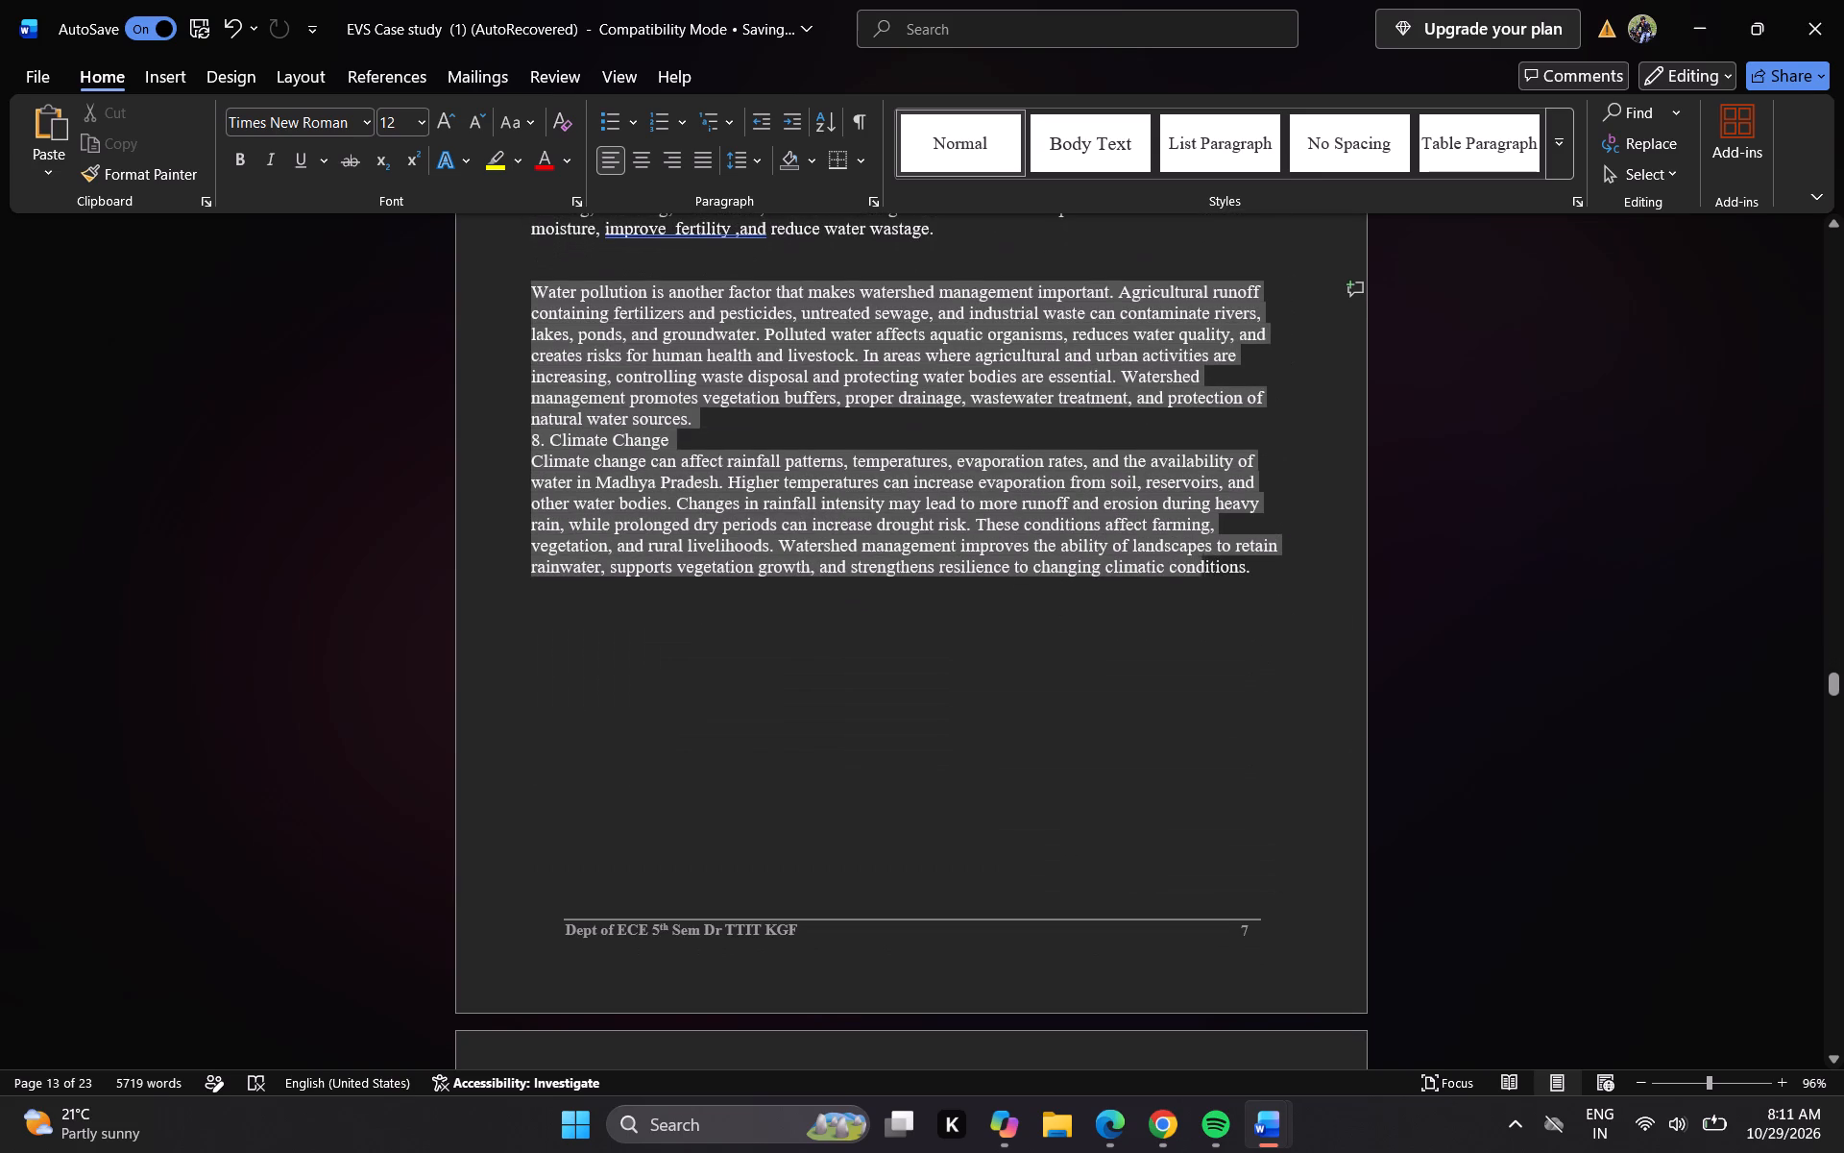
pyautogui.moveTo(1204, 676); pyautogui.dragTo(1298, 639)
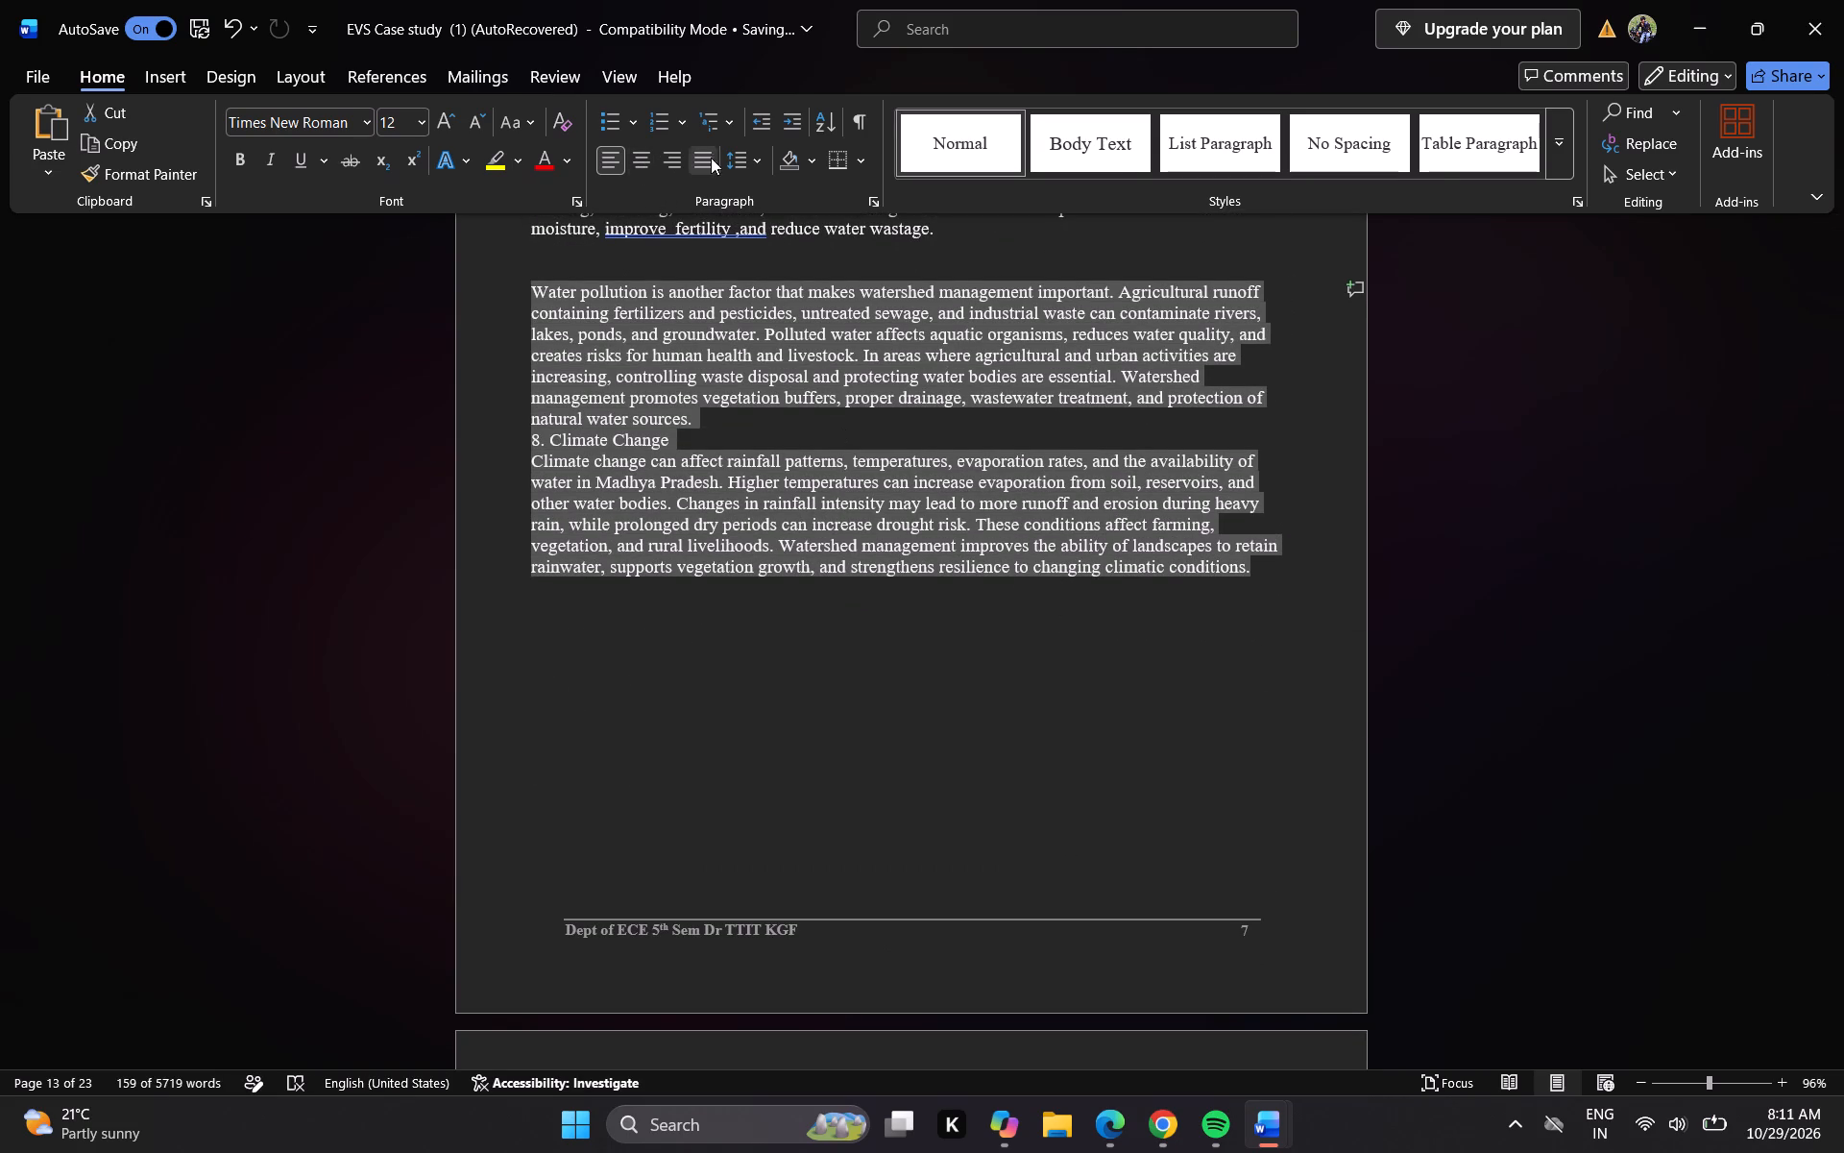
pyautogui.click(716, 160)
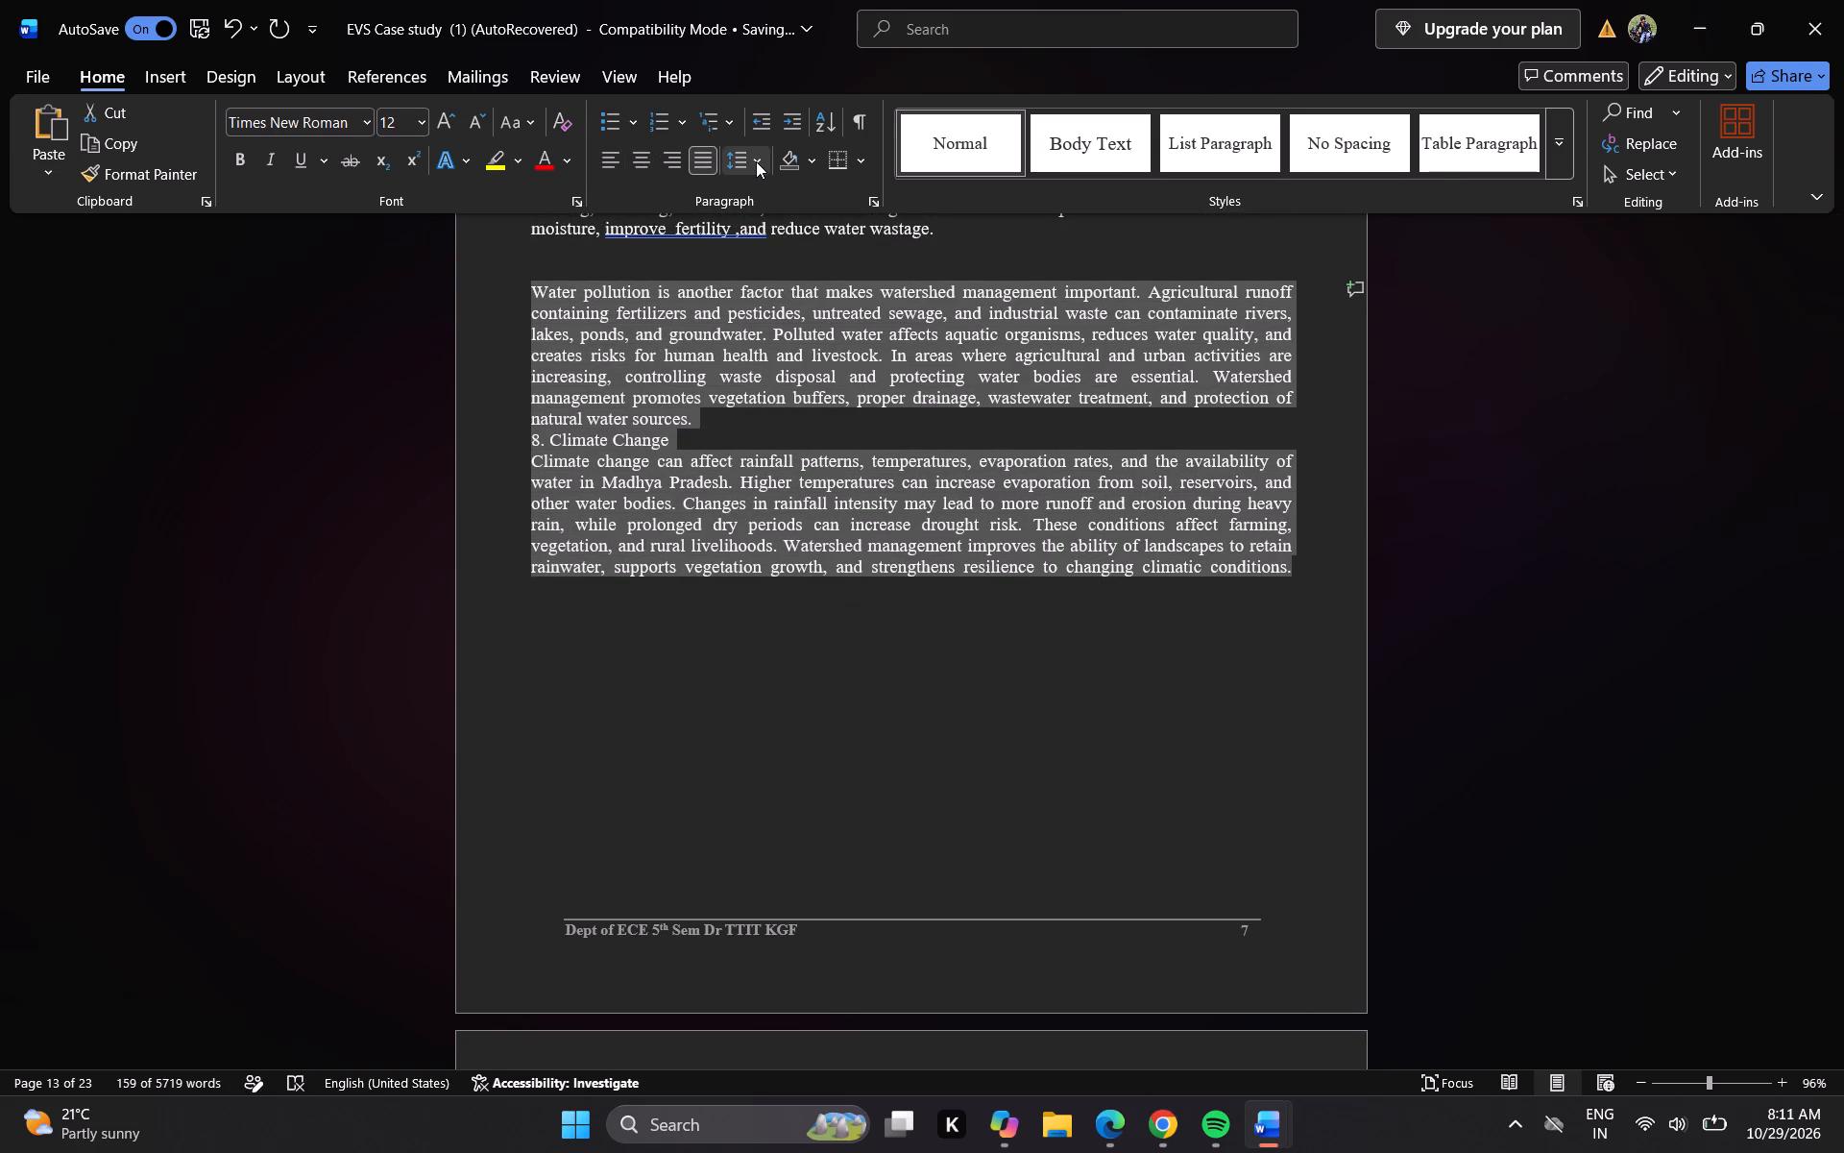
pyautogui.click(756, 161)
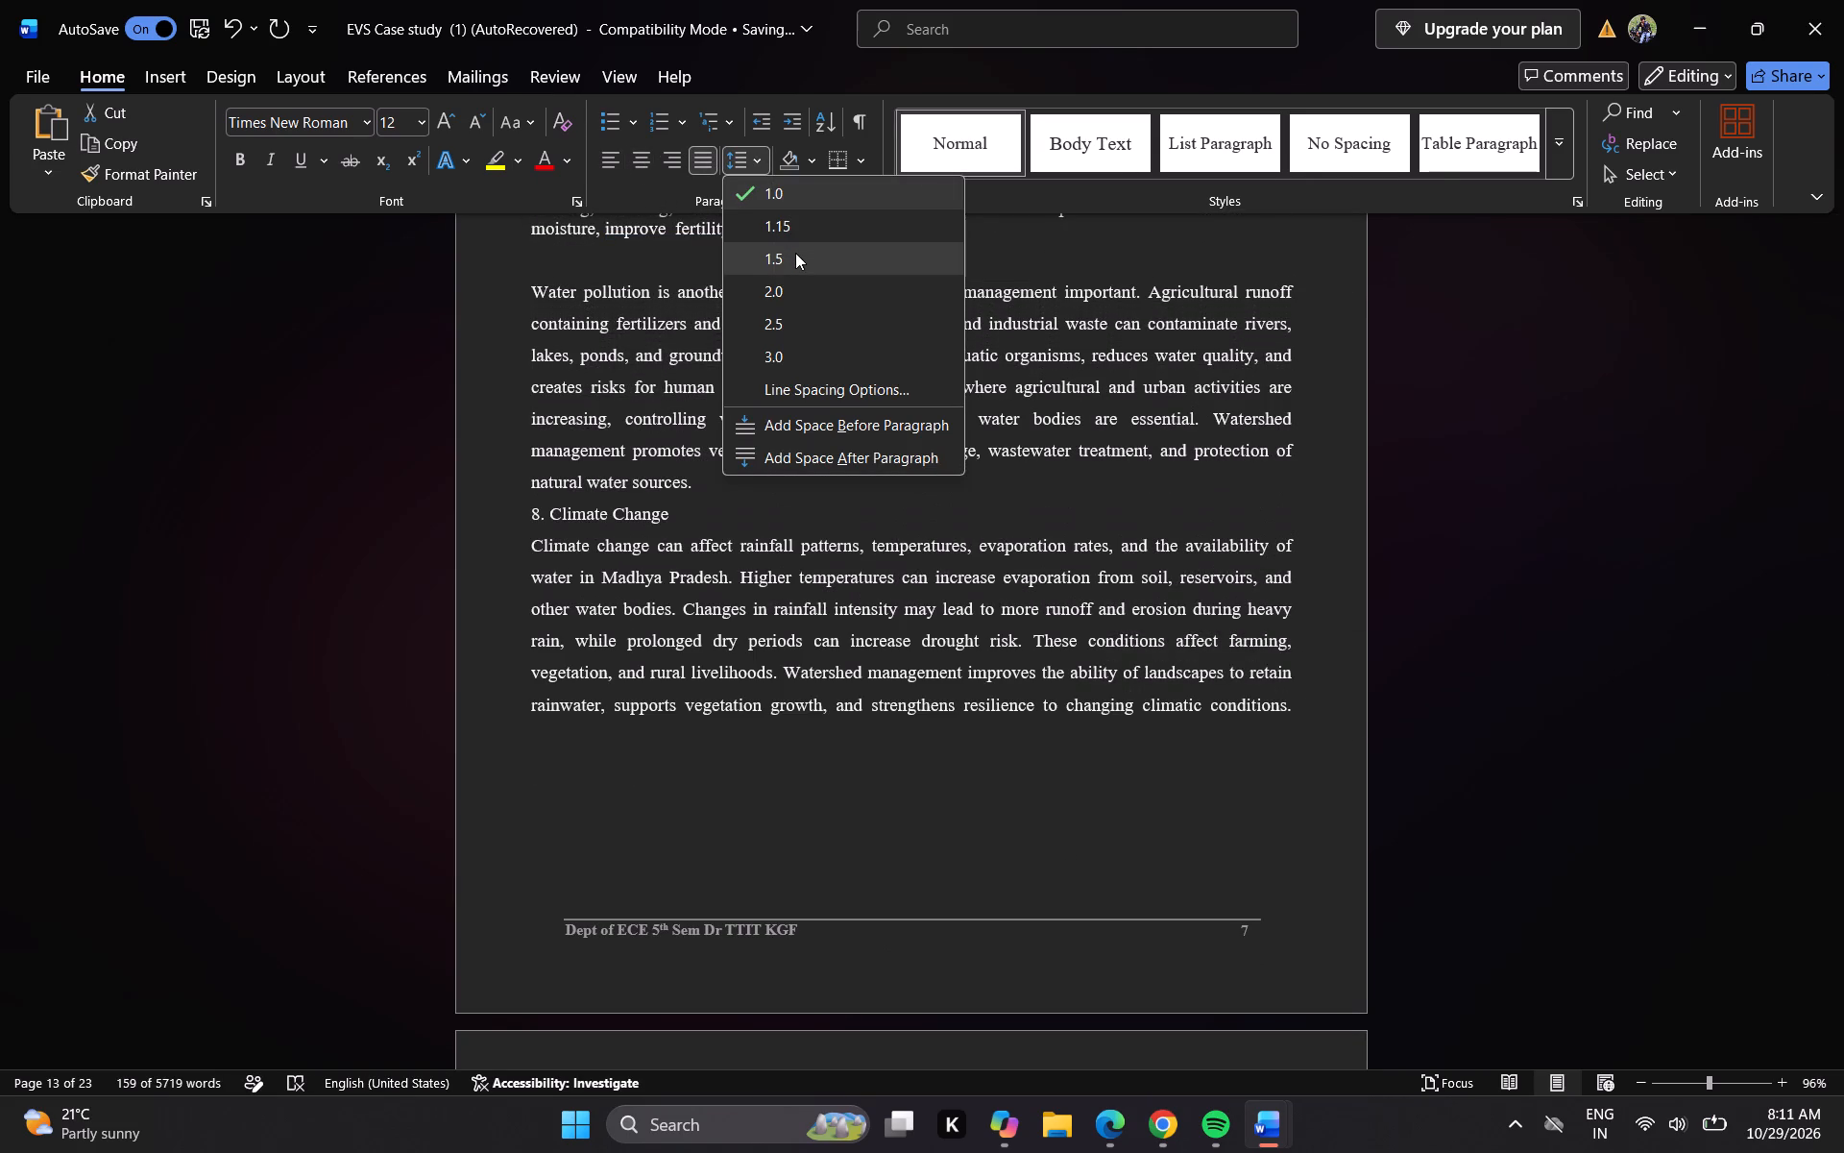
pyautogui.click(795, 253)
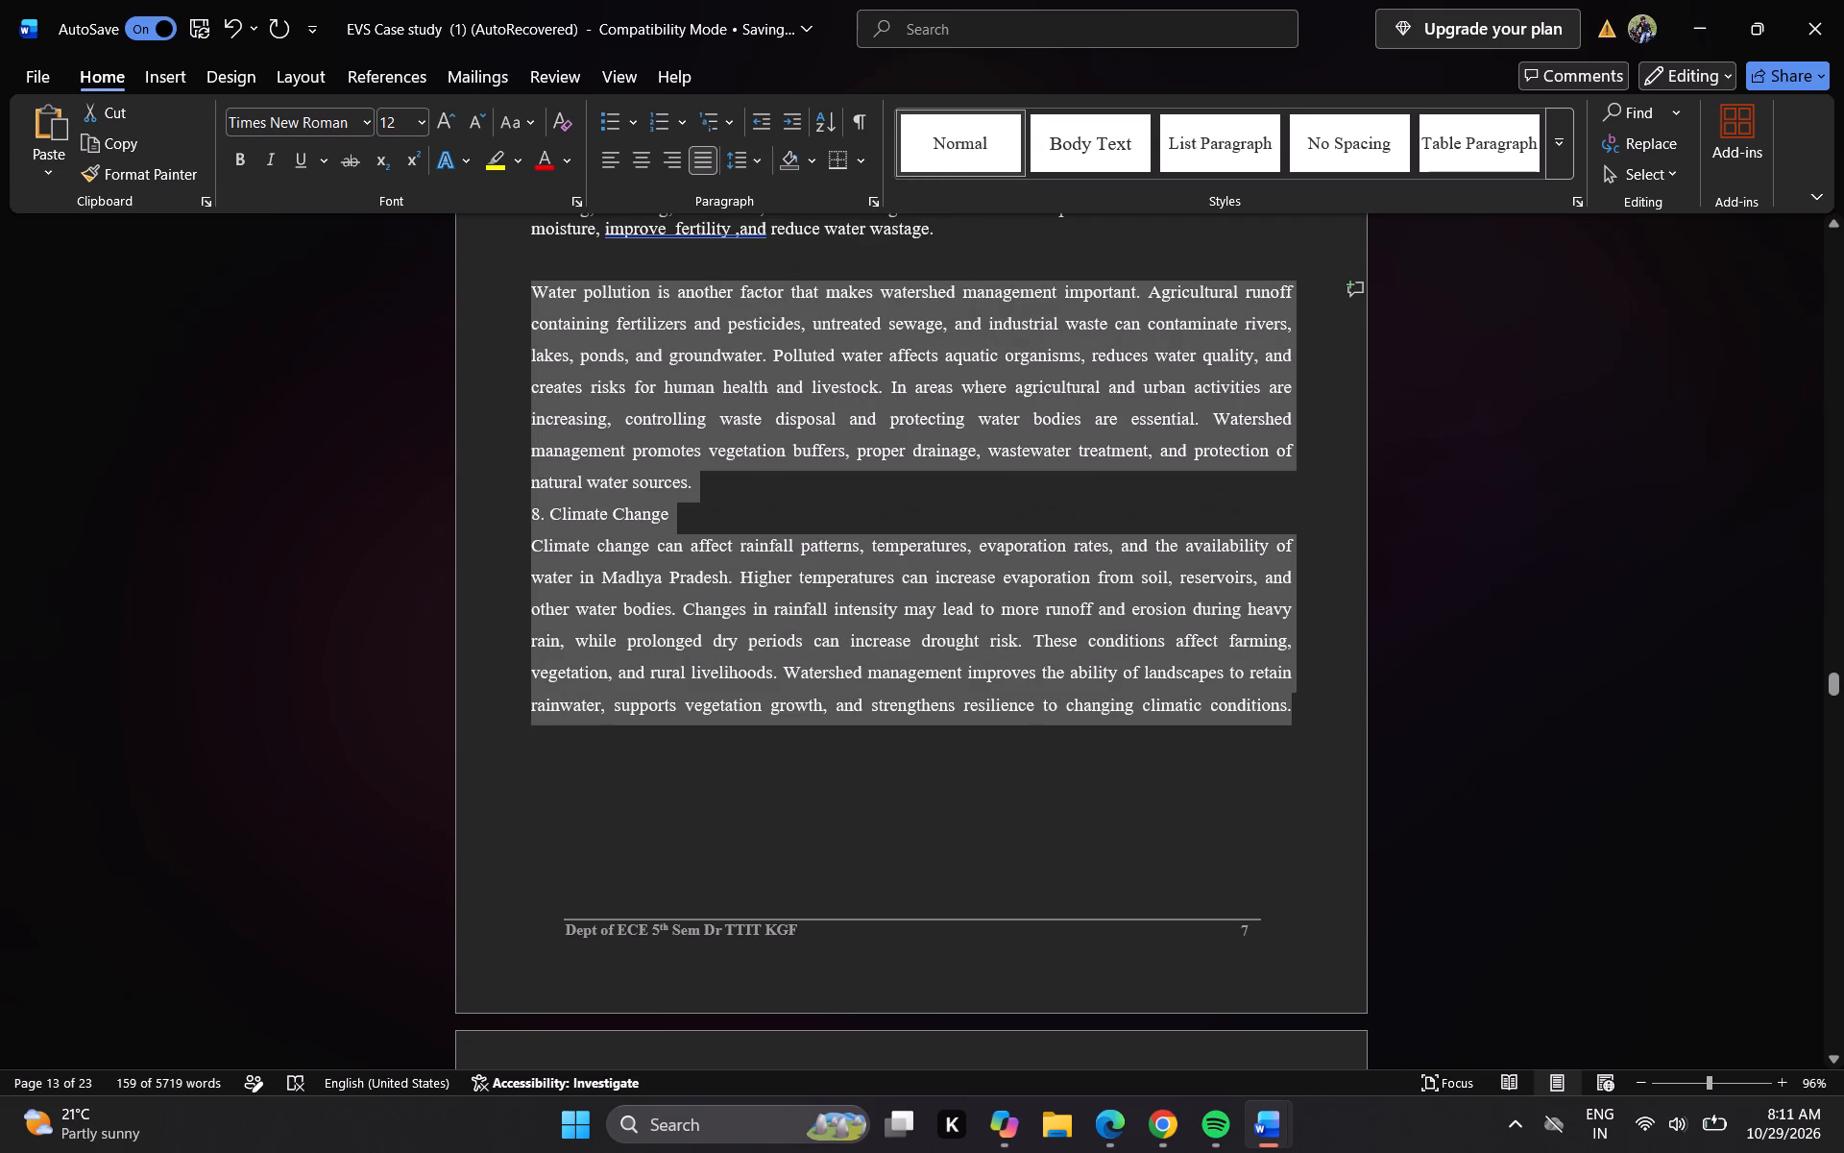
pyautogui.click(1028, 269)
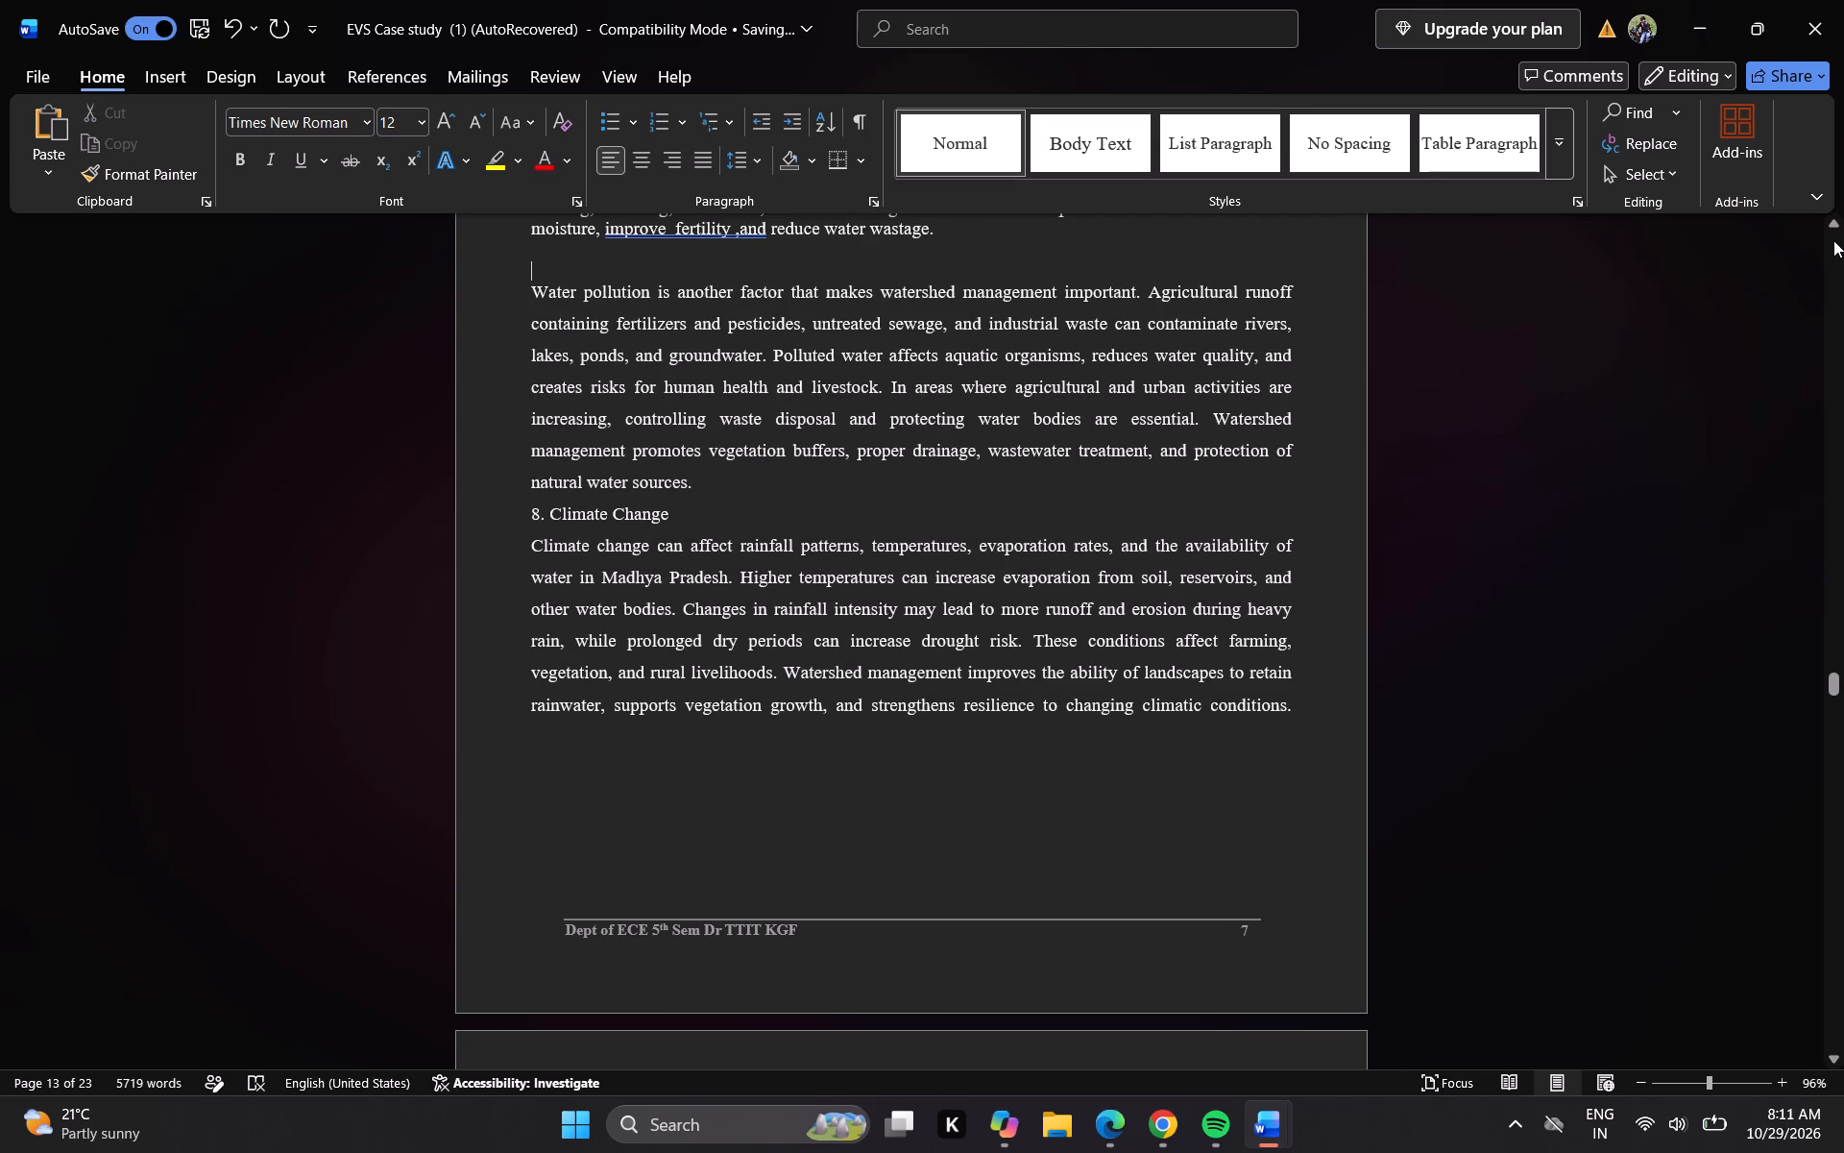
# Set the line spacing of the paragraph starting "When groundwater is extracted faster" to 1.5.
pyautogui.click(1833, 240)
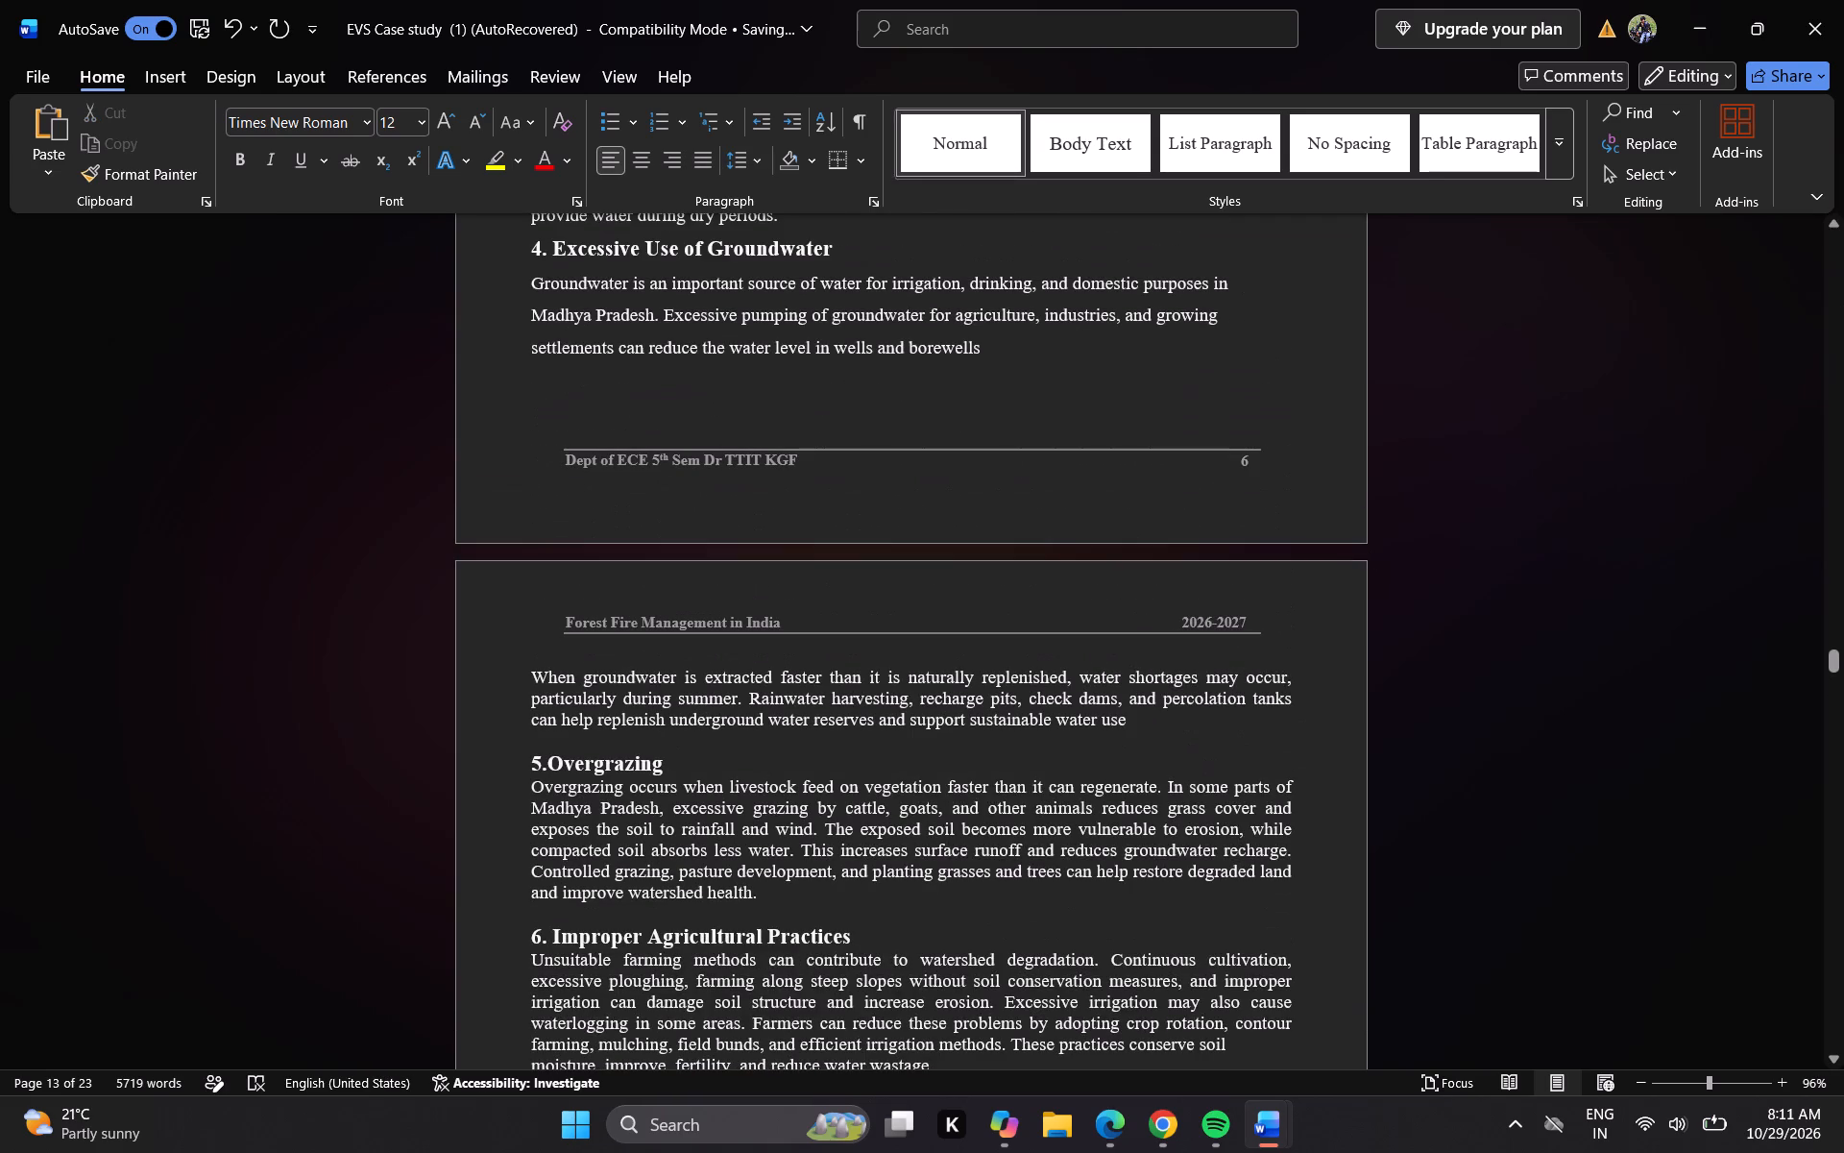
pyautogui.moveTo(502, 658); pyautogui.dragTo(536, 672)
pyautogui.click(536, 672)
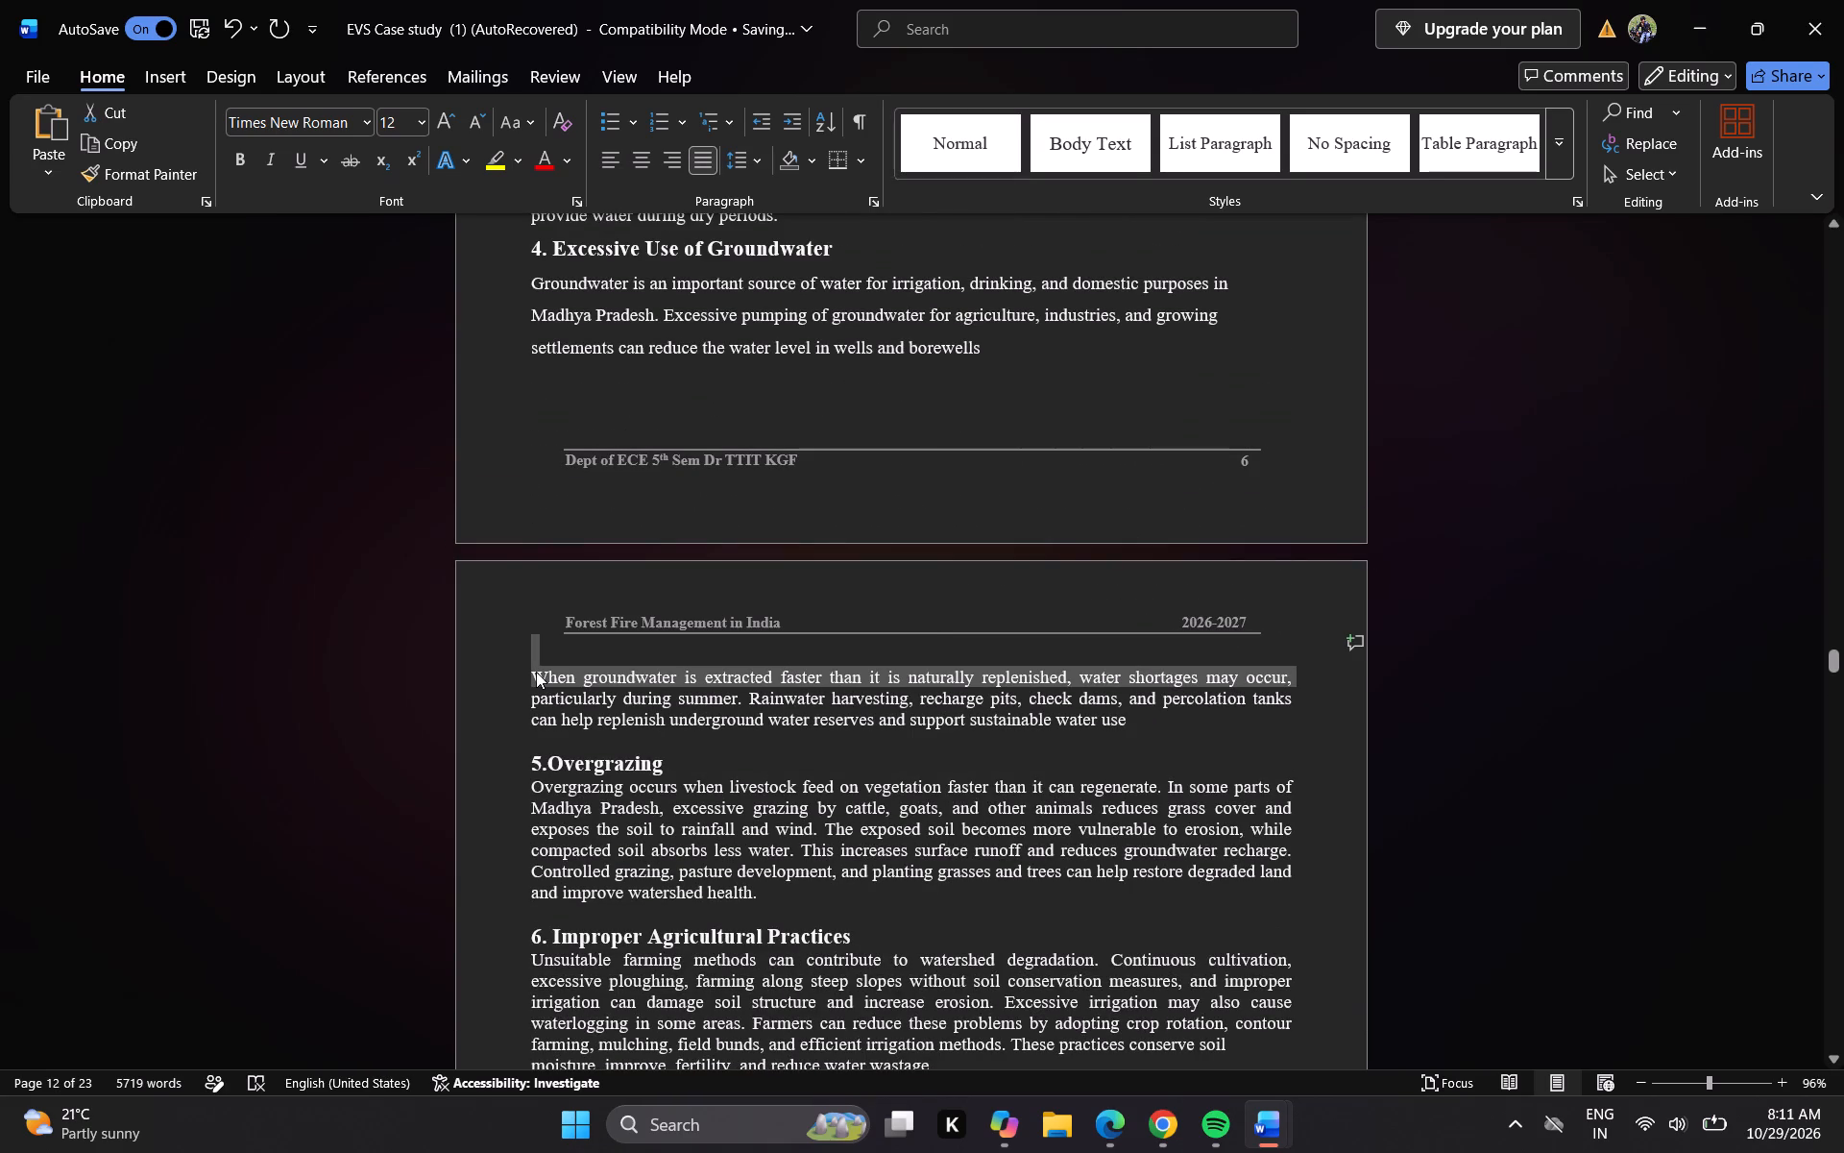
pyautogui.moveTo(529, 674); pyautogui.dragTo(1129, 712)
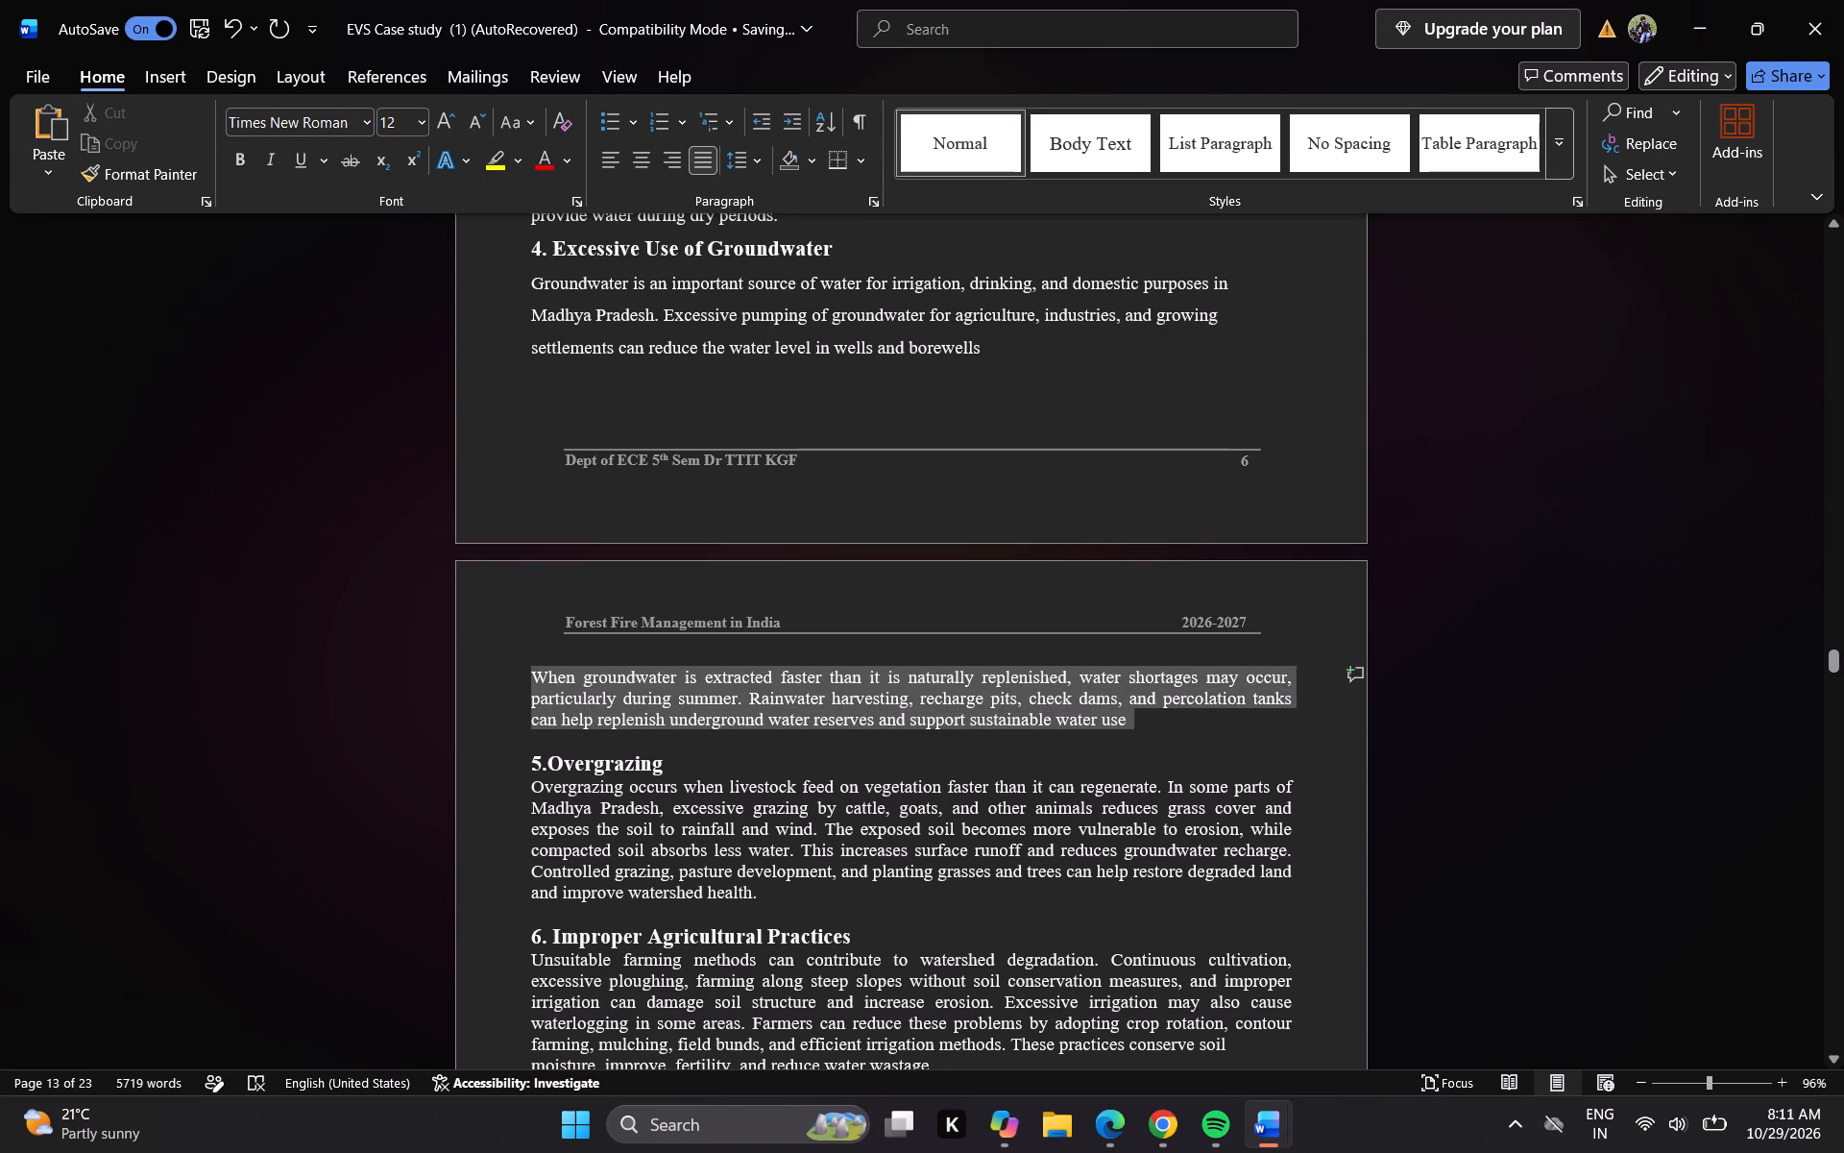
pyautogui.moveTo(1129, 712); pyautogui.dragTo(1142, 728)
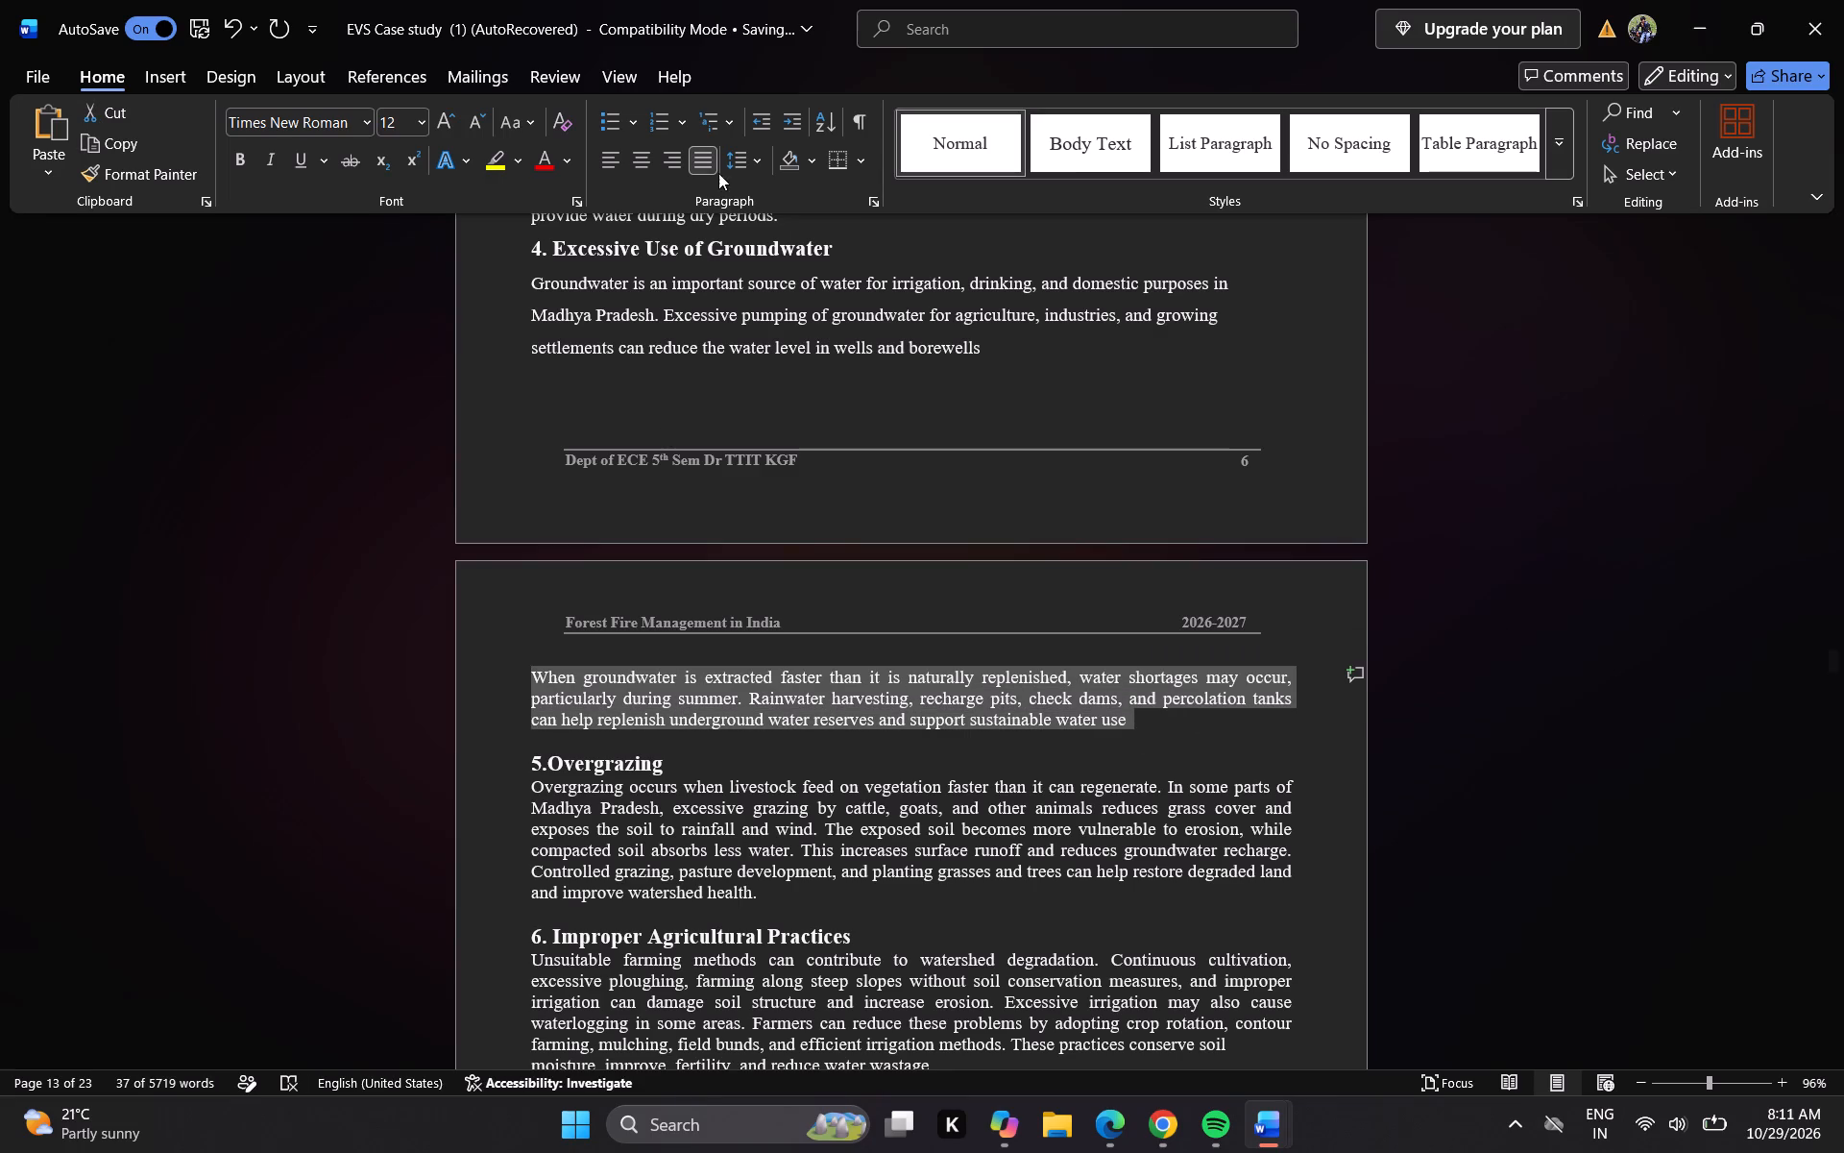
pyautogui.click(746, 157)
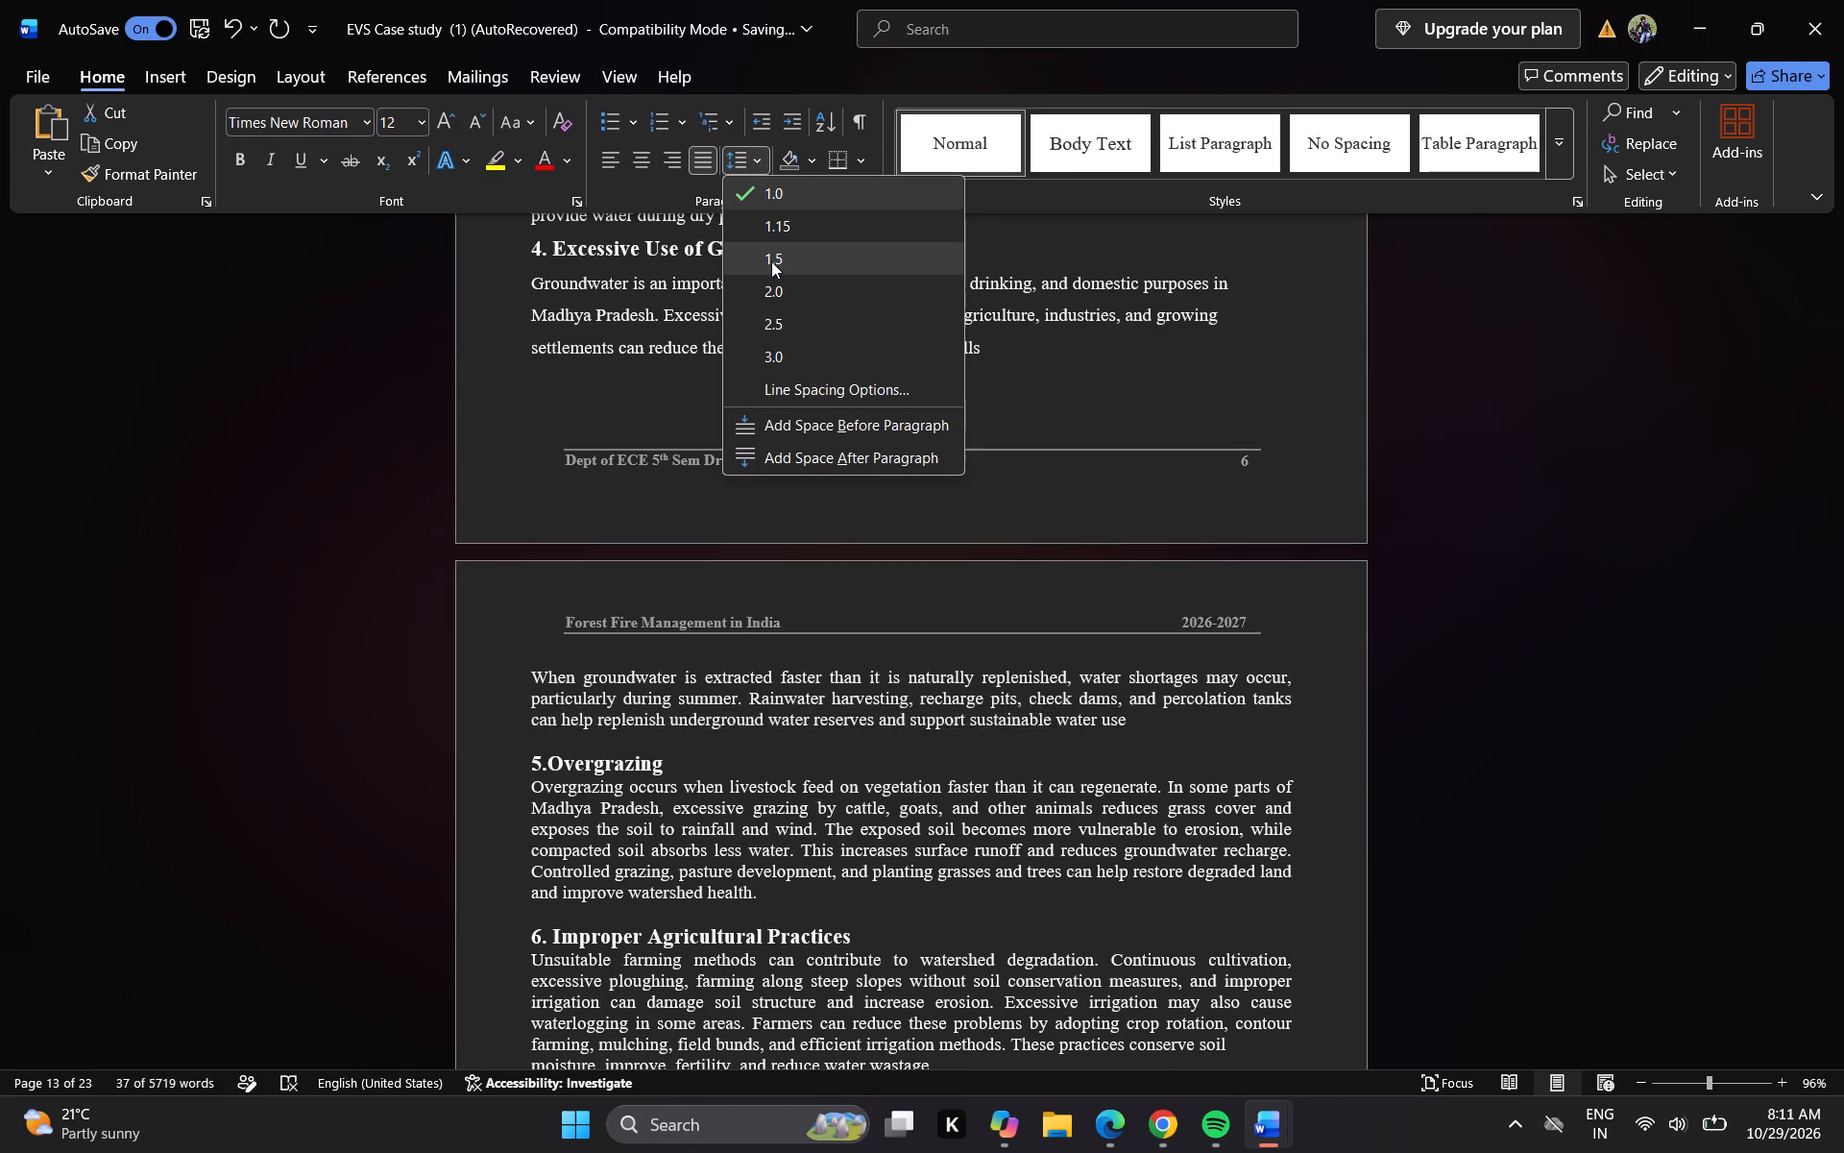
pyautogui.click(773, 262)
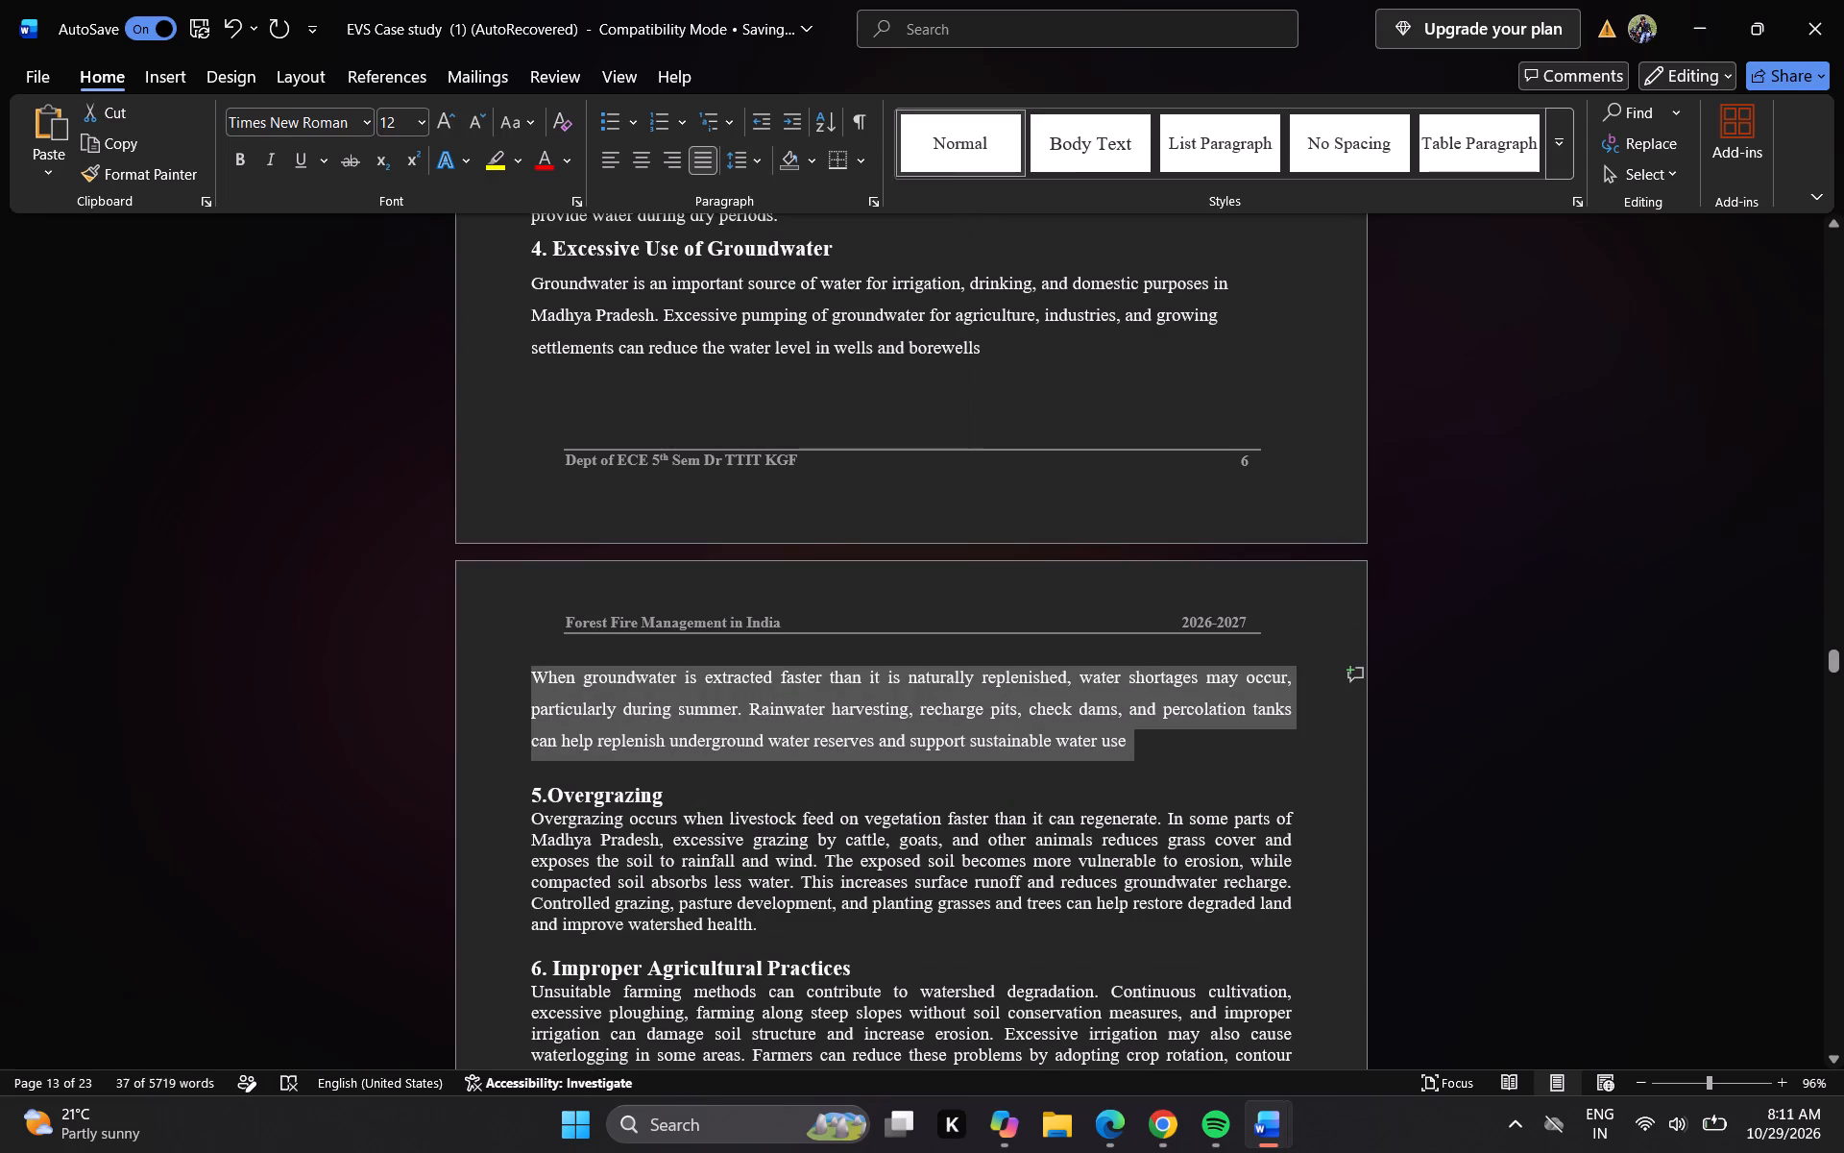
# Set the line spacing of the "5.Overgrazing" and "6. Improper Agricultural Practices" sections, headings included, to 1.5.
pyautogui.moveTo(502, 798); pyautogui.dragTo(512, 797)
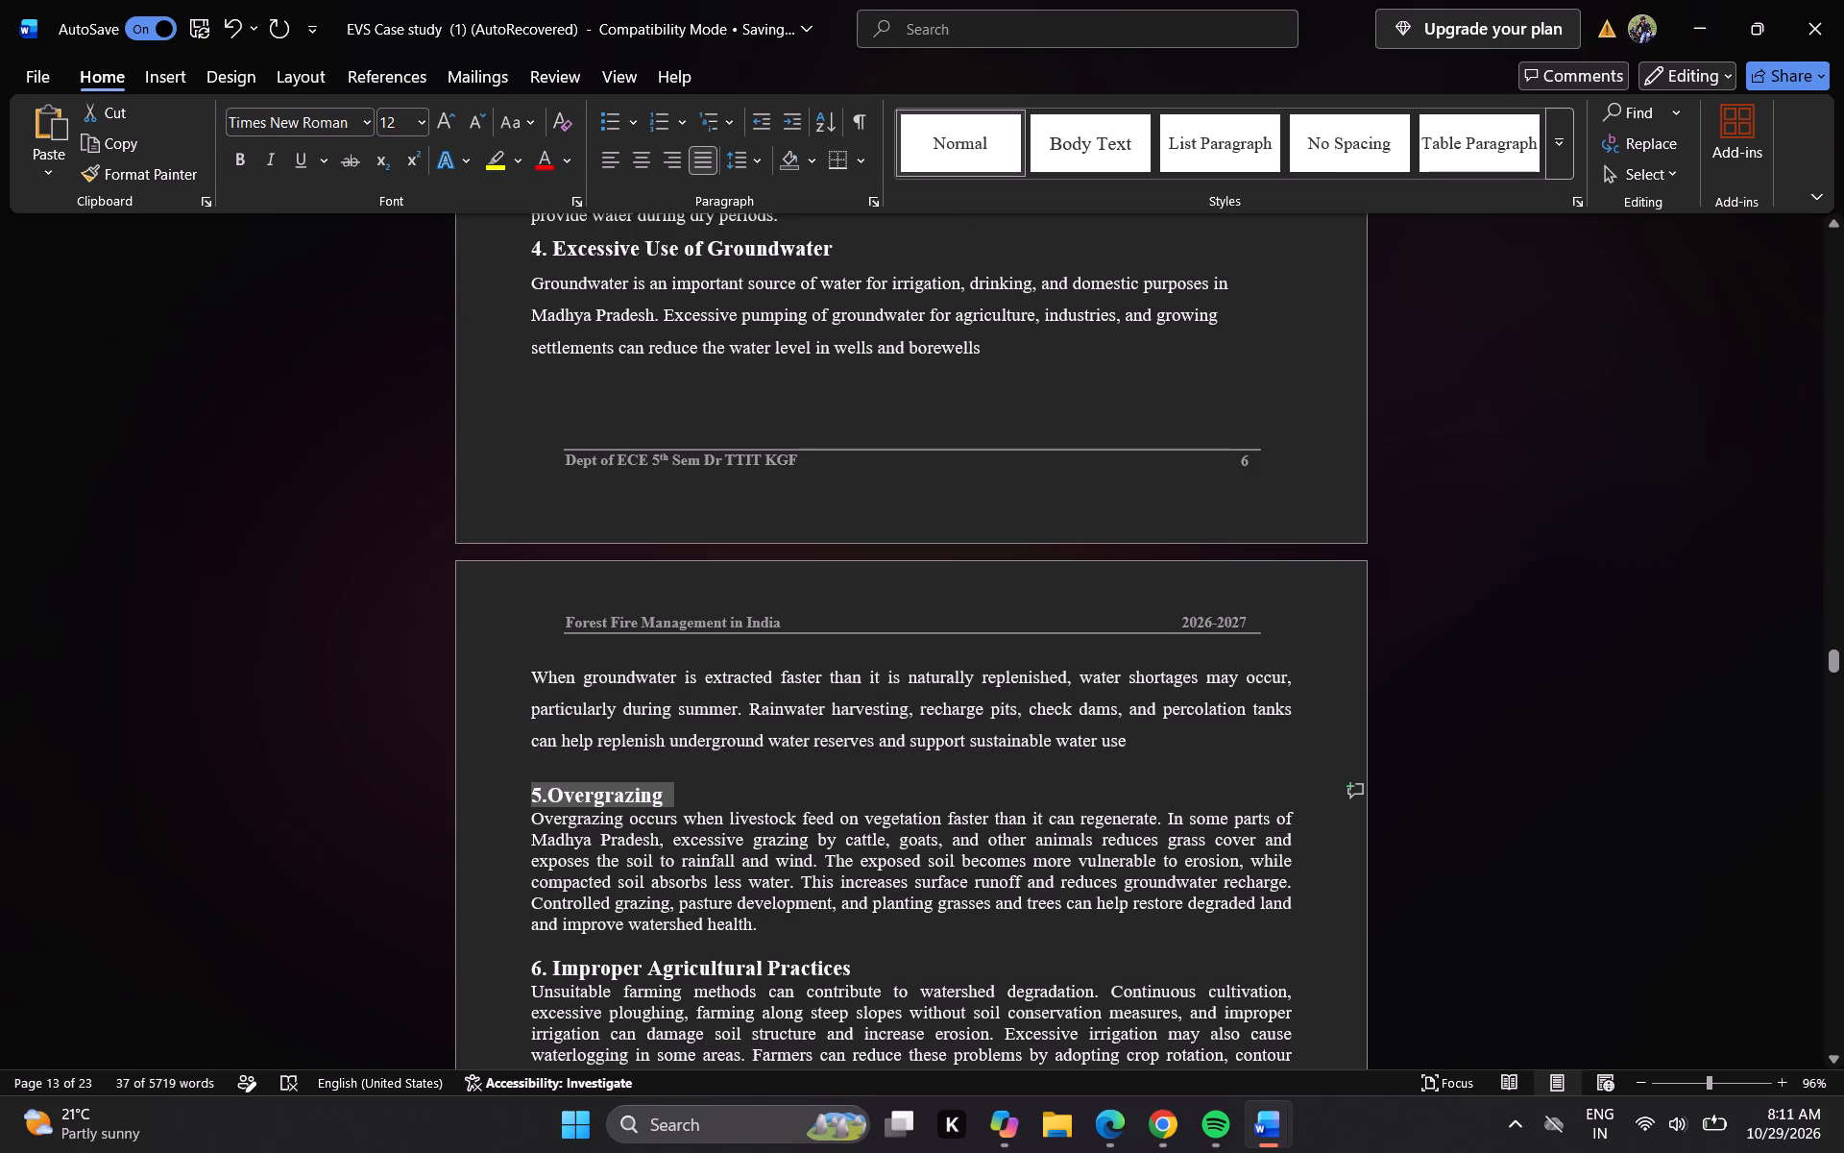
pyautogui.moveTo(512, 797); pyautogui.dragTo(515, 796)
pyautogui.moveTo(515, 796); pyautogui.dragTo(1055, 1102)
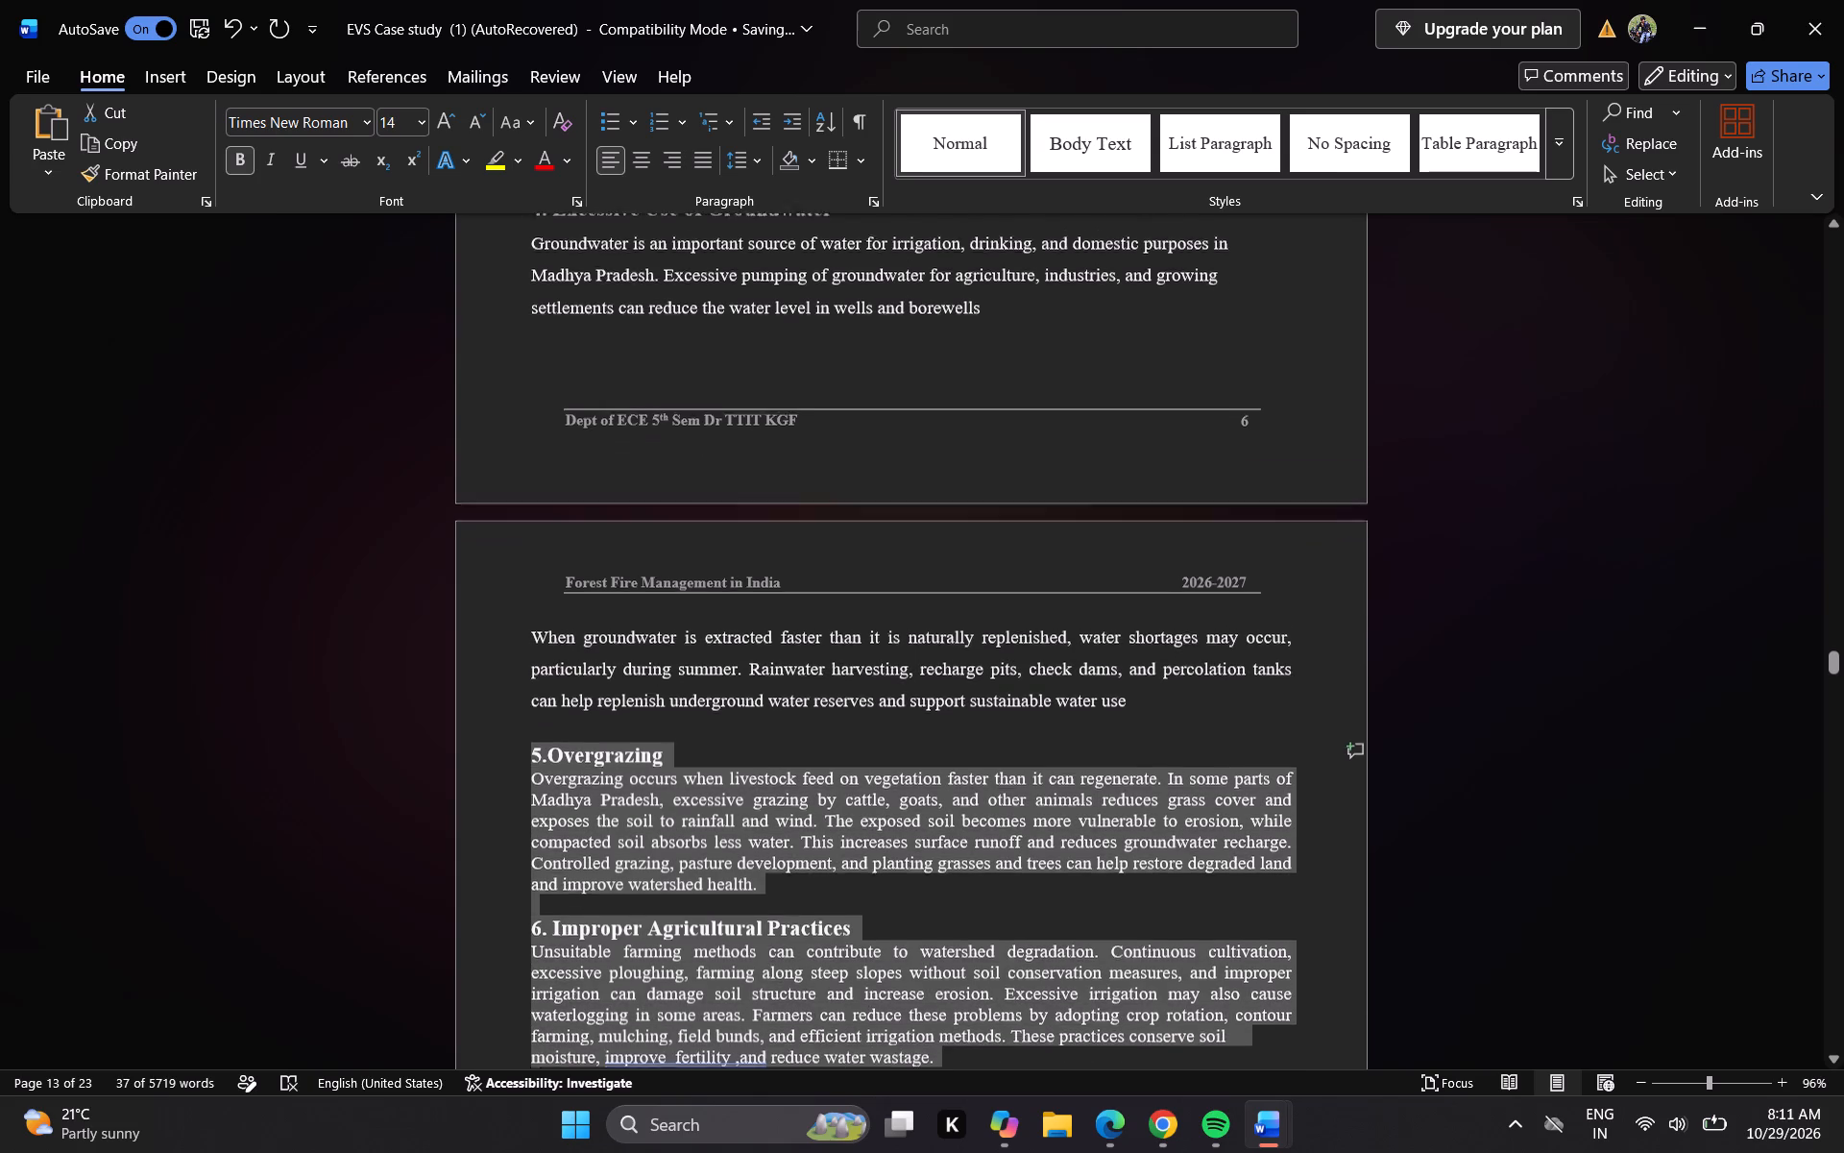
pyautogui.moveTo(1055, 1102); pyautogui.dragTo(952, 538)
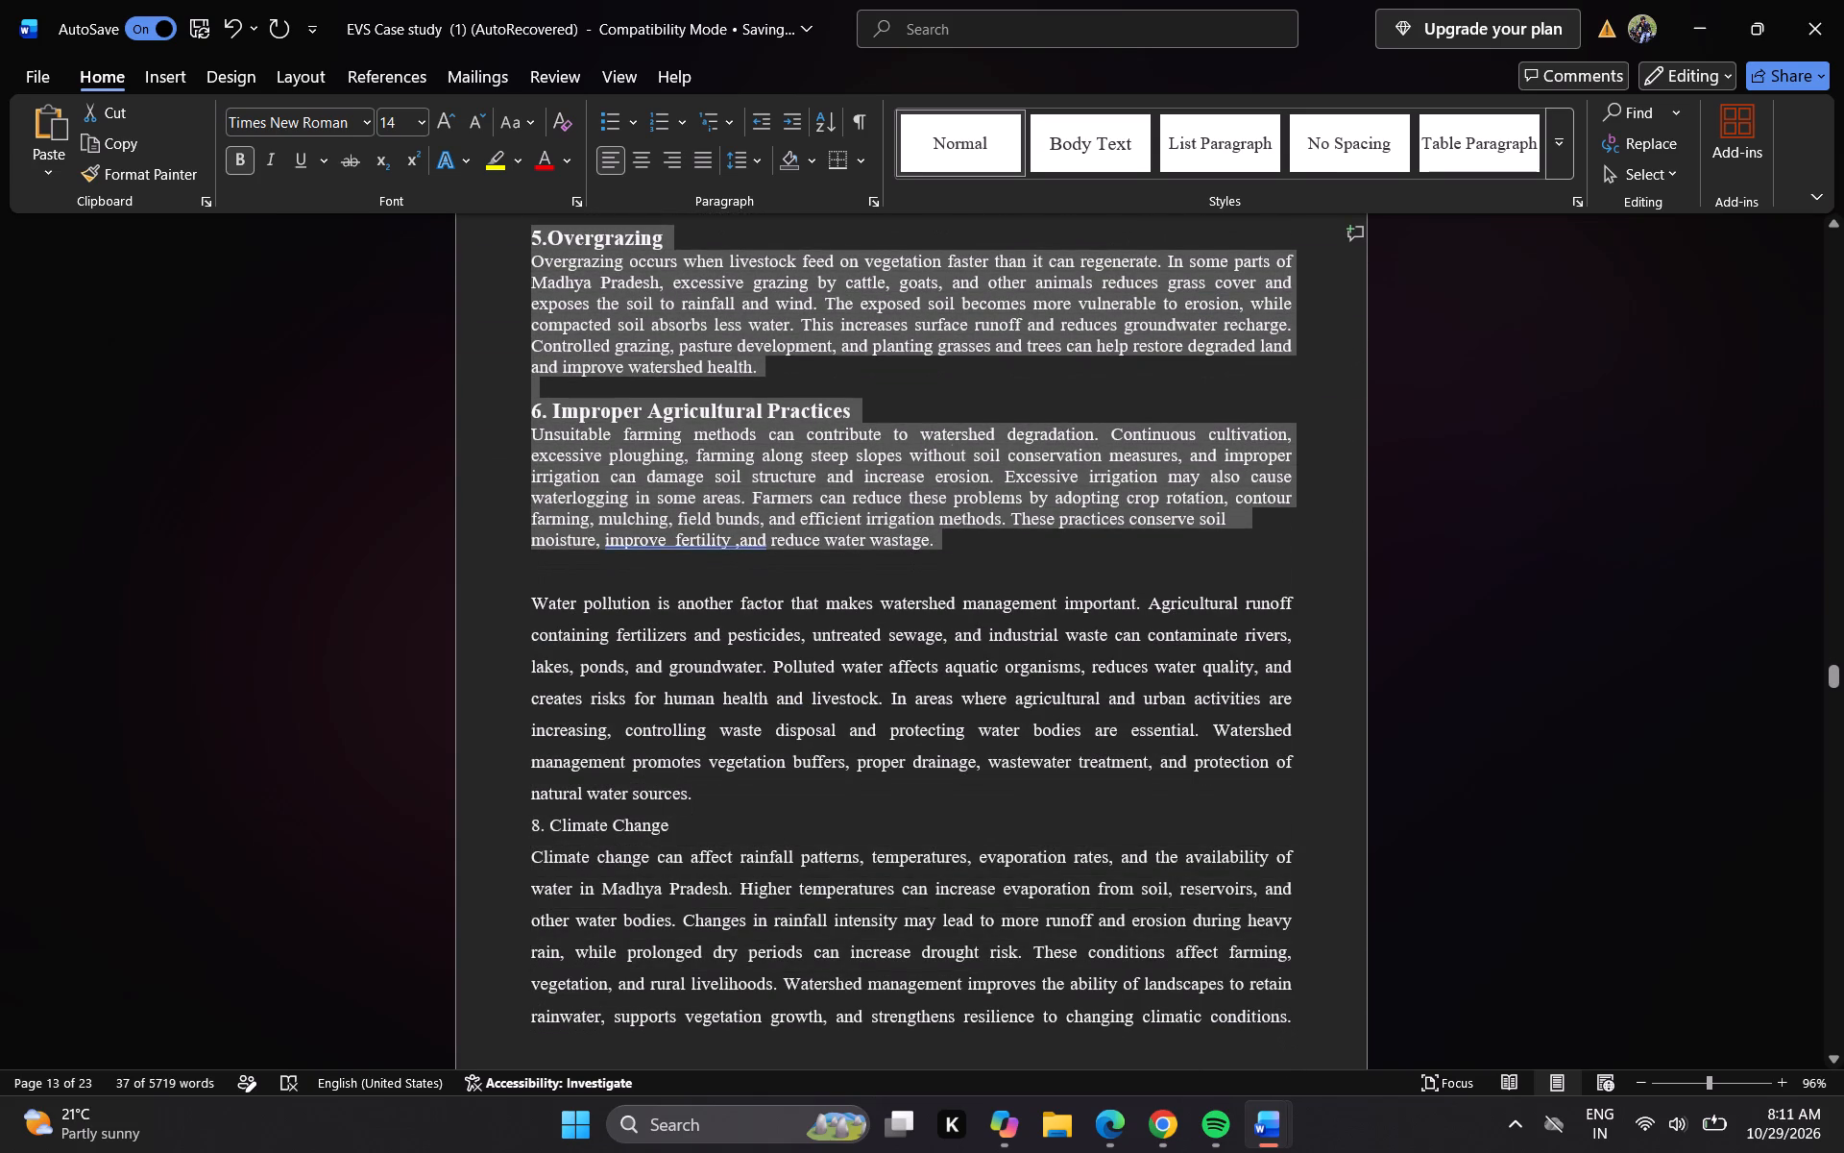
pyautogui.click(756, 156)
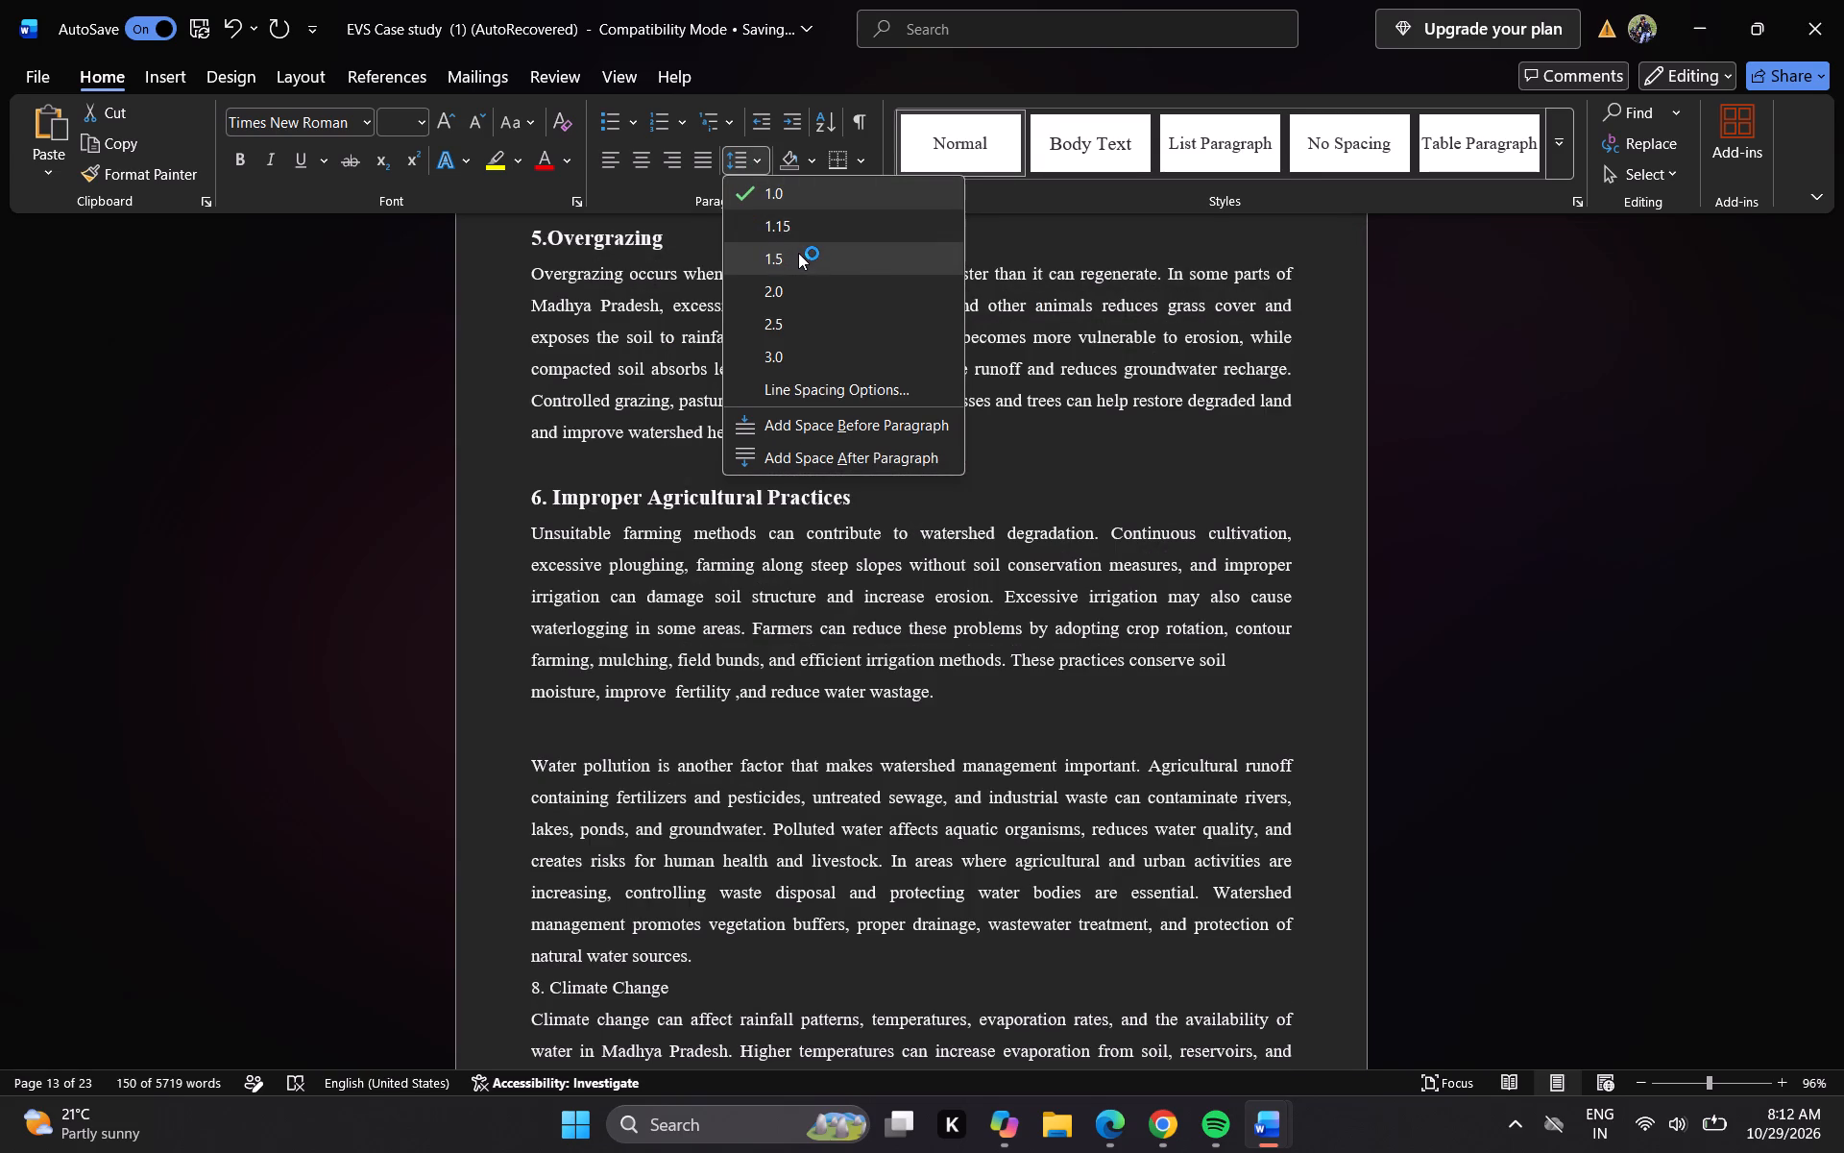
pyautogui.click(798, 253)
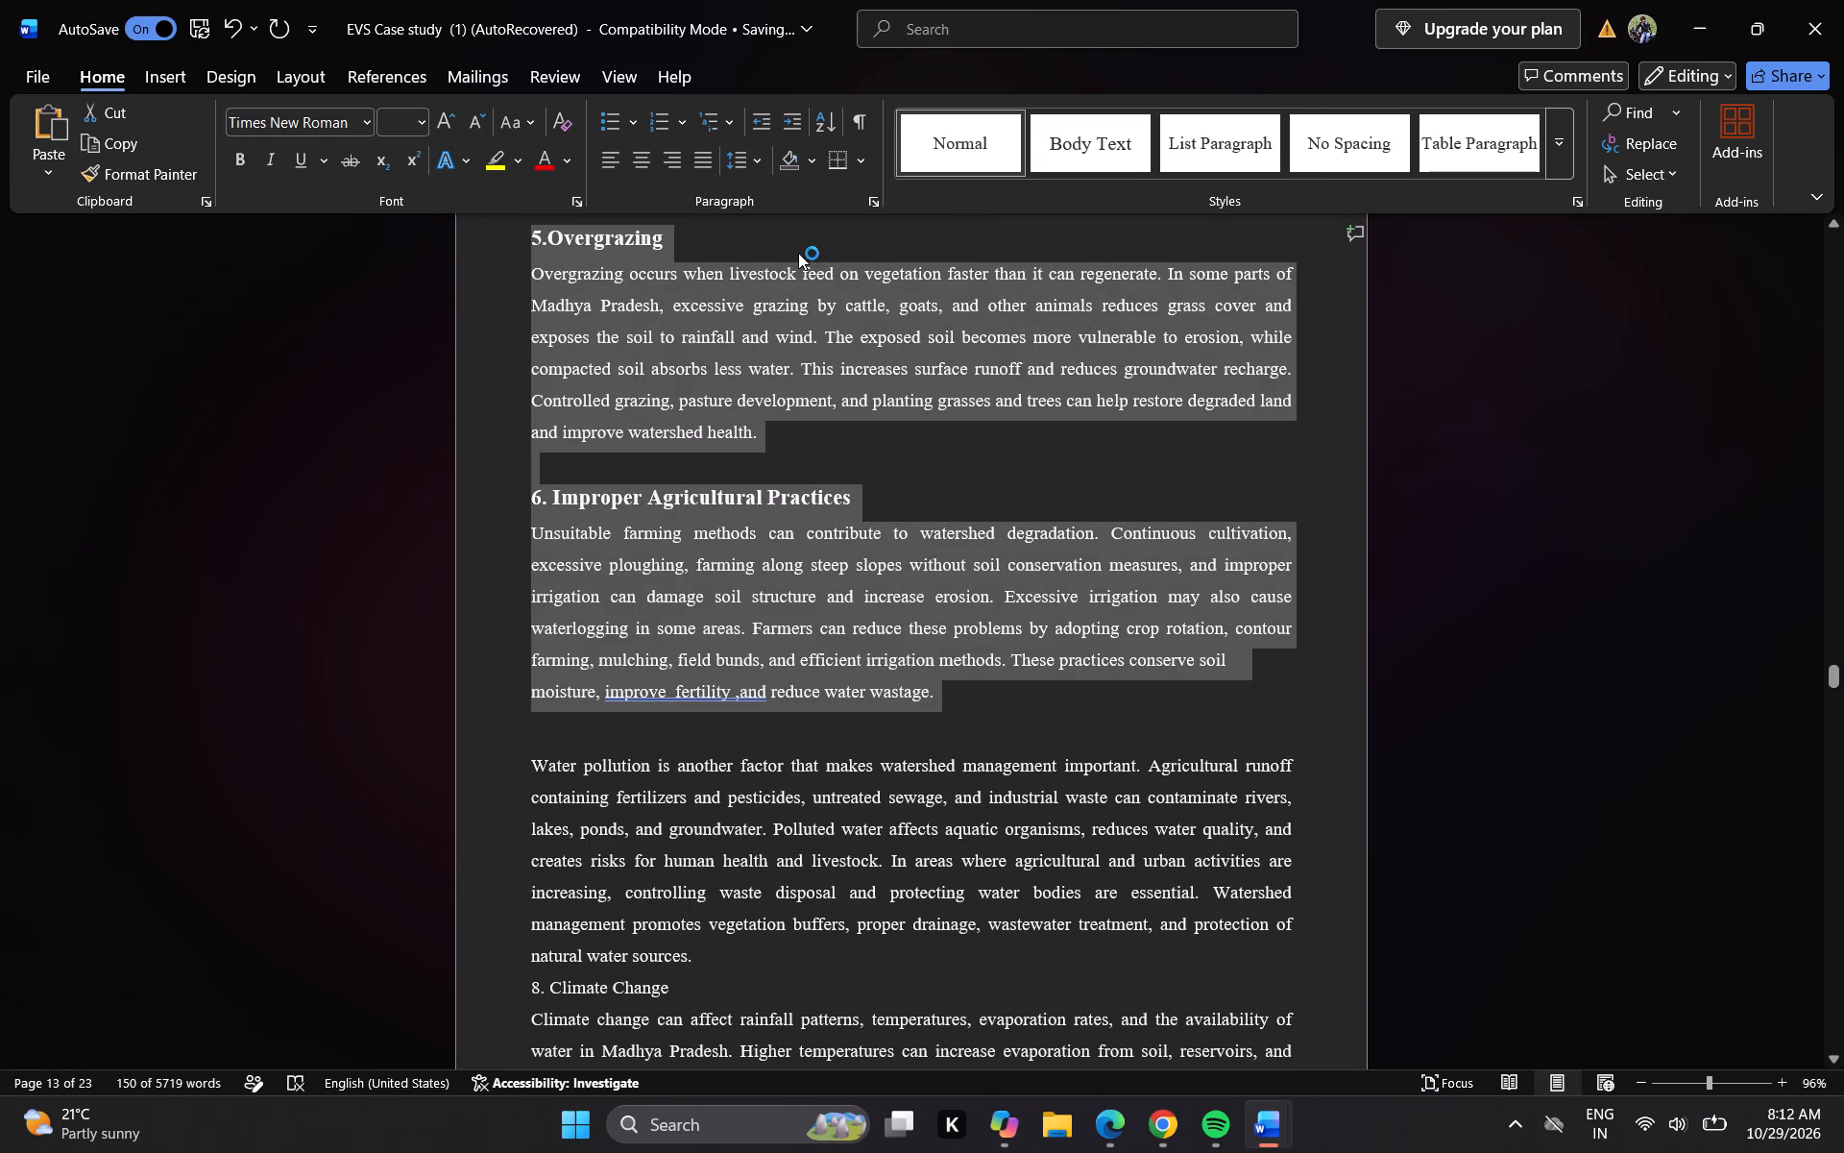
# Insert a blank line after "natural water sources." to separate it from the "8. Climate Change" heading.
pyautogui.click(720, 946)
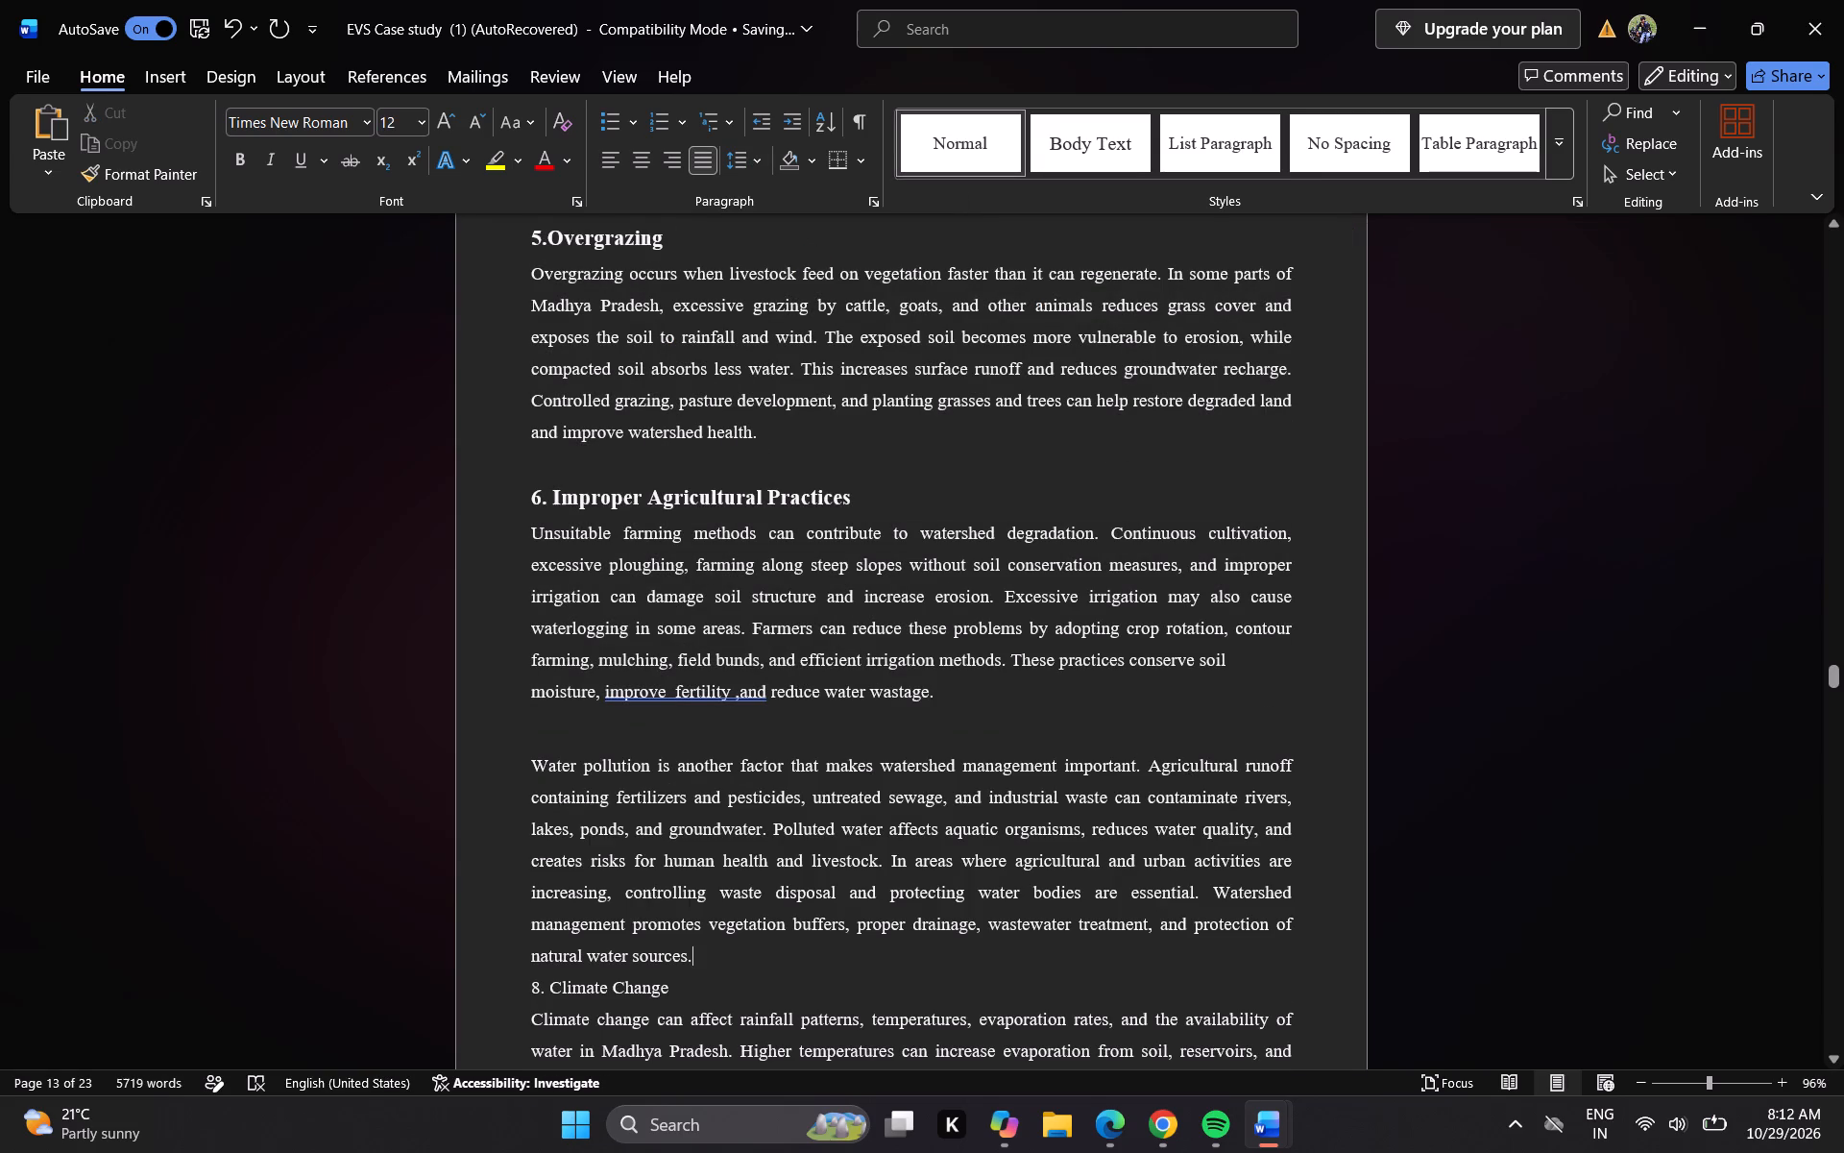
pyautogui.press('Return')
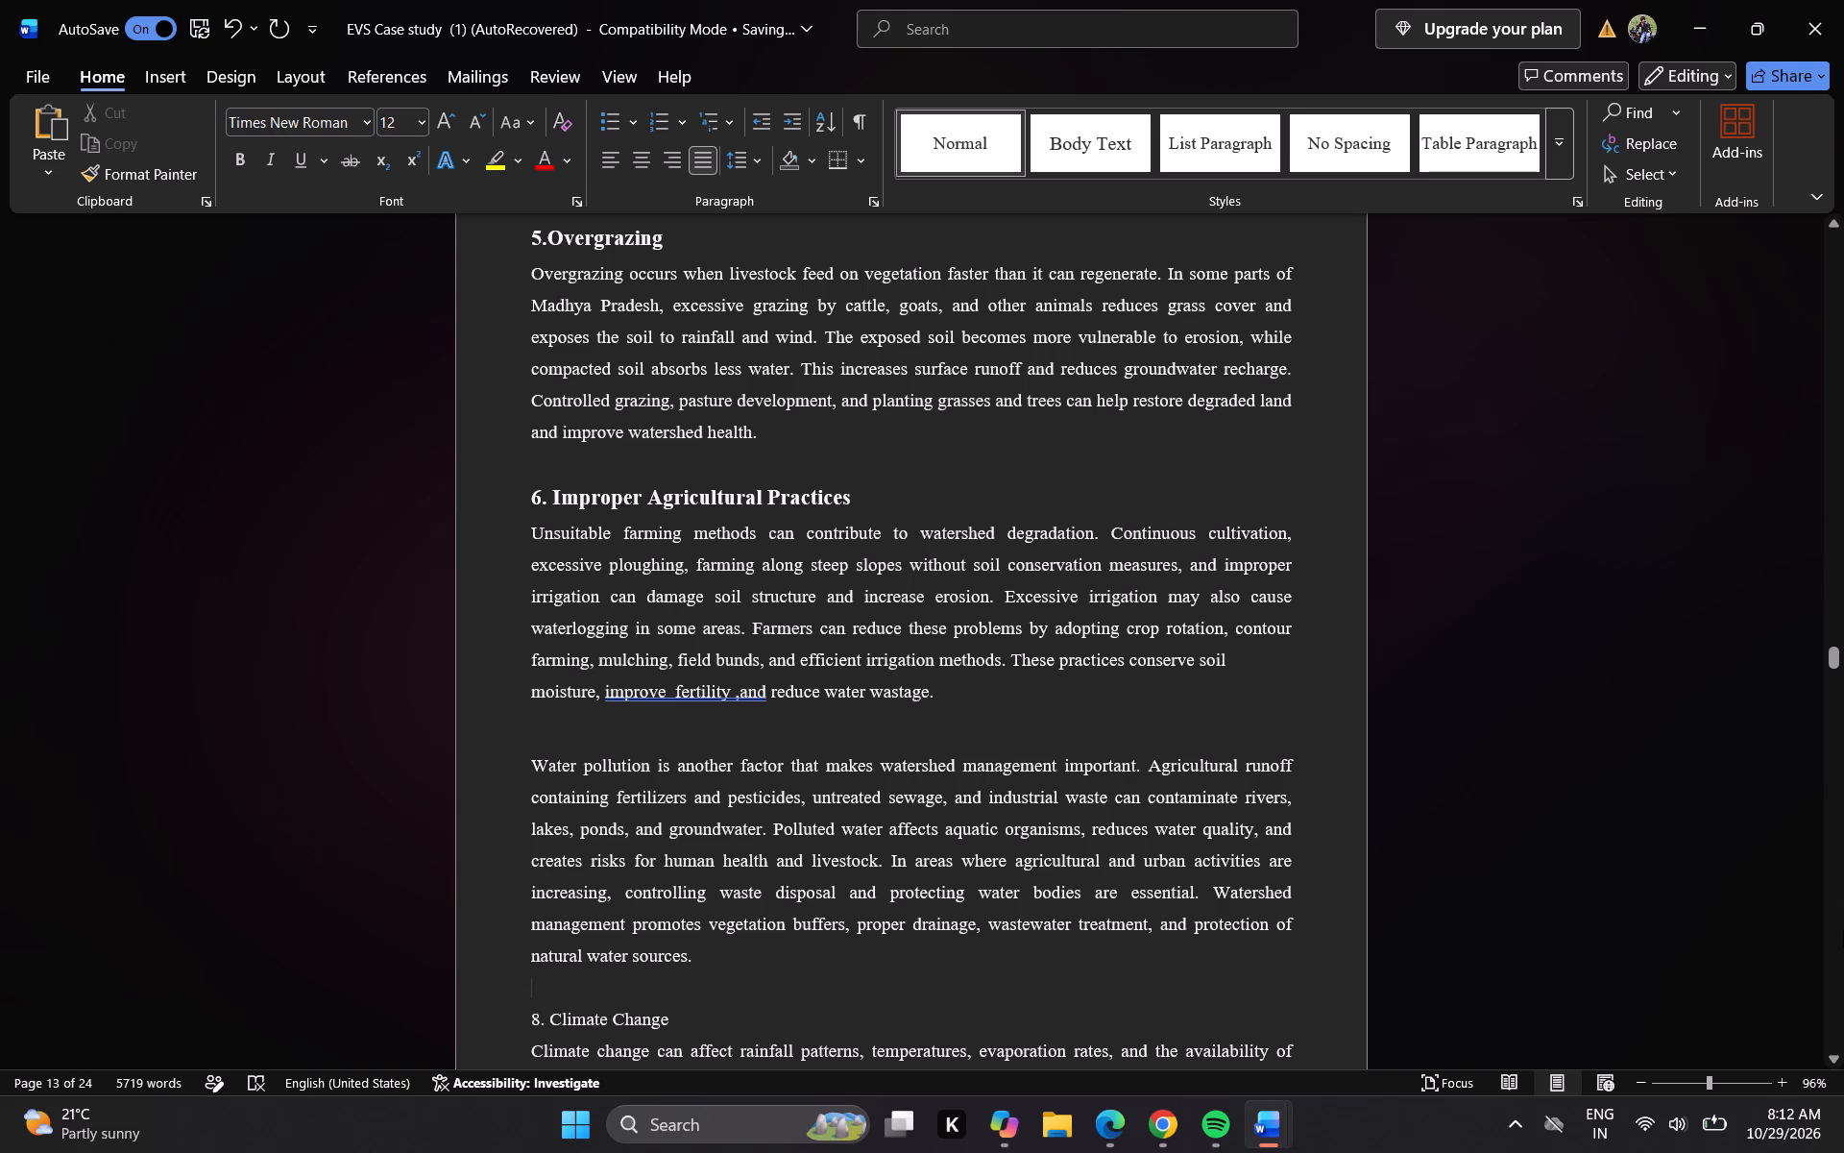
# Delete the blank line, the "8. Climate Change" heading and its body text through "landscapes to retain" on page 7.
pyautogui.click(1832, 1053)
pyautogui.tripleClick(1832, 1053)
pyautogui.tripleClick(1832, 1053)
pyautogui.tripleClick(1832, 1053)
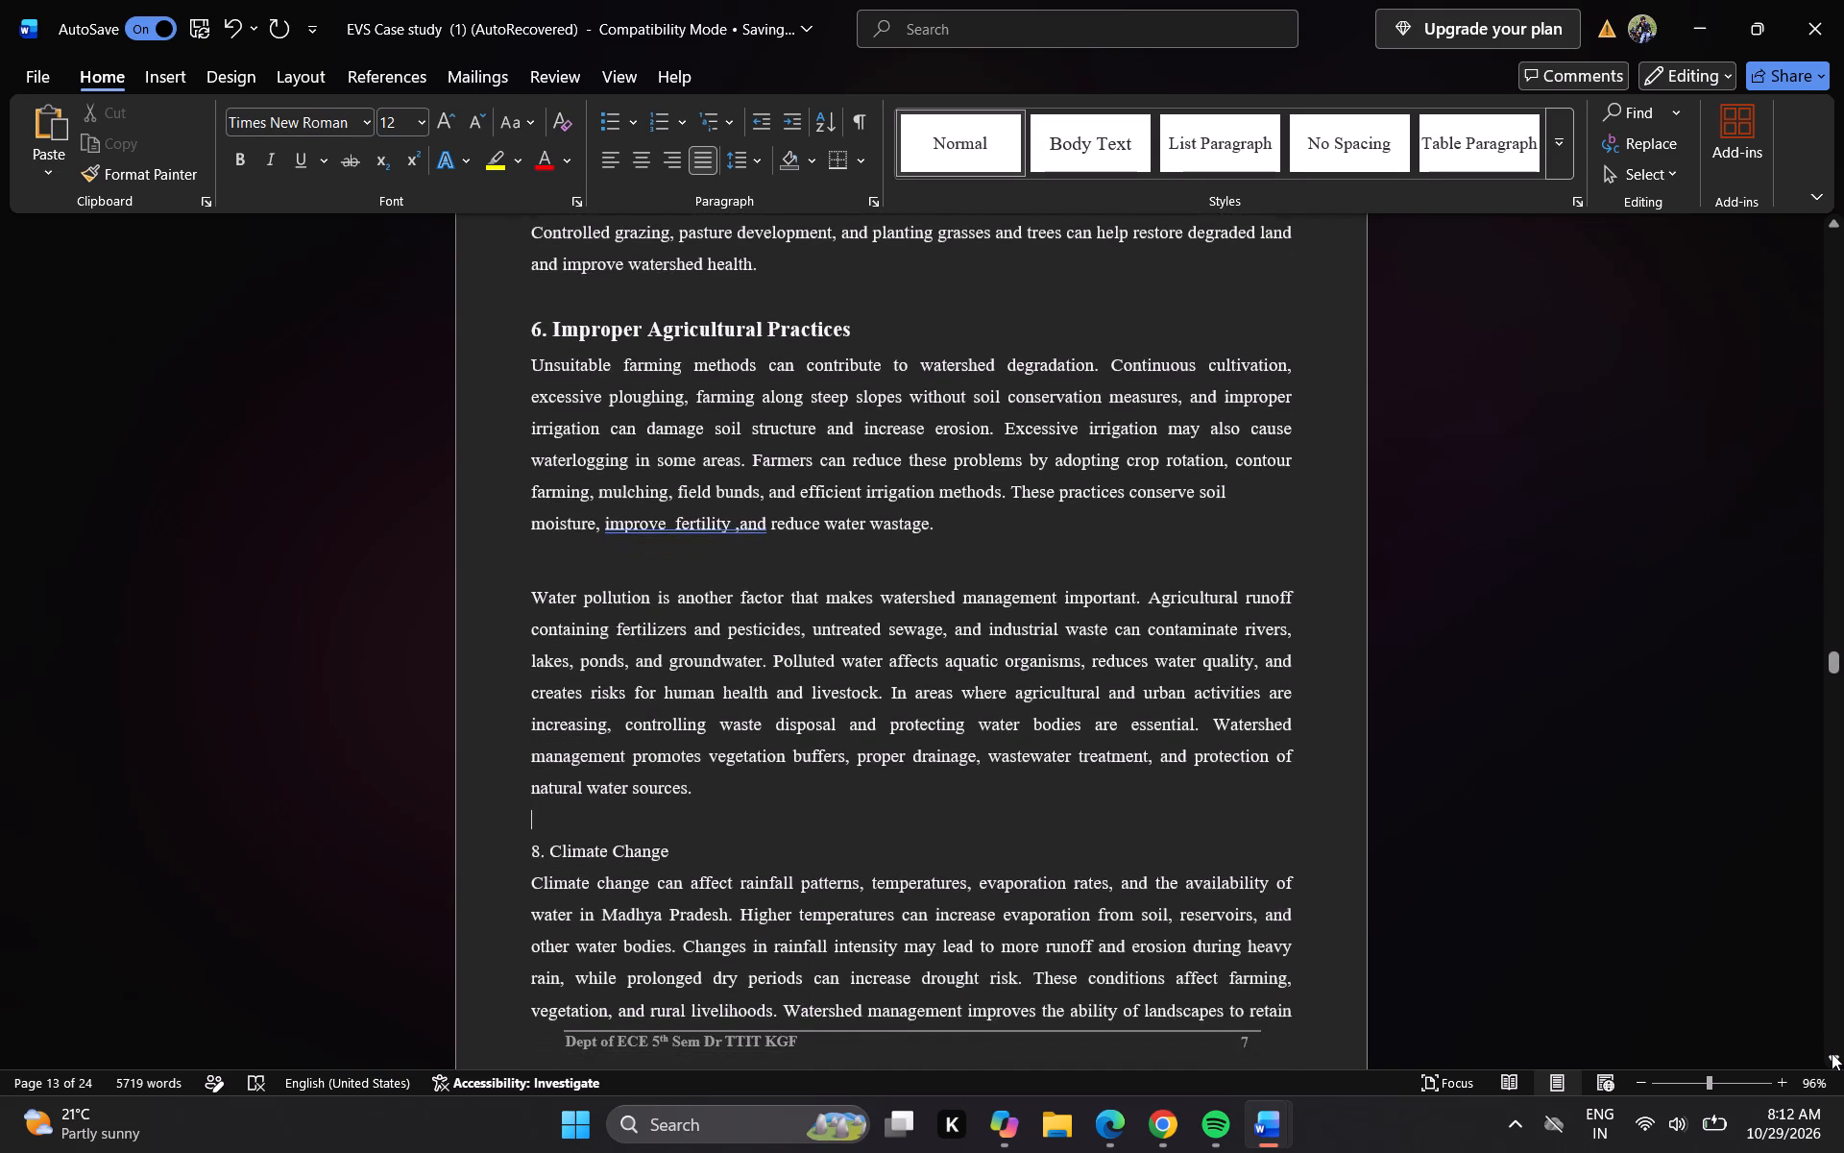
pyautogui.click(1832, 1053)
pyautogui.tripleClick(1832, 1053)
pyautogui.tripleClick(1832, 1053)
pyautogui.click(1832, 1053)
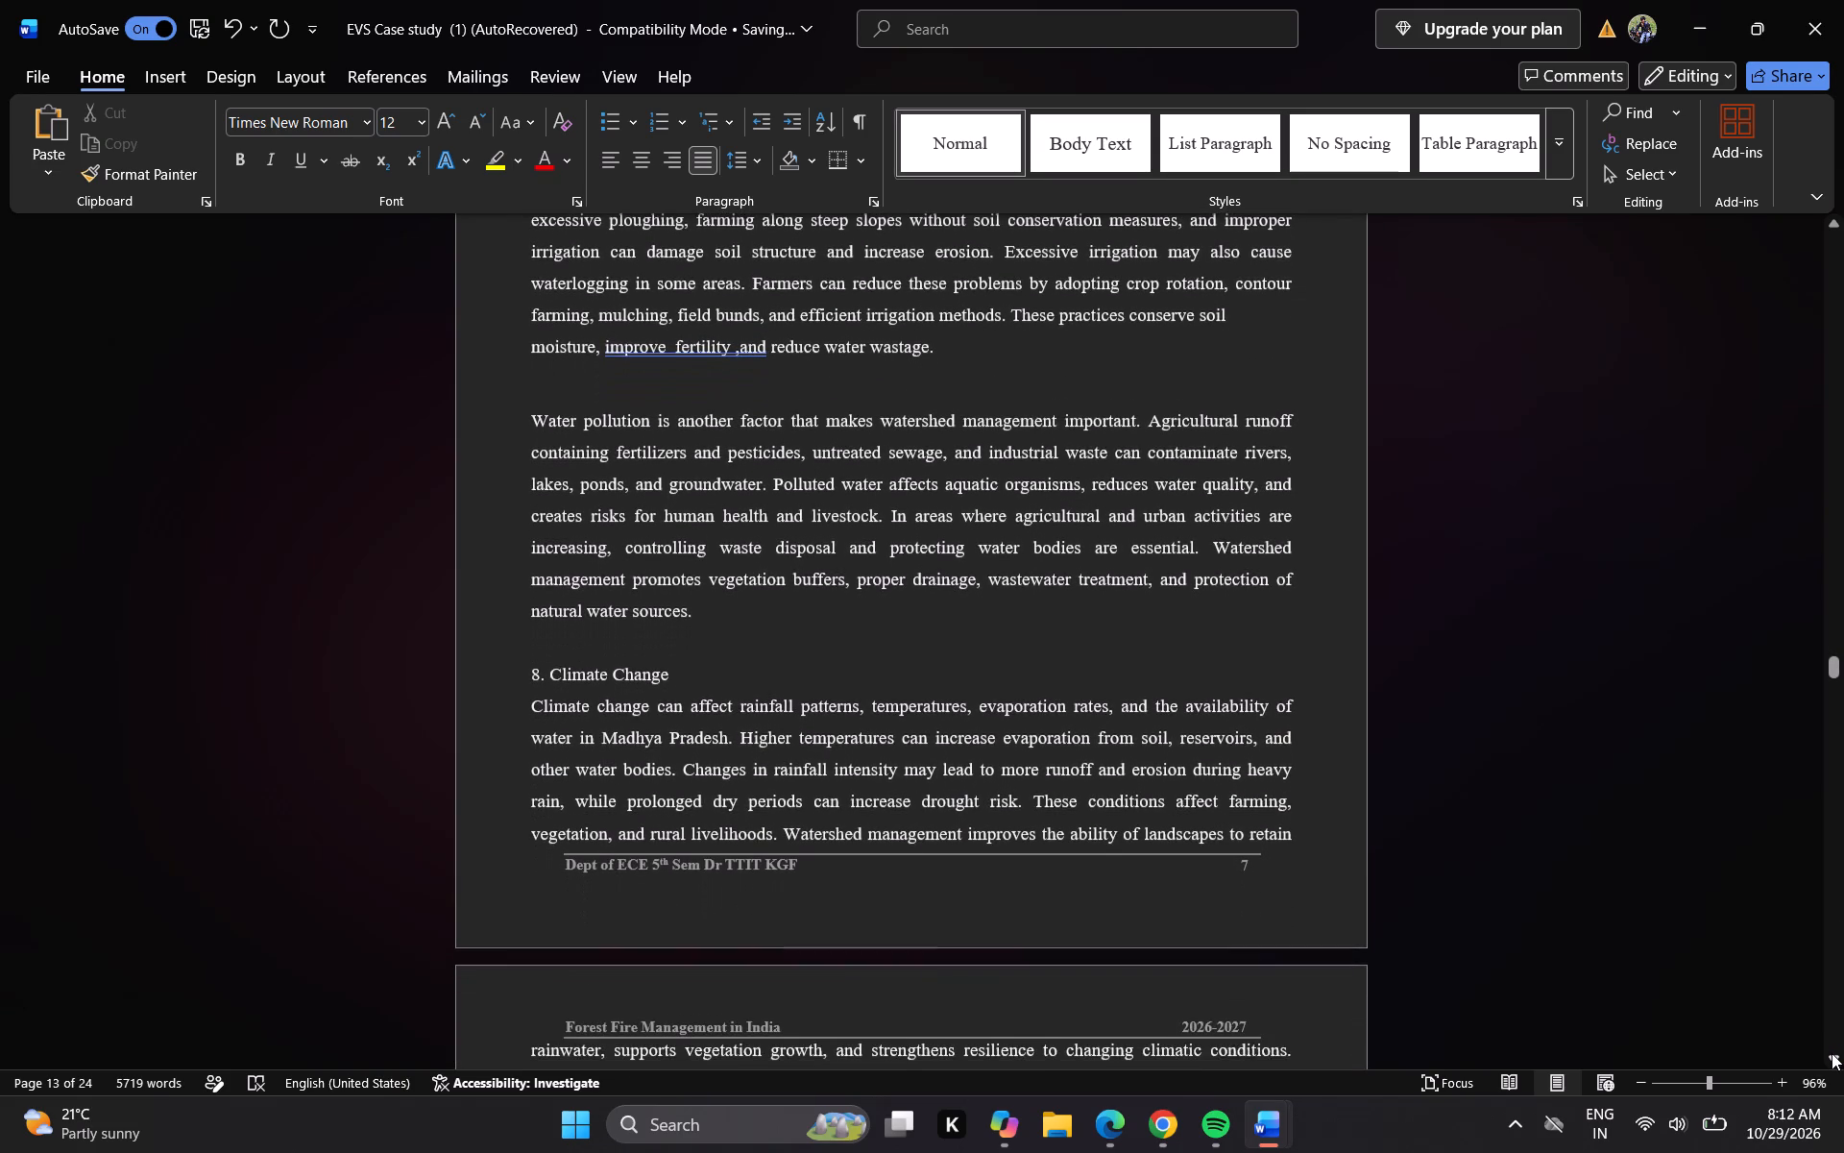
pyautogui.tripleClick(1832, 1053)
pyautogui.click(1832, 1053)
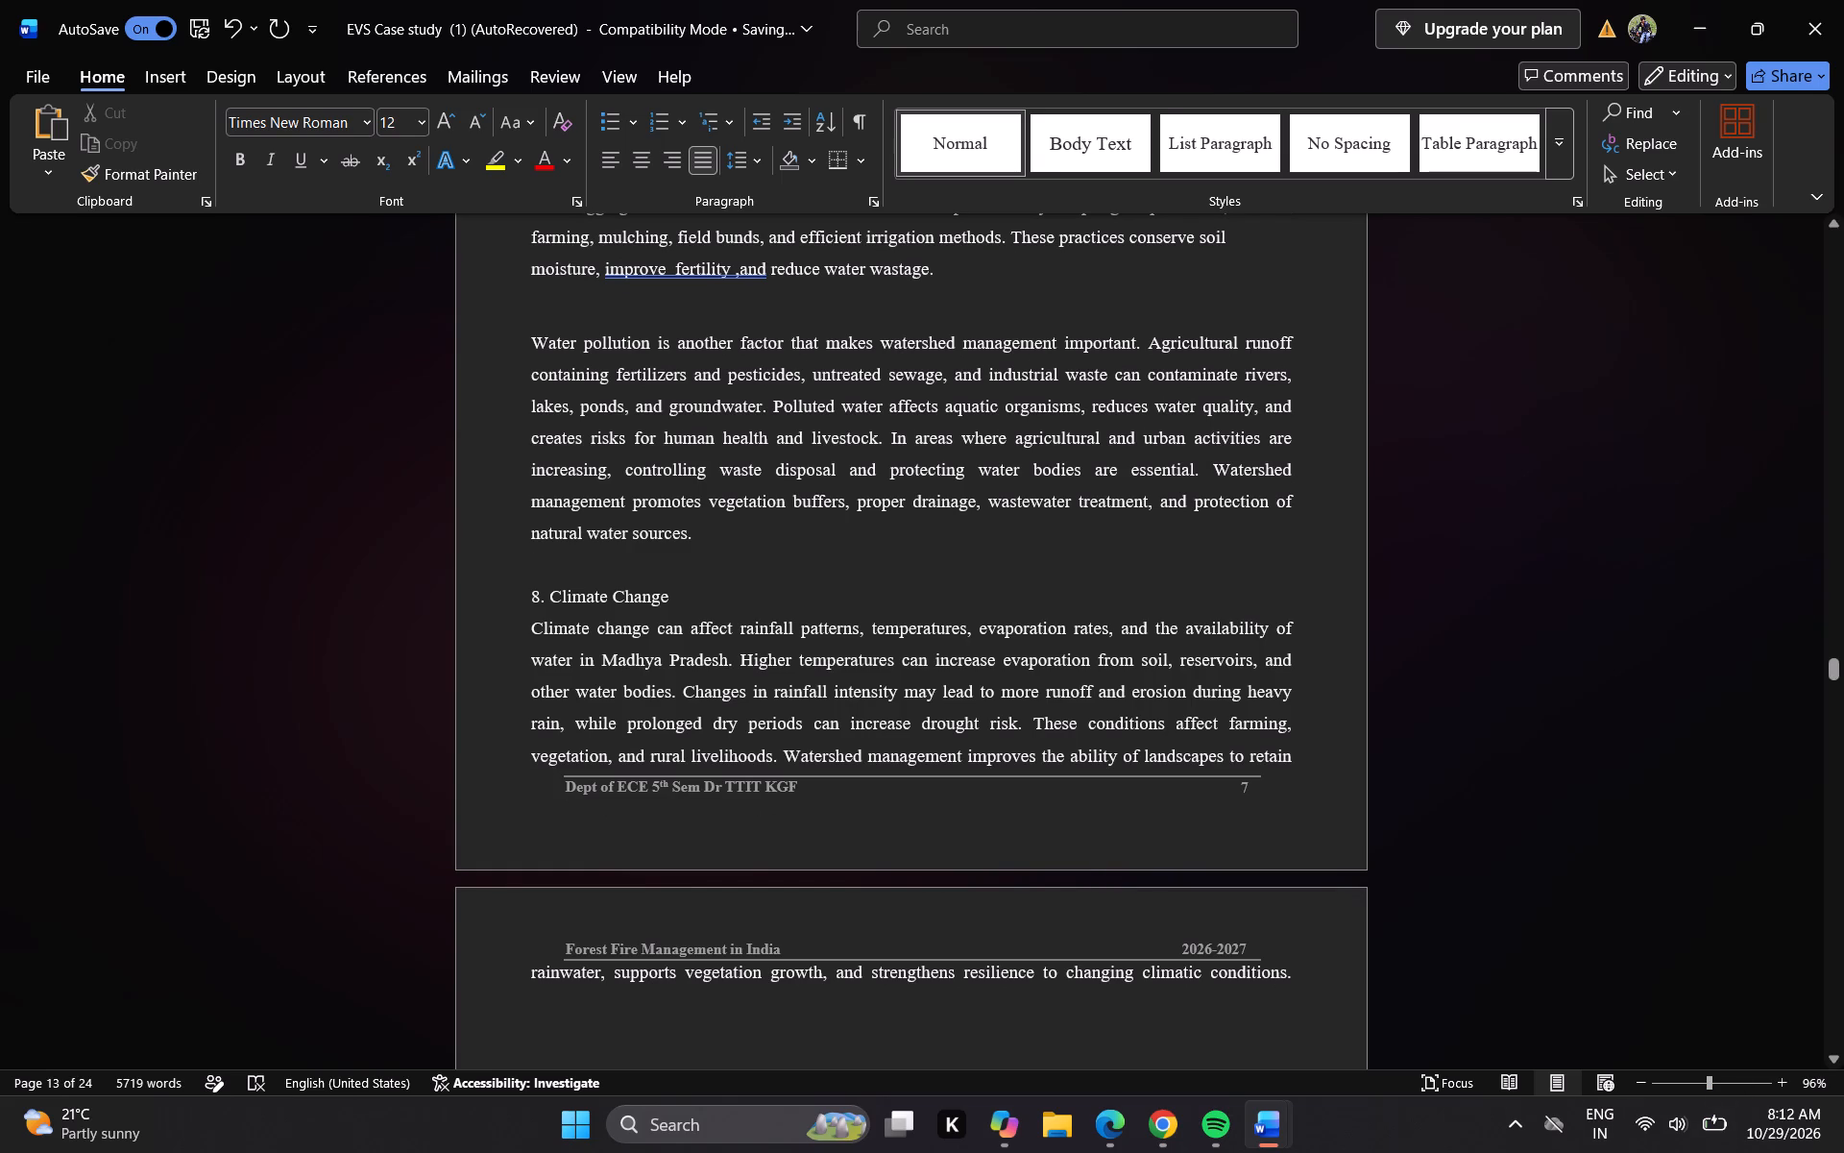
pyautogui.moveTo(512, 582); pyautogui.dragTo(1231, 748)
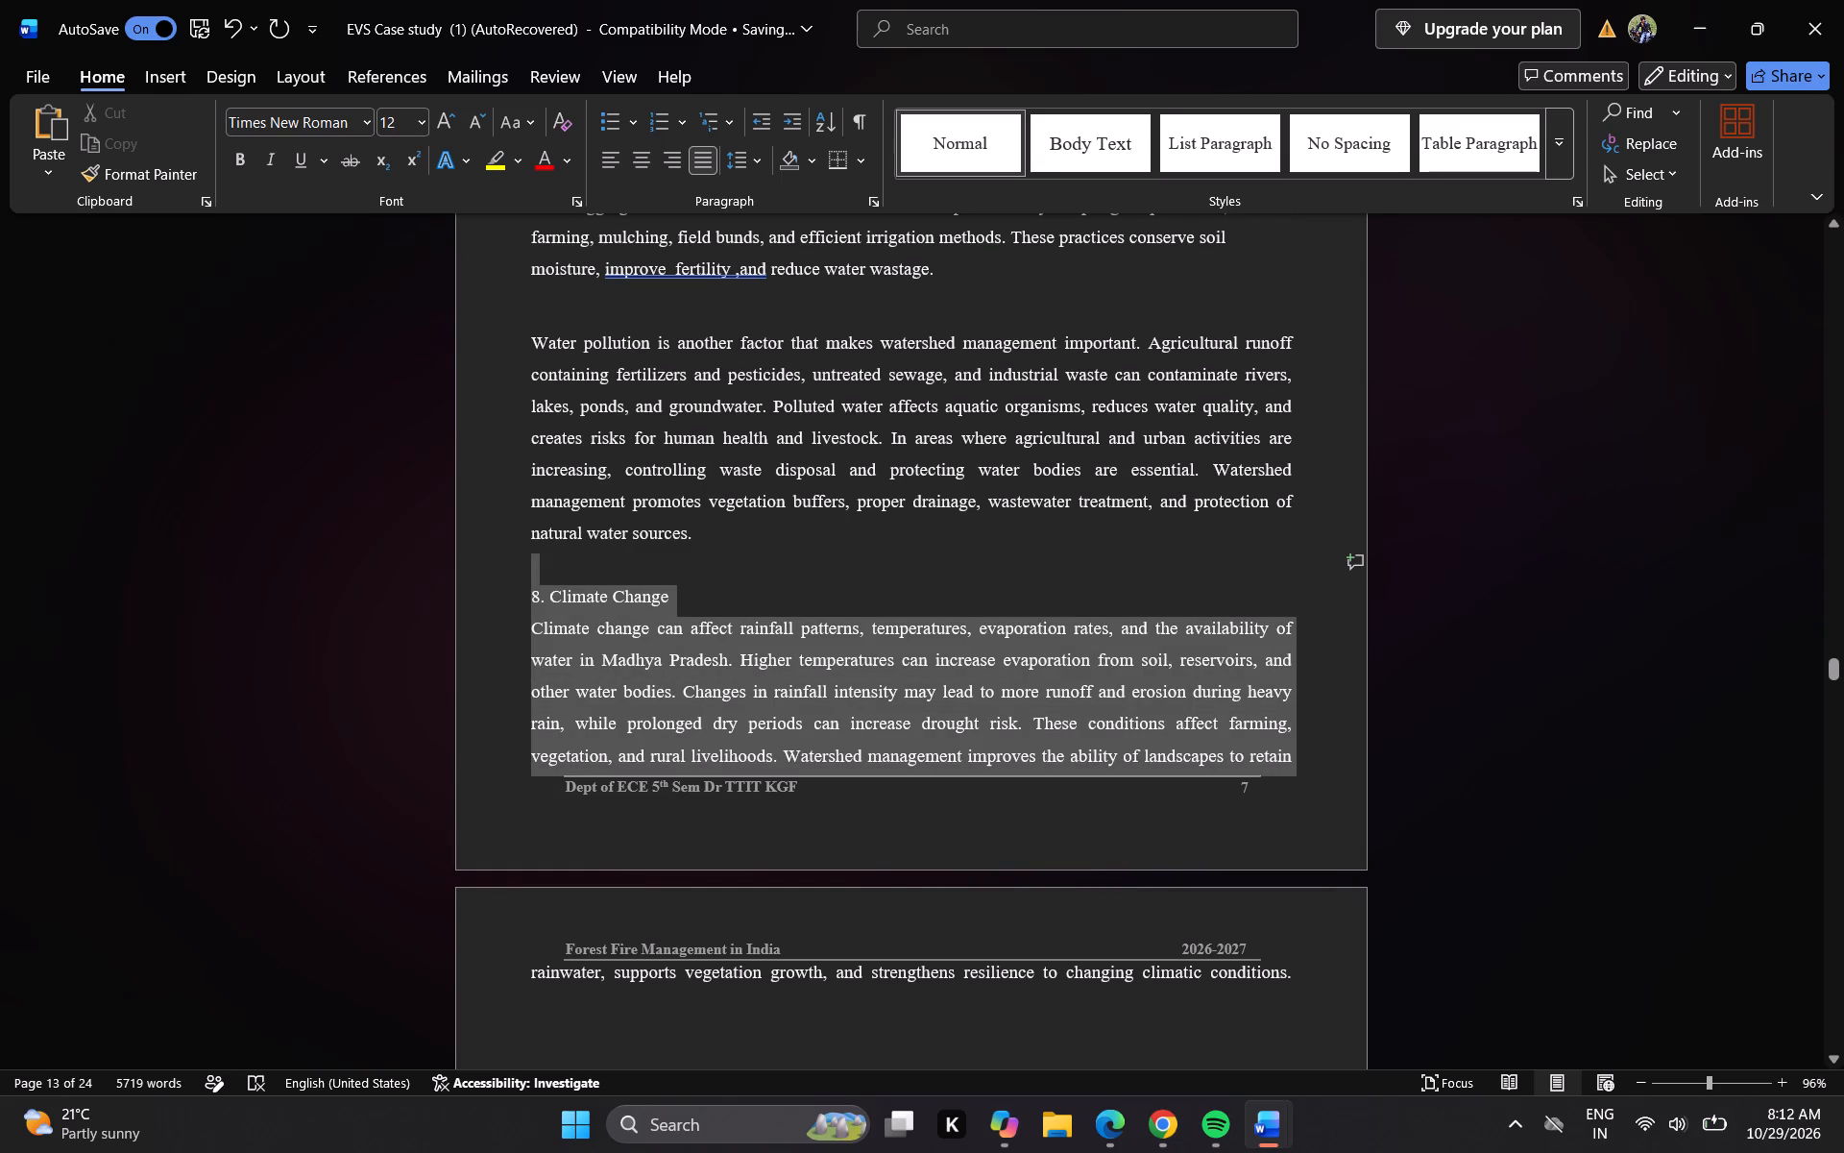
pyautogui.moveTo(1231, 748); pyautogui.dragTo(1292, 762)
pyautogui.press('BackSpace')
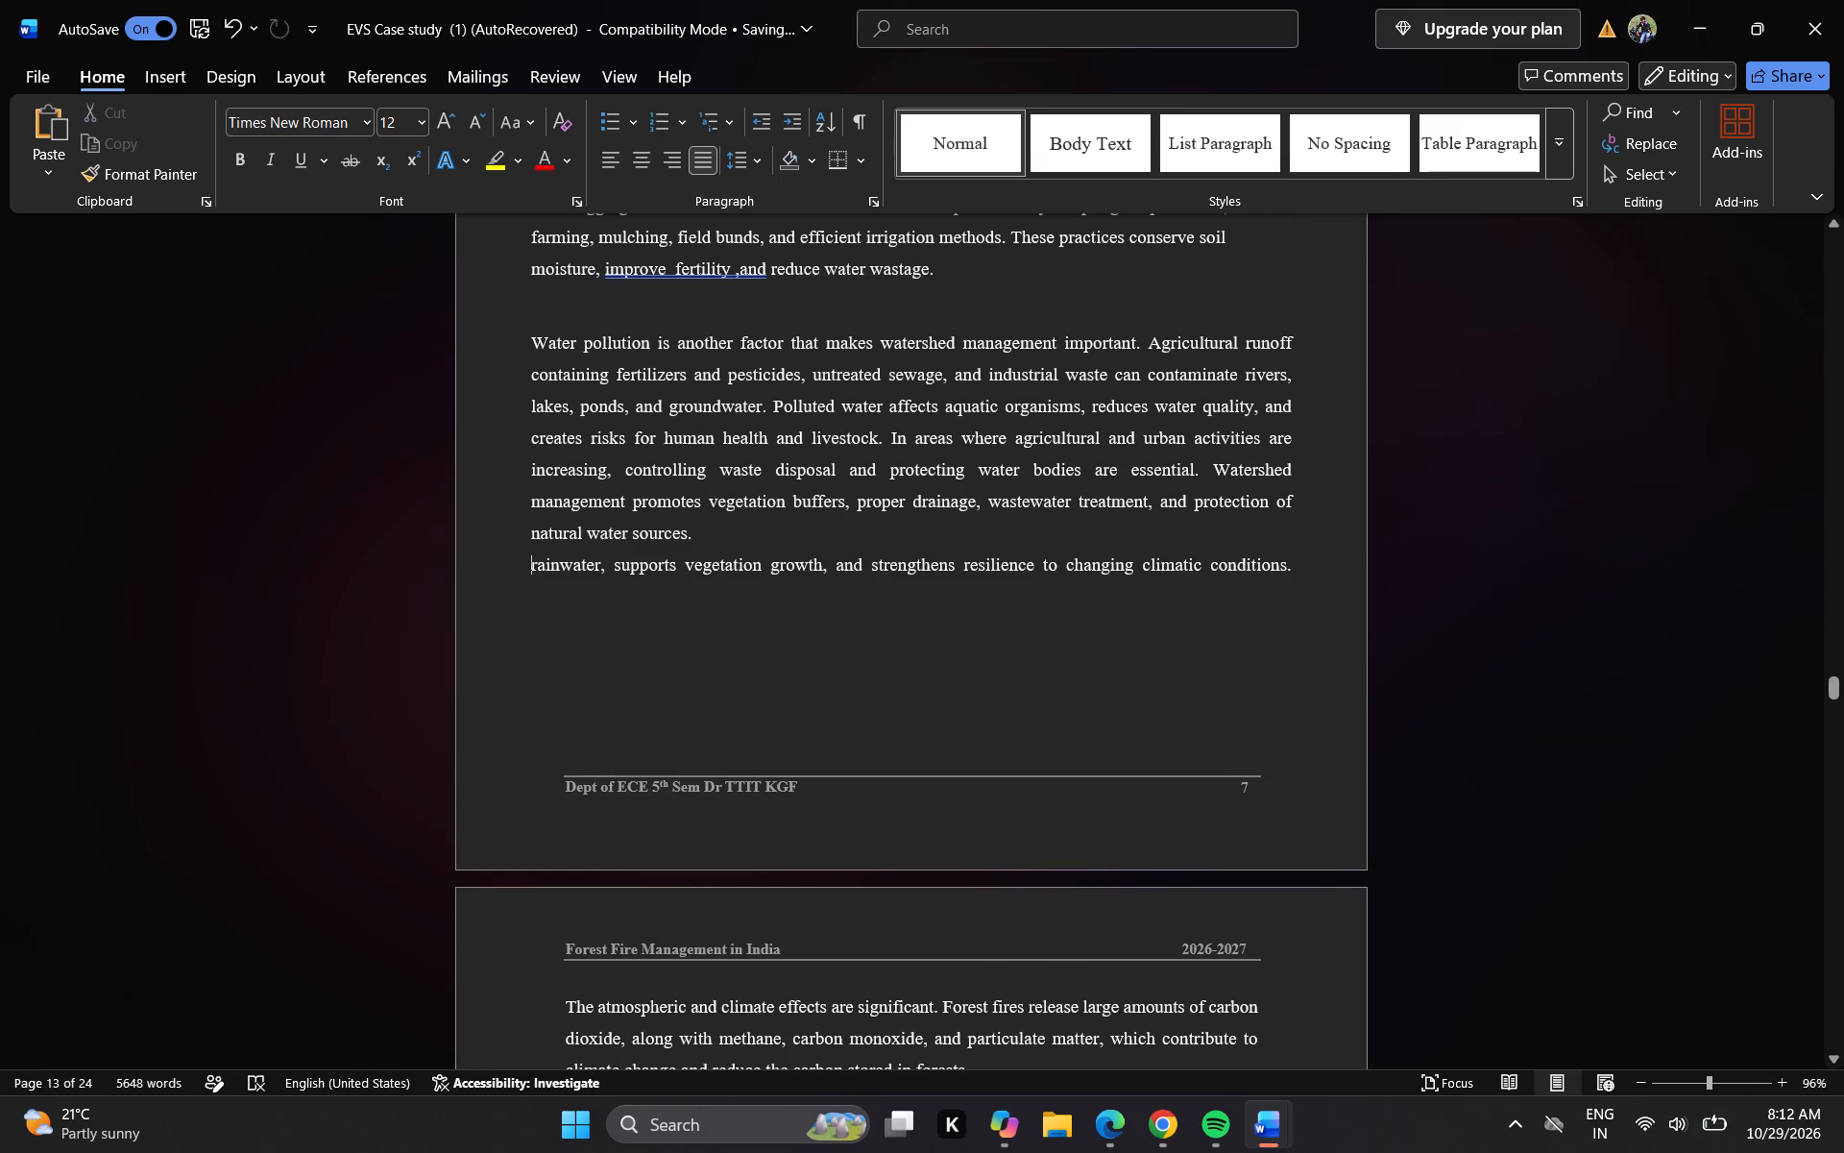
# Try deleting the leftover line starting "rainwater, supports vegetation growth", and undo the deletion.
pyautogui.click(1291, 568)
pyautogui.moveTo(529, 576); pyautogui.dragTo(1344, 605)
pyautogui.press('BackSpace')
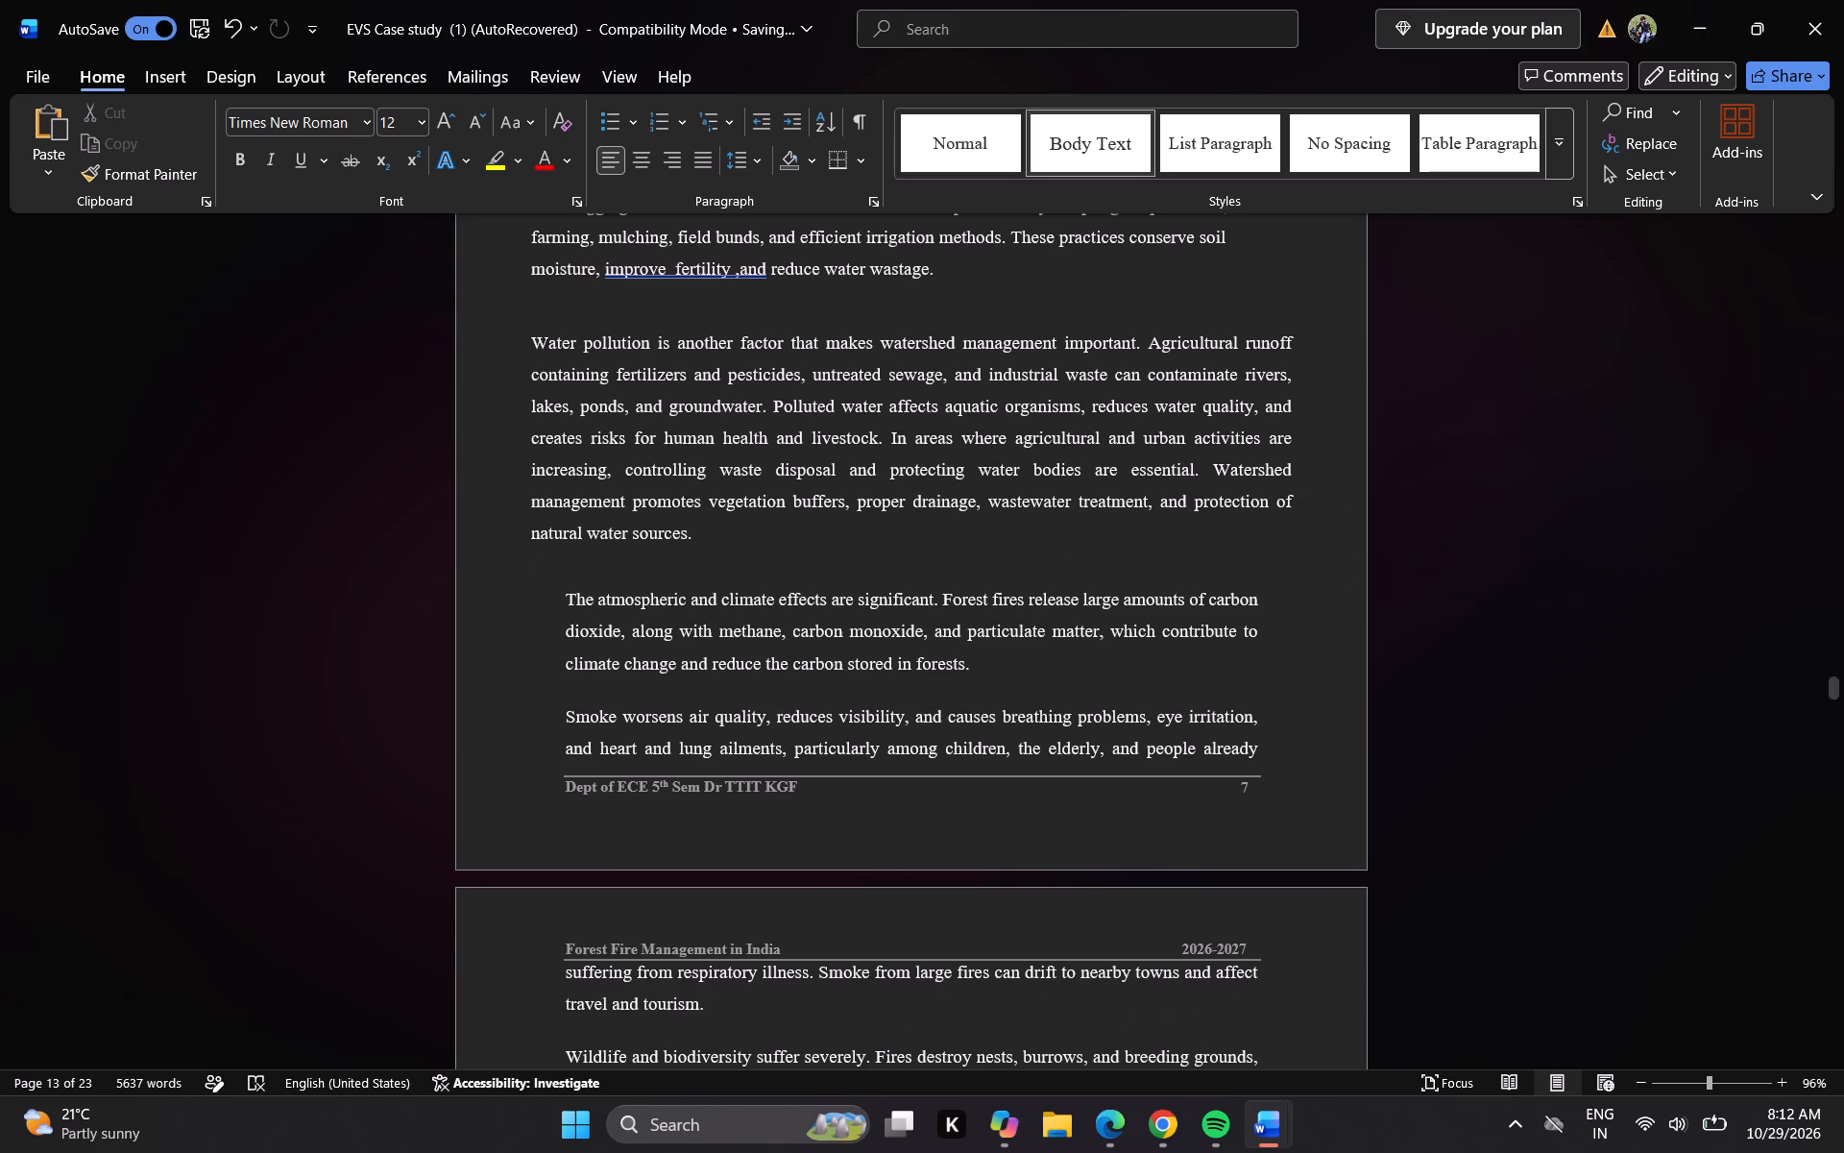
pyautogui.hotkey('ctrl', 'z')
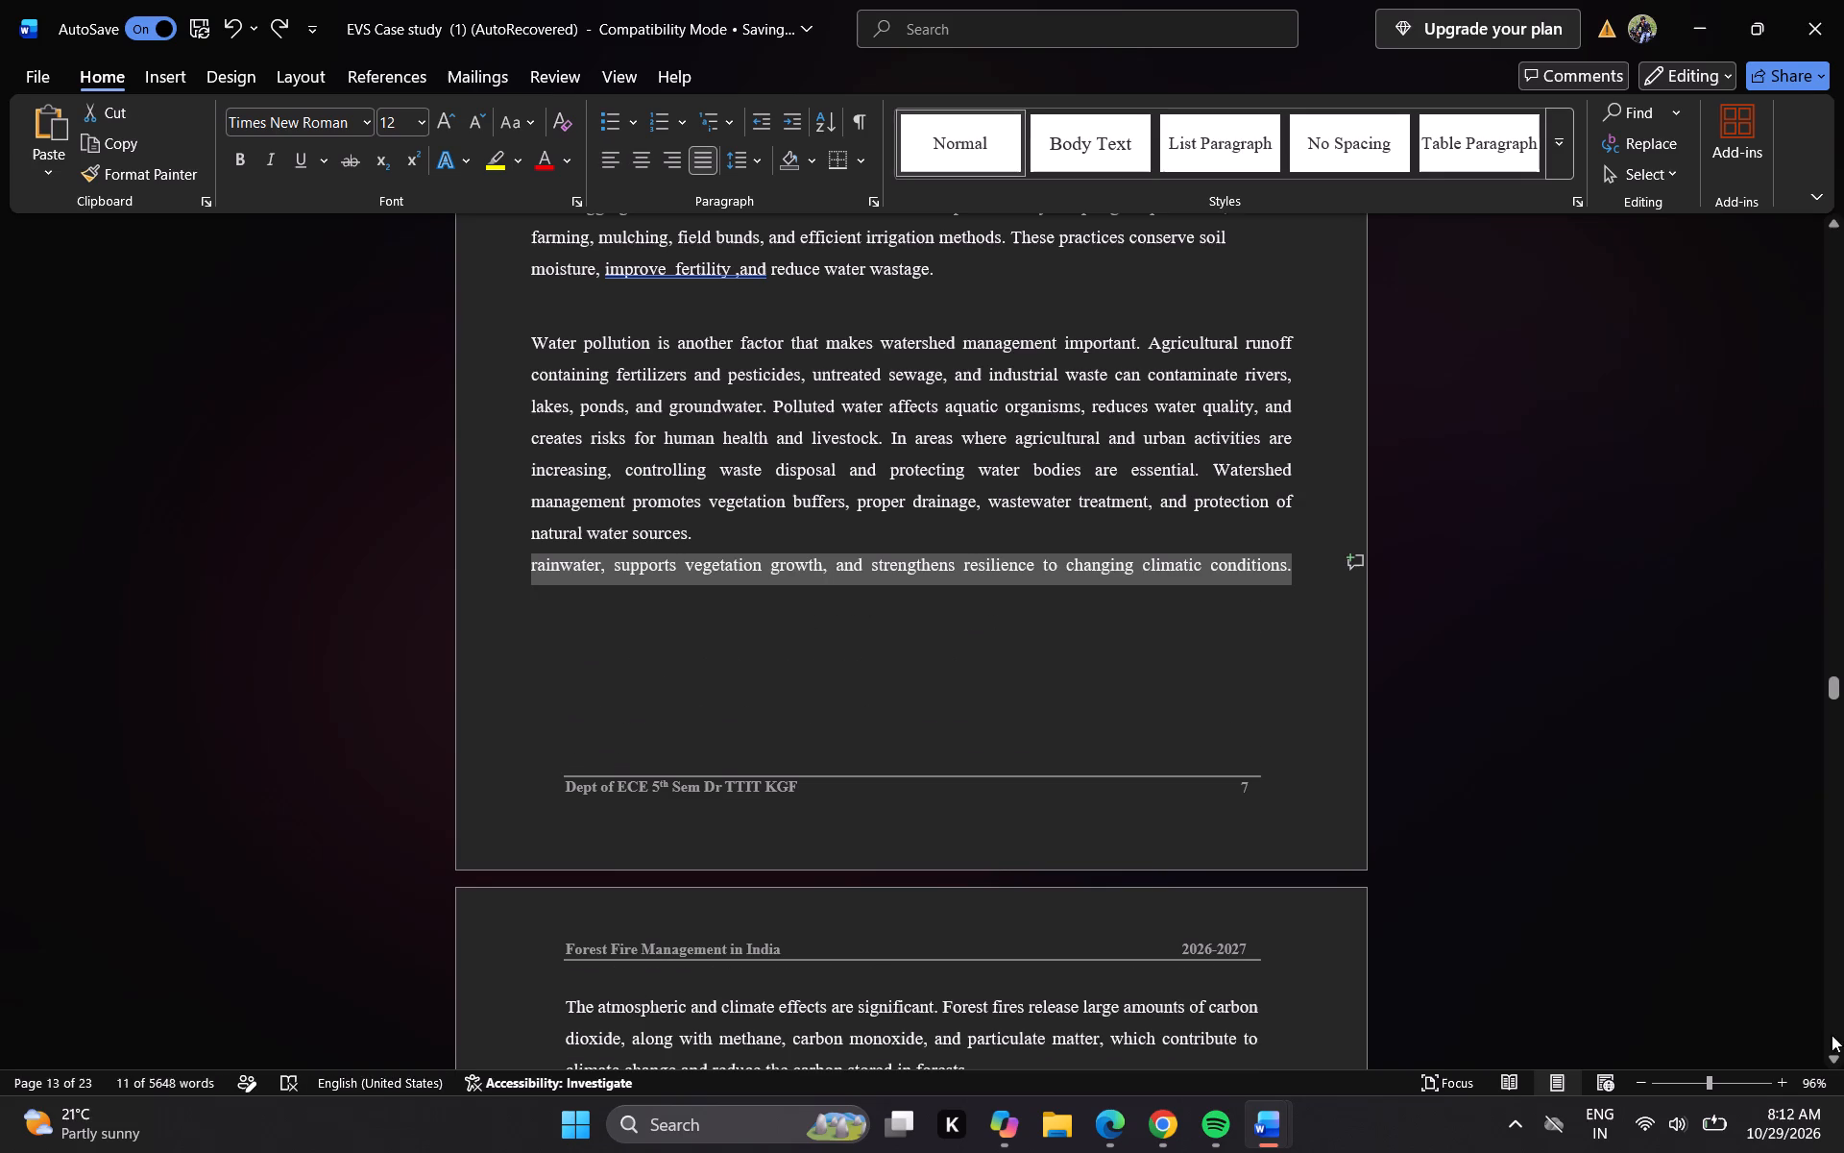
# Delete the three forest fire paragraphs from "Smoke worsens air quality" through "economic value of the forest.".
pyautogui.click(1832, 1039)
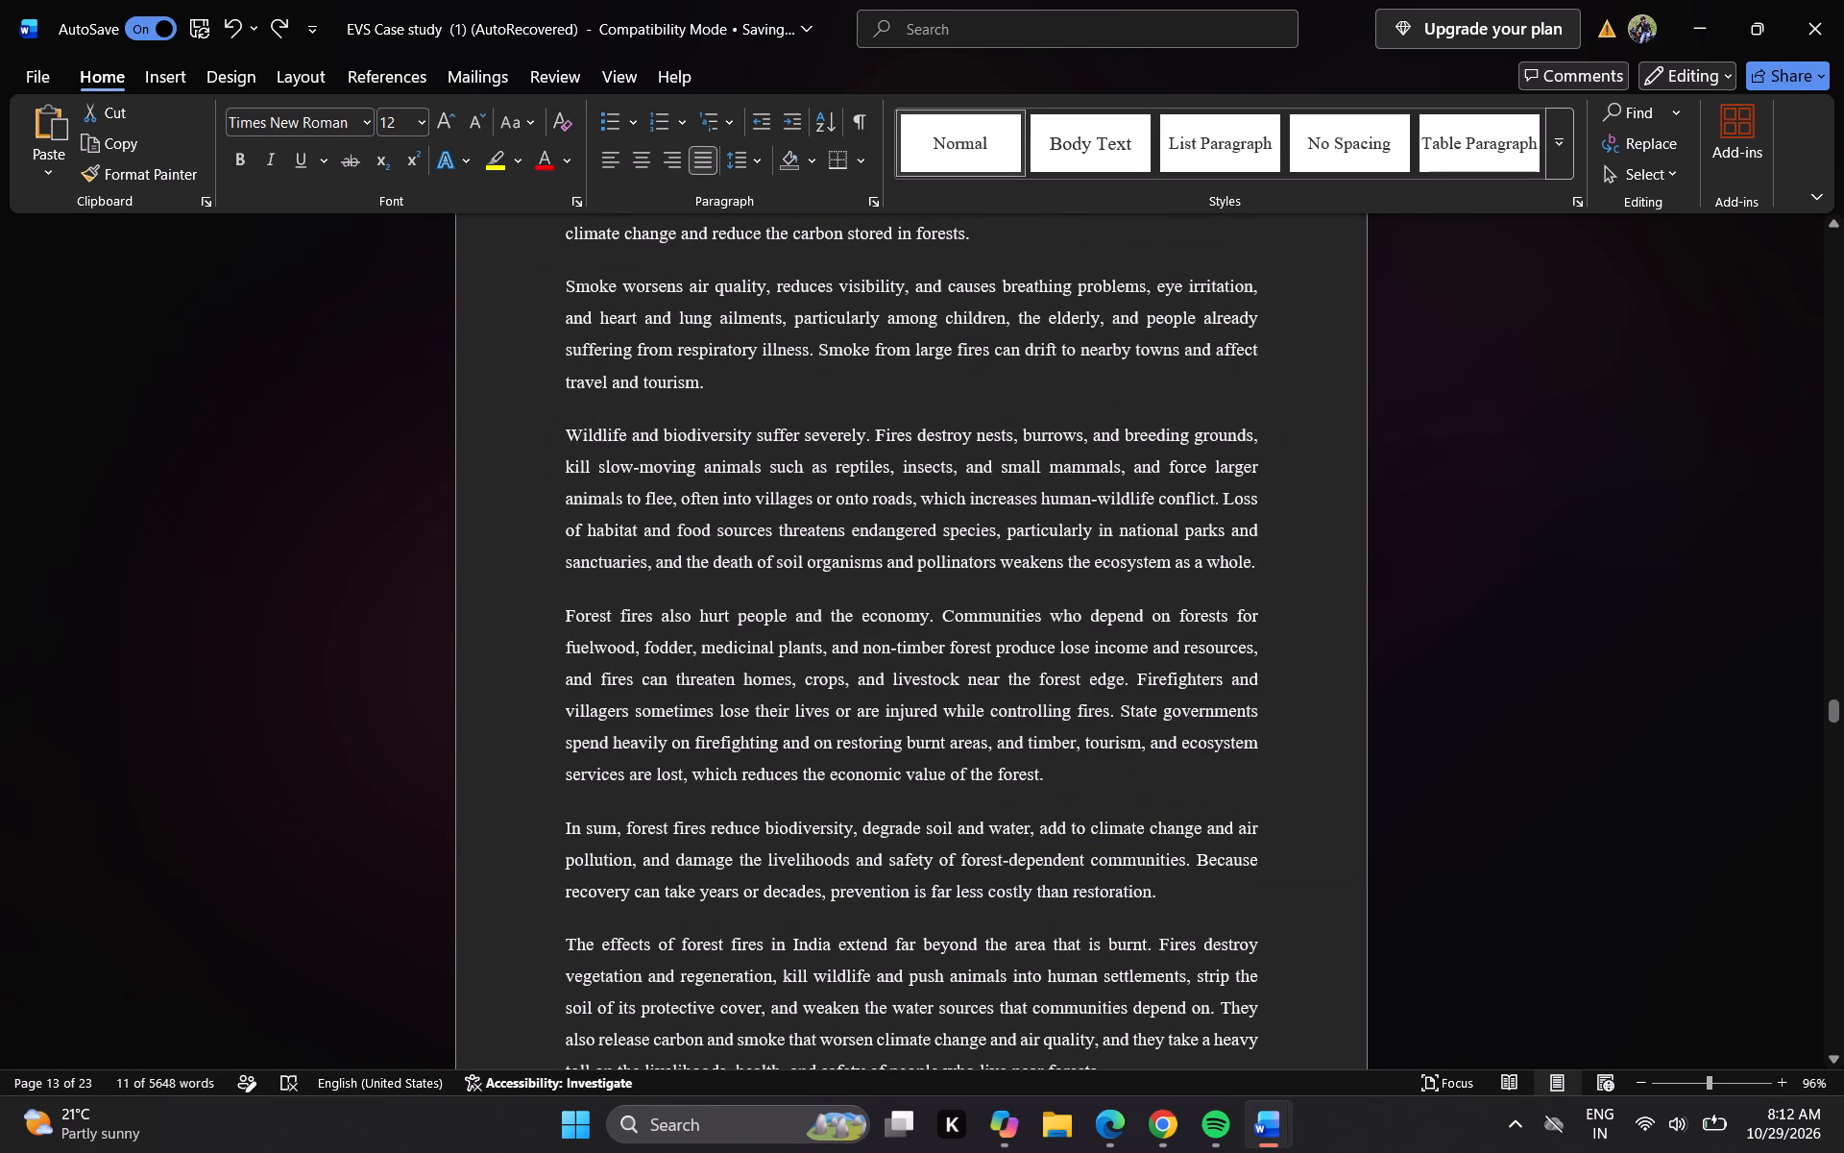
pyautogui.moveTo(556, 301); pyautogui.dragTo(1014, 795)
pyautogui.press('BackSpace')
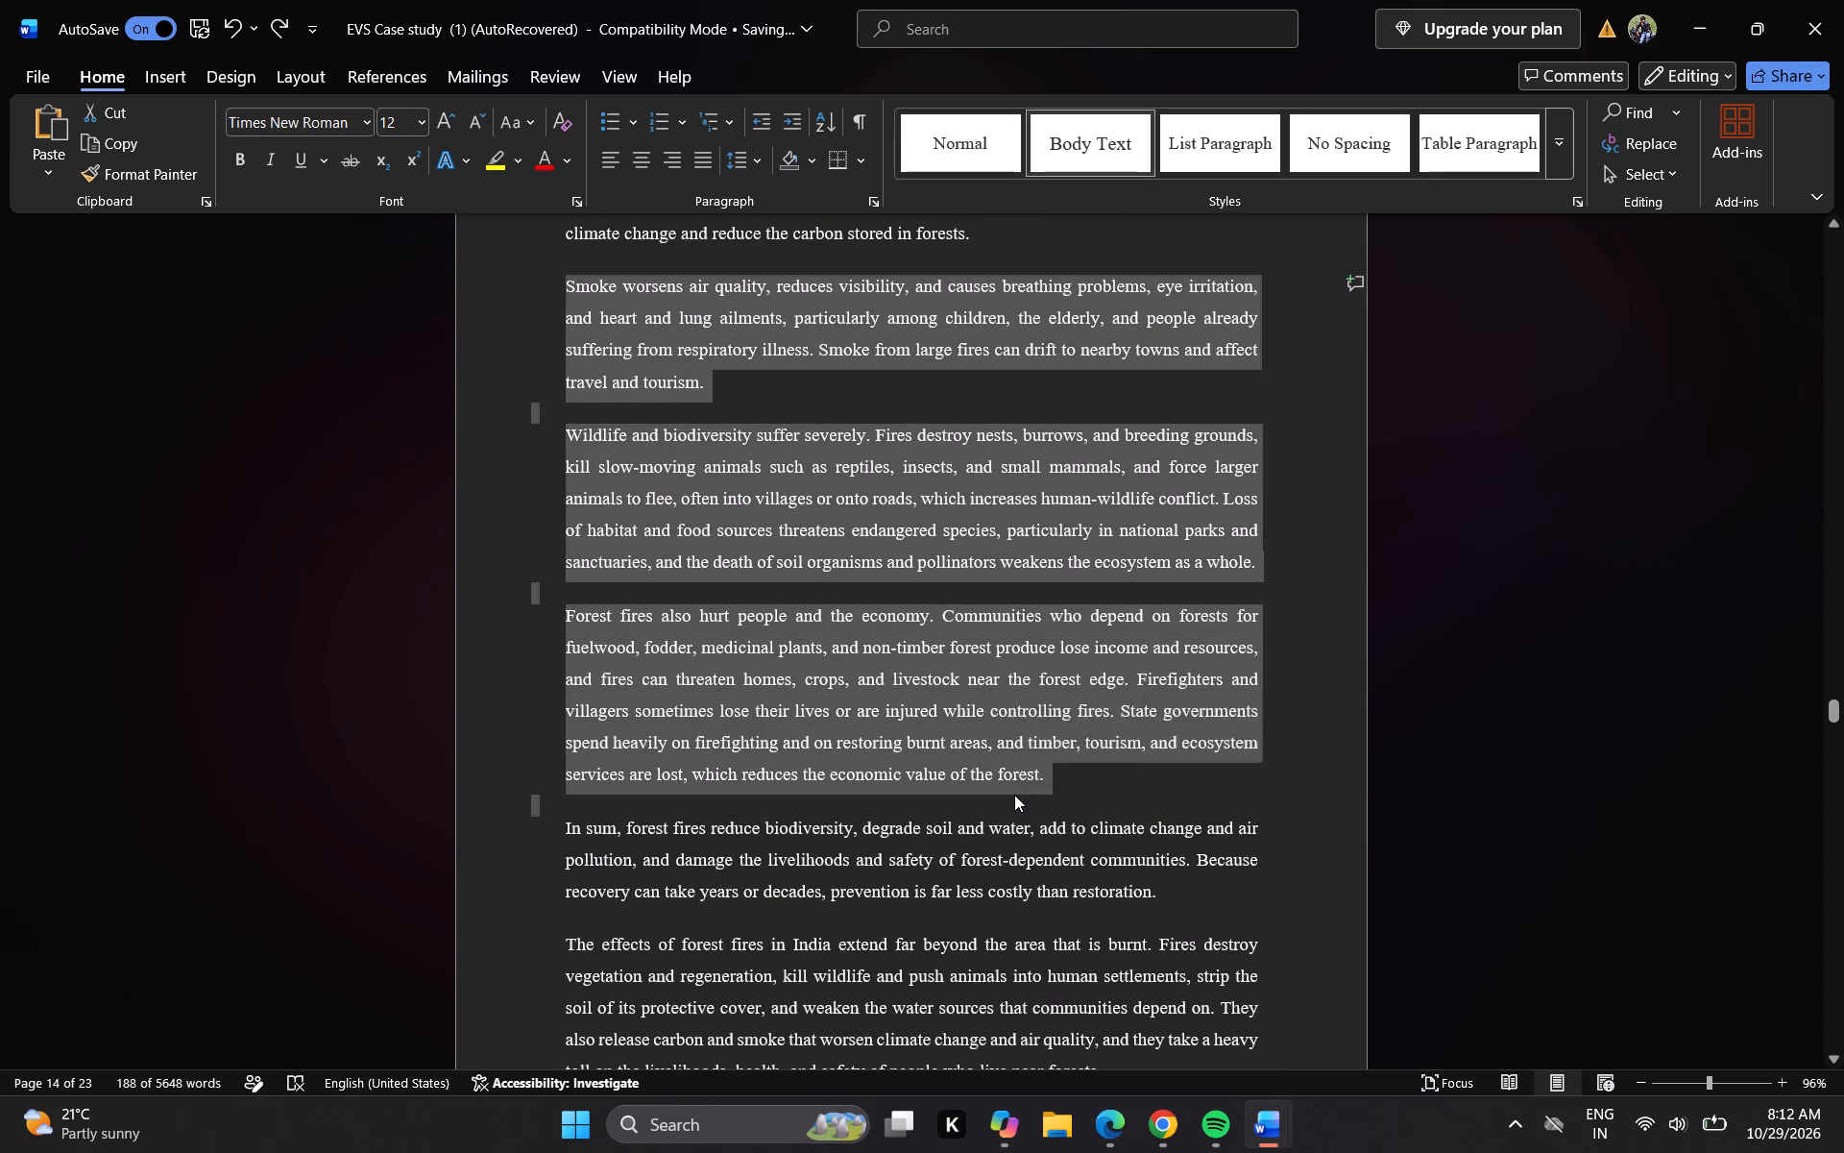
# Copy the words "Water pollution" from the start of the paragraph below section 6 on page 7.
pyautogui.click(1841, 249)
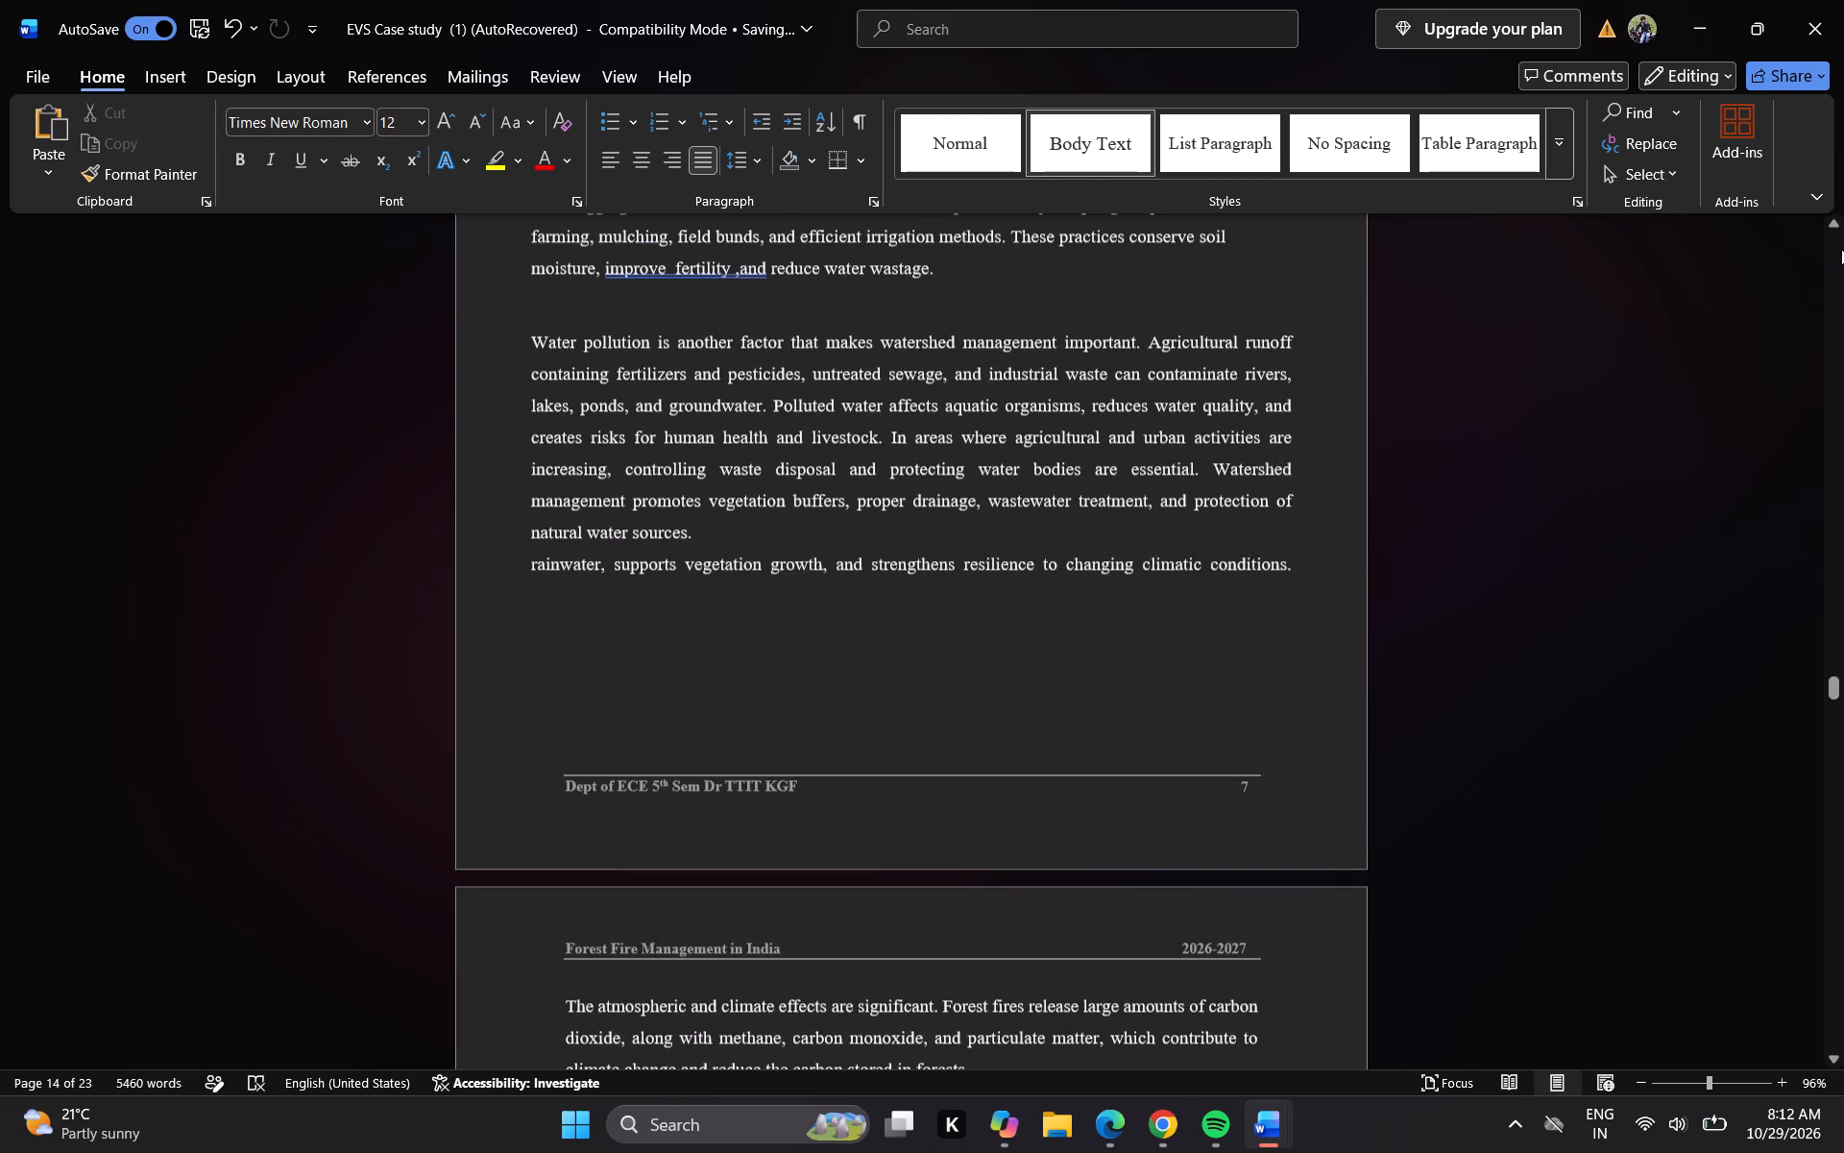
pyautogui.click(1841, 249)
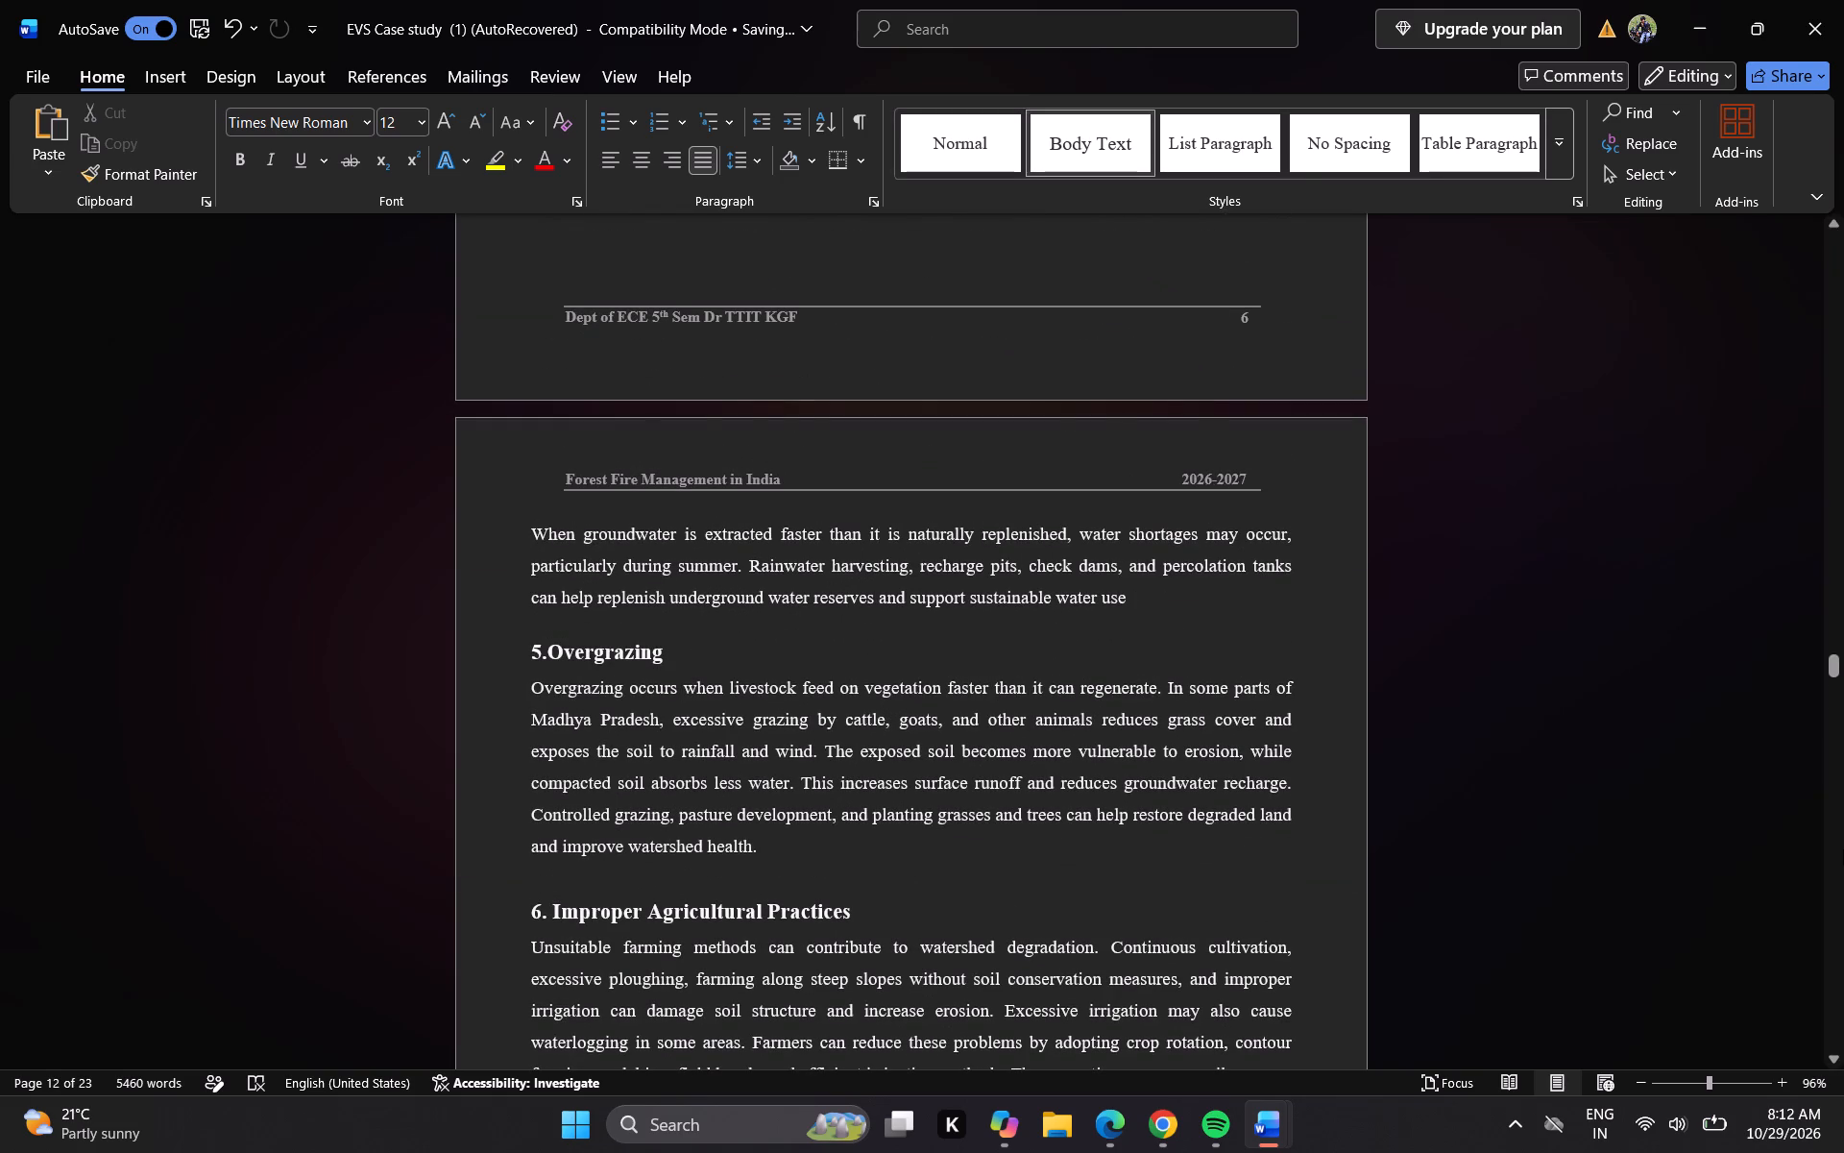
pyautogui.click(1832, 1038)
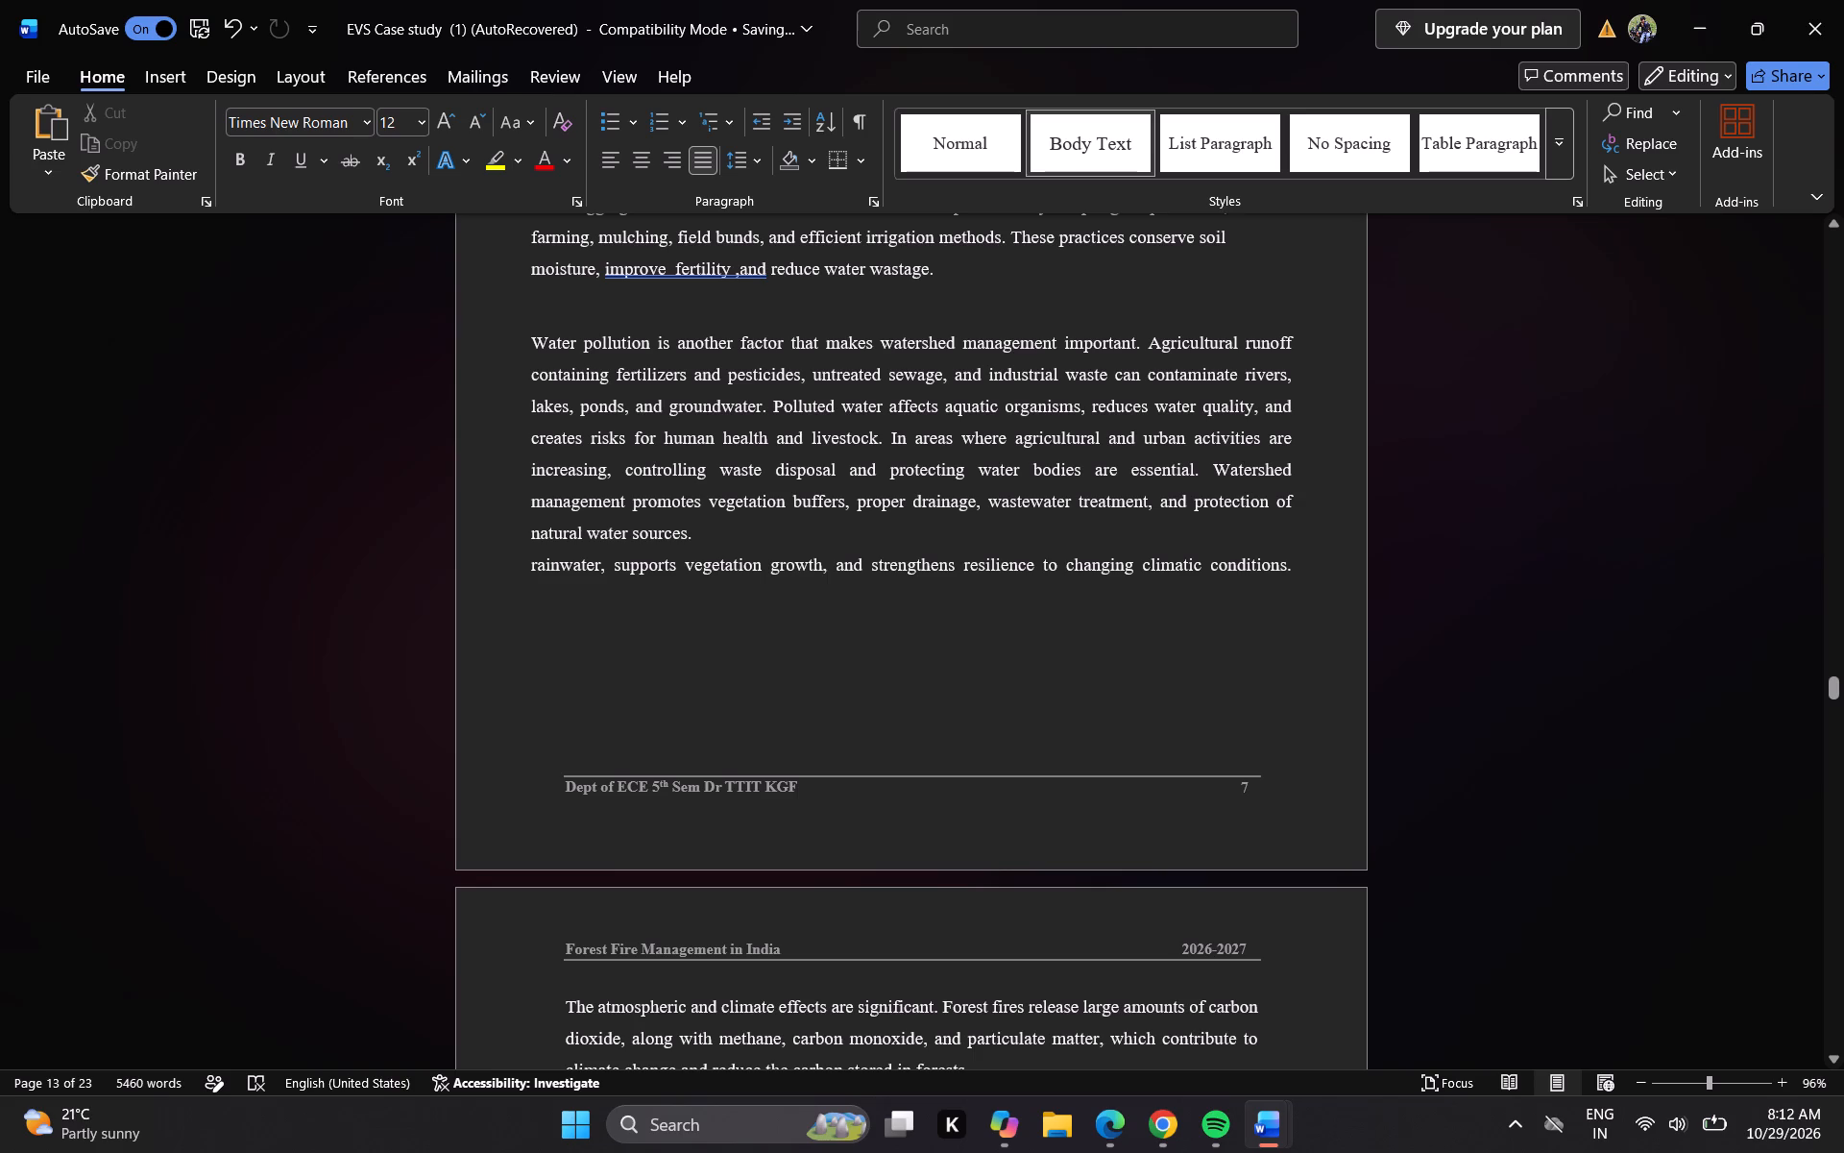
pyautogui.moveTo(523, 336); pyautogui.dragTo(647, 348)
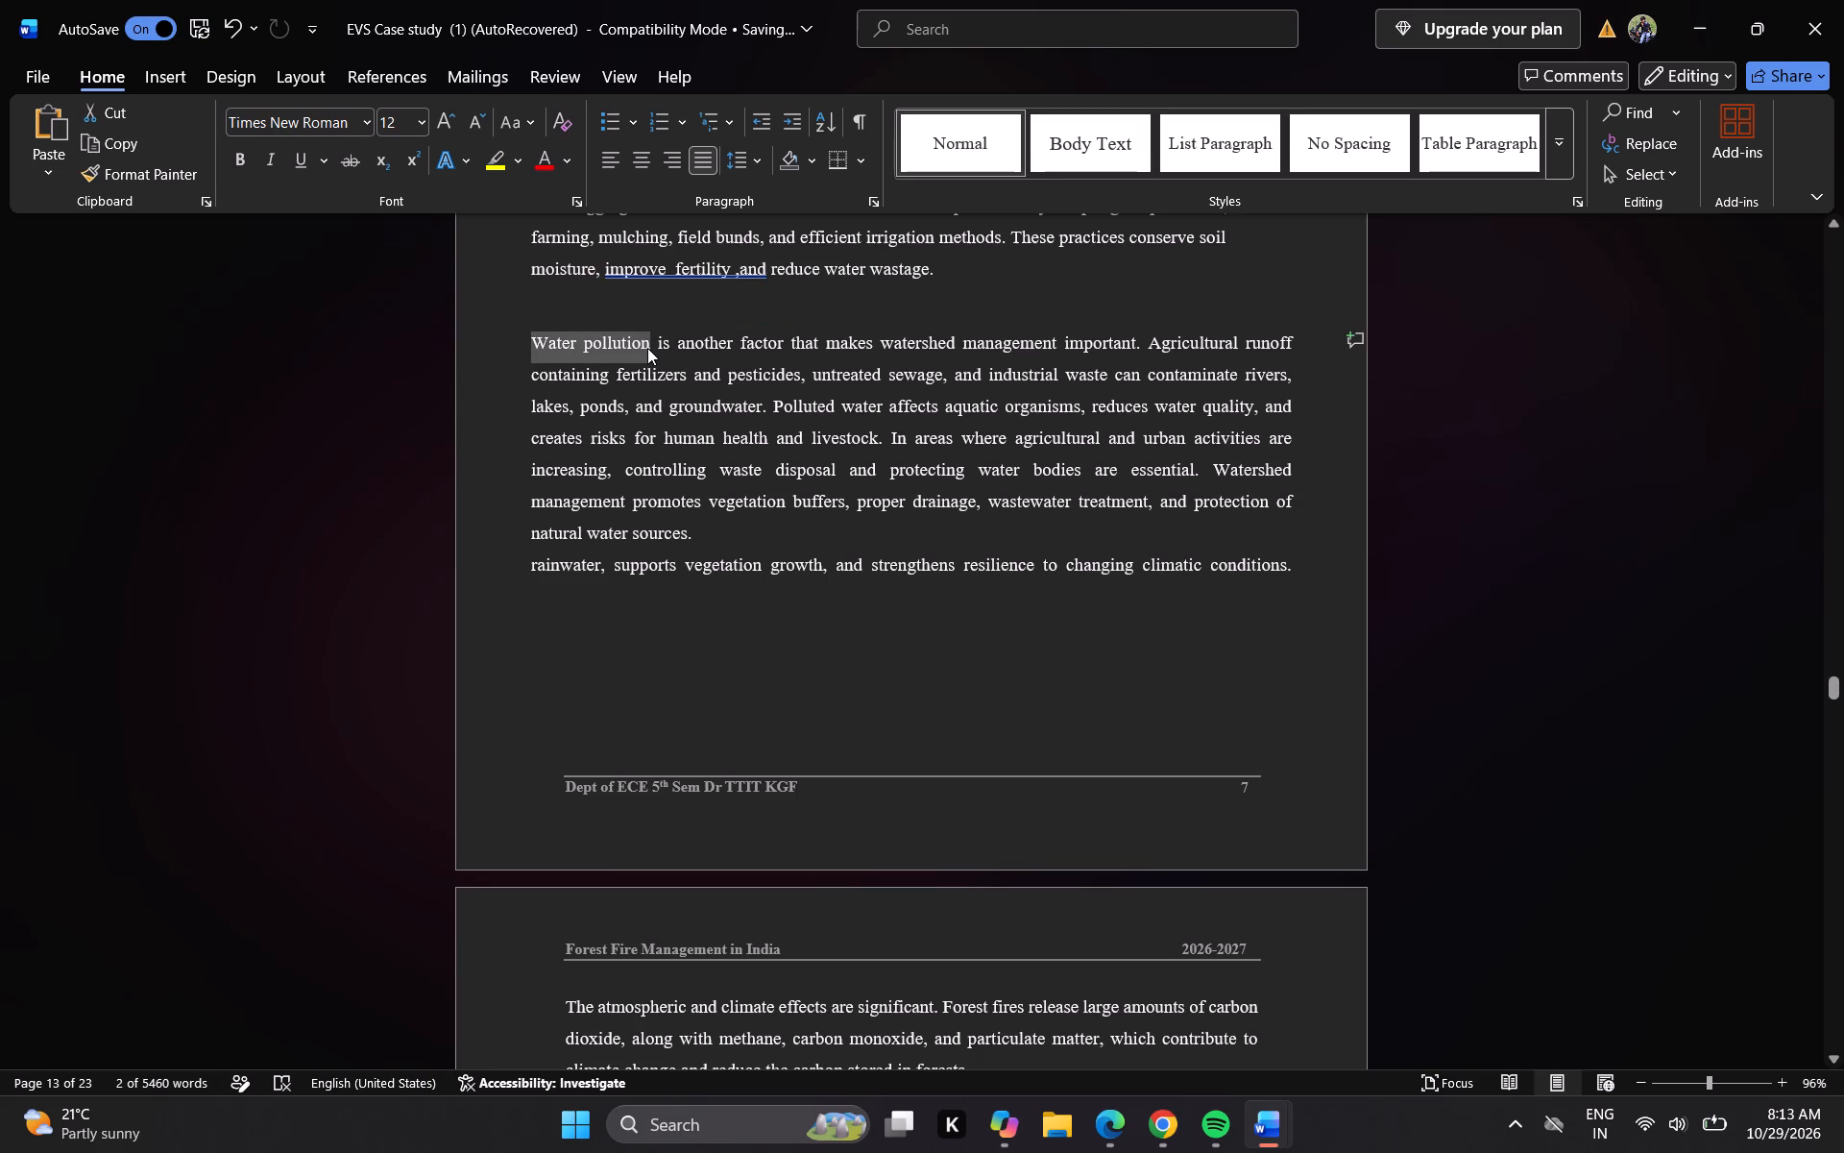
pyautogui.hotkey('ctrl', 'c')
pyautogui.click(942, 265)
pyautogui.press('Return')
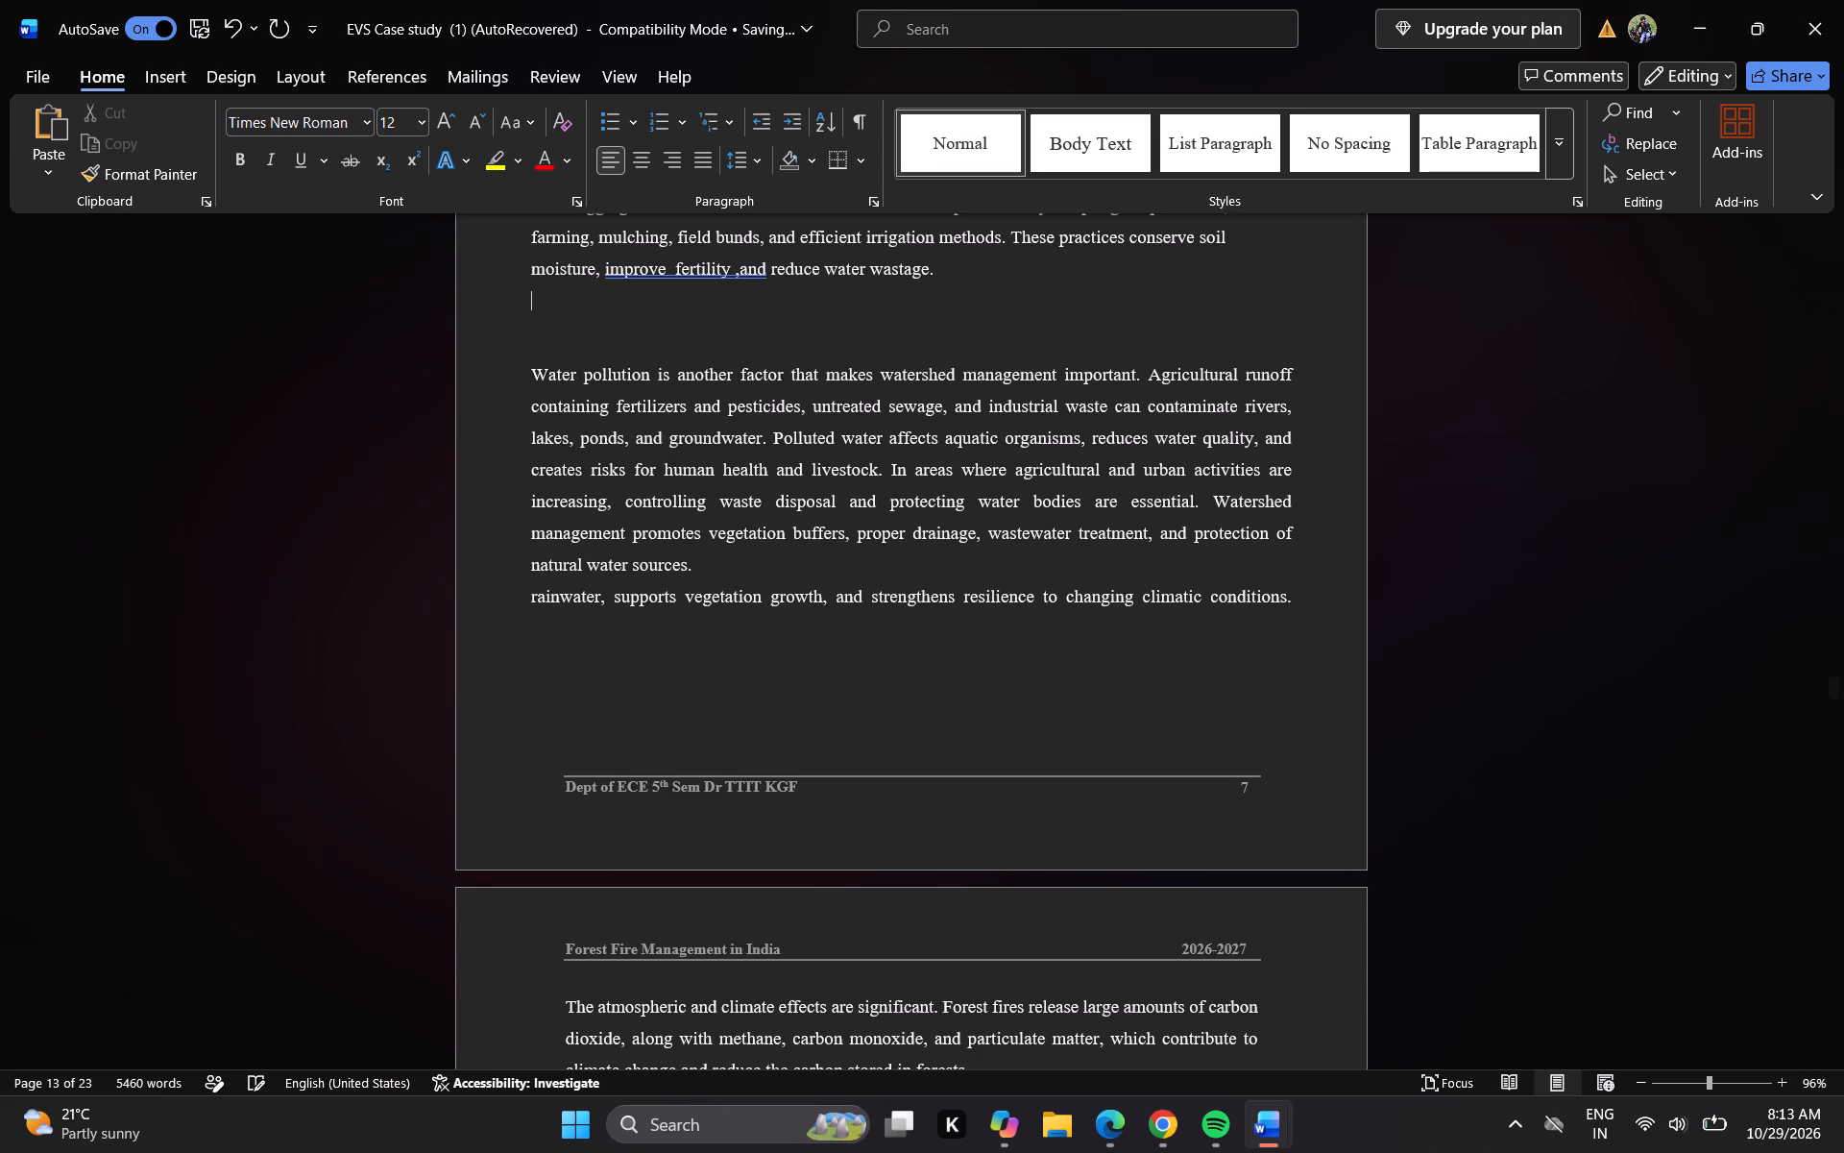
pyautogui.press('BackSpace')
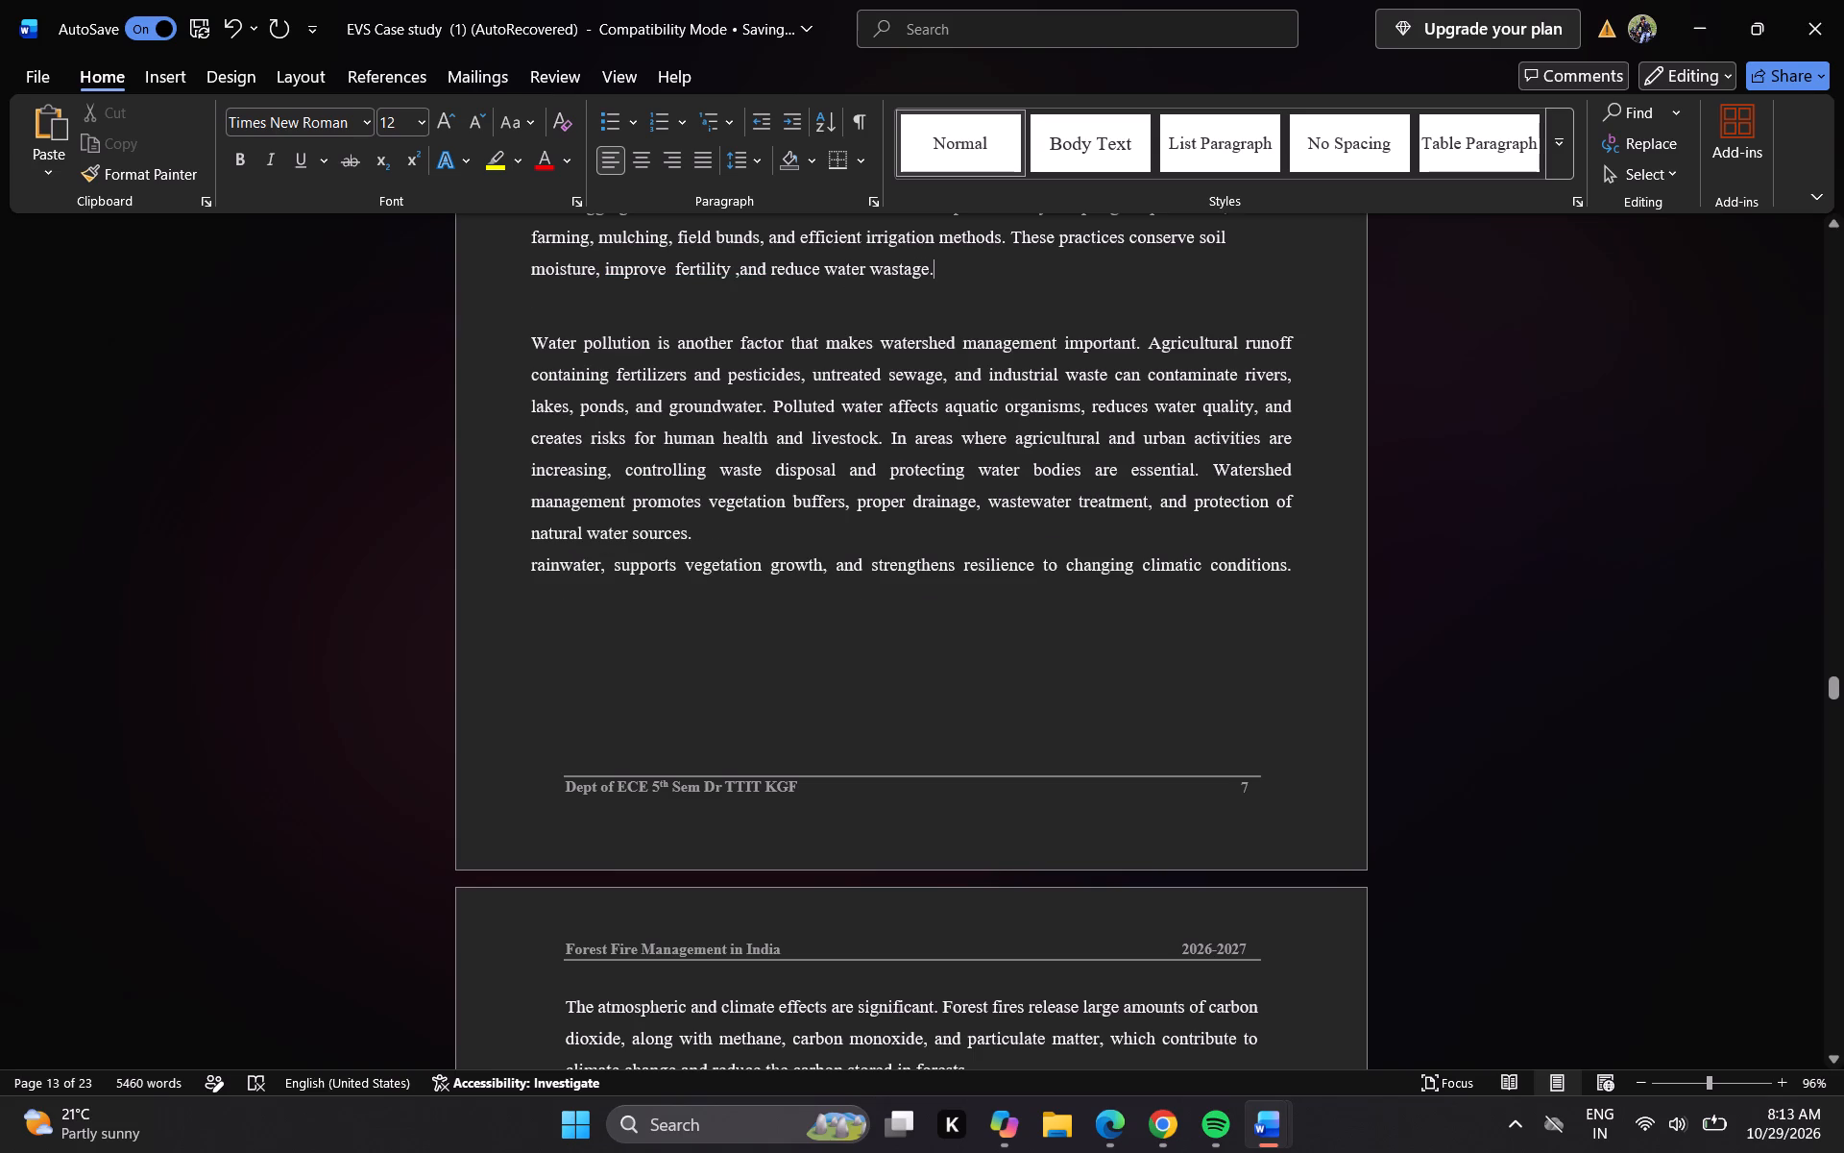
# Remove the blank line above the water pollution paragraph and start it with "7. Water pollution", reusing the copied words.
pyautogui.click(524, 336)
pyautogui.press('BackSpace')
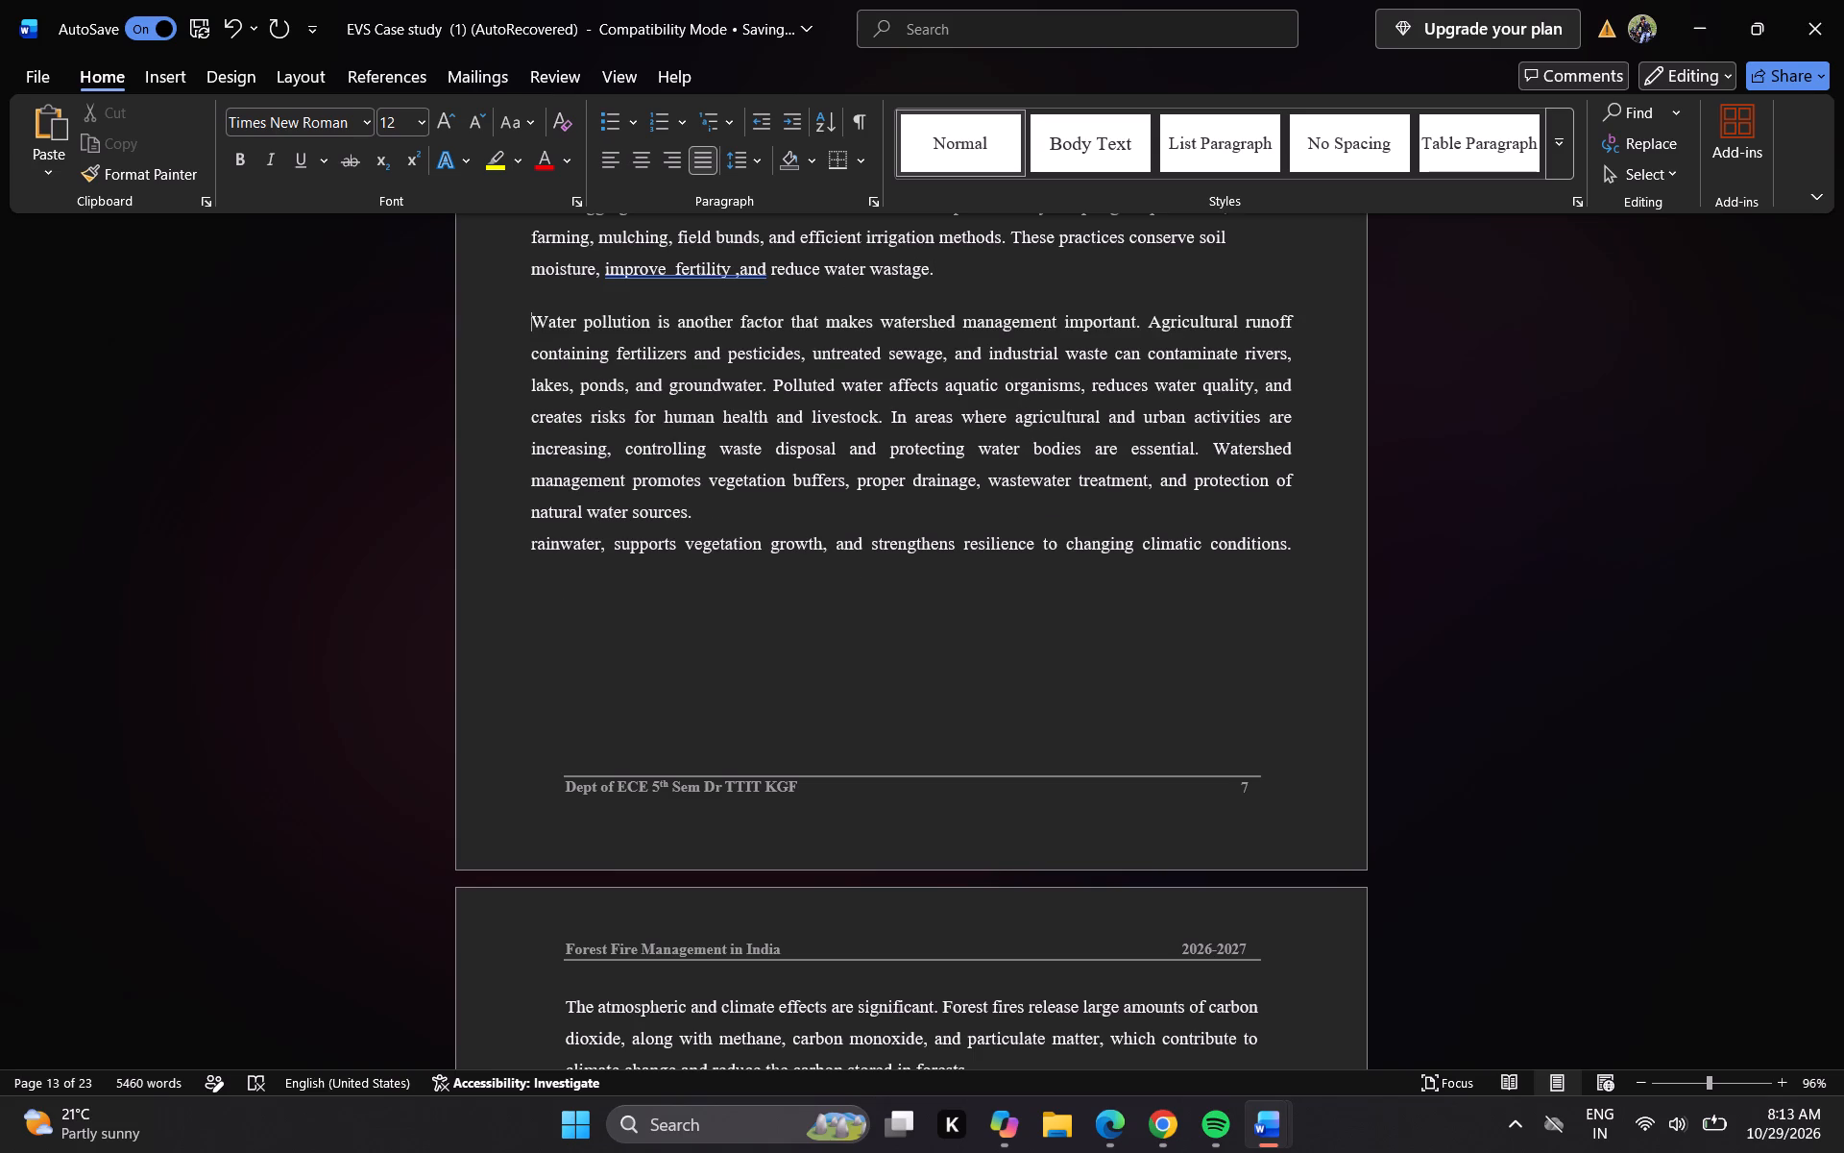
pyautogui.press('space')
pyautogui.hotkey('ctrl', 'v')
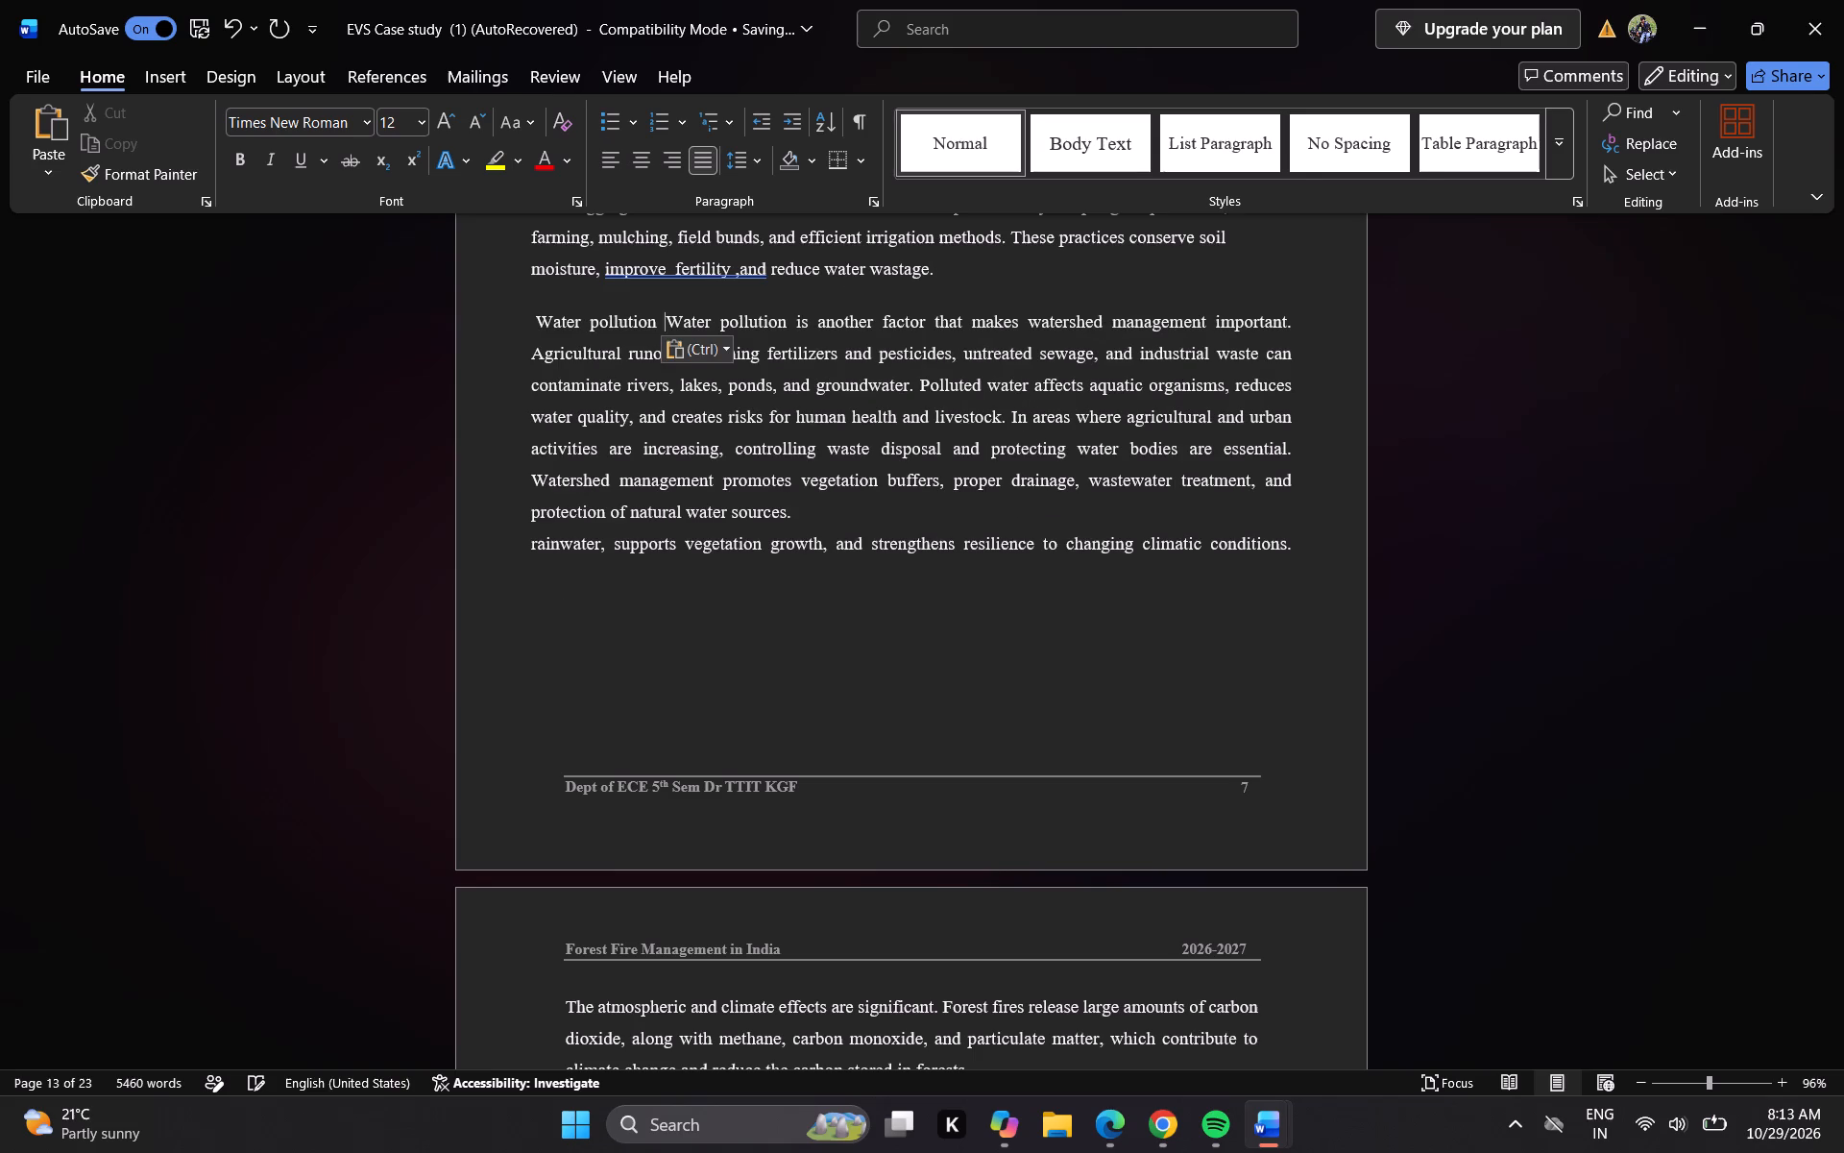
pyautogui.moveTo(524, 336); pyautogui.dragTo(432, 327)
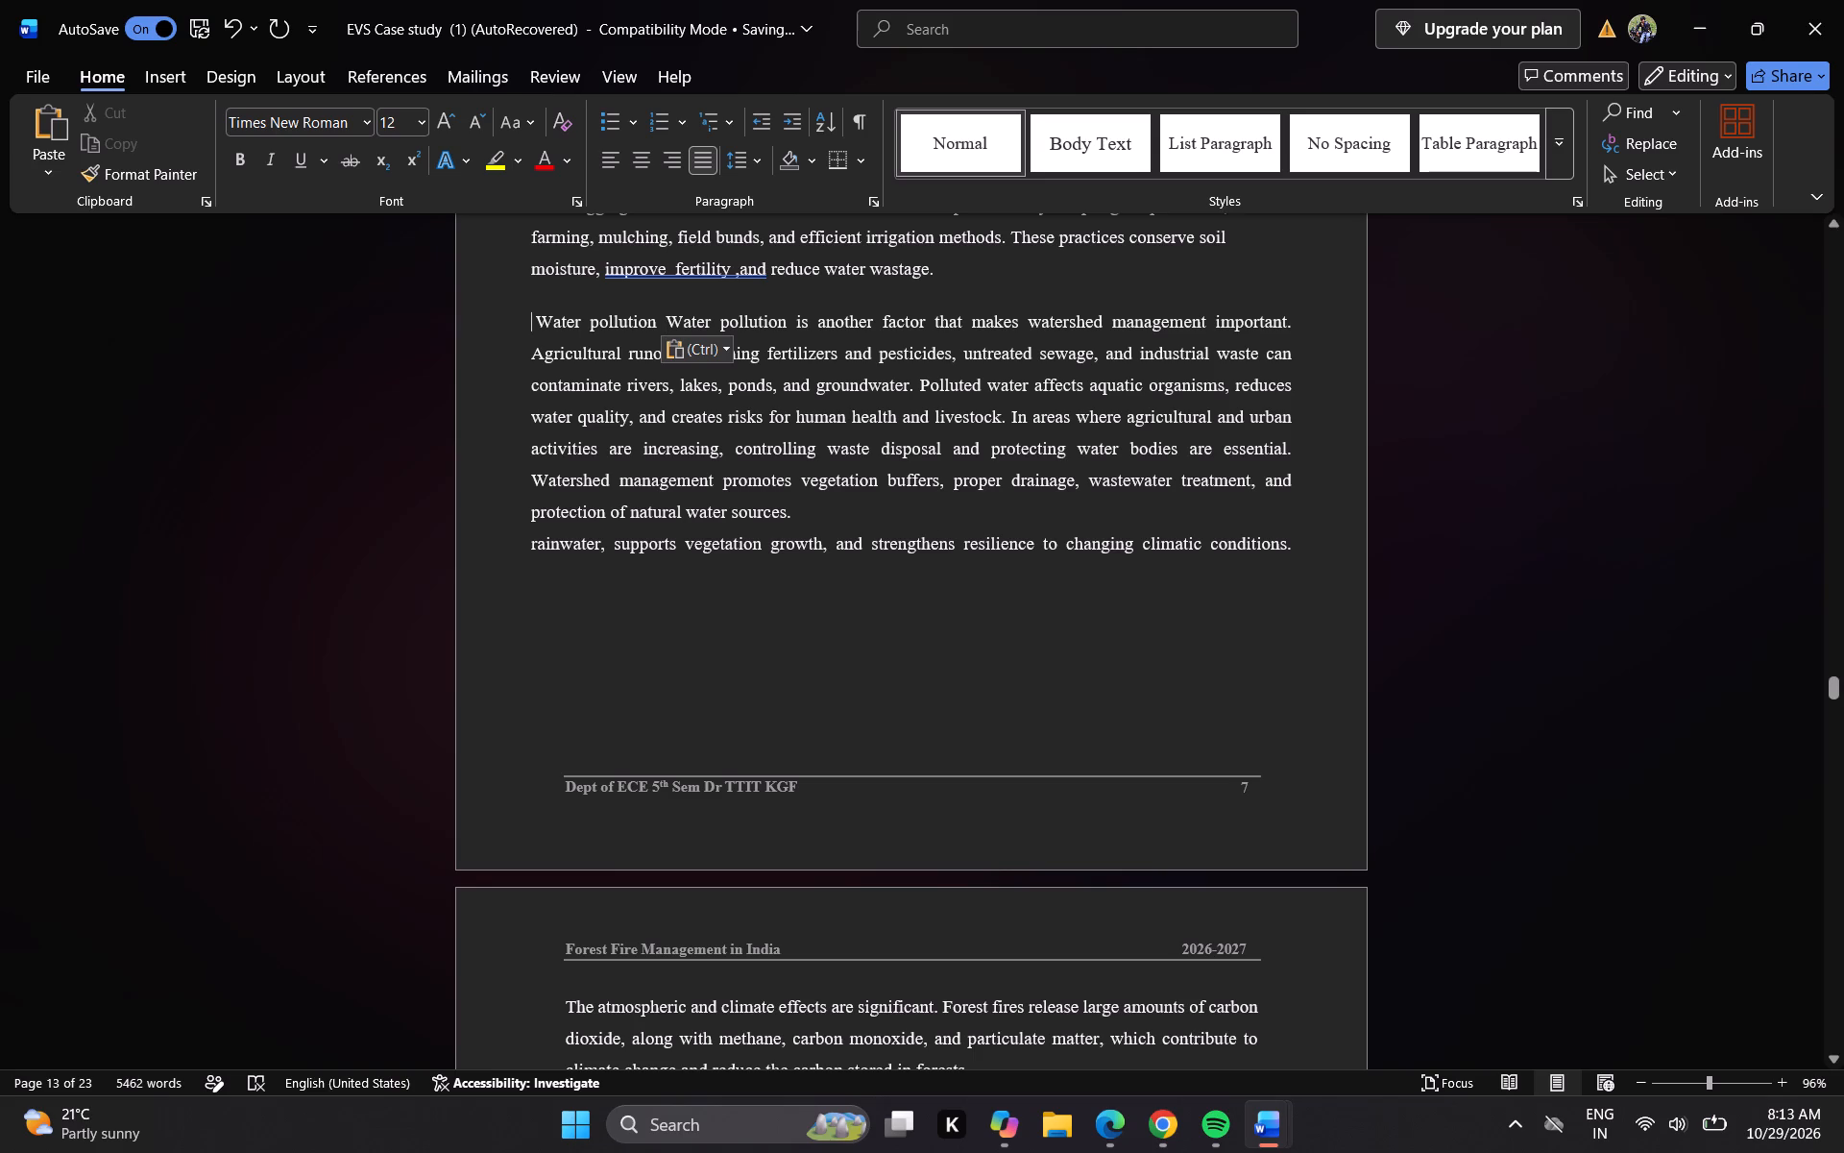
pyautogui.moveTo(432, 327); pyautogui.dragTo(670, 313)
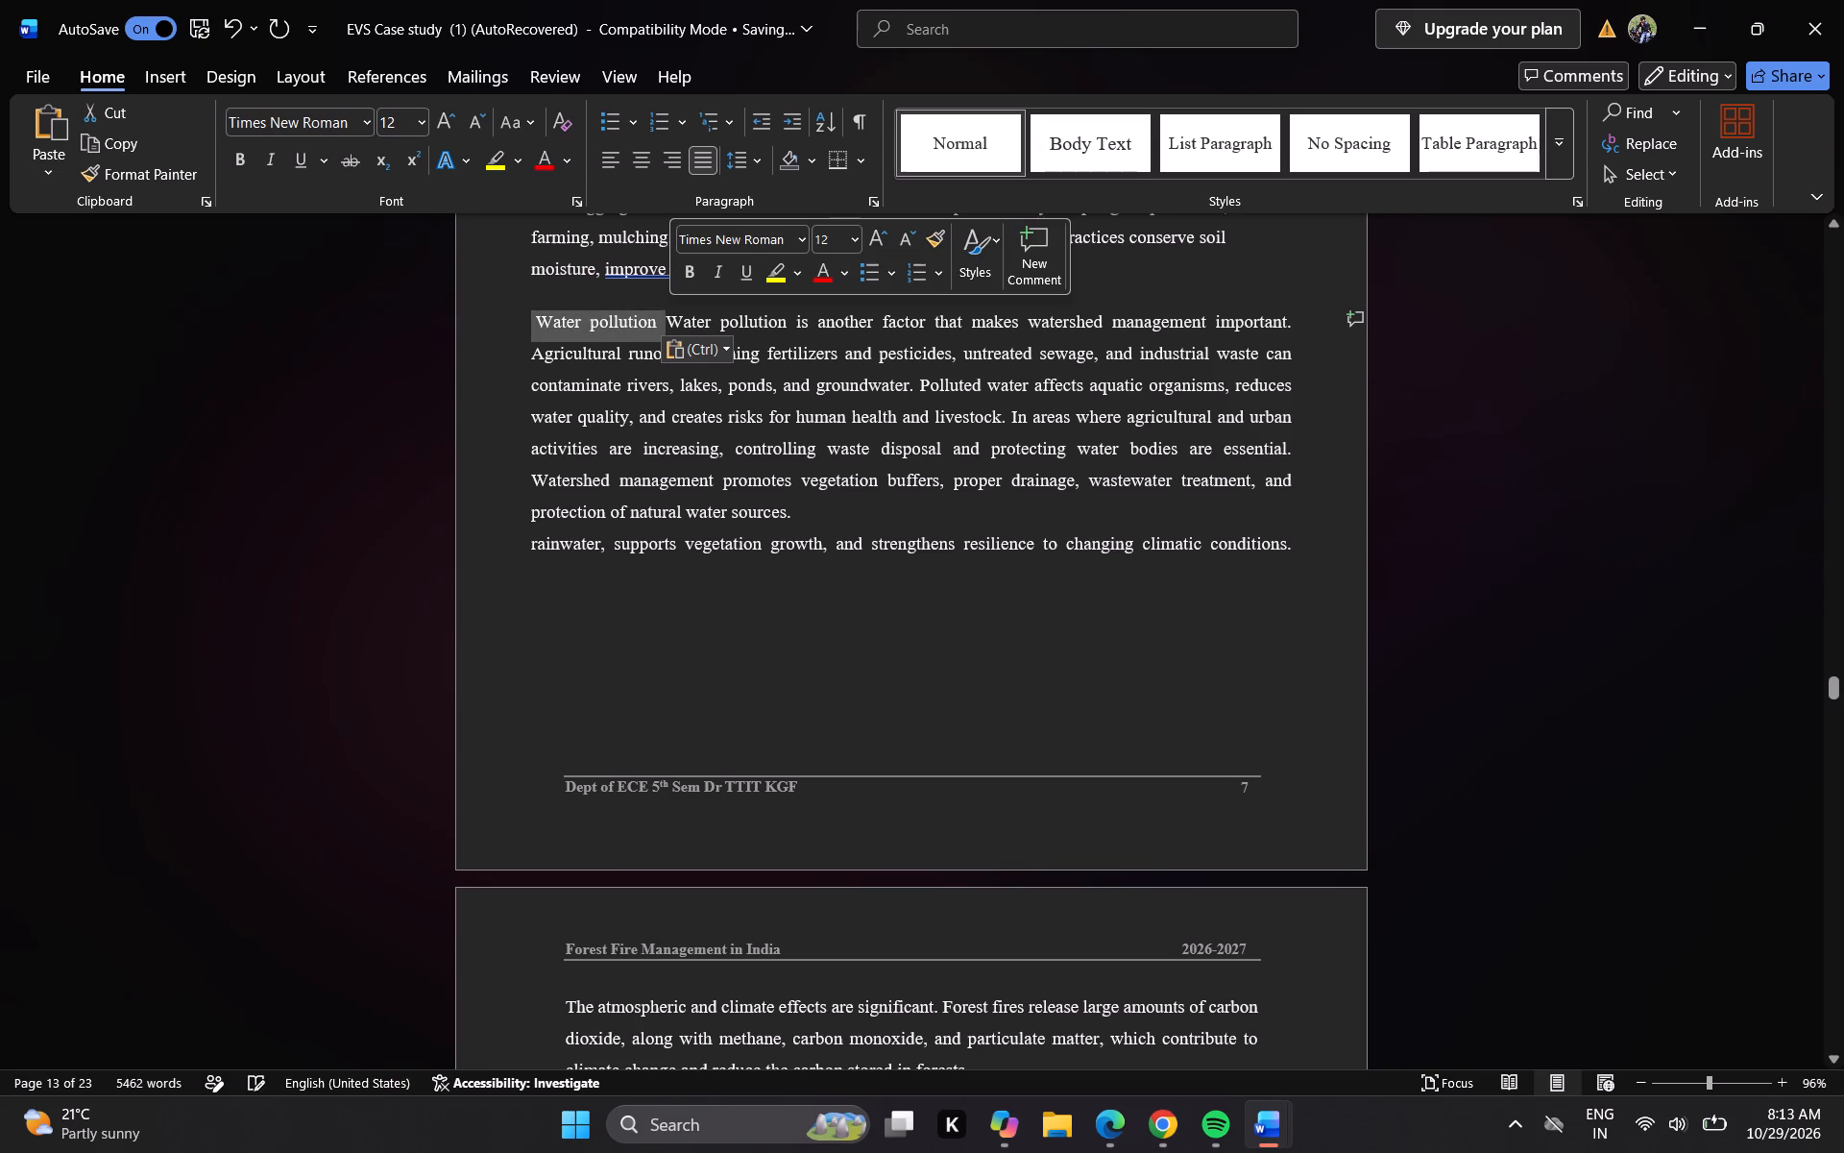
pyautogui.click(524, 322)
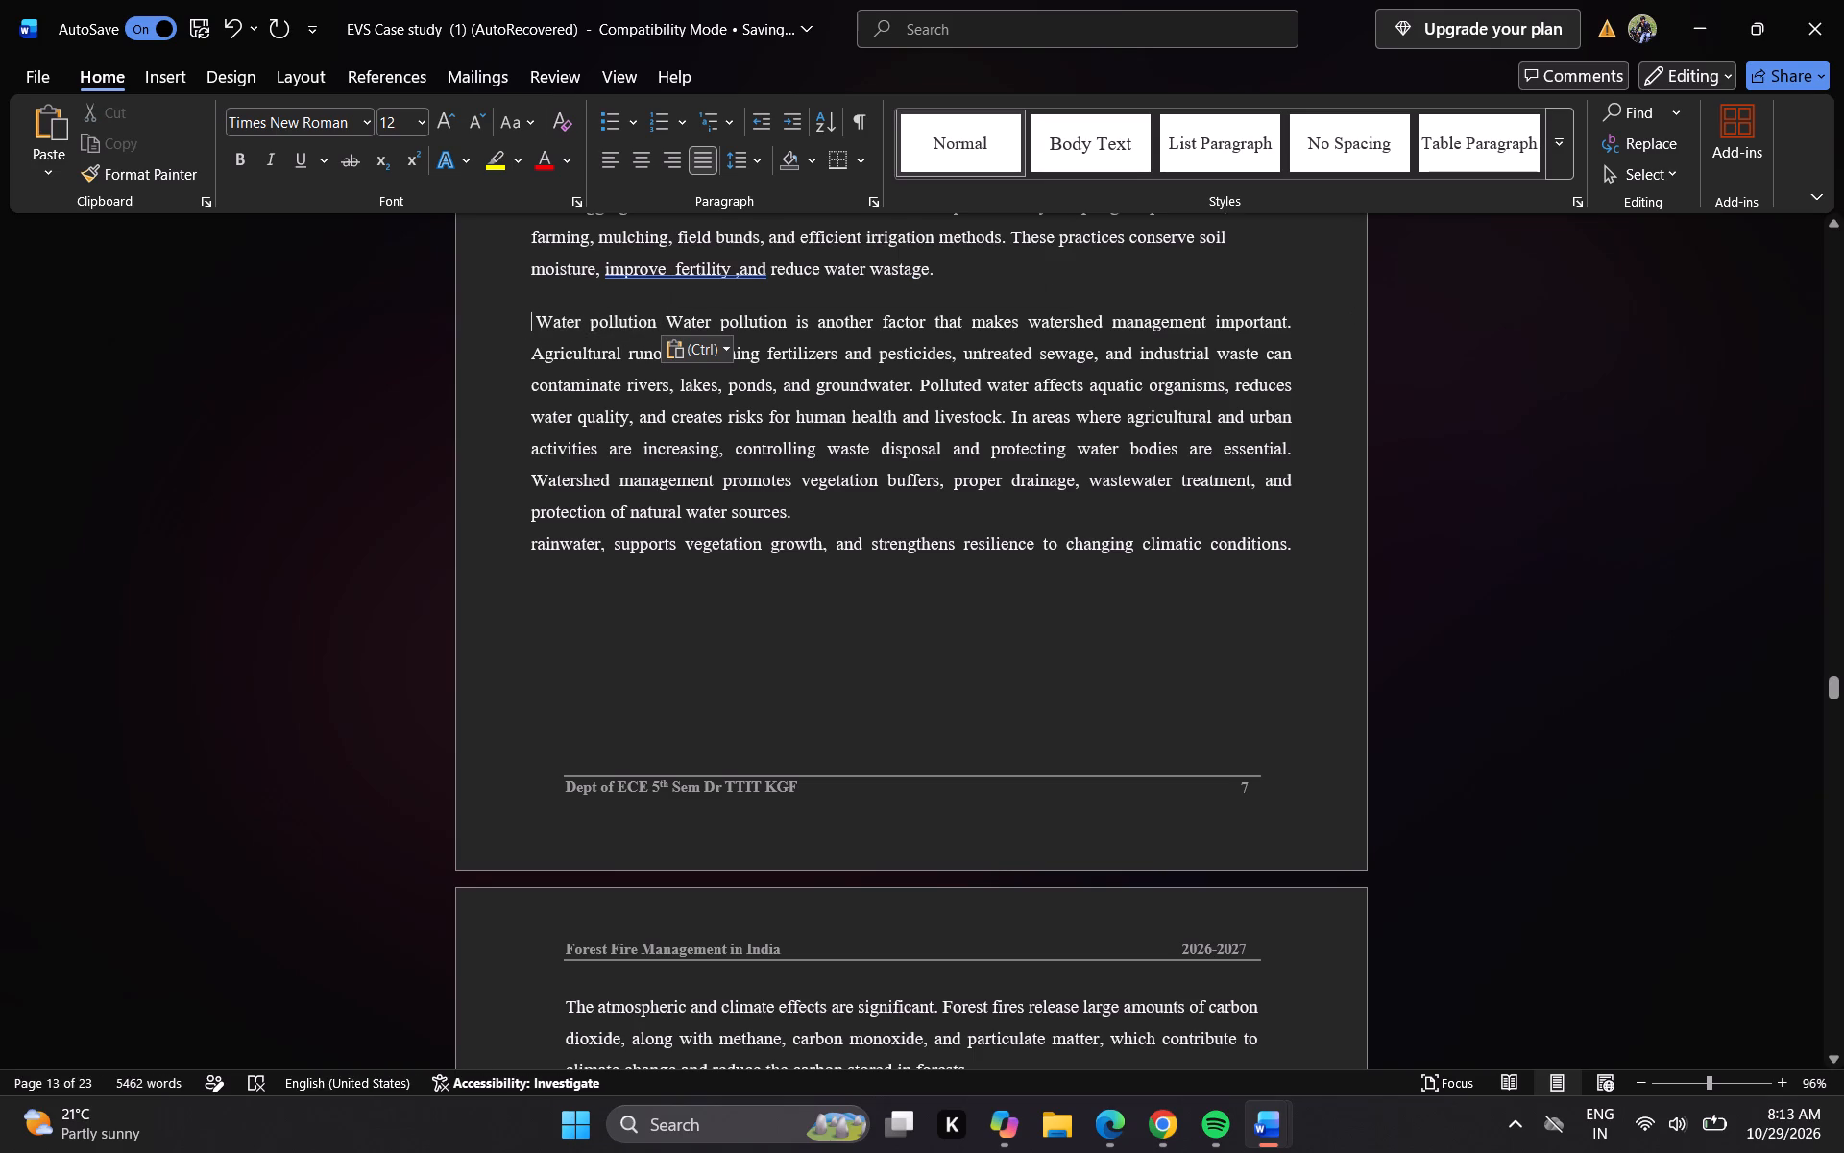
pyautogui.press('7')
pyautogui.press('.')
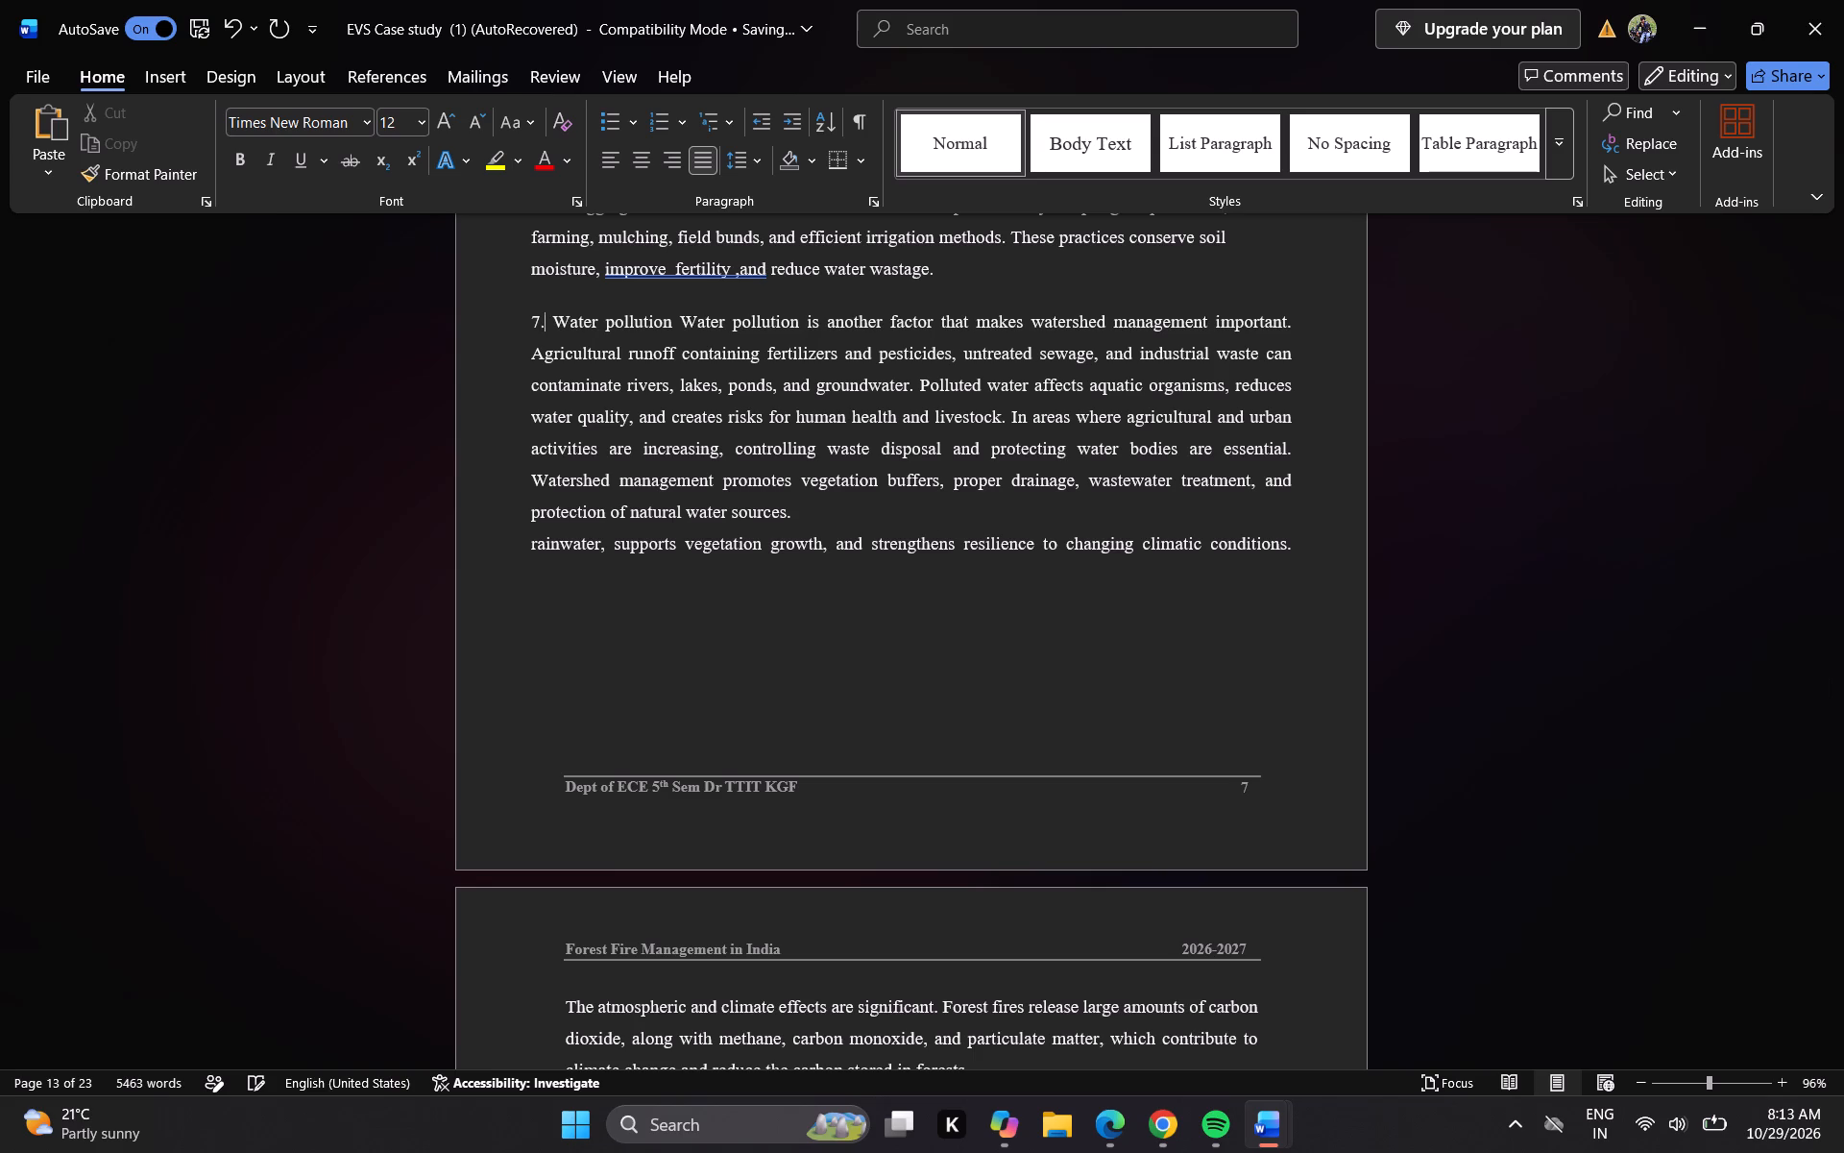
# Format "7. Water pollution" as a bold 14 pt heading and place it on its own line above the paragraph.
pyautogui.moveTo(522, 319); pyautogui.dragTo(667, 311)
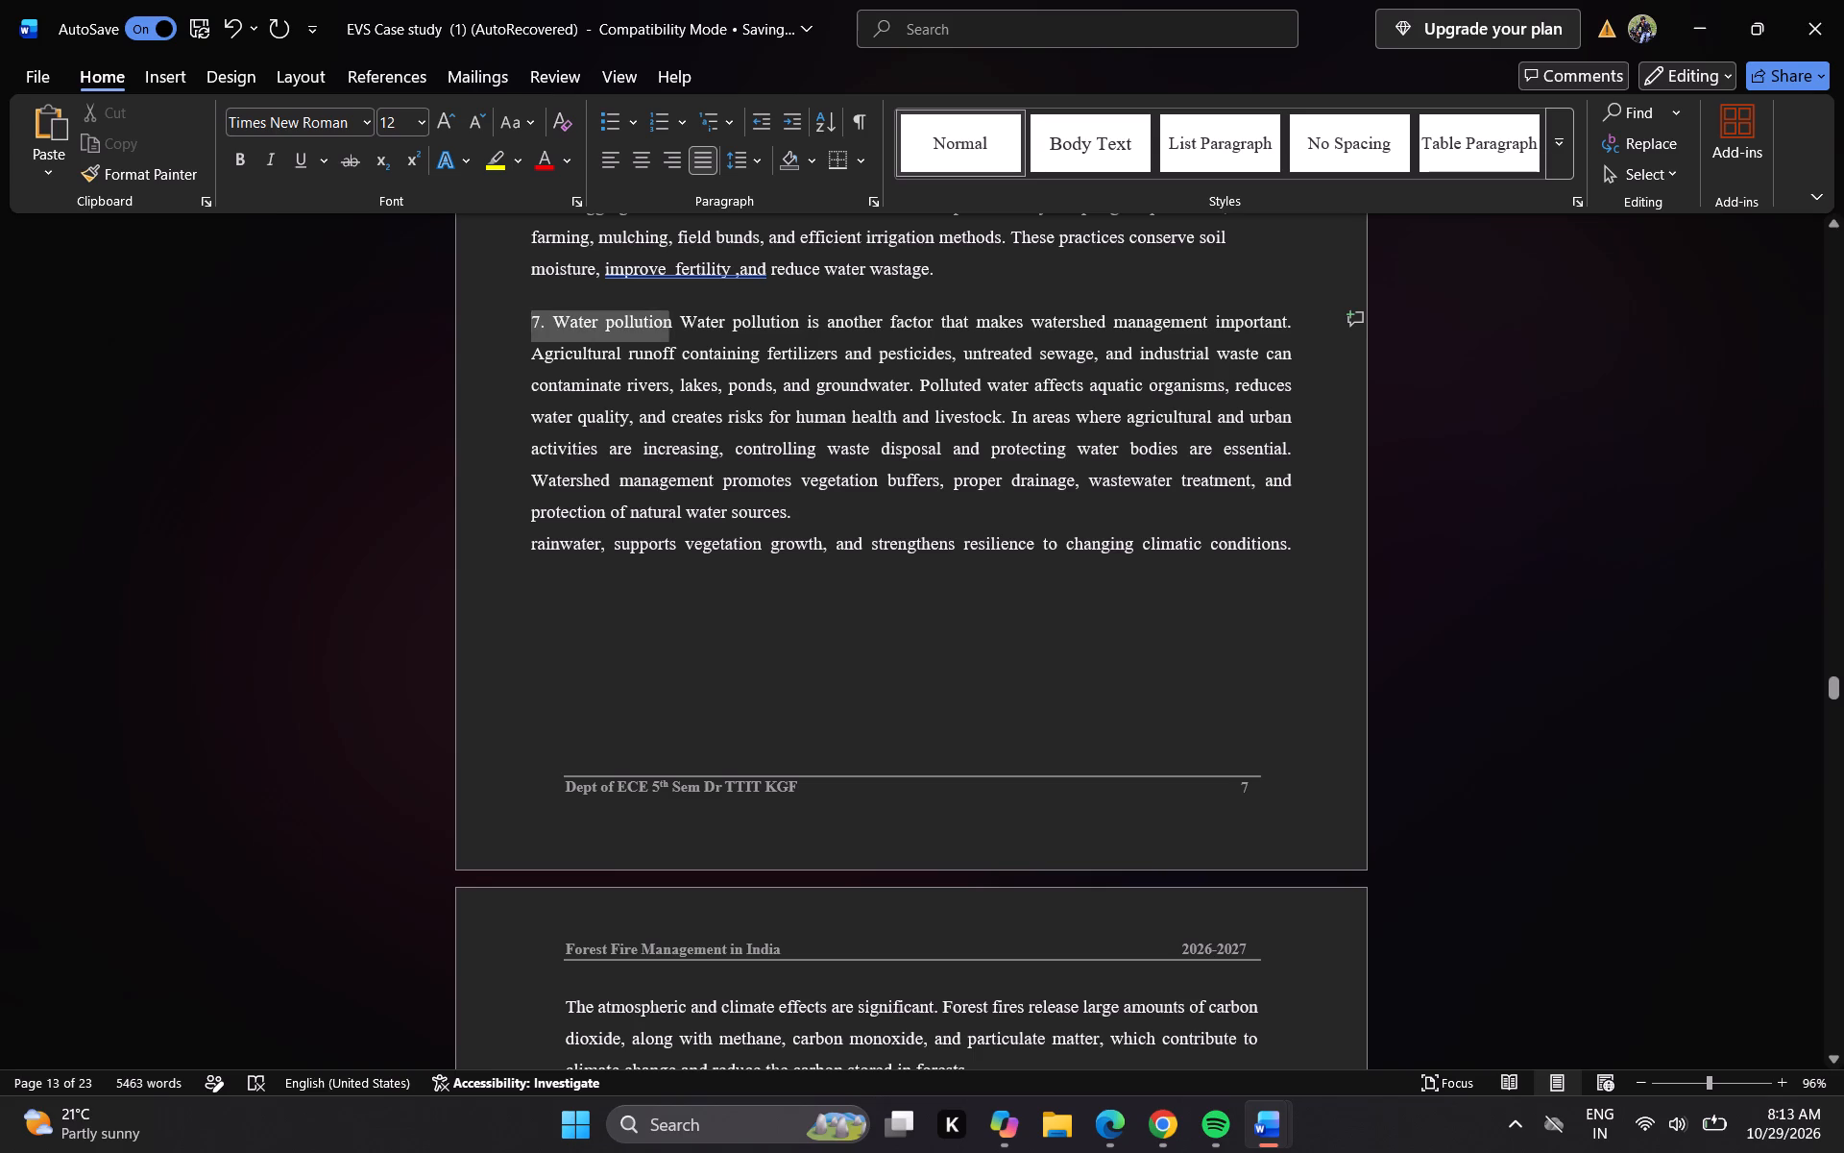
pyautogui.moveTo(667, 311); pyautogui.dragTo(665, 318)
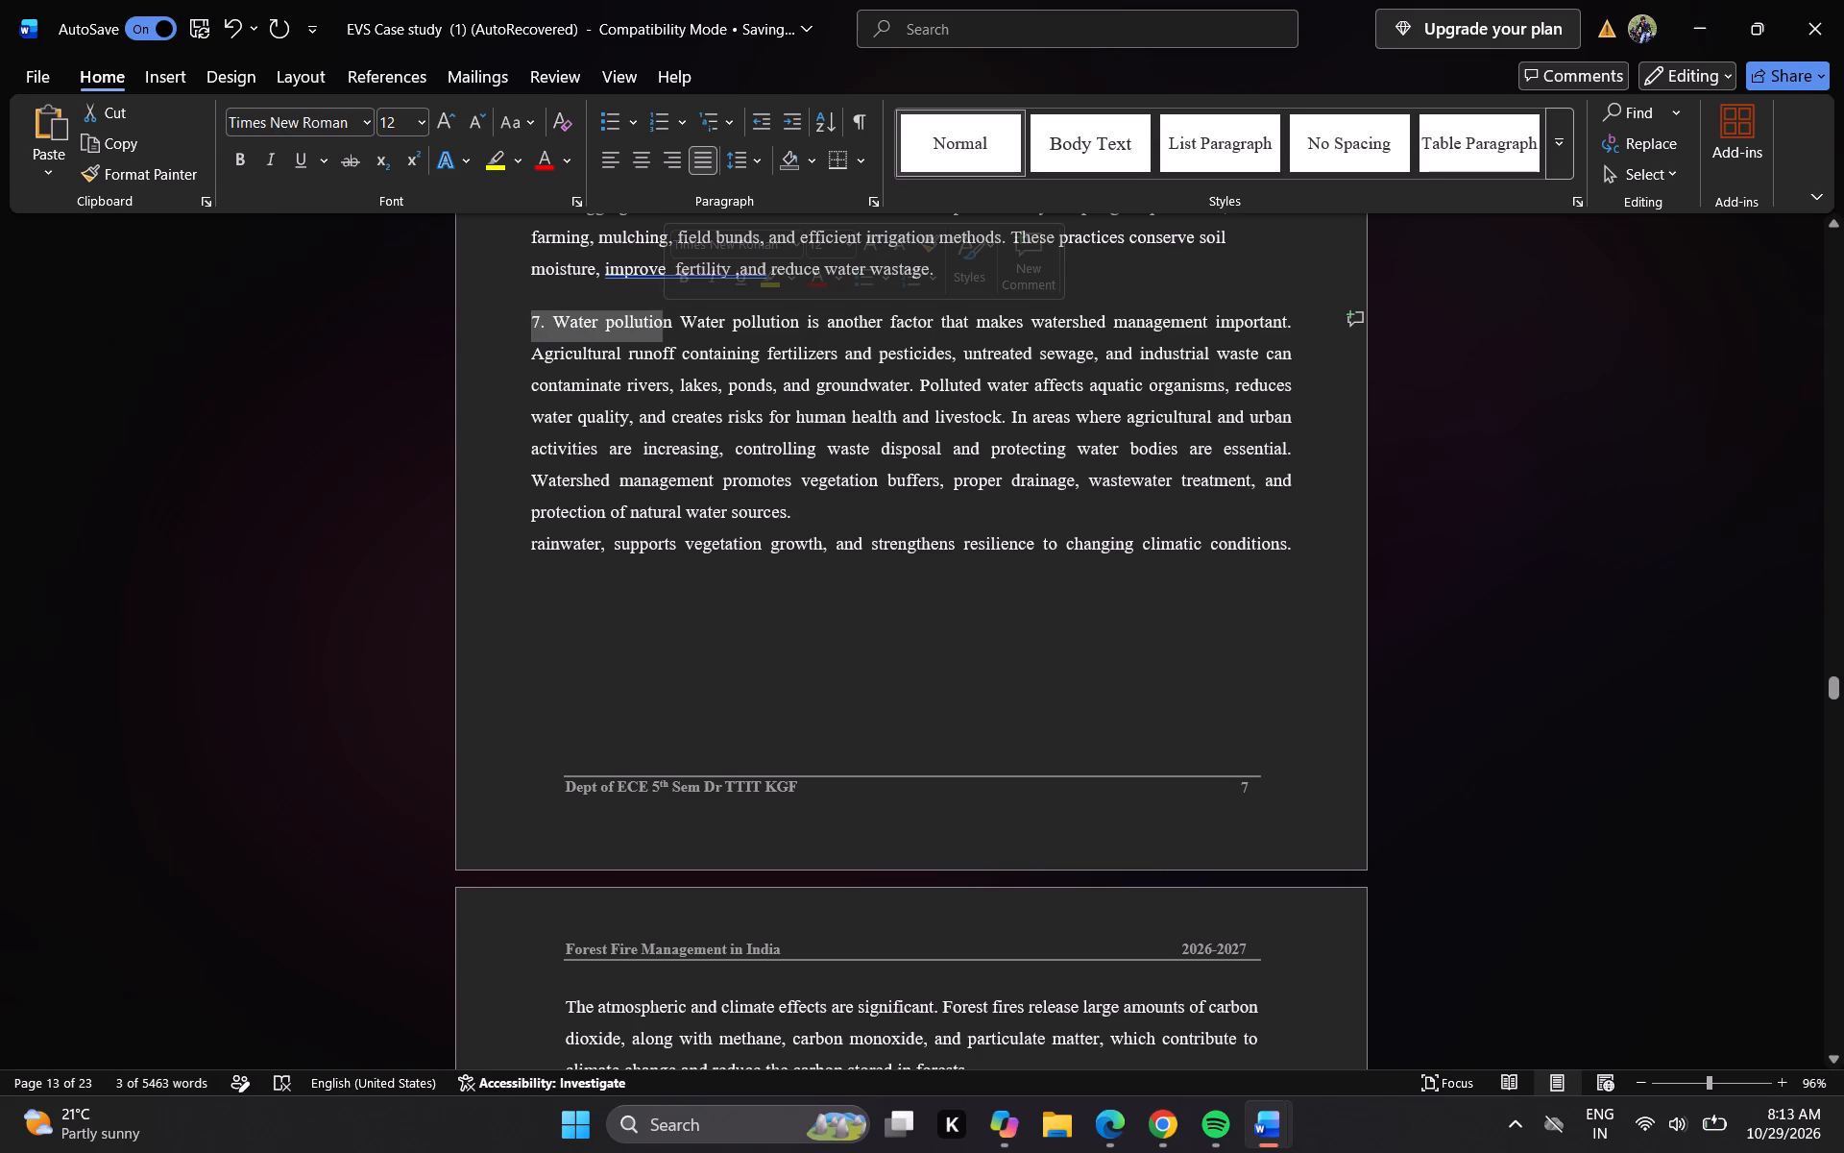
pyautogui.click(512, 318)
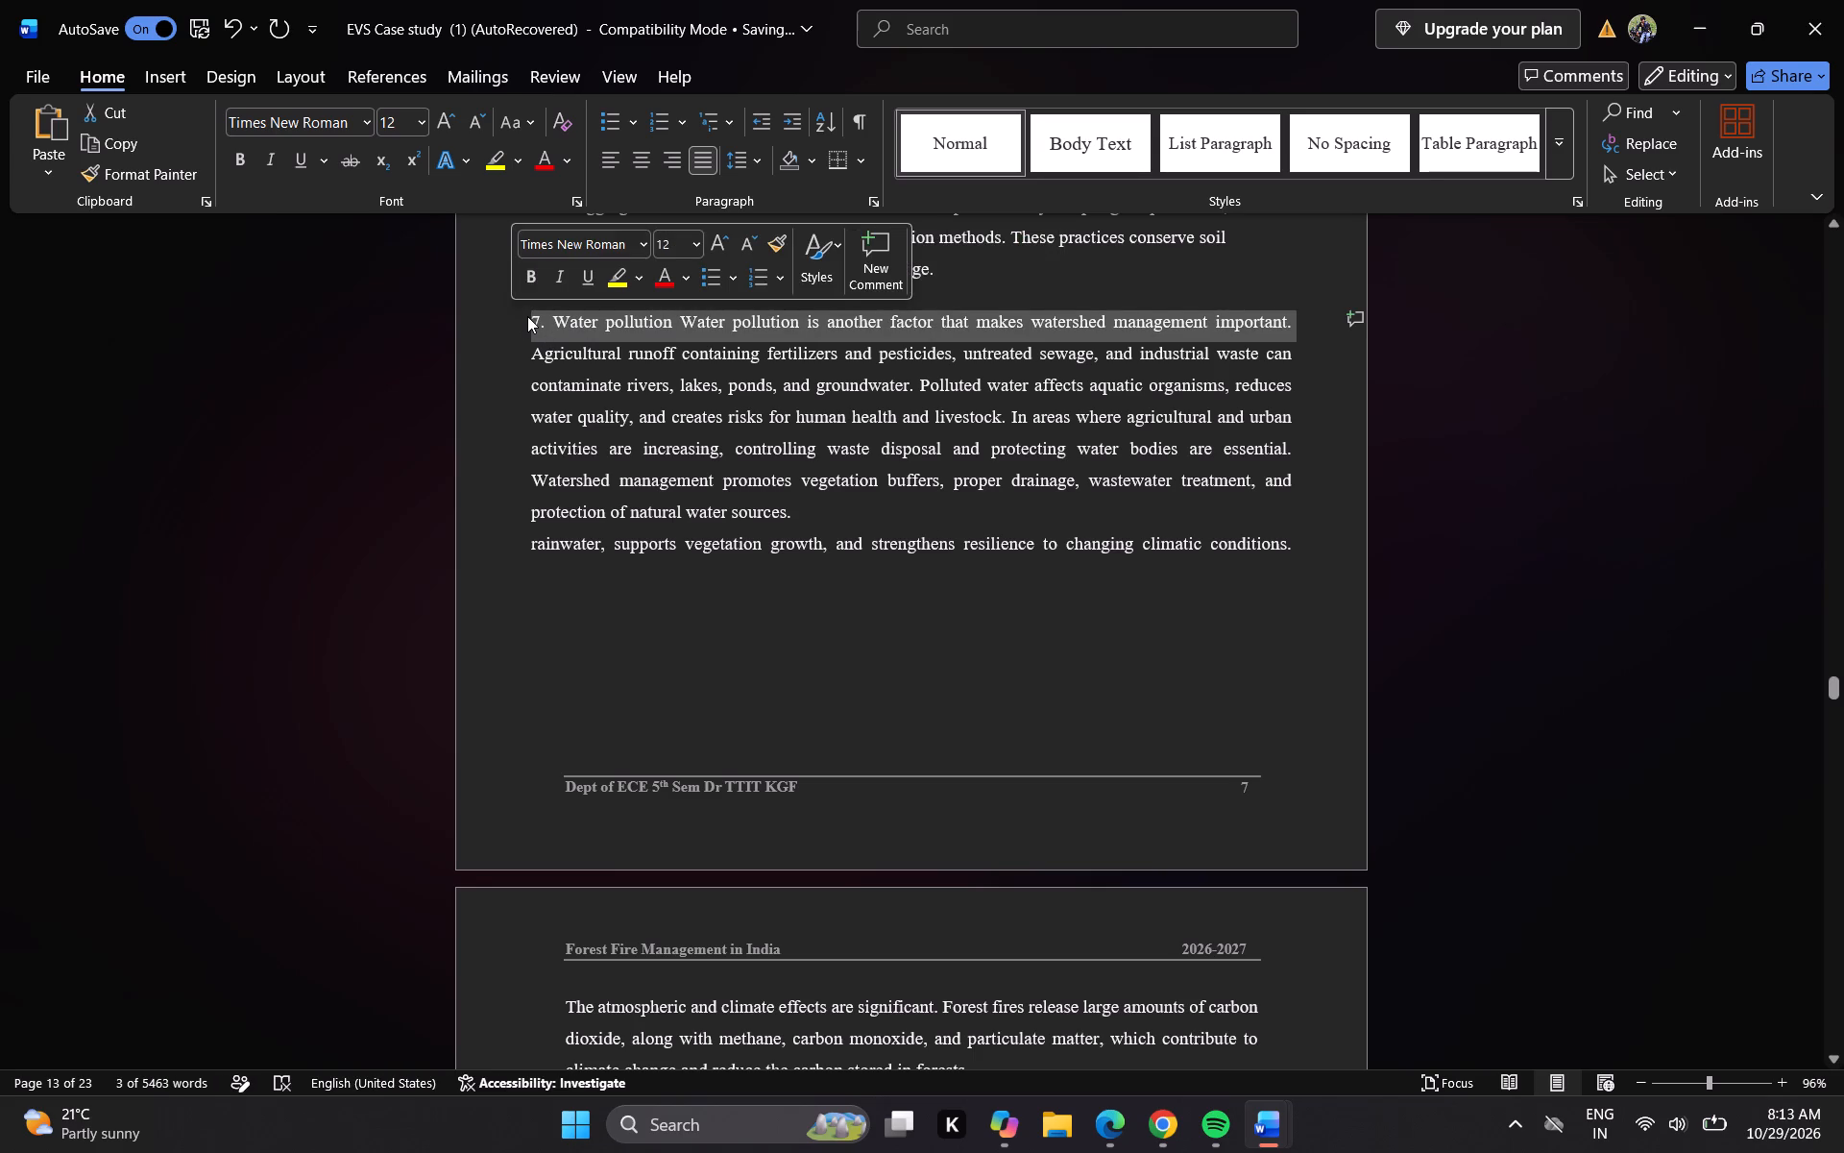
pyautogui.click(527, 316)
pyautogui.moveTo(527, 316); pyautogui.dragTo(665, 322)
pyautogui.click(682, 278)
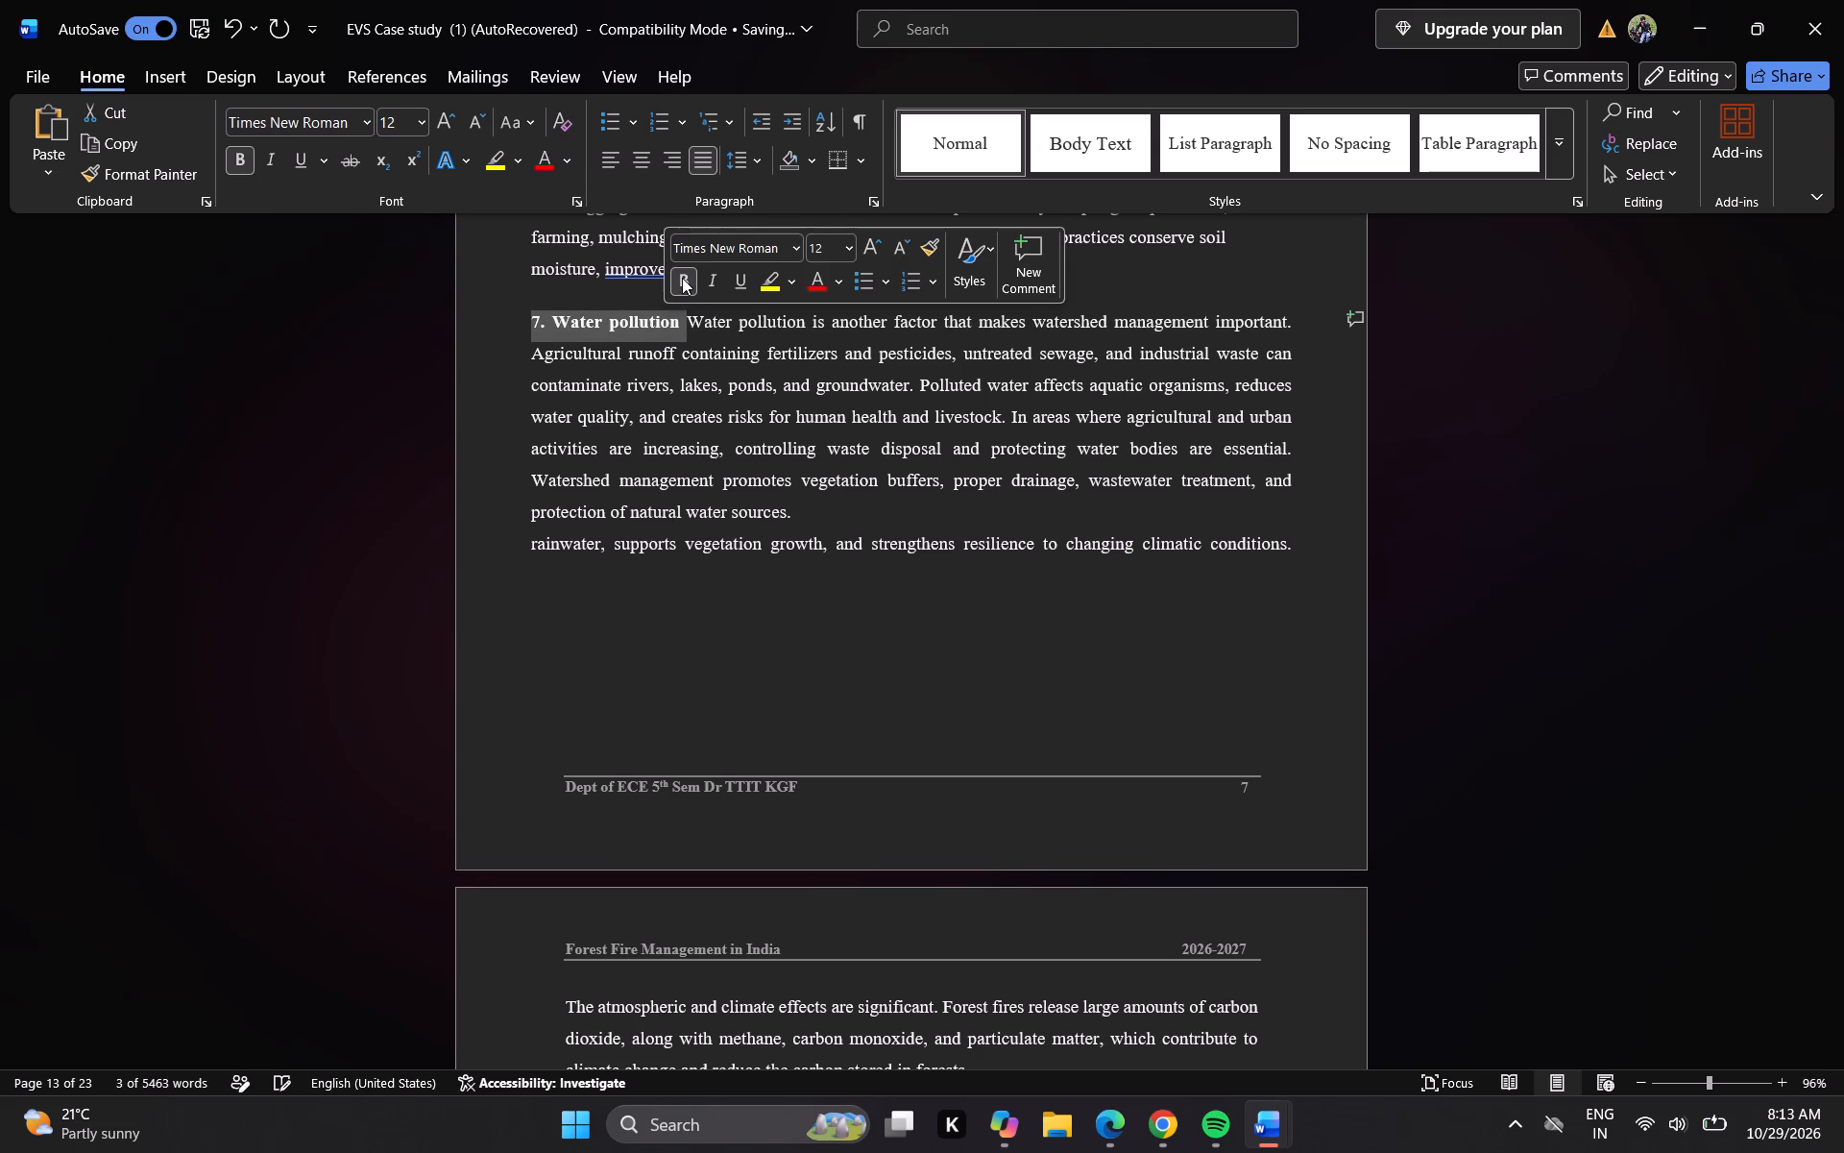
pyautogui.click(823, 244)
pyautogui.press('BackSpace')
pyautogui.press('1')
pyautogui.press('4')
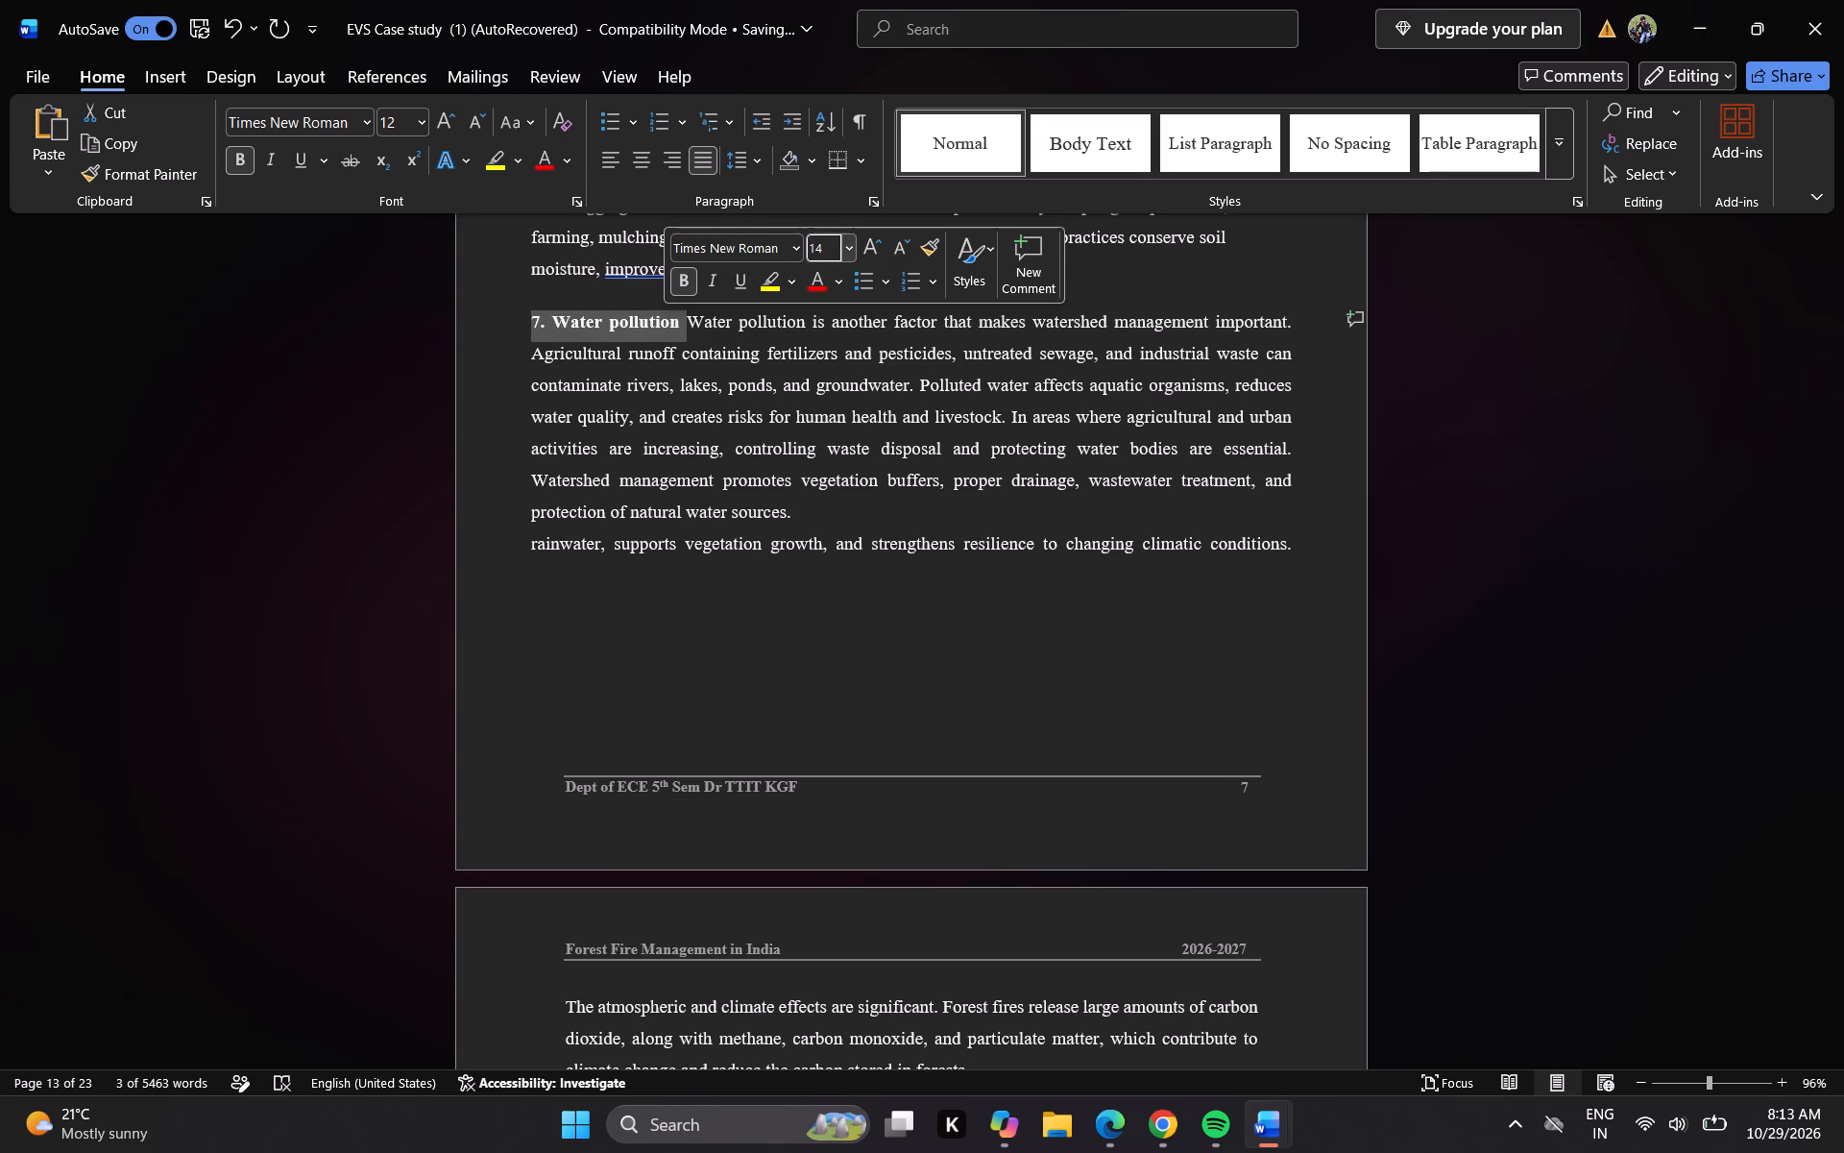
pyautogui.press('Return')
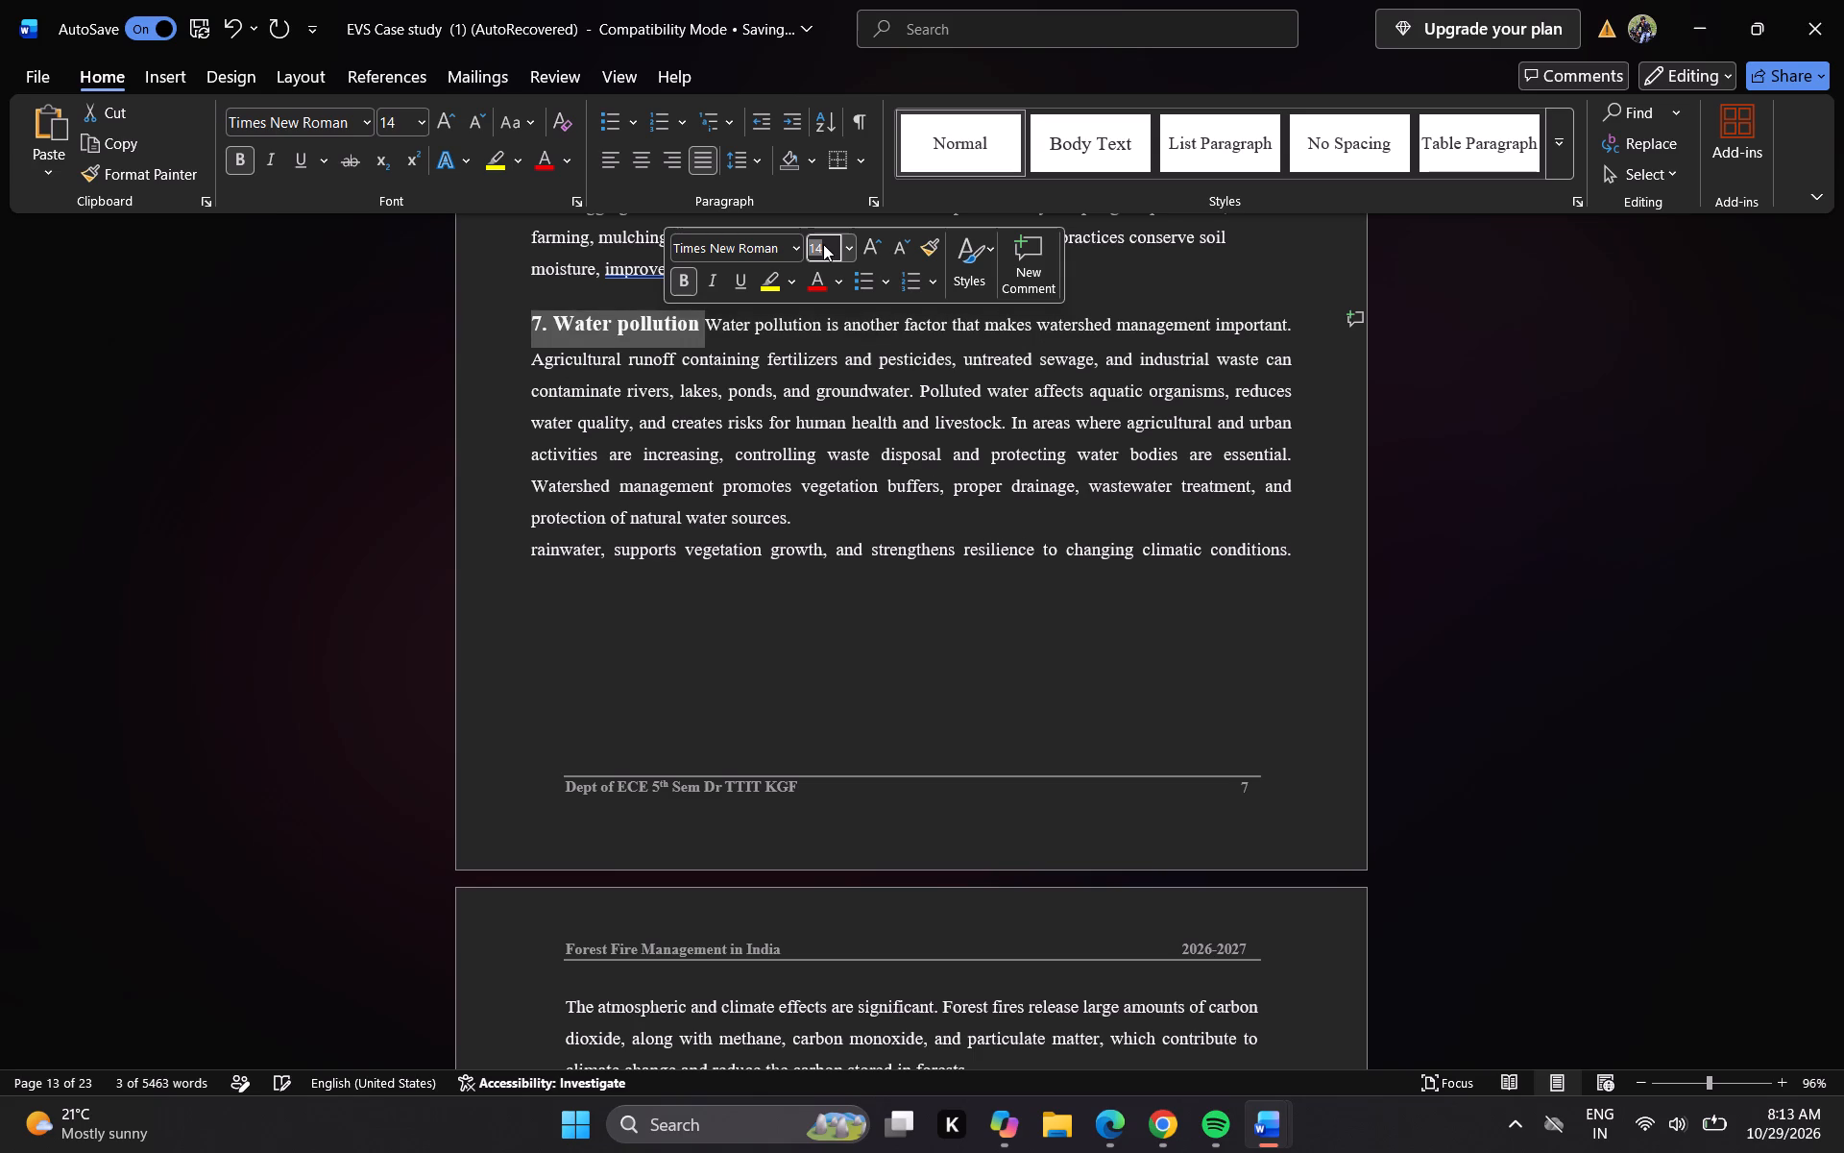
pyautogui.press('Return')
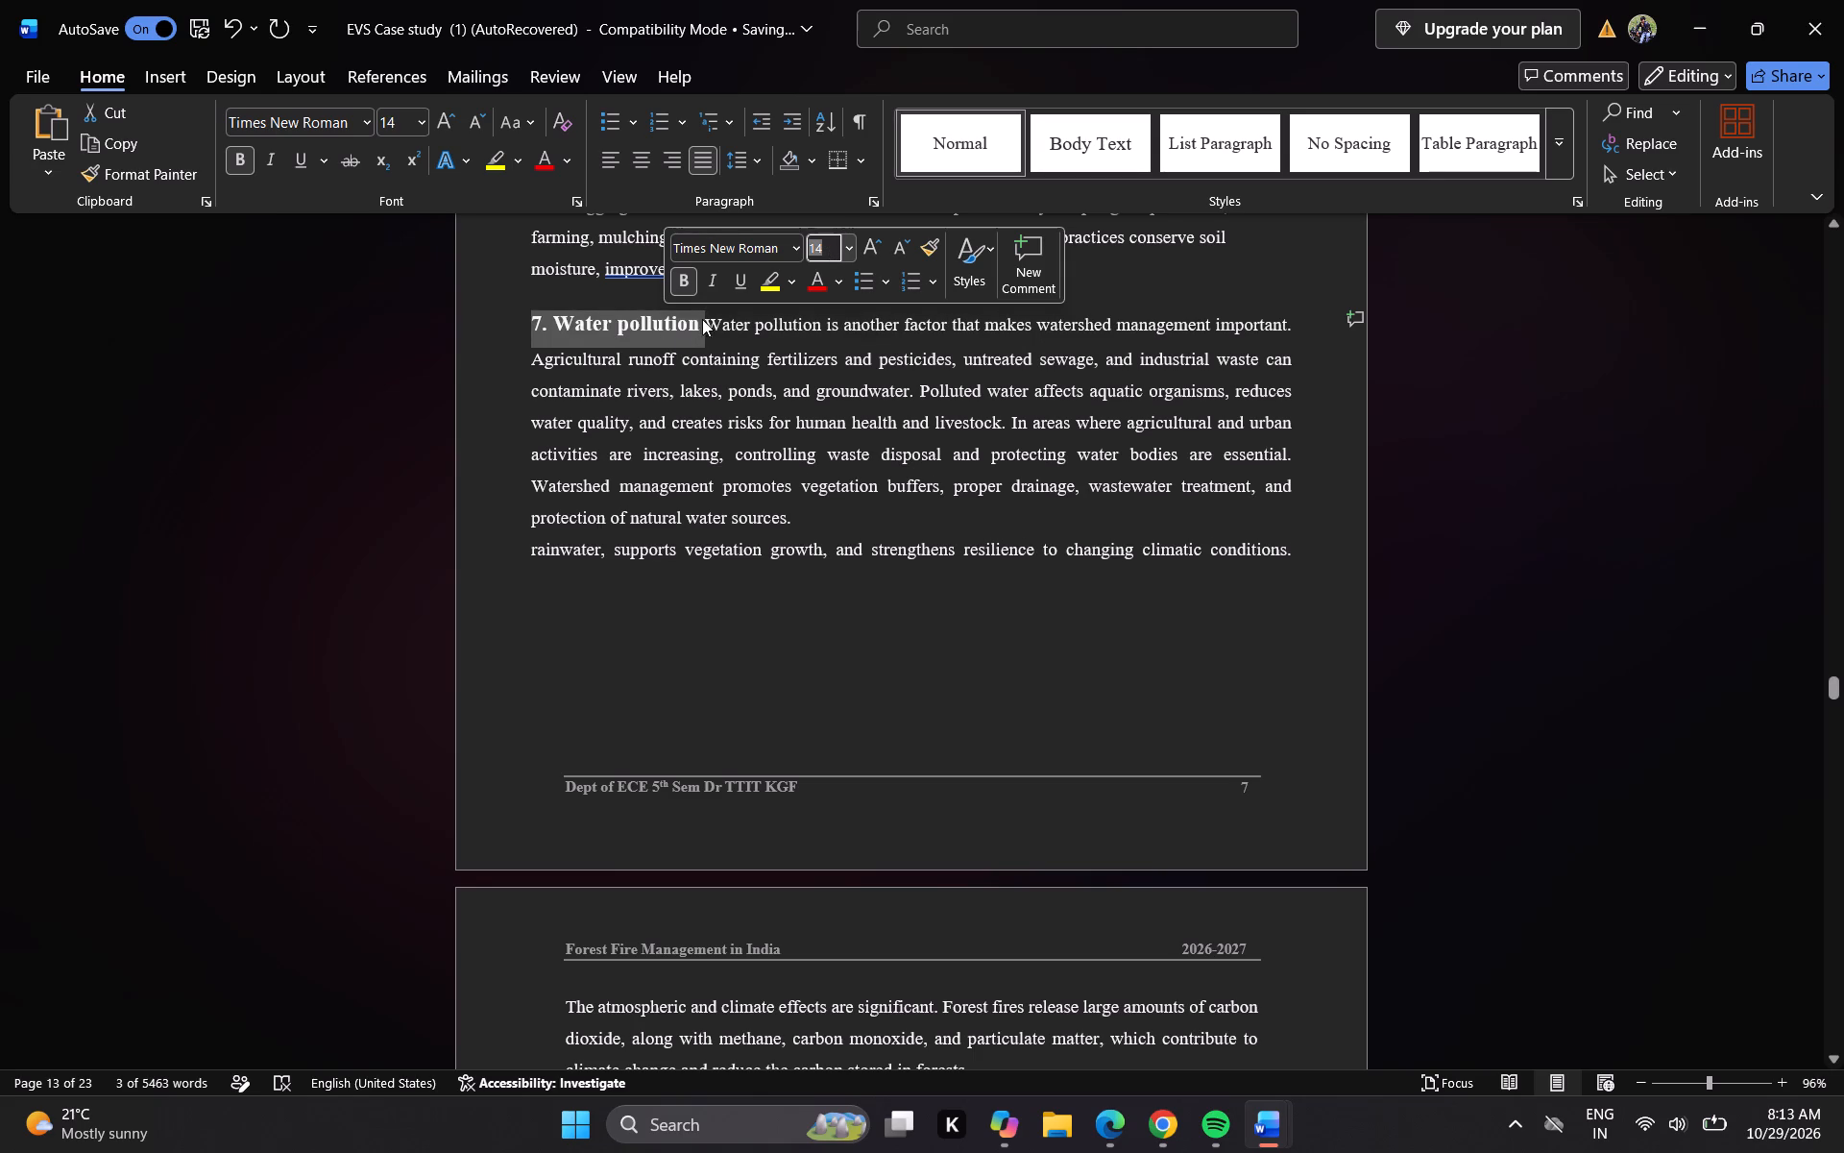
pyautogui.click(703, 320)
pyautogui.press('Return')
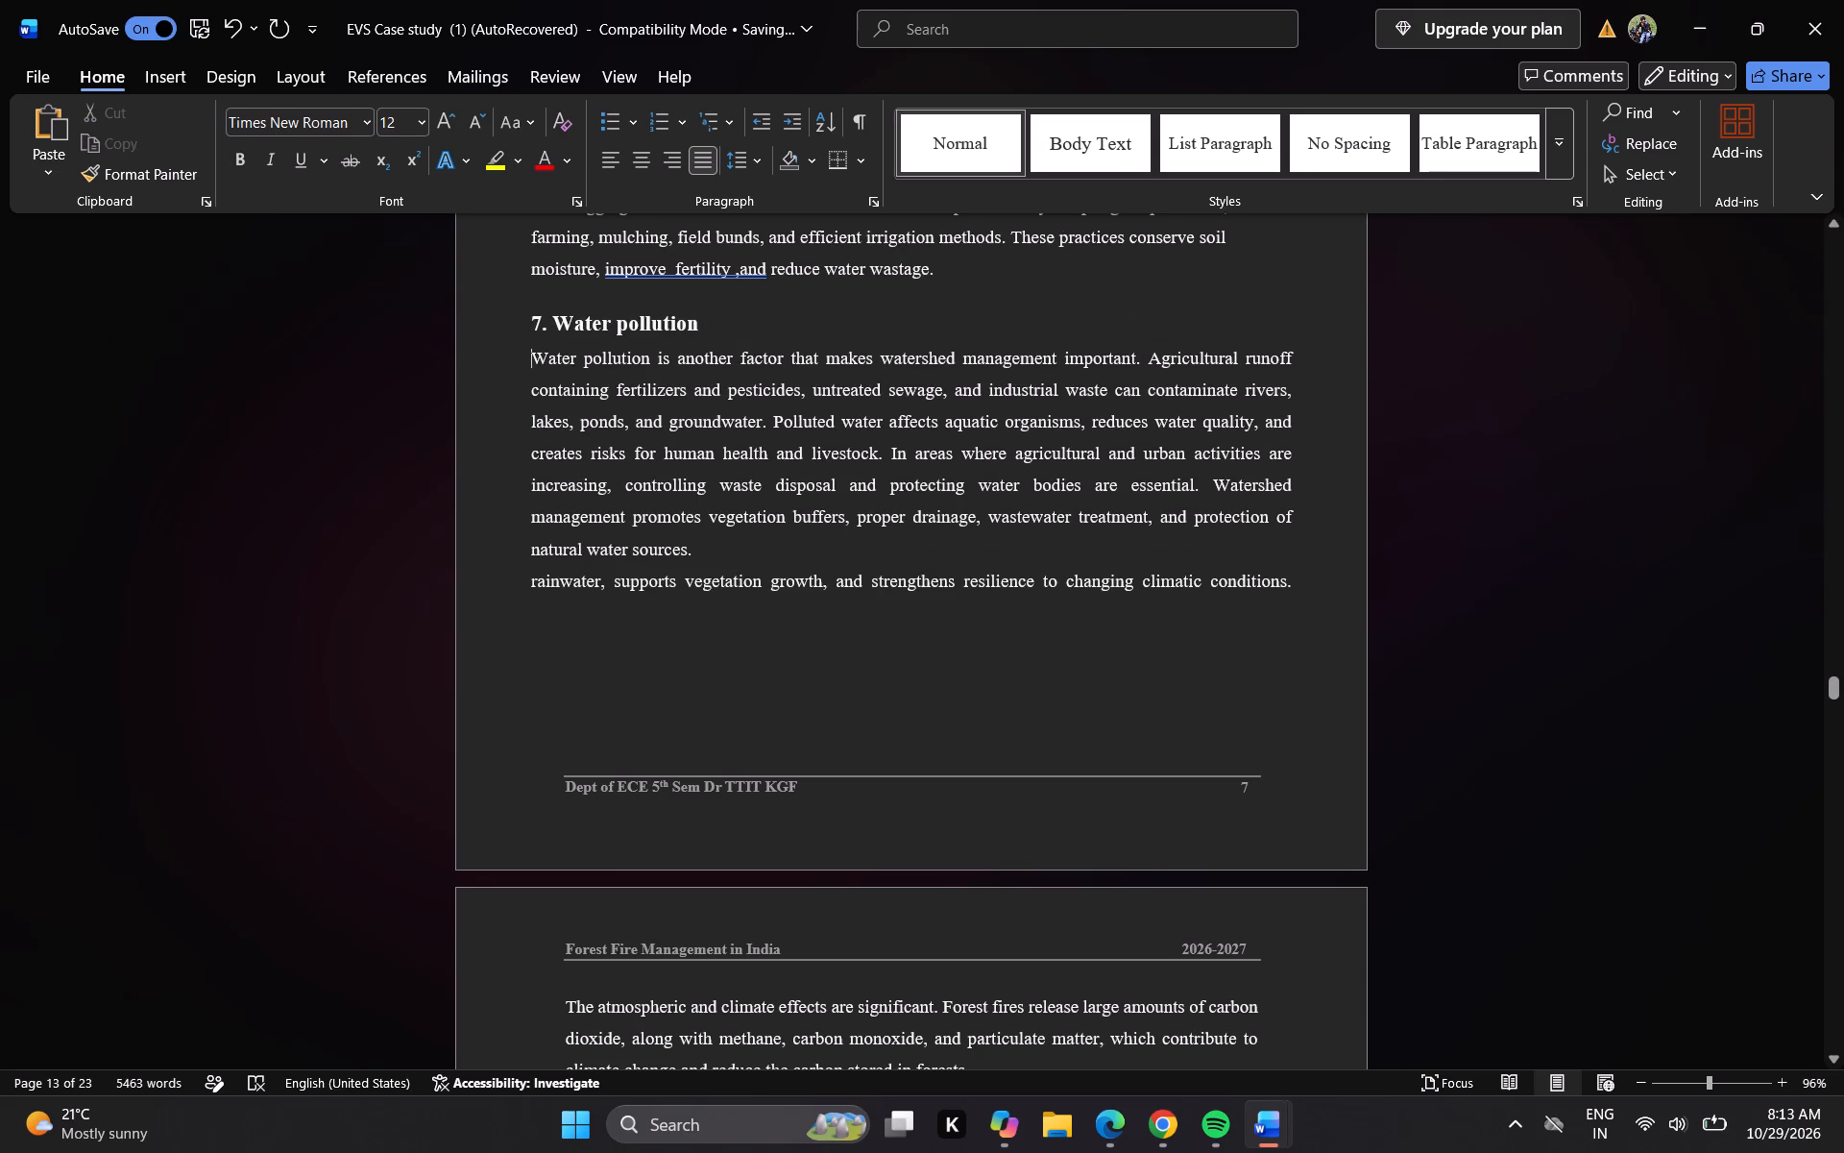
# Delete the leftover line starting "rainwater, supports vegetation growth" below the water pollution paragraph.
pyautogui.moveTo(1296, 588); pyautogui.dragTo(517, 695)
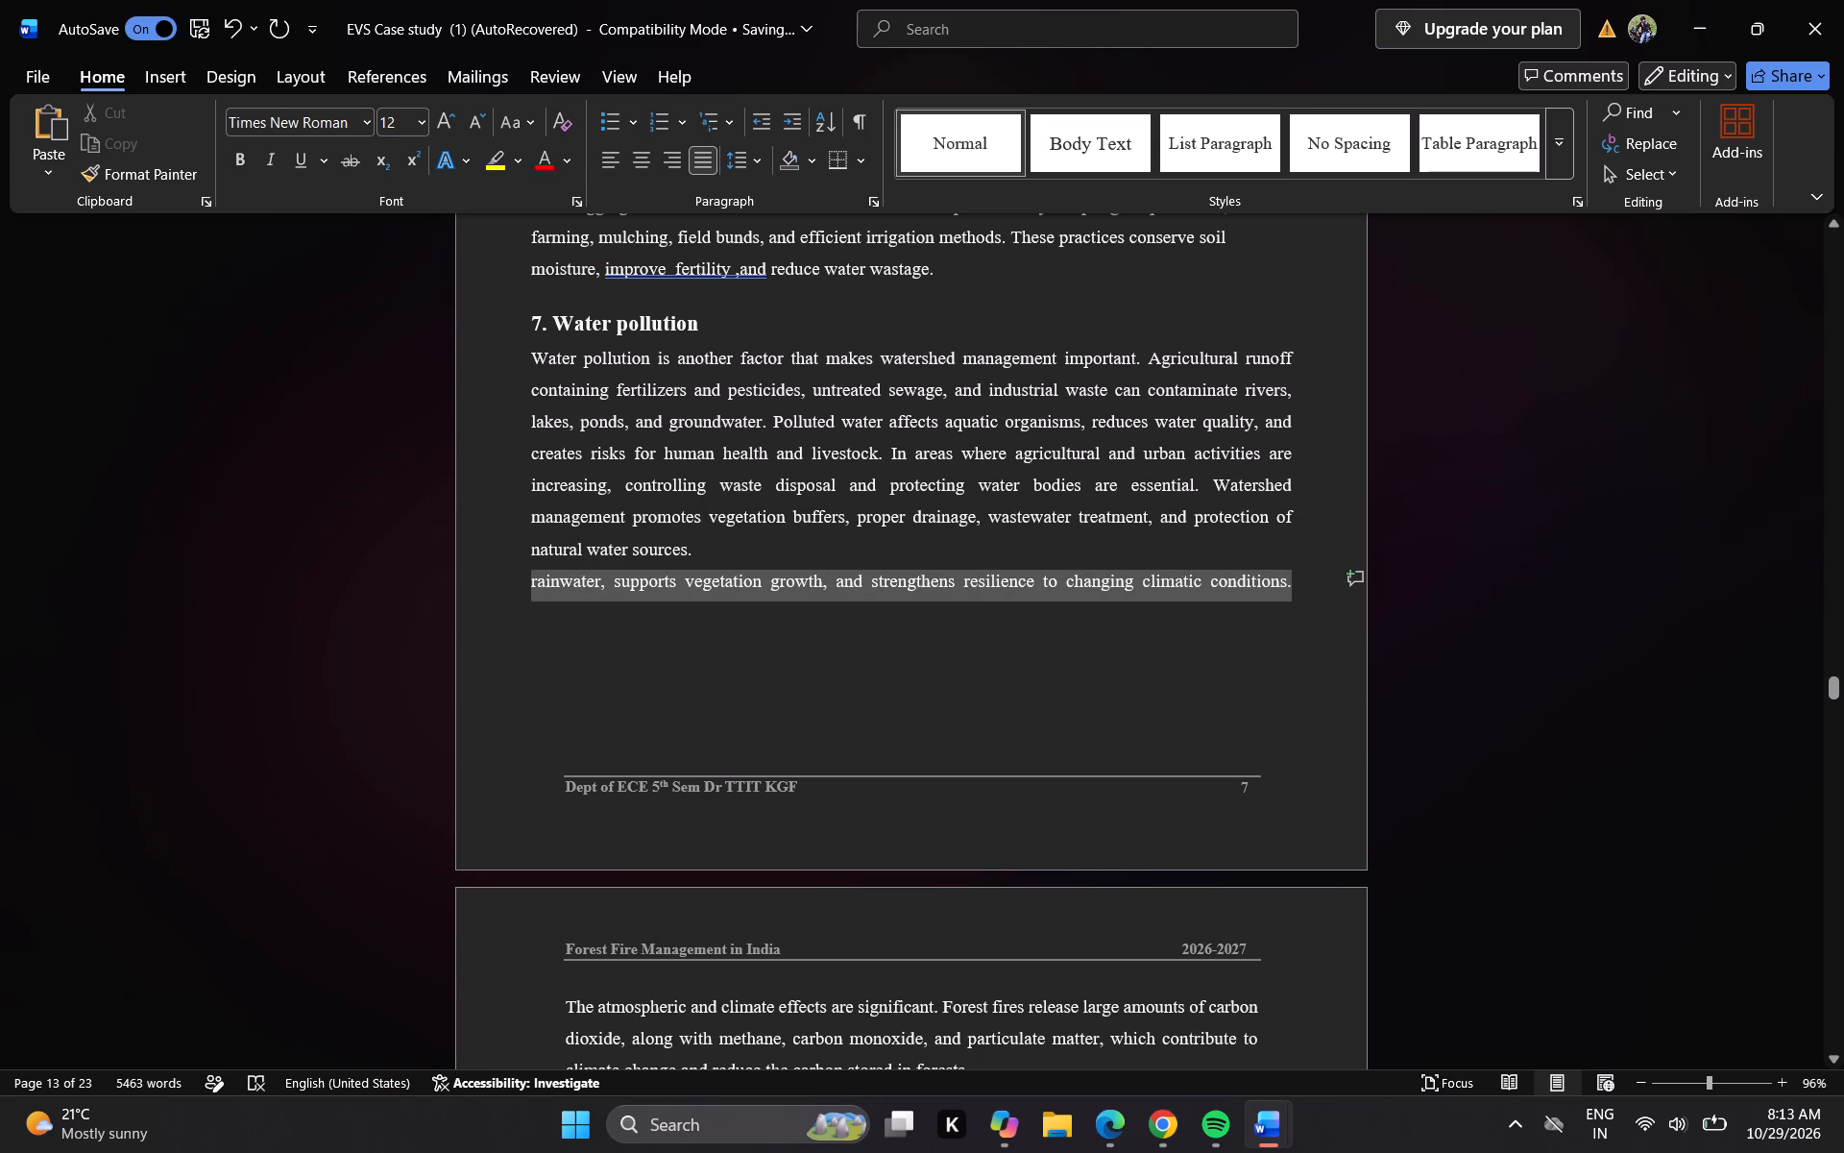
pyautogui.moveTo(517, 695); pyautogui.dragTo(515, 694)
pyautogui.press('BackSpace')
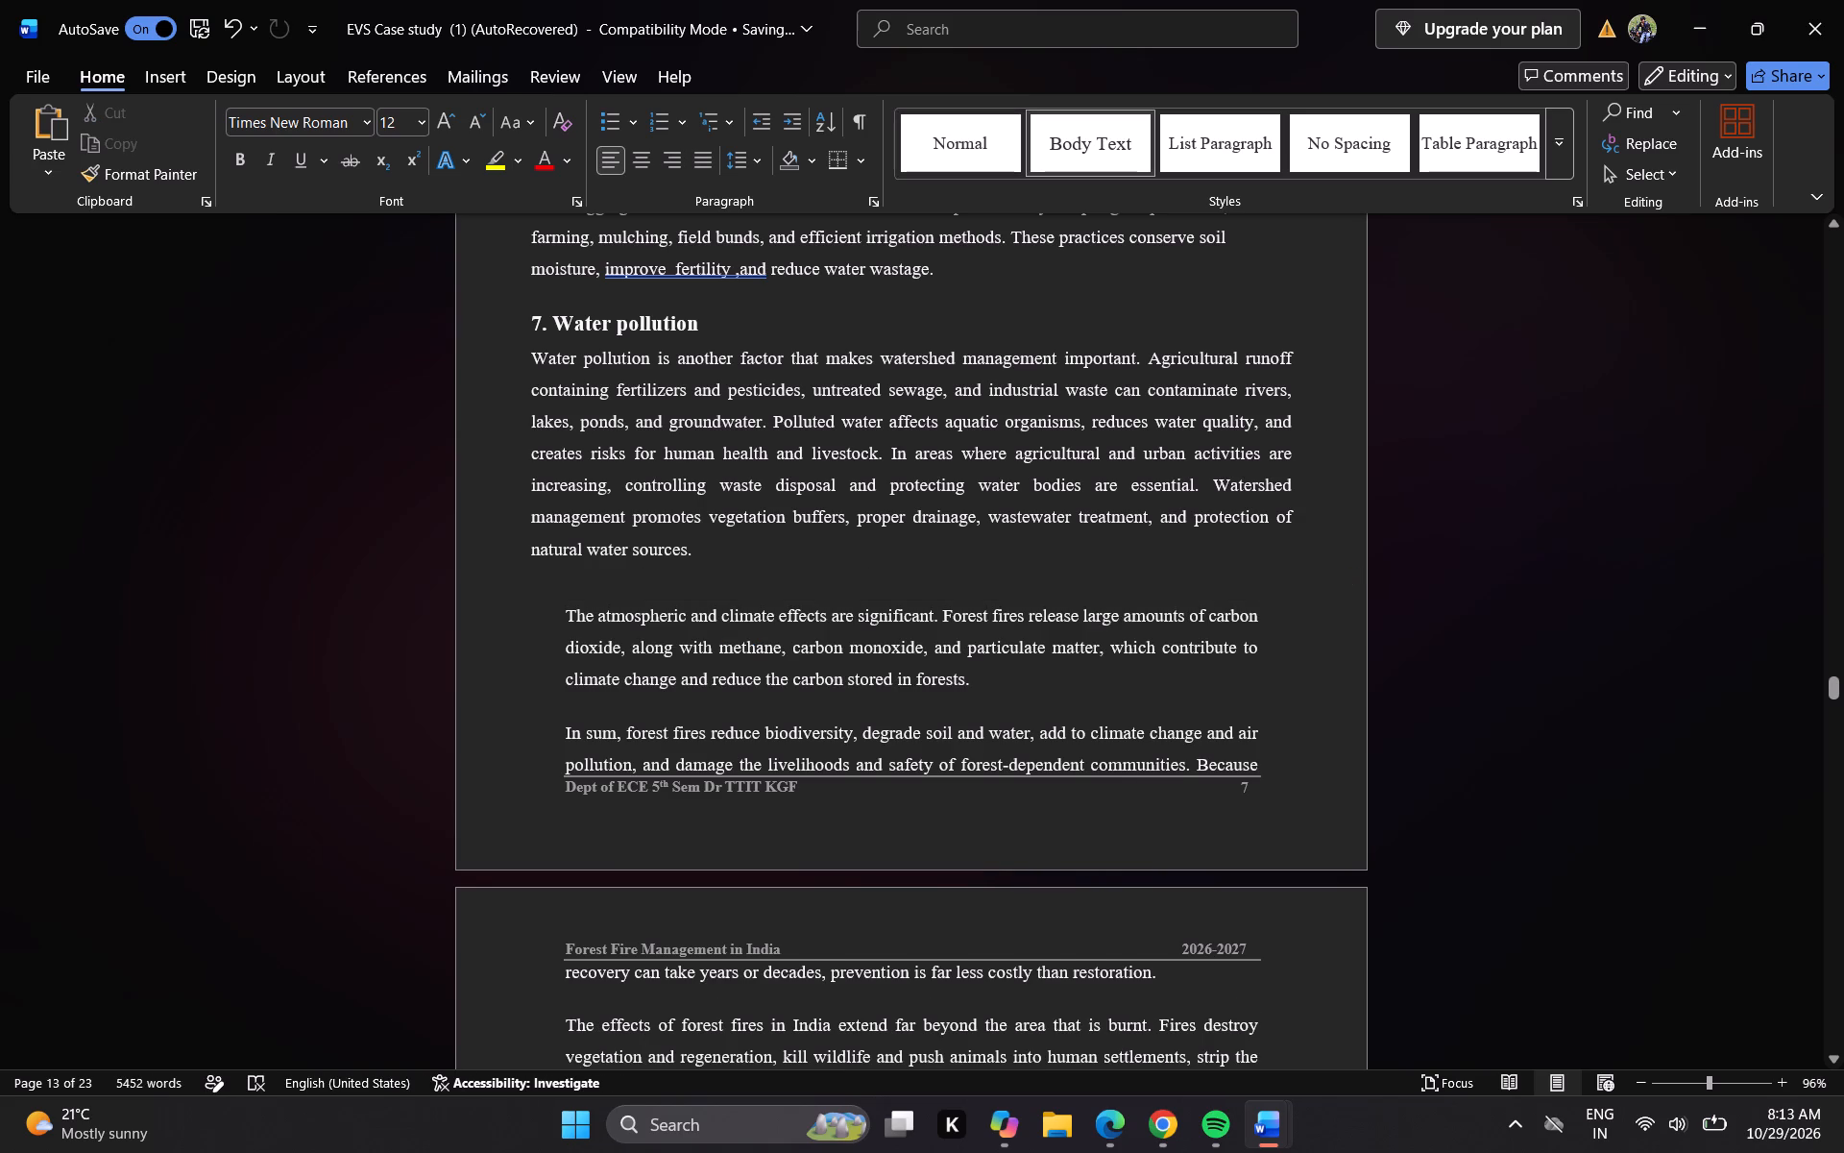
# Delete the remaining forest fire effects text from "The atmospheric and climate effects" through "repairing the damage afterwards.".
pyautogui.moveTo(558, 597); pyautogui.dragTo(883, 703)
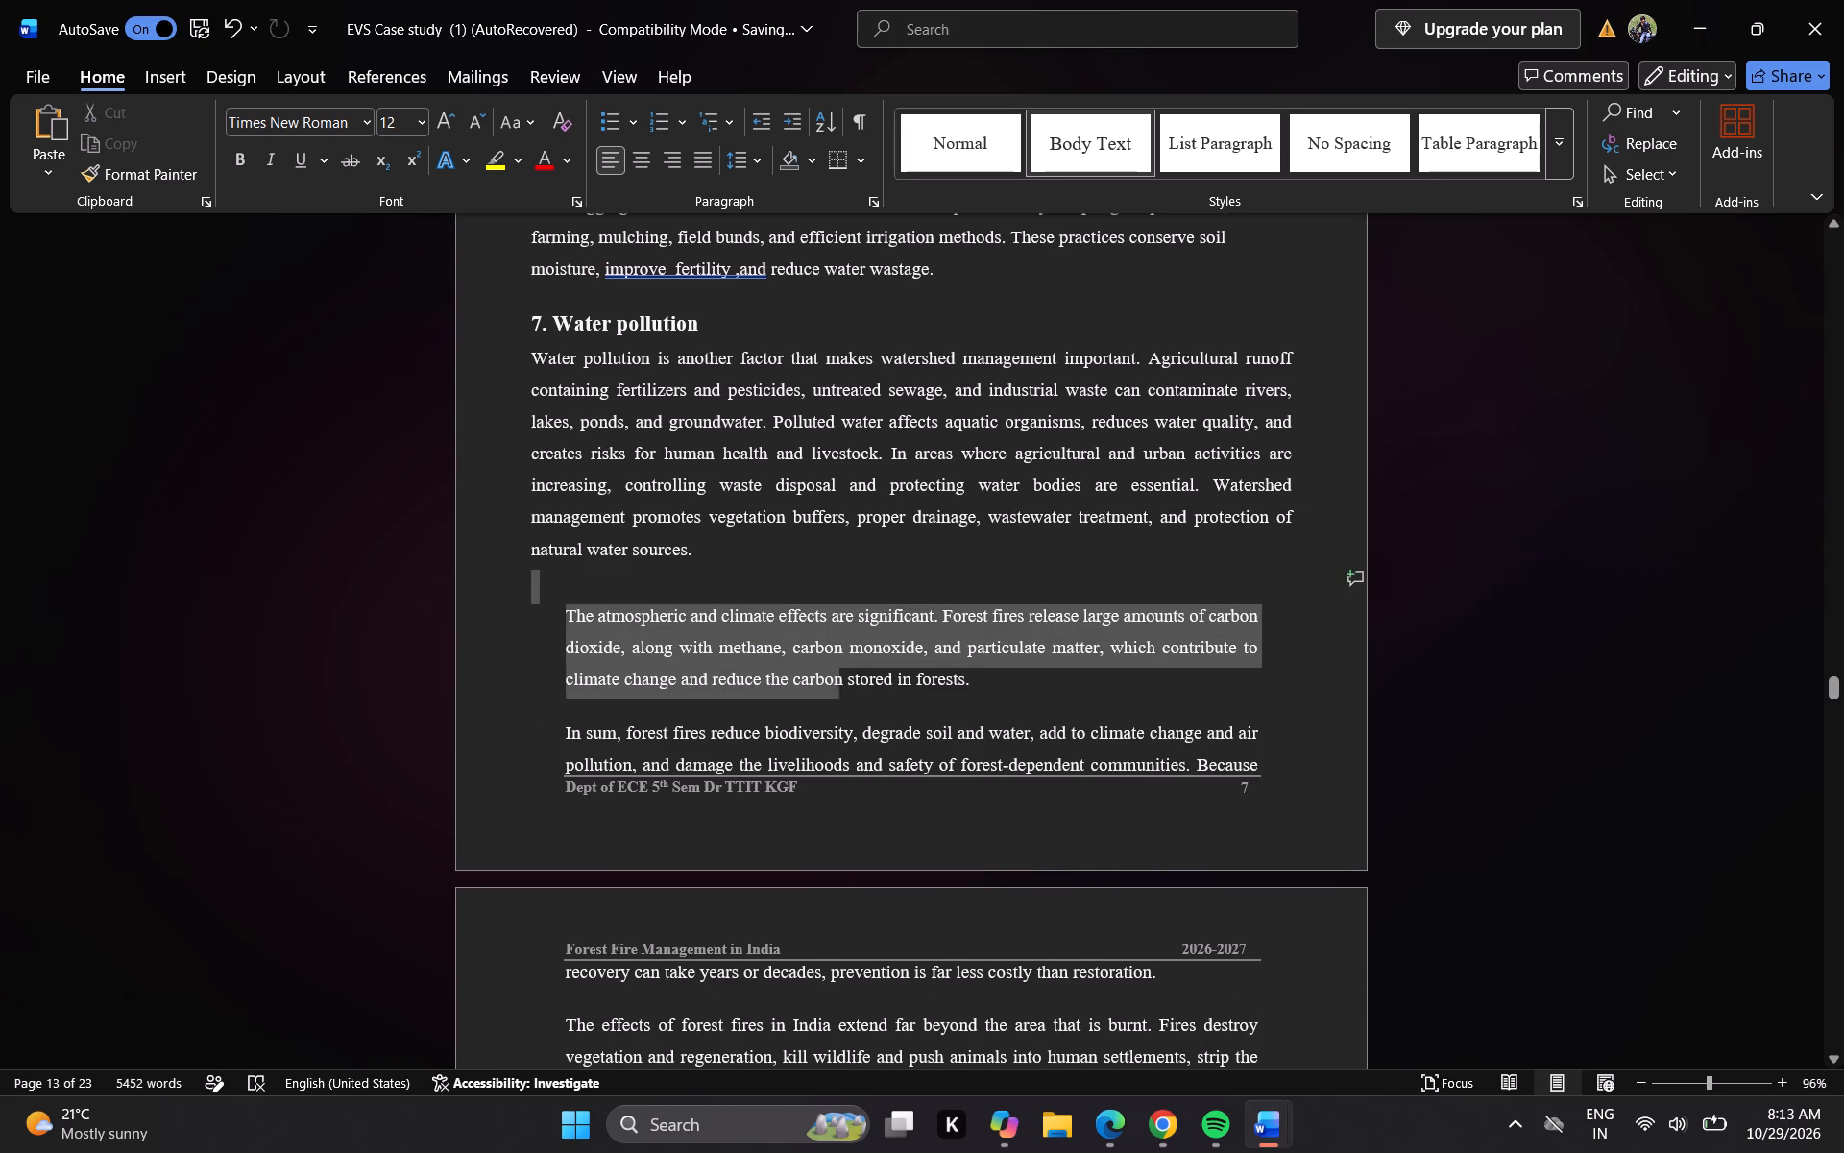
pyautogui.moveTo(883, 703); pyautogui.dragTo(1351, 756)
pyautogui.press('BackSpace')
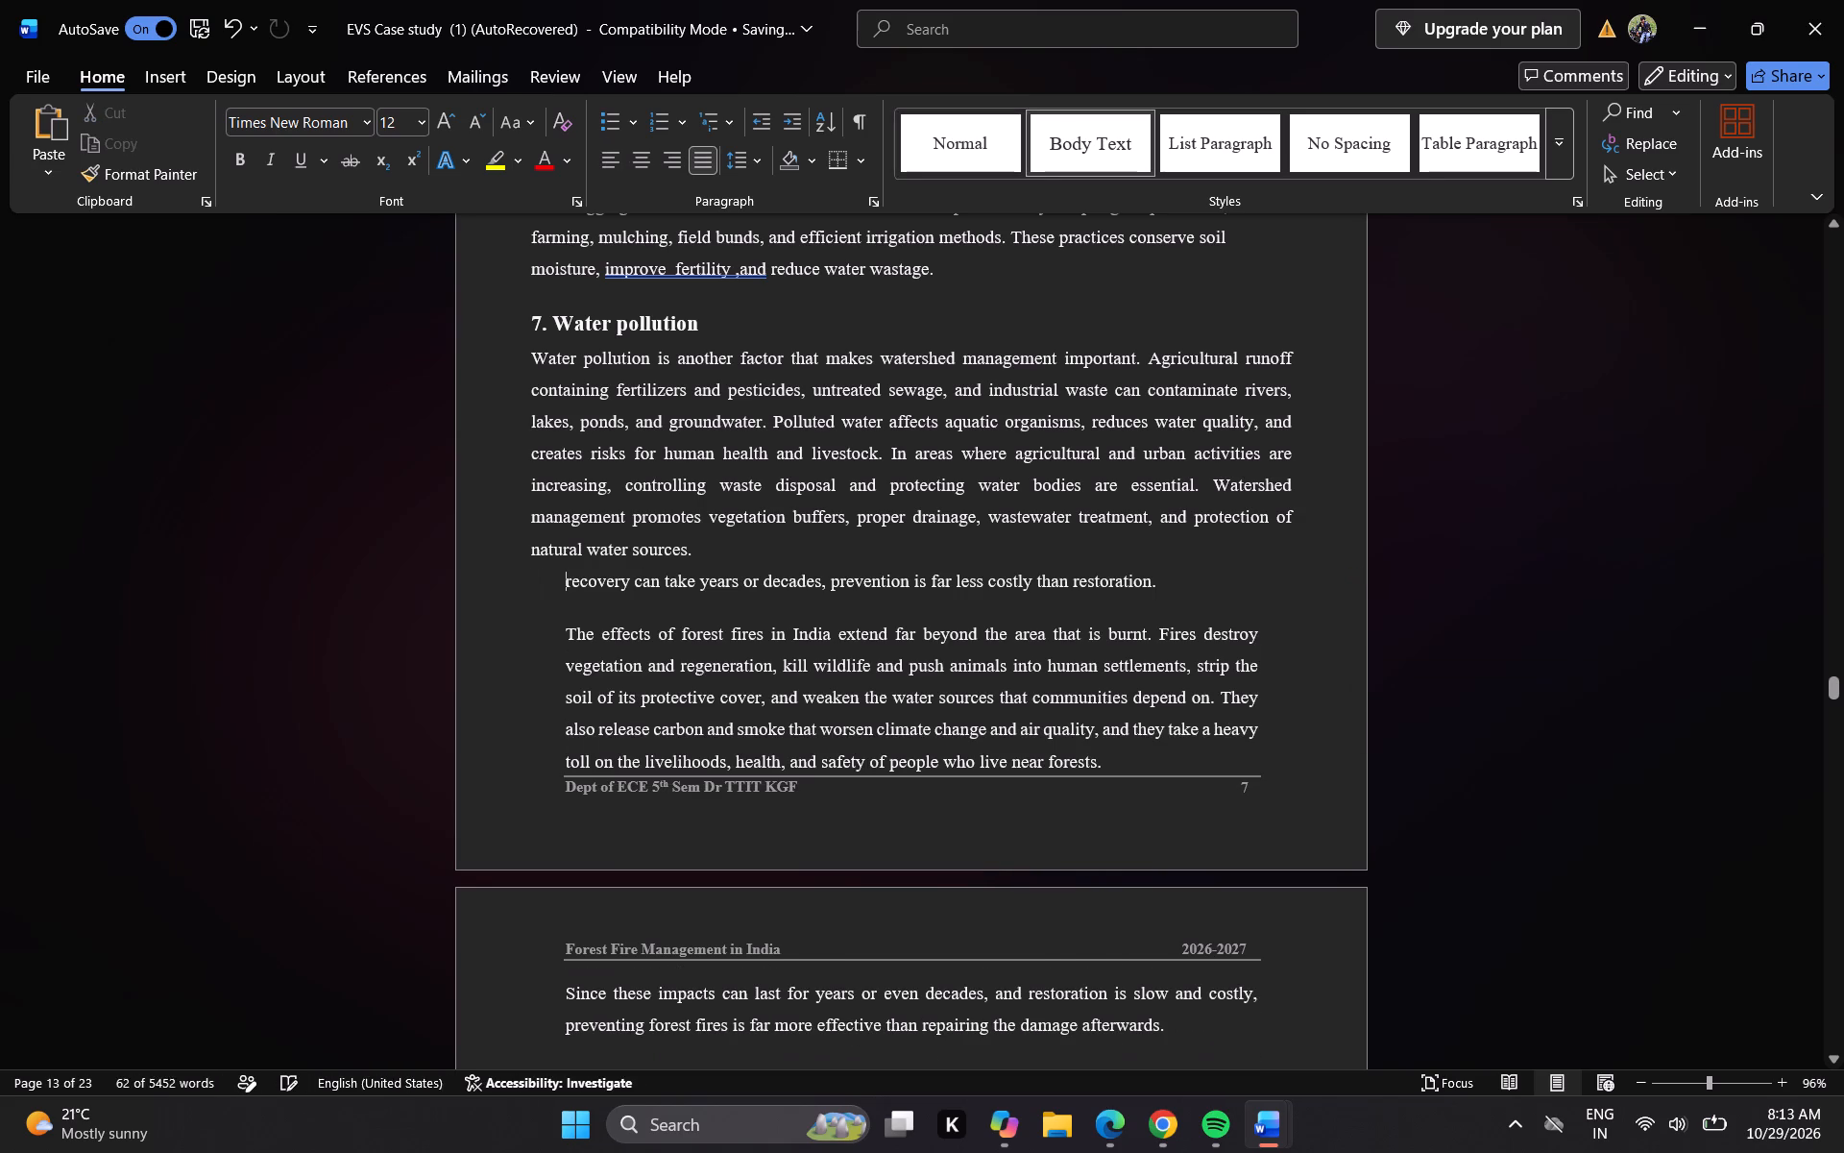
pyautogui.moveTo(1351, 756); pyautogui.dragTo(707, 608)
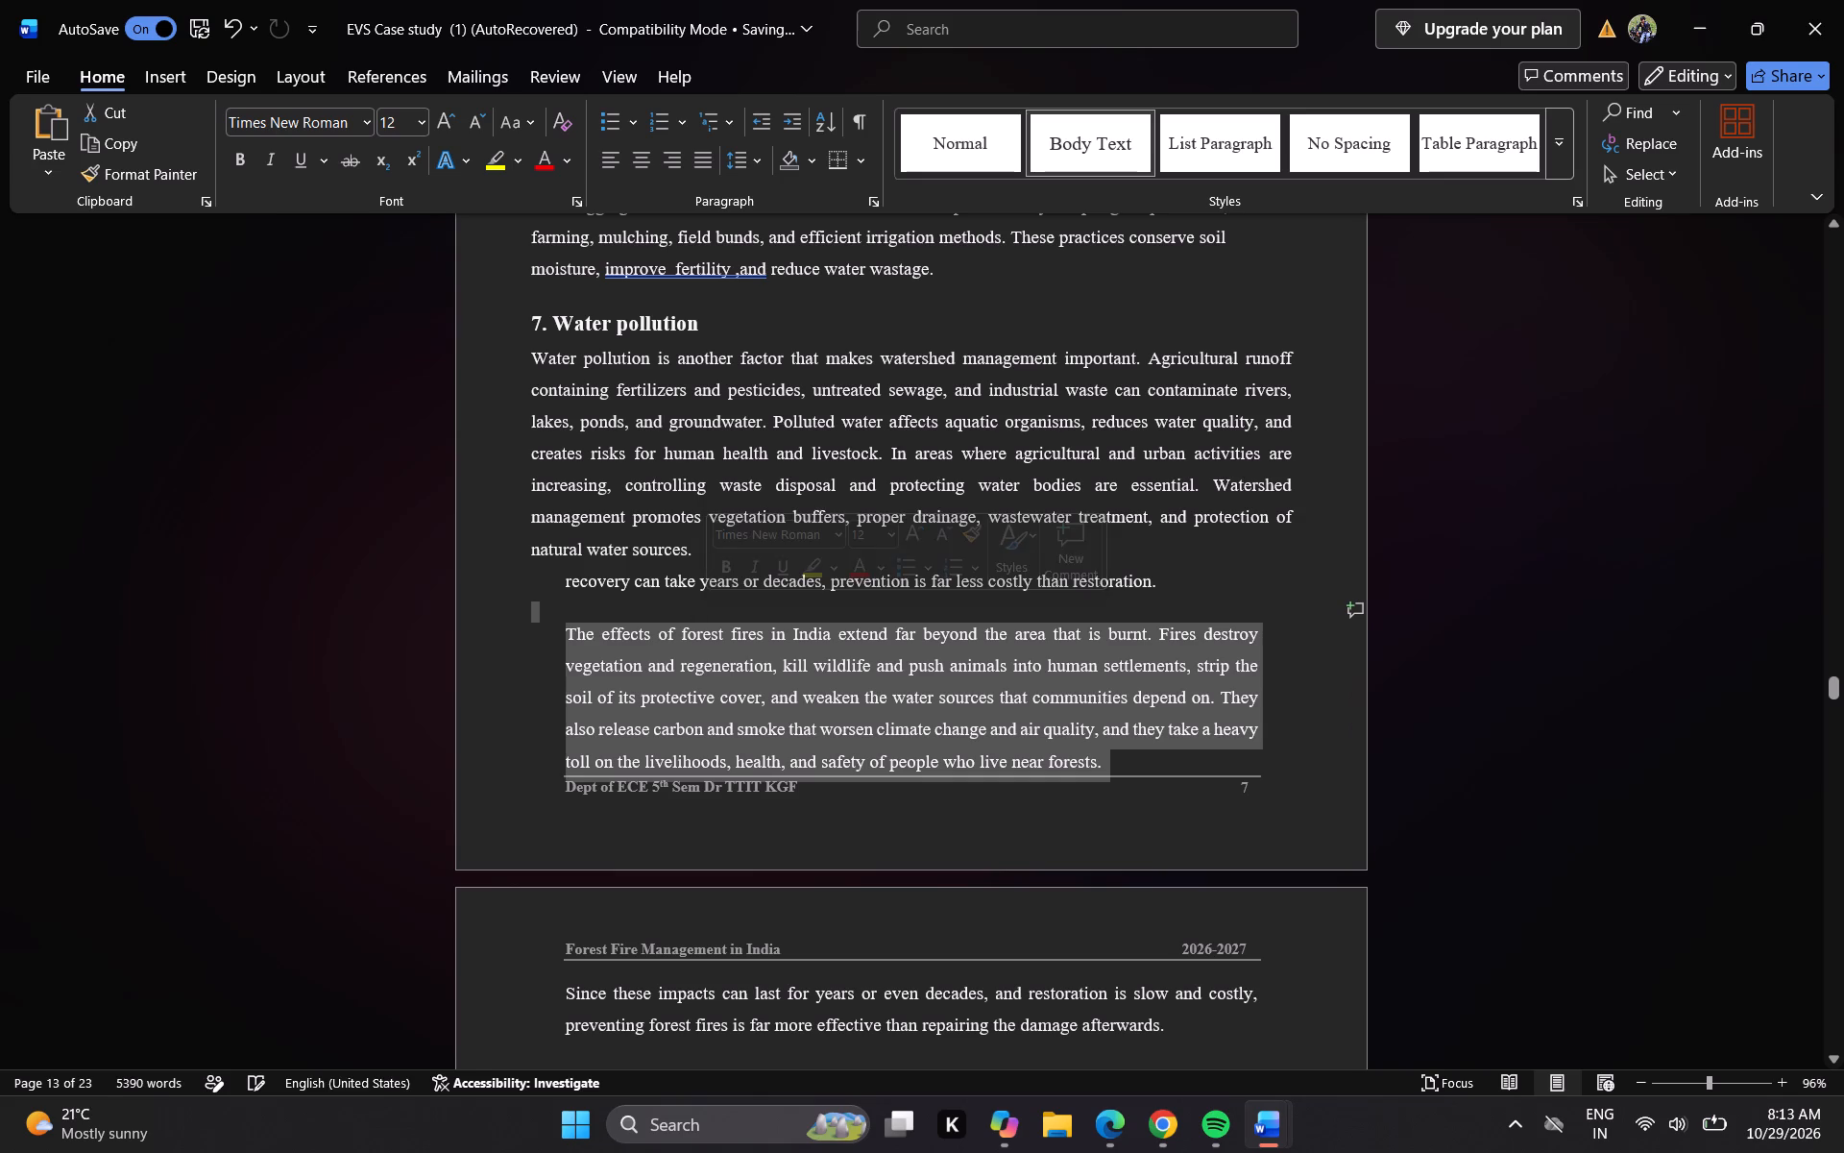
pyautogui.press('BackSpace')
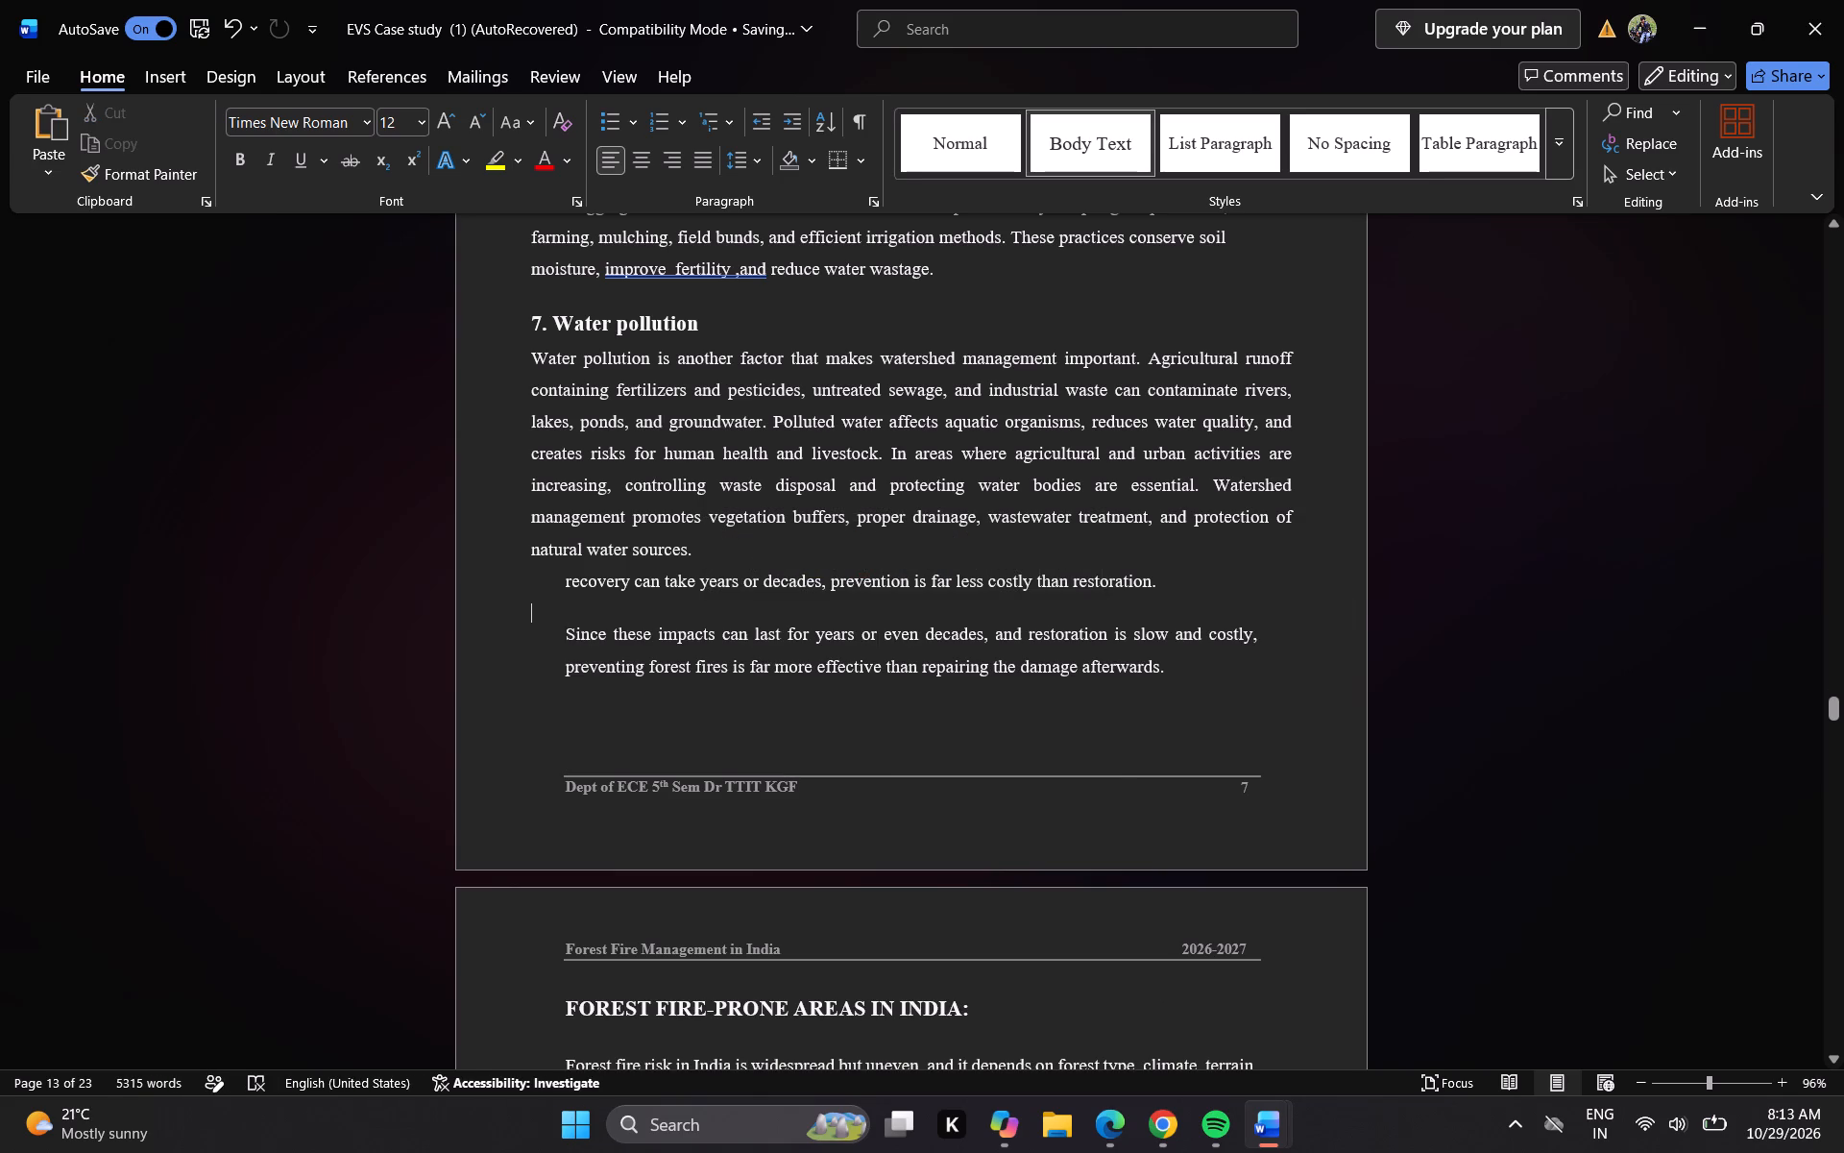
pyautogui.moveTo(563, 591); pyautogui.dragTo(1171, 703)
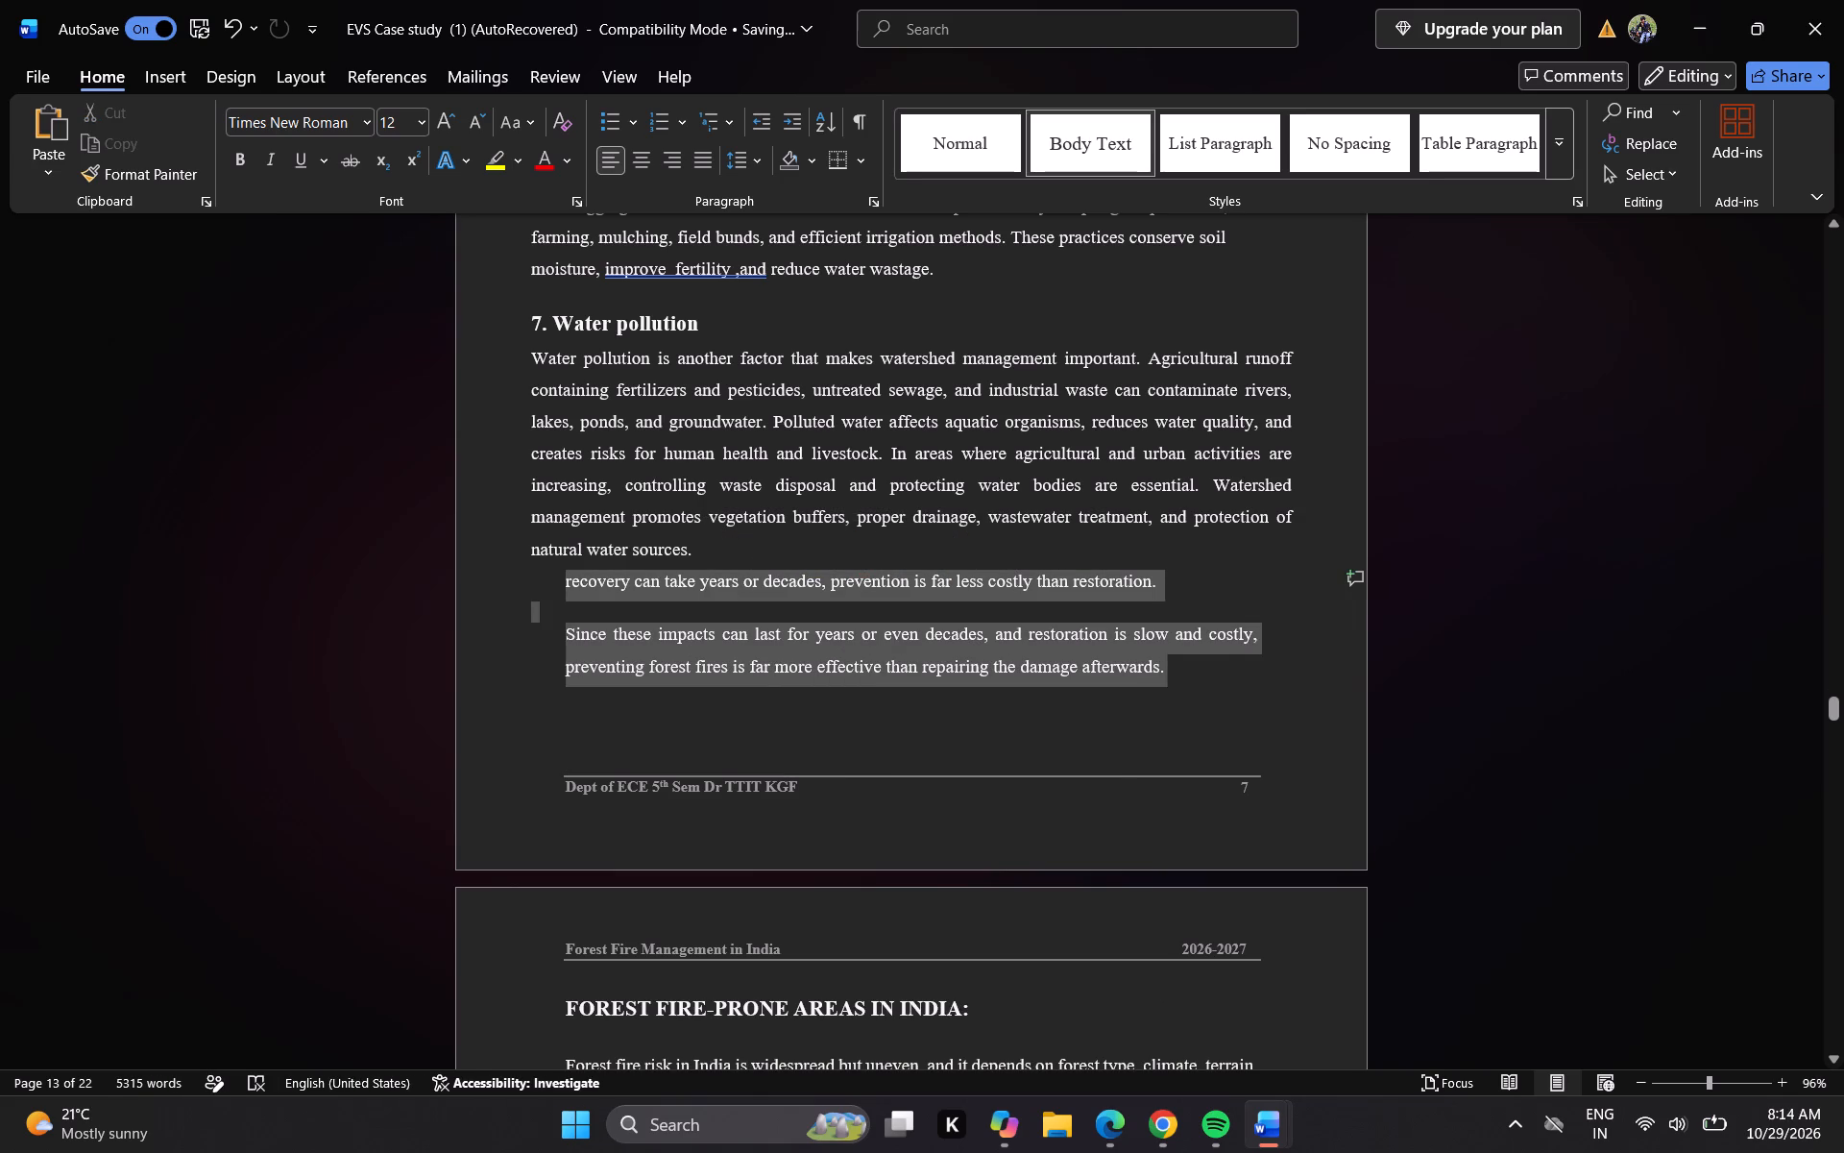
pyautogui.moveTo(1171, 703); pyautogui.dragTo(1179, 706)
pyautogui.press('BackSpace')
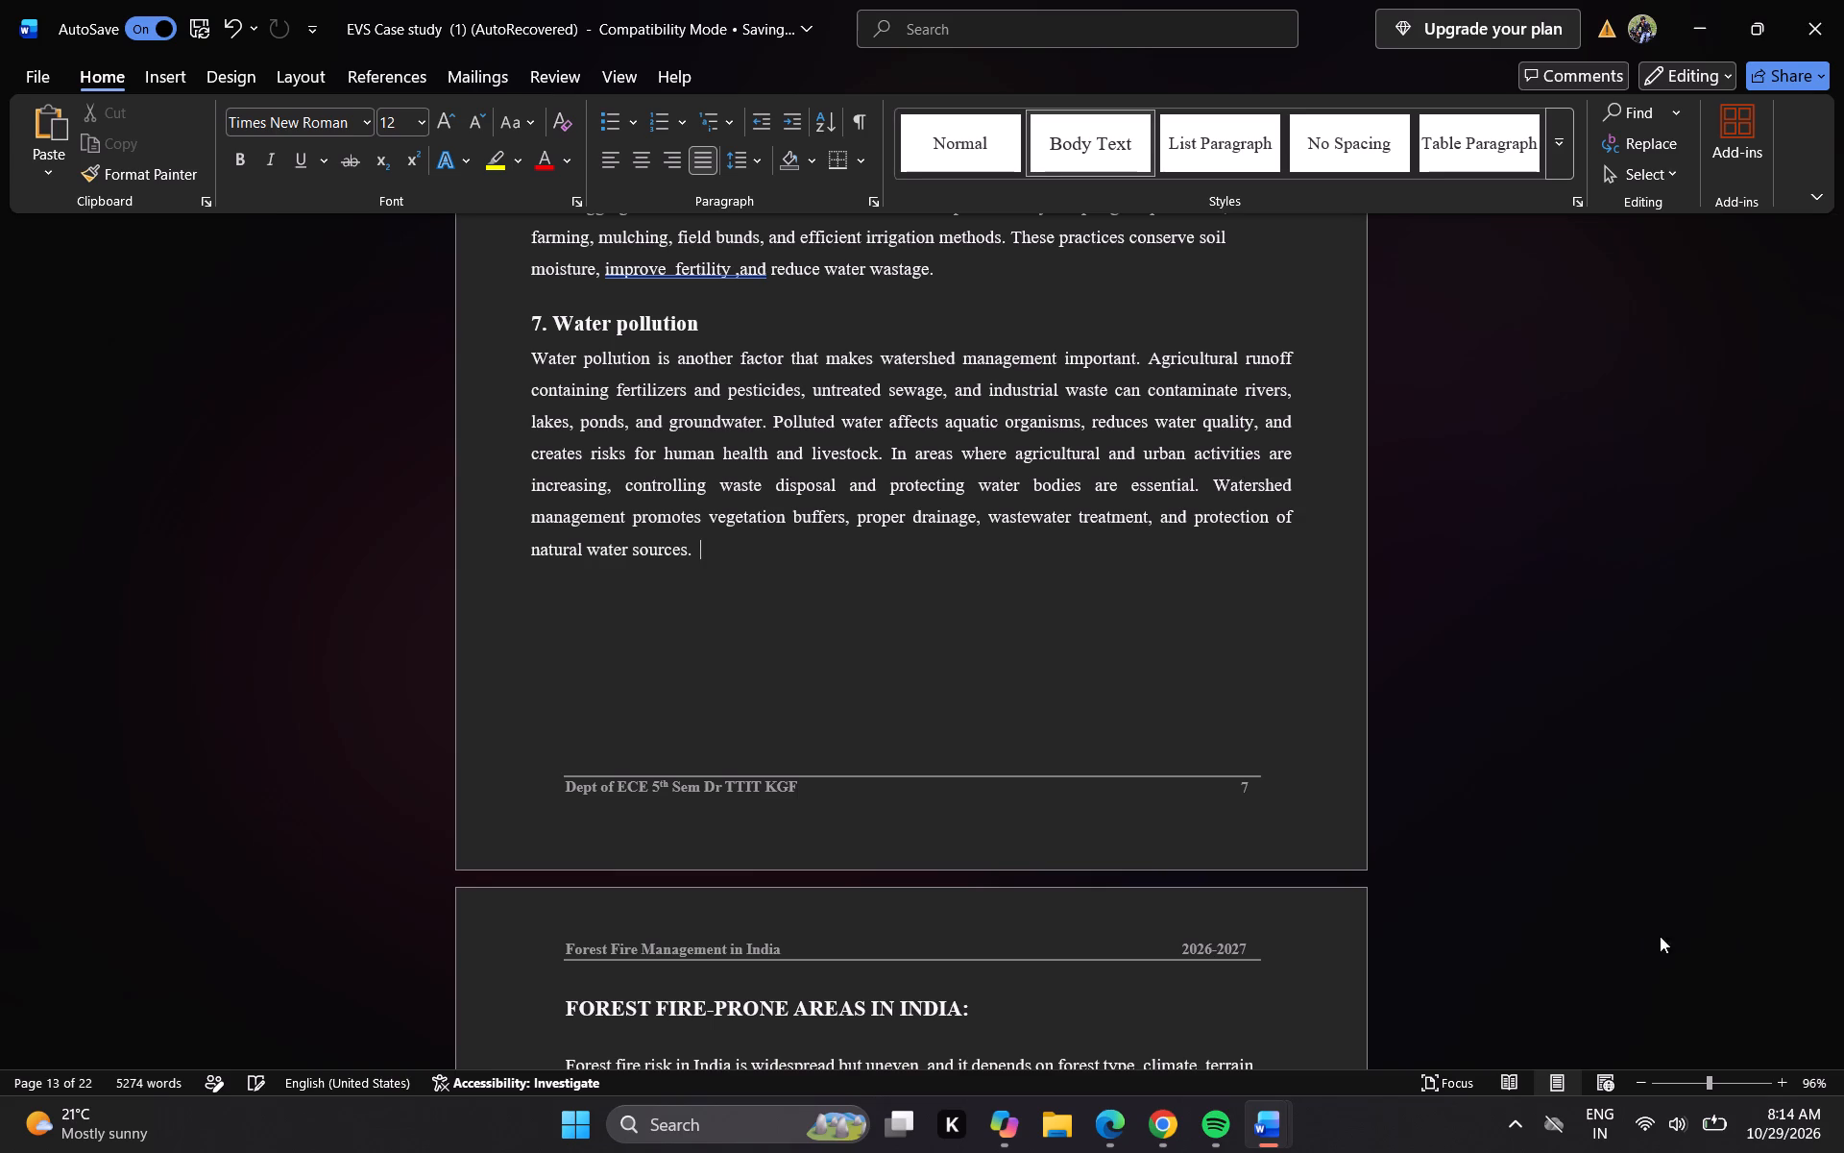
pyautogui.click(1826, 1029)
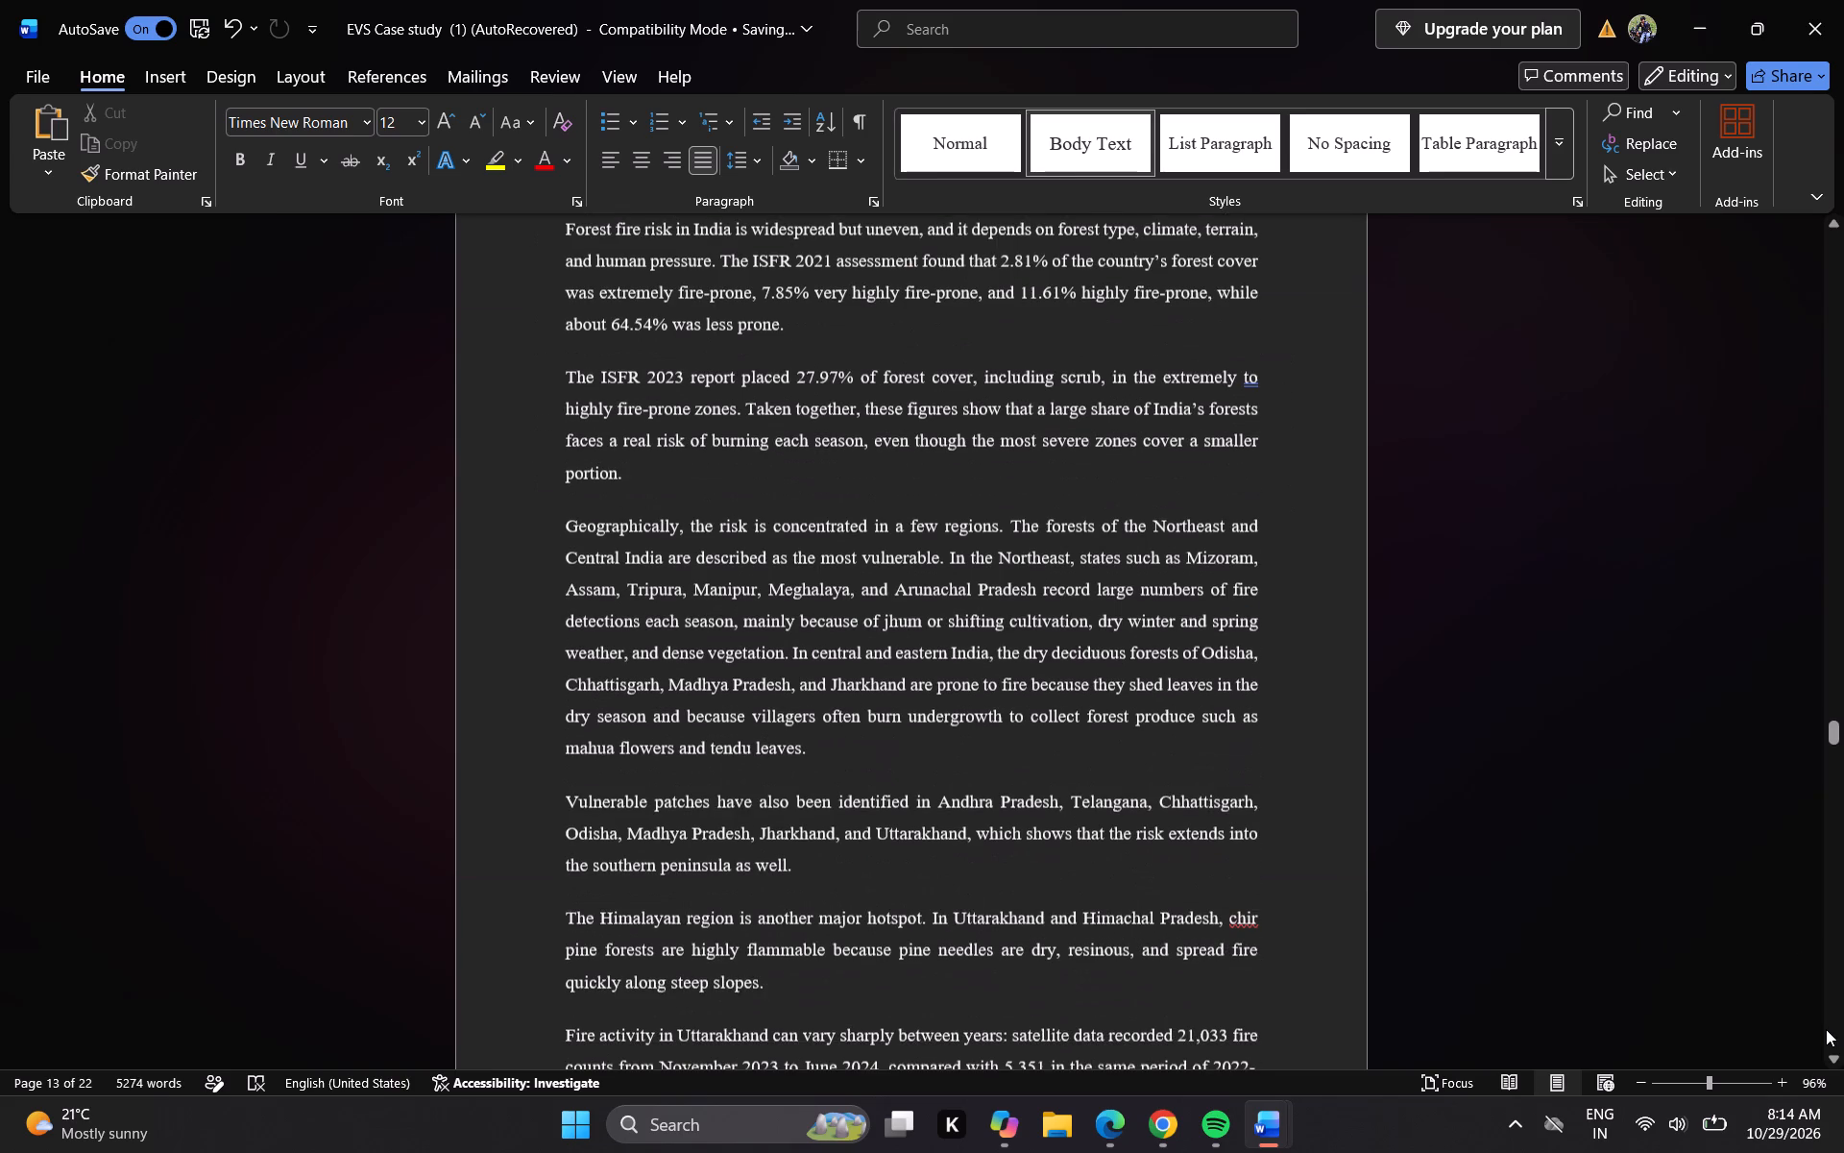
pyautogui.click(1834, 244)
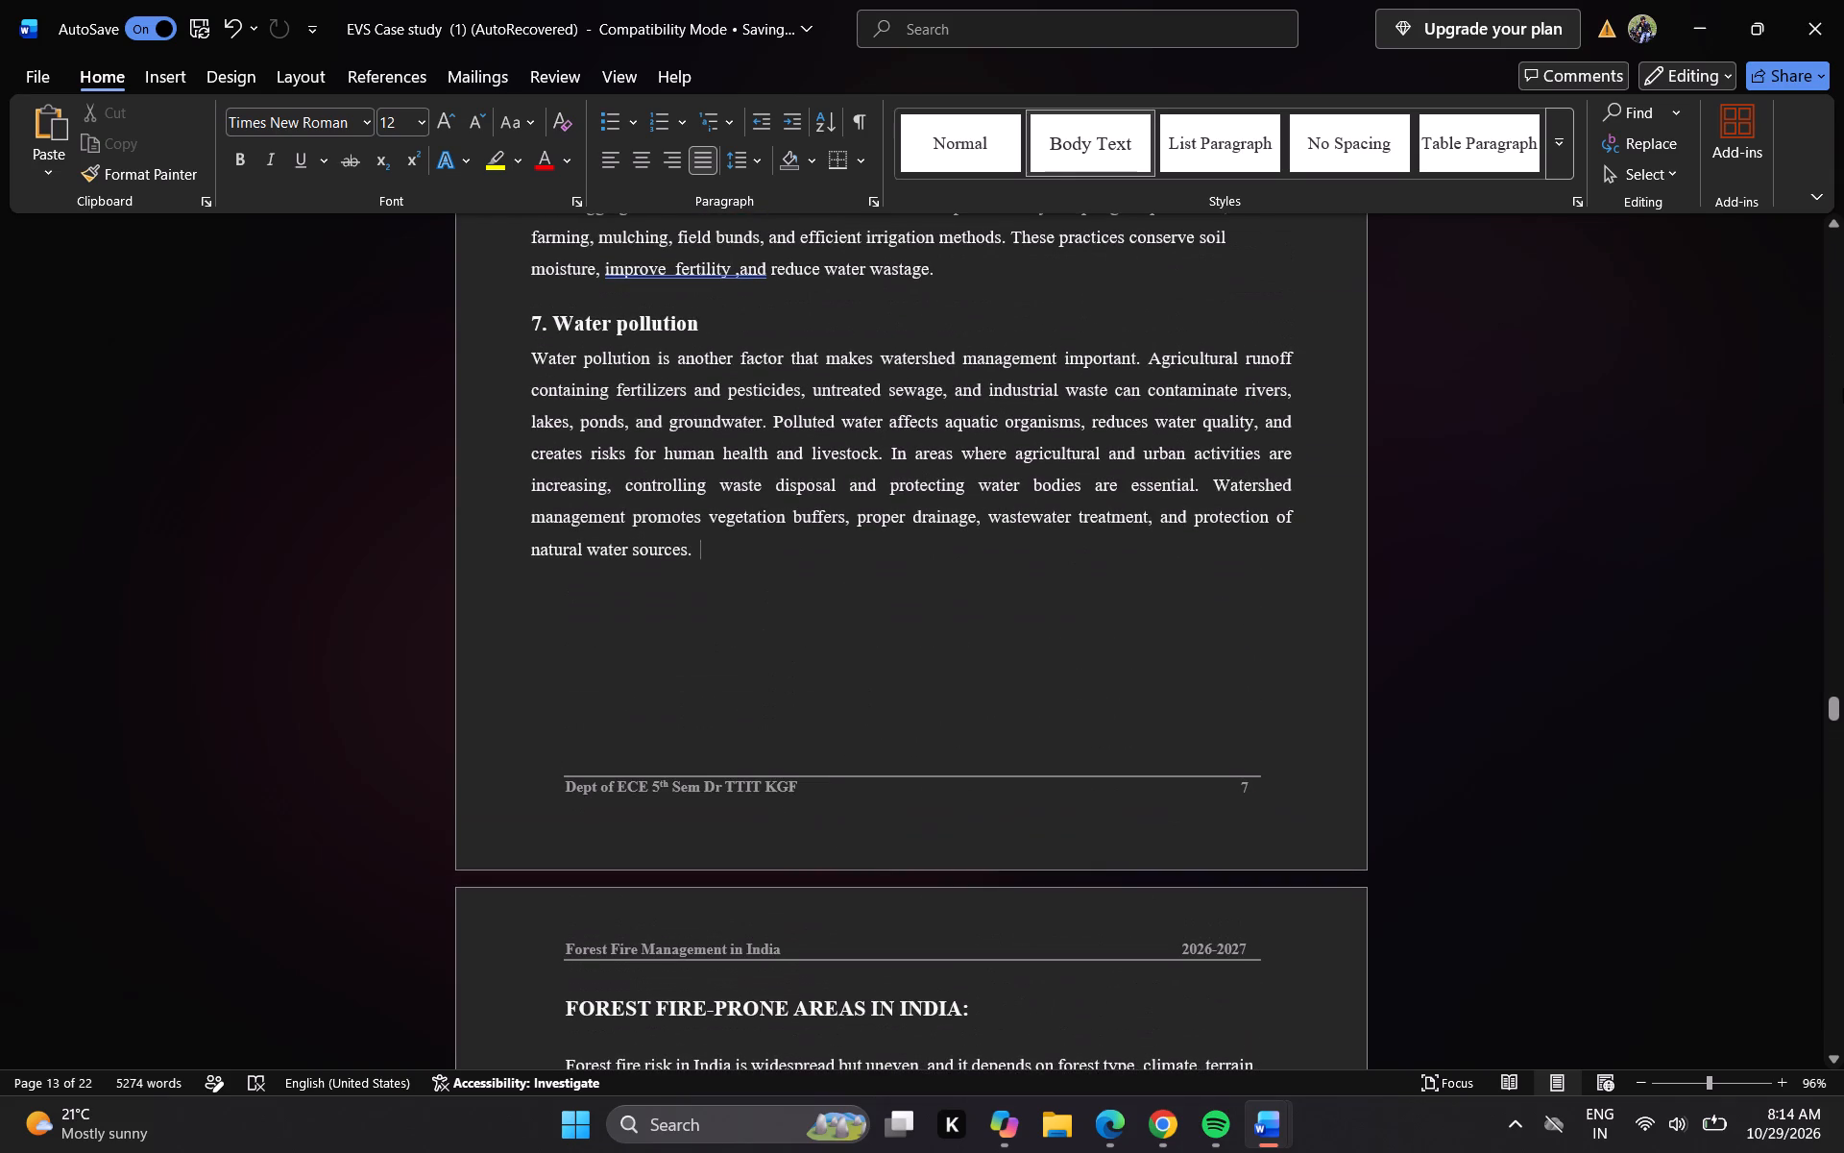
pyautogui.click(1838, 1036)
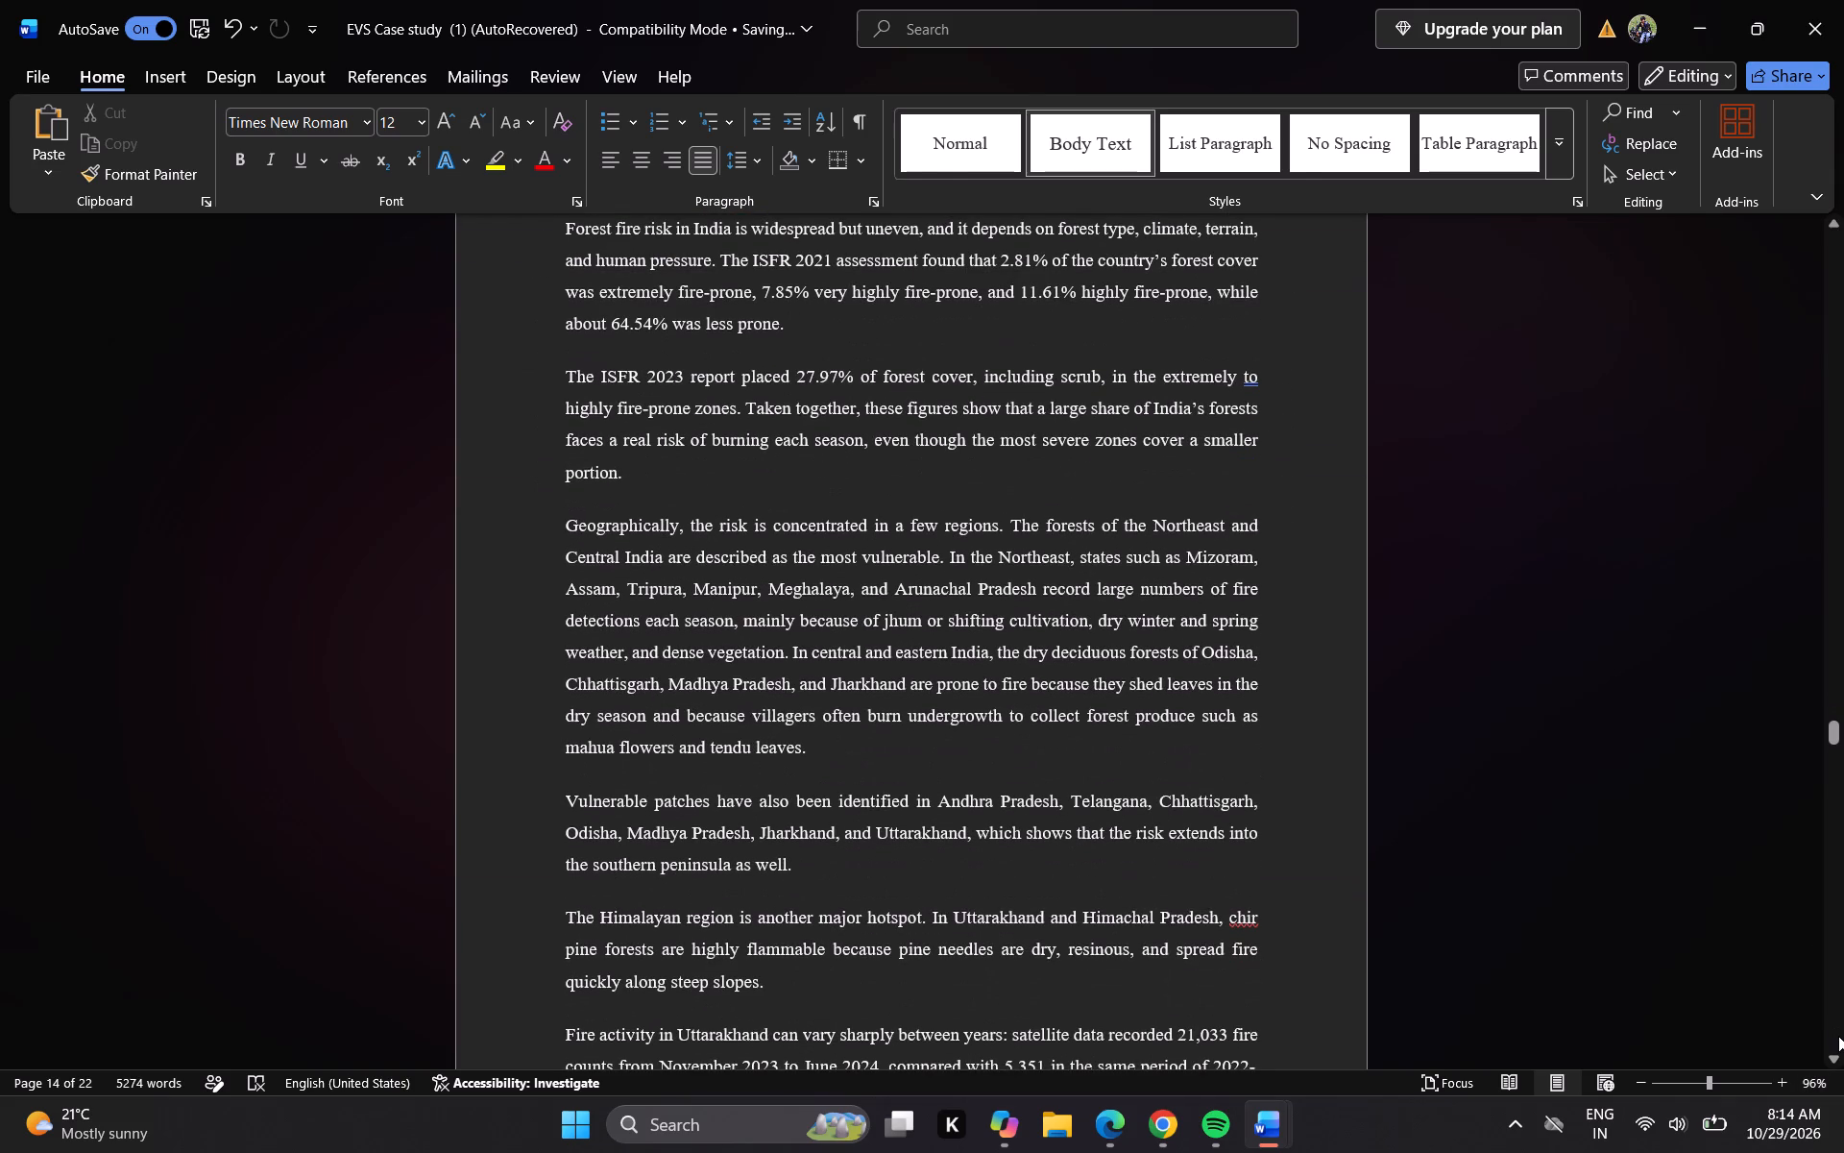
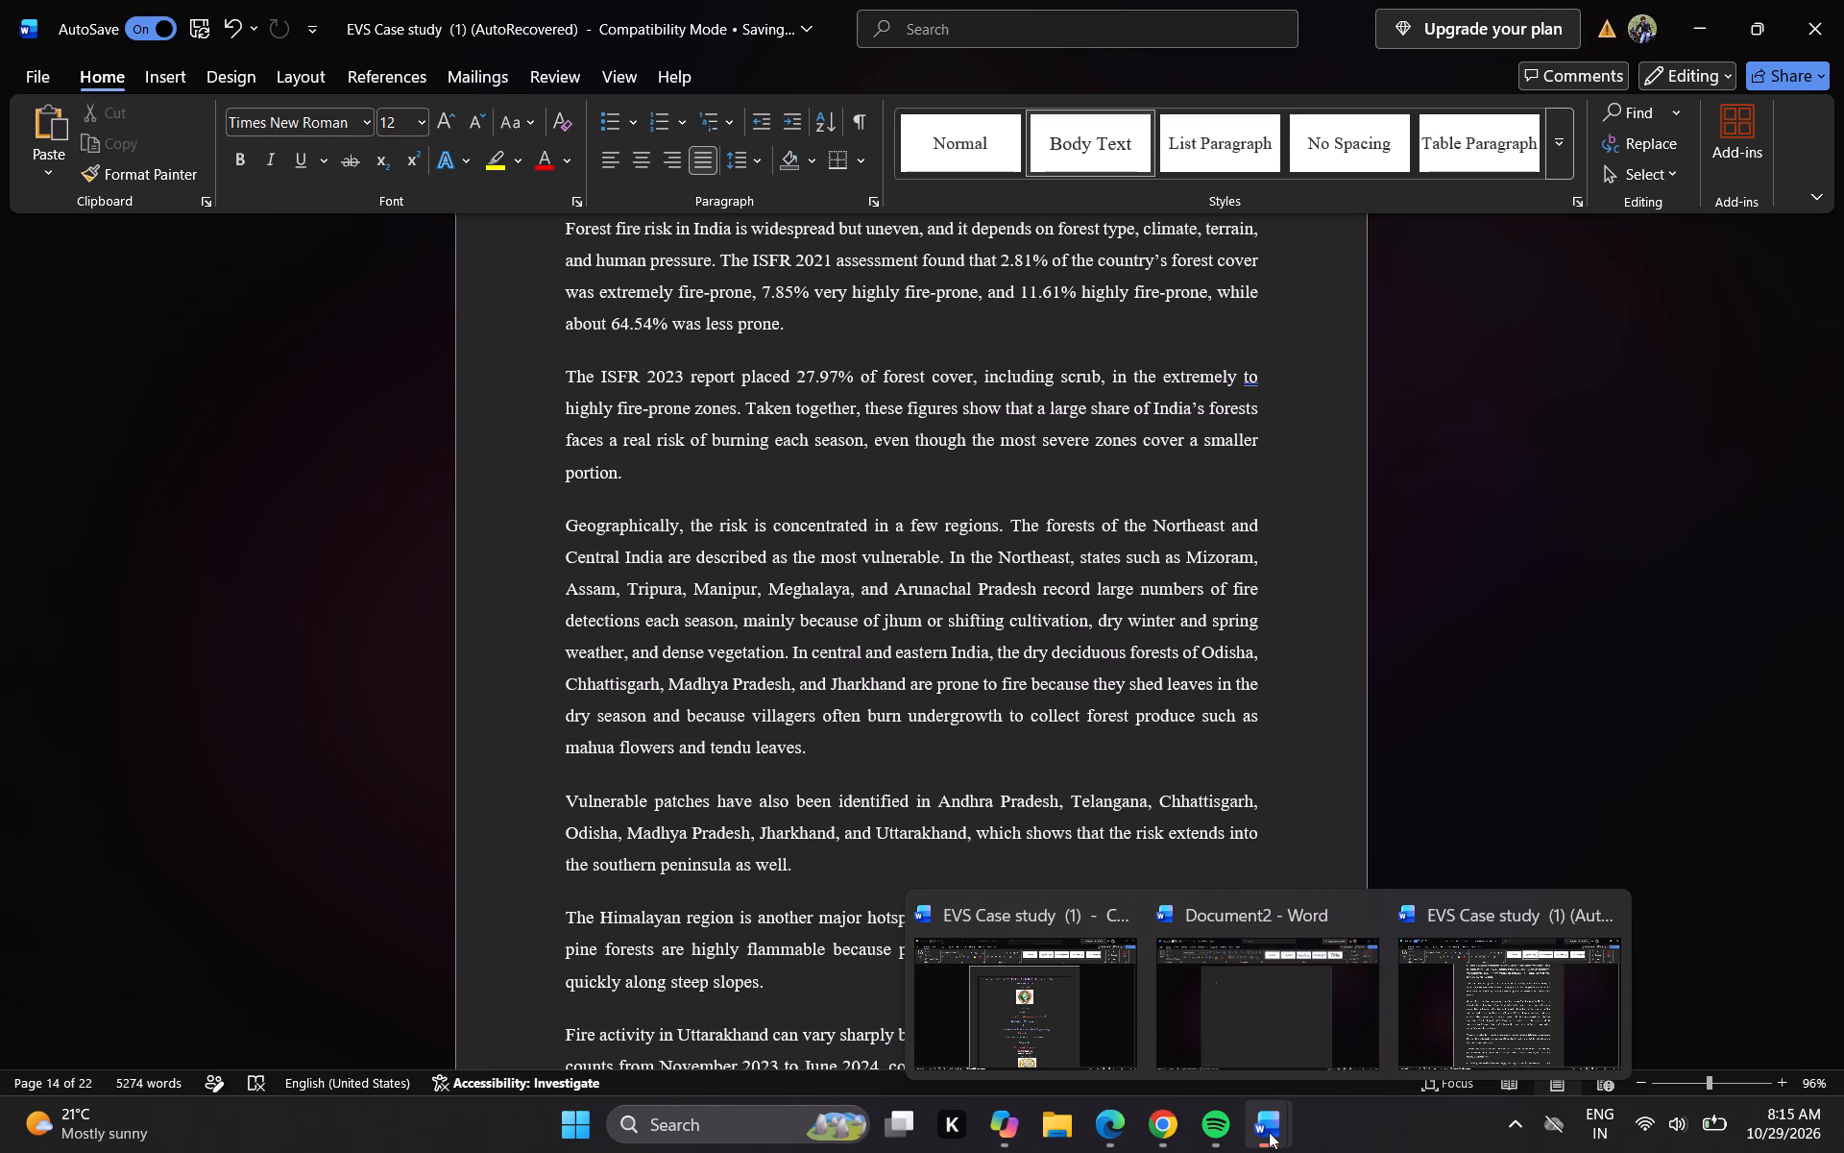
# Place the text cursor at the start of the "FOREST FIRE-PRONE AREAS IN INDIA:" heading after the water pollution section.
pyautogui.click(1482, 1027)
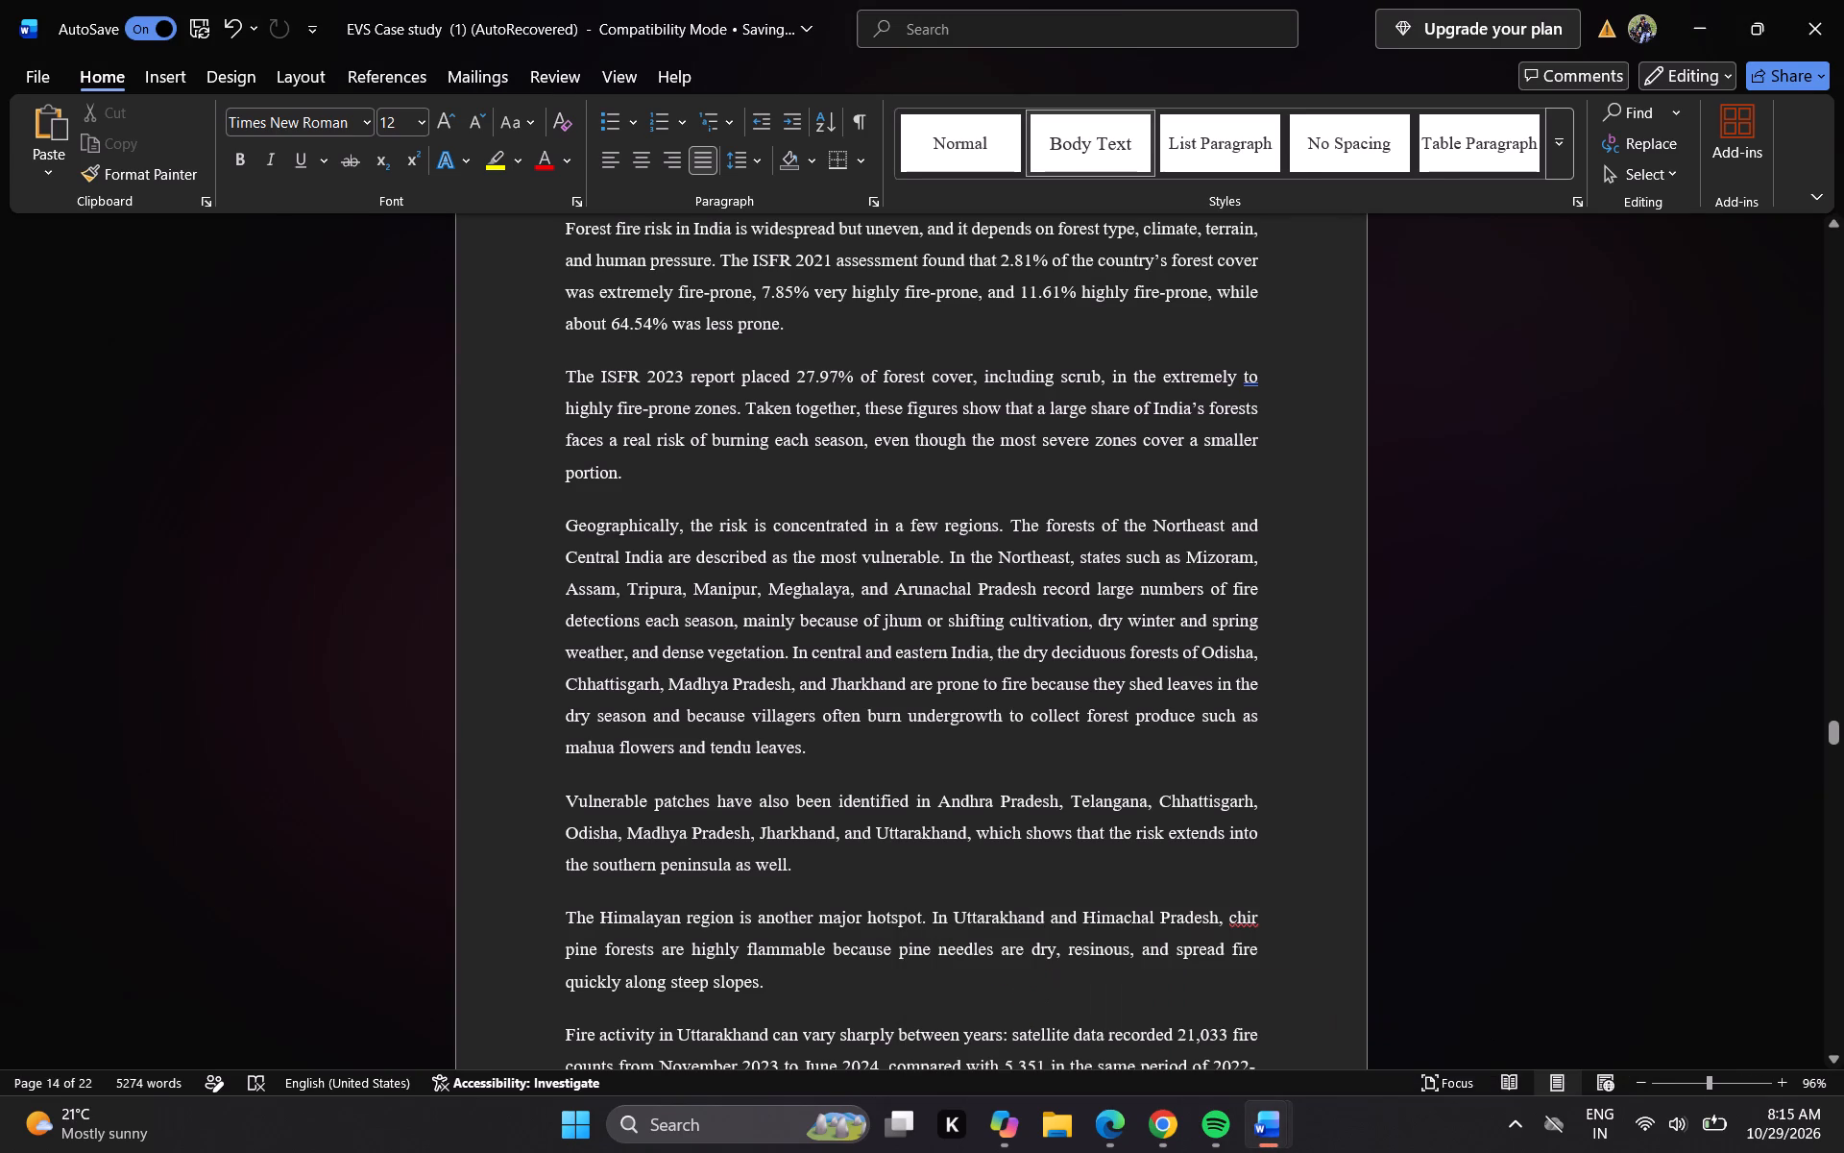
pyautogui.click(1842, 252)
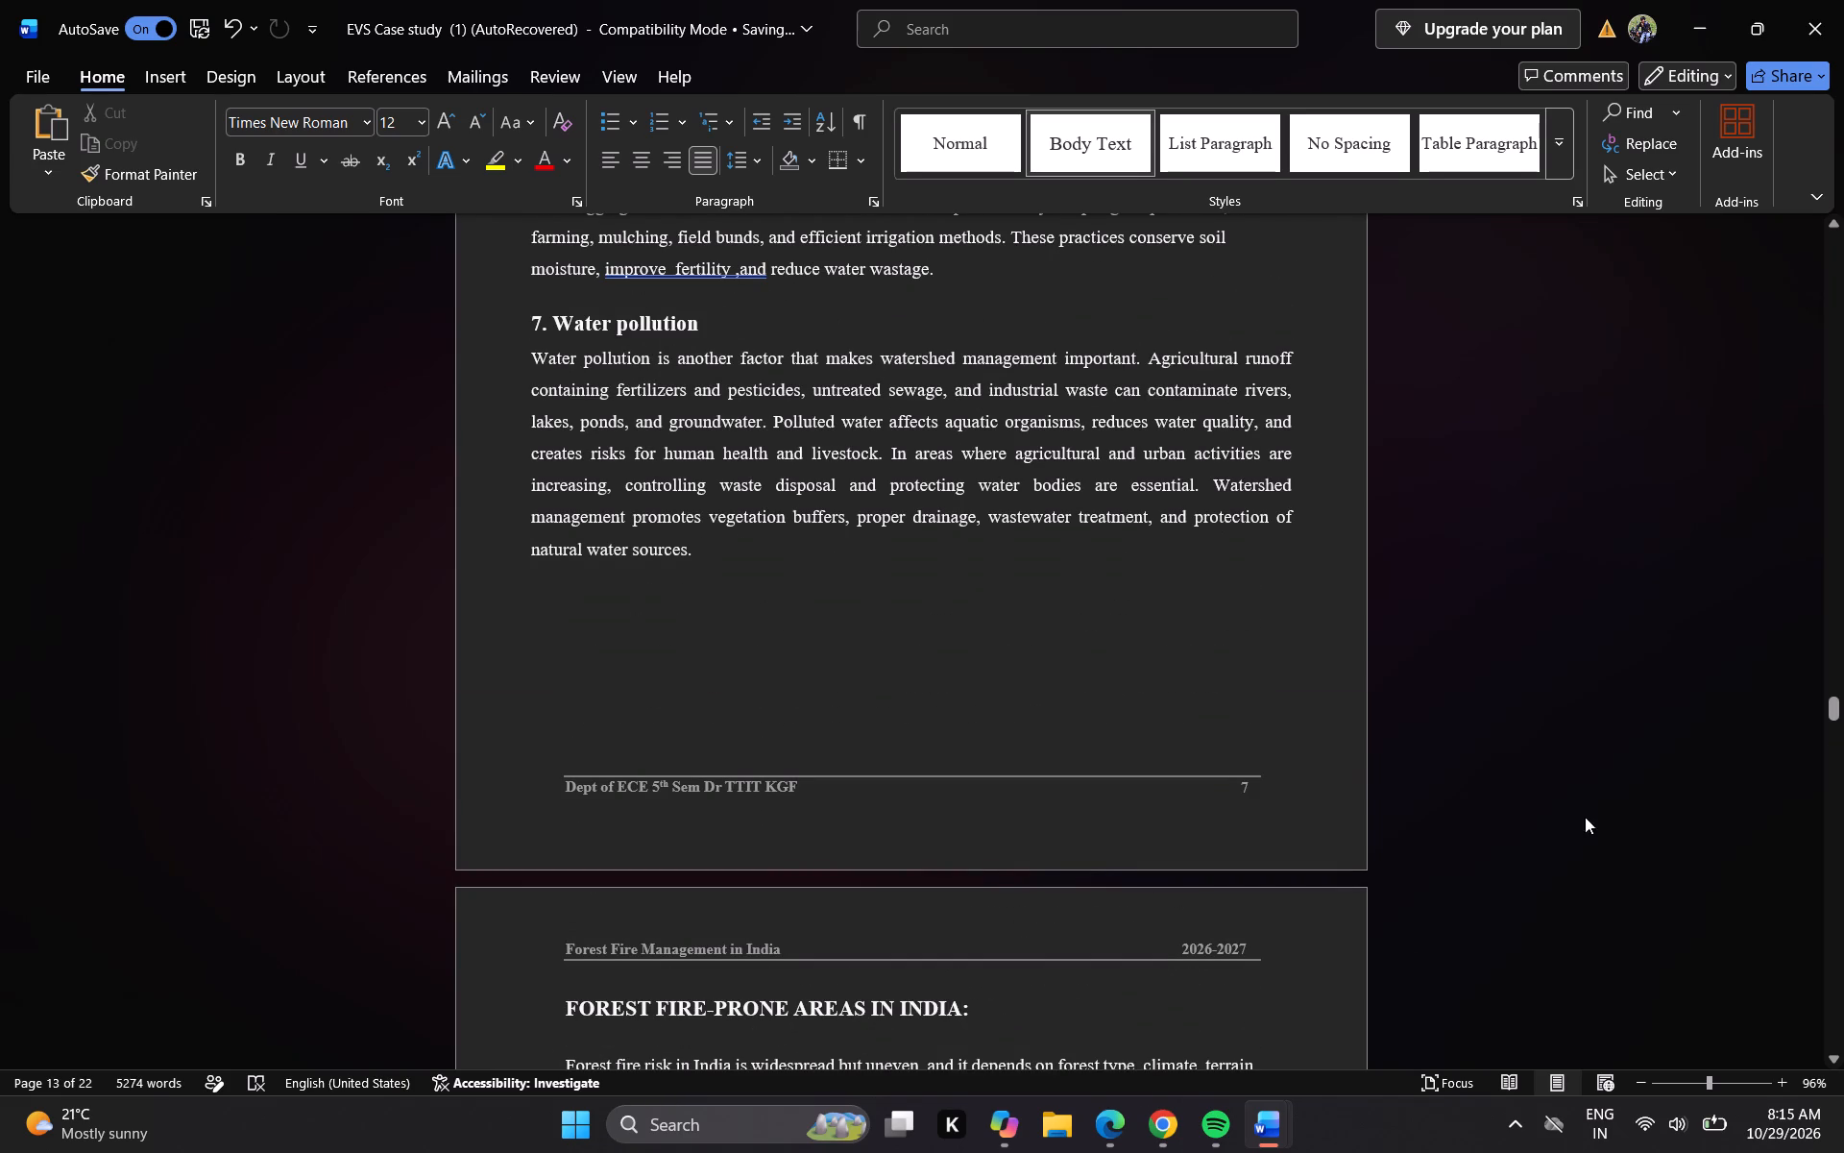
pyautogui.click(563, 1007)
pyautogui.click(579, 1007)
pyautogui.rightClick(579, 1007)
pyautogui.click(536, 1015)
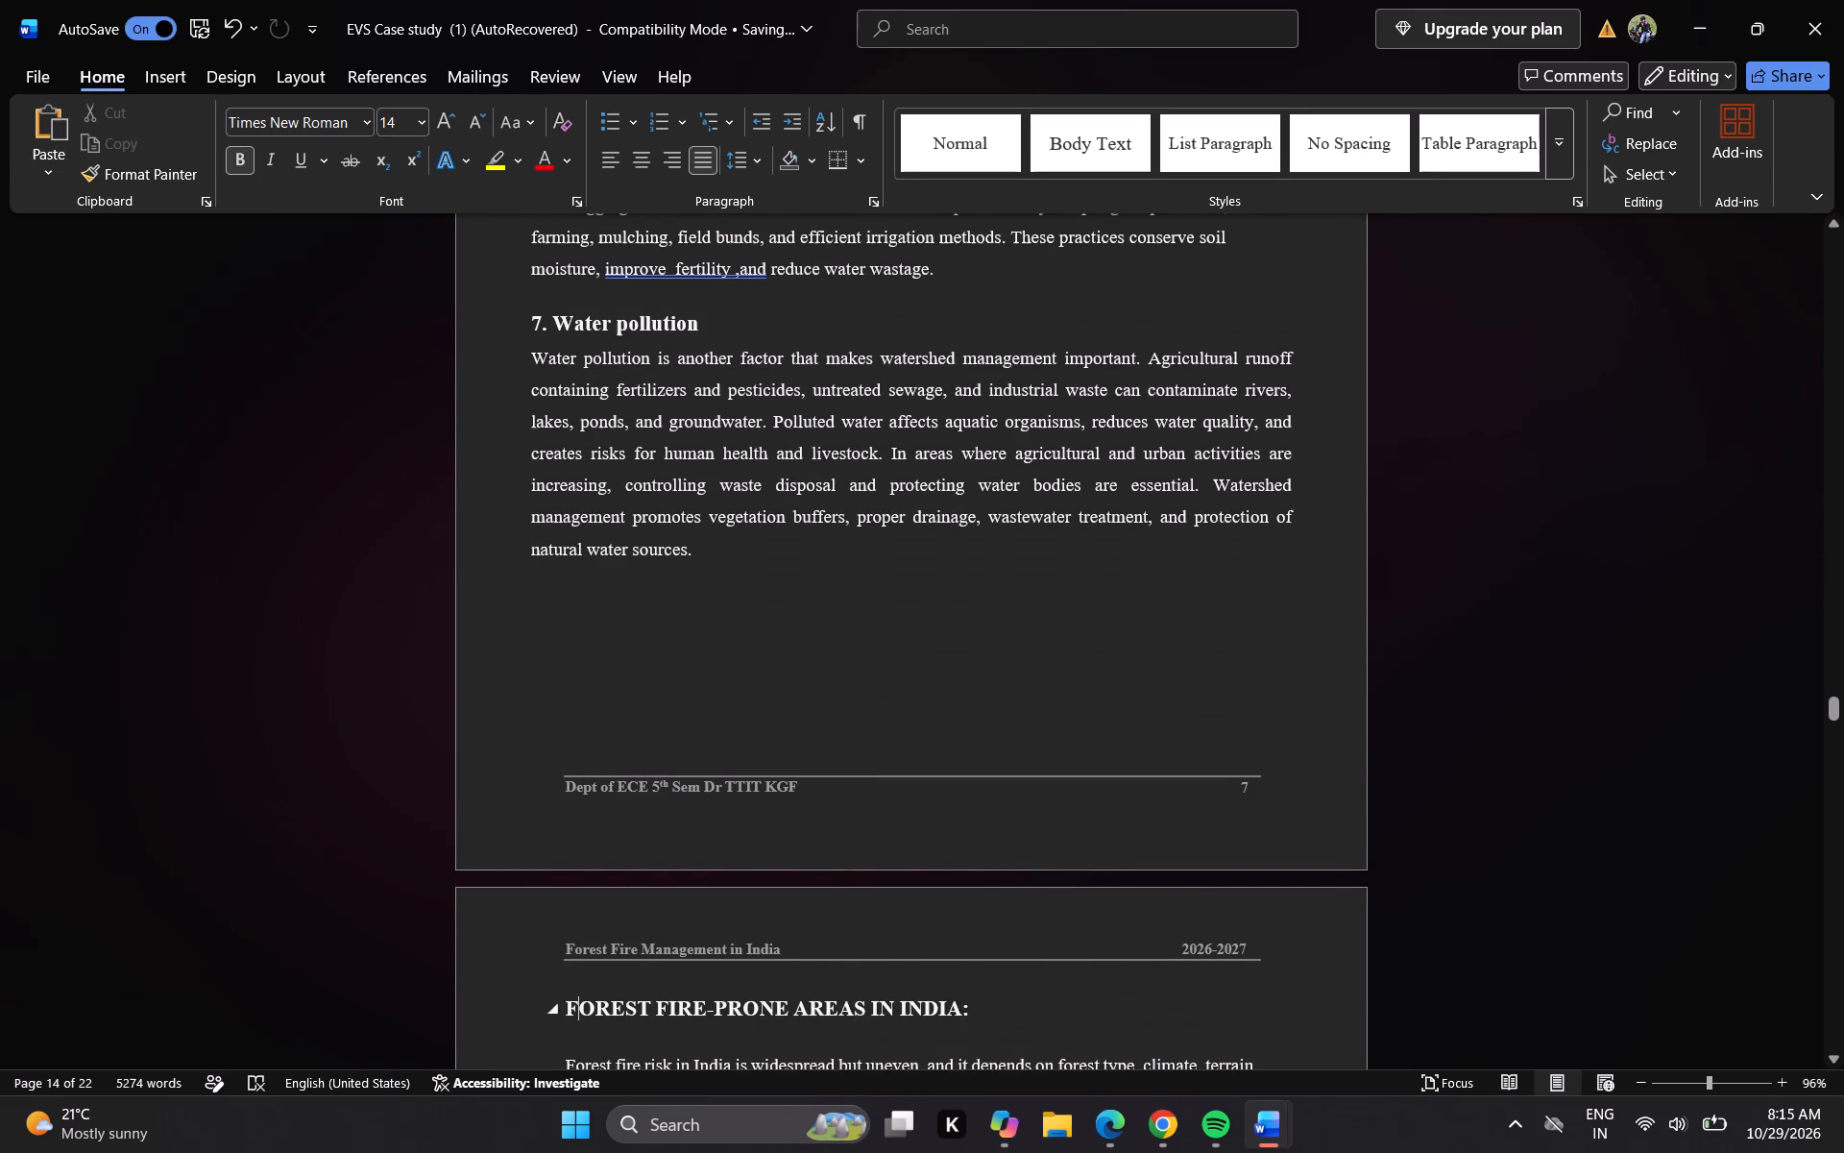
pyautogui.doubleClick(585, 1008)
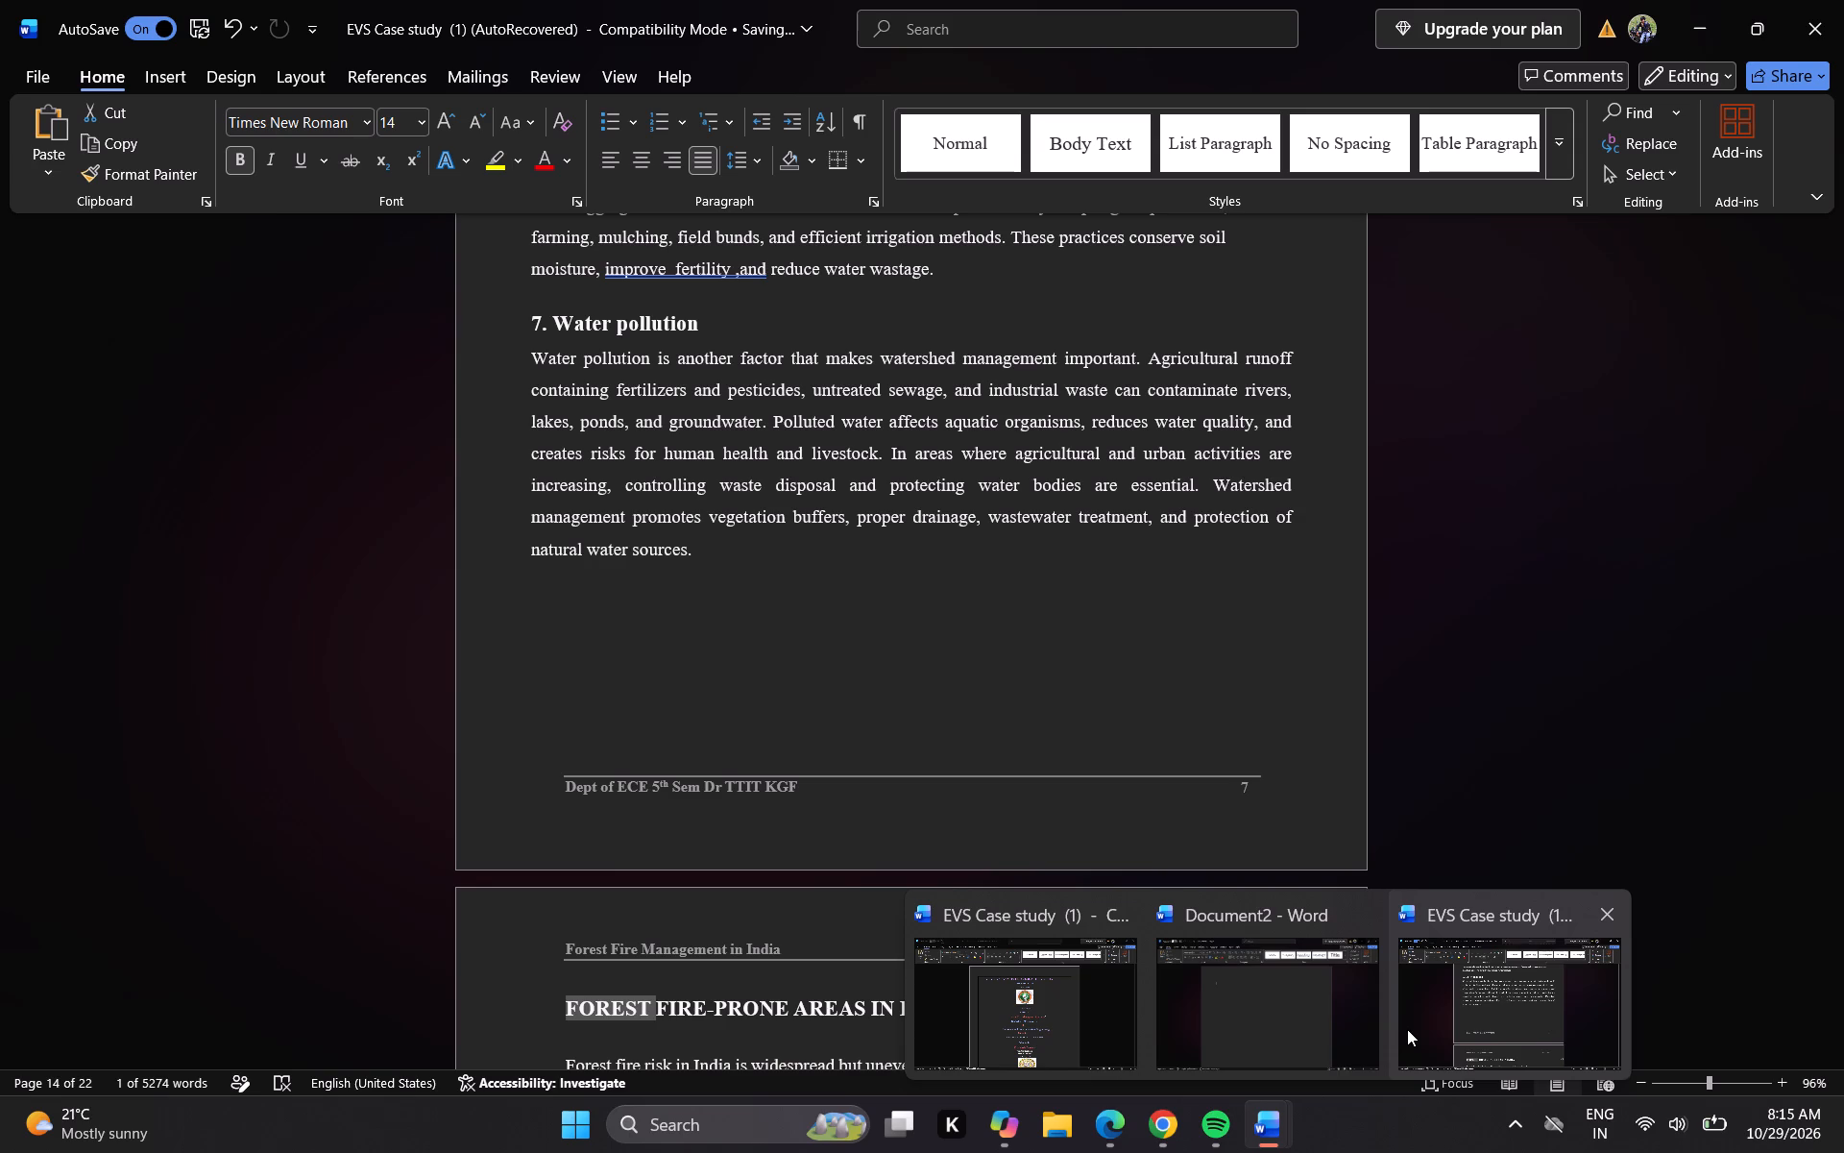
pyautogui.click(1407, 1029)
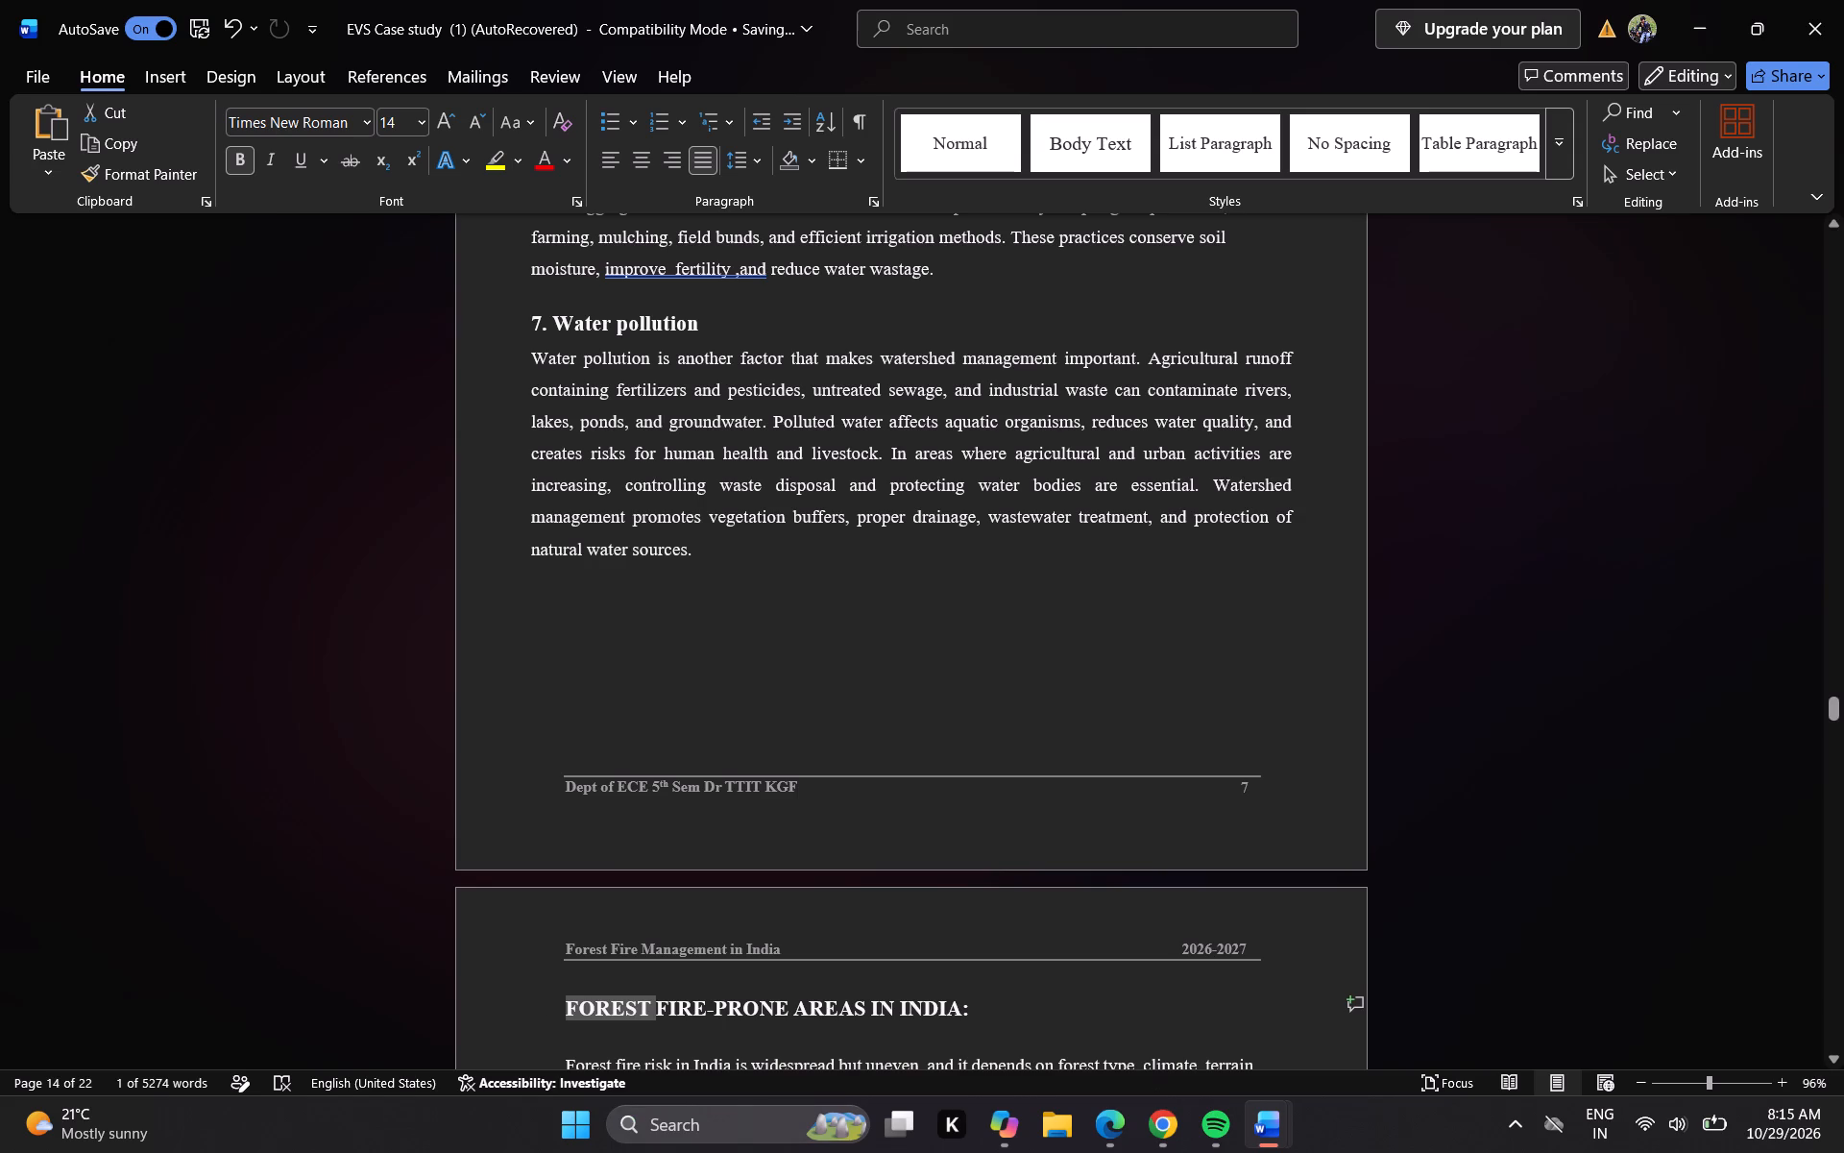
pyautogui.click(594, 1018)
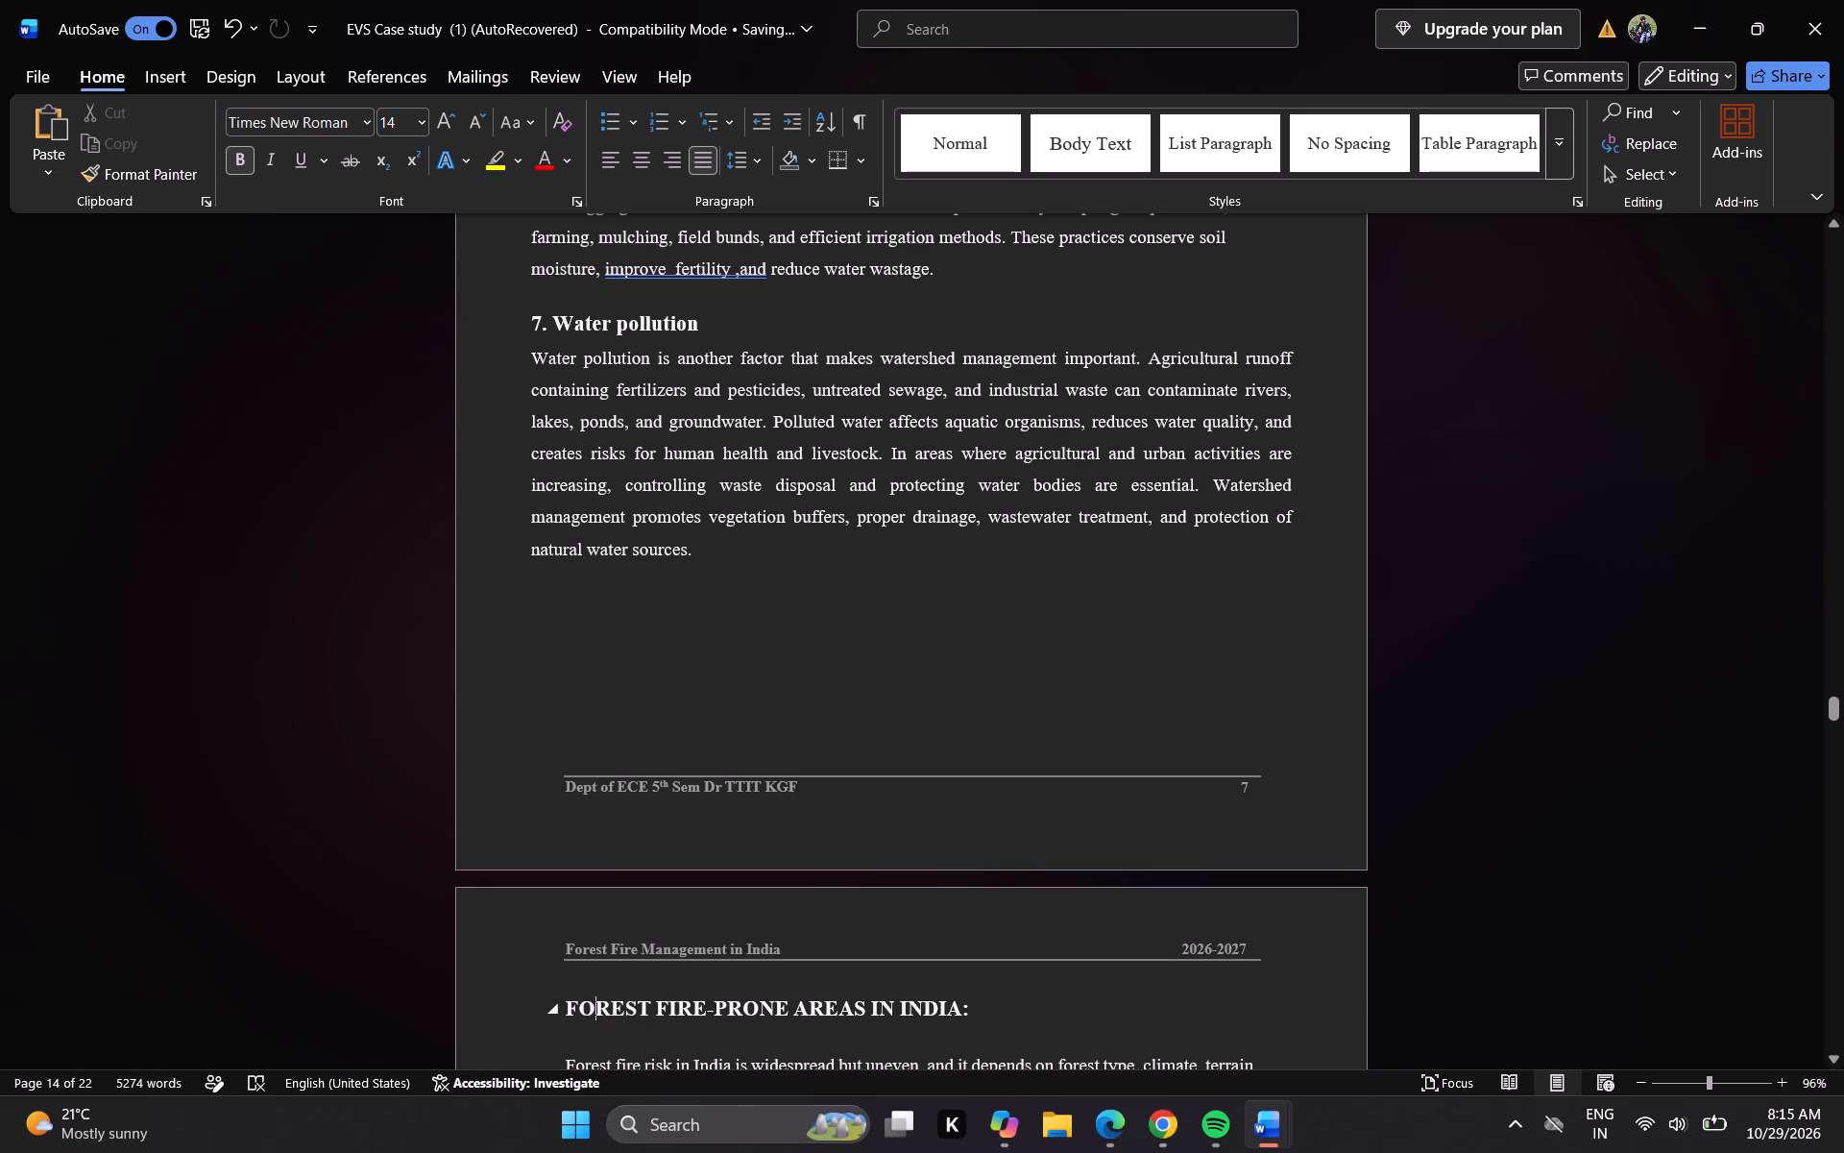
pyautogui.click(571, 1016)
# Delete the "FOREST FIRE-PRONE AREAS IN INDIA:" heading at the start of the page following the water pollution section.
pyautogui.moveTo(568, 1007); pyautogui.dragTo(650, 1006)
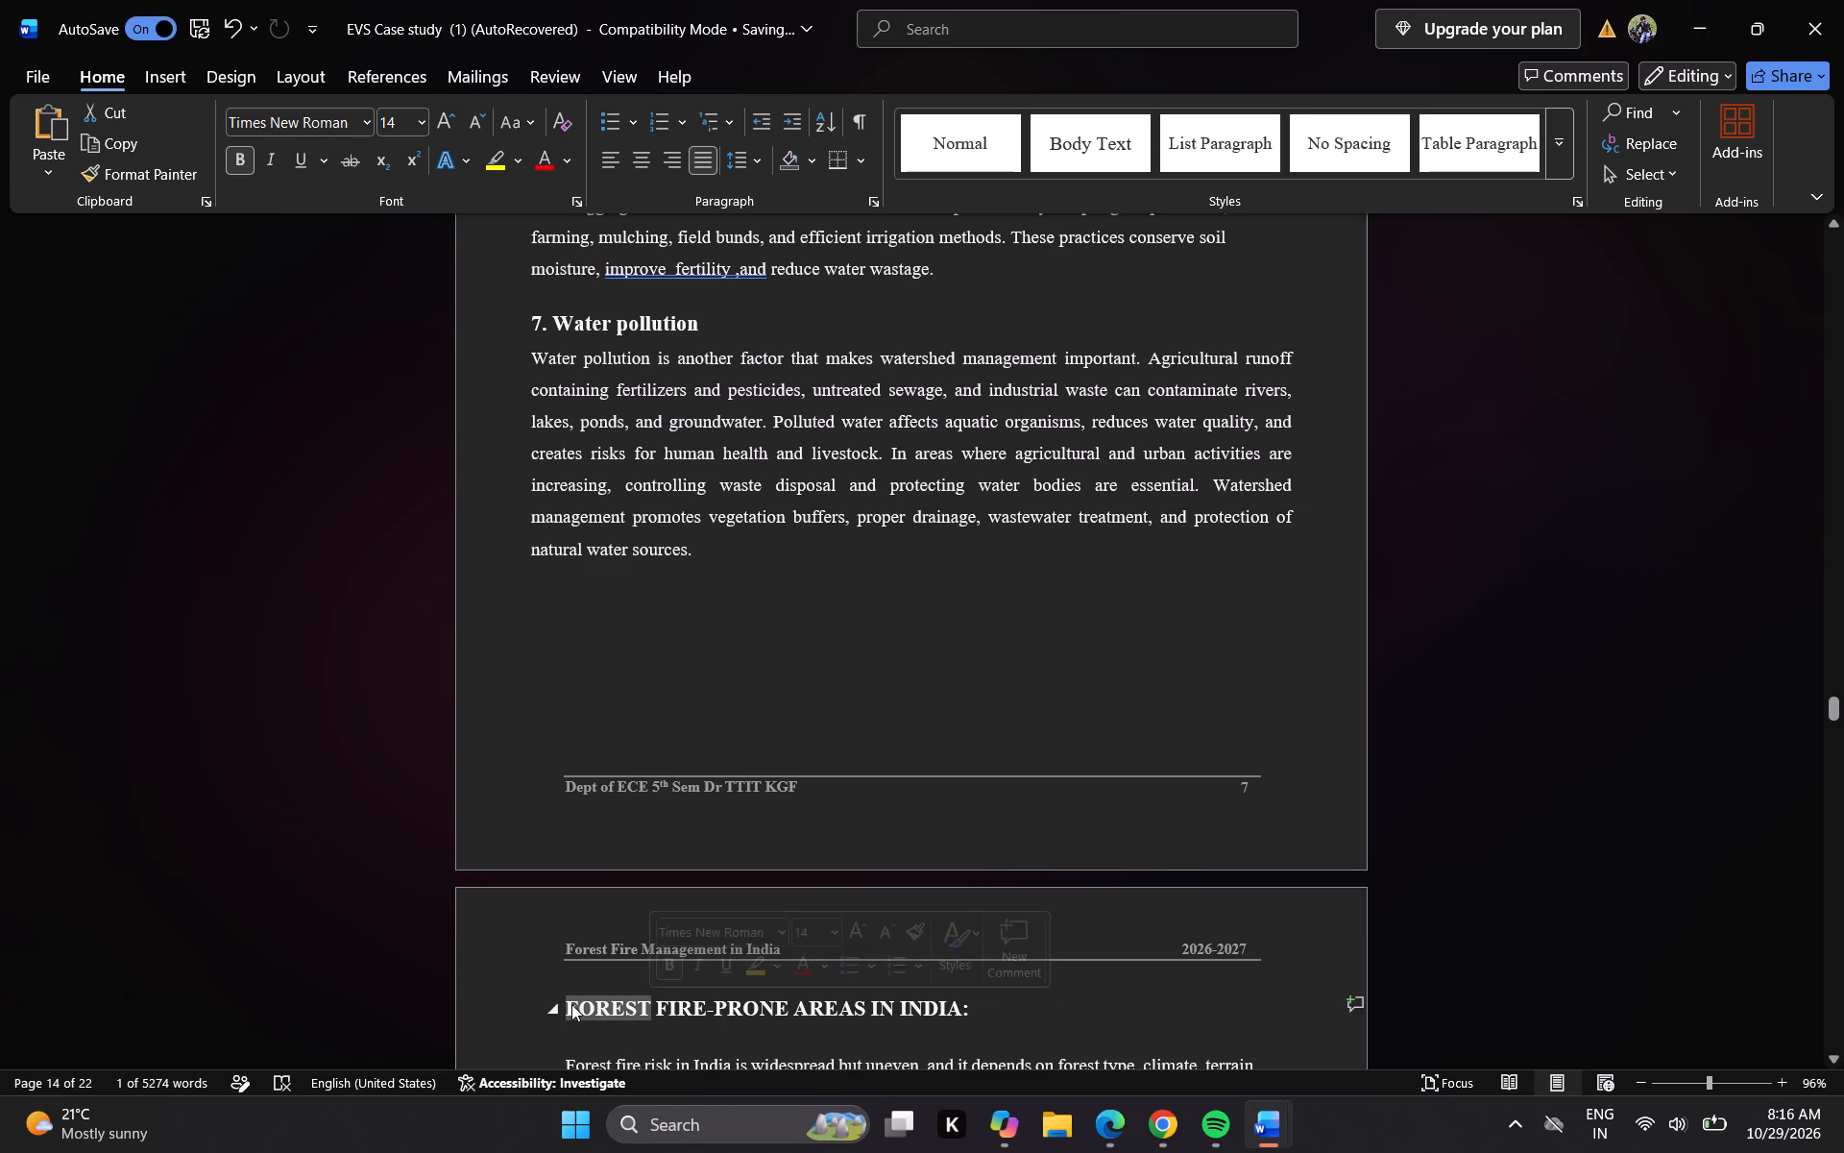
pyautogui.moveTo(571, 1004); pyautogui.dragTo(551, 1001)
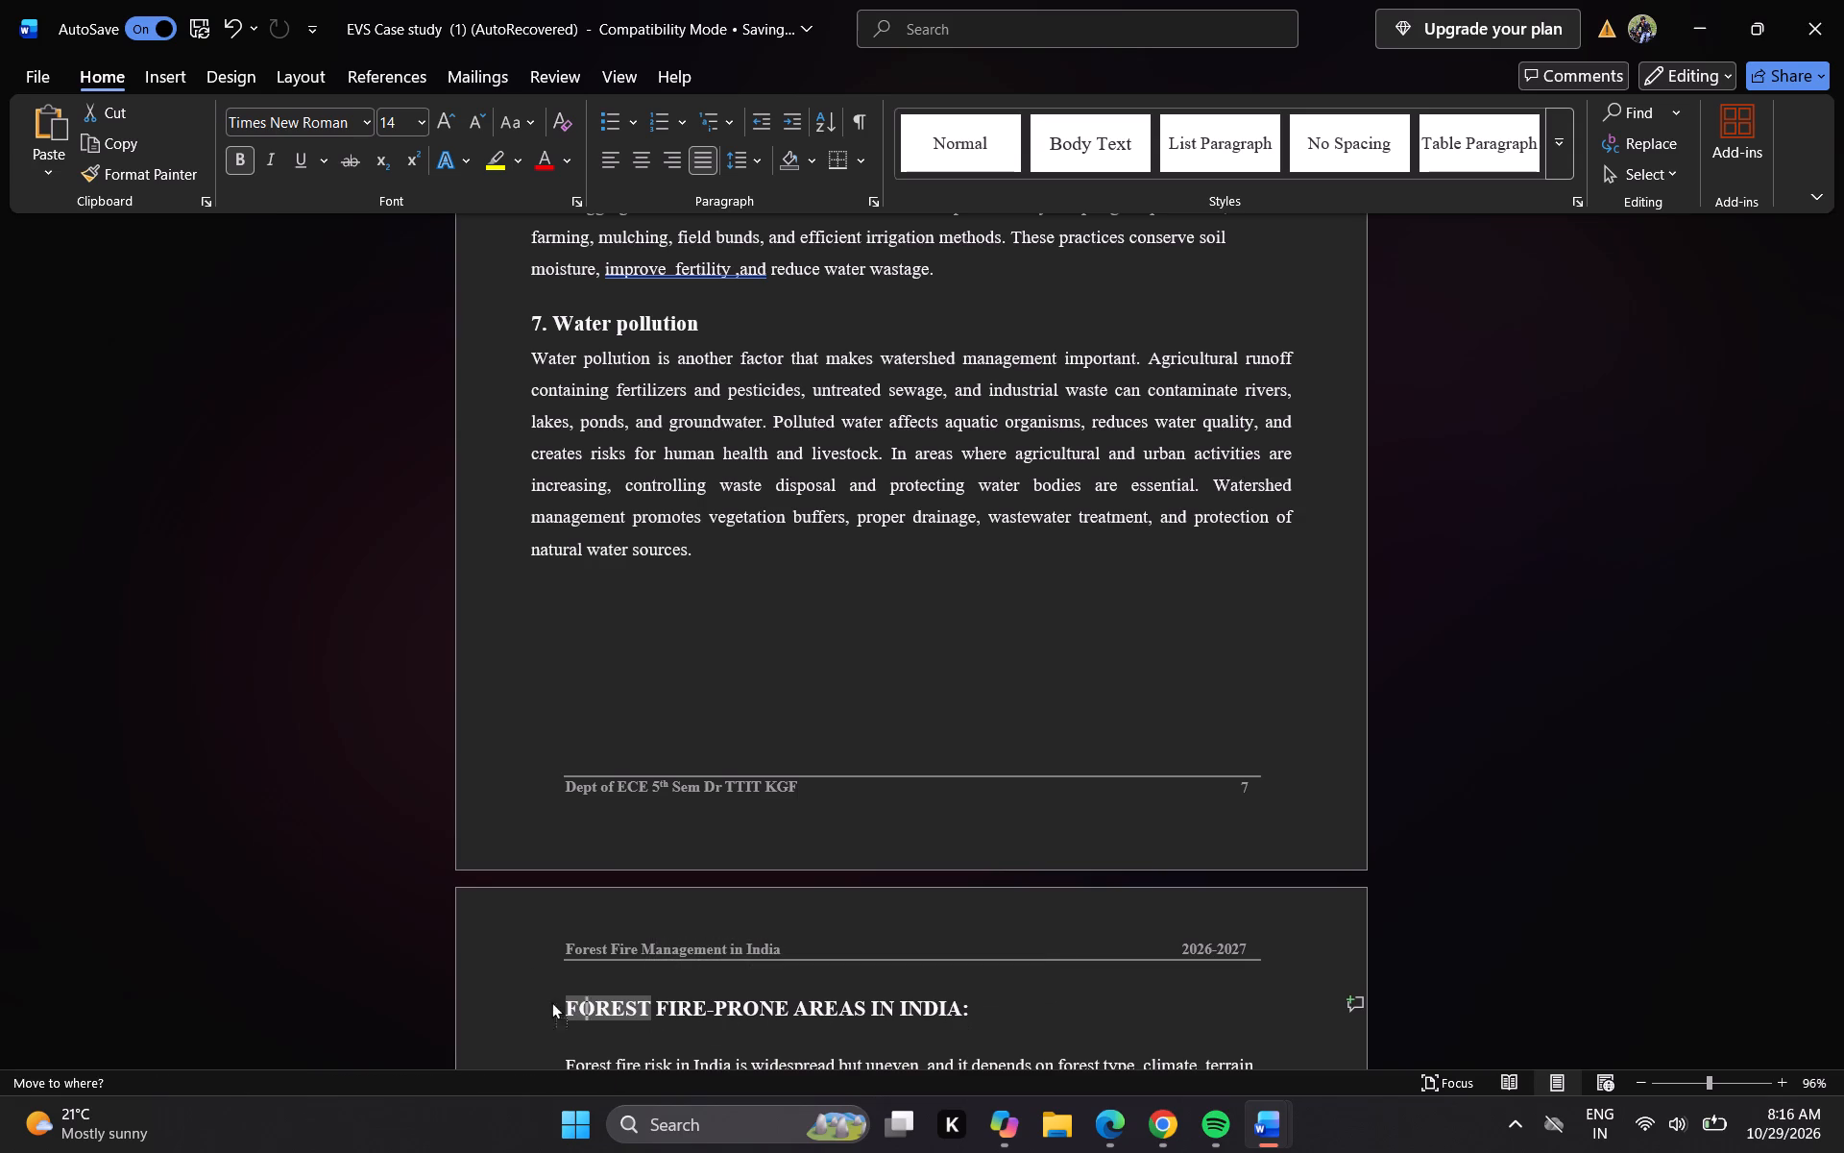
pyautogui.moveTo(551, 1001); pyautogui.dragTo(512, 1002)
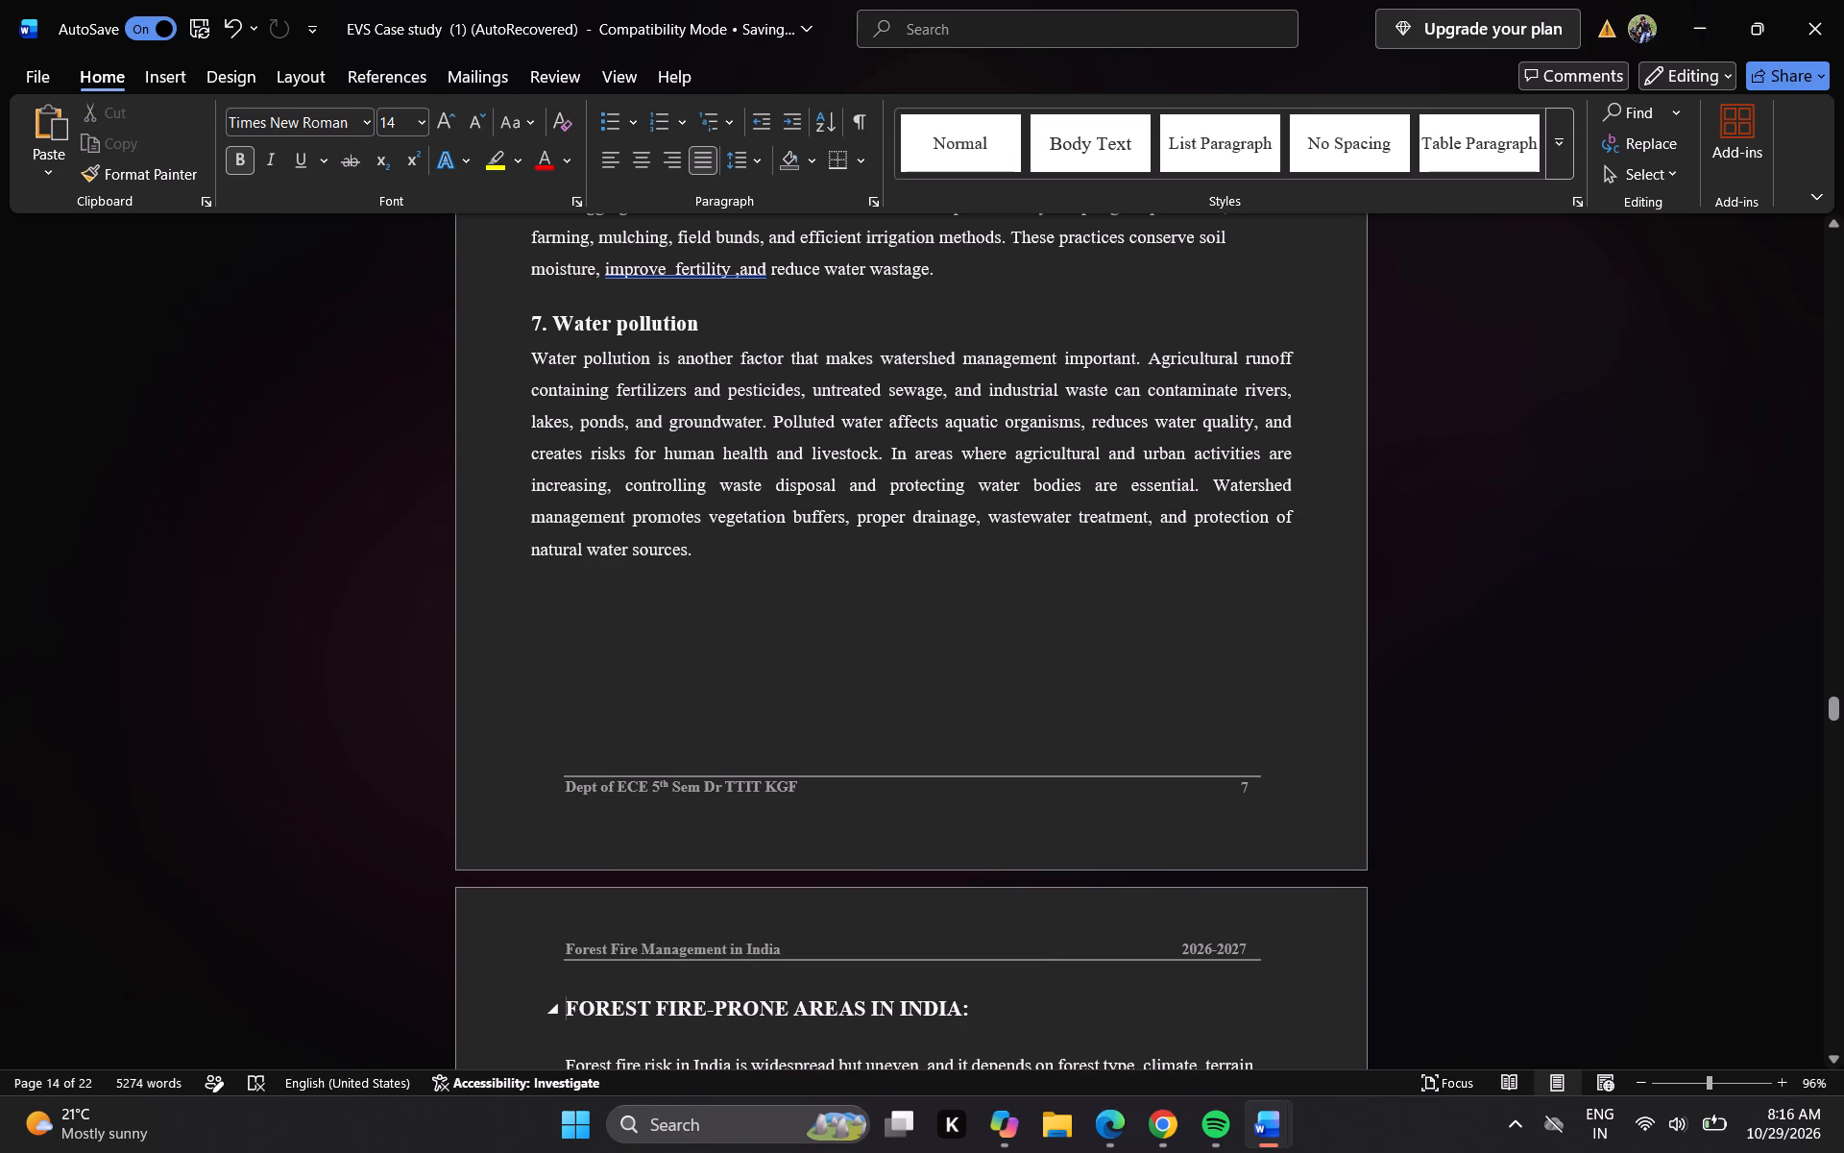
pyautogui.moveTo(563, 1007); pyautogui.dragTo(996, 1016)
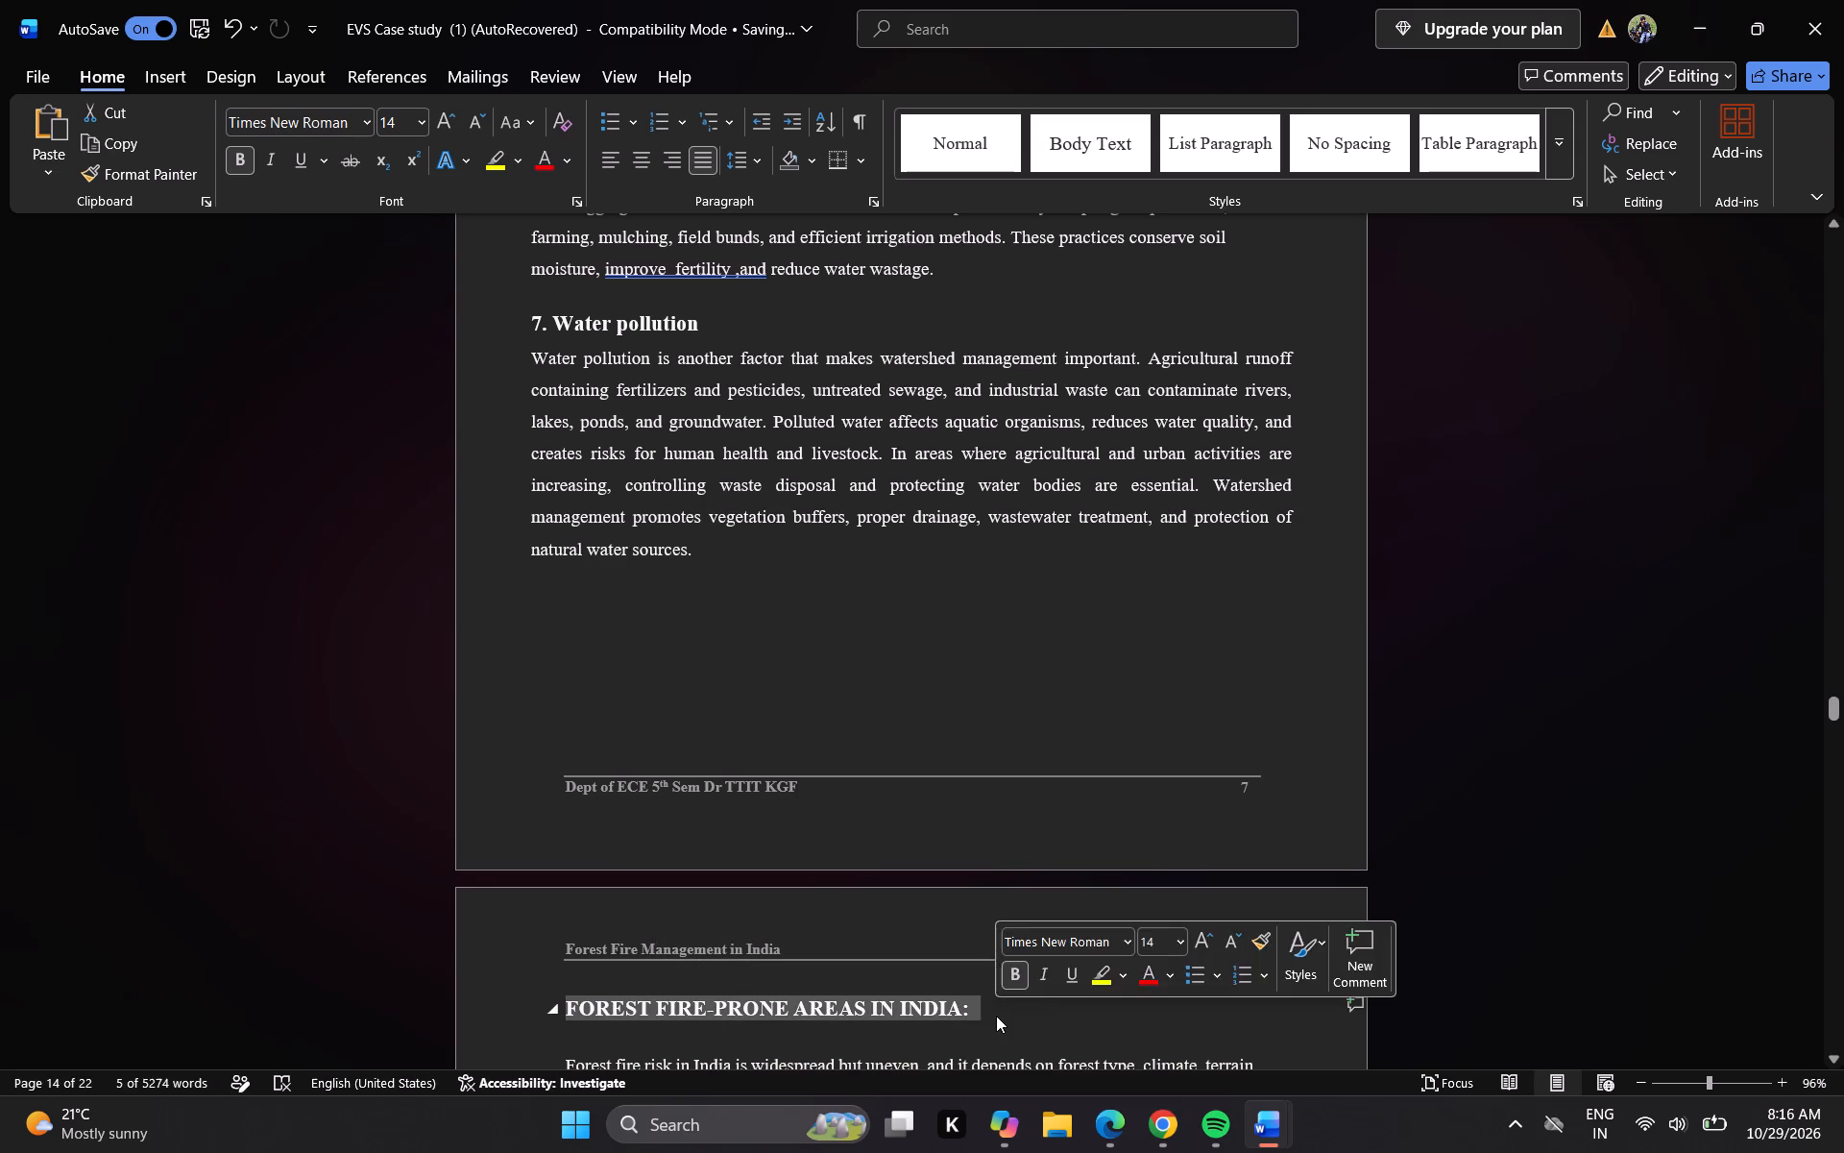
pyautogui.press('BackSpace')
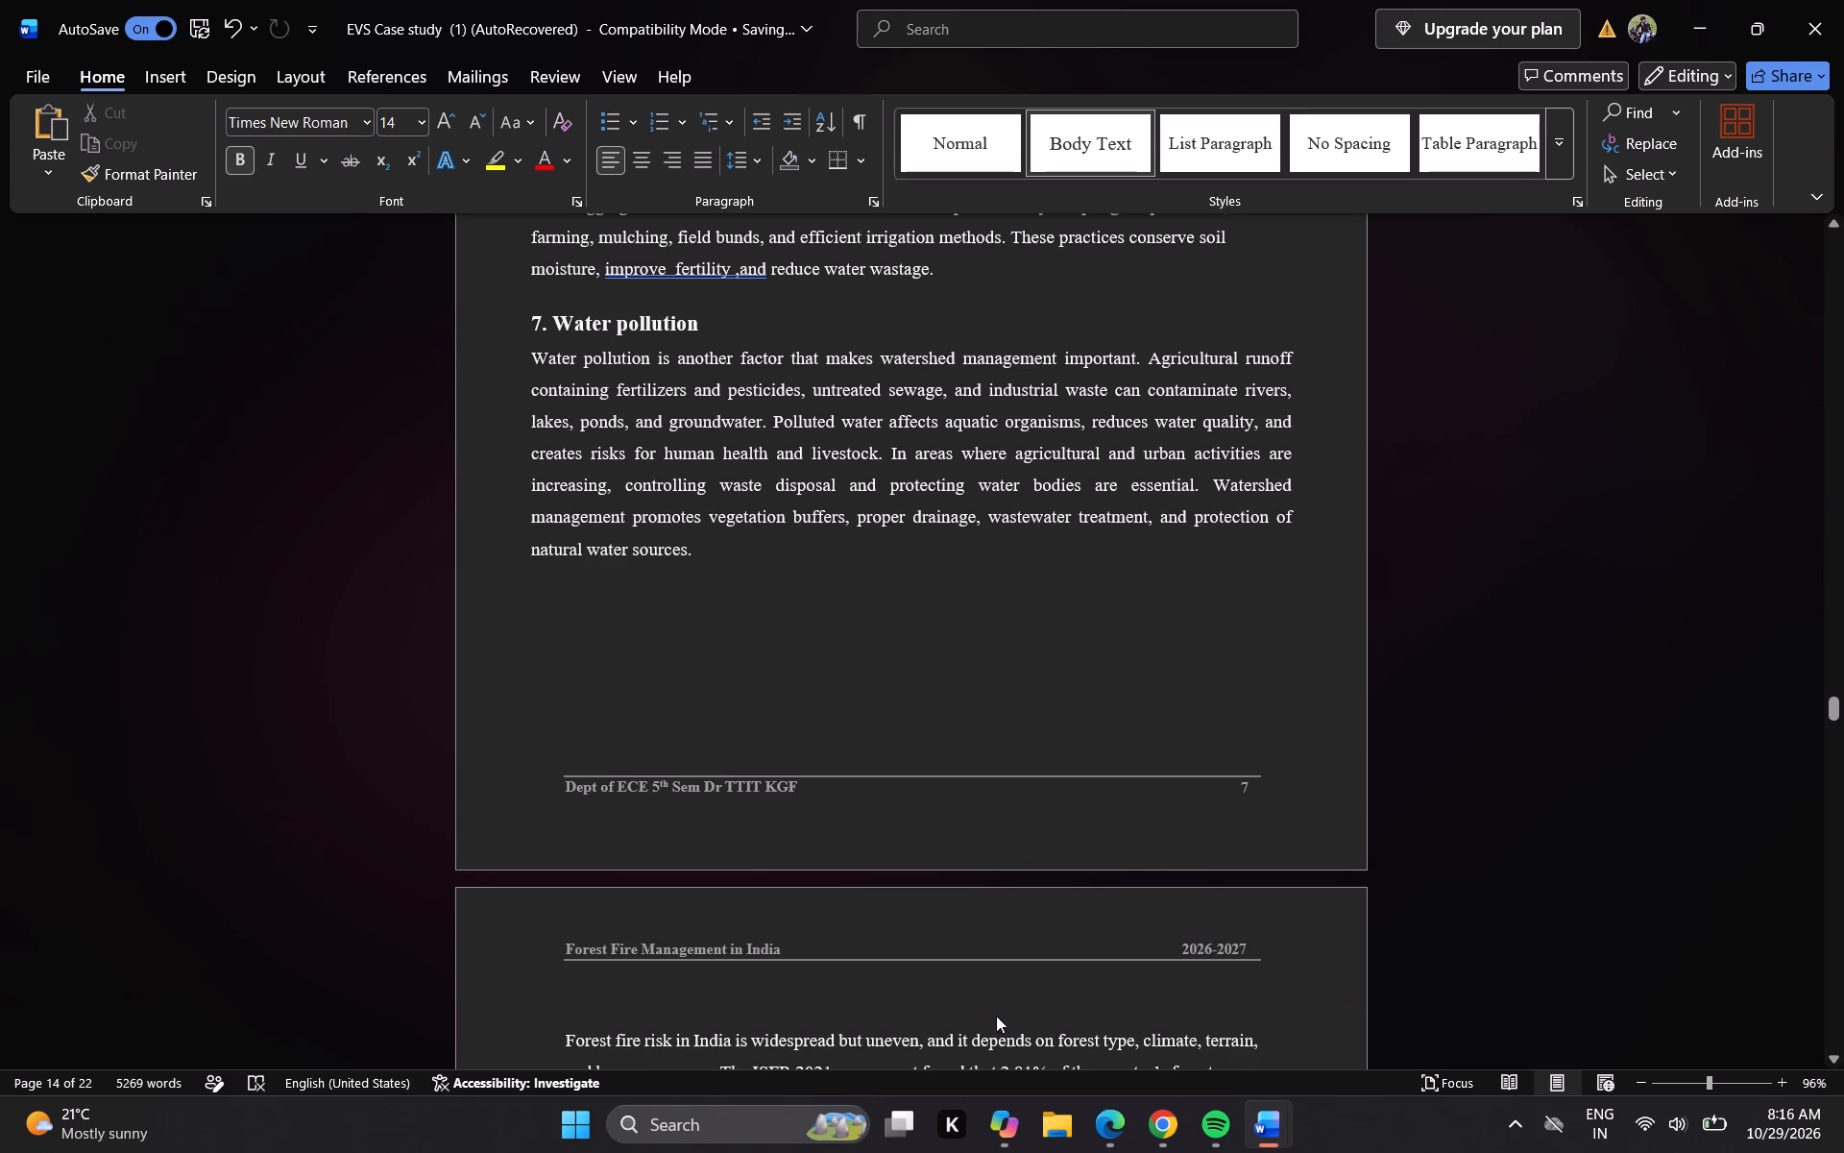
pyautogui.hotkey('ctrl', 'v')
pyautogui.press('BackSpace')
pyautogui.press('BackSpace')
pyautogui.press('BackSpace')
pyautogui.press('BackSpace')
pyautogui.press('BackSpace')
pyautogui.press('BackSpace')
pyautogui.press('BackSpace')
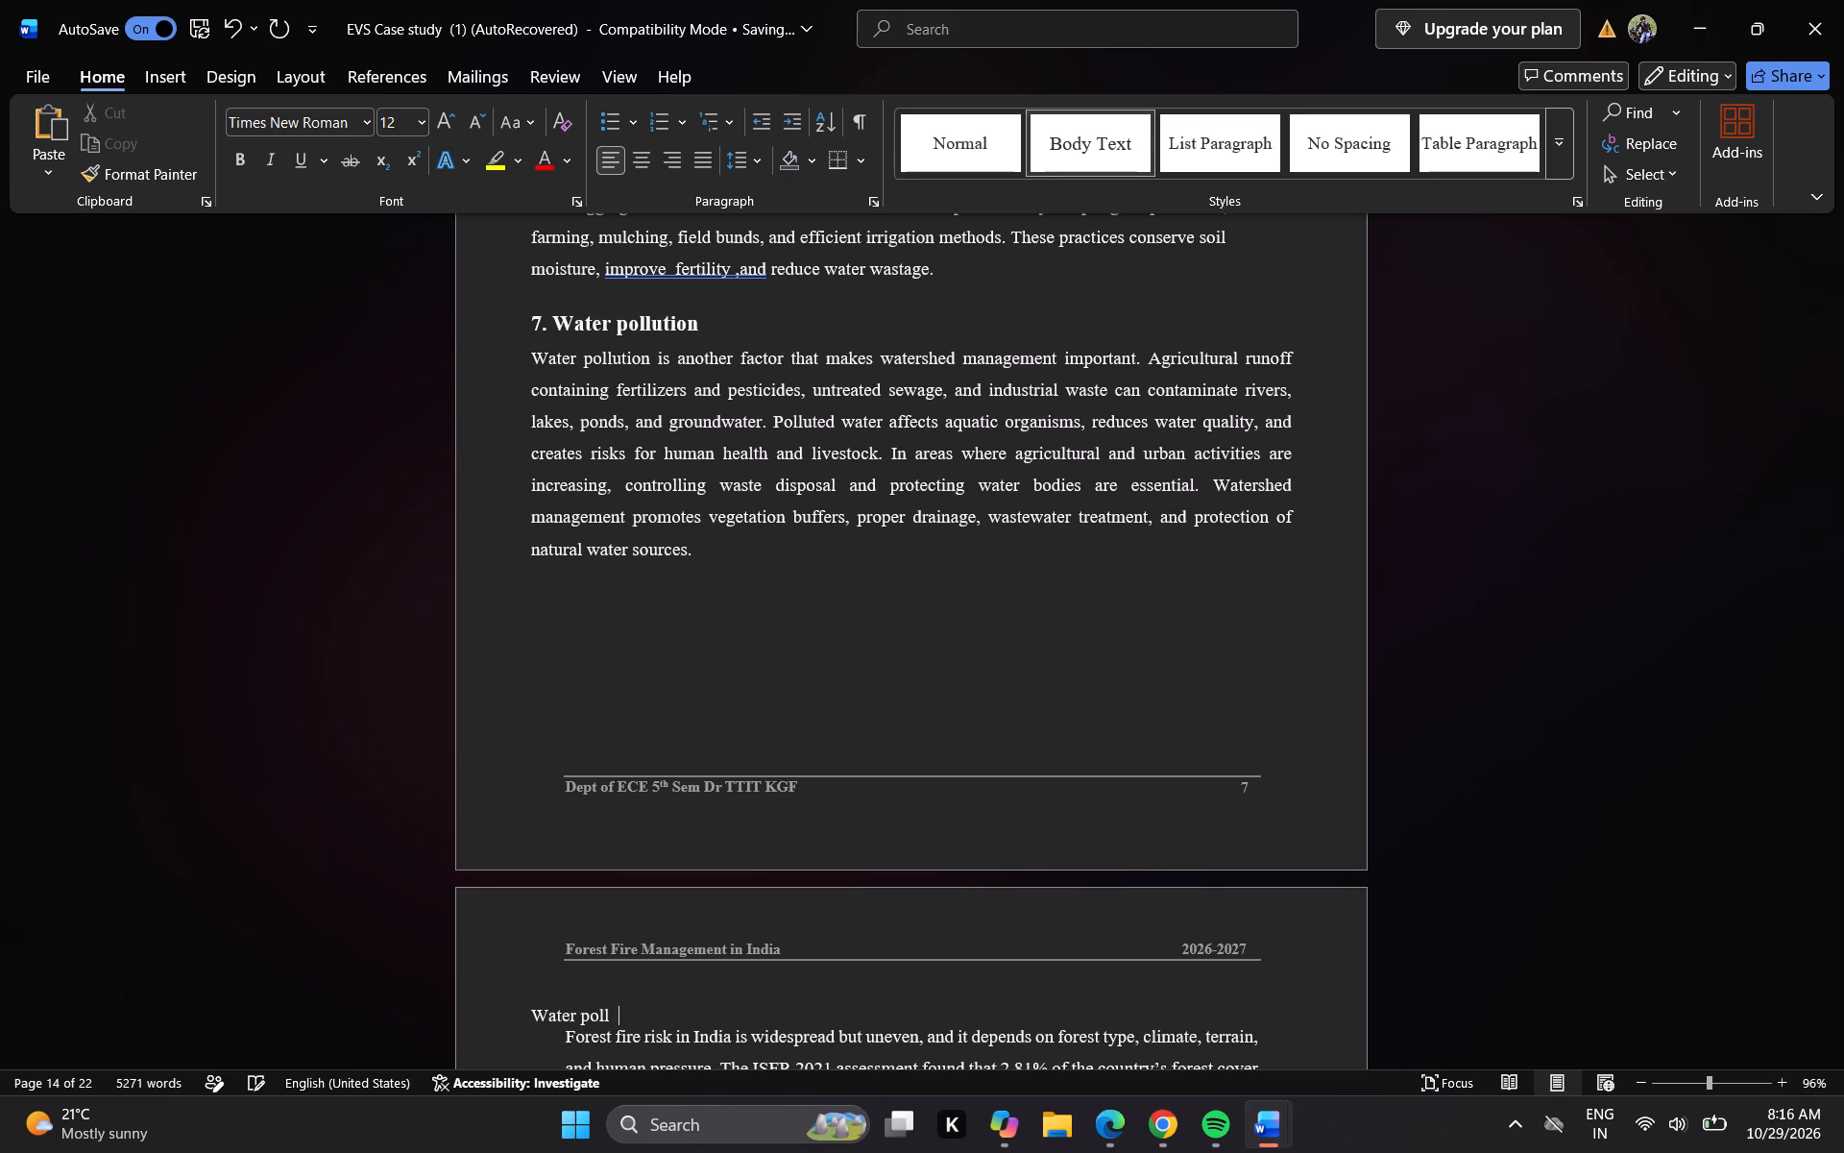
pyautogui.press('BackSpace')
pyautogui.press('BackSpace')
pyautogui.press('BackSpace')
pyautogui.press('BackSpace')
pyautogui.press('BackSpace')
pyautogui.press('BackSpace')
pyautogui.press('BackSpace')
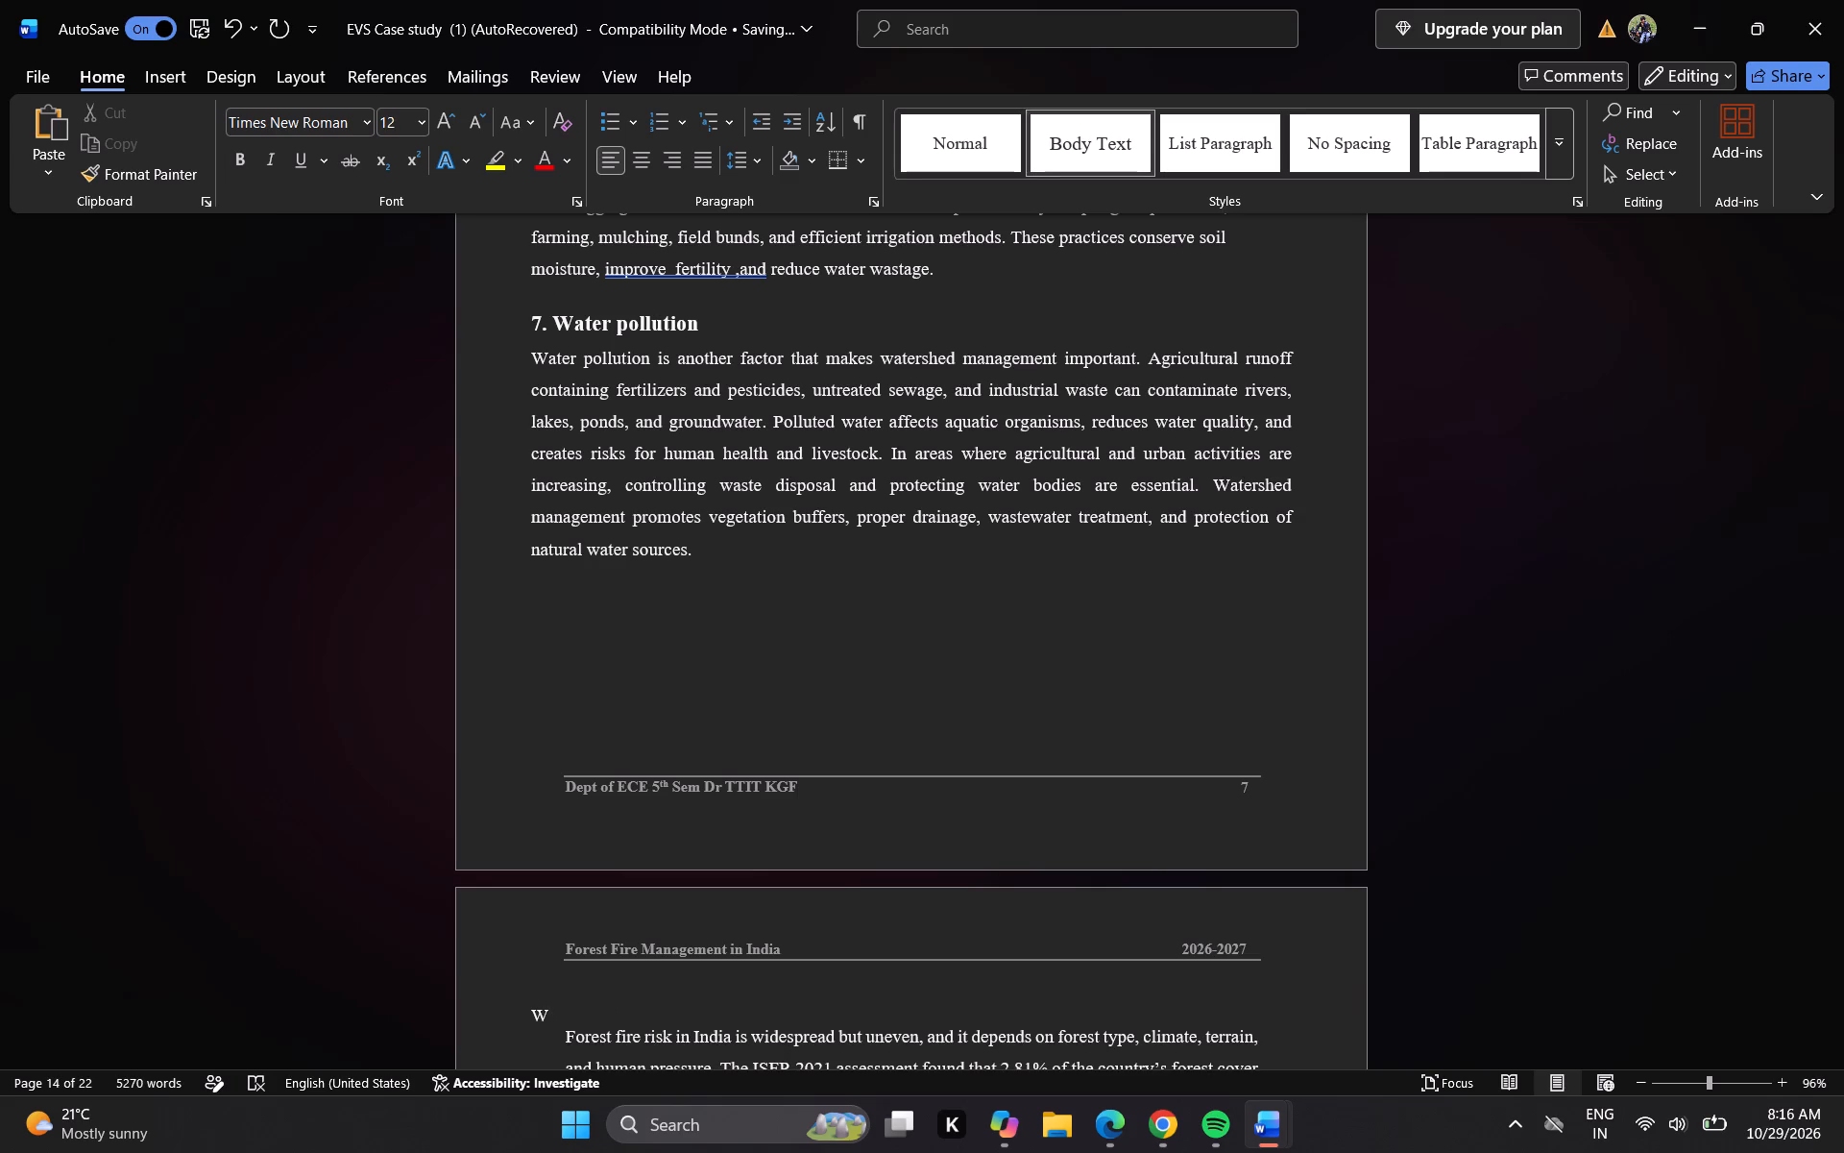
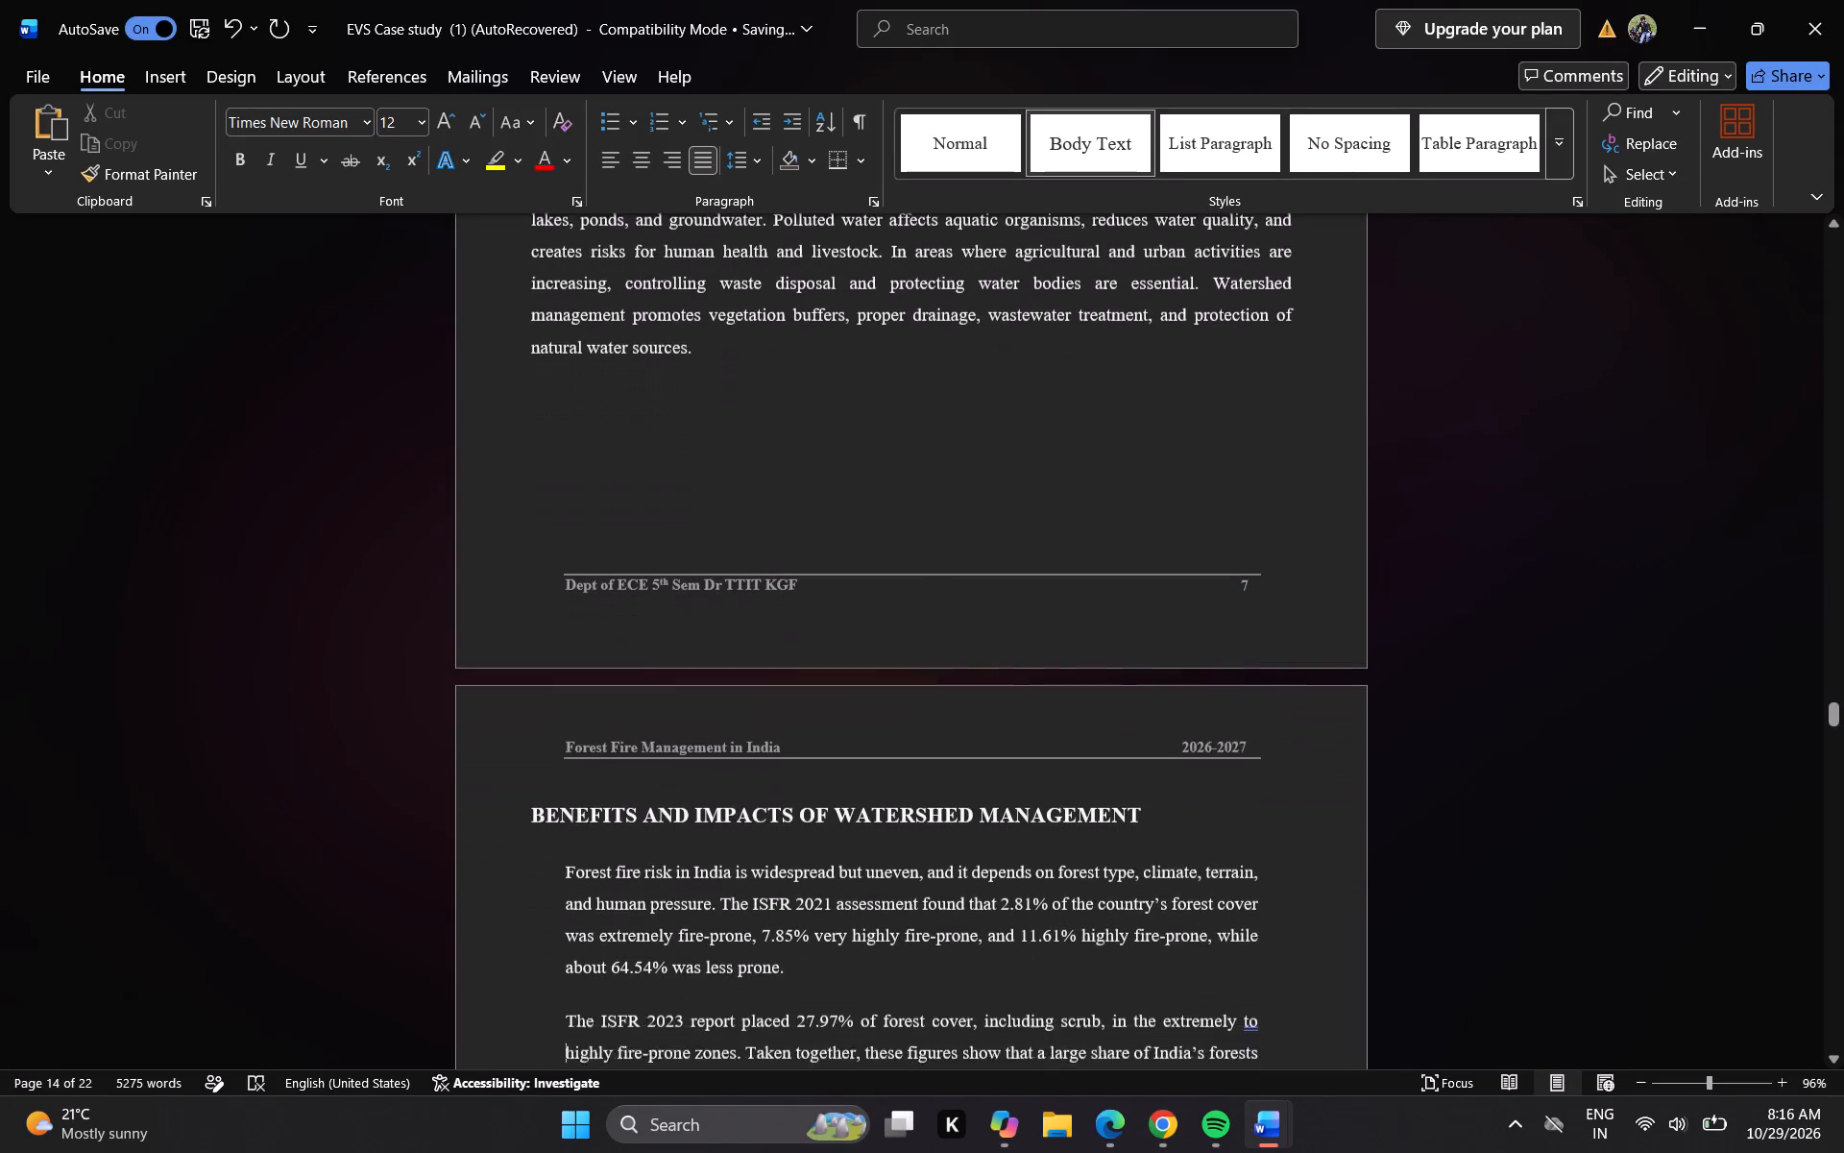
# Review the old forest fire risk paragraphs below the "BENEFITS AND IMPACTS OF WATERSHED MANAGEMENT" heading.
pyautogui.press('Down')
pyautogui.press('Down')
pyautogui.press('Down')
pyautogui.press('Down')
pyautogui.press('Down')
pyautogui.press('Down')
pyautogui.press('Down')
pyautogui.press('Down')
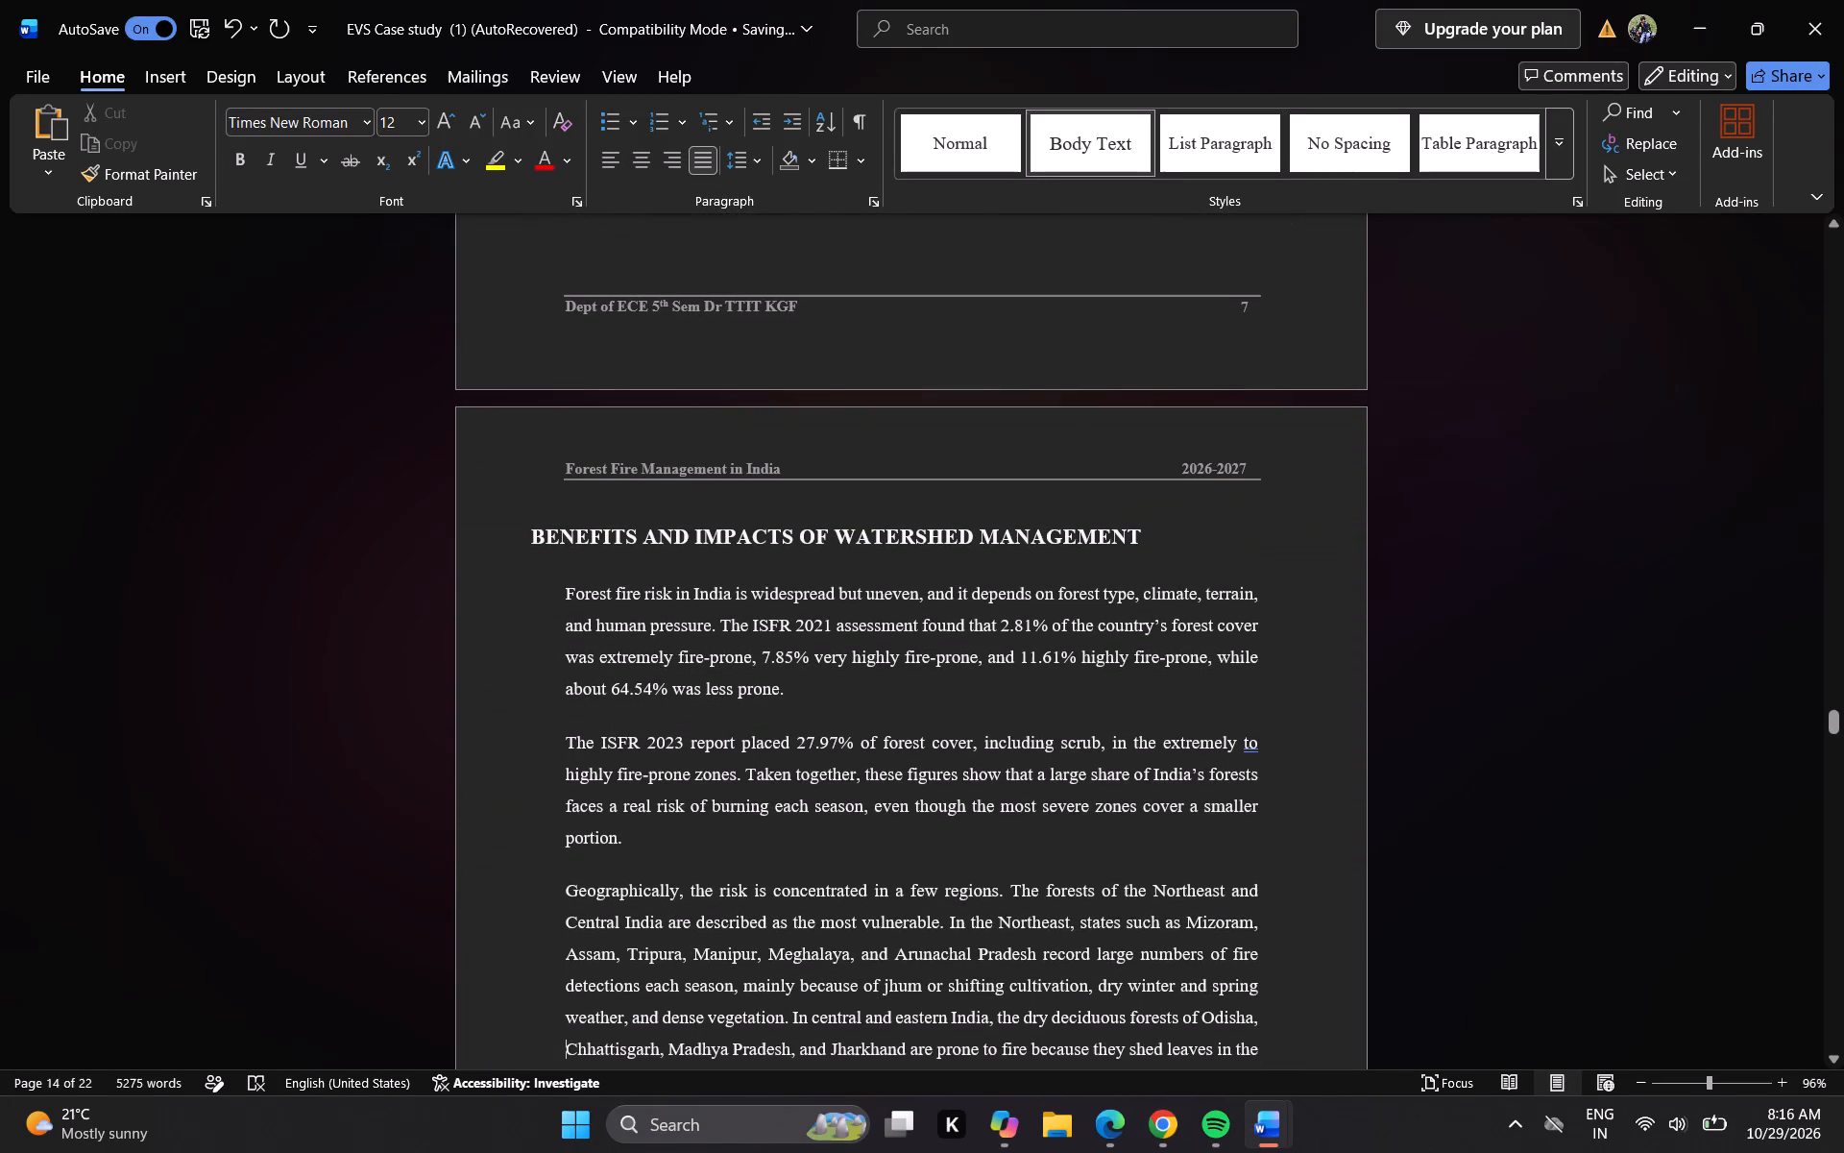
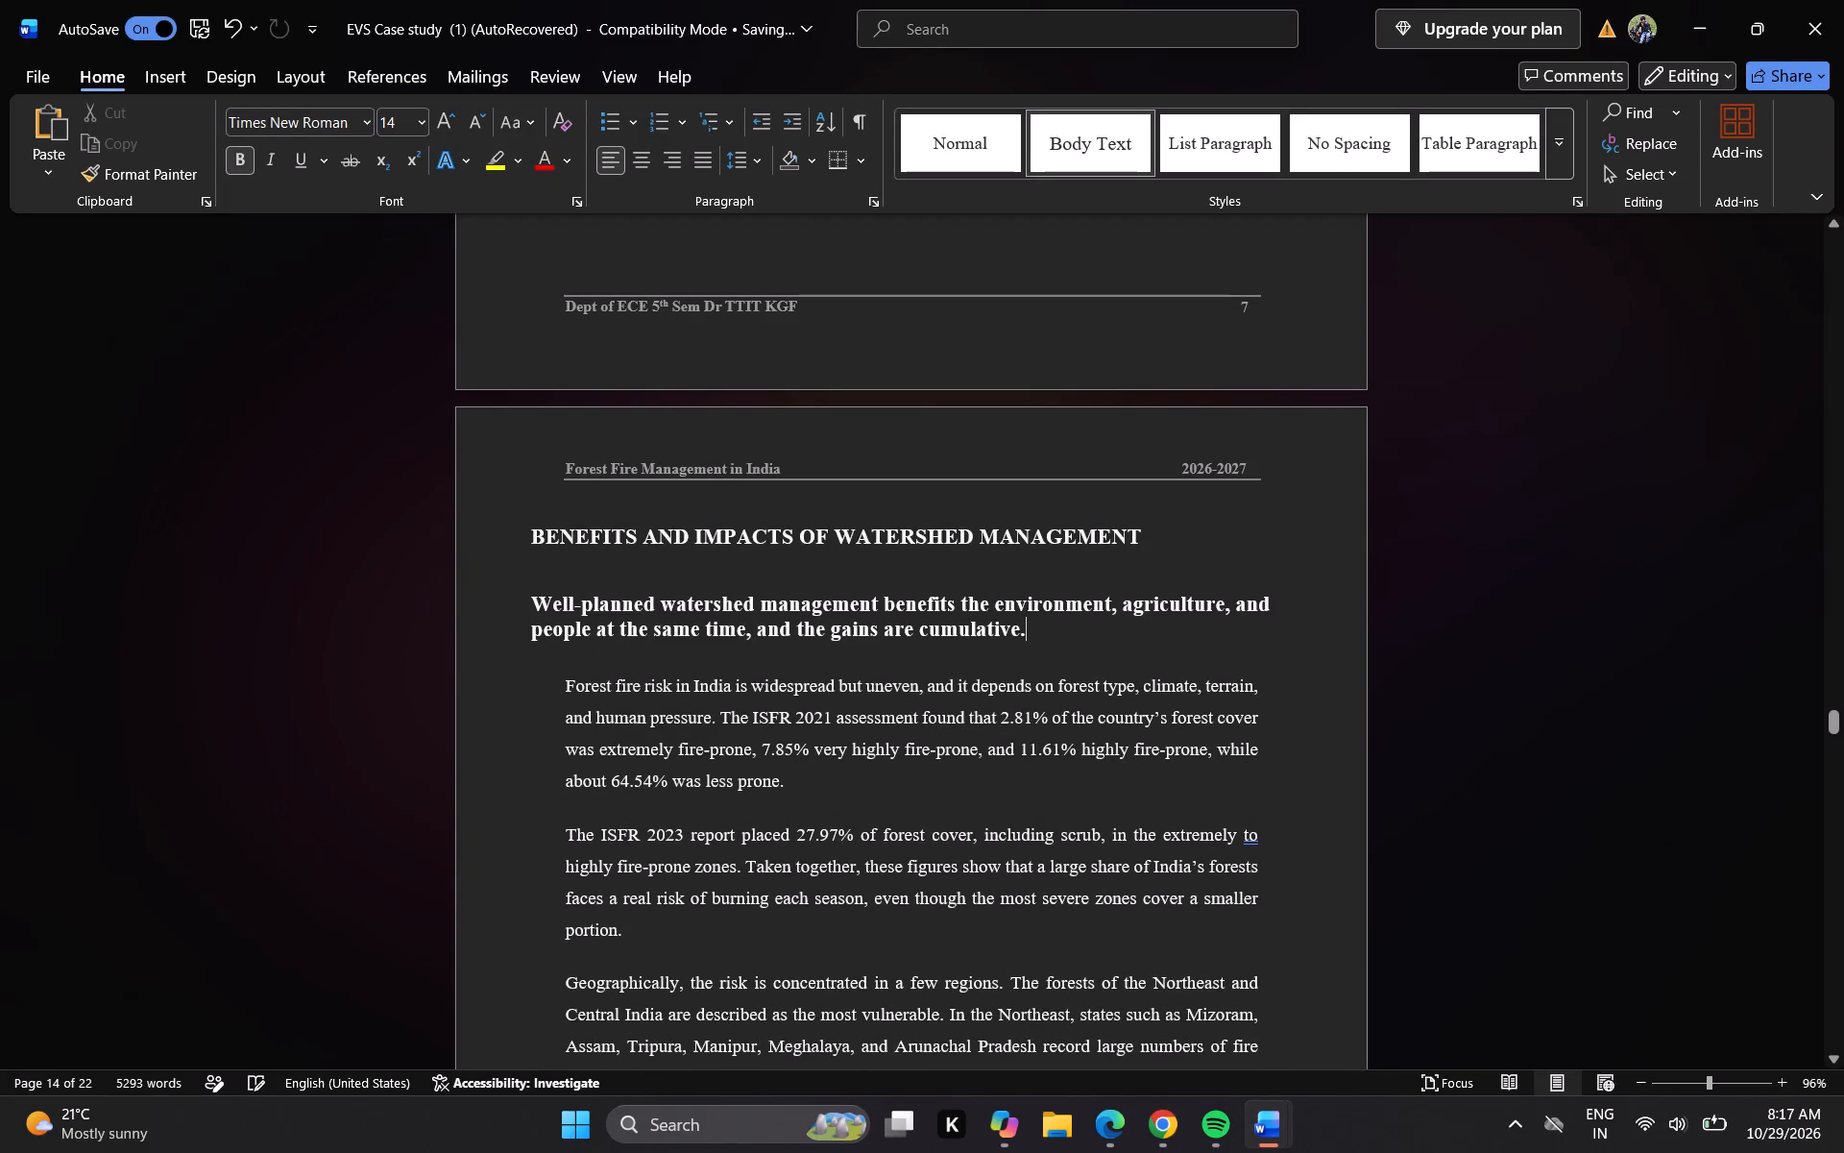
# Remove the bold from the introductory paragraph under "BENEFITS AND IMPACTS OF WATERSHED MANAGEMENT" and set its font size to 12.
pyautogui.moveTo(534, 598); pyautogui.dragTo(1021, 650)
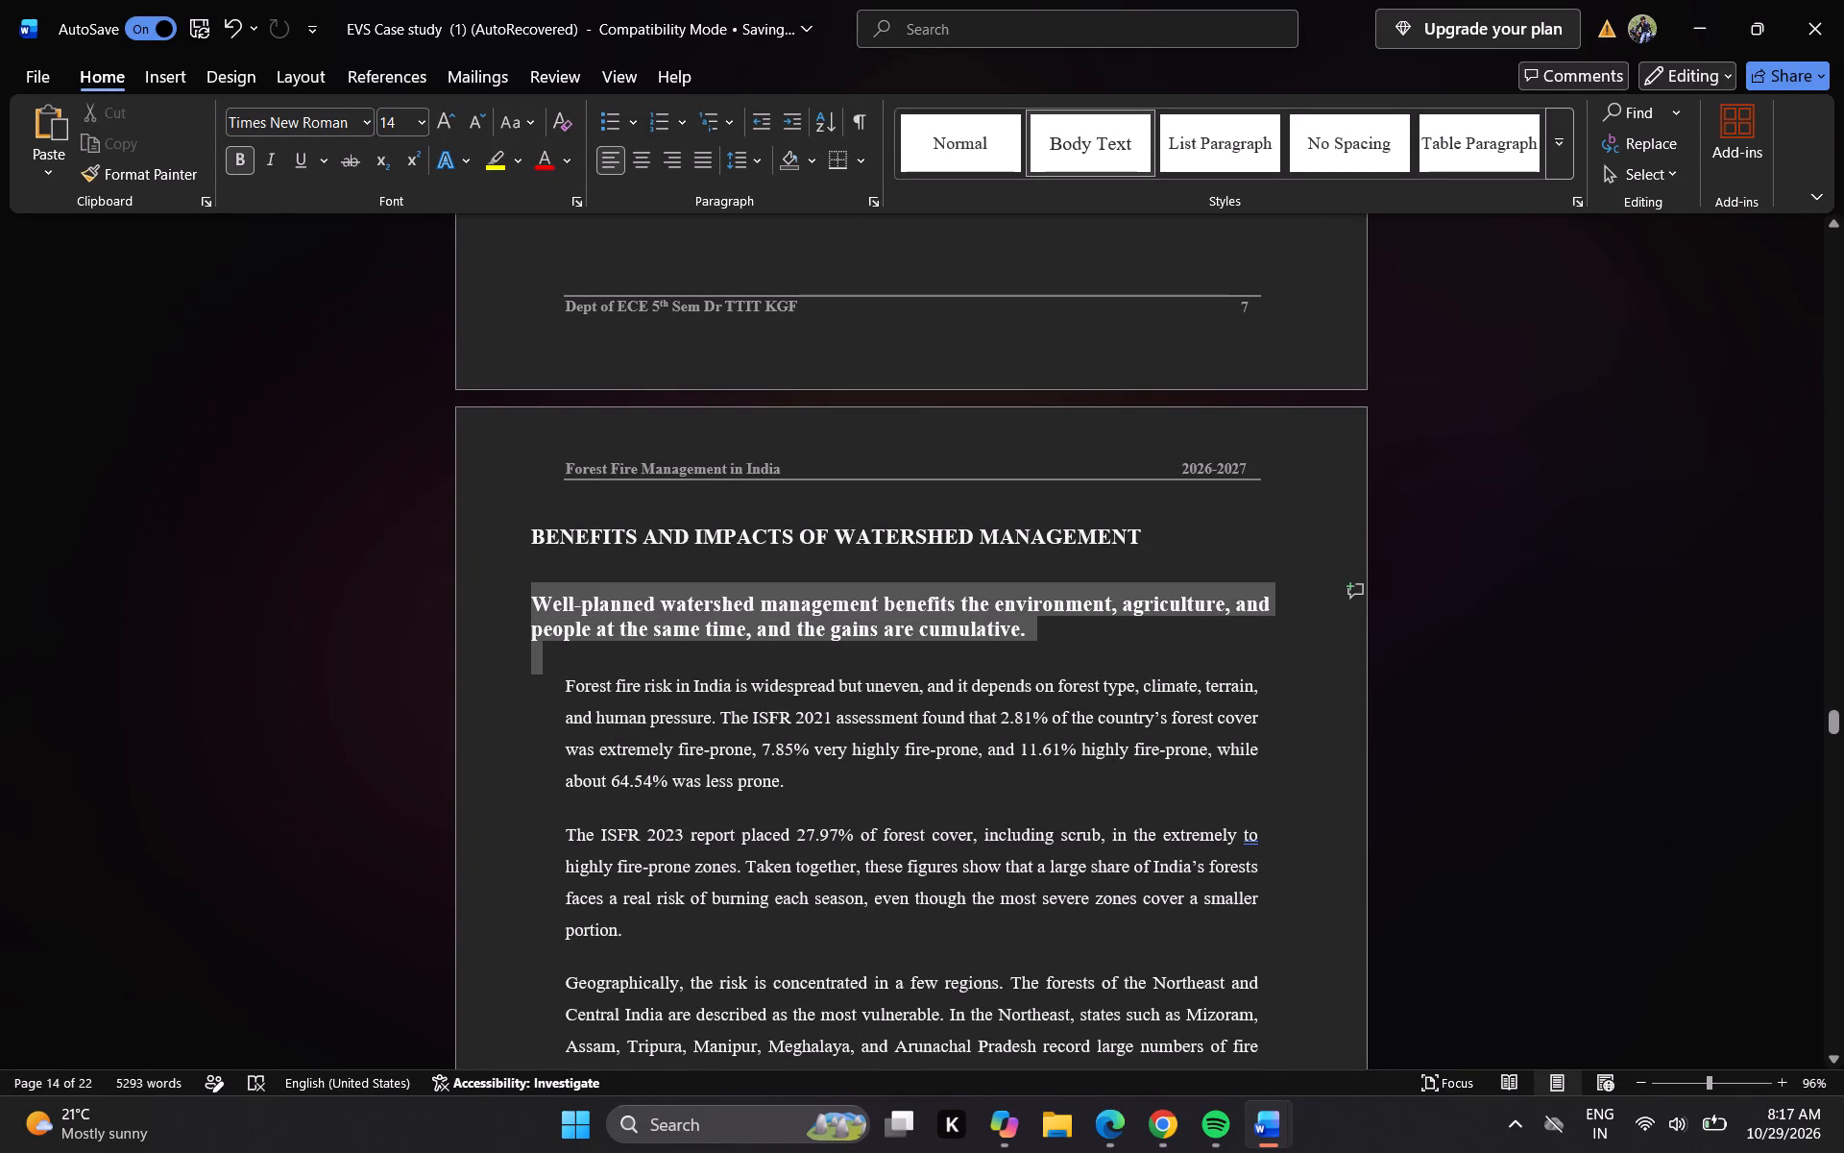
pyautogui.click(1037, 609)
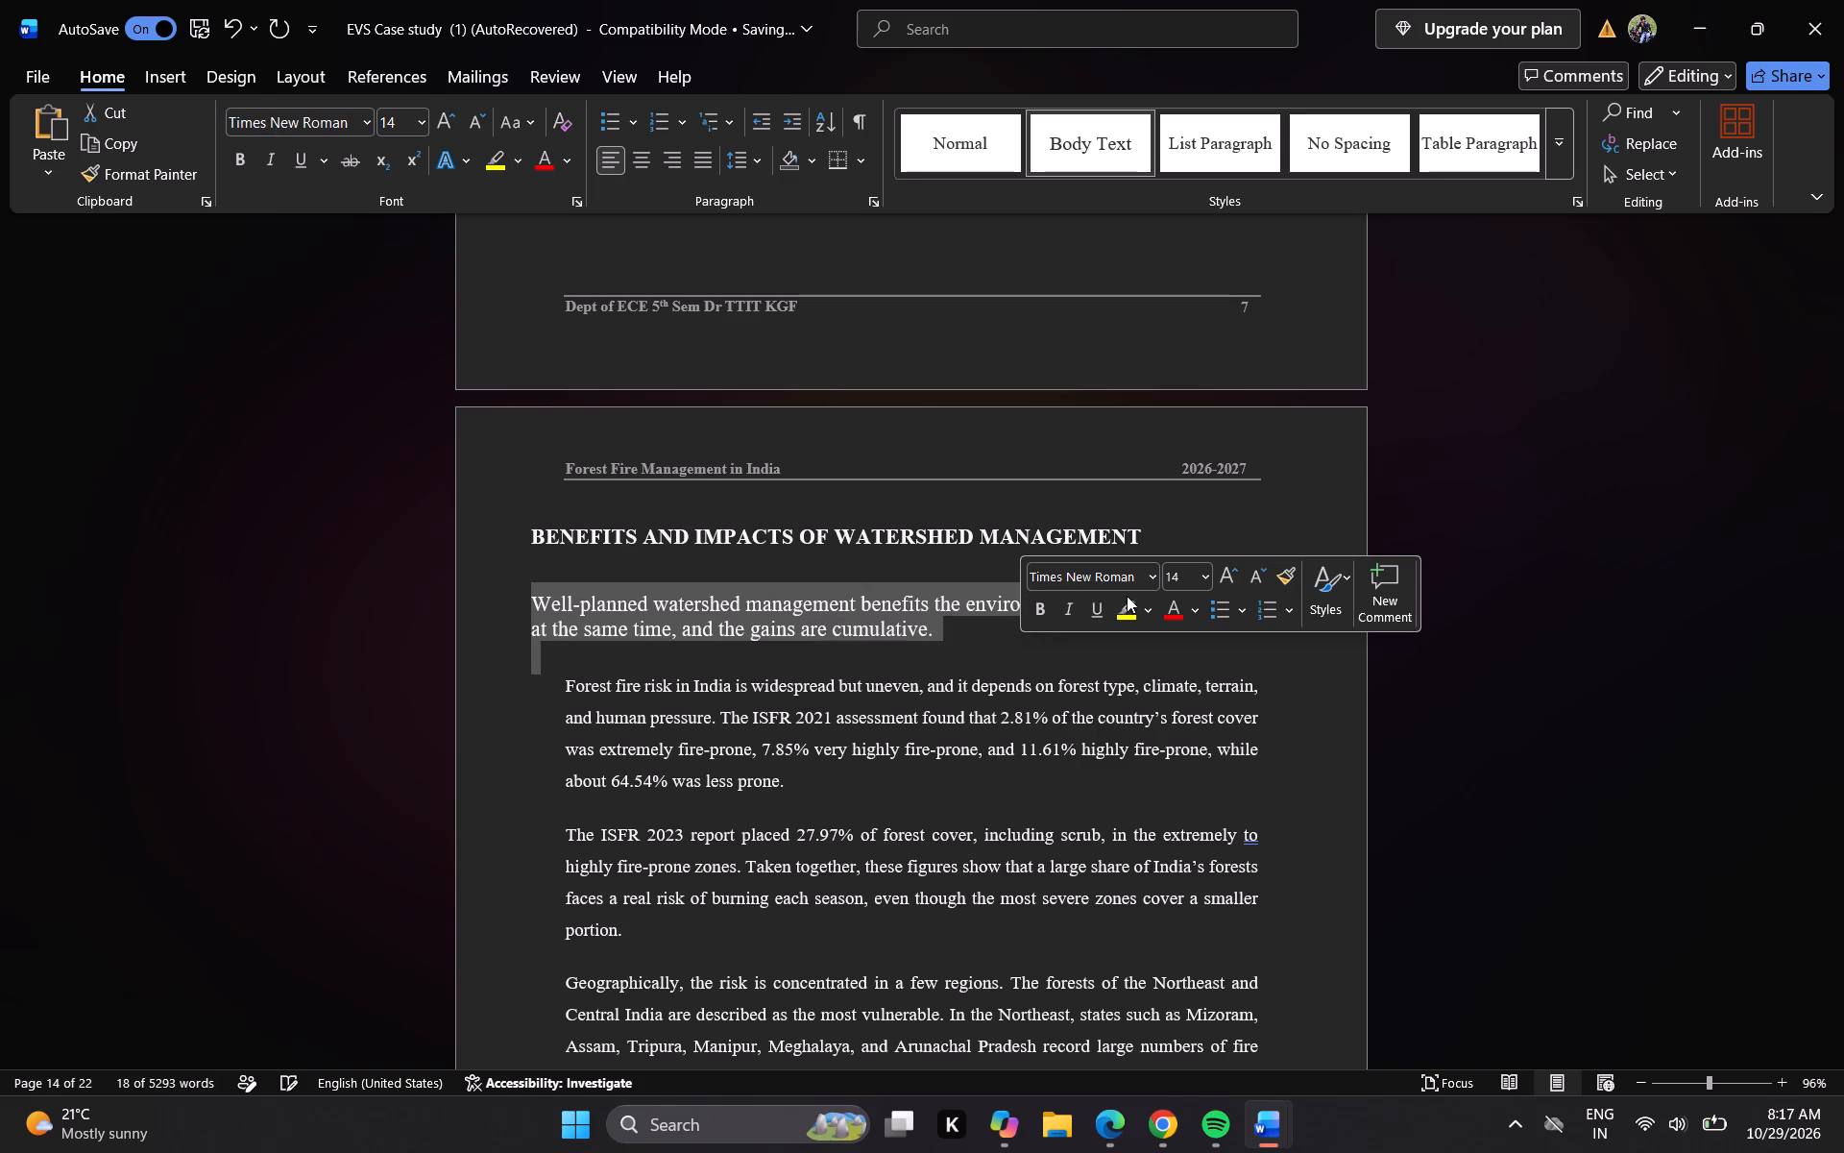
pyautogui.click(1181, 569)
pyautogui.press('BackSpace')
pyautogui.write('12')
pyautogui.press('Return')
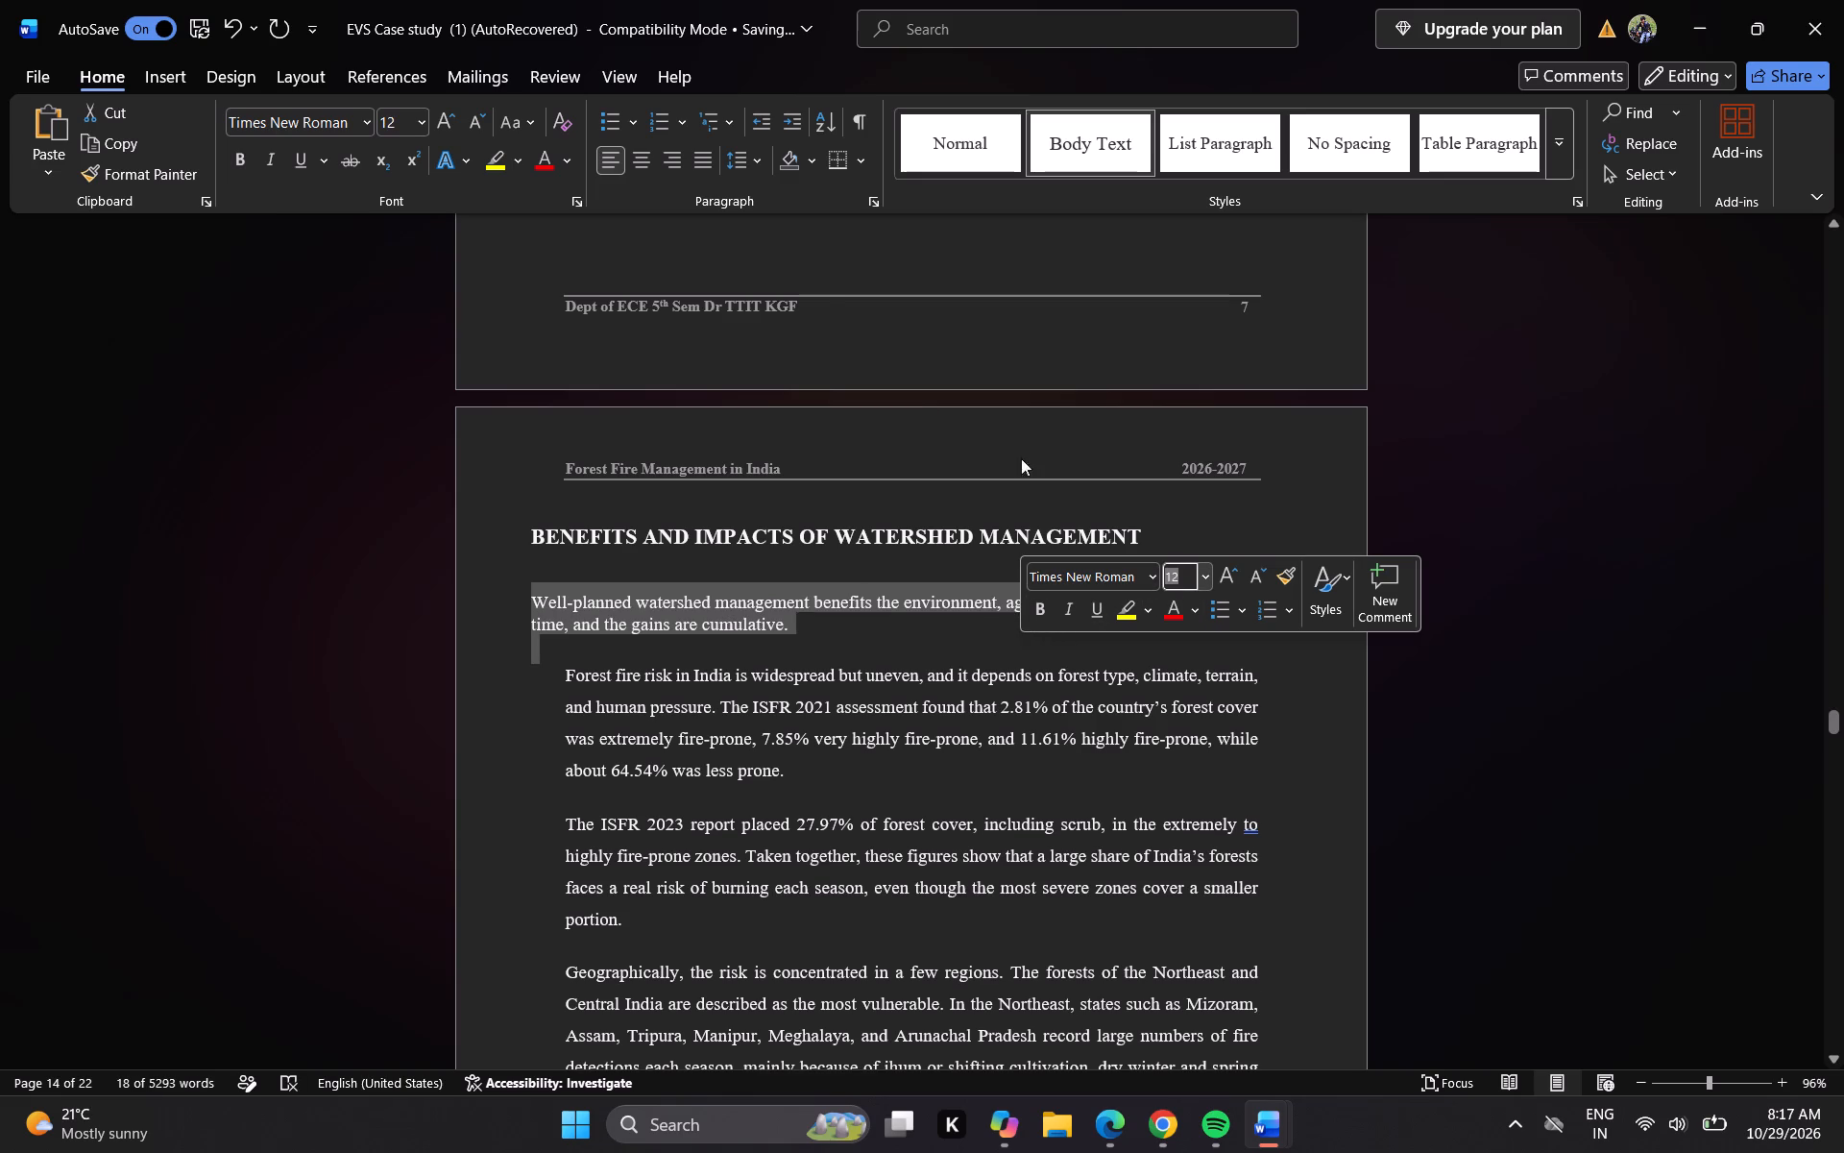
# Justify the introductory paragraph on watershed management benefits and set its line spacing to 1.5.
pyautogui.click(708, 157)
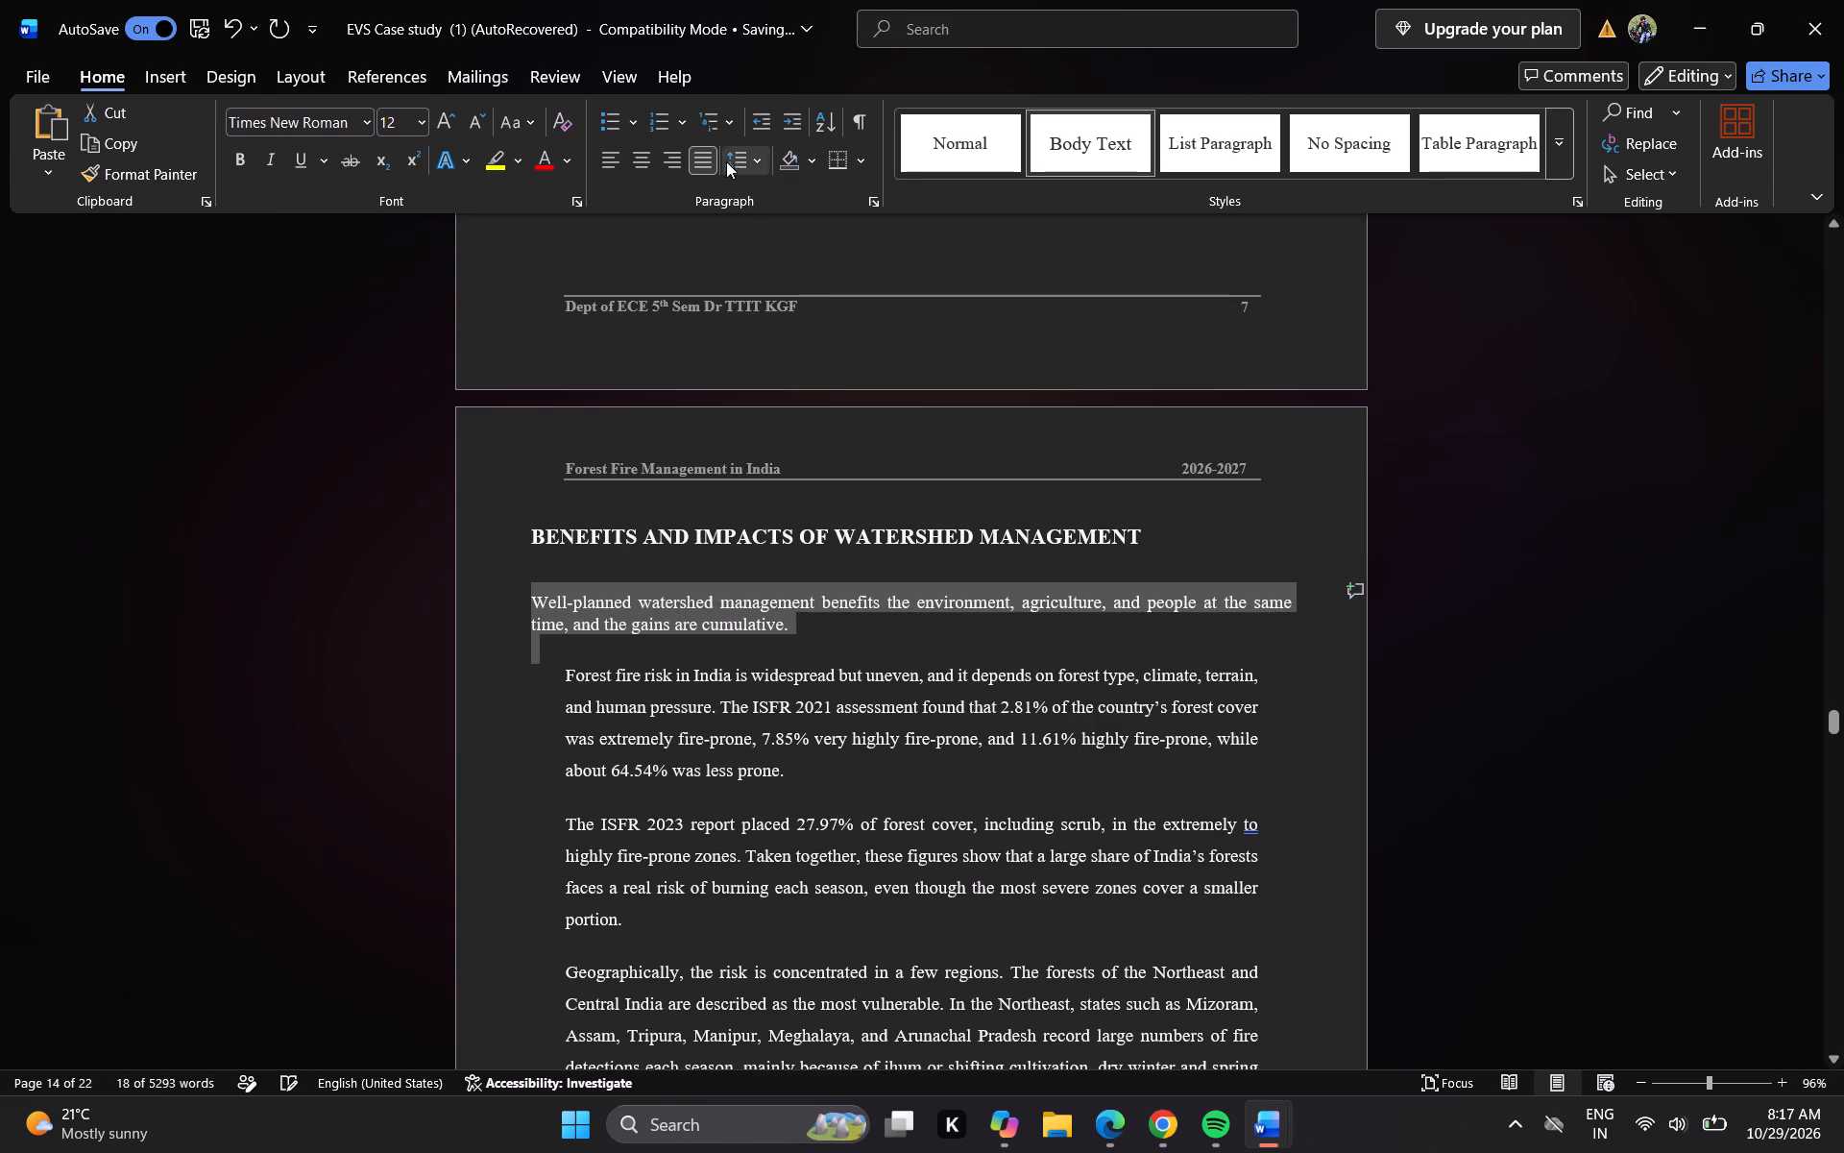
pyautogui.click(740, 164)
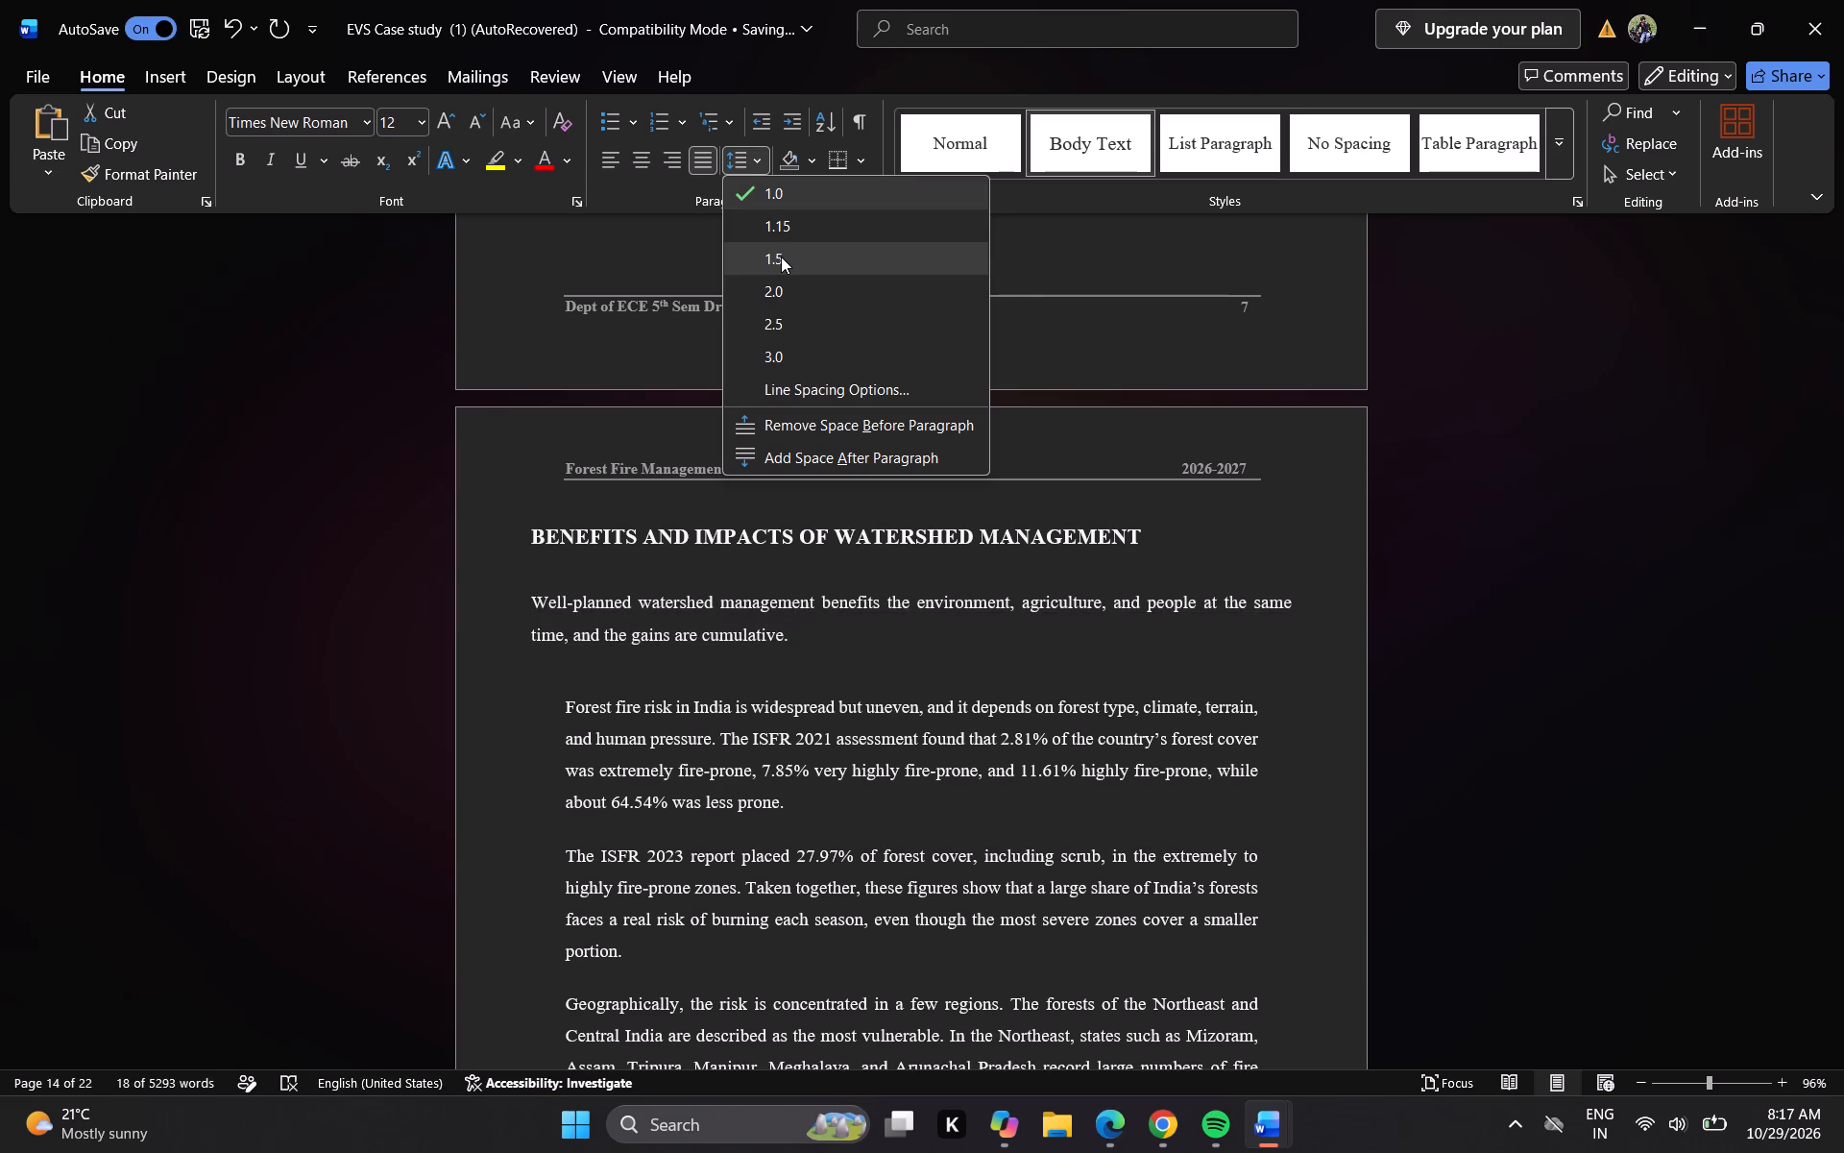
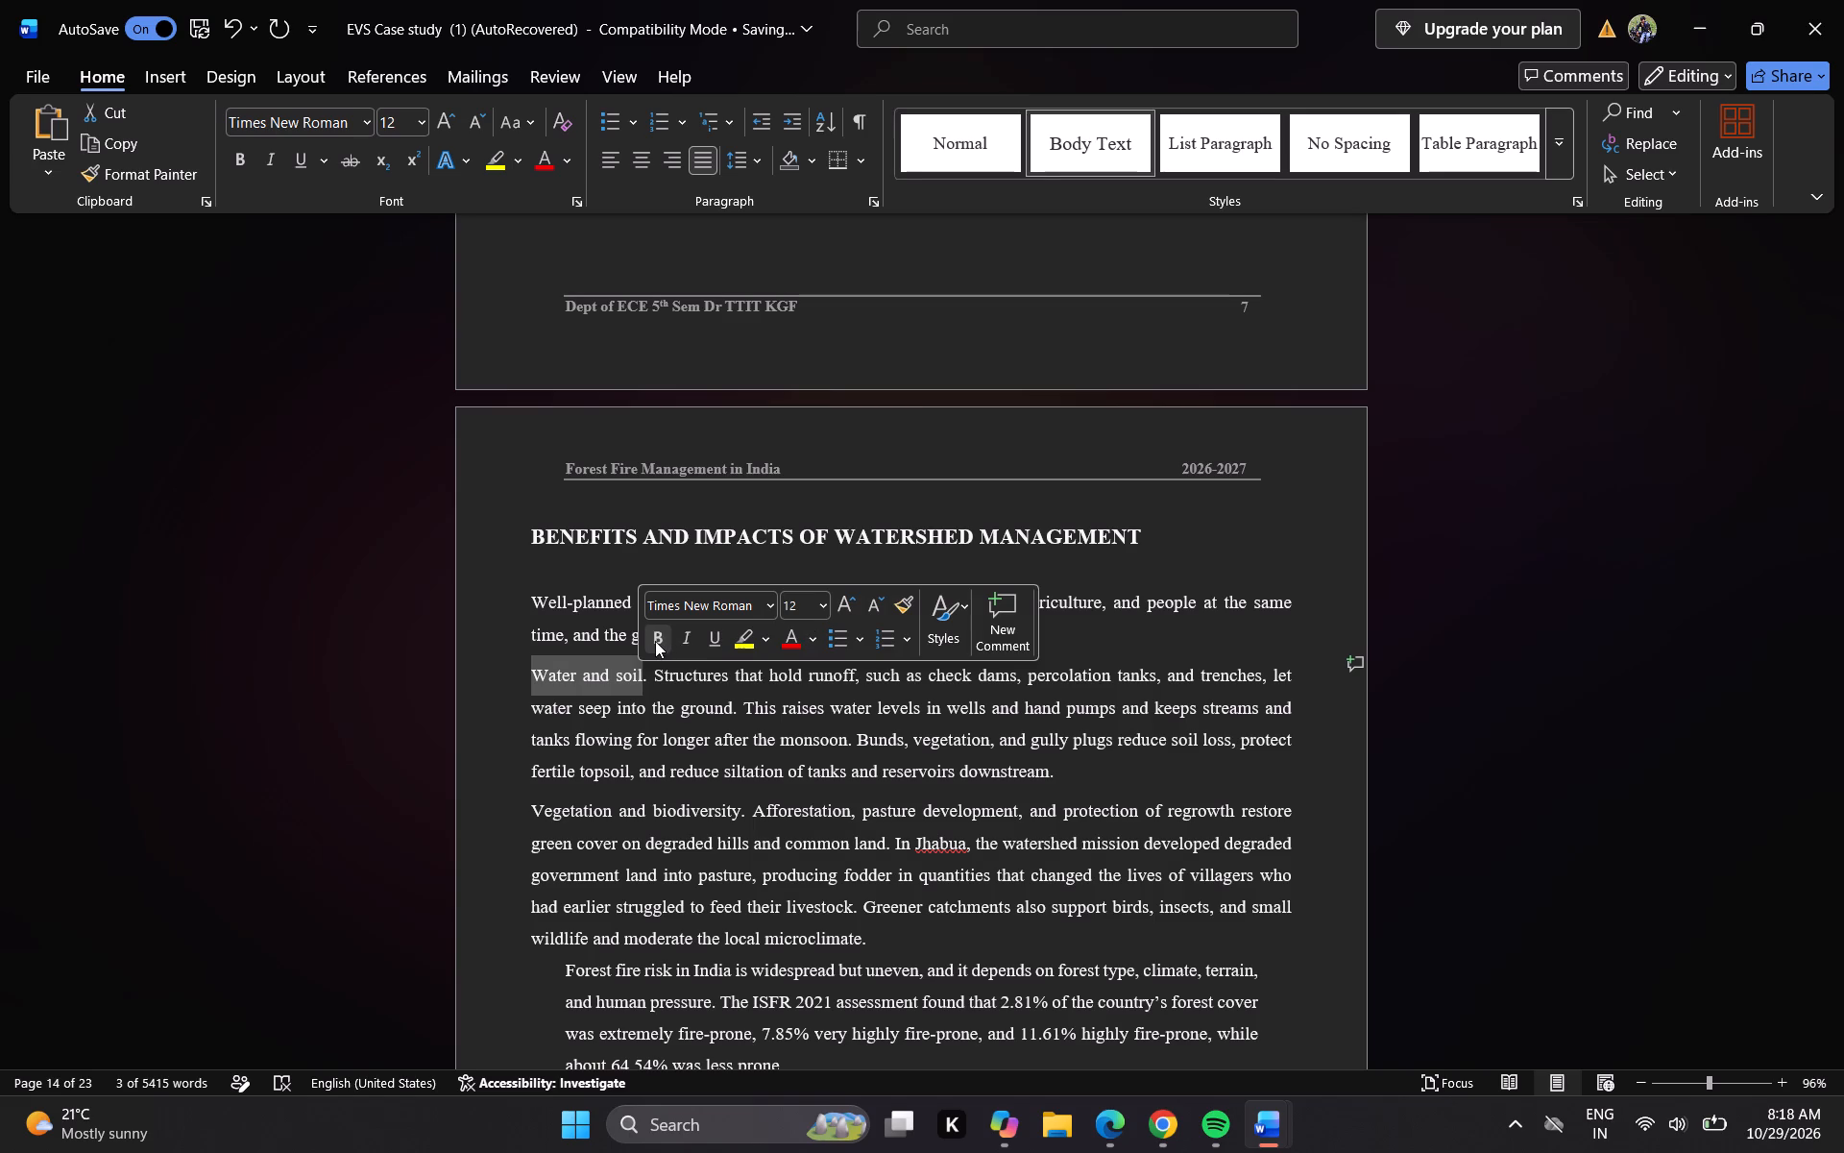
# Make the "Water and soil" lead-in bold and set its font size to 14.
pyautogui.click(654, 641)
pyautogui.click(801, 607)
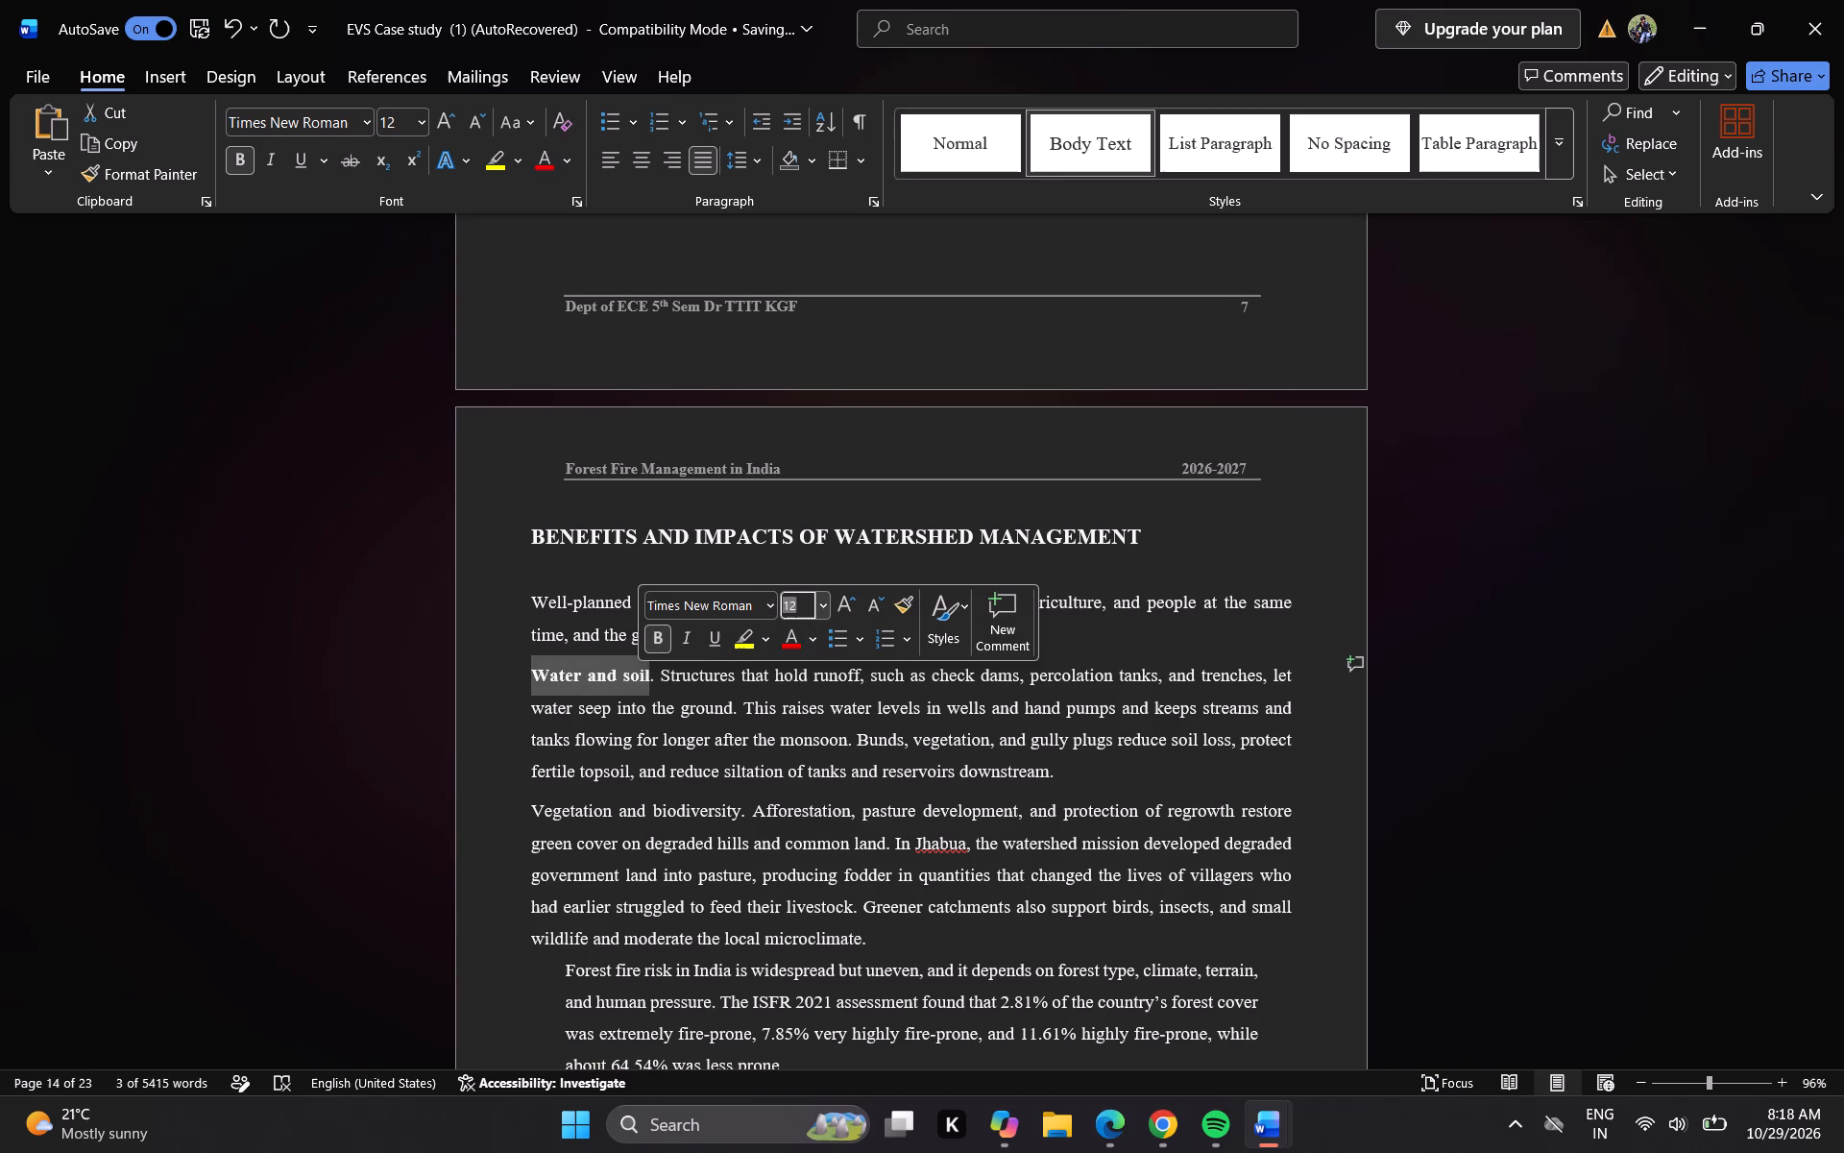
pyautogui.press('BackSpace')
pyautogui.write('14')
pyautogui.press('Return')
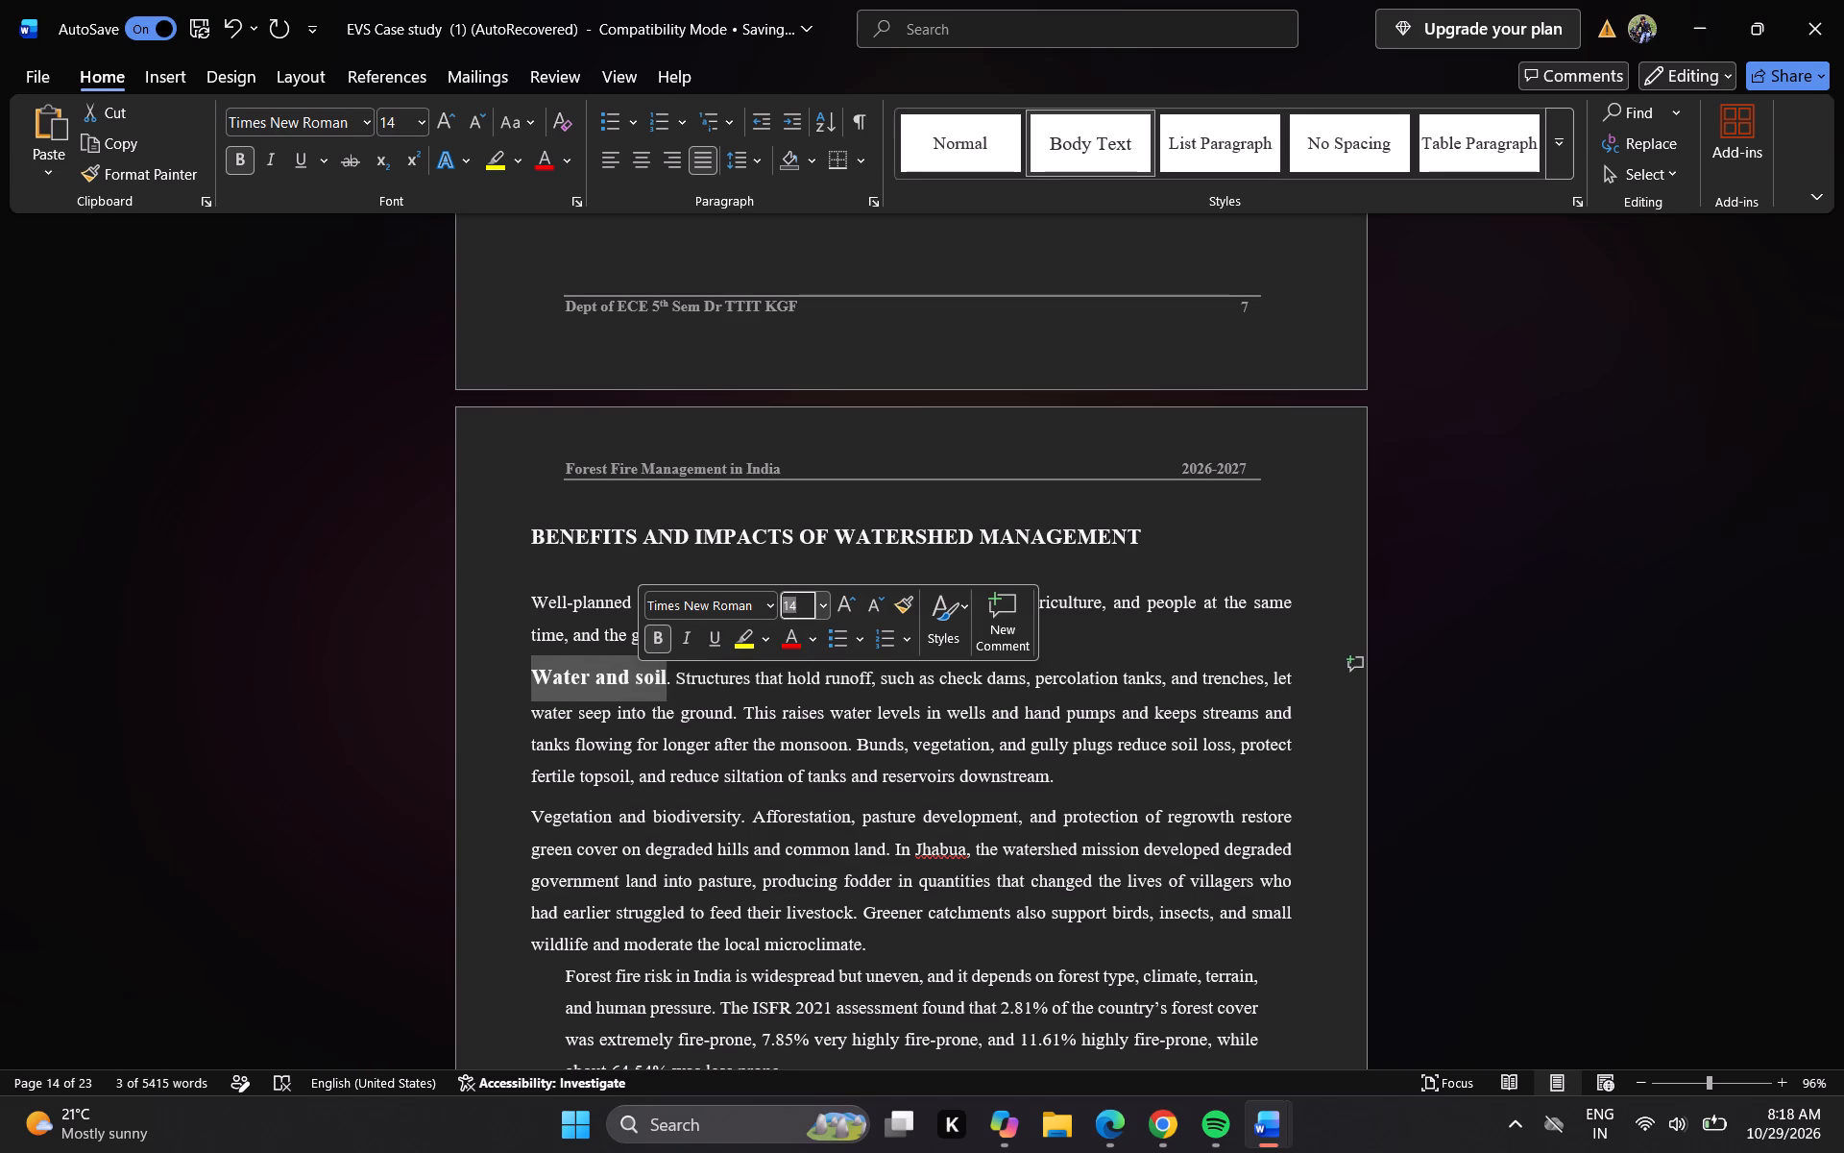
pyautogui.press('Right')
pyautogui.press('Right')
pyautogui.press('Return')
# Replace the period after "Water and soil" with a colon that has a space before and after it.
pyautogui.click(677, 678)
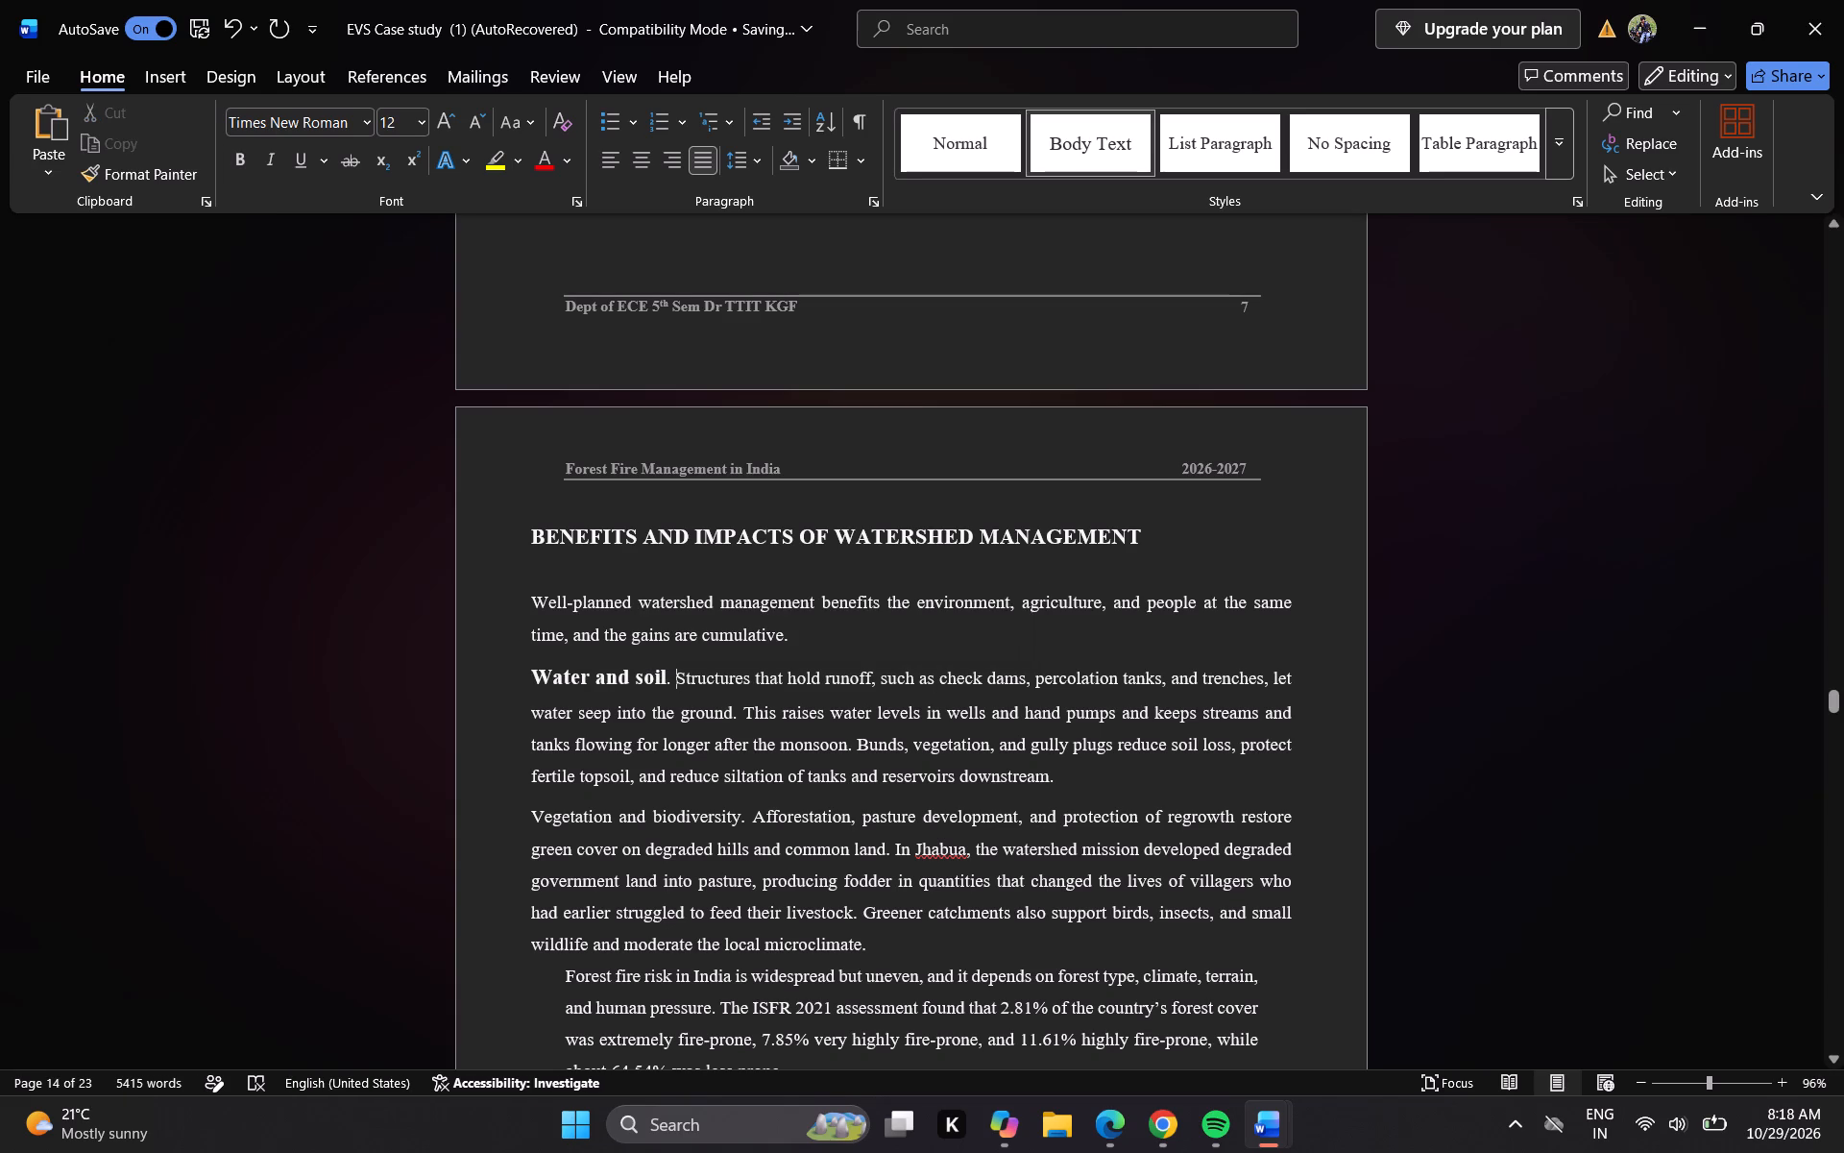
pyautogui.press('BackSpace')
pyautogui.press('BackSpace')
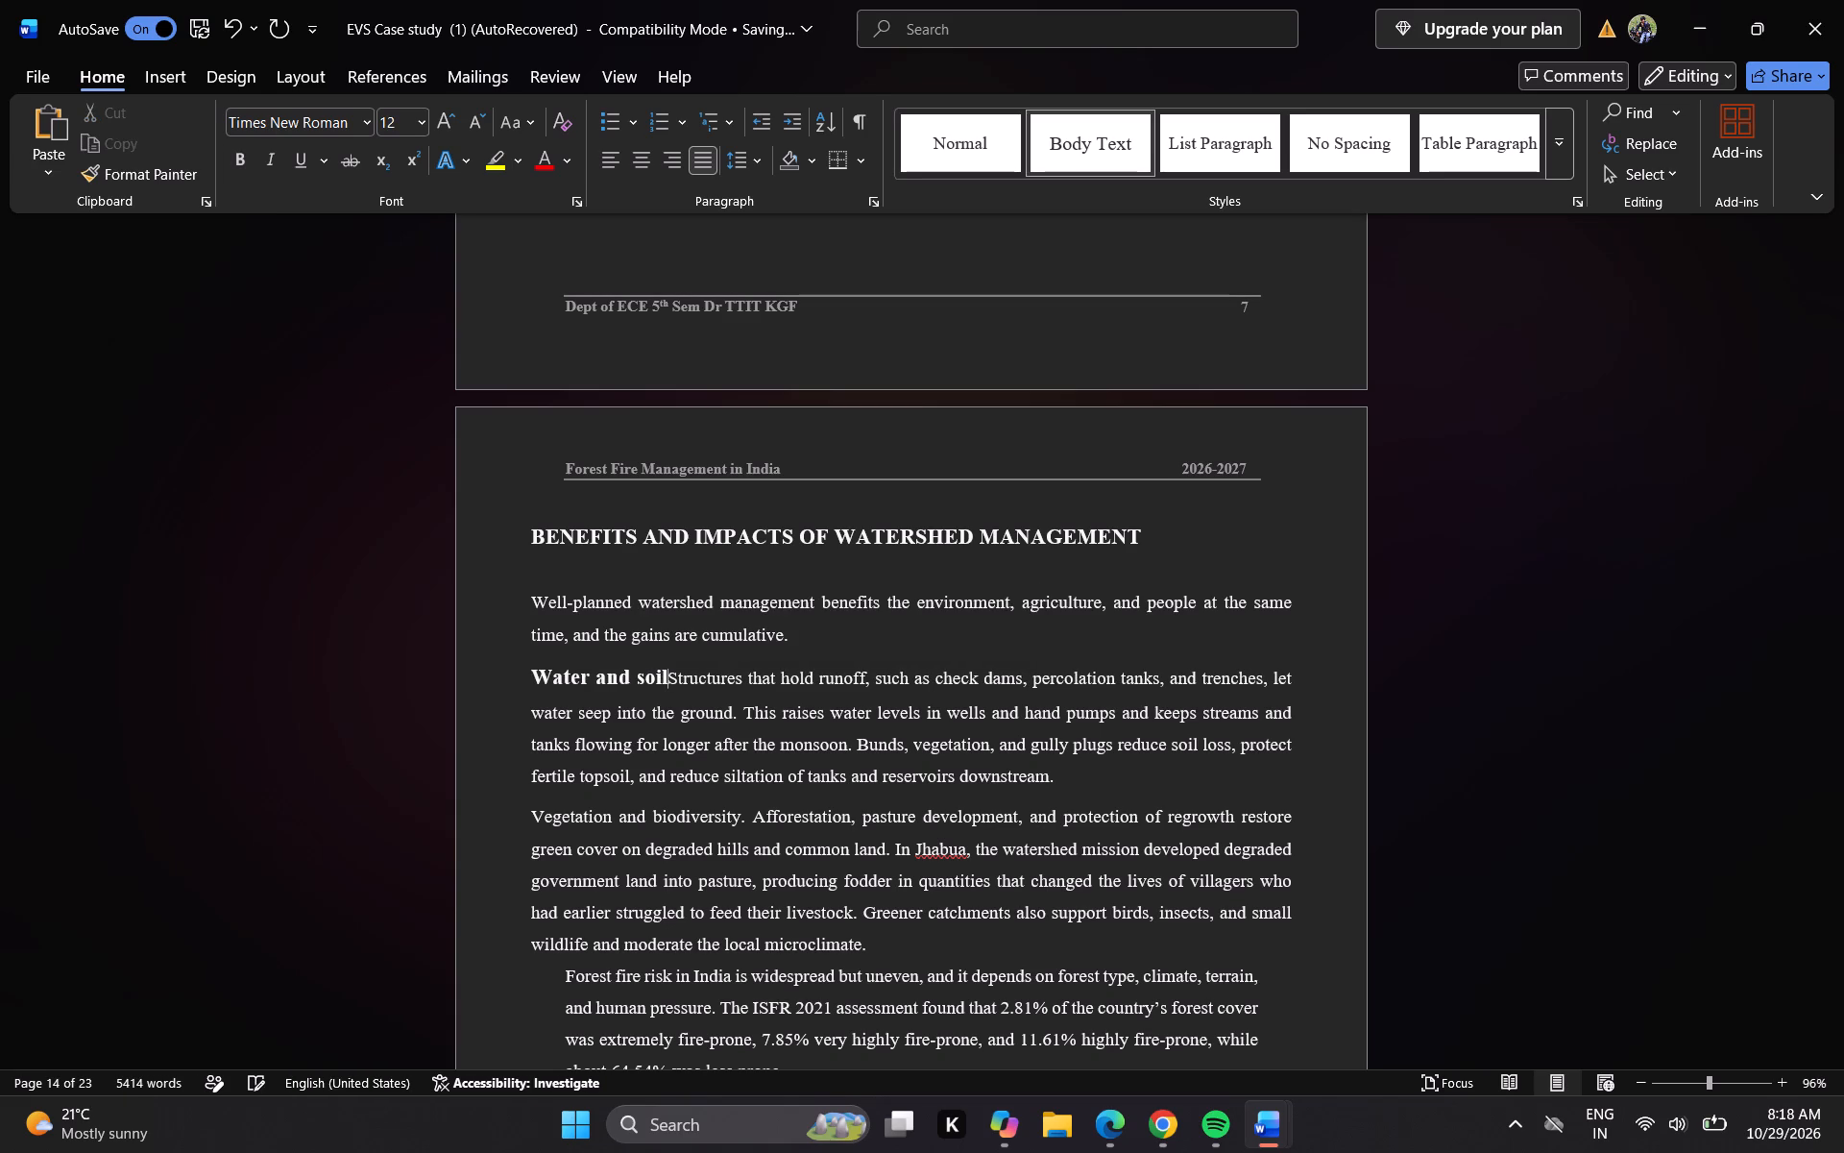
pyautogui.hotkey('shift', ':')
pyautogui.press('BackSpace')
pyautogui.press('space')
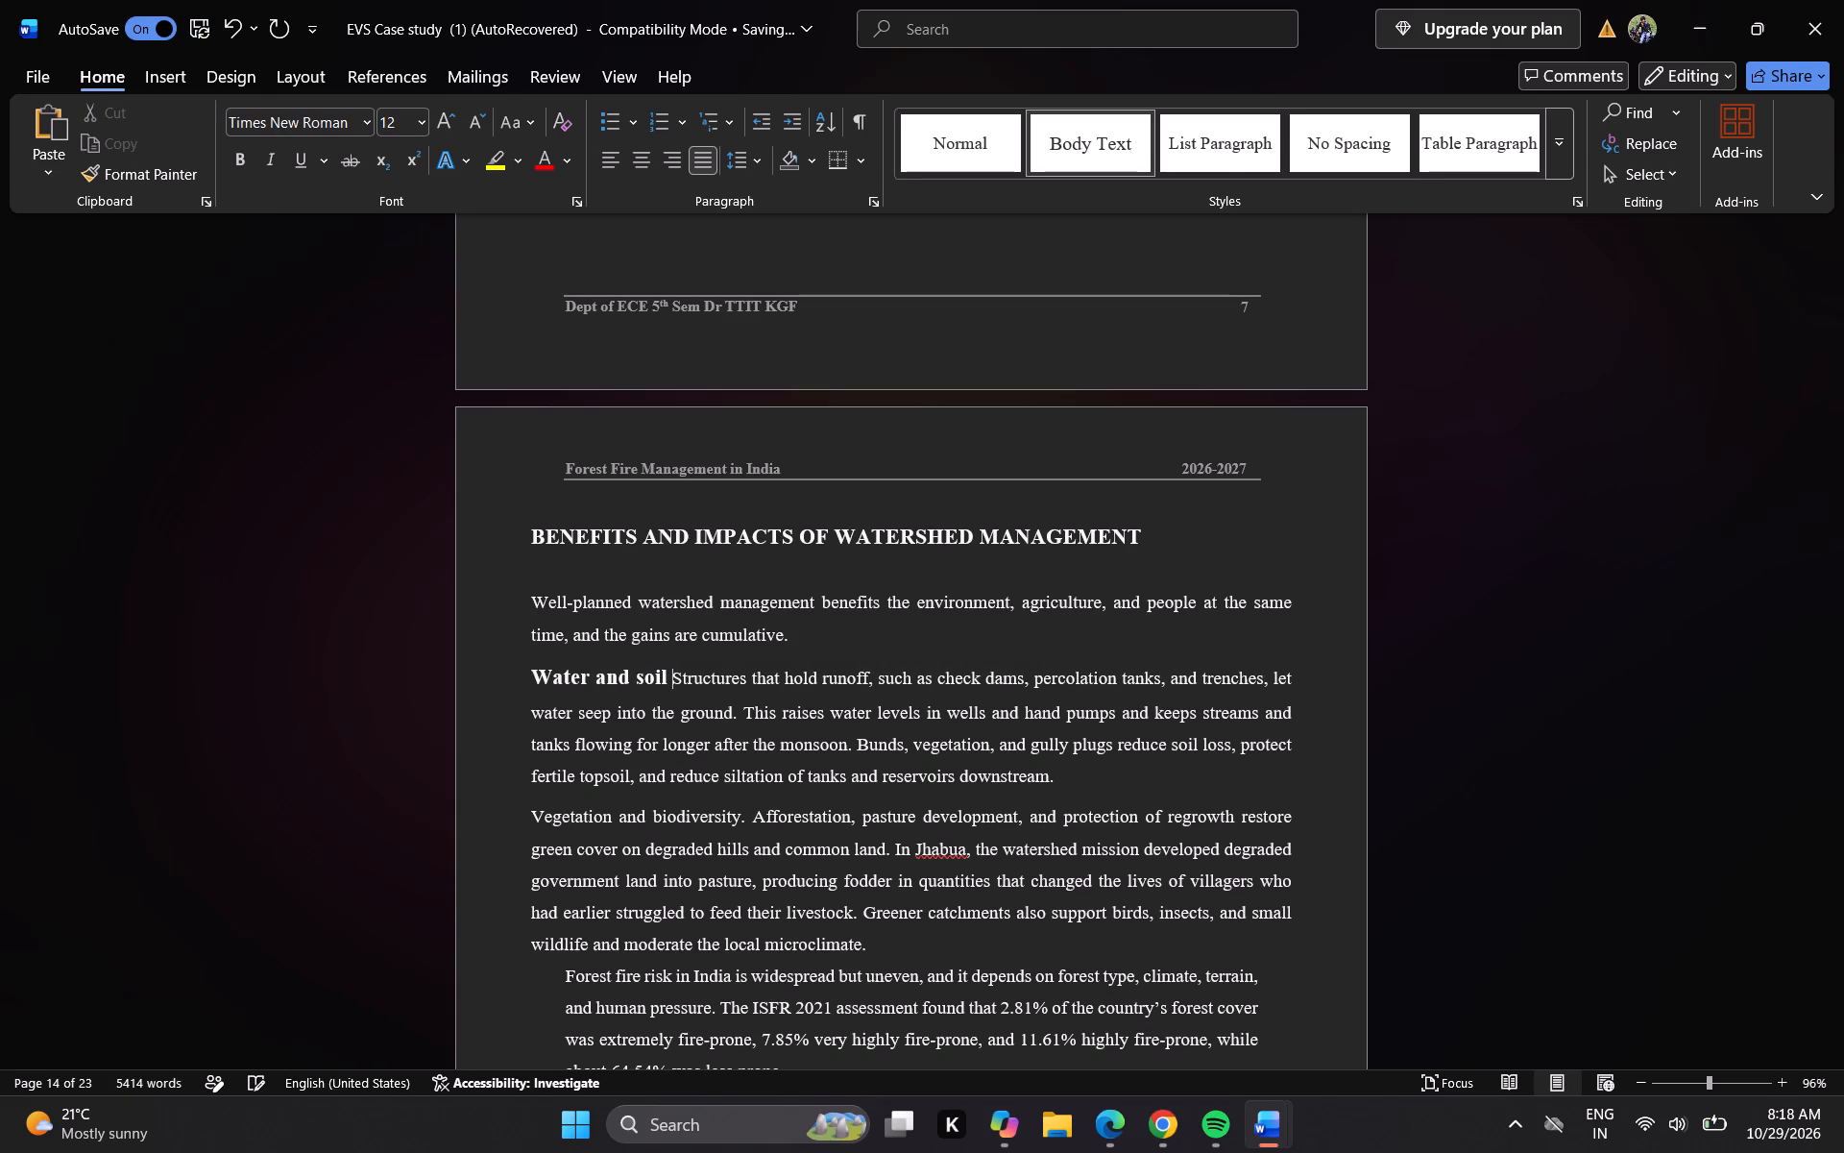
pyautogui.write(':')
pyautogui.press('space')
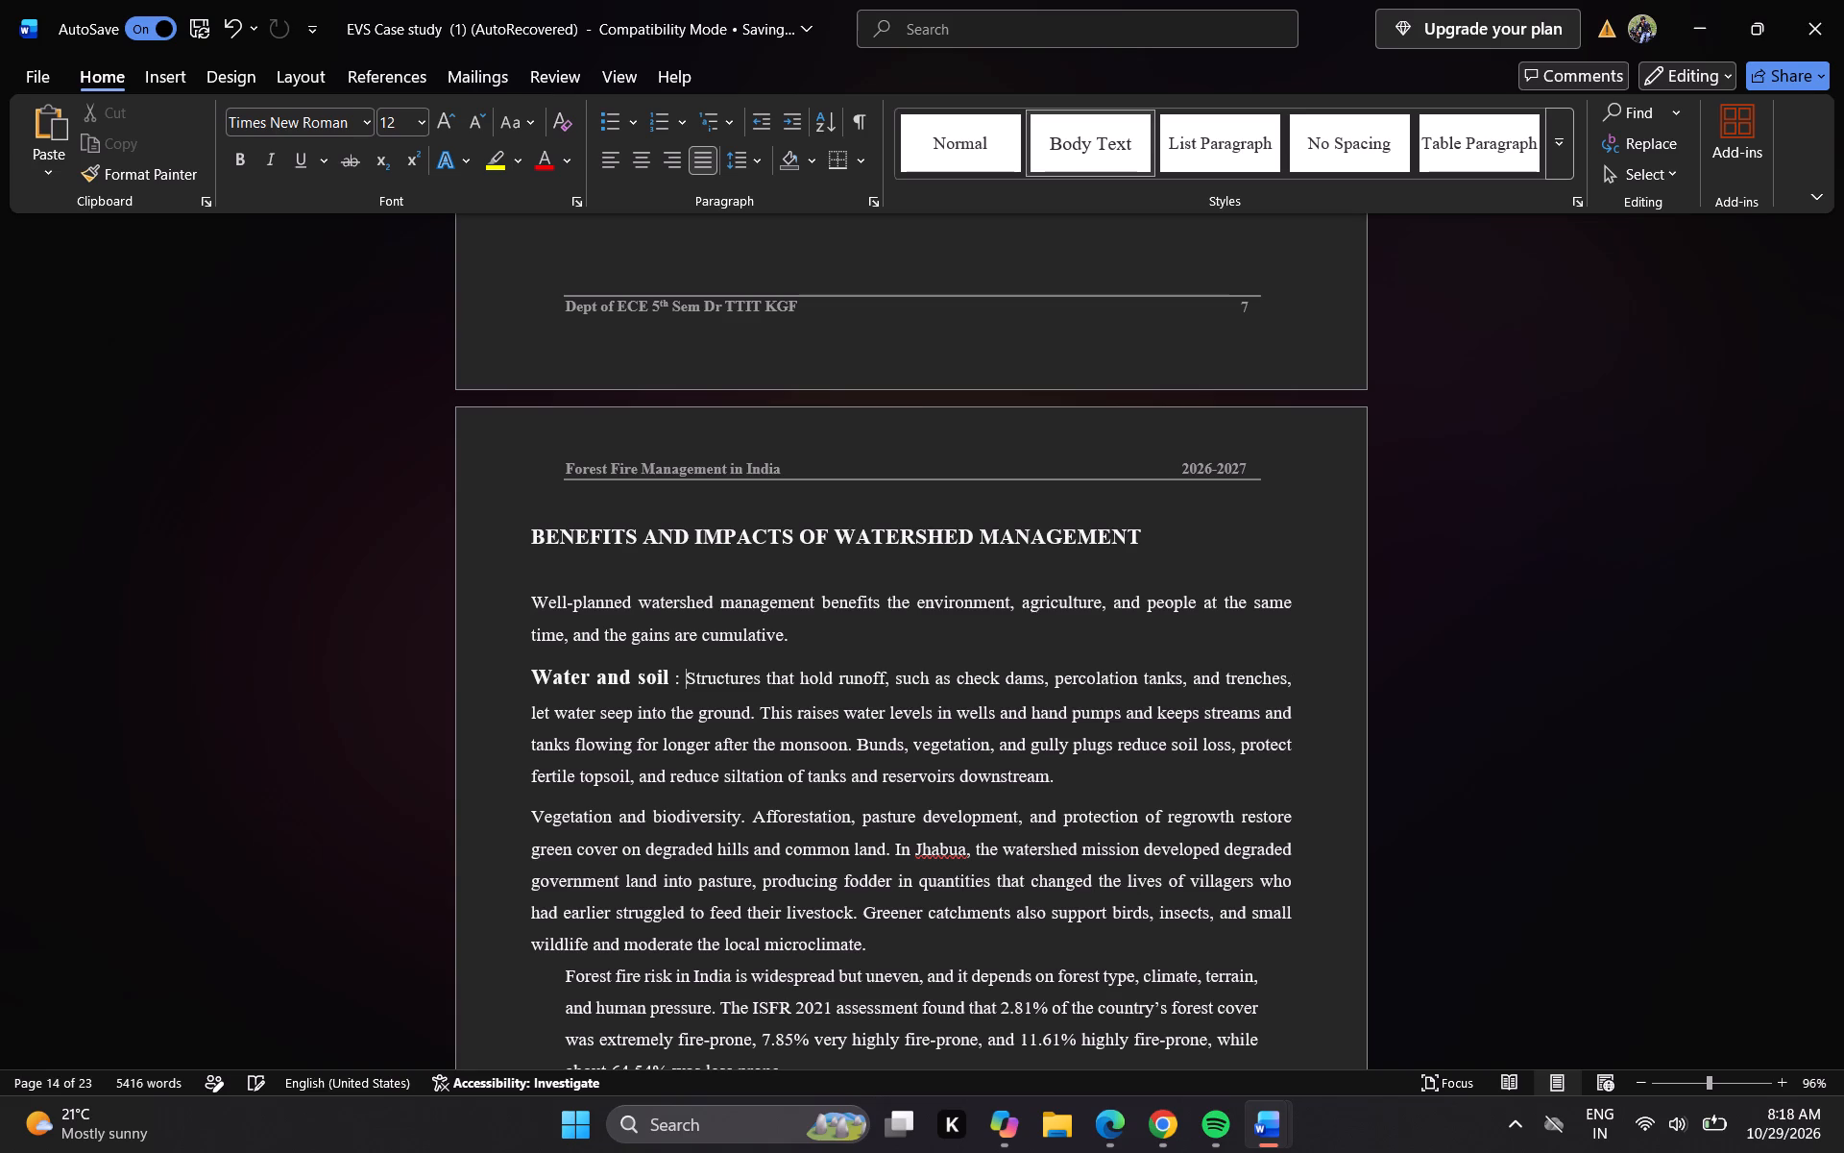
# Make the colon after "Water and soil" bold and set its font size to 14.
pyautogui.doubleClick(677, 680)
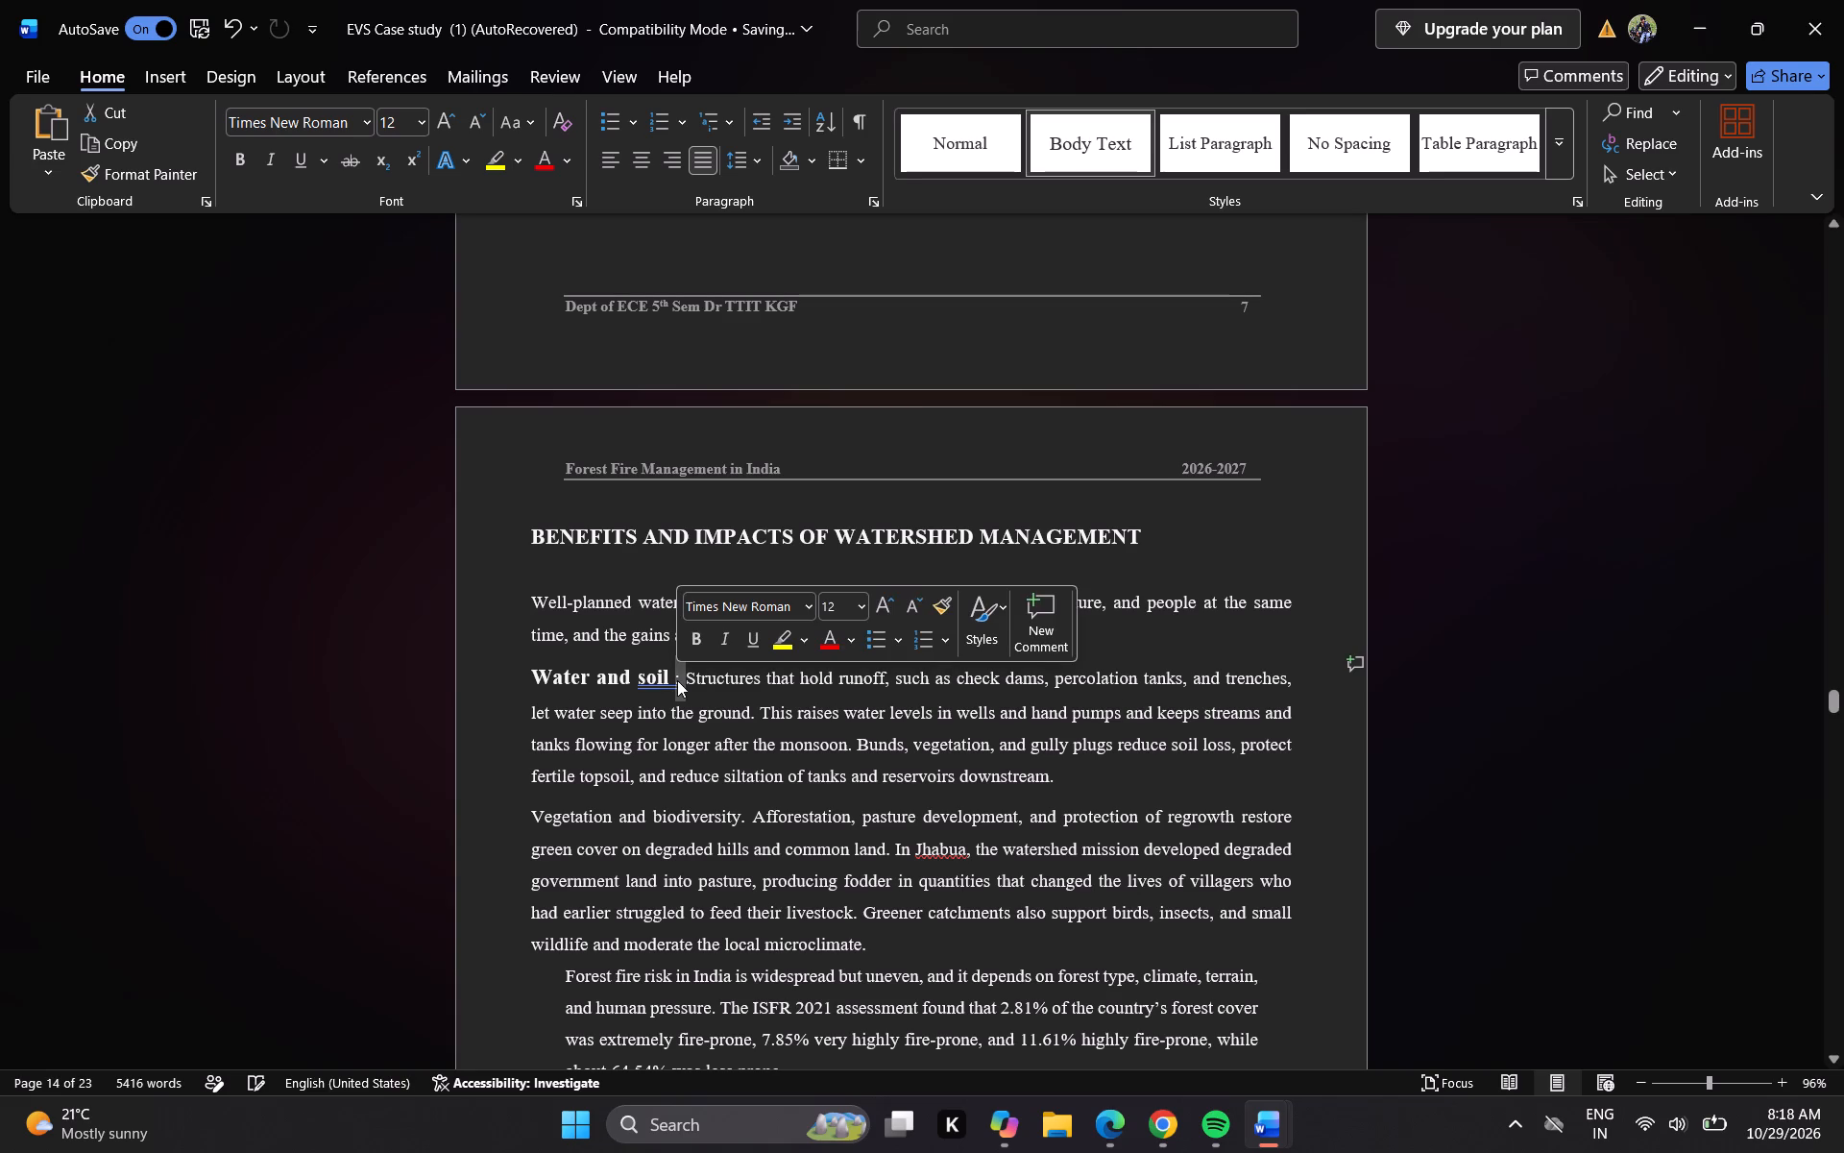
pyautogui.click(848, 596)
pyautogui.click(842, 604)
pyautogui.press('BackSpace')
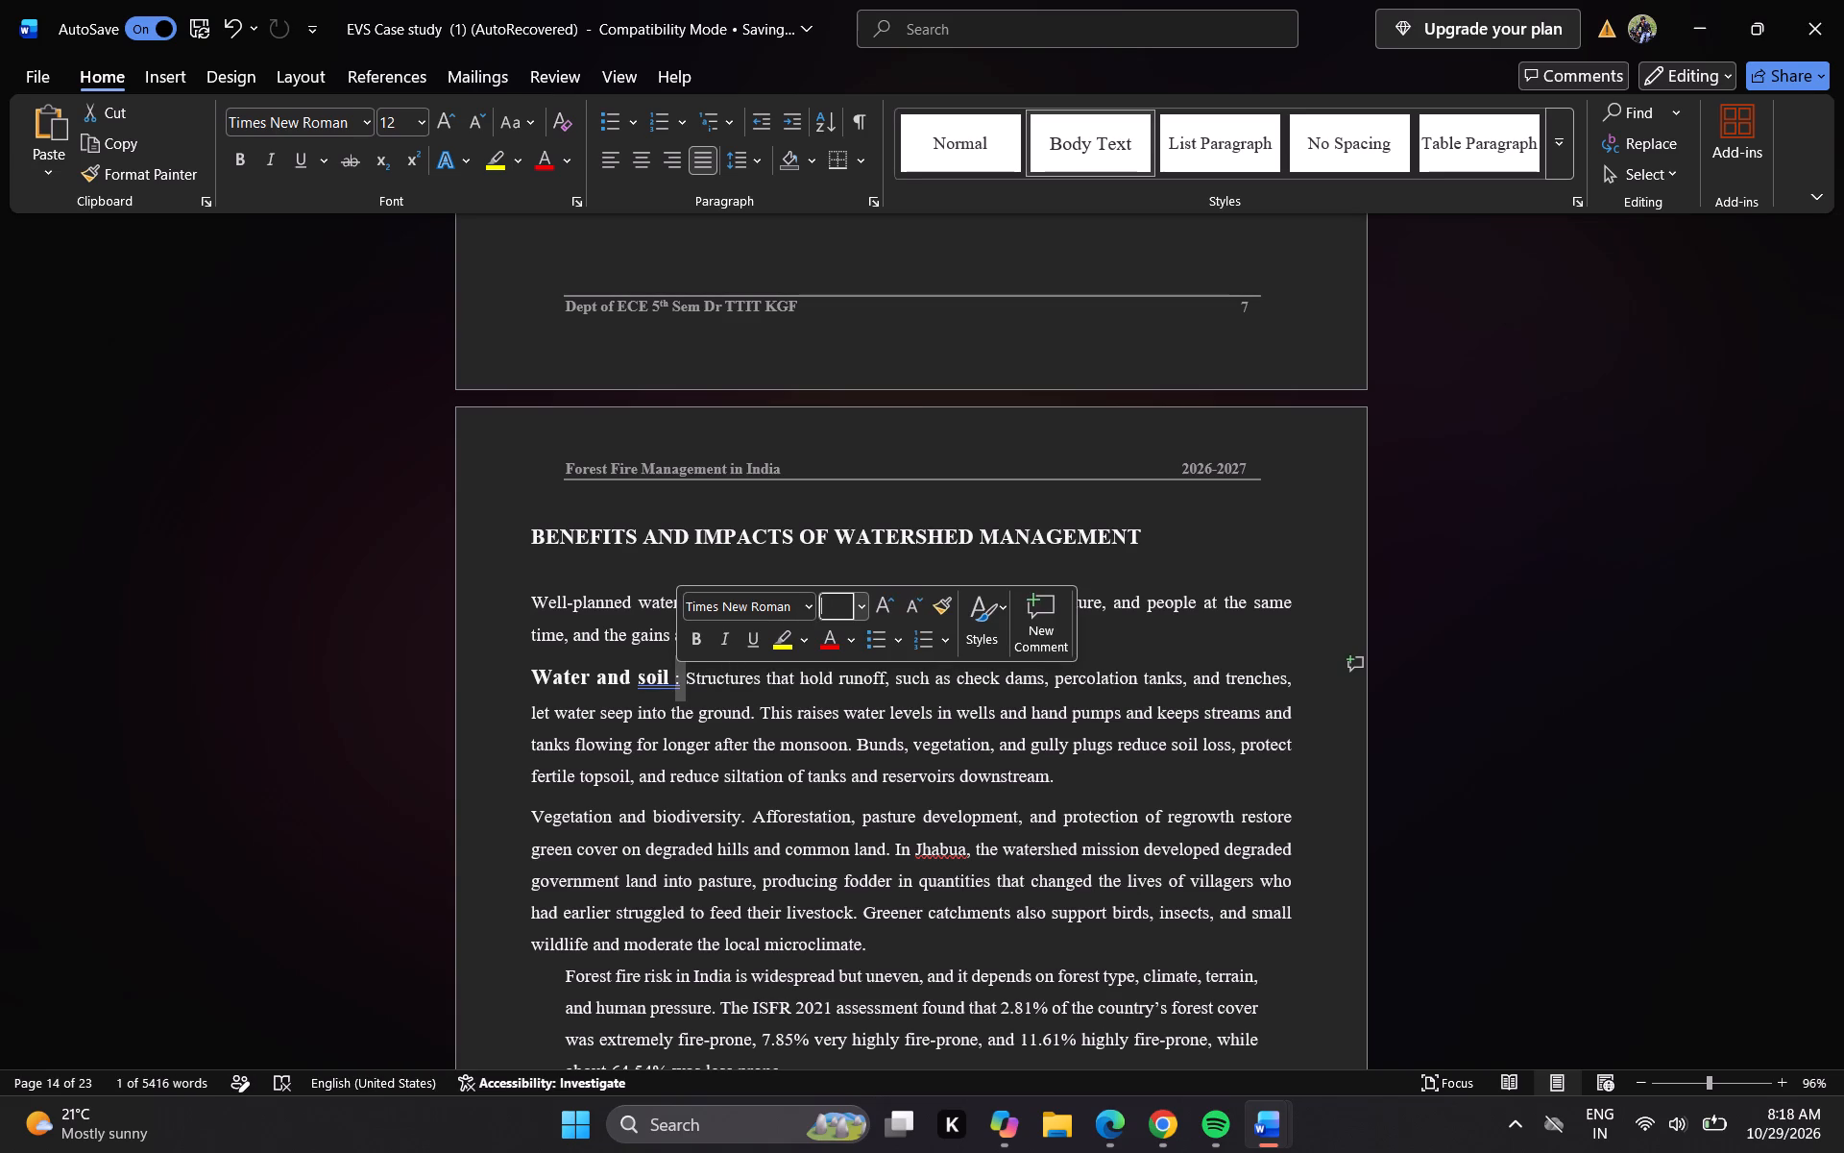
pyautogui.write('14')
pyautogui.press('Return')
pyautogui.click(704, 636)
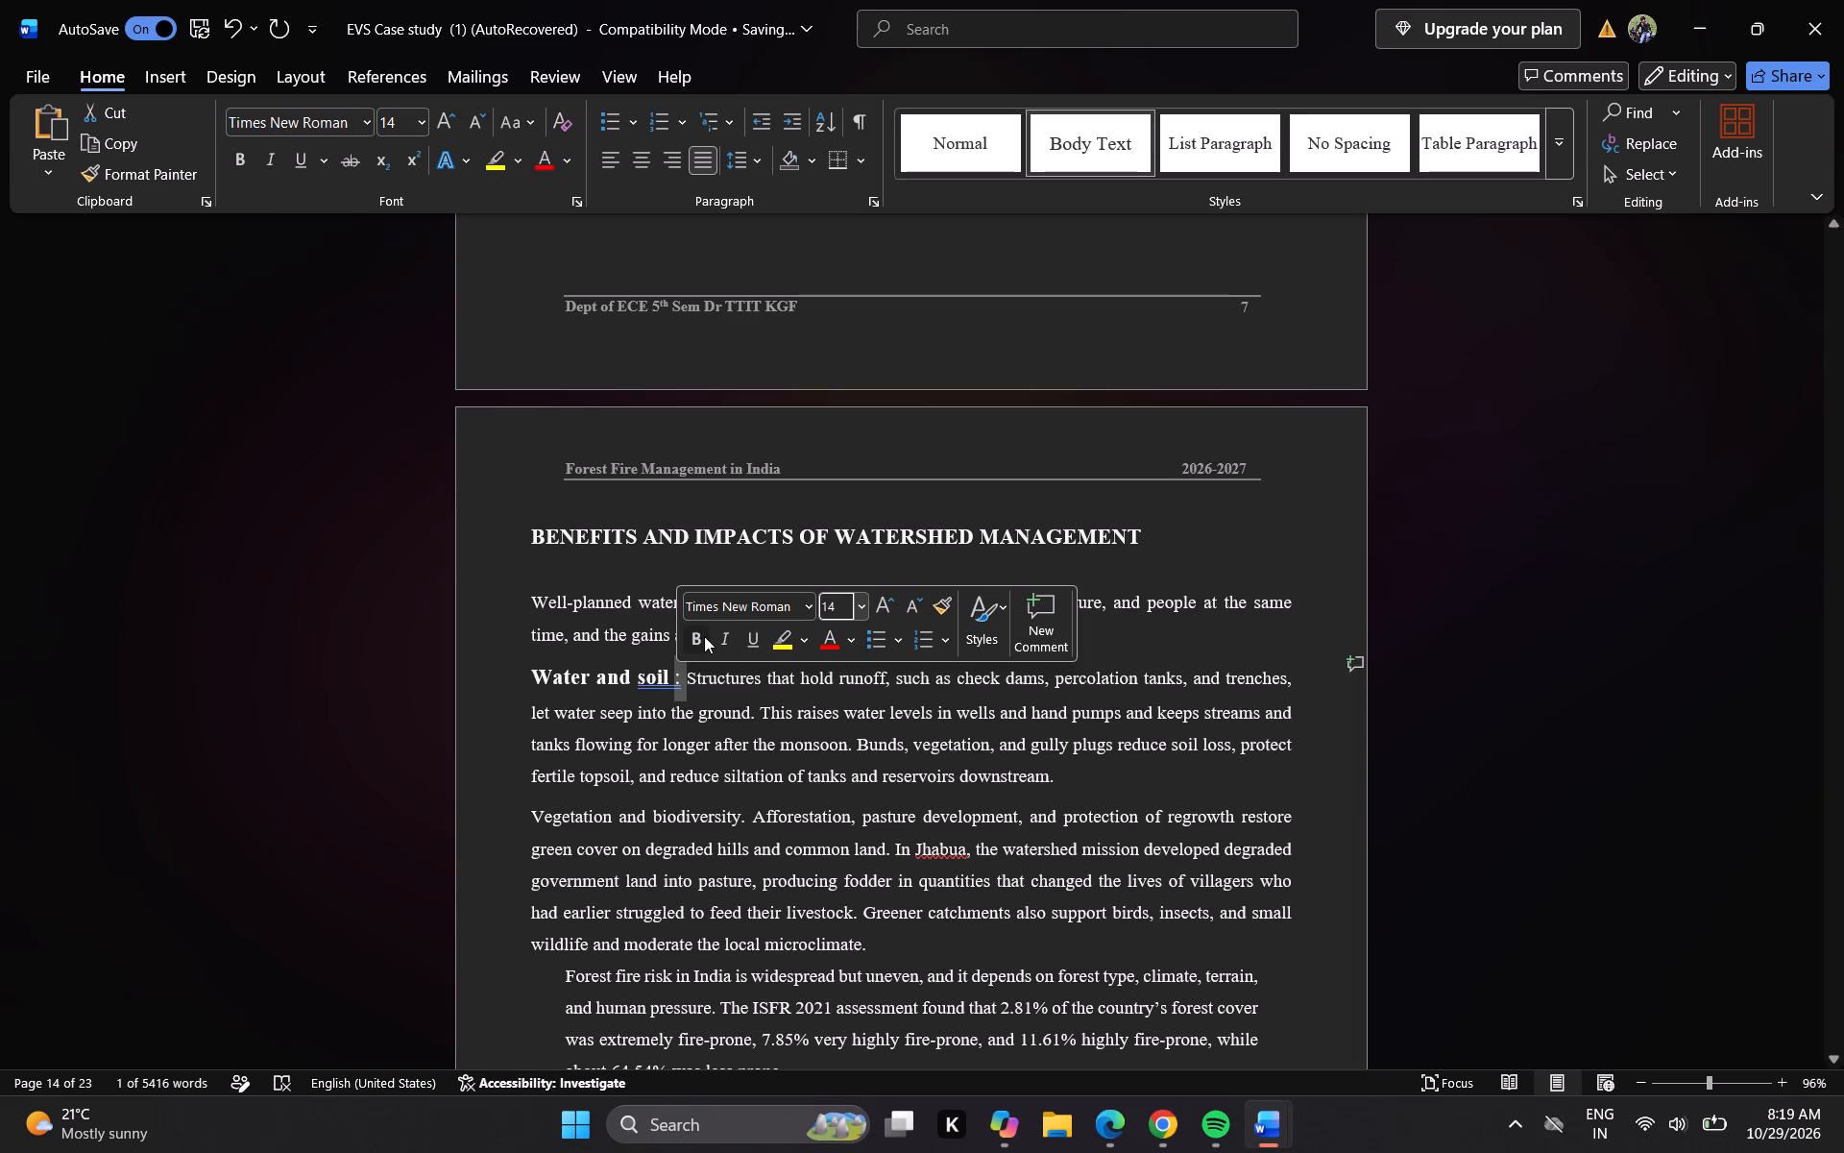
pyautogui.click(1120, 669)
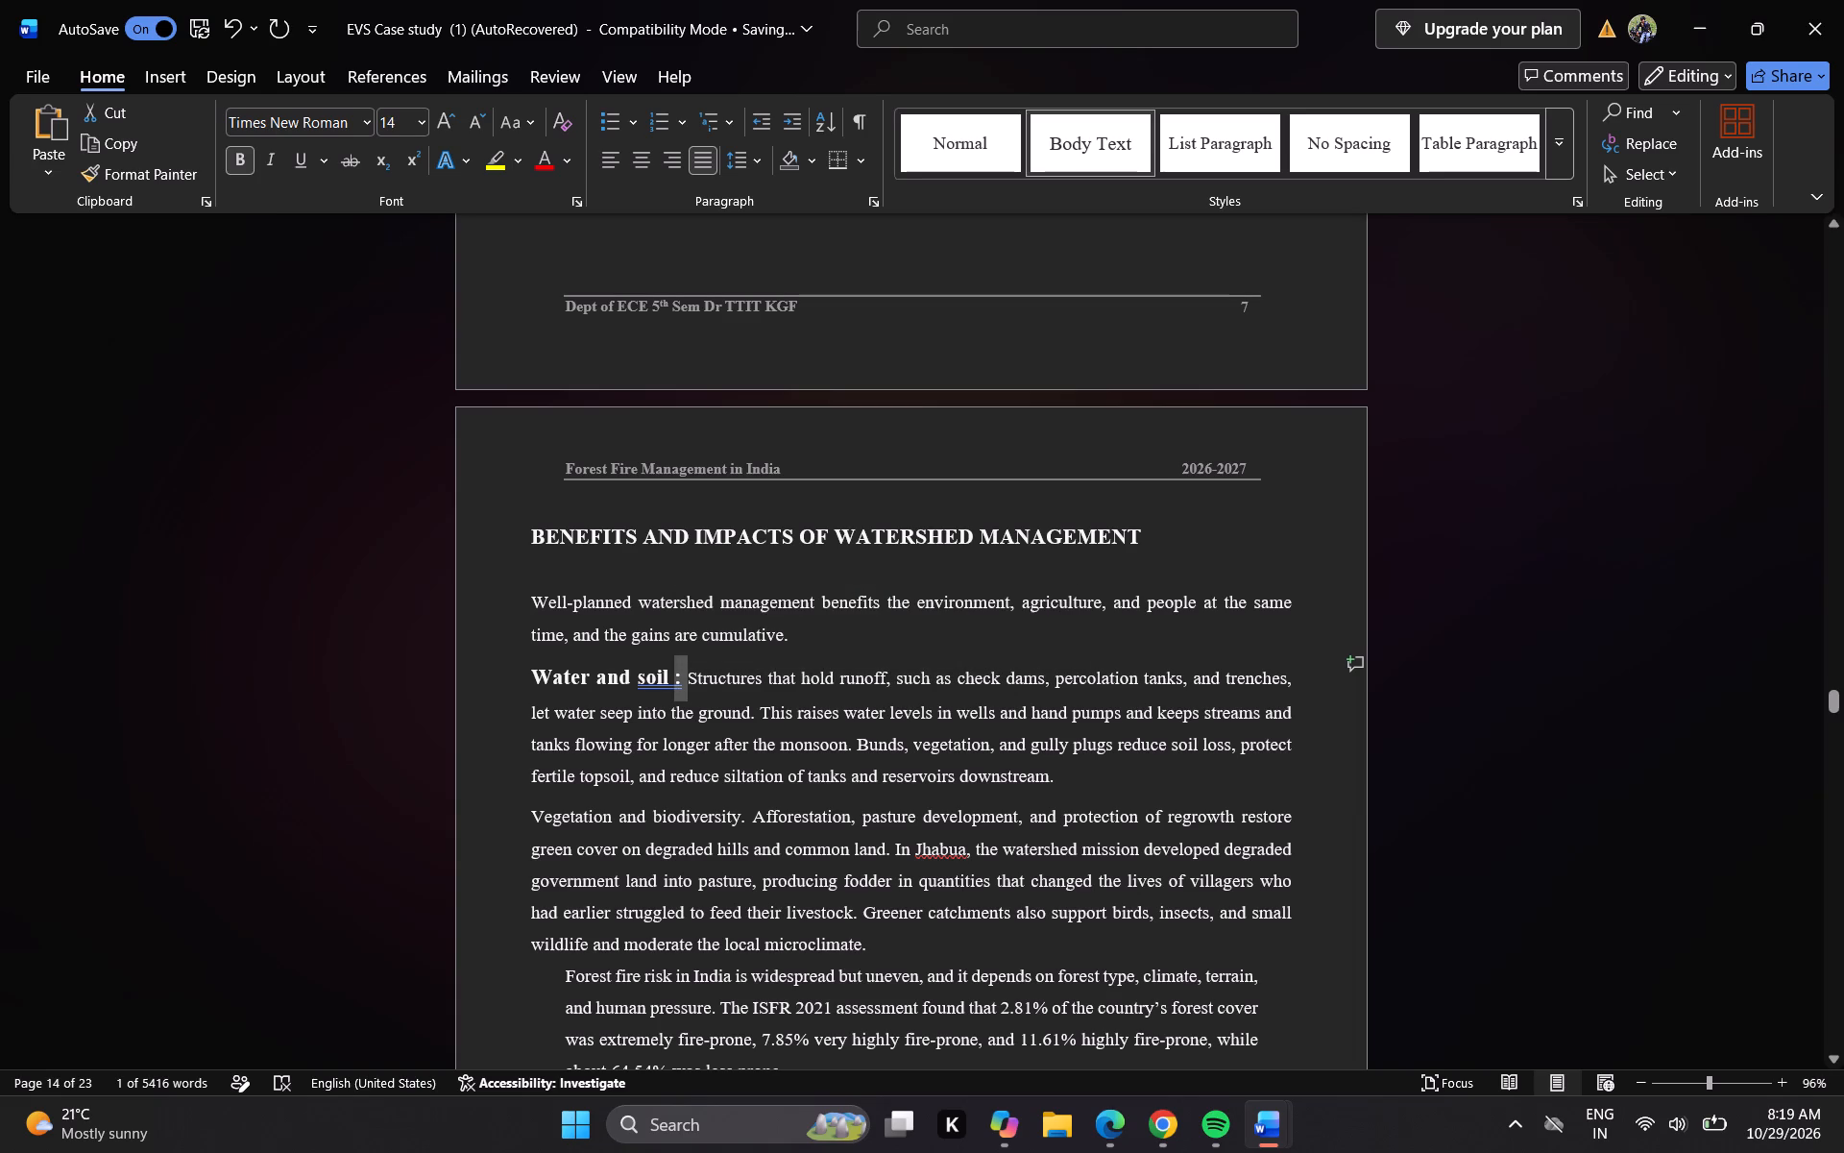
# Replace the period after "Vegetation and biodiversity" with a space and a colon.
pyautogui.click(748, 816)
pyautogui.press('BackSpace')
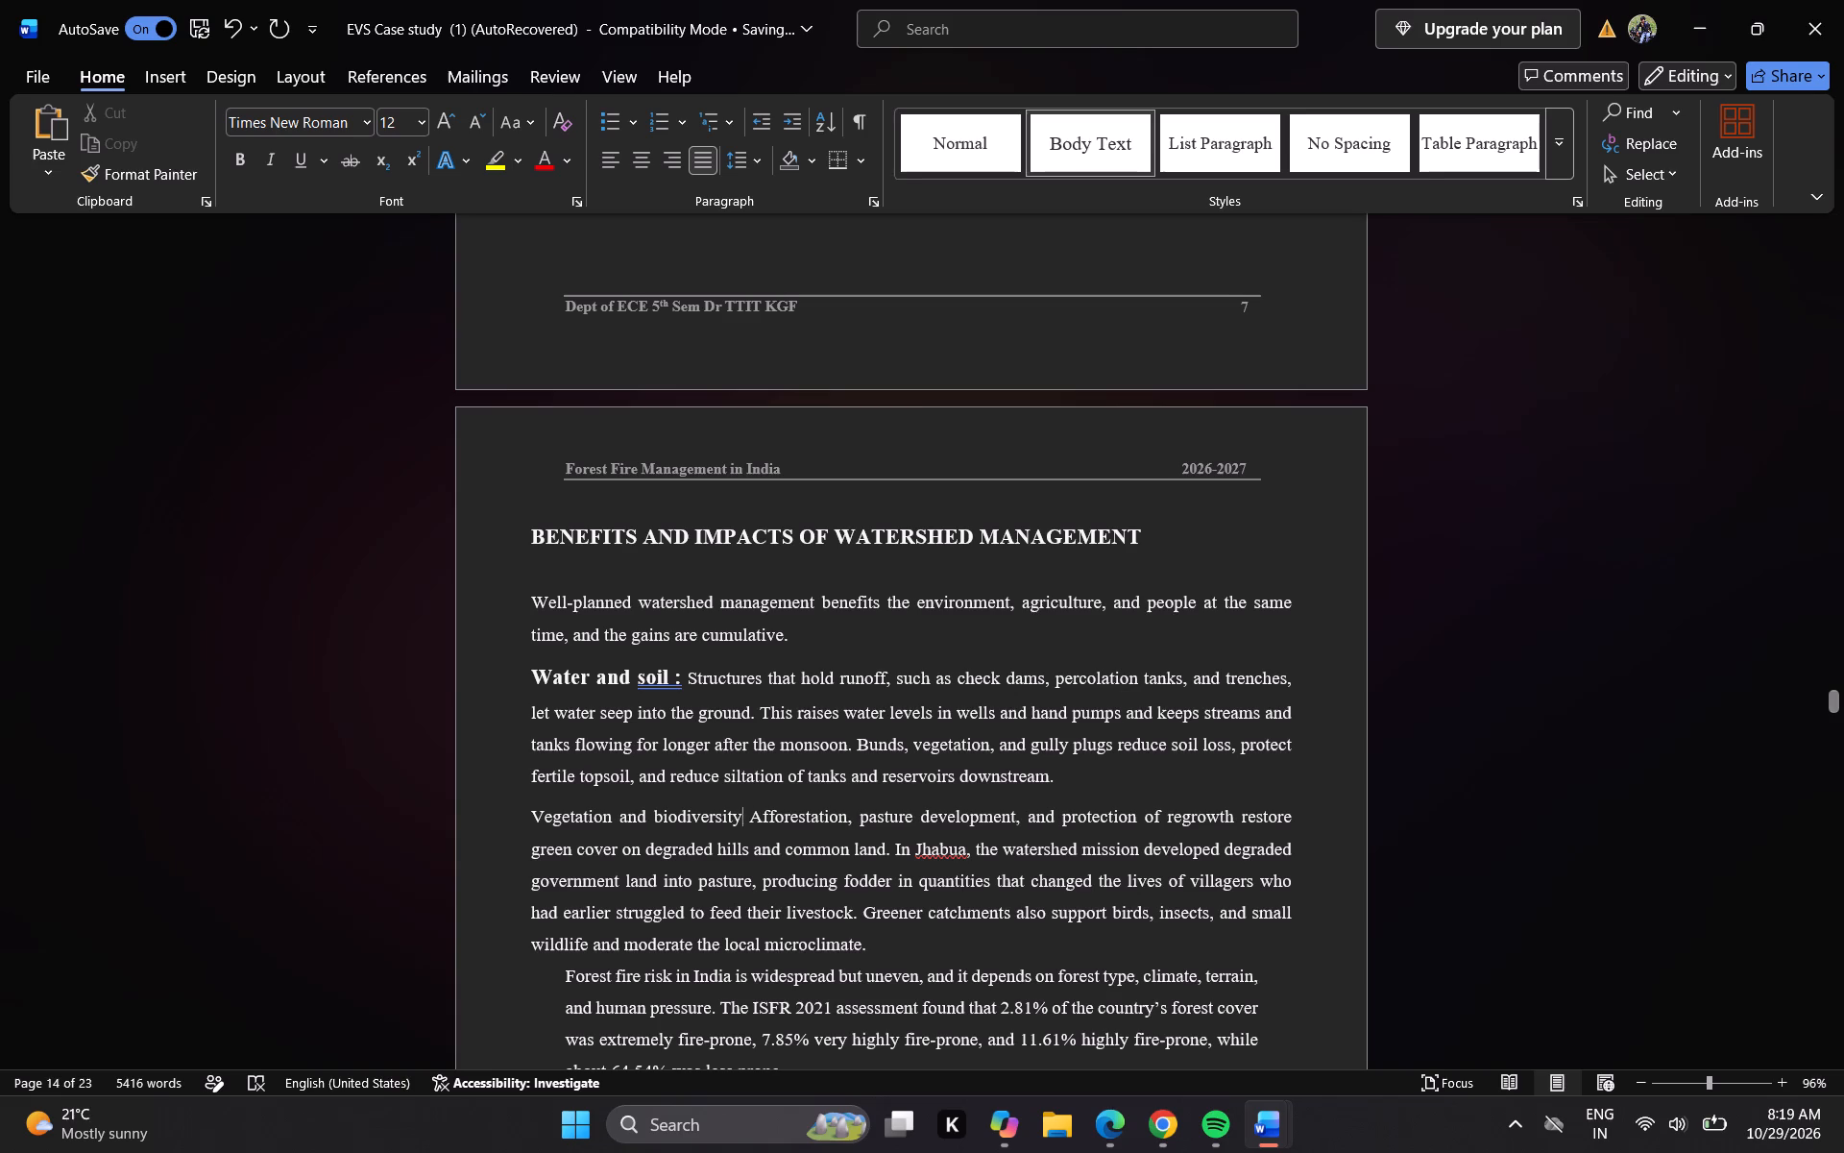
pyautogui.press('space')
pyautogui.write(':')
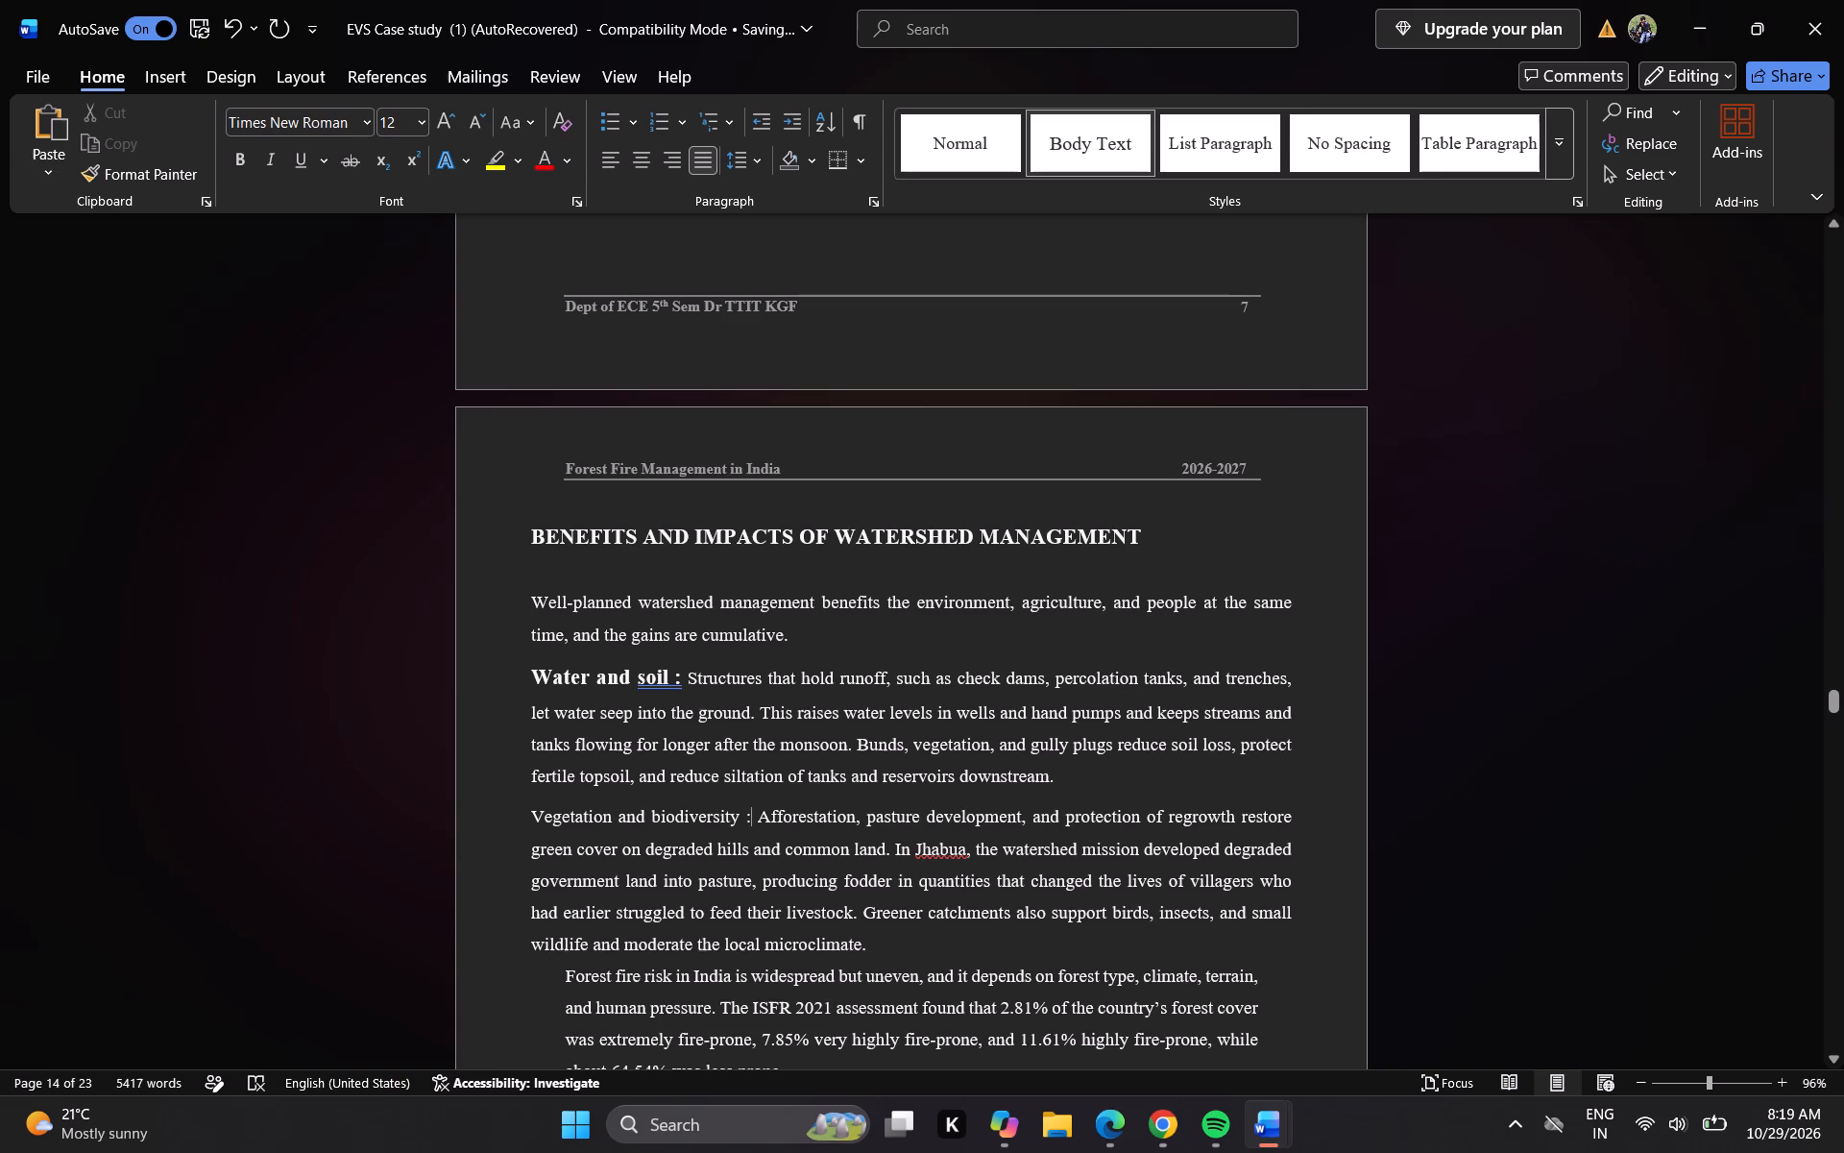
# Make the "Vegetation and biodiversity :" lead-in bold and set its font size to 14.
pyautogui.moveTo(751, 817); pyautogui.dragTo(538, 822)
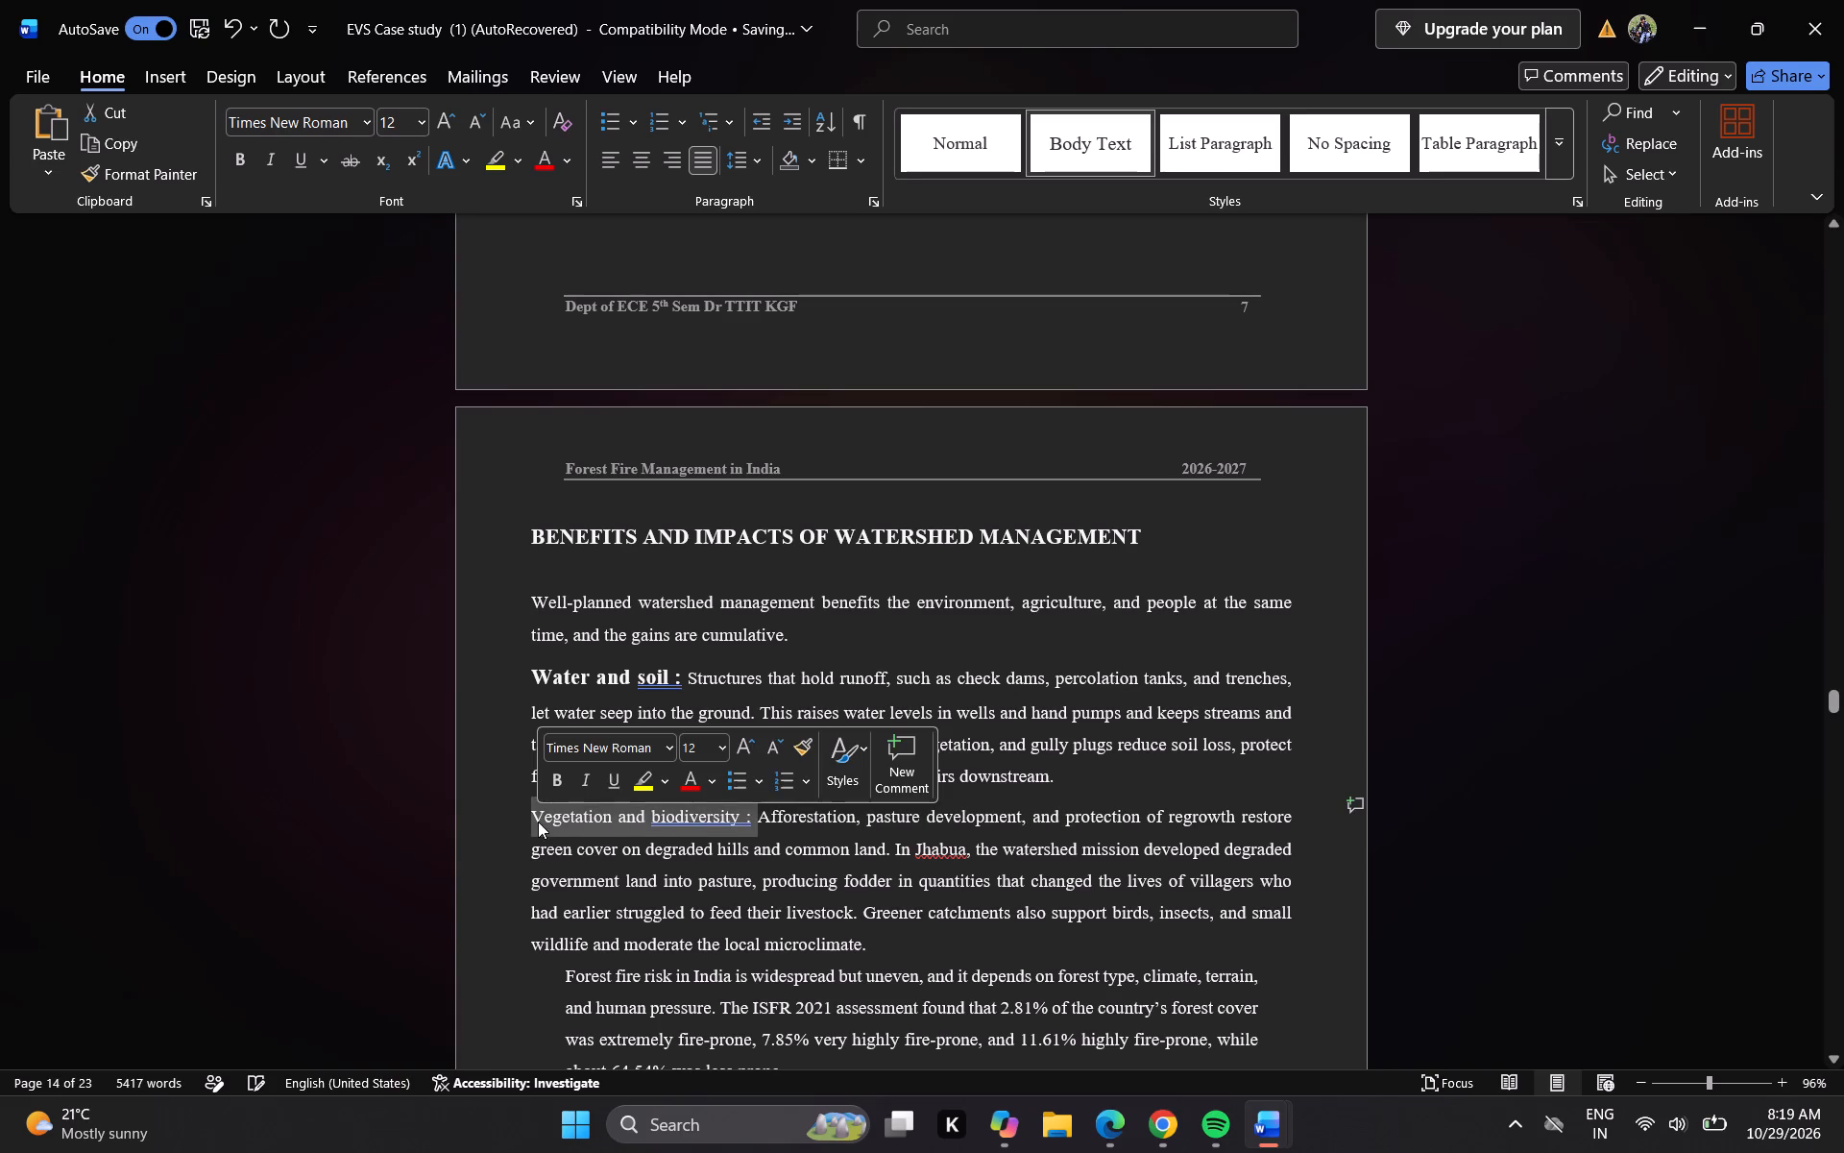
pyautogui.click(550, 773)
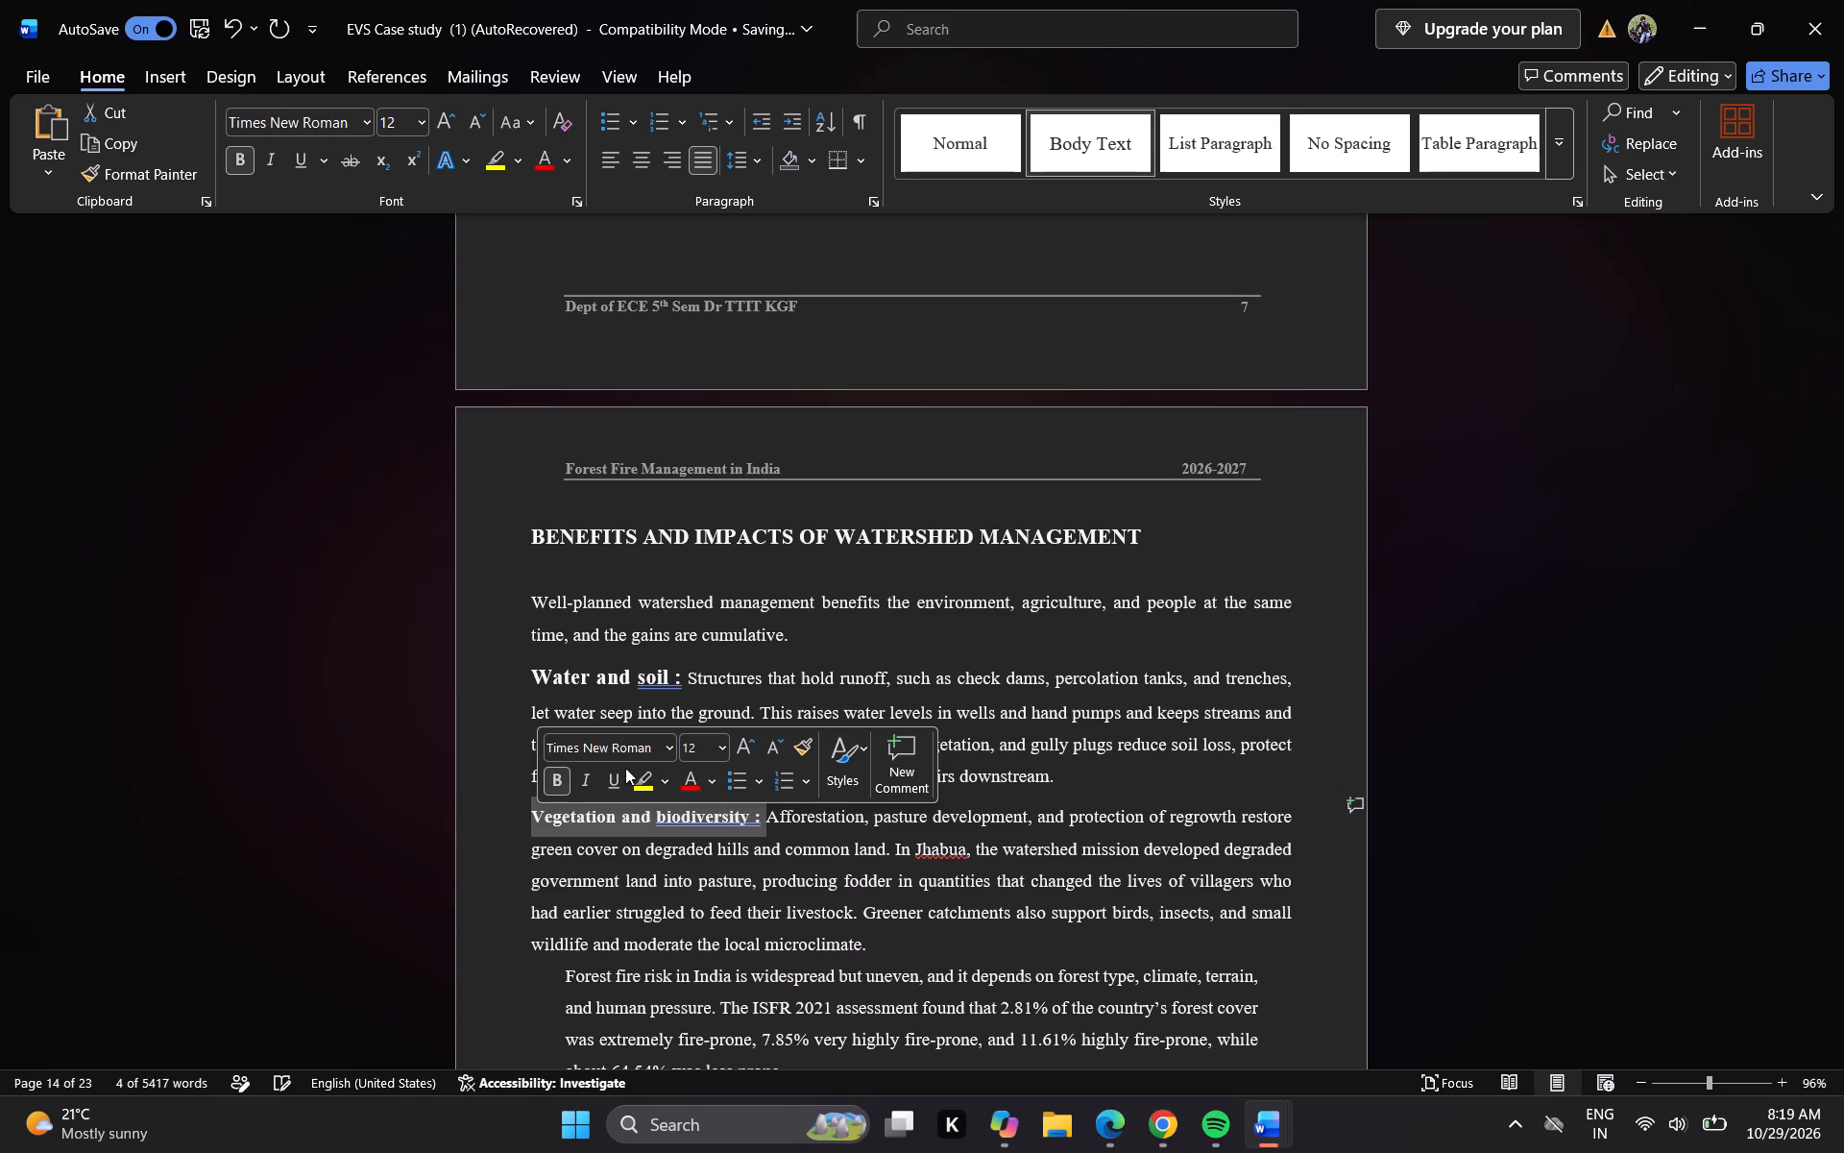
pyautogui.click(698, 744)
pyautogui.press('BackSpace')
pyautogui.write('14')
pyautogui.press('Return')
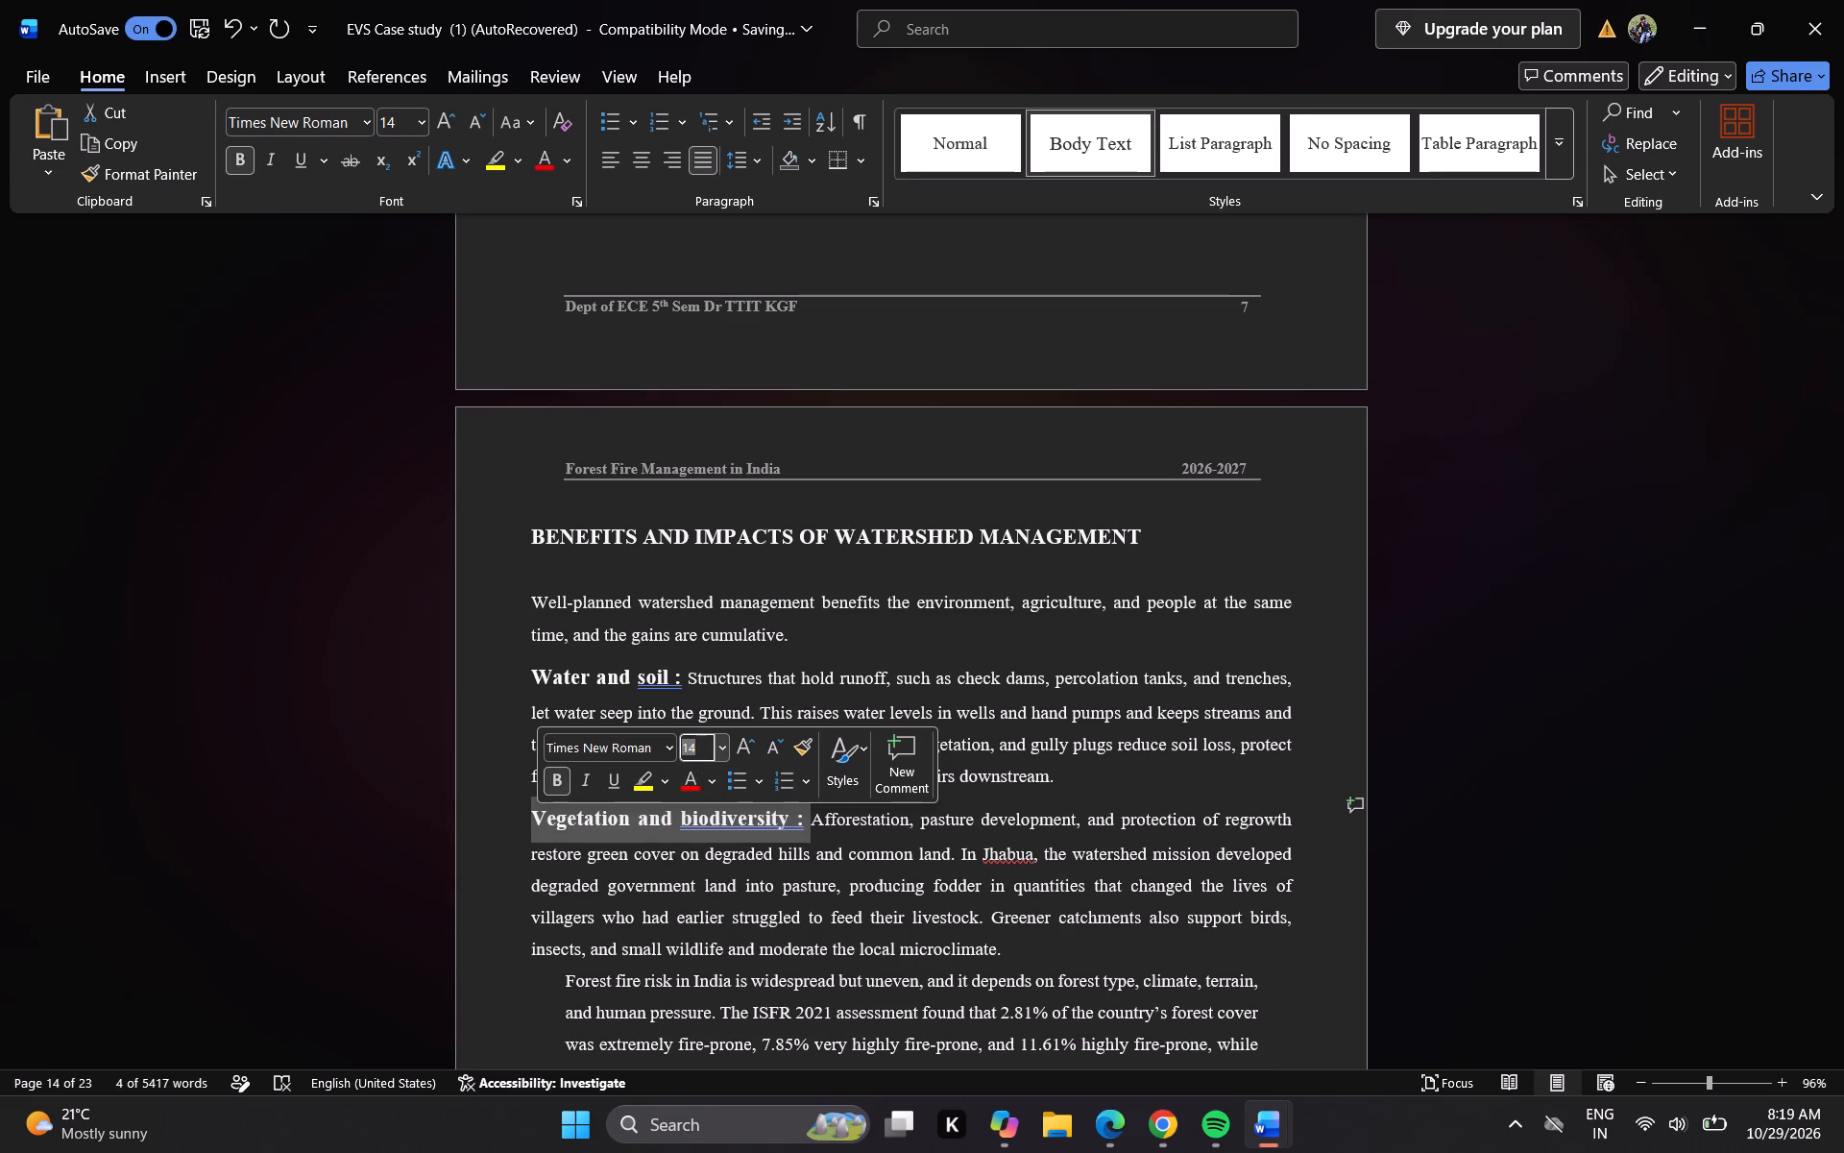
pyautogui.click(915, 833)
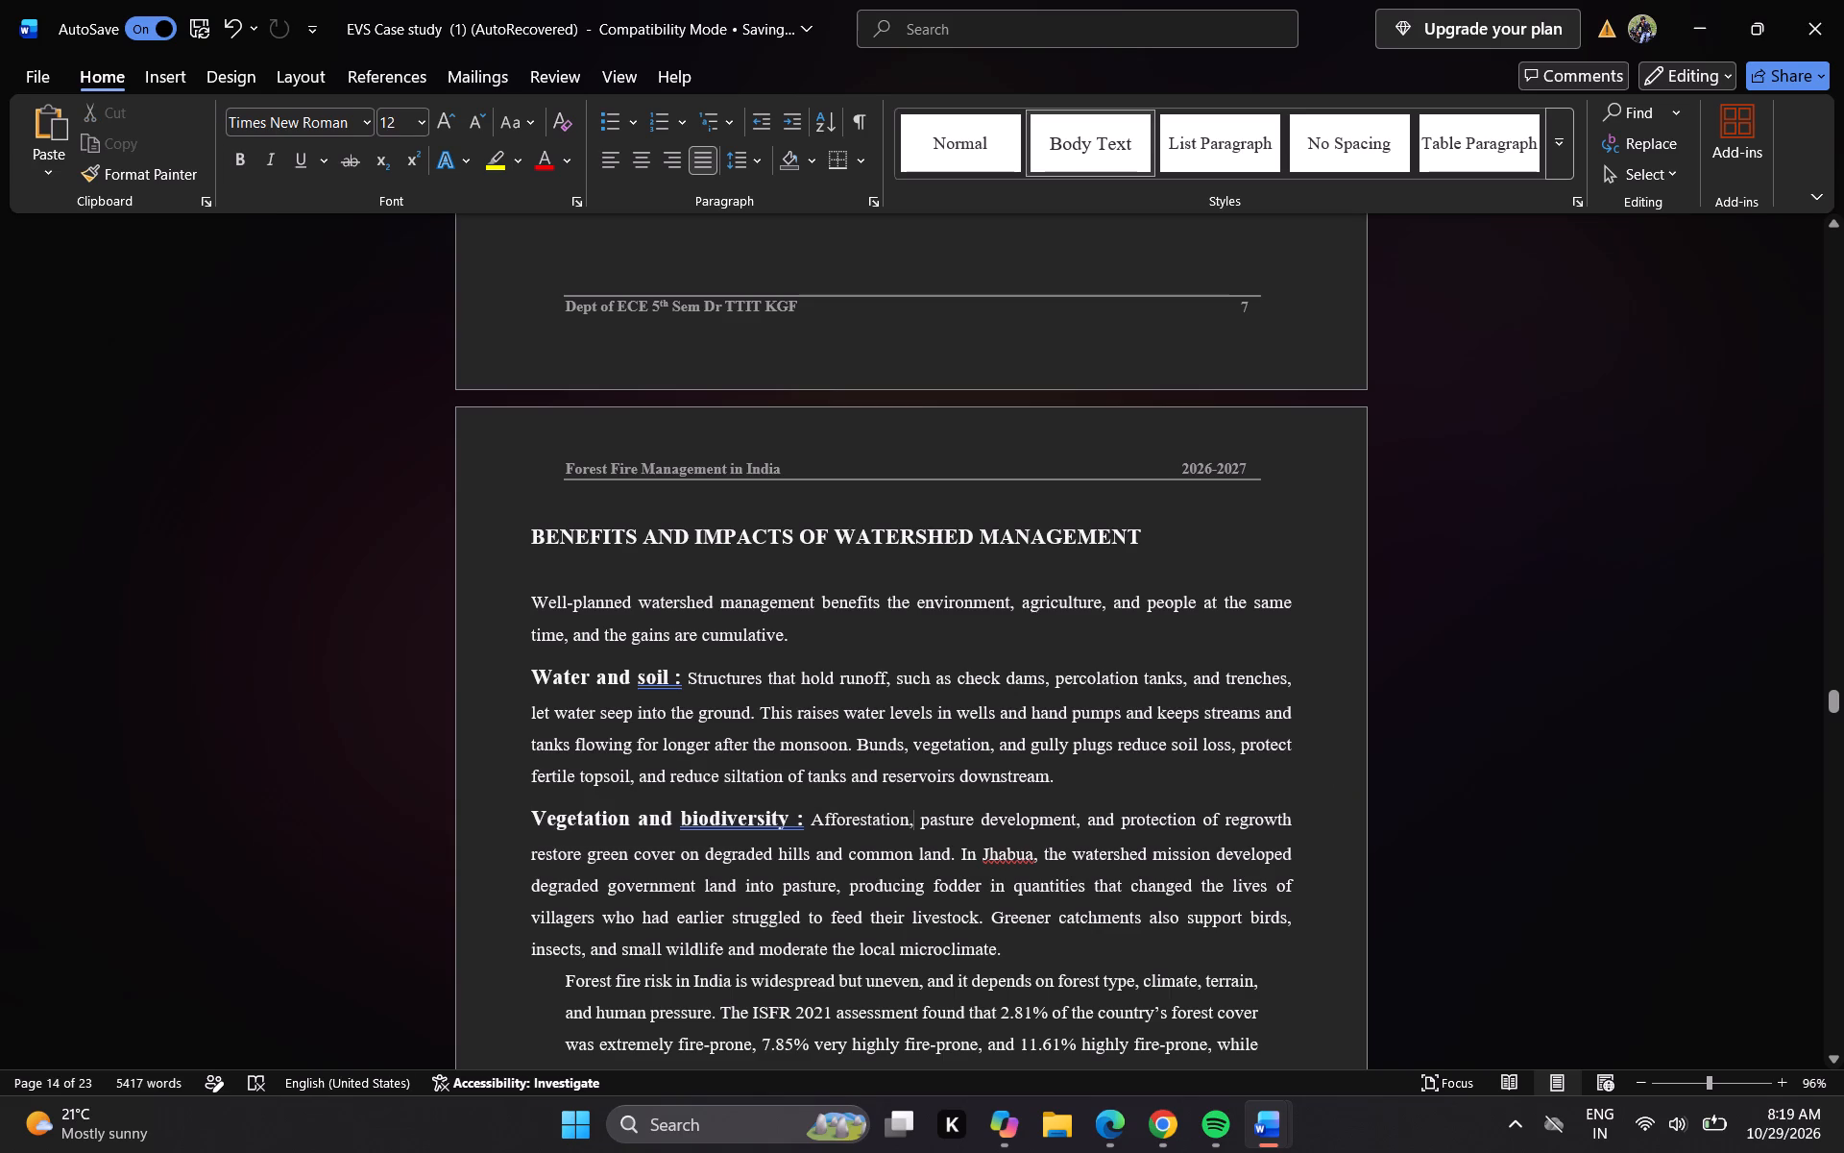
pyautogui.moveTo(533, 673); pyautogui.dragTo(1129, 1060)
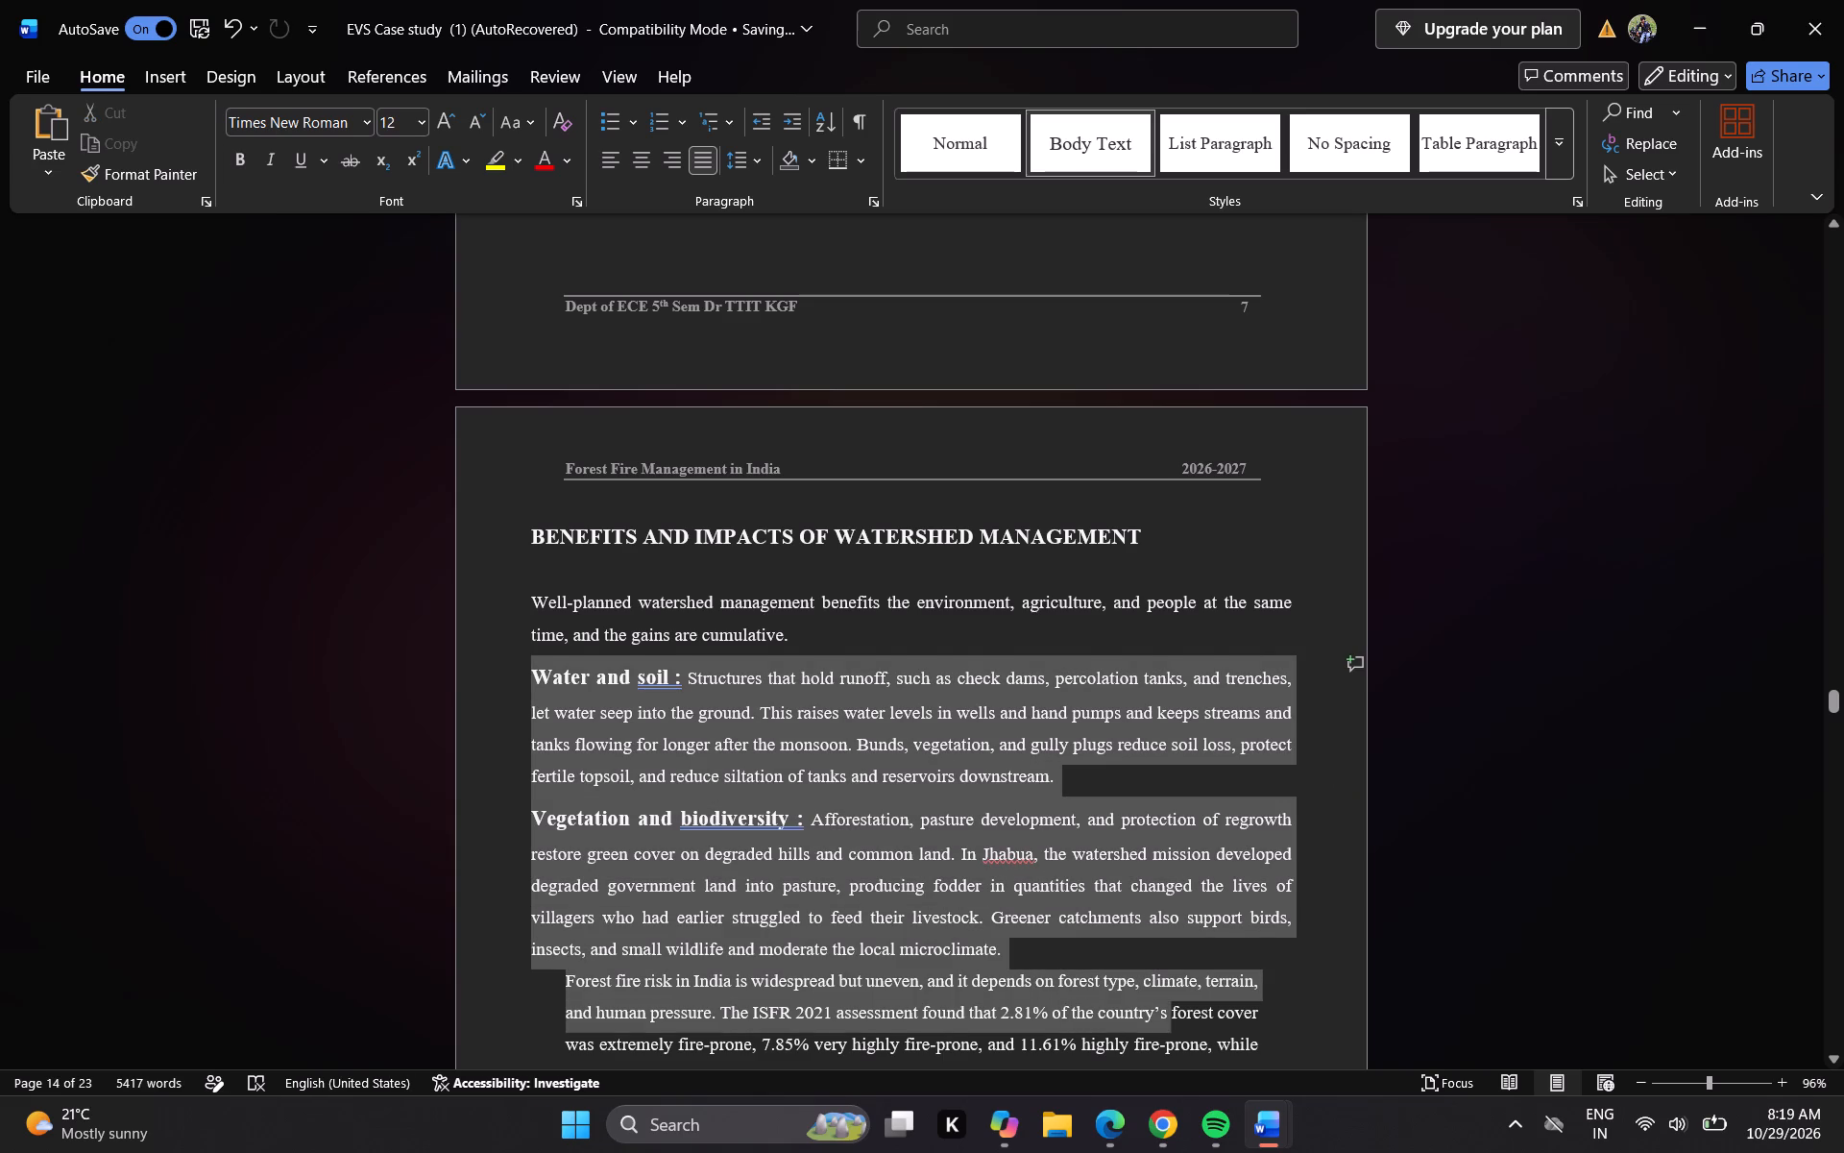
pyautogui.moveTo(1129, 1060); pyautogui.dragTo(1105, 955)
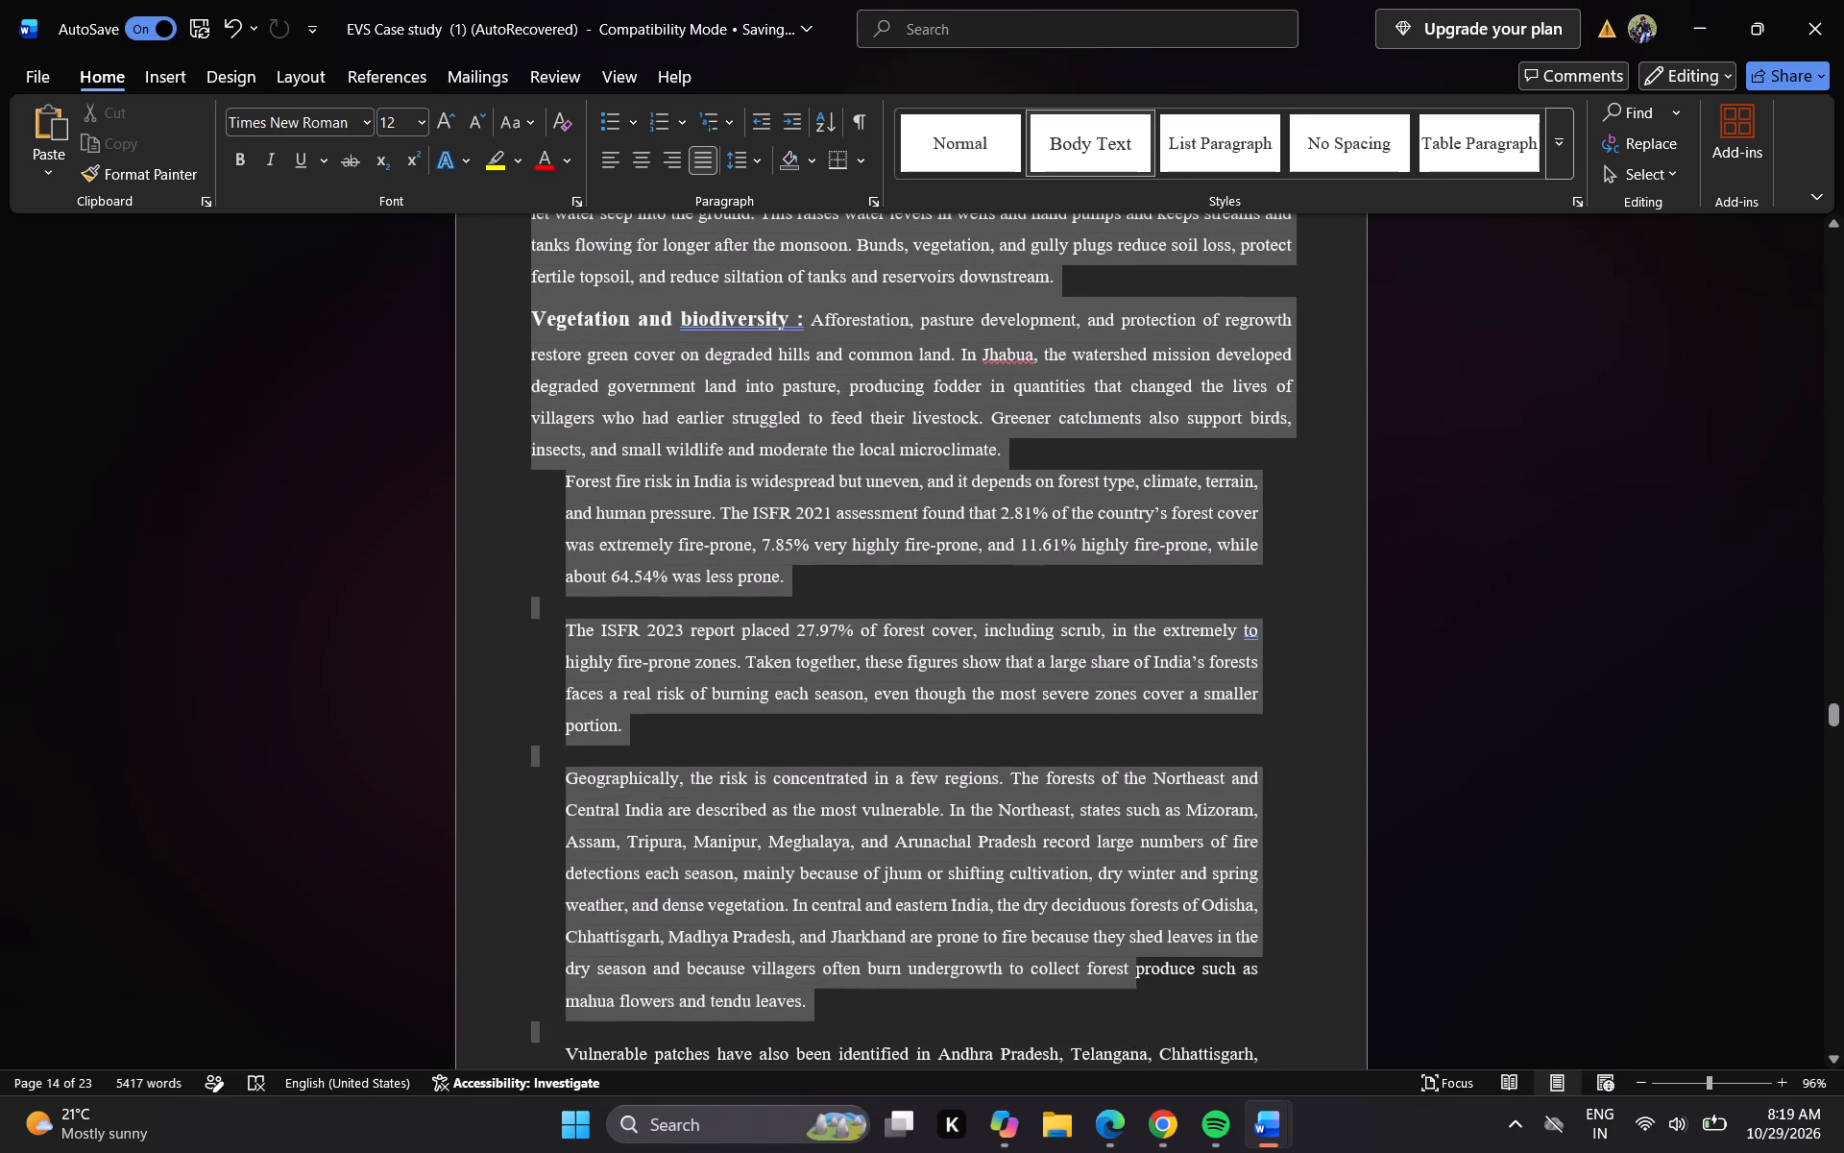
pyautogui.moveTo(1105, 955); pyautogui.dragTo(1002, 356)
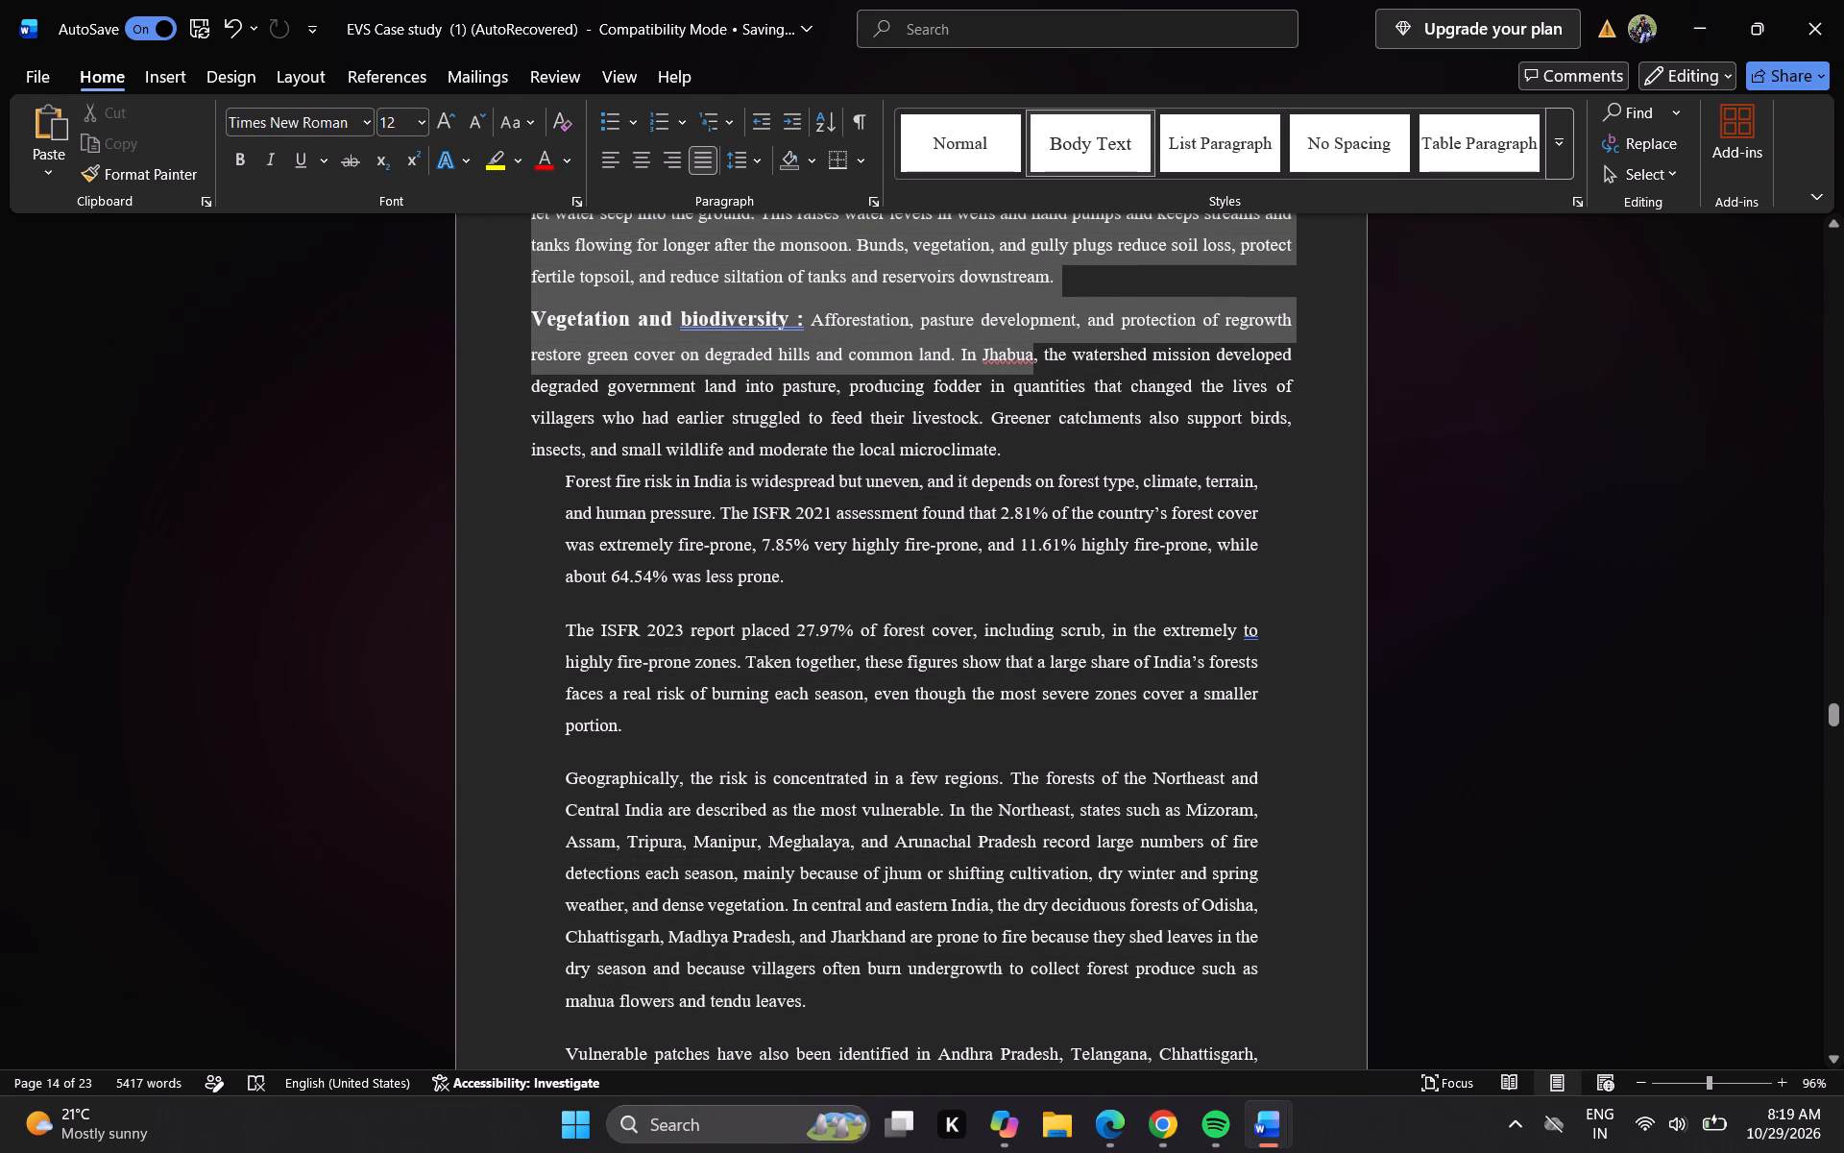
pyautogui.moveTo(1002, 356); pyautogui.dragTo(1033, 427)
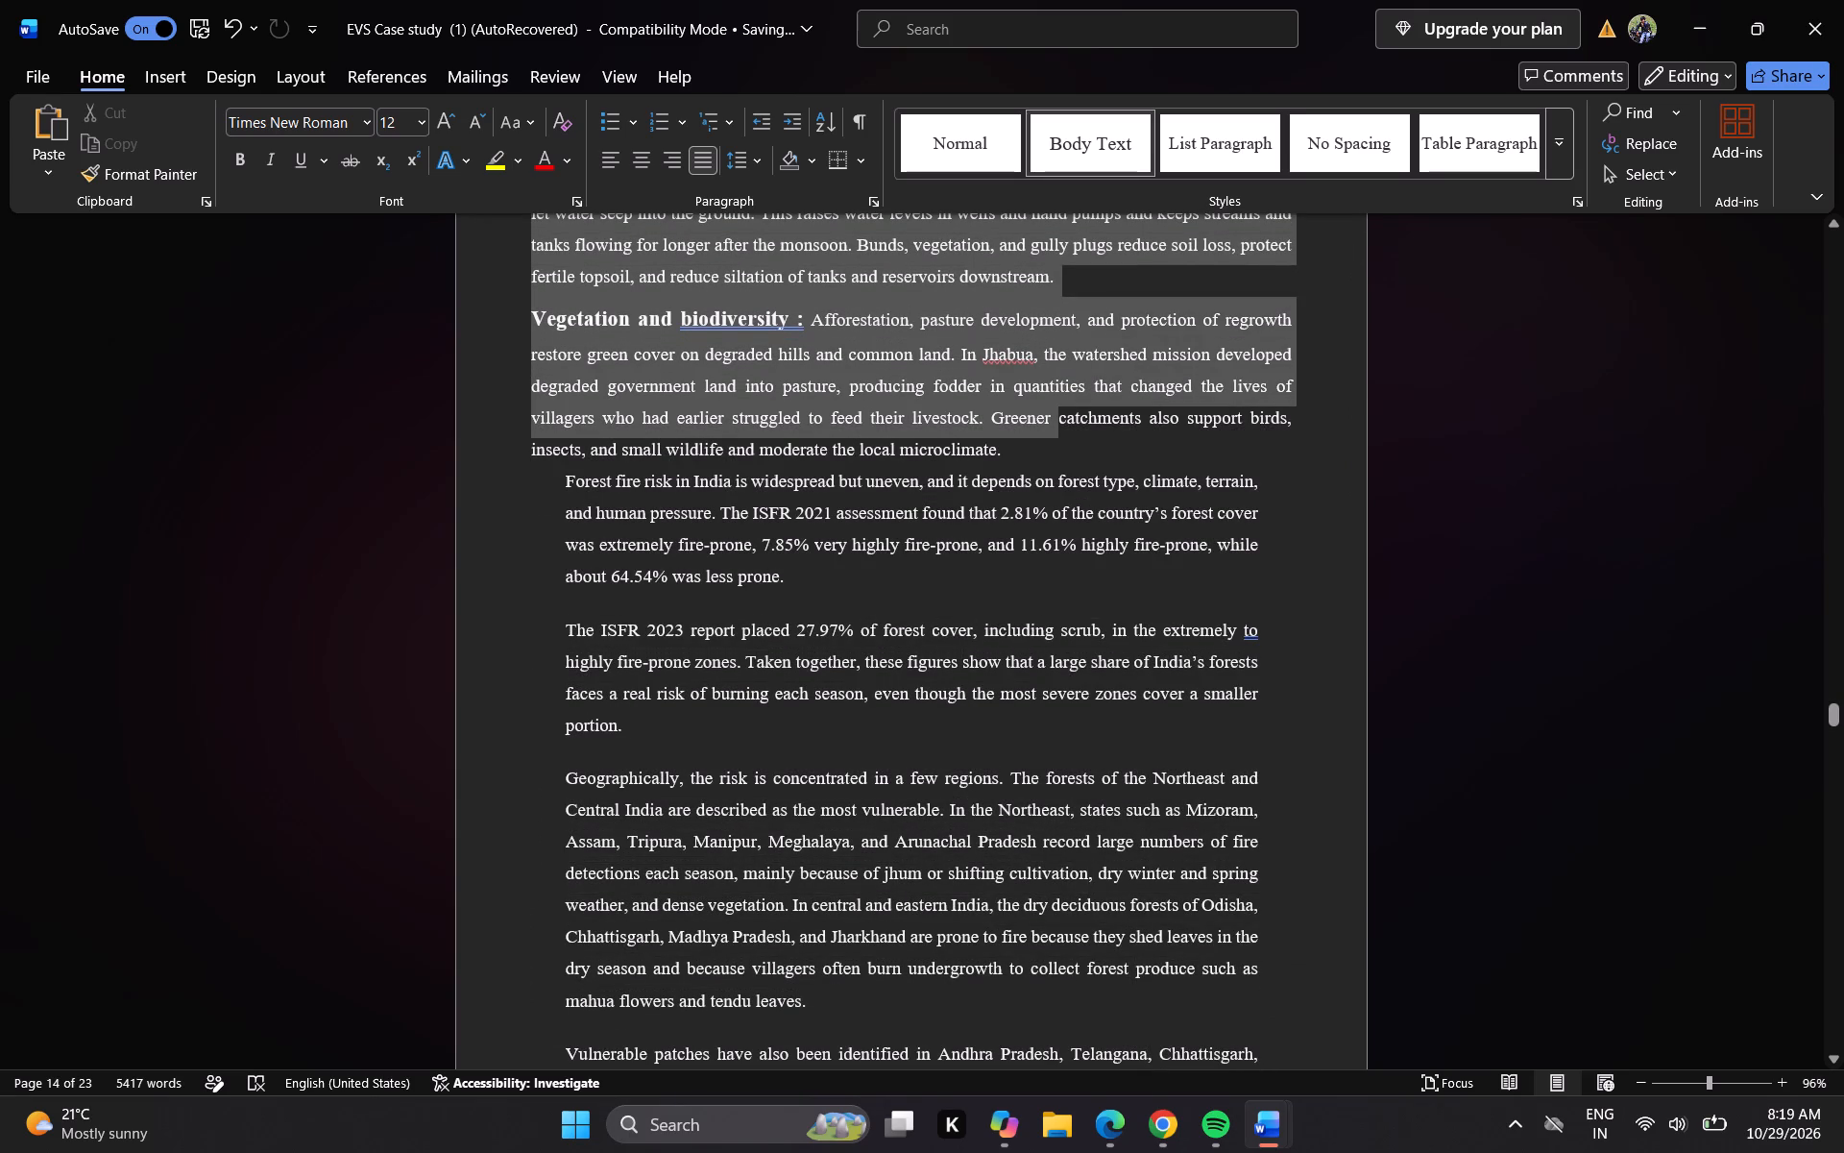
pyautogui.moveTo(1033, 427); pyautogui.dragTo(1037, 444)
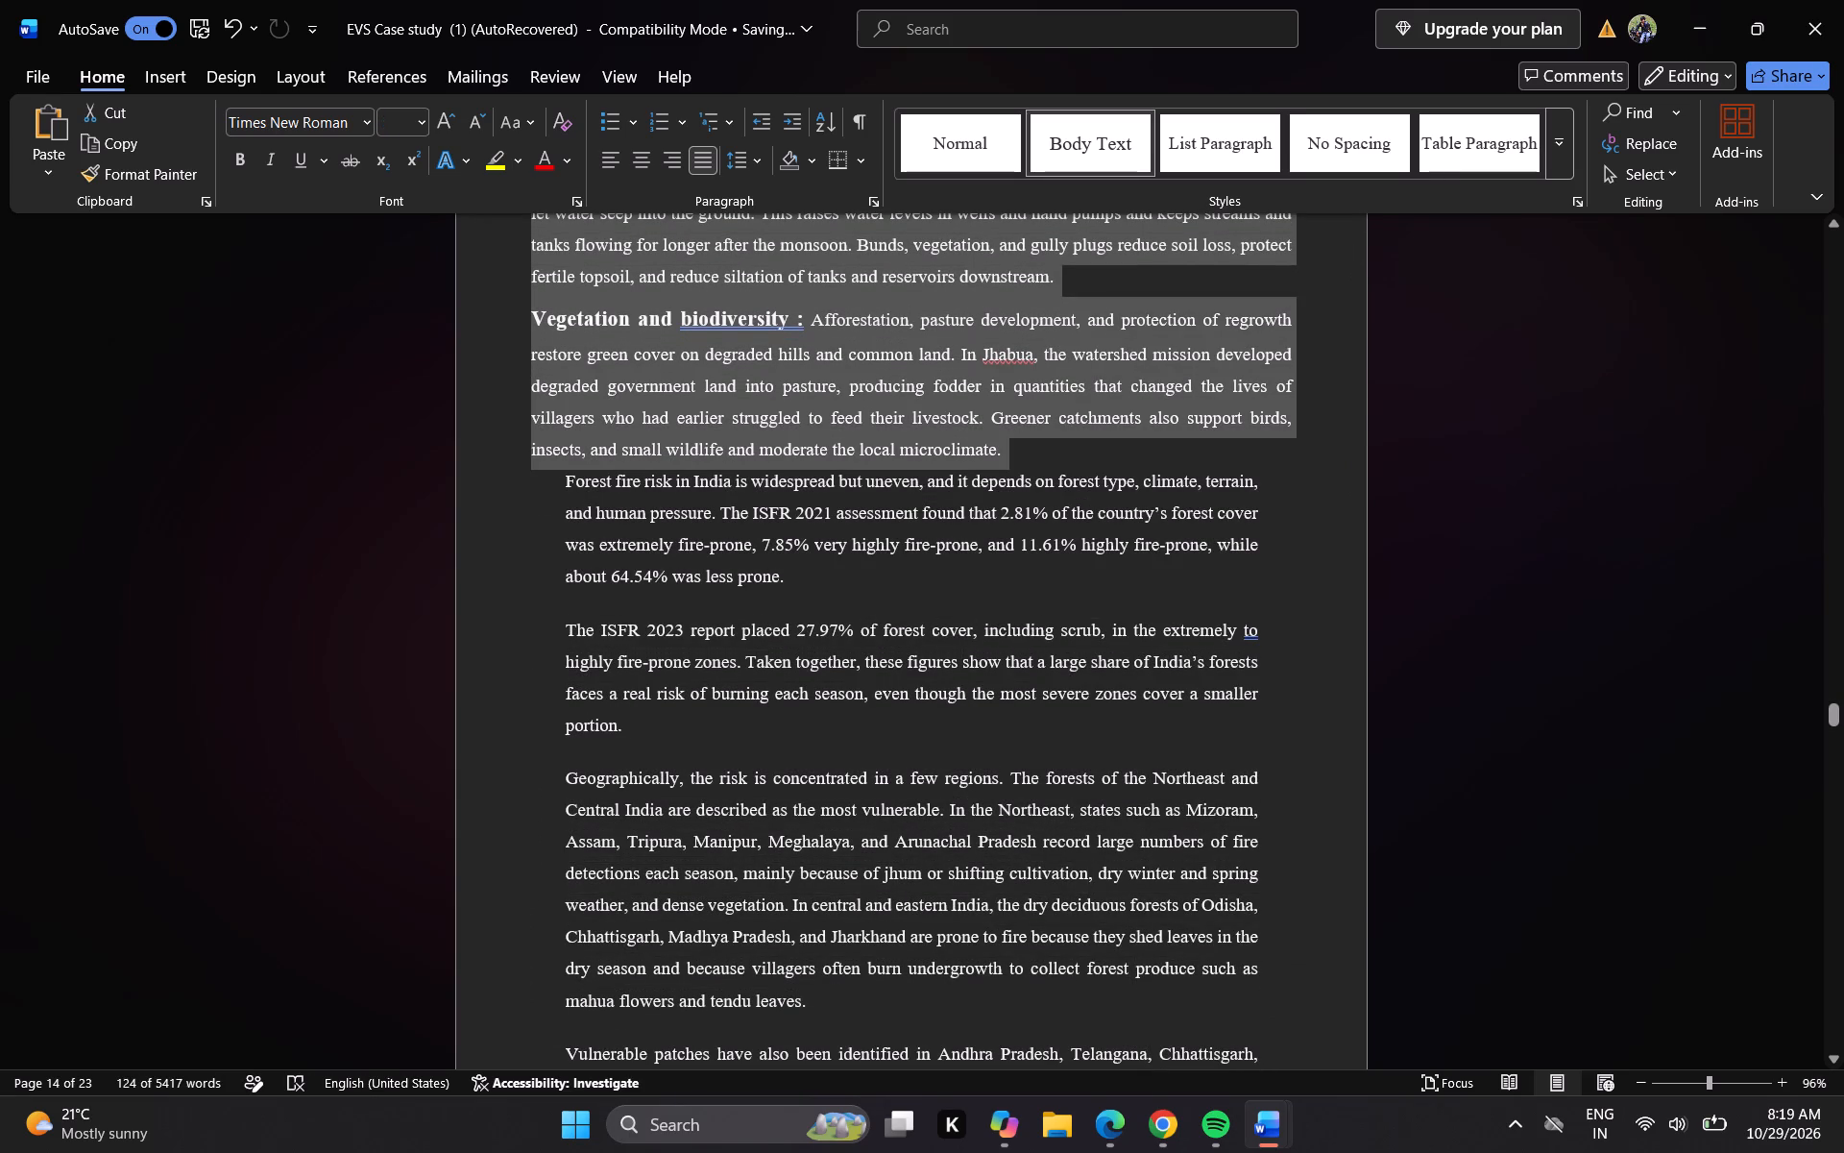
# Delete all the old forest fire risk paragraphs below the "Vegetation and biodiversity" paragraph.
pyautogui.moveTo(561, 493); pyautogui.dragTo(1090, 958)
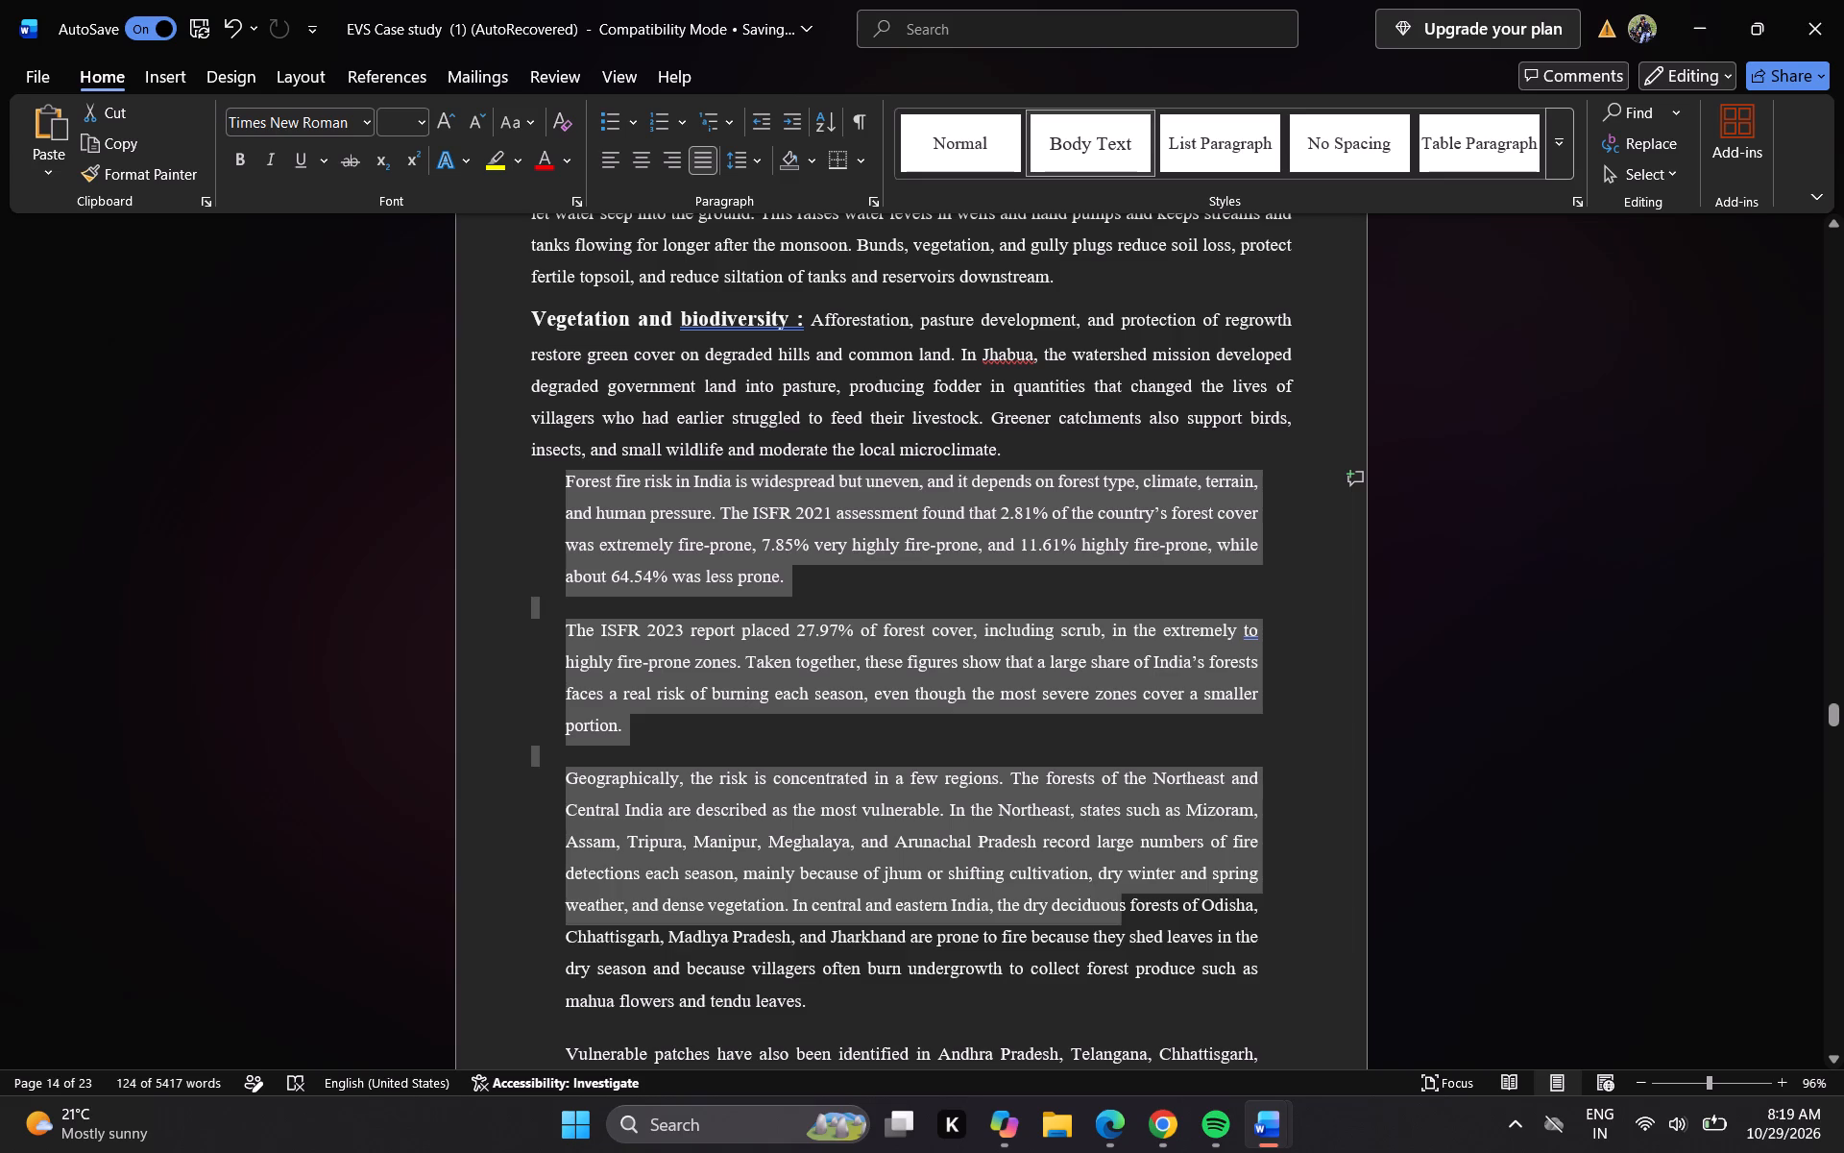
pyautogui.moveTo(1090, 958); pyautogui.dragTo(1090, 959)
pyautogui.press('BackSpace')
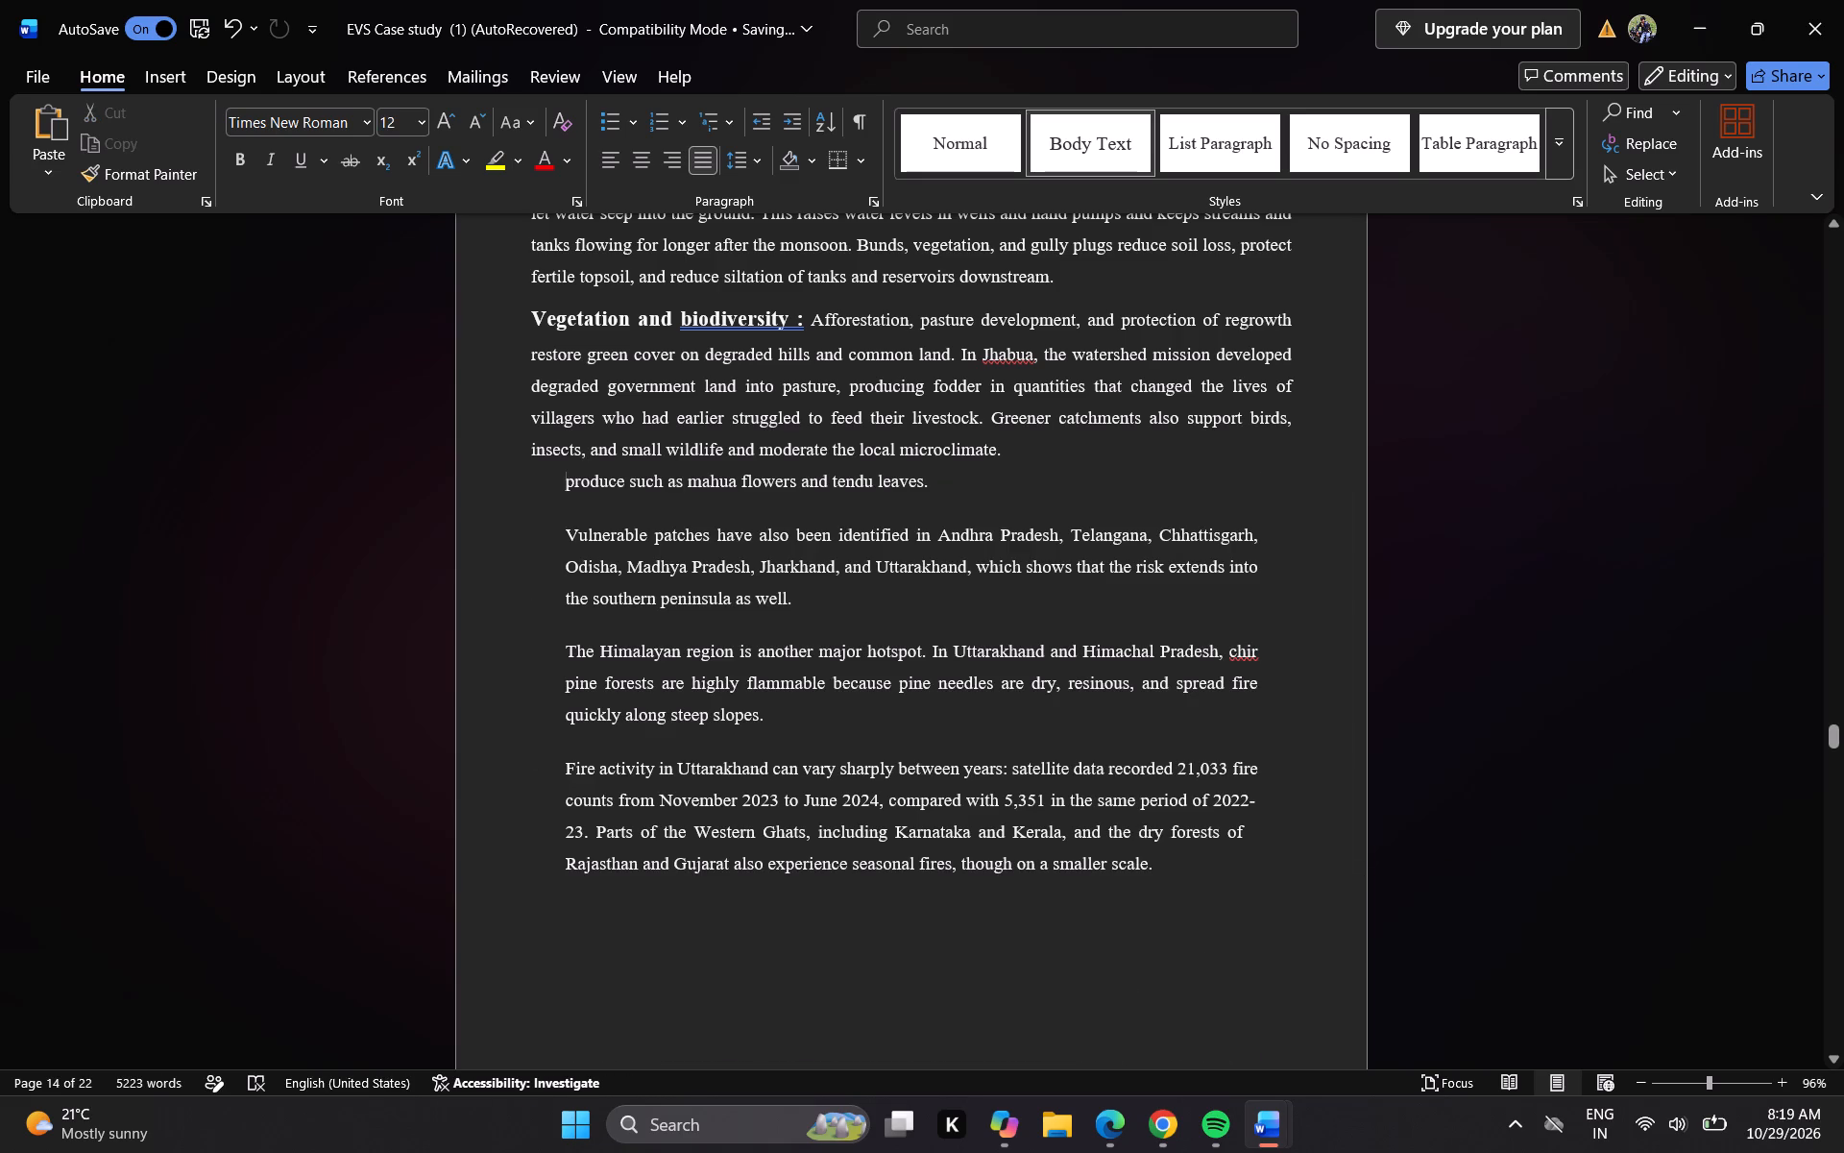
pyautogui.moveTo(565, 479); pyautogui.dragTo(1191, 921)
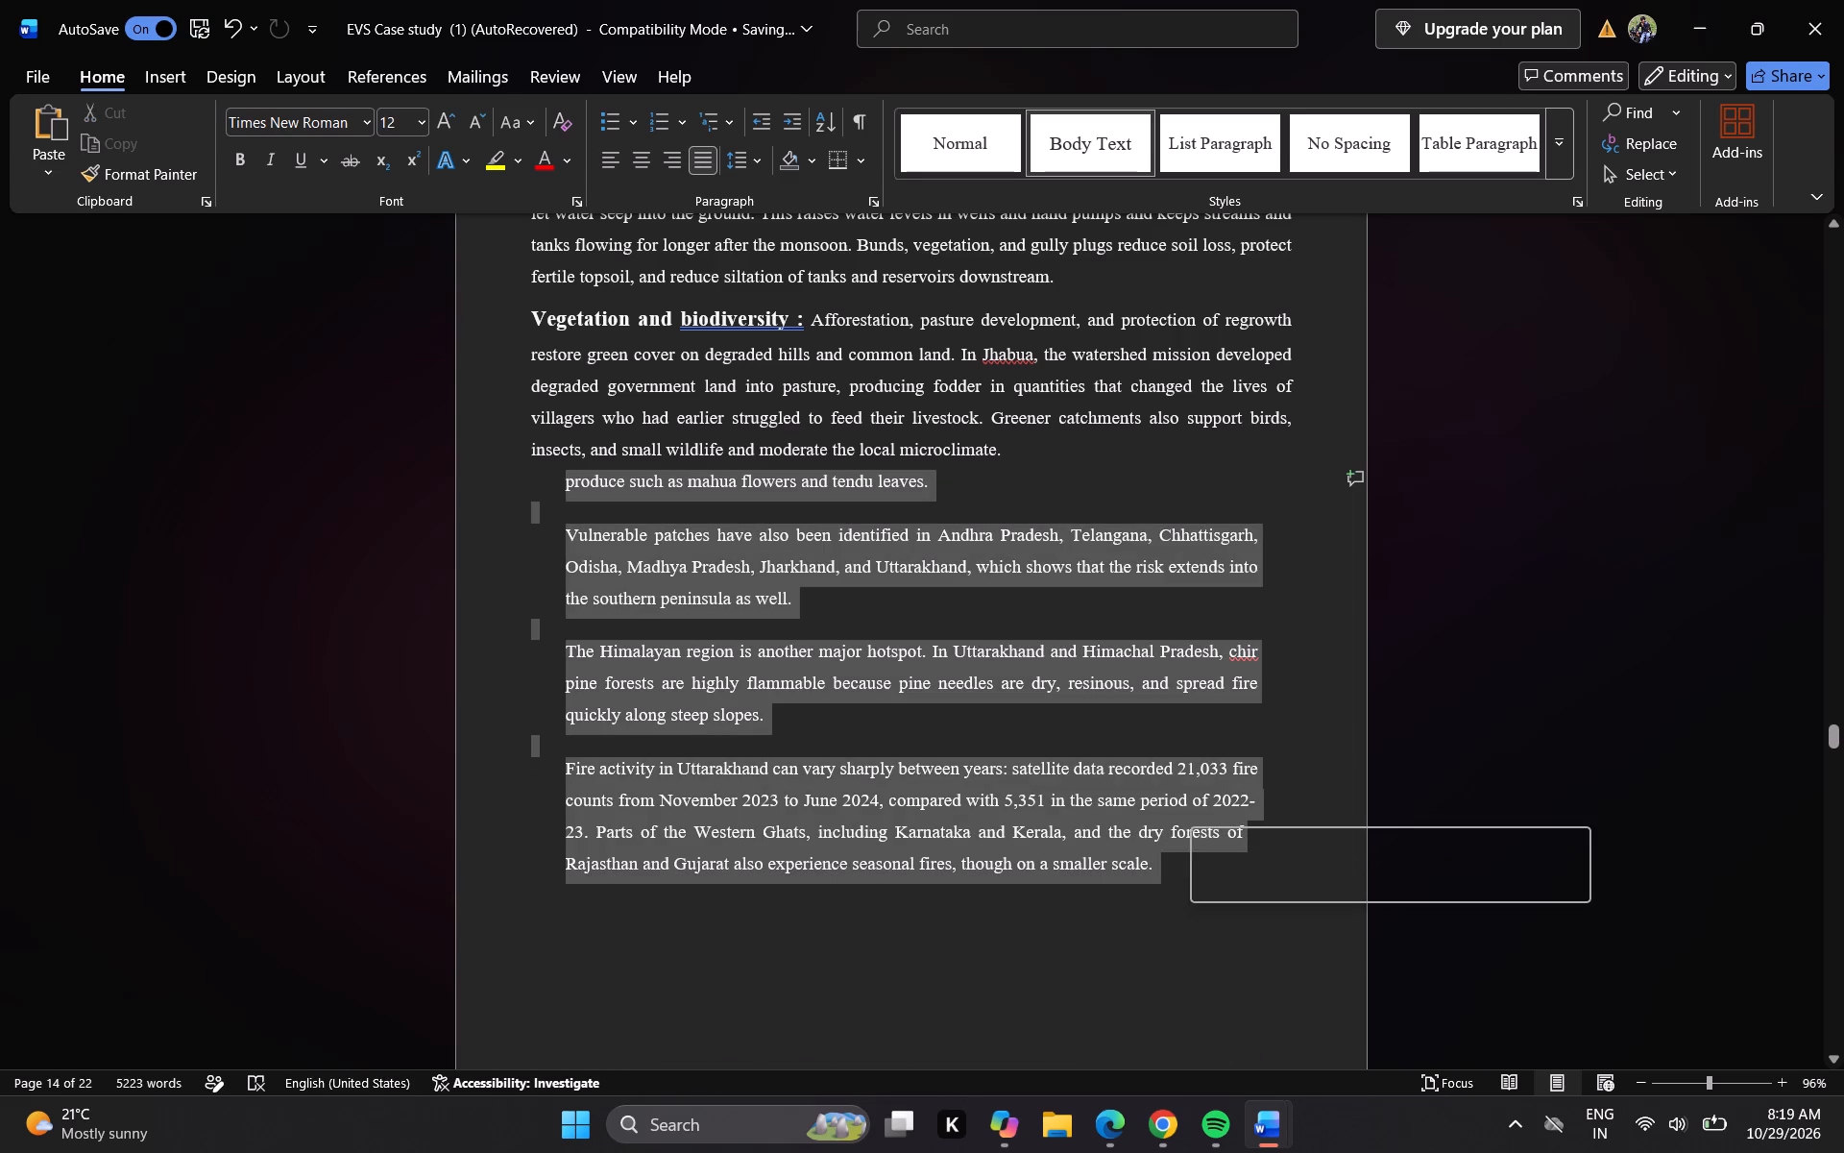
pyautogui.press('BackSpace')
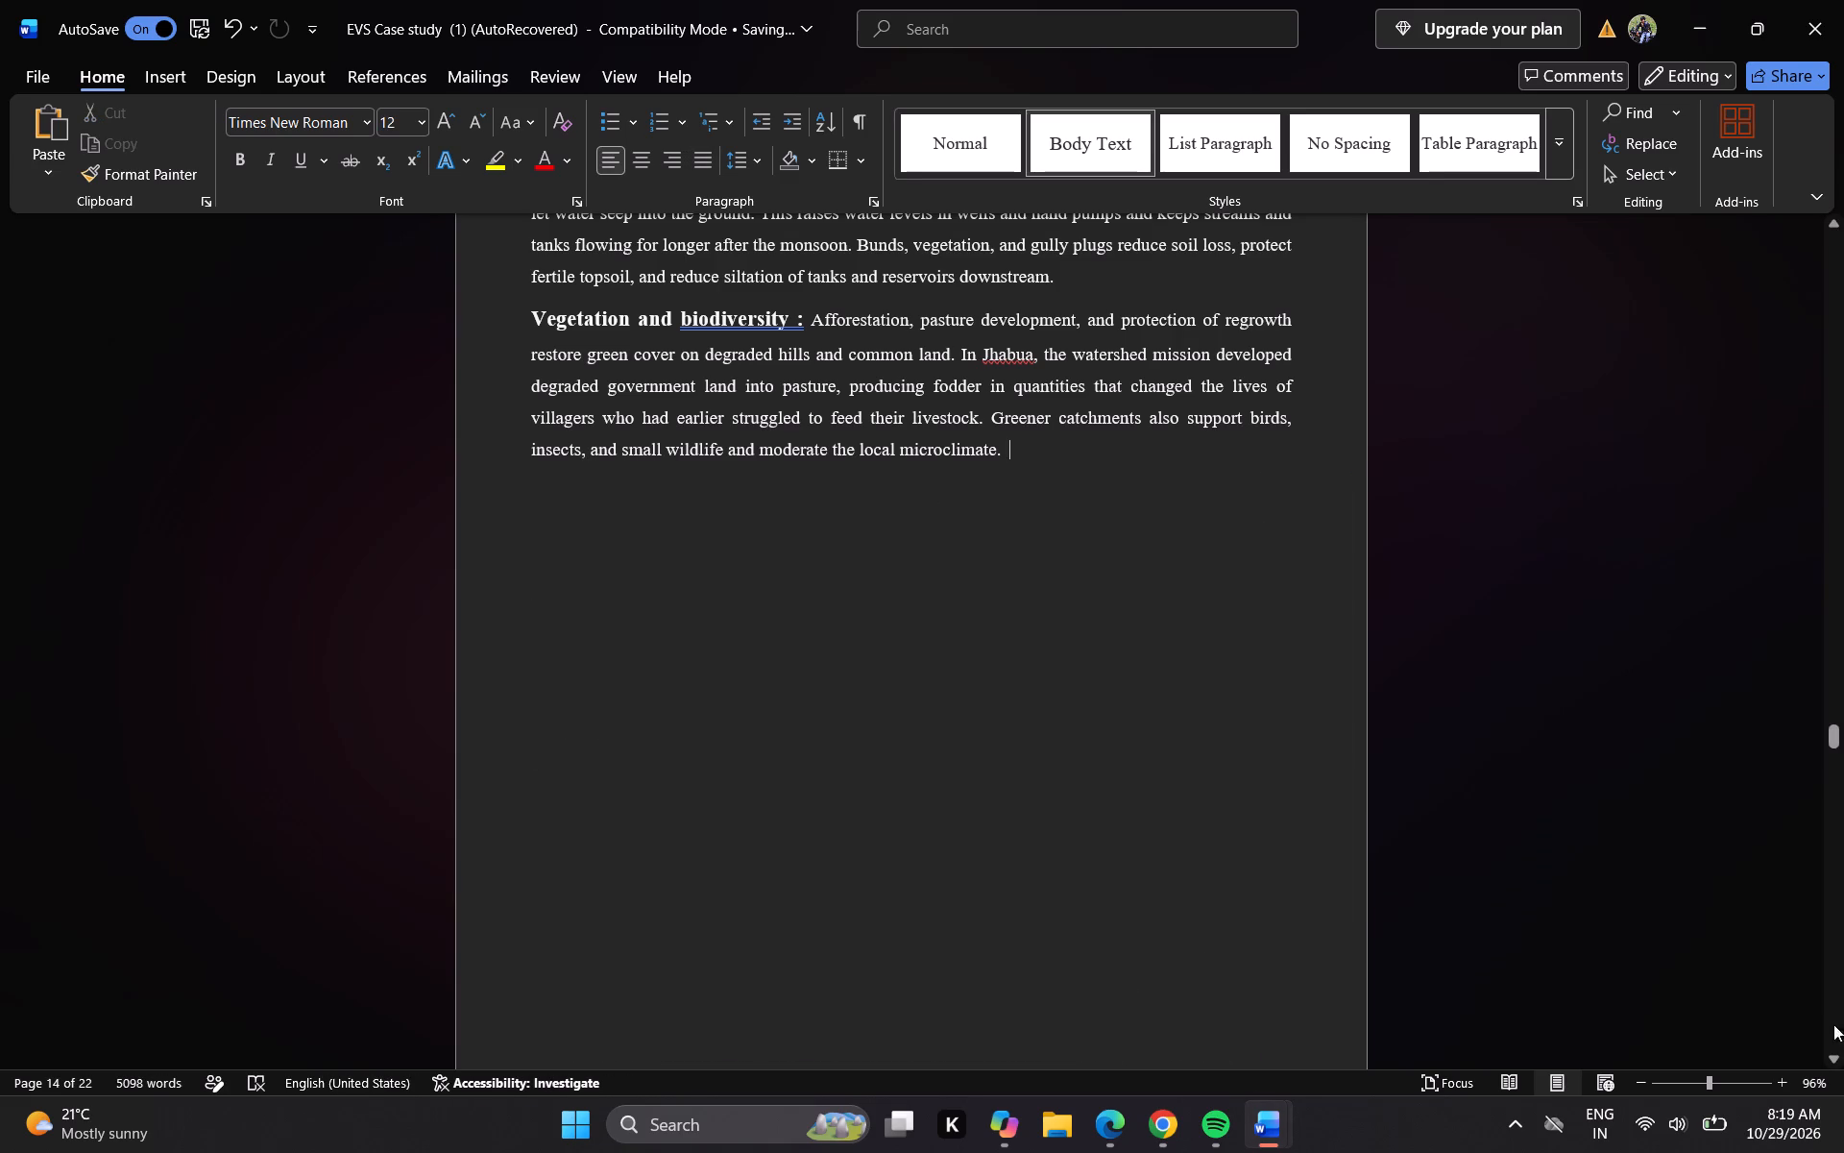
# Go to the image on the page following the watershed benefits section.
pyautogui.tripleClick(1832, 1050)
pyautogui.tripleClick(1832, 1050)
pyautogui.tripleClick(1832, 1050)
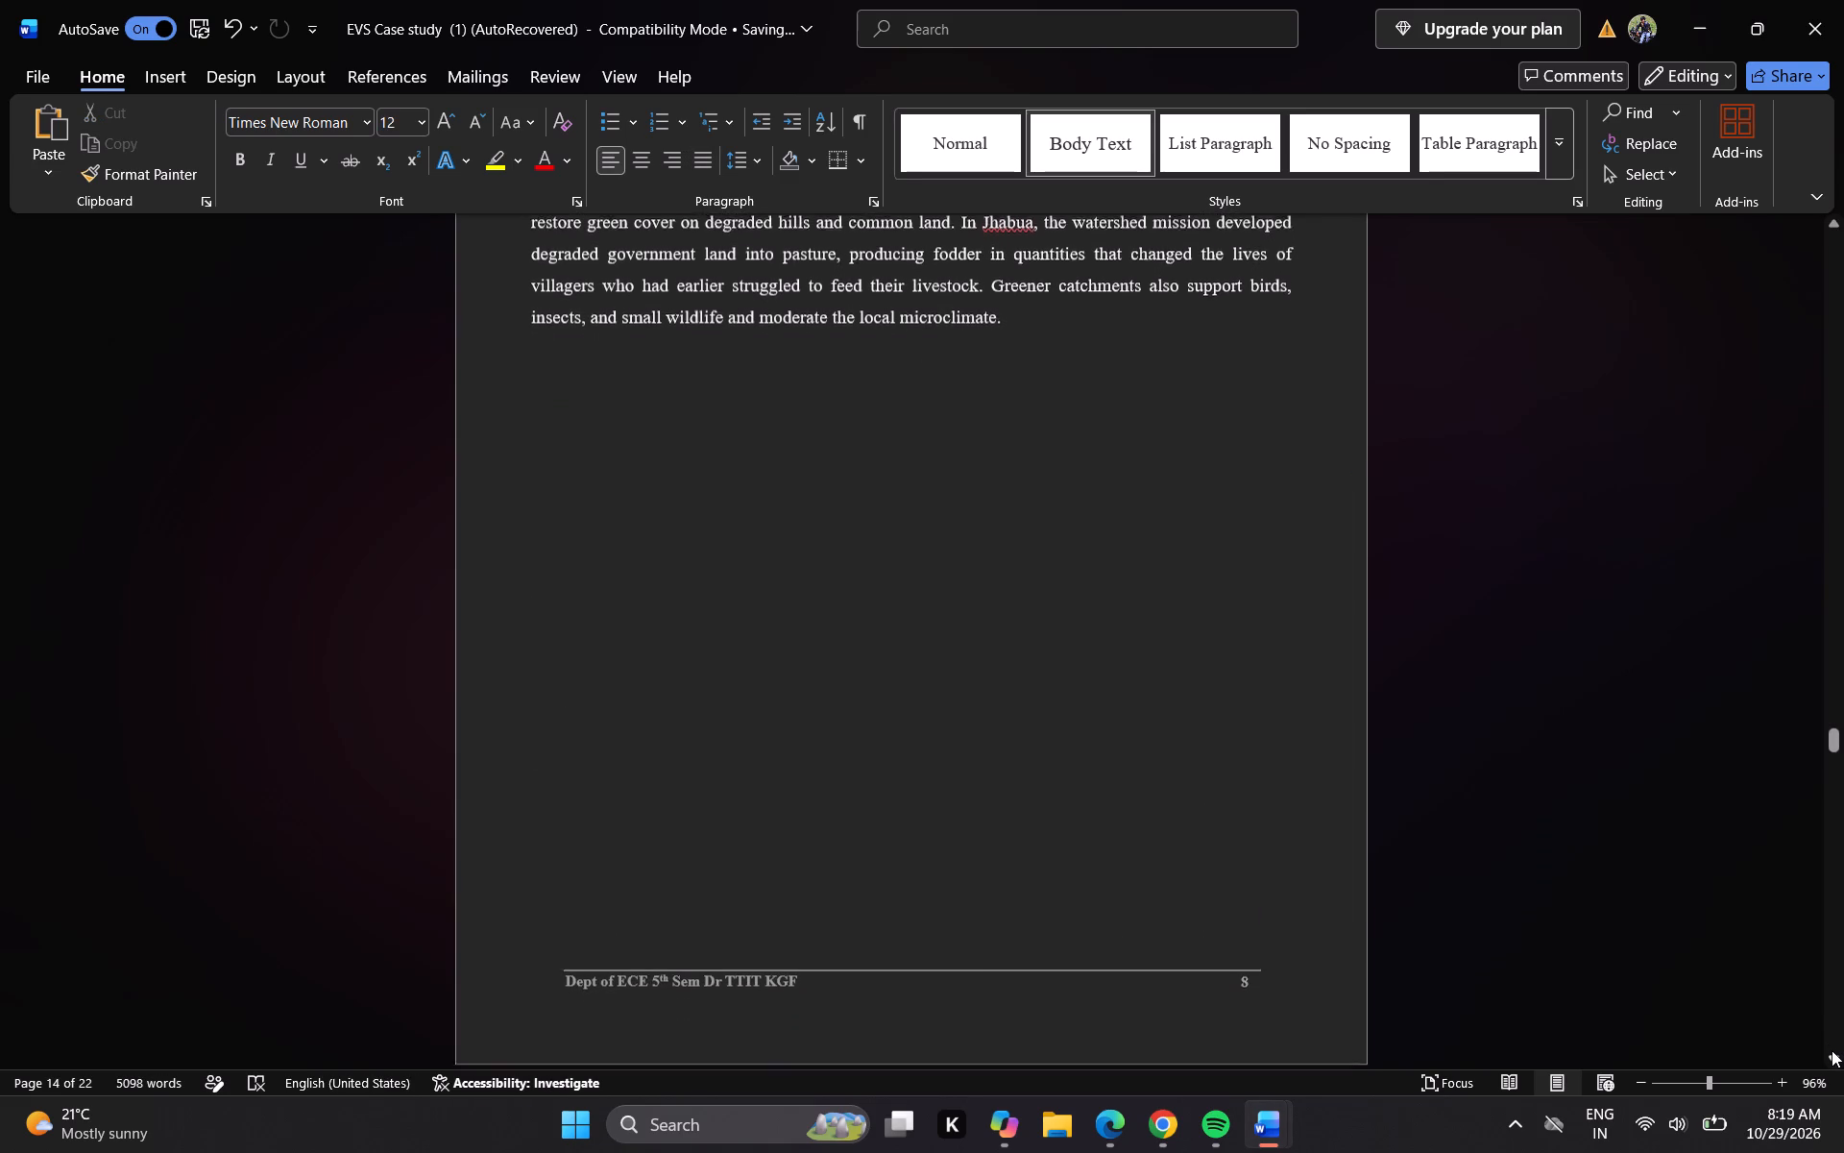
pyautogui.tripleClick(1832, 1050)
pyautogui.doubleClick(1832, 1050)
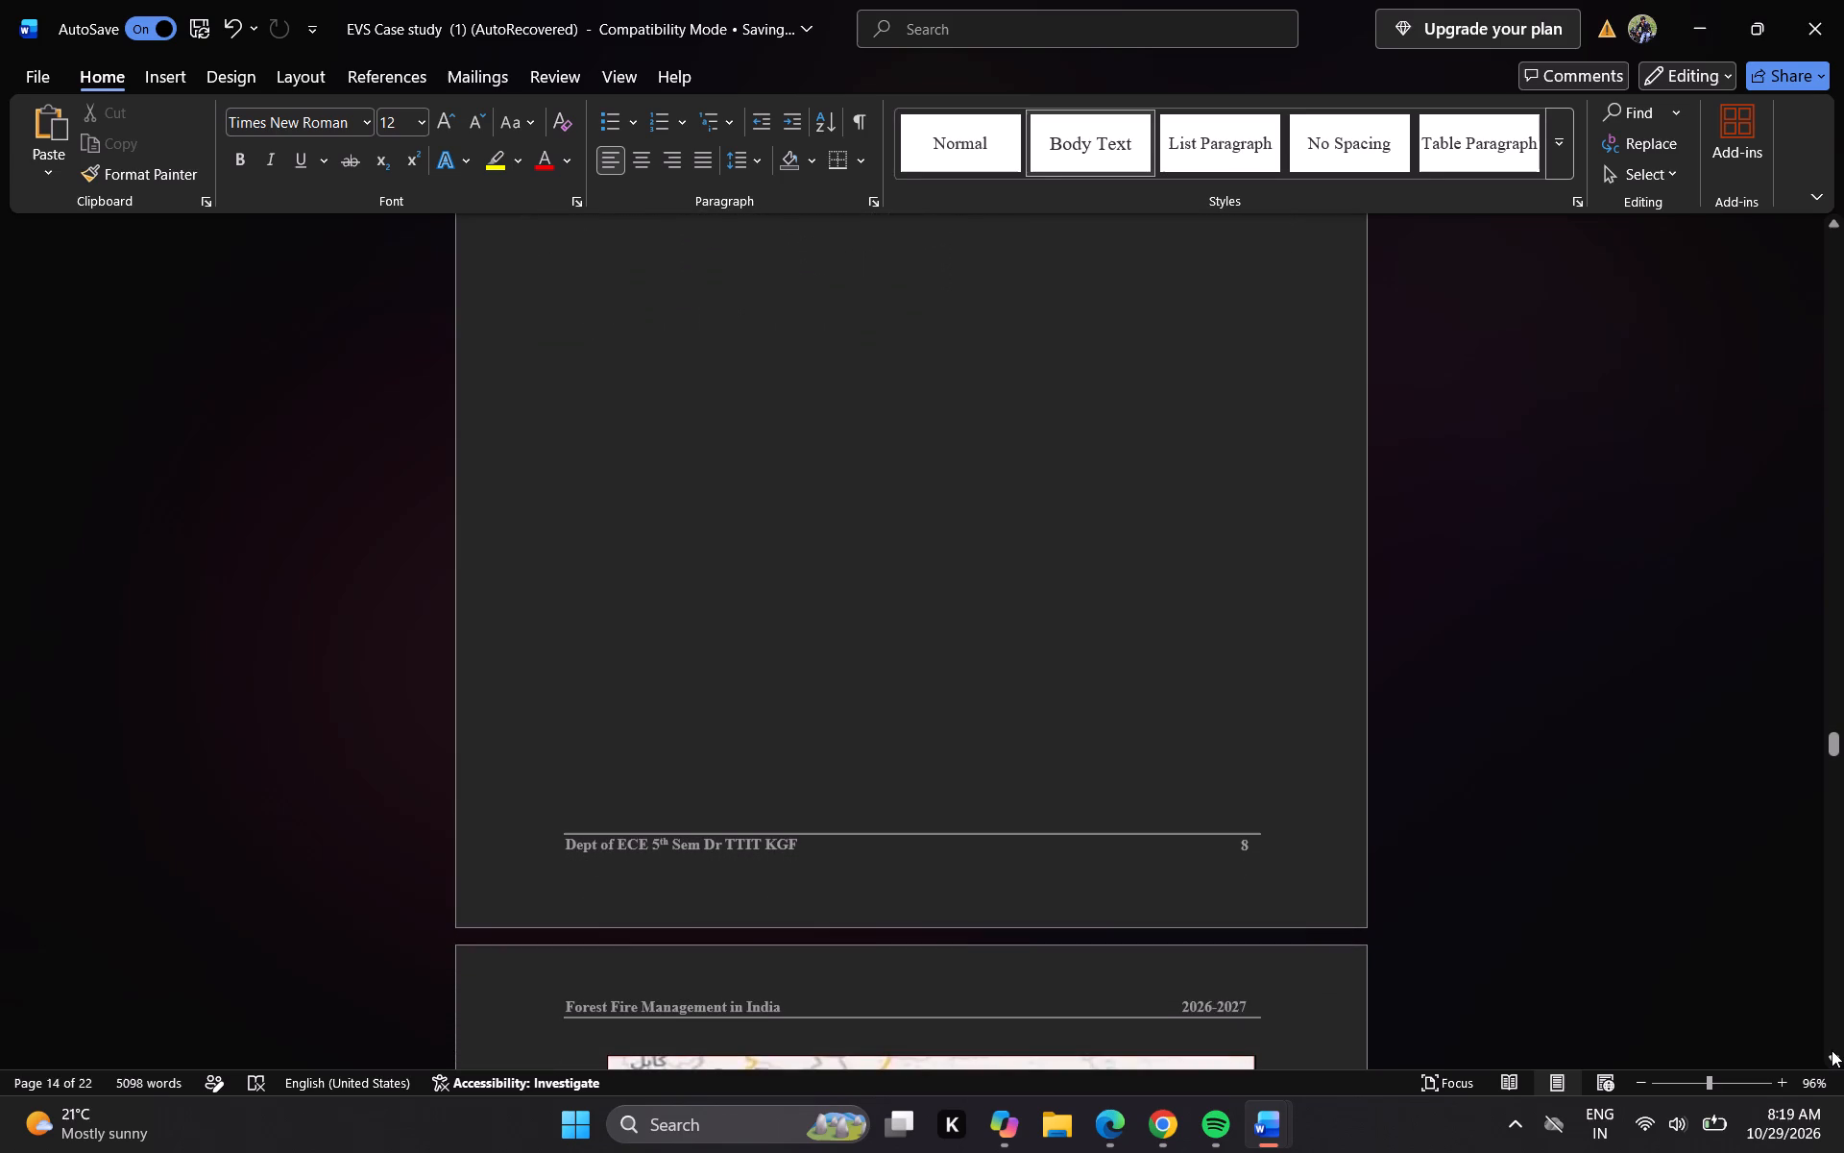